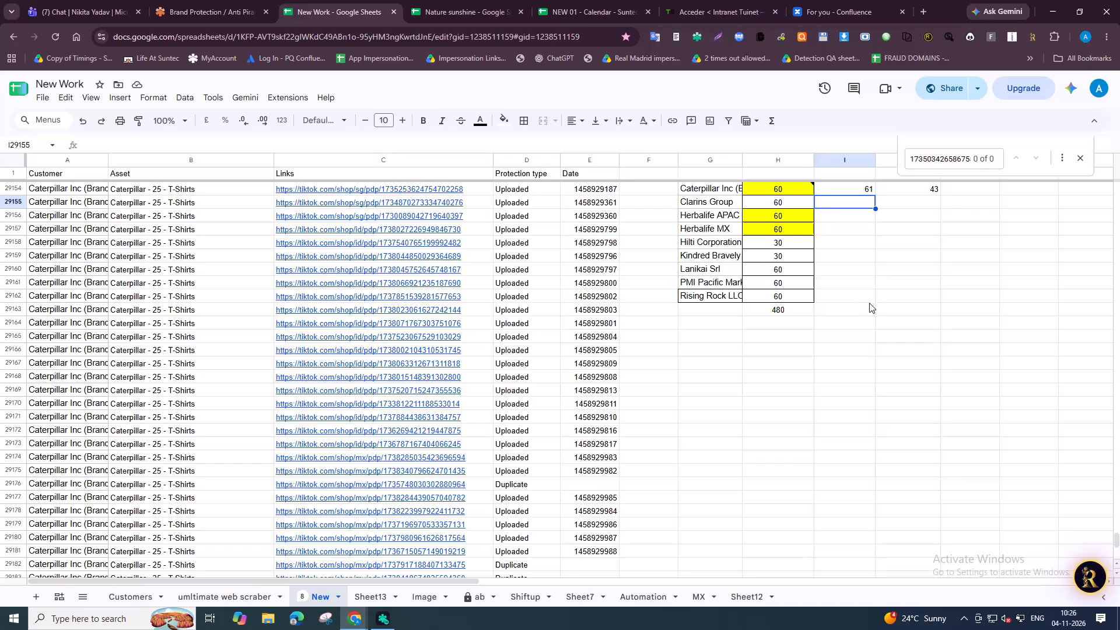
Close the find bar and copy the customer name PMI Pacific Market International from the customer quota list.
left_click(1078, 159)
left_click(767, 389)
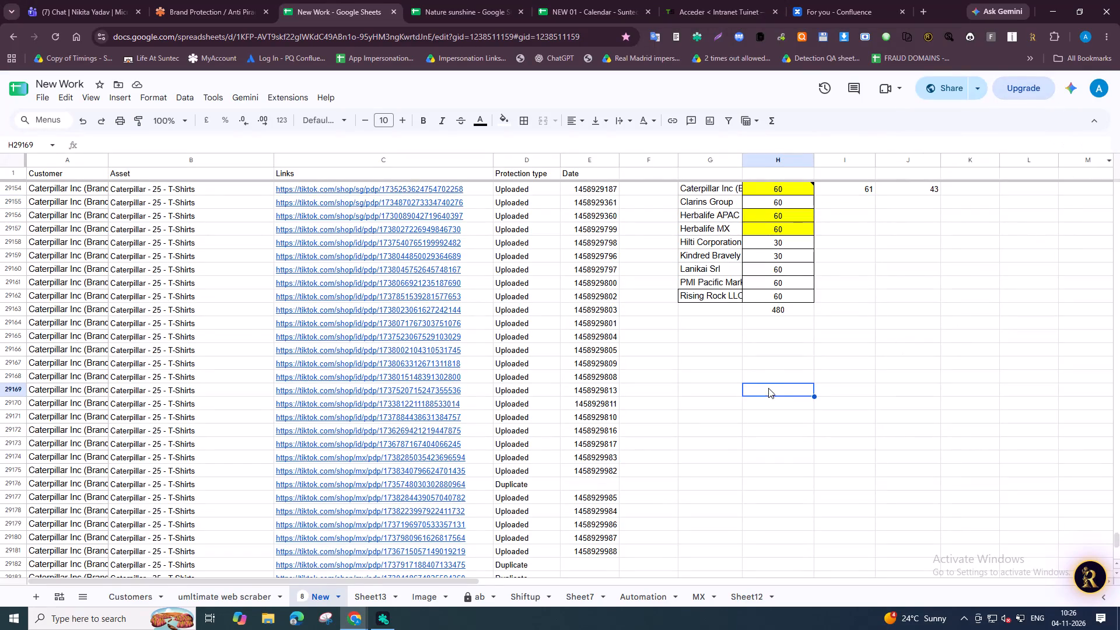
scroll(753, 391, "down", 2)
scroll(742, 426, "up", 5)
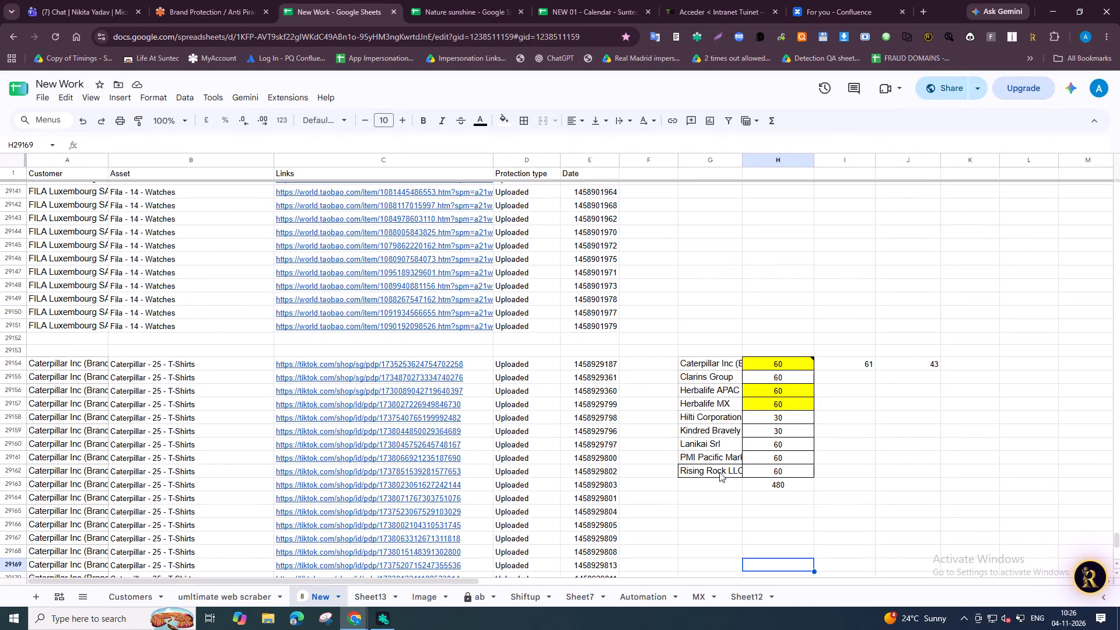
left_click(729, 460)
key("ctrl+c")
Switch to the Tuinet intranet login page and log in with the prefilled credentials, with Recuérdame enabled.
left_click(757, 0)
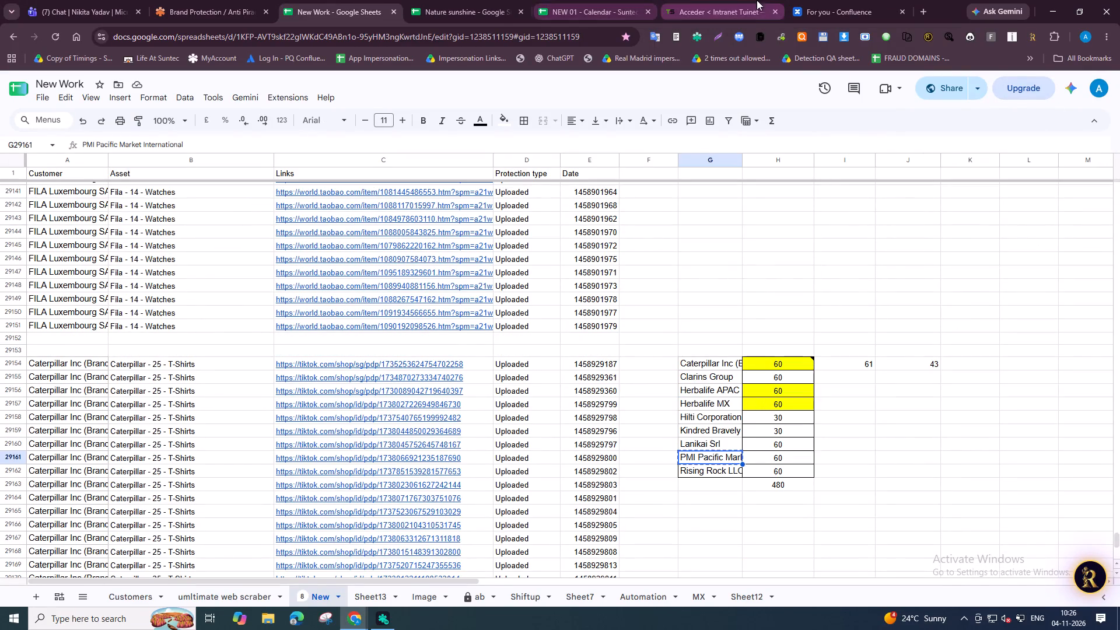
left_click(471, 444)
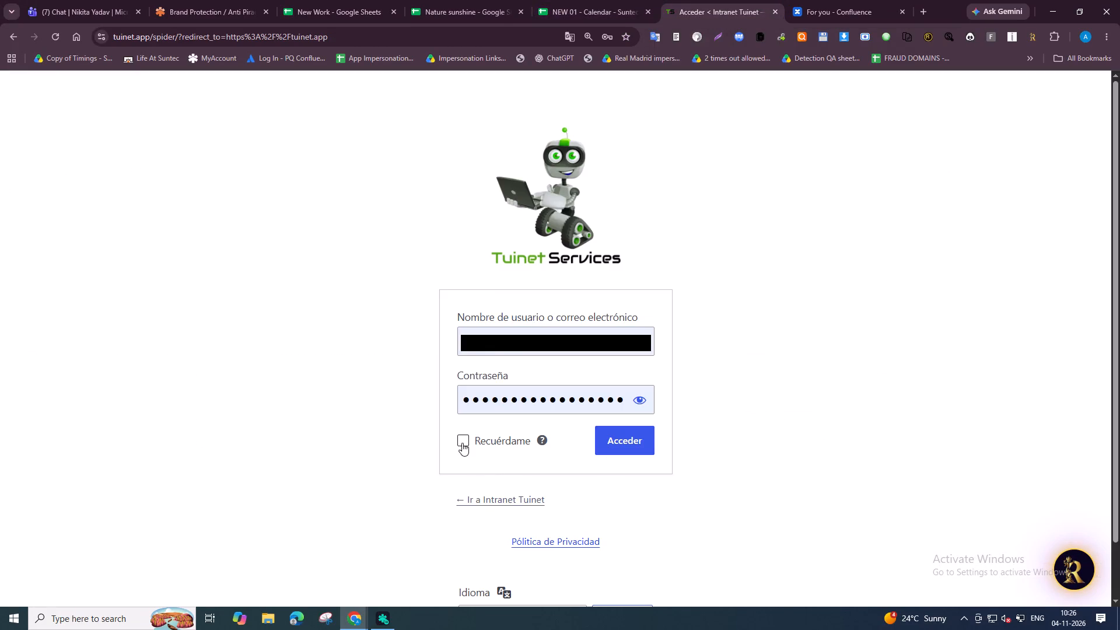
left_click(462, 443)
left_click(597, 444)
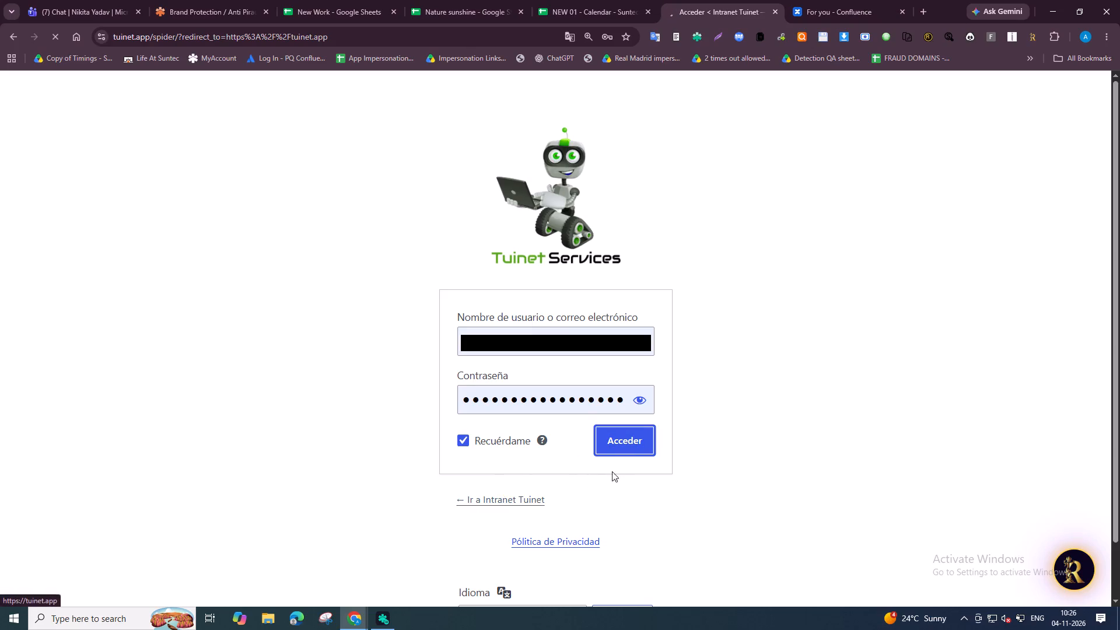
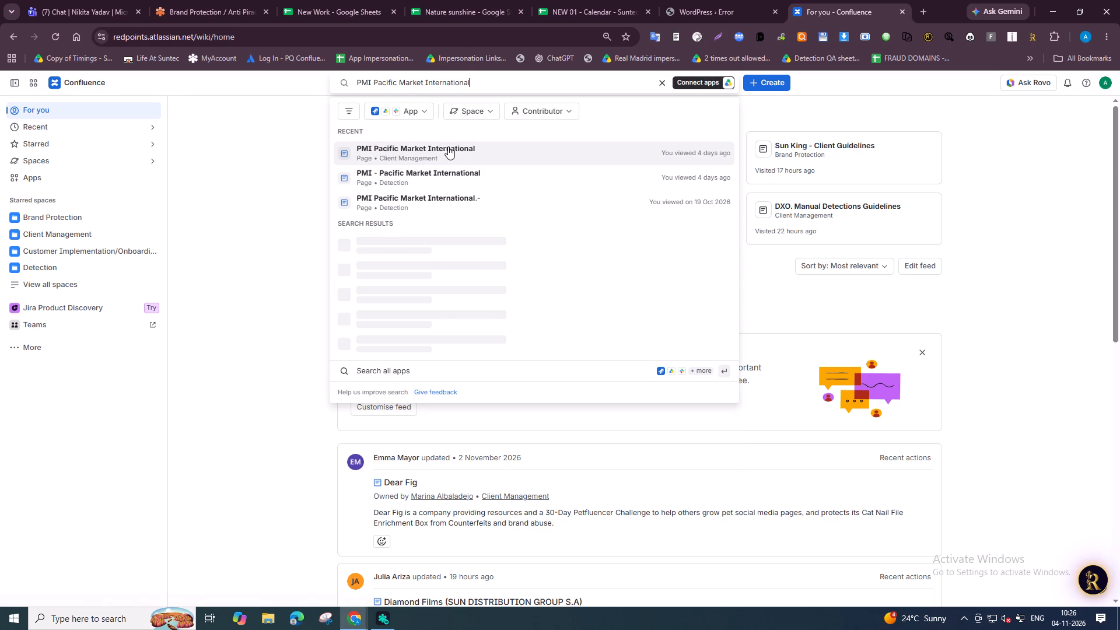
From the Confluence search, open the Client Management page PMI Pacific Market International and the Detection page PMI - Pacific Market International in new tabs.
middle_click(448, 146)
middle_click(444, 170)
Switch to the New Work sheet and find the empty rows below the last Caterpillar entries.
left_click(270, 0)
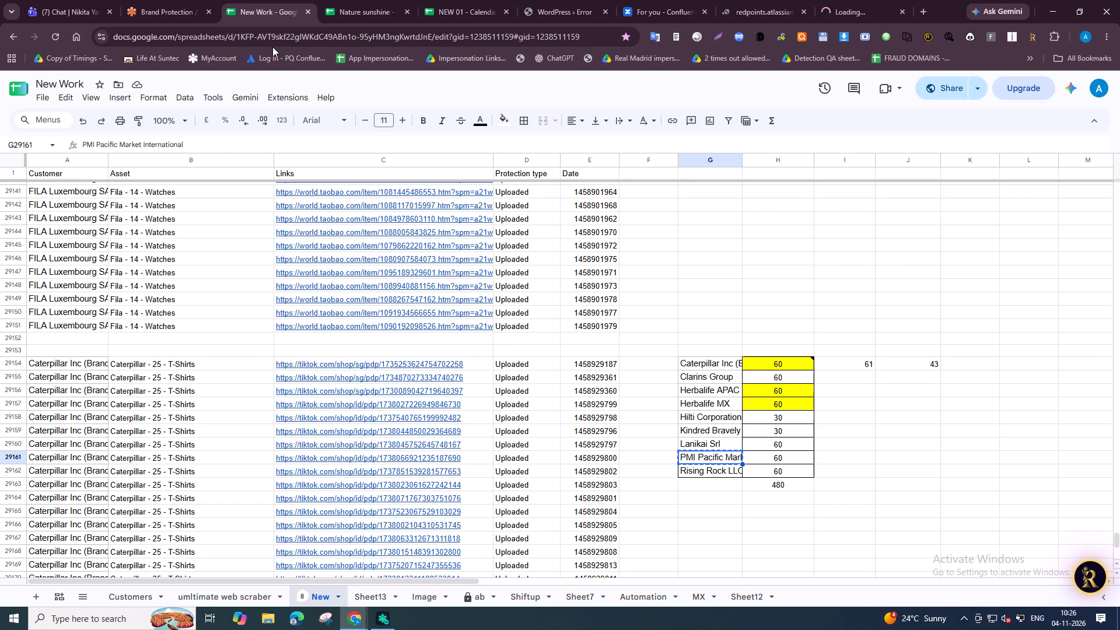
left_click(523, 355)
scroll(636, 384, "down", 16)
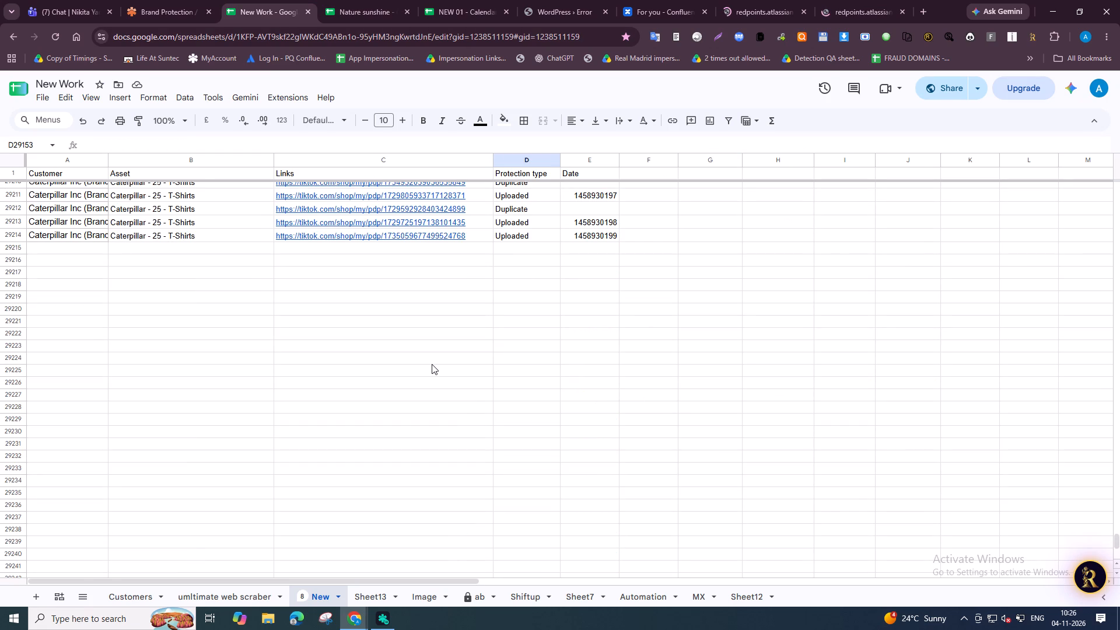
left_click(355, 332)
Close the Confluence For you home page, leaving the PMI Pacific Market International pages open.
left_click(745, 0)
left_click(705, 12)
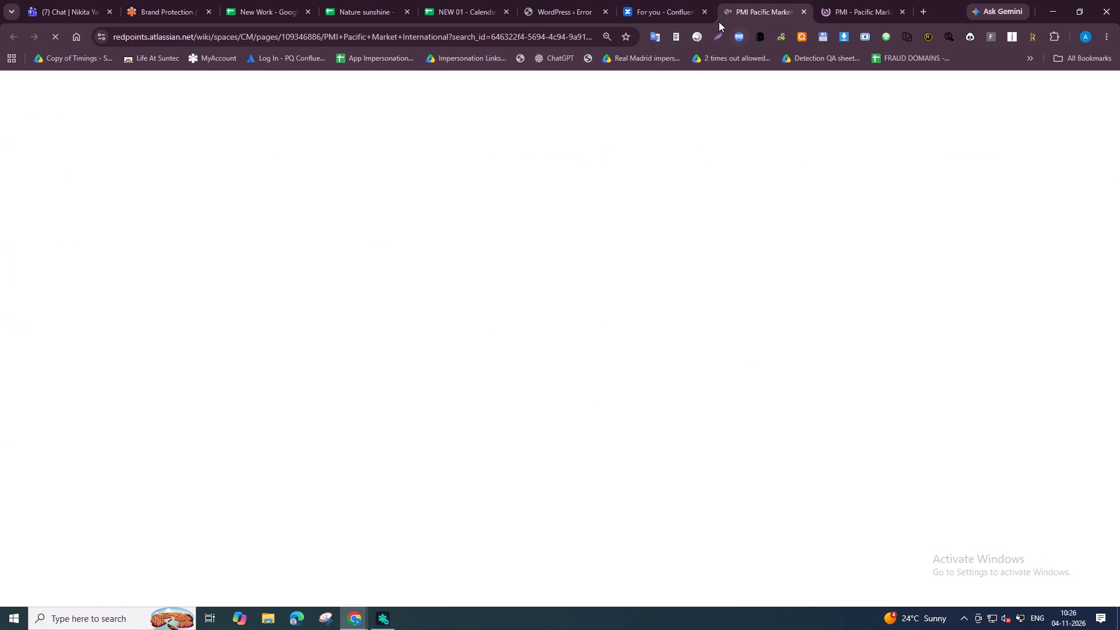
Examine the PMI Pacific Market International client page from the general information down to the Assets table.
scroll(590, 334, "down", 7)
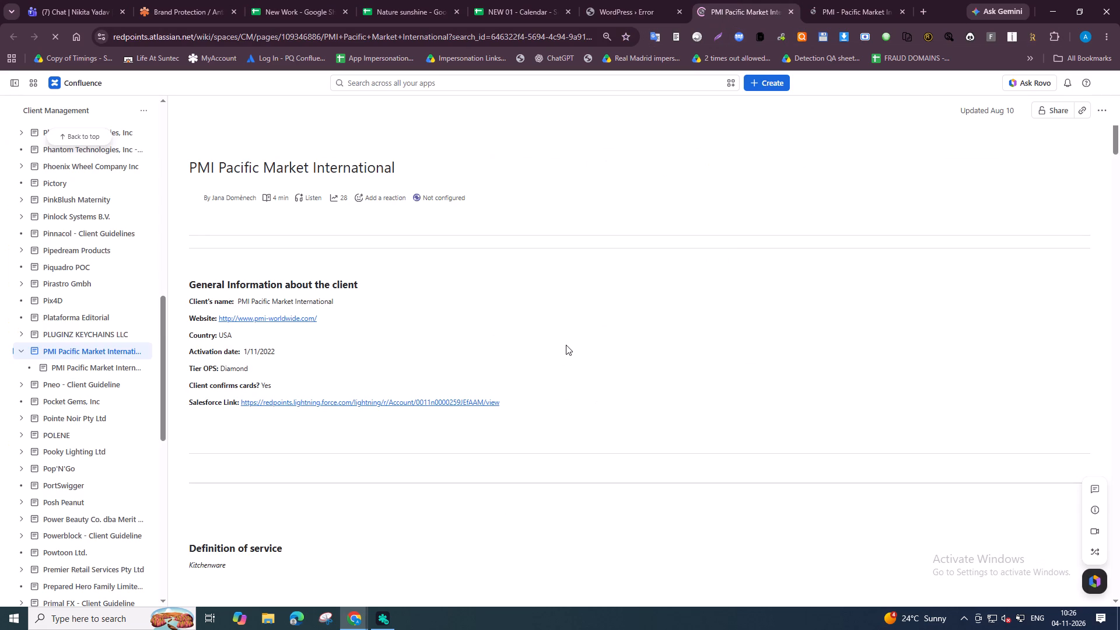
left_click(790, 318)
scroll(613, 397, "down", 17)
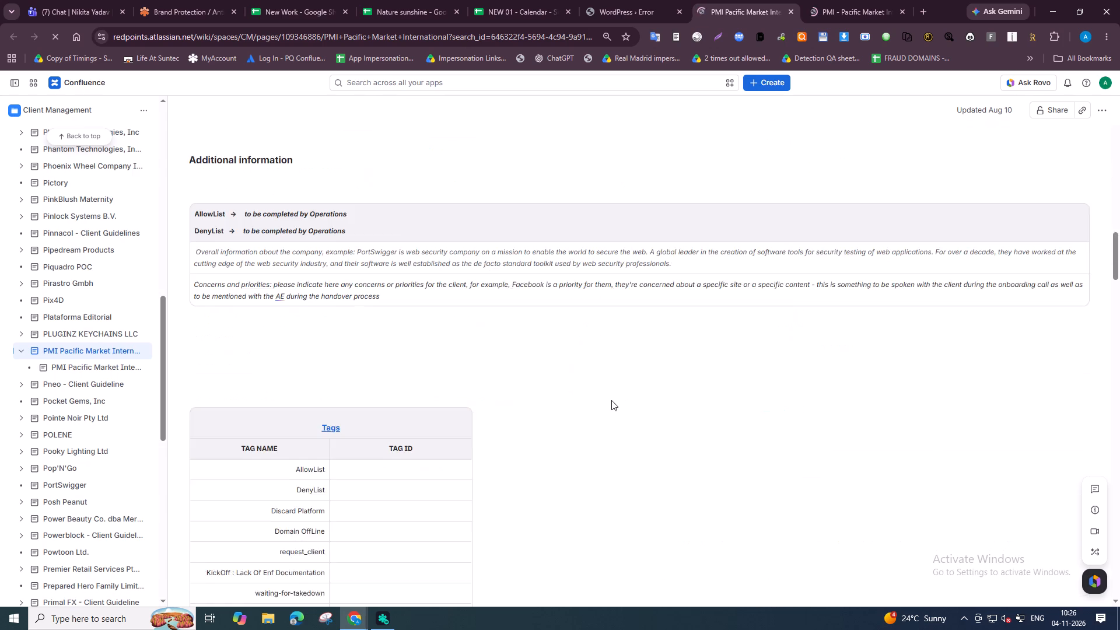
scroll(611, 400, "down", 12)
scroll(639, 332, "down", 2)
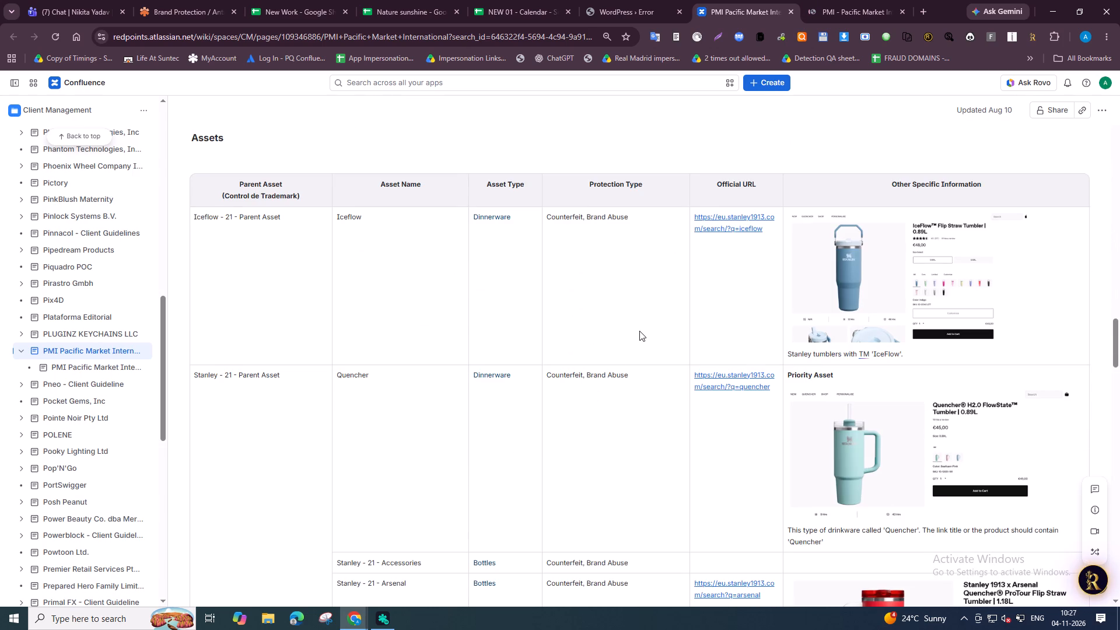
Review the asset validation and discard criteria on the Detection page PMI - Pacific Market International, and close that page.
left_click(848, 0)
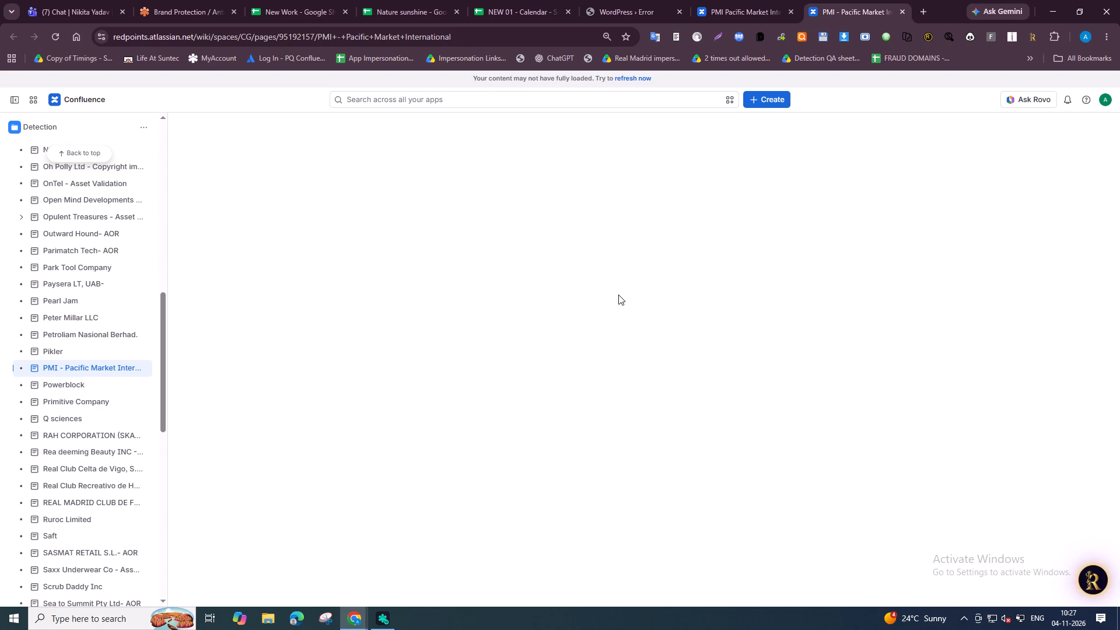
scroll(618, 295, "down", 11)
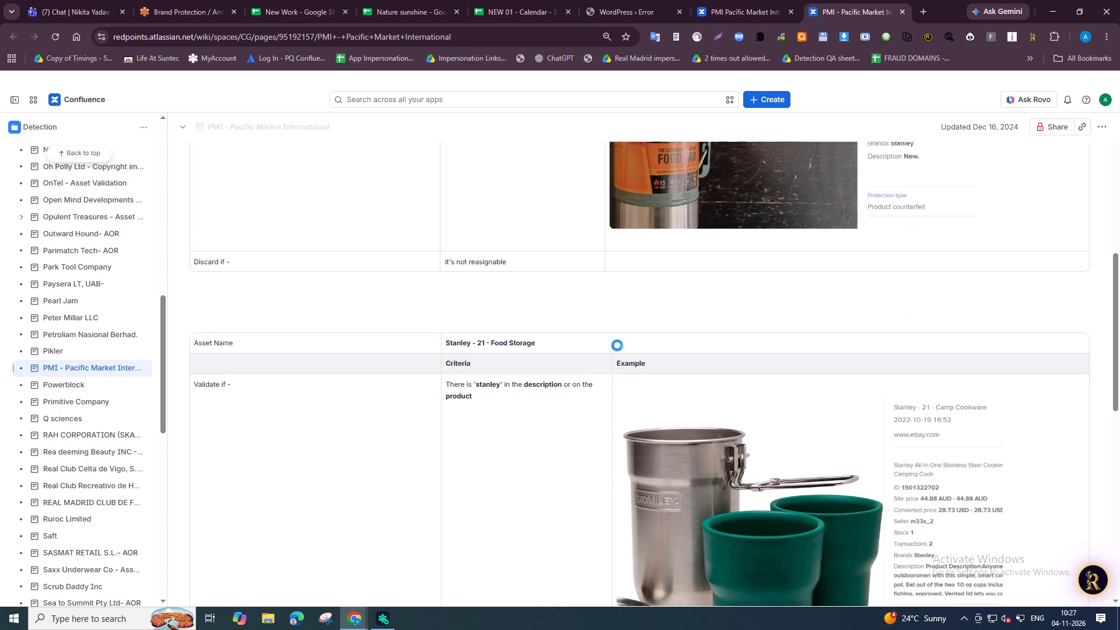
scroll(617, 345, "down", 16)
scroll(618, 348, "up", 7)
scroll(709, 286, "up", 2)
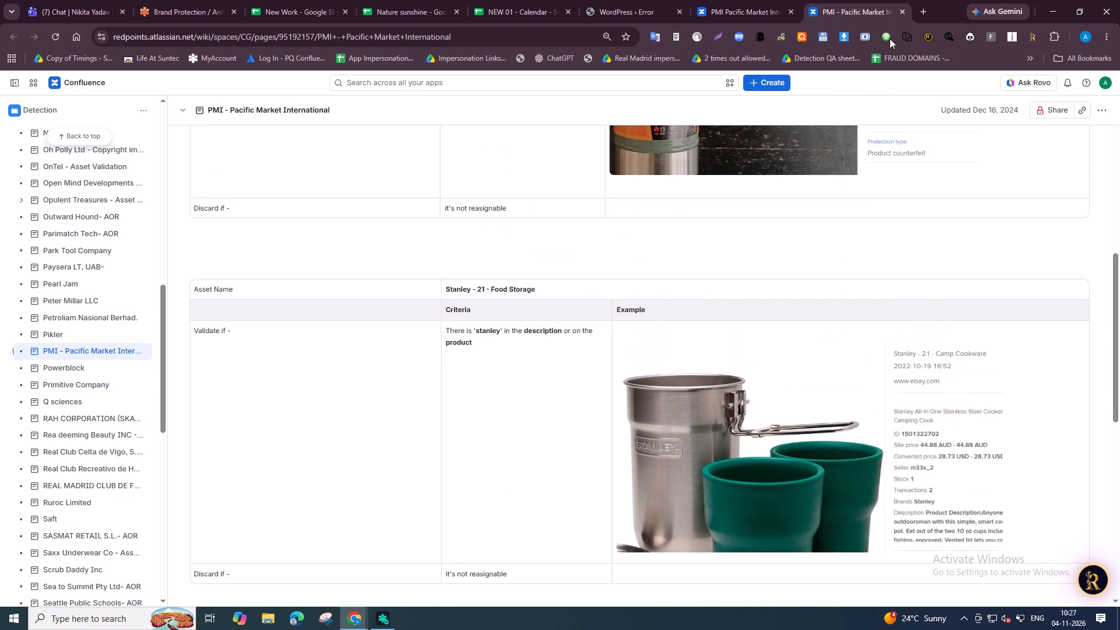
left_click(905, 12)
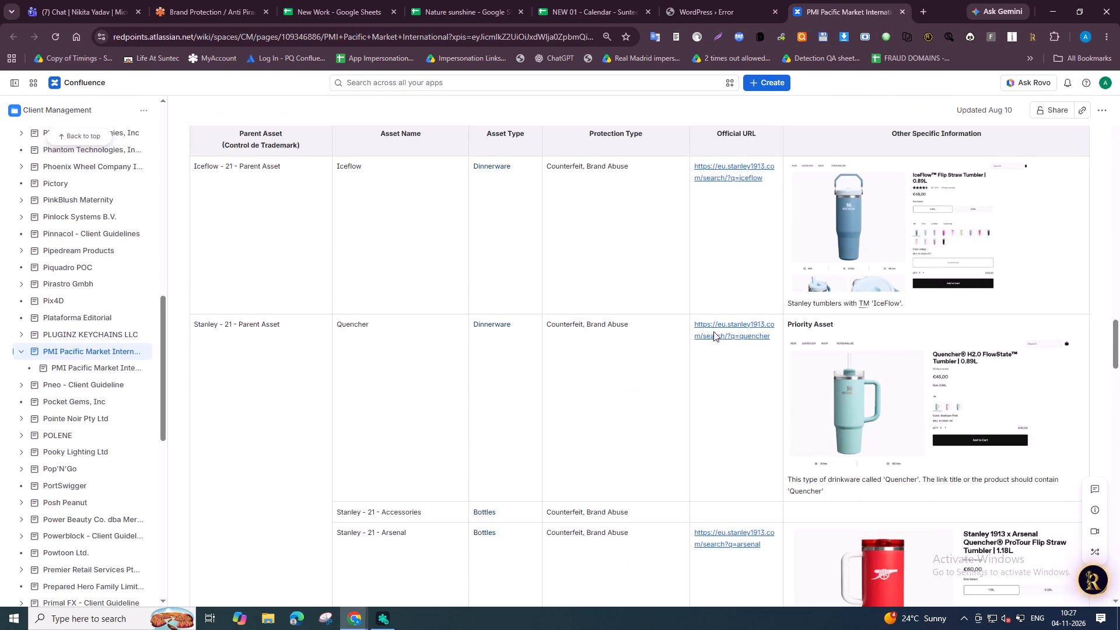
Move the Nature sunshine spreadsheet to the first place among the open browser tabs.
left_click(436, 0)
left_click(331, 1)
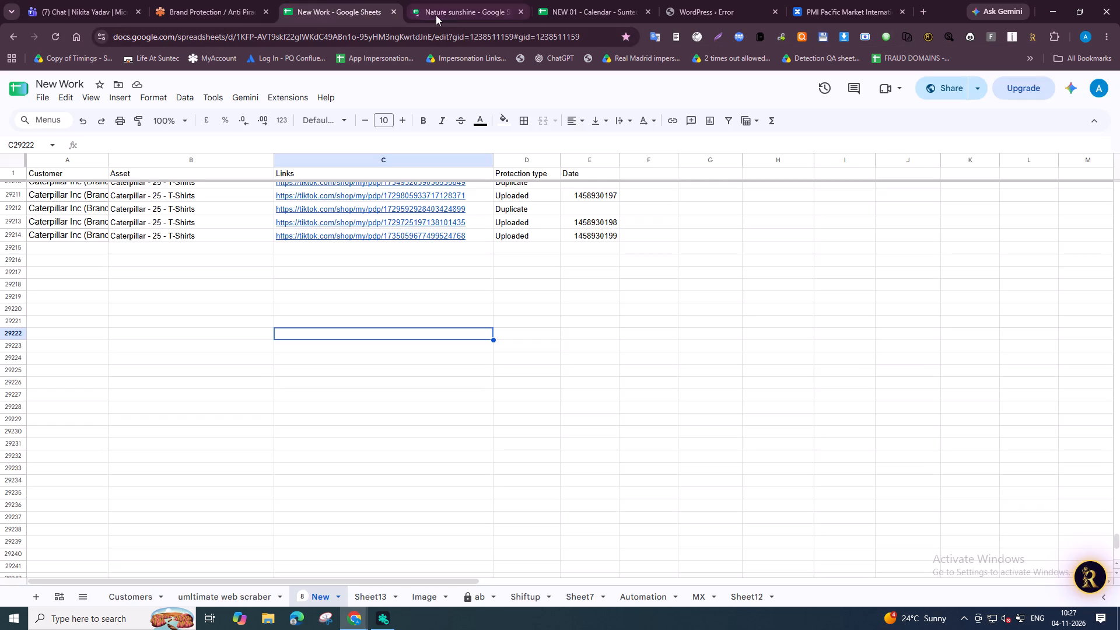
left_click_drag(449, 15, 75, 0)
Return to the New Work sheet and select the Links cell in row 29217, below the last Caterpillar entries.
left_click(448, 0)
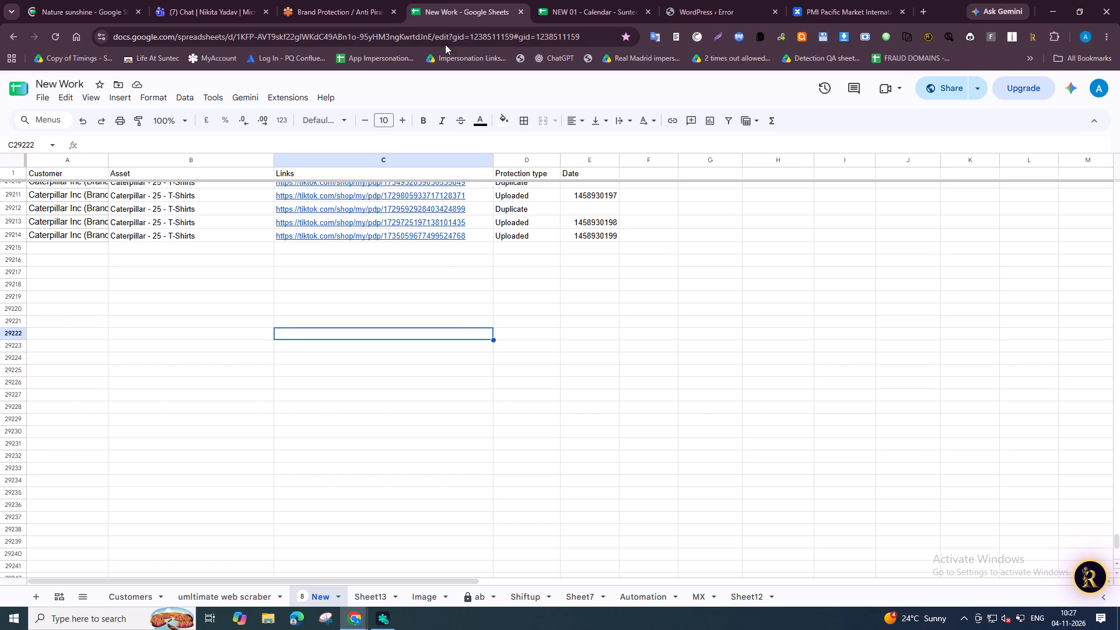
left_click(445, 267)
scroll(556, 309, "up", 2)
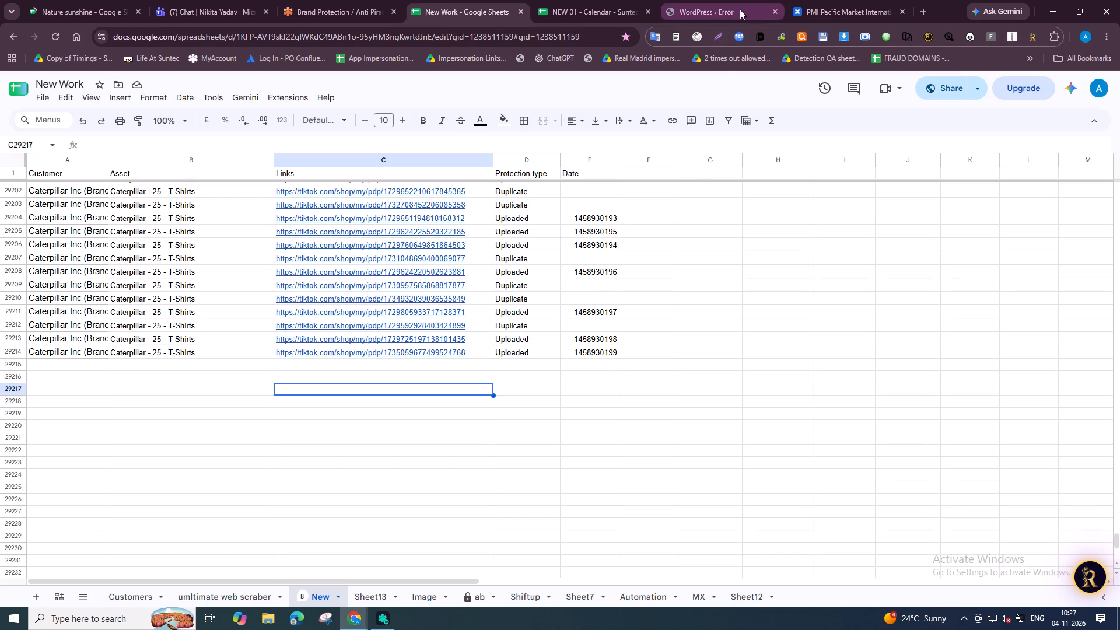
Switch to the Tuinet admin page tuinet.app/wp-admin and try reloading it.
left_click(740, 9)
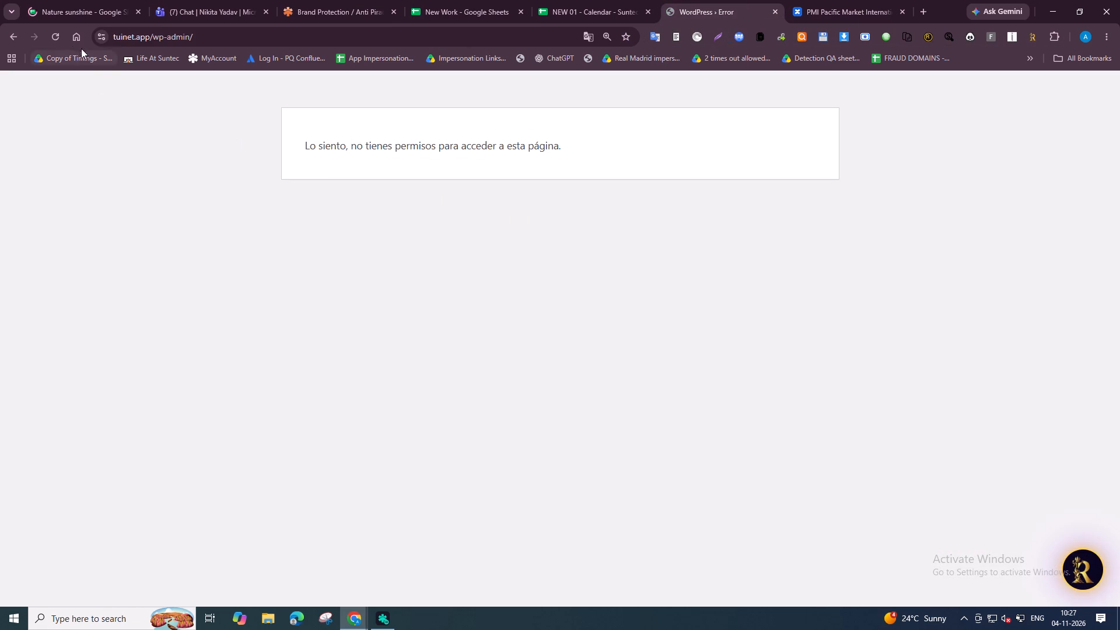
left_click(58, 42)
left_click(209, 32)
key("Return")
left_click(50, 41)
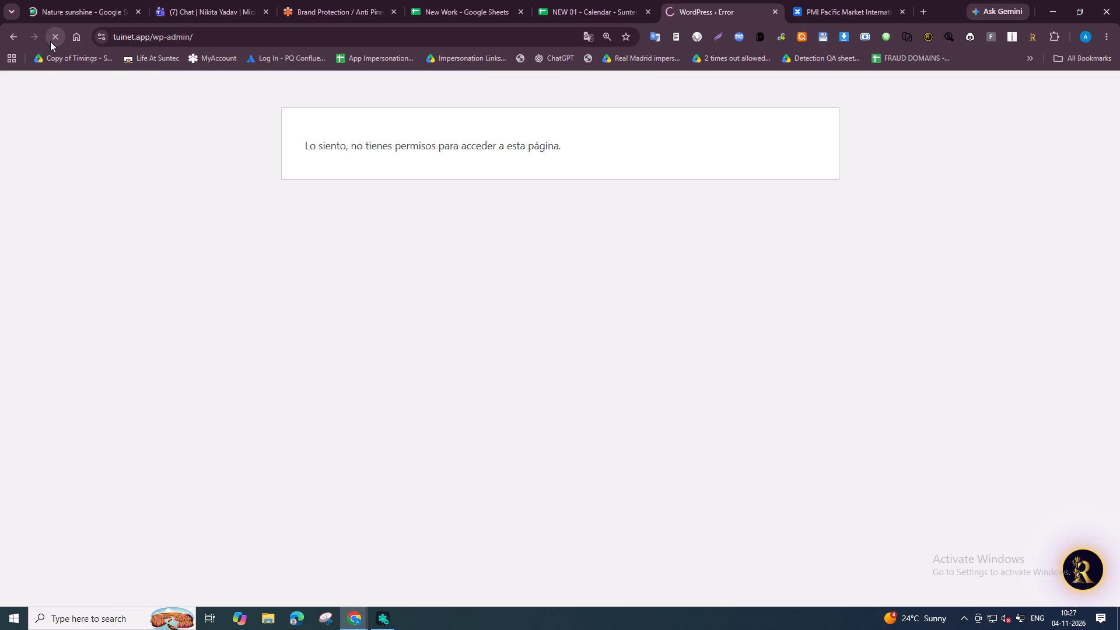
Translate the Tuinet page from Spanish to English to read its message, and dismiss the translation popup.
right_click(240, 173)
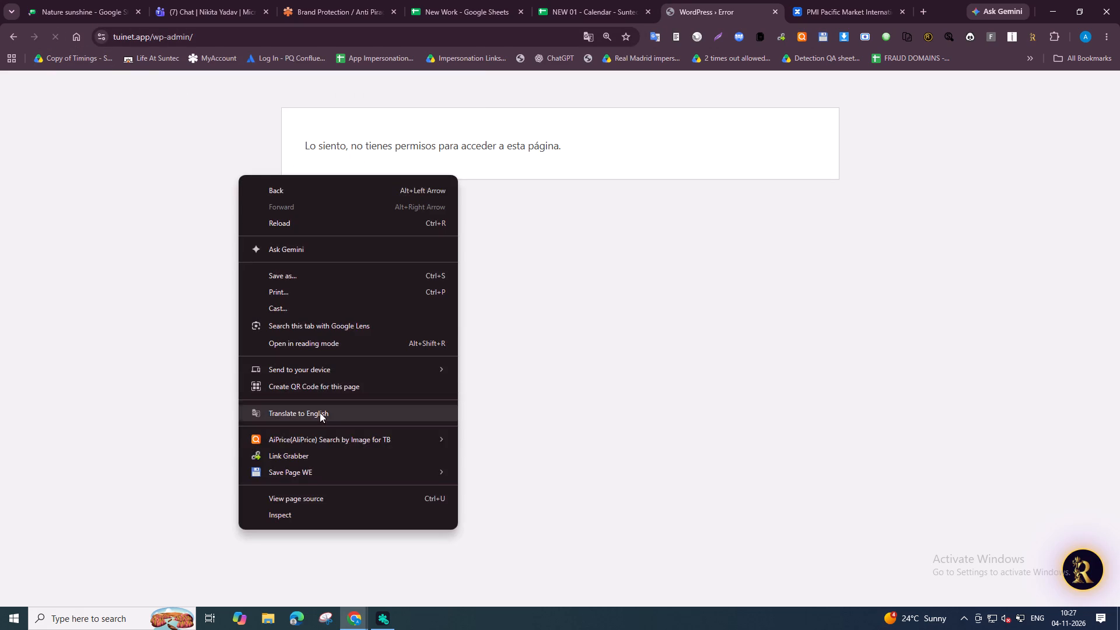
left_click(338, 418)
left_click(516, 60)
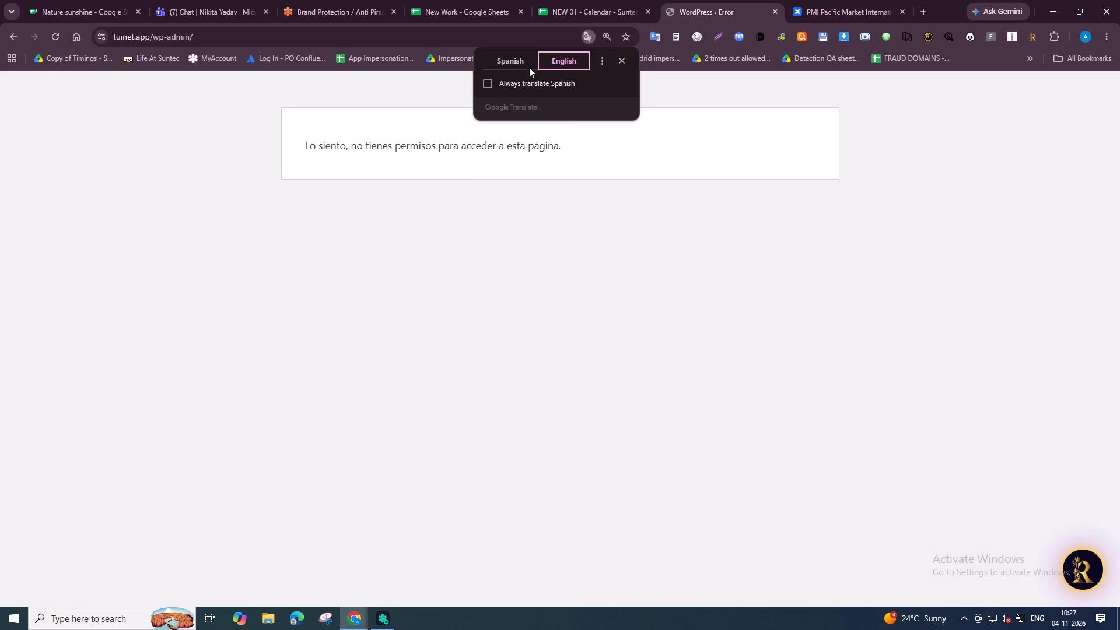
left_click(562, 66)
left_click(619, 63)
left_click(516, 243)
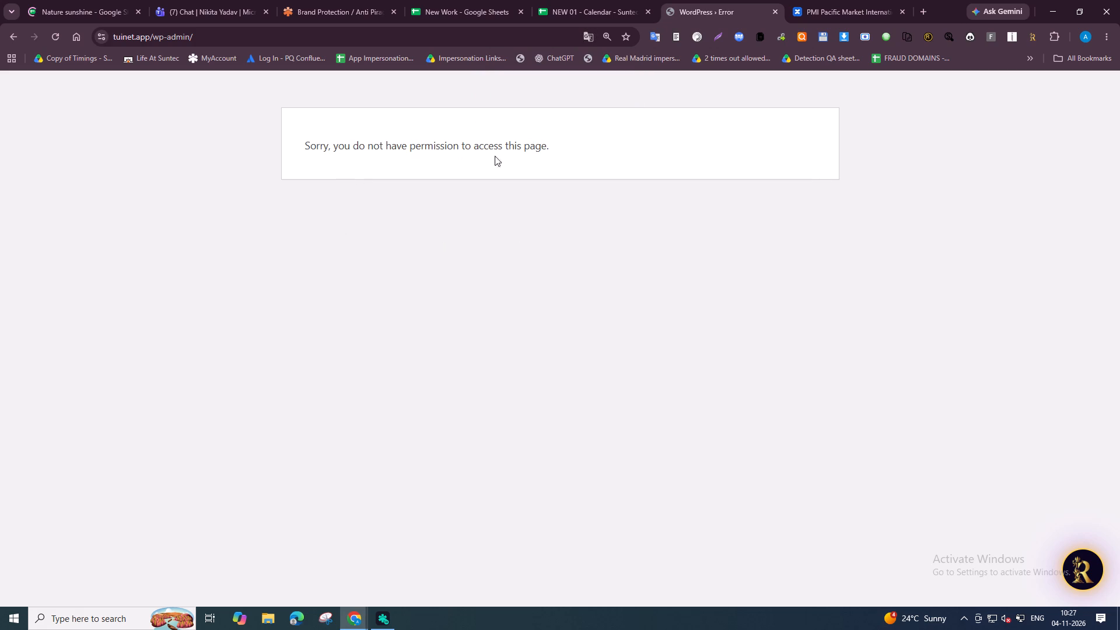
Close the Tuinet page and reopen tuinet.app/wp-admin in a new browser tab.
left_click(184, 42)
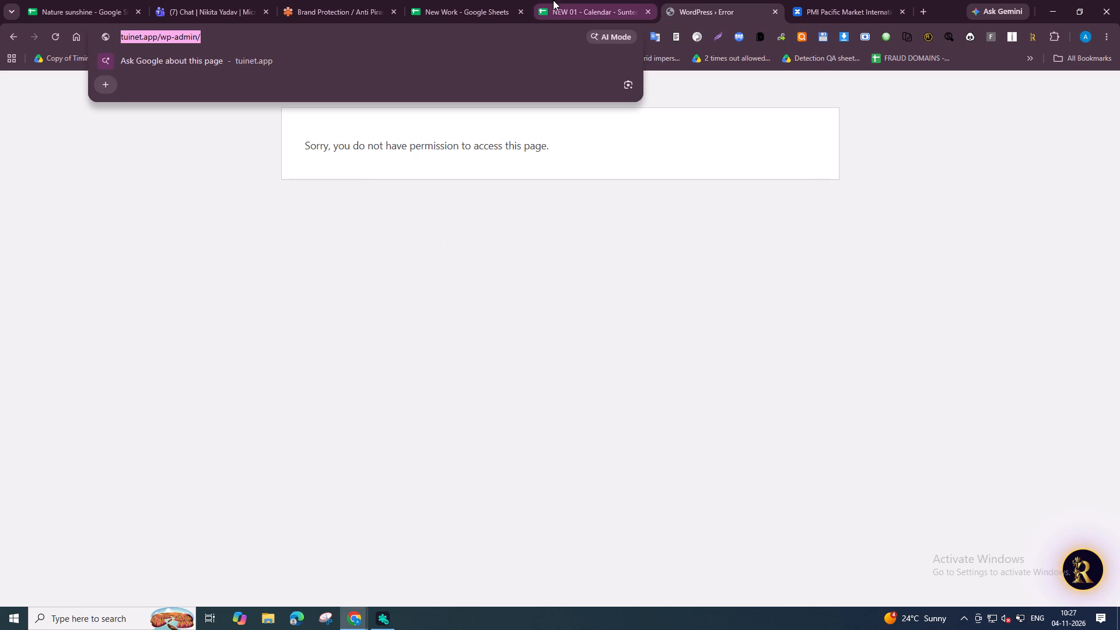
key("ctrl+w")
left_click(869, 15)
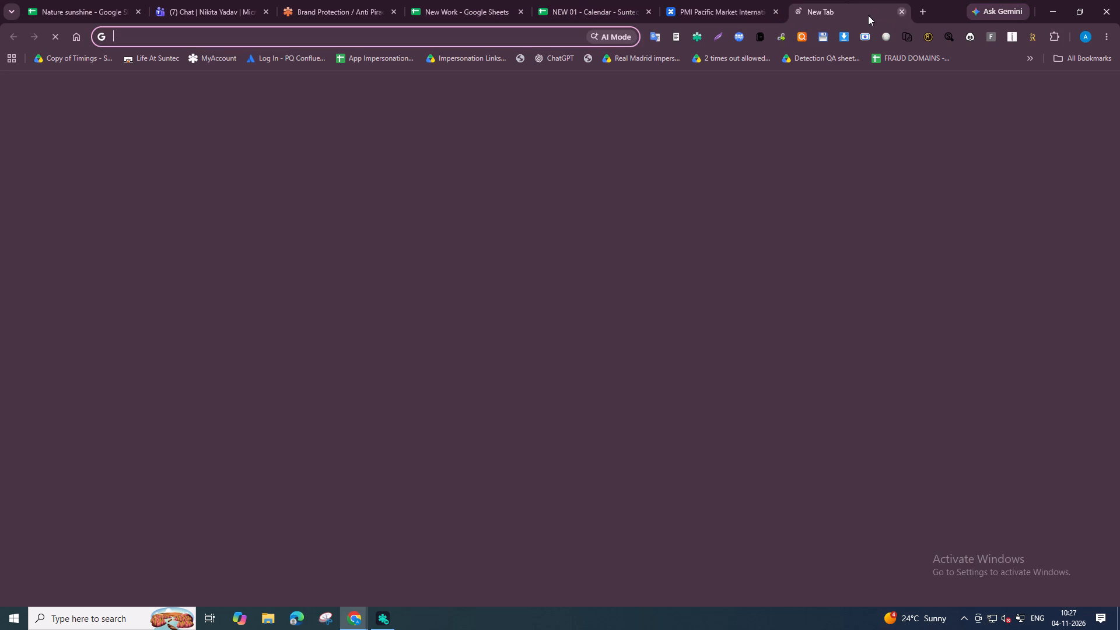
type("tui")
key("Return")
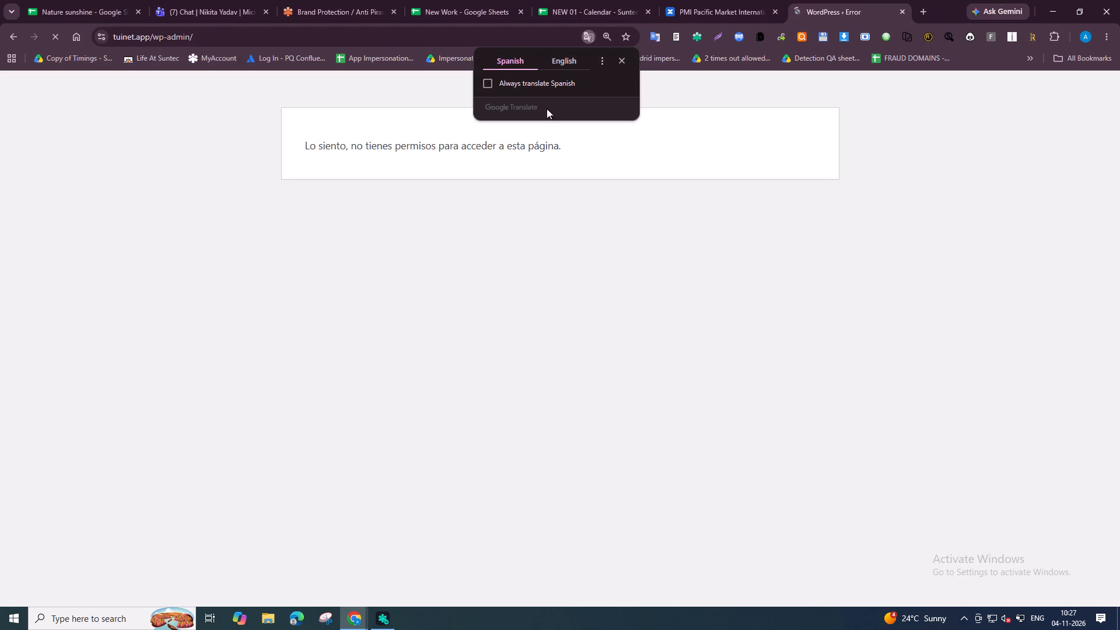
Translate the reopened Tuinet page into English and dismiss the translation popup.
left_click(568, 71)
left_click(625, 62)
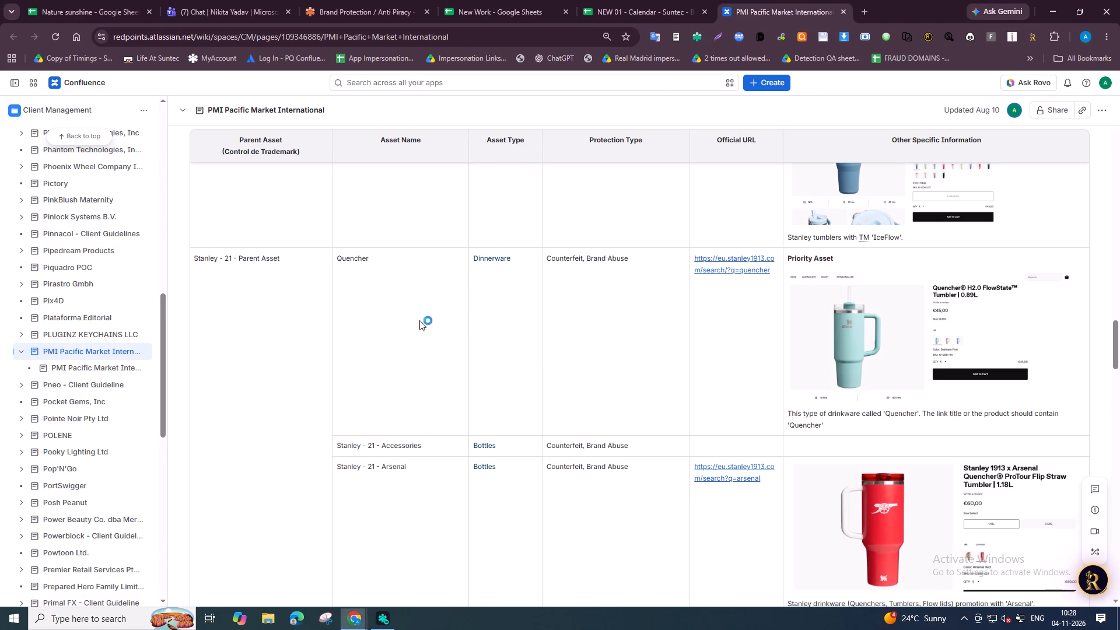
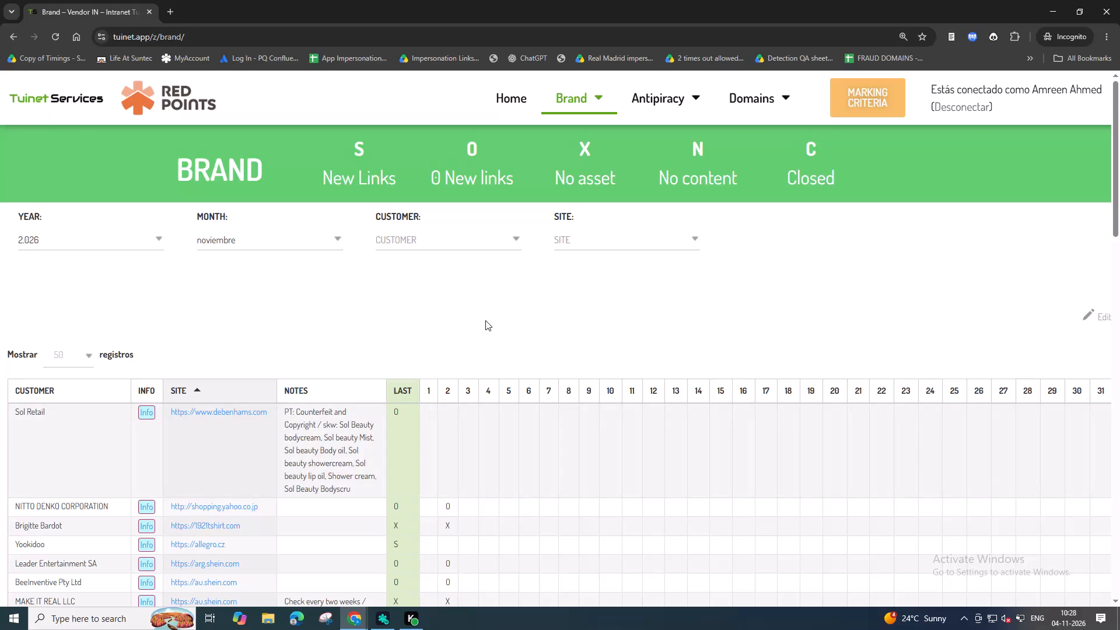
Switch to the New Work spreadsheet and check the customer target list beside the Caterpillar T-Shirts rows.
key("alt+Tab")
key("alt+Tab")
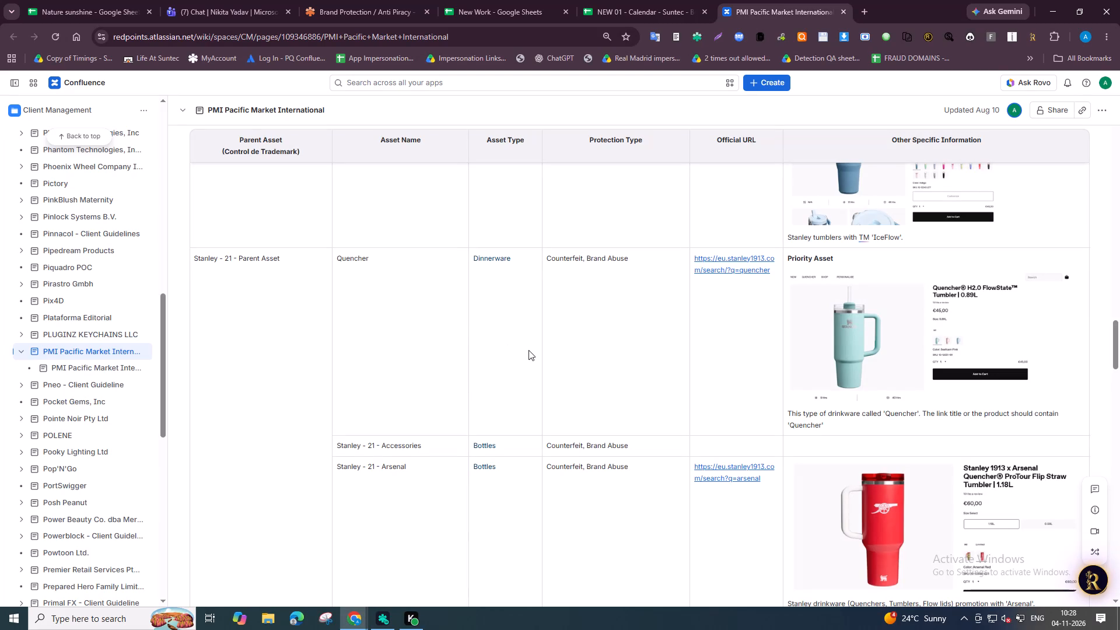
left_click(475, 0)
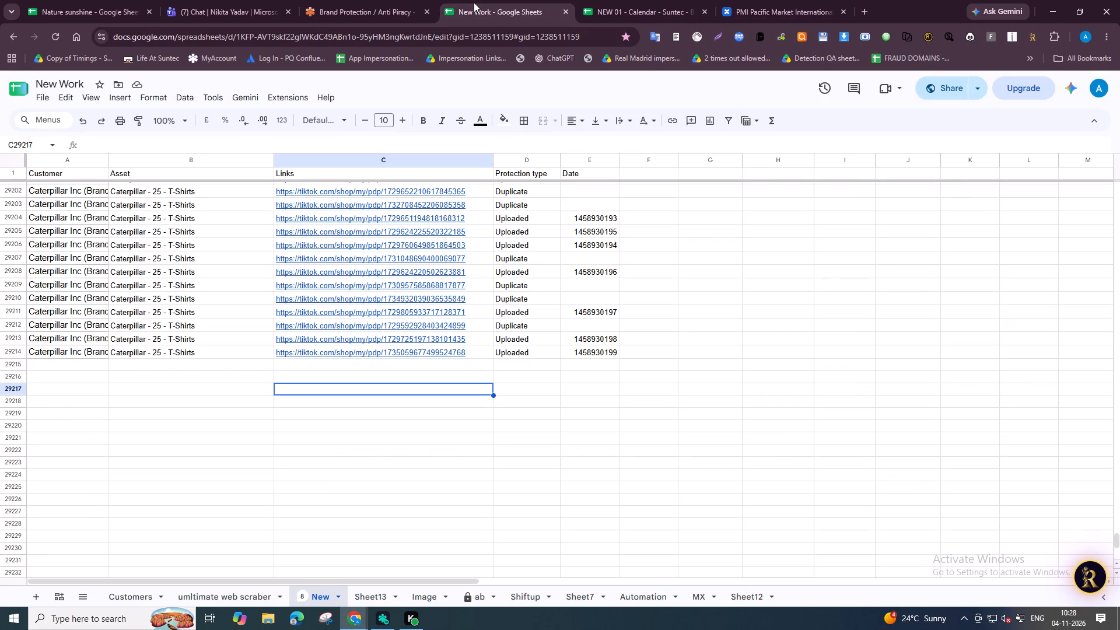
left_click(421, 419)
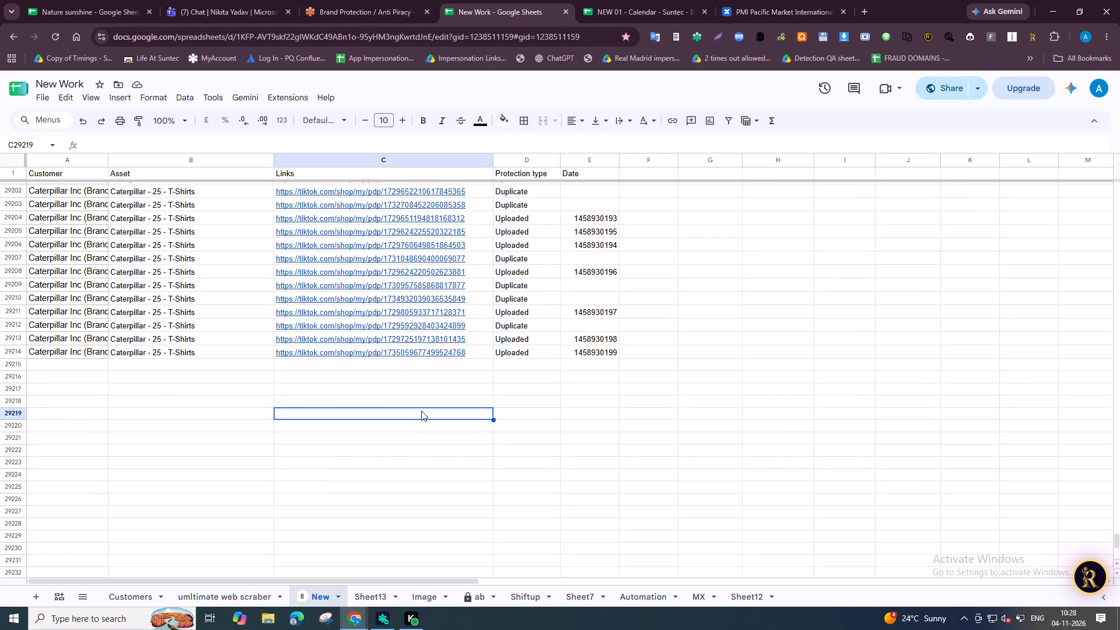
scroll(421, 411, "up", 14)
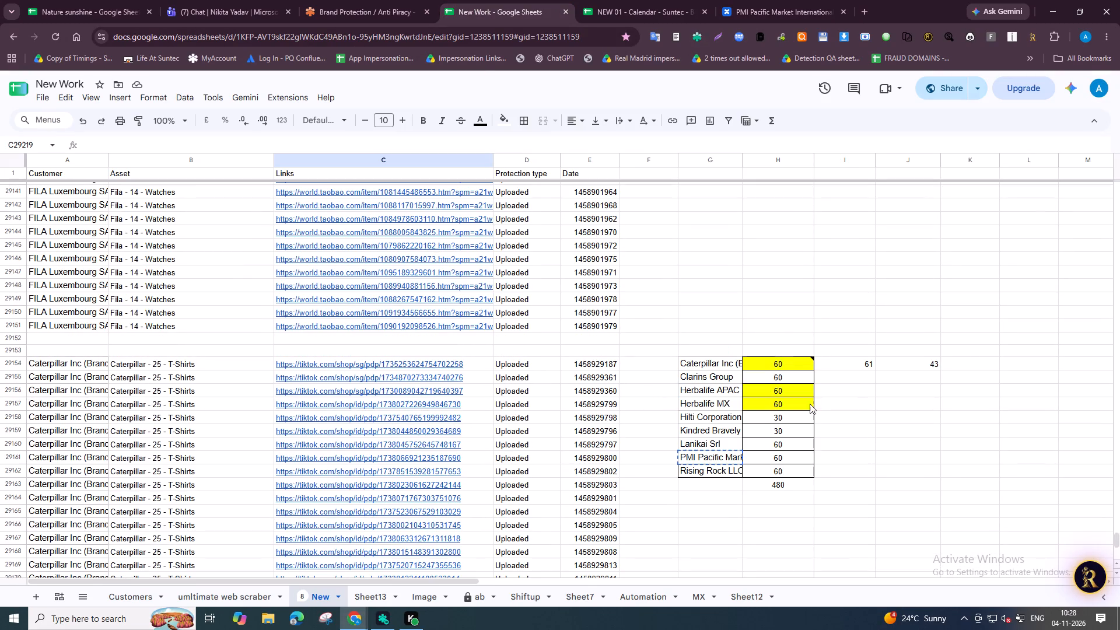
scroll(642, 475, "down", 4)
scroll(594, 437, "down", 13)
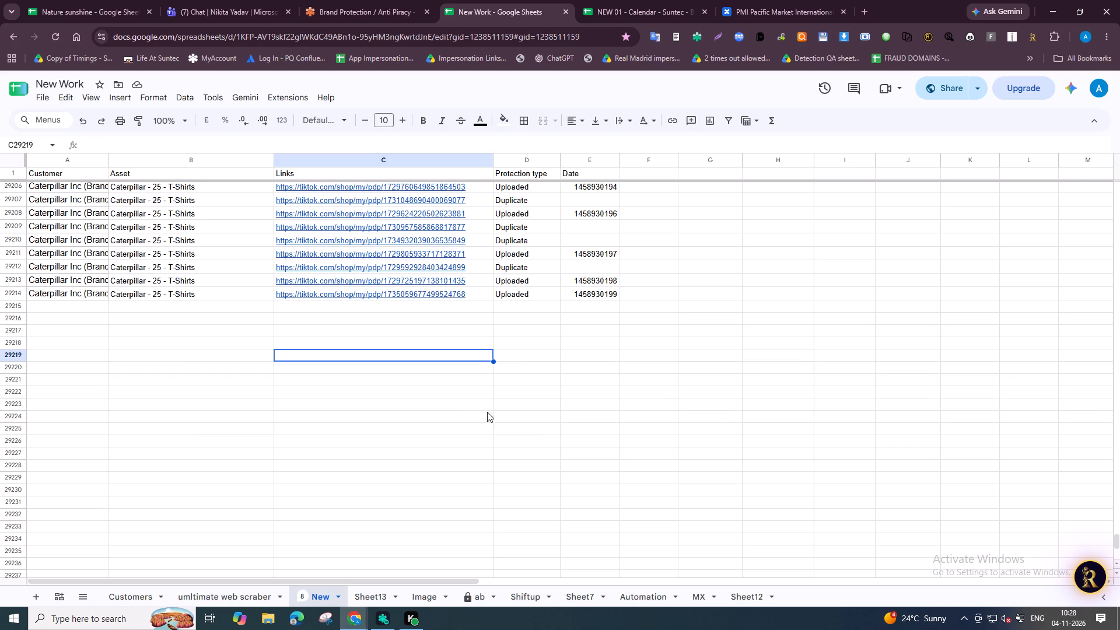
Open a new browser window, and go back to the PMI Pacific Market International page in Confluence.
key("ctrl+n")
key("alt+Tab")
left_click(810, 0)
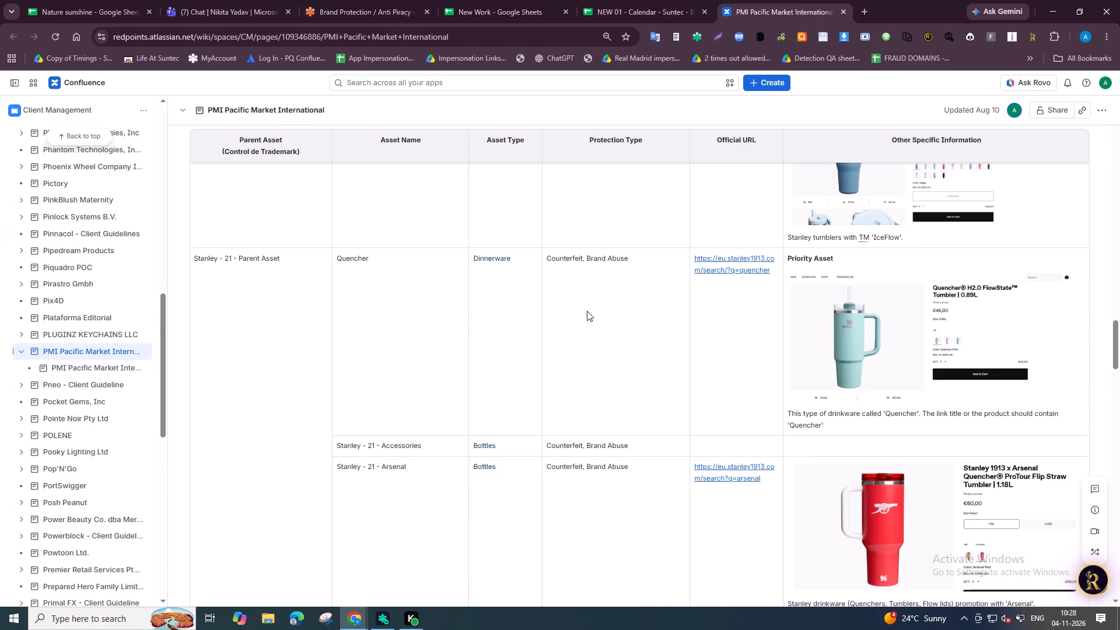
Return to the Tuinet Brand page and filter the table by the customer PMI Pacific Market International.
key("alt+Tab")
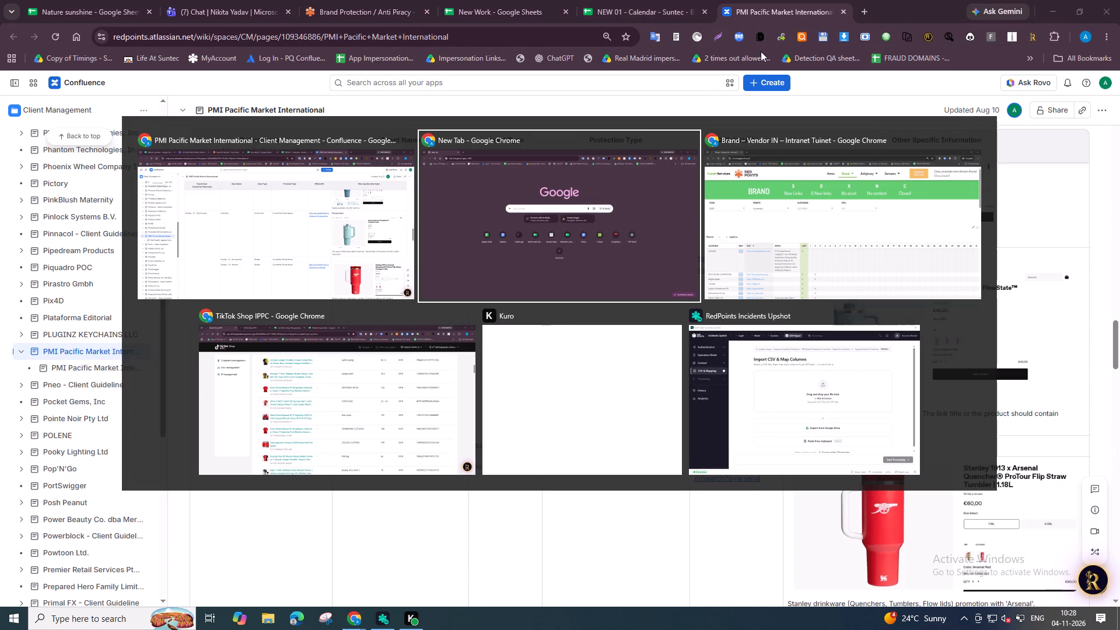
key("alt+Tab")
left_click(418, 242)
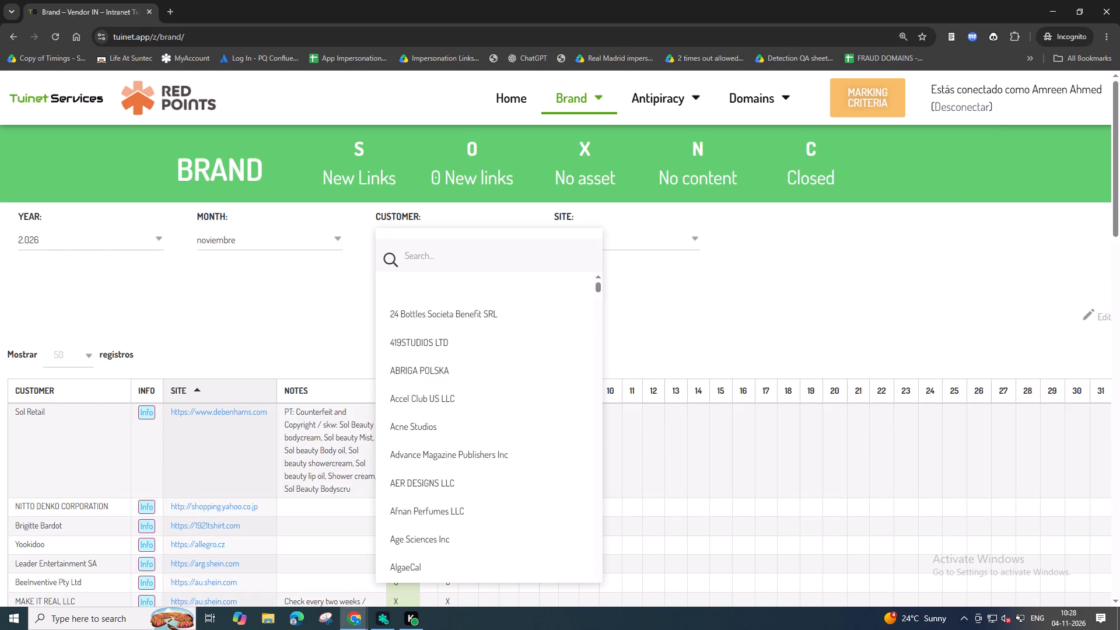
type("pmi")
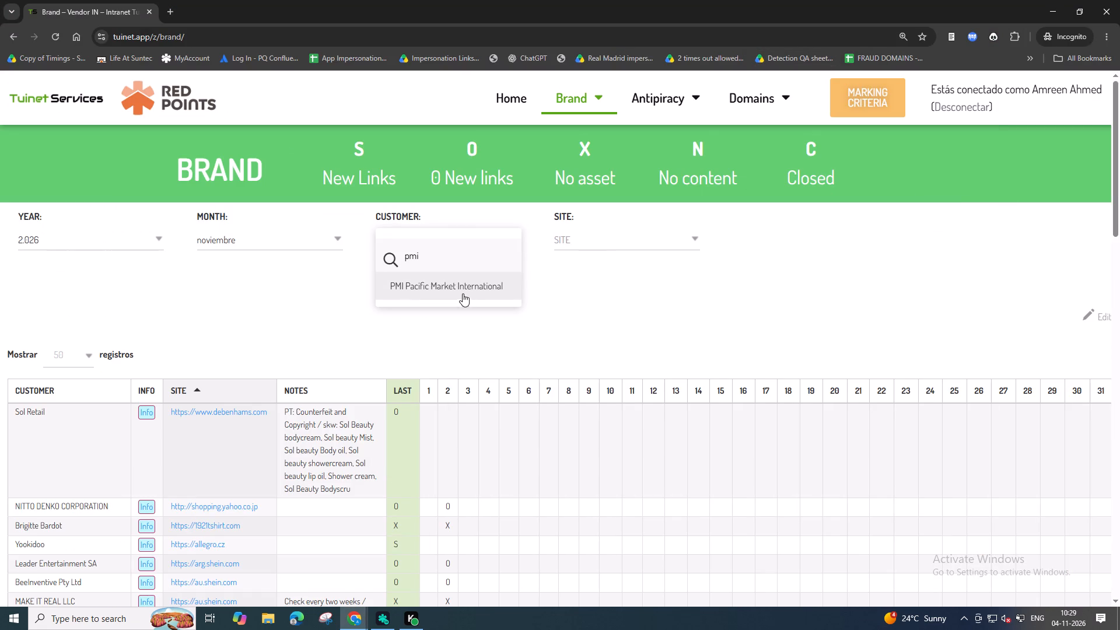
left_click(470, 289)
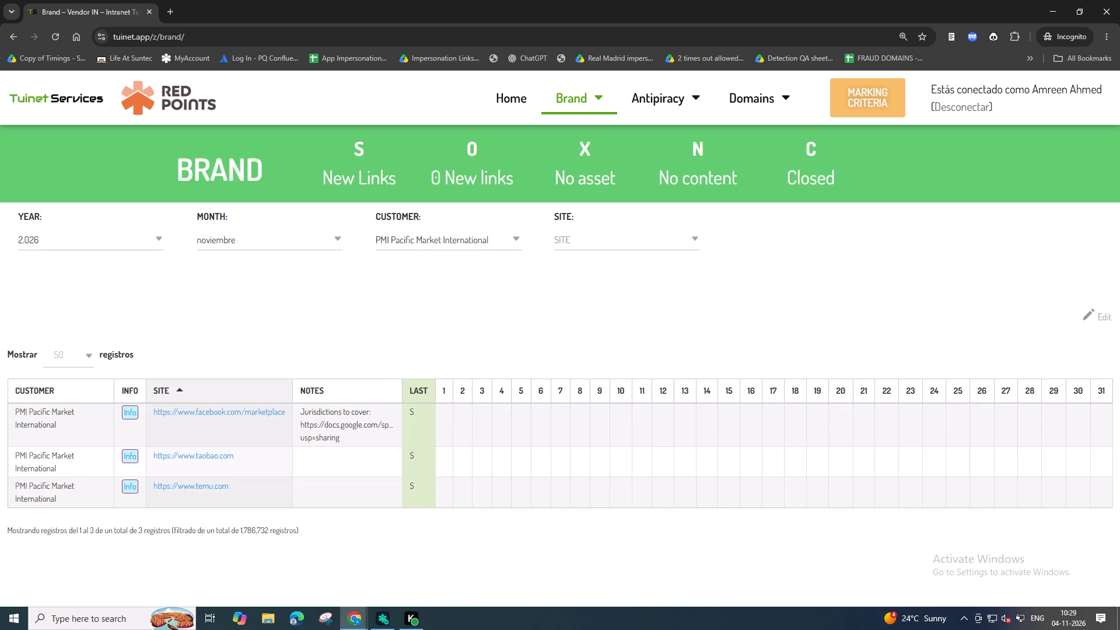
Open the customer's Facebook Marketplace site link in a new tab and move it into its own maximized window.
middle_click(271, 409)
left_click(223, 0)
left_click_drag(223, 0, 277, 252)
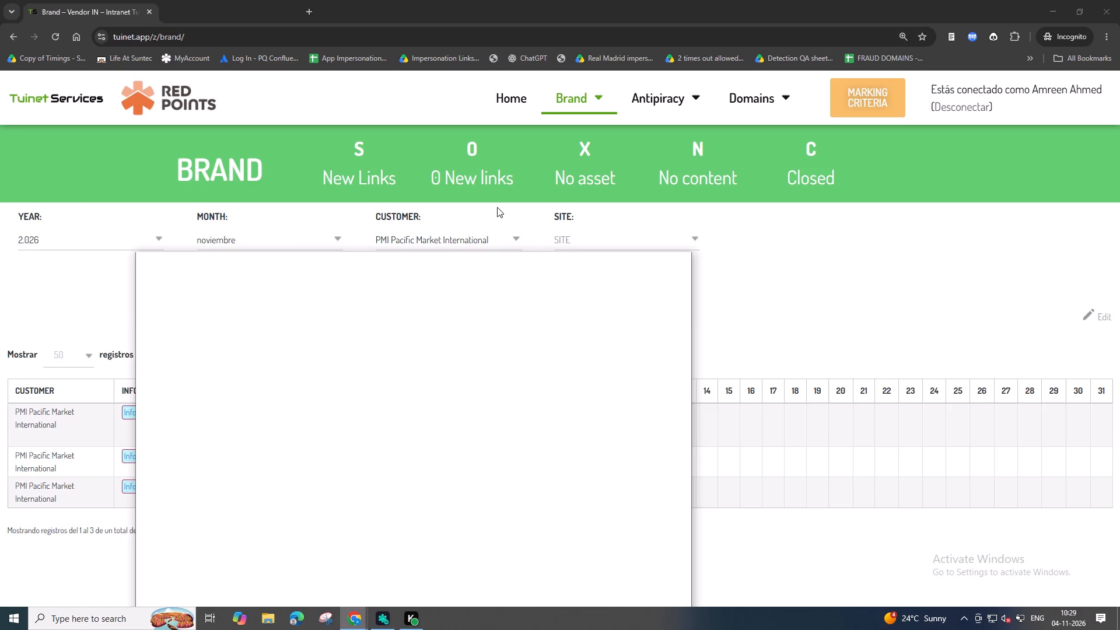
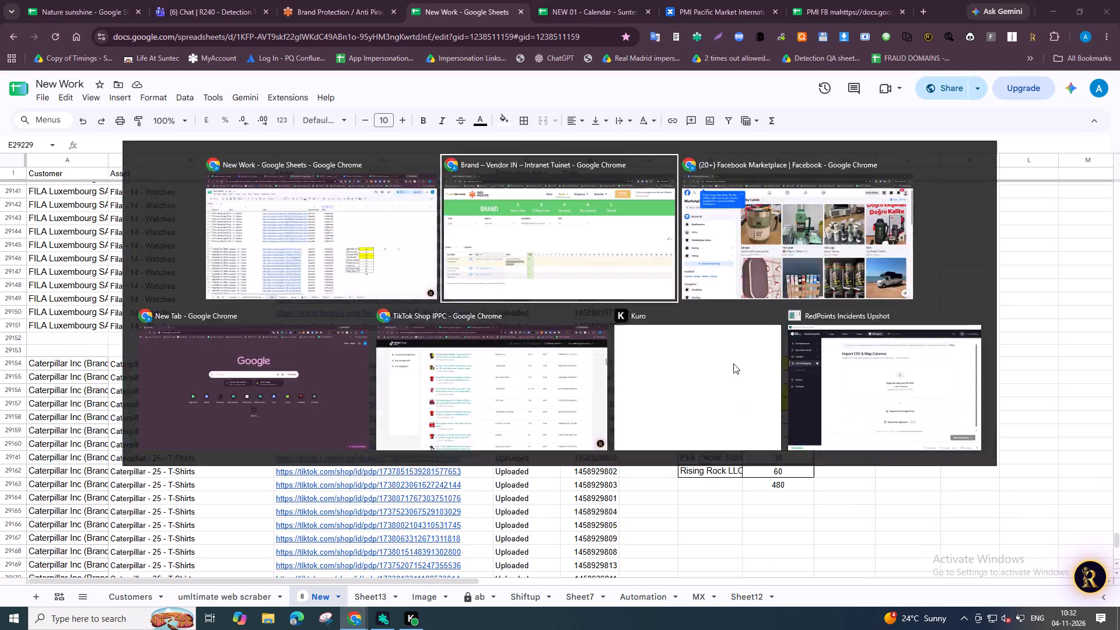
Switch to Facebook Marketplace, search for "stanley", and filter the results by condition New.
key("alt+Tab")
key("alt+Tab")
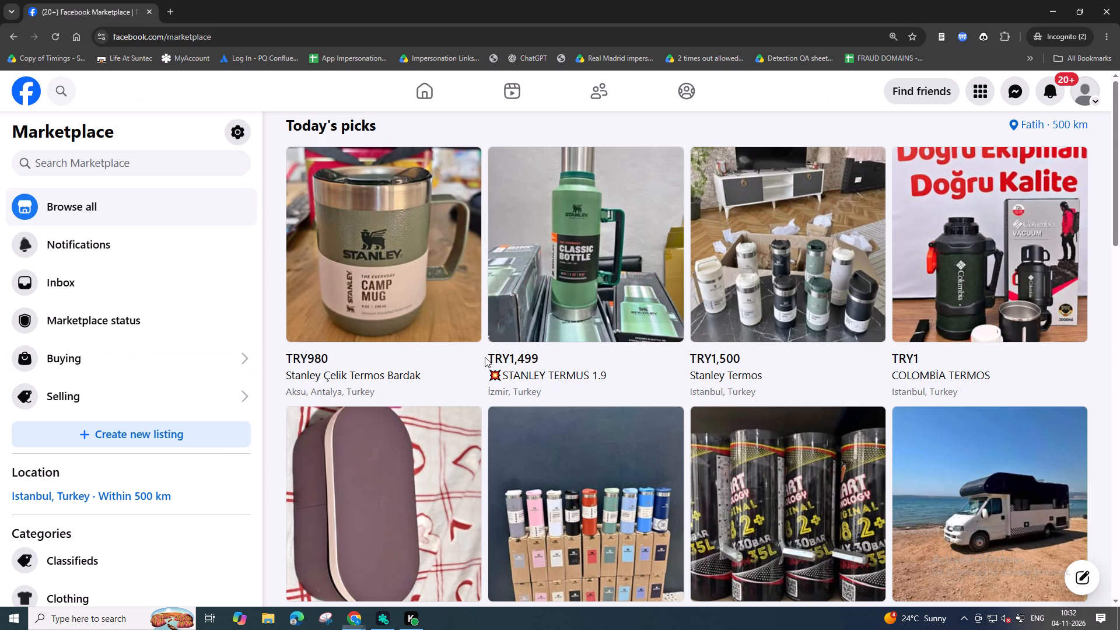
left_click(173, 167)
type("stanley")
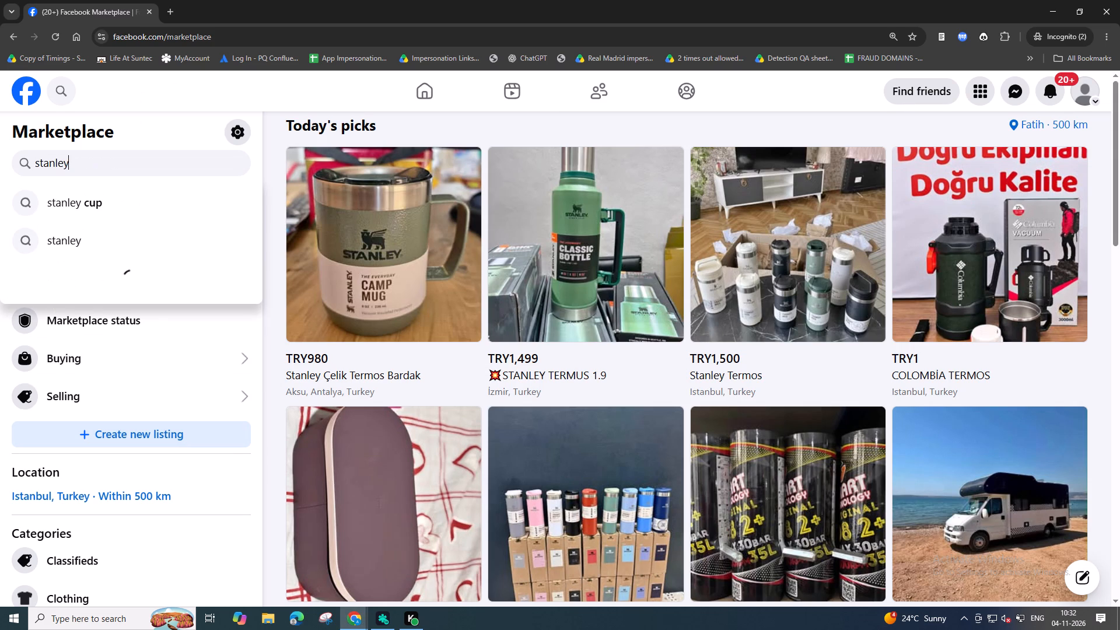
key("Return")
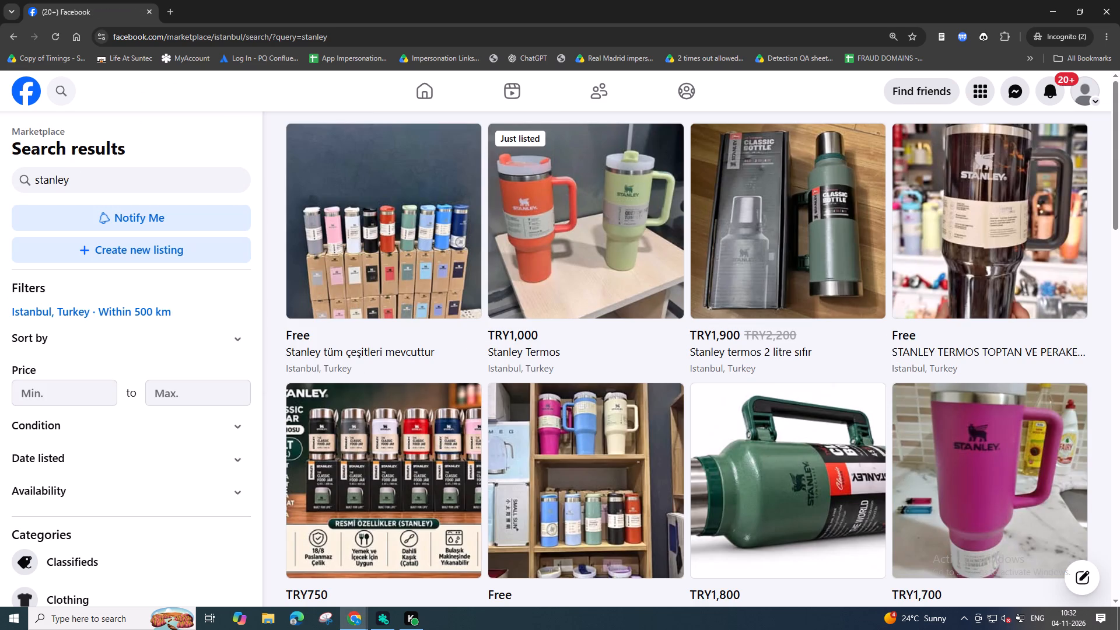
left_click(228, 425)
left_click(237, 457)
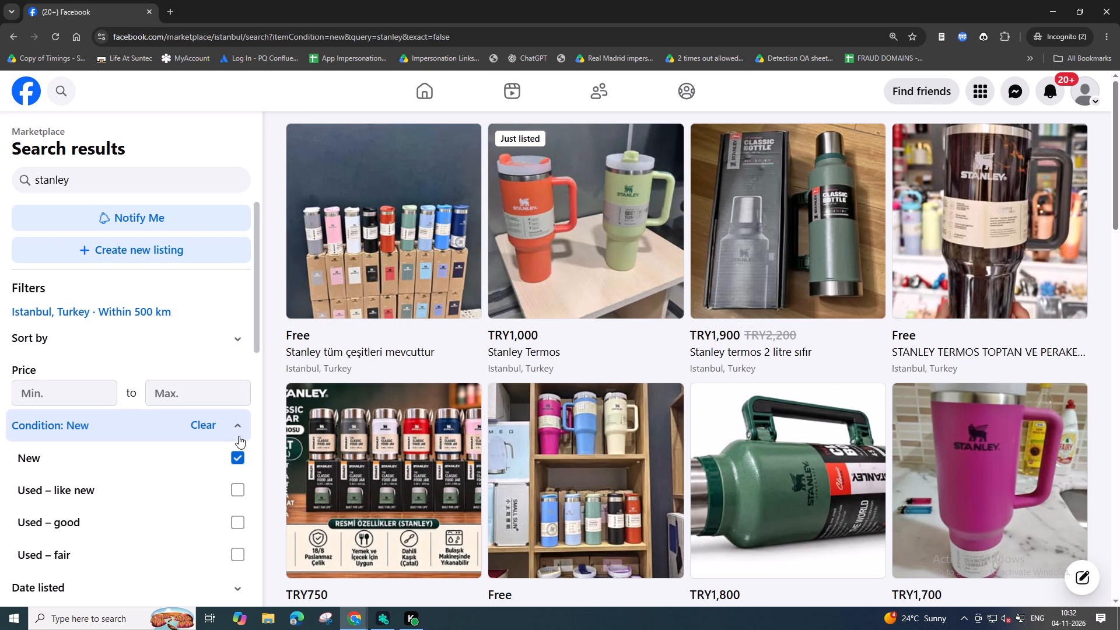
Open the Stanley listings in the first three rows of search results in separate tabs.
scroll(911, 188, "down", 2)
scroll(764, 253, "up", 4)
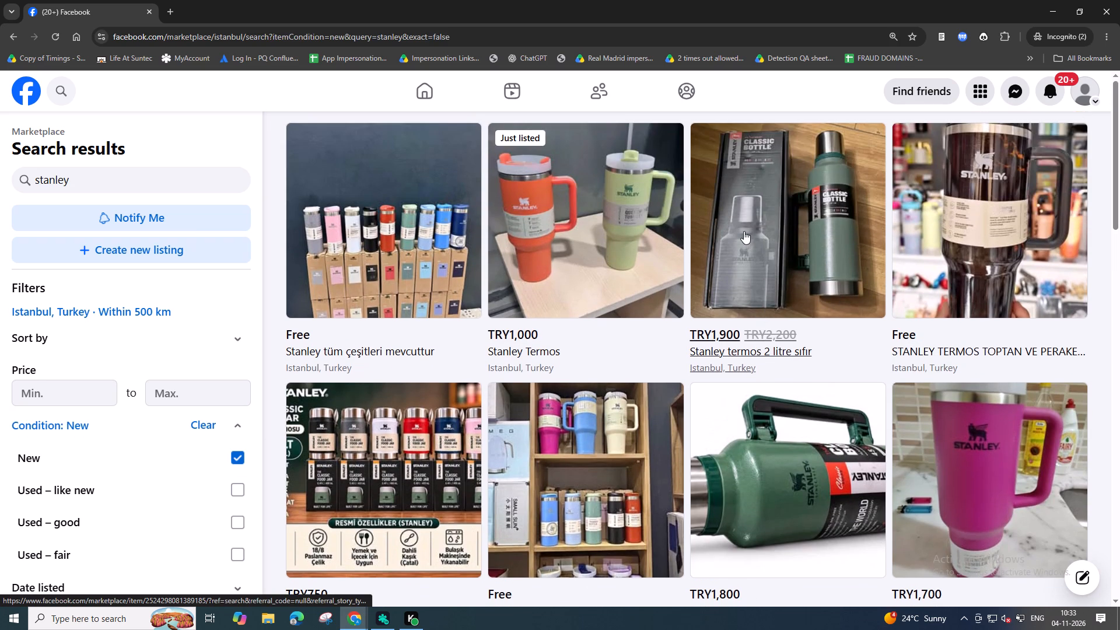
left_click(425, 204, "ctrl")
left_click(569, 232, "ctrl")
left_click_drag(815, 218, 816, 226, "ctrl")
left_click_drag(997, 160, 998, 174, "ctrl")
left_click(989, 512, "ctrl")
left_click(784, 498, "ctrl")
left_click_drag(619, 444, 619, 450, "ctrl")
left_click(389, 473, "ctrl")
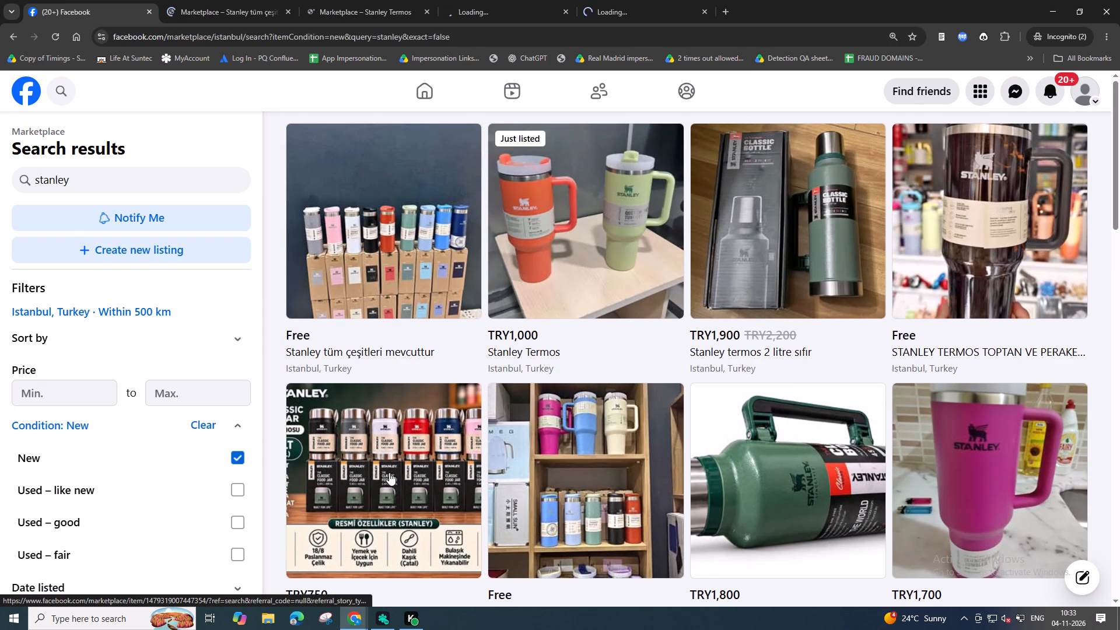
scroll(408, 422, "down", 3)
left_click(397, 541, "ctrl")
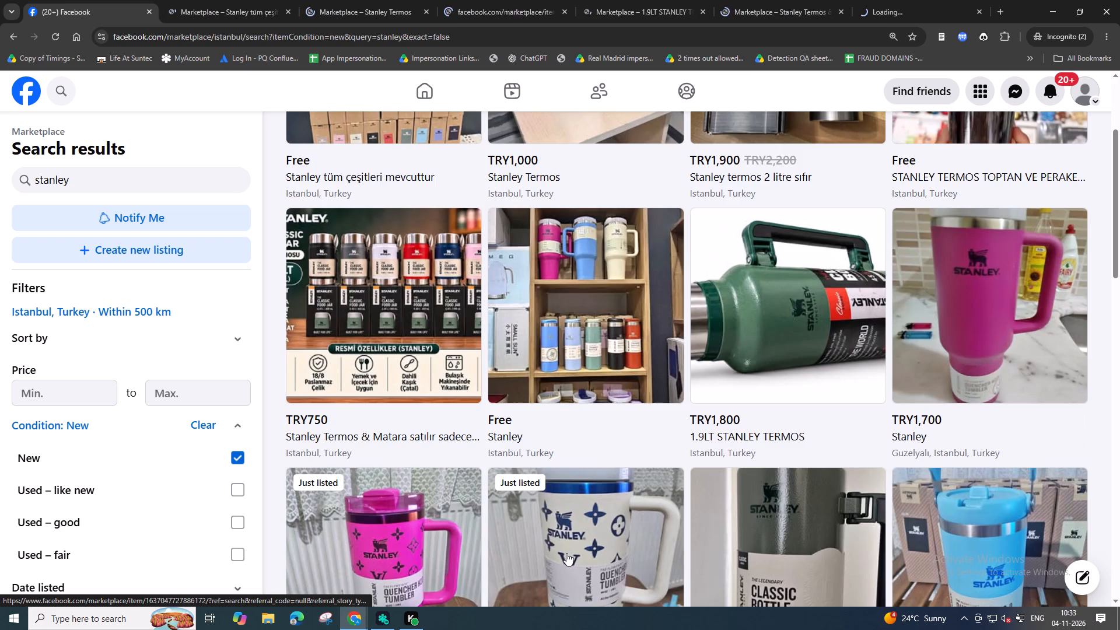
left_click(566, 553, "ctrl")
left_click(773, 527, "ctrl")
left_click(951, 543, "ctrl")
Open the first listing's tab, translate it into English, and examine its Stanley product photos.
left_click(134, 0)
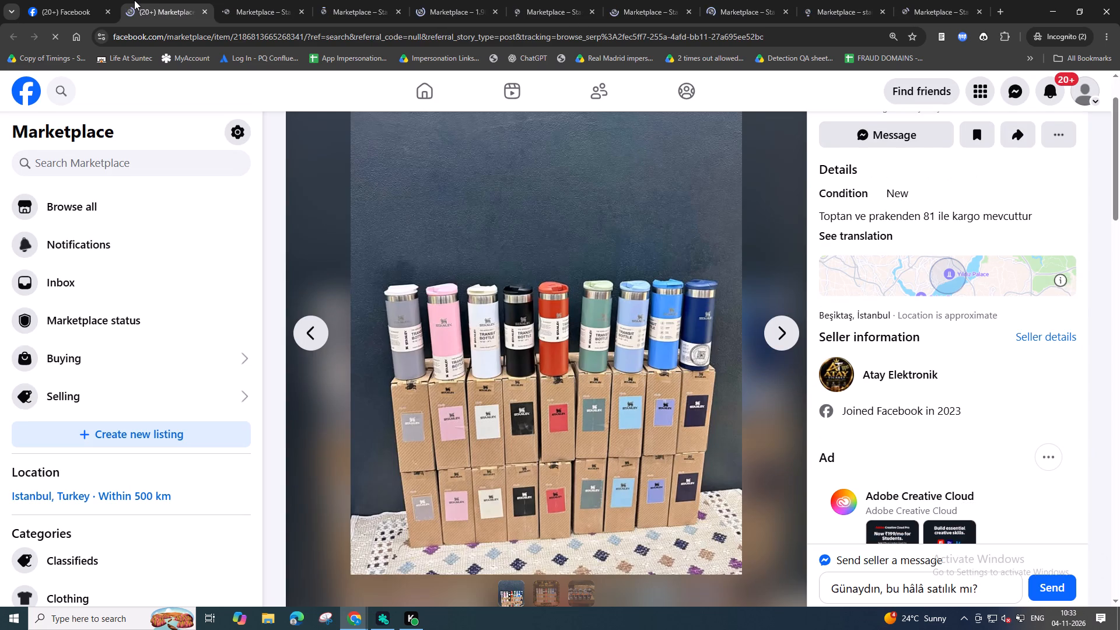
right_click(885, 171)
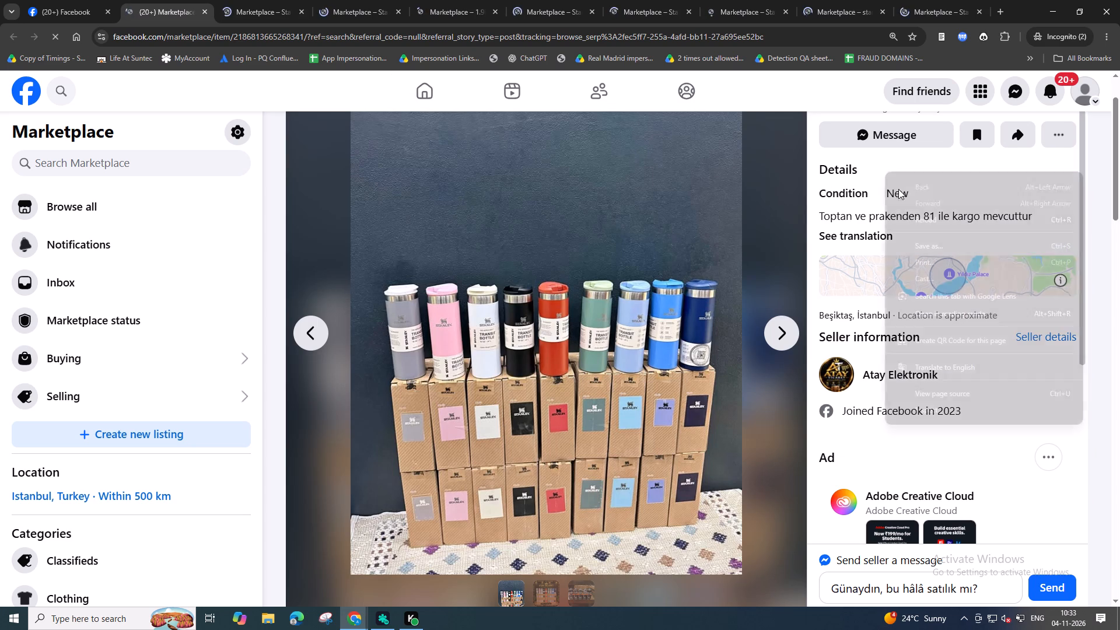
left_click(938, 364)
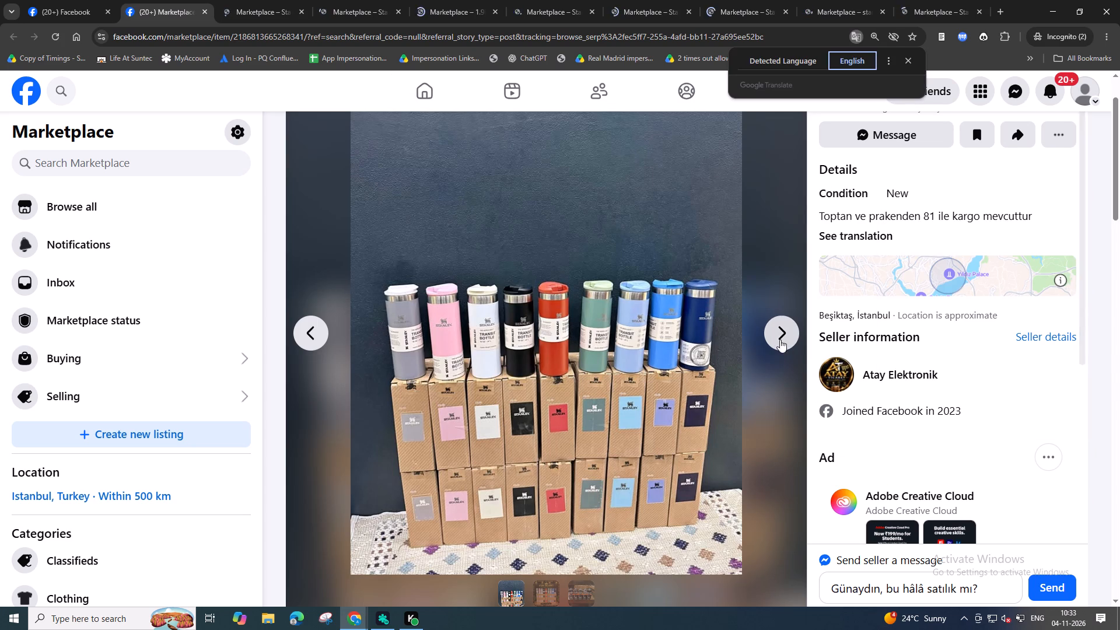
left_click(780, 335)
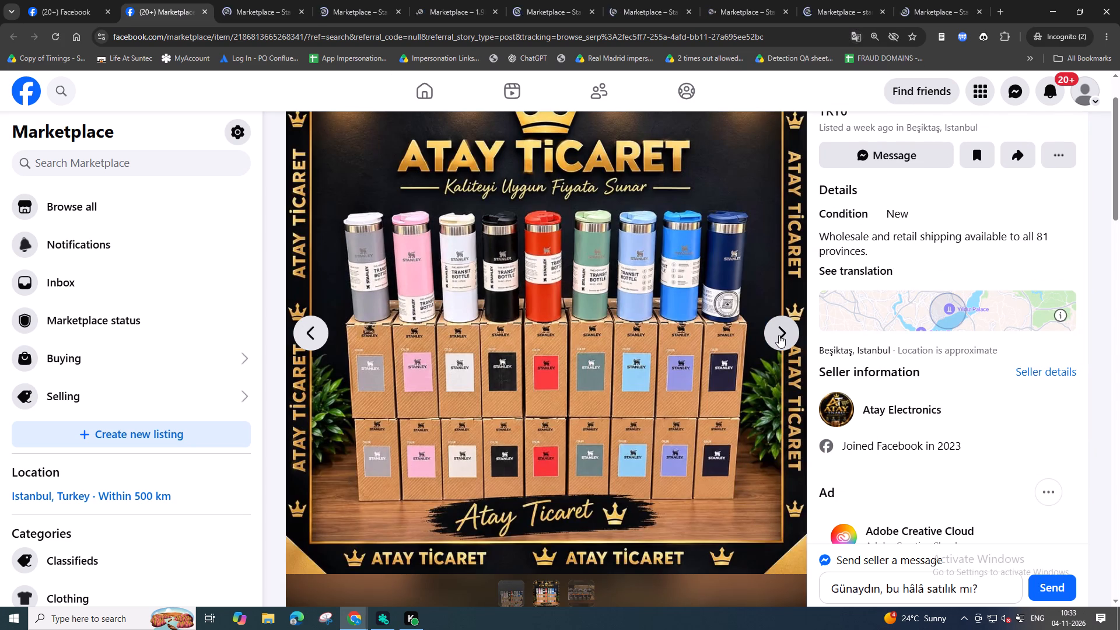
left_click(779, 335)
left_click(779, 335)
triple_click(779, 335)
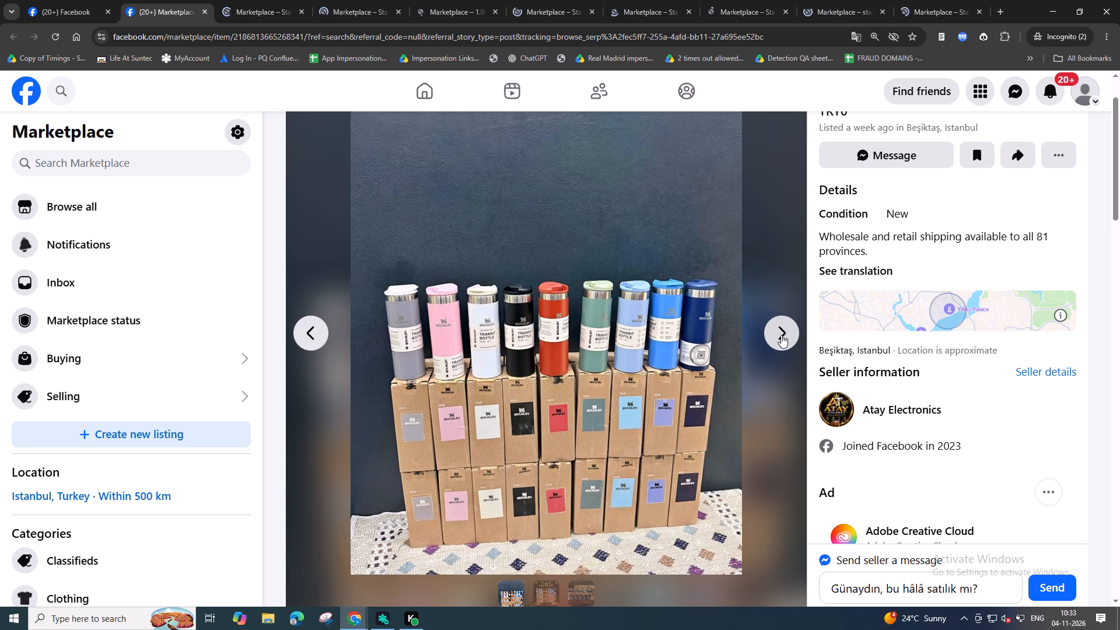
left_click(781, 335)
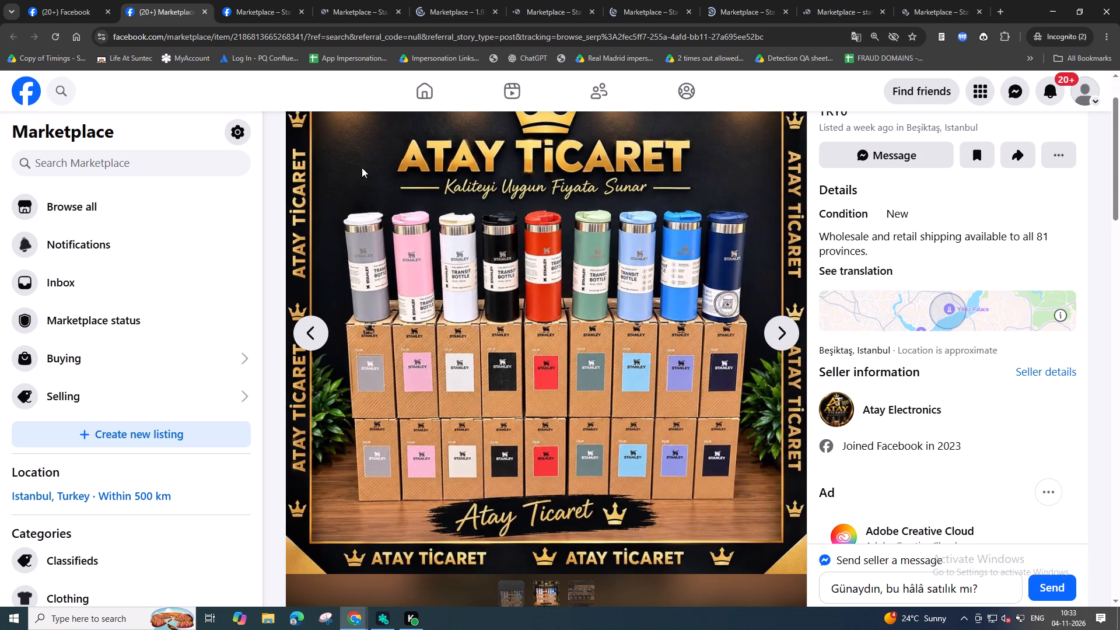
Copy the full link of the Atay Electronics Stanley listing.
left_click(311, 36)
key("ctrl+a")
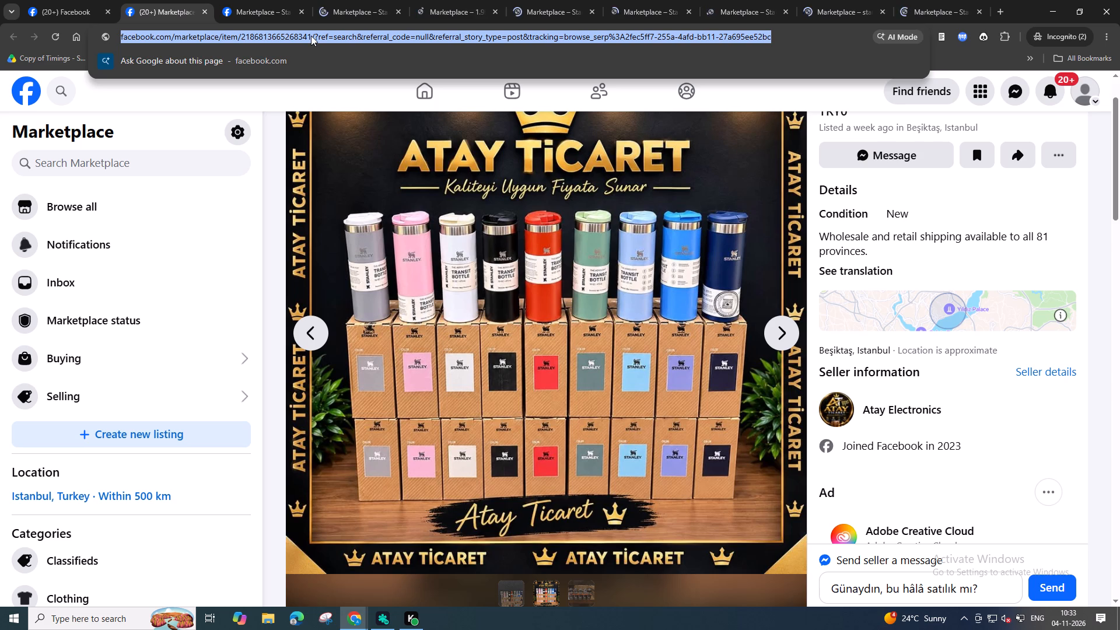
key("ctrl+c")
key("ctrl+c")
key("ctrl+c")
In the Red Points FrontOffice, clear the processed link list and change the new incident's customer to PMI Pacific Market International.
key("alt+Tab")
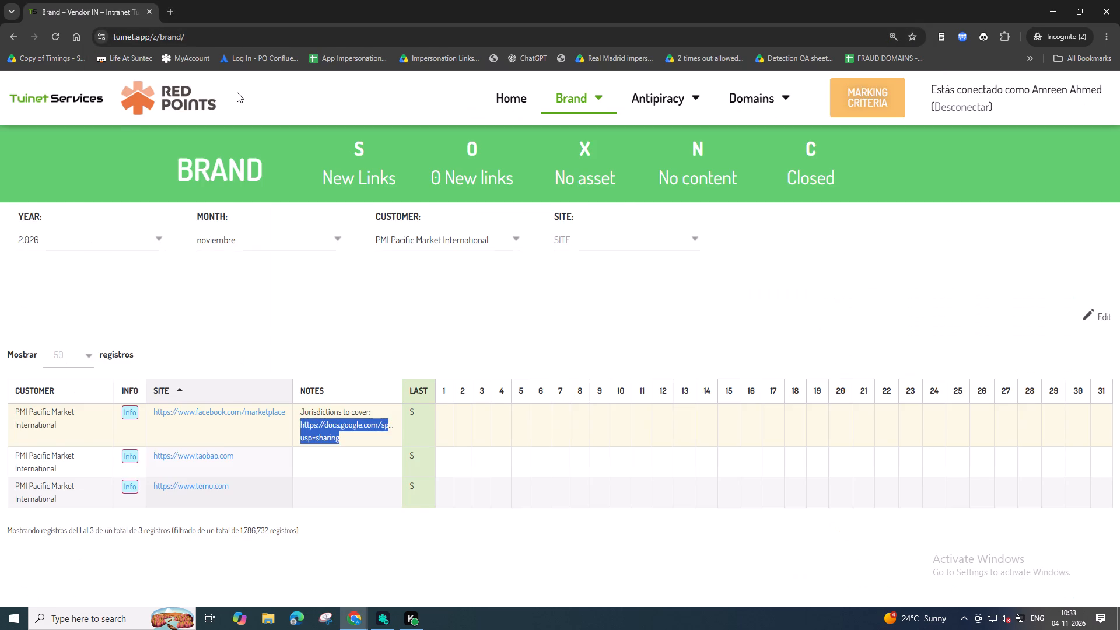
key("alt+Tab")
key("alt+Tab")
left_click(398, 0)
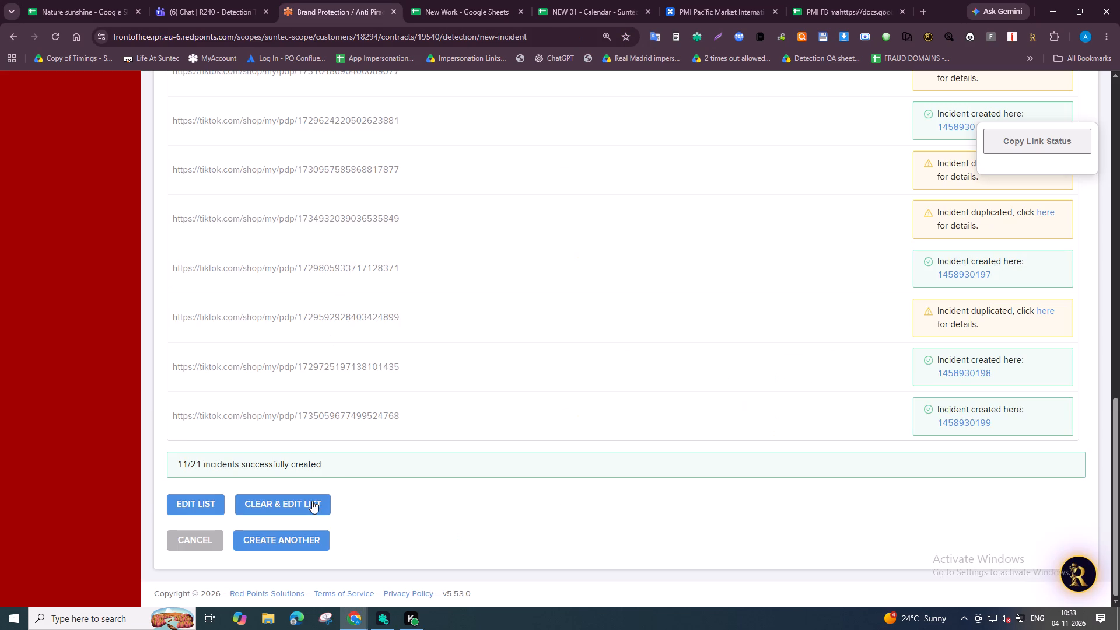
left_click(313, 503)
left_click(391, 104)
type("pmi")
left_click(406, 129)
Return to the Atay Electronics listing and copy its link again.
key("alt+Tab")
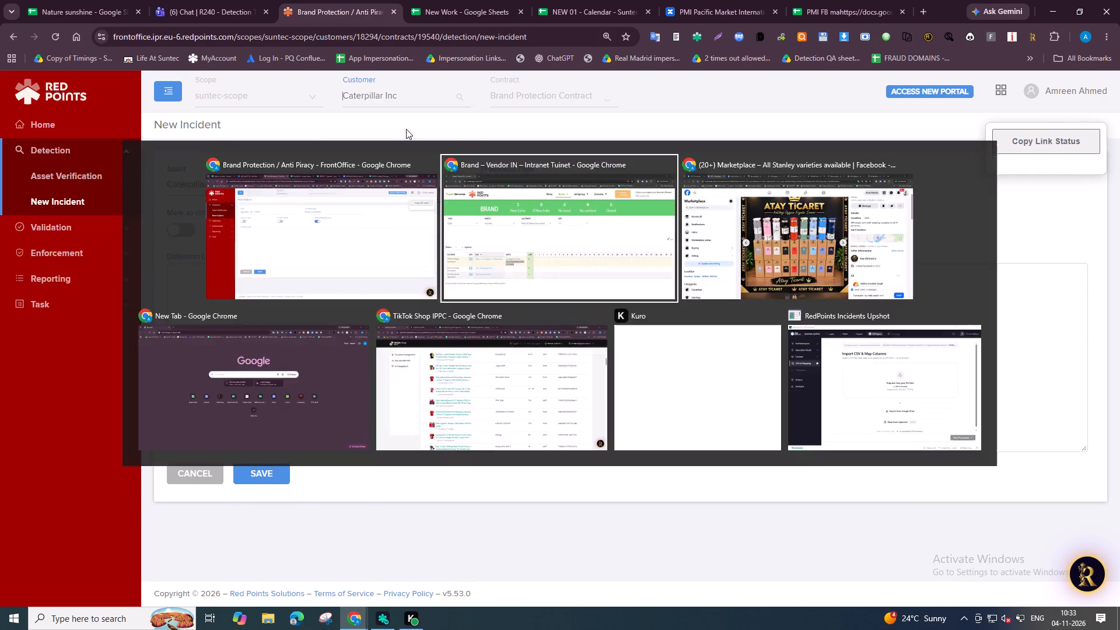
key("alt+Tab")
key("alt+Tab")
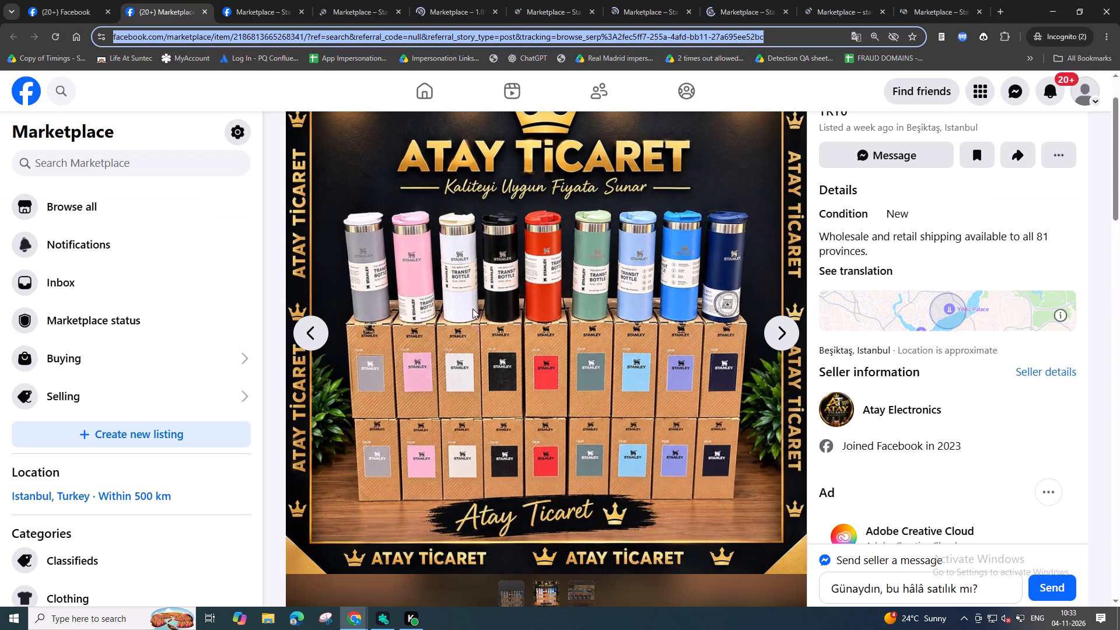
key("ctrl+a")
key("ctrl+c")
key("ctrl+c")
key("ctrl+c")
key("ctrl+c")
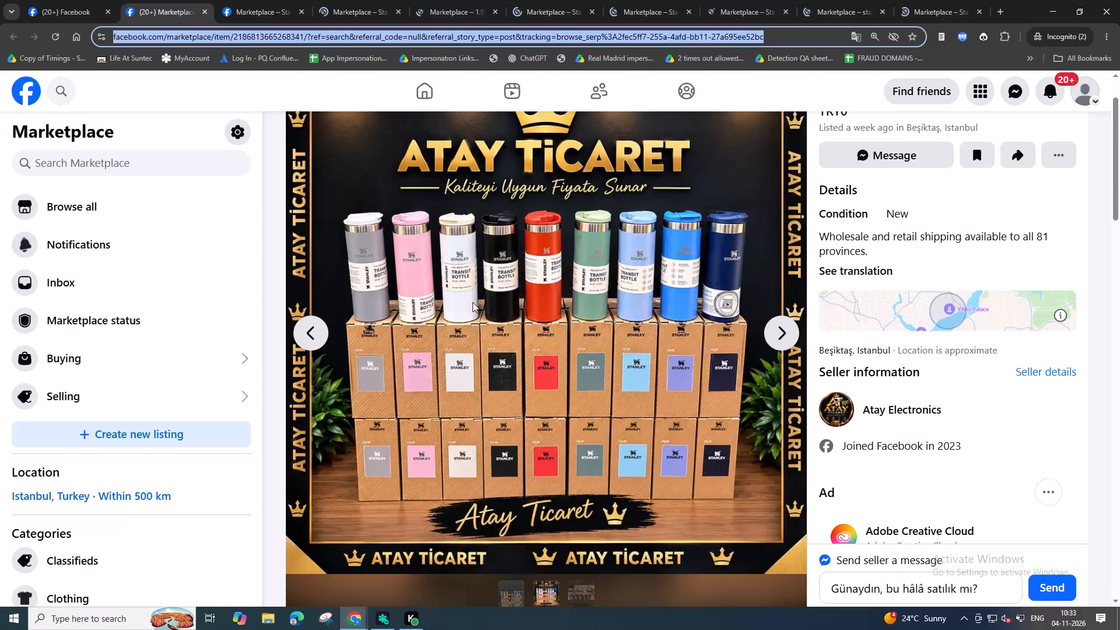
Look through the listing's photos again and check the new incident page in the Red Points FrontOffice.
left_click(776, 331)
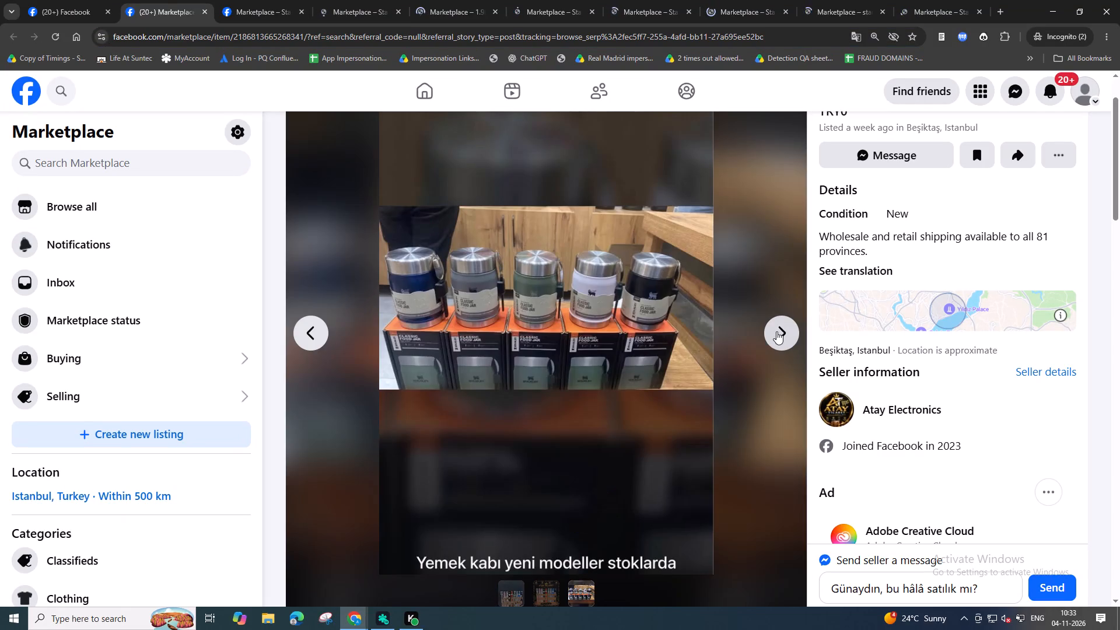
left_click(776, 331)
left_click(777, 331)
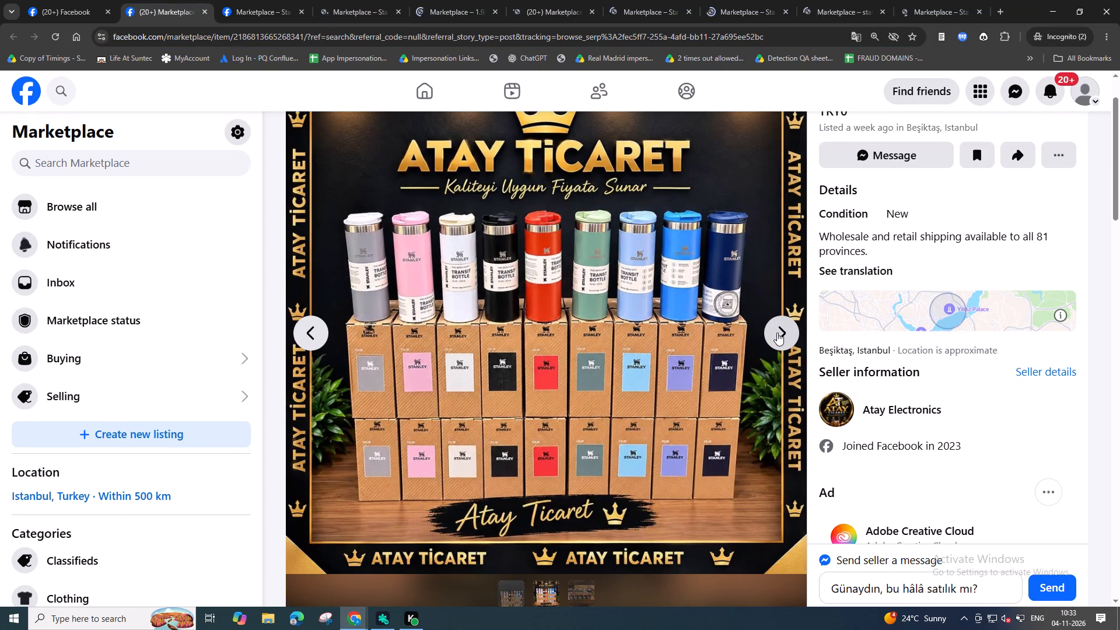
key("alt+Tab")
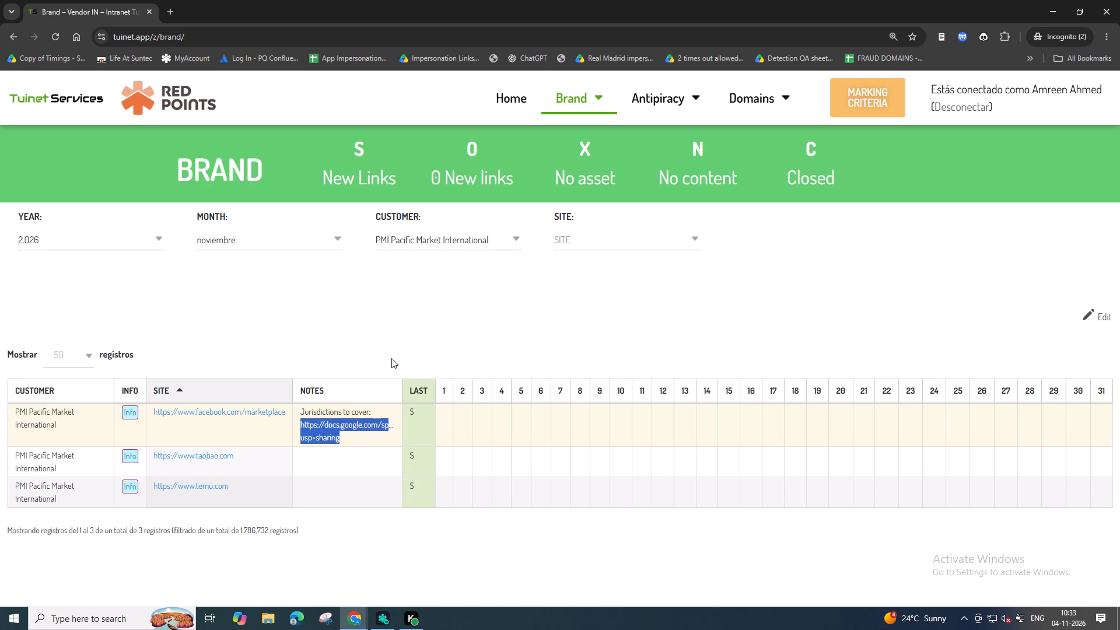
key("alt+Tab")
key("alt+Tab")
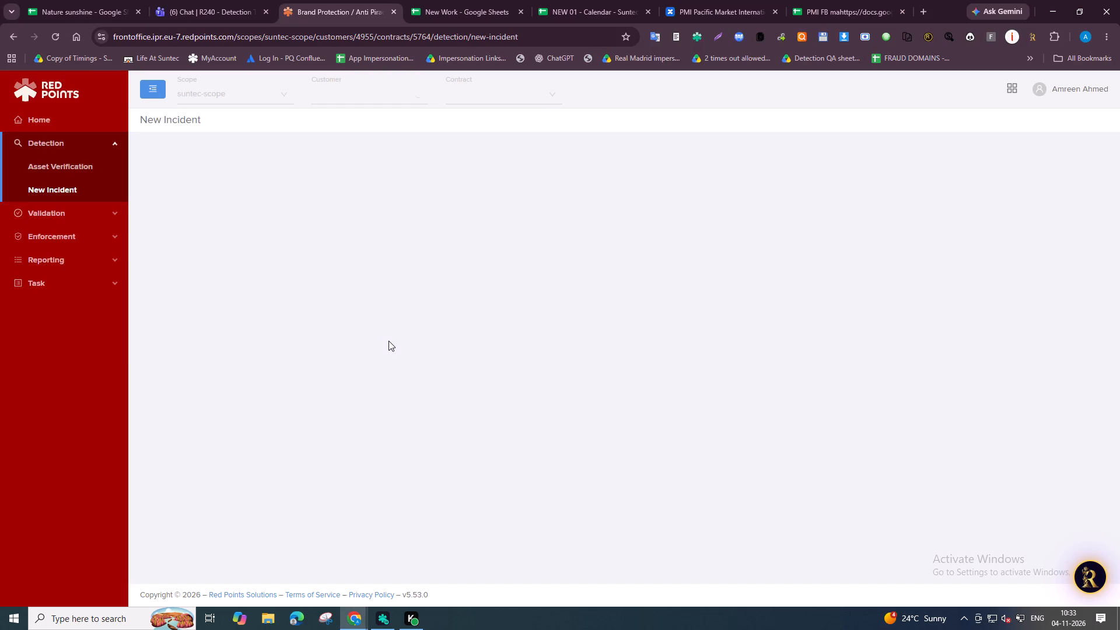
key("alt+Tab")
key("alt+Tab")
key("alt+Tab")
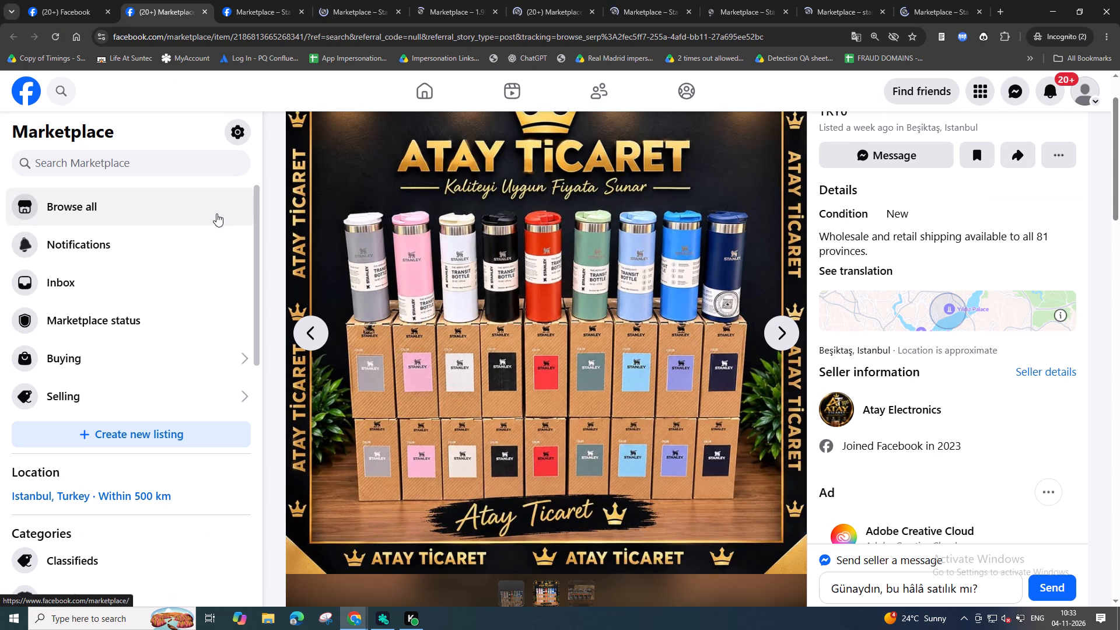
Copy the full web address of the Atay Electronics Stanley listing.
left_click(519, 38)
key("ctrl+a")
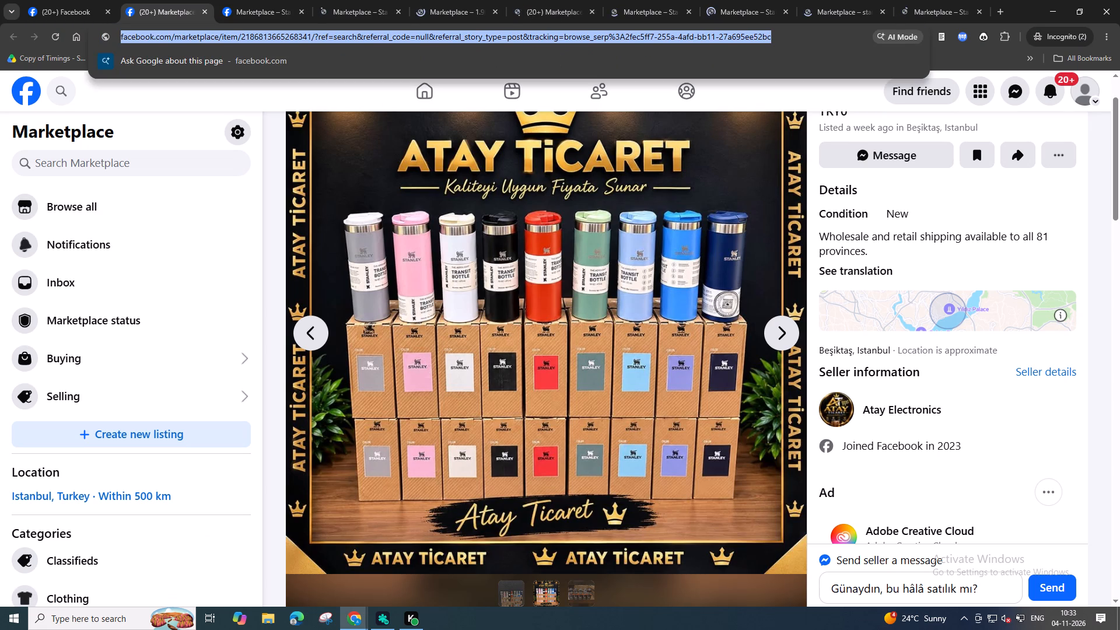
key("ctrl+c")
key("ctrl+c")
In the FrontOffice incident form, set asset Stanley - 21 - Drinkware and protection Product counterfeit, enable multiple detection links, and paste the listing link.
key("alt+Tab")
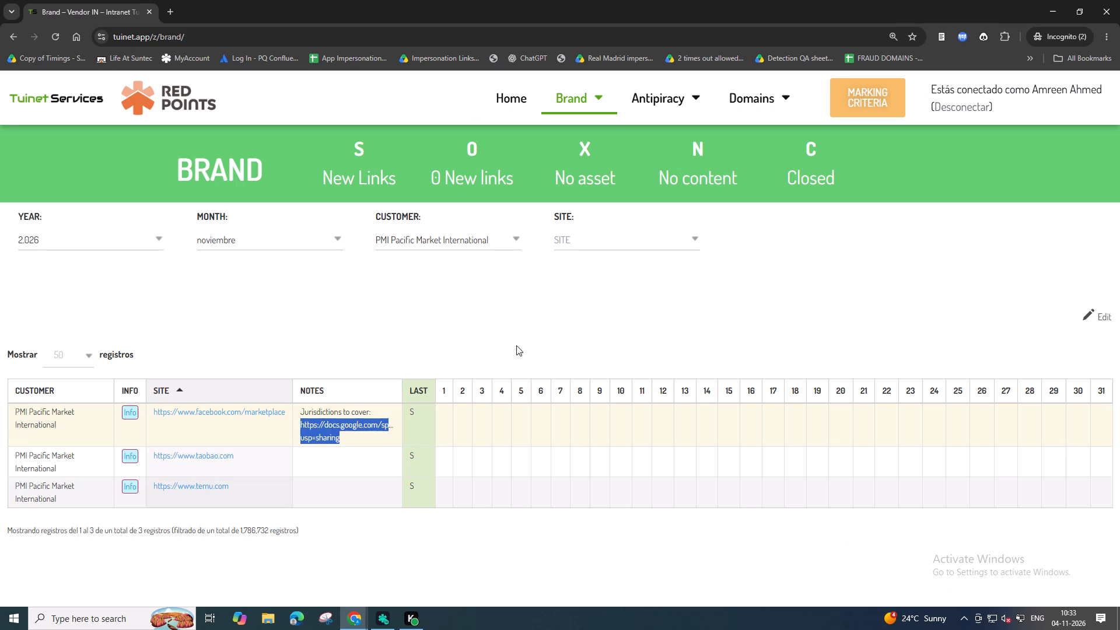
key("alt+Tab")
key("alt+Tab")
left_click(309, 181)
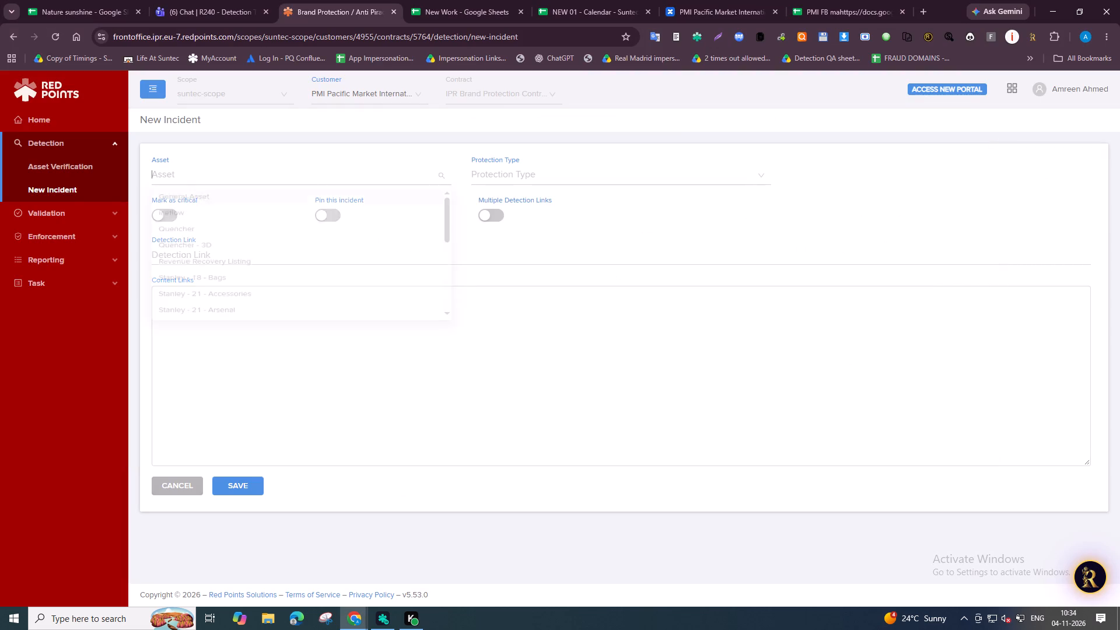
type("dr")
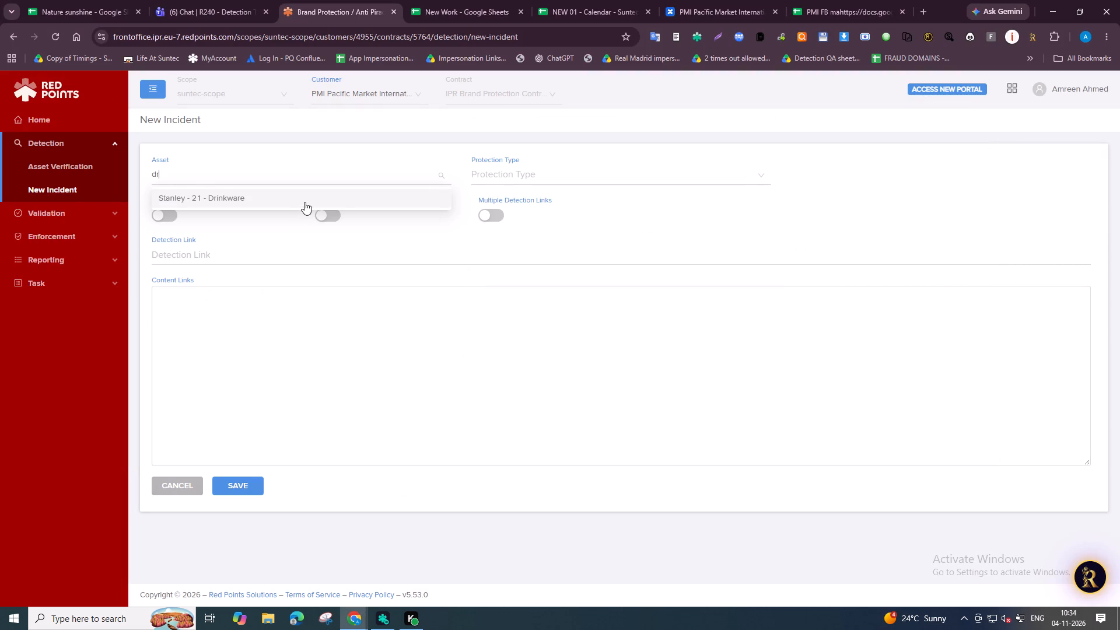
left_click(304, 202)
left_click(493, 176)
left_click(541, 219)
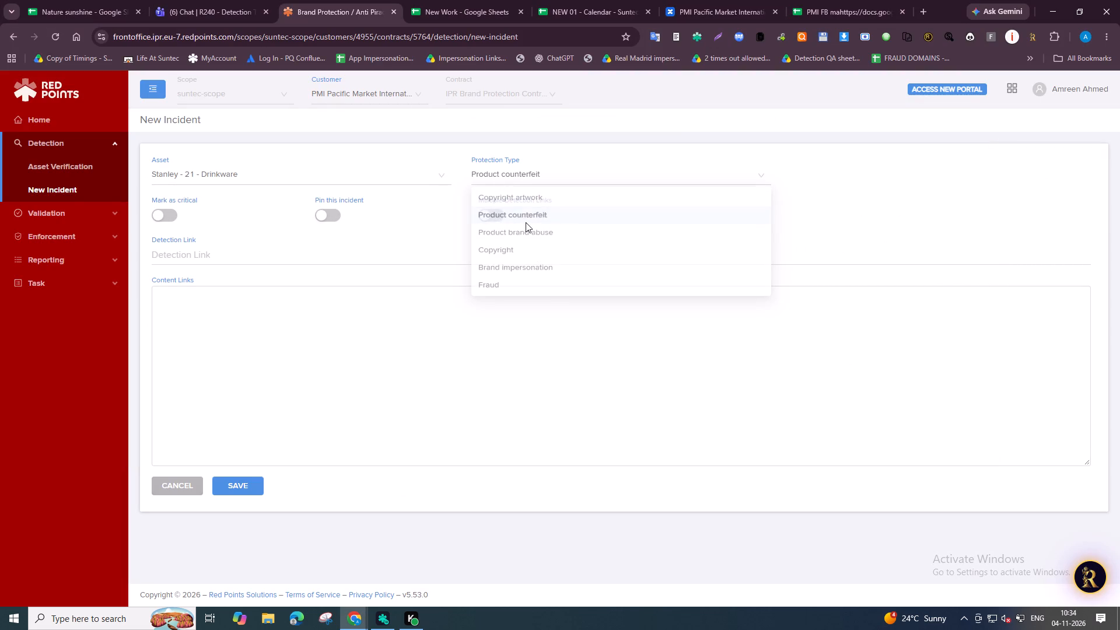
left_click(493, 218)
left_click(503, 316)
key("ctrl+v")
Switch back to the Atay Electronics listing and review its product photos once more.
key("alt+Tab")
key("alt+Tab")
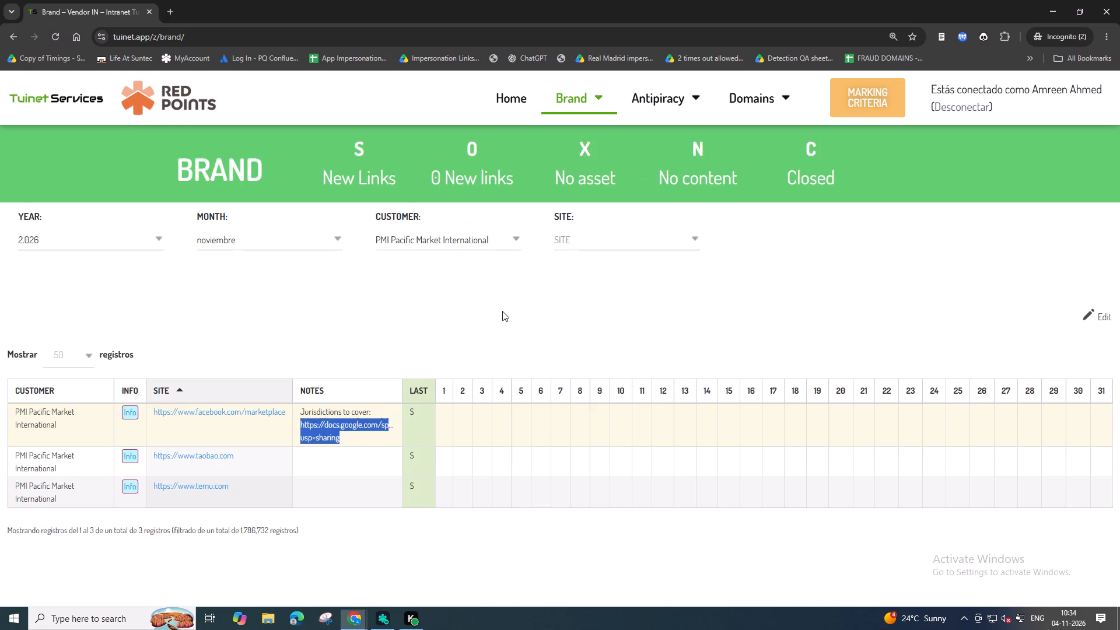
key("alt+Tab")
key("alt+Tab")
key("alt+Tab")
key("alt+Tab")
key("alt+Tab")
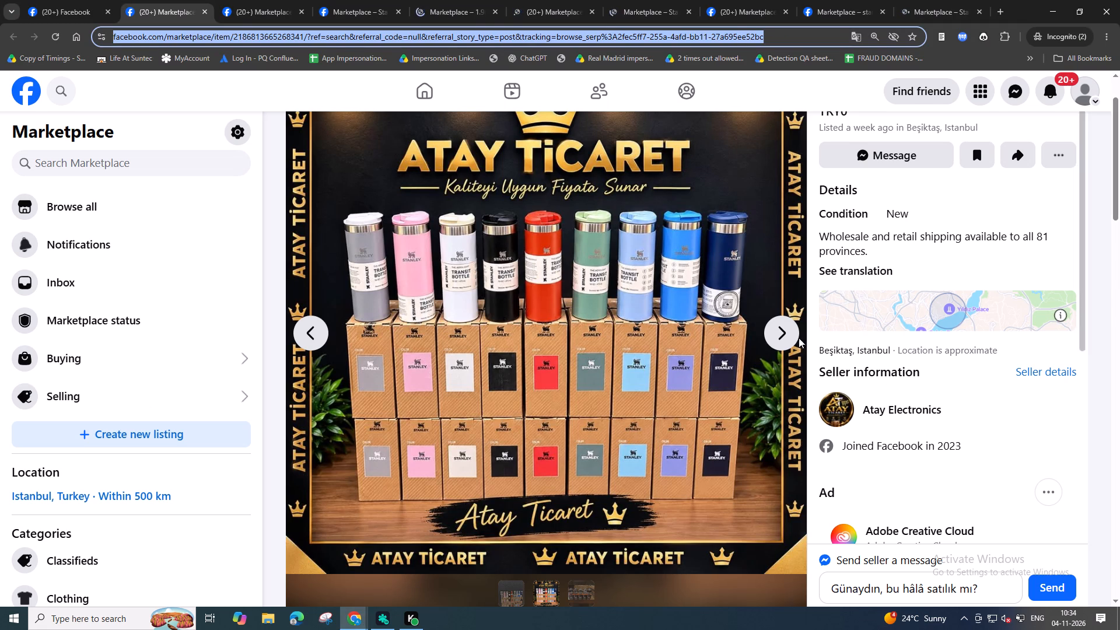
left_click(781, 335)
left_click(781, 335)
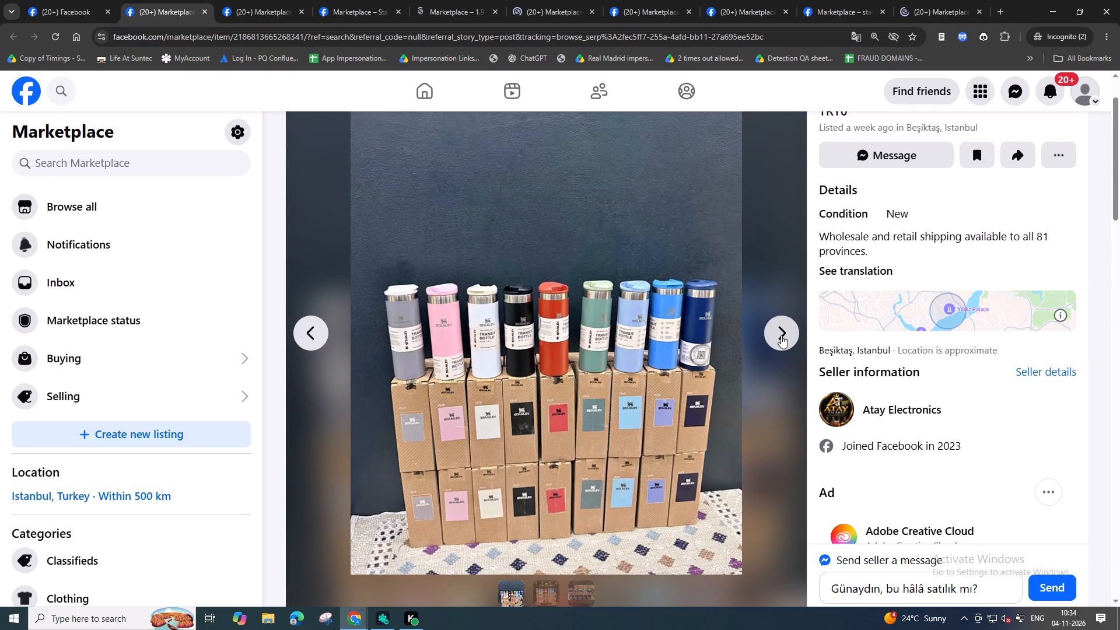
Close the spare blank New Tab browser window.
key("alt+Tab")
key("alt+Tab")
left_click(654, 268, "alt")
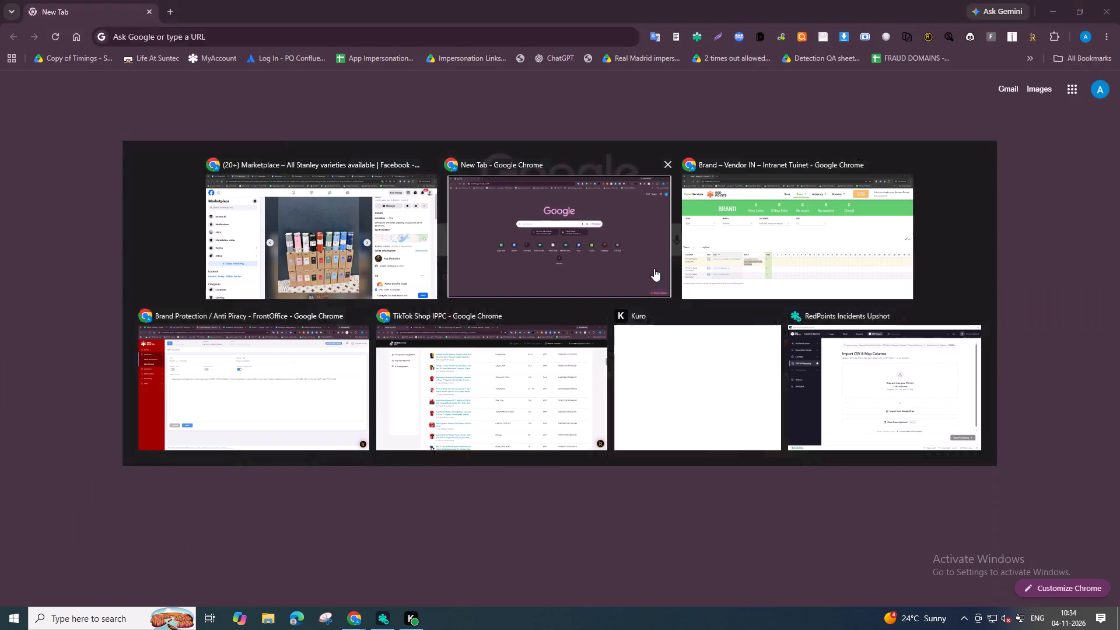
key("ctrl+w")
Switch to the FrontOffice incident form and save the incident with the Atay Electronics listing link.
key("alt+Tab")
left_click(774, 313, "alt")
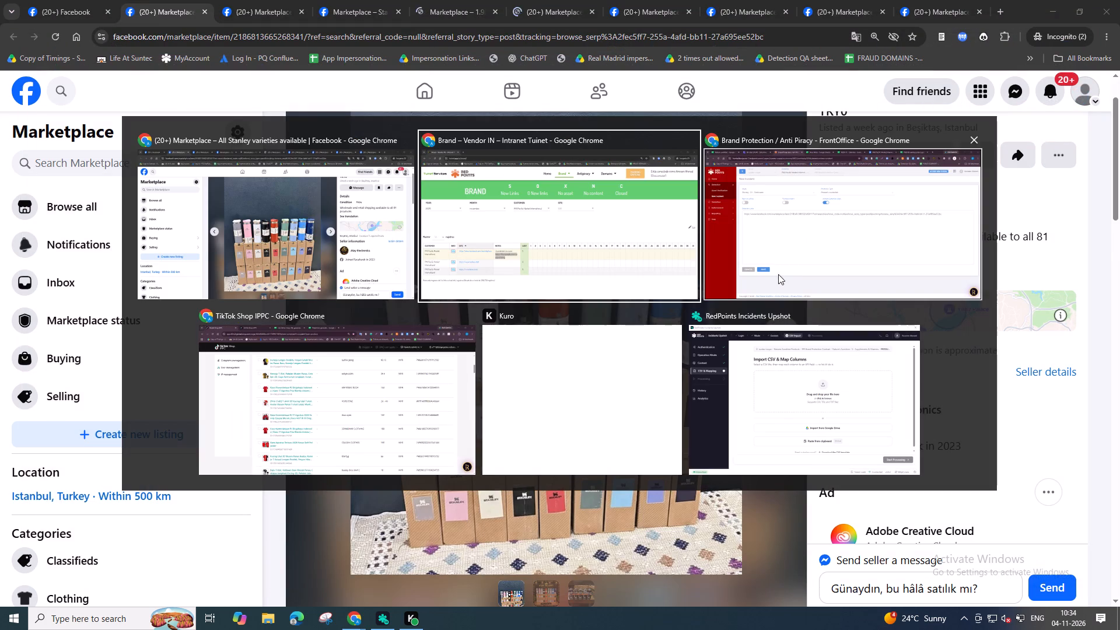
left_click(778, 274, "alt")
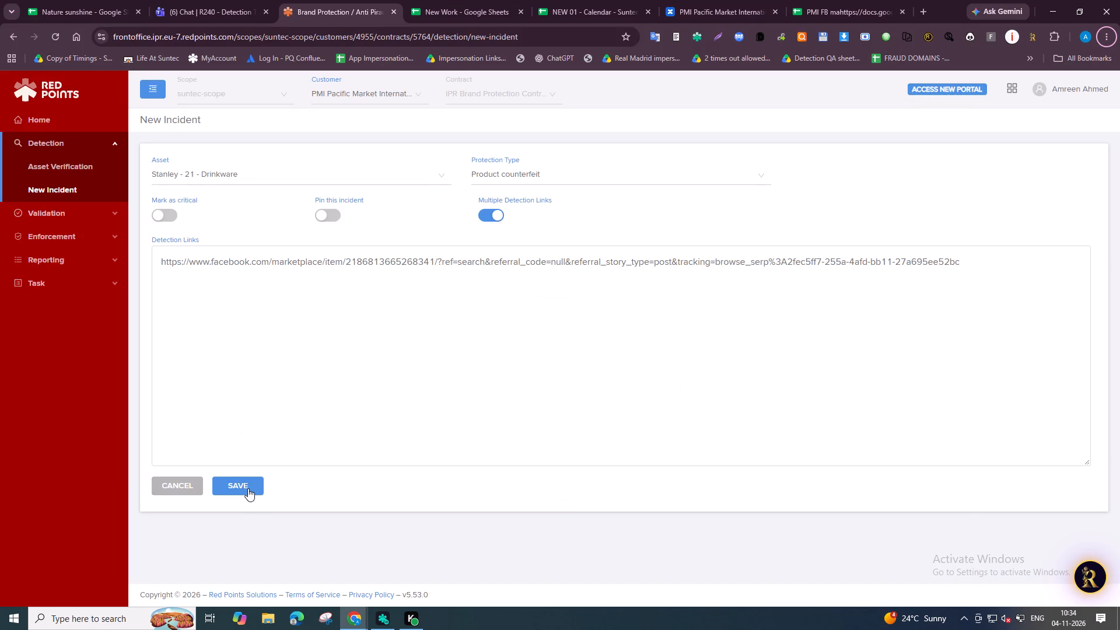
left_click(248, 488)
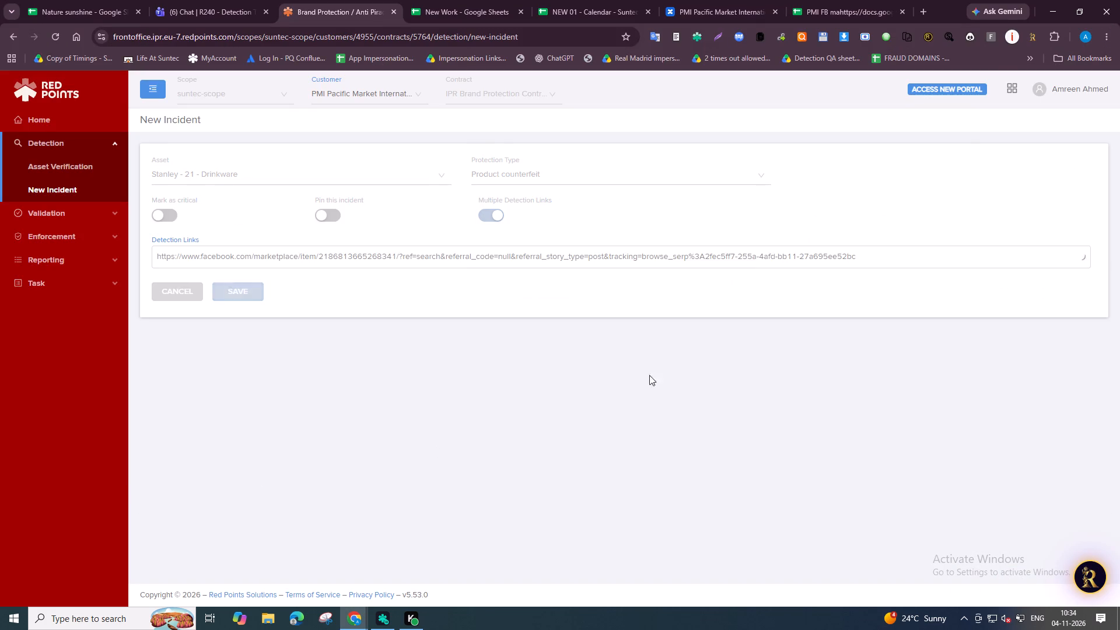
Close the Atay Electronics listing and copy the full web address of the orange and green Stanley tumbler listing.
key("alt+Tab")
key("ctrl+w")
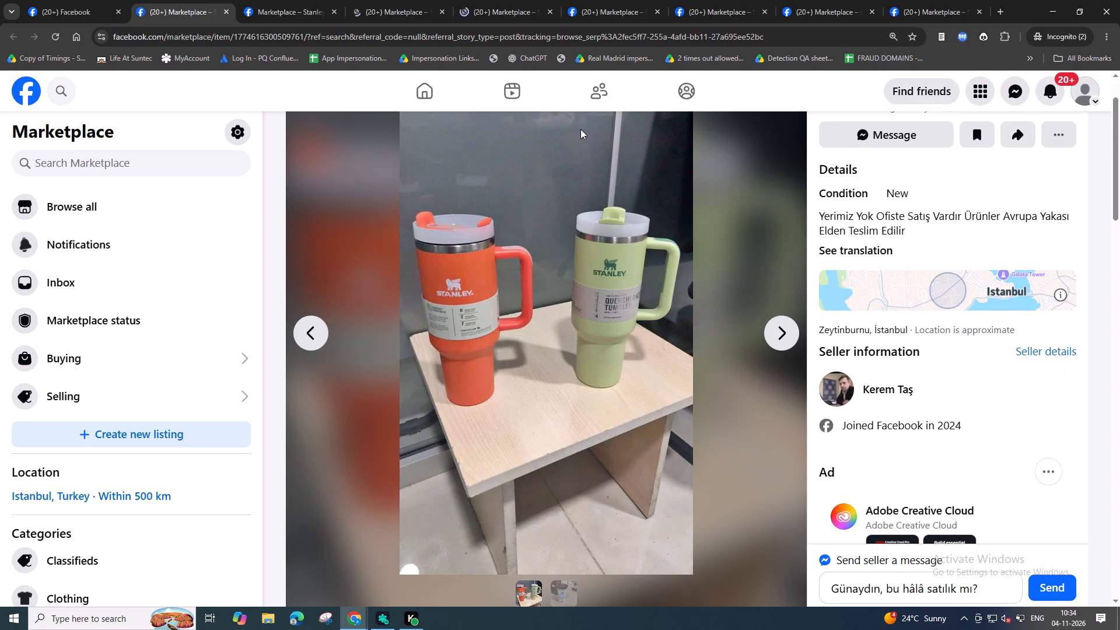
left_click(339, 41)
key("ctrl+a")
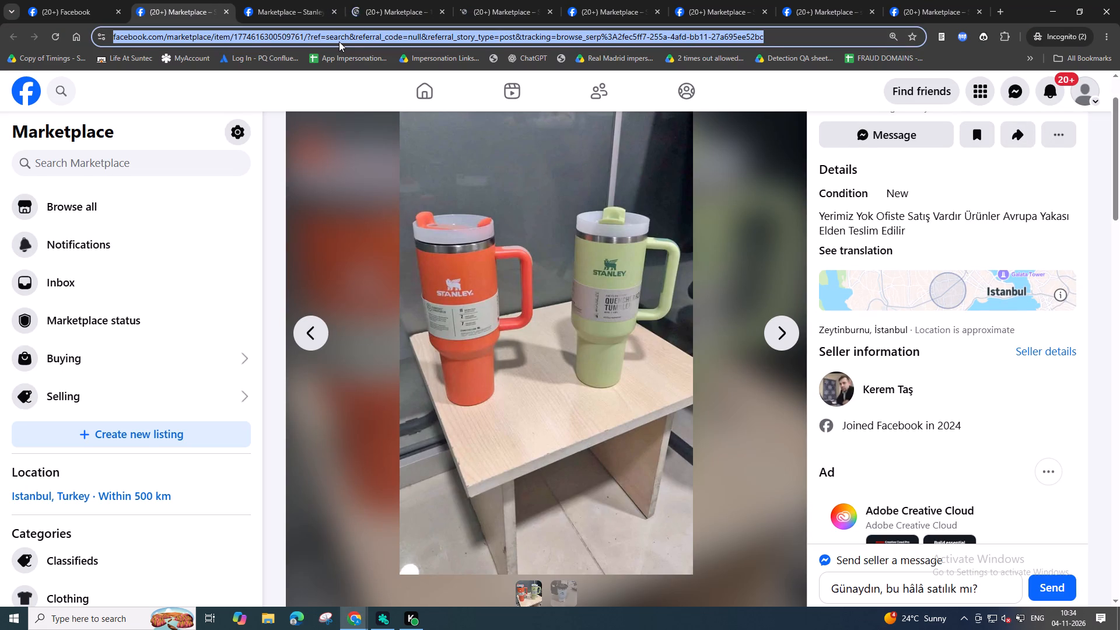
key("ctrl+c")
key("ctrl+c")
In FrontOffice, clear the previous link, set the asset to Quencher, paste the tumbler listing link, and save the incident.
key("alt+Tab")
left_click(271, 322)
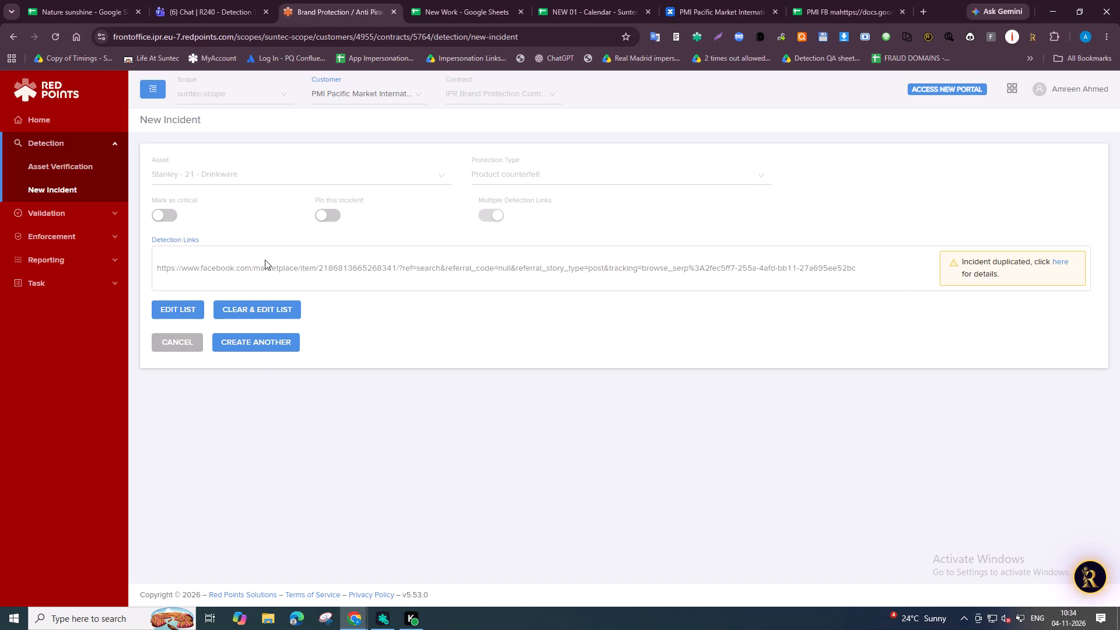
left_click_drag(252, 293, 254, 300)
left_click(254, 305)
left_click(243, 176)
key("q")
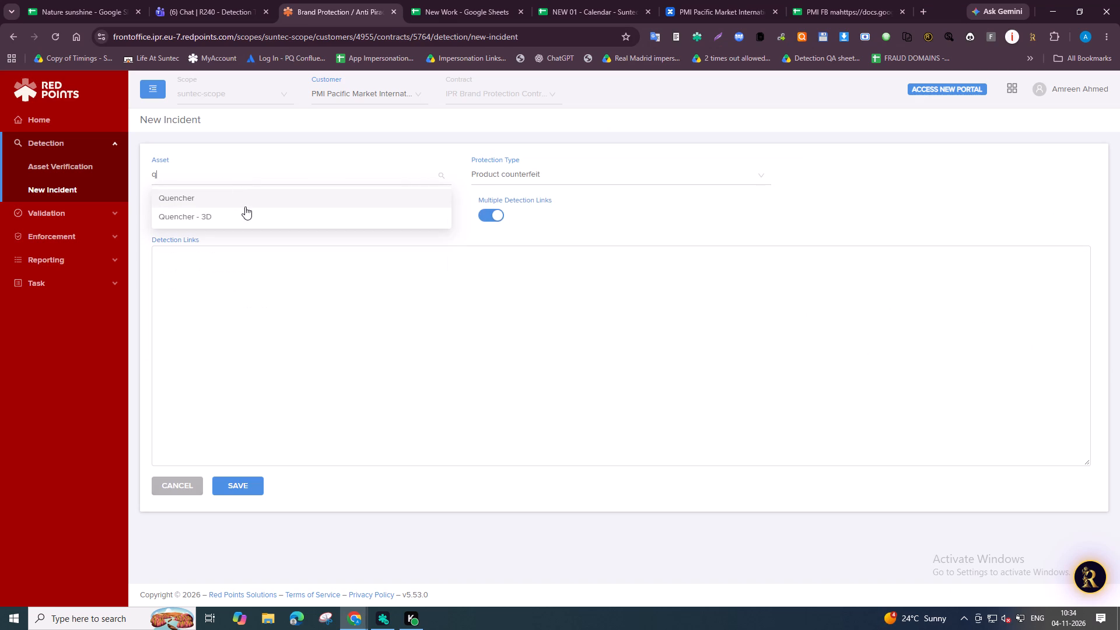
left_click(245, 201)
left_click(268, 318)
key("ctrl+v")
left_click(253, 489)
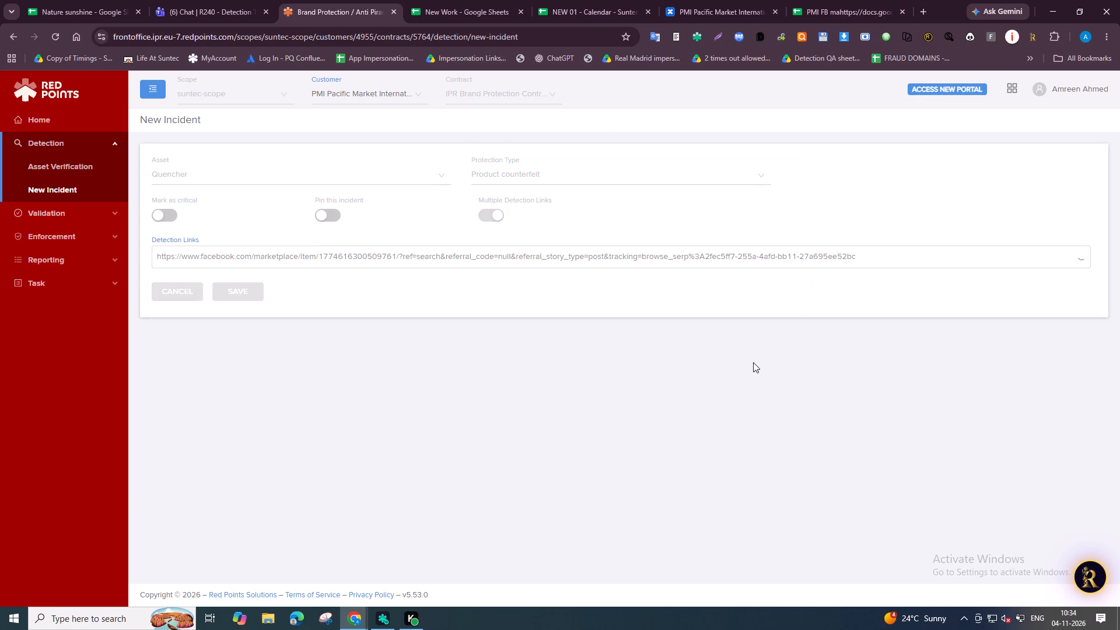
Copy the saved incident's link status and paste it at cell C29217 of the New sheet in the New Work spreadsheet.
left_click(1007, 37)
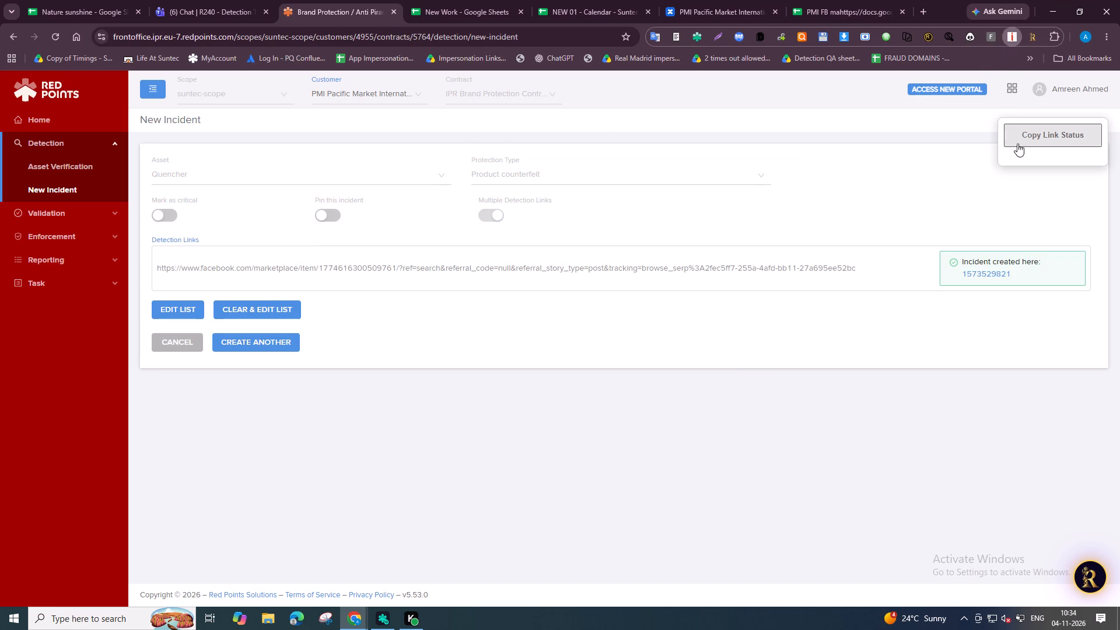
left_click(1023, 135)
left_click(461, 0)
scroll(371, 382, "down", 6)
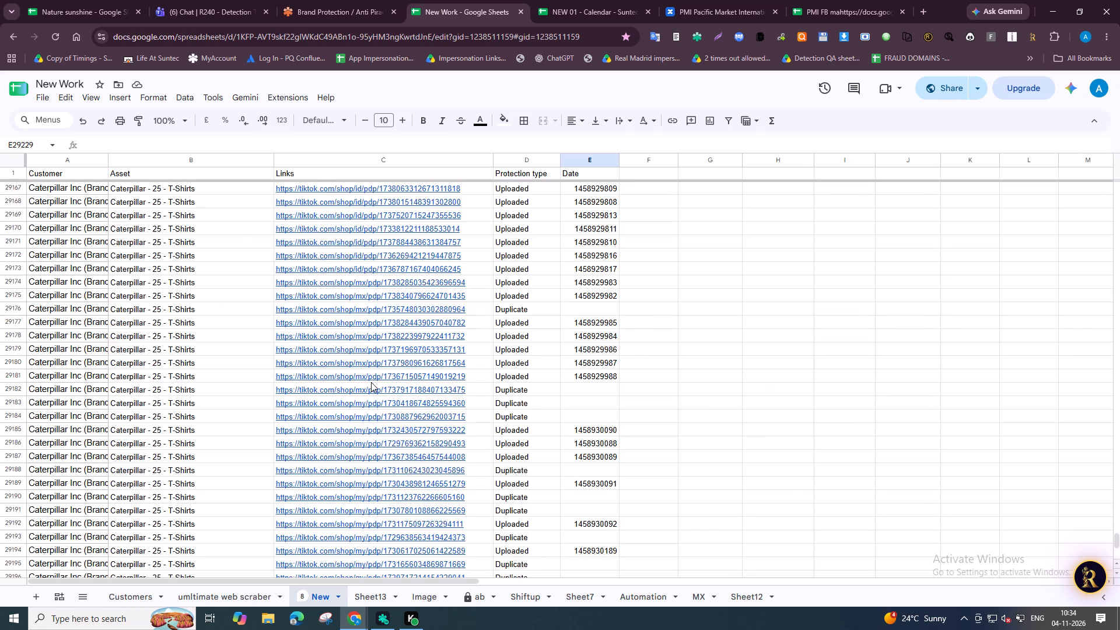
scroll(371, 382, "down", 10)
left_click(344, 272)
key("ctrl+v")
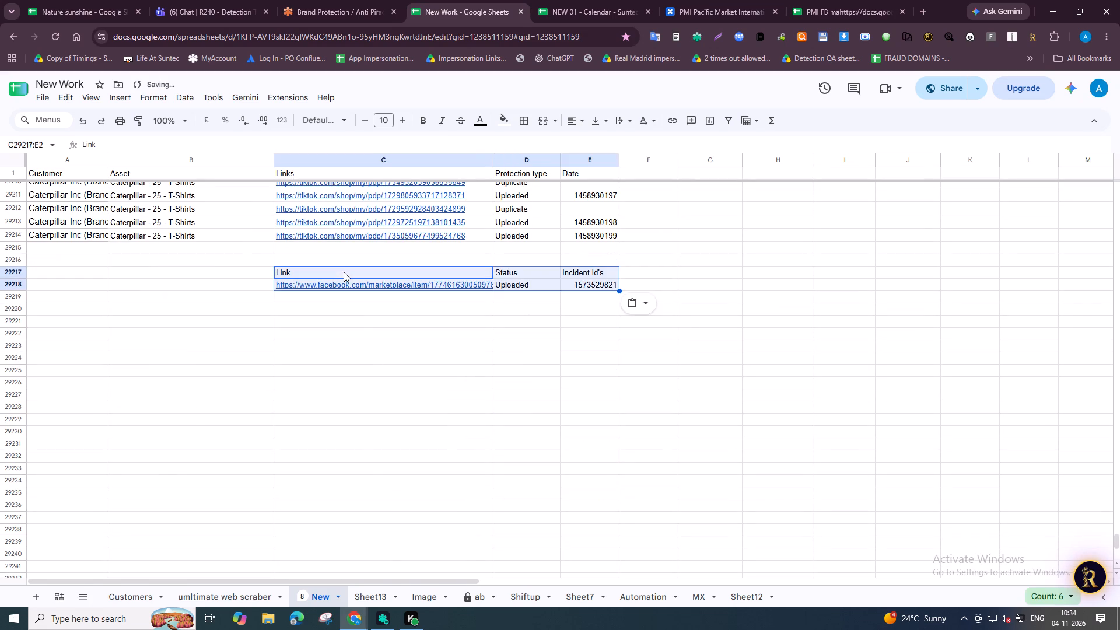
Move the pasted link, status and incident ID up one row from 29218, overwriting the pasted header row.
key("Up")
key("Down")
key("Down")
key("ctrl+shift+Right")
key("ctrl+x")
key("Up")
key("ctrl+v")
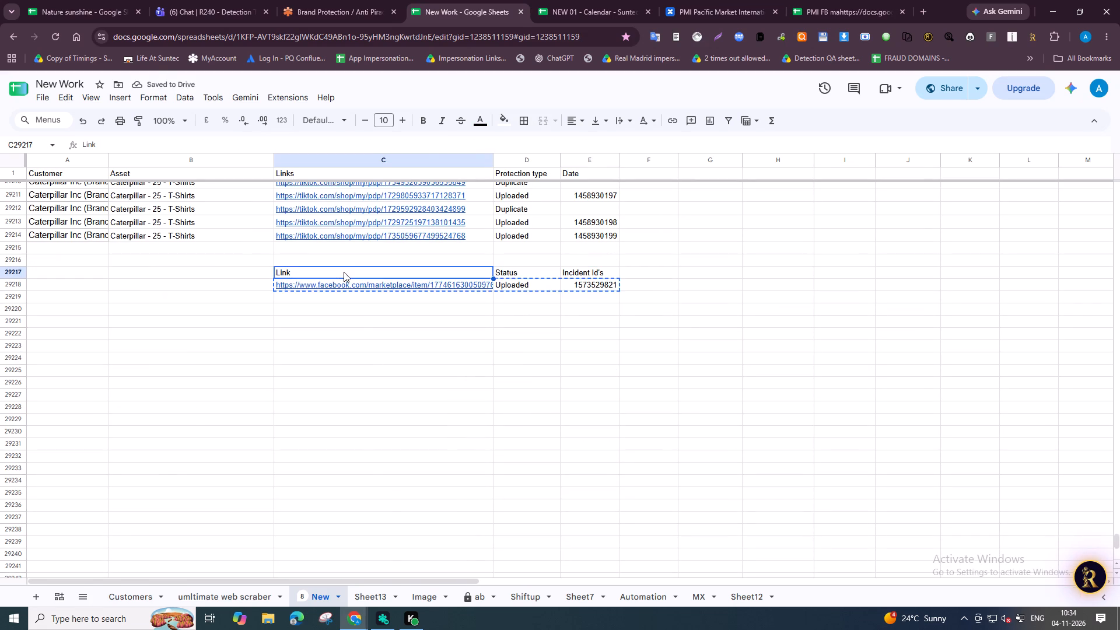
Return to the FrontOffice New Incident page.
left_click(374, 0)
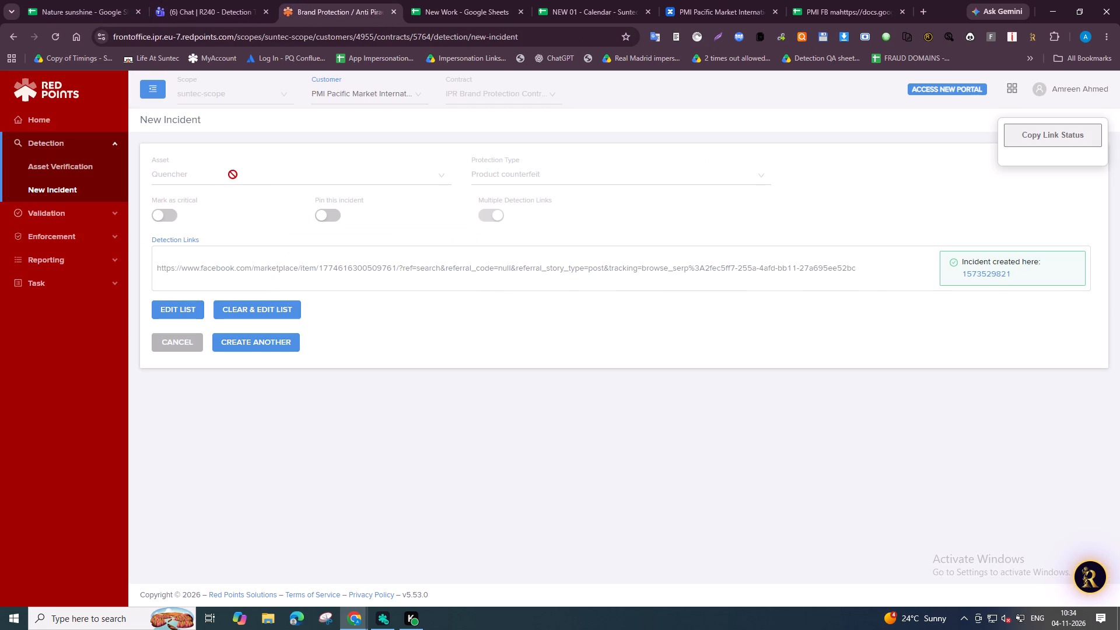
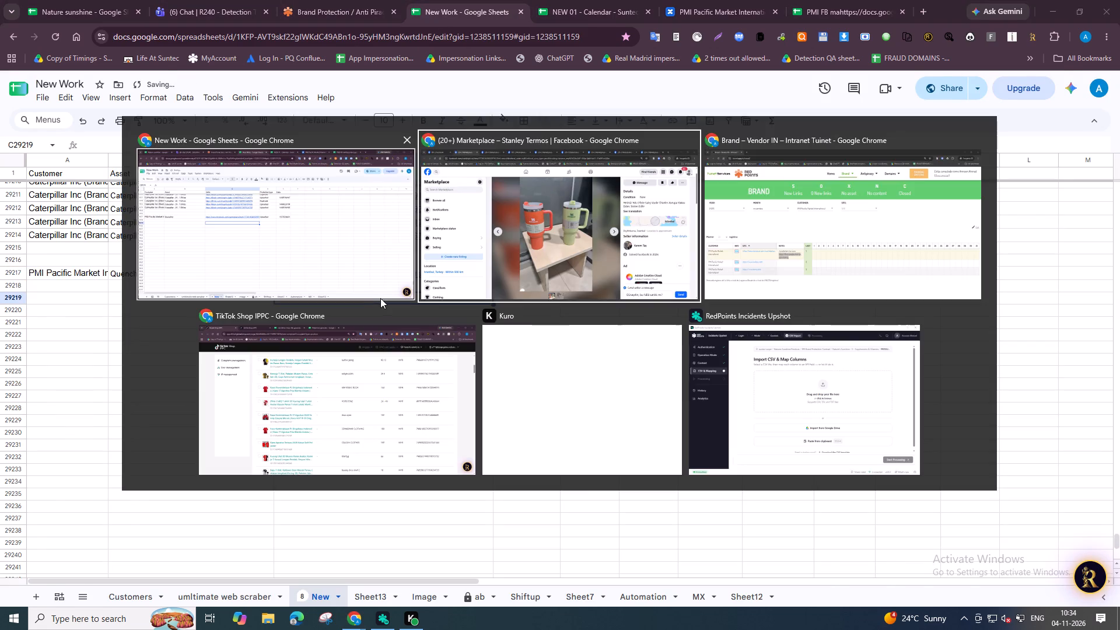
Close the already handled Stanley Termos Marketplace listing with the orange and green tumblers.
key("ctrl+w")
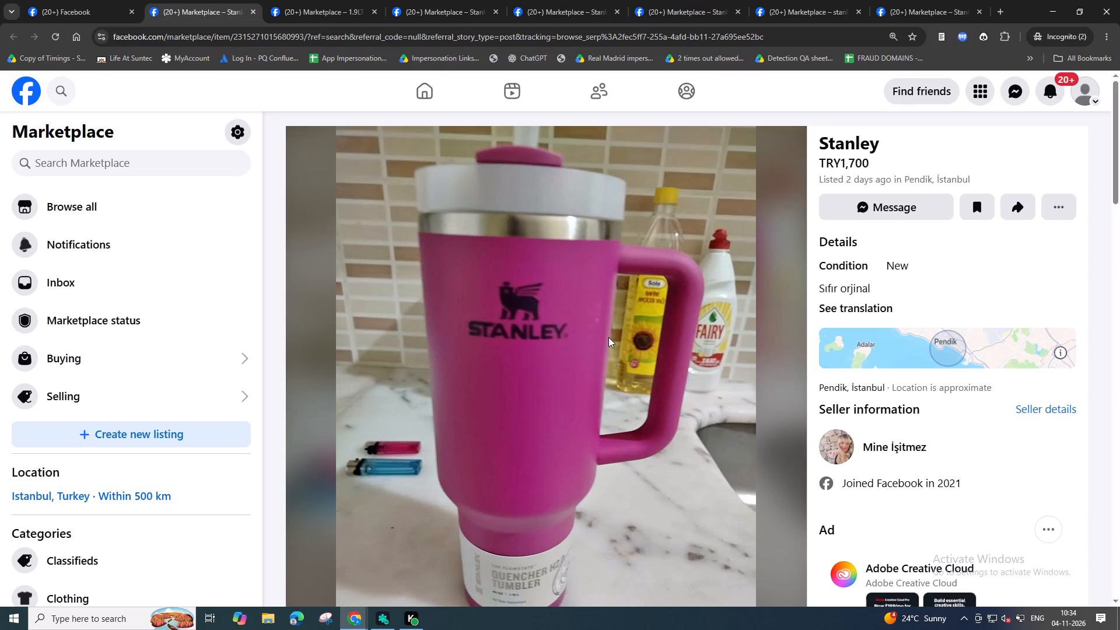
Submit the link of the pink Stanley tumbler Marketplace listing in Pendik as a Quencher Product counterfeit incident in Red Points.
left_click(386, 30)
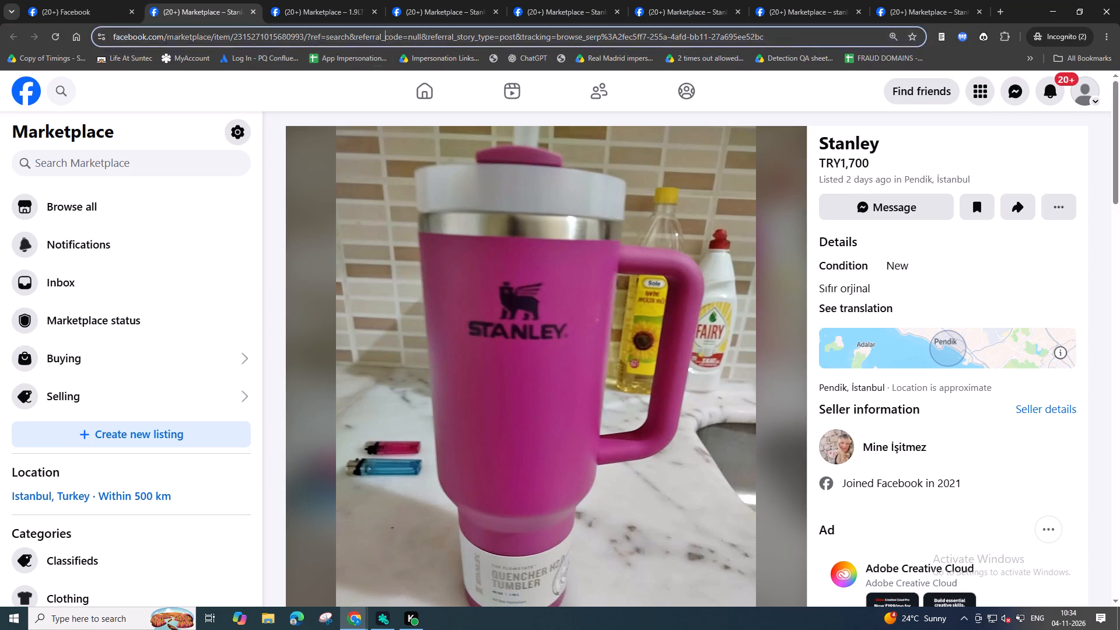
key("ctrl+a")
key("ctrl+c")
key("ctrl+c")
key("ctrl+c")
key("alt+Tab")
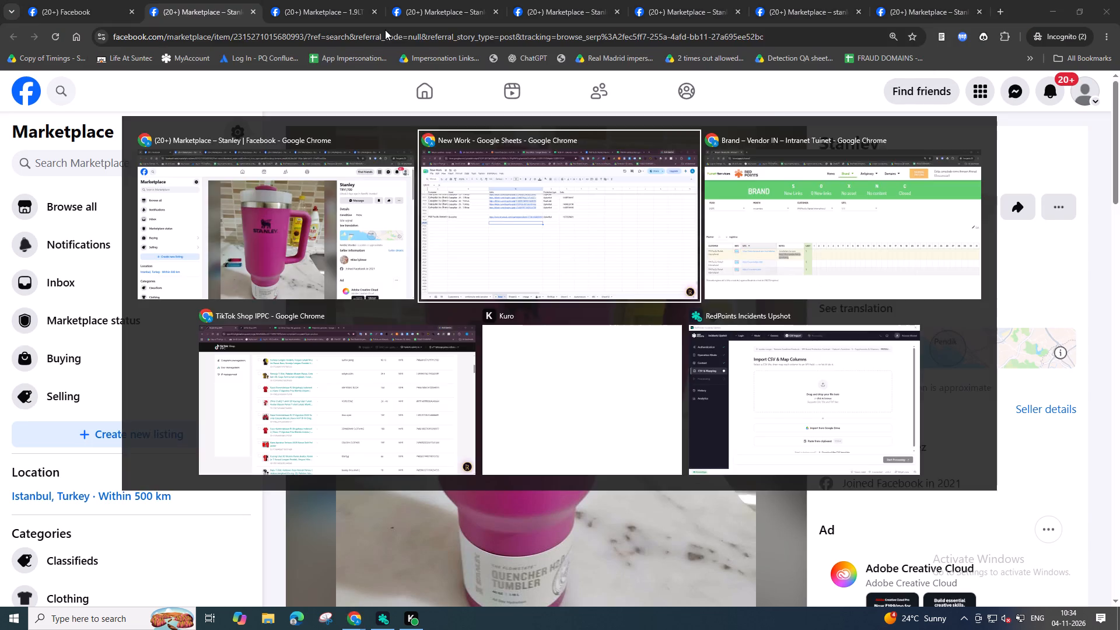
left_click(322, 0)
left_click(290, 309)
left_click(292, 304)
key("ctrl+v")
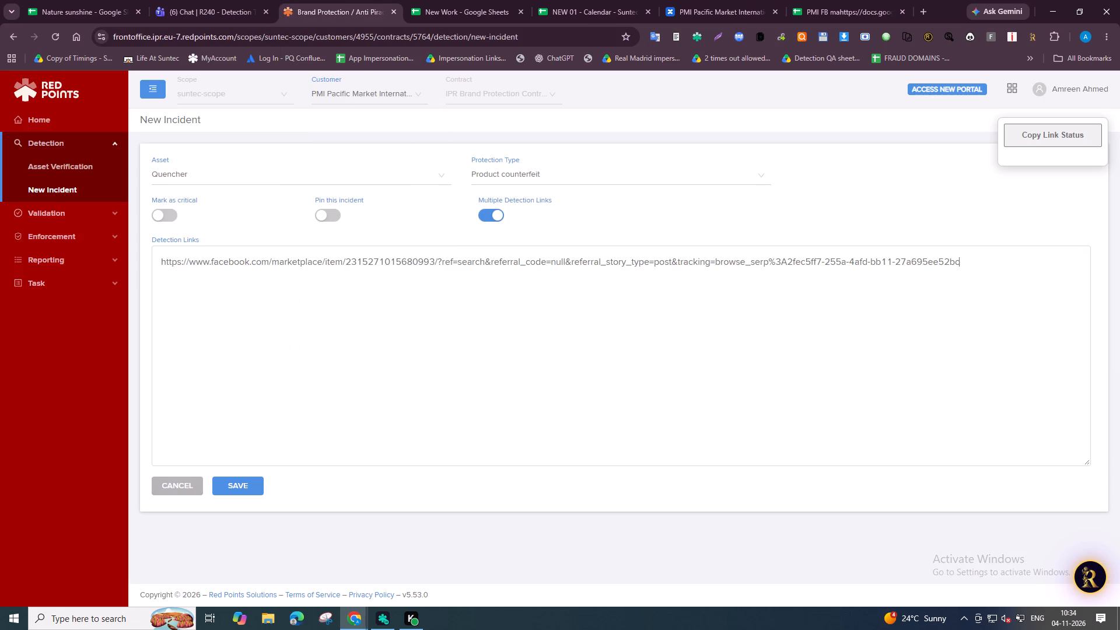
left_click(253, 485)
Copy the incident's link status into row 29219 of the New Work sheet, moving the data over the pasted header row.
left_click(1031, 132)
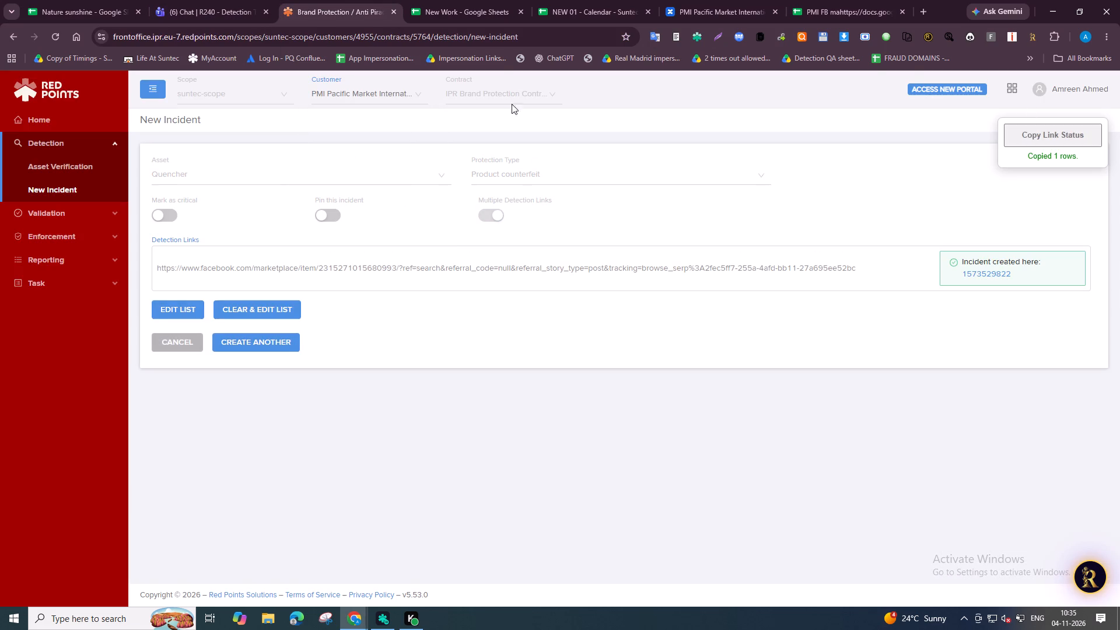
left_click(463, 0)
key("ctrl+v")
key("Down")
key("ctrl+shift+Right")
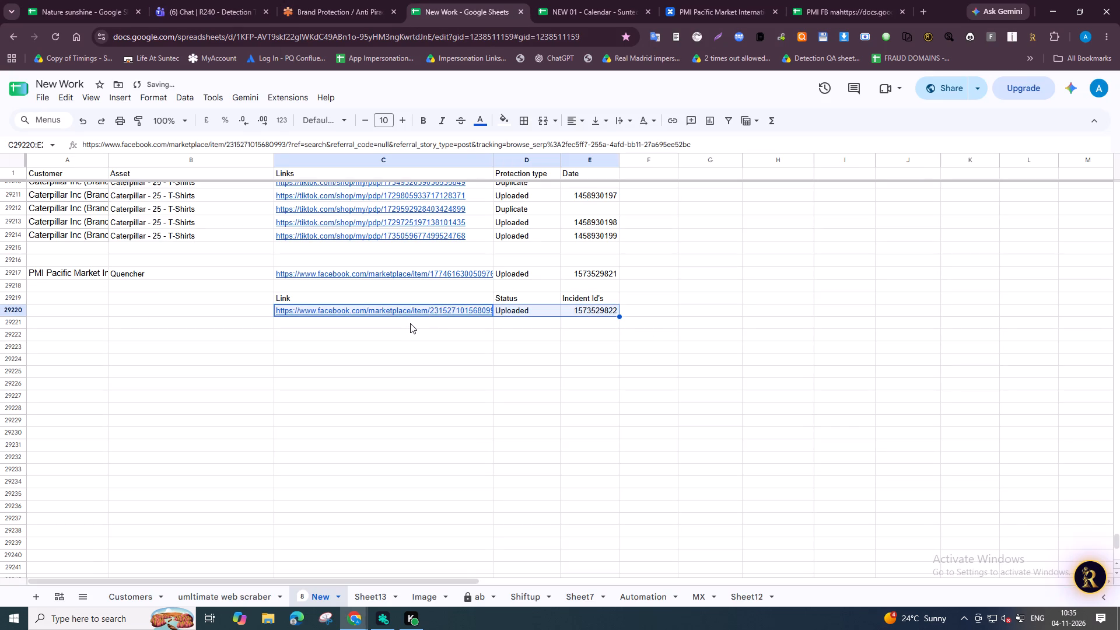
key("ctrl+x")
key("Up")
key("ctrl+v")
Fill row 29219 with asset Quencher, and fill customer PMI Pacific Market International down through rows 29218 and 29219.
key("Left")
key("ctrl+Up")
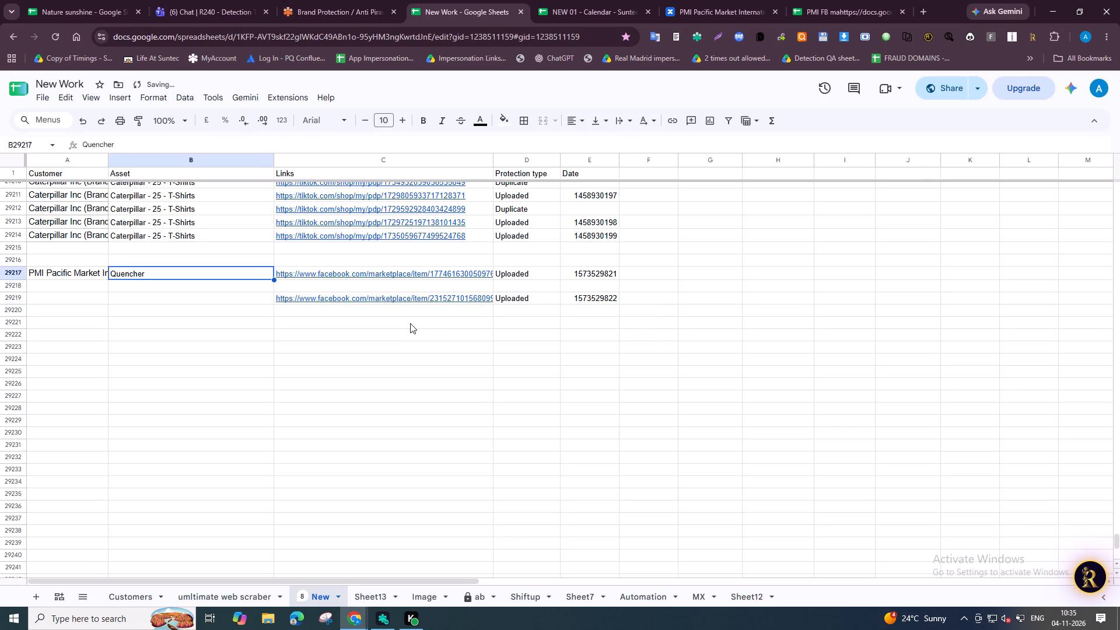
key("ctrl+c")
key("Down")
key("Down")
key("ctrl+v")
key("Left")
key("ctrl+d")
key("Up")
key("ctrl+d")
key("Down")
key("ctrl+d")
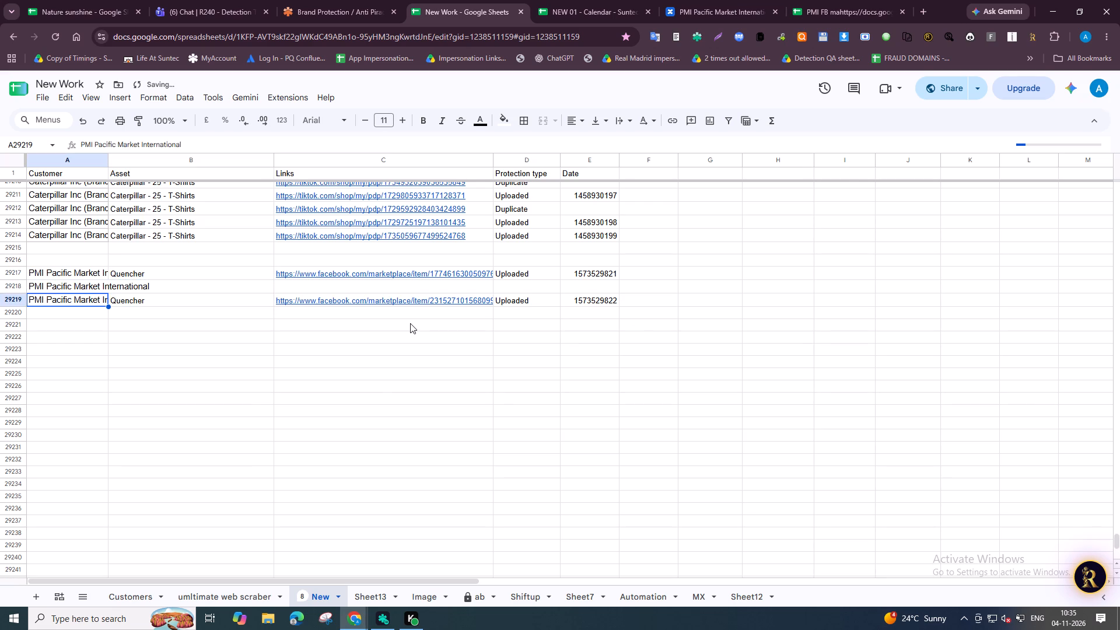
Switch back to the Facebook window and close the logged pink Stanley tumbler listing.
key("alt+Tab")
key("ctrl+w")
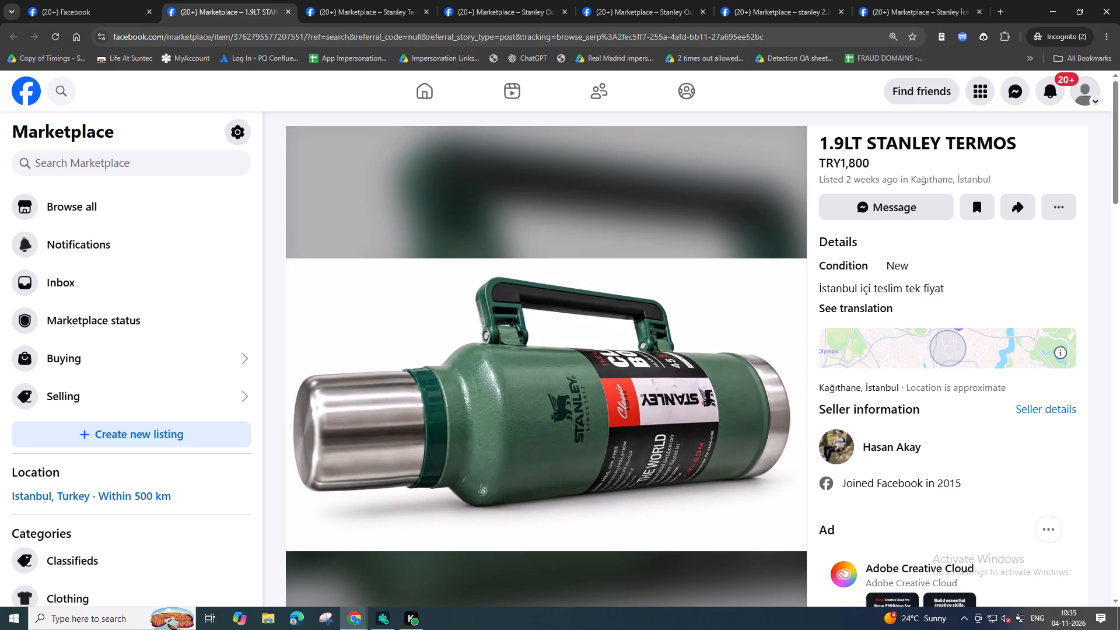
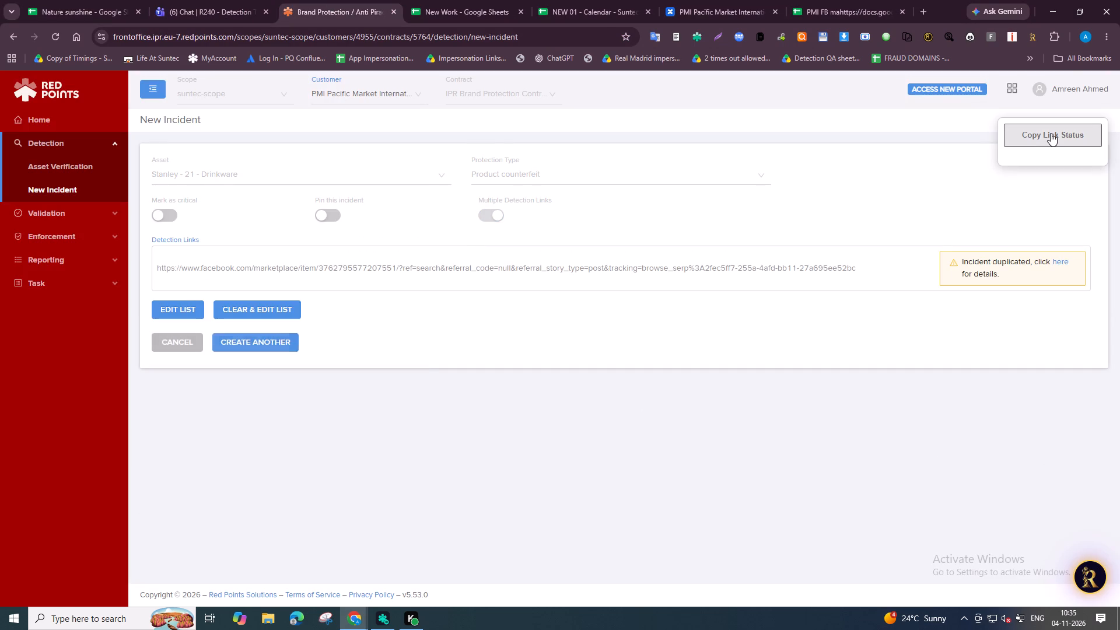
Close the processed listing, check the product photos of the Stanley Termos & Matara listing, and copy its URL.
key("alt+Tab")
key("ctrl+w")
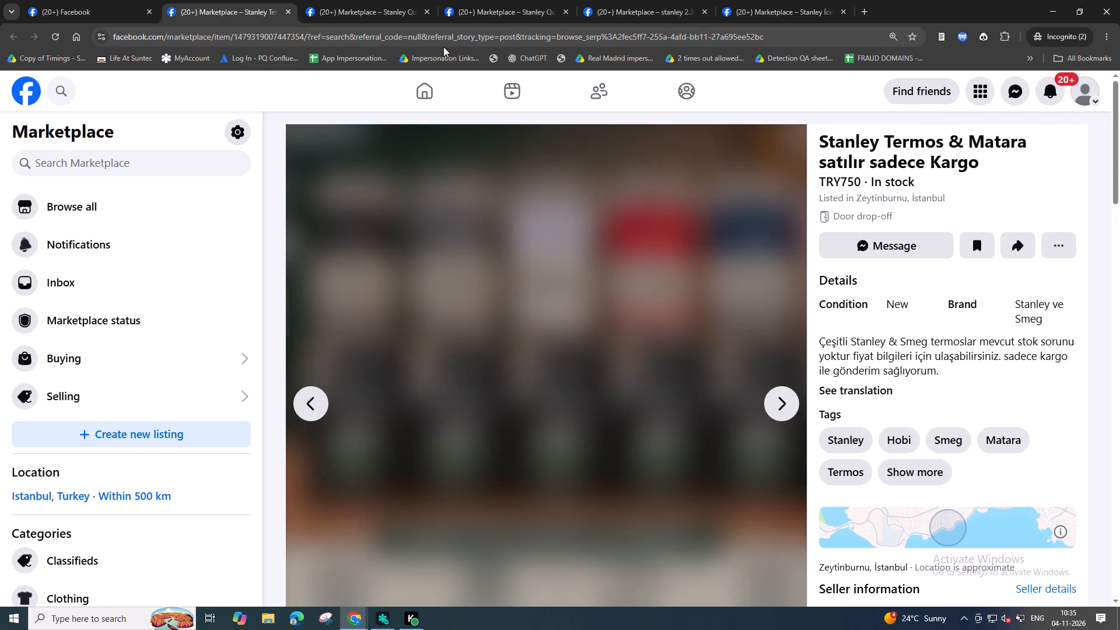
left_click(778, 330)
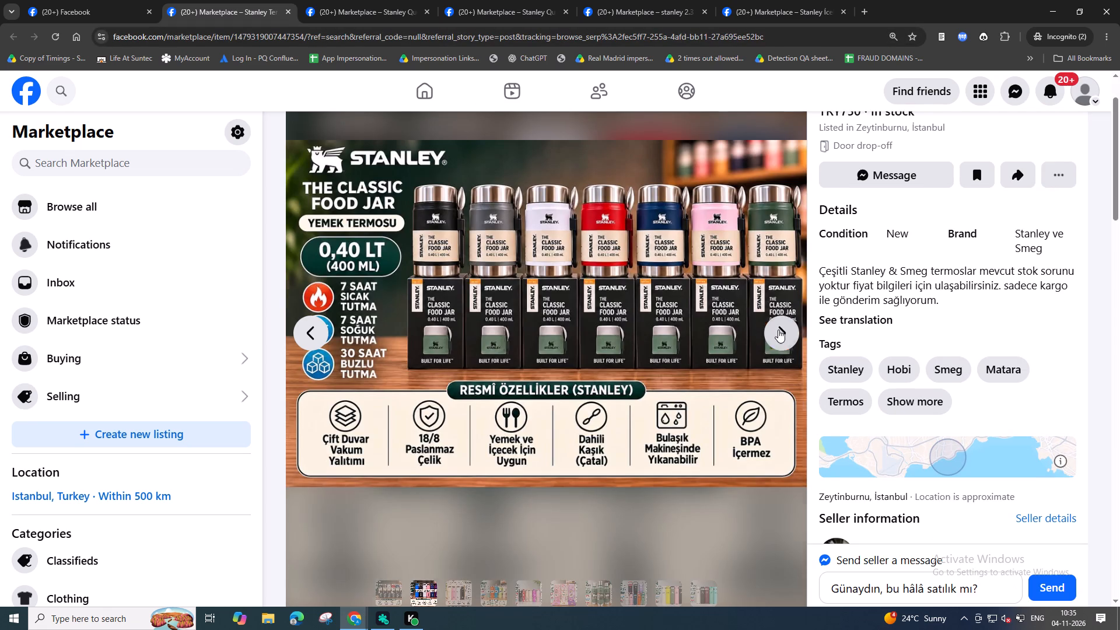
left_click(778, 330)
left_click(778, 330)
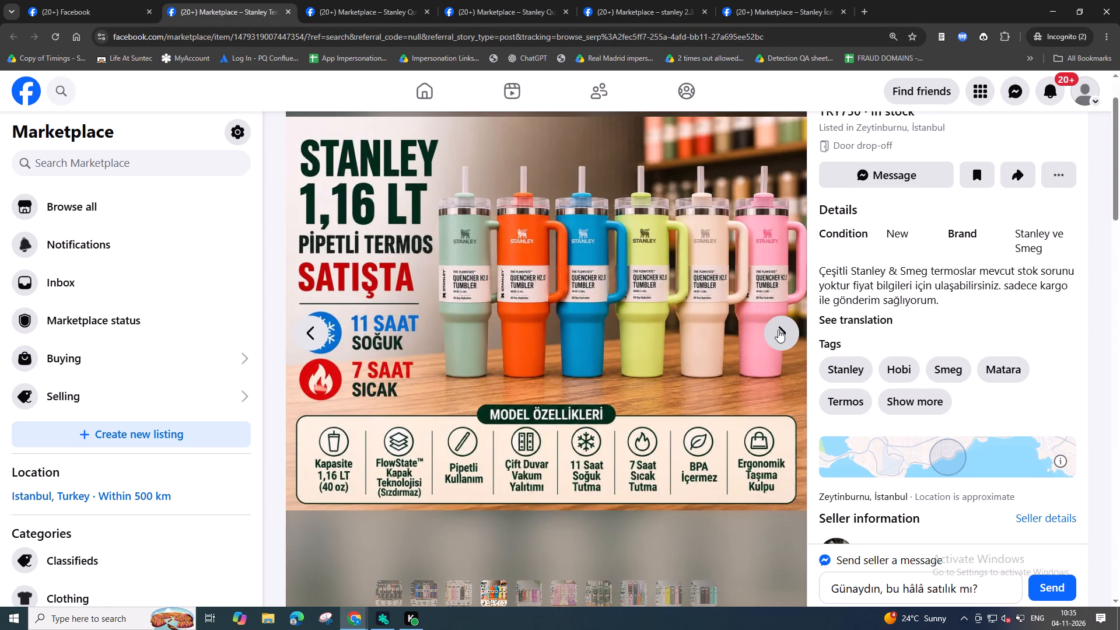
left_click(305, 36)
key("ctrl+a")
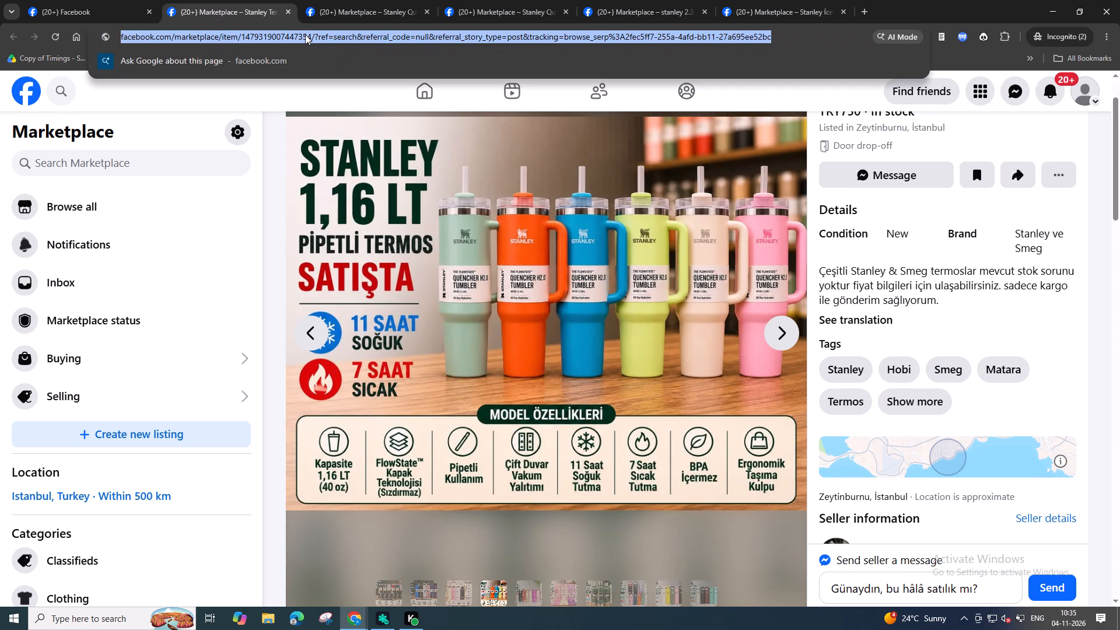
key("ctrl+c")
key("ctrl+c")
key("ctrl+c")
In Red Points FrontOffice, clear the previous link and submit the copied listing as a Product counterfeit incident under the Quencher asset.
key("alt+Tab")
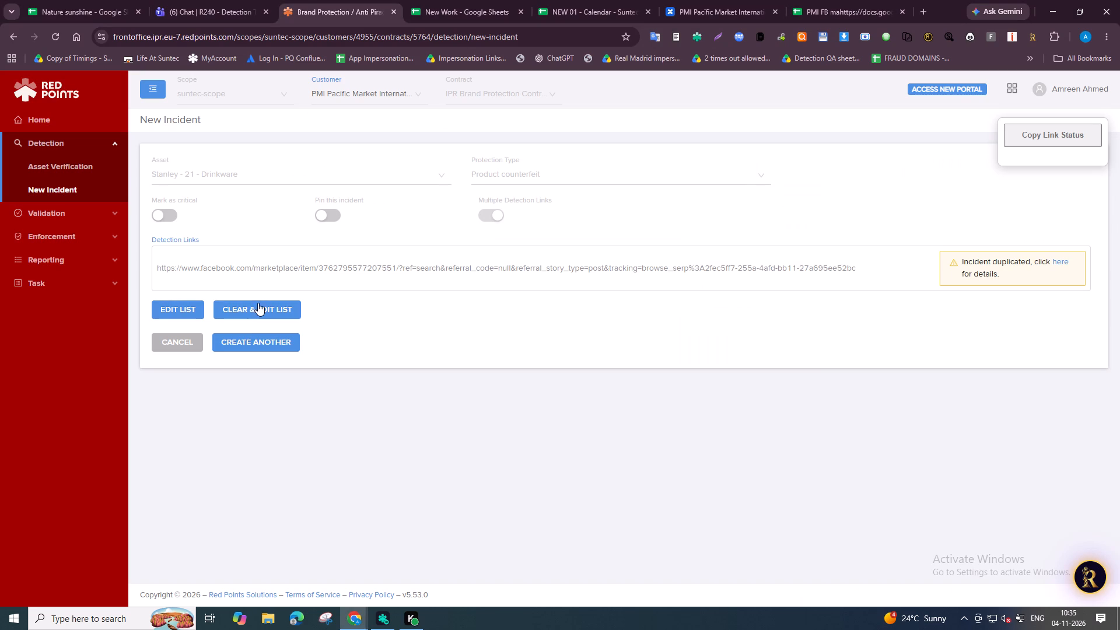
left_click(258, 303)
left_click(249, 176)
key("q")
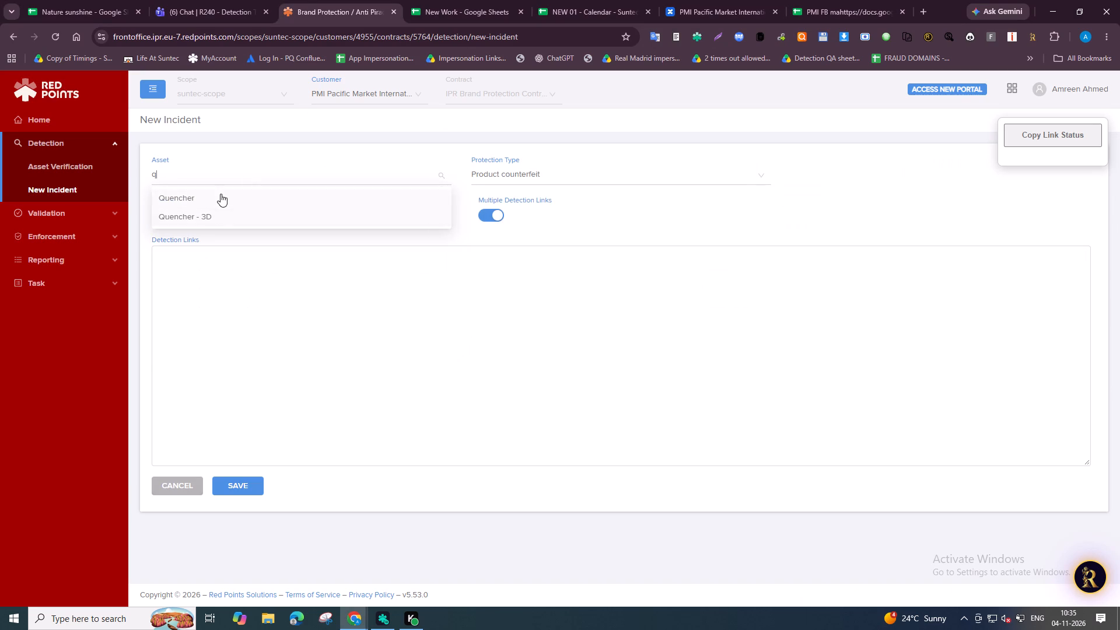
left_click(220, 194)
left_click(243, 327)
key("ctrl+v")
left_click(257, 480)
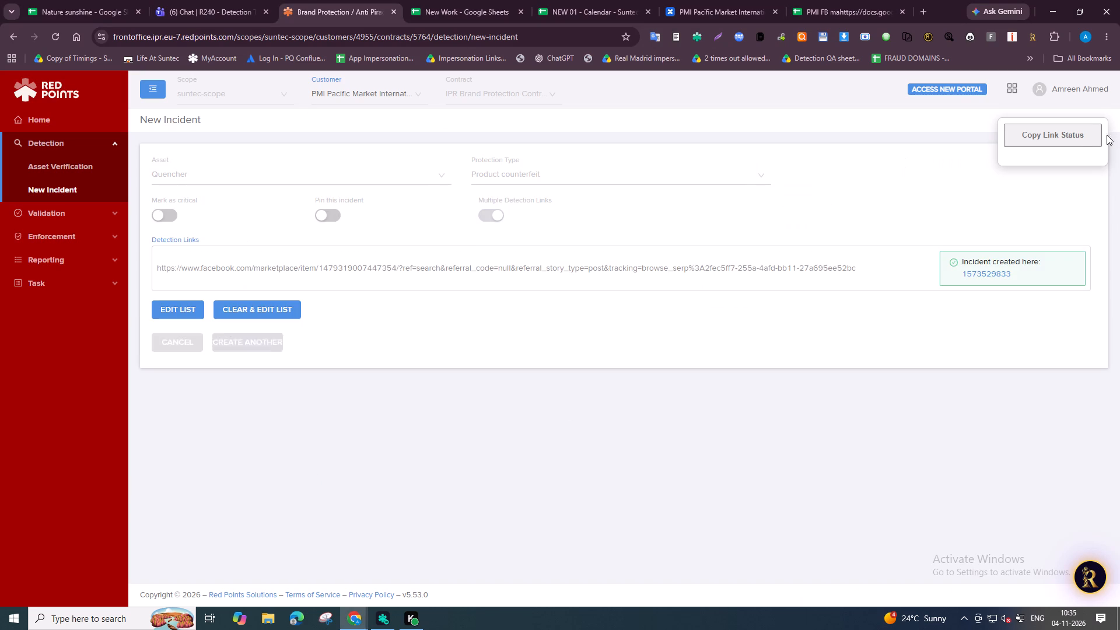
Copy the new incident's link status and paste it into the Links column at row 29221 of the New Work sheet.
left_click(1074, 139)
left_click(577, 0)
left_click(459, 0)
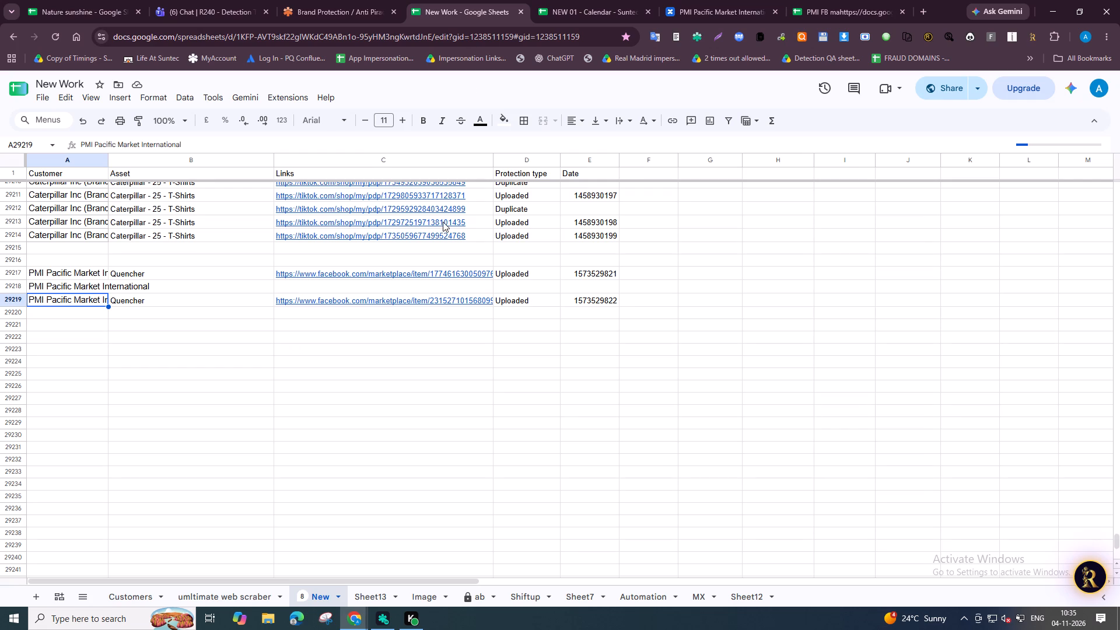
left_click(398, 322)
key("ctrl+v")
Move the pasted link, status and incident ID into the PMI row 29218, and fill its asset from the Quencher row above.
key("Down")
key("ctrl+shift+Right")
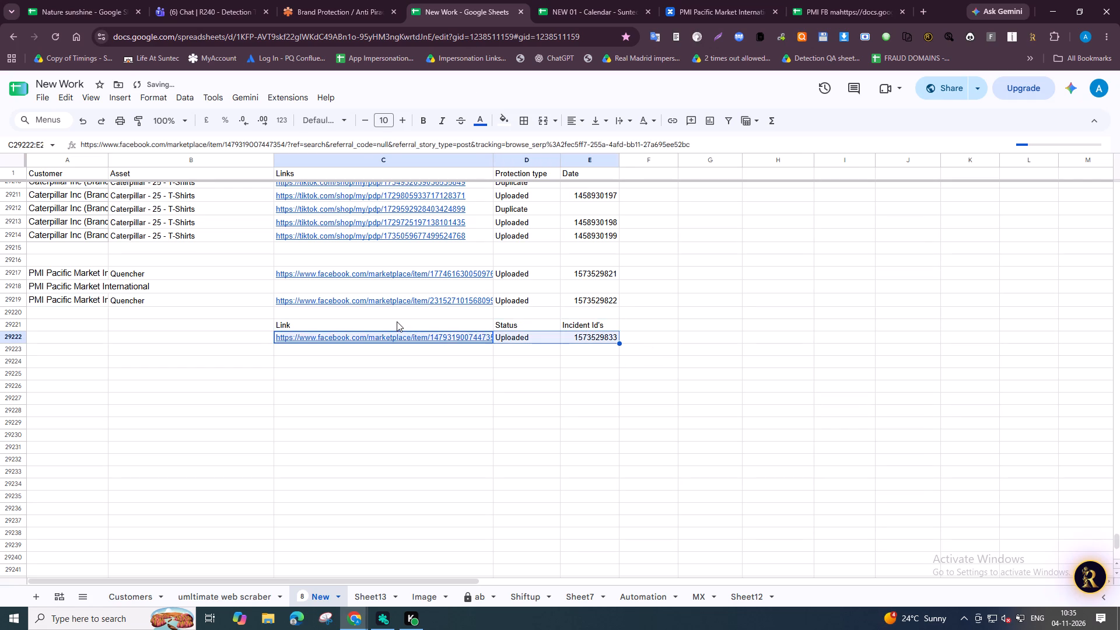
key("ctrl+x")
key("Up")
key("Up")
key("Up")
key("Up")
key("ctrl+v")
key("Left")
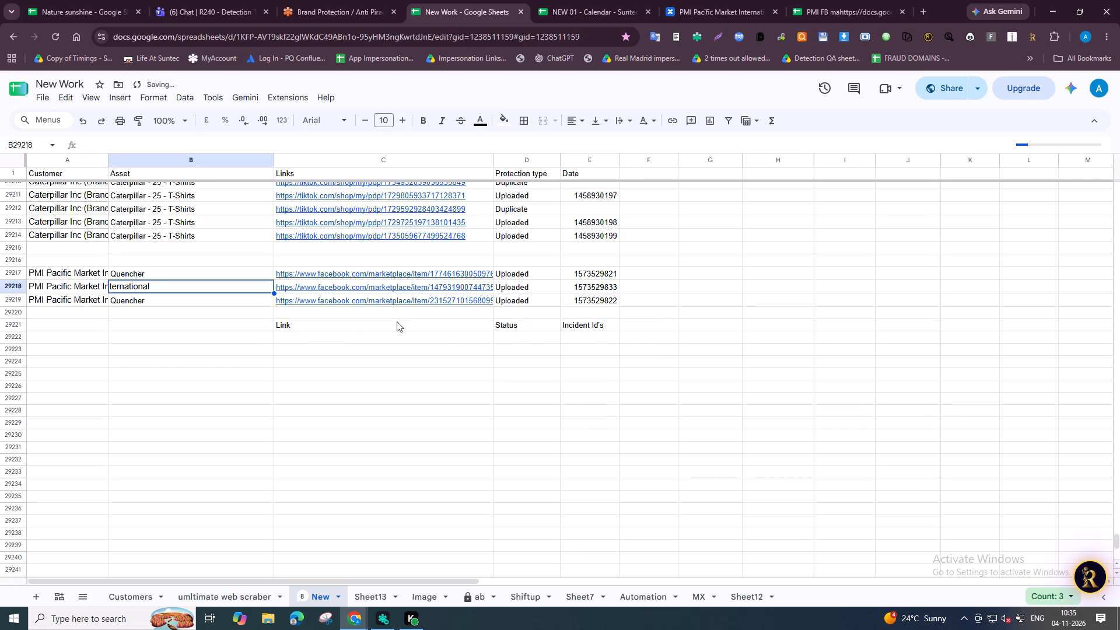
key("ctrl+d")
Close the logged listing and select the URL of the pink Stanley Quencher tumbler listing for copying.
key("alt+Tab")
key("ctrl+w")
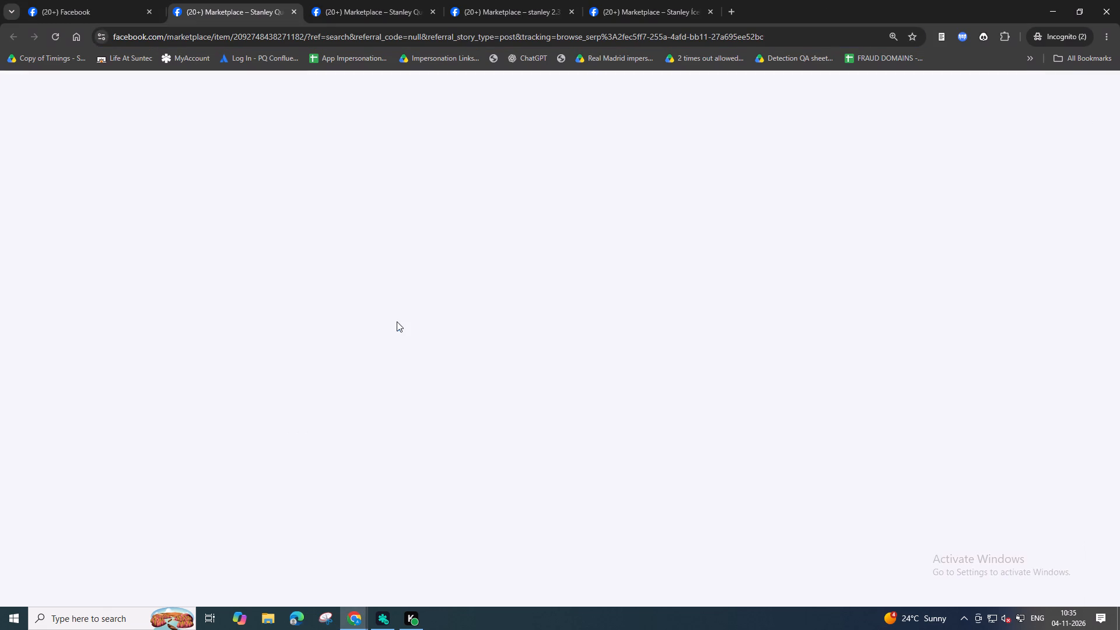
left_click(419, 40)
key("ctrl+a")
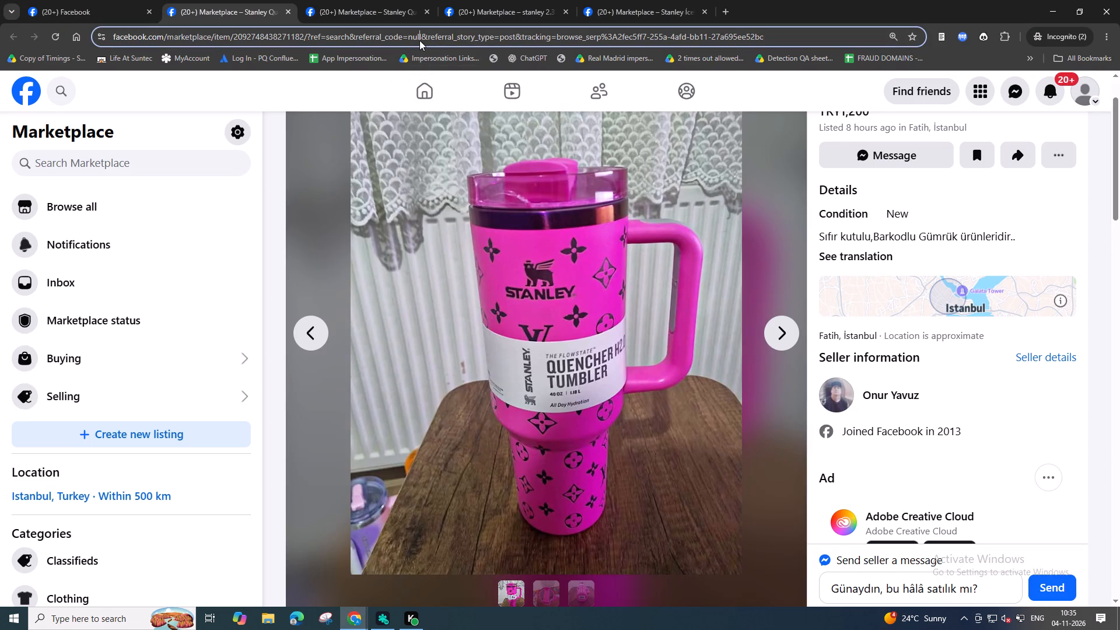
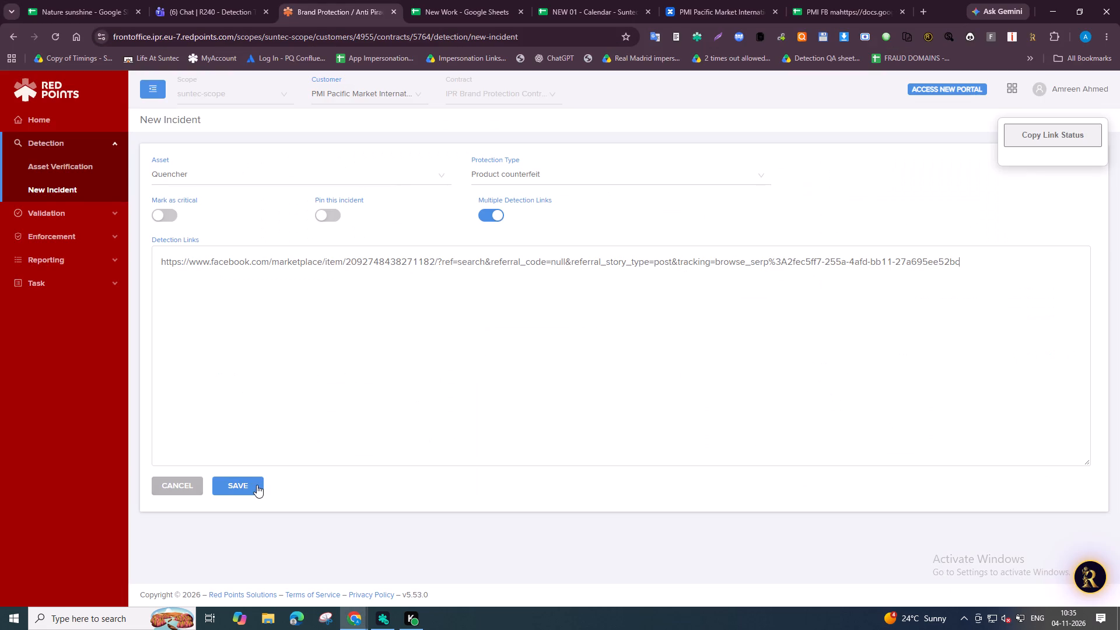
Save the new Quencher product counterfeit incident with the entered Facebook Marketplace listing link.
left_click(257, 485)
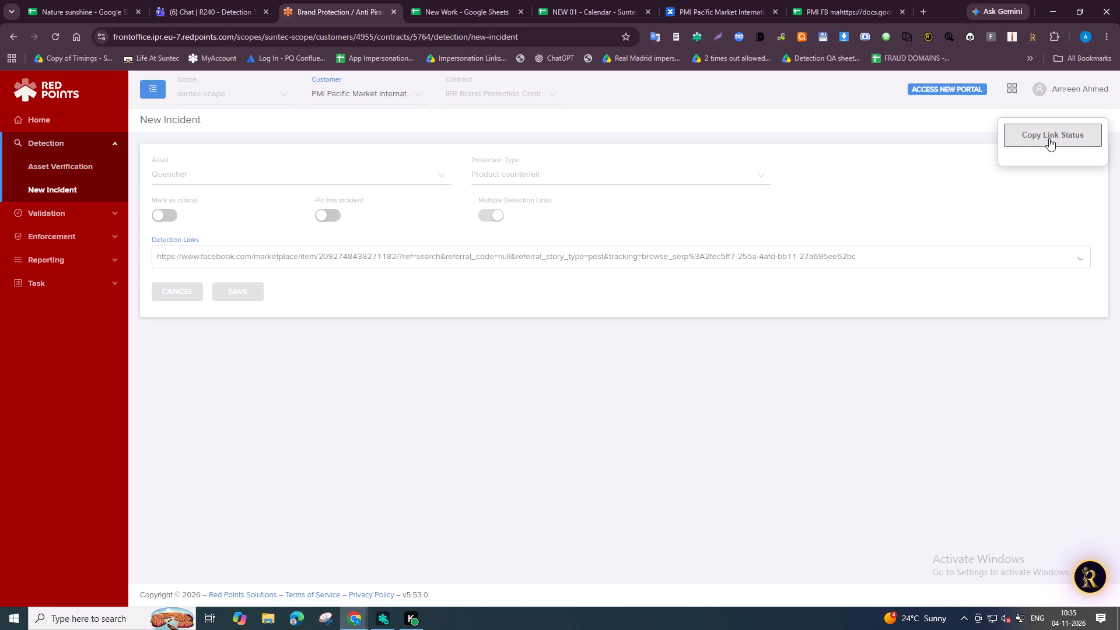
Copy the link status of the new Quencher incident and paste it into the New Work sheet starting at cell C29220.
left_click(1049, 138)
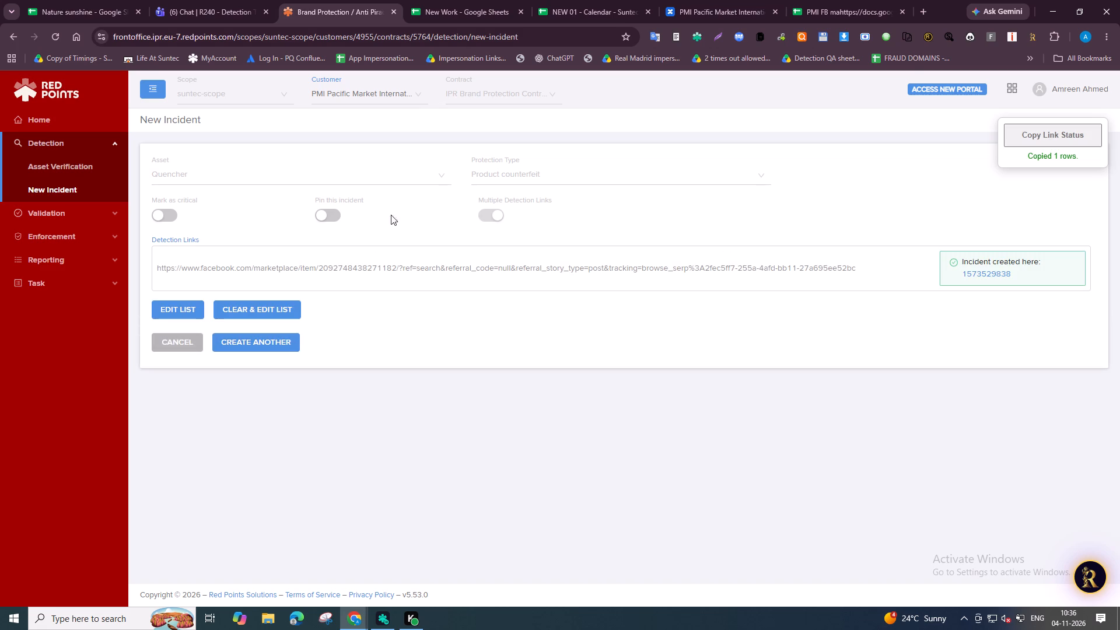
left_click(470, 0)
left_click(401, 310)
key("ctrl+v")
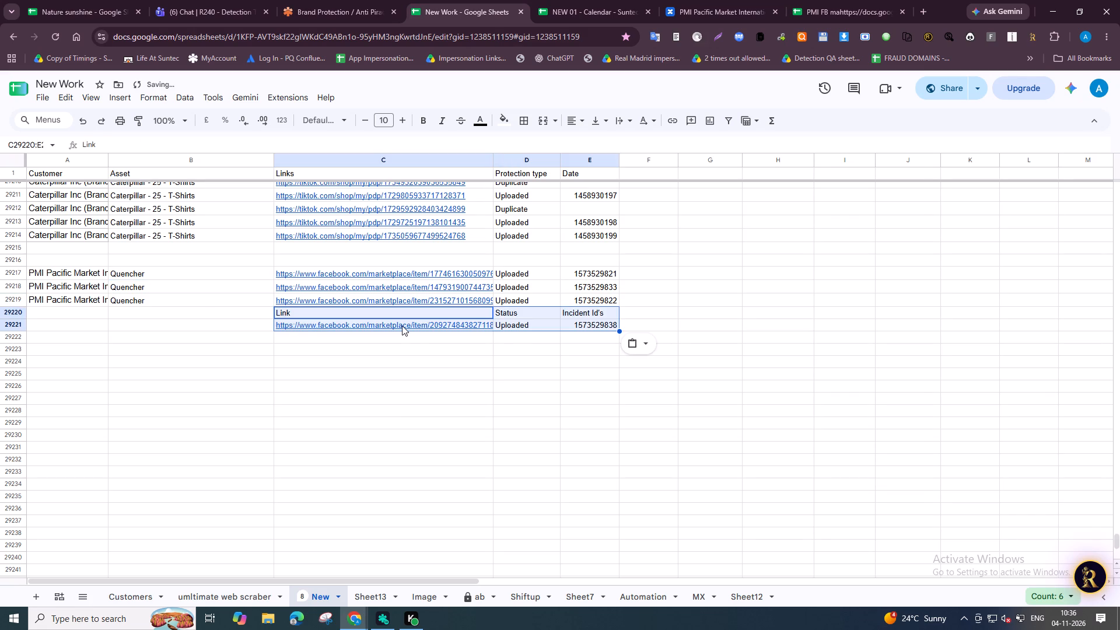
Move the pasted link, status and incident ID up one row so they replace the Link, Status and Incident Id's header row.
key("Down")
key("ctrl+shift+Right")
key("ctrl+x")
key("Up")
key("ctrl+v")
Fill row 29220's asset with Quencher and its customer with PMI Pacific Market International, copied down from the row above.
key("Left")
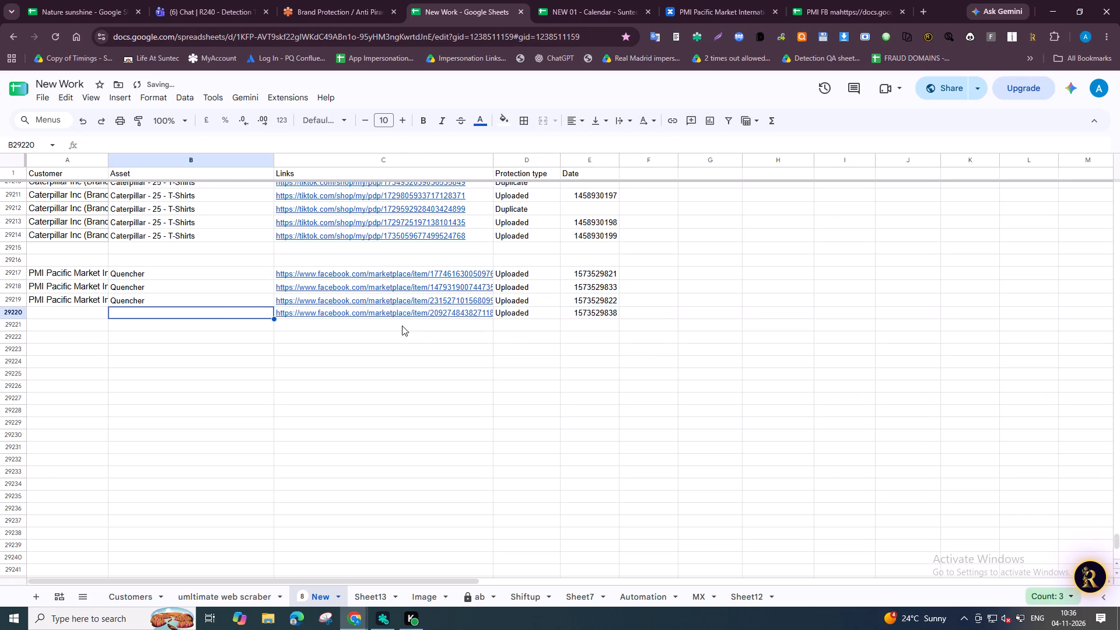
key("ctrl+d")
key("Left")
key("ctrl+d")
Switch to the incognito Facebook Marketplace window and close the current listing's tab.
key("alt+Tab")
key("ctrl+w")
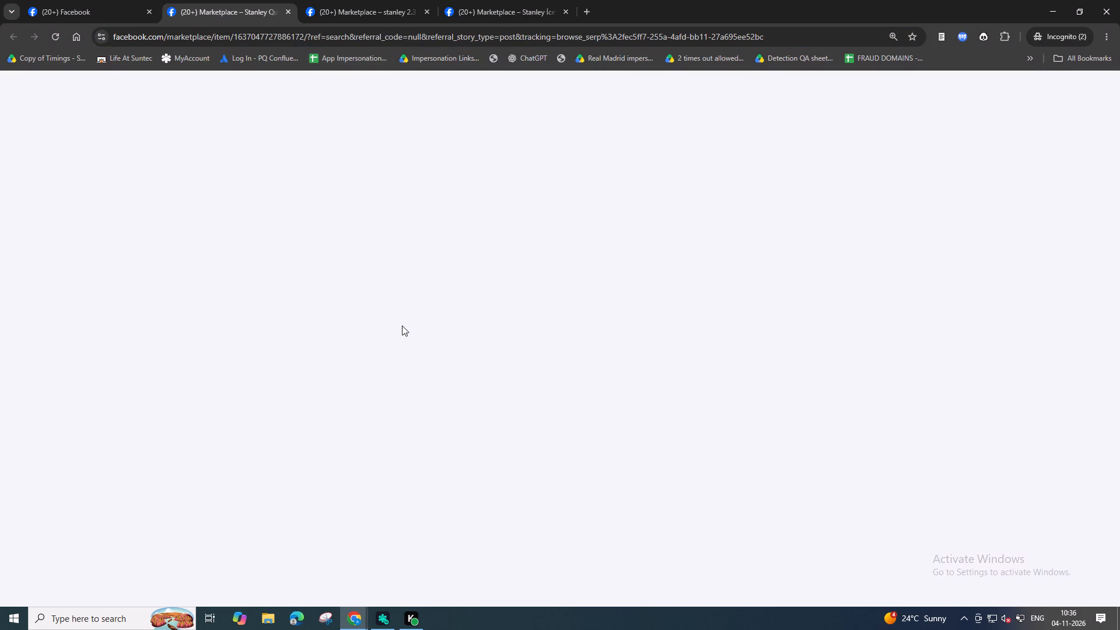
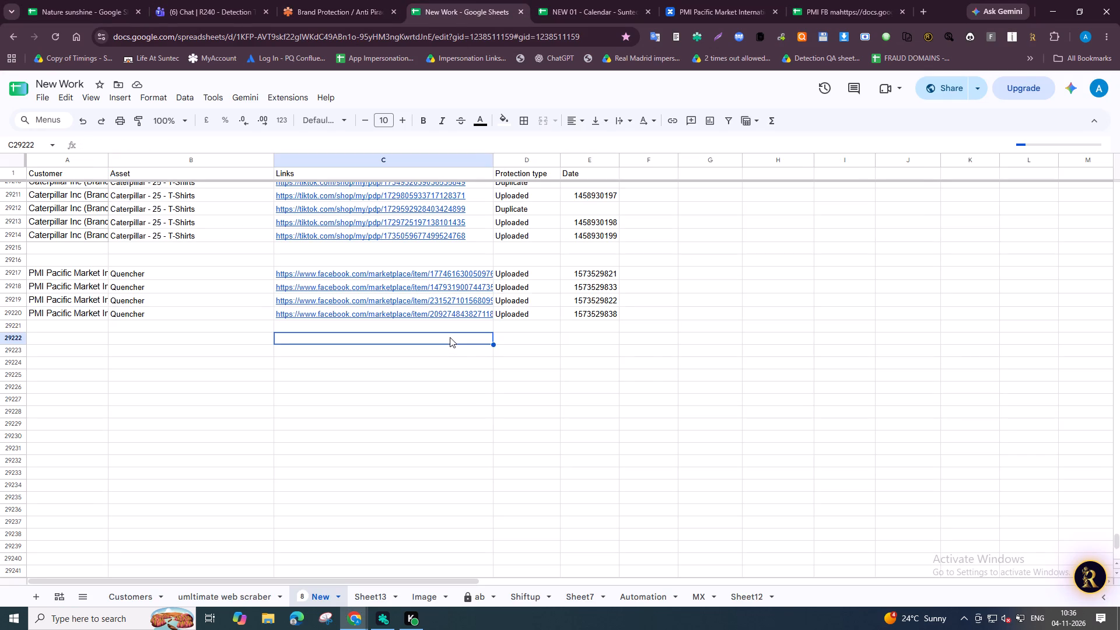
Paste the copied link status into New Work starting at C29222, and move its link, status and incident ID to row 29221.
key("ctrl+v")
key("Down")
key("ctrl+shift+Right")
key("ctrl+x")
key("Up")
key("Up")
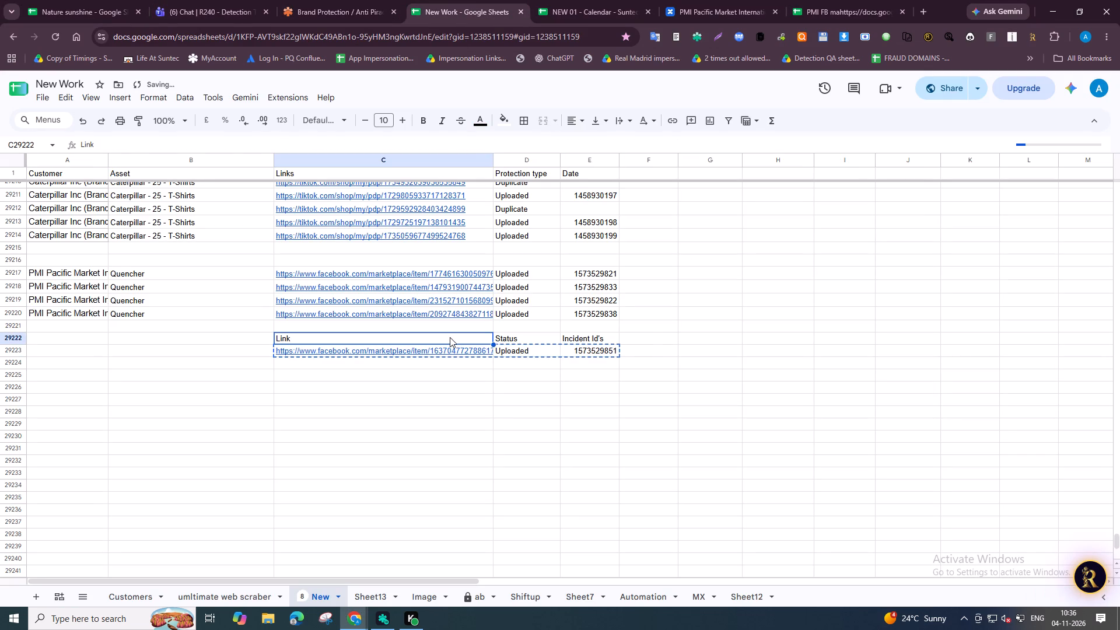
key("ctrl+v")
Fill row 29221's asset with Quencher and its customer with PMI Pacific Market International, copied down from the row above.
key("Left")
key("ctrl+d")
key("Left")
key("ctrl+d")
Switch to the incognito Facebook Marketplace window and close the current listing's tab.
key("alt+Tab")
key("ctrl+w")
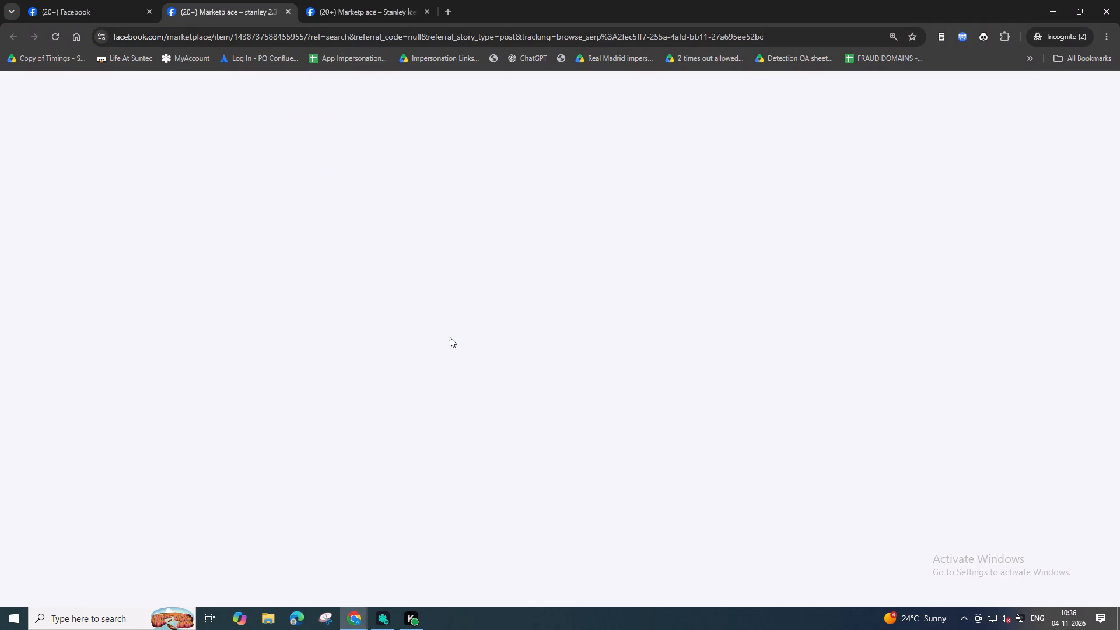
Submit the Stanley İceFlow 0.89ML listing's link as a Quencher product counterfeit incident in FrontOffice, and close the listing's tab.
left_click(400, 0)
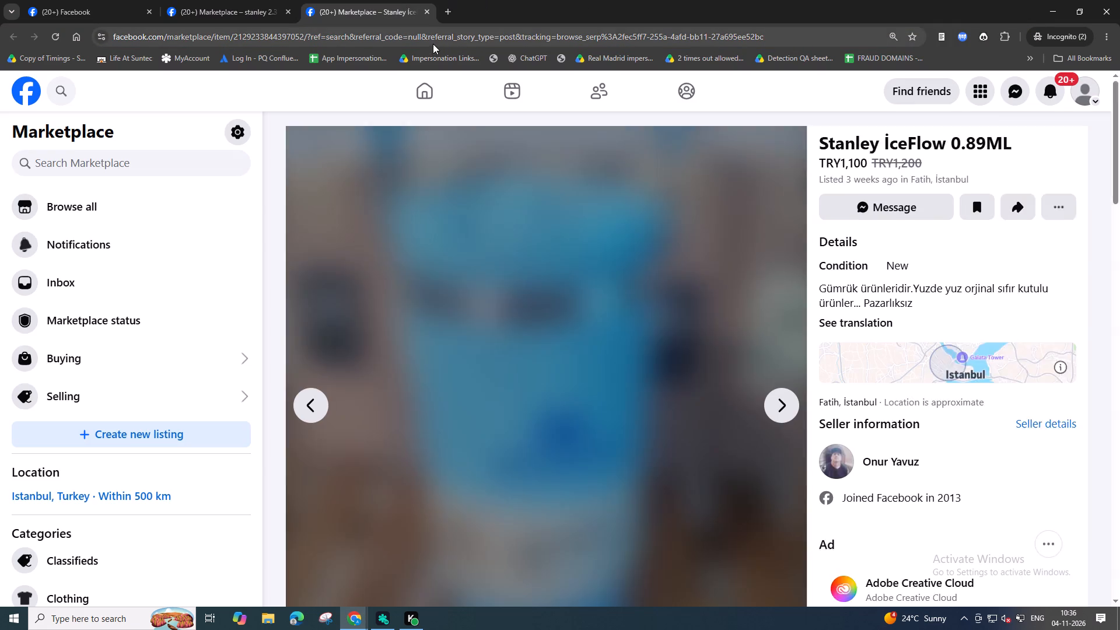
left_click(434, 42)
key("ctrl+a")
key("ctrl+c")
key("ctrl+c")
key("ctrl+c")
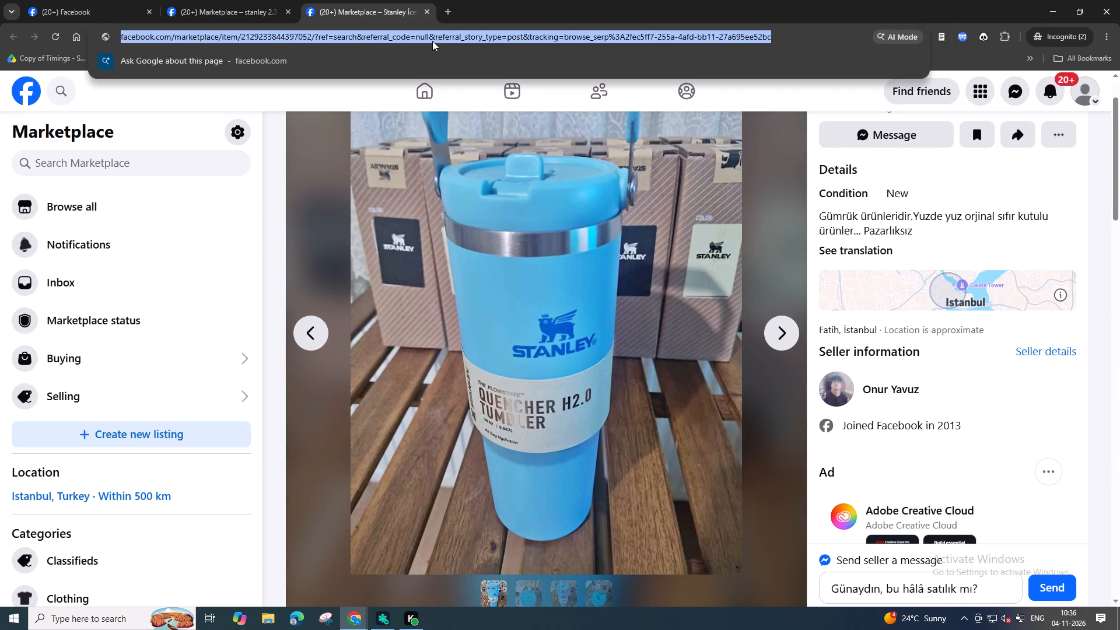
key("alt+Tab")
left_click(292, 0)
double_click(300, 314)
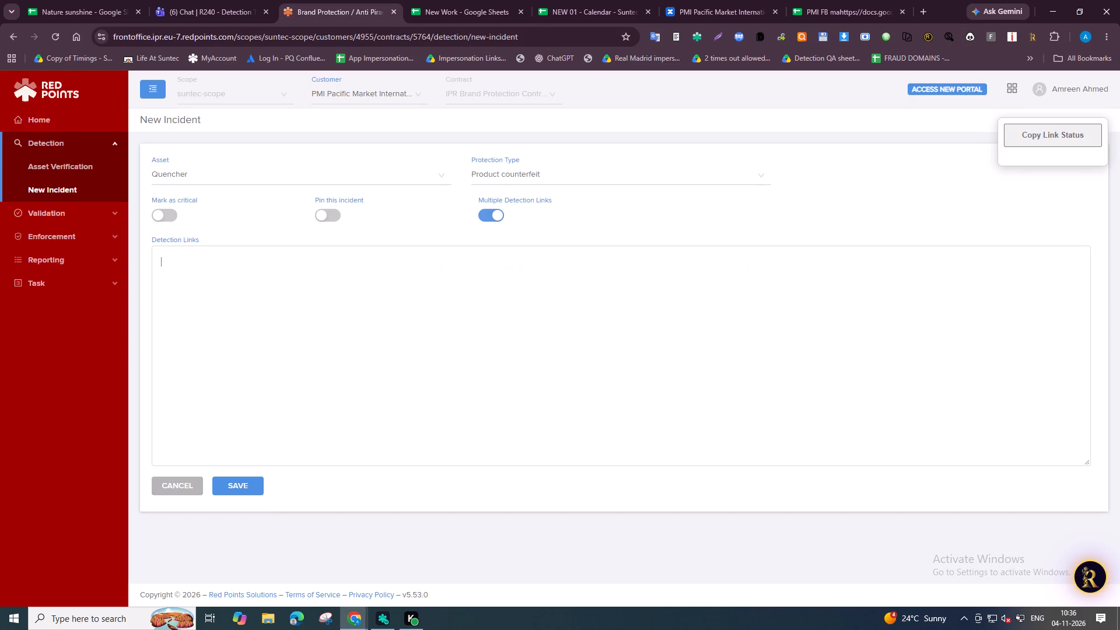
key("ctrl+v")
left_click(256, 492)
key("alt+Tab")
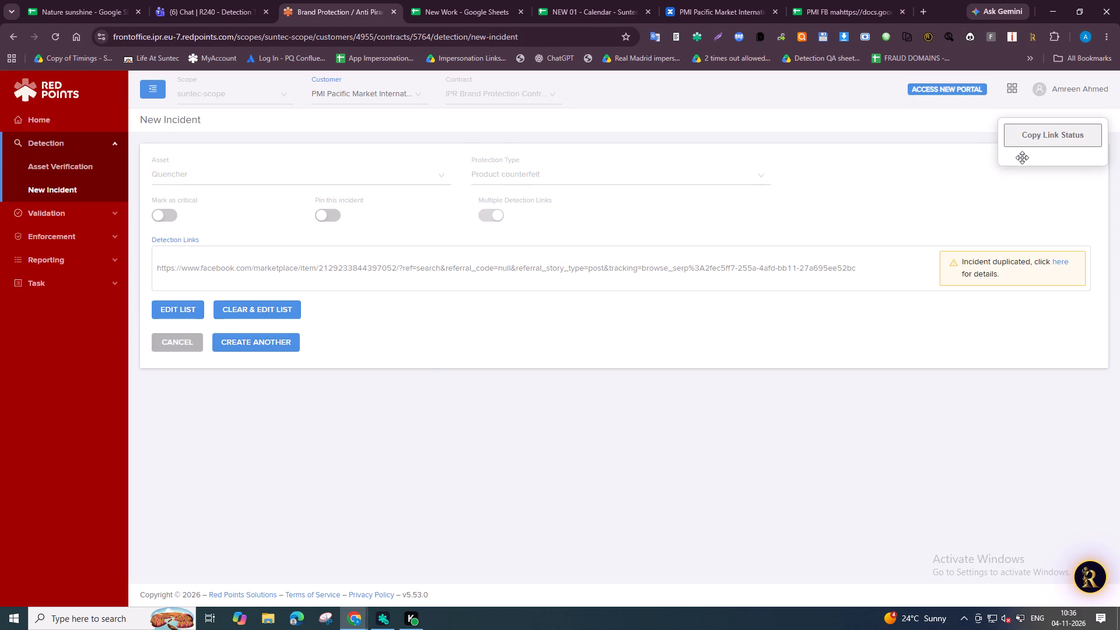
key("ctrl+w")
Copy the stanley 2.3 litre orjinal termos sıfır link, clear FrontOffice's previous link, and set the asset to Stanley - 21 - Drinkware.
left_click(425, 42)
key("ctrl+a")
key("ctrl+c")
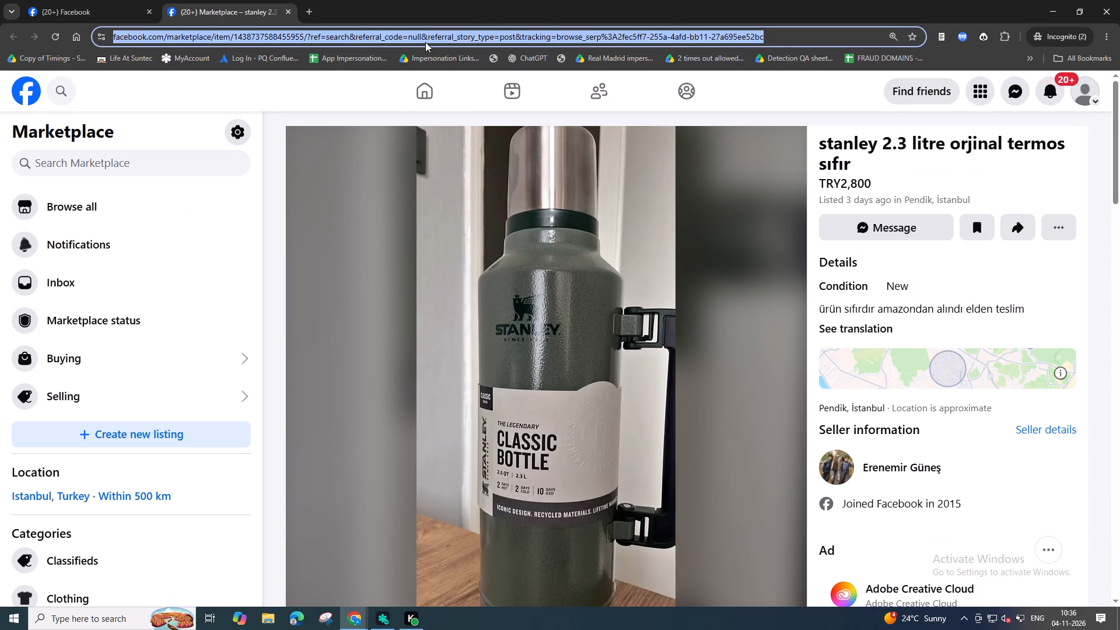
key("ctrl+c")
key("alt+Tab")
left_click(310, 0)
left_click(279, 309)
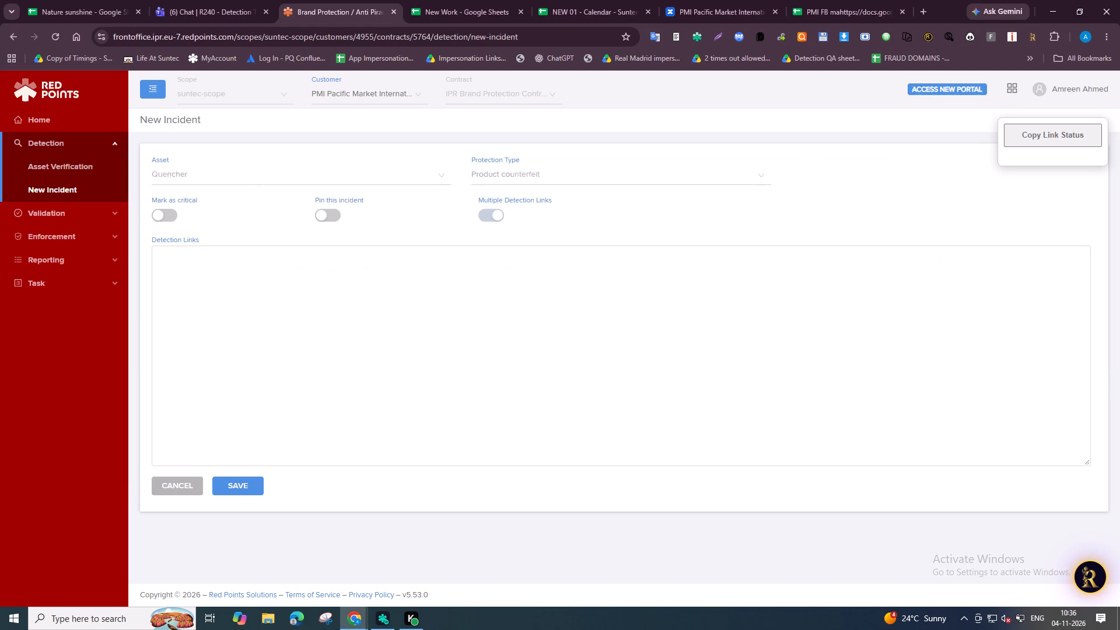
left_click(249, 175)
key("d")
left_click(229, 219)
left_click(243, 339)
Recopy the stanley 2.3 litre orjinal termos sıfır link and save it as a Stanley - 21 - Drinkware product counterfeit incident.
key("alt+Tab")
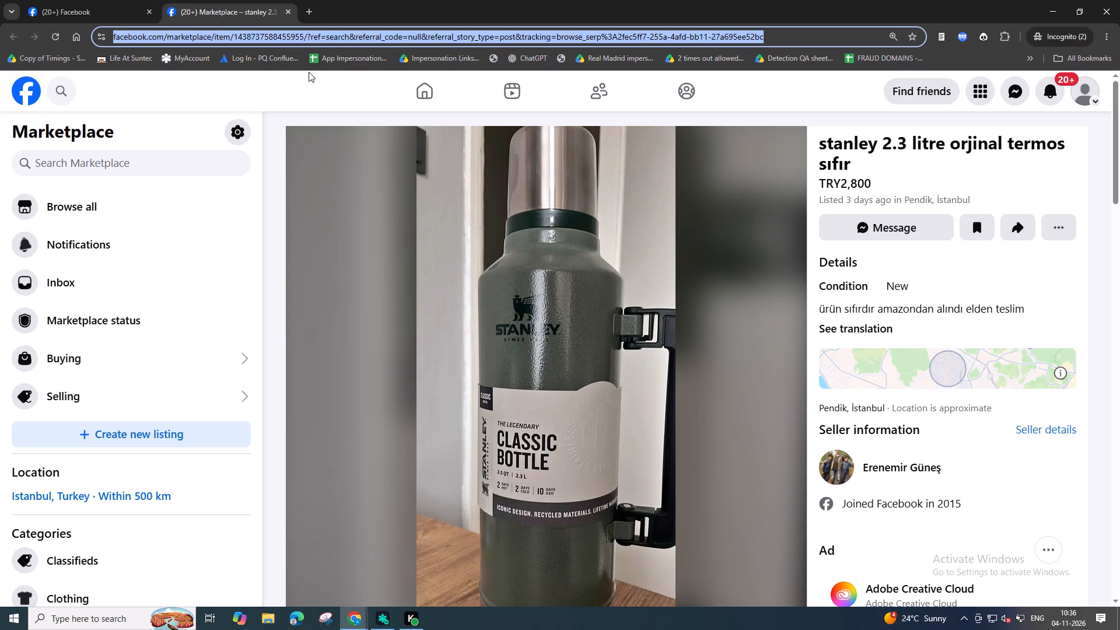
key("ctrl+a")
key("ctrl+c")
key("ctrl+c")
key("alt+Tab")
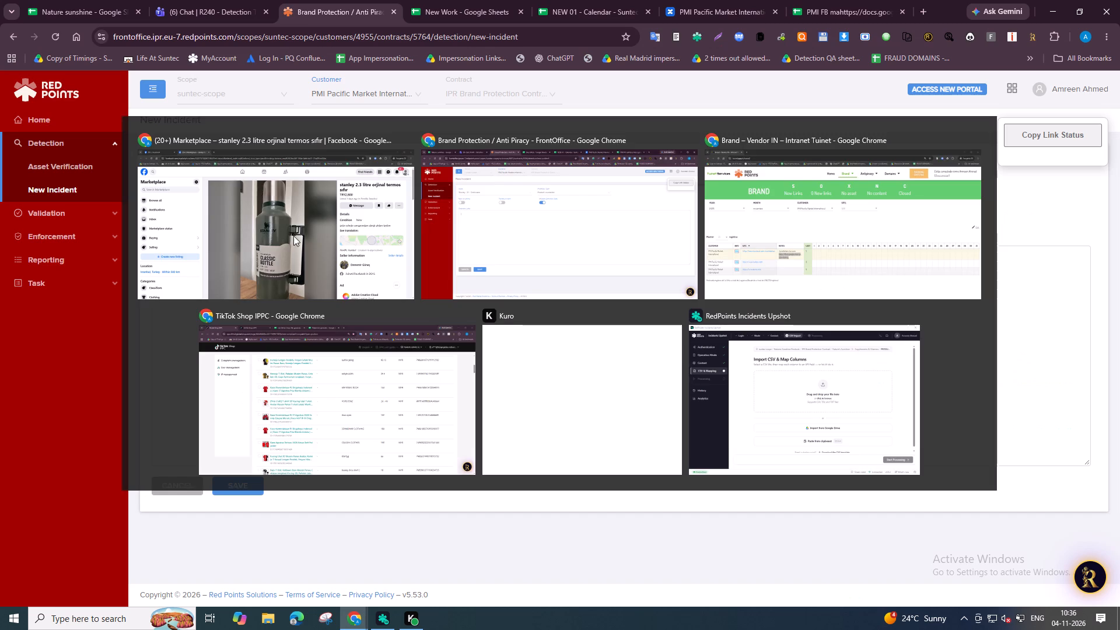
left_click(290, 253)
key("ctrl+v")
left_click(251, 484)
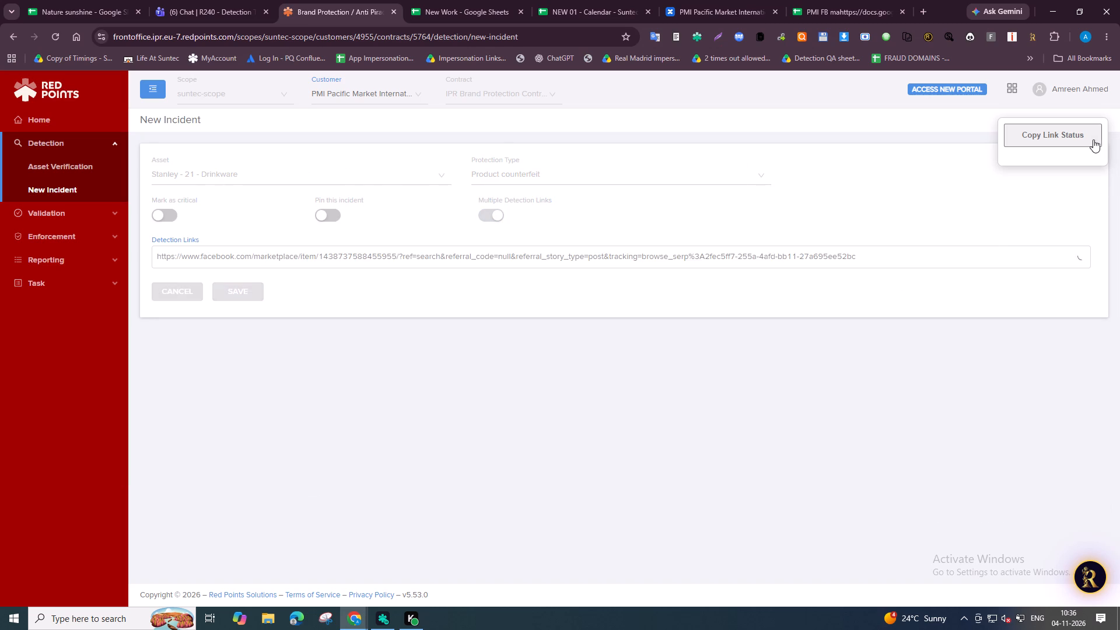
Copy the link status of the new Drinkware incident and paste it into the New Work sheet starting at cell C29225.
left_click(1089, 138)
left_click(508, 0)
left_click(338, 380)
key("ctrl+v")
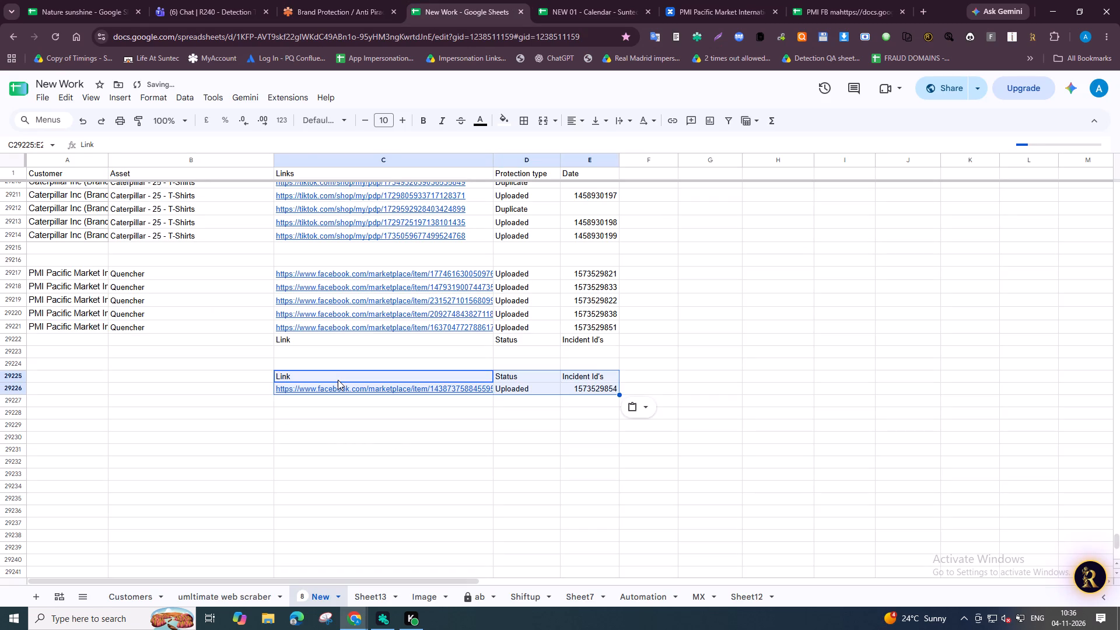
Move the pasted link, status and incident ID from row 29226 to row 29222, replacing the leftover header there.
key("Down")
key("ctrl+shift+Right")
key("ctrl+x")
key("Up")
key("Up")
key("Up")
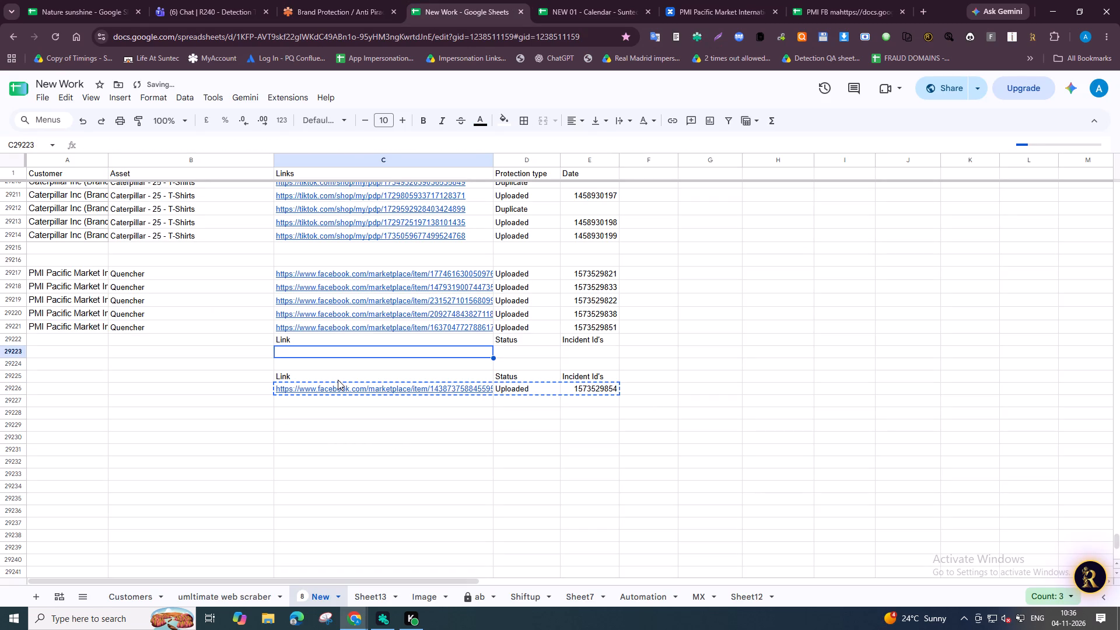
key("Up")
key("ctrl+v")
Fill row 29222's customer with PMI Pacific Market International from the row above and its asset with Stanley - 21 - Drinkware from FrontOffice.
key("Left")
key("Left")
key("ctrl+d")
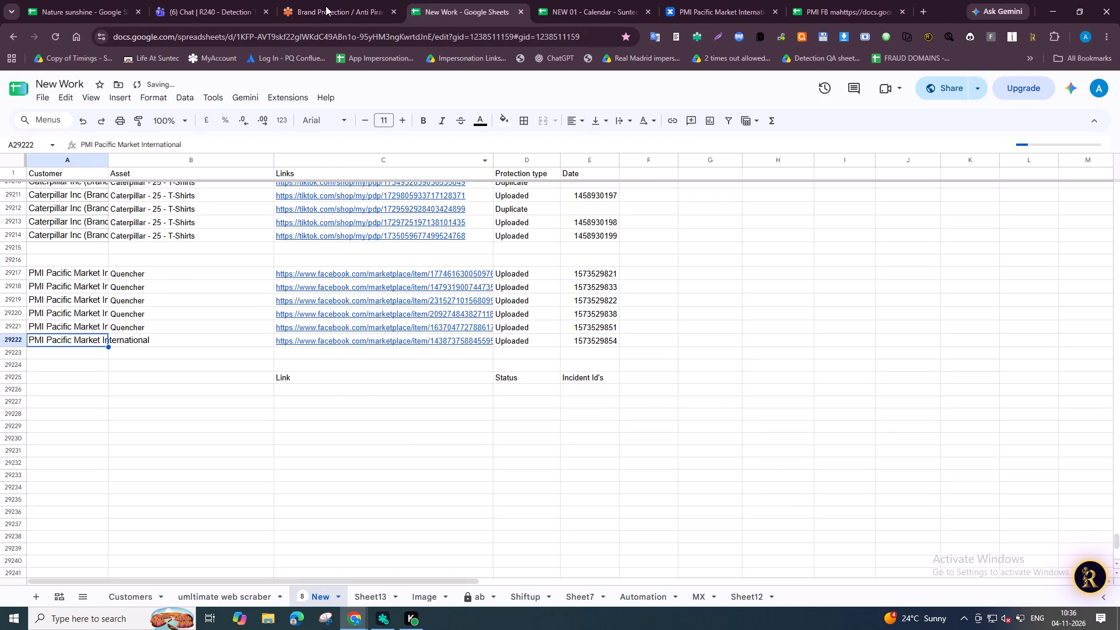
left_click(319, 0)
left_click(258, 178, "alt")
left_click(451, 0)
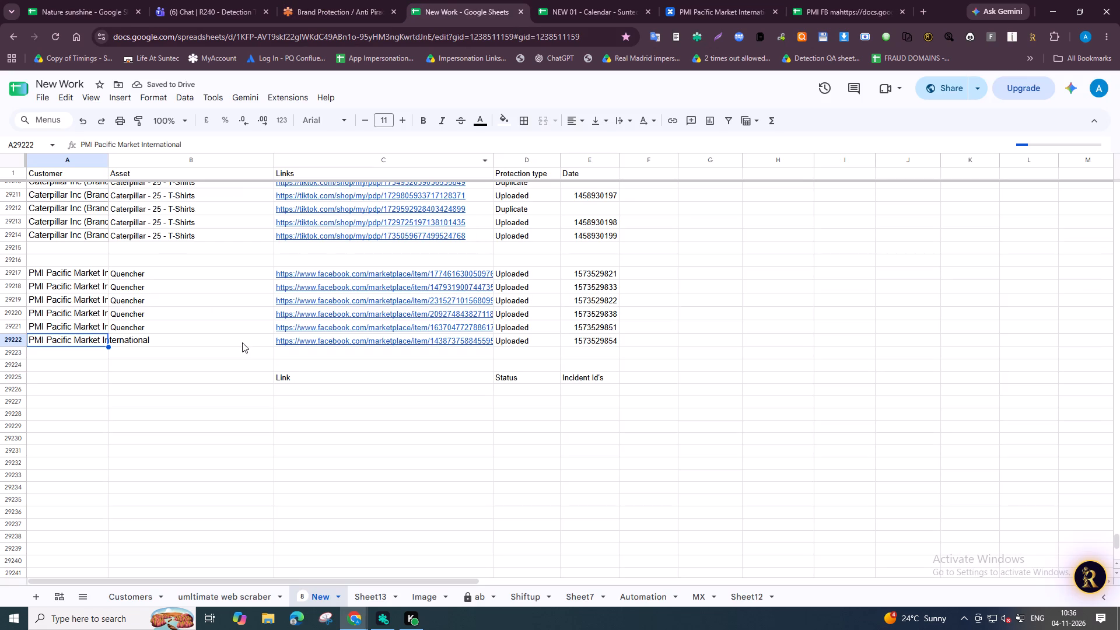
left_click(242, 342)
key("ctrl+v")
left_click(333, 376)
Switch to the incognito Facebook Marketplace window and close the logged 2.3 litre listing's tab.
key("alt+Tab")
key("ctrl+w")
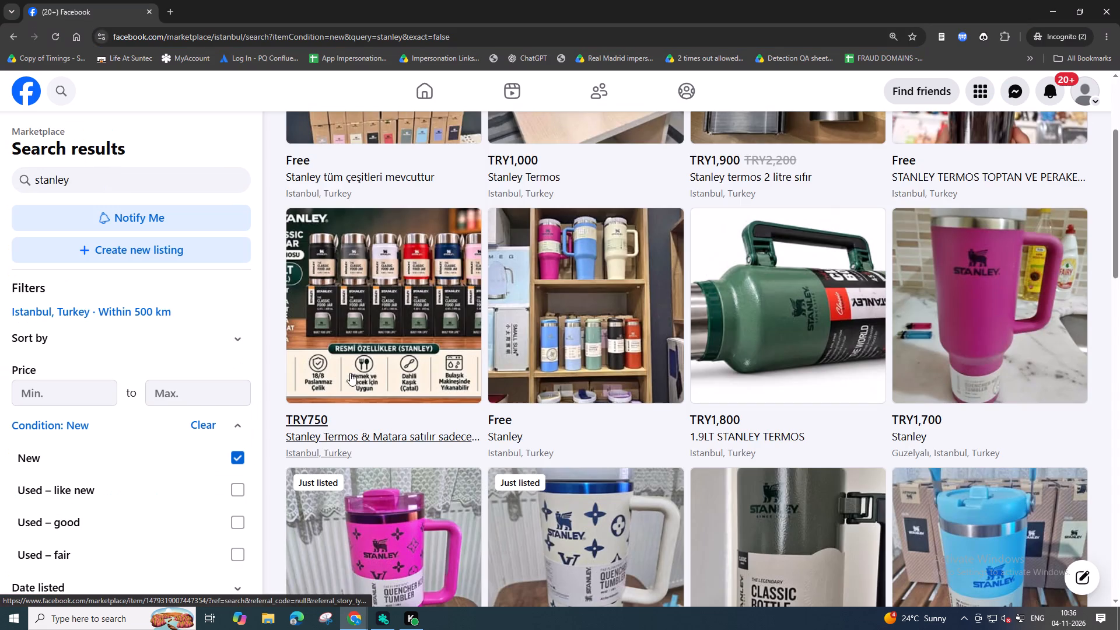
Open the Stanley İceFlow, AeroLight, TRY900 Stanley termos, TRY1,500 STANLEY TERMOS and 447 ML TARAFTAR TERMOS listings in new tabs.
scroll(644, 300, "down", 2)
scroll(555, 436, "down", 2)
scroll(954, 375, "down", 3)
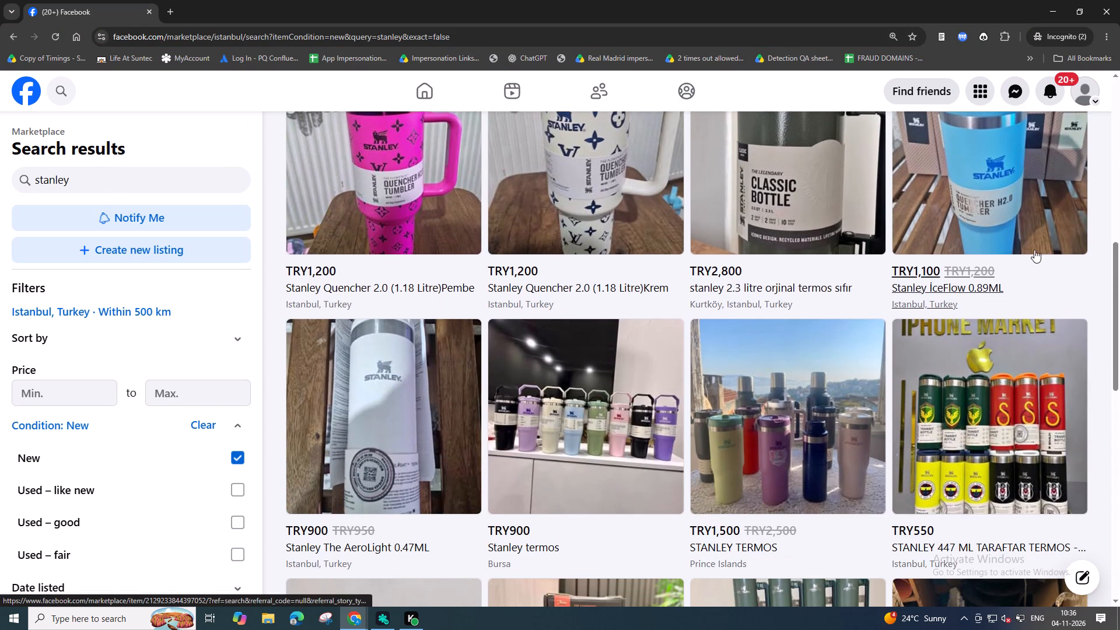
left_click(1037, 195, "ctrl")
left_click(388, 447, "ctrl")
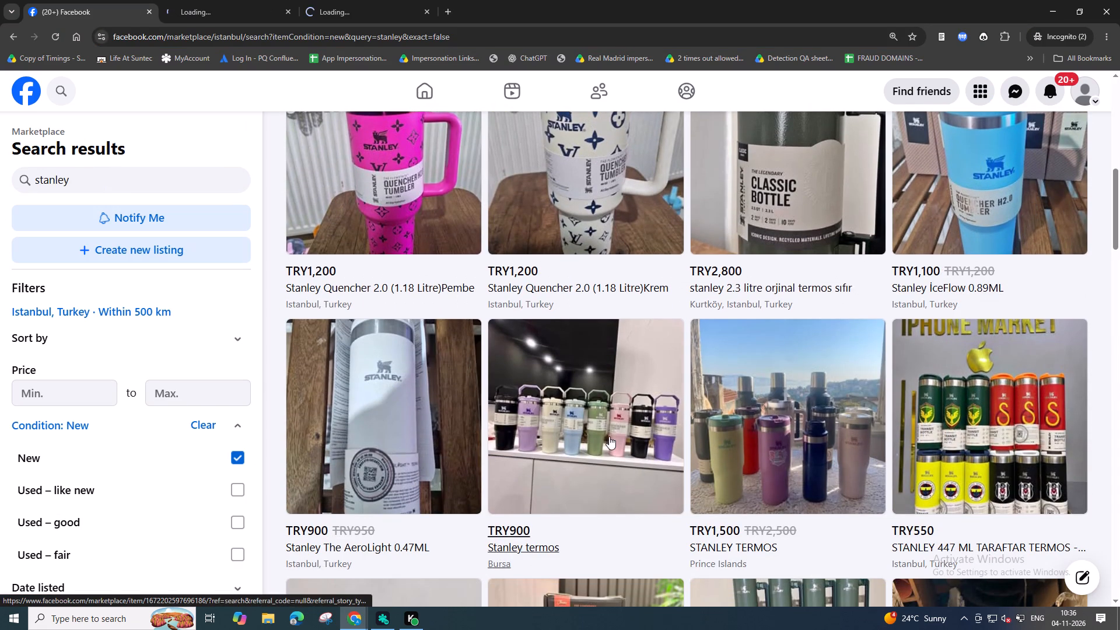
left_click(580, 400, "ctrl")
left_click(791, 432, "ctrl")
left_click(966, 424, "ctrl")
Open the Stanley Termos 0.35, İthal ürün stanley 1.9 lt, Termos, TRY2,500 Stanley Termos and 0.47 Lt Stanley Termos listings in new tabs.
scroll(594, 401, "down", 5)
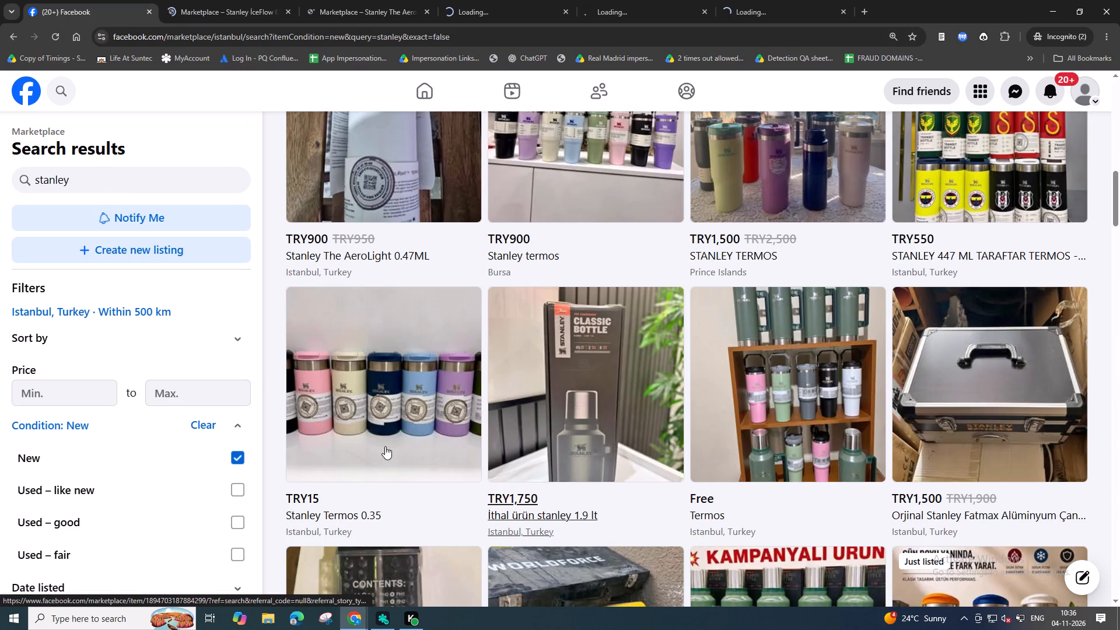
left_click(366, 398, "ctrl")
left_click(564, 409, "ctrl")
left_click(775, 418, "ctrl")
scroll(771, 457, "down", 4)
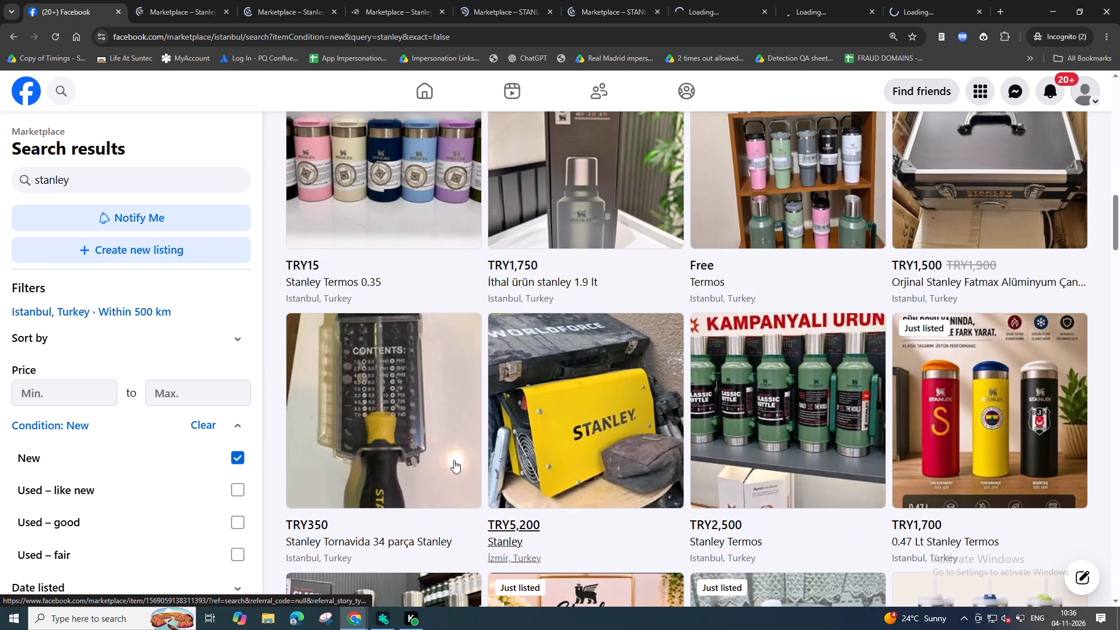
left_click(808, 415, "ctrl")
left_click(1009, 409, "ctrl")
Open all four listings in the row below Stanley Tornavida in new tabs, from the green Classic bottles to the three boxed tumblers.
scroll(644, 467, "down", 3)
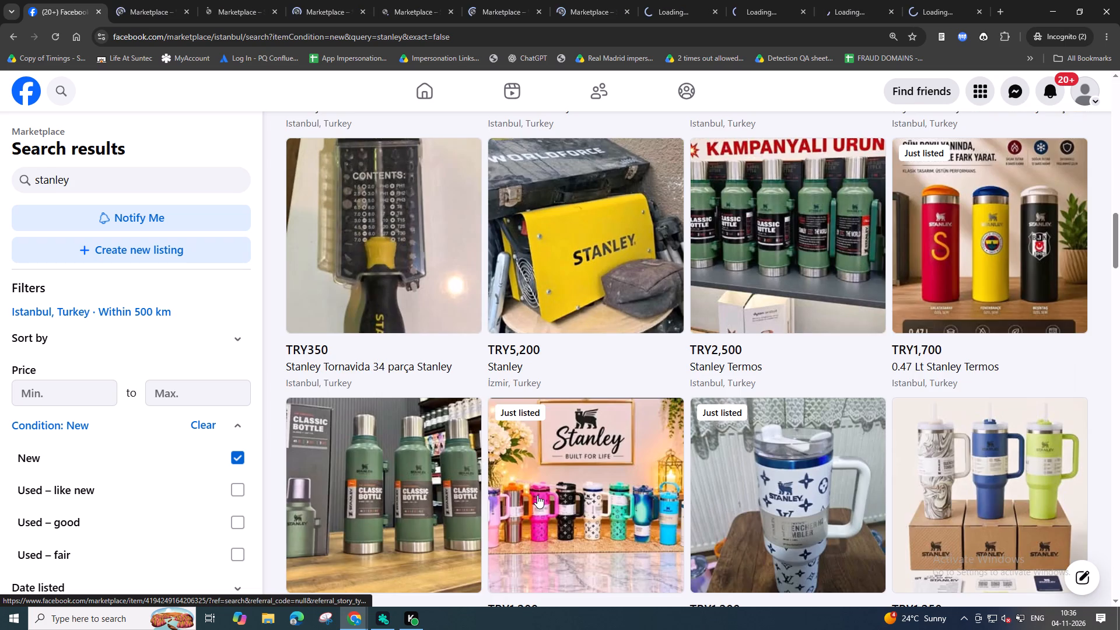
left_click(389, 497, "ctrl")
left_click(558, 505, "ctrl")
left_click(759, 507, "ctrl")
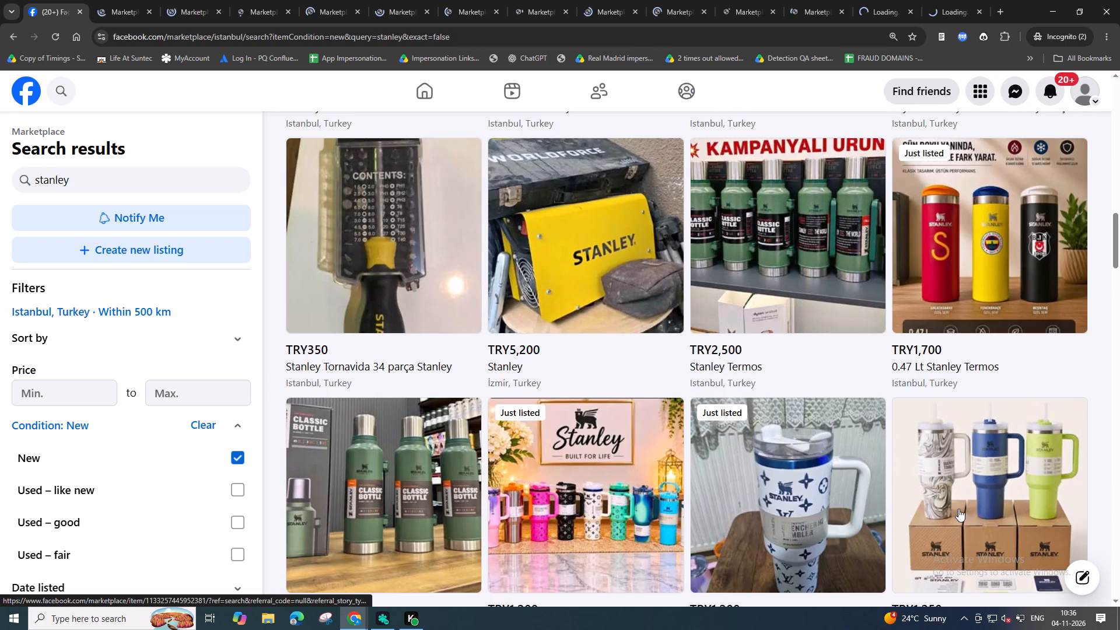
left_click(958, 509, "ctrl")
Copy the reopened Stanley İceFlow 0.89ML listing's link and clear the previous link from FrontOffice's new incident form.
left_click(113, 0)
left_click(142, 39)
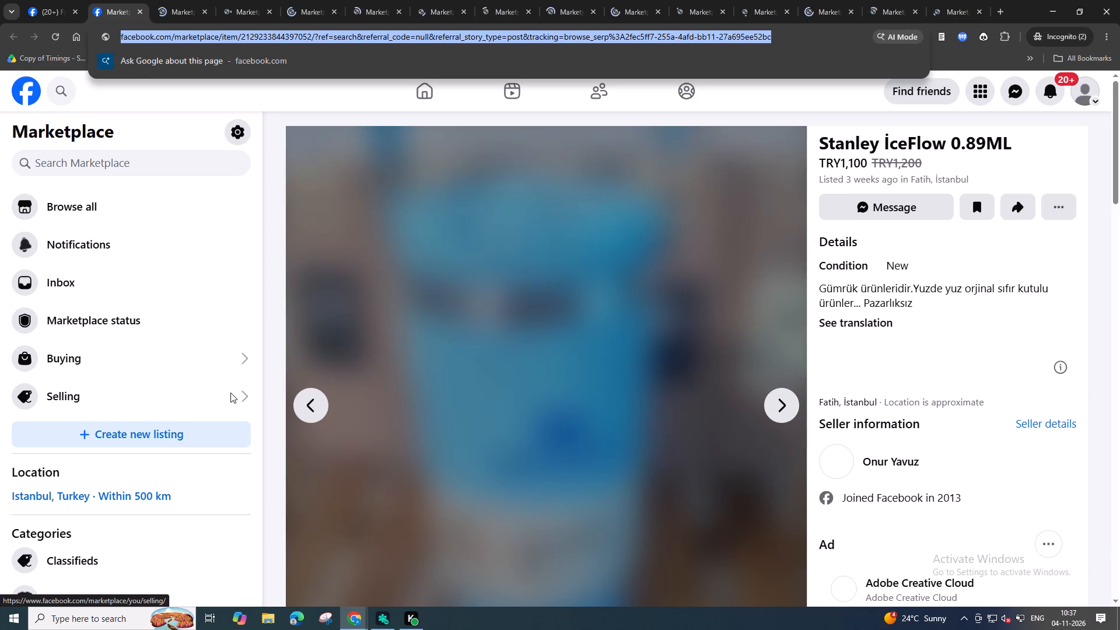
scroll(230, 393, "up", 2)
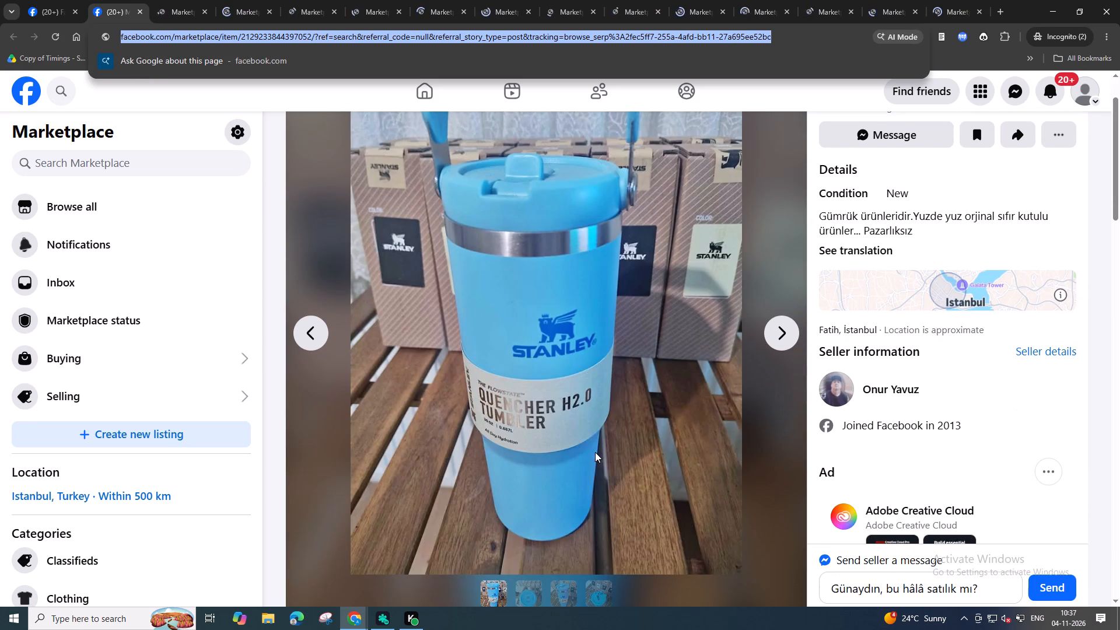
key("ctrl+a")
key("ctrl+c")
key("ctrl+c")
key("alt+Tab")
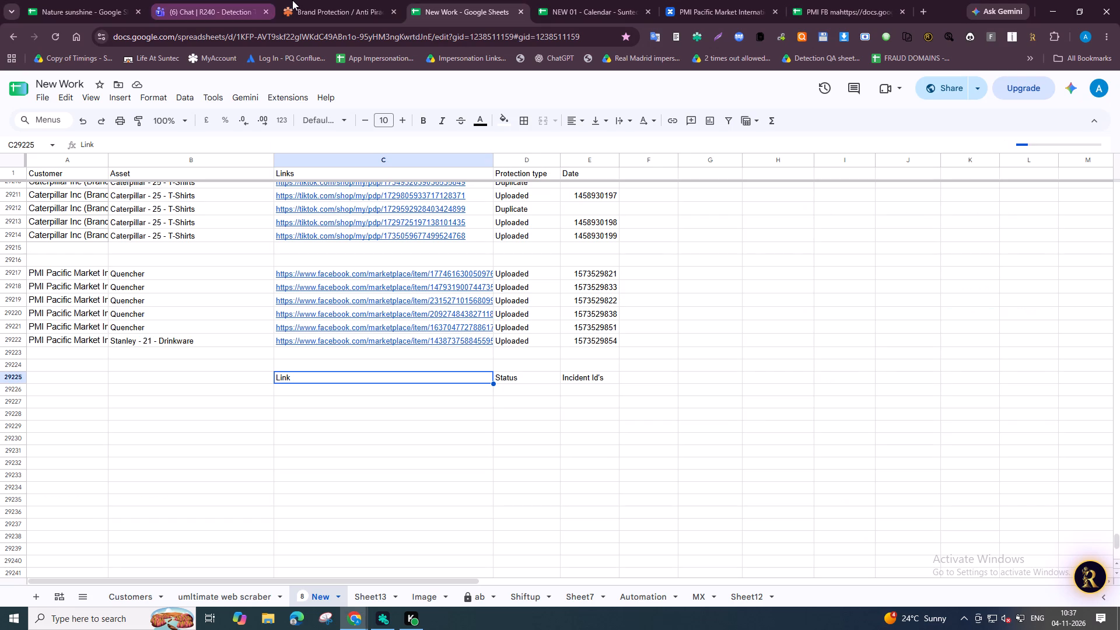
left_click(303, 0)
left_click(277, 304)
left_click(278, 300)
Recopy the Stanley İceFlow 0.89ML link, save it as a Quencher product counterfeit incident, and close the listing's tab.
key("alt+Tab")
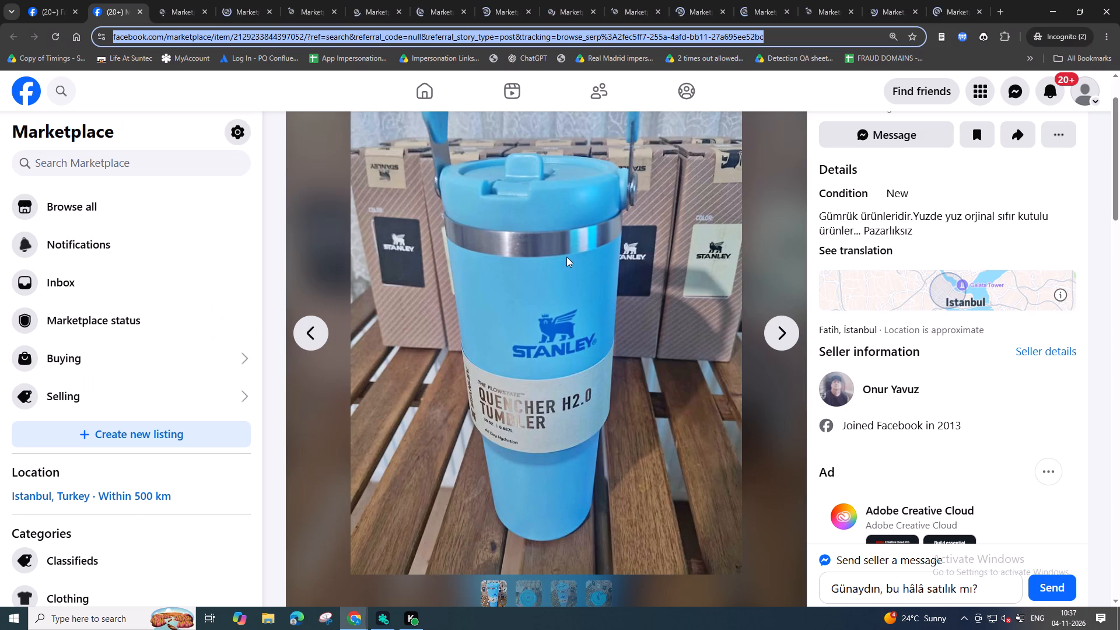
key("ctrl+a")
key("ctrl+c")
key("ctrl+c")
key("alt+Tab")
left_click(299, 170)
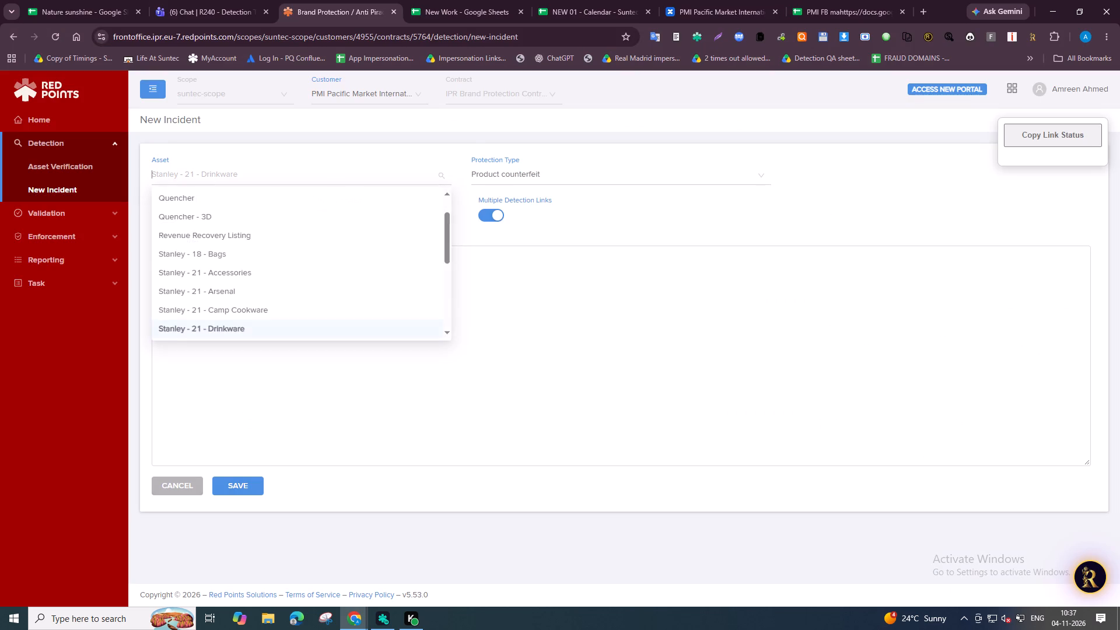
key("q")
left_click(247, 204)
left_click(247, 291)
key("ctrl+v")
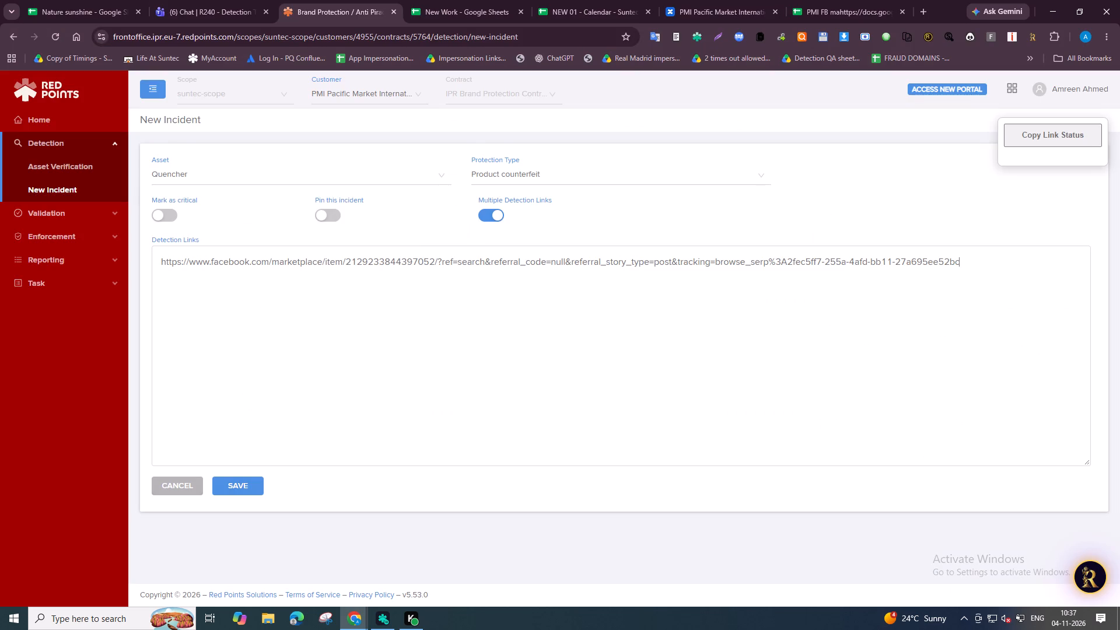
left_click(257, 488)
key("alt+Tab")
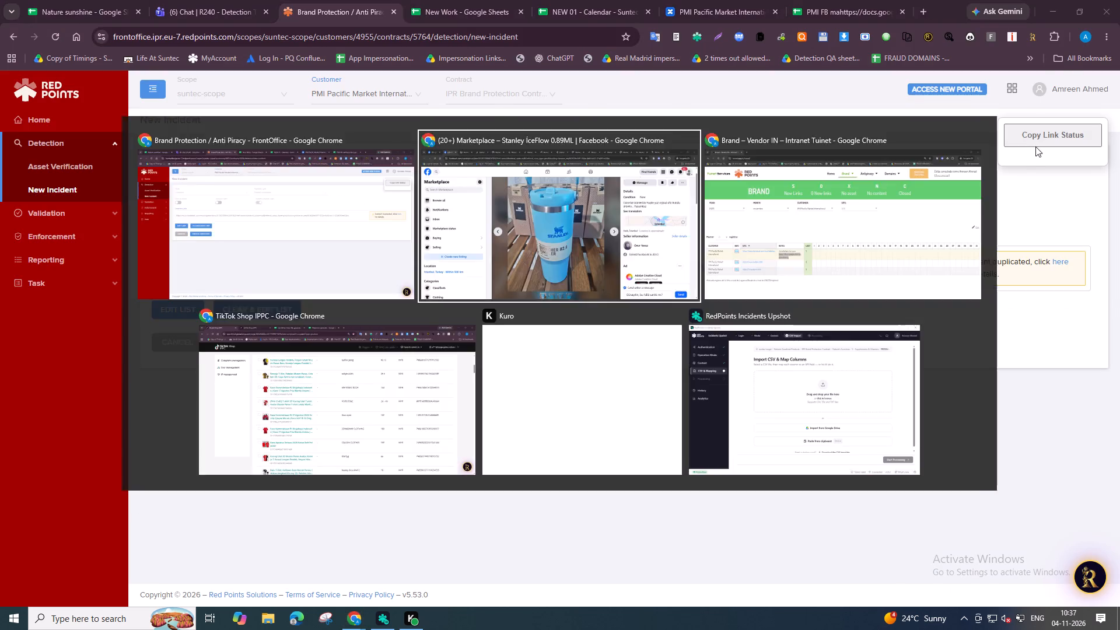
key("ctrl+w")
Copy the Stanley The AeroLight 0.47ML listing's link.
left_click(402, 45)
key("ctrl+a")
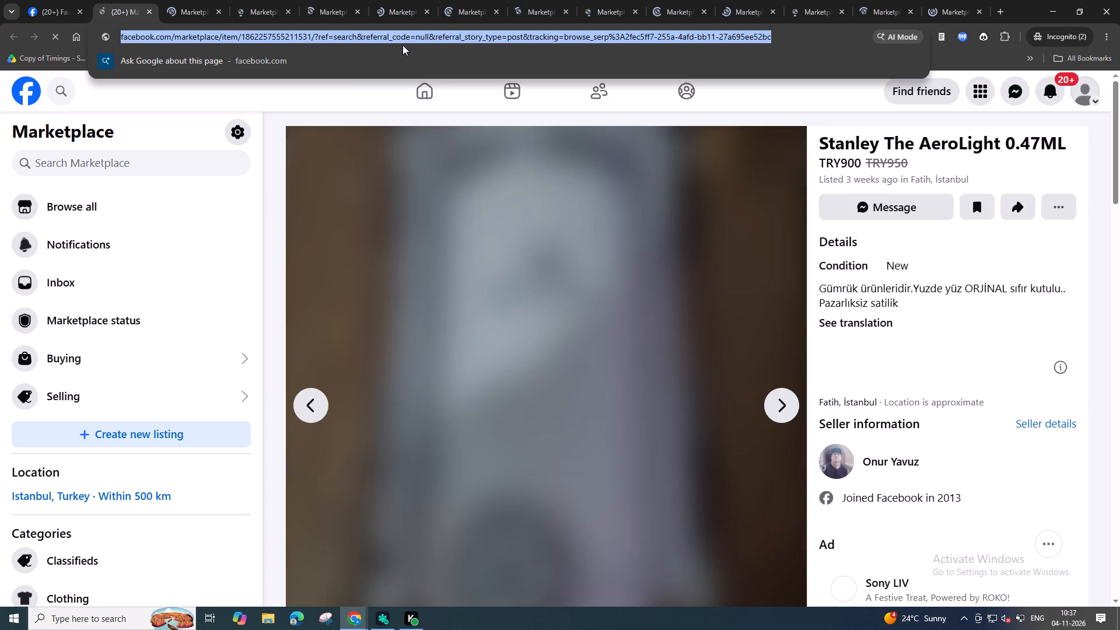
key("ctrl+c")
key("ctrl+c")
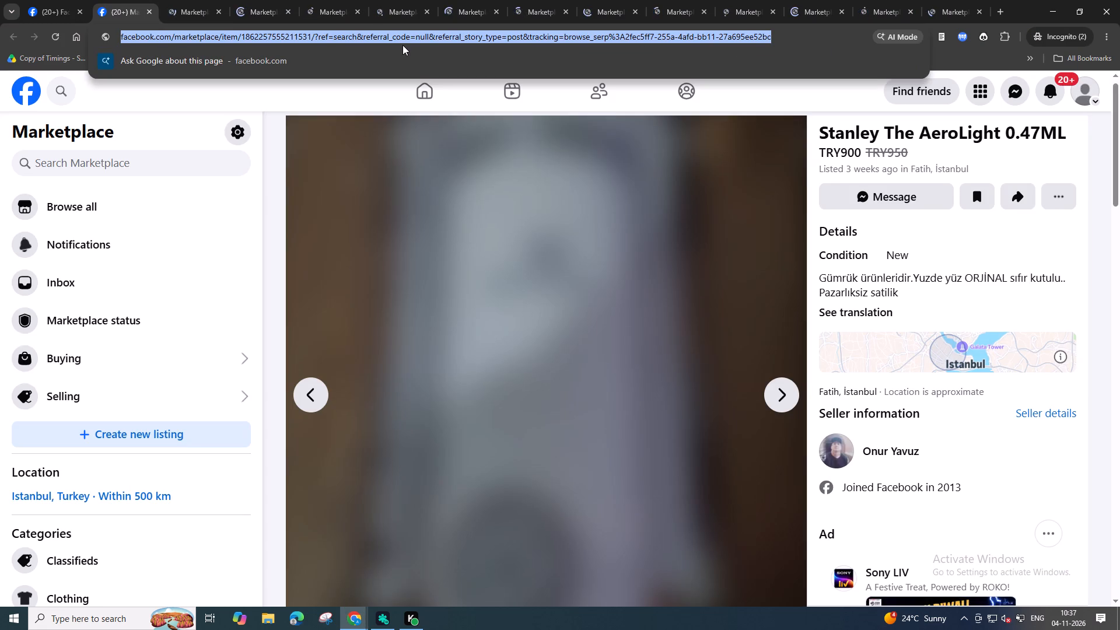
key("ctrl+c")
key("ctrl+c")
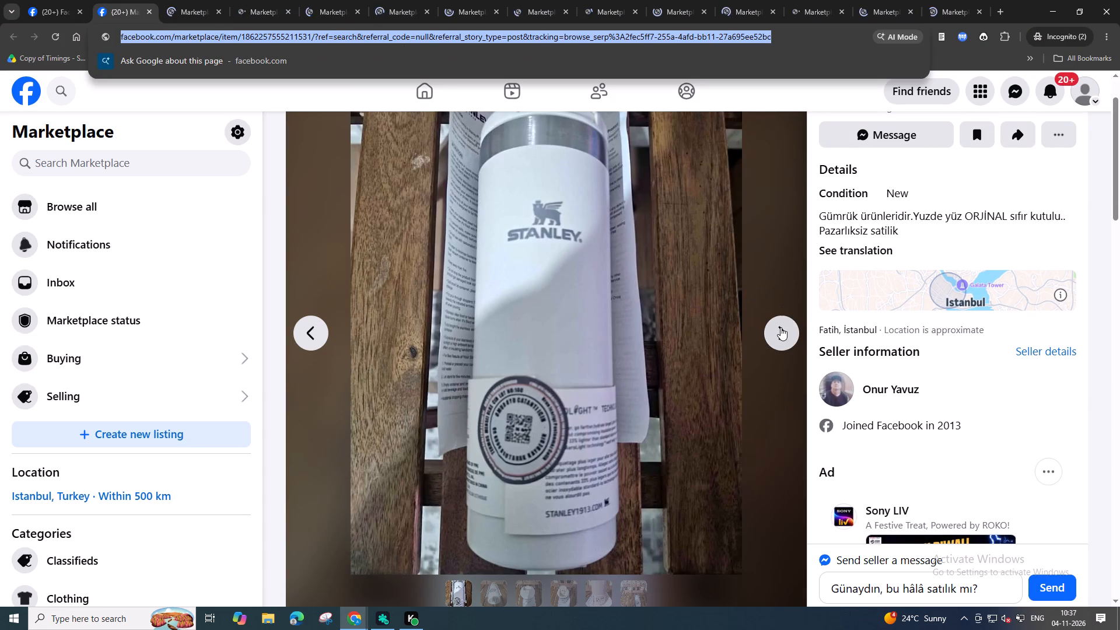
Examine the product photos of the Stanley The AeroLight 0.47ML listing.
left_click(780, 327)
left_click(779, 334)
left_click(780, 335)
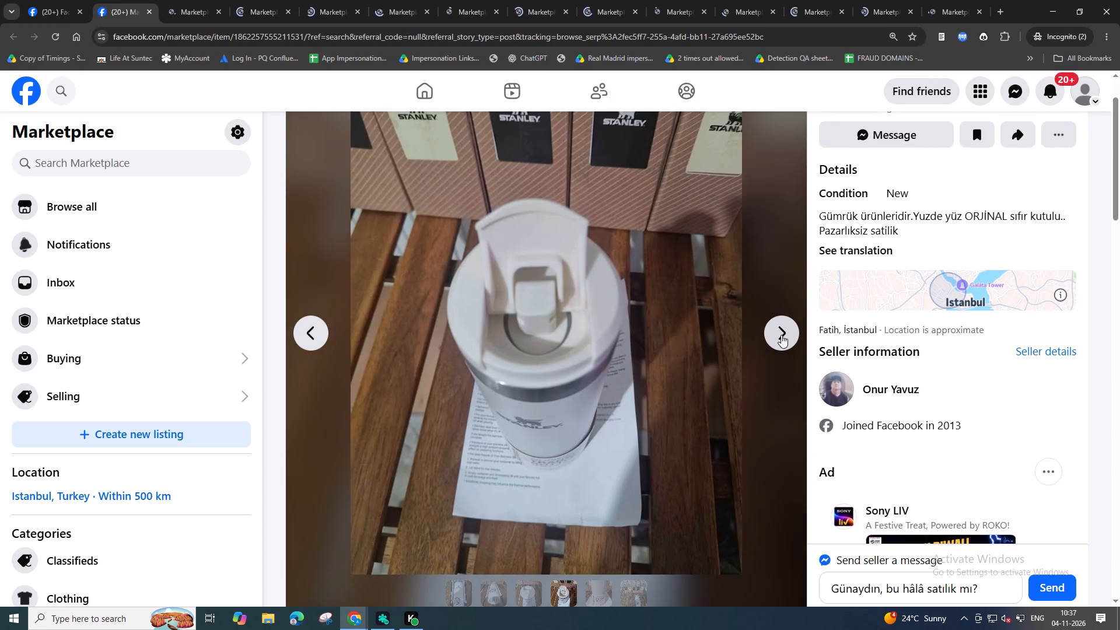
triple_click(781, 335)
left_click(781, 335)
triple_click(781, 335)
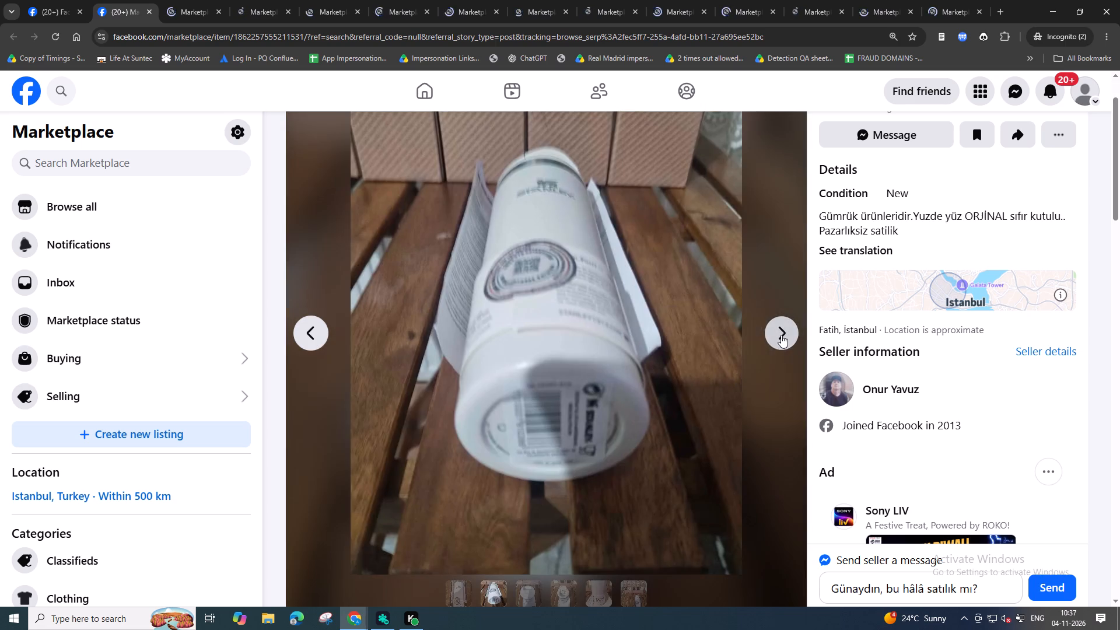
triple_click(781, 335)
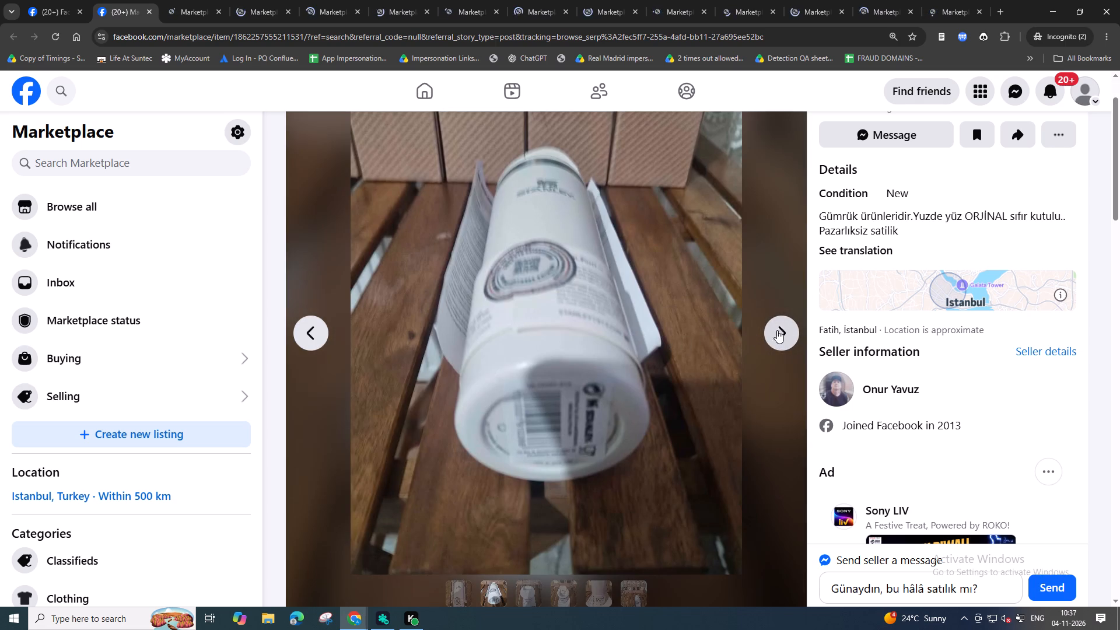
Examine the remaining product photos of the Stanley The AeroLight 0.47ML listing and translate its description into English.
left_click(783, 330)
scroll(641, 376, "up", 5)
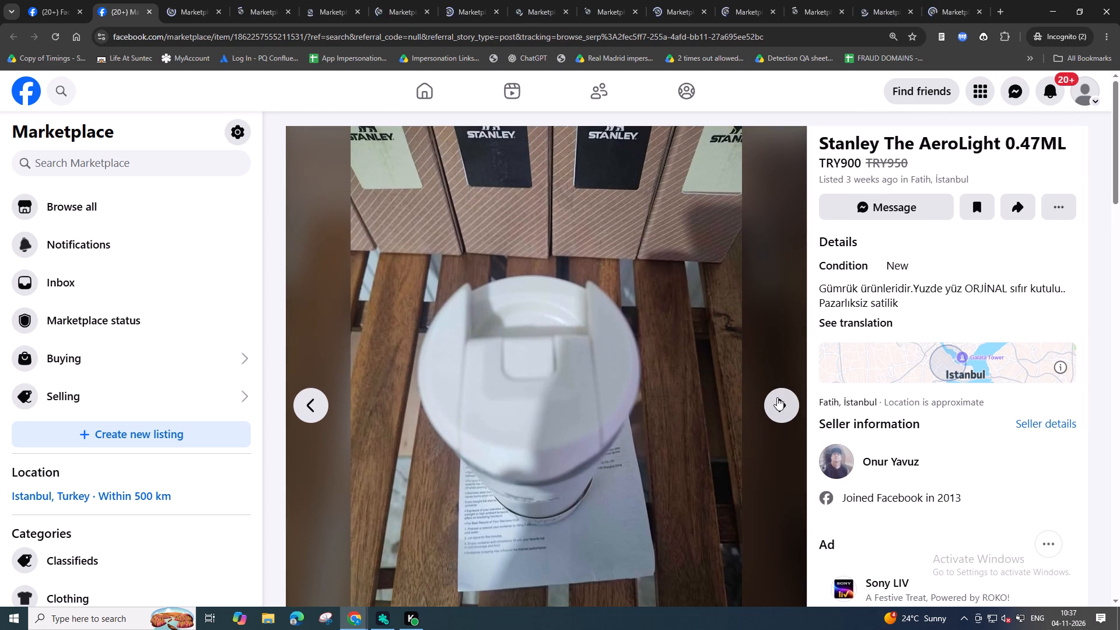
left_click(780, 397)
right_click(947, 196)
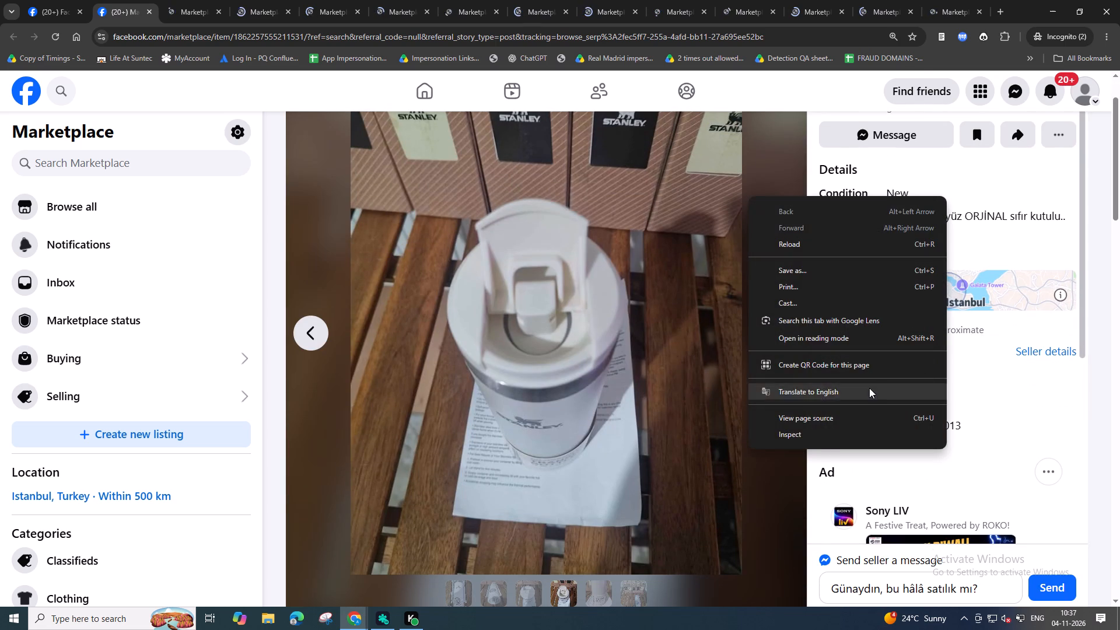
left_click(869, 388)
scroll(765, 418, "up", 3)
left_click(781, 408)
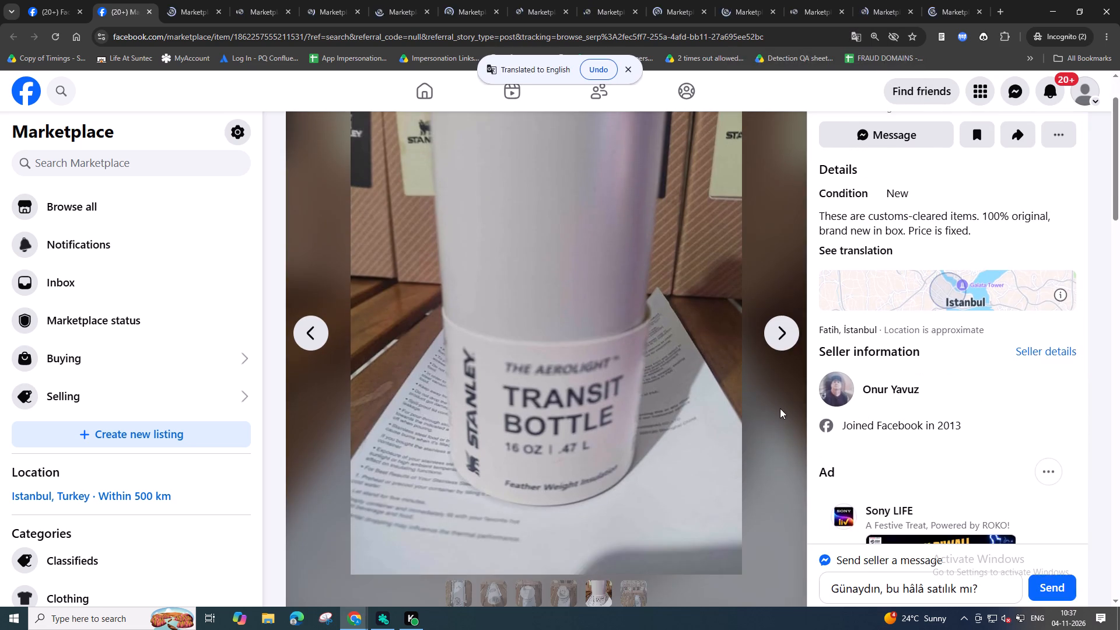
scroll(729, 430, "up", 4)
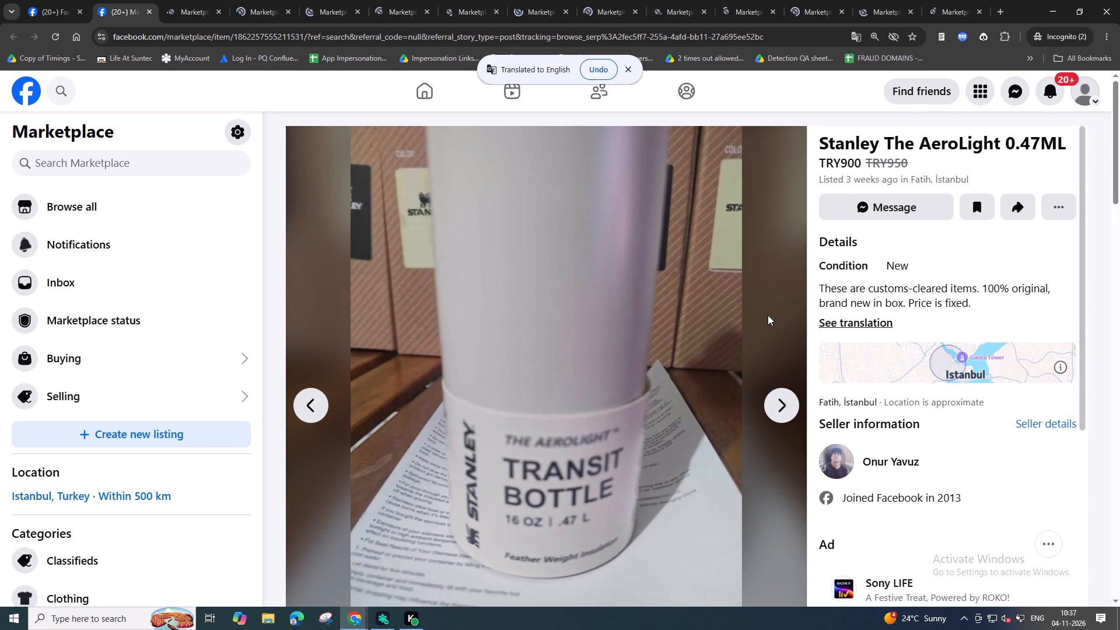
scroll(401, 263, "up", 2)
Recopy the Stanley The AeroLight 0.47ML listing's link and clear the previous link from FrontOffice's new incident form.
left_click(256, 29)
key("ctrl+a")
key("ctrl+c")
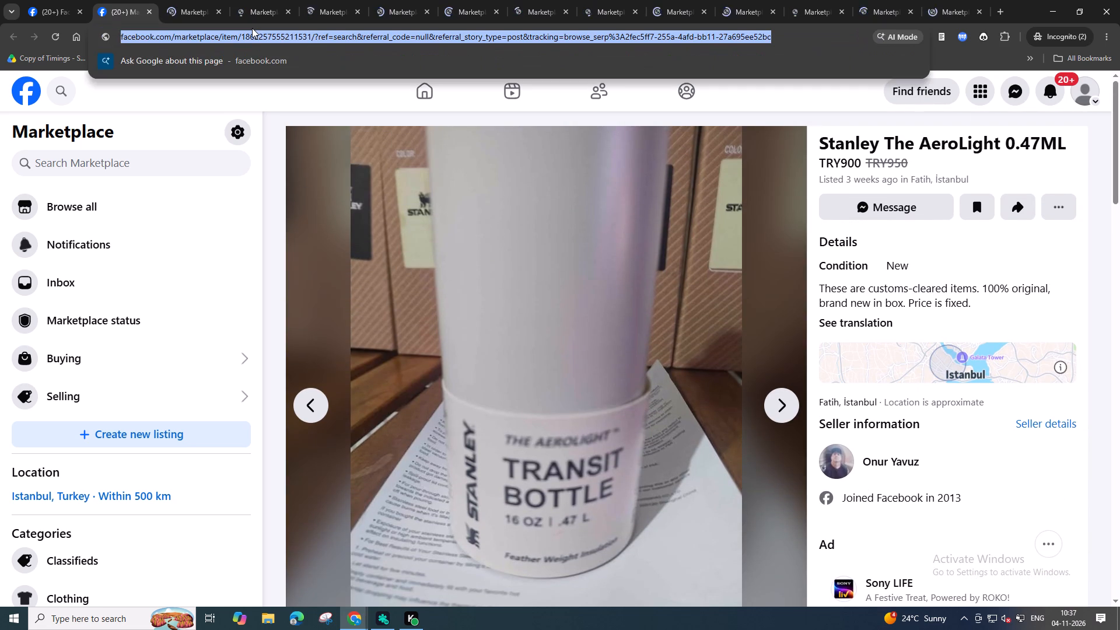
key("ctrl+c")
key("ctrl+c")
key("alt+Tab")
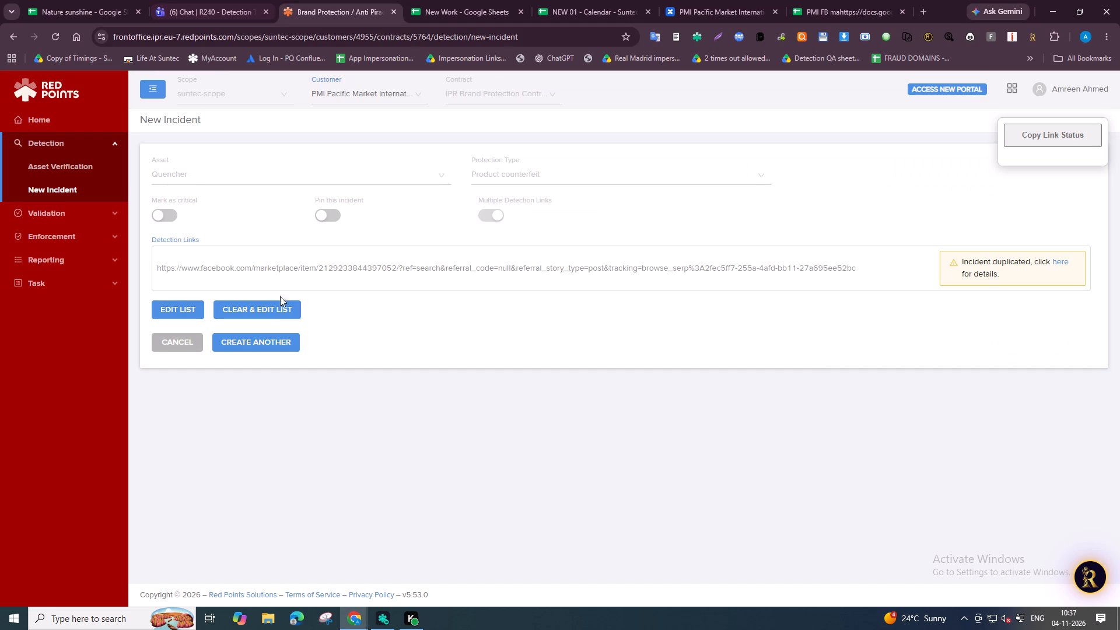
left_click(280, 296)
left_click(274, 306)
Save the AeroLight link as a Stanley - 21 - Drinkware product counterfeit incident and close the listing's tab.
left_click(213, 163)
left_click(213, 173)
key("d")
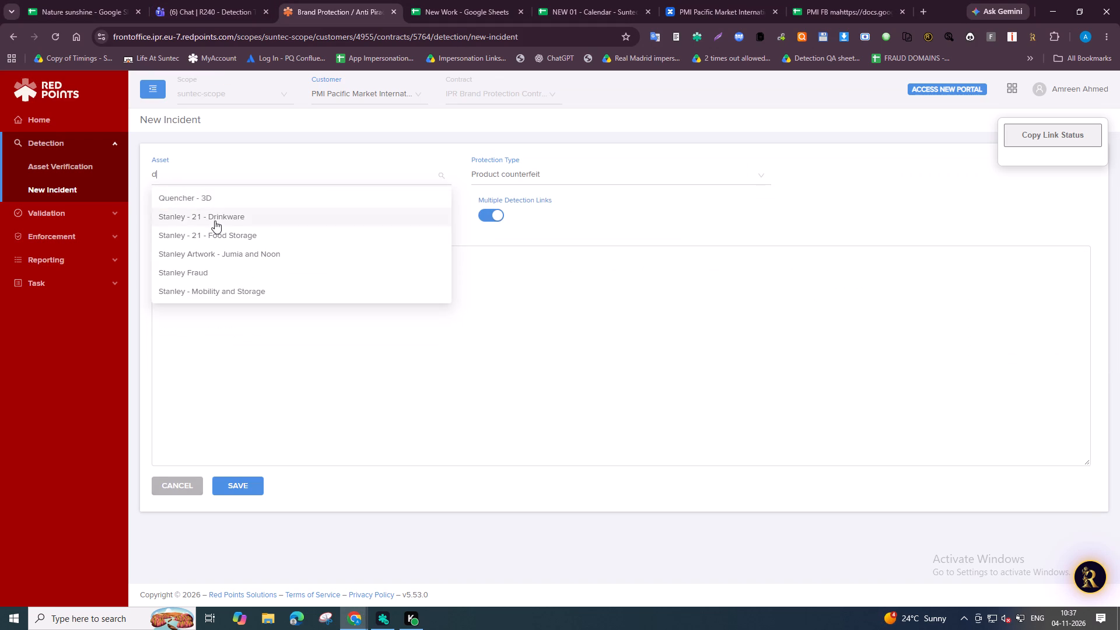
left_click(215, 220)
left_click(223, 318)
key("ctrl+v")
left_click(253, 484)
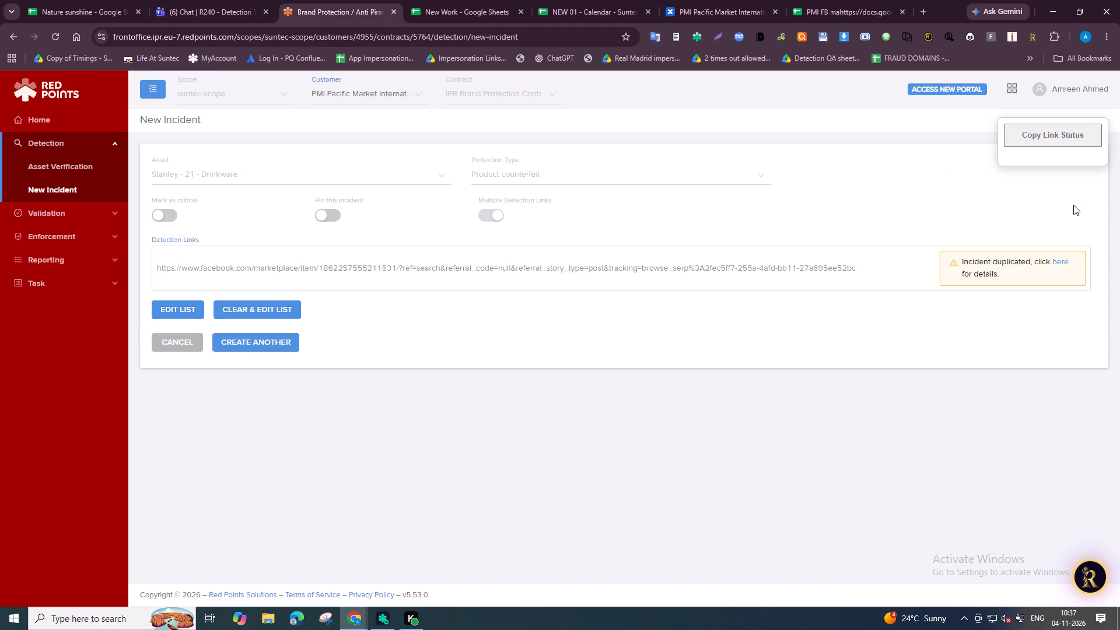
key("alt+Tab")
key("ctrl+w")
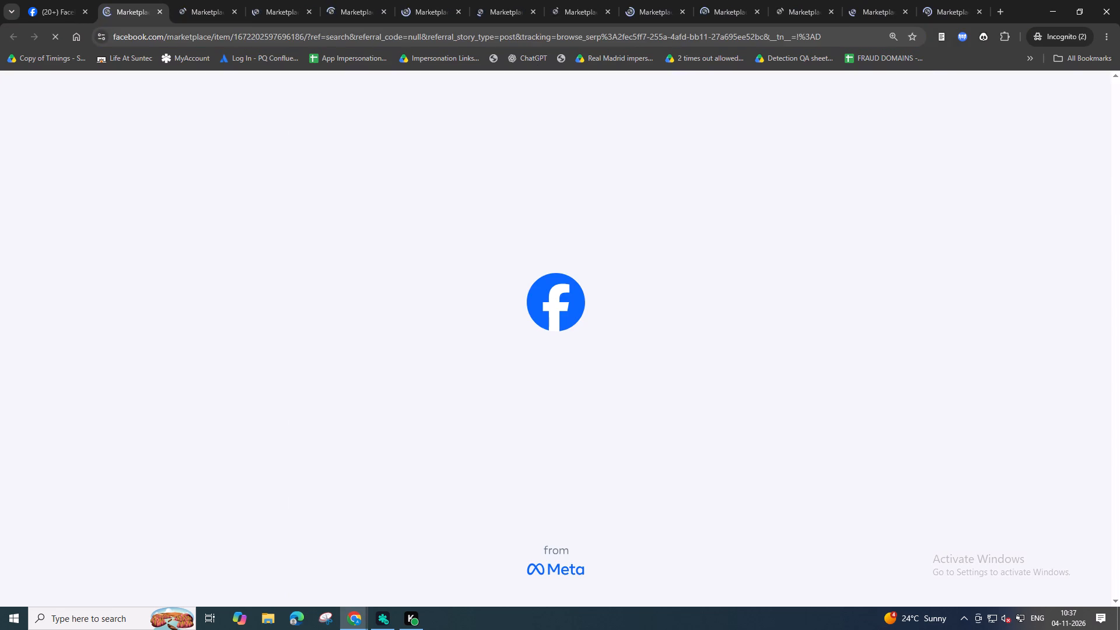
Check both photos of the Stanley bardak termos listing in Osmangazi, Bursa, and copy its link.
left_click(292, 39)
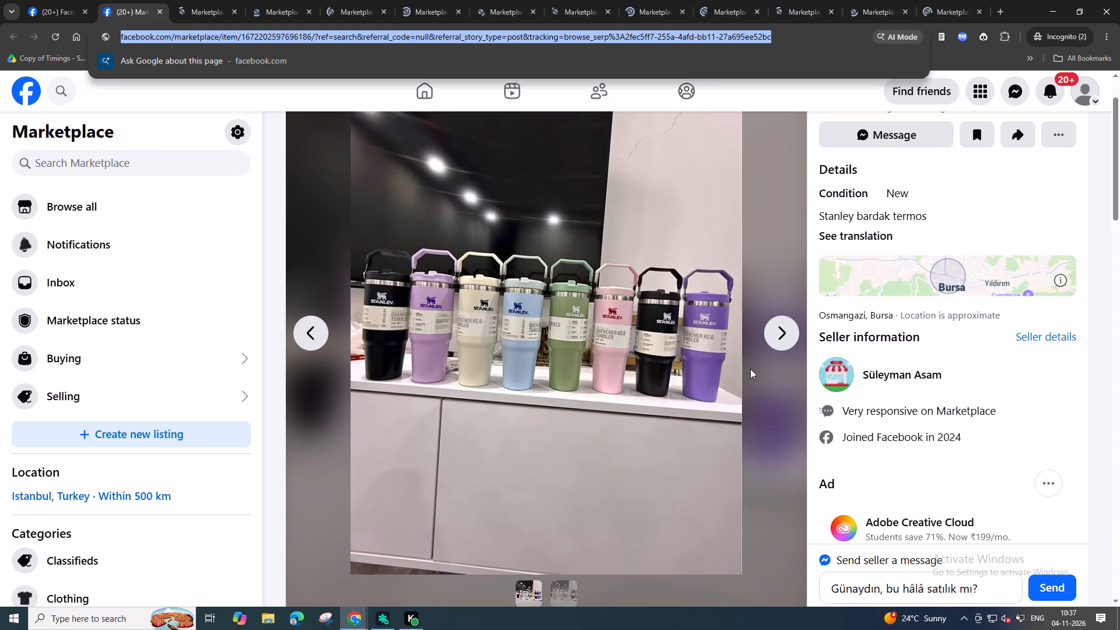
left_click(774, 328)
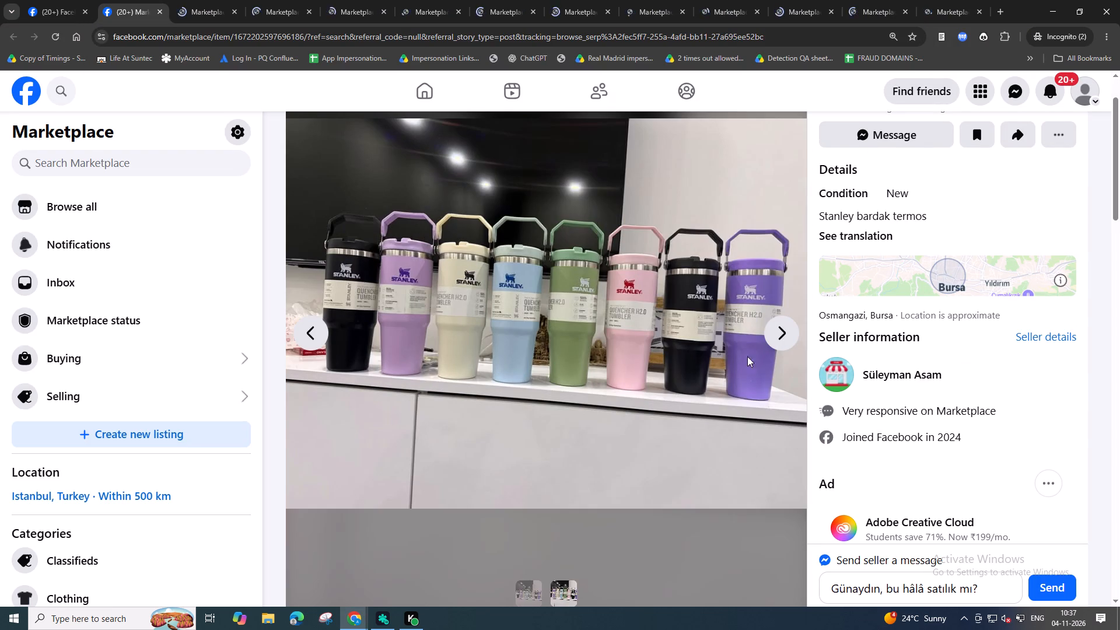
left_click(340, 25)
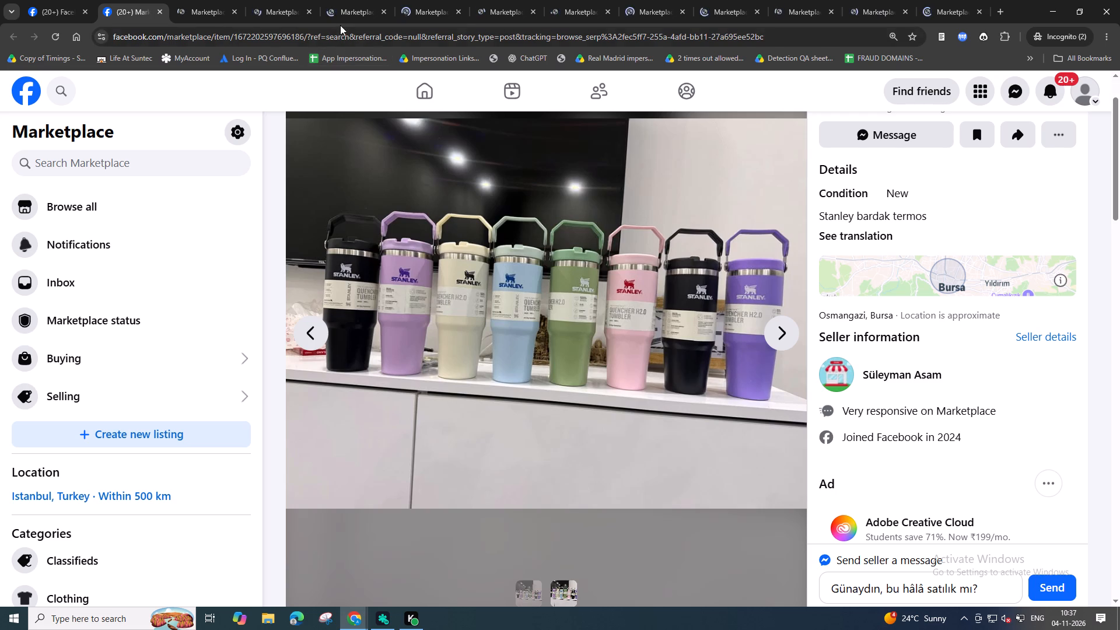
left_click(332, 33)
key("ctrl+a")
key("ctrl+c")
key("ctrl+c")
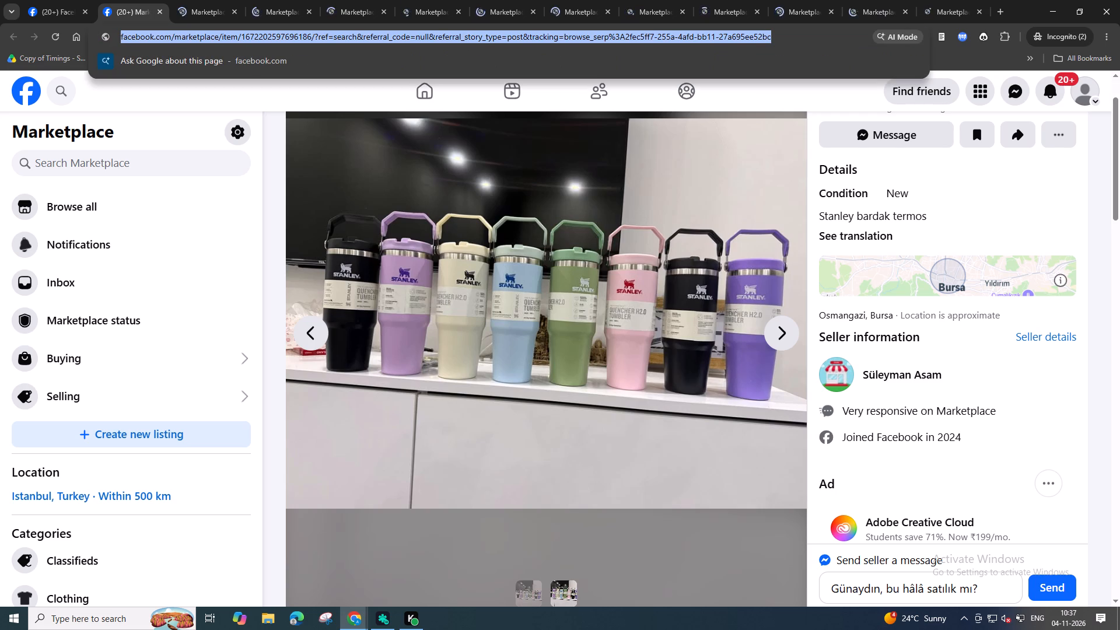
key("ctrl+c")
Replace the previous link in FrontOffice's form with the copied one and save it as a Quencher product counterfeit incident.
key("alt+Tab")
left_click(289, 309)
left_click(260, 170)
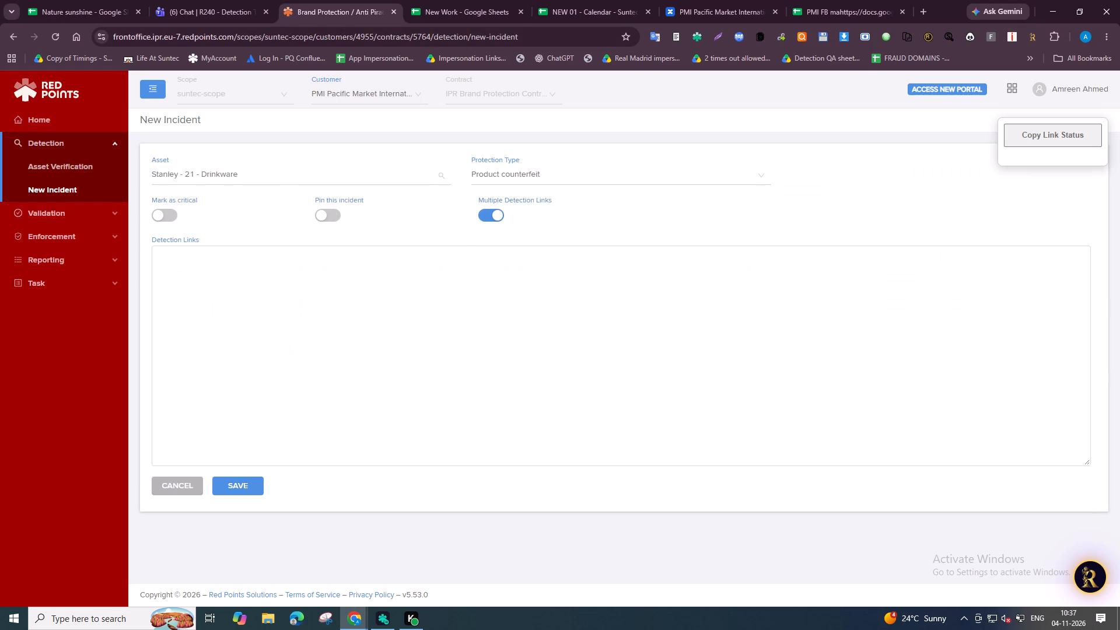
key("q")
left_click(244, 199)
left_click(256, 324)
key("ctrl+v")
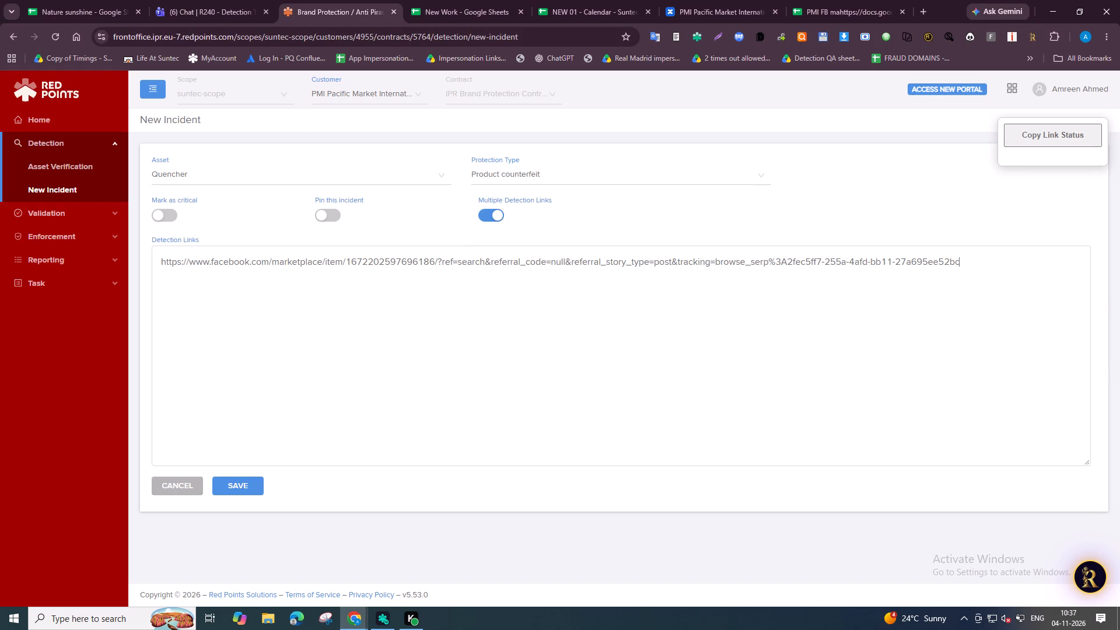
left_click(240, 485)
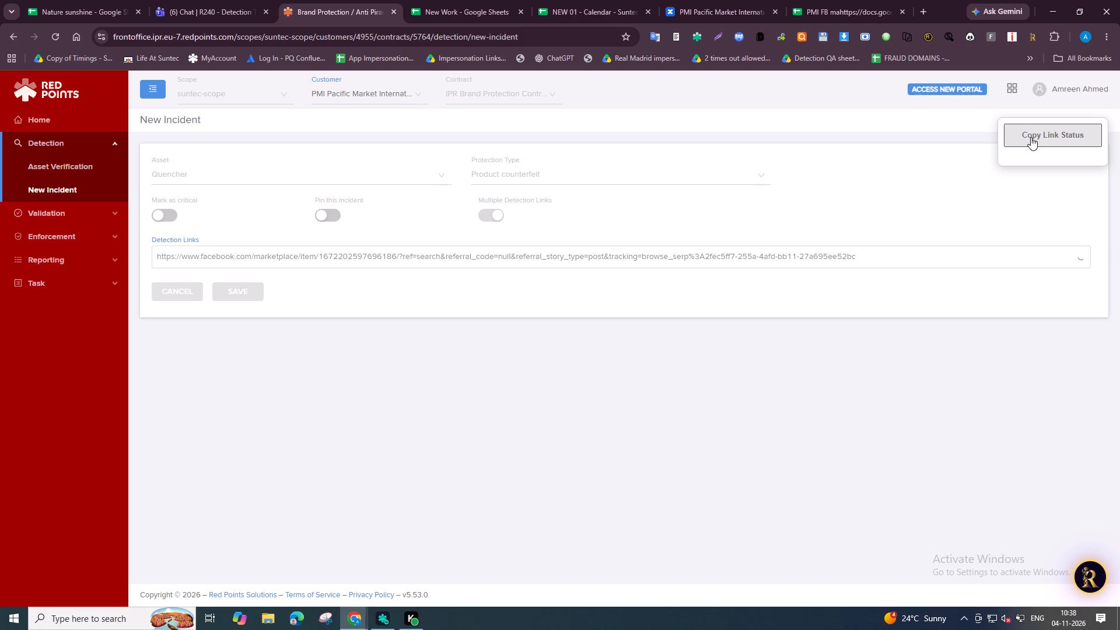
Copy the new incident's link status into New Work and move its link, status and incident ID to row 29223.
left_click(1031, 137)
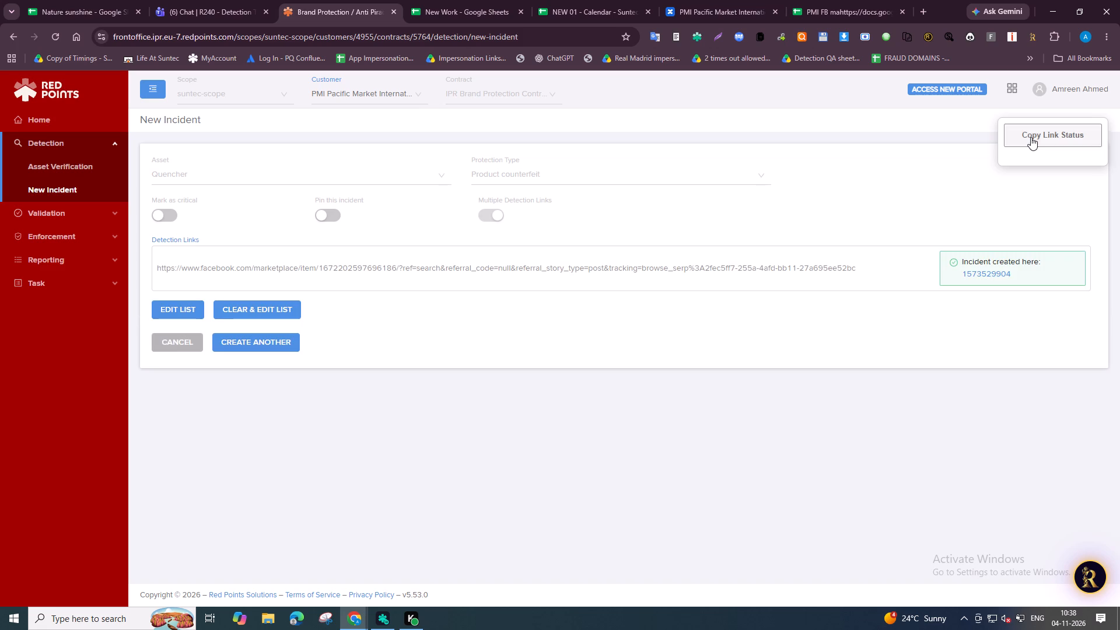
left_click_drag(433, 0, 428, 0)
key("ctrl+v")
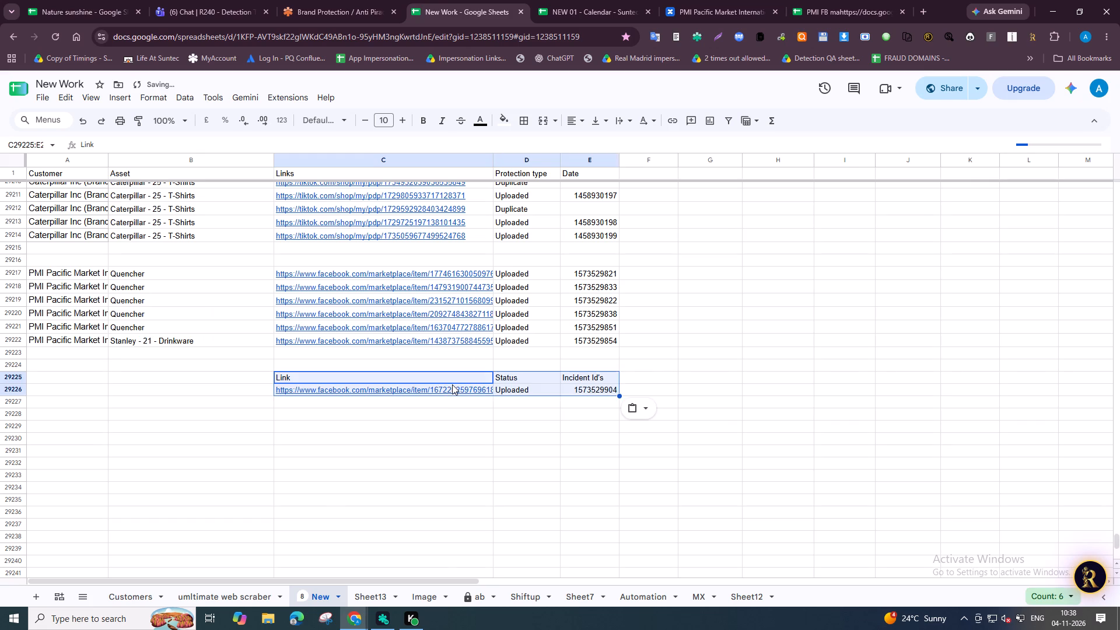
key("Down")
key("ctrl+shift+Right")
key("ctrl+x")
key("Up")
key("Up")
key("Up")
key("ctrl+v")
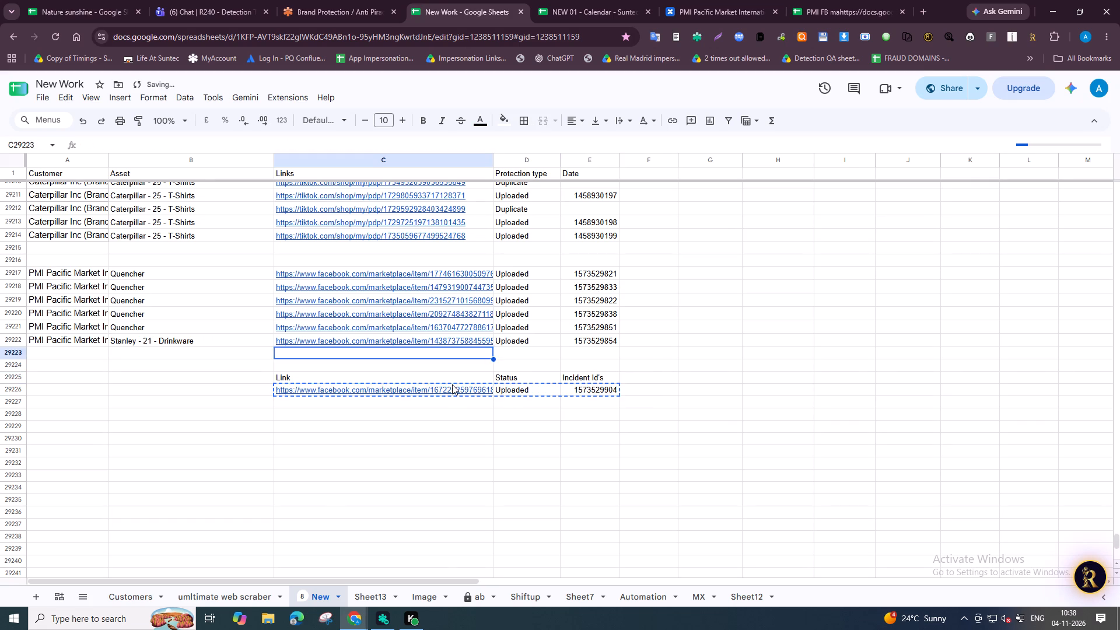
Complete row 29223 with customer PMI Pacific Market International and asset Quencher from FrontOffice, and close the listing's tab.
key("Left")
key("Left")
key("ctrl+d")
left_click(332, 0)
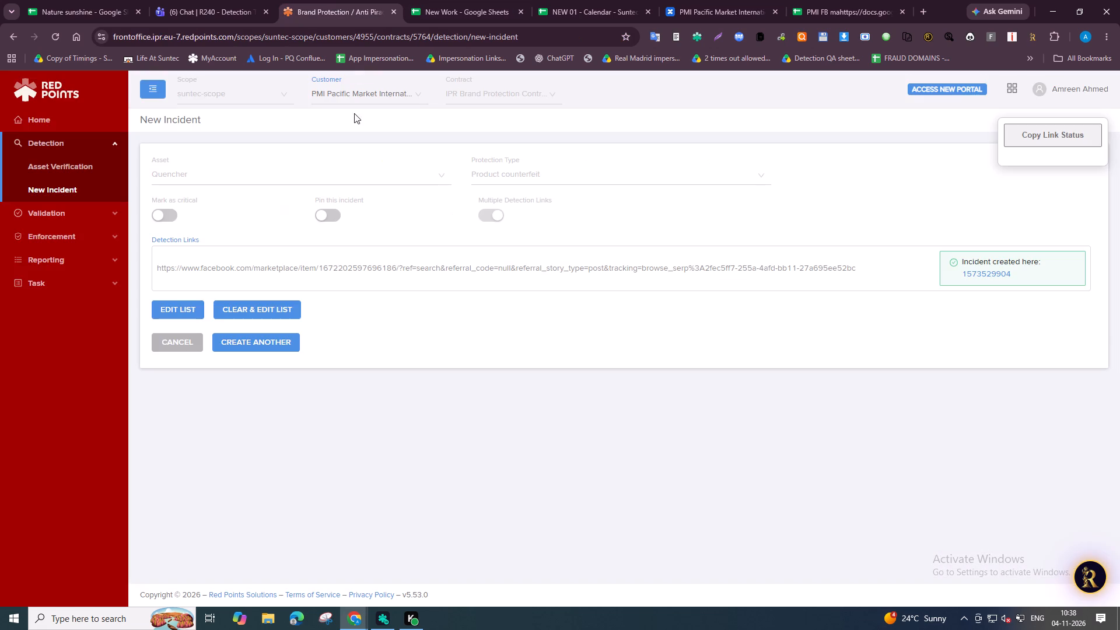
left_click(301, 171, "alt")
left_click(465, 0)
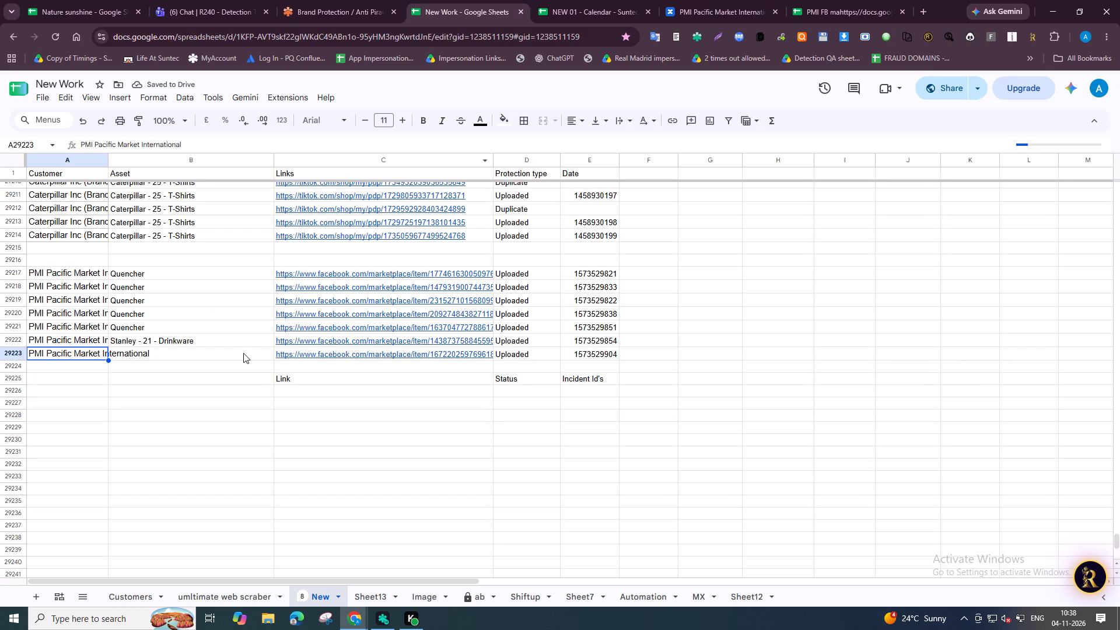
left_click(243, 353)
key("ctrl+v")
left_click(376, 377)
key("alt+Tab")
key("ctrl+w")
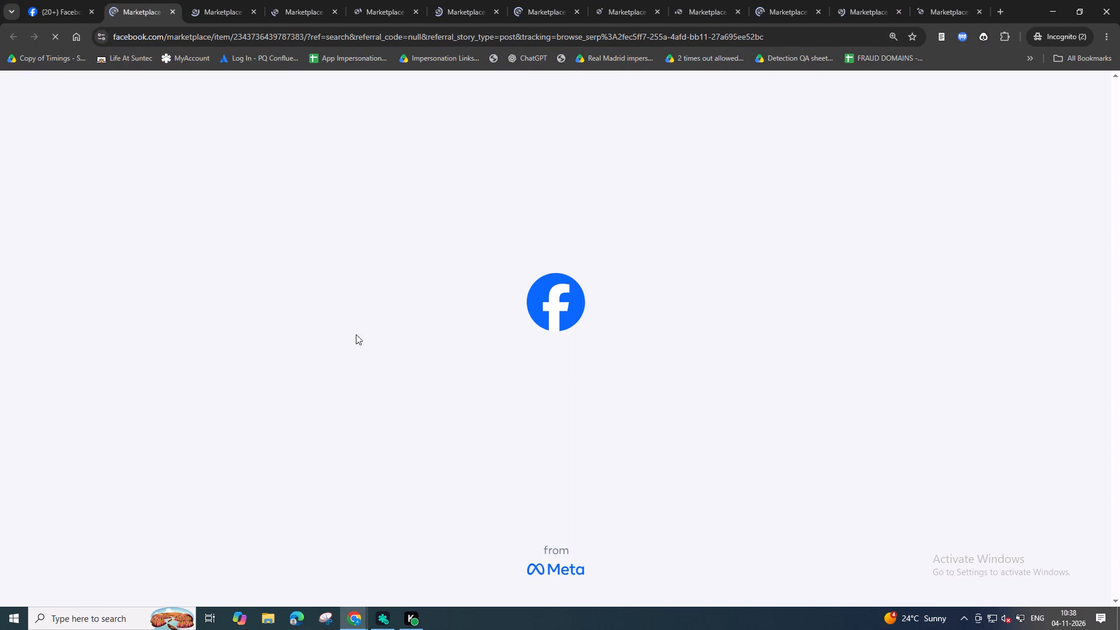
Copy the link of the STANLEY TERMOS listing in Adalar, İstanbul.
left_click(283, 34)
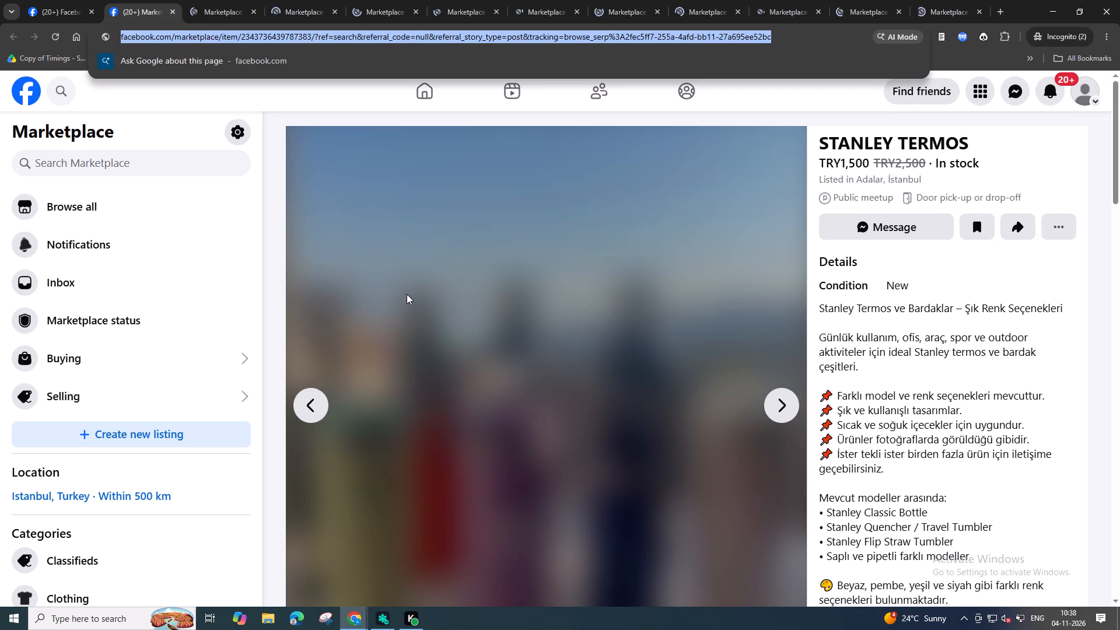
key("ctrl+a")
key("ctrl+c")
key("ctrl+c")
key("ctrl+c")
key("ctrl+c")
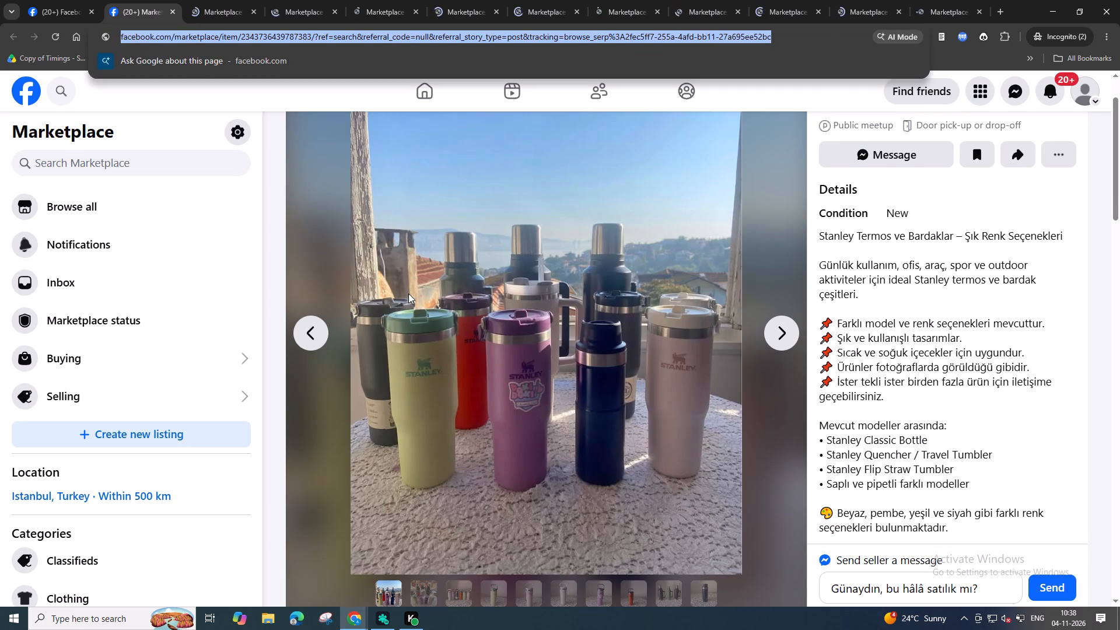
Examine the product photos of the STANLEY TERMOS listing to identify the Stanley models offered.
left_click(776, 327)
left_click(776, 331)
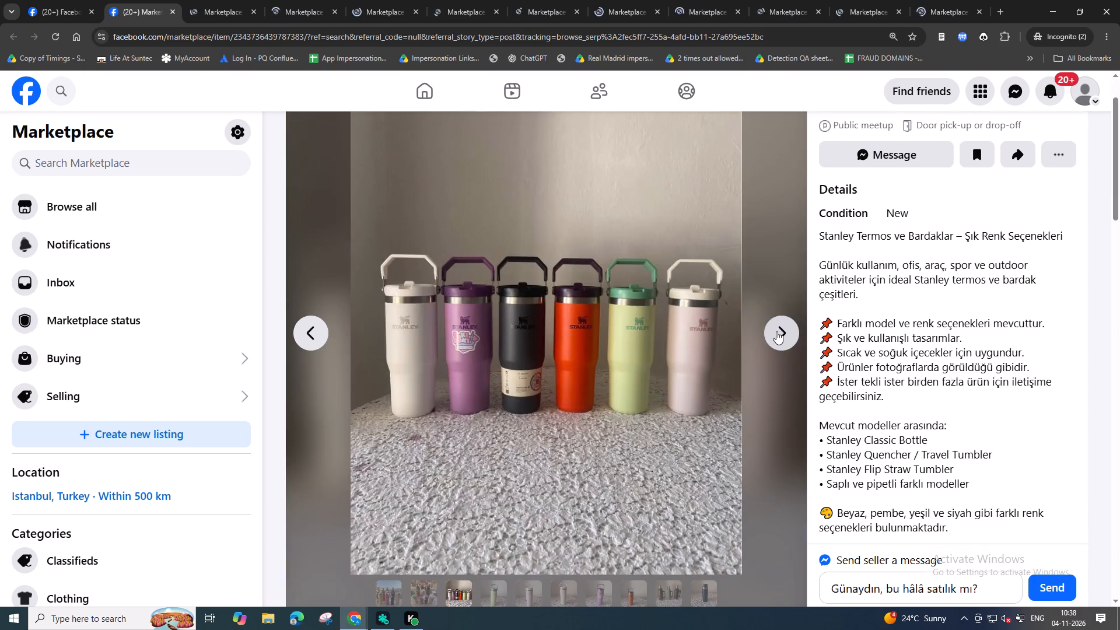
left_click(776, 331)
left_click(774, 334)
triple_click(774, 334)
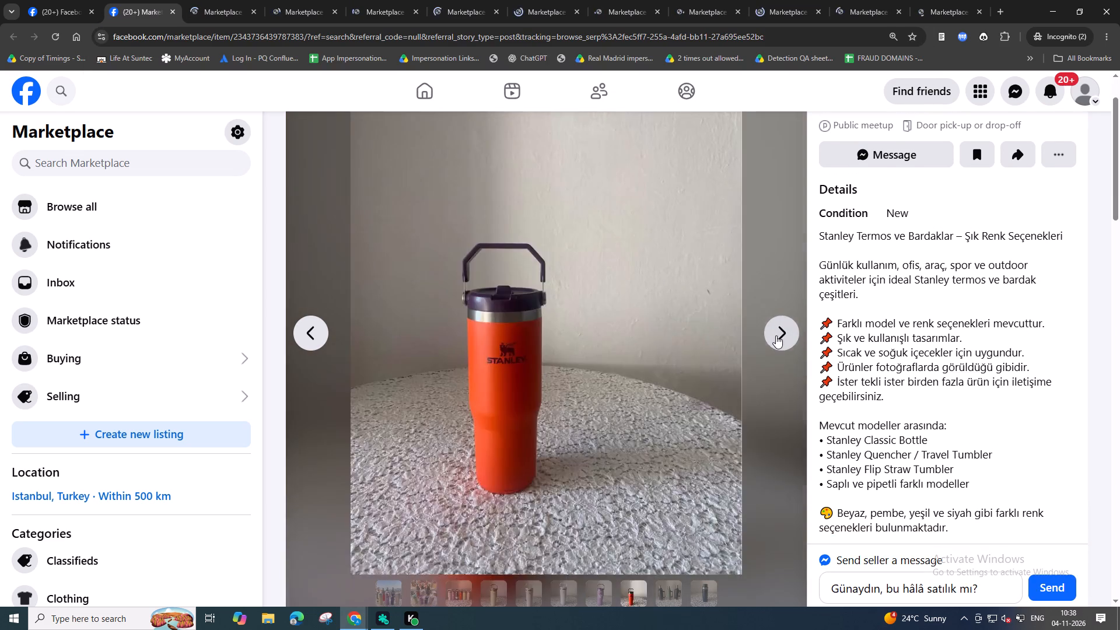
triple_click(776, 335)
left_click(776, 336)
triple_click(776, 337)
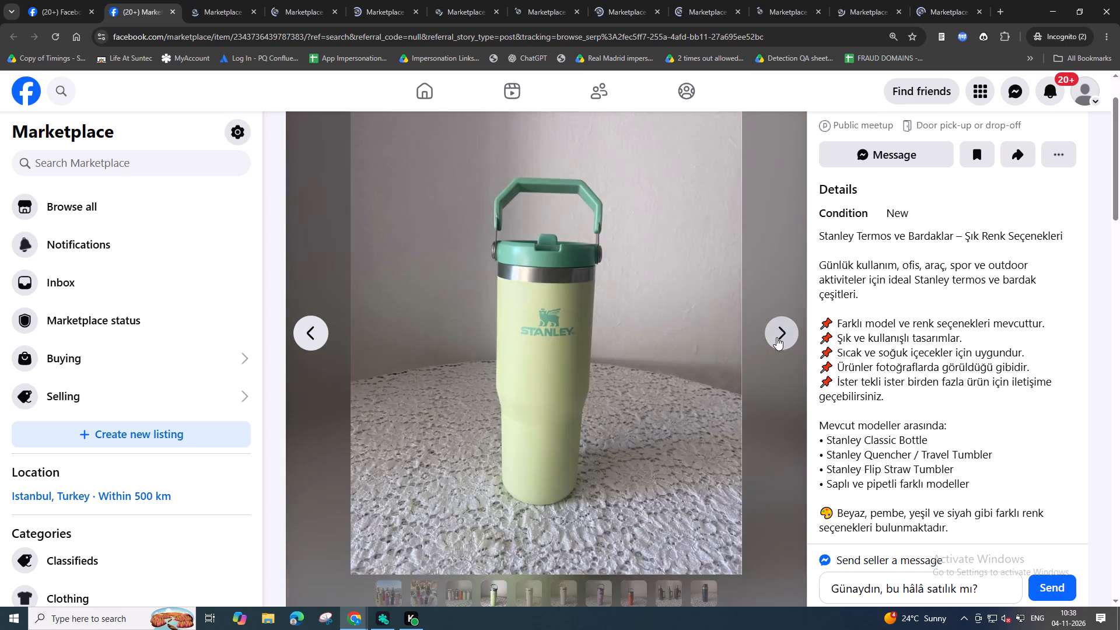
triple_click(776, 337)
left_click(777, 338)
left_click(778, 339)
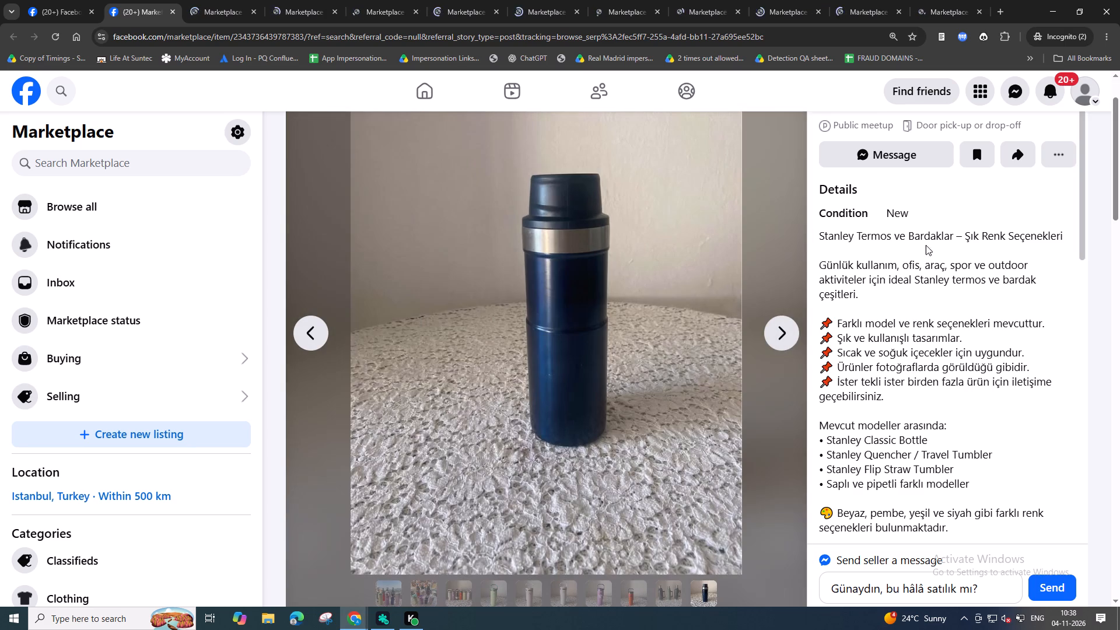
Translate the STANLEY TERMOS listing into English and search its page for "ice flow".
right_click(943, 206)
left_click(861, 397)
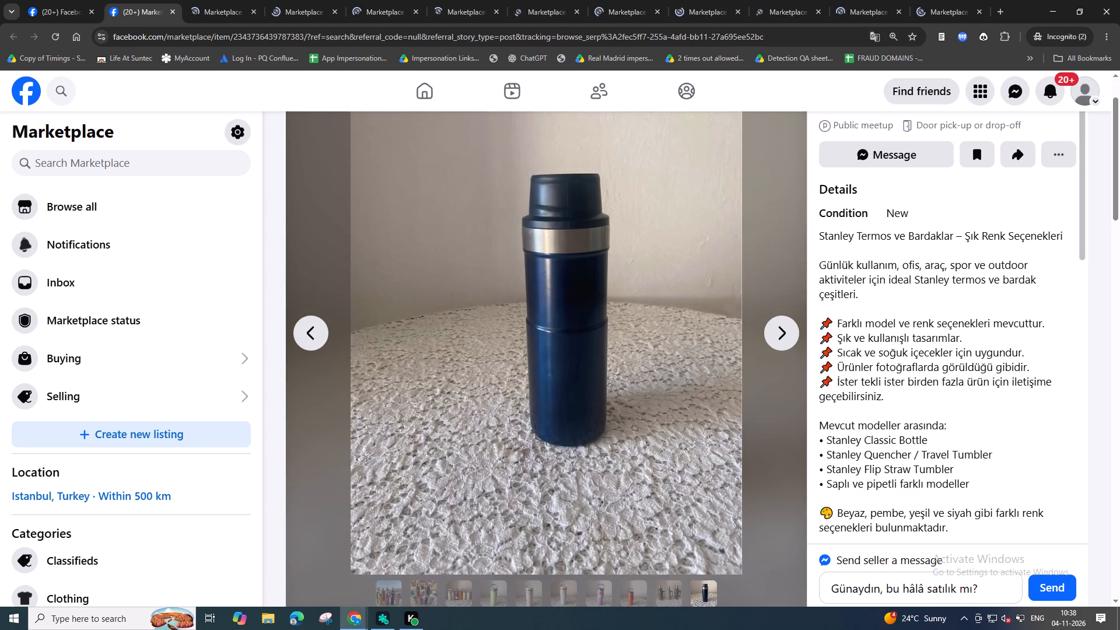
key("ctrl+f")
scroll(793, 411, "up", 3)
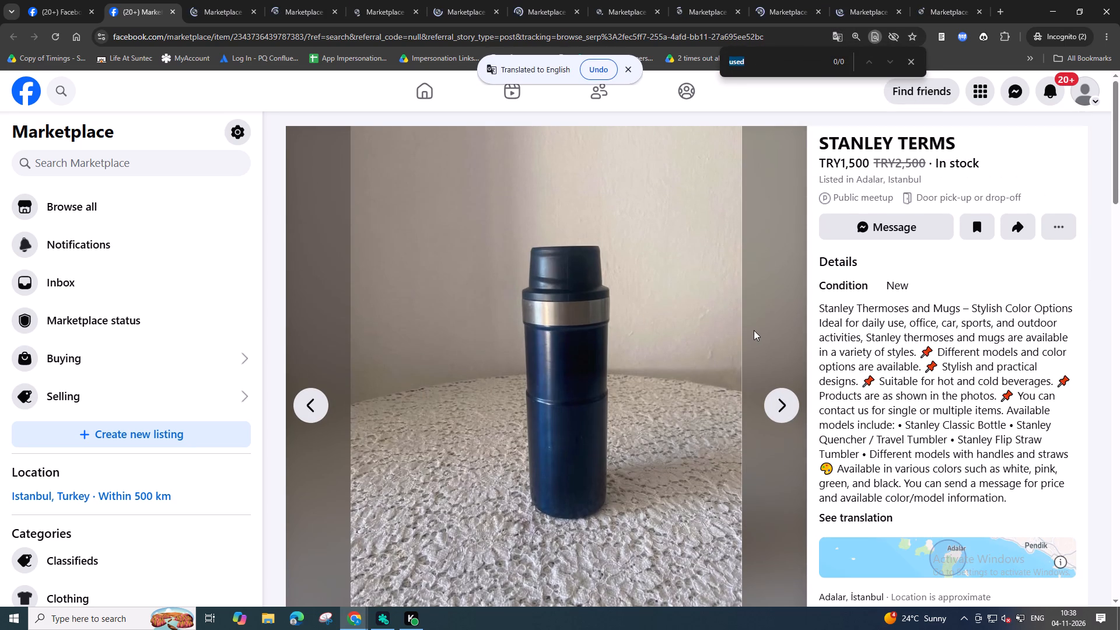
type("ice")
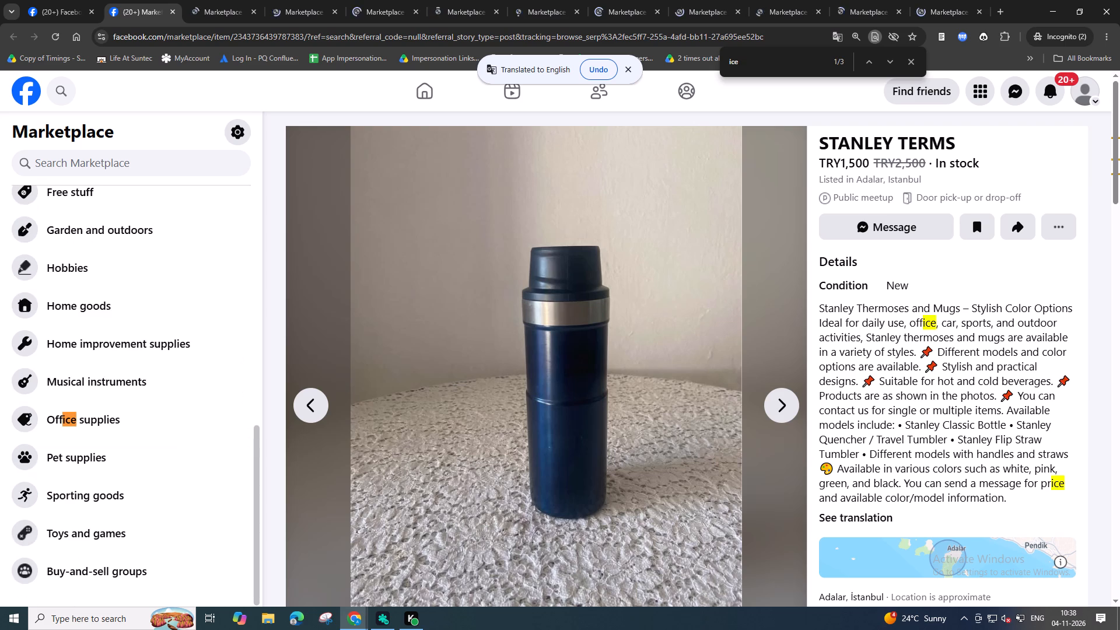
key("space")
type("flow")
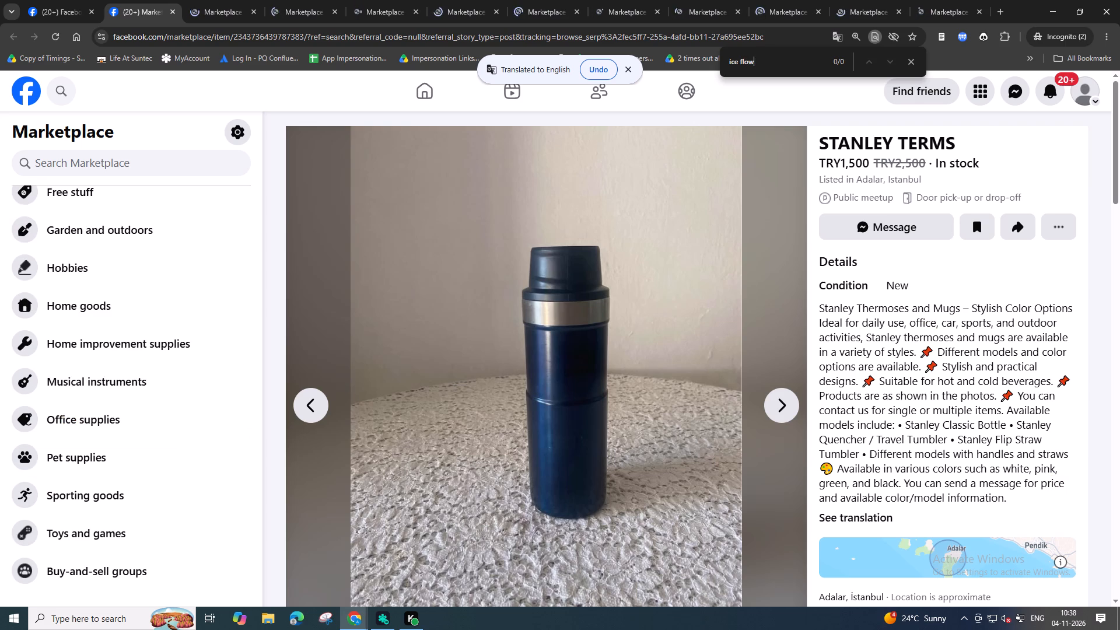
Search the translated STANLEY TERMOS listing for "quencher" and return to its first product photo.
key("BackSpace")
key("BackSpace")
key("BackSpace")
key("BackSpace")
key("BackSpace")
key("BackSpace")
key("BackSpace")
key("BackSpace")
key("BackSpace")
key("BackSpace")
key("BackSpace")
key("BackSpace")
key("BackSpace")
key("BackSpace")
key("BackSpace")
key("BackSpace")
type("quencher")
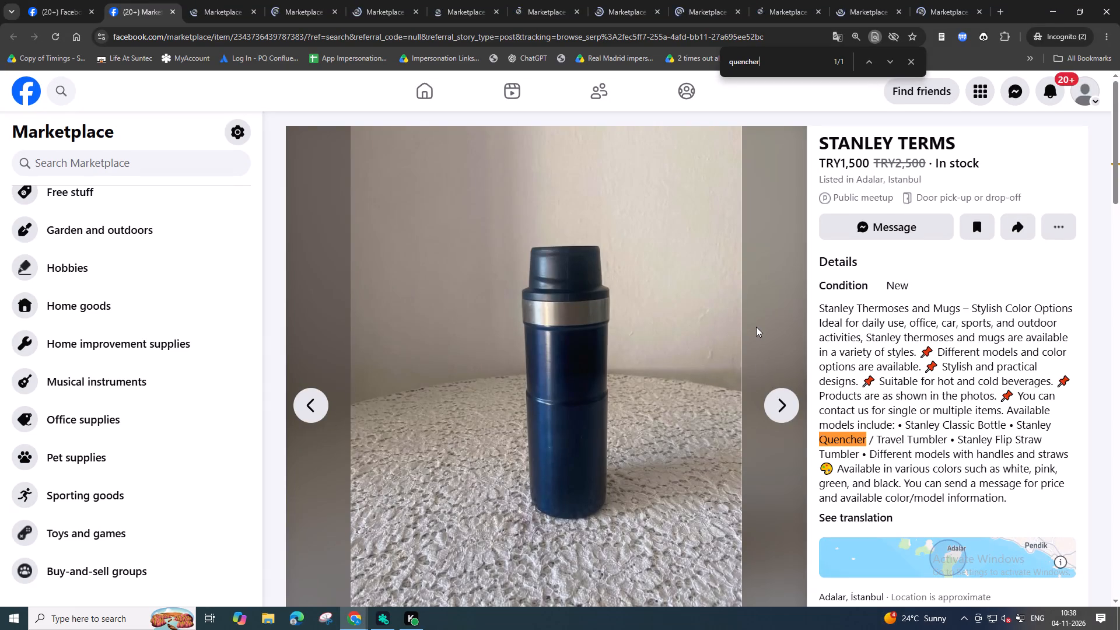
scroll(798, 490, "down", 1)
scroll(798, 490, "up", 1)
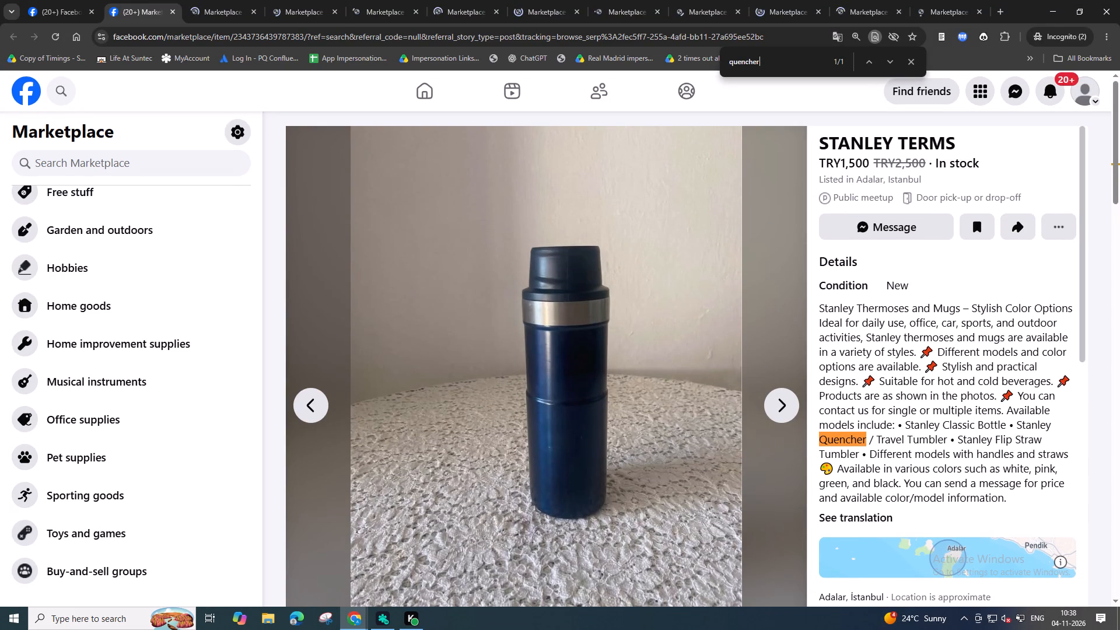
scroll(965, 459, "down", 2)
left_click(785, 410)
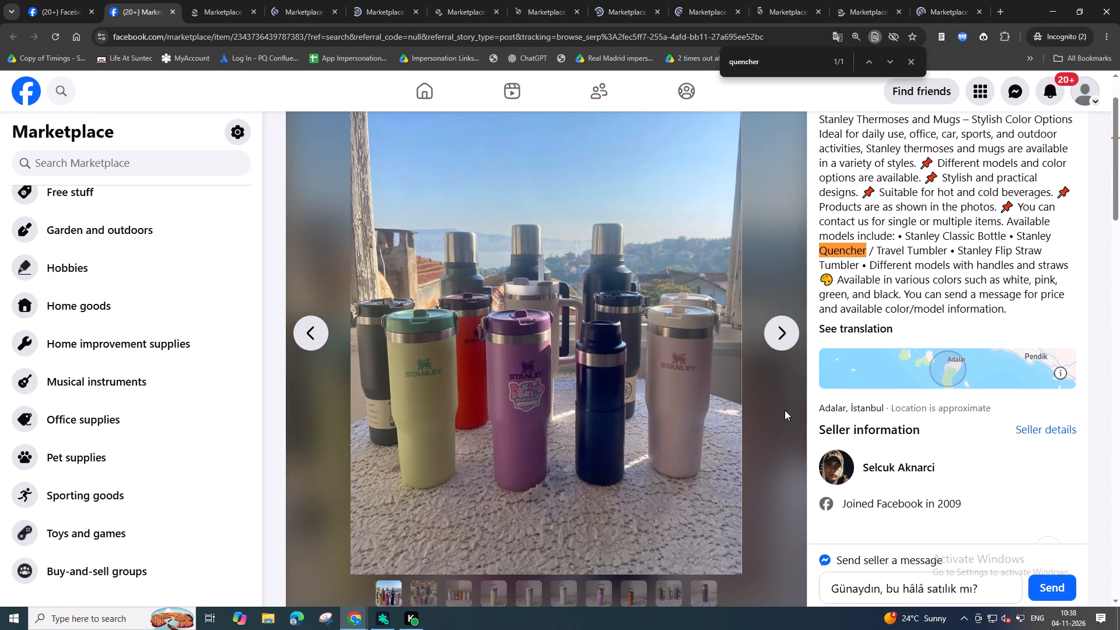
Examine the remaining product photos of the STANLEY TERMOS listing in Adalar, İstanbul, and close the listing.
left_click(785, 408)
left_click(779, 338)
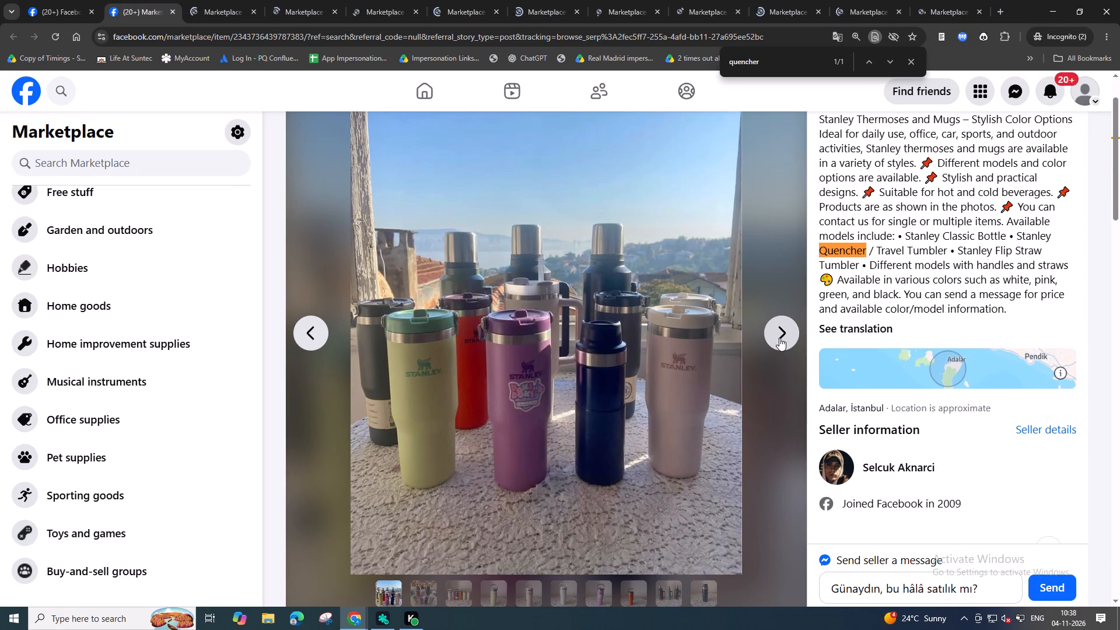
left_click(781, 338)
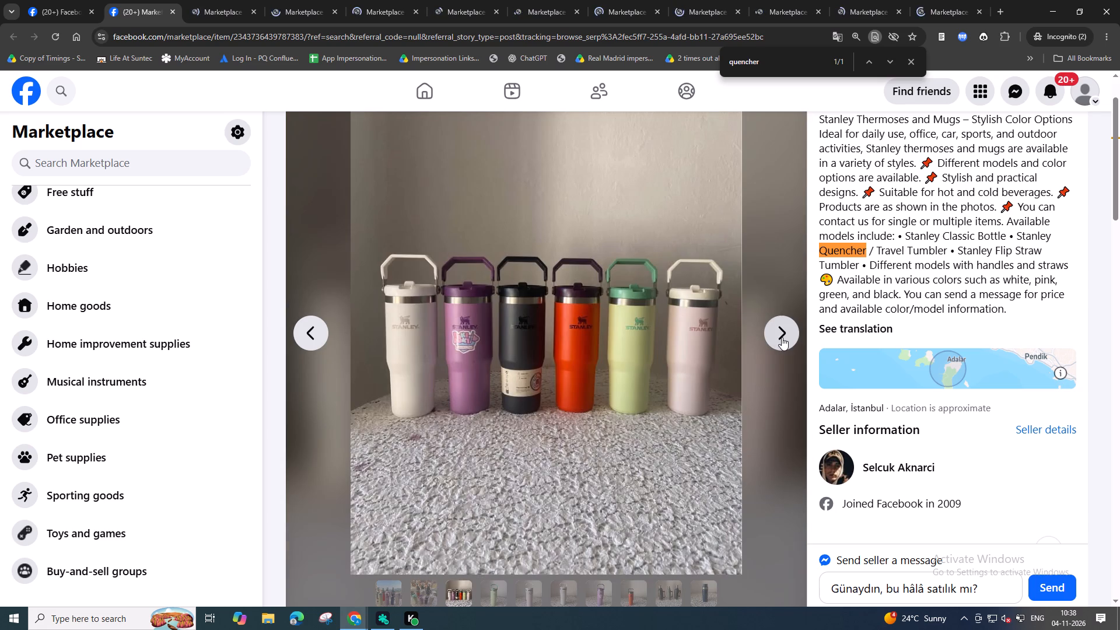
left_click(785, 335)
triple_click(785, 335)
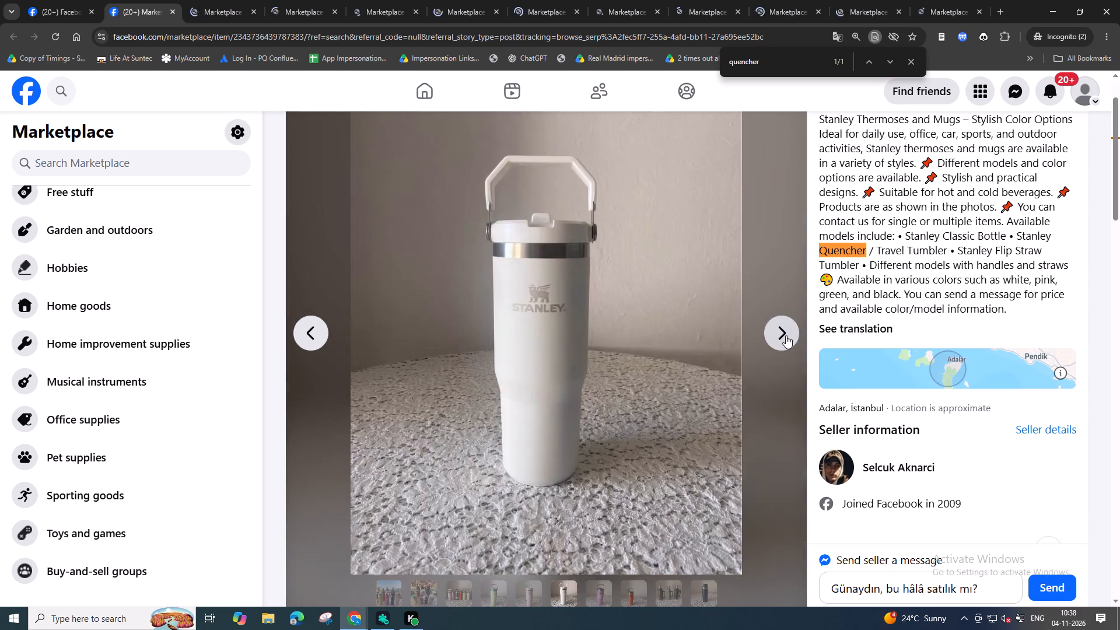
left_click(786, 335)
left_click(786, 335)
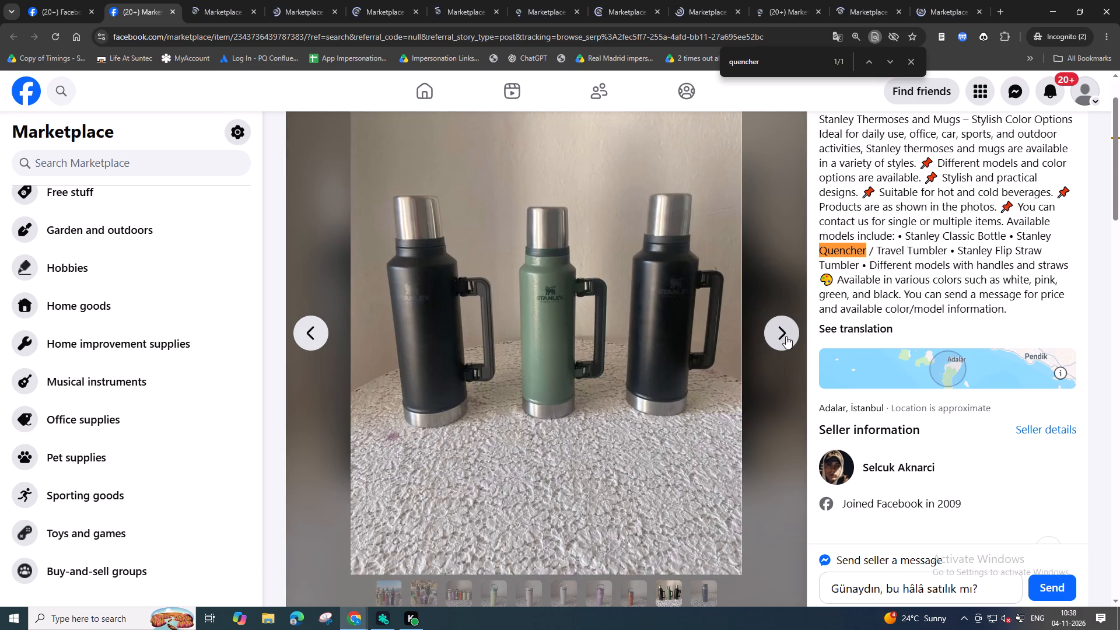
left_click(786, 336)
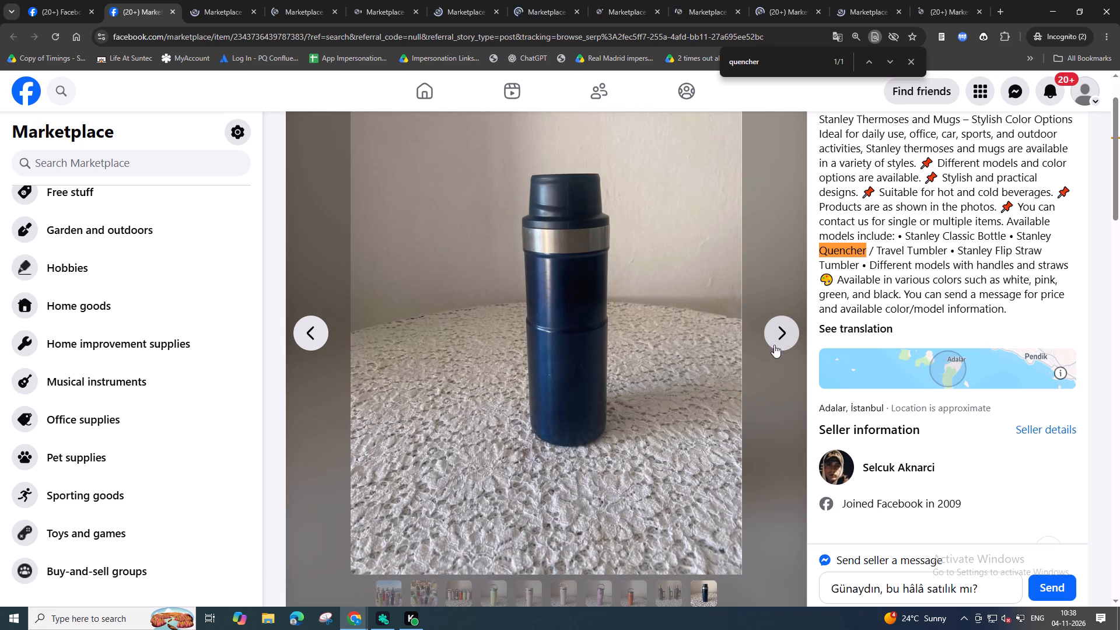
scroll(761, 366, "up", 5)
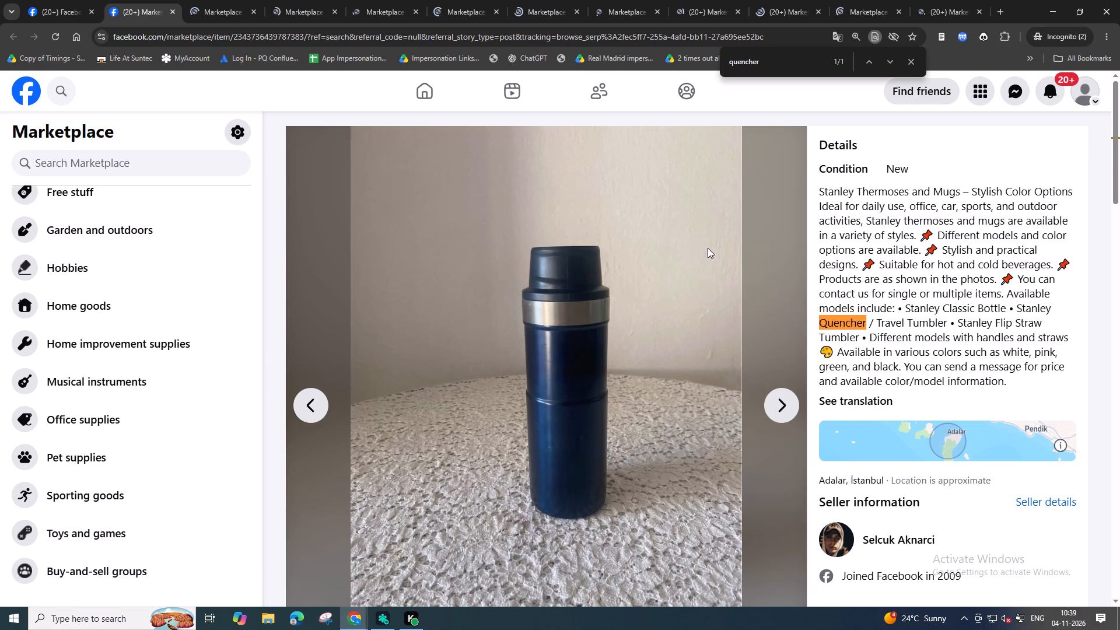
key("ctrl+w")
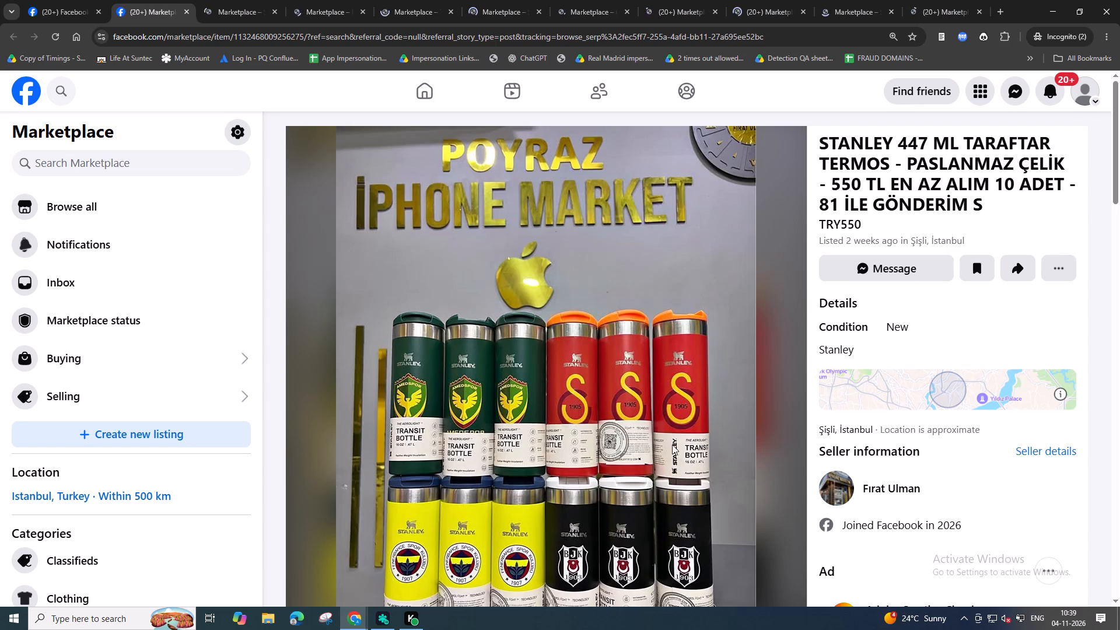
Copy the link of the STANLEY 447 ML TARAFTAR TERMOS listing in Şişli, İstanbul.
left_click(391, 36)
key("ctrl+a")
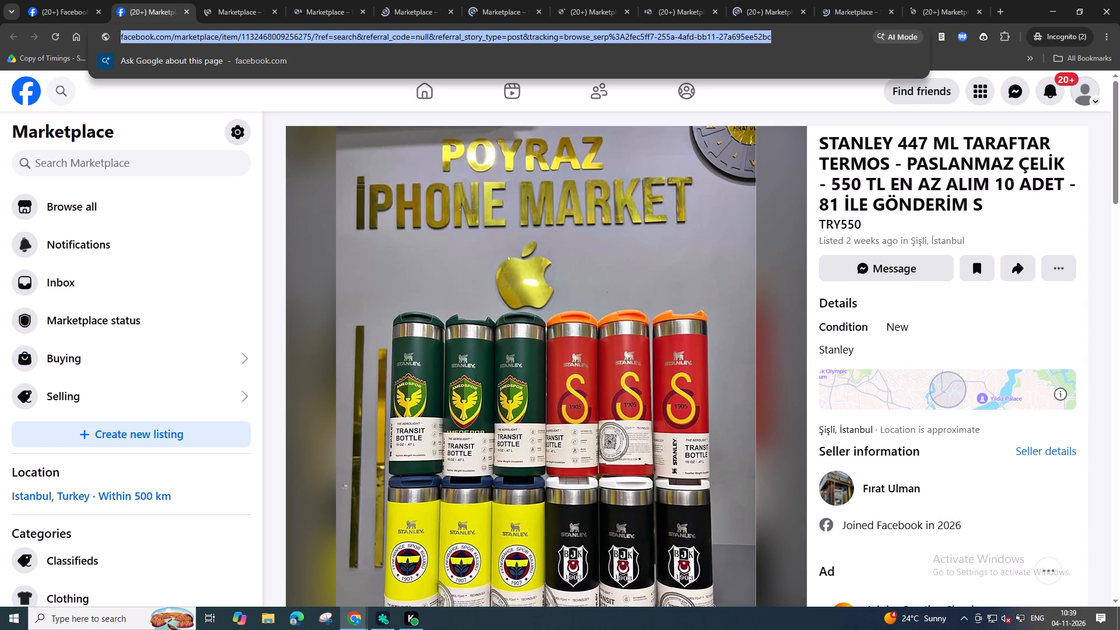
key("ctrl+c")
key("ctrl+c")
key("ctrl+c")
key("ctrl+c")
key("alt+Tab")
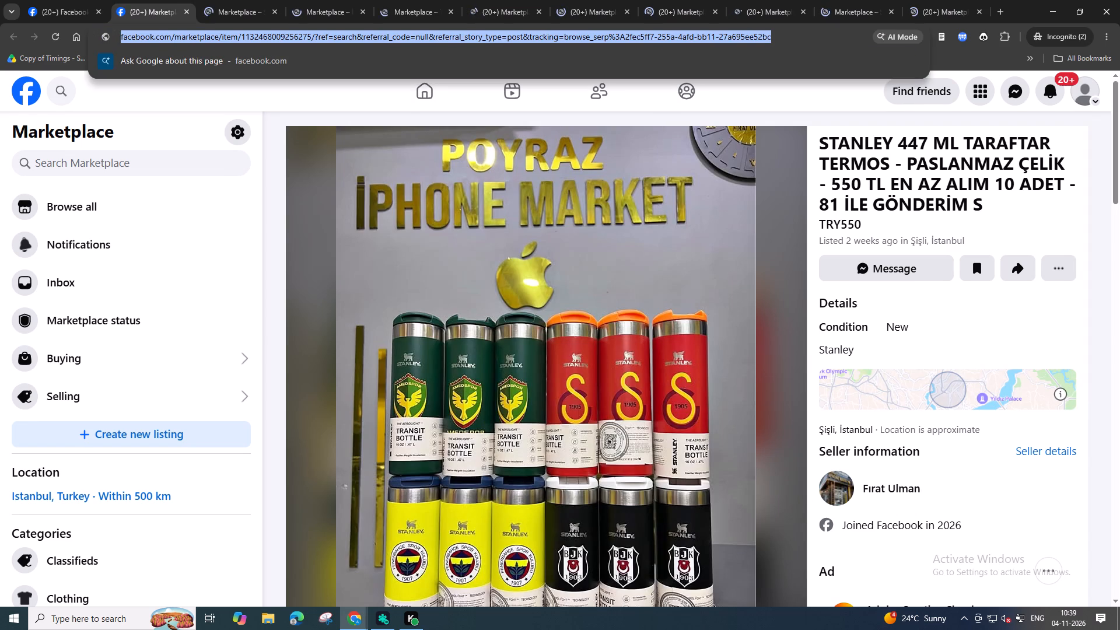
Submit the copied link in Red Points as a Product counterfeit incident under asset Stanley - 21 - Drinkware, copy its link status, and close the listing.
left_click(317, 0)
left_click(289, 307)
left_click(246, 184)
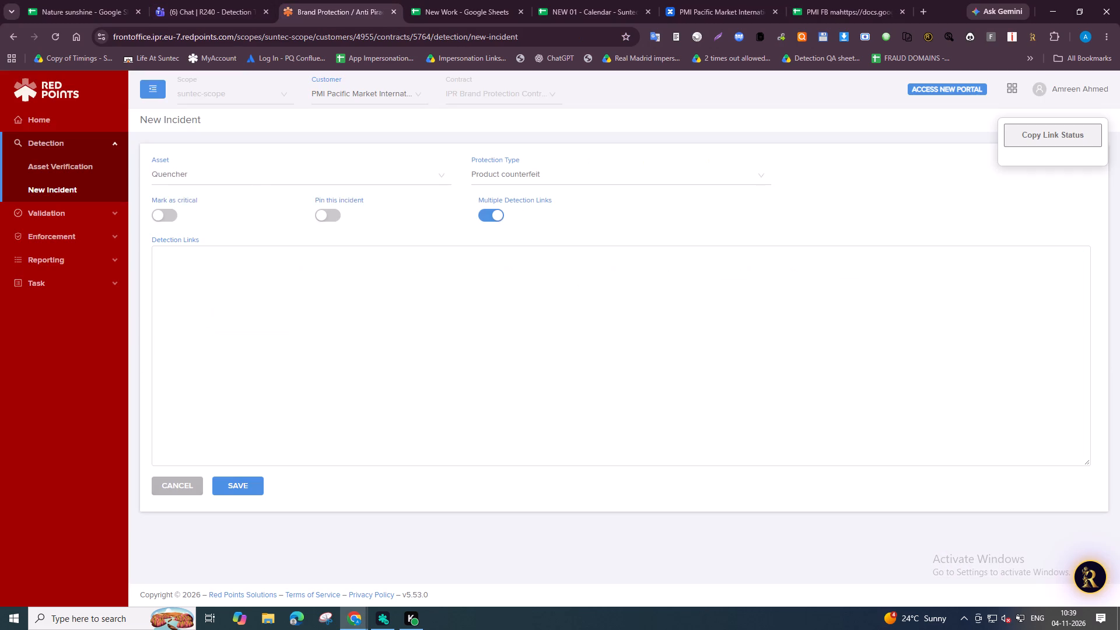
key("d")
left_click(247, 218)
left_click(269, 325)
key("ctrl+v")
left_click(256, 480)
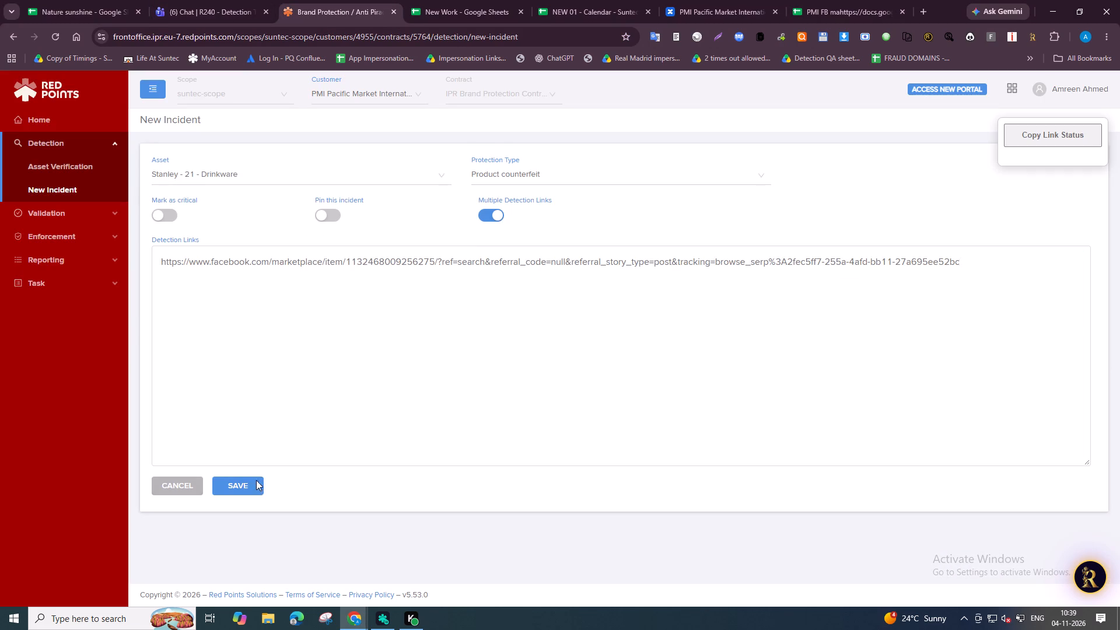
left_click(1030, 138)
key("alt+Tab")
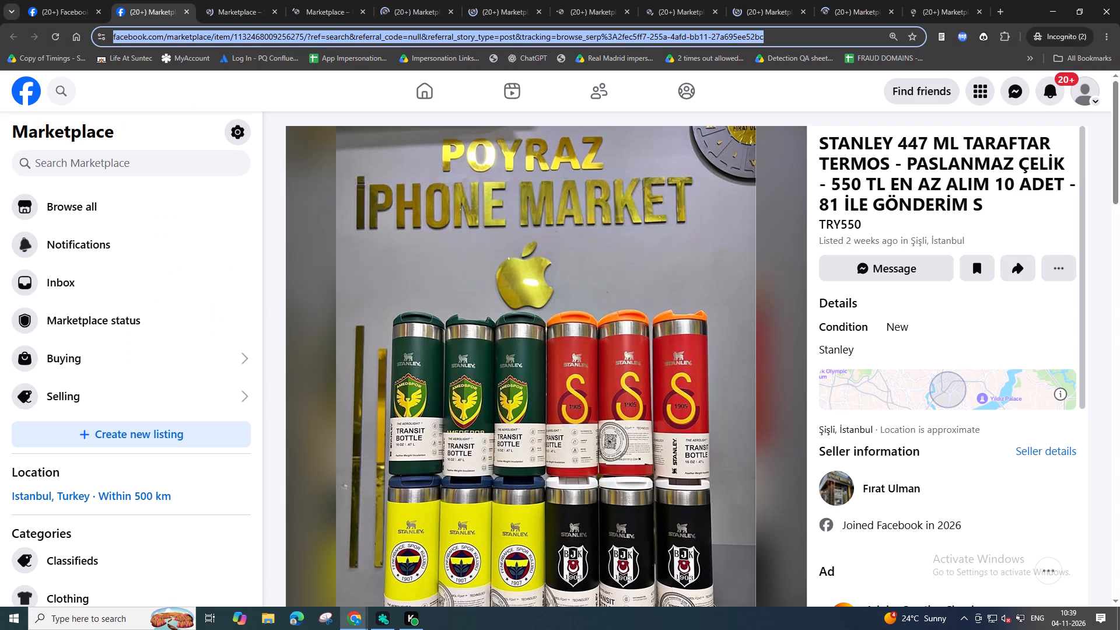
key("ctrl+w")
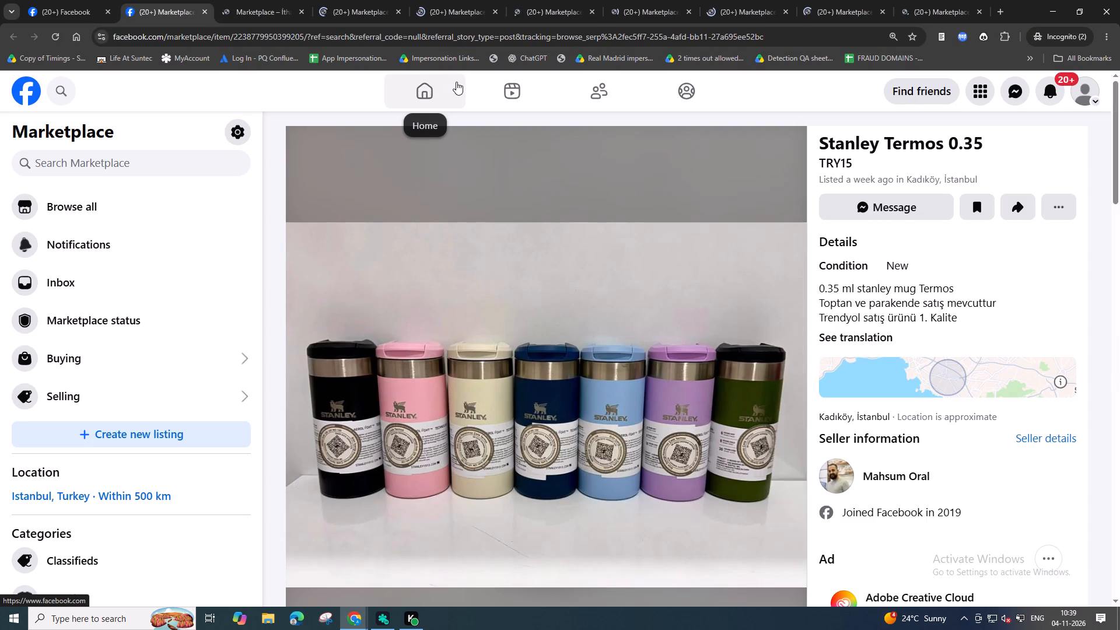
Copy the Stanley Termos 0.35 listing's link and enter it as the detection link of a new Stanley - 21 - Drinkware incident.
left_click(480, 30)
key("ctrl+a")
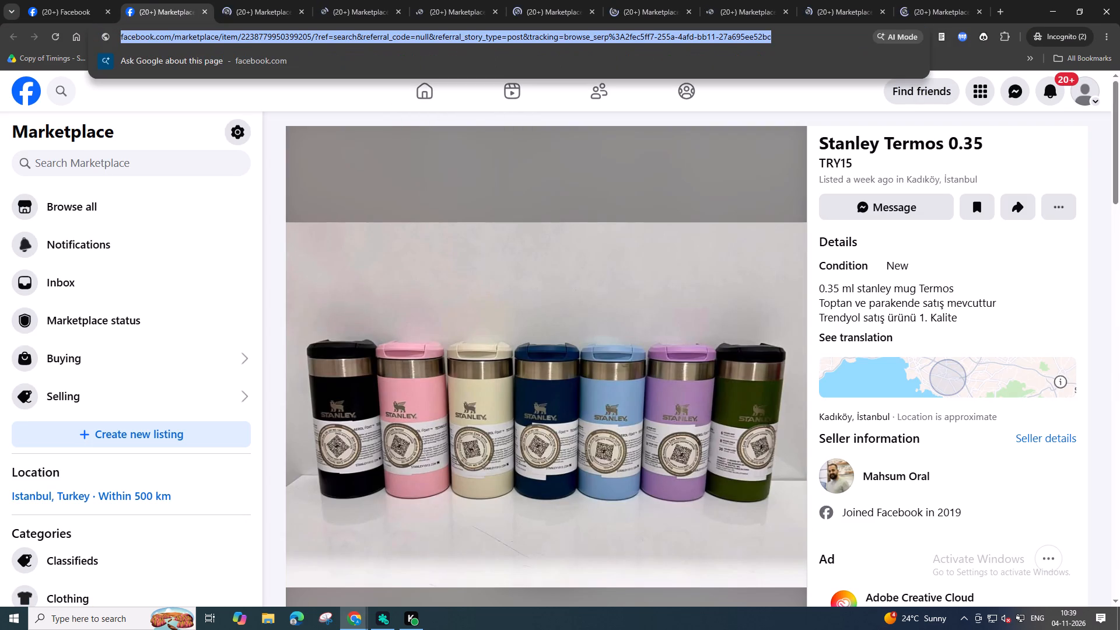
key("ctrl+c")
key("ctrl+c")
key("ctrl+c")
key("ctrl+c")
key("alt+Tab")
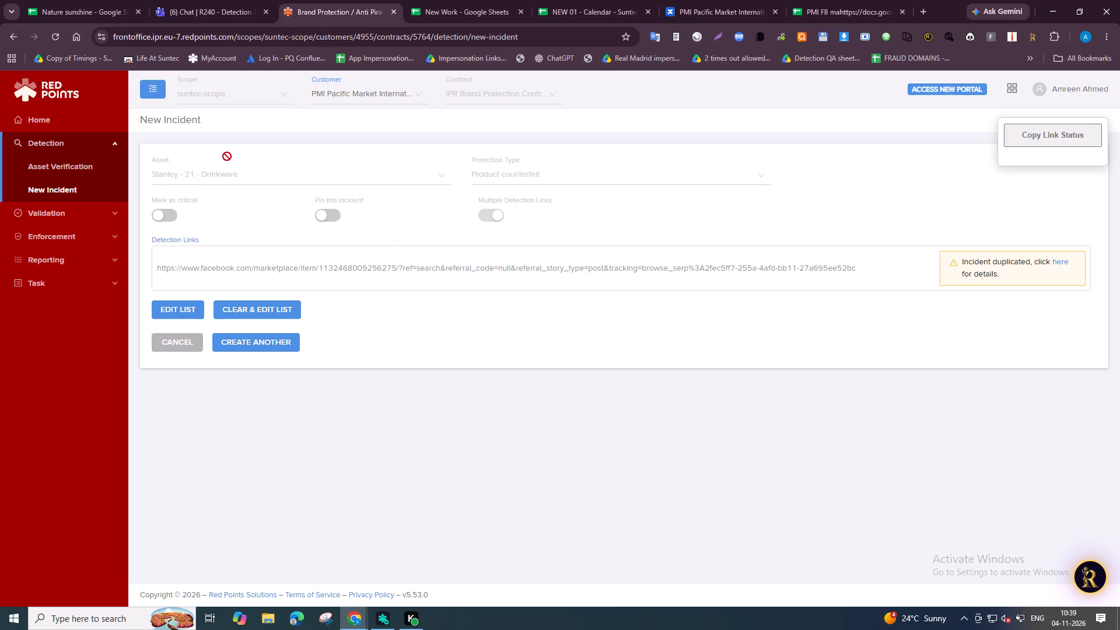
left_click(296, 304)
left_click(288, 276)
key("ctrl+v")
Translate the Stanley Termos 0.35 listing into English to check its description.
key("alt+Tab")
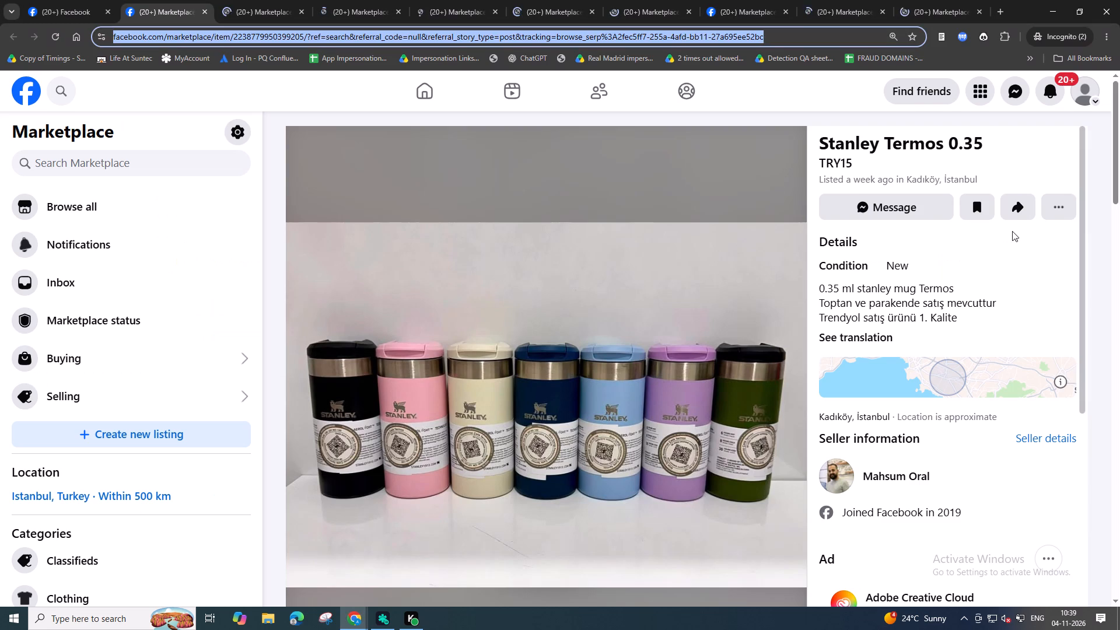
right_click_drag(1028, 159, 1030, 182)
left_click(895, 370)
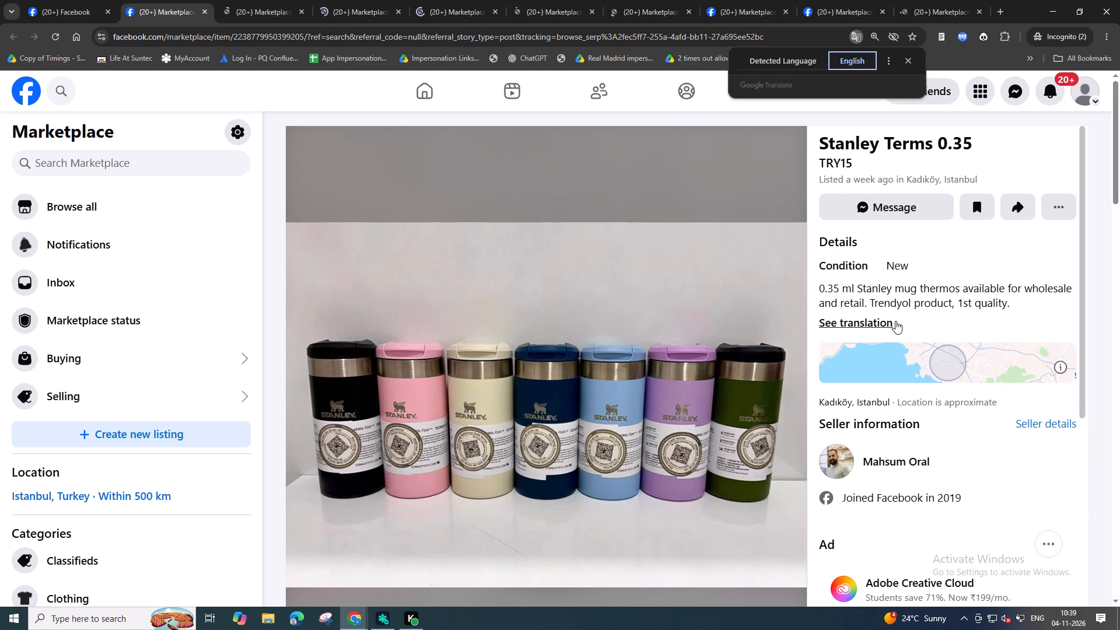
Save the Red Points incident for the Stanley Termos 0.35 listing and close that listing.
key("alt+Tab")
left_click(248, 488)
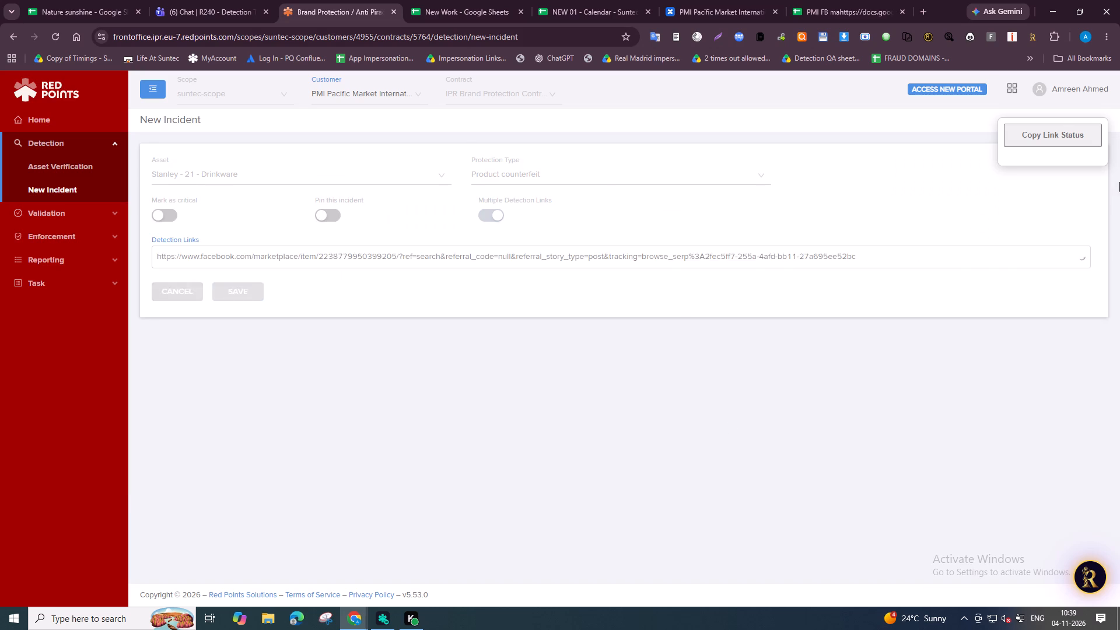
key("alt+Tab")
key("ctrl+w")
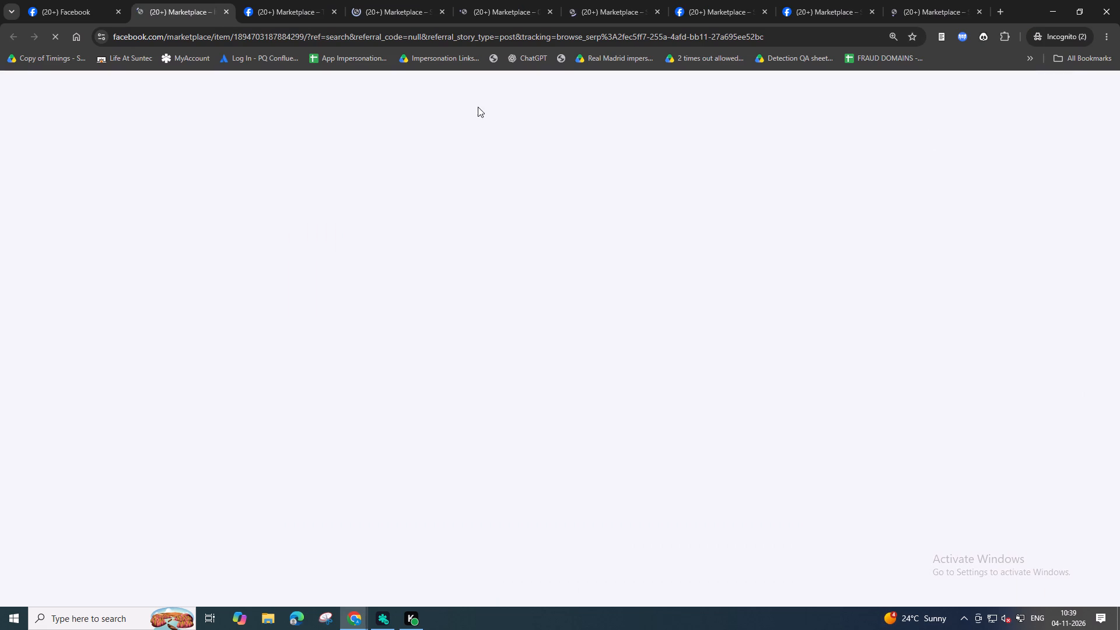
Submit the Stanley Classic Bottle listing in Bayrampaşa, İstanbul, as a Product counterfeit incident under Stanley - 21 - Drinkware and close the listing.
left_click(473, 36)
key("ctrl+a")
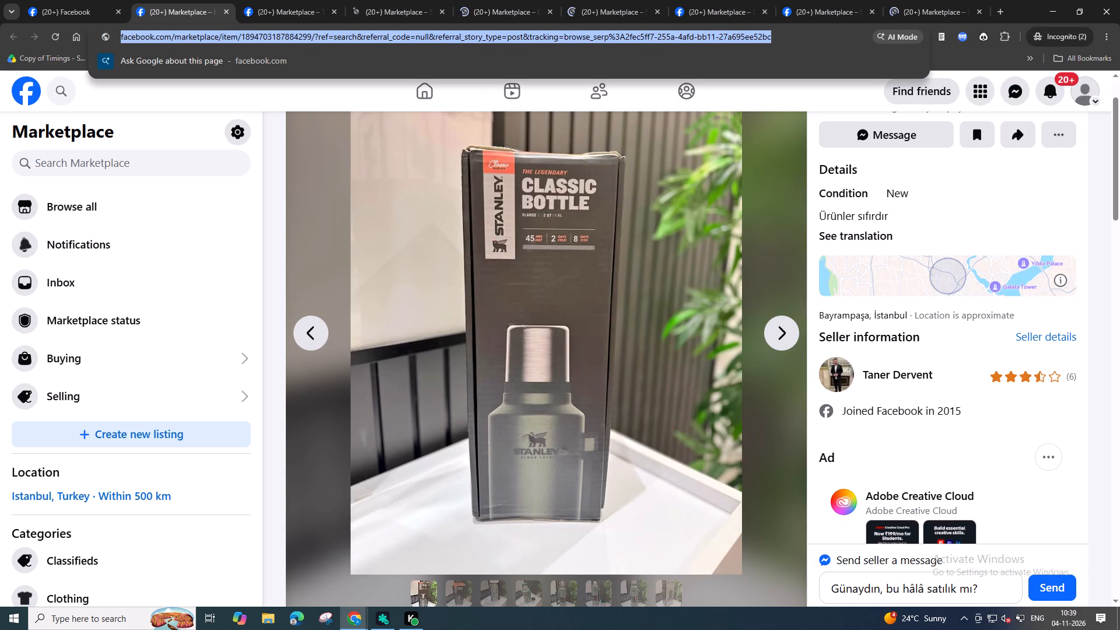
key("ctrl+c")
key("ctrl+c")
key("alt+Tab")
left_click(292, 316)
left_click(287, 309)
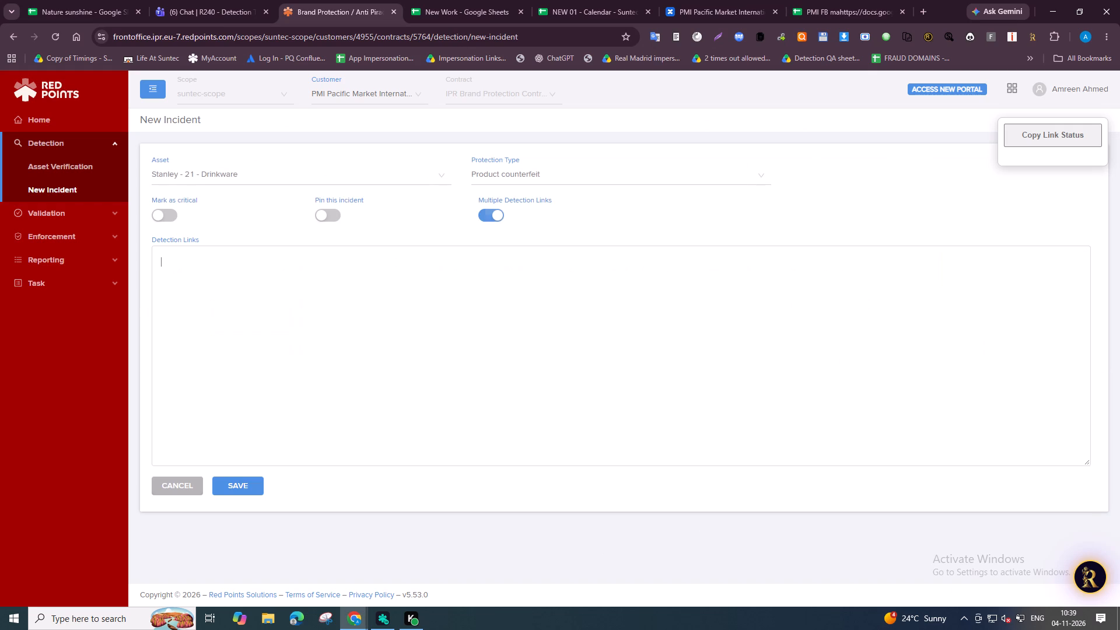
key("ctrl+v")
left_click(247, 482)
key("alt+Tab")
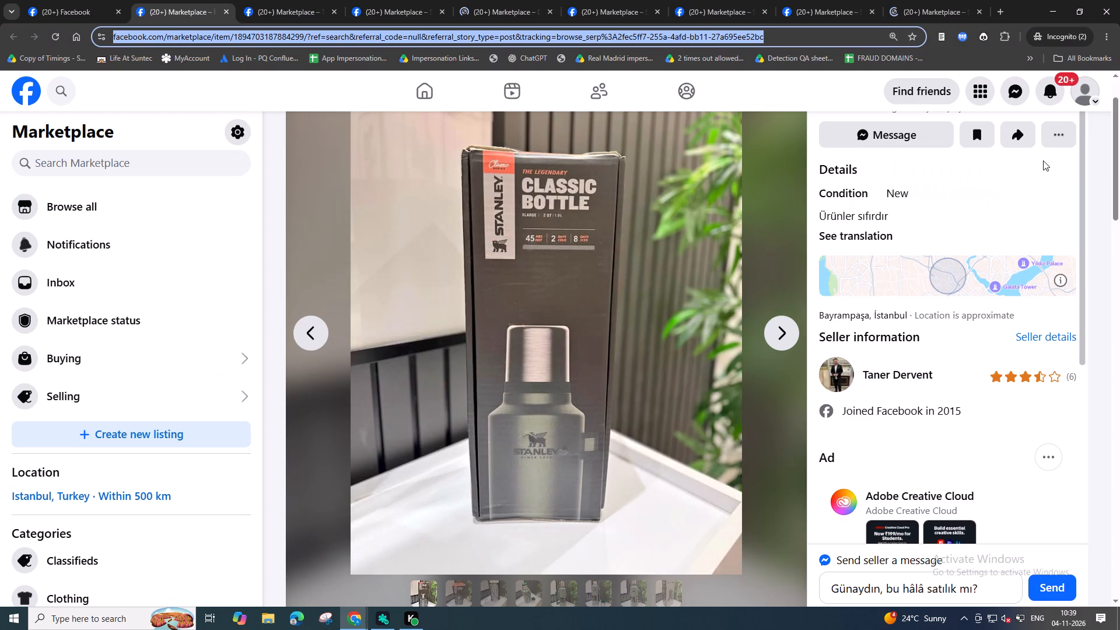
key("ctrl+w")
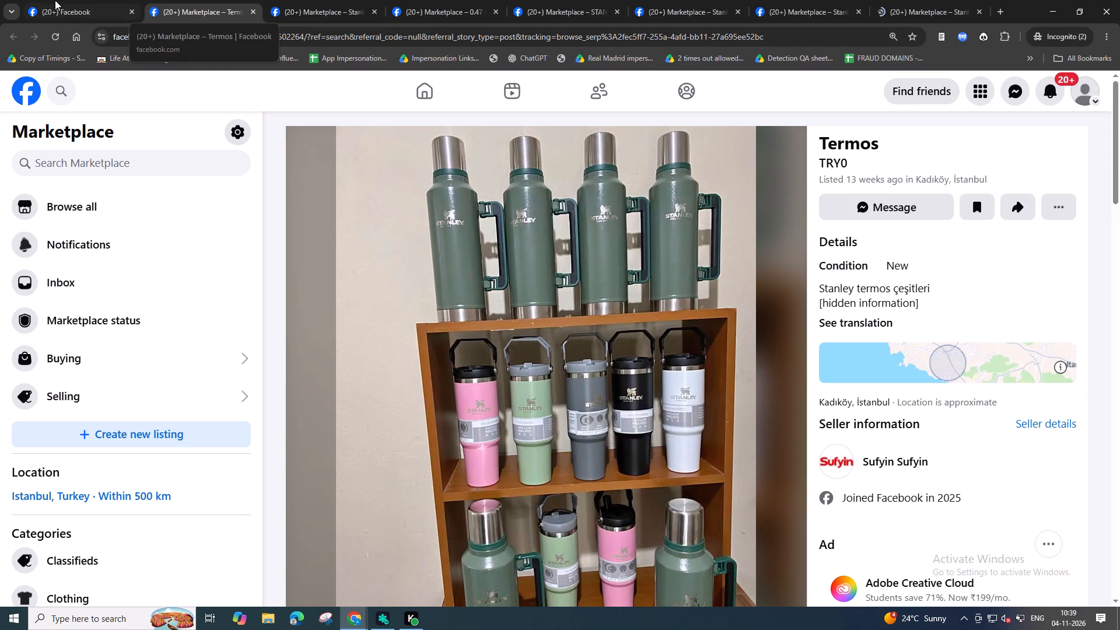
Examine the Termos listing in Kadıköy, İstanbul, and translate it into English to check the Stanley products offered.
scroll(429, 395, "down", 1)
scroll(485, 379, "down", 2)
scroll(485, 379, "up", 6)
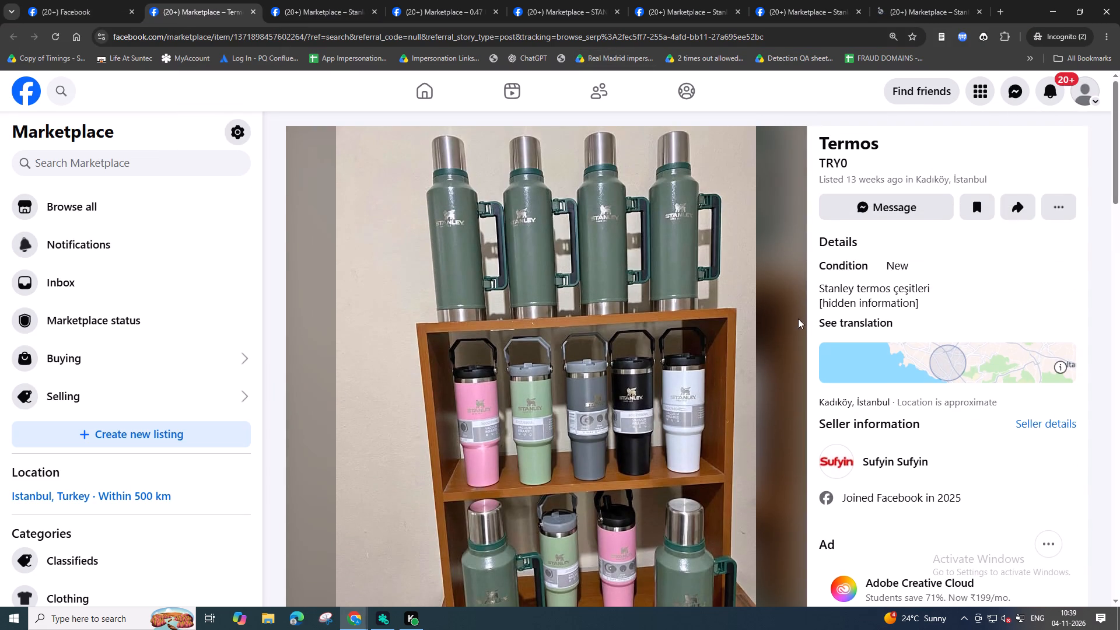
scroll(799, 319, "up", 1)
right_click(997, 295)
left_click(878, 494)
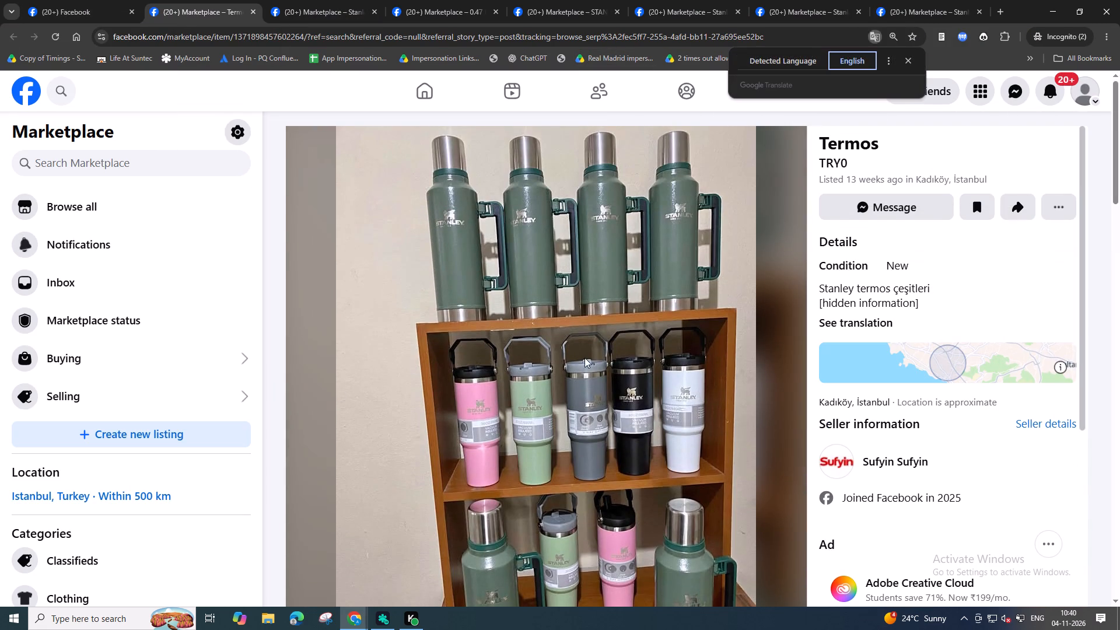
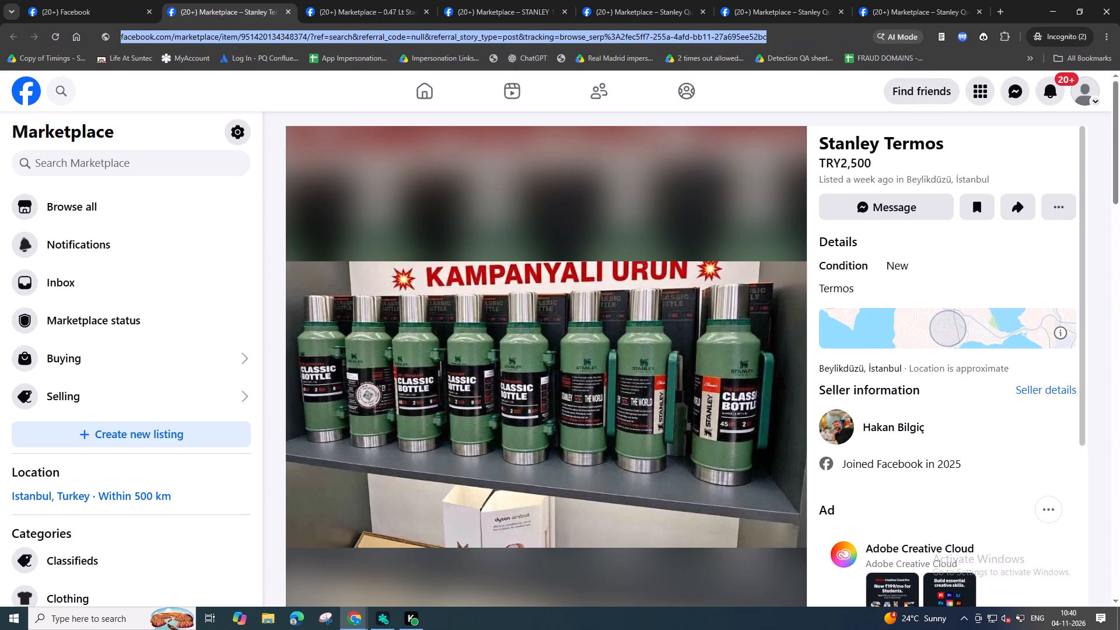
Submit the TRY2,500 Stanley Termos listing's link as a product counterfeit incident for Stanley - 21 - Drinkware in Red Points.
key("ctrl+a")
key("ctrl+c")
key("ctrl+c")
key("alt+Tab")
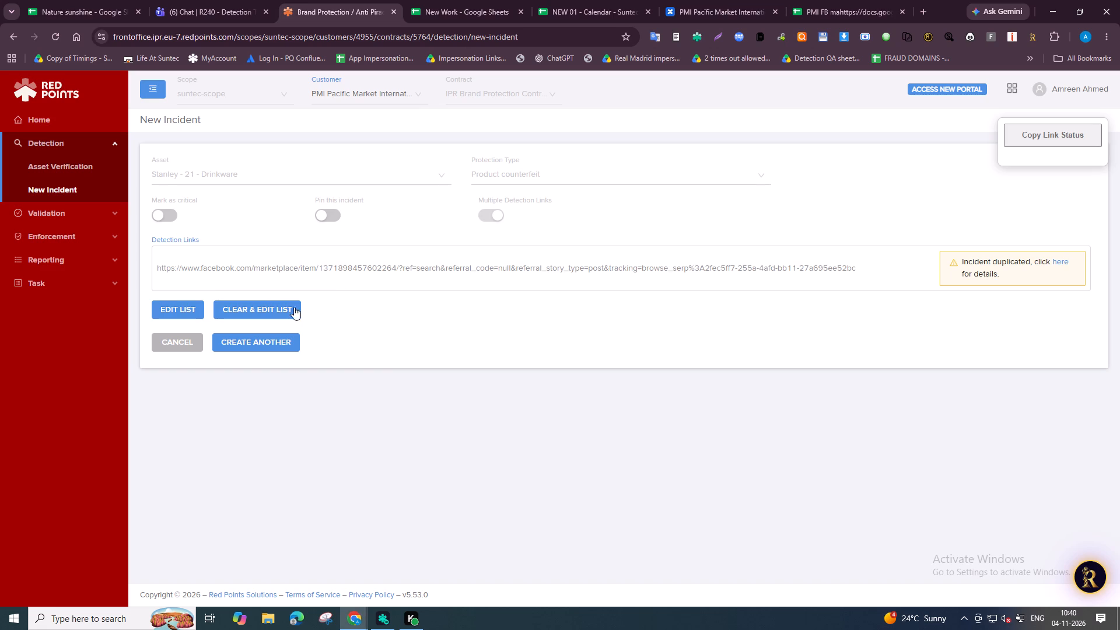
left_click(288, 304)
left_click(278, 303)
key("ctrl+v")
left_click(250, 482)
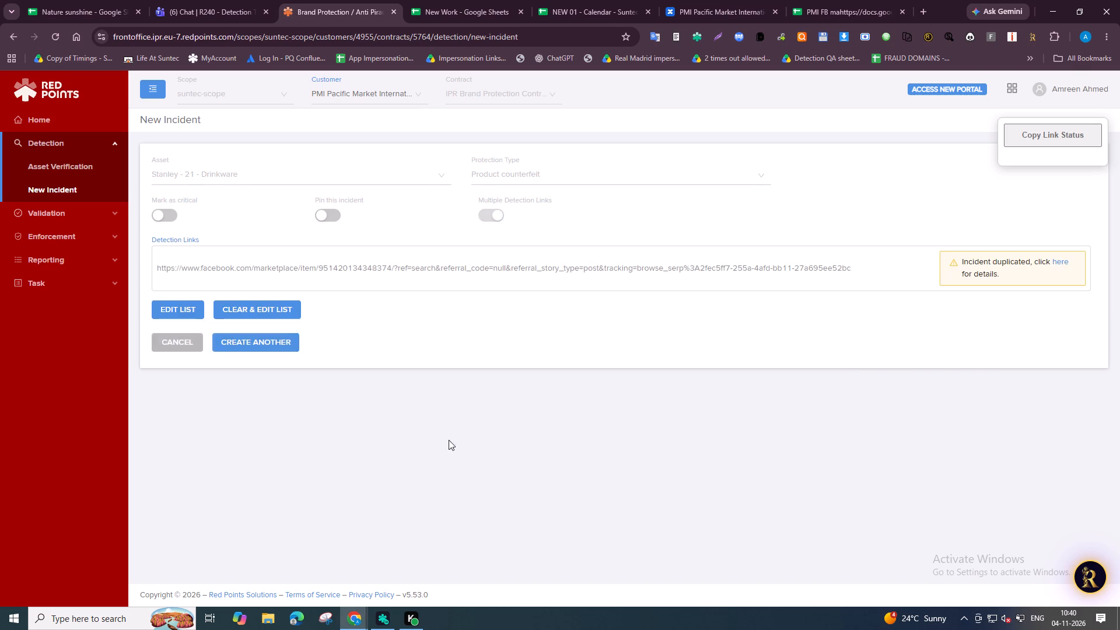
Switch to the incognito Marketplace window and close the TRY2,500 Stanley Termos listing's tab.
key("alt+Tab")
key("ctrl+w")
Submit the 0.47 Lt Stanley Termos listing's link as a product counterfeit incident for Stanley - 21 - Drinkware in Red Points.
left_click(579, 38)
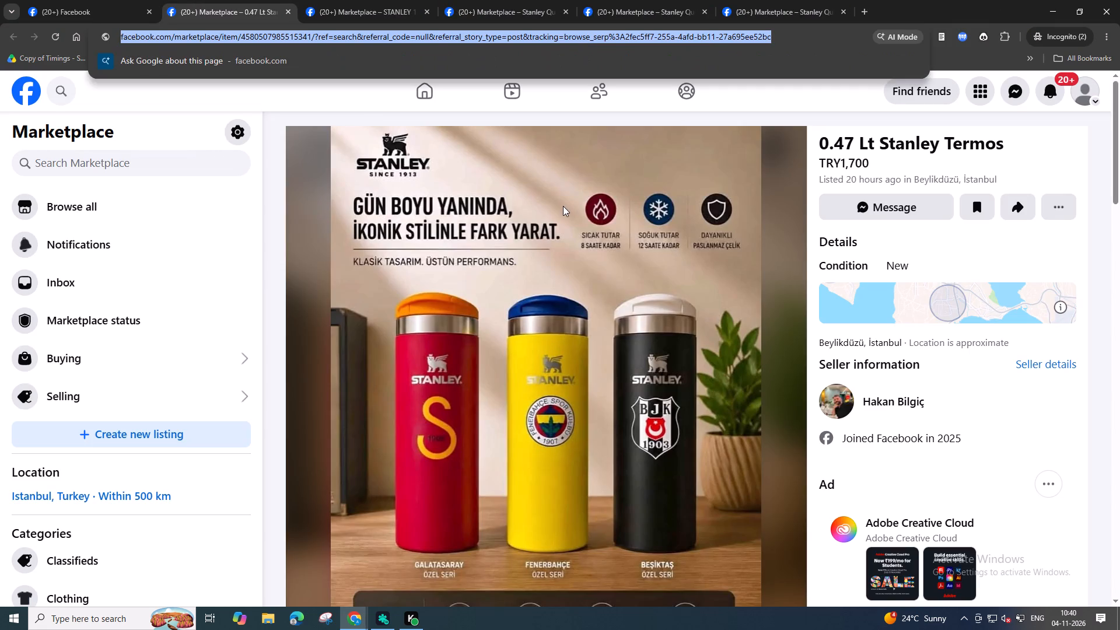
key("ctrl+a")
key("ctrl+c")
key("alt+Tab")
double_click(297, 312)
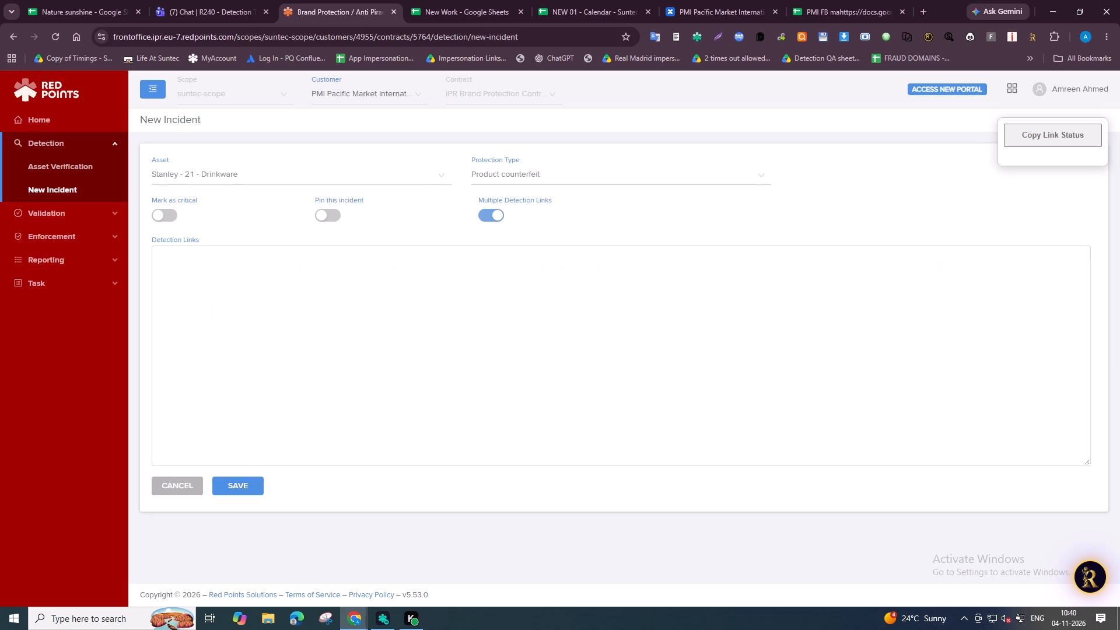
key("ctrl+v")
left_click(250, 488)
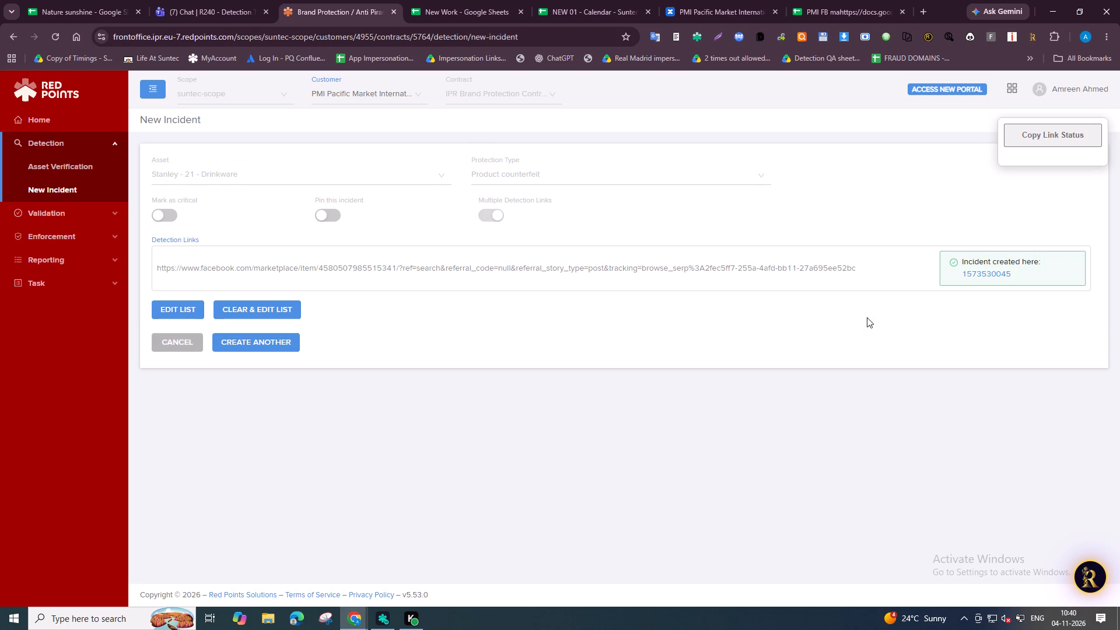
Copy the link status of the 0.47 Lt Stanley Termos incident and paste it into New Work starting at cell C29225.
key("alt+Tab")
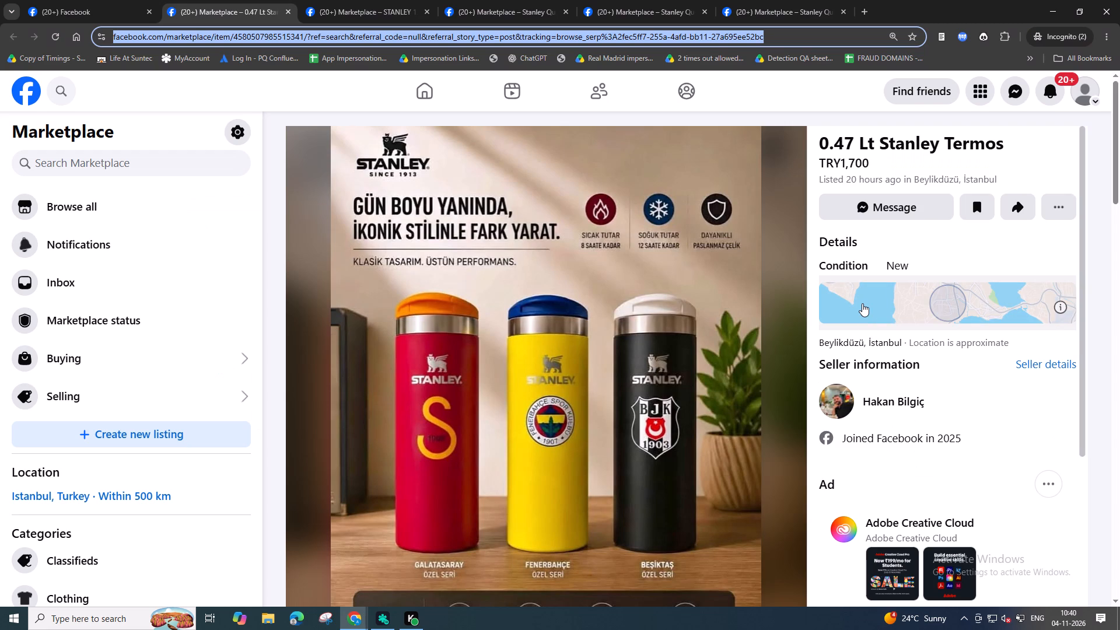
key("alt+Tab")
left_click(1069, 141)
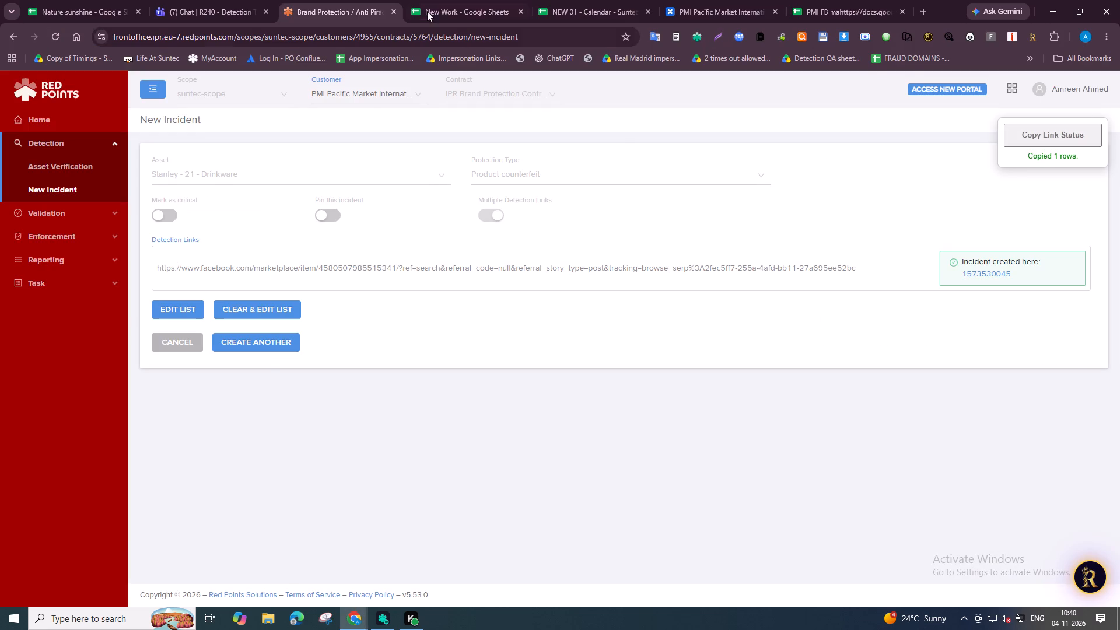
left_click(430, 0)
key("ctrl+v")
key("Down")
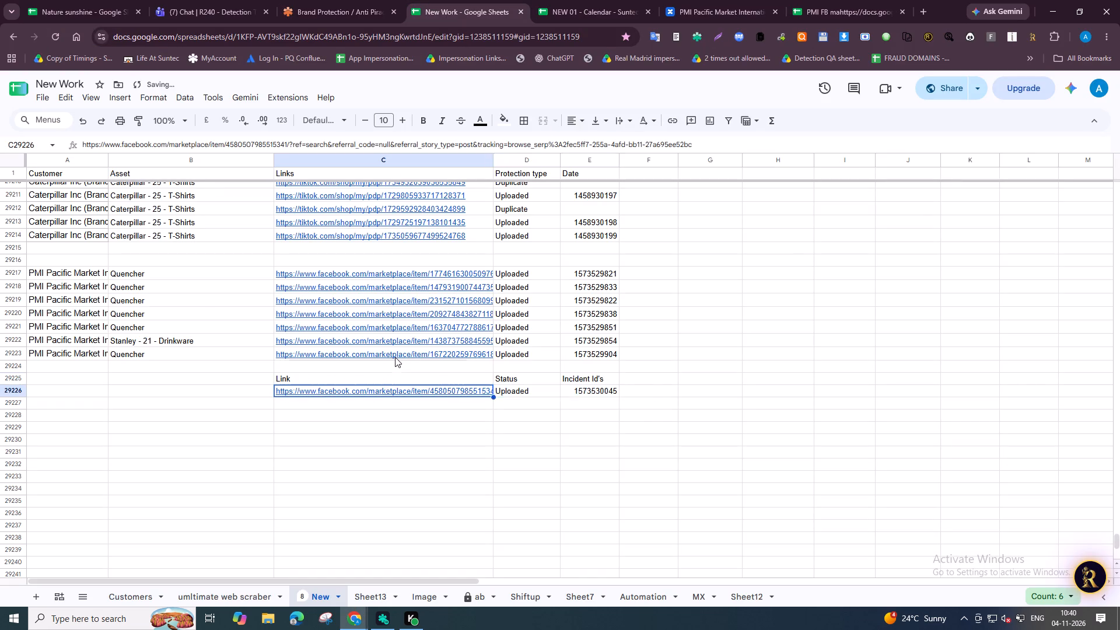
Move the pasted link, status and incident ID from row 29226 up to row 29224.
key("ctrl+shift+Right")
key("ctrl+x")
key("Up")
key("Up")
key("ctrl+v")
Fill row 29224's asset with Stanley - 21 - Drinkware copied from row 29222, and its customer from the row above.
key("Left")
key("Up")
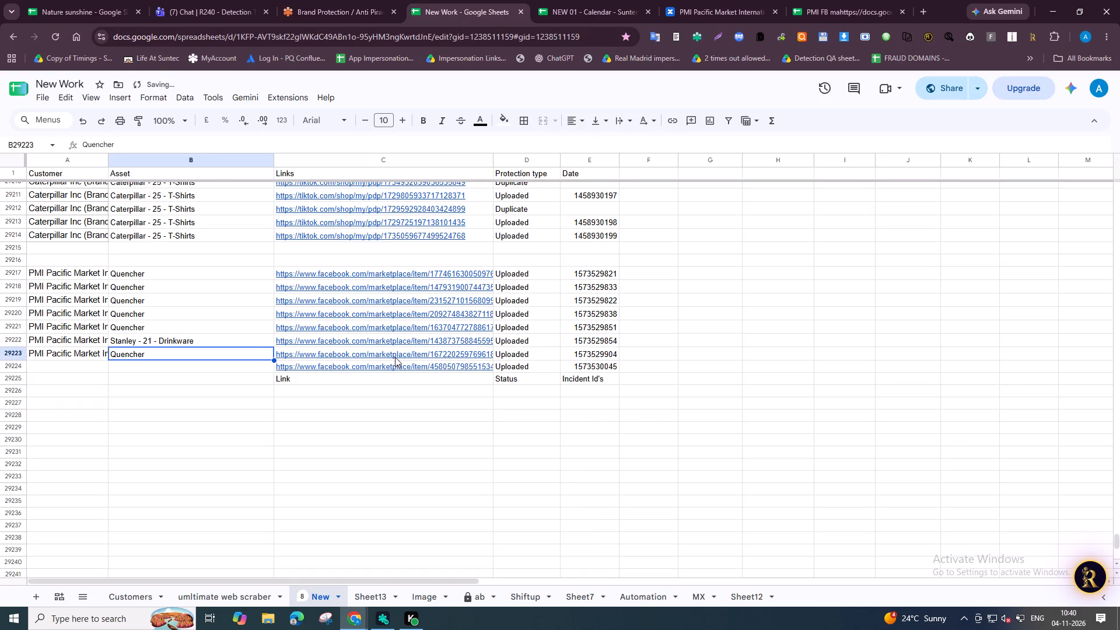
key("Up")
key("ctrl+c")
key("Down")
key("Down")
key("ctrl+v")
key("Left")
key("ctrl+d")
Switch to the incognito Marketplace window and close the 0.47 Lt Stanley Termos listing's tab.
key("alt+Tab")
key("ctrl+w")
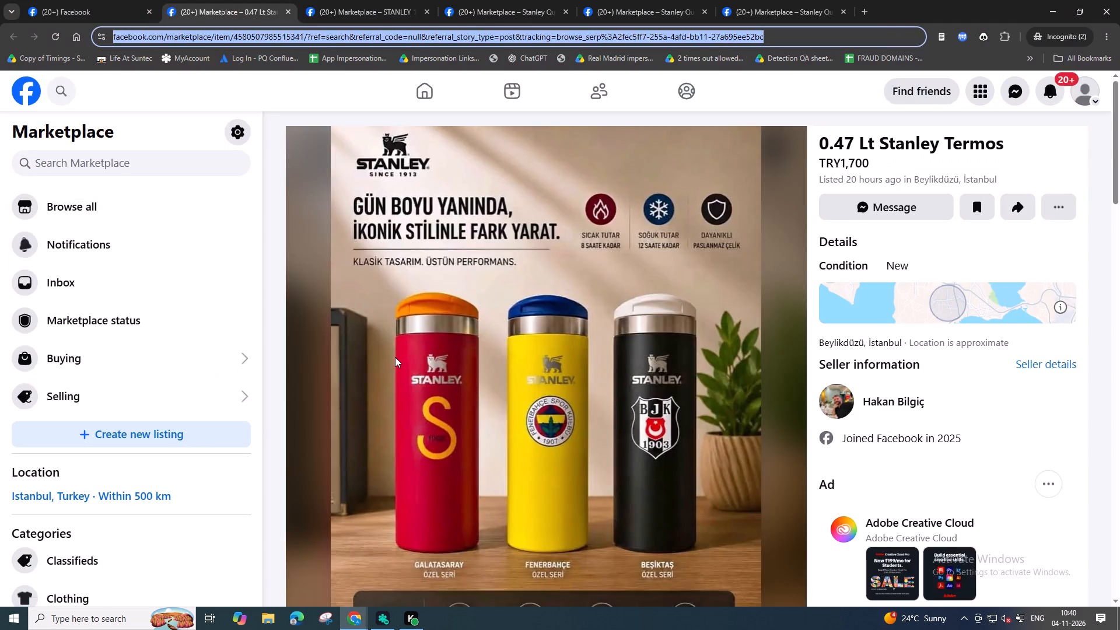
Copy the STANLEY 1.9 LİTRE TERMOS listing's link into the cleared detection links of the Red Points new incident, and return to the listing.
left_click(484, 44)
key("ctrl+a")
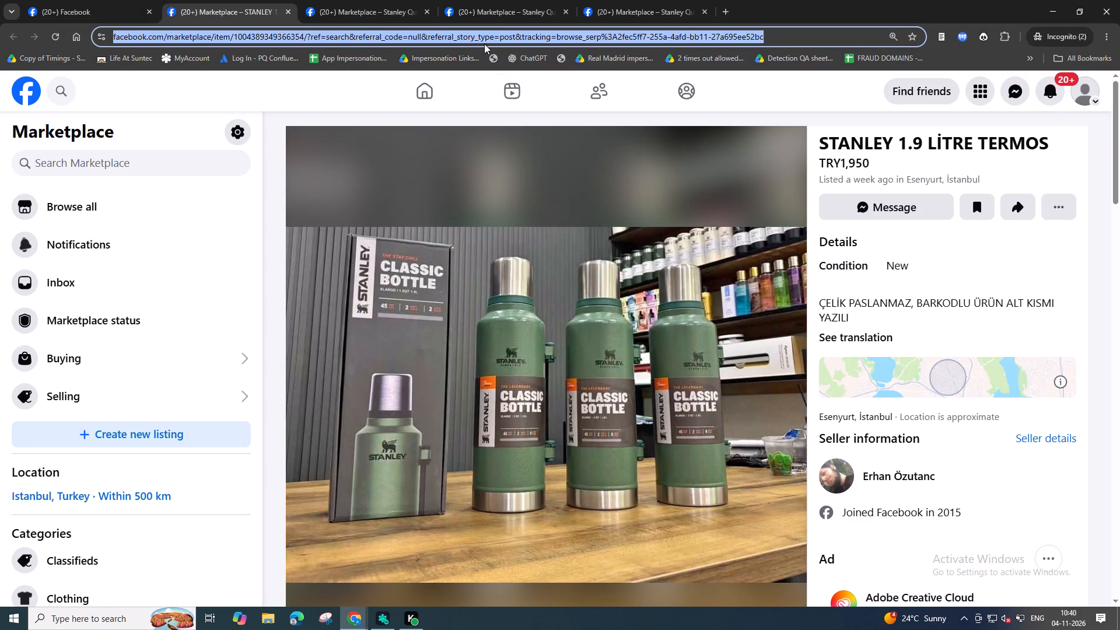
key("ctrl+a")
key("ctrl+c")
key("ctrl+c")
key("alt+Tab")
left_click(261, 0)
left_click(316, 0)
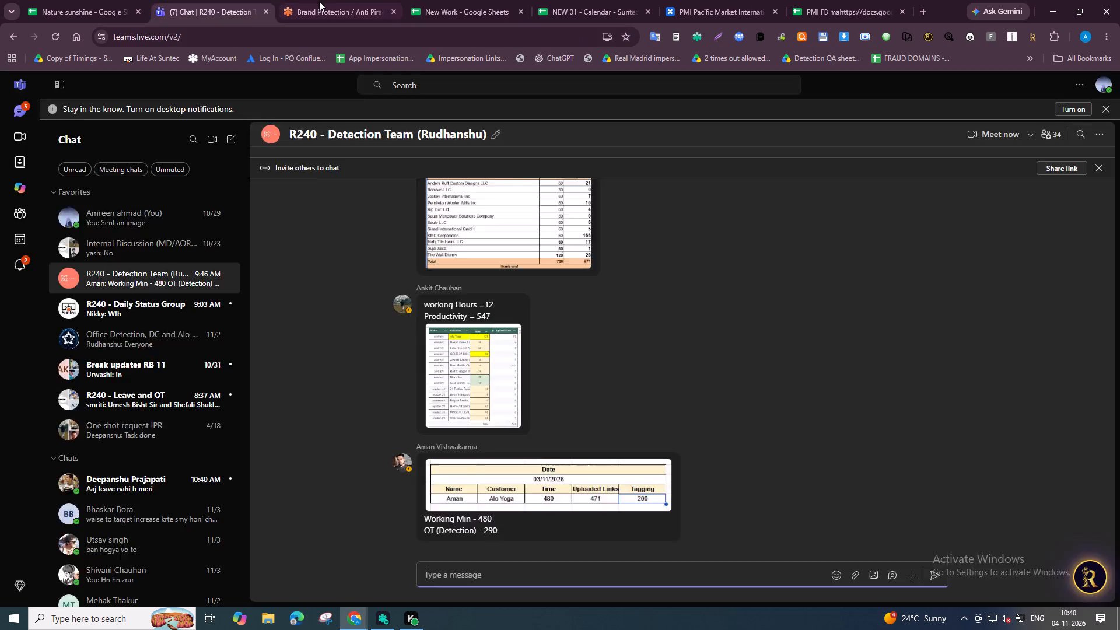
left_click(281, 309)
left_click(281, 303)
key("ctrl+v")
key("alt+Tab")
right_click(891, 247)
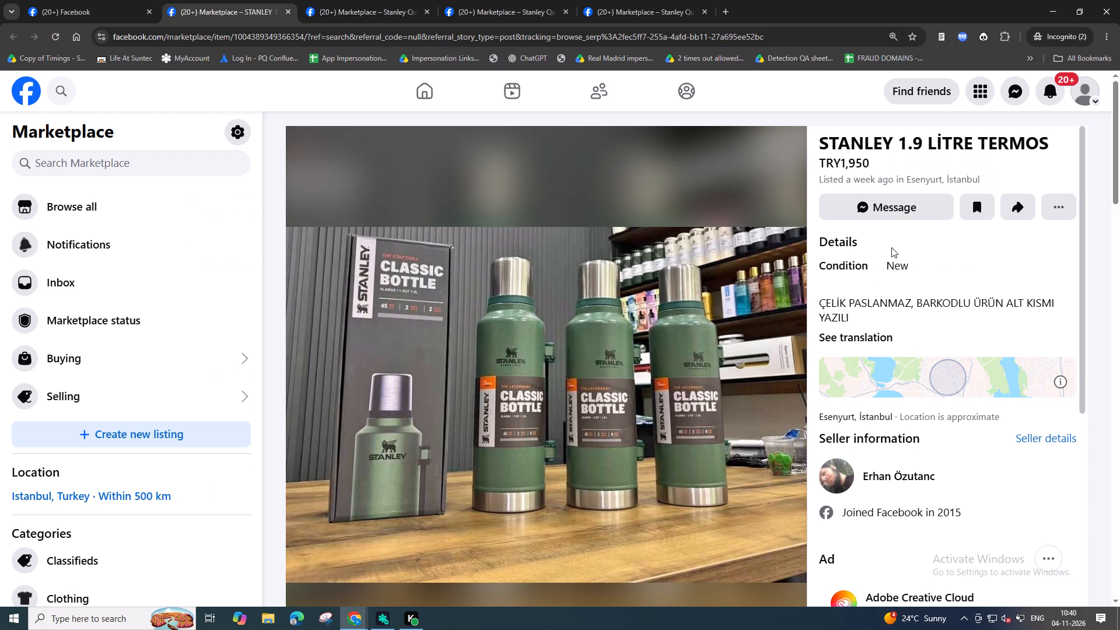
Translate the STANLEY 1.9 LİTRE TERMOS listing page into English.
left_click(937, 432)
left_click(936, 438)
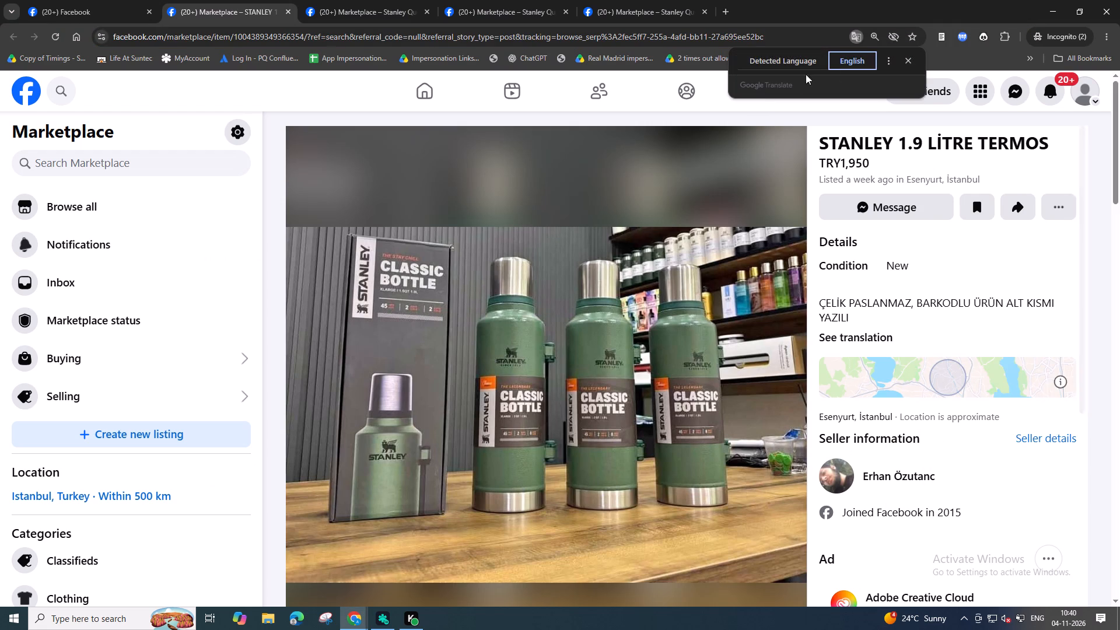
left_click(1035, 268)
Switch to the Red Points window, submit the 1.9-litre thermos listing as a new incident, and close that listing's Marketplace tab.
key("alt+Tab")
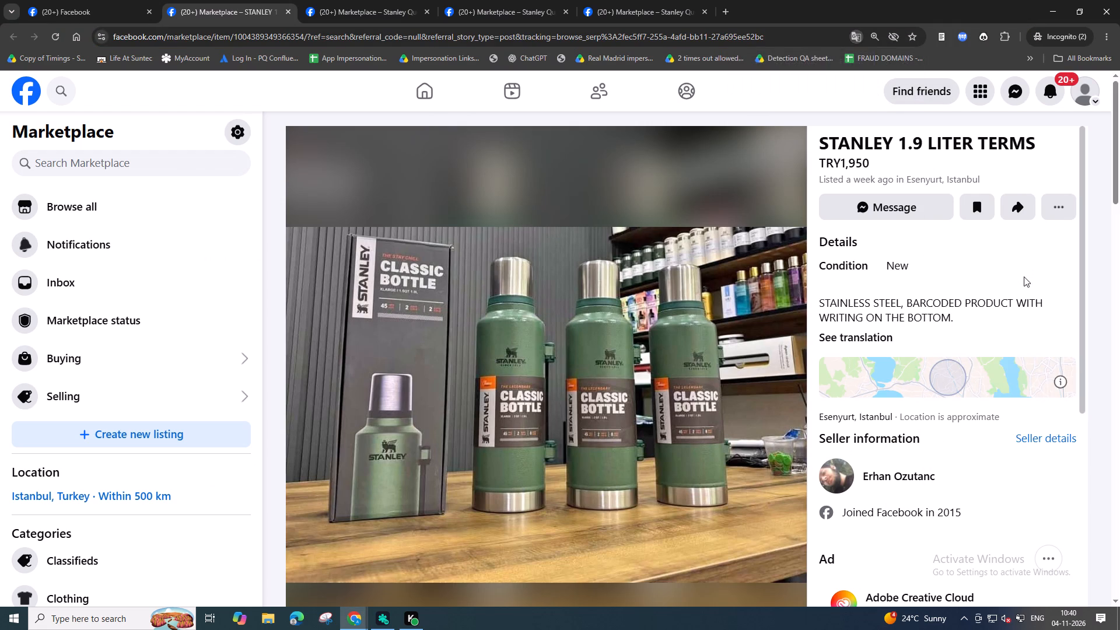
left_click(249, 483)
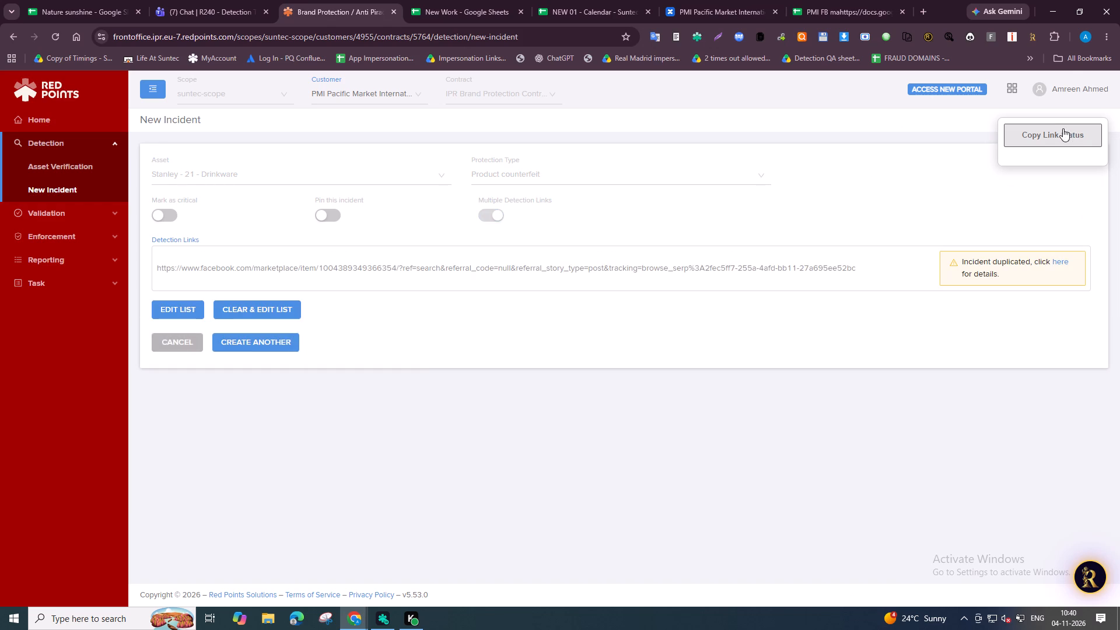
key("alt+Tab")
key("ctrl+w")
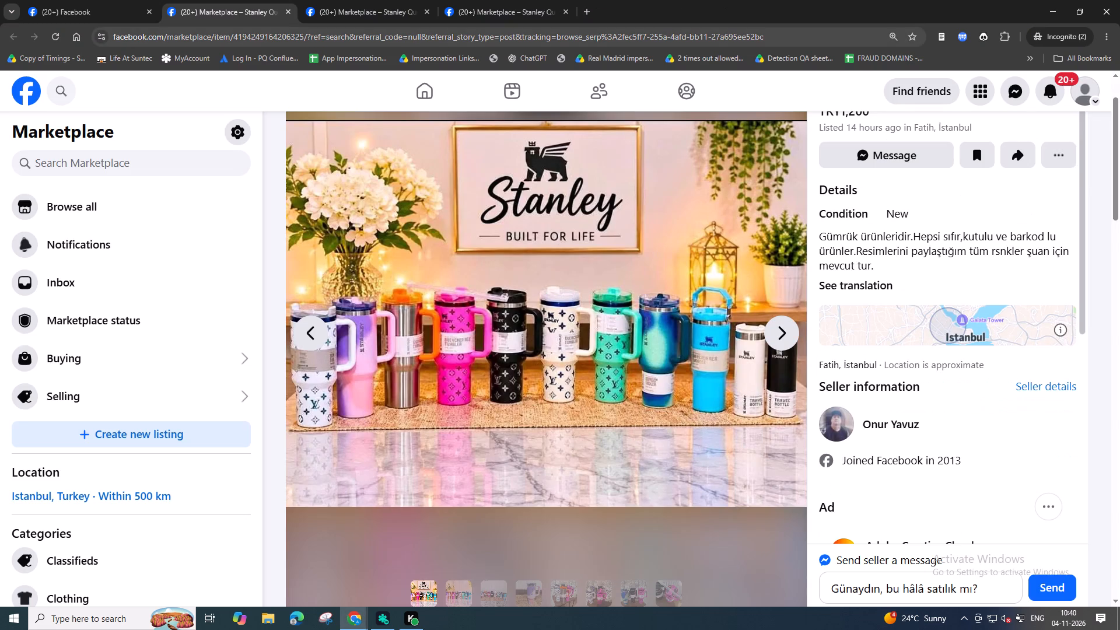
Check the photos of the multicoloured Stanley Quencher listing in Fatih and copy its link over to the incident window.
left_click(779, 327)
left_click(778, 329)
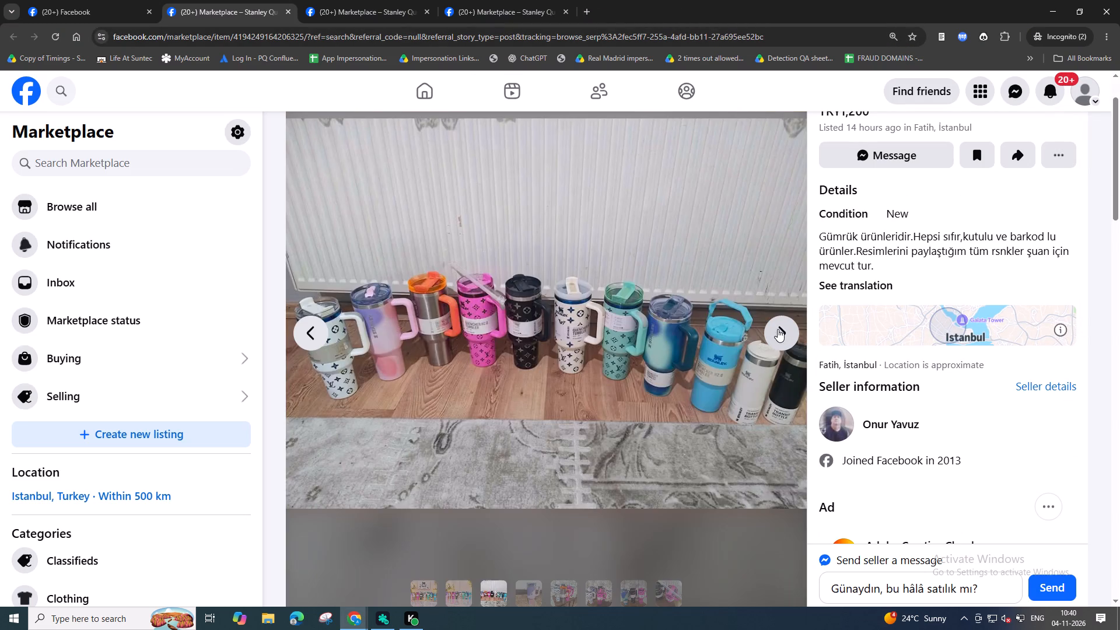
left_click(778, 329)
left_click(778, 329)
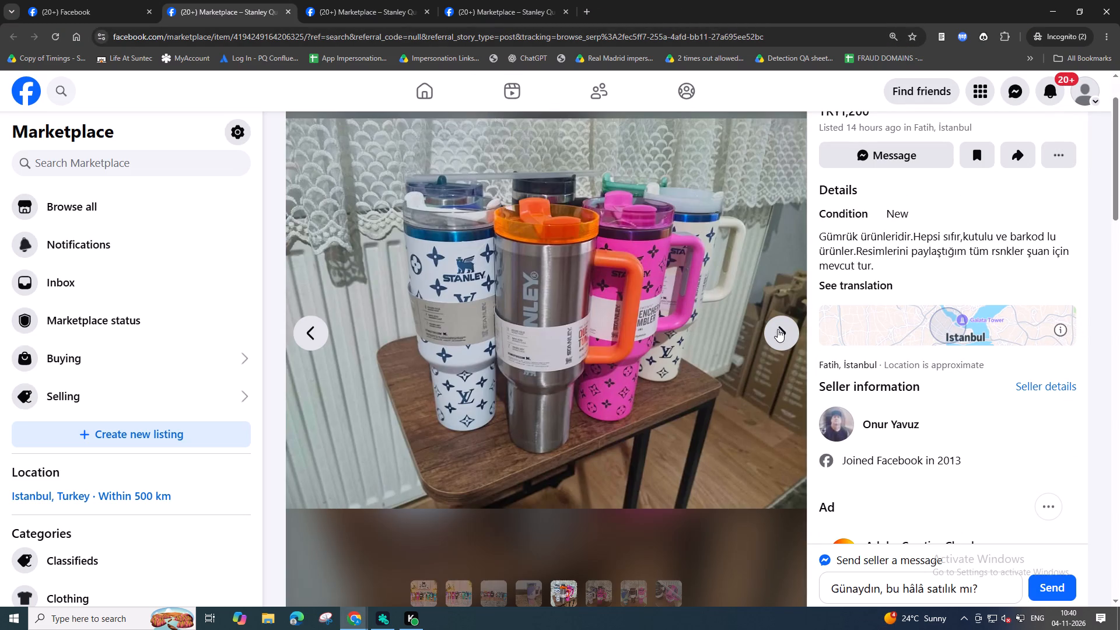
left_click(778, 329)
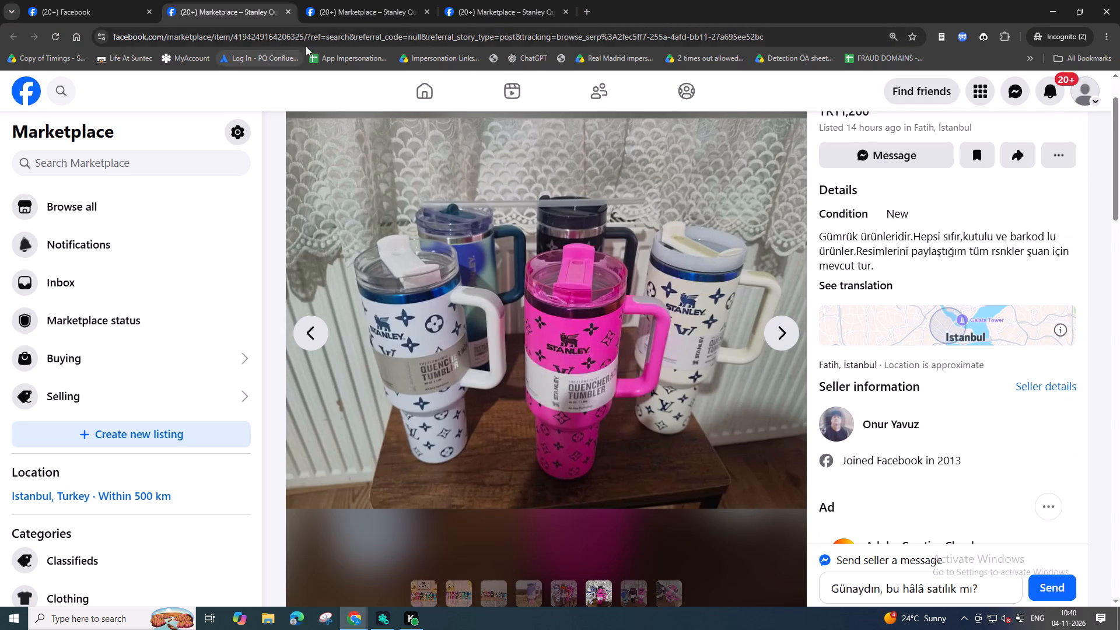
left_click(306, 36)
key("ctrl+a")
key("ctrl+c")
key("ctrl+c")
key("alt+Tab")
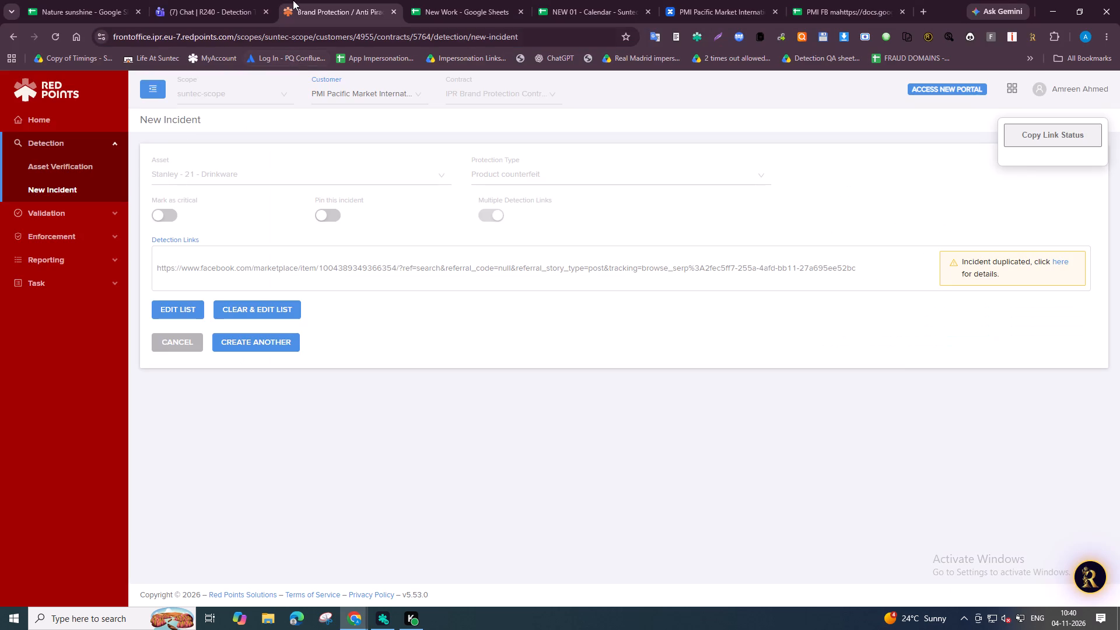
Submit the copied Fatih Quencher listing as a new product counterfeit incident under the Quencher asset and copy its link status.
left_click(276, 320)
left_click(272, 293)
left_click(274, 303)
left_click(260, 185)
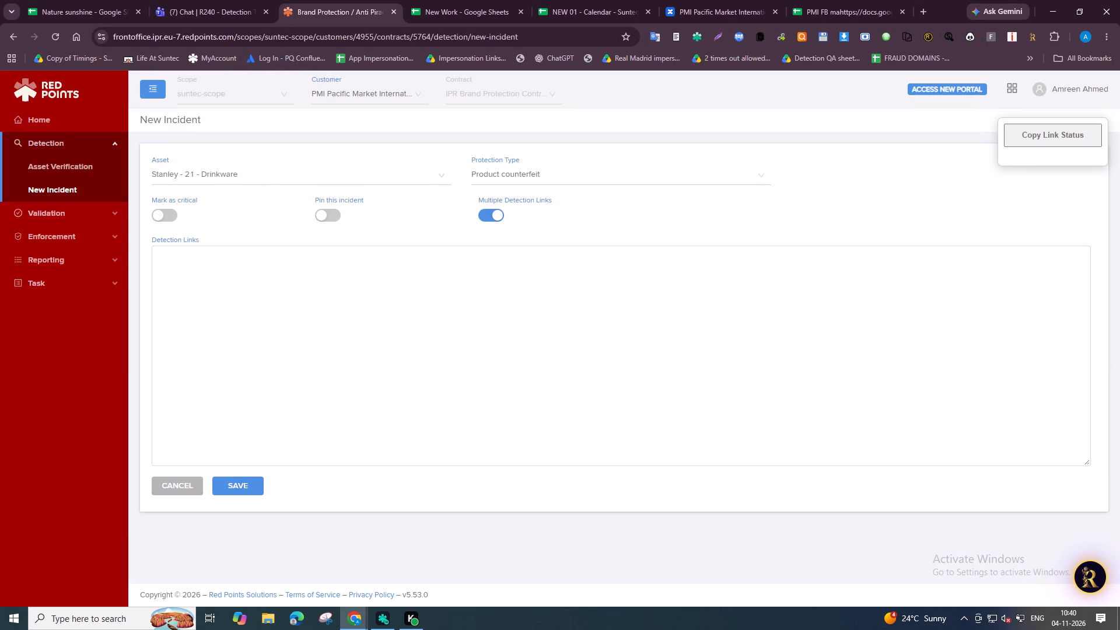
left_click(261, 178)
left_click(221, 205)
left_click(242, 303)
key("ctrl+v")
key("alt+Tab")
key("alt+Tab")
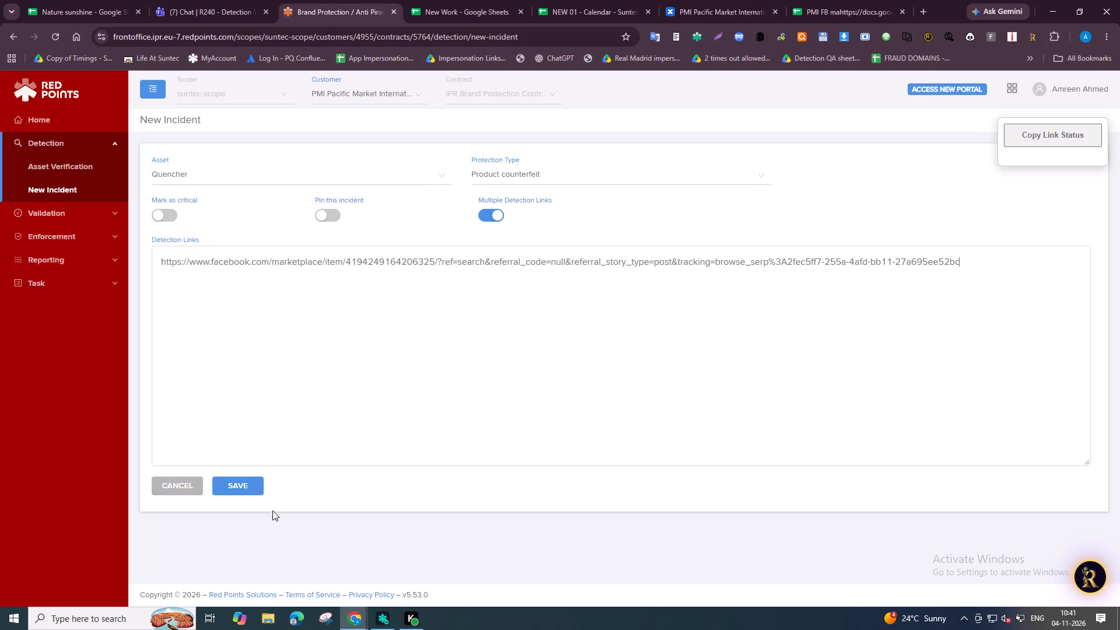
left_click(252, 484)
left_click(1057, 134)
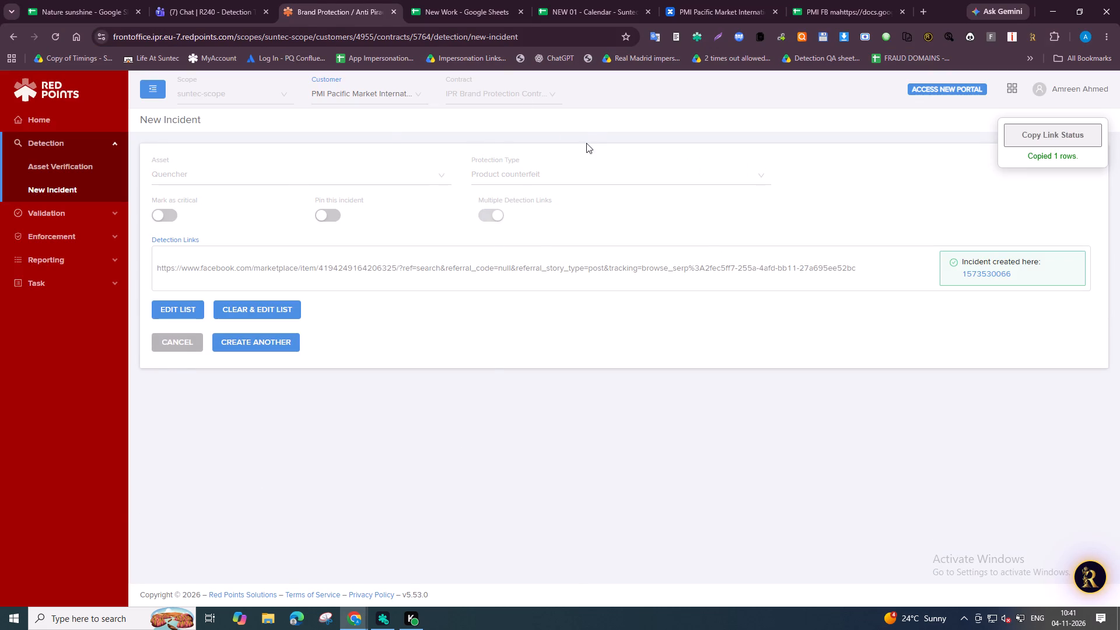
Paste the copied status into the New Work sheet and move its link row up over the header row at 29225.
left_click(459, 0)
left_click(382, 391)
key("ctrl+v")
key("Down")
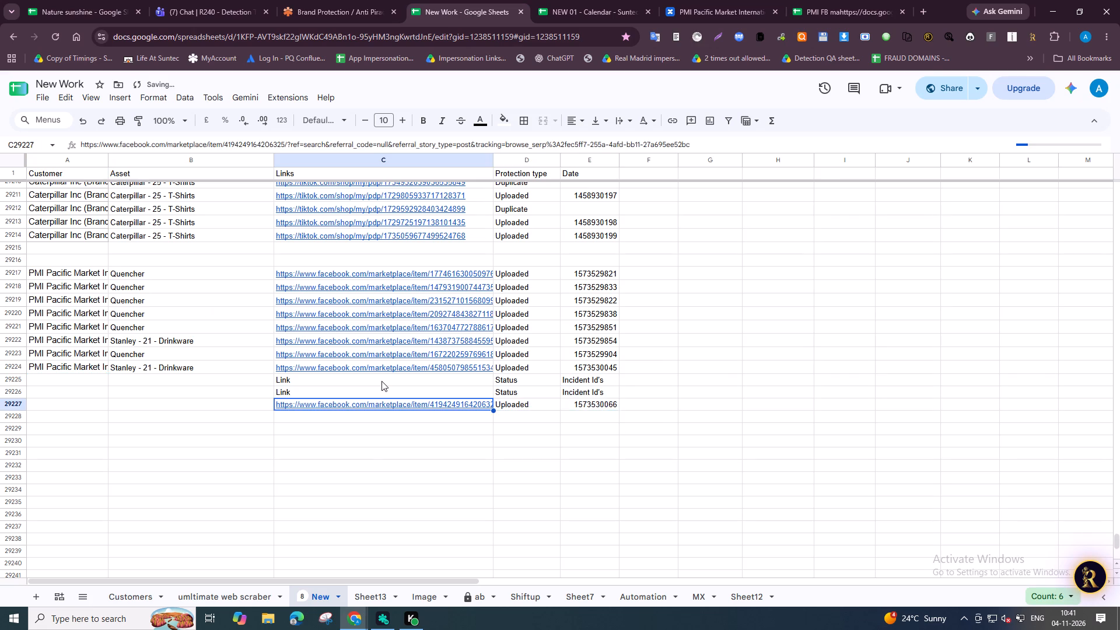
key("ctrl+shift+Right")
key("ctrl+x")
key("Up")
key("Up")
key("ctrl+v")
Fill row 29225 with the asset Quencher and the PMI Pacific Market customer name from the rows above.
key("Left")
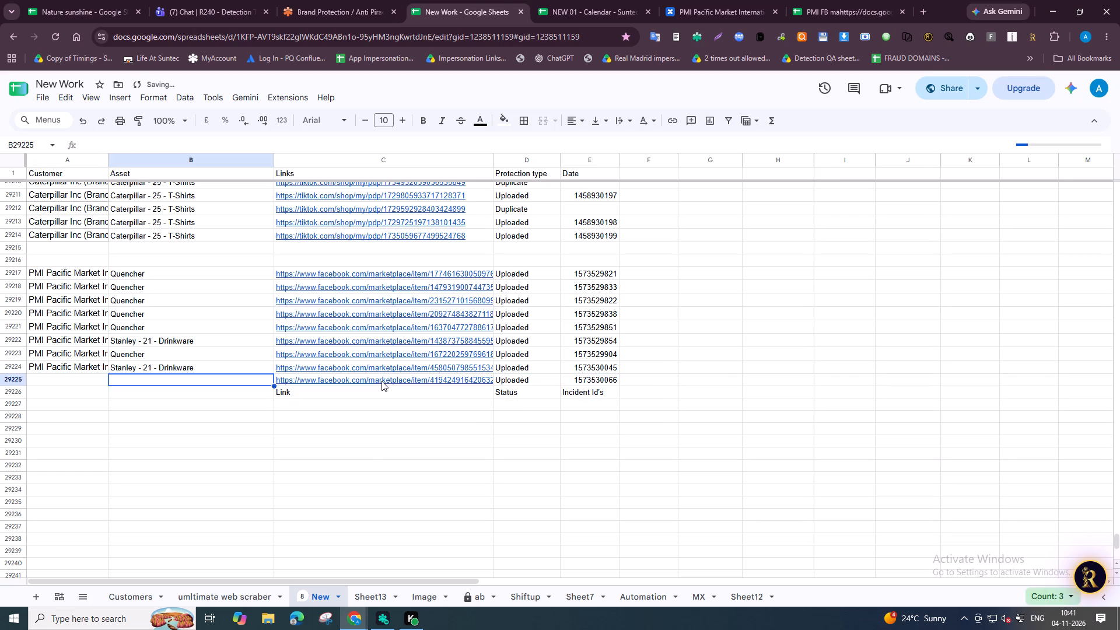
key("Left")
key("Up")
key("Up")
key("Right")
key("ctrl+c")
key("Down")
key("Down")
key("ctrl+v")
key("Left")
key("ctrl+d")
key("Down")
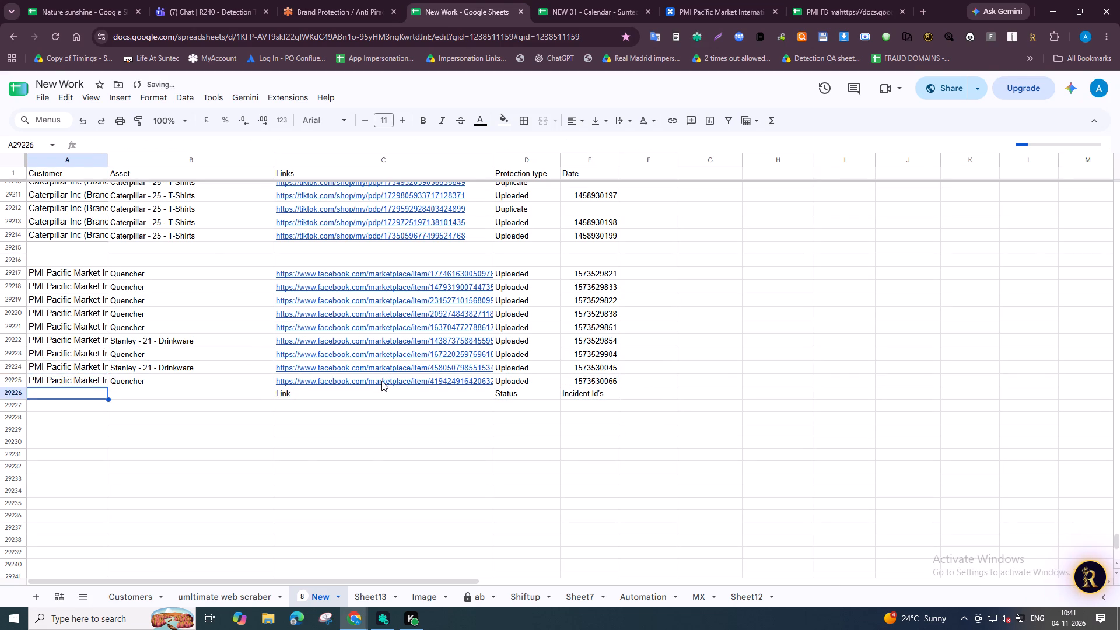
Switch to the Marketplace window, close the logged listing's tab, and copy the link of the white-and-blue patterned Quencher listing.
key("alt+Tab")
key("ctrl+w")
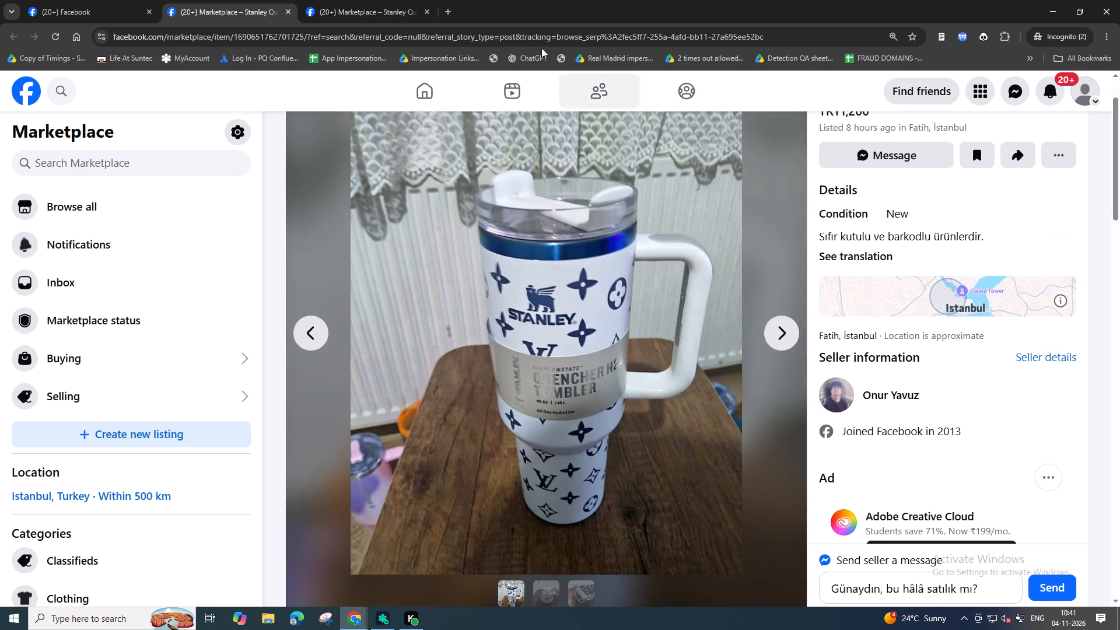
left_click(446, 34)
key("ctrl+a")
key("ctrl+c")
key("ctrl+c")
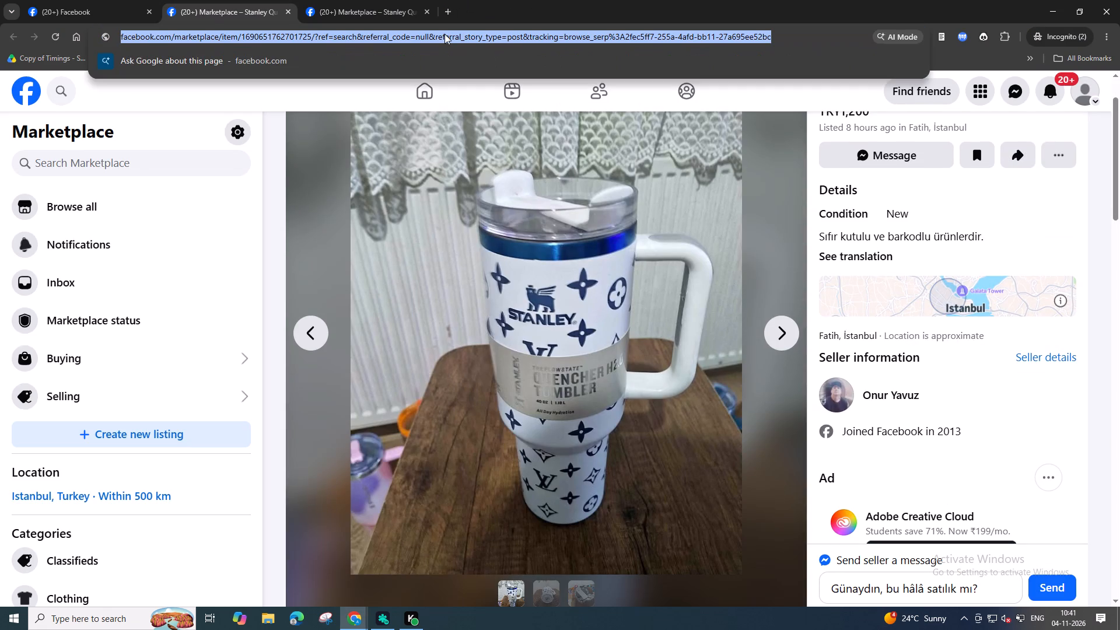
Submit the white-and-blue Quencher listing in Red Points as a Quencher product counterfeit incident and copy its link status.
key("alt+Tab")
left_click(317, 0)
double_click(290, 303)
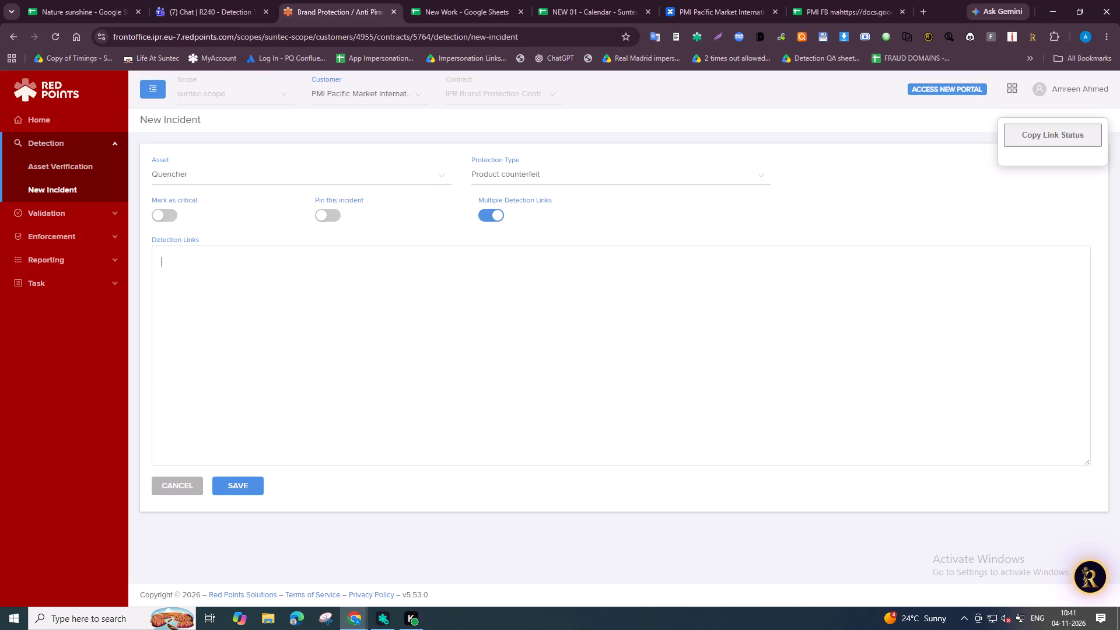
key("ctrl+v")
left_click(251, 485)
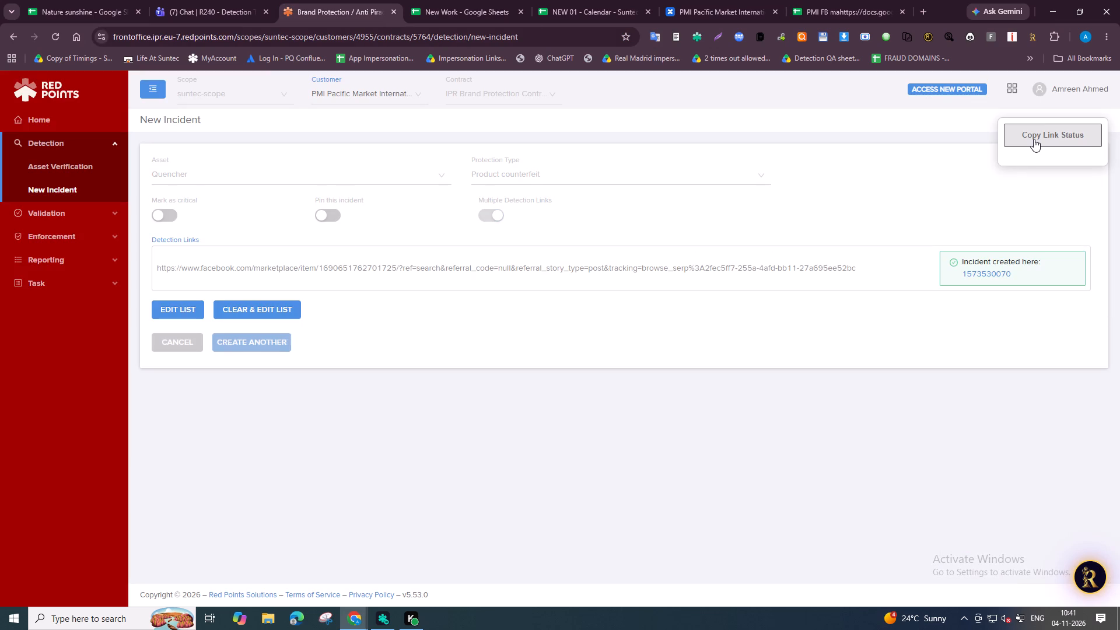
left_click(1034, 139)
Log the copied status in New Work row 29226 in place of the header row, with asset Quencher and the PMI customer.
left_click(463, 0)
left_click(408, 393)
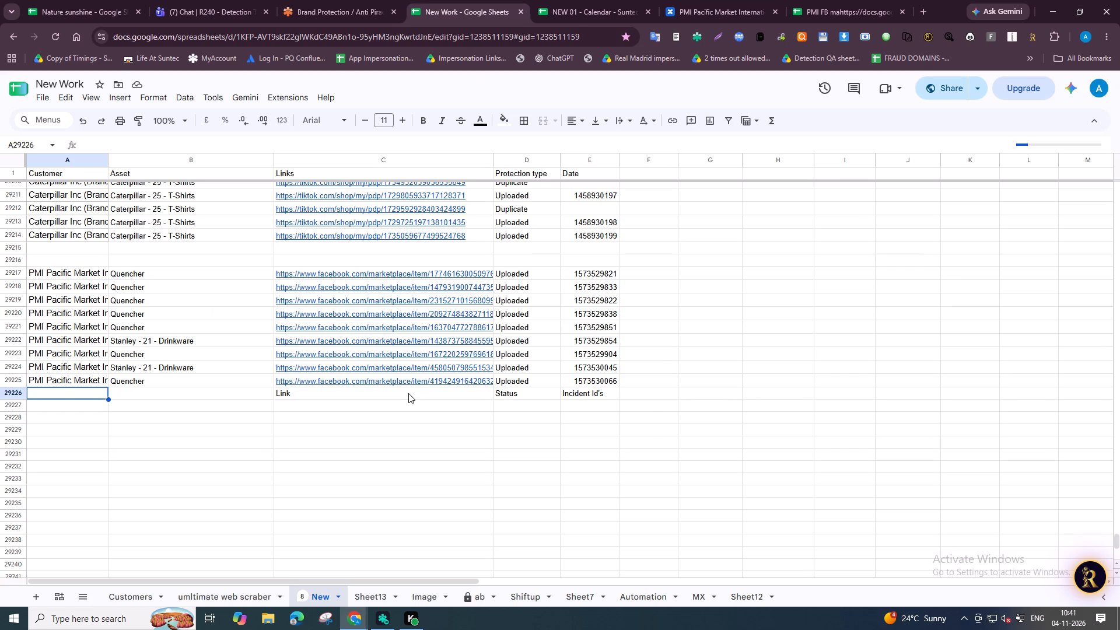
key("ctrl+v")
key("Down")
key("ctrl+shift+Right")
key("ctrl+x")
key("Up")
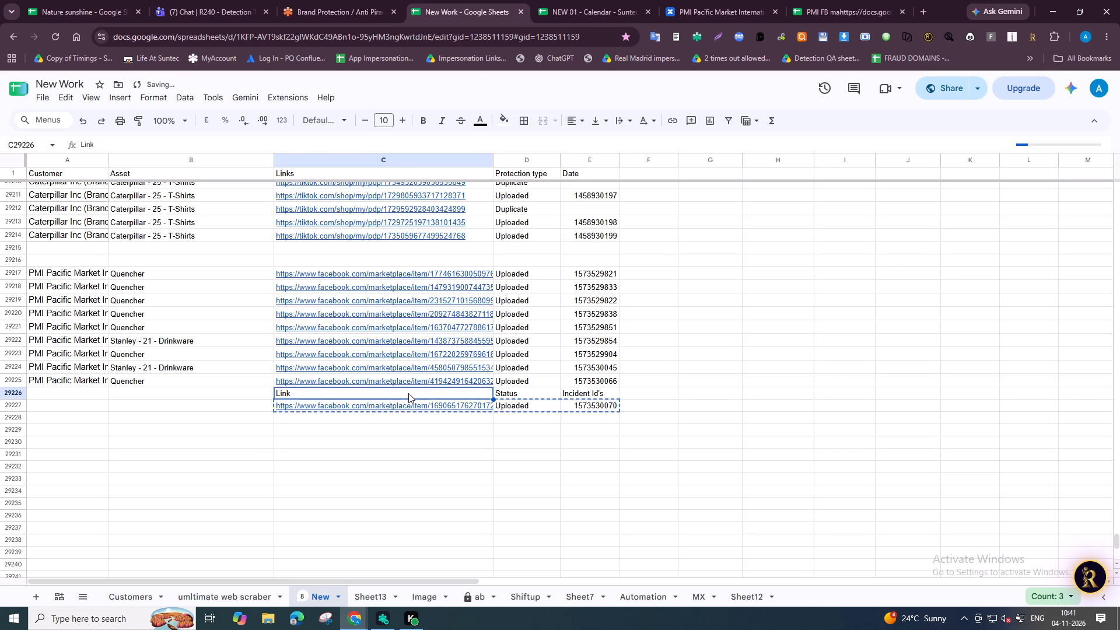
key("ctrl+v")
key("Left")
key("ctrl+d")
key("Left")
key("ctrl+d")
Return to Marketplace, close the logged listing's tab, and copy the link of the Stanley Quencher H2.0 FlowState 1.18 Lt listing.
key("alt+Tab")
key("ctrl+w")
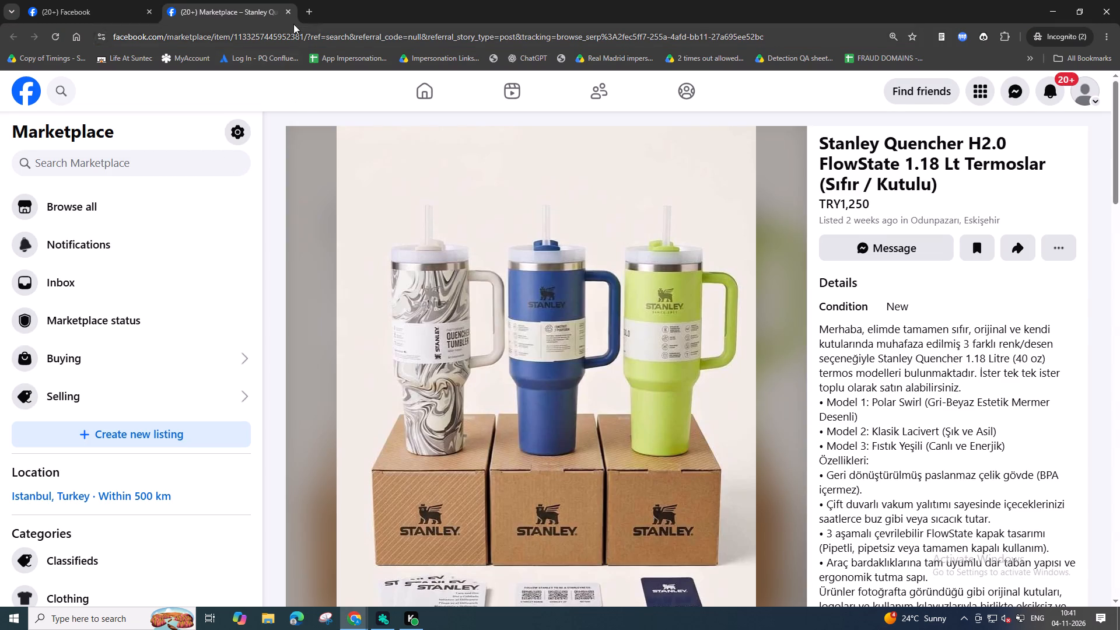
left_click(297, 40)
key("ctrl+a")
key("ctrl+c")
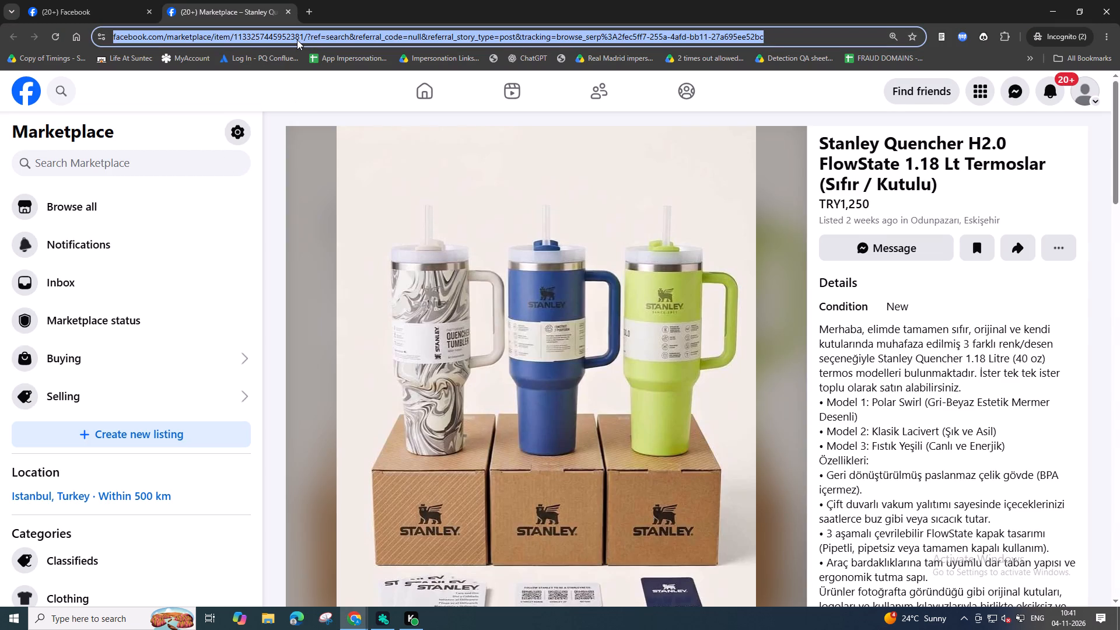
key("ctrl+c")
Submit the Quencher H2.0 FlowState listing in Red Points under the Quencher asset, and close that listing's Marketplace tab.
key("alt+Tab")
left_click(300, 0)
left_click(282, 305)
left_click(277, 300)
key("ctrl+v")
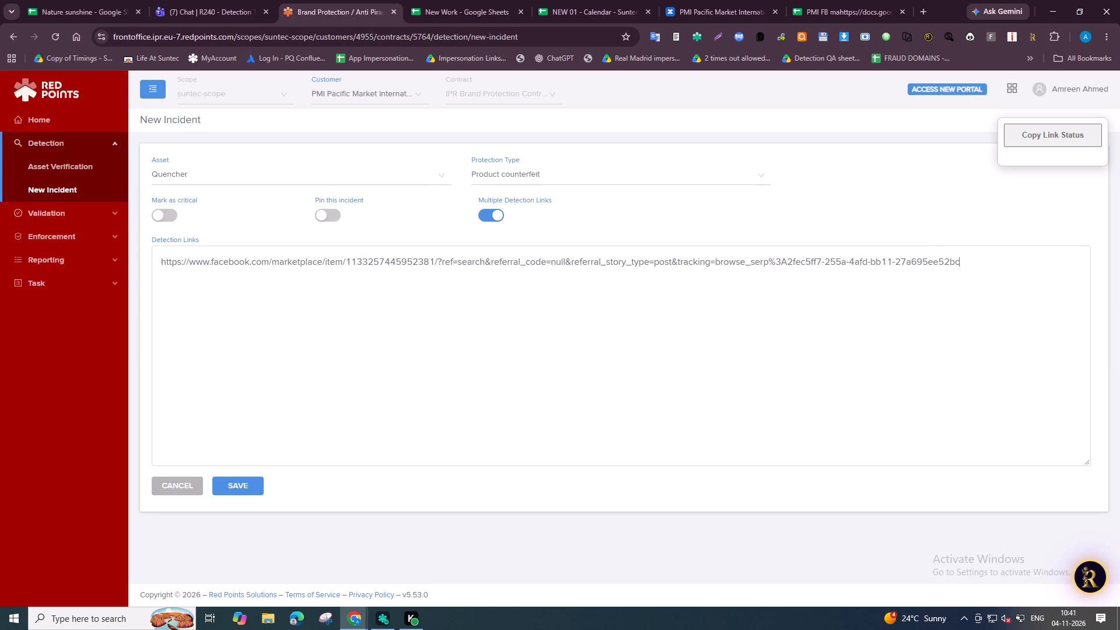
left_click(248, 494)
key("alt+Tab")
key("ctrl+w")
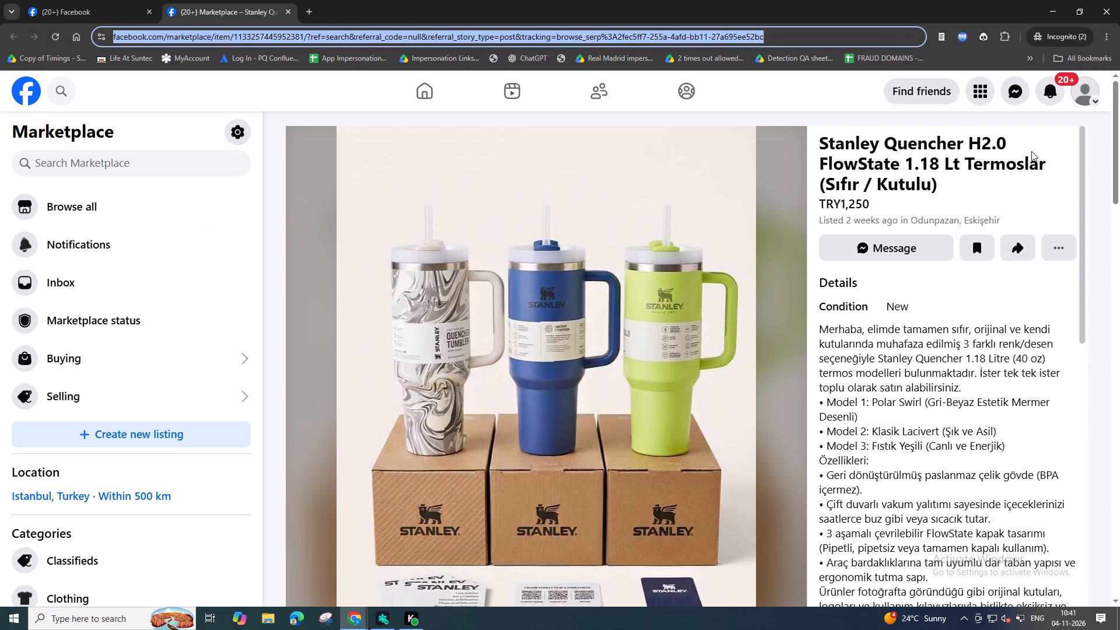
Open the two AeroLight 0.47ML, the PİPETLİ TERMOS and the 1.18 PİPETLİ ÖZEL SERİ listings from the stanley results in new tabs.
scroll(615, 337, "down", 8)
left_click(377, 276, "ctrl")
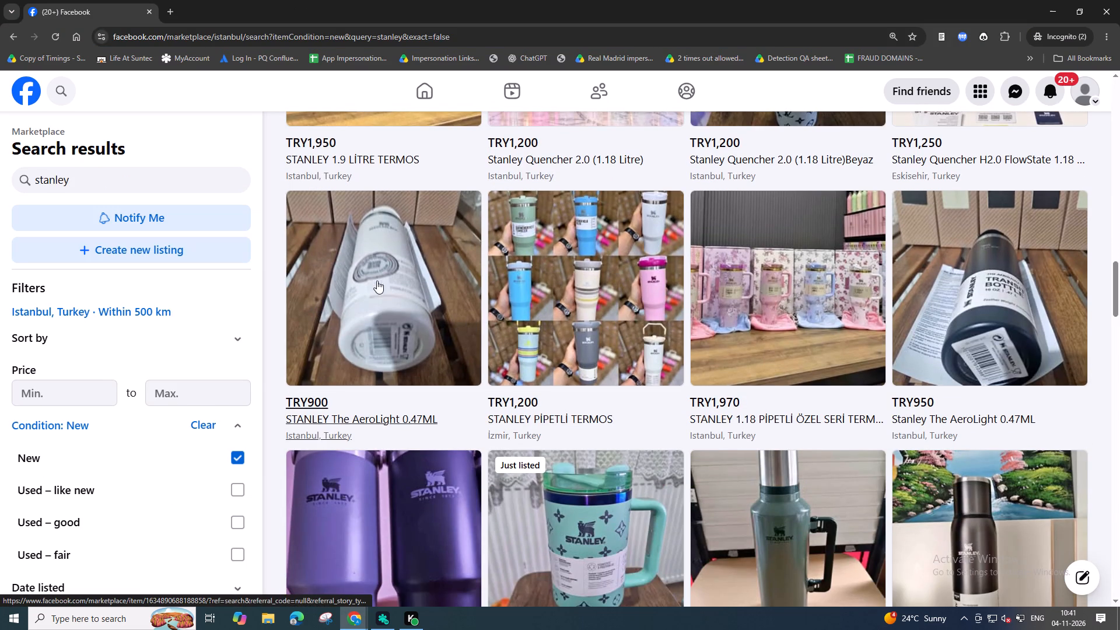
left_click(575, 281, "ctrl")
left_click(775, 273, "ctrl")
left_click(968, 281, "ctrl")
Open the purple Stanley termos, turquoise Quencher 2.0, green SIFIR ÜRÜN thermos and black Stanley termos sifir listings in new tabs.
scroll(920, 333, "down", 5)
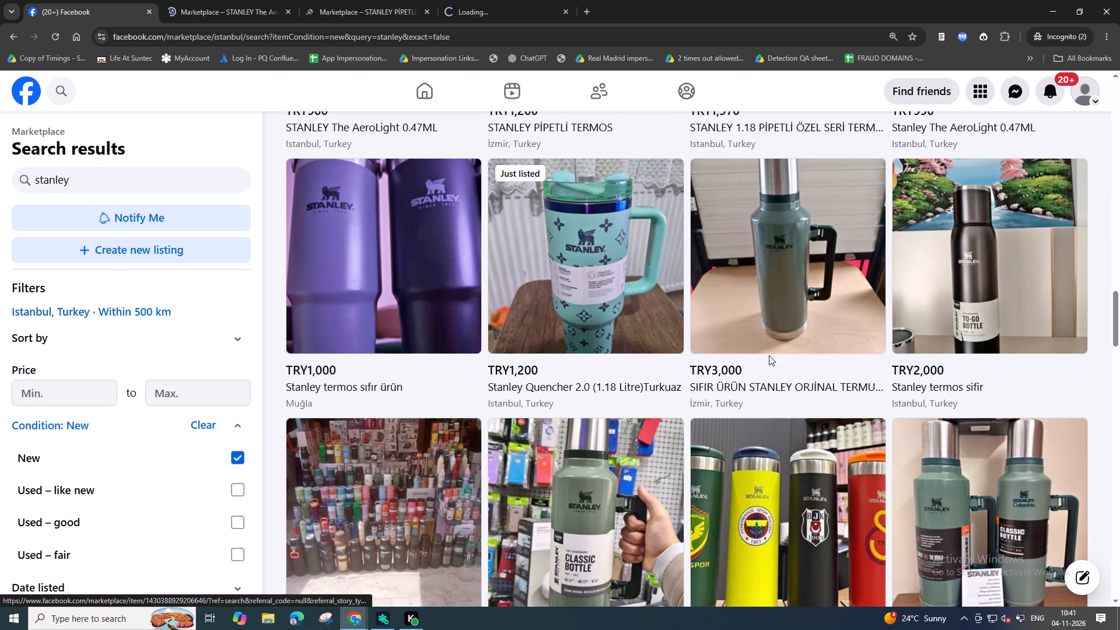
left_click(350, 250, "ctrl")
left_click(558, 256, "ctrl")
left_click(804, 232, "ctrl")
left_click(1016, 258, "ctrl")
Open the STANLEY TERMOS ORJİNAL ÜRÜN, 0.47 ÖZEL SERİ TARAFTAR and Stanley 1.90 ml listings in new tabs.
scroll(739, 325, "down", 3)
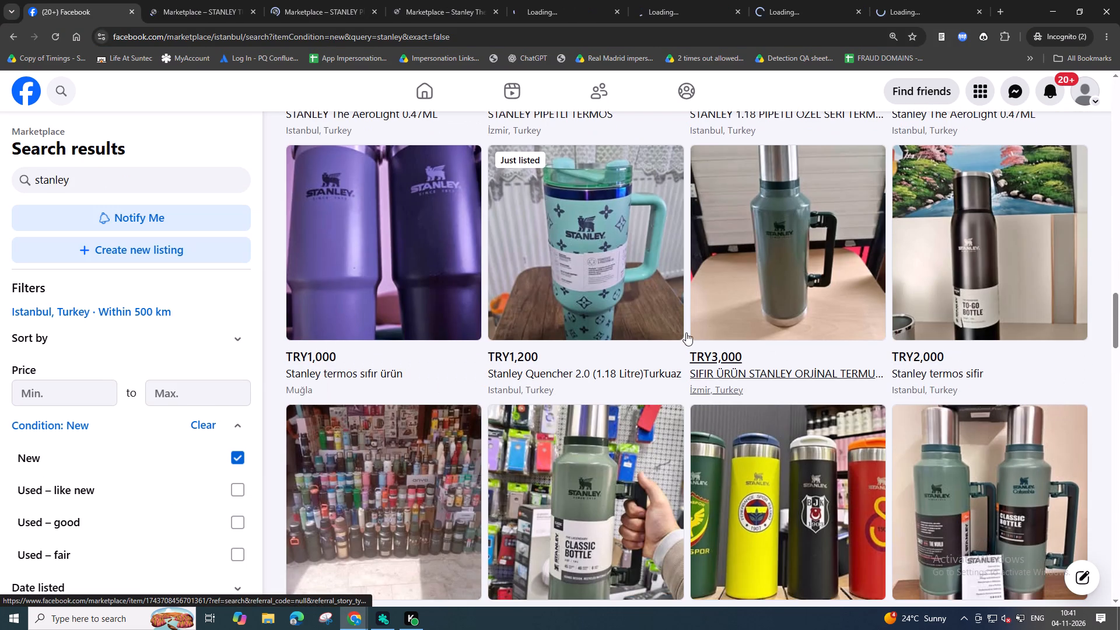
left_click(576, 346, "ctrl")
left_click(822, 369, "ctrl")
left_click(972, 356, "ctrl")
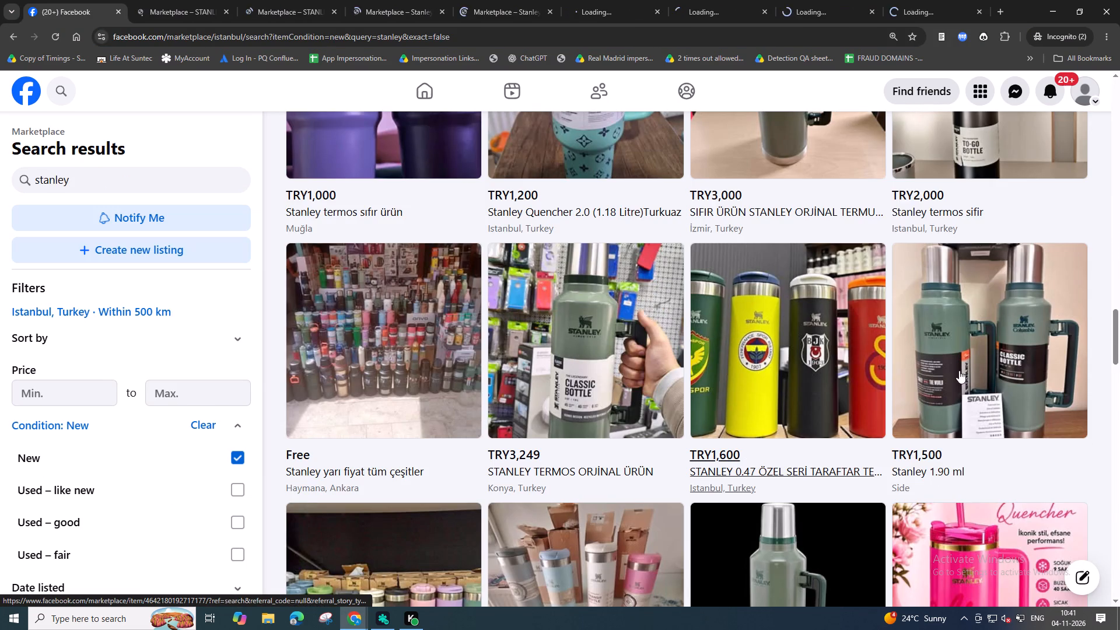
Open the TRY1 pink Quencher, 2.3 litre thermos, 500 ml thermos and TRY1,300 Stanley termos listings in separate background tabs.
scroll(916, 381, "down", 4)
left_click(981, 356, "ctrl")
left_click(823, 365, "ctrl")
left_click(639, 335, "ctrl")
left_click(383, 365, "ctrl")
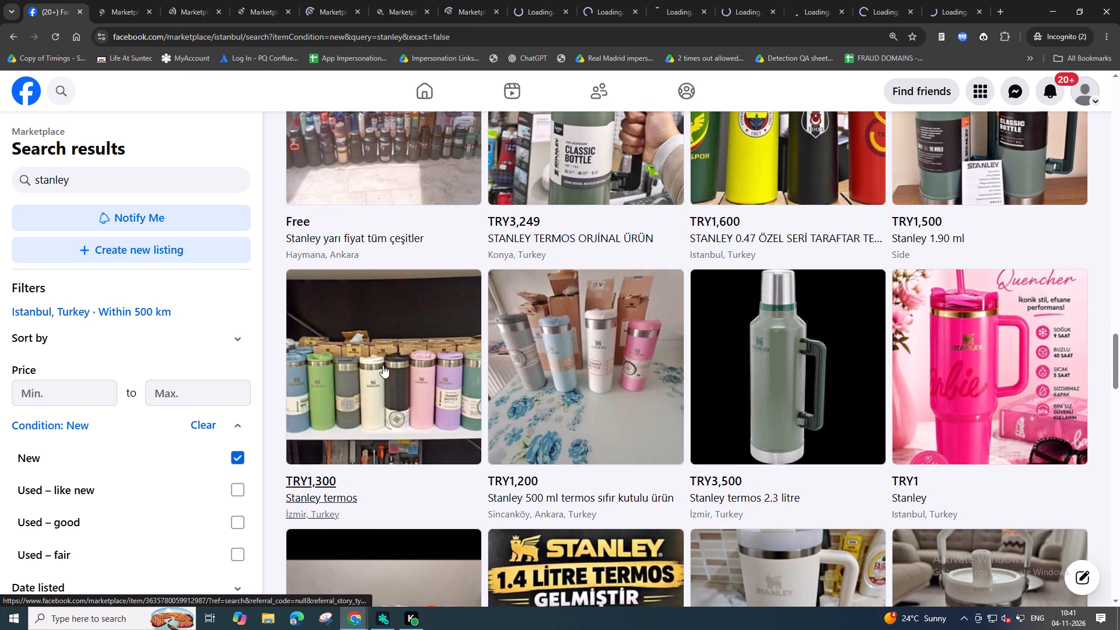
Switch to the first of the opened listing tabs to examine that listing.
left_click(135, 0)
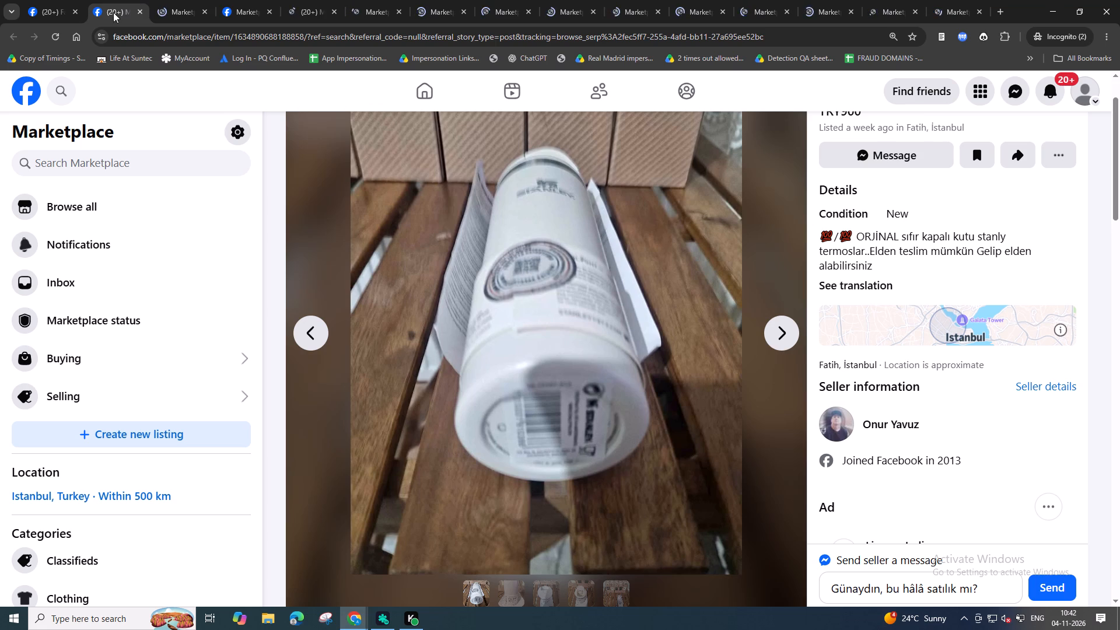
Check the photos of the TRY900 STANLEY The AeroLight 0.47ML listing in Fatih and copy its link.
left_click(778, 328)
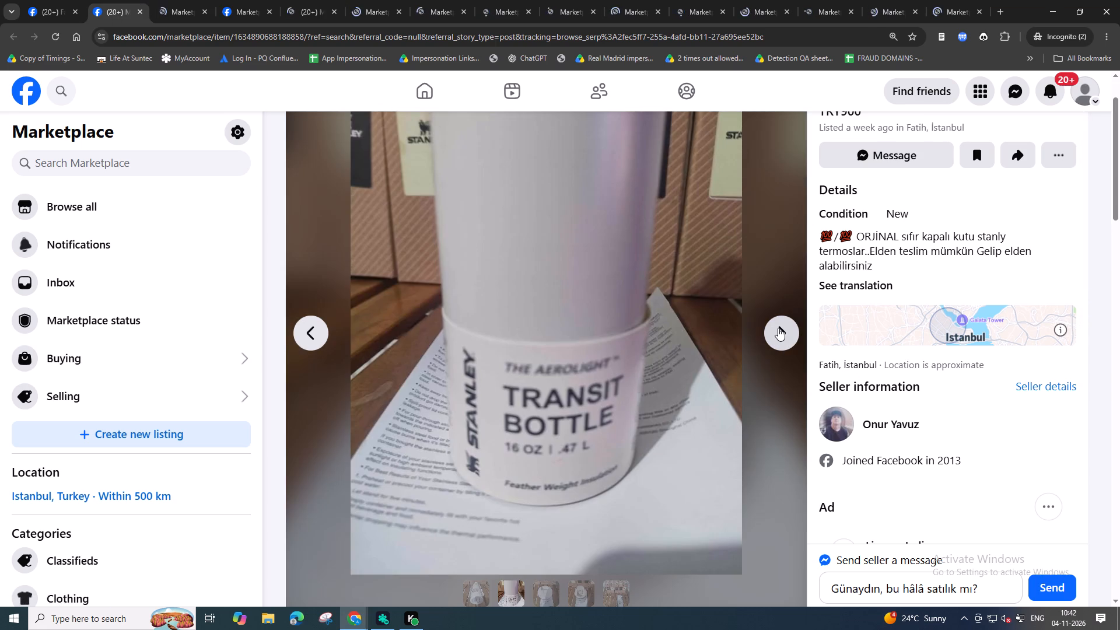
left_click(778, 328)
triple_click(778, 328)
left_click(778, 328)
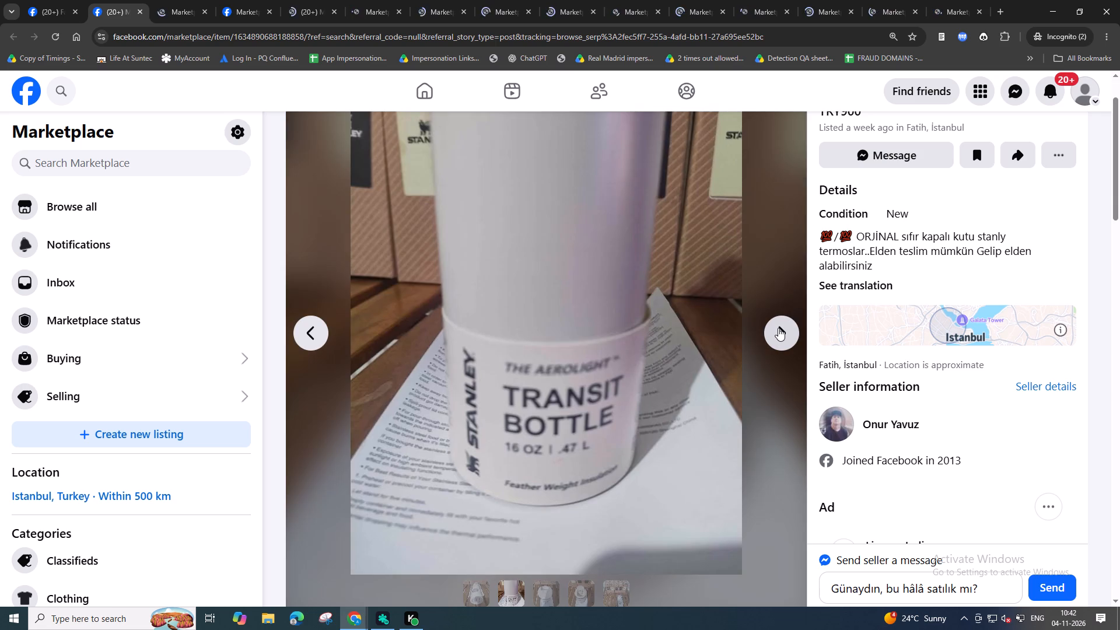
scroll(632, 377, "up", 5)
scroll(494, 317, "up", 6)
left_click(230, 33)
key("ctrl+a")
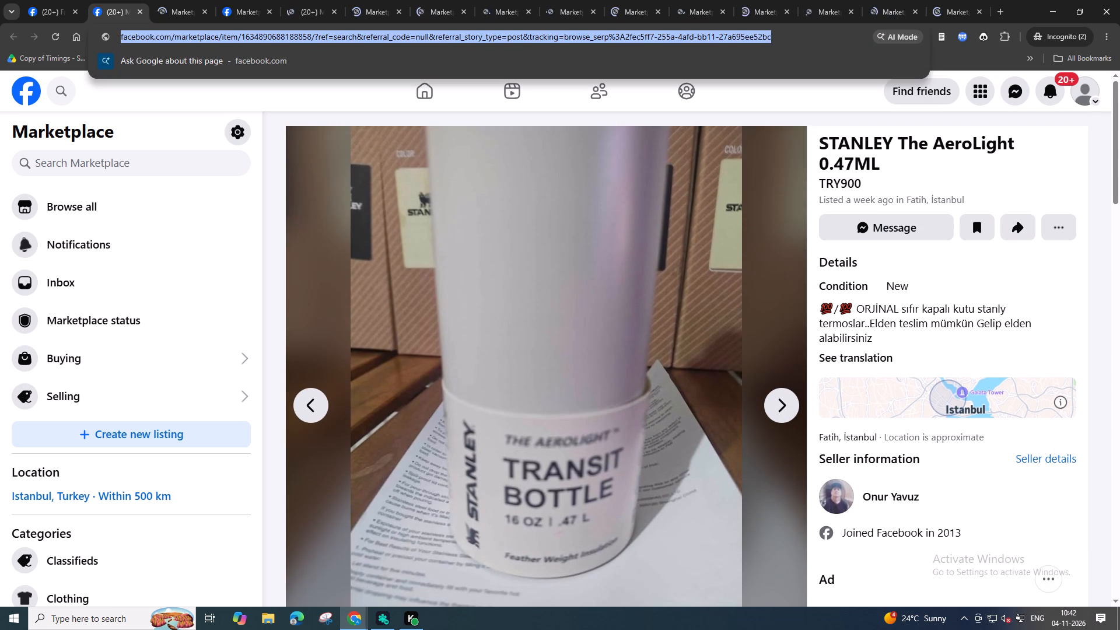
key("ctrl+c")
key("ctrl+c")
In the Red Points window, clear the previous link, set the asset to Stanley - 21 - Drinkware and enter the AeroLight listing's link.
key("alt+Tab")
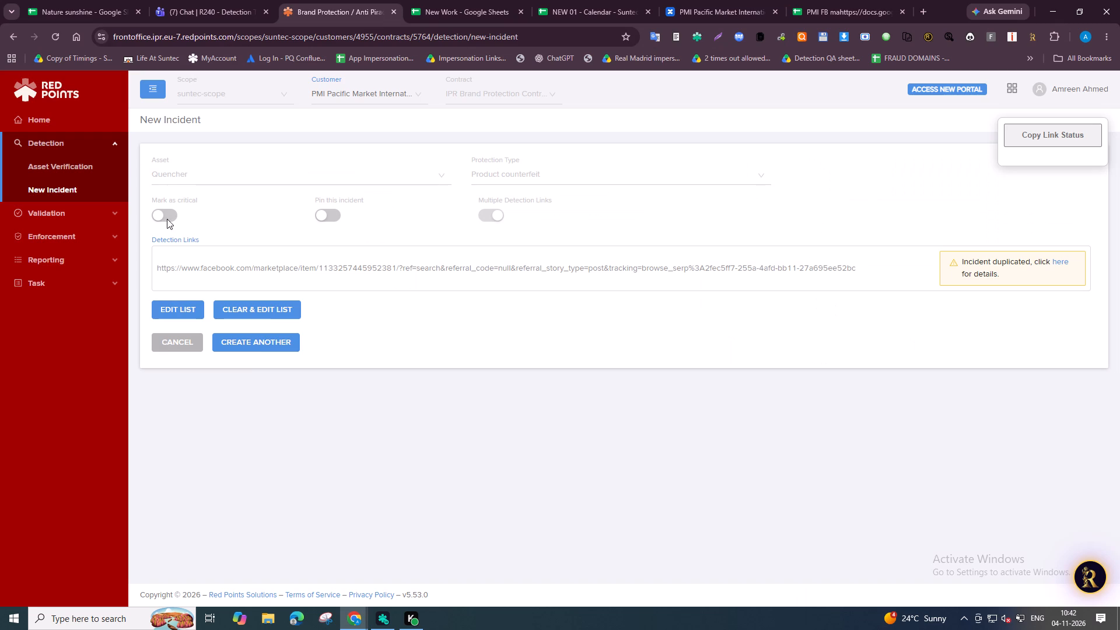
left_click(267, 313)
left_click(244, 183)
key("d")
left_click(251, 218)
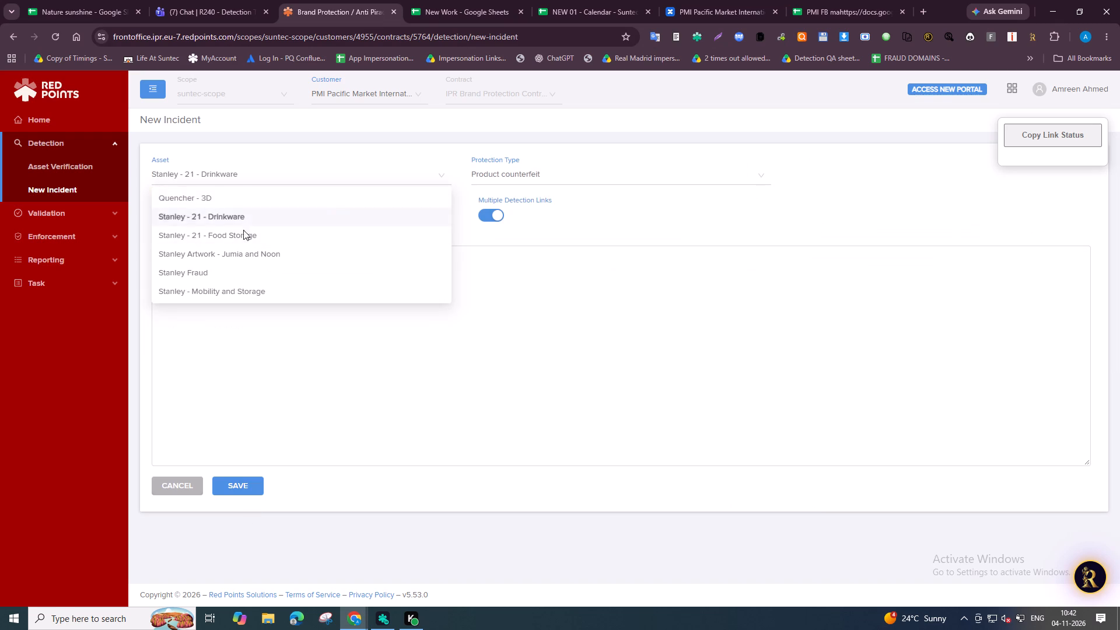
left_click(293, 399)
key("ctrl+v")
Return to the TRY900 AeroLight listing and translate its page to English to read the description.
key("alt+Tab")
scroll(804, 446, "up", 6)
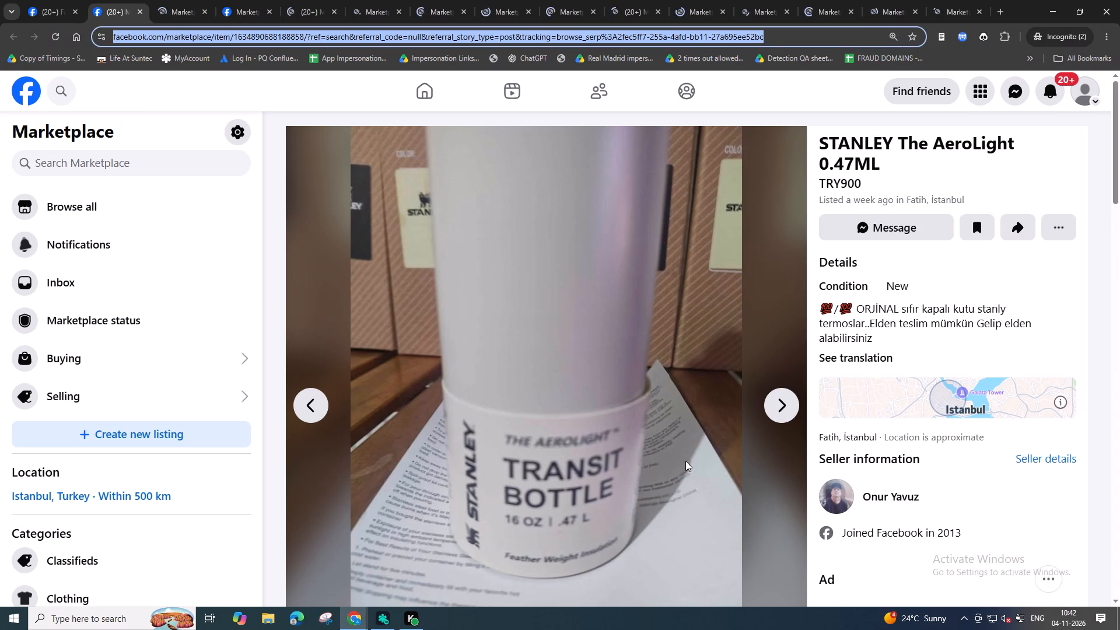
right_click(1045, 192)
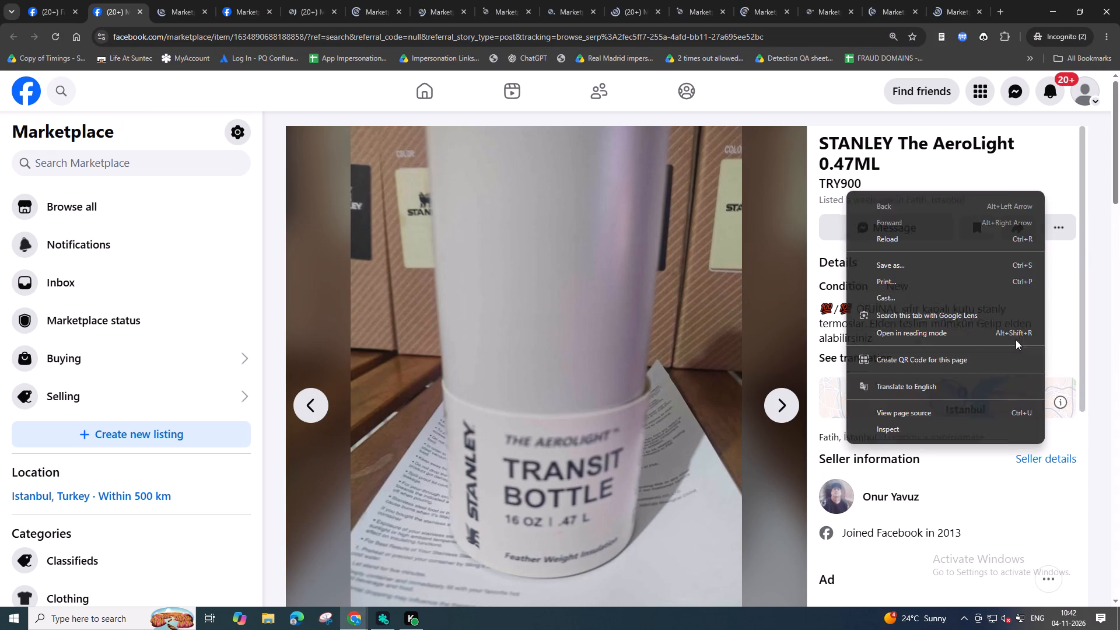
left_click(991, 380)
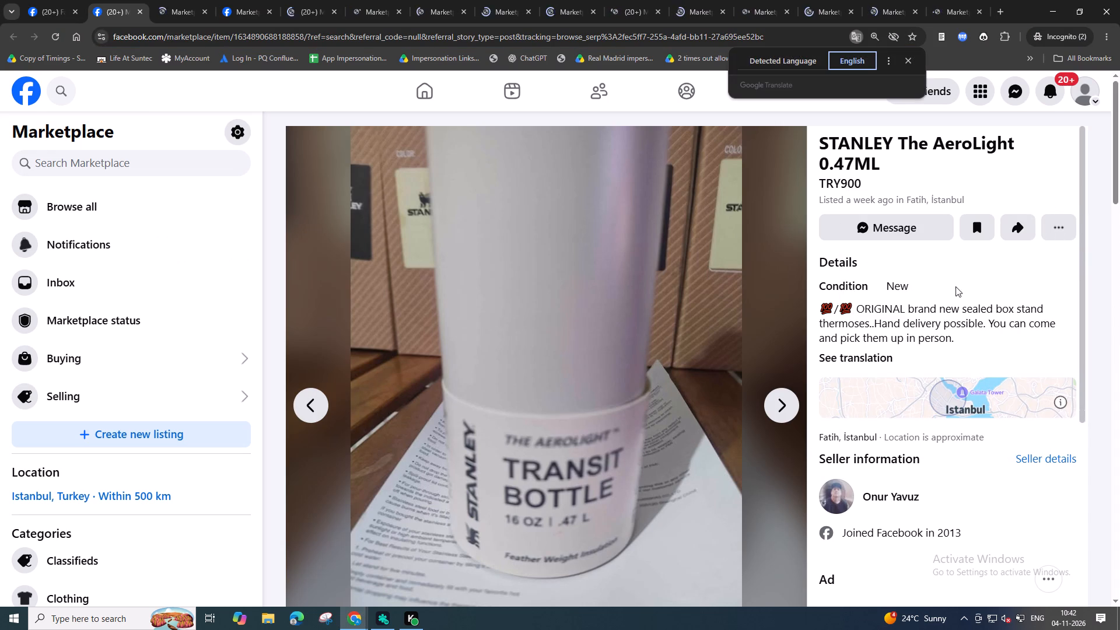
left_click(1040, 199)
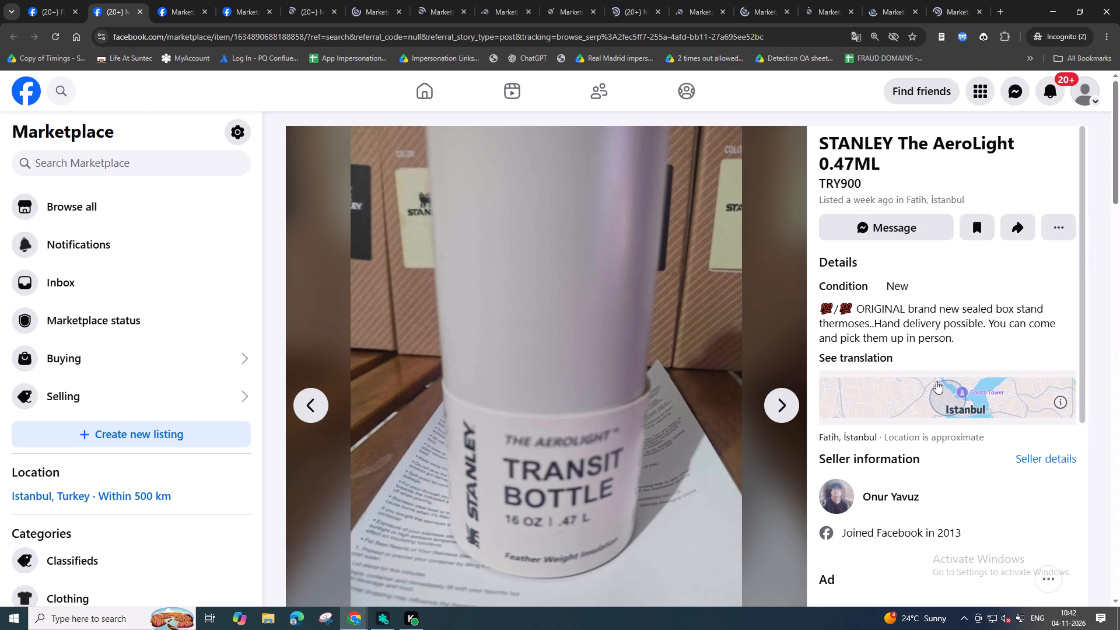
Save the TRY900 AeroLight listing as a new incident and close that listing's Marketplace tab.
key("alt+Tab")
left_click(259, 477)
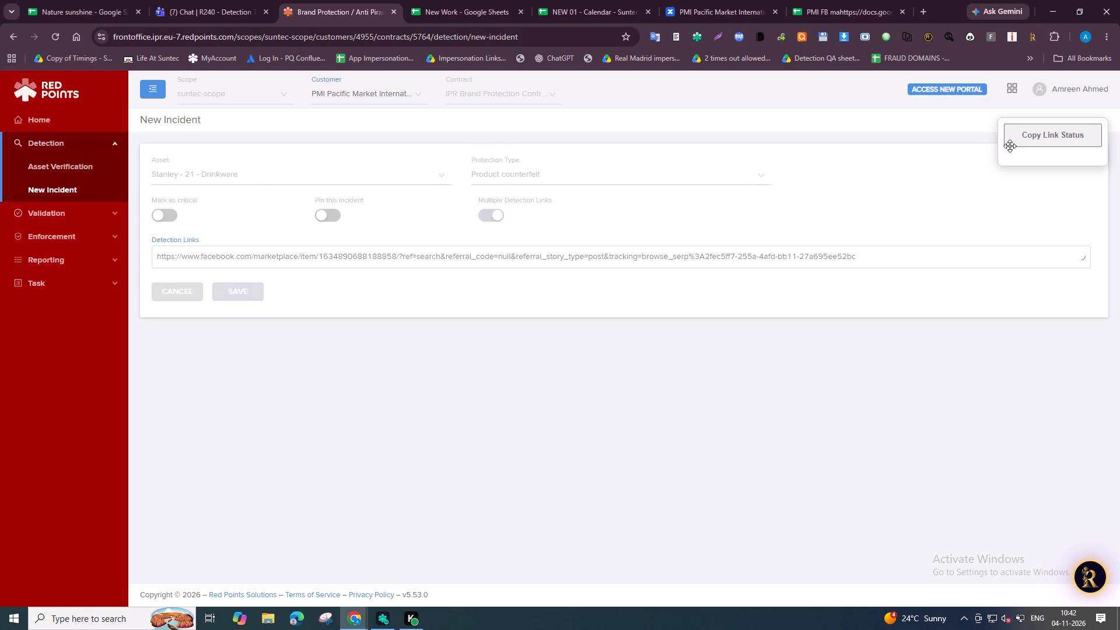
key("alt+Tab")
key("ctrl+w")
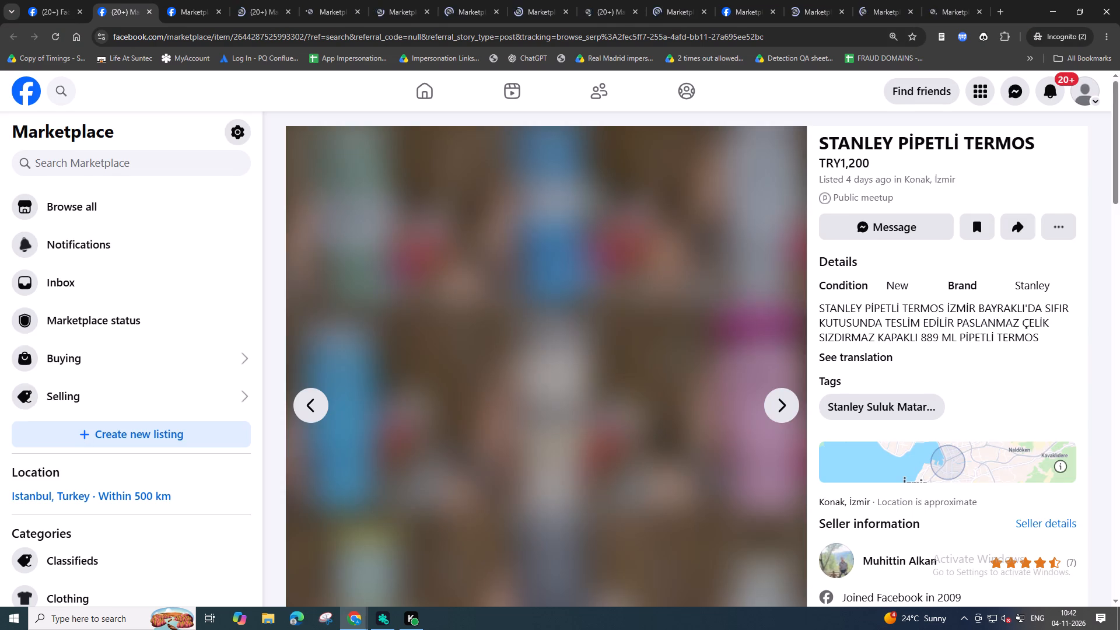
Check the photos of the TRY1,200 STANLEY PİPETLİ TERMOS listing in Konak and copy its link.
left_click(781, 325)
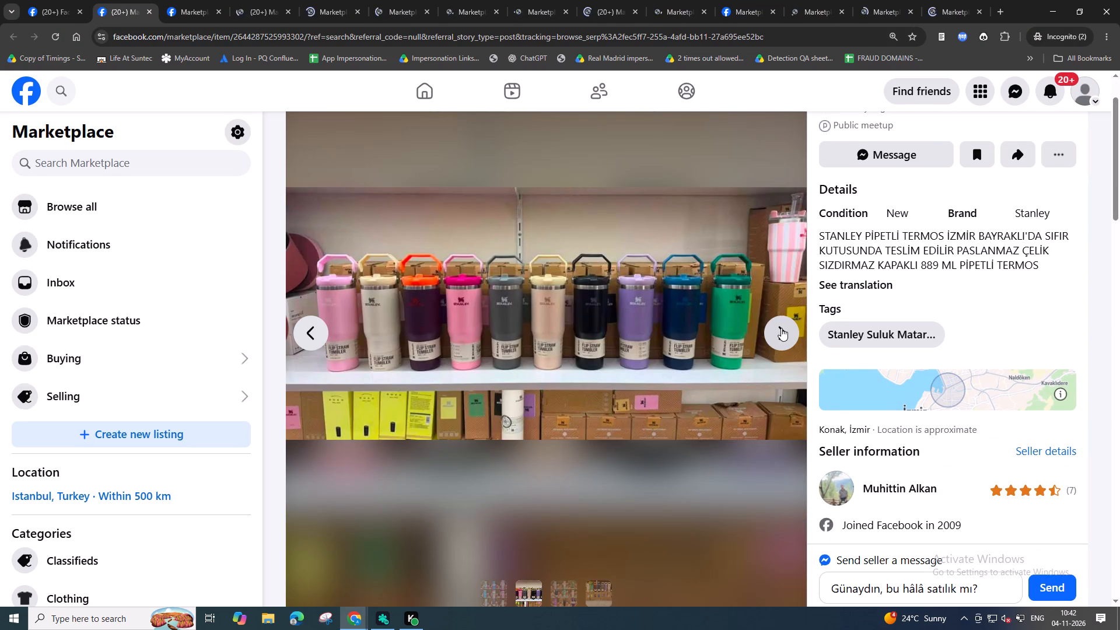
left_click(781, 328)
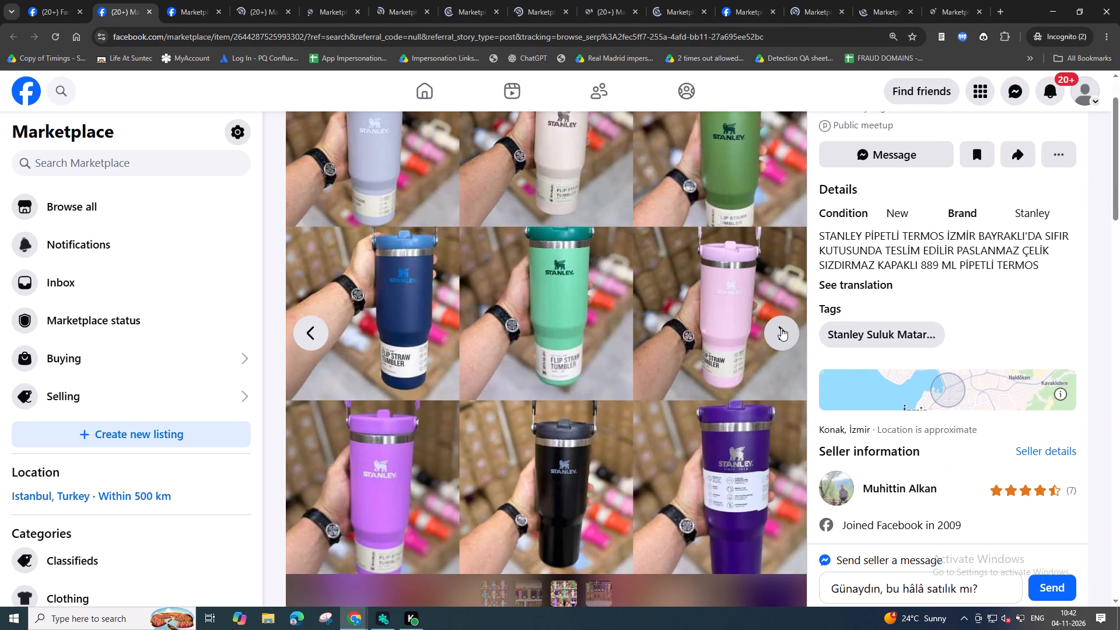
left_click(781, 328)
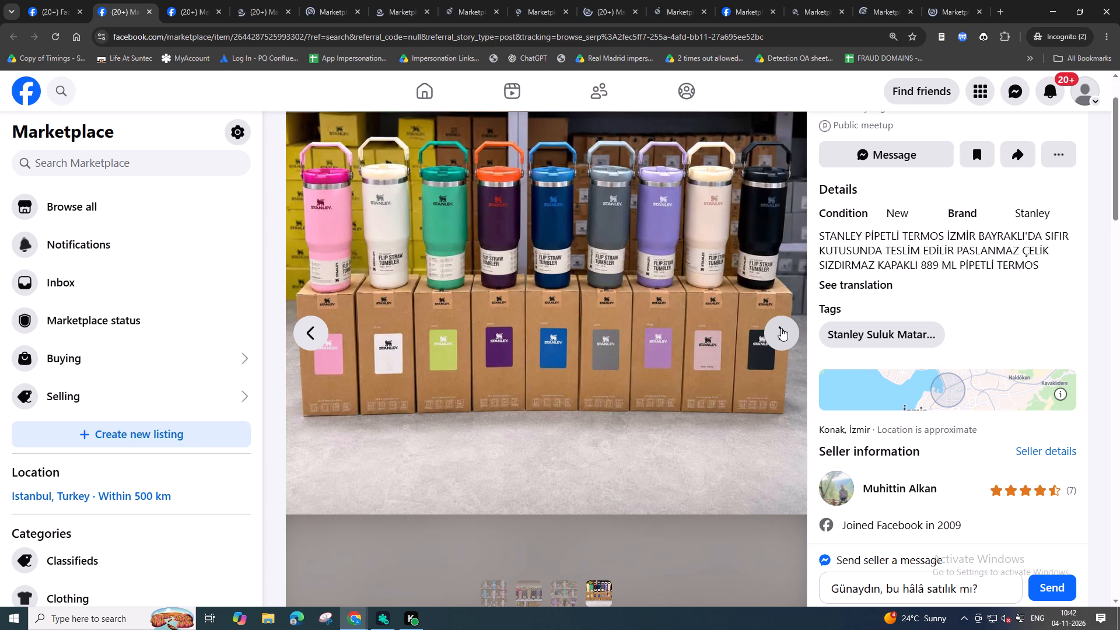
left_click(781, 328)
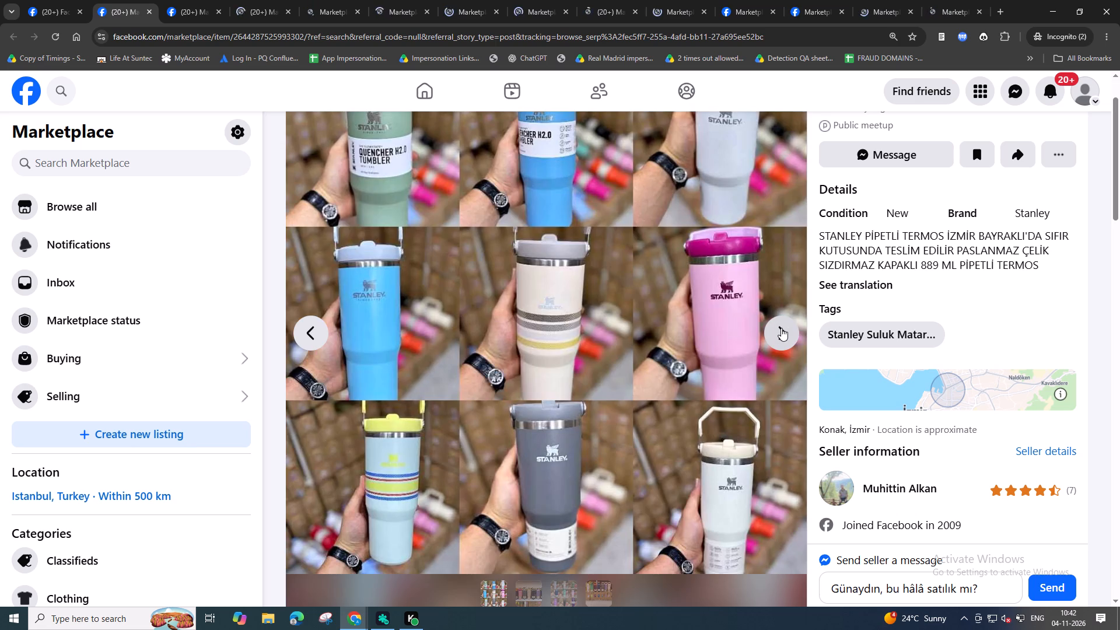
scroll(485, 261, "up", 6)
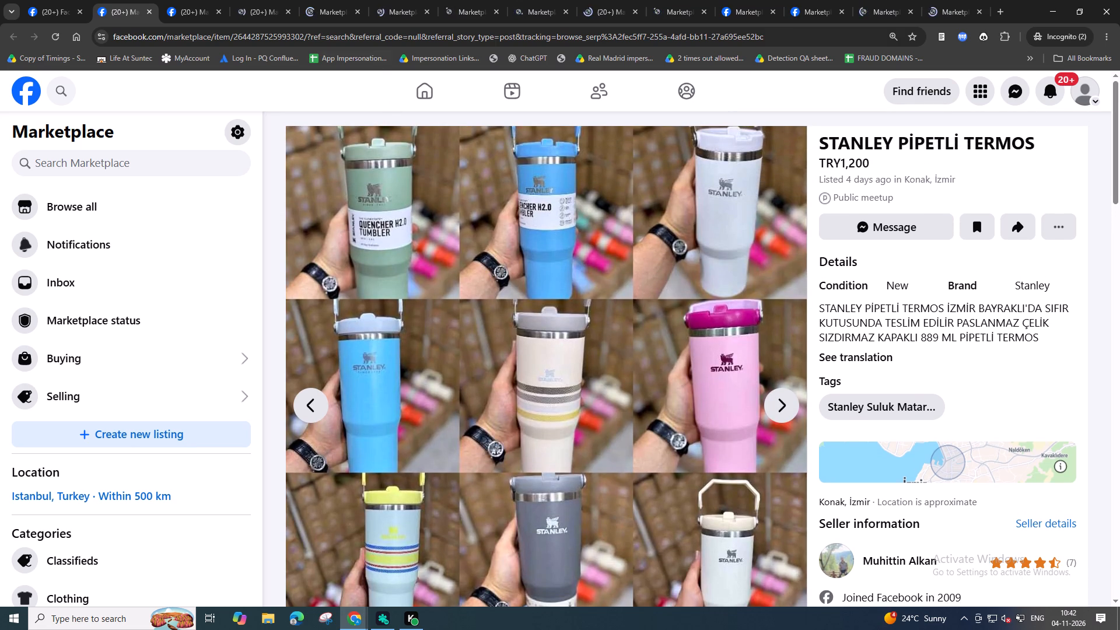
left_click(373, 34)
key("ctrl+a")
key("ctrl+c")
key("ctrl+c")
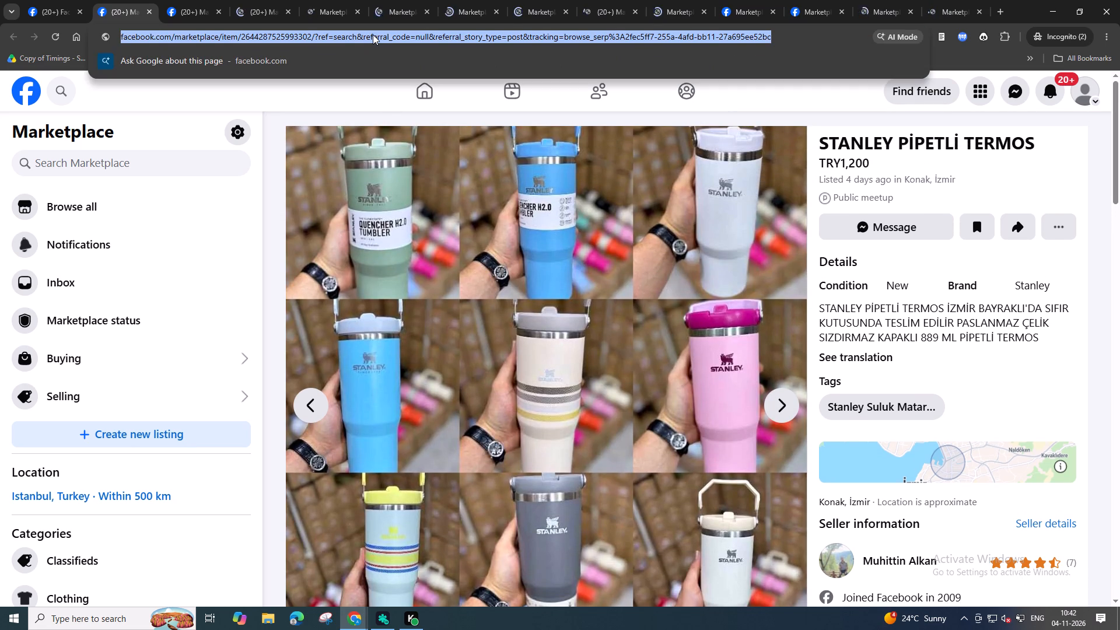
Replace the incident's link with the Pipetli Termos link, save it as a Stanley - 21 - Drinkware incident and copy the link status.
key("alt+Tab")
left_click(290, 312)
left_click(289, 307)
key("ctrl+v")
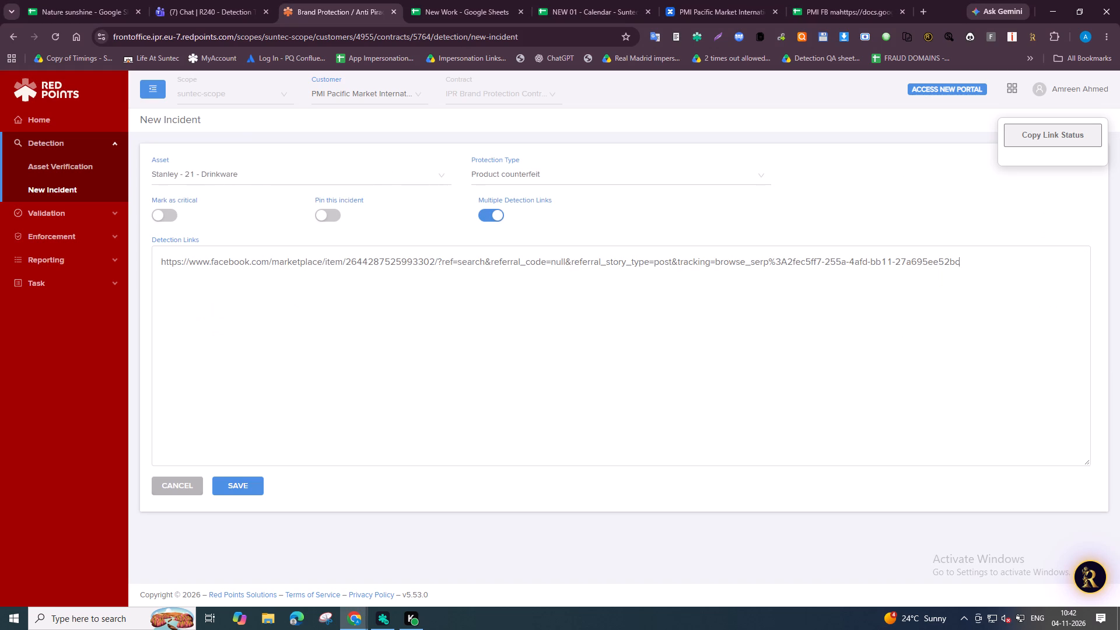
left_click(249, 480)
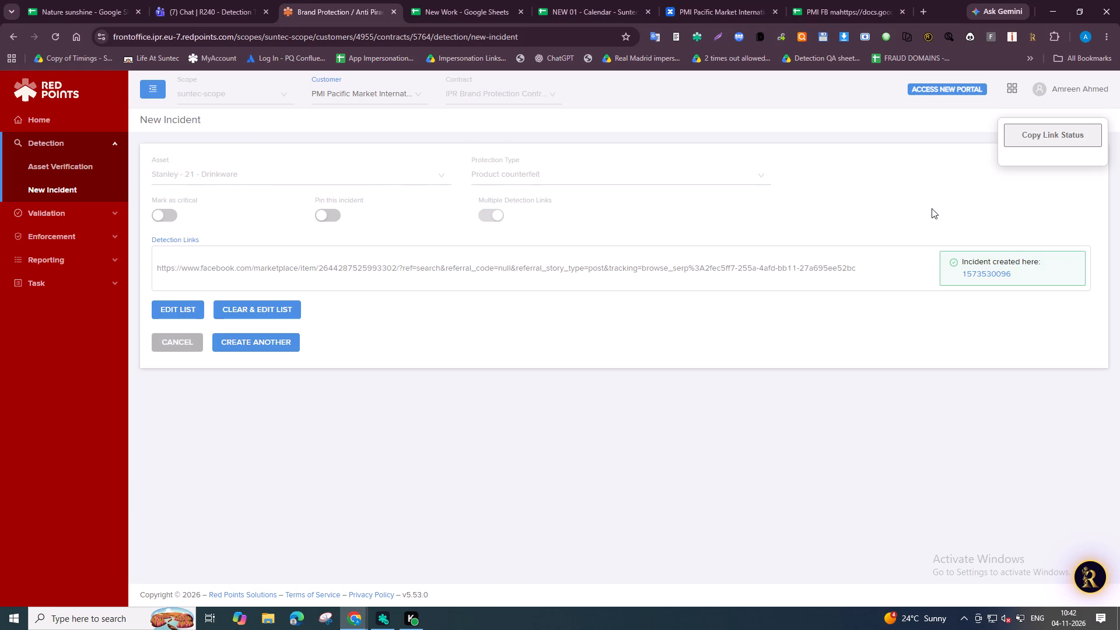
left_click(1042, 138)
Go back to the STANLEY PİPETLİ TERMOS listing and examine all its tumbler photos again.
key("alt+Tab")
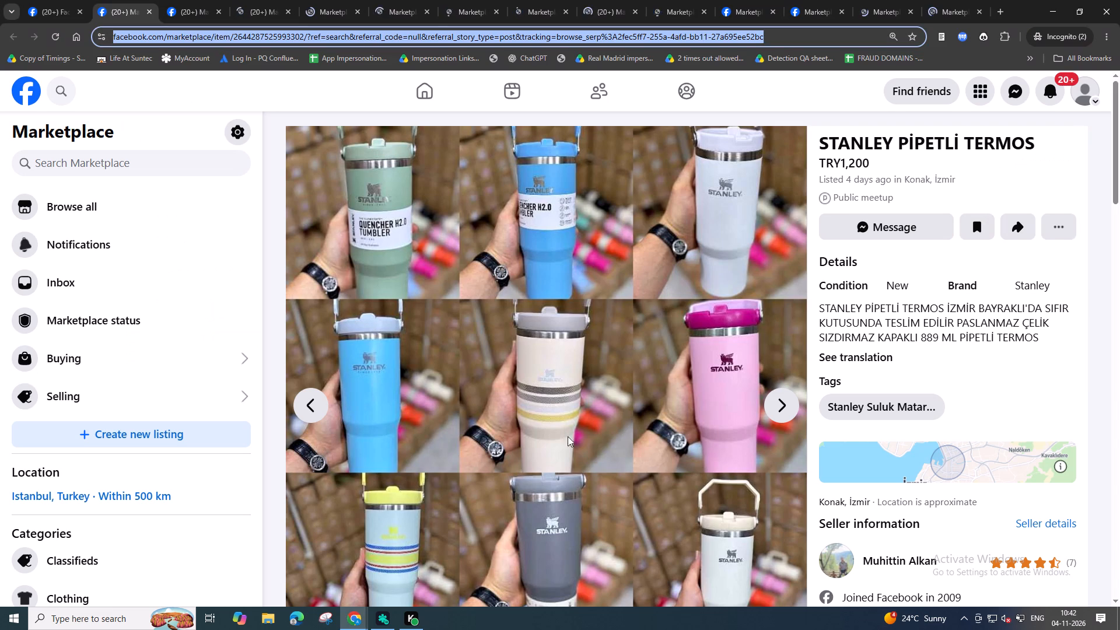
left_click(787, 415)
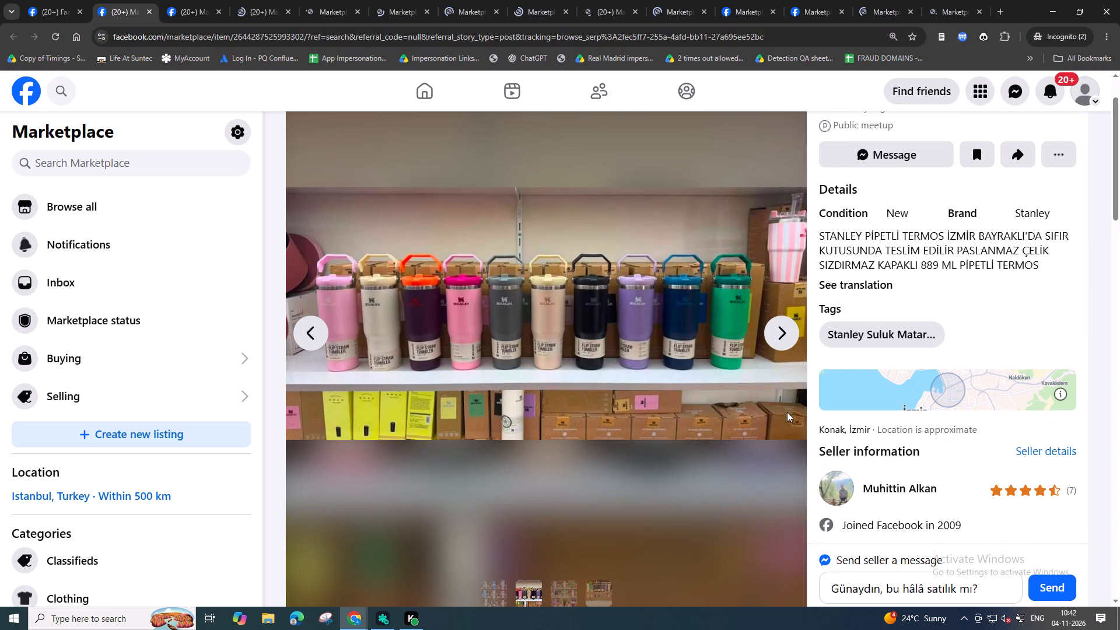
left_click(781, 343)
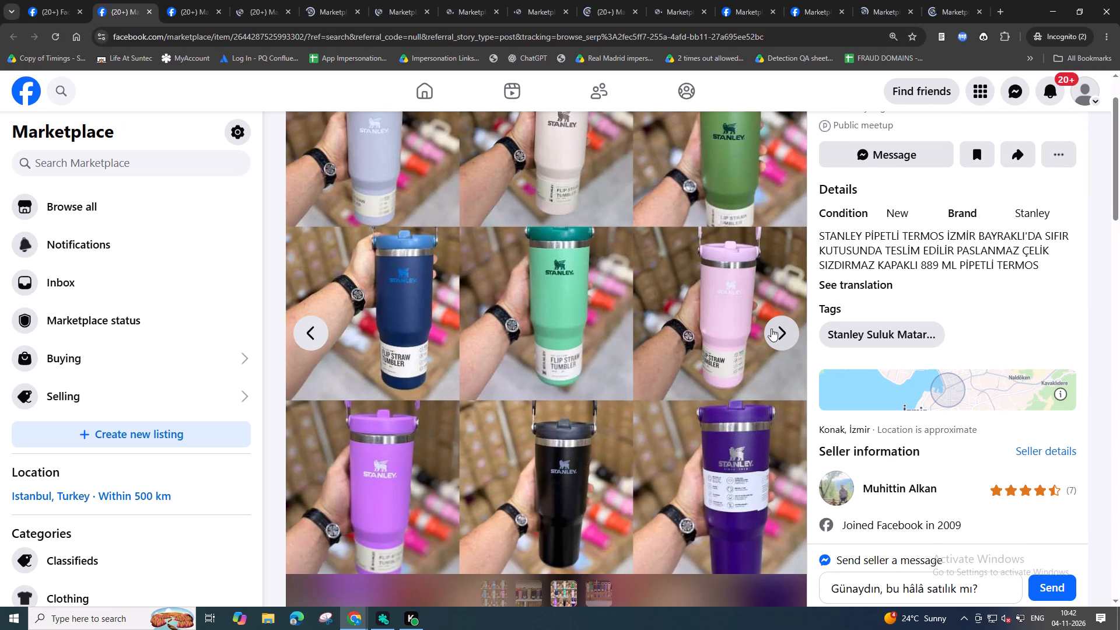
left_click(785, 334)
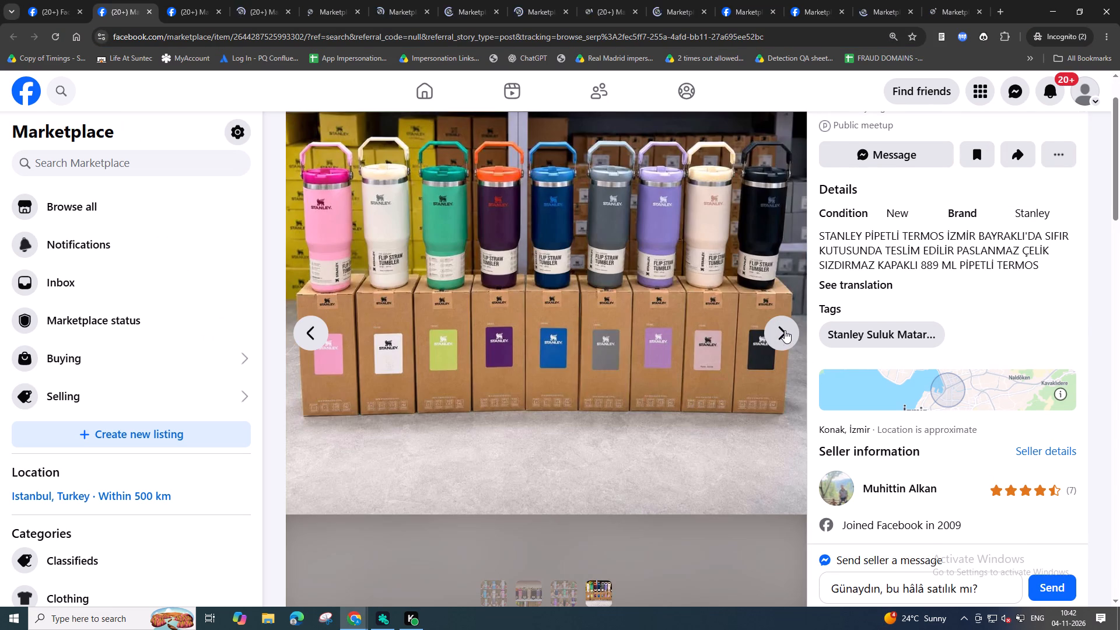
left_click(785, 327)
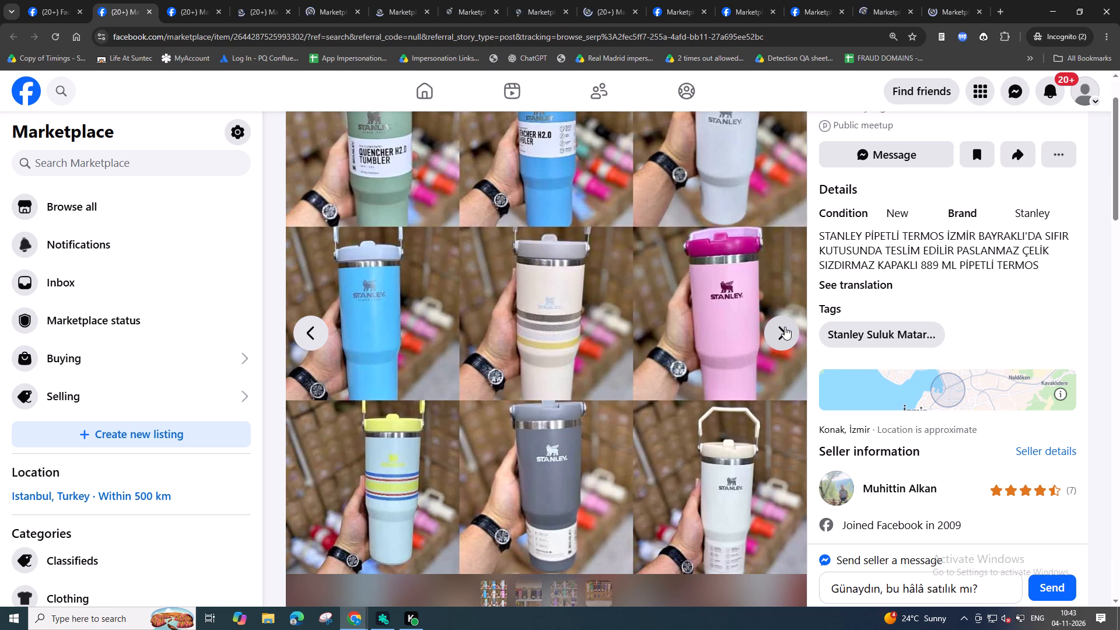
left_click(785, 327)
triple_click(785, 327)
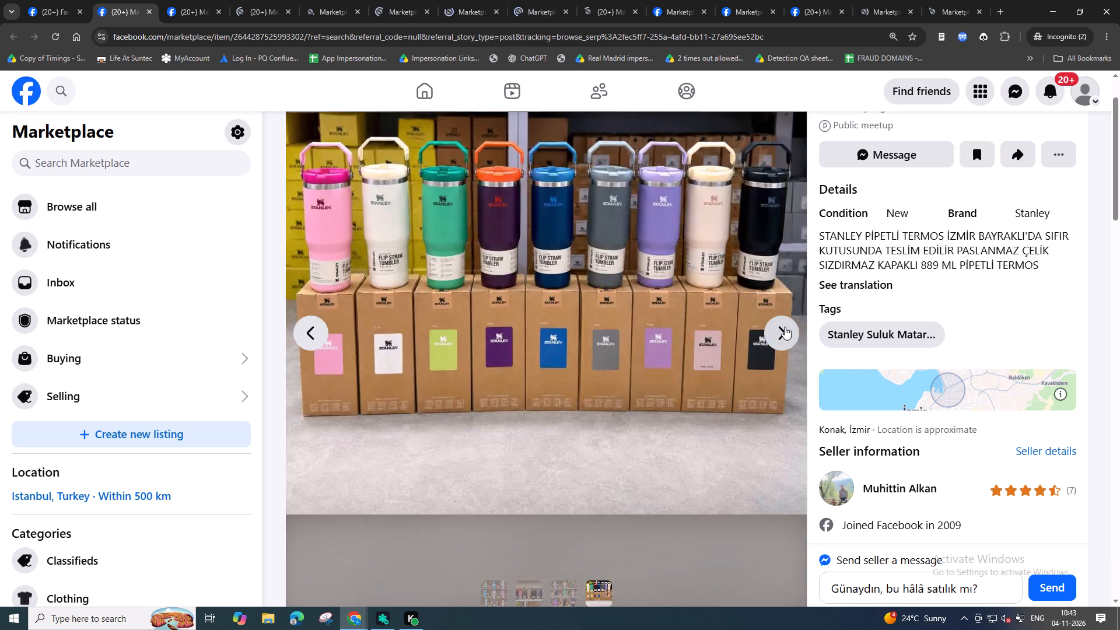
triple_click(785, 327)
left_click(785, 327)
Copy the Pipetli Termos link status from Red Points and paste it below the last link in the New Work sheet.
key("alt+Tab")
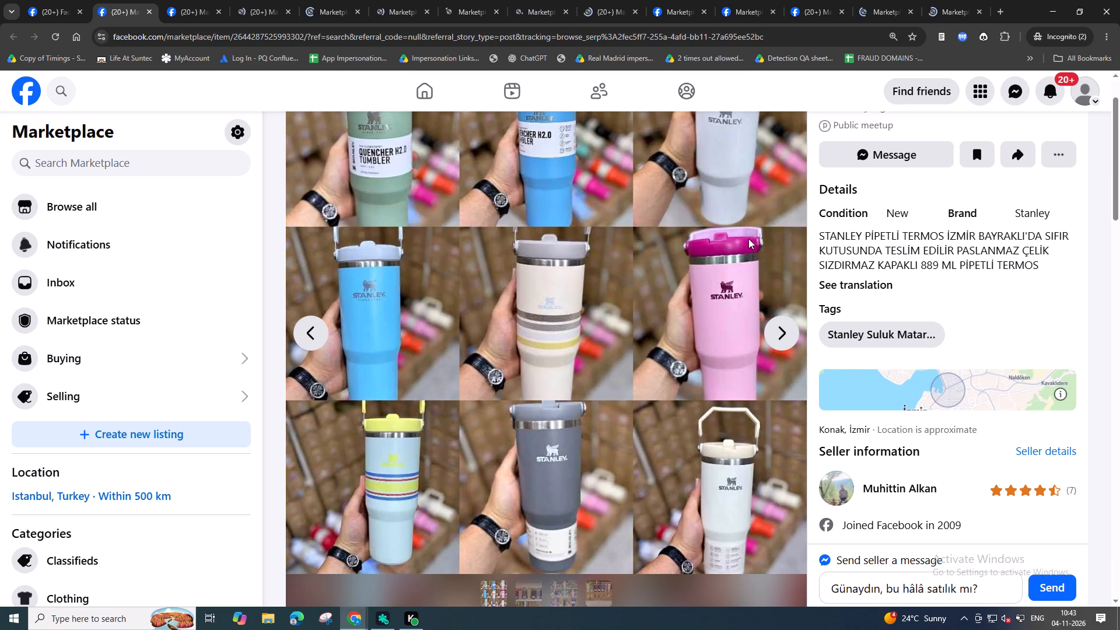
left_click(1039, 140)
left_click(474, 0)
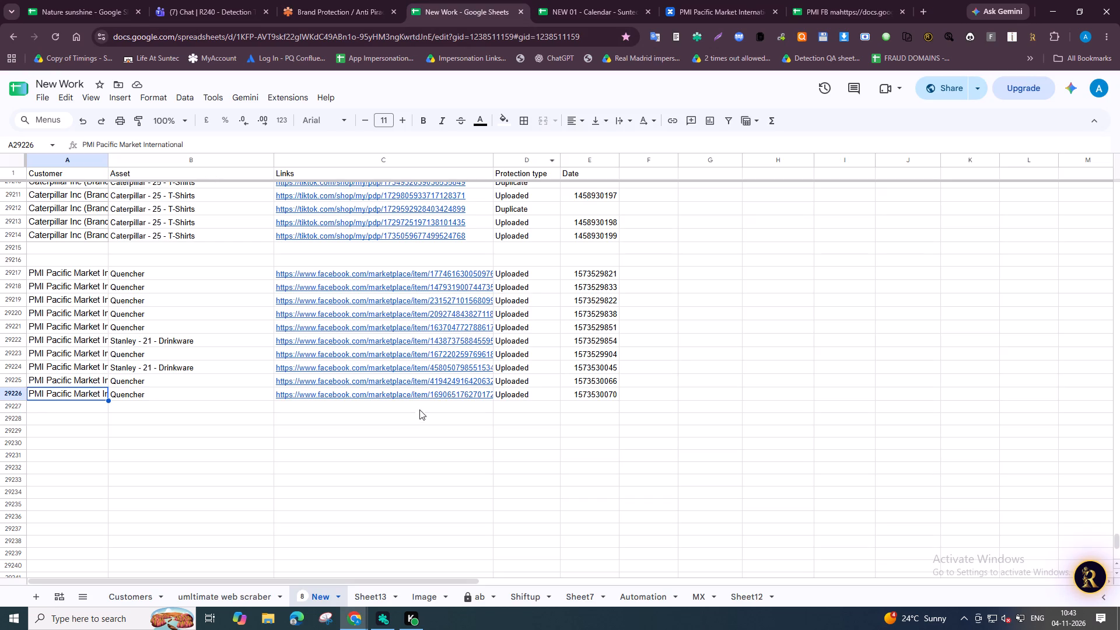
left_click(419, 412)
key("ctrl+v")
Move the pasted link, status and incident ID up over the header line in row 29227, aligned to columns C through E.
key("Down")
key("ctrl+Right")
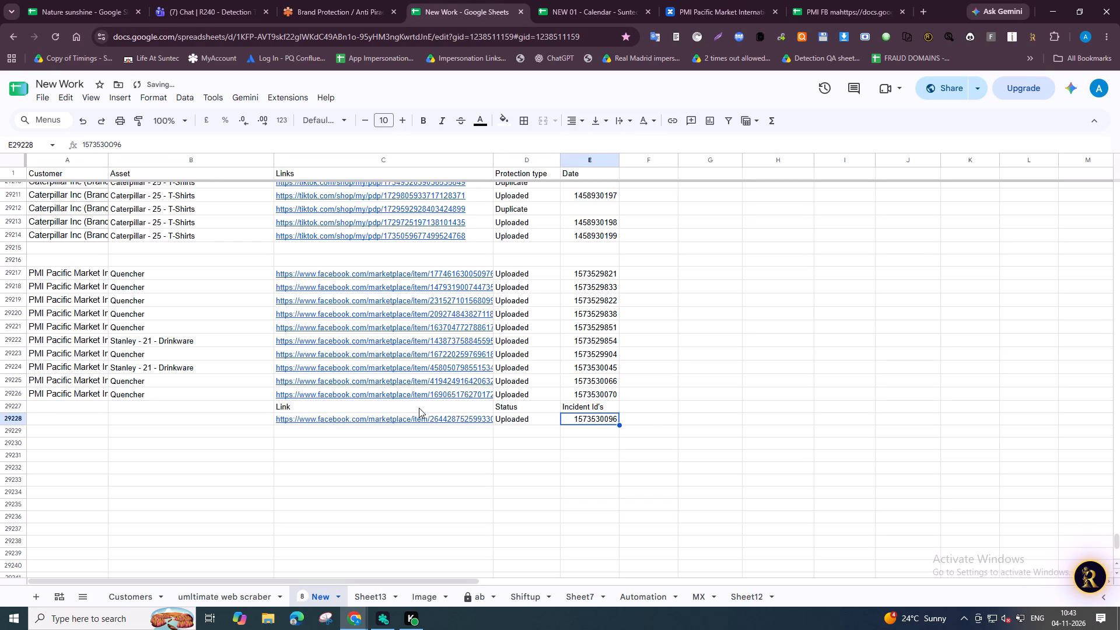
key("ctrl+shift+Left")
key("ctrl+x")
key("Up")
key("ctrl+v")
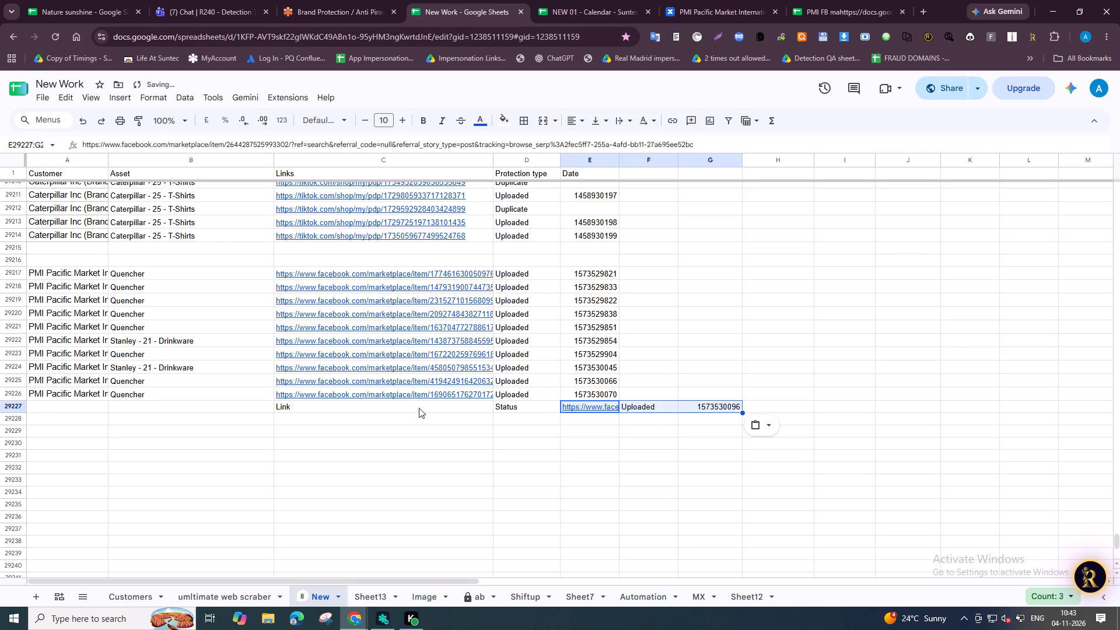
key("ctrl+x")
key("Left")
key("ctrl+v")
key("ctrl+x")
key("Left")
key("ctrl+v")
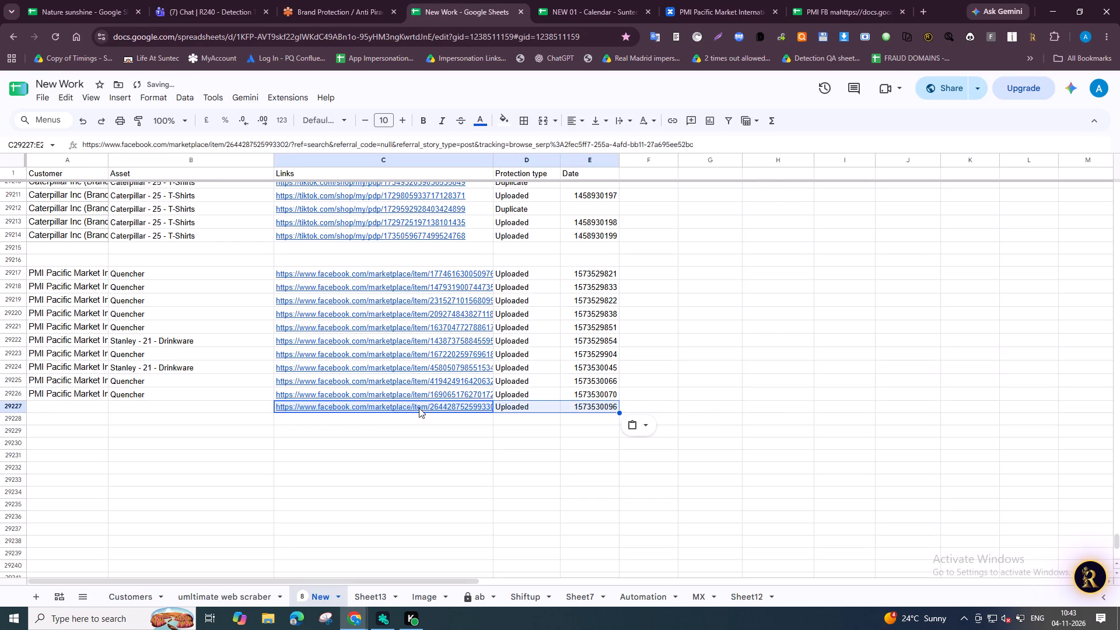
Fill row 29227 with the asset Stanley - 21 - Drinkware and the customer PMI Pacific Market International.
key("Left")
key("Left")
key("Up")
key("Up")
key("Up")
key("Right")
key("ctrl+c")
key("Down")
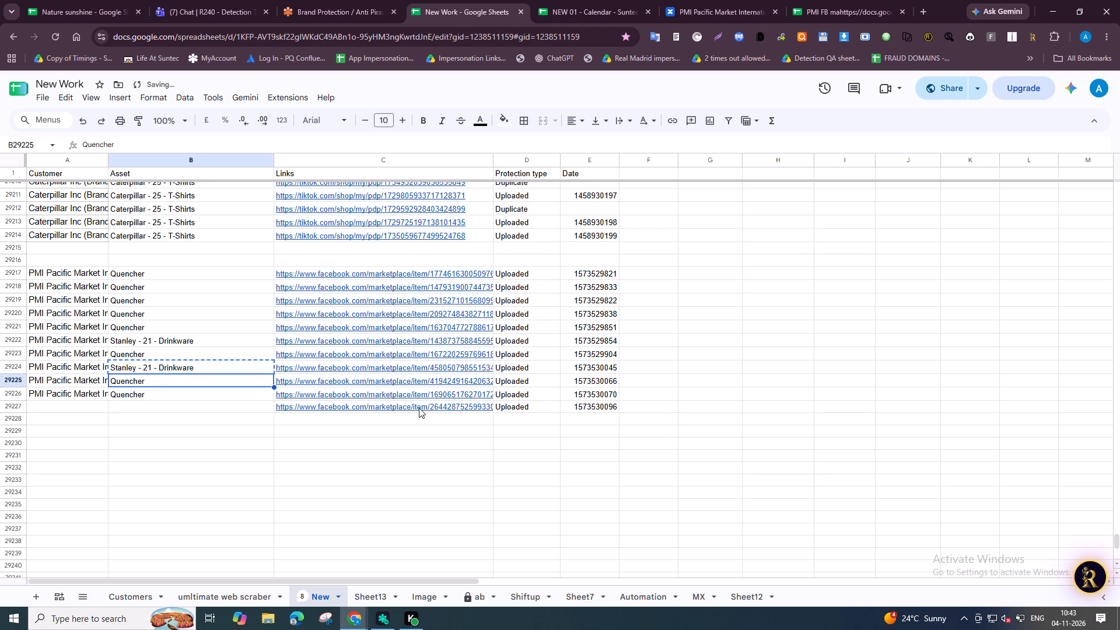
key("Down")
key("Down")
key("ctrl+v")
key("Left")
key("ctrl+d")
Switch back to the Marketplace window and close the STANLEY PİPETLİ TERMOS listing's tab.
key("alt+Tab")
key("ctrl+w")
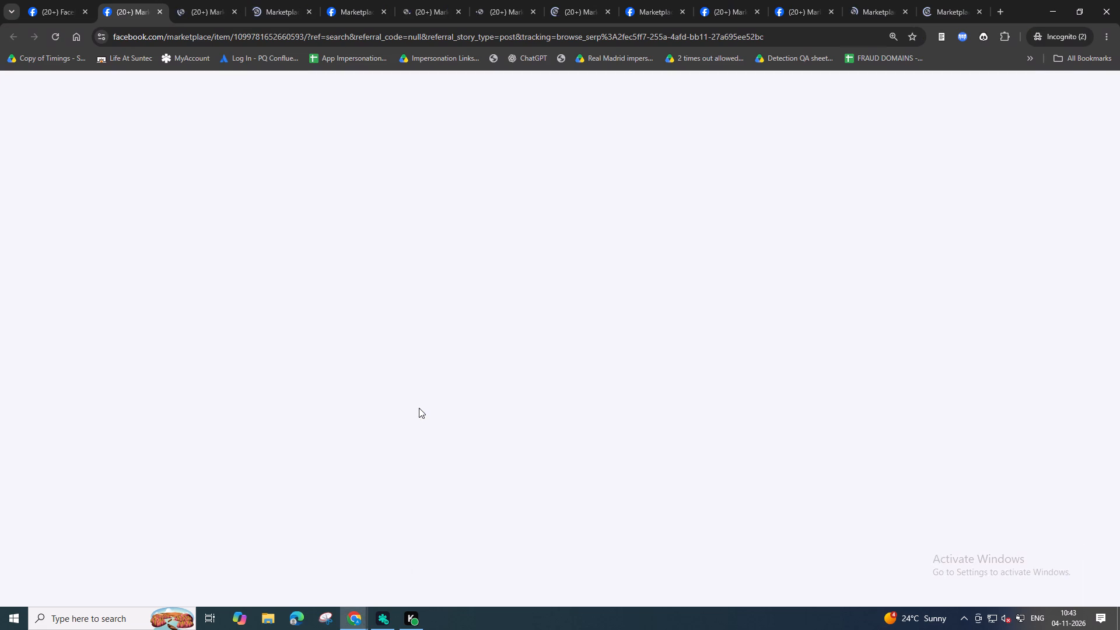
Check the photos of the TRY950 Stanley The AeroLight 0.47ML listing in Fatih and copy its link.
left_click(773, 338)
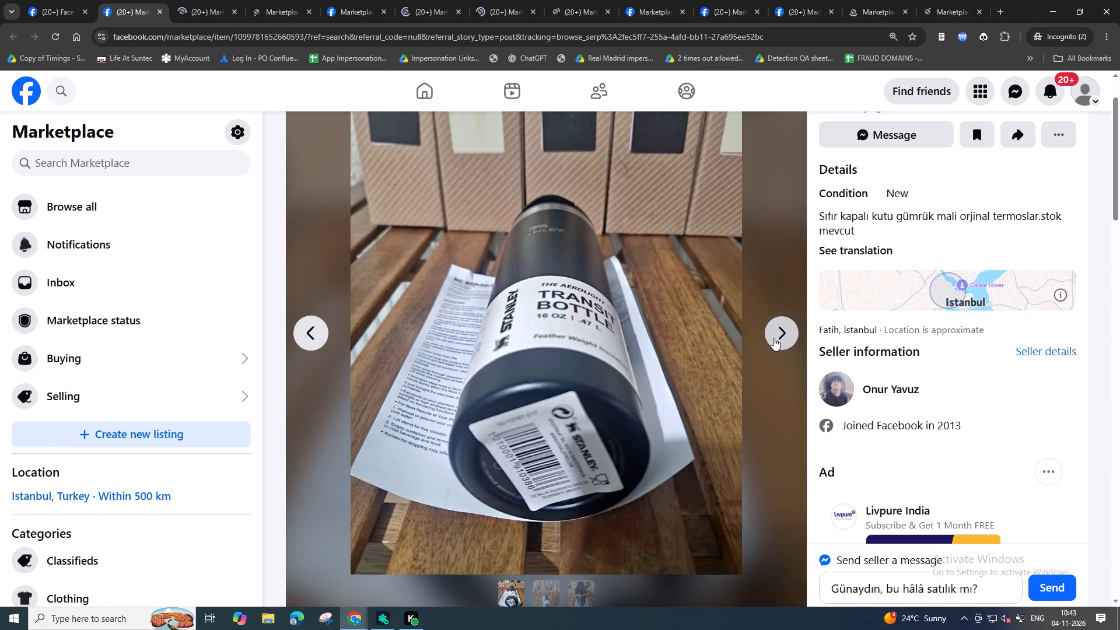
left_click(779, 335)
left_click(780, 335)
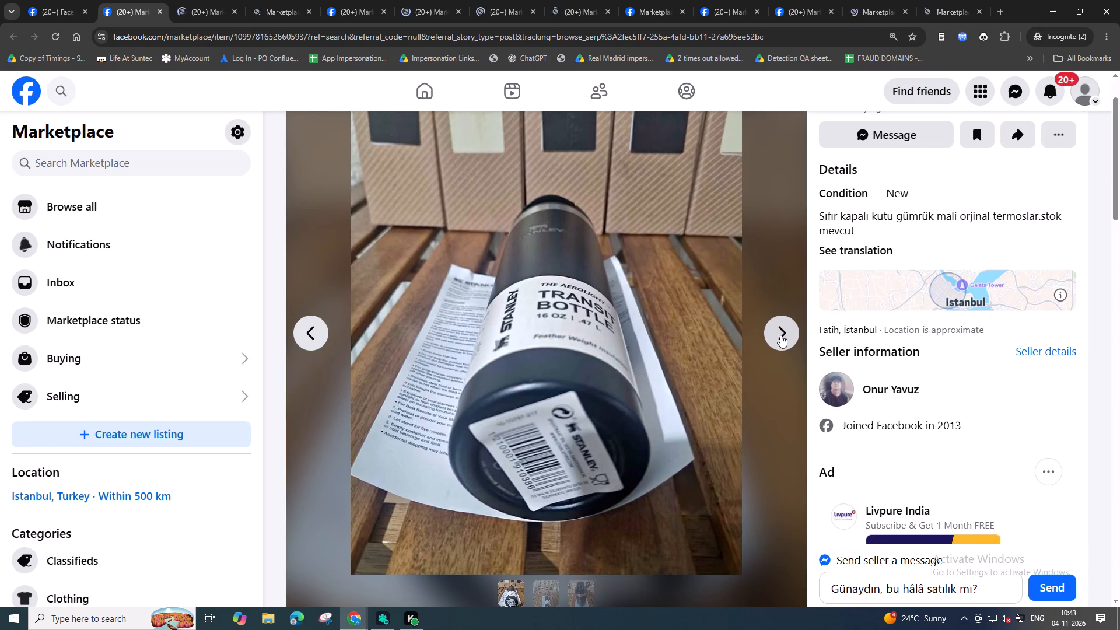
left_click(780, 335)
scroll(777, 337, "up", 3)
left_click(495, 38)
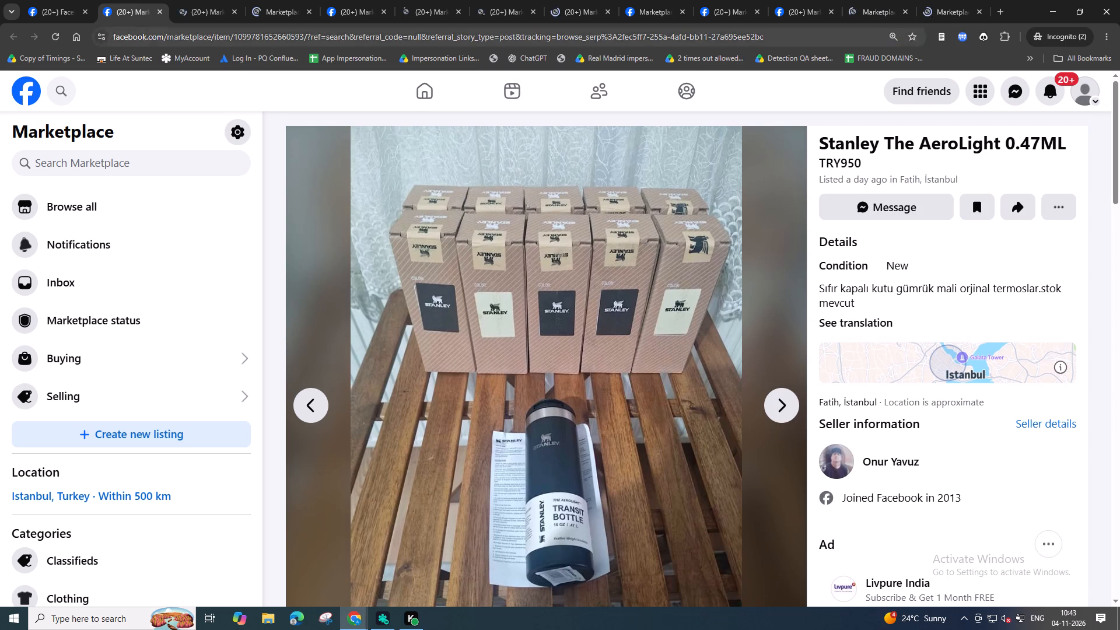
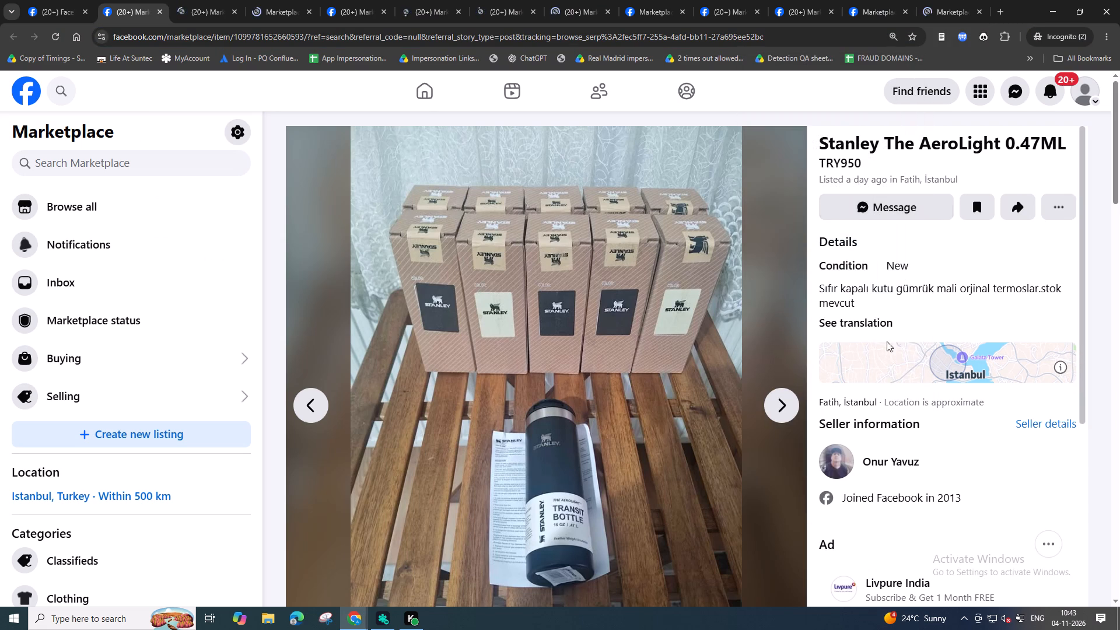
Translate the Stanley AeroLight 0.47ML listing page and its description into English.
right_click(922, 314)
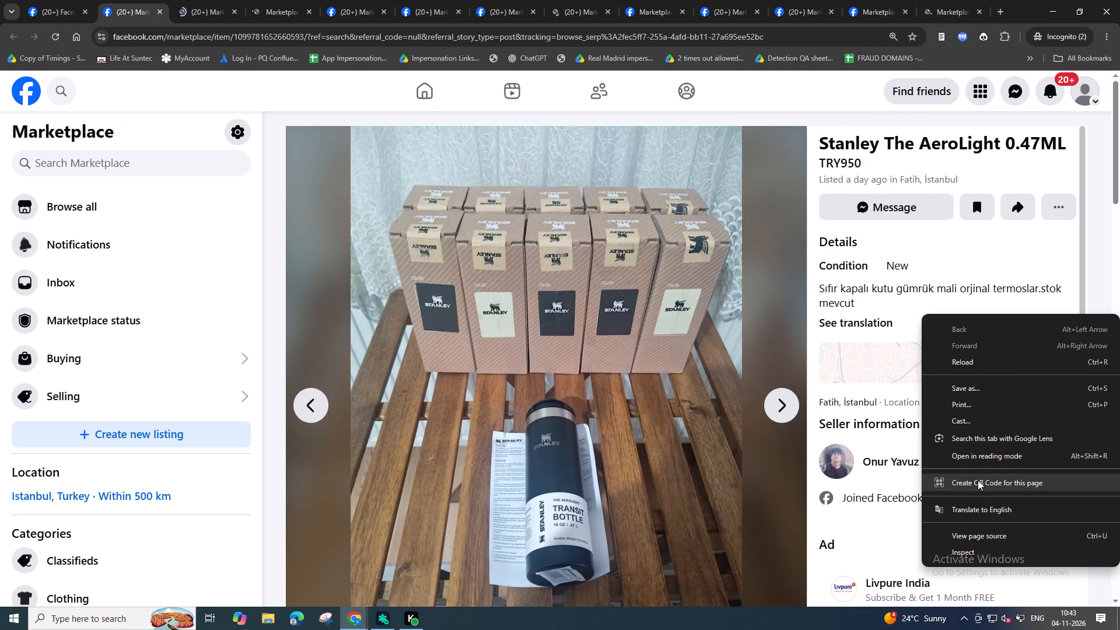
left_click(970, 509)
left_click(875, 324)
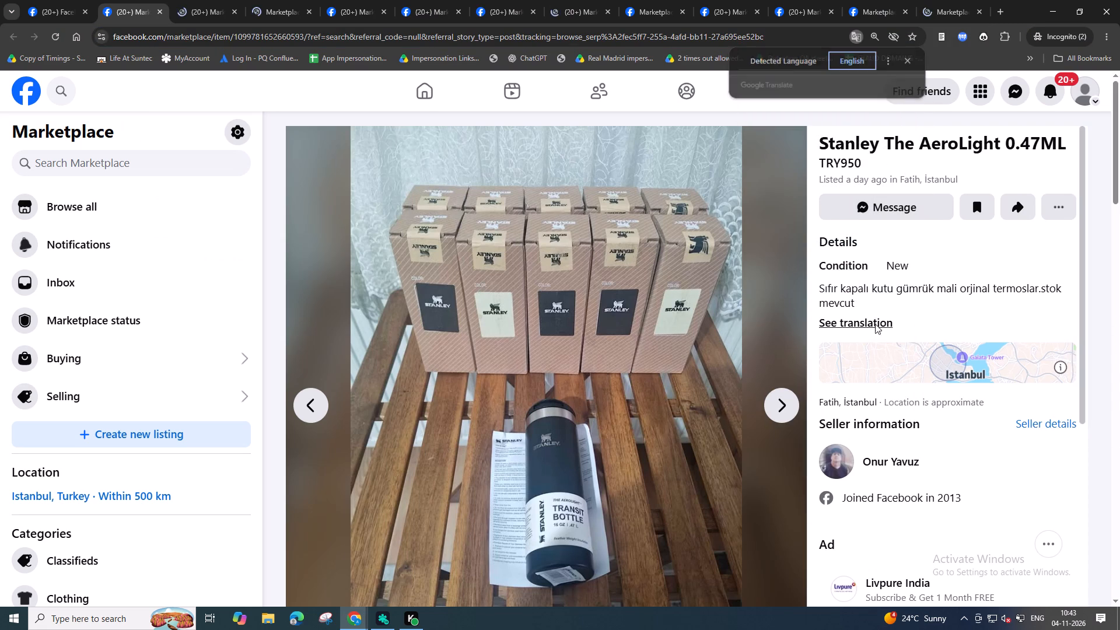
Switch to Red Points, submit the AeroLight listing as a Stanley - 21 - Drinkware product counterfeit incident, and copy its link status.
key("alt+Tab")
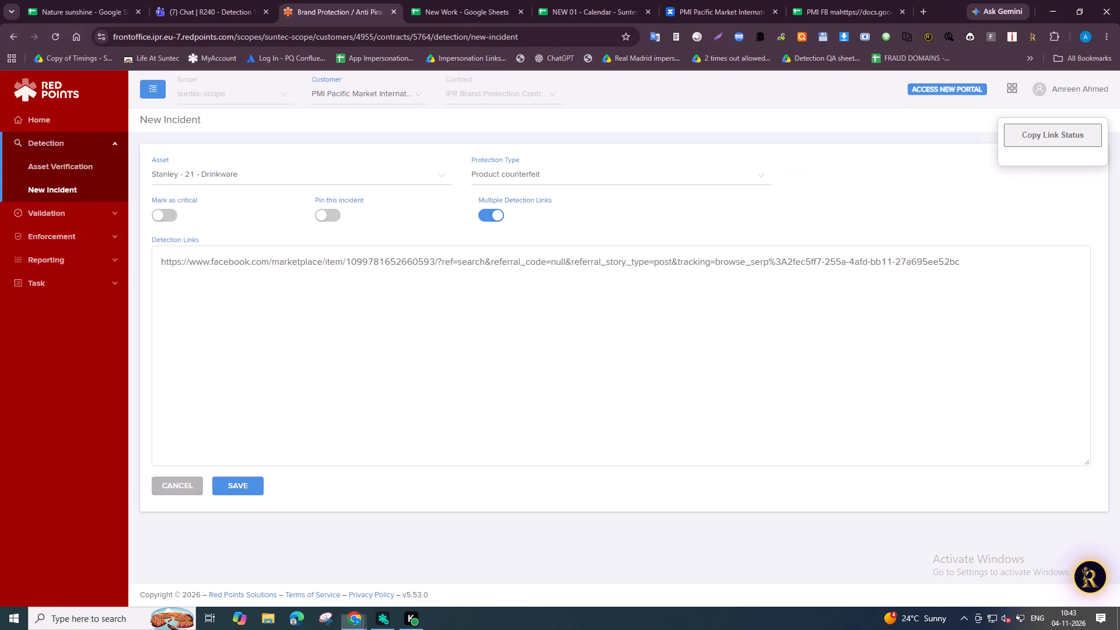
left_click(246, 491)
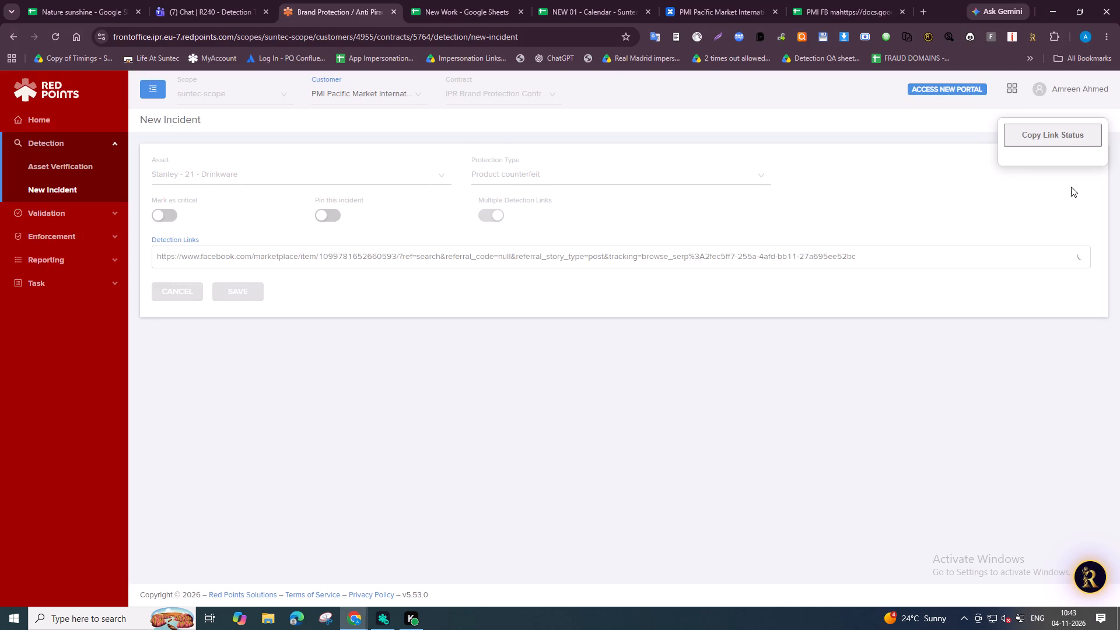
left_click(1068, 145)
Log the AeroLight incident in row 29228 of New Work with asset and customer filled from above, and close its Marketplace tab.
left_click(461, 0)
left_click(432, 429)
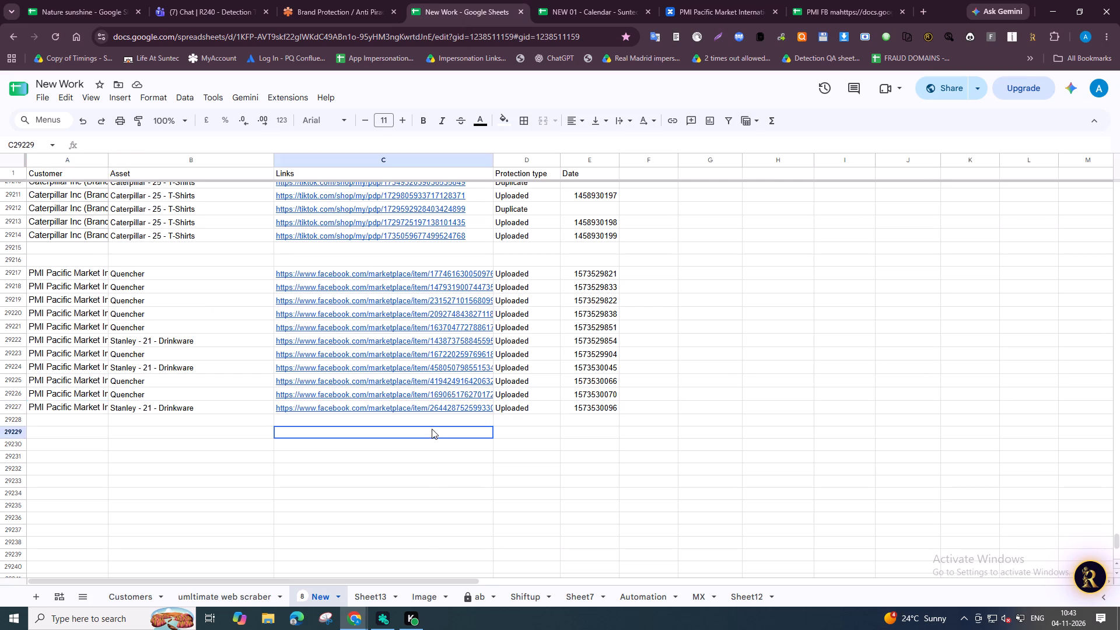
key("ctrl+v")
key("Down")
key("ctrl+shift+Right")
key("ctrl+x")
key("Up")
key("Up")
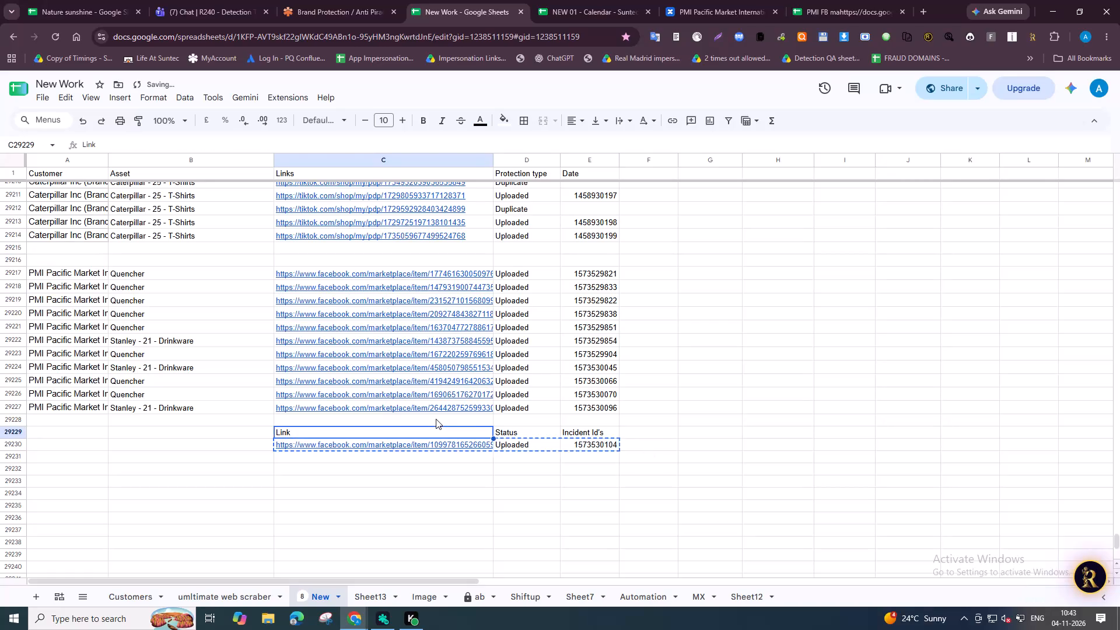
key("ctrl+v")
key("Left")
key("ctrl+d")
key("Left")
key("ctrl+d")
key("alt+Tab")
key("ctrl+w")
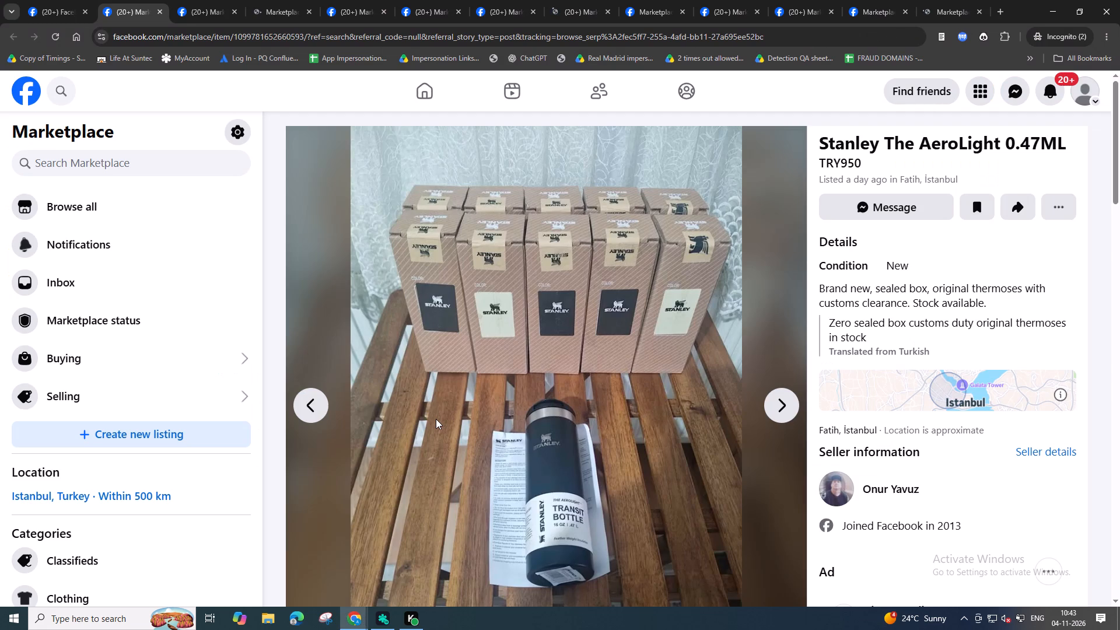
Look over the TRY1,000 Stanley termos sıfır ürün listing in Menteşe, Muğla, and translate the page into English.
scroll(587, 398, "down", 3)
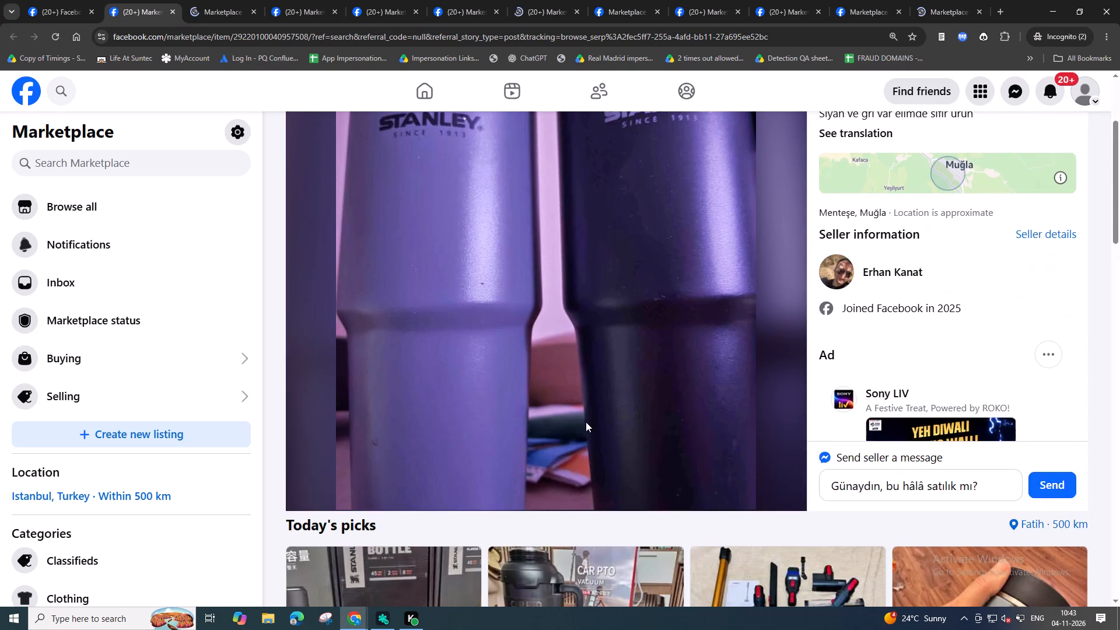
scroll(584, 433, "up", 5)
right_click(1008, 280)
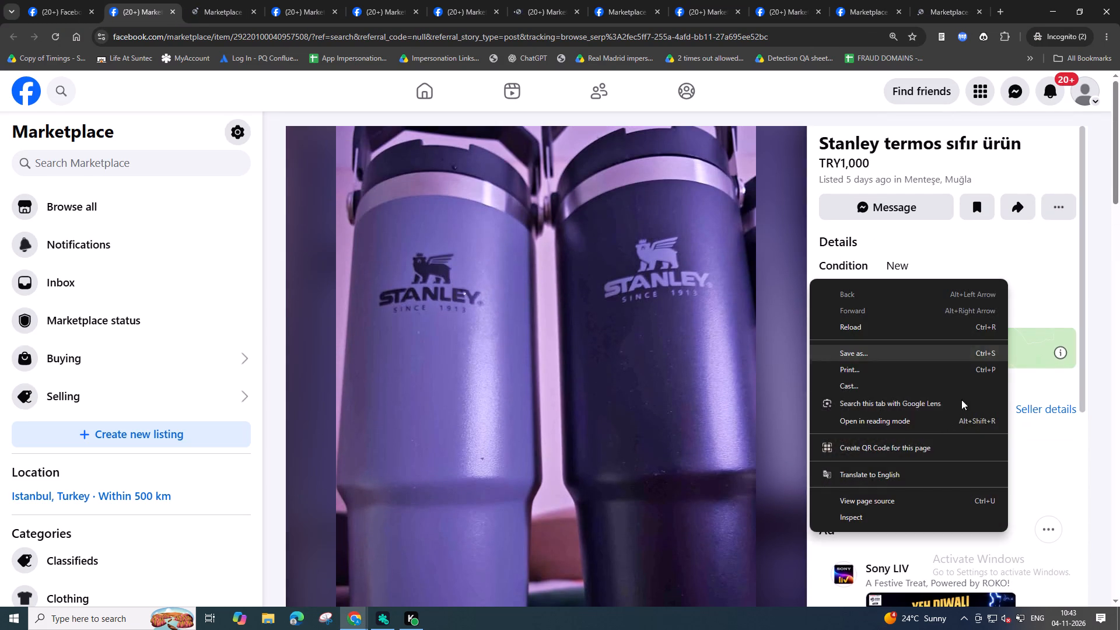
left_click(914, 478)
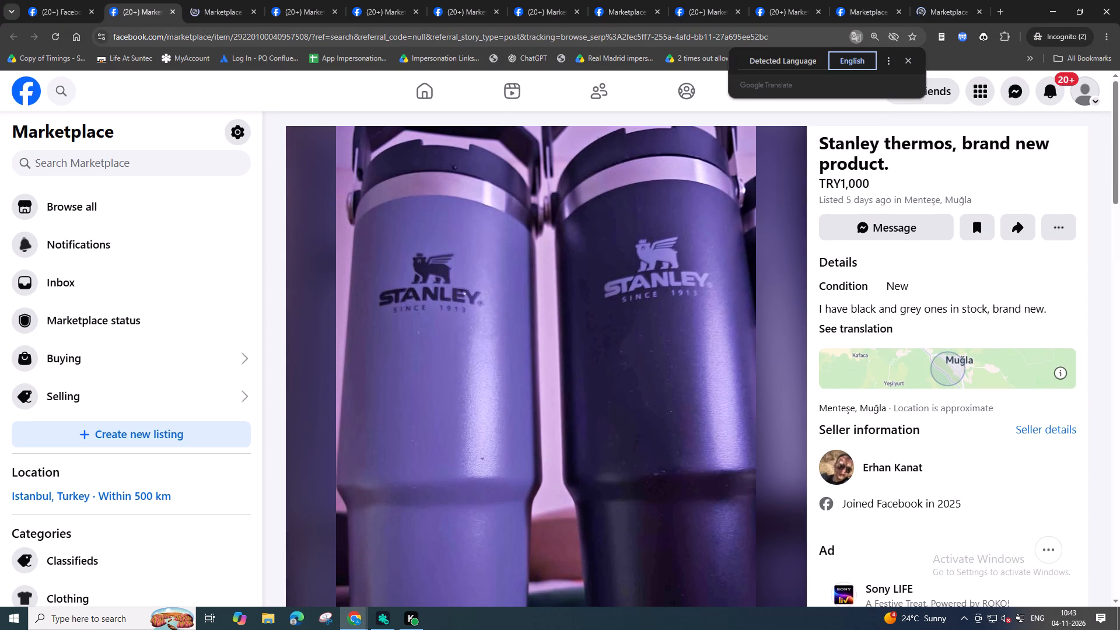
Copy the TRY1,000 Stanley termos listing's link into the cleared Detection Links of a new Red Points incident.
left_click(468, 39)
key("ctrl+a")
key("ctrl+c")
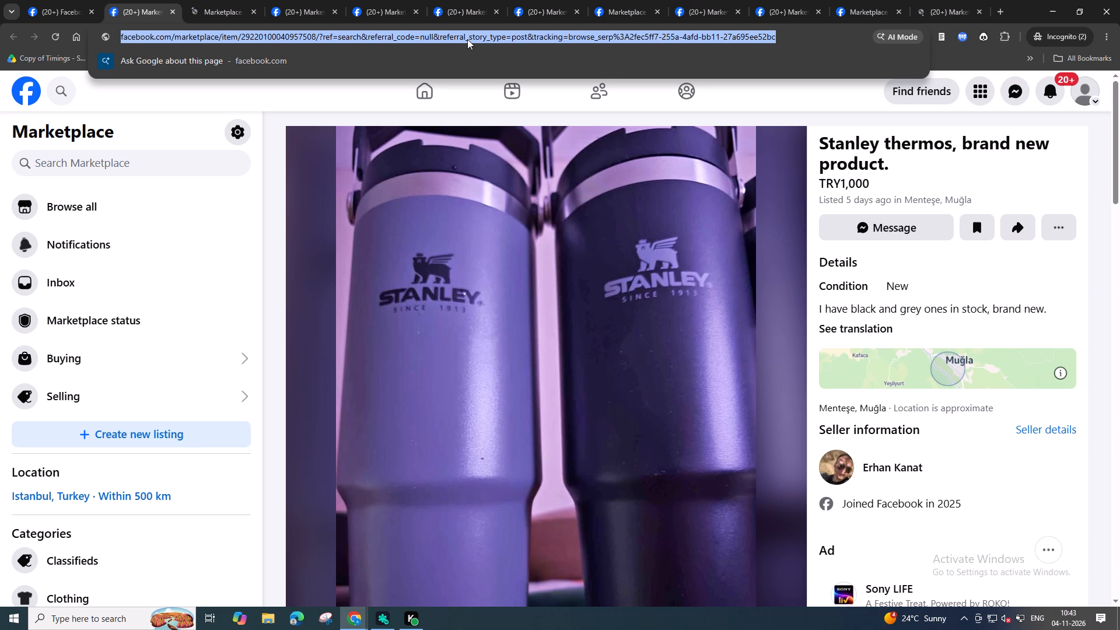
key("ctrl+c")
key("ctrl+c")
key("ctrl+c")
key("alt+Tab")
left_click(229, 0)
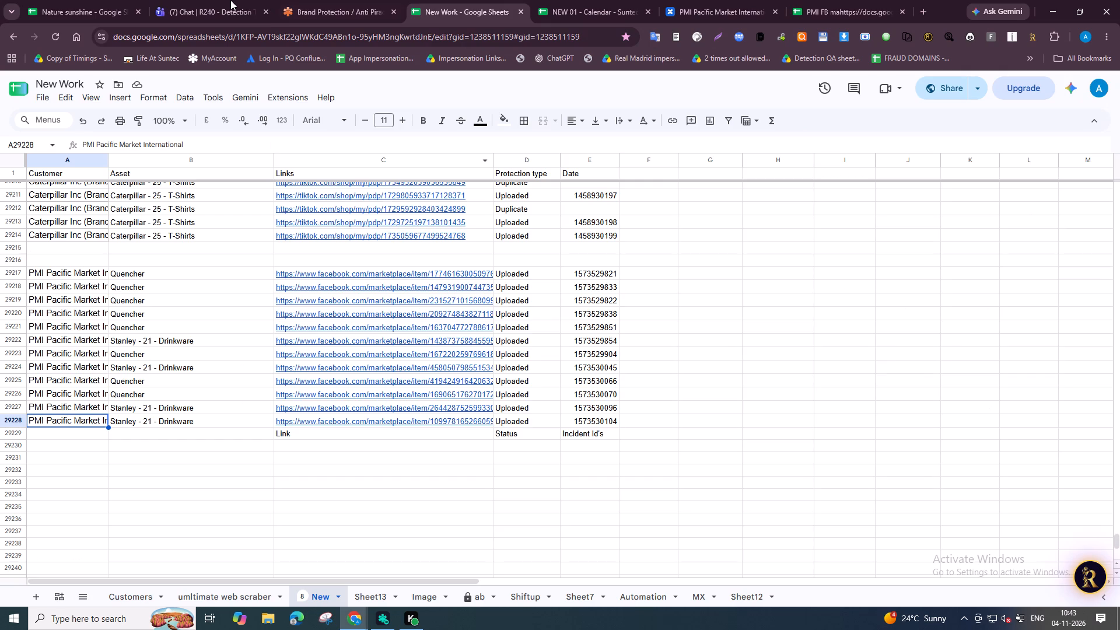
left_click(304, 0)
double_click(290, 310)
key("ctrl+v")
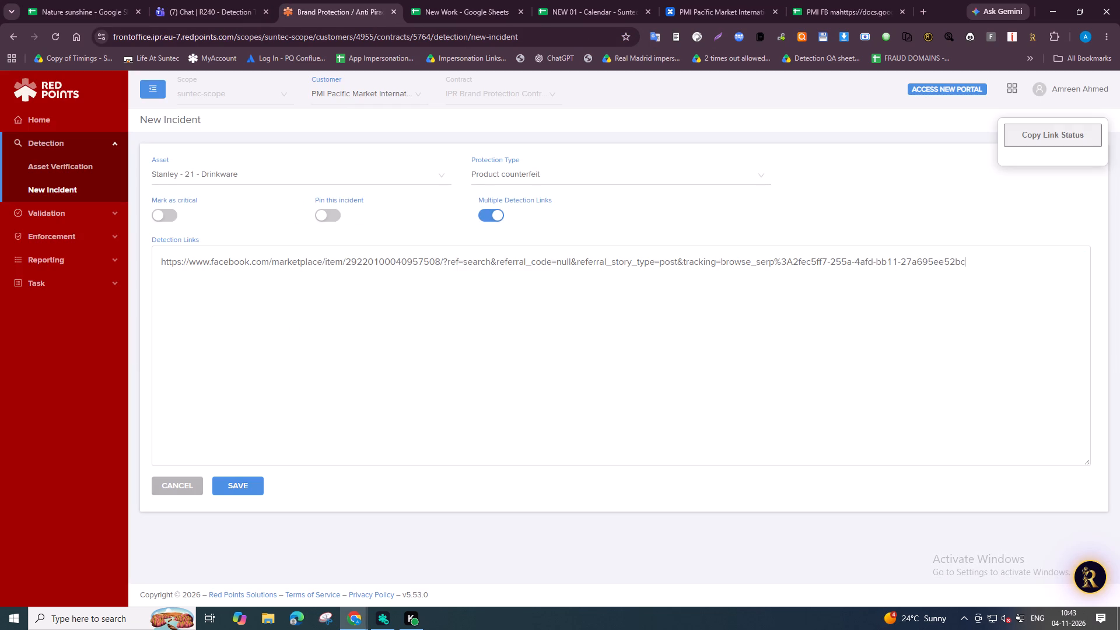
Submit the TRY1,000 Stanley termos listing as a new incident and close its Marketplace tab.
left_click(258, 475)
left_click(257, 487)
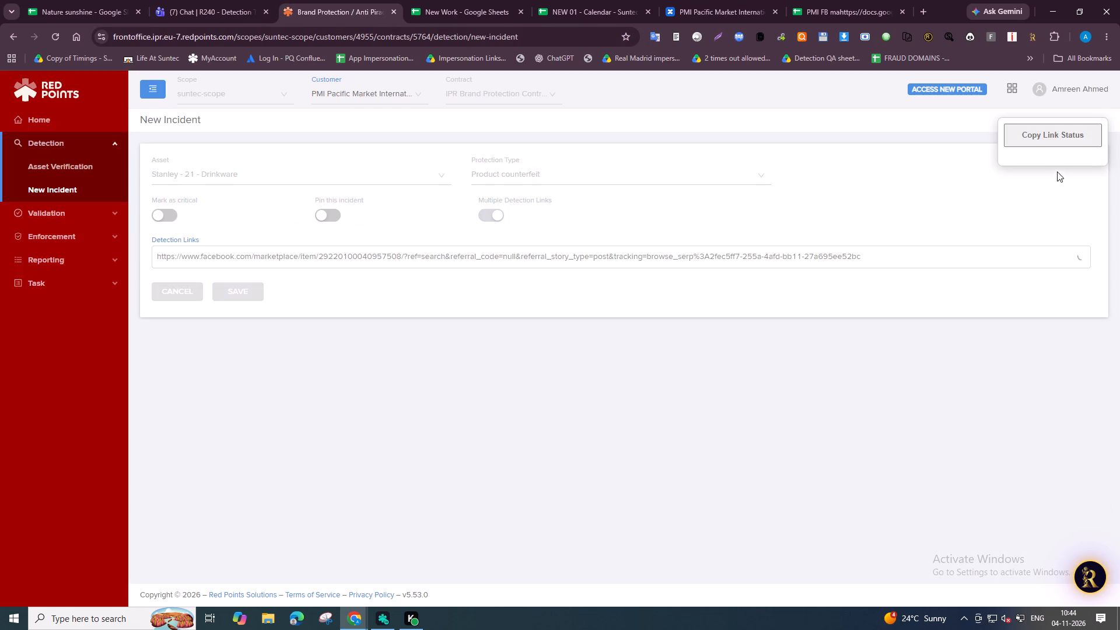
key("alt+Tab")
key("ctrl+w")
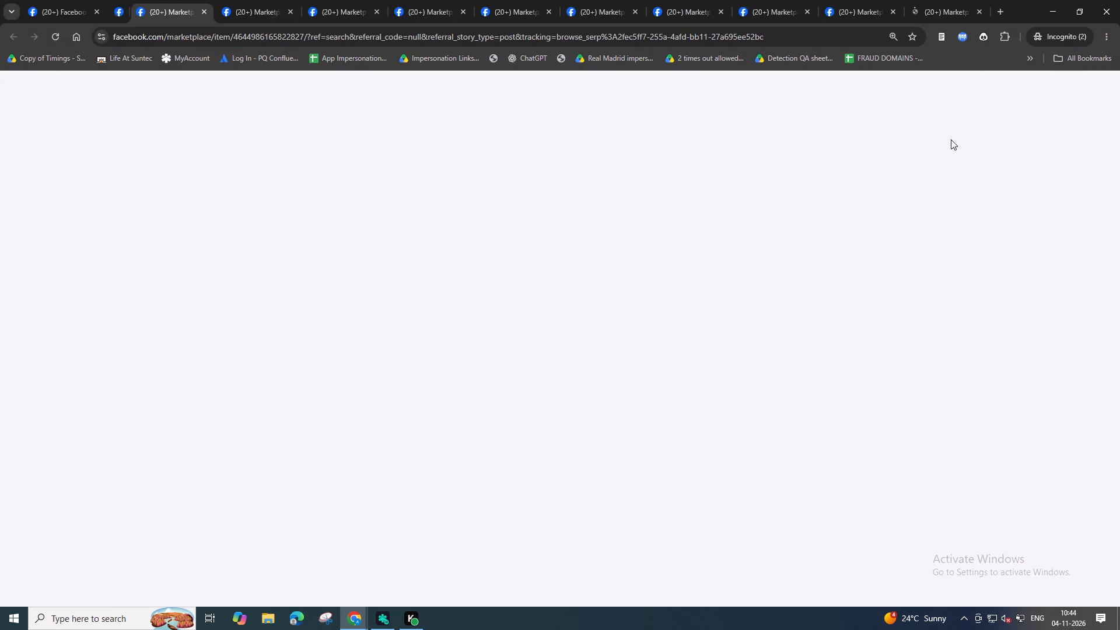
Check the photos of the TRY1,200 turquoise patterned Stanley tumbler listing in Fatih.
left_click(782, 341)
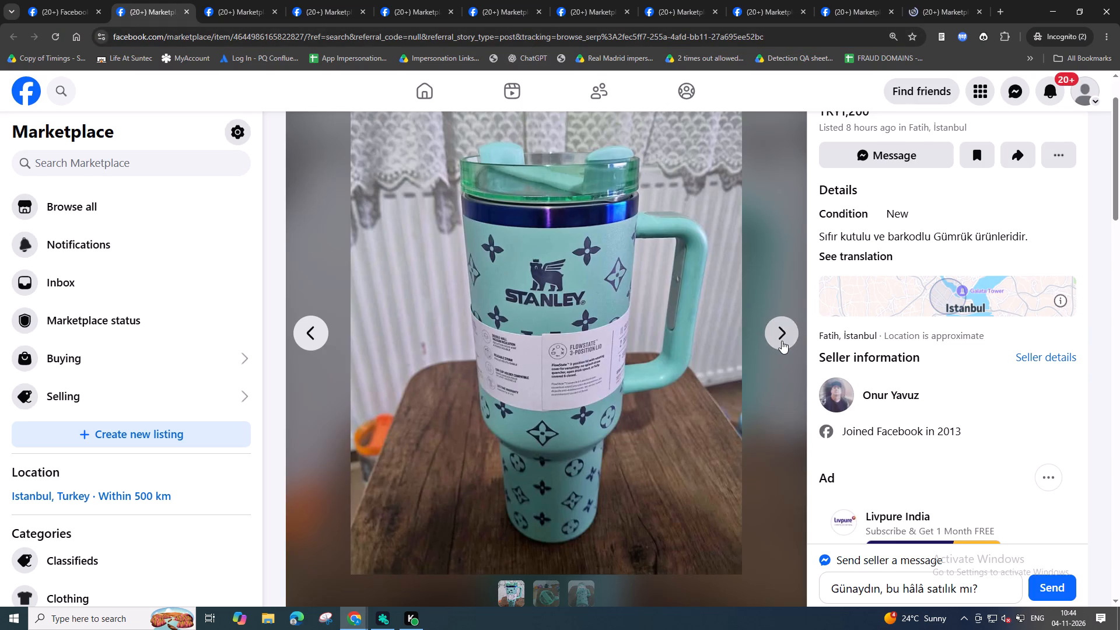
left_click(782, 341)
left_click(779, 344)
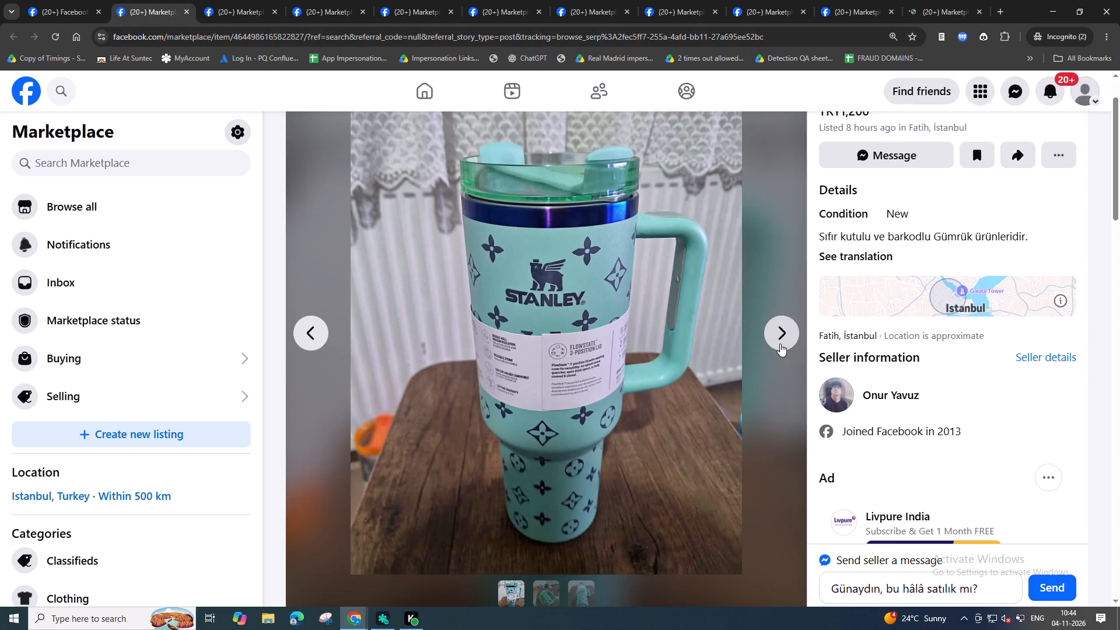
left_click(780, 344)
left_click(781, 343)
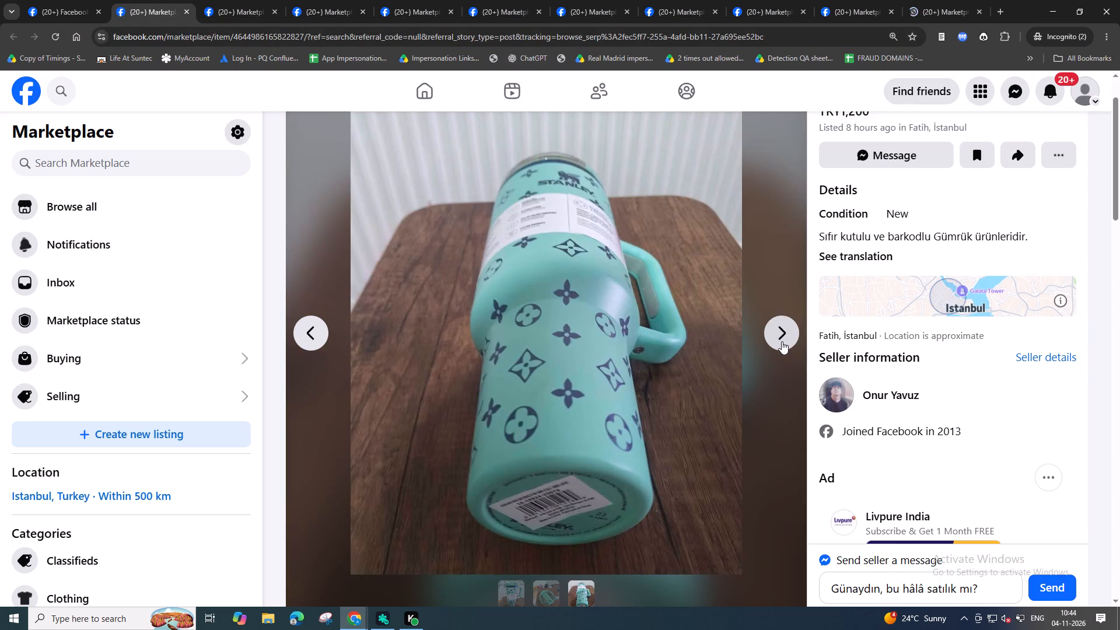
left_click(782, 342)
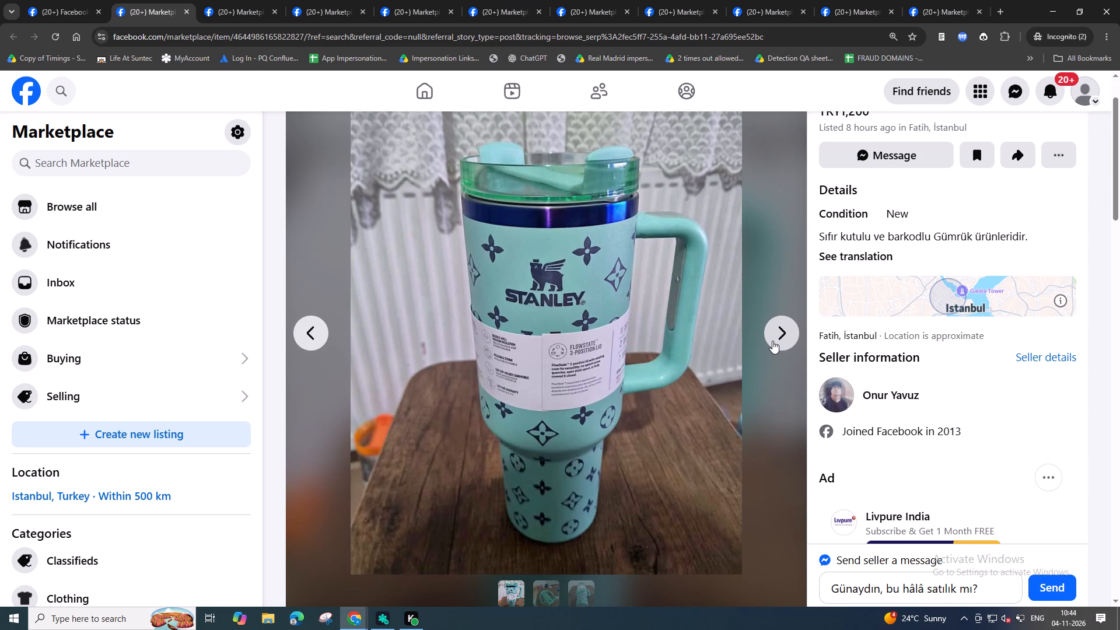
Switch to Red Points and clear the submitted link from the incident's detection list for editing.
key("alt+Tab")
left_click_drag(287, 304, 286, 297)
left_click(268, 175)
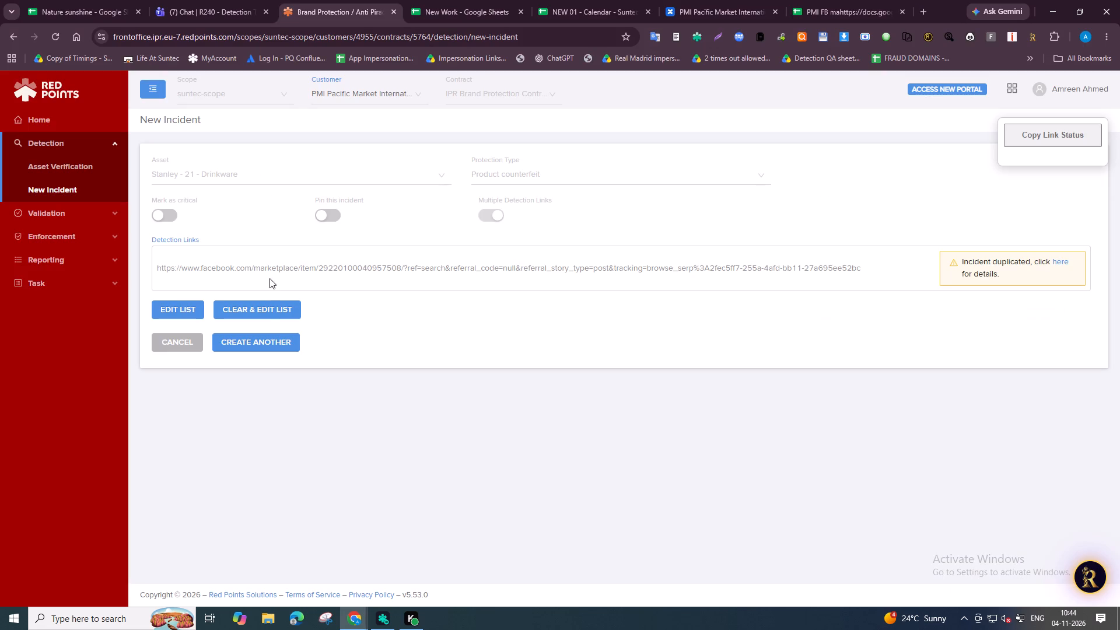
left_click(267, 303)
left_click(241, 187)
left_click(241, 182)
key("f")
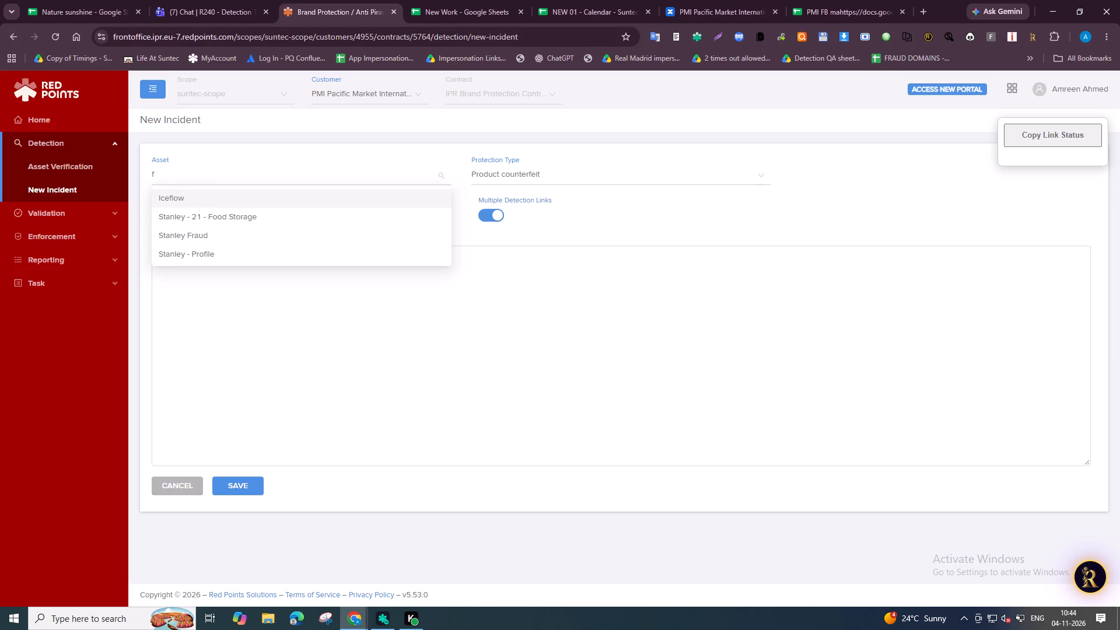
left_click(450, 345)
Switch back to the Marketplace window with the turquoise patterned Stanley tumbler listing.
key("alt+Tab")
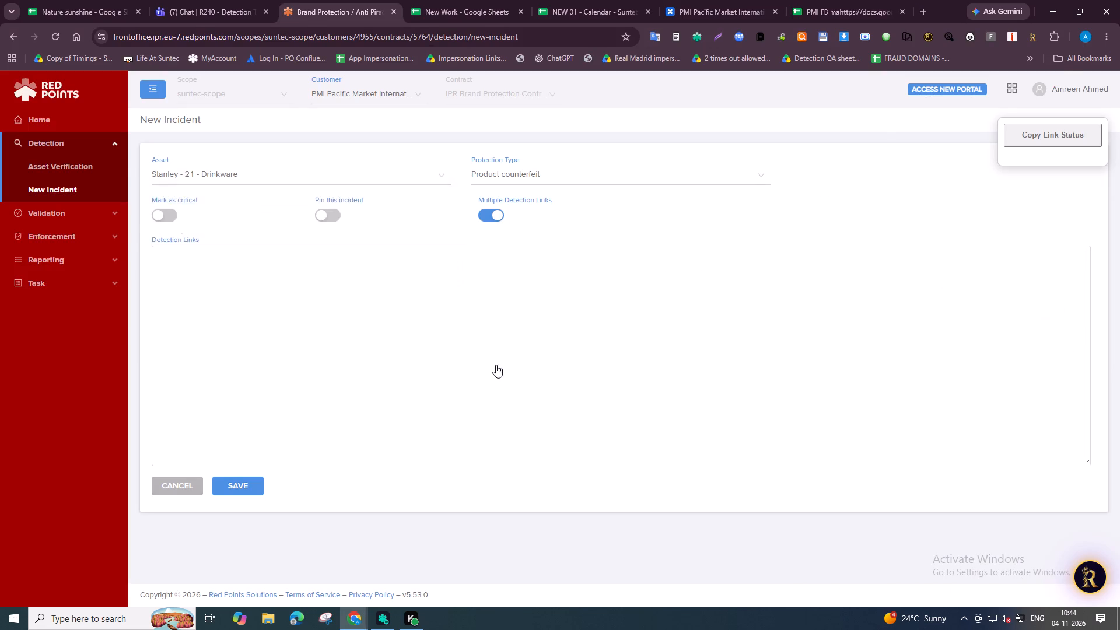
Copy the turquoise Stanley Quencher 2.0 (1.18 Litre) listing's link and look up the Quencher asset in the new incident form.
scroll(792, 372, "up", 4)
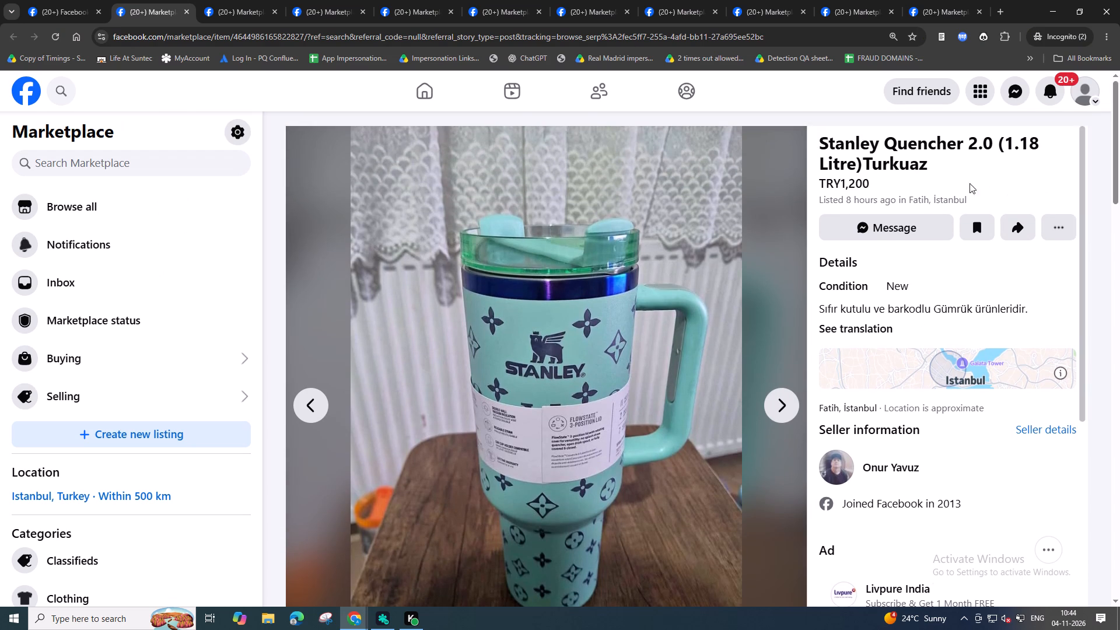
left_click(447, 34)
key("ctrl+a")
key("ctrl+c")
key("ctrl+c")
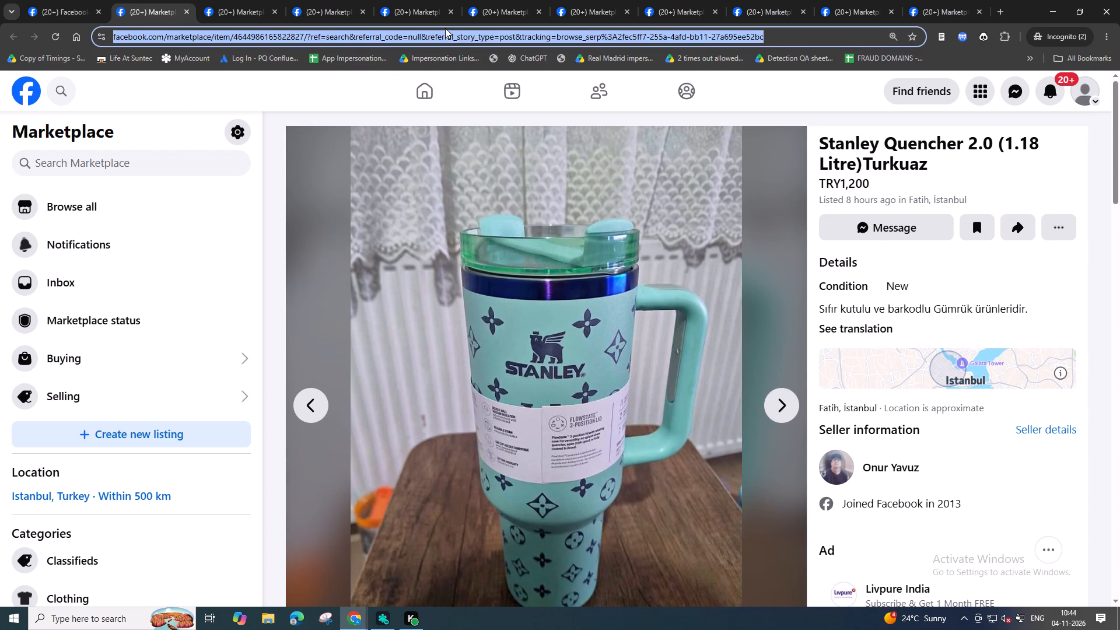
key("alt+Tab")
left_click(254, 173)
key("q")
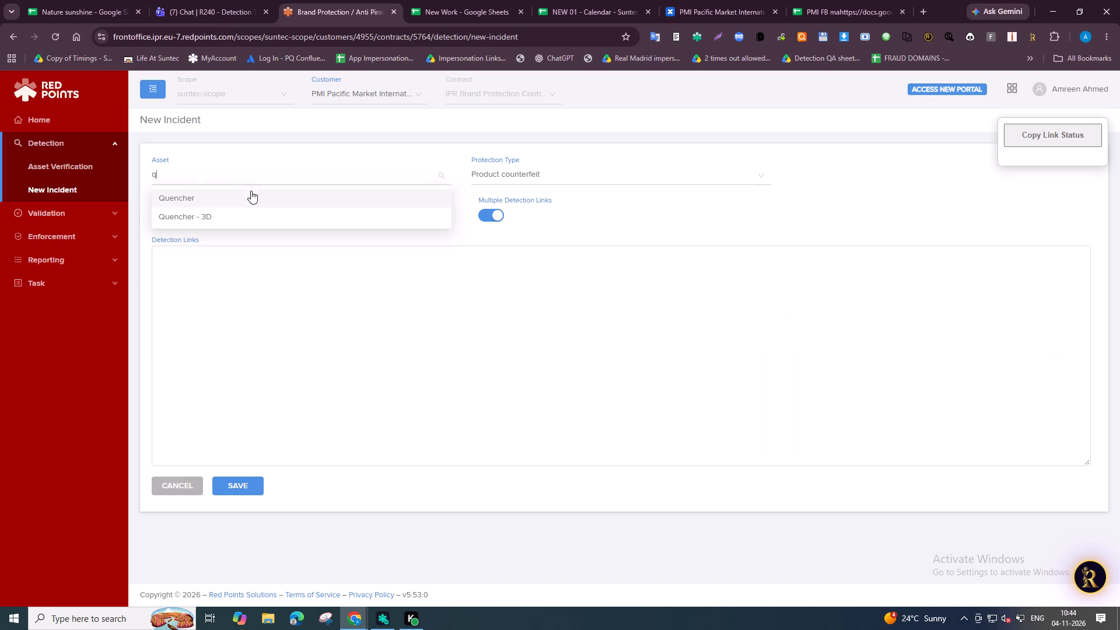
Submit the turquoise Stanley Quencher 2.0 listing's link under the Quencher asset as a product counterfeit incident and copy its link status.
left_click(244, 194)
left_click(265, 319)
key("ctrl+v")
left_click(256, 488)
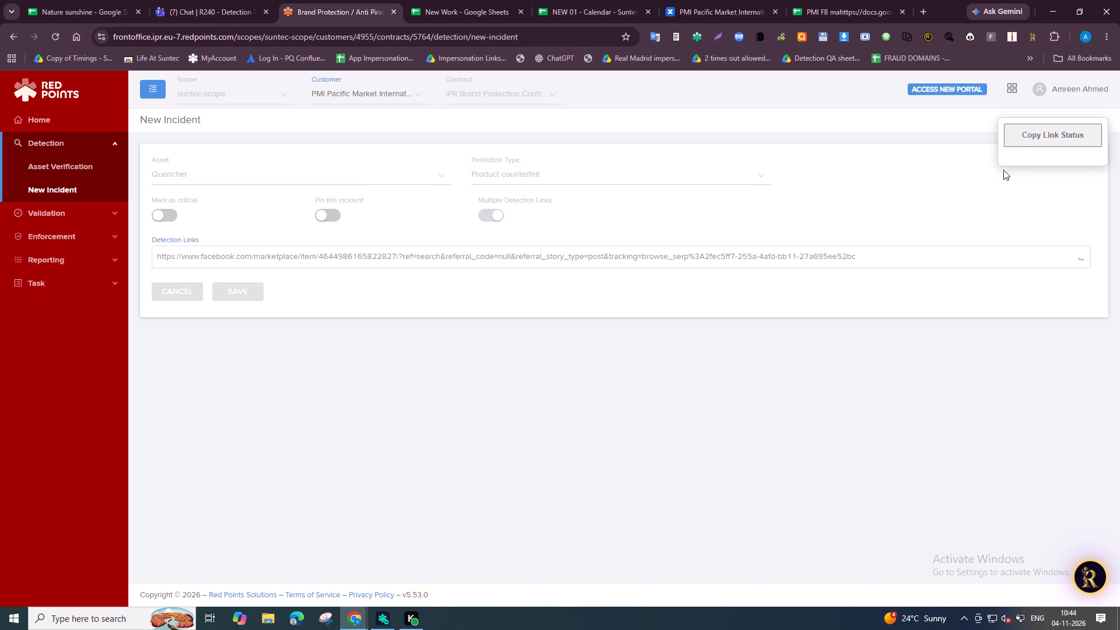
left_click(1027, 132)
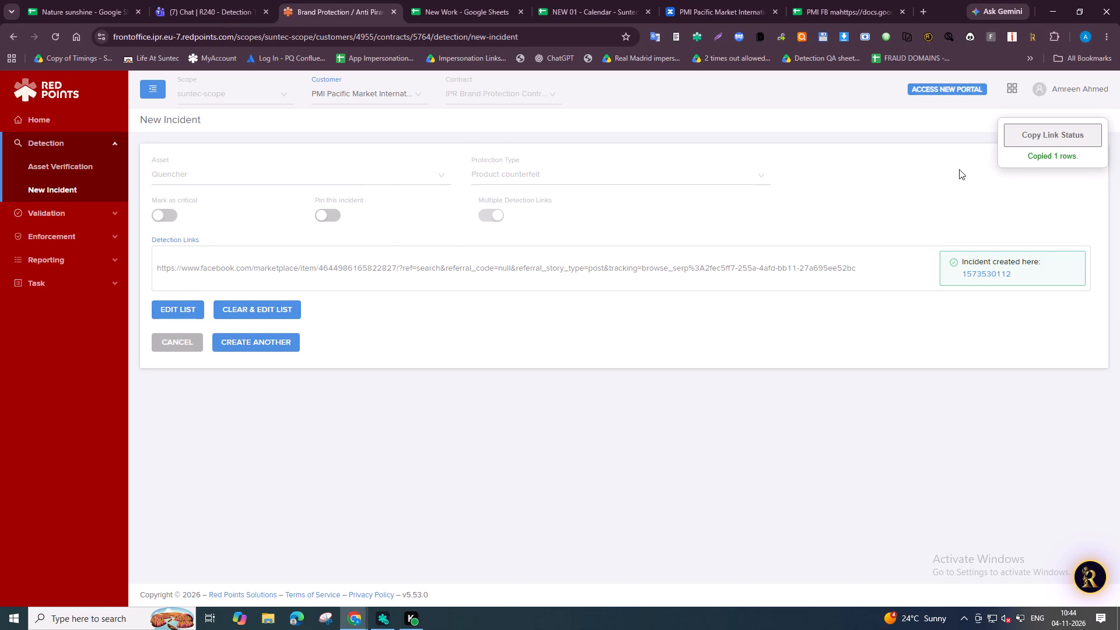
Paste the copied link status into row 29229 of New Work, moving the data over the pasted header row.
left_click(514, 0)
left_click(435, 437)
key("ctrl+v")
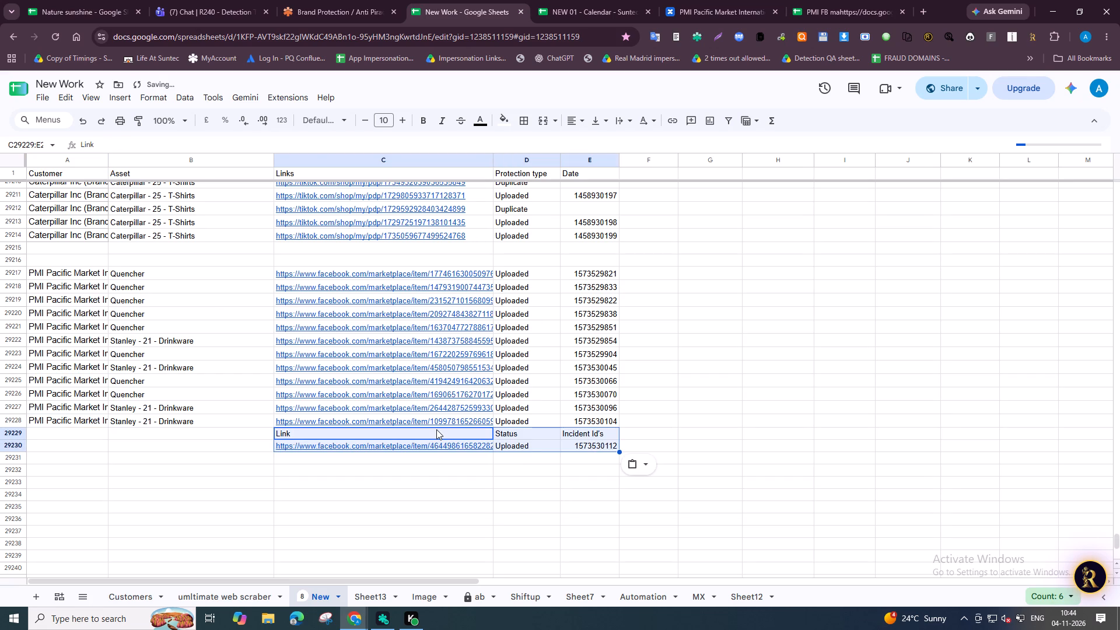
key("Down")
key("ctrl+shift+Right")
key("ctrl+x")
key("Up")
key("ctrl+v")
Fill in row 29229 with the asset Quencher and the customer PMI Pacific Market International, copied from rows above.
key("Left")
key("Up")
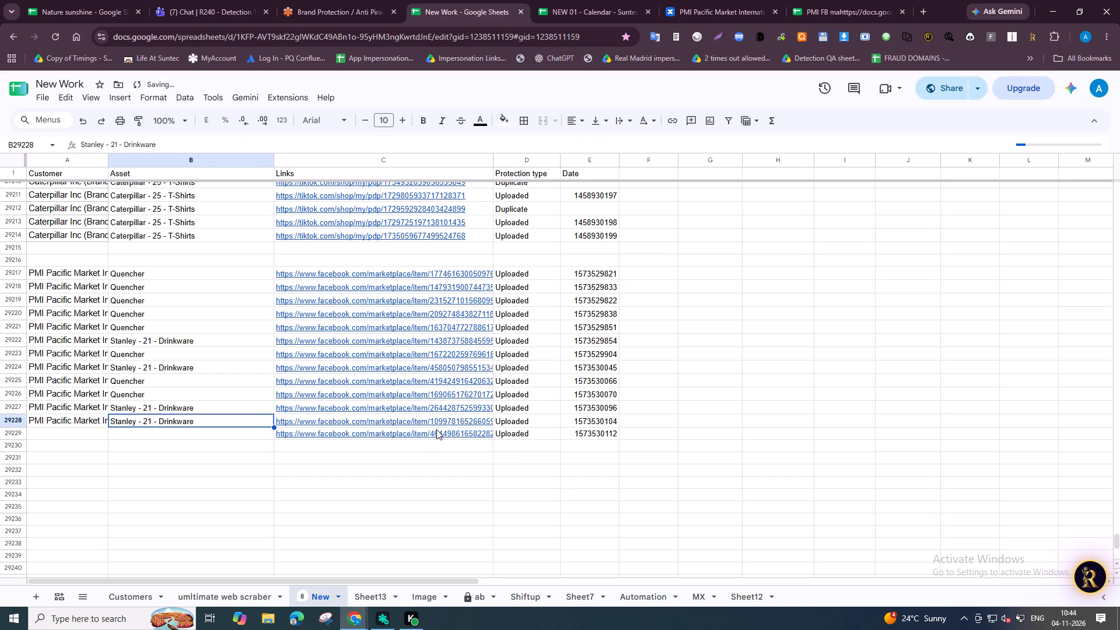
key("Up")
key("Up")
key("ctrl+c")
key("Down")
key("Down")
key("Down")
key("ctrl+v")
key("Left")
key("ctrl+d")
Close the logged Quencher listing and copy the link of the TRY3,000 Stanley 2.5 LT thermos listing in Karşıyaka.
key("alt+Tab")
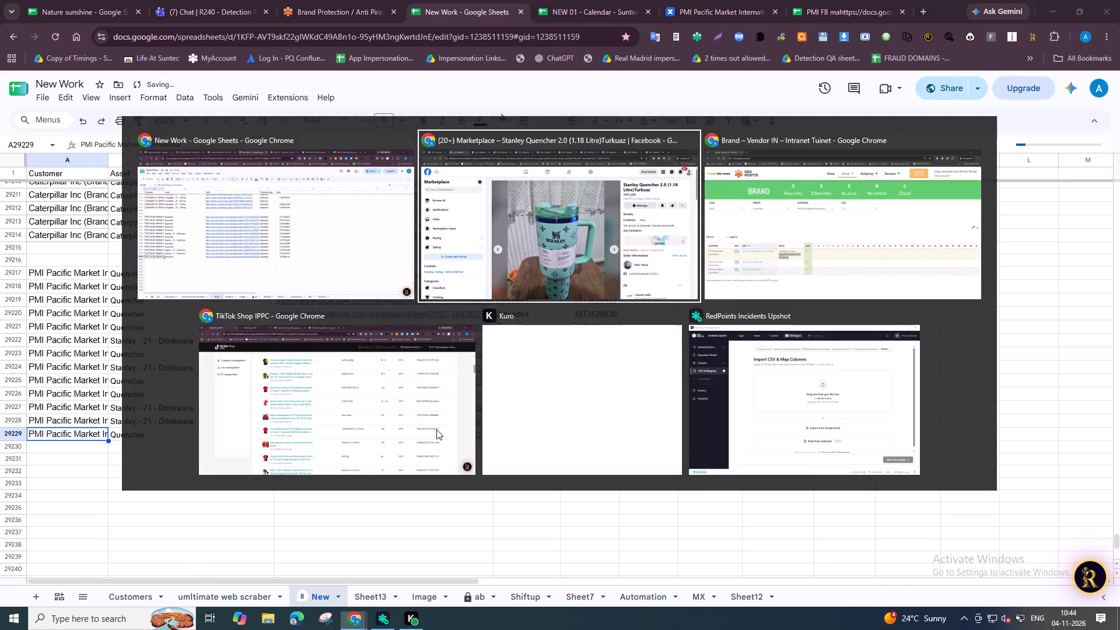
key("ctrl+w")
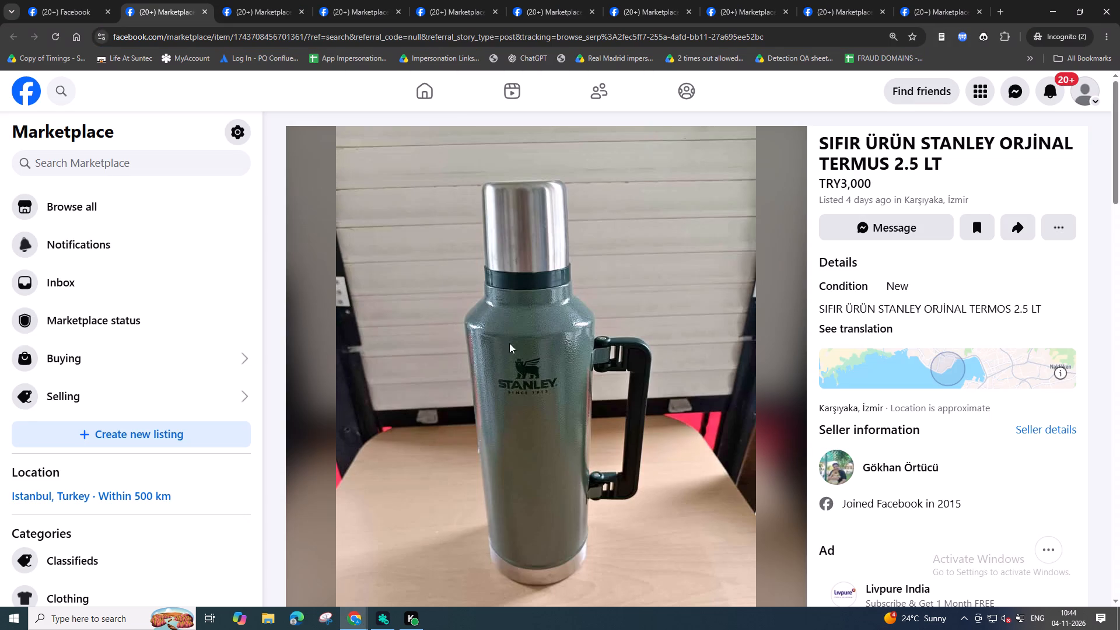
left_click(359, 36)
key("ctrl+a")
key("ctrl+c")
key("ctrl+c")
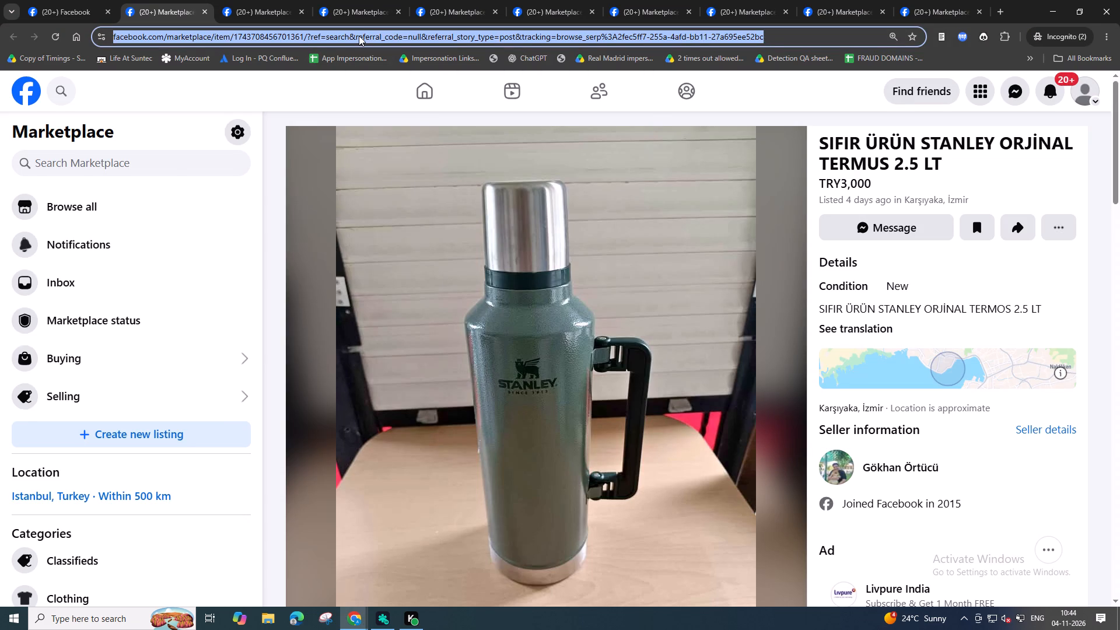
Submit the 2.5 LT thermos listing's link as a product counterfeit incident under the asset Stanley - 21 - Drinkware.
key("alt+Tab")
left_click(323, 0)
left_click(275, 317)
left_click(230, 174)
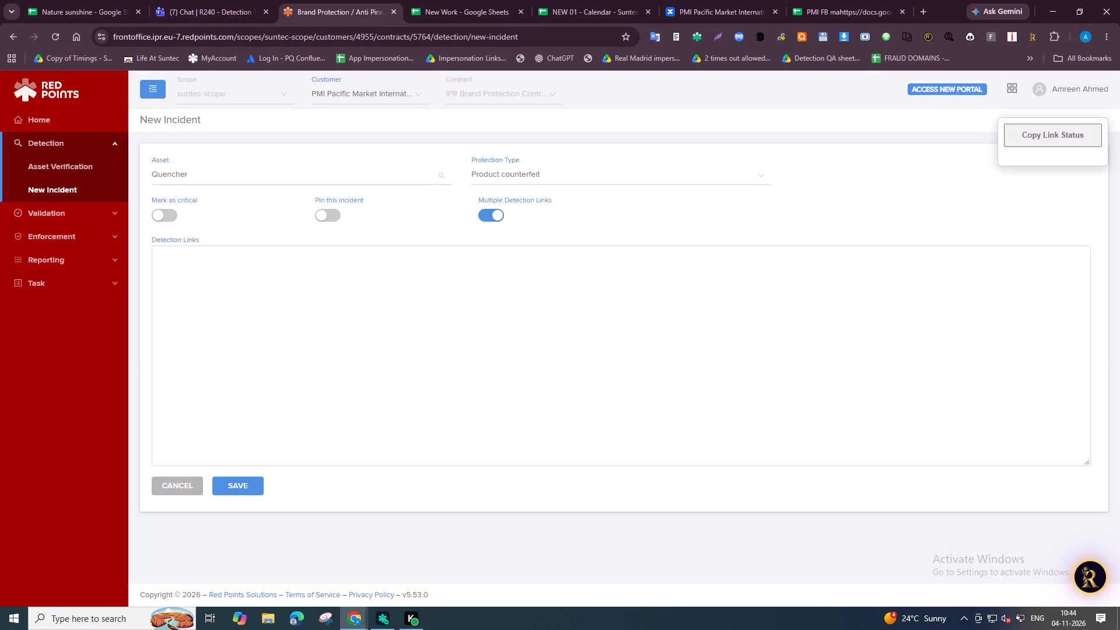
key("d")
left_click(204, 221)
left_click(232, 338, "ctrl")
key("ctrl+v")
key("alt+Tab")
key("alt+Tab")
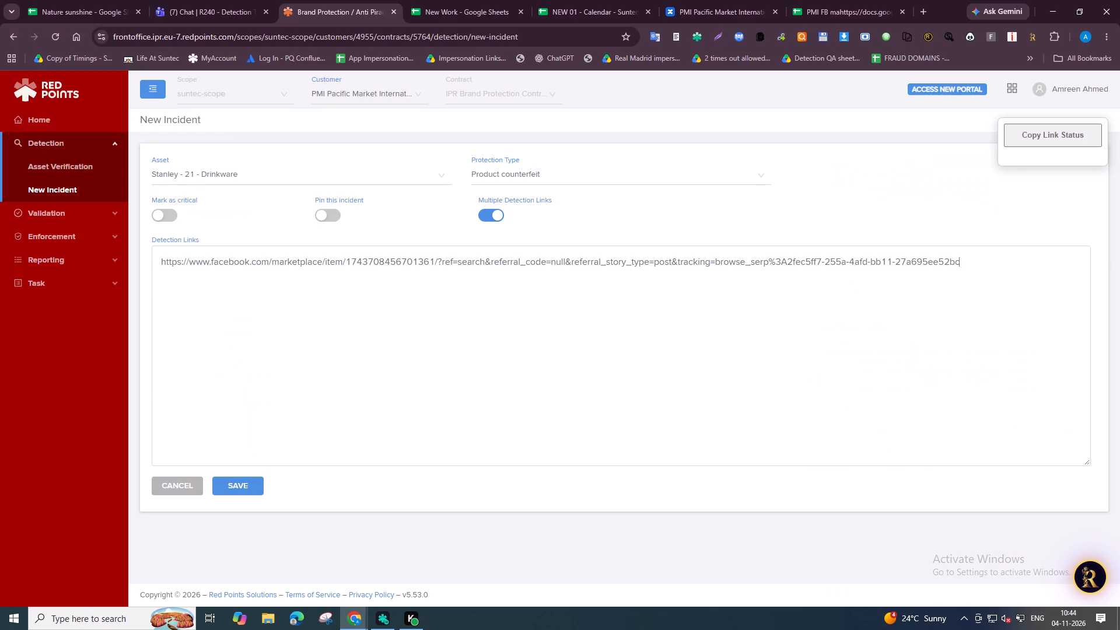
left_click(254, 480)
Close the 2.5 LT thermos listing, check the TRY2,000 Stanley termos sifir listing's photos, and copy its link.
key("alt+Tab")
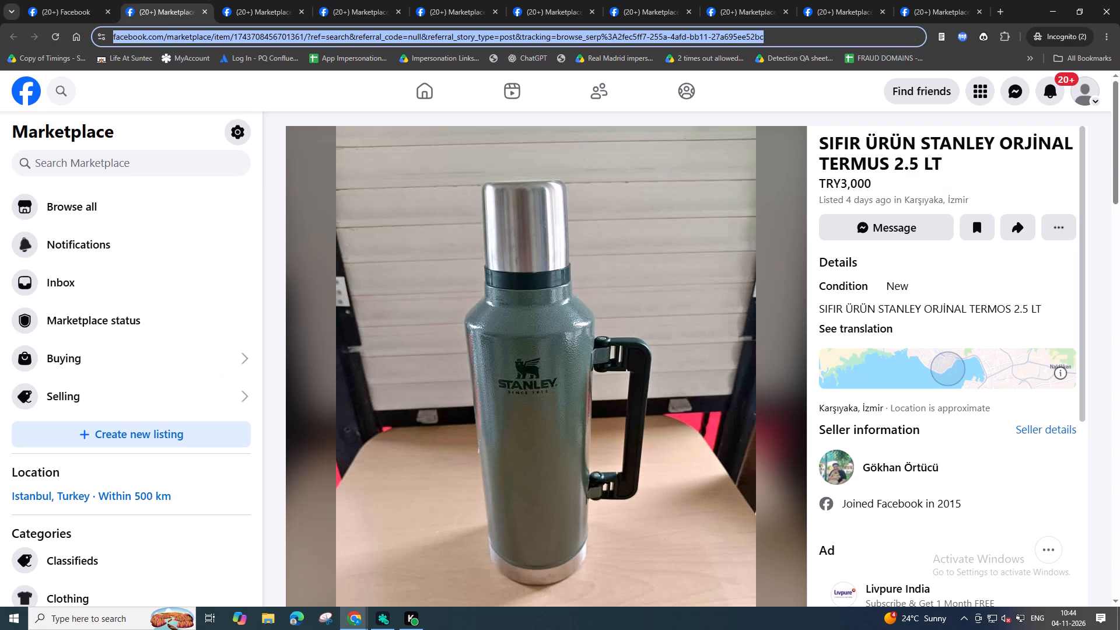
key("ctrl+w")
left_click(628, 33)
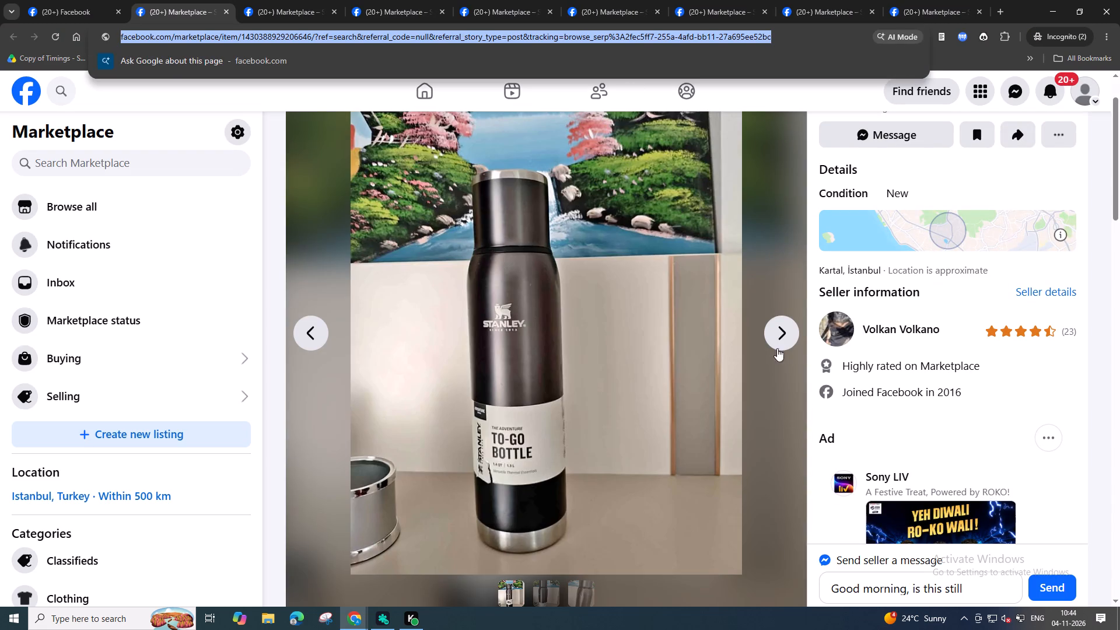
left_click(779, 324)
left_click(778, 326)
left_click(778, 326)
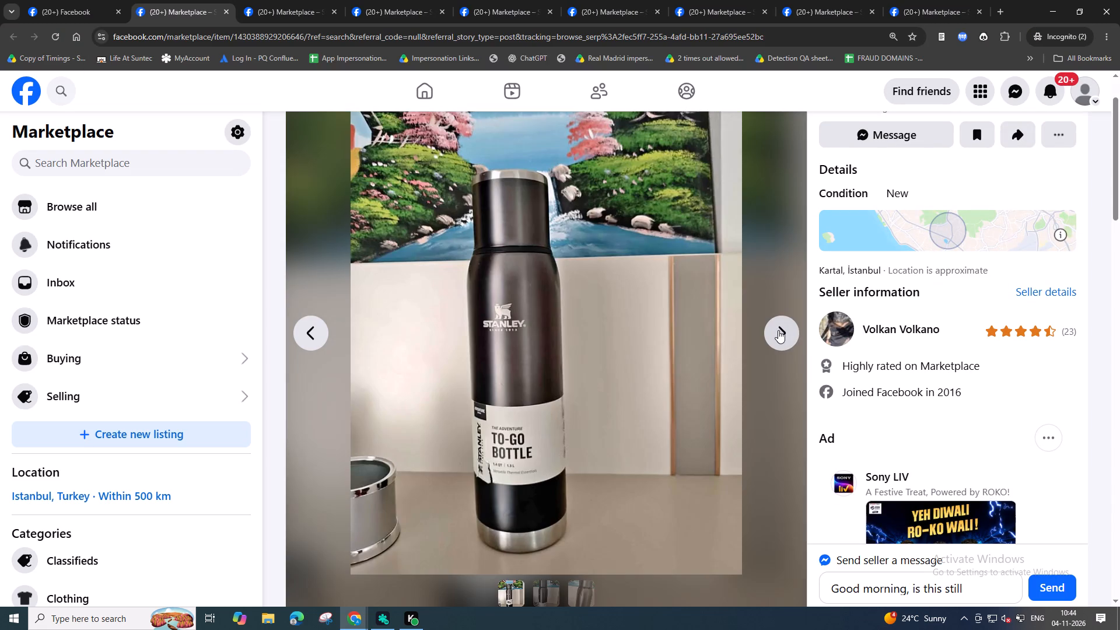
scroll(790, 358, "up", 6)
left_click(583, 27)
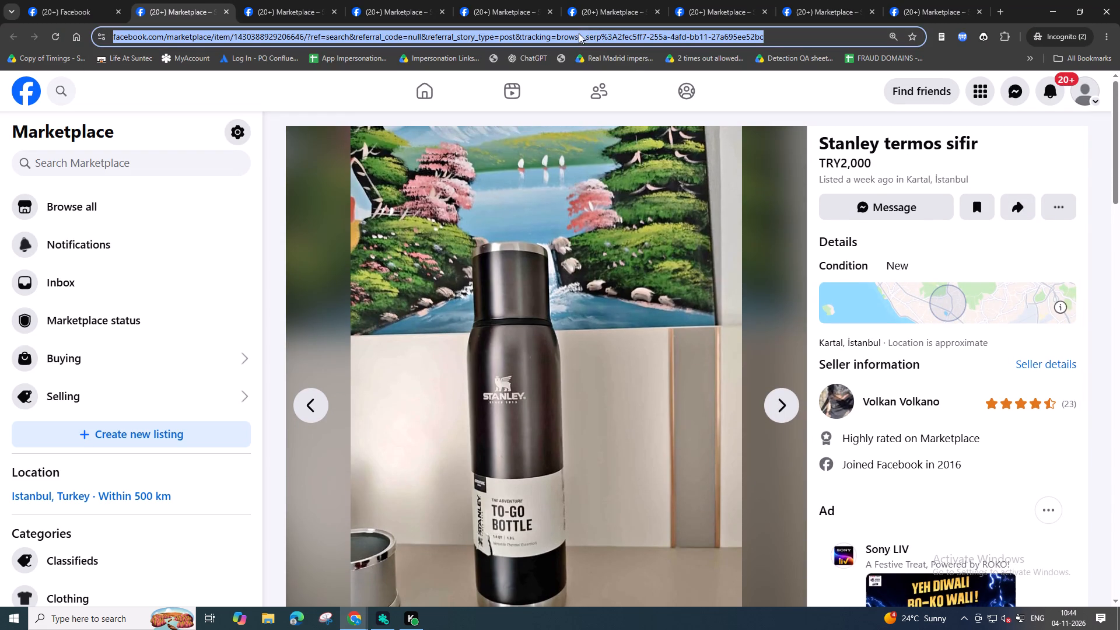
key("ctrl+a")
key("ctrl+c")
key("ctrl+c")
Replace the previous detection link with the Stanley termos sifir link, submit the incident, and copy its link status.
key("alt+Tab")
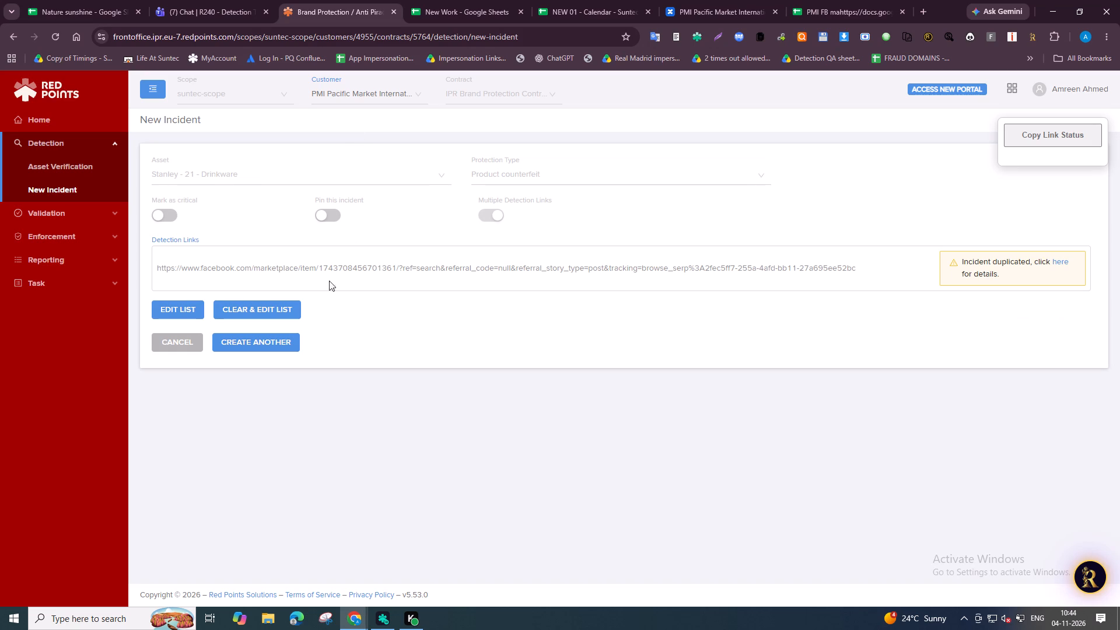
double_click(281, 314)
key("ctrl+v")
left_click(254, 487)
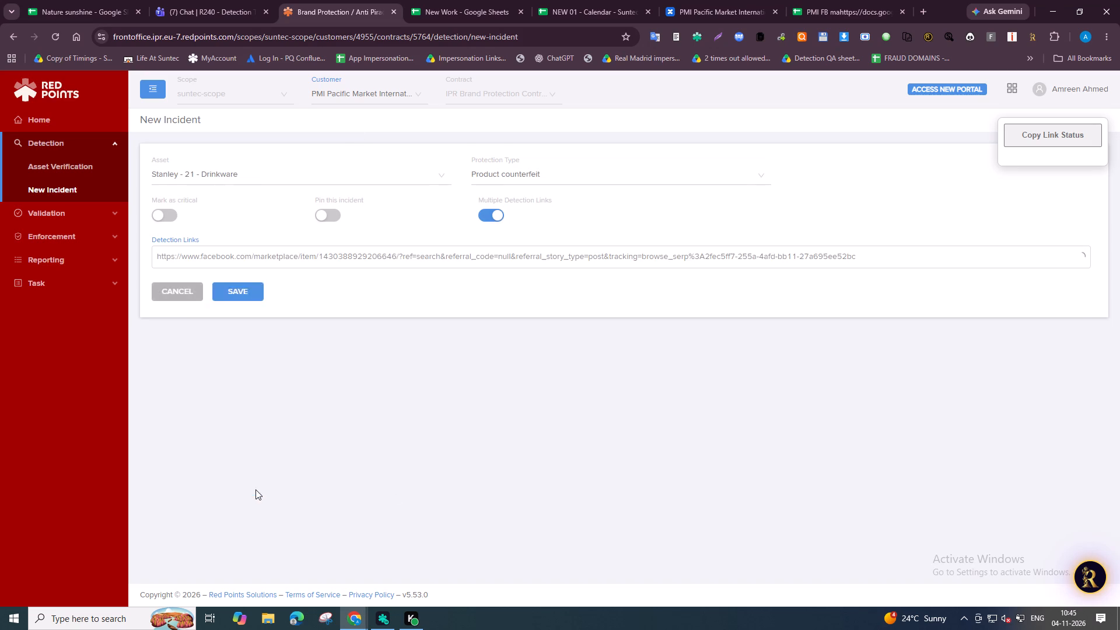
left_click(1058, 141)
Paste the Stanley termos sifir link status into New Work and move its data row up to row 29230.
left_click(443, 0)
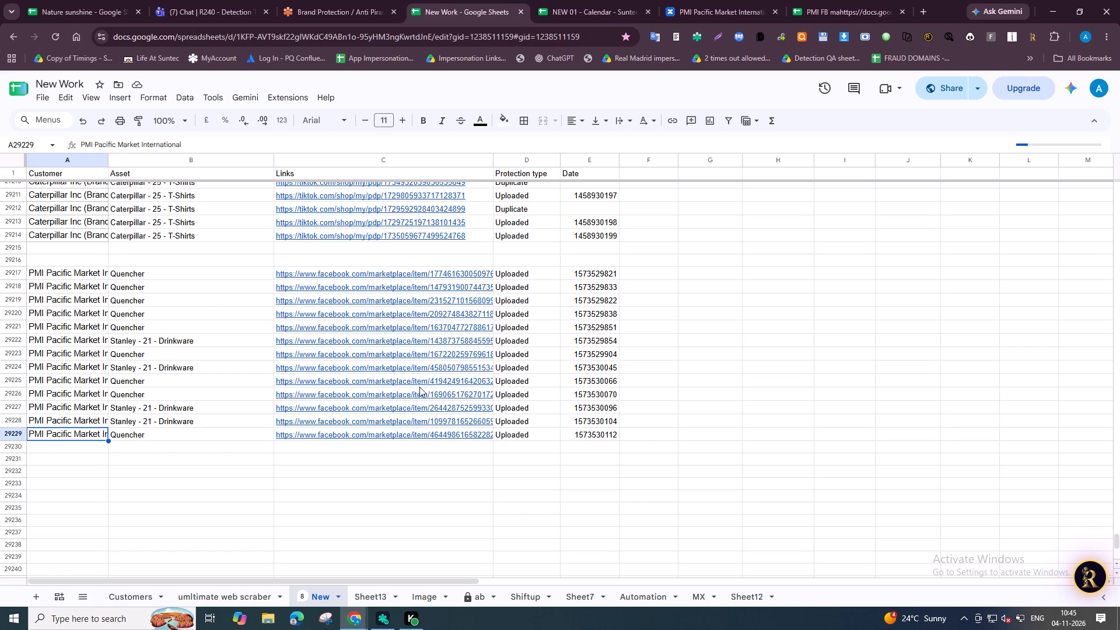
left_click(412, 462)
key("ctrl+v")
key("Down")
key("ctrl+shift+Right")
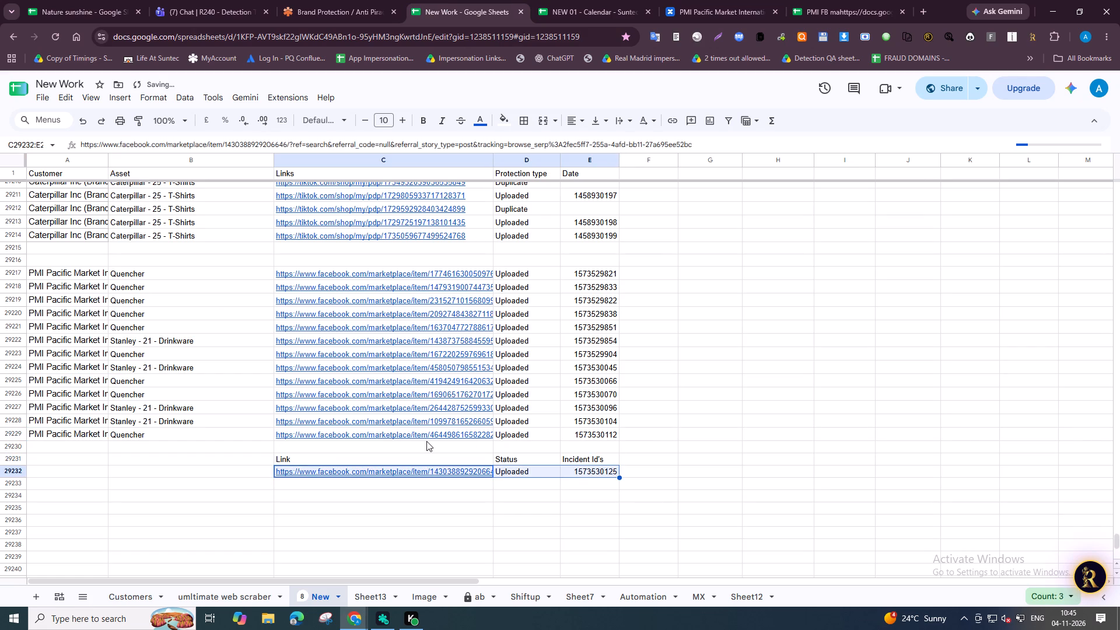
key("ctrl+x")
key("Up")
key("Up")
key("ctrl+v")
Fill in row 29230 with the asset Stanley - 21 - Drinkware and the customer PMI Pacific Market International.
key("Left")
key("Up")
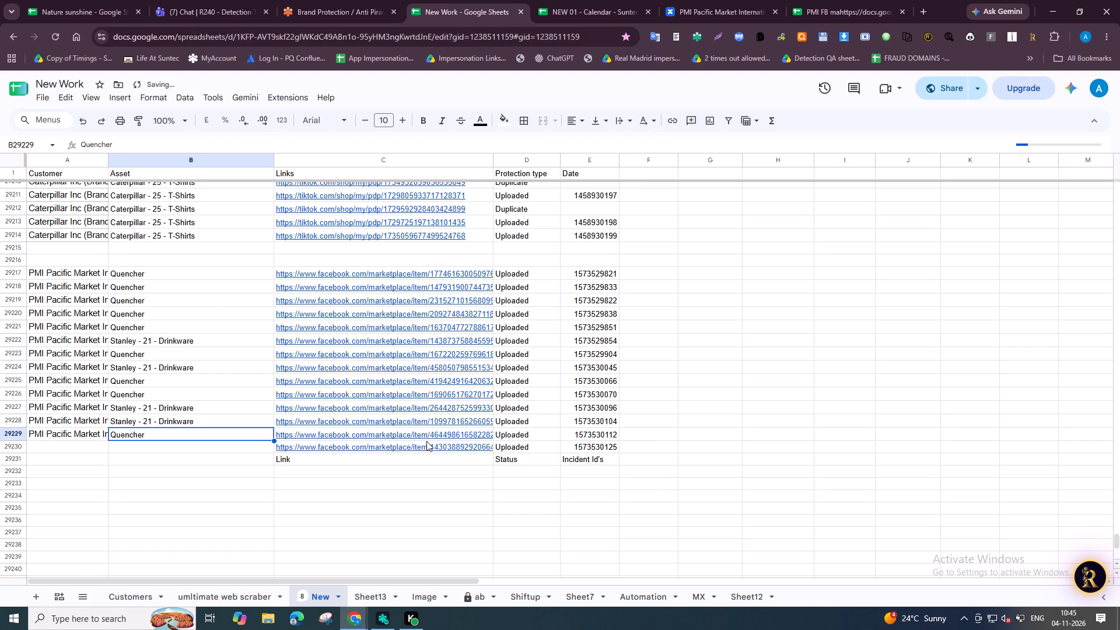
key("Up")
key("ctrl+c")
key("Down")
key("Down")
key("ctrl+v")
key("Left")
key("ctrl+d")
Close the logged listing and submit the TRY3,249 STANLEY TERMOS ORJİNAL ÜRÜN listing's link as a Stanley - 21 - Drinkware incident.
key("alt+Tab")
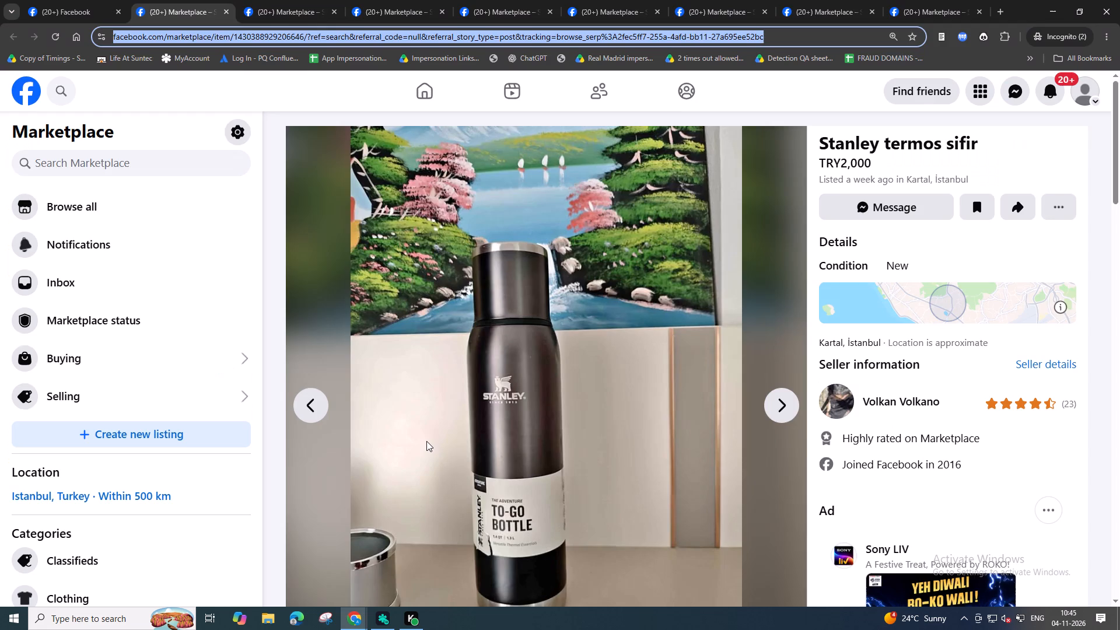
key("ctrl+w")
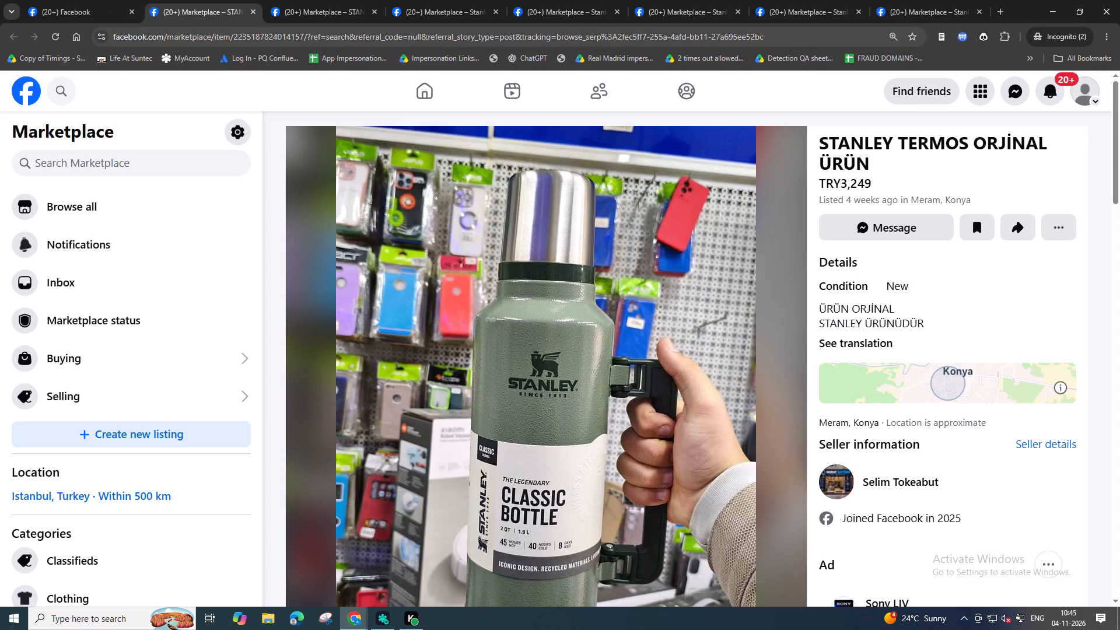
left_click(415, 36)
key("ctrl+a")
key("ctrl+c")
key("ctrl+c")
key("alt+Tab")
left_click(305, 0)
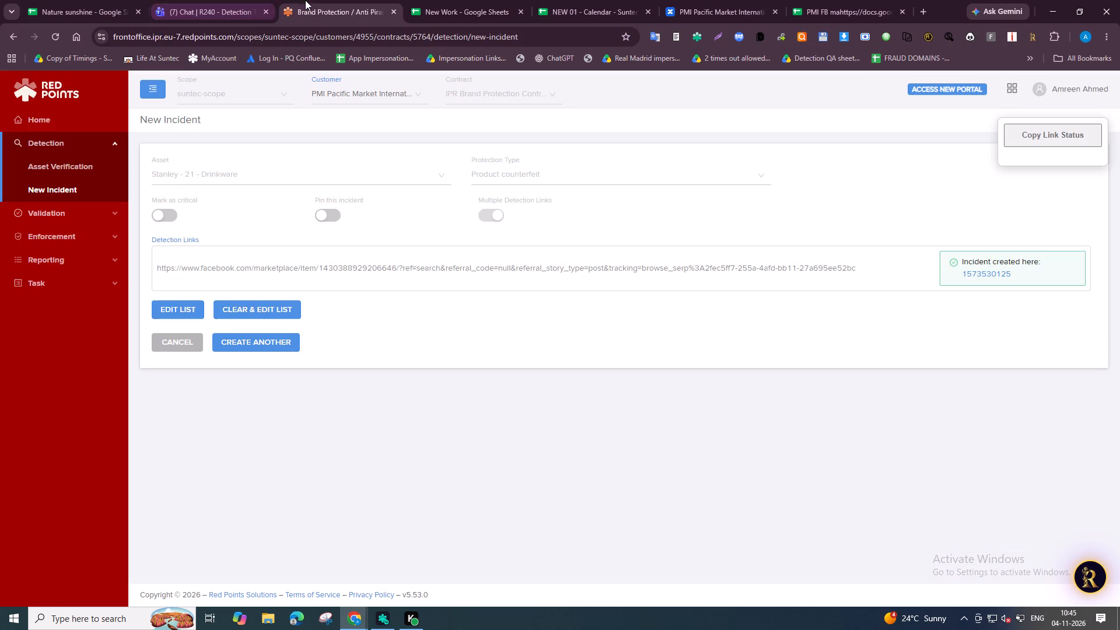
double_click(286, 308)
key("ctrl+v")
left_click(259, 486)
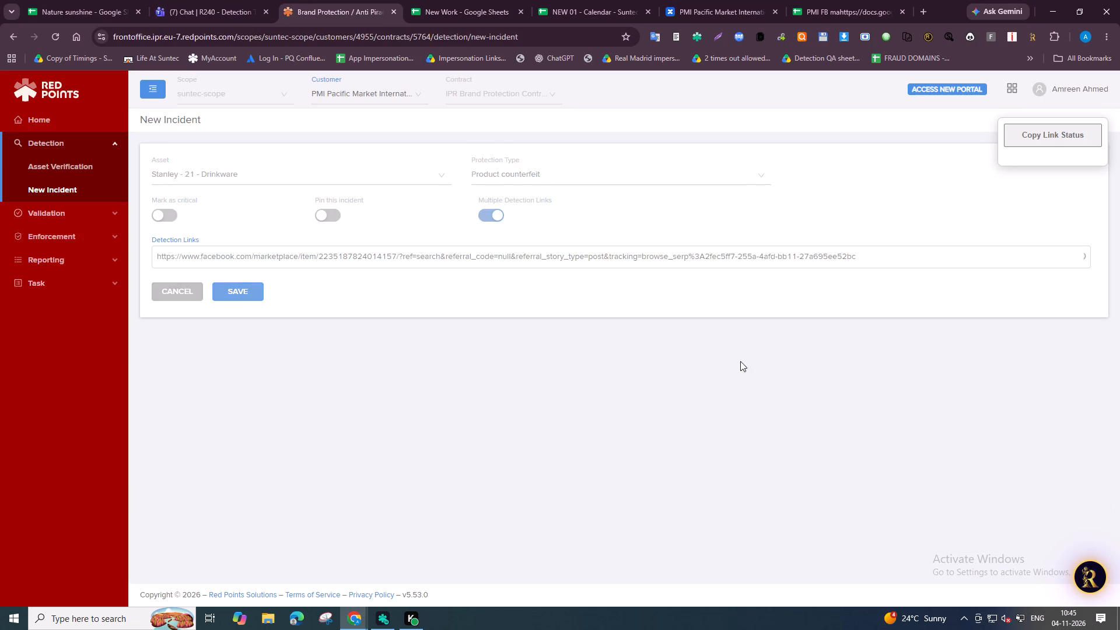
left_click_drag(1048, 136, 1053, 134)
Close the submitted listing and translate the TRY1,600 STANLEY 0.47 ÖZEL SERİ TARAFTAR TERMOS listing into English.
key("alt+Tab")
key("ctrl+w")
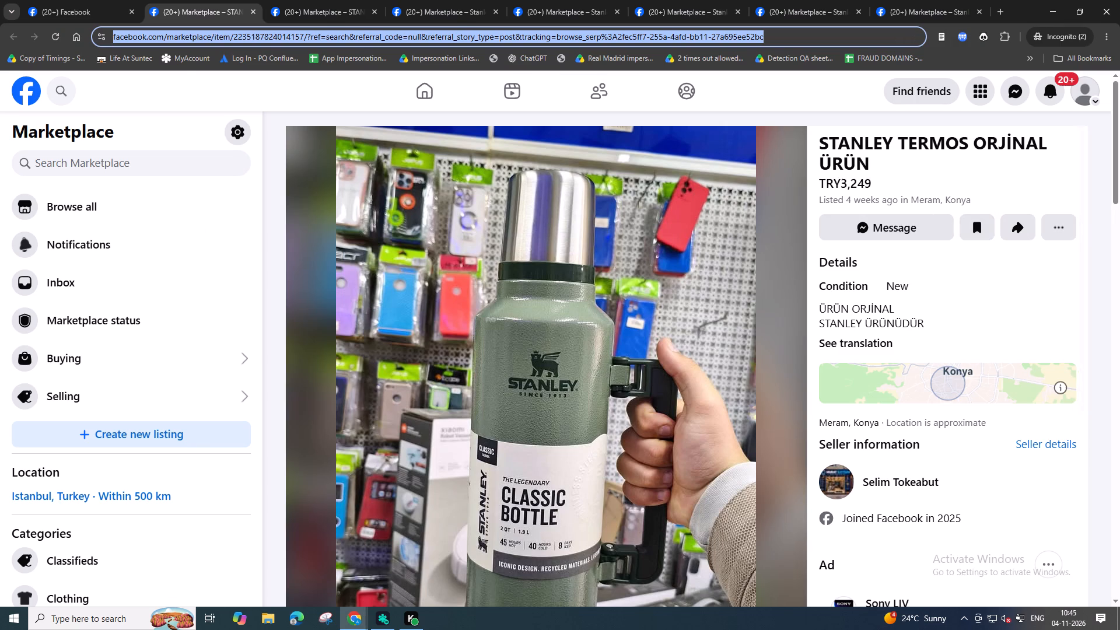
left_click(426, 41)
key("ctrl+a")
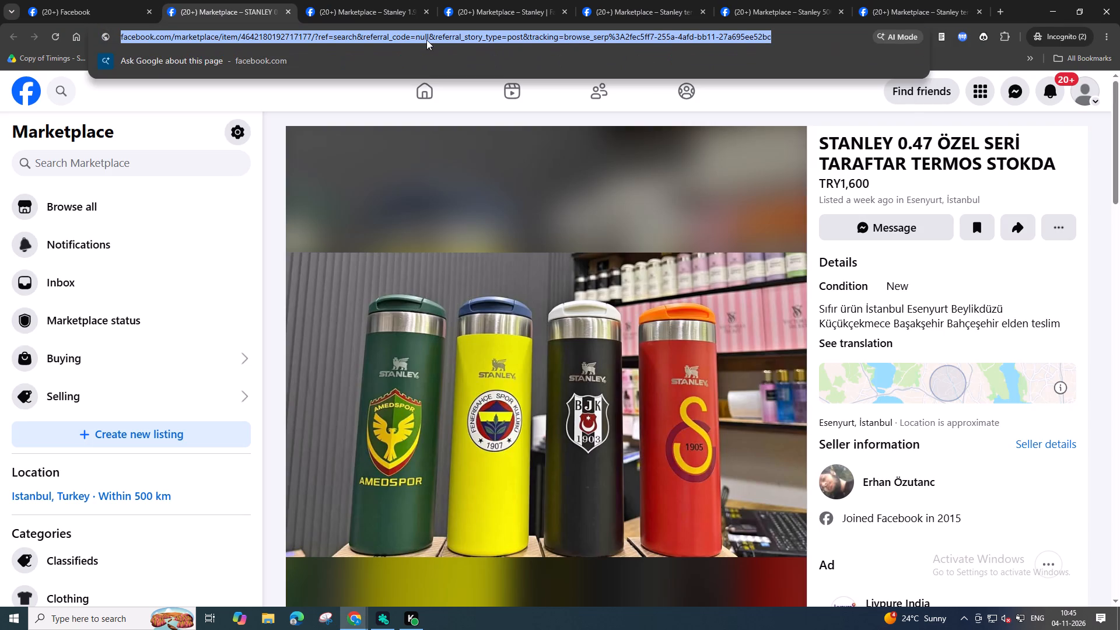
right_click(1068, 194)
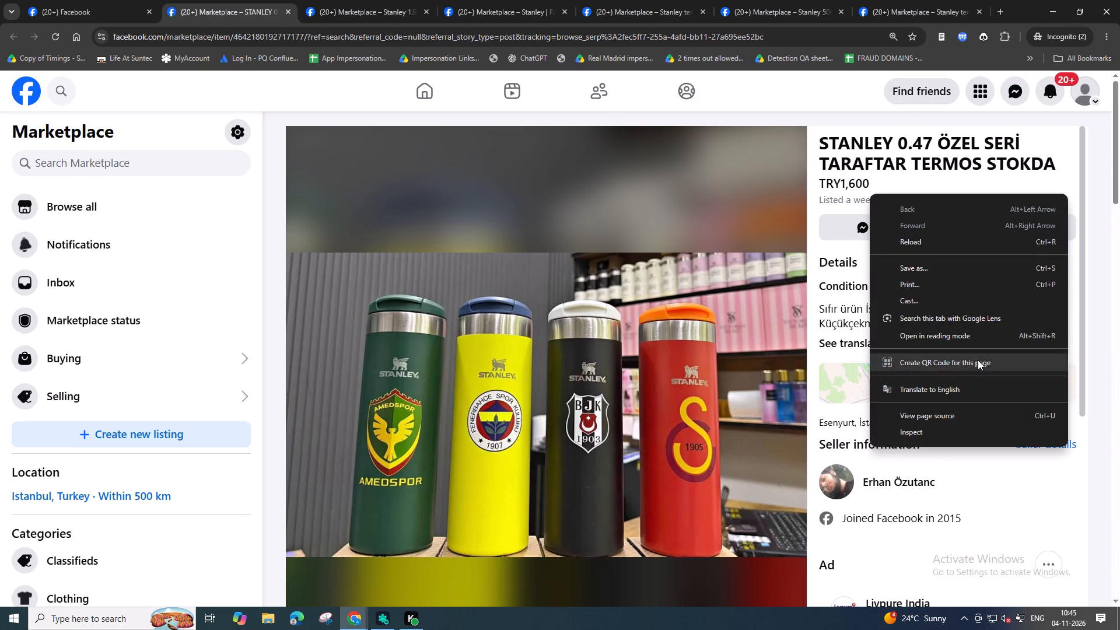
left_click(963, 387)
left_click(906, 61)
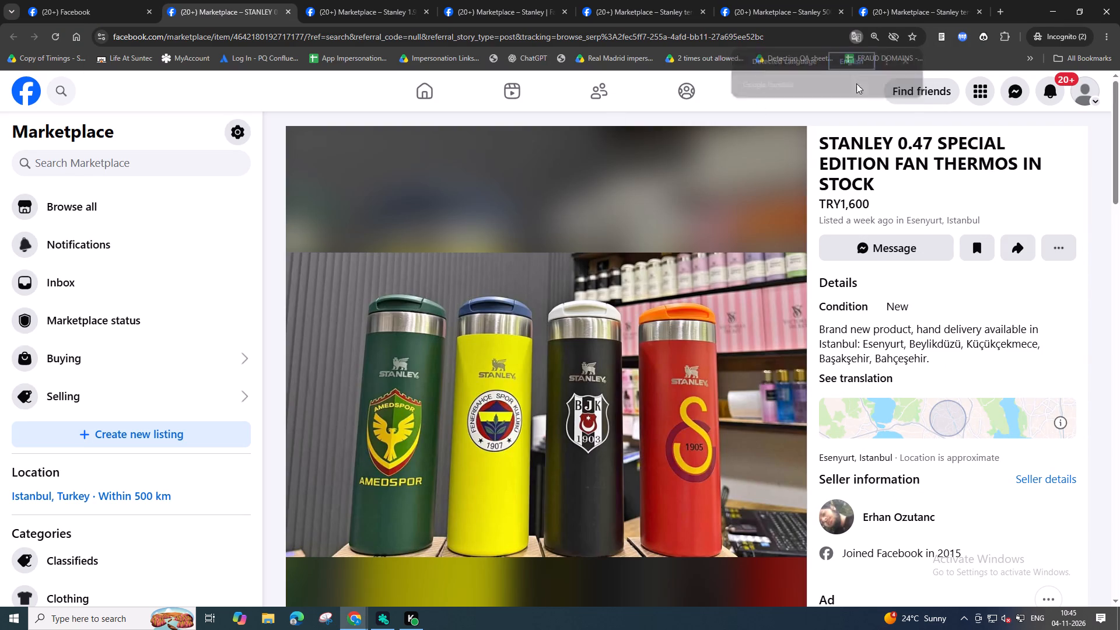
Copy the 0.47 special edition fan thermos listing's link and submit it as a Stanley - 21 - Drinkware counterfeit incident.
left_click(537, 38)
key("ctrl+a")
key("ctrl+a")
key("ctrl+c")
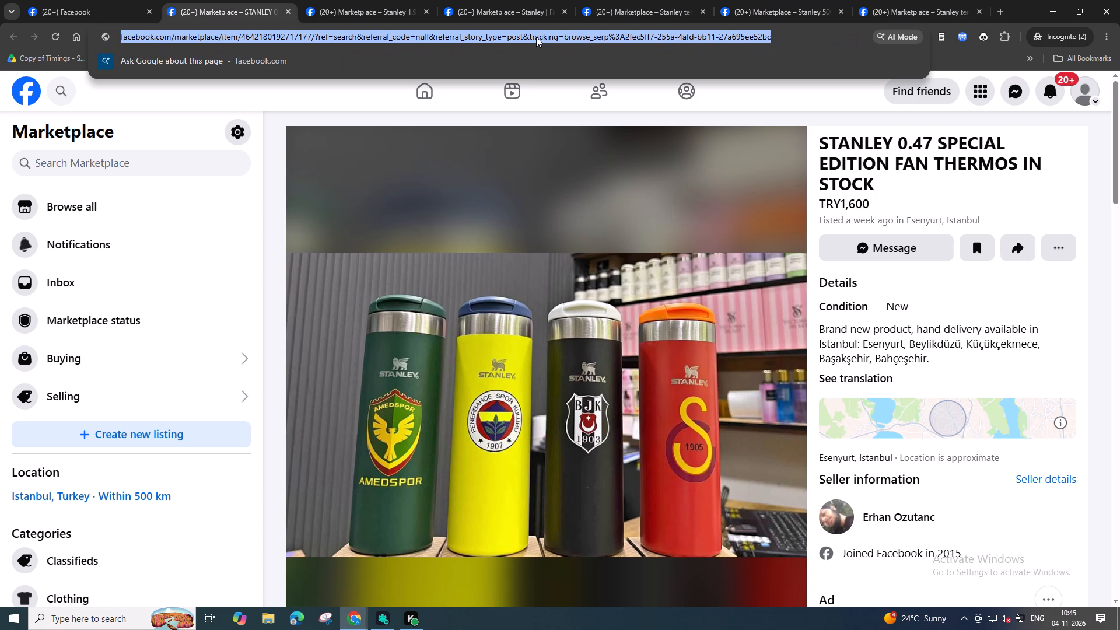
key("ctrl+c")
key("ctrl+c")
key("ctrl+c")
key("ctrl+a")
key("ctrl+c")
key("alt+Tab")
left_click(275, 312)
left_click(268, 311)
key("ctrl+v")
left_click(240, 485)
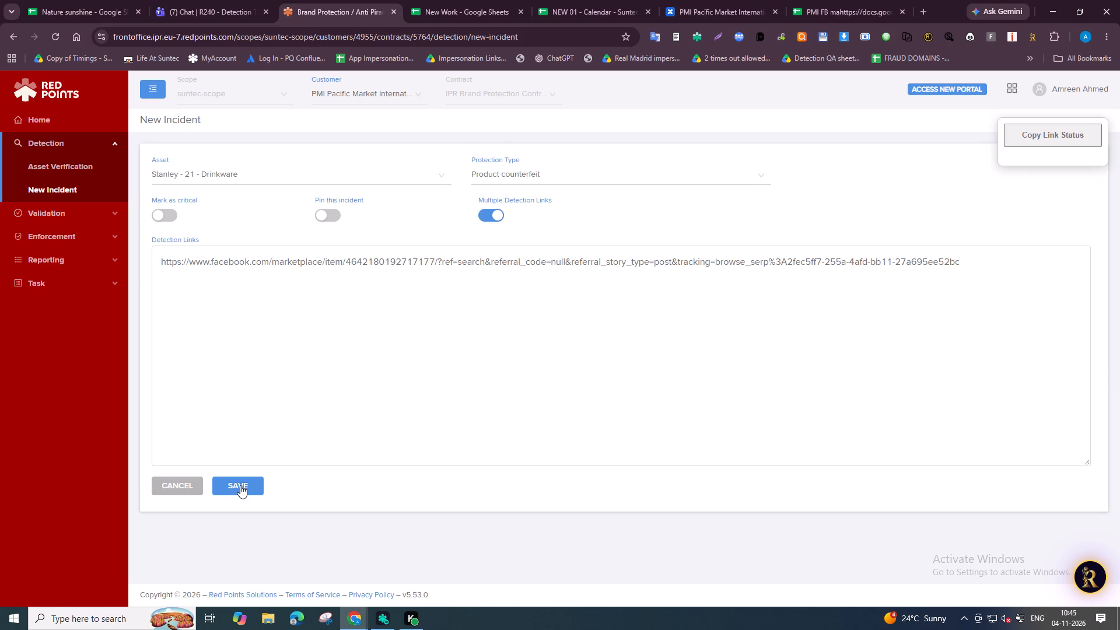
Close the fan thermos listing and enter the TRY1,500 Stanley 1.90 ml listing's link as the new incident's detection link.
key("alt+Tab")
key("ctrl+w")
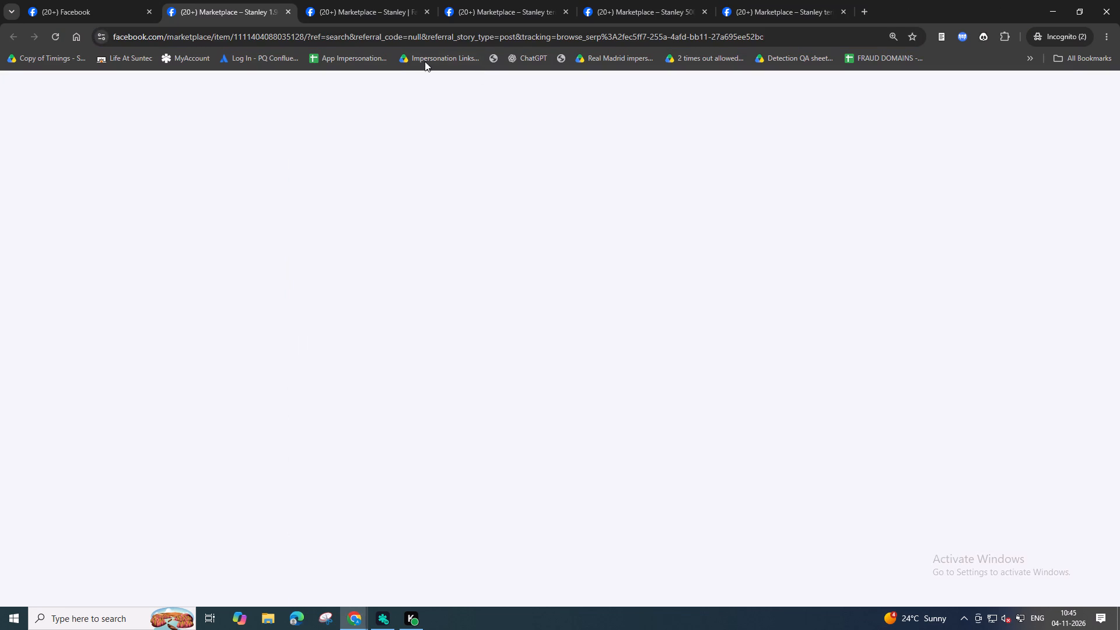
left_click(386, 37)
key("ctrl+a")
key("ctrl+c")
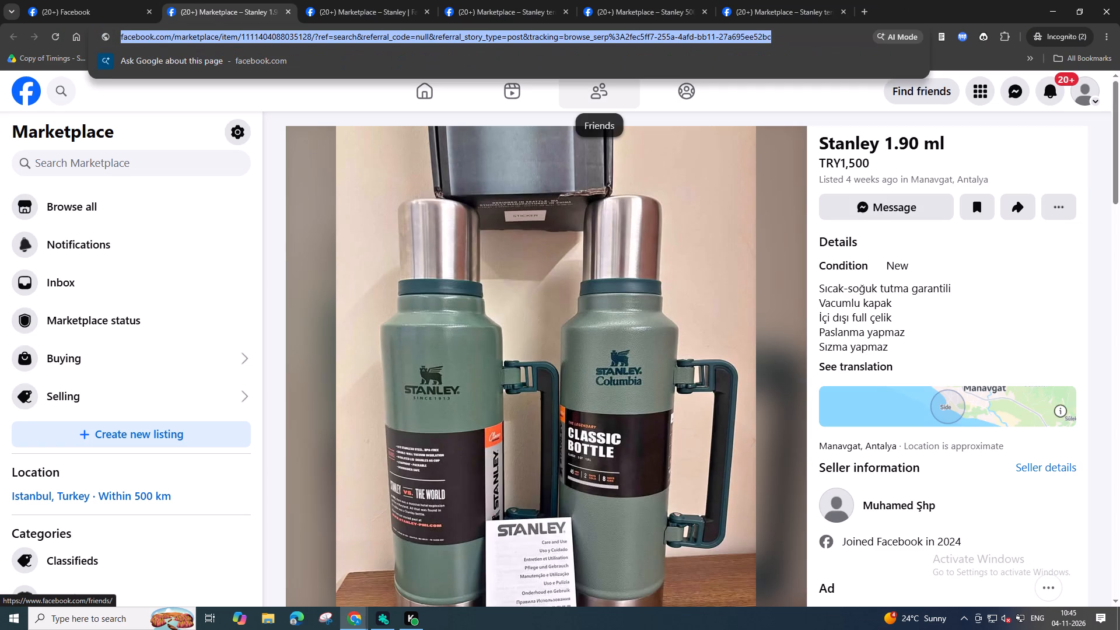
key("ctrl+c")
key("alt+Tab")
left_click(286, 315)
left_click(287, 306)
key("ctrl+v")
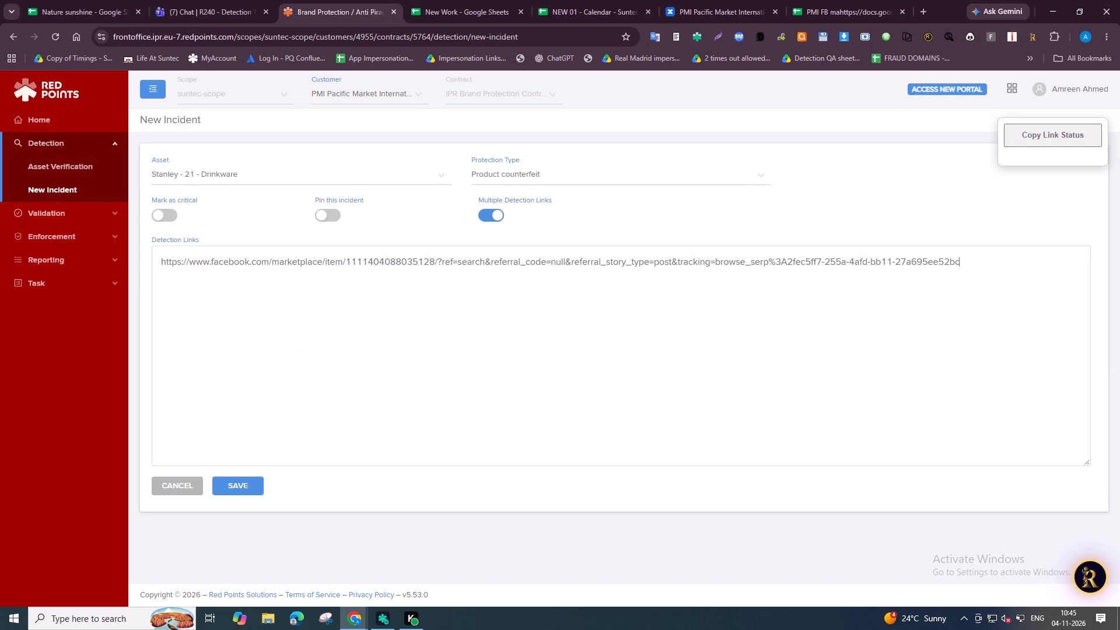
Save the incident for the listing link already entered in the form and close that listing's Marketplace tab.
left_click(253, 491)
key("alt+Tab")
key("ctrl+w")
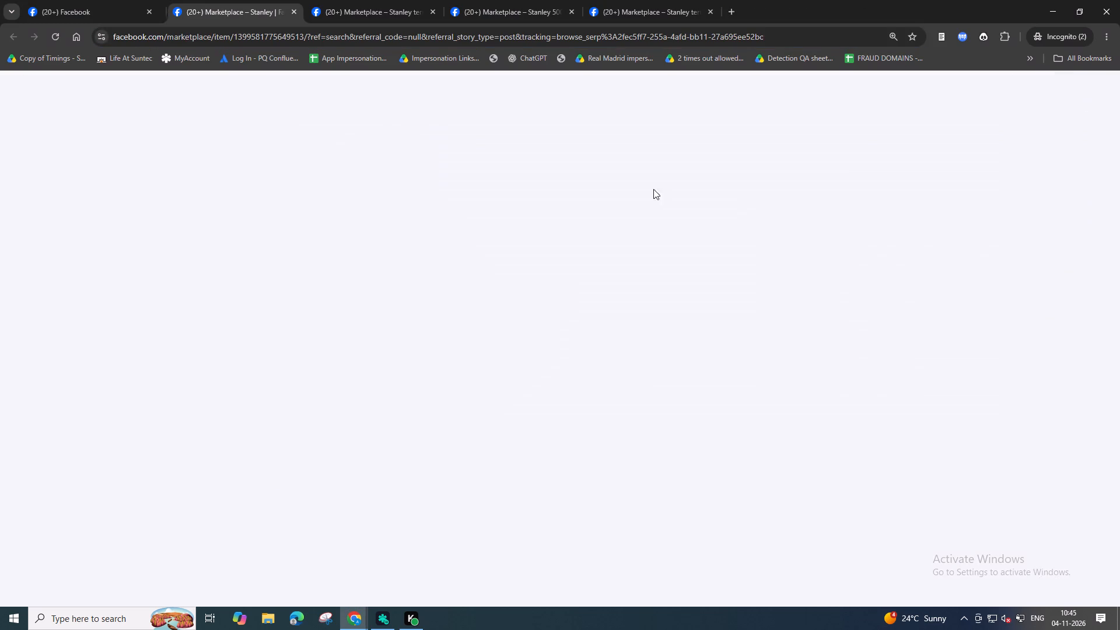
Check the TRY1 pink Barbie Quencher listing in Fatih and copy its link over to the incident window.
left_click(370, 35)
scroll(646, 306, "up", 4)
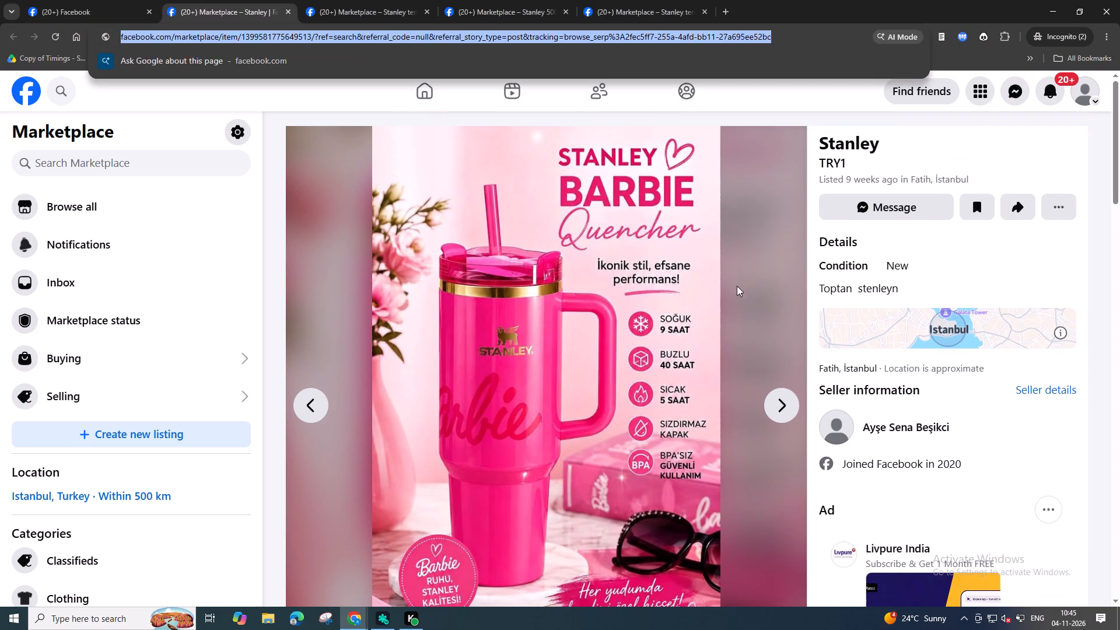
scroll(835, 294, "down", 5)
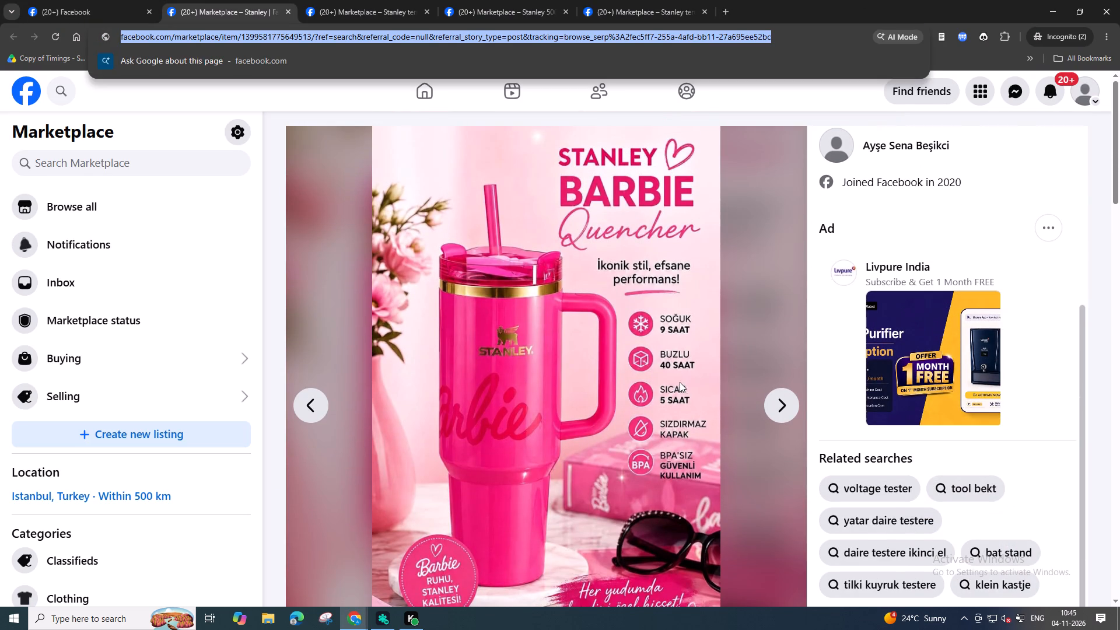
key("ctrl+a")
key("ctrl+c")
key("ctrl+c")
key("ctrl+c")
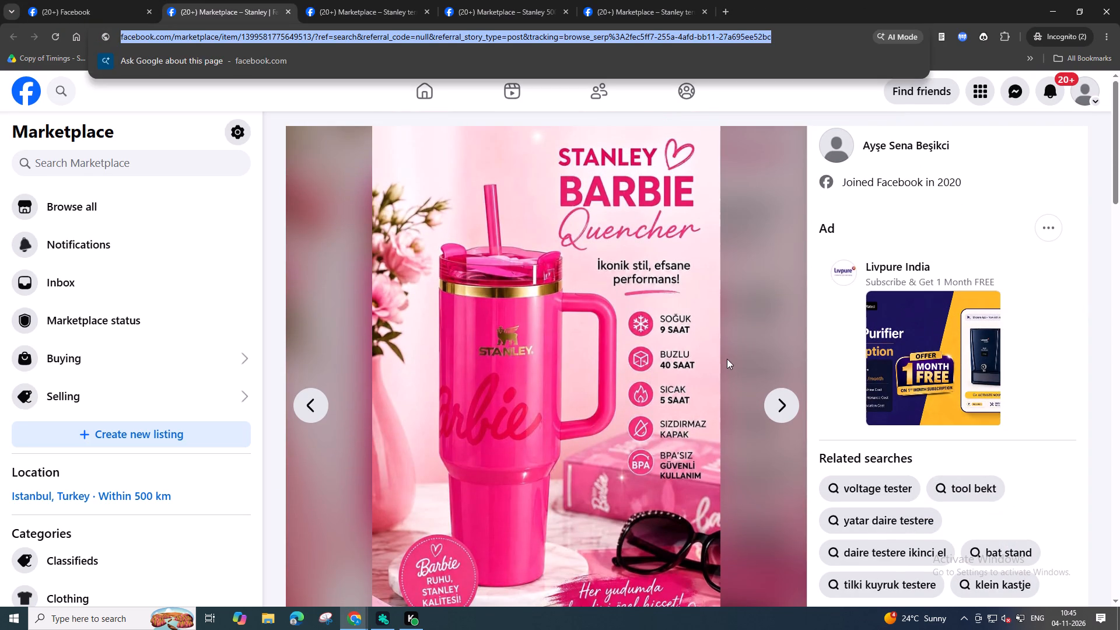
key("ctrl+c")
key("alt+Tab")
Submit the pink Barbie Quencher link as a new incident under the Quencher asset and copy the link status.
left_click(272, 312)
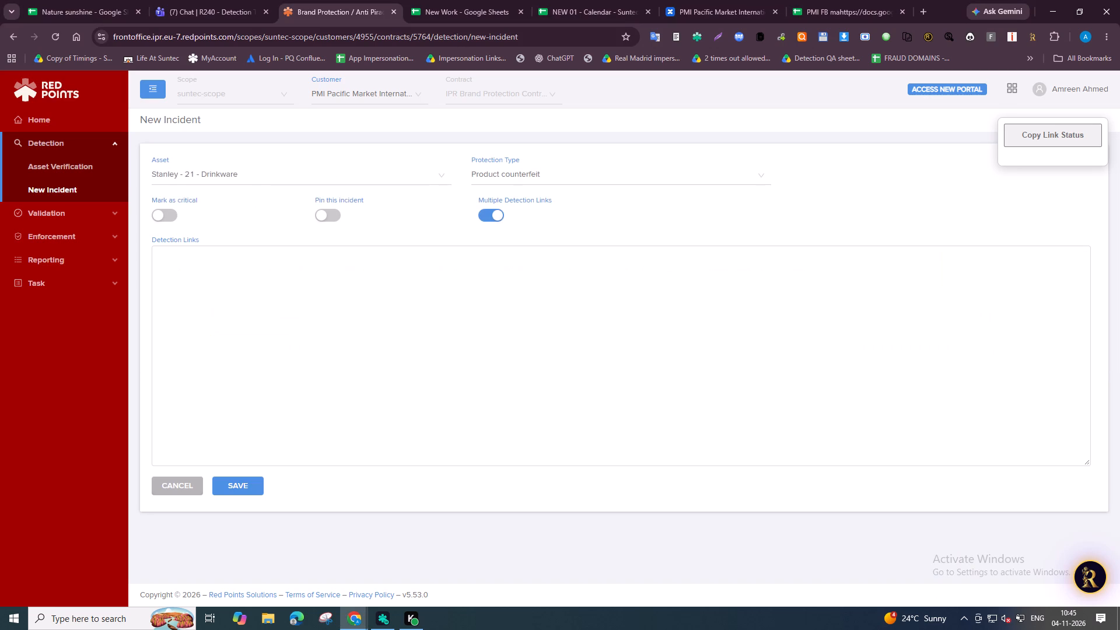
left_click(261, 180)
key("q")
left_click(250, 201)
left_click(246, 287)
key("ctrl+v")
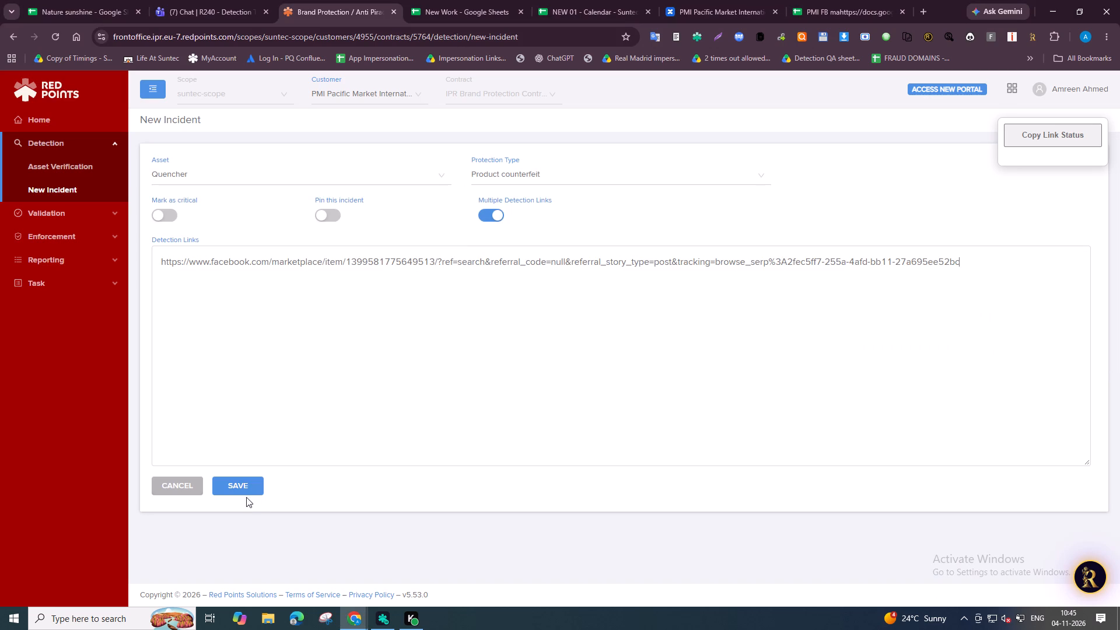
left_click(247, 491)
left_click(1049, 142)
Close the reported pink Quencher tab and copy the link of the green Stanley thermos listing in Bornova, İzmir.
key("alt+Tab")
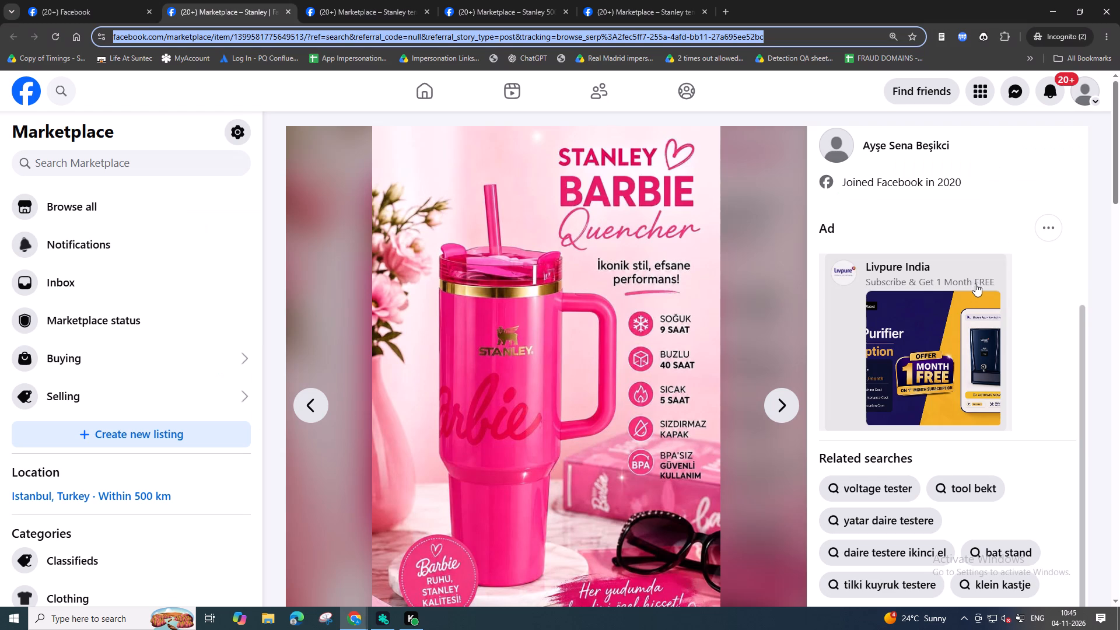
key("ctrl+w")
left_click(579, 34)
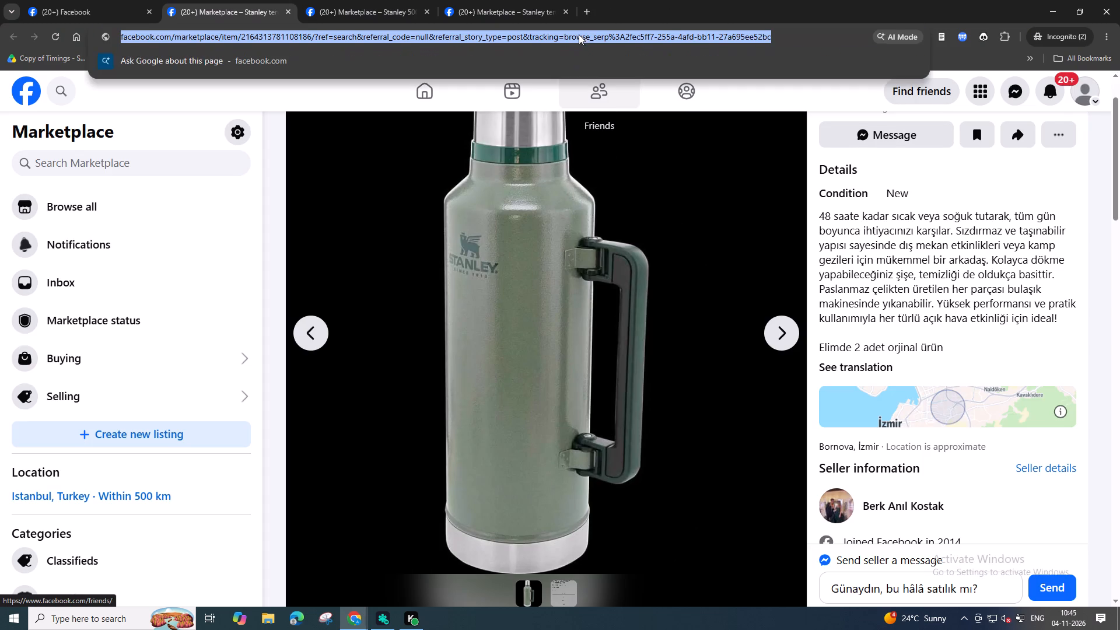
key("ctrl+a")
key("ctrl+c")
key("ctrl+c")
key("ctrl+c")
key("super+Tab")
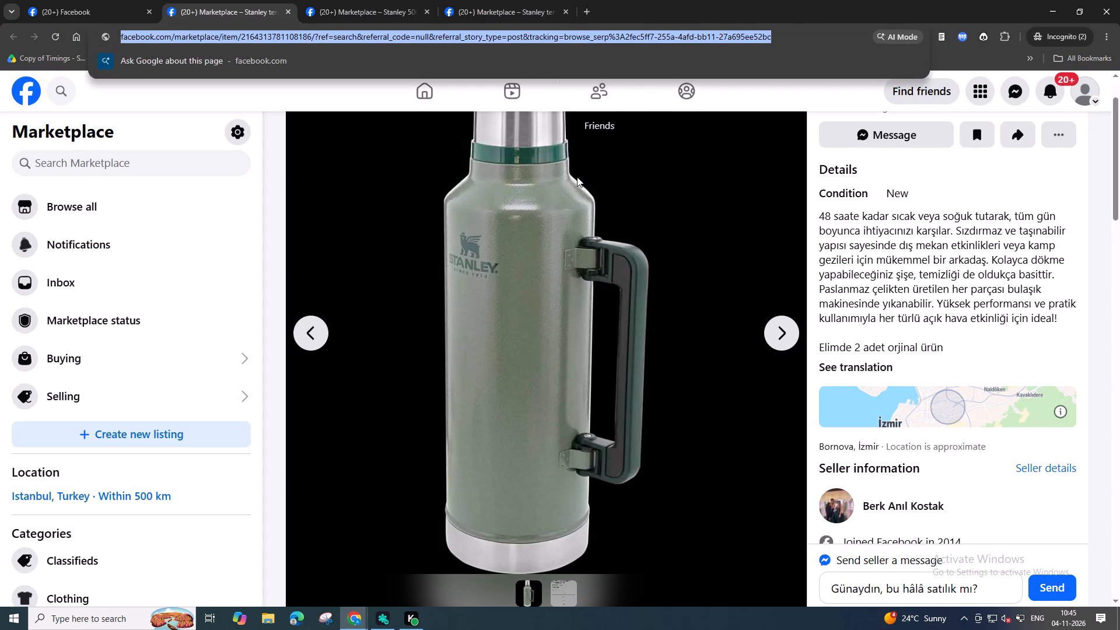
Submit the green Bornova thermos link as a new incident under asset Stanley - 21 - Drinkware and close that listing's tab.
left_click(776, 37)
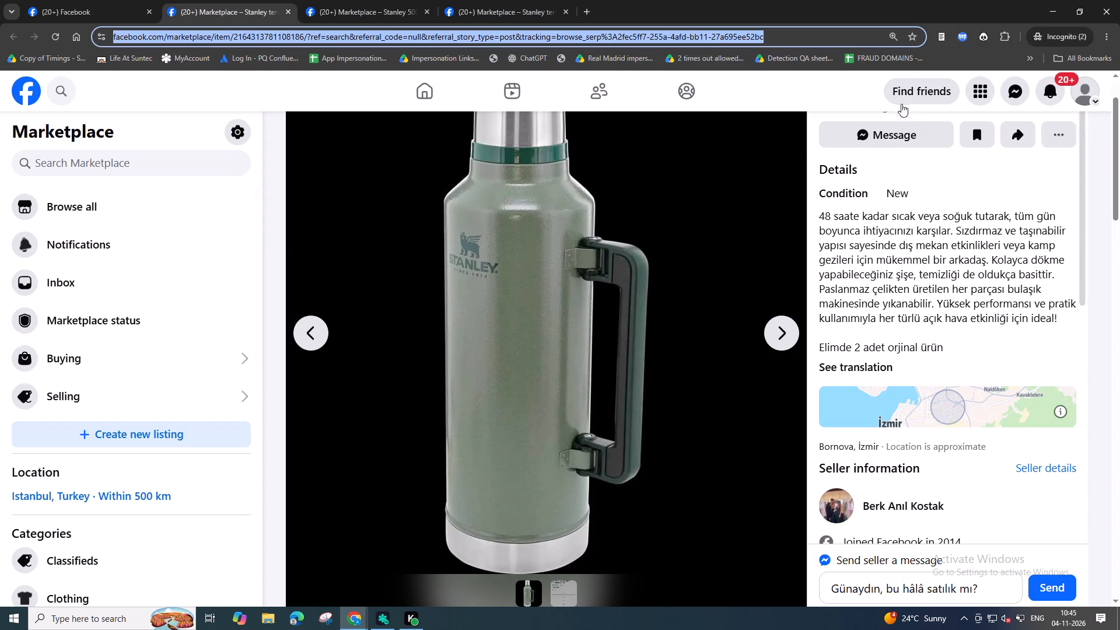
key("ctrl+a")
key("ctrl+c")
key("alt+Tab")
left_click(256, 300)
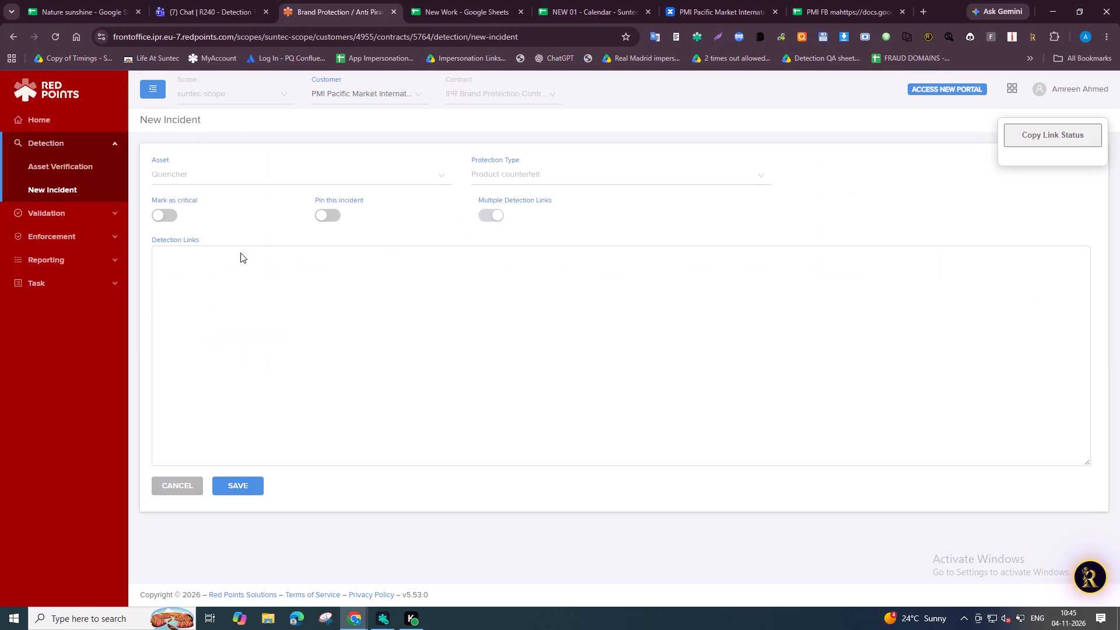
left_click(226, 173)
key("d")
left_click(226, 221)
left_click(259, 318)
key("ctrl+v")
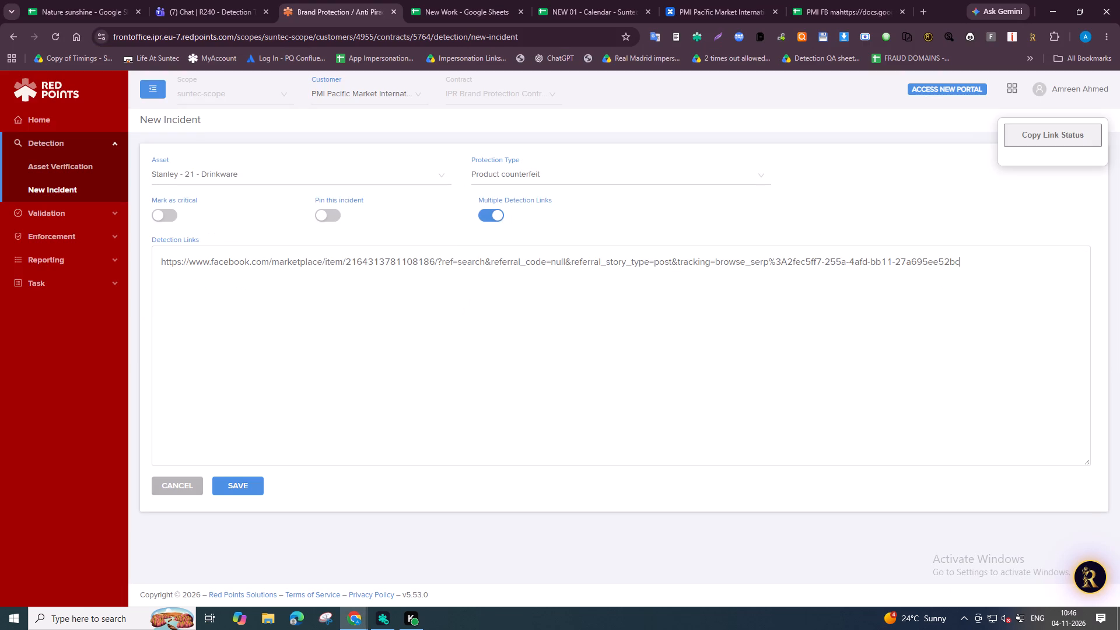
left_click(256, 489)
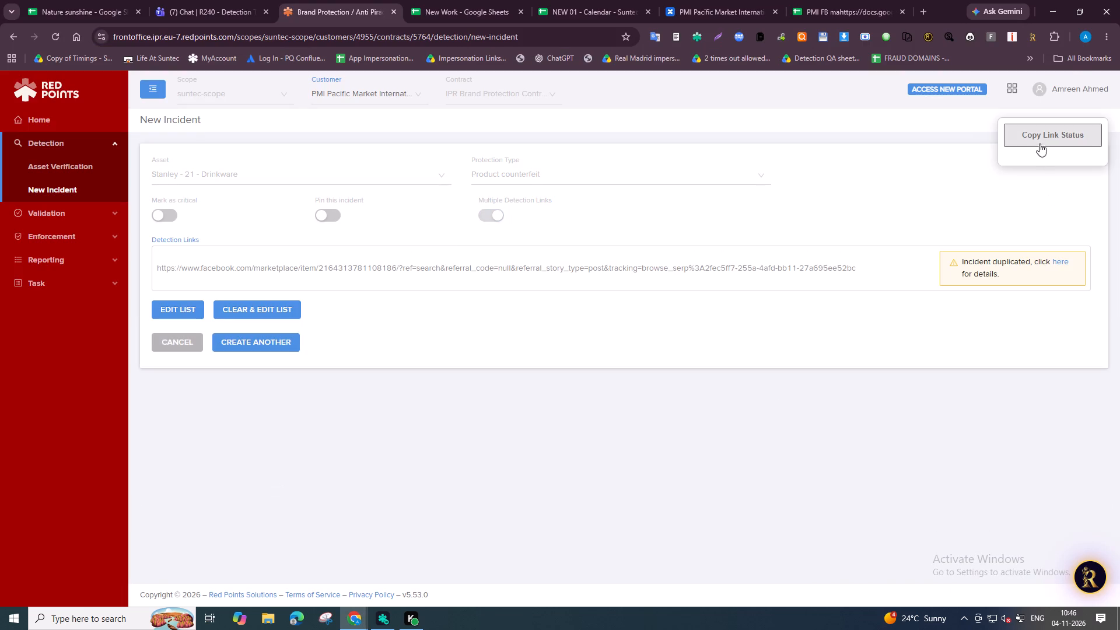
key("alt+Tab")
key("ctrl+w")
Review the photos of the TRY1,200 Stanley 500 ml thermos listing in Sincan, translate it to English and copy its link.
left_click(813, 40)
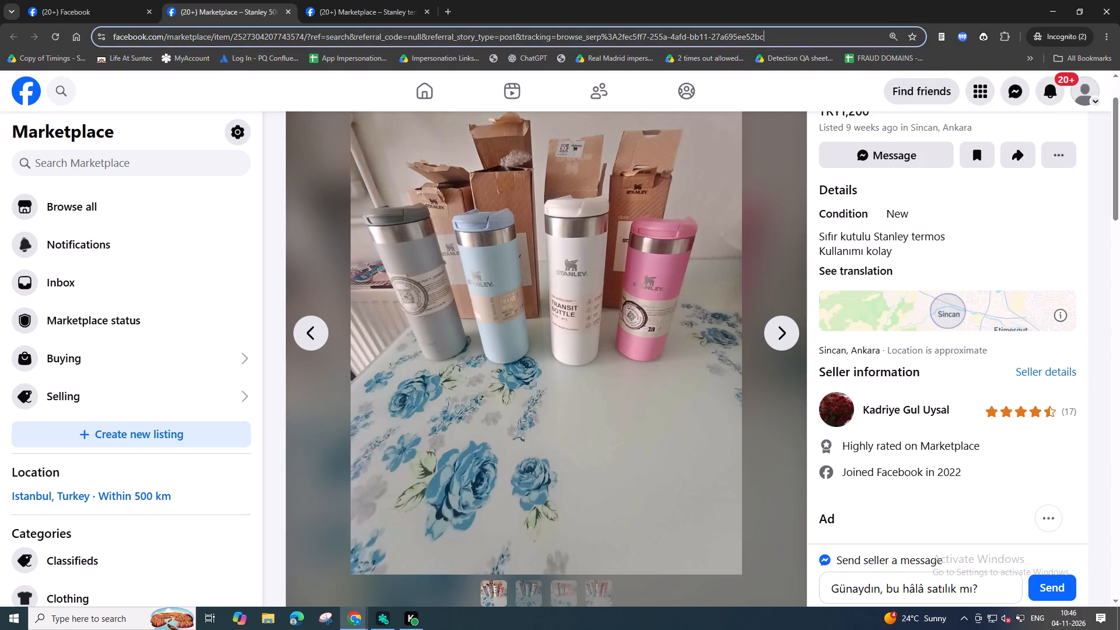
scroll(824, 400, "up", 2)
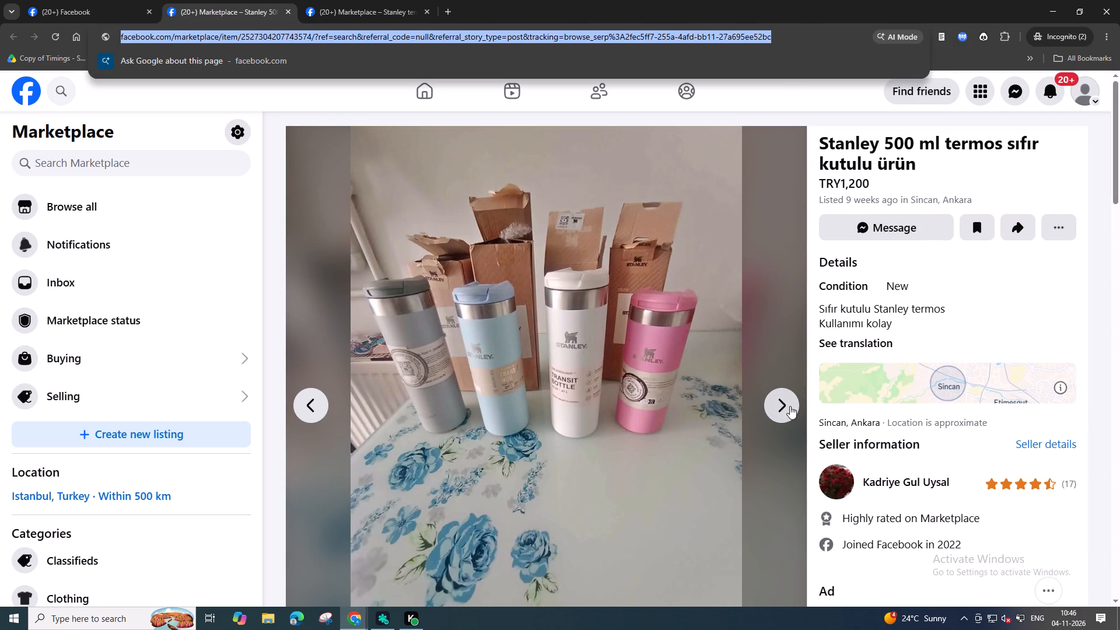
left_click(790, 406)
left_click(783, 345)
left_click(783, 331)
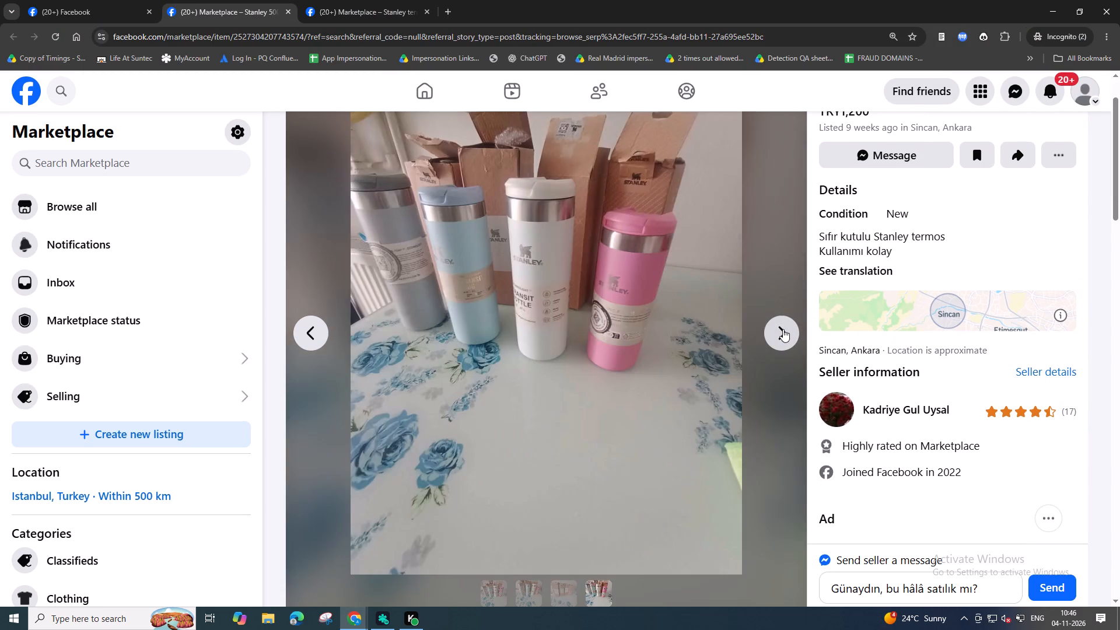
left_click(783, 329)
right_click(1023, 225)
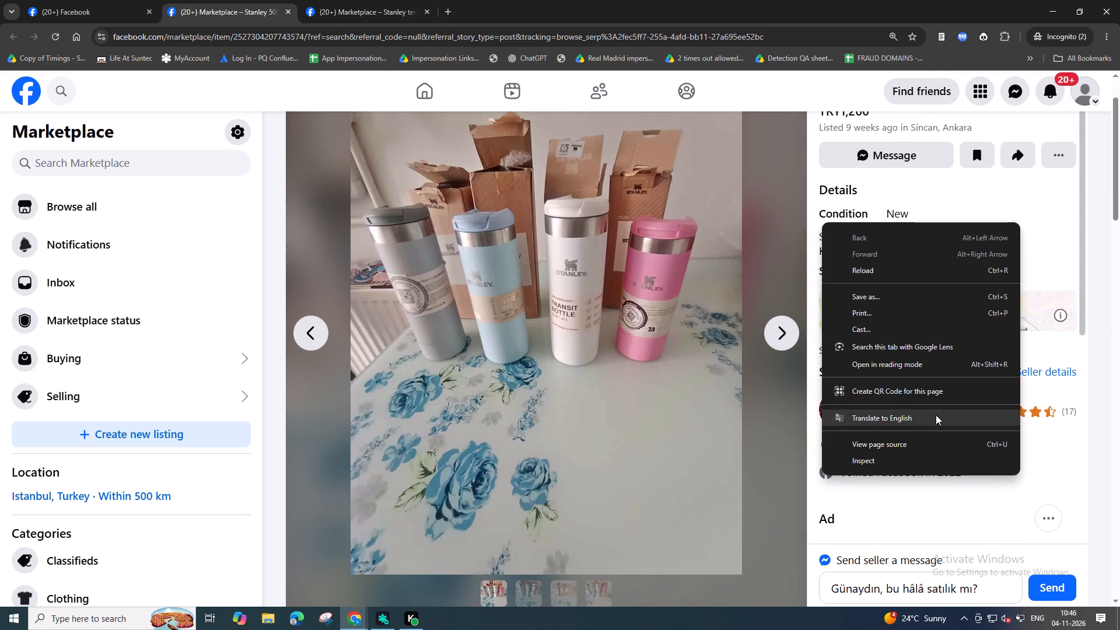
left_click(936, 415)
scroll(923, 416, "up", 4)
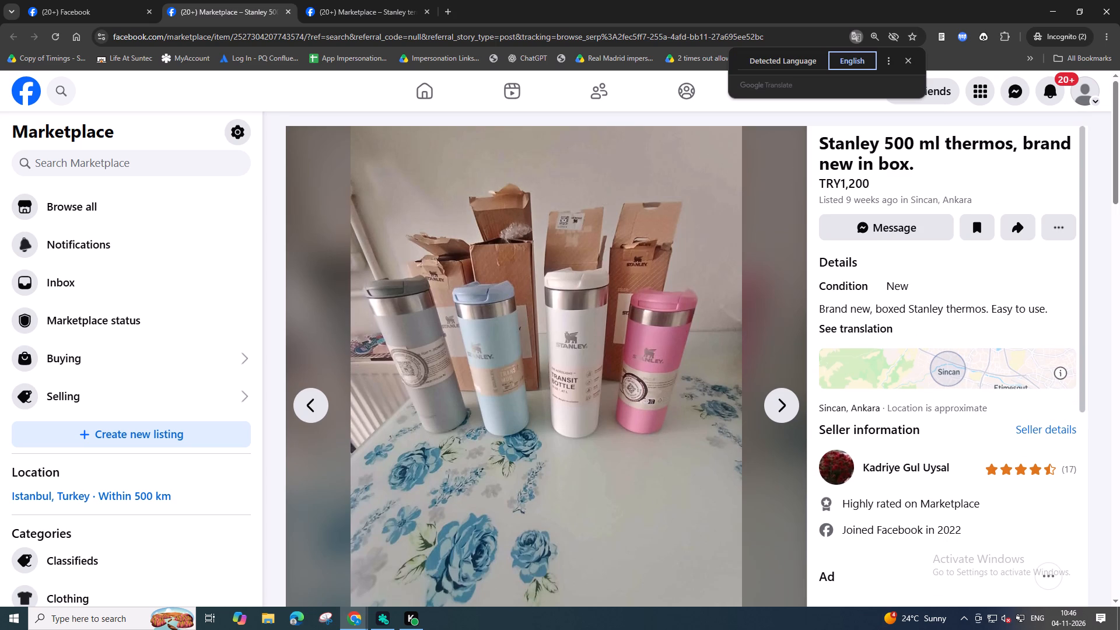
left_click(521, 39)
key("ctrl+a")
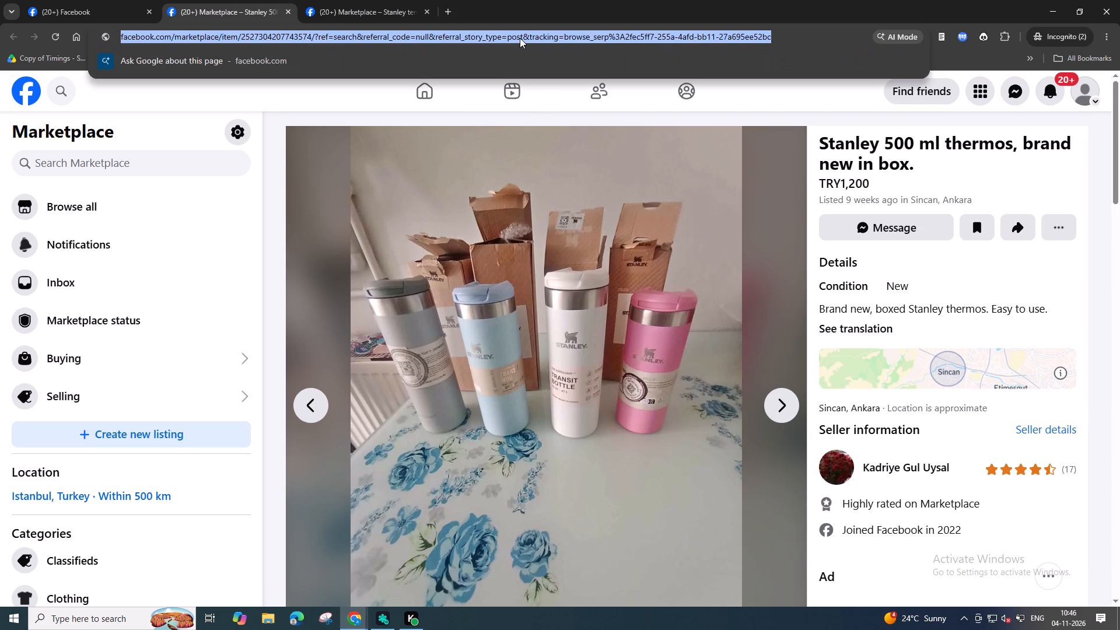
key("ctrl+c")
key("ctrl+c")
key("ctrl+c")
Replace the submitted link with the Sincan 500 ml thermos link, save the incident and close that listing's tab.
key("alt+Tab")
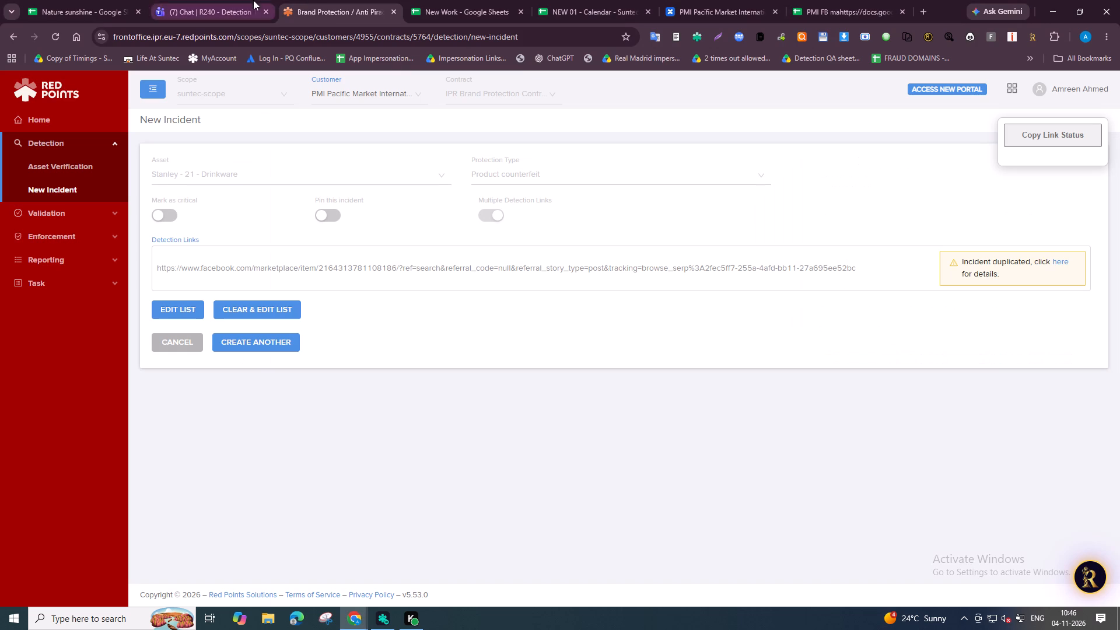
double_click(255, 304)
key("ctrl+v")
left_click(246, 482)
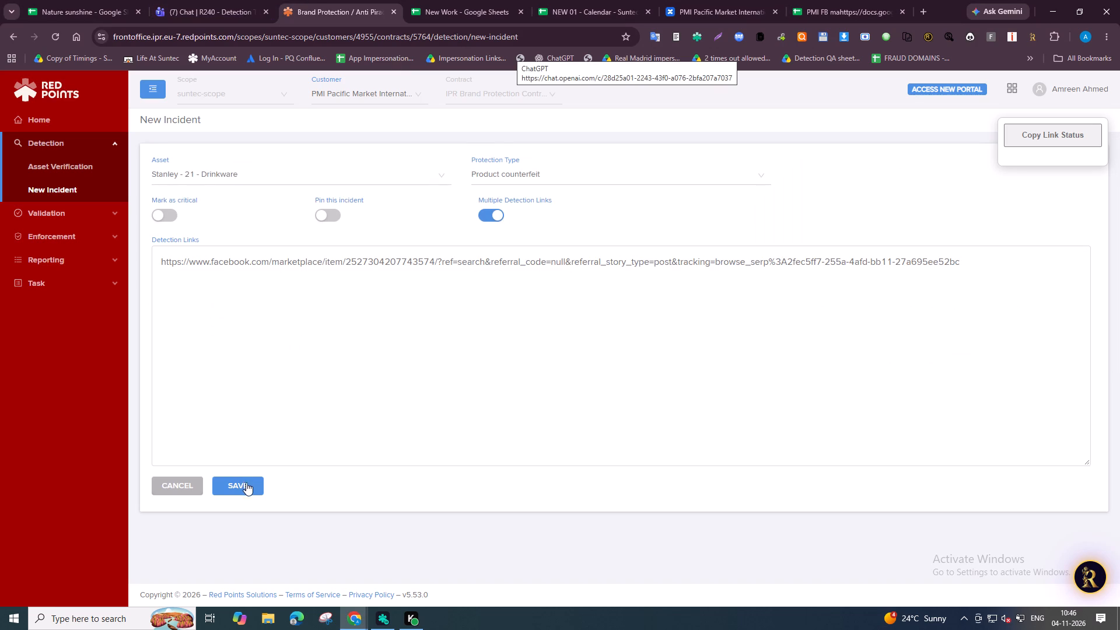
key("alt+Tab")
key("ctrl+w")
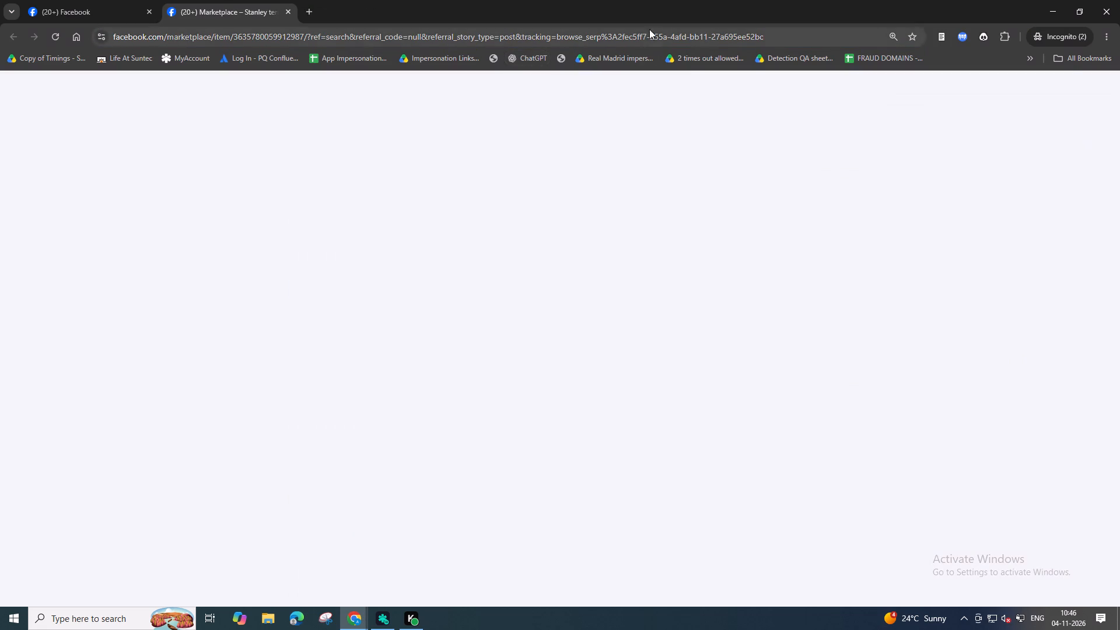
Translate the TRY1,300 Stanley thermos listing in Konak, İzmir to English, check it and copy its link.
right_click(998, 289)
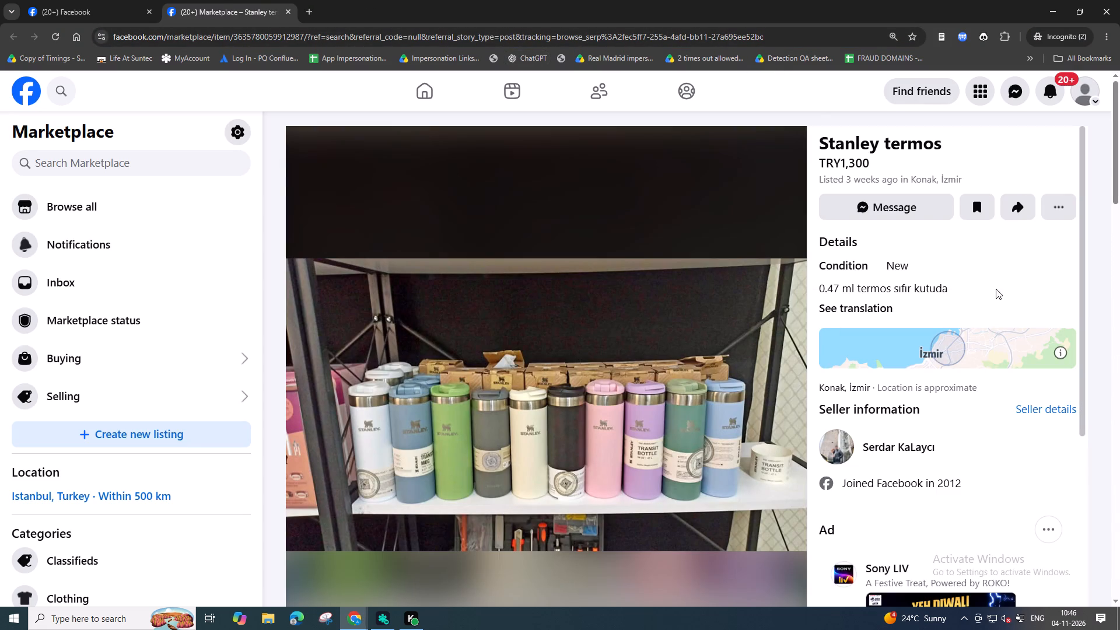
left_click(902, 482)
scroll(751, 406, "down", 3)
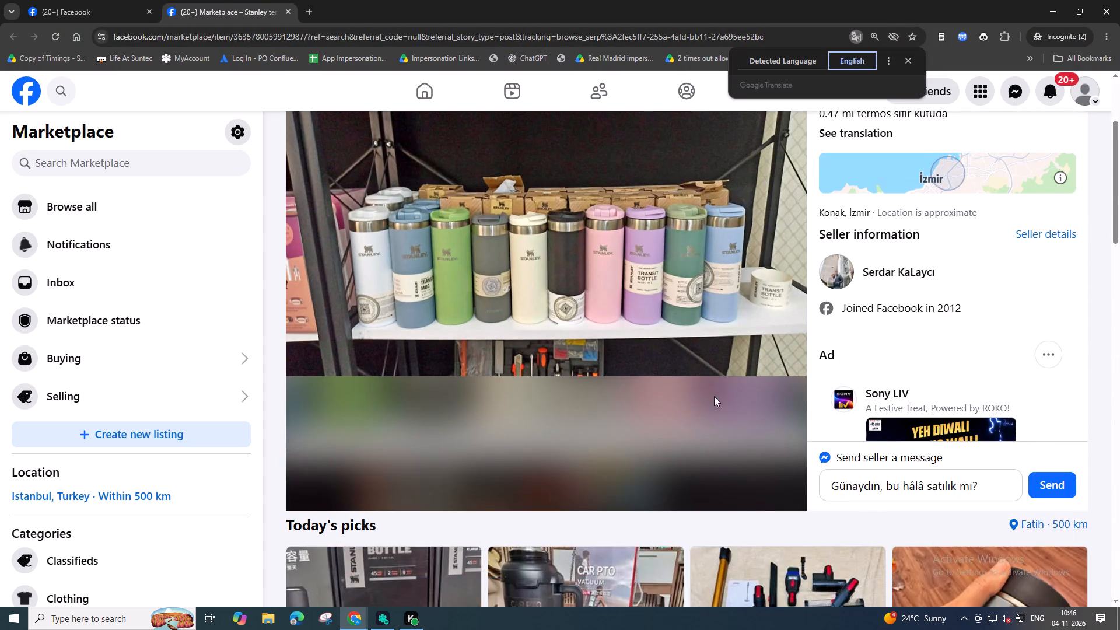
scroll(650, 368, "up", 5)
left_click(785, 34)
key("ctrl+c")
key("ctrl+c")
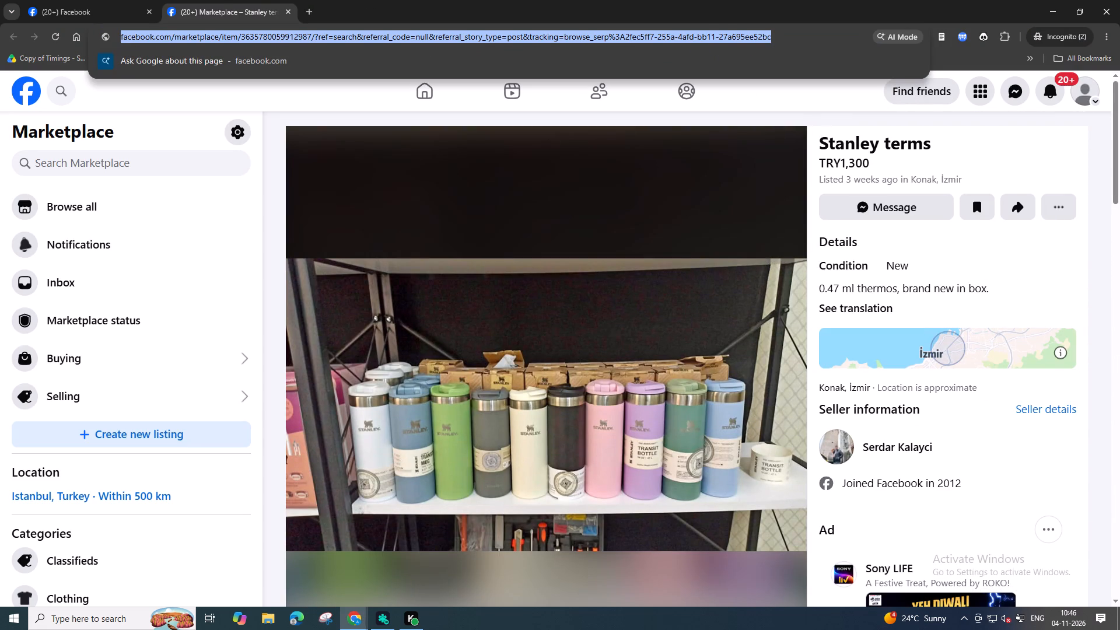
Replace the submitted link with the Konak thermos link, save the incident and close that listing's tab.
key("alt+Tab")
double_click(282, 311)
key("ctrl+v")
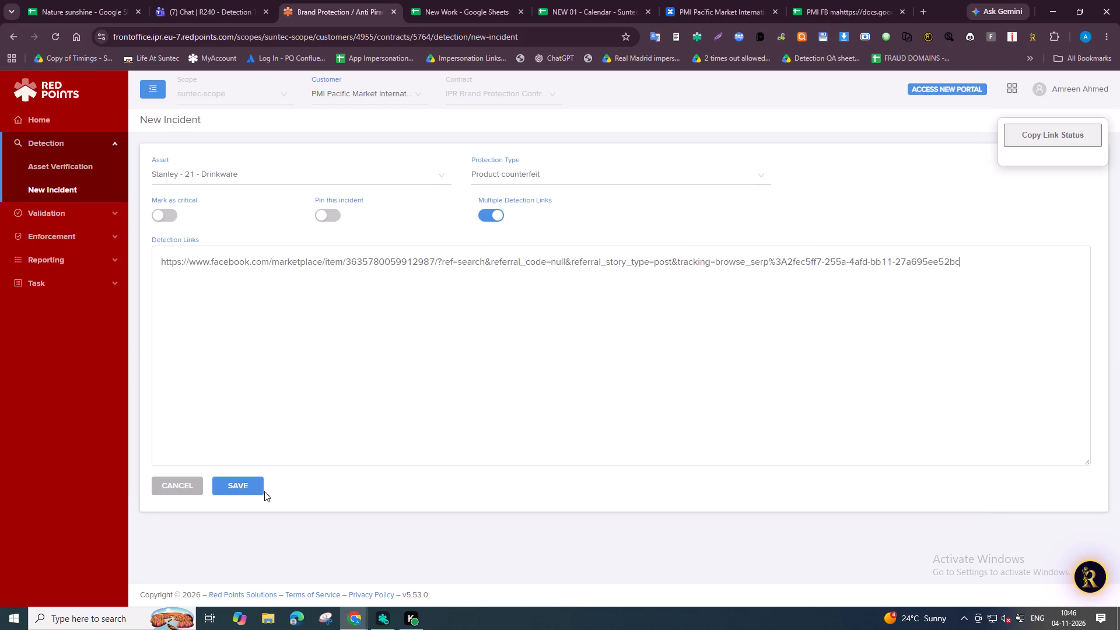
left_click(261, 487)
key("alt+Tab")
key("ctrl+w")
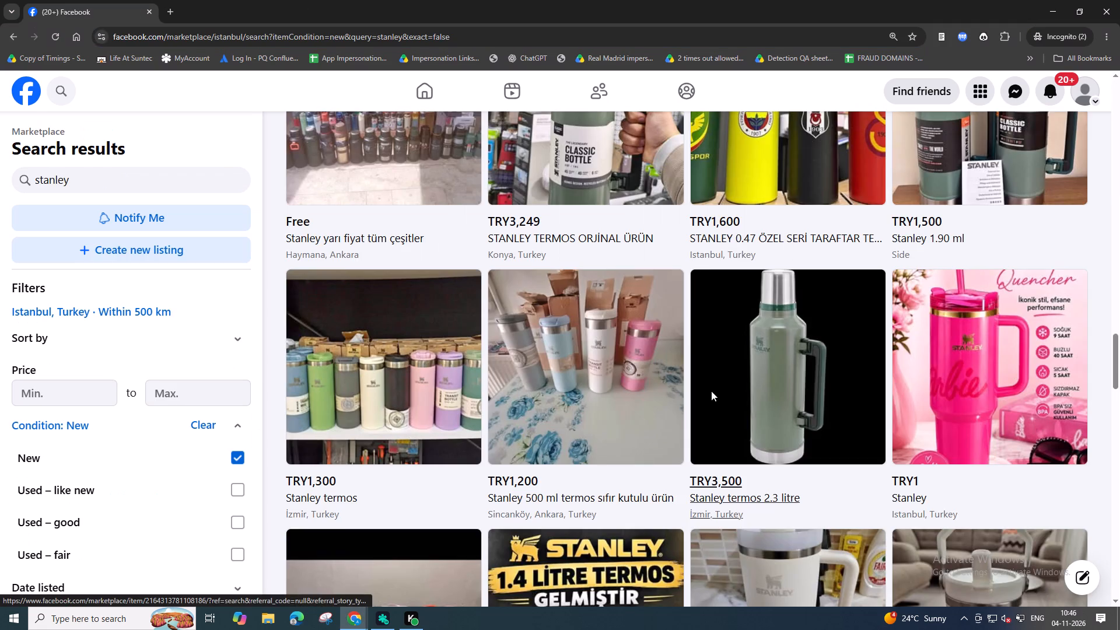
Open the 1.18 pipetli, STANLEY 1.4 TERMOS, TRY1,900 Stanley and 0.88 Çelik Termos search results in separate tabs.
scroll(711, 391, "down", 5)
scroll(711, 391, "up", 1)
scroll(711, 391, "down", 2)
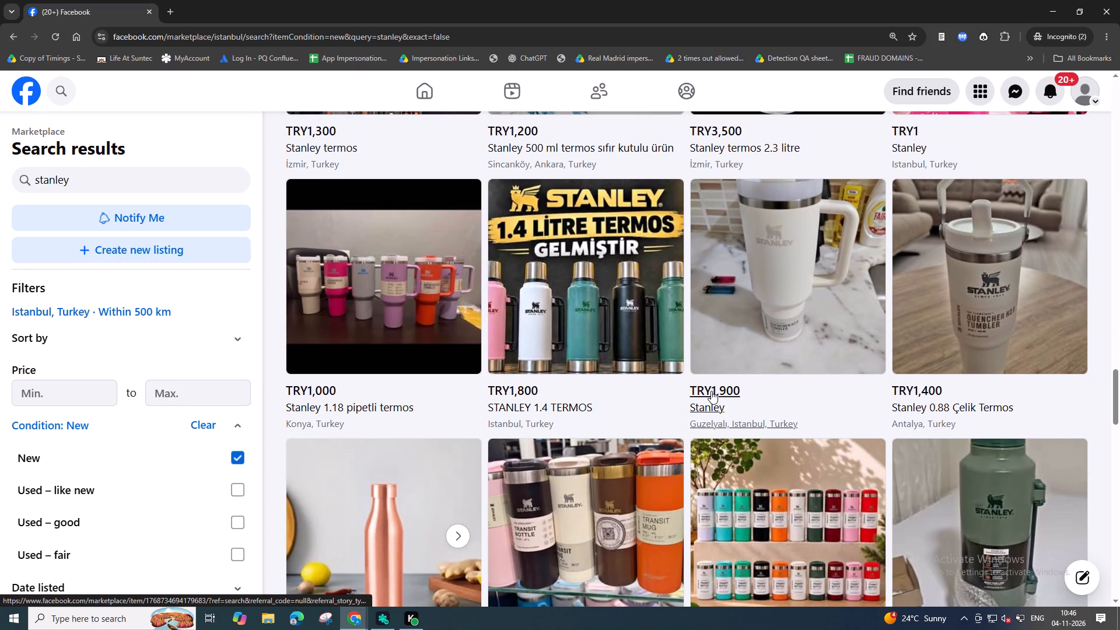
left_click(396, 311, "ctrl")
left_click(566, 313, "ctrl")
left_click(740, 292, "ctrl")
left_click(1003, 302, "ctrl")
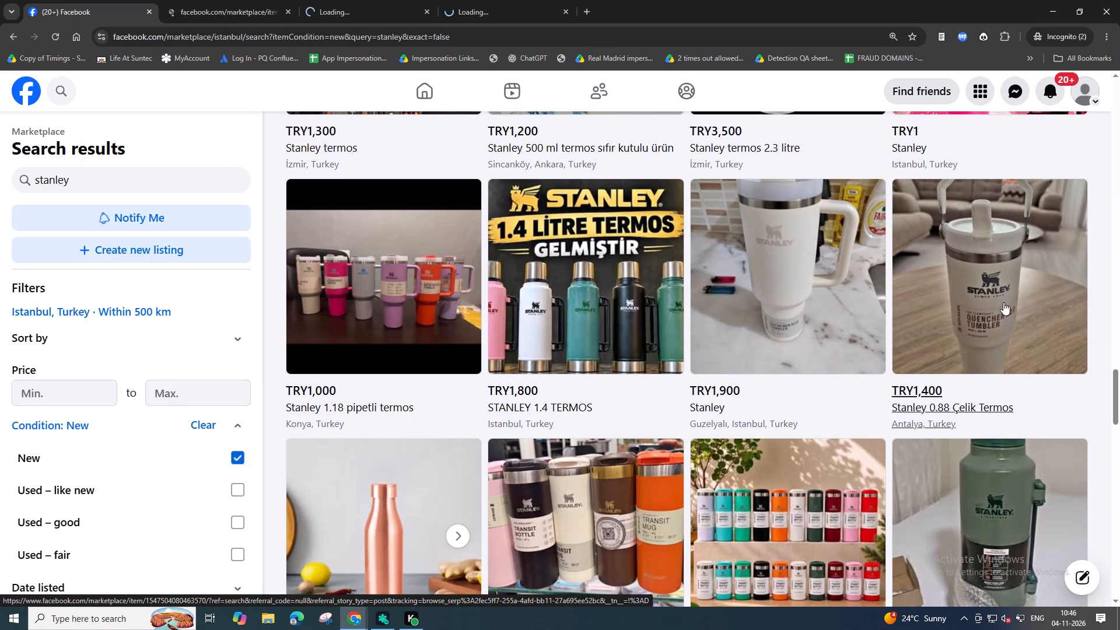
Open the TRY1,300 pipetli yaz, TRY1 STANLEY TERMOSLARDA, ORJİNAL STANLEY TERMOS and Stanley termos bardak results in separate tabs.
scroll(972, 404, "down", 4)
scroll(584, 397, "down", 5)
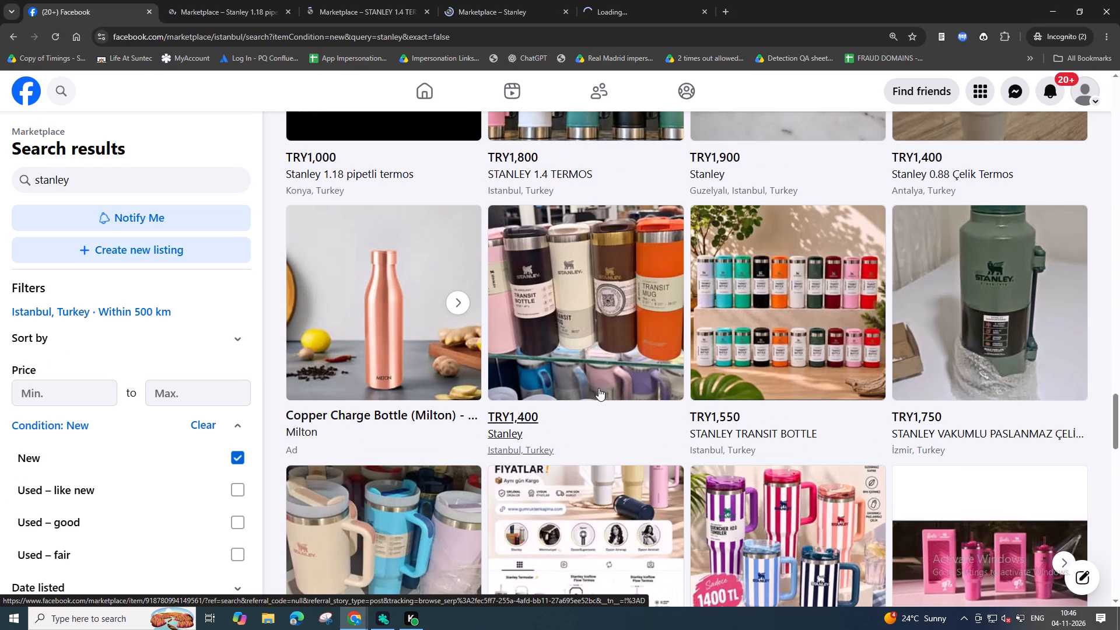
left_click(399, 295, "ctrl")
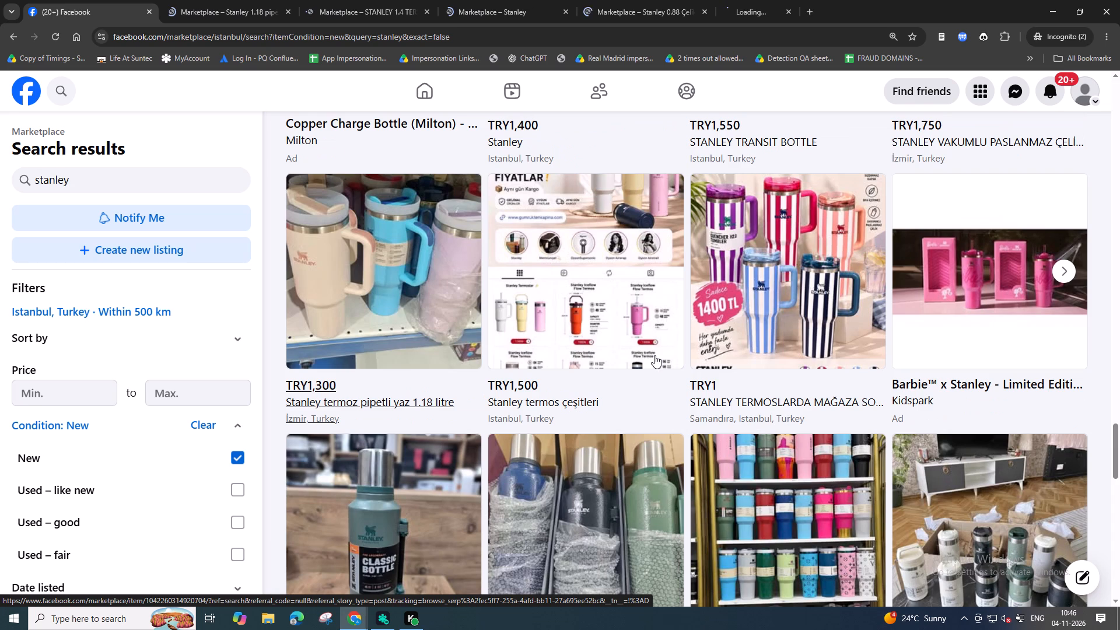
left_click(786, 312, "ctrl")
scroll(810, 352, "down", 4)
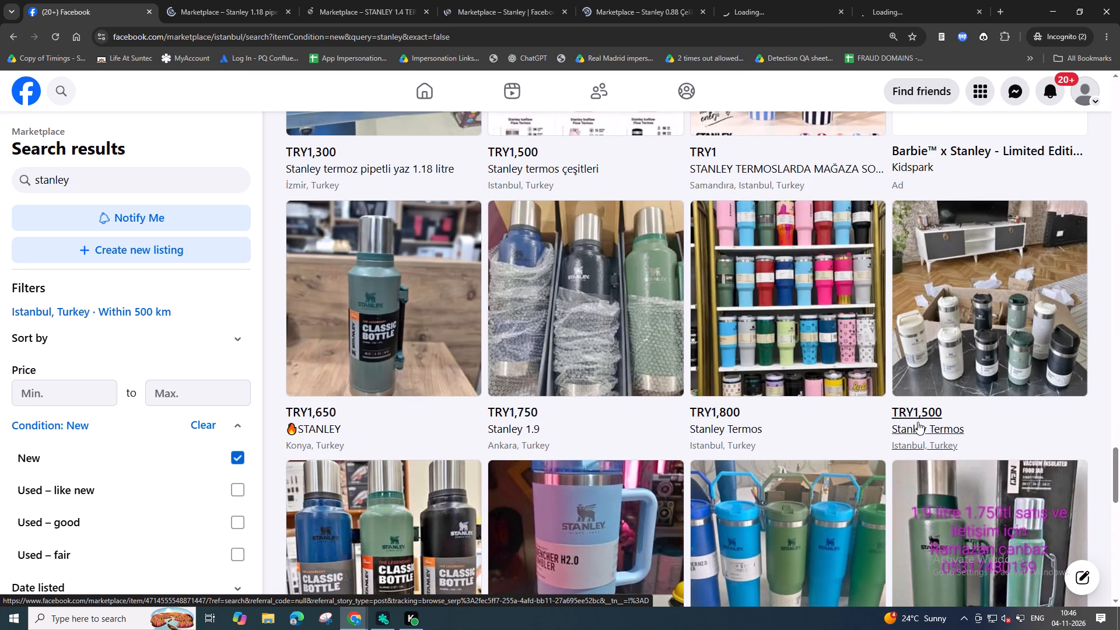
scroll(918, 422, "down", 2)
left_click(593, 435, "ctrl")
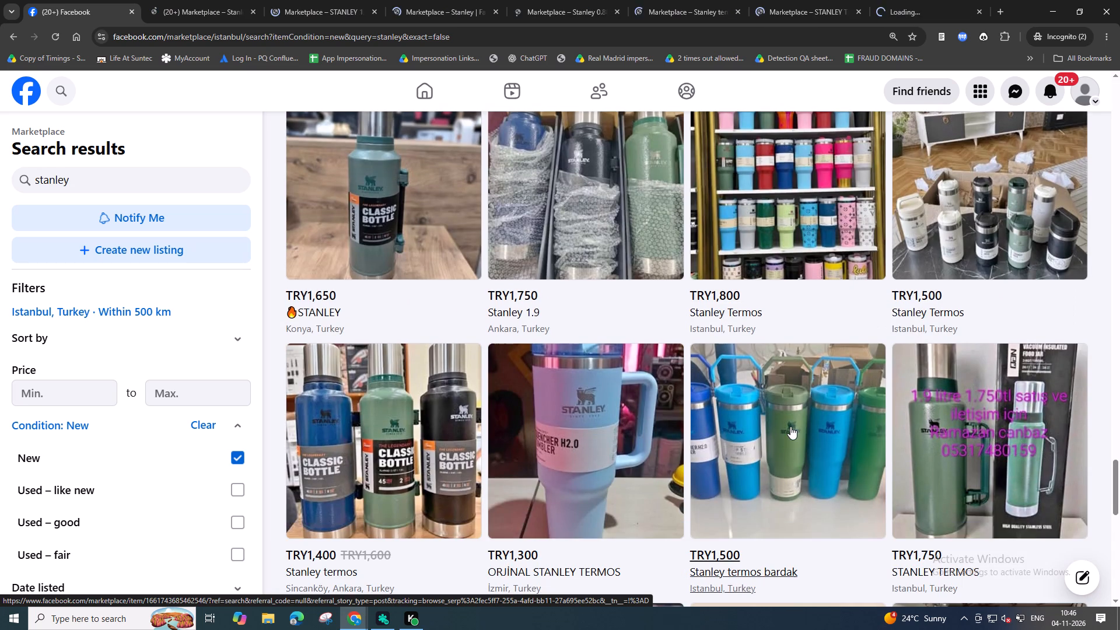
left_click(790, 426, "ctrl")
Open the TRY1,350 1.18 Stanley Termos, STANLEY TERMOS MATARA, TRY900 Stanley Termos 1.18lt and TRY1,100 Gebze results in separate tabs.
scroll(897, 400, "down", 4)
left_click(408, 470, "ctrl")
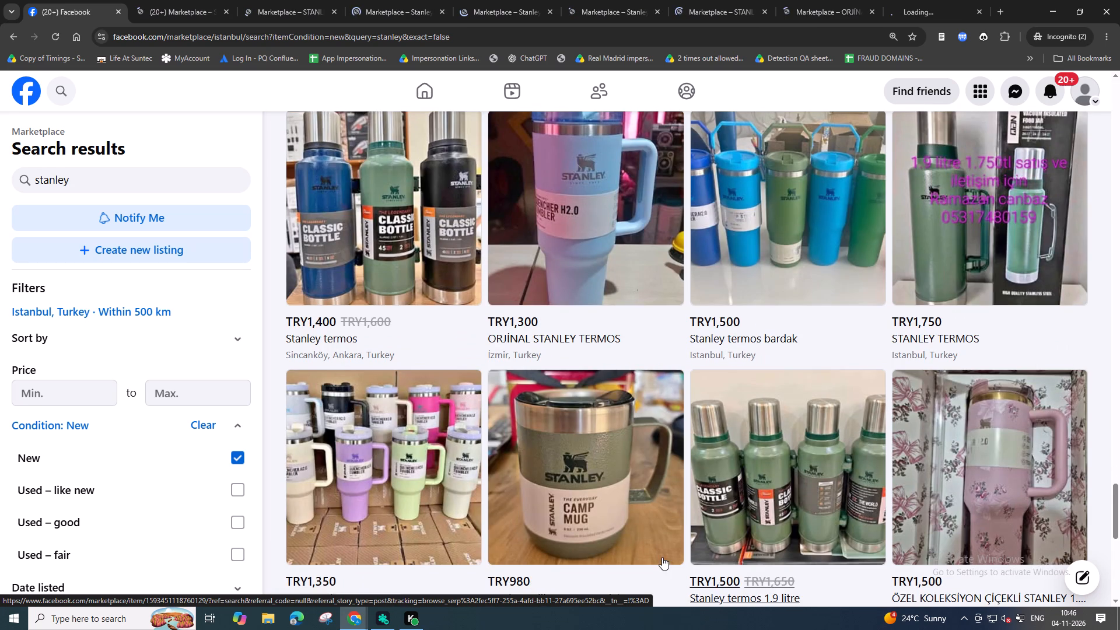
scroll(751, 510, "down", 5)
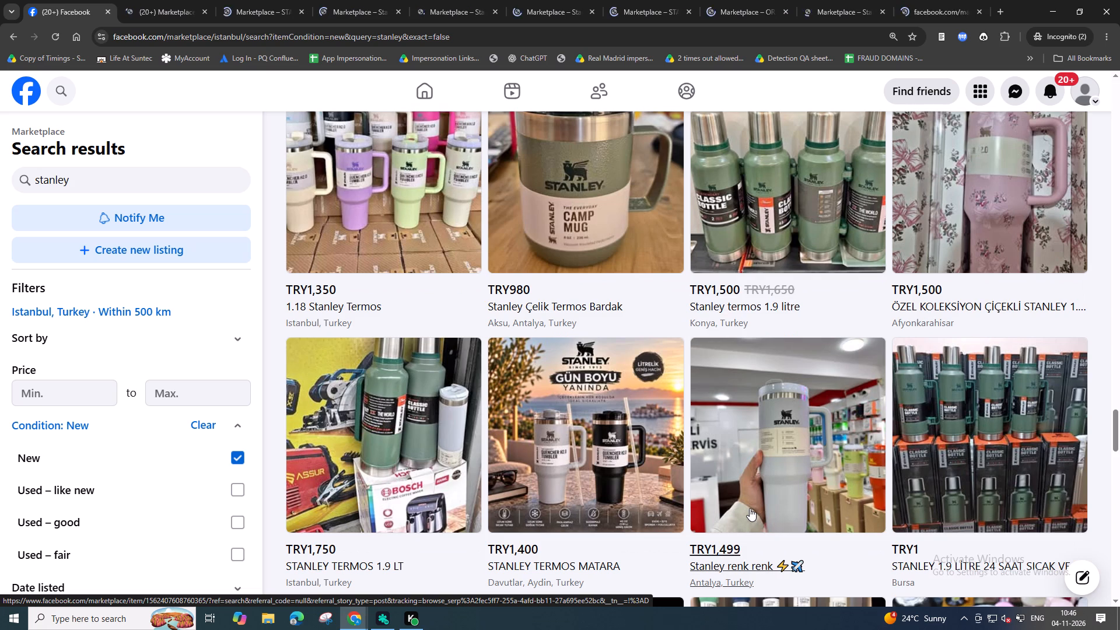
left_click(628, 486, "ctrl")
scroll(801, 480, "down", 6)
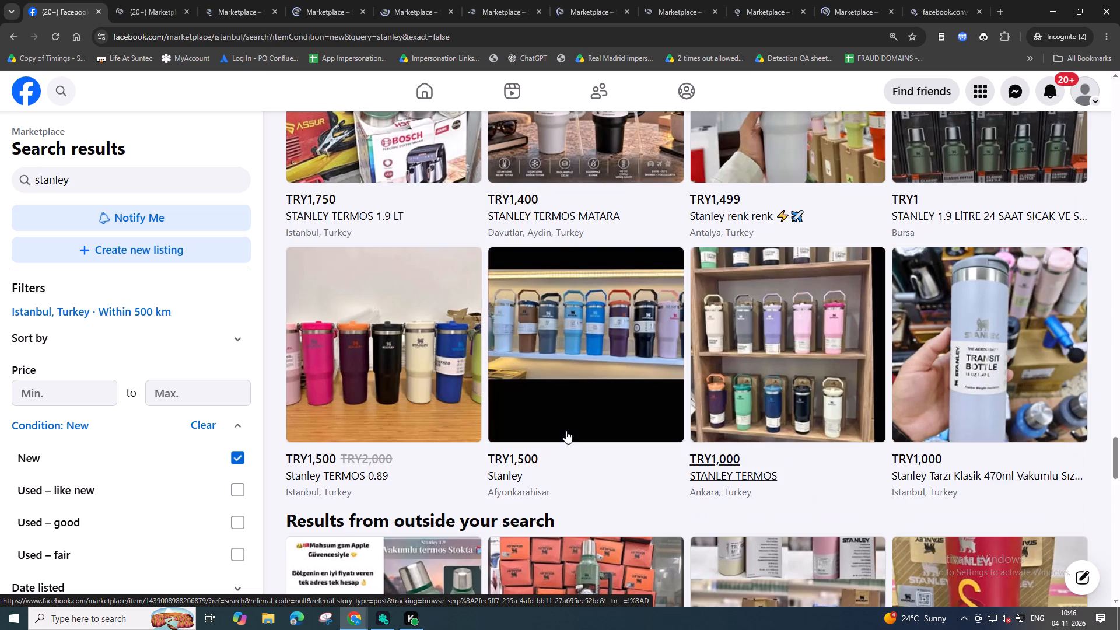
scroll(911, 461, "down", 10)
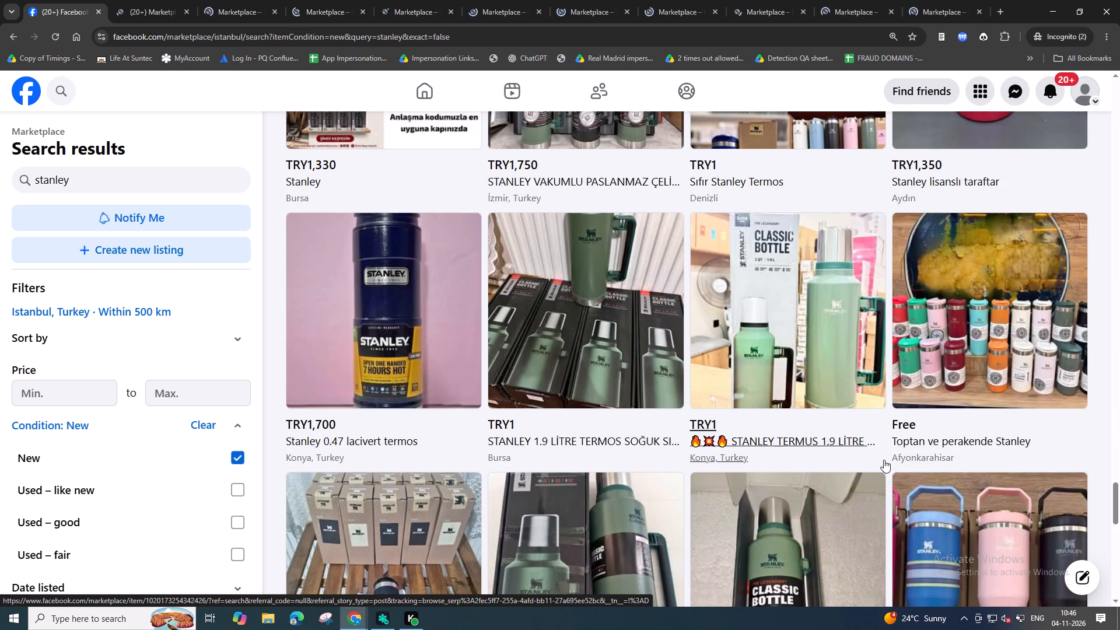
scroll(884, 460, "down", 9)
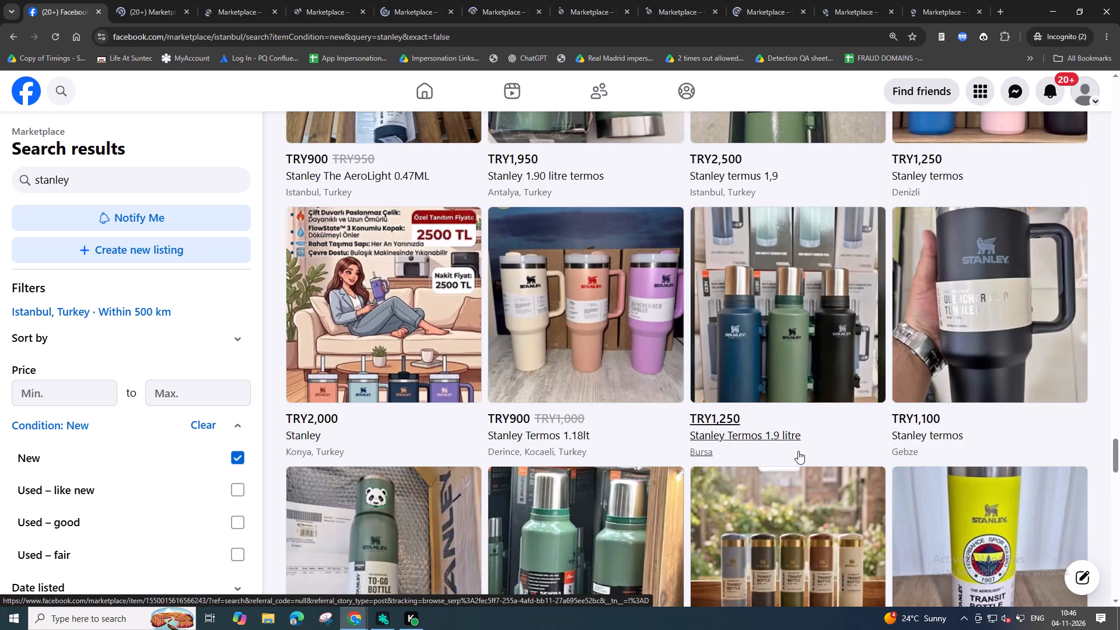
left_click(588, 310, "ctrl")
left_click(1025, 317, "ctrl")
Open more suspect Stanley tumbler results in separate tabs, including the TRY1,750 Stanley Termus in Beytepe, Ankara.
scroll(941, 408, "down", 5)
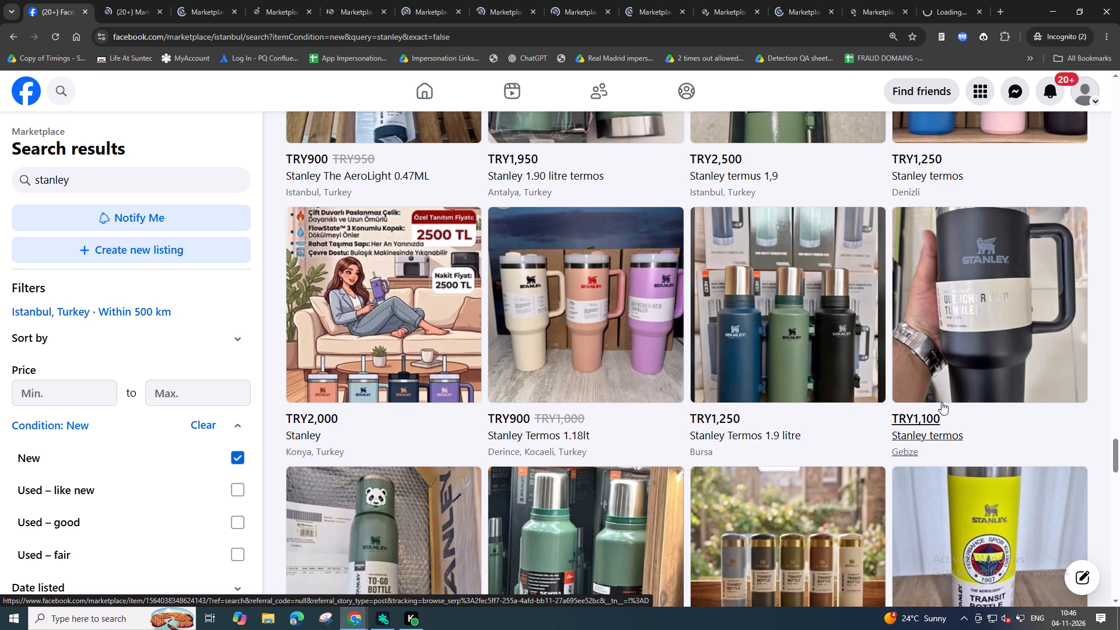
scroll(778, 333, "down", 4)
left_click(586, 306, "ctrl")
left_click(750, 302, "ctrl")
scroll(874, 393, "down", 5)
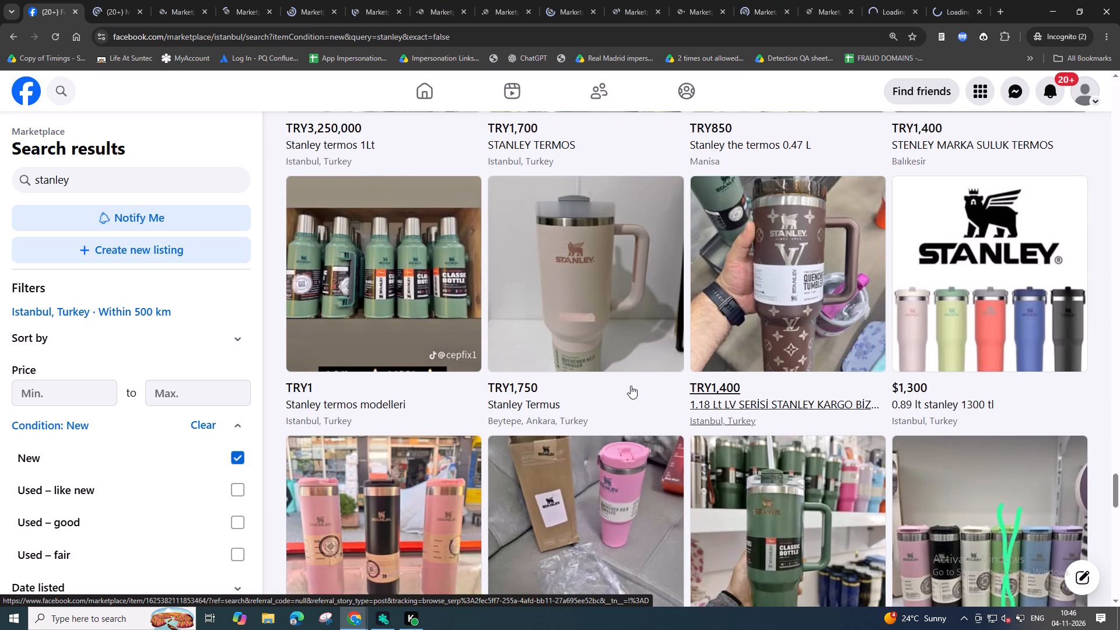
left_click(628, 320, "ctrl")
scroll(668, 385, "down", 7)
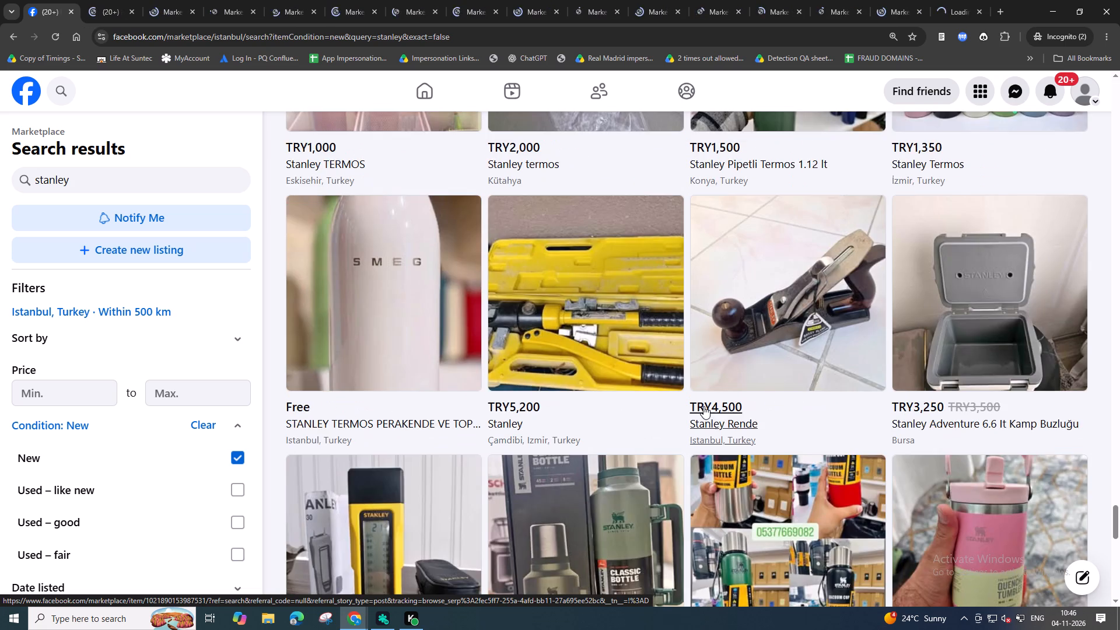
left_click(1052, 411, "ctrl")
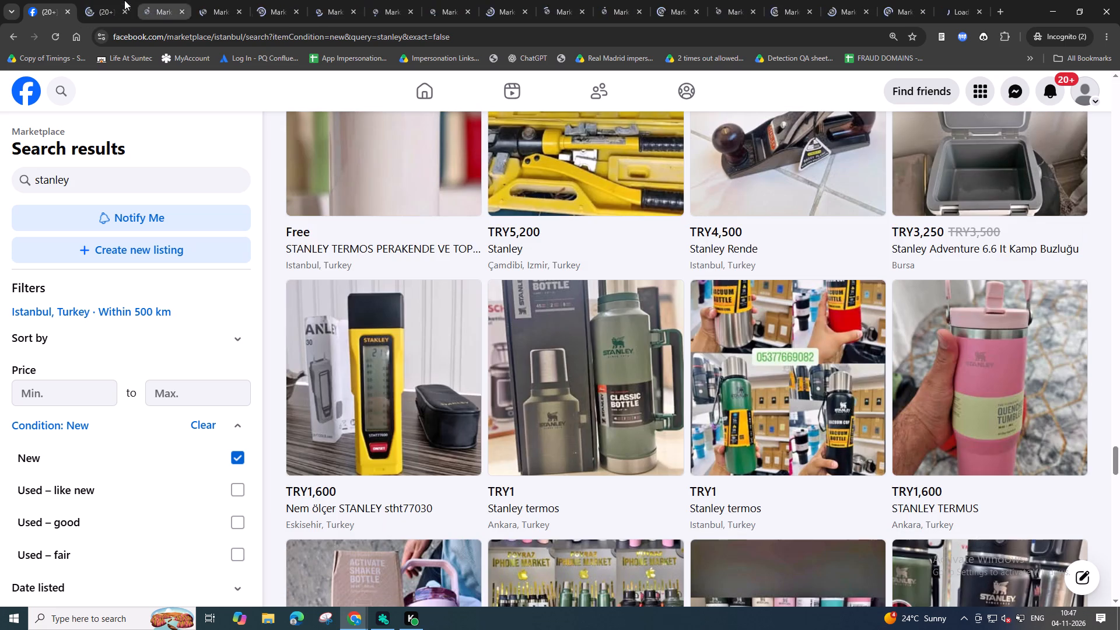
Bring up the opened TRY1,000 Stanley 1.18 pipetli termos listing in Karatay, Konya and translate it to English.
left_click(124, 0)
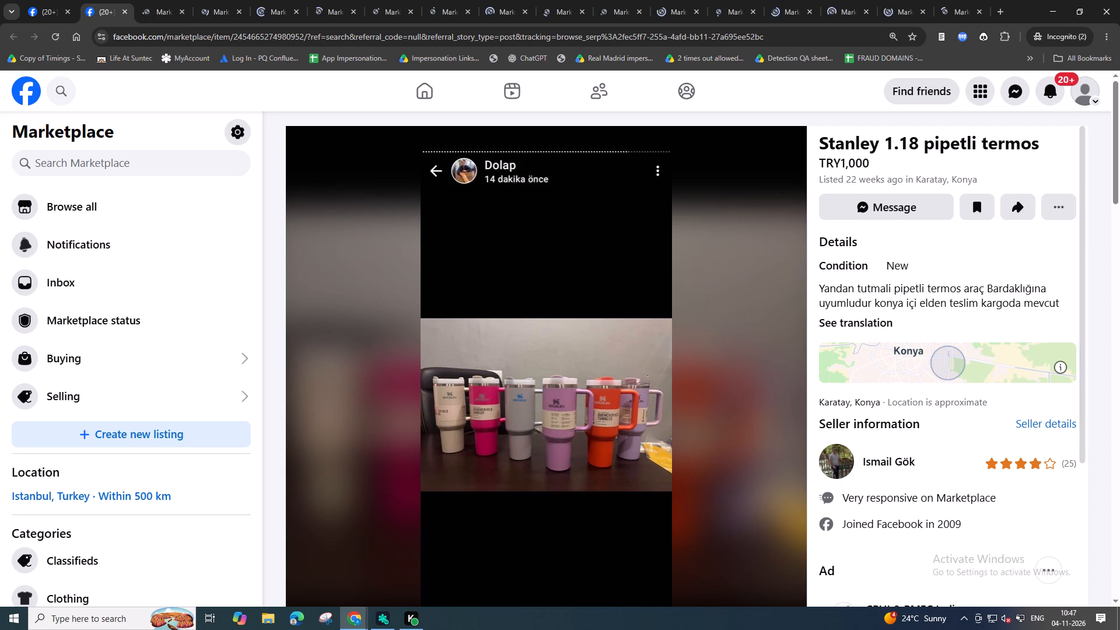
right_click(1024, 264)
left_click(928, 458)
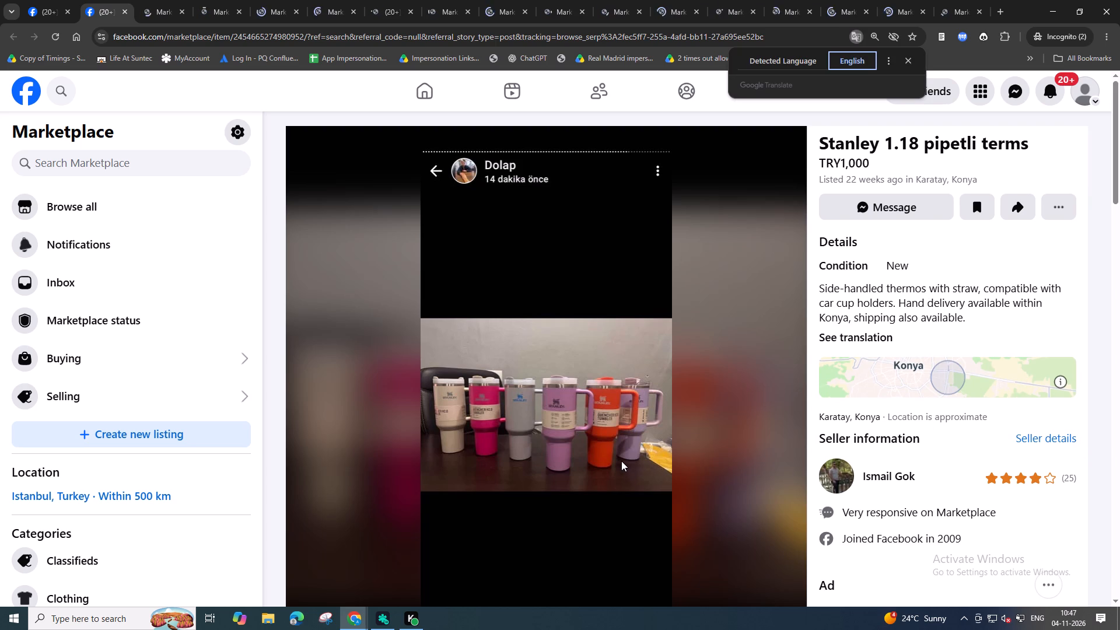
Compare the TRY1,000 Stanley 1.18 pipetli termos listing's original text with its English translation and copy the listing's link.
scroll(625, 456, "up", 3)
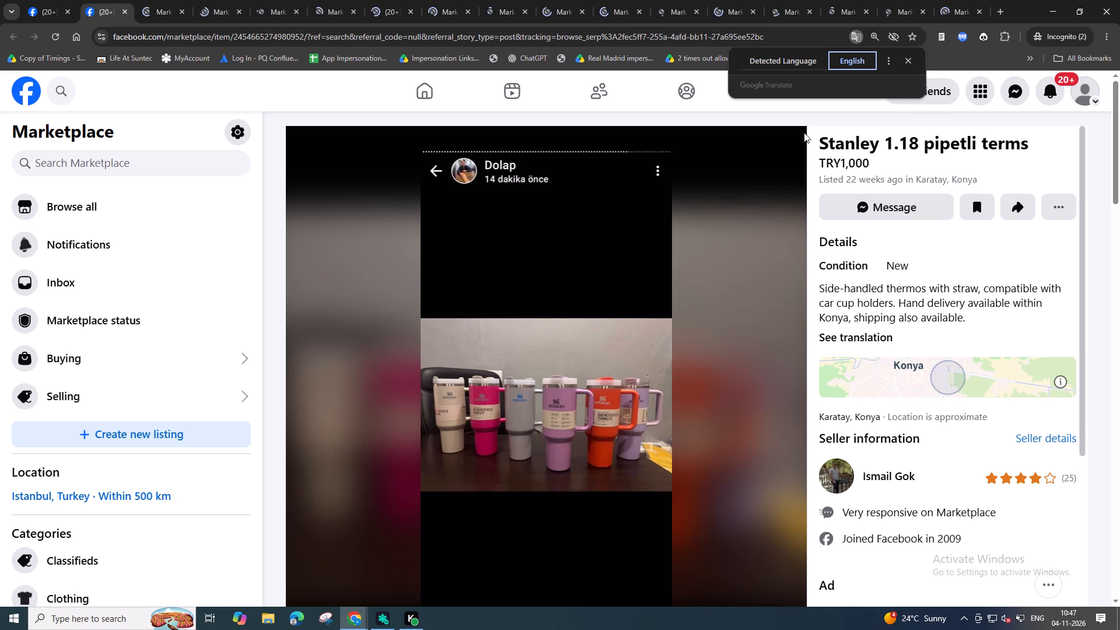
left_click(787, 68)
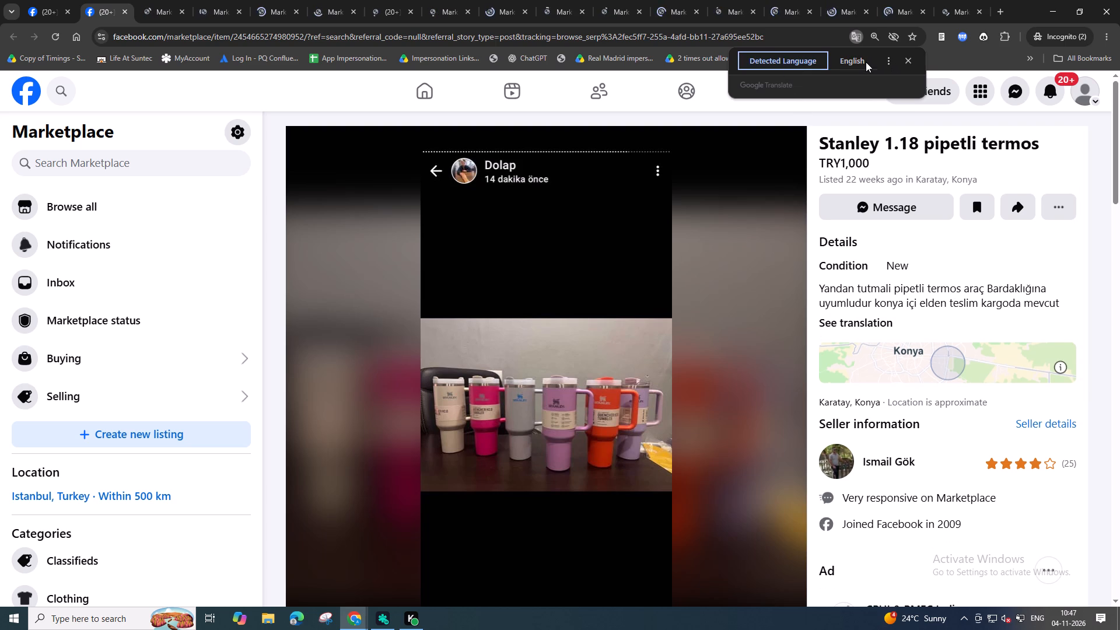
left_click(866, 62)
left_click(902, 62)
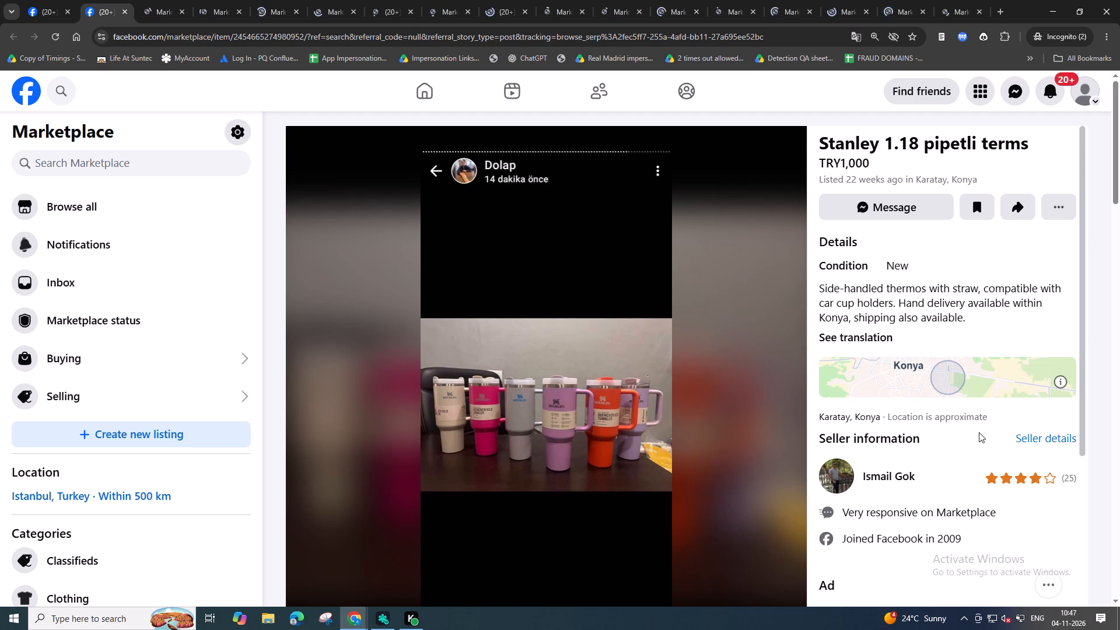
left_click(775, 34)
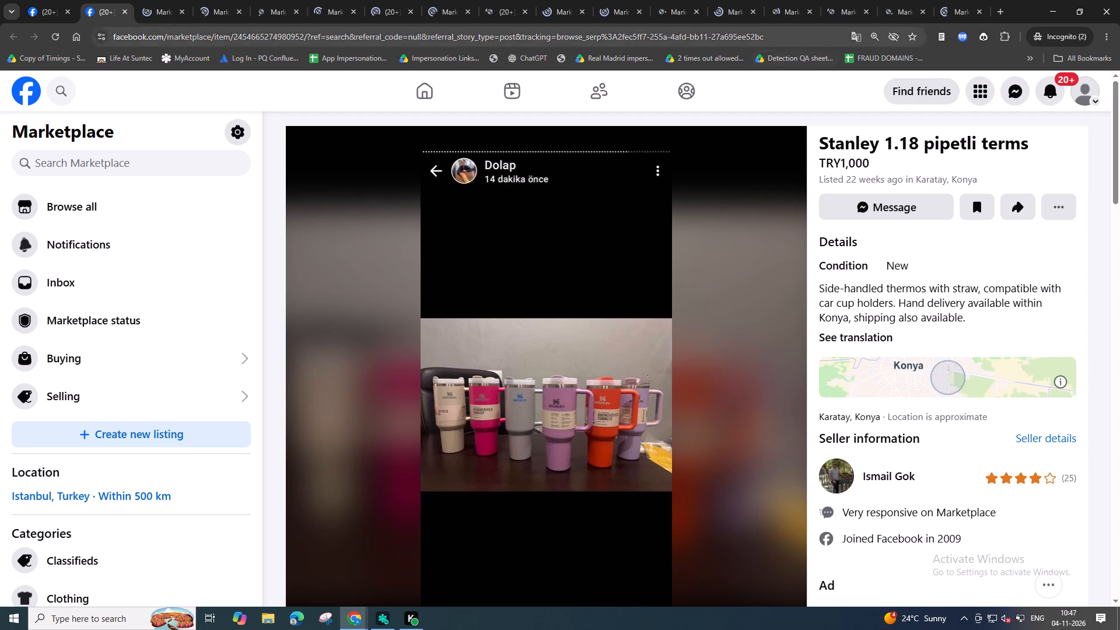
key("ctrl+c")
key("ctrl+c")
key("ctrl+c")
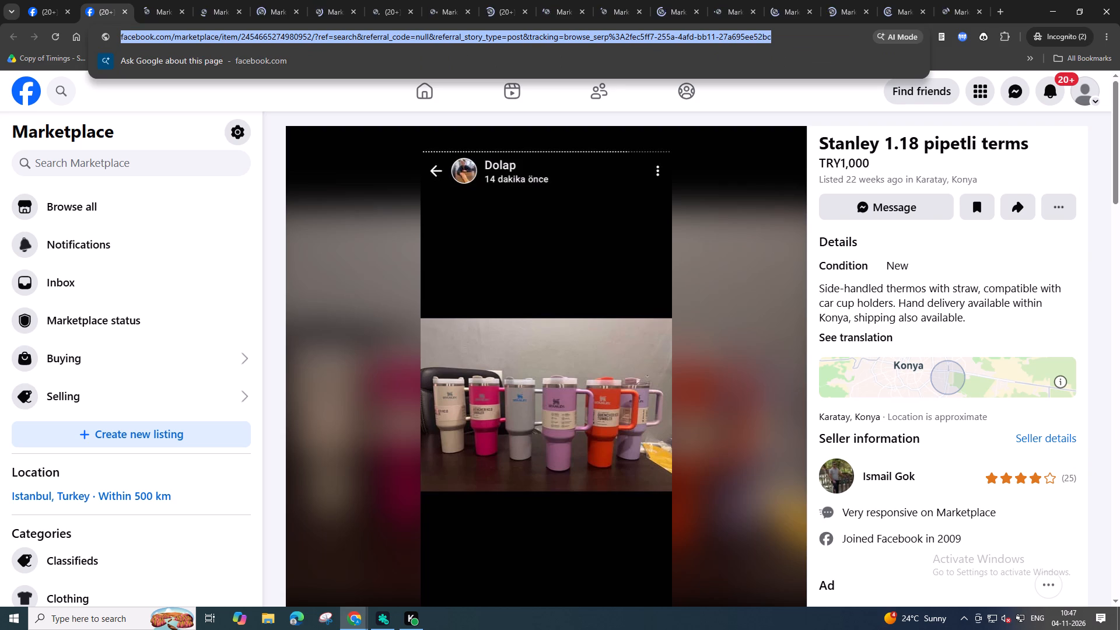
Submit the copied Konya listing link in Red Points as a Product counterfeit incident under the Quencher asset.
key("alt+Tab")
left_click(278, 310)
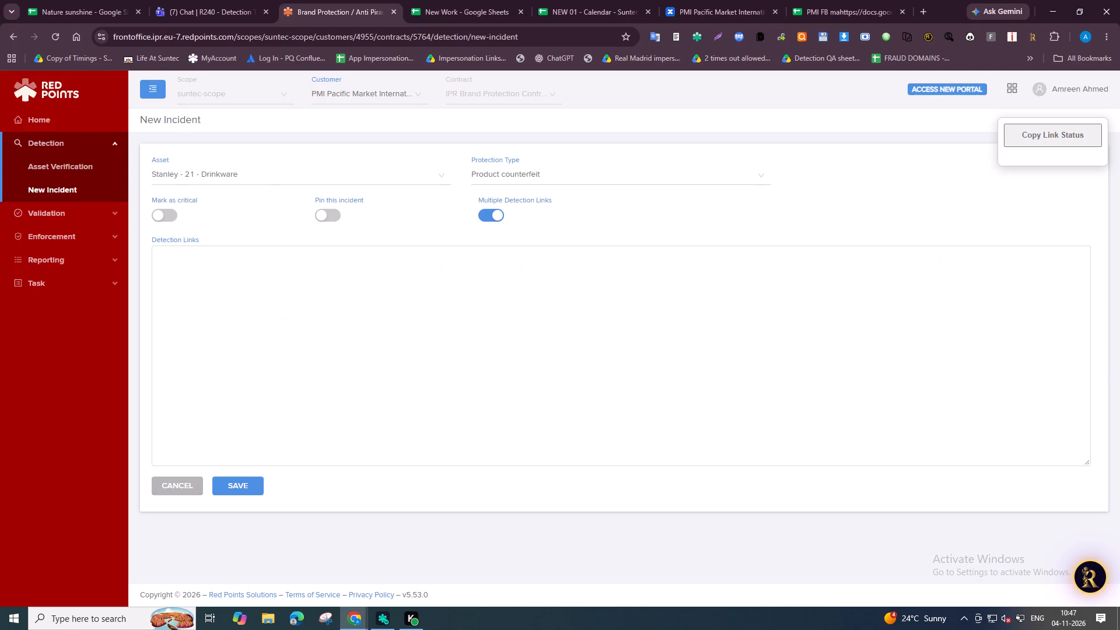
left_click(267, 177)
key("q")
left_click(262, 204)
left_click(281, 268)
key("ctrl+v")
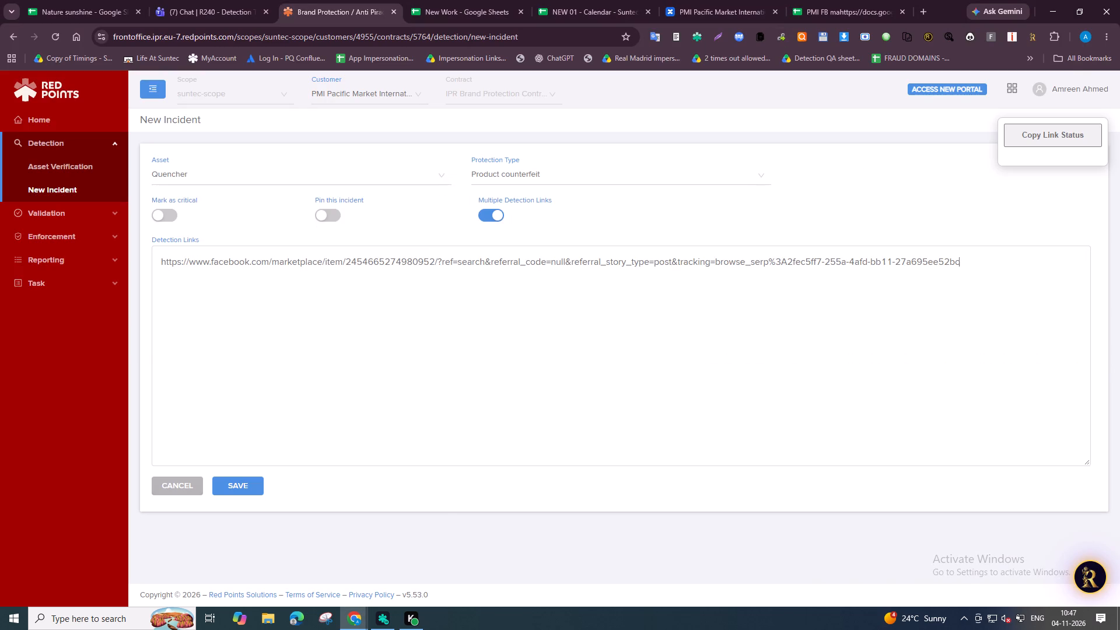
key("alt+Tab")
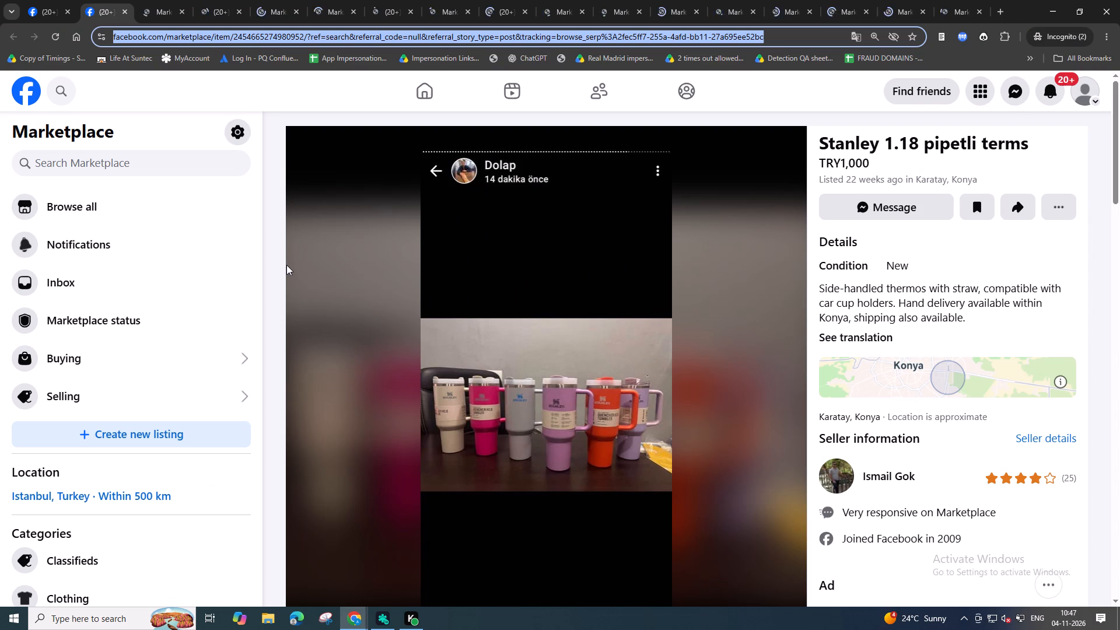
key("alt+Tab")
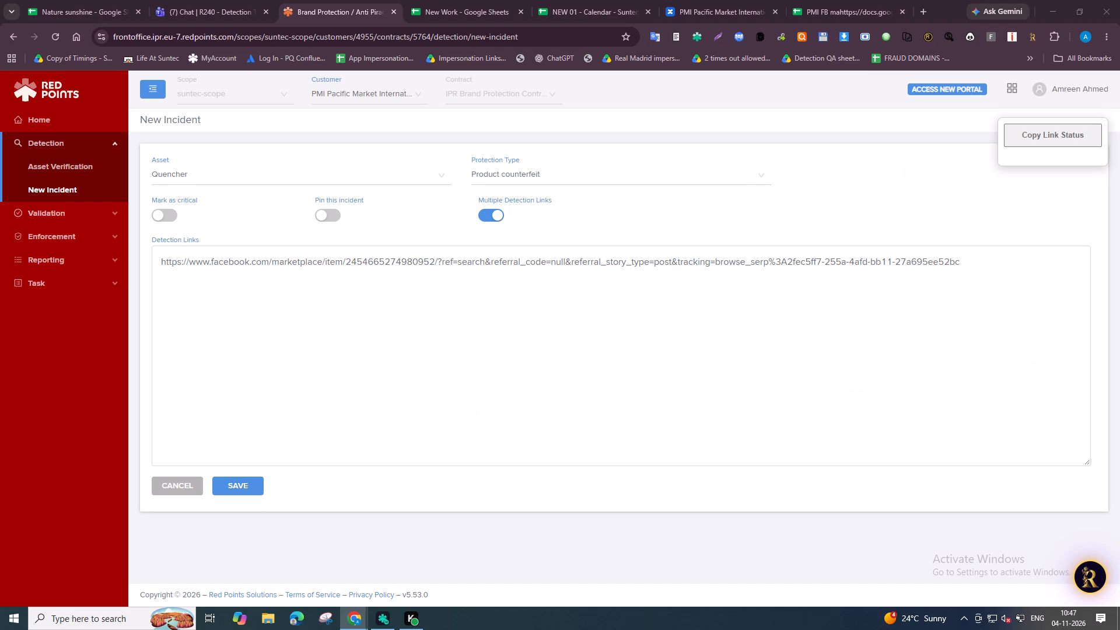
left_click(247, 485)
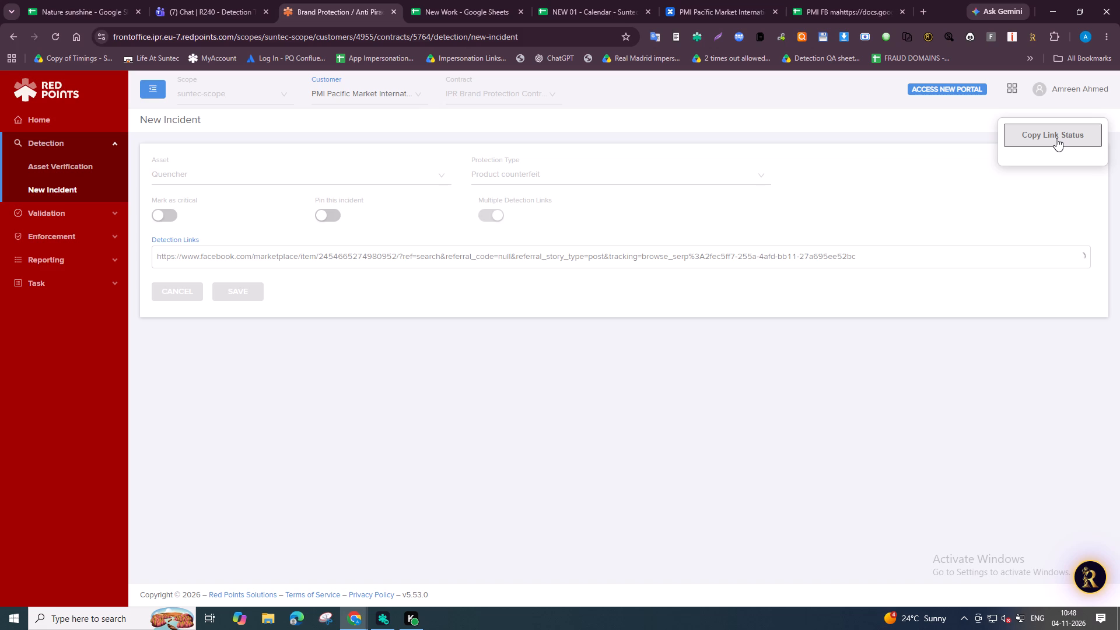
Copy the Quencher incident's link status and log it in New Work on row 29231, without the header row.
left_click(1056, 137)
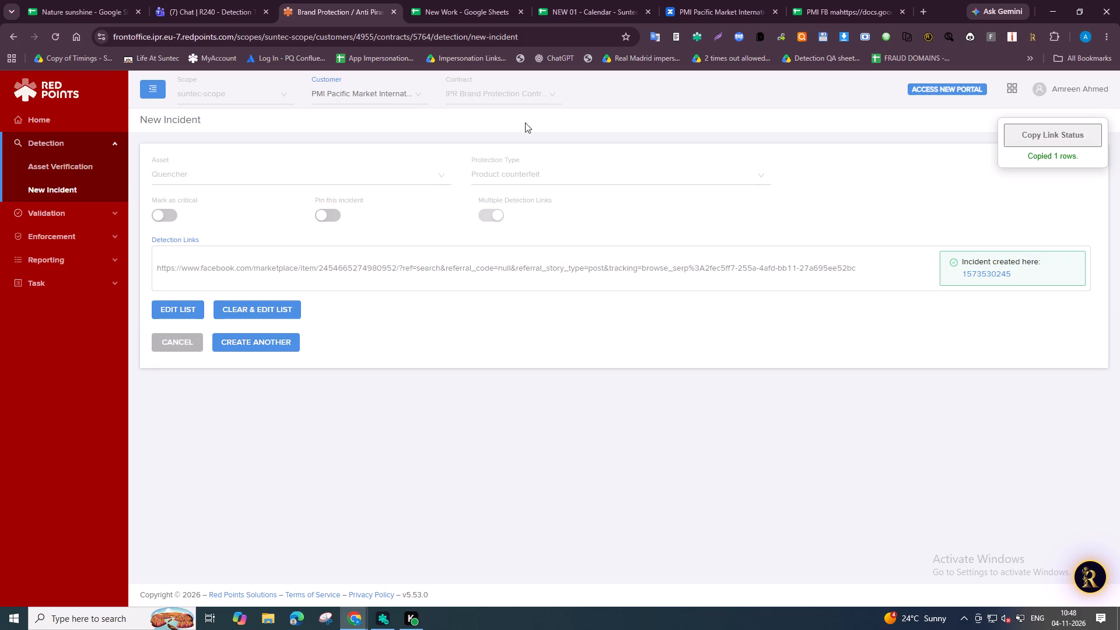
left_click(453, 0)
left_click(428, 461)
key("ctrl+v")
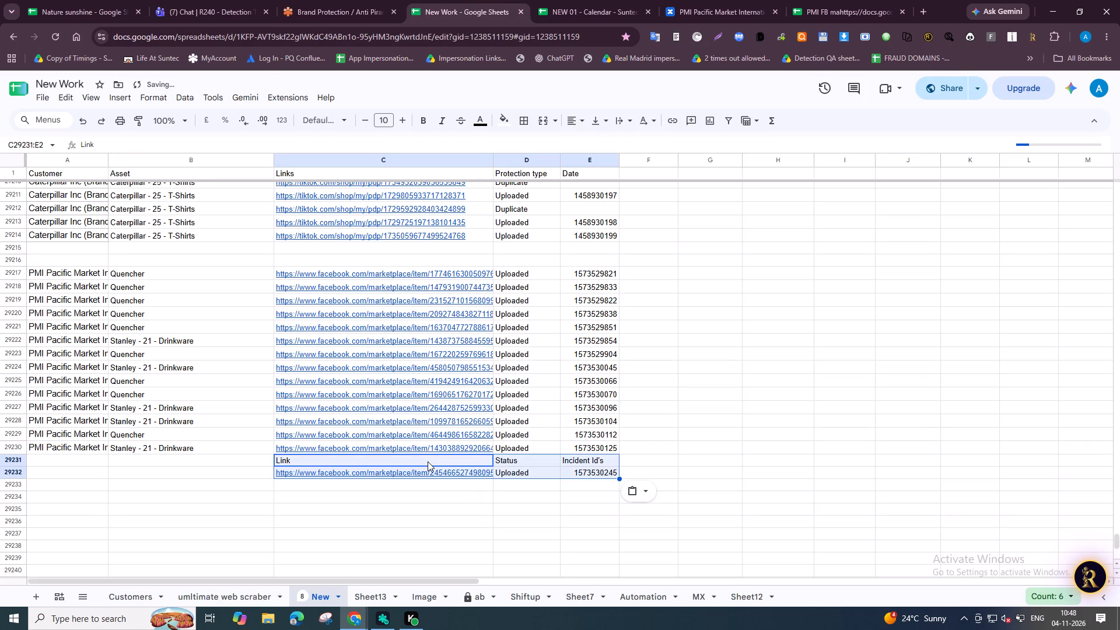
key("Down")
key("ctrl+shift+Right")
key("ctrl+x")
key("Up")
key("ctrl+v")
Fill row 29231 with the asset Quencher and the same PMI Pacific Market International customer as the row above.
key("Left")
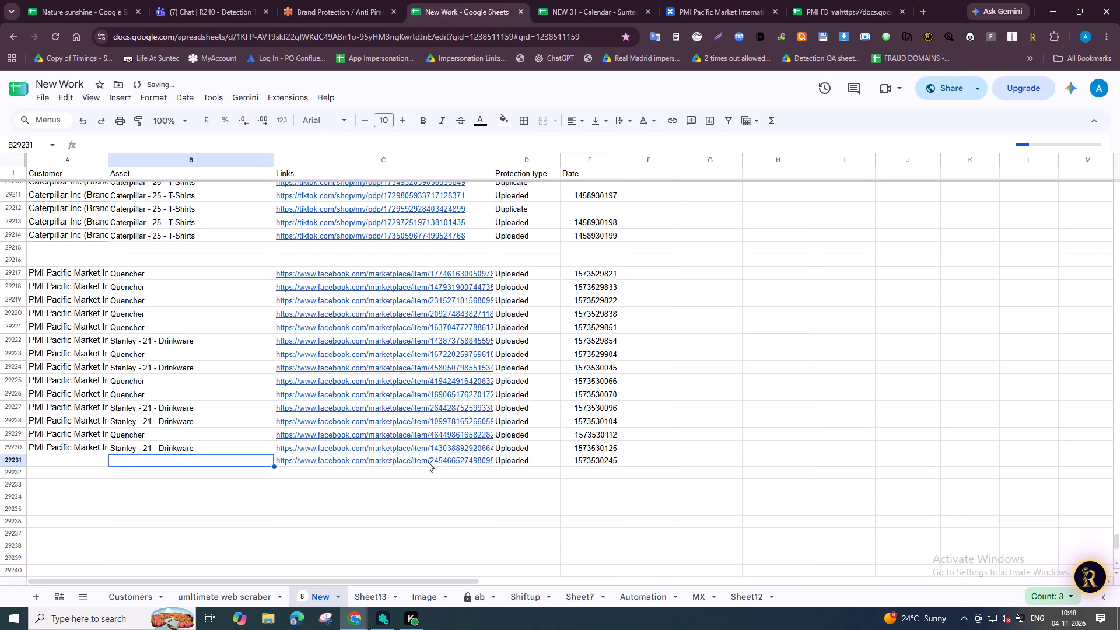
key("Up")
key("Up")
key("ctrl+c")
key("Down")
key("Down")
key("ctrl+v")
key("ctrl+Left")
key("ctrl+d")
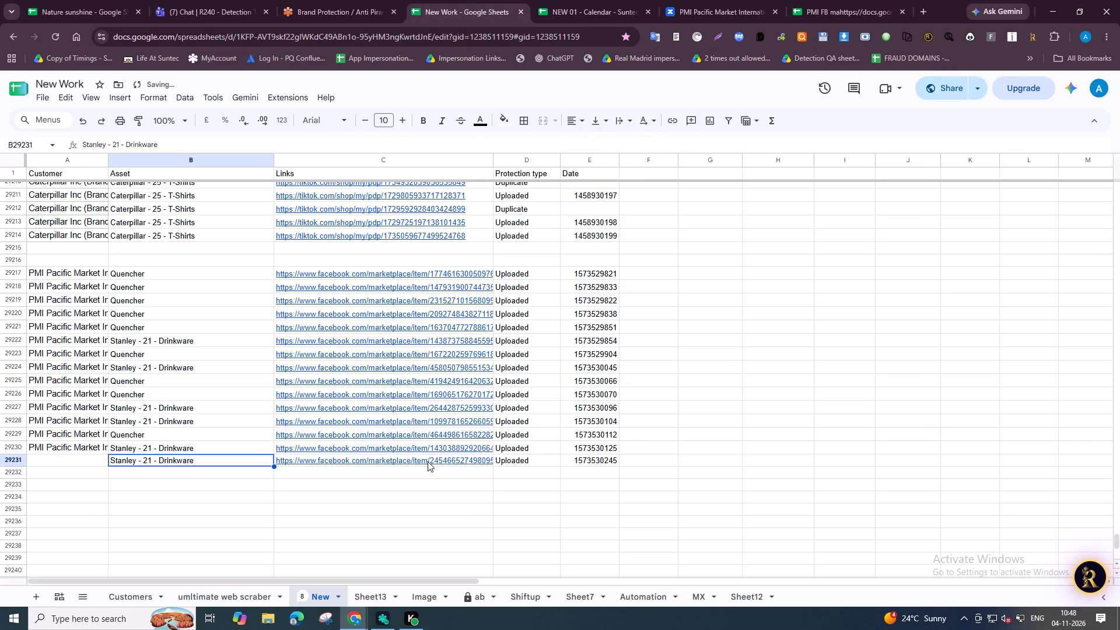
key("ctrl+v")
key("Left")
key("ctrl+d")
Close the submitted Konya listing and copy the link of the TRY1,800 STANLEY 1.4 TERMOS listing in Esenyurt, İstanbul.
key("alt+Tab")
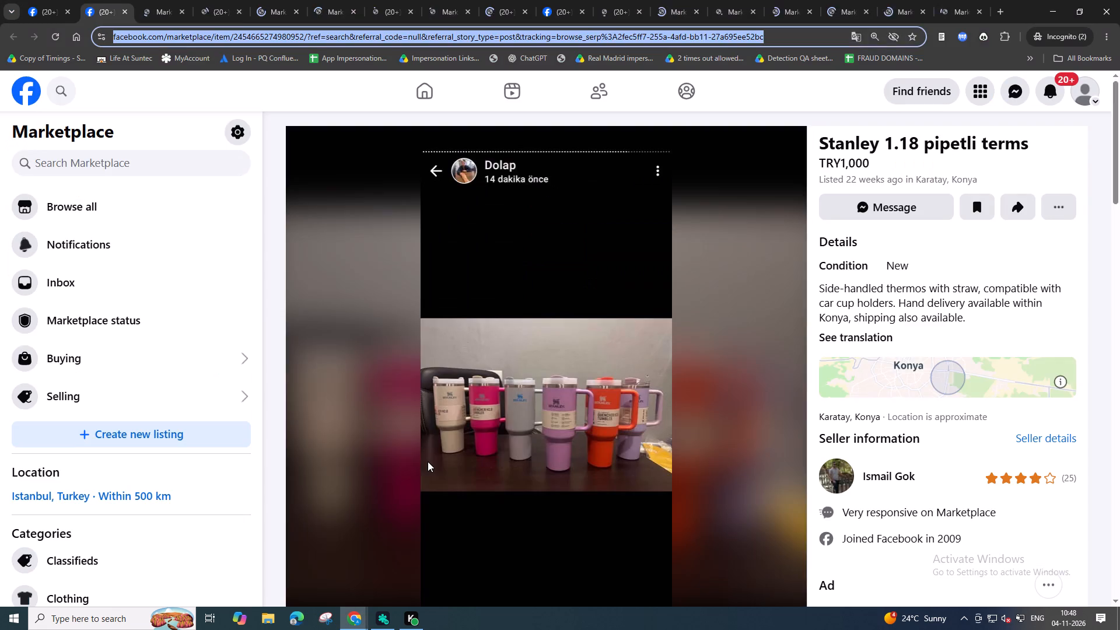
key("ctrl+w")
left_click(811, 40)
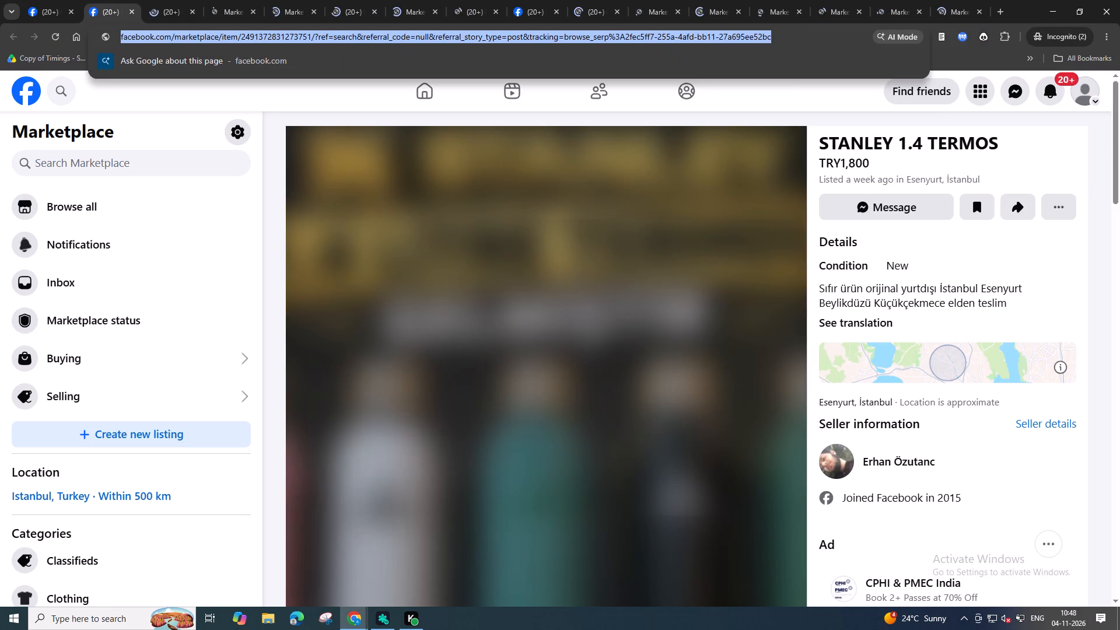
key("ctrl+c")
key("ctrl+c")
key("ctrl+c")
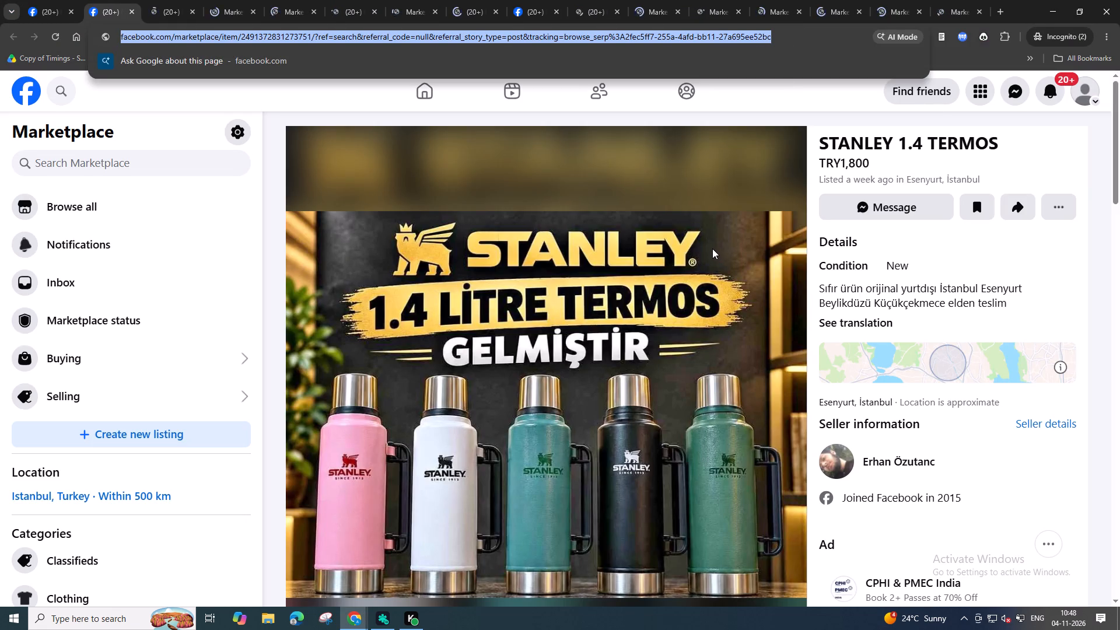
Submit the STANLEY 1.4 TERMOS link in Red Points as a Product counterfeit incident under the Stanley - 21 - Drinkware asset.
key("alt+Tab")
left_click(373, 0)
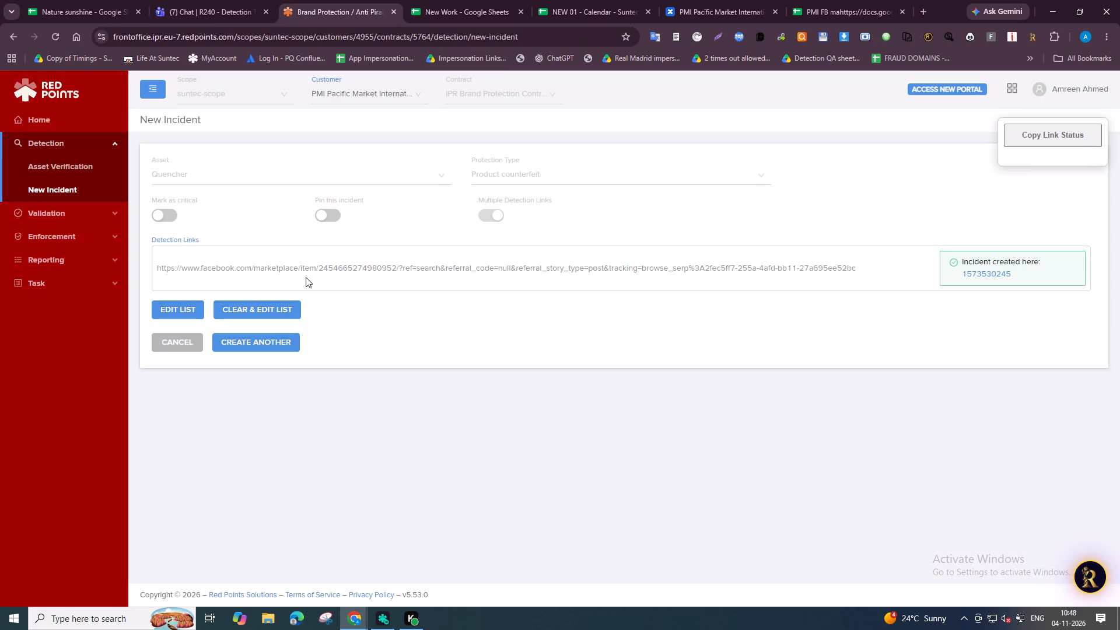
left_click(297, 303)
left_click(245, 178)
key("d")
left_click(229, 216)
left_click(254, 286)
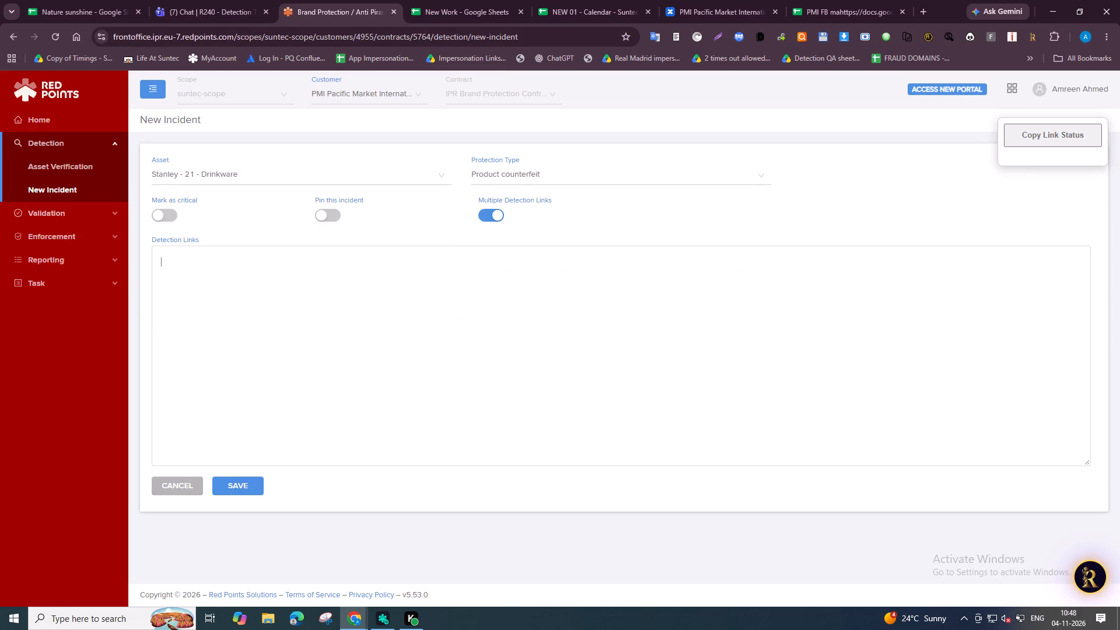
key("ctrl+v")
key("alt+Tab")
scroll(279, 331, "down", 5)
scroll(299, 349, "up", 5)
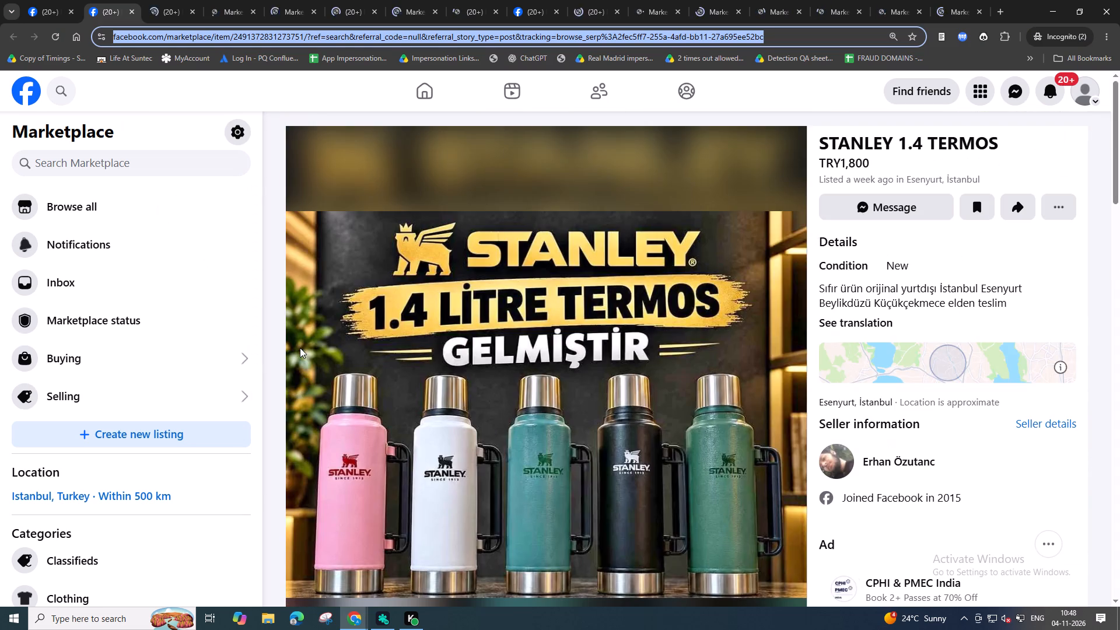
key("alt+Tab")
left_click(261, 484)
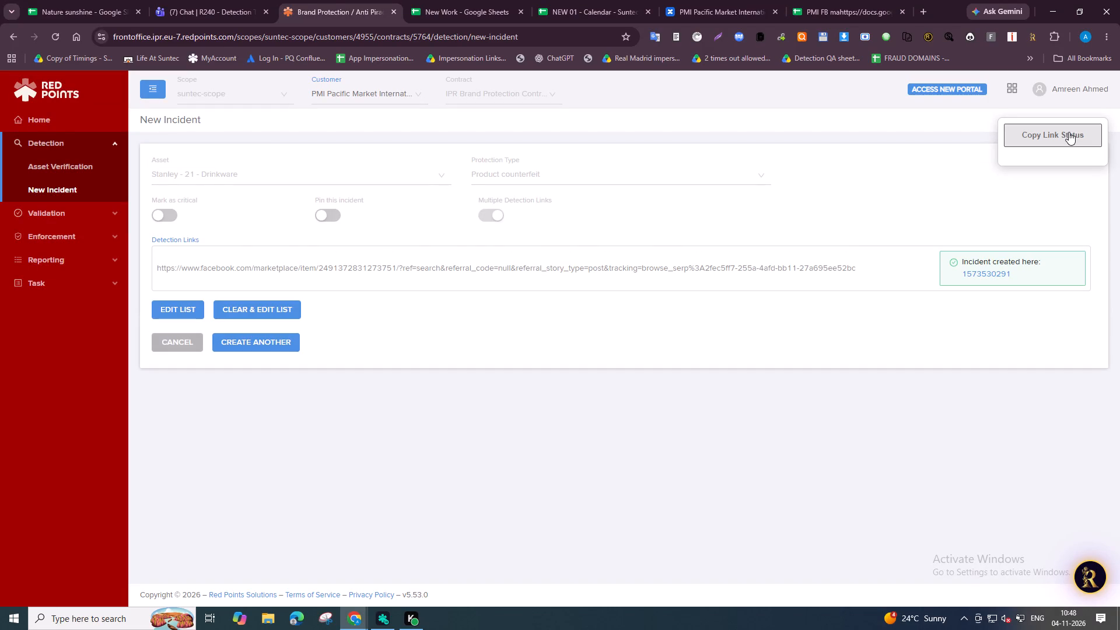
Copy the Drinkware incident's link status into New Work and move its data row up to row 29232.
left_click(1069, 132)
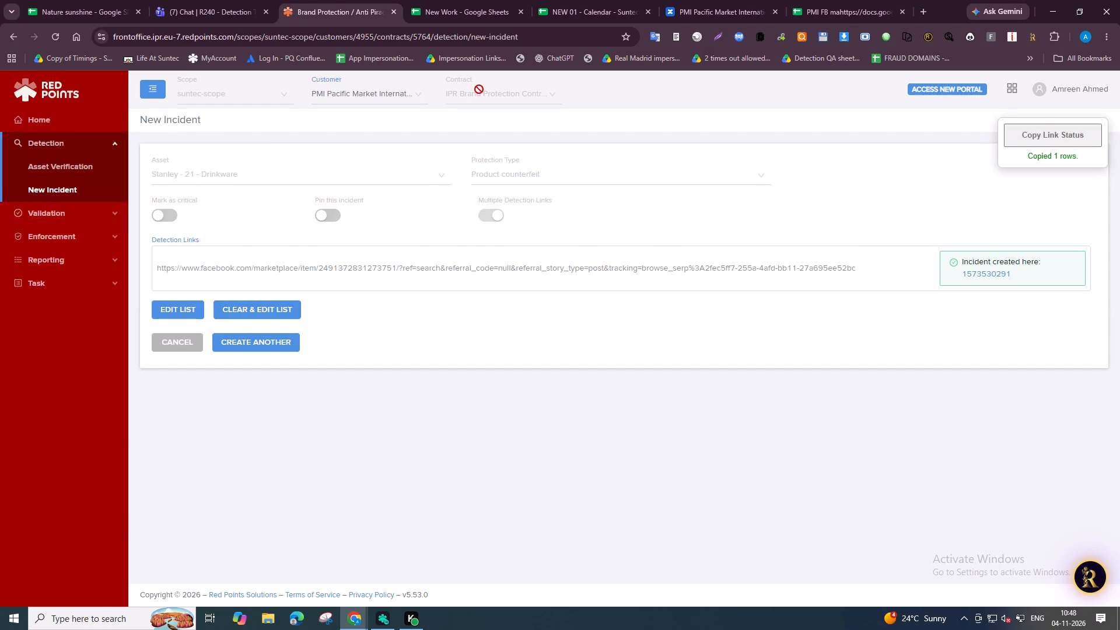
left_click(457, 0)
left_click(420, 497)
key("ctrl+v")
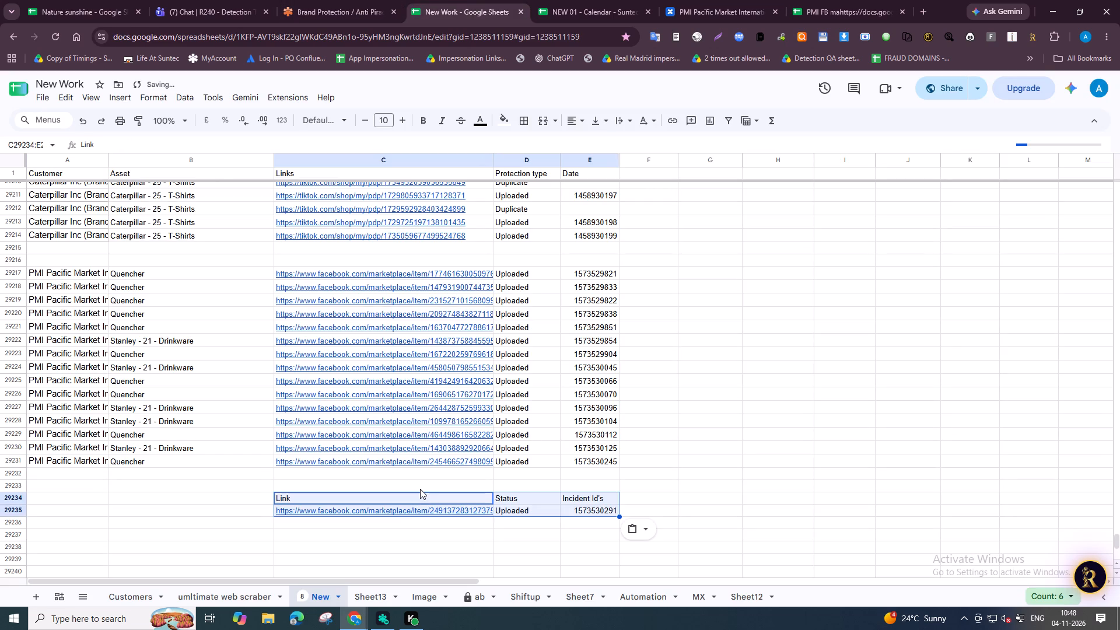
key("Down")
key("ctrl+shift+Right")
key("ctrl+x")
key("Up")
key("Up")
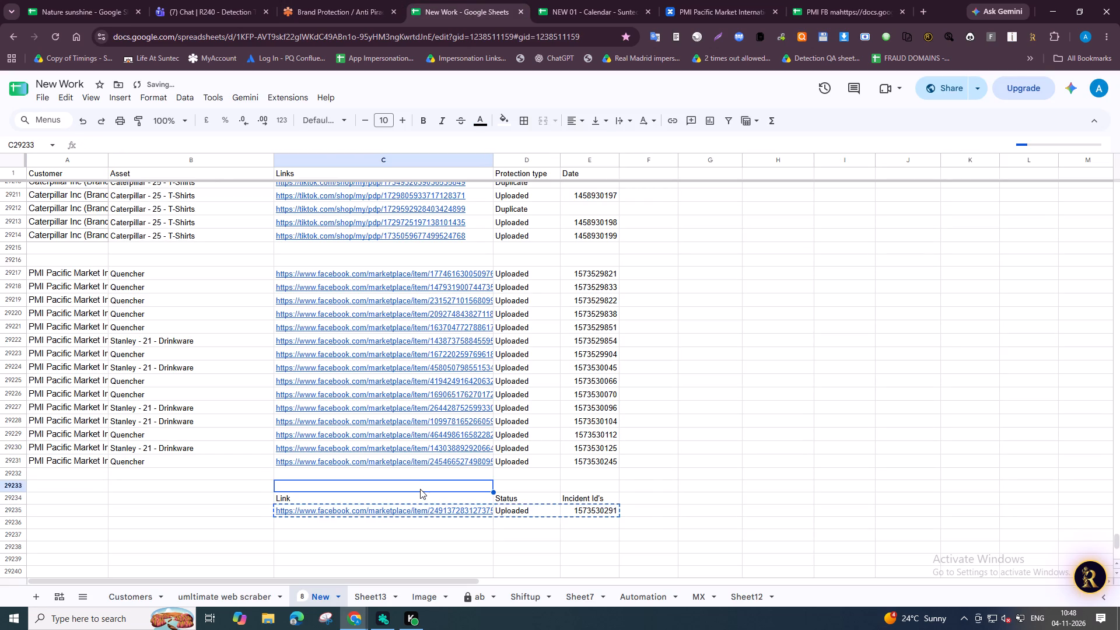
key("Up")
key("ctrl+v")
Copy the asset name Stanley - 21 - Drinkware from Red Points into row 29232 and select that row's customer cell.
left_click(316, 0)
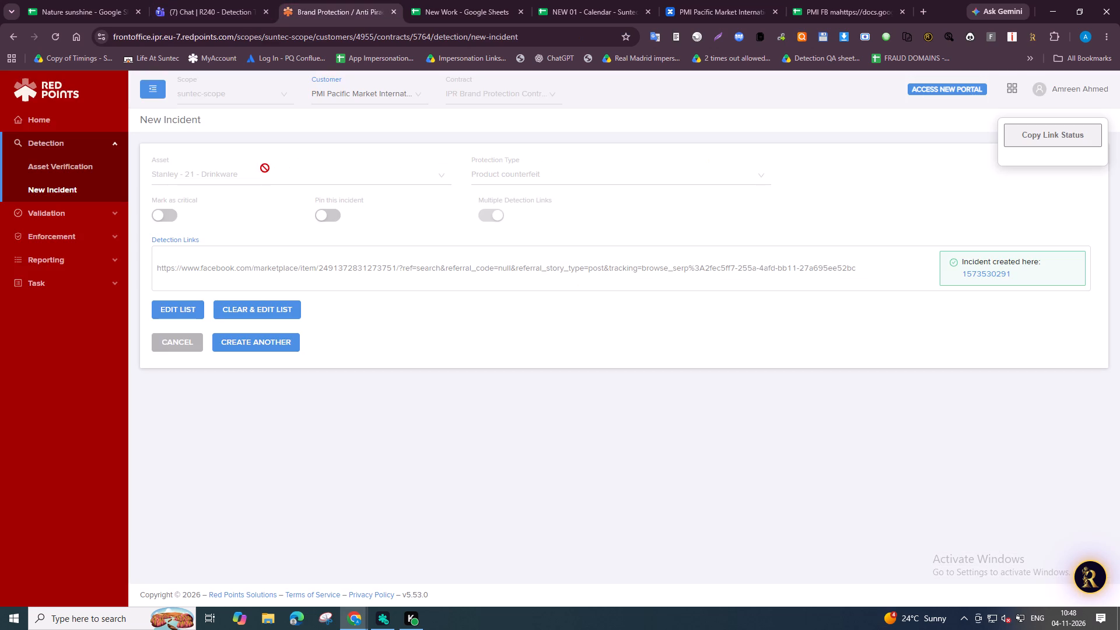
left_click(266, 175, "alt")
left_click(495, 0)
left_click(206, 471)
key("ctrl+v")
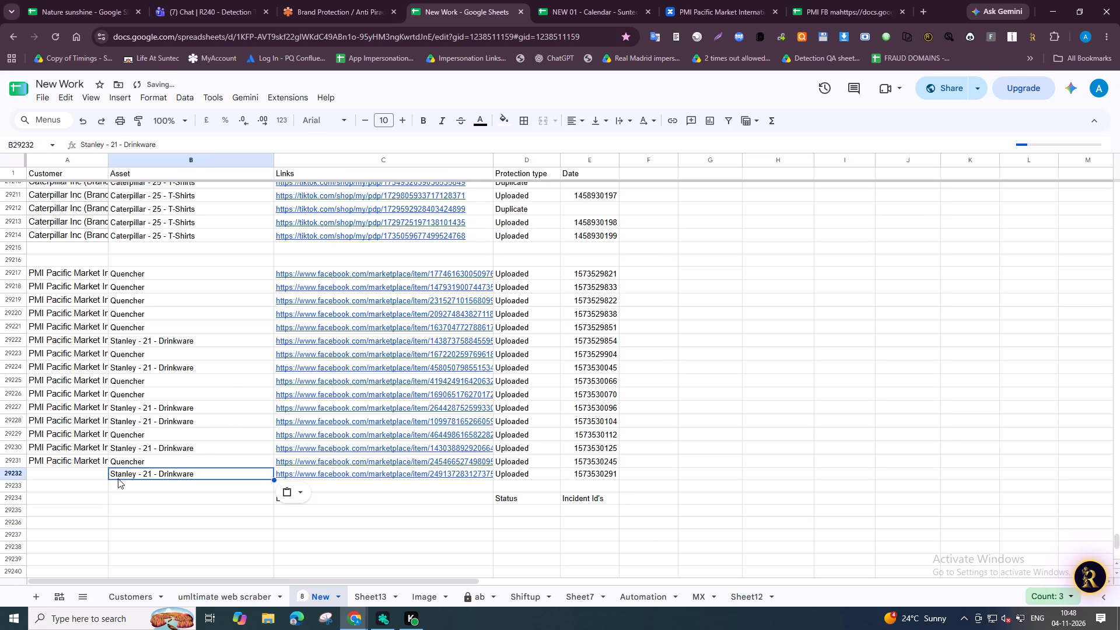
left_click(87, 477)
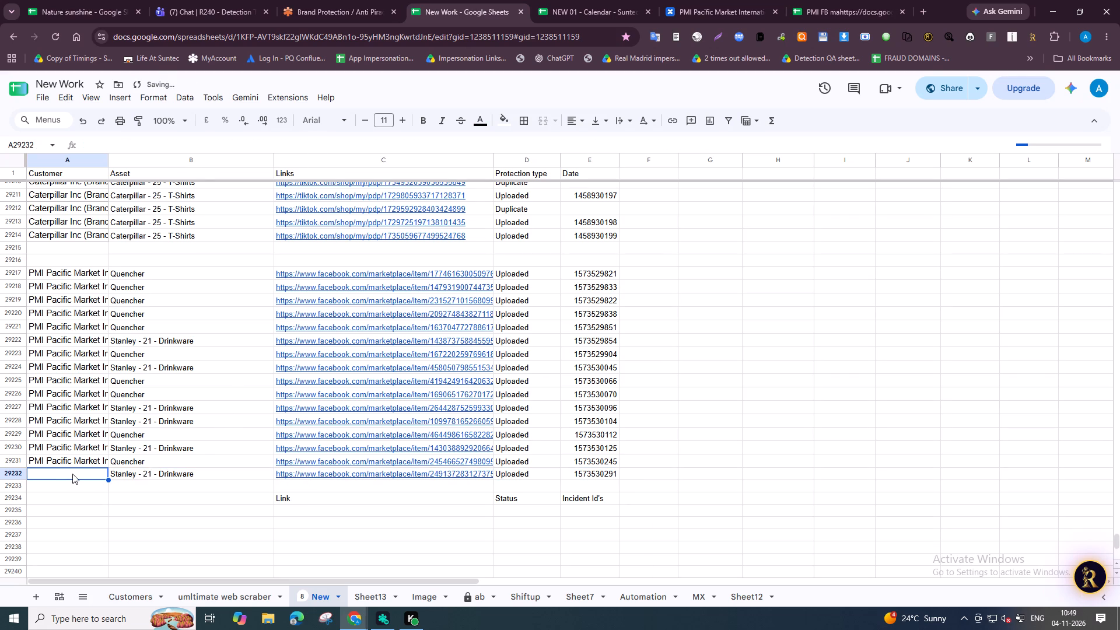
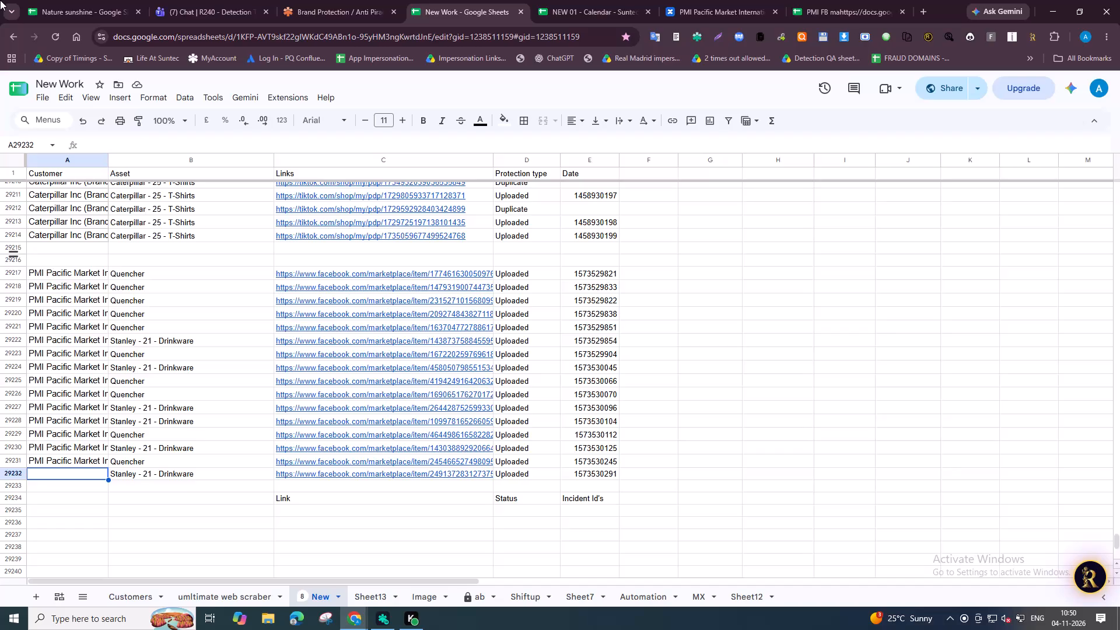
Fill the customer name from the row above into the empty customer cell of row 29232 in New Work.
key("ctrl+d")
Close the reported listing's Marketplace tab and copy the link of the TRY1,900 white Stanley Quencher listing in Pendik, İstanbul.
key("alt+Tab")
key("ctrl+w")
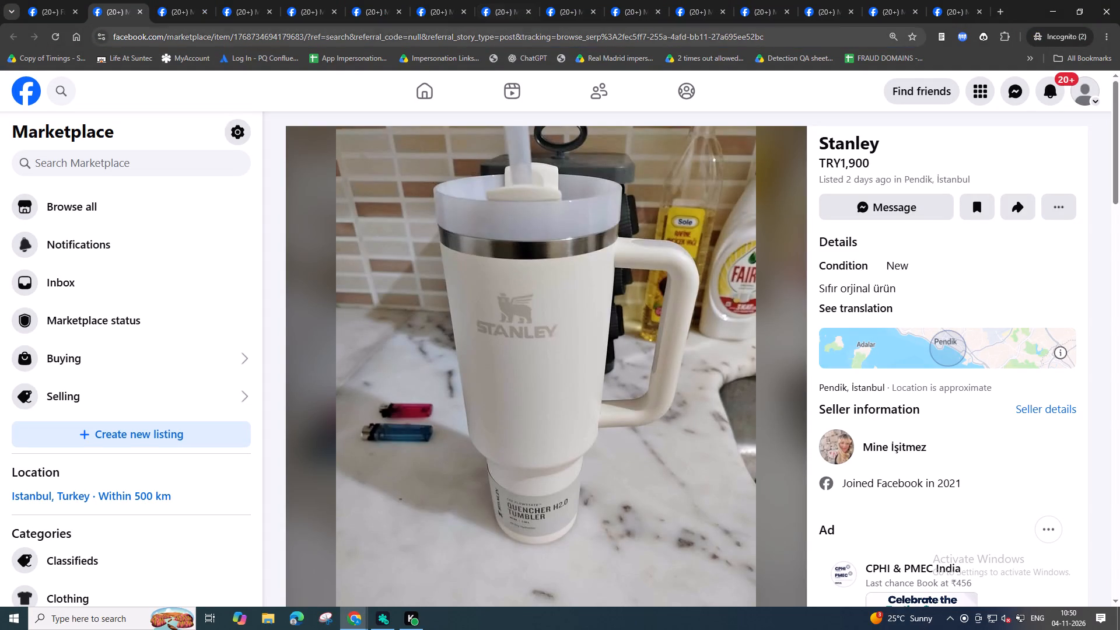
left_click(523, 33)
key("ctrl+a")
key("ctrl+c")
key("ctrl+c")
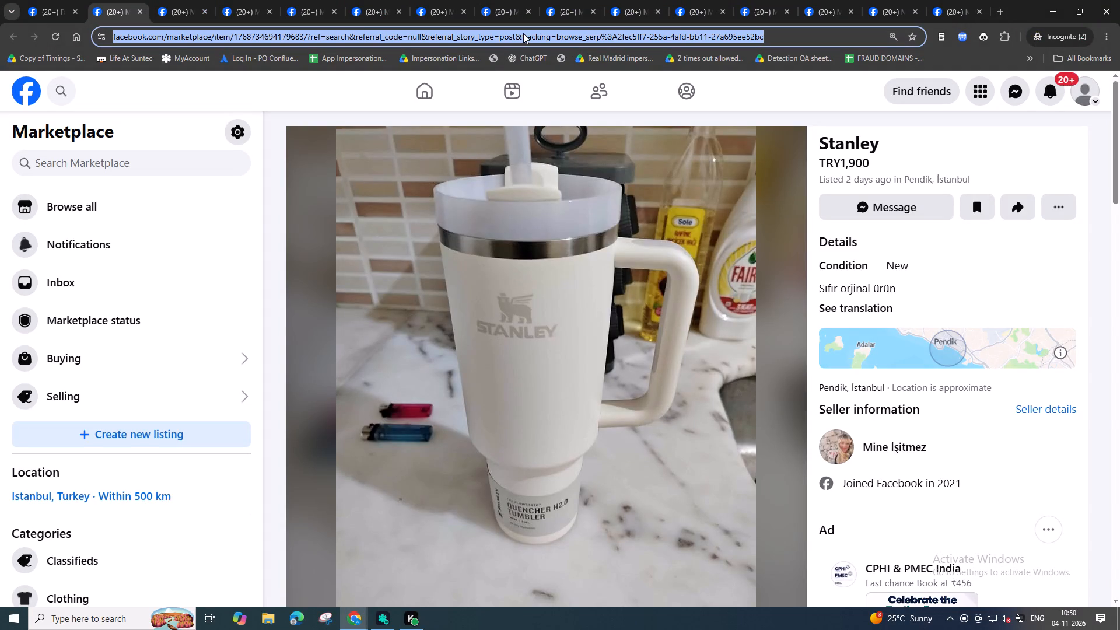
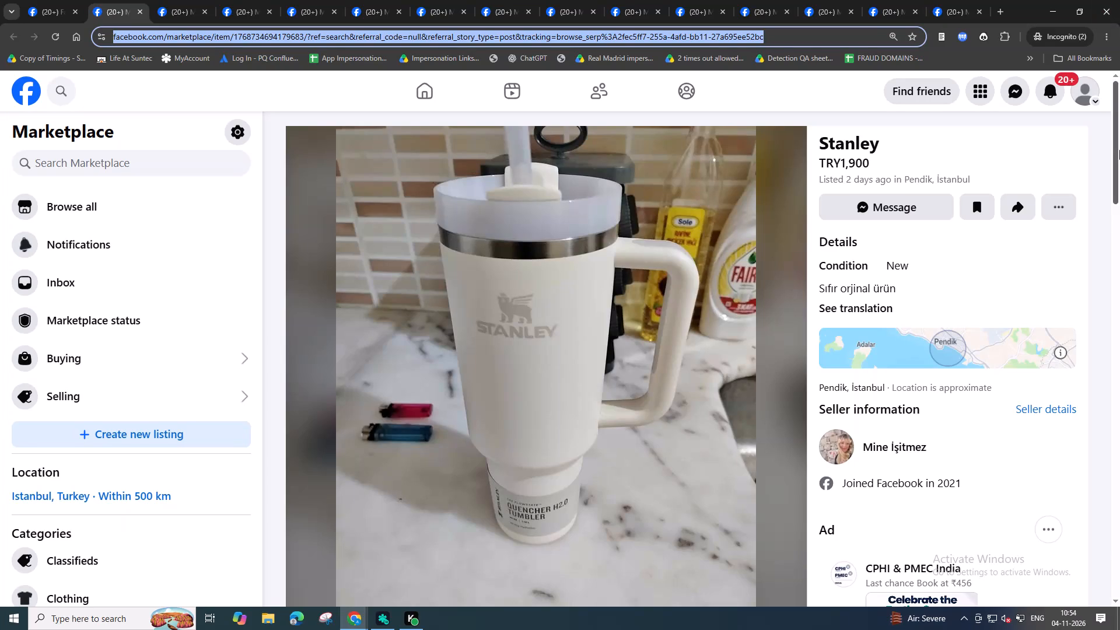
Copy the link of the TRY1,900 white Stanley Quencher listing in Pendik, İstanbul, and search the New Incident page for it.
key("ctrl+a")
key("ctrl+c")
key("alt+Tab")
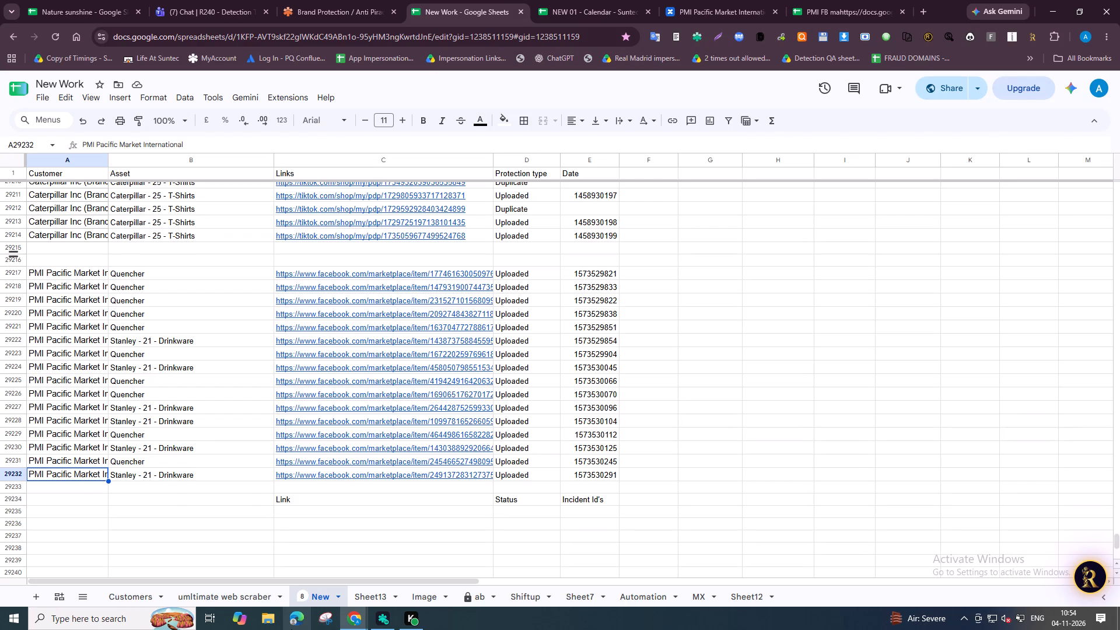
left_click(294, 0)
key("ctrl+f")
key("ctrl+v")
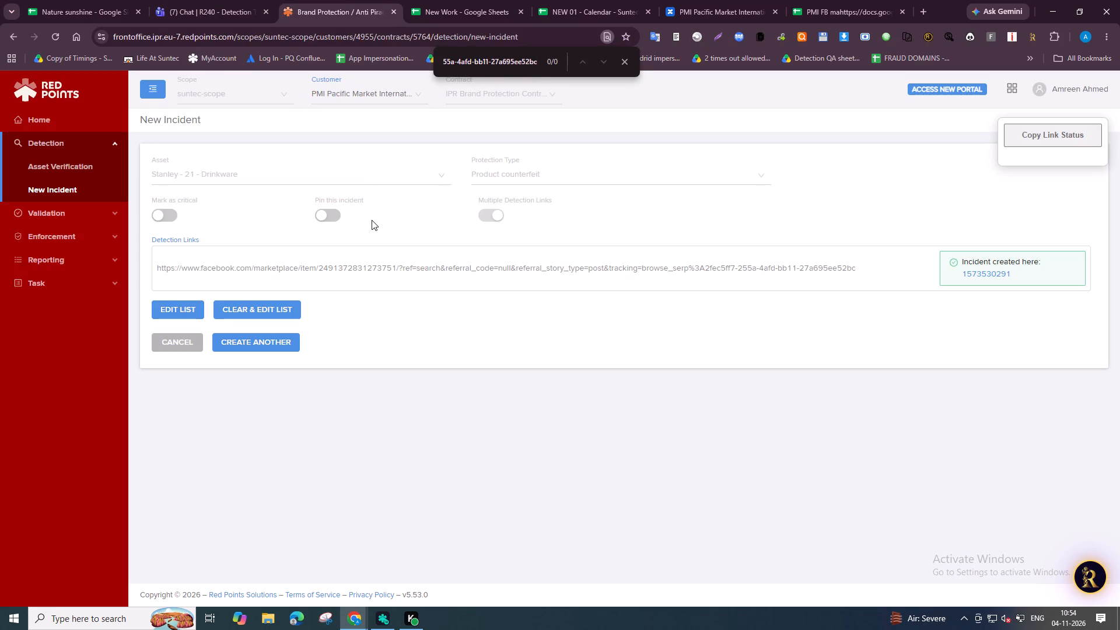
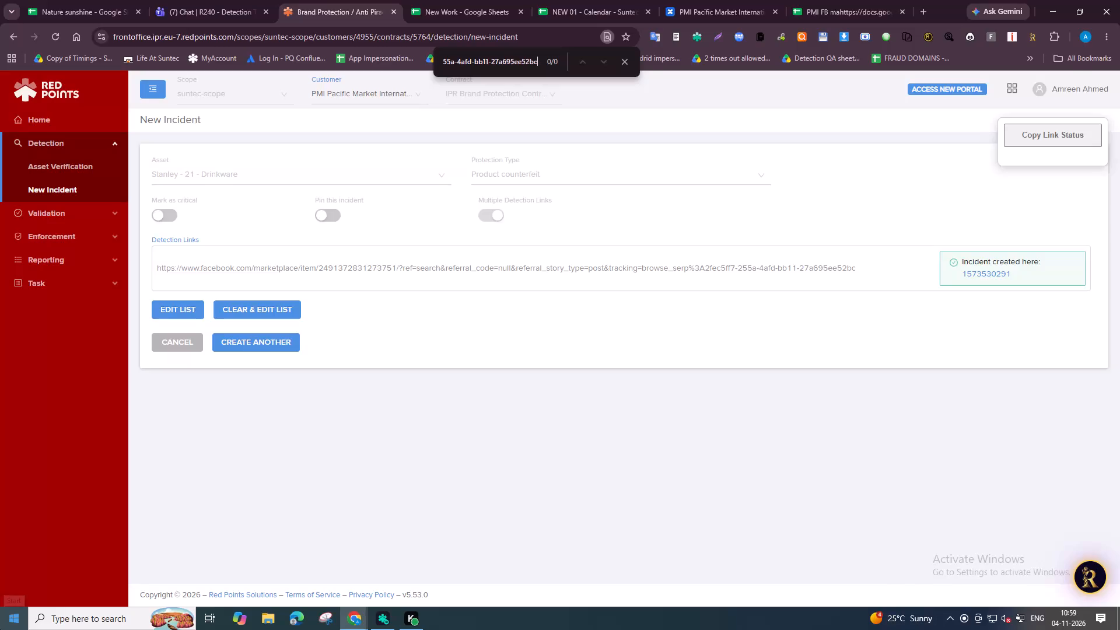
Close the already reported listing's tab and copy the link of the white Quencher H2.0 listing in Muratpaşa, Antalya.
key("alt+Tab")
key("alt+Tab")
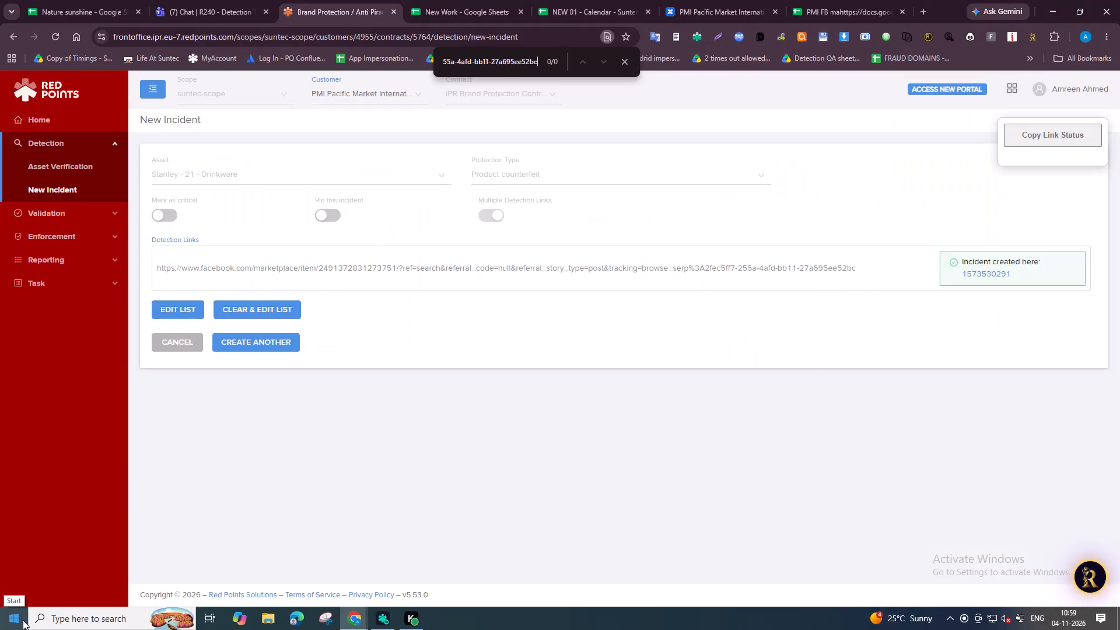
key("alt+Tab")
left_click(388, 0)
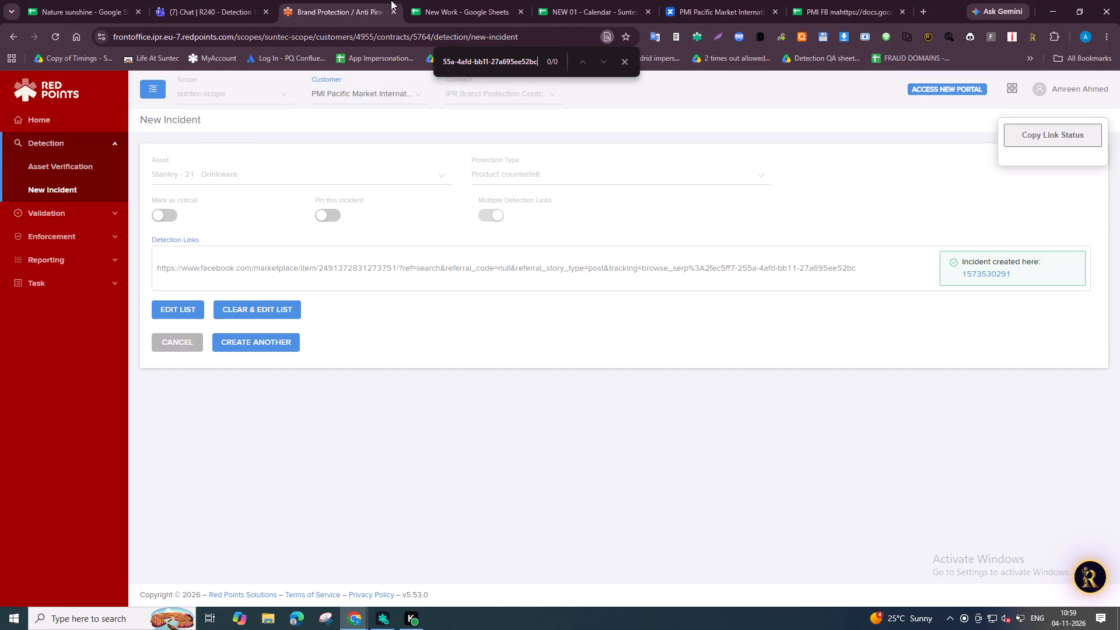
left_click(441, 0)
key("alt+Tab")
key("ctrl+w")
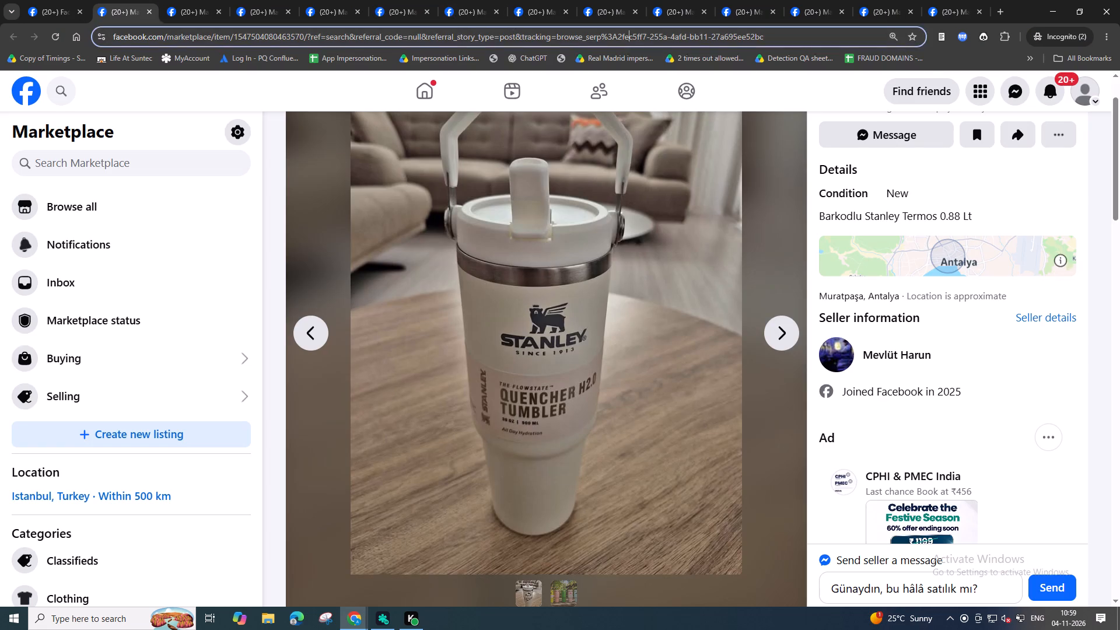
left_click(629, 39)
key("ctrl+c")
key("ctrl+c")
key("alt+Tab")
Submit the white Quencher listing's link as a new product counterfeit incident with the asset set to Quencher.
left_click(334, 0)
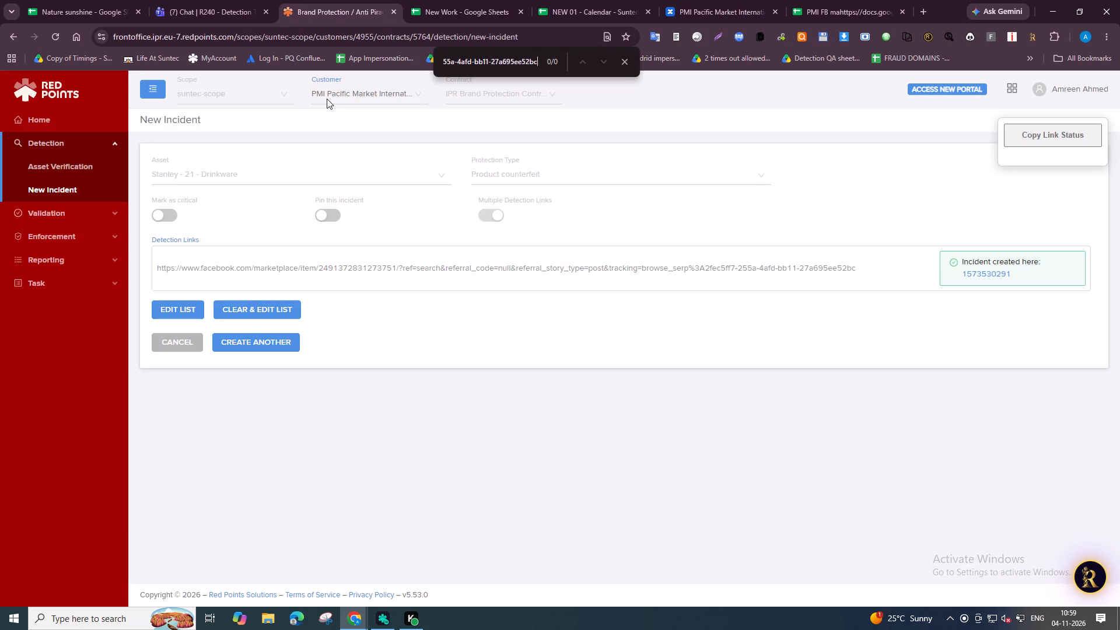
left_click(288, 316)
left_click(274, 183)
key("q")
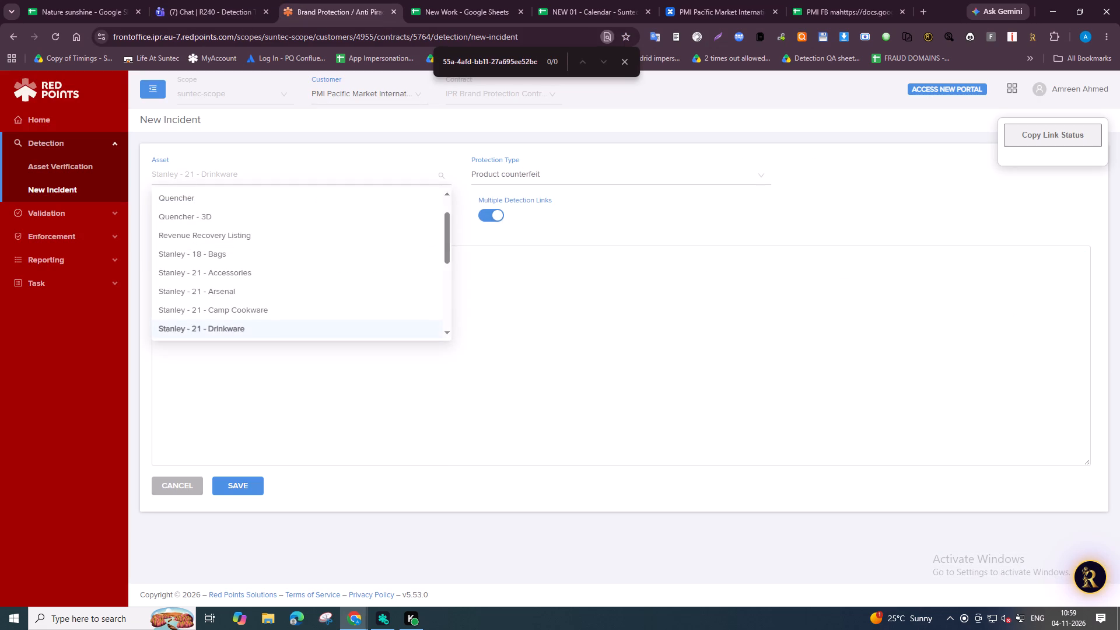
left_click(262, 199)
left_click(275, 328)
key("ctrl+v")
key("alt+Tab")
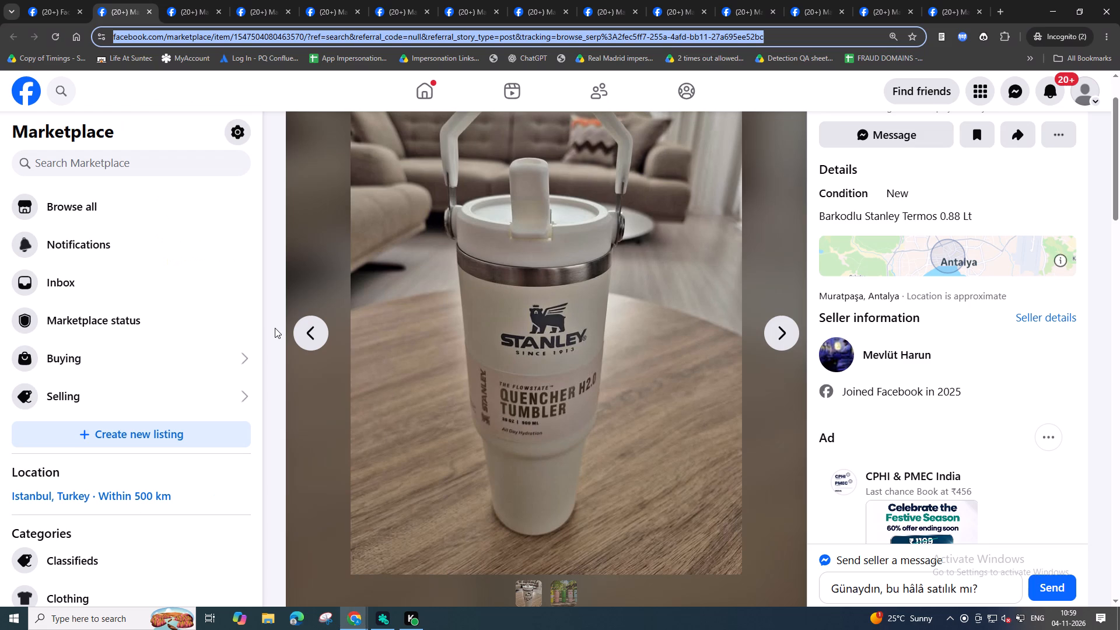
key("alt+Tab")
left_click(250, 480)
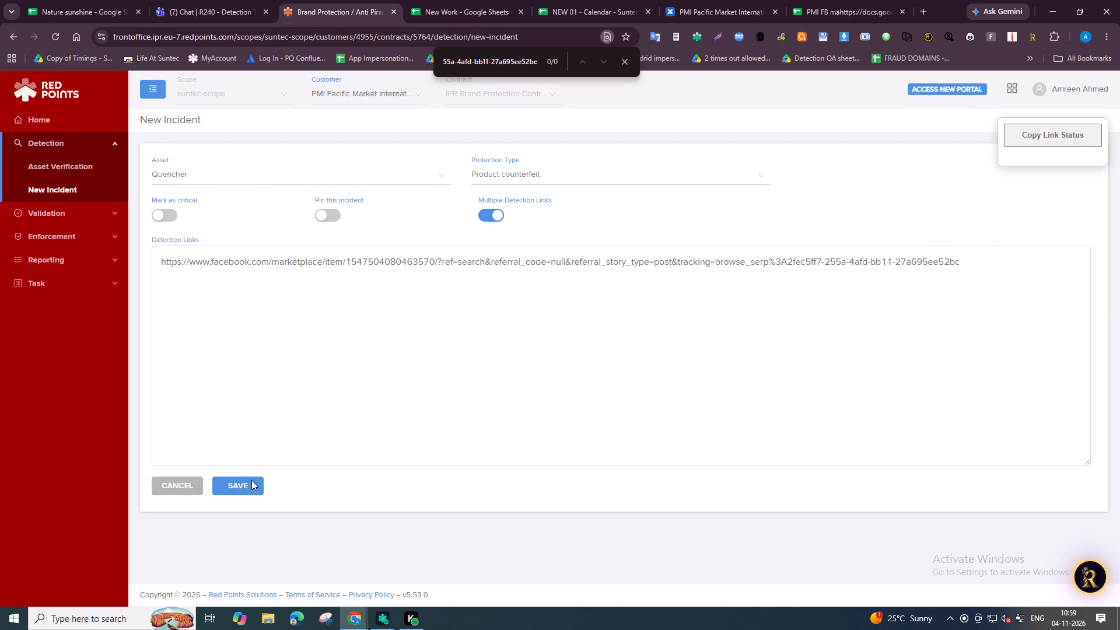
Close the white Quencher tab, check the photos of the multi-colour tumbler listing in Konak, İzmir, and copy its link.
key("alt+Tab")
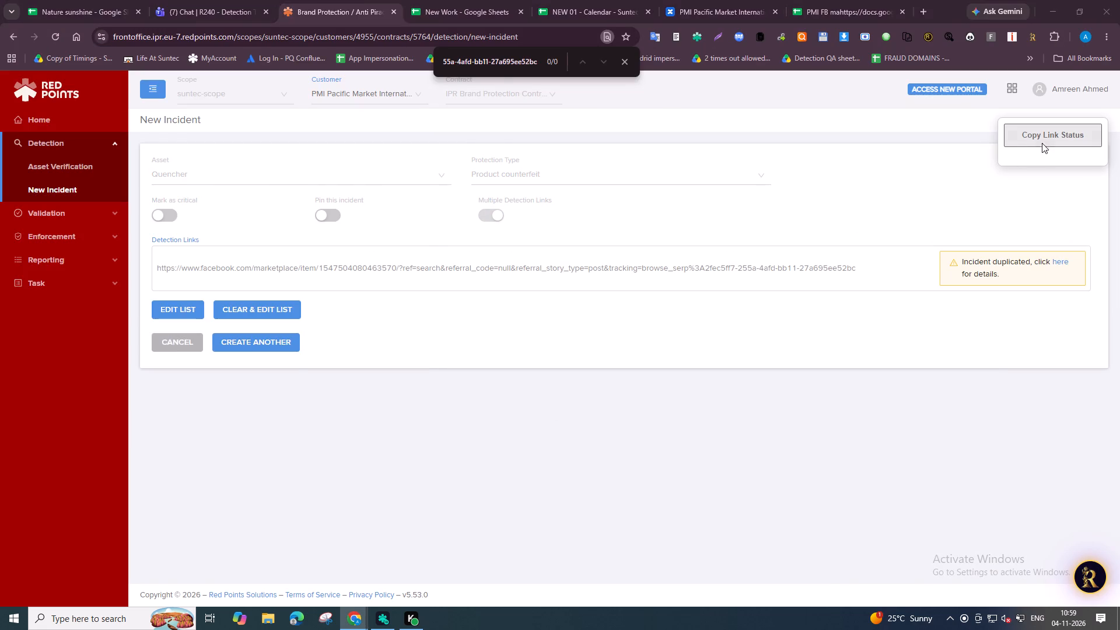
key("ctrl+w")
left_click(797, 34)
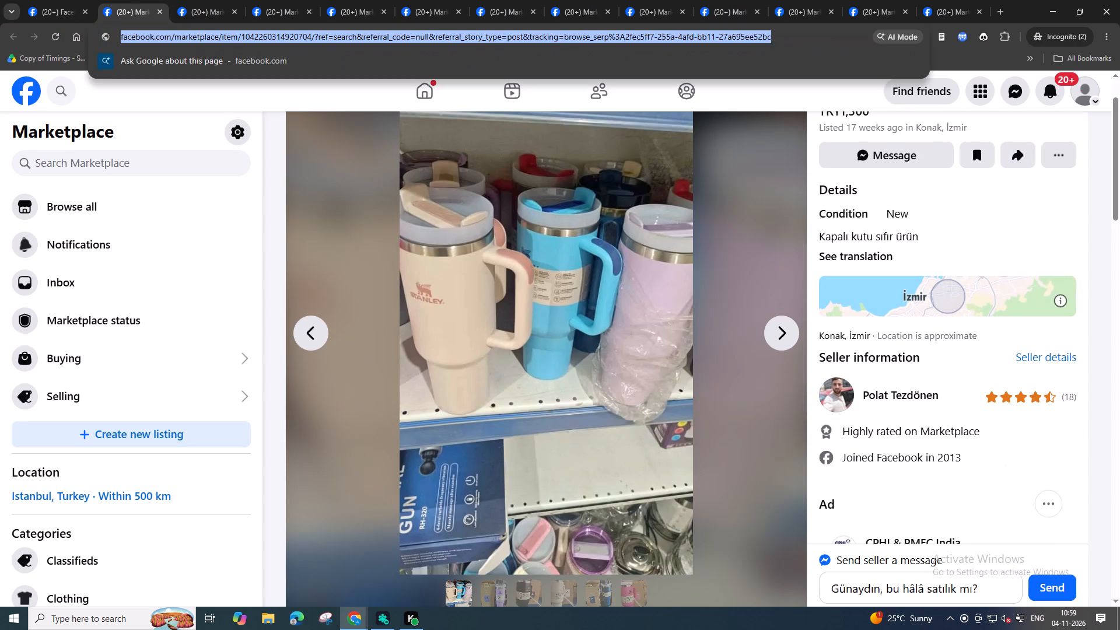
left_click(779, 338)
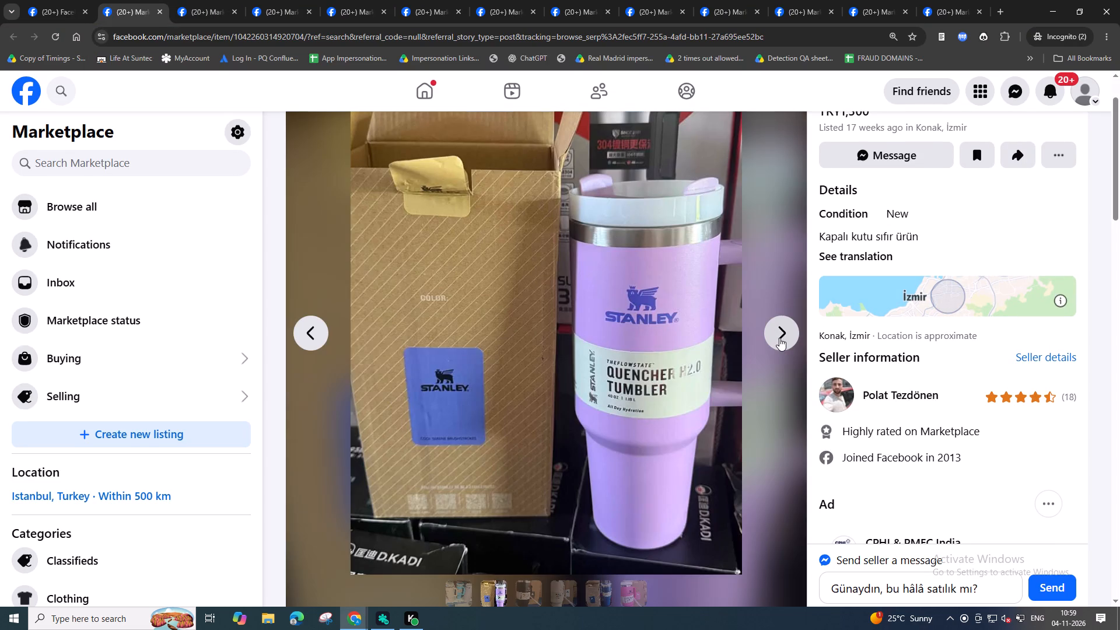
left_click(787, 39)
key("ctrl+c")
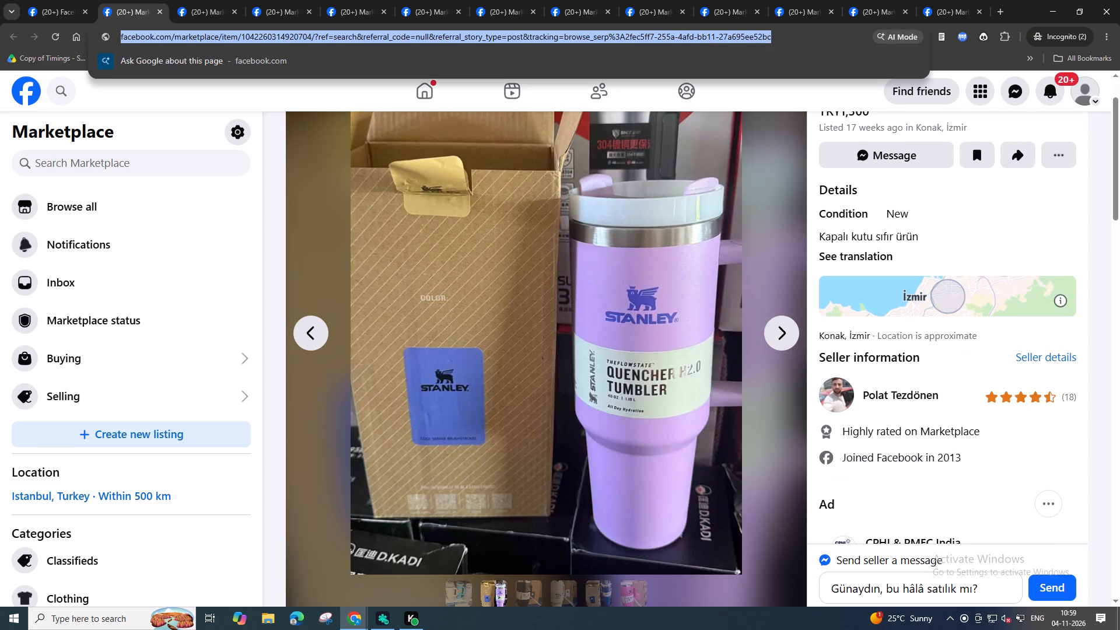
key("ctrl+c")
key("ctrl+c")
key("alt+Tab")
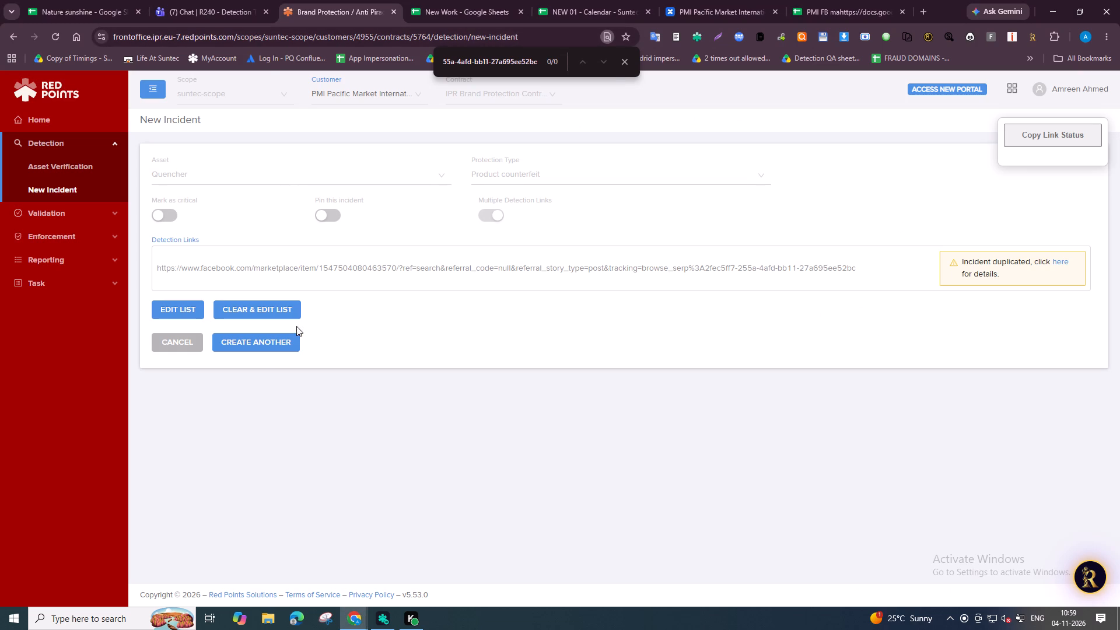
Submit the Konak multi-colour tumbler link as a Quencher counterfeit incident and copy its link status.
double_click(286, 318)
key("ctrl+v")
left_click(230, 484)
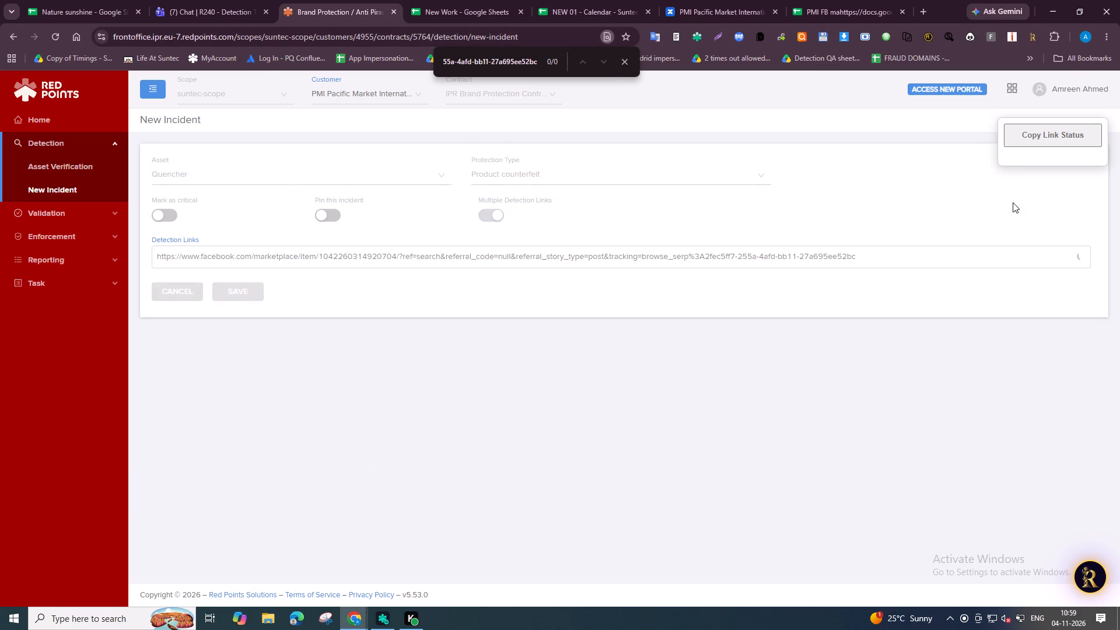
left_click(1032, 130)
Paste the copied link status below the New Work log and move its link, status and incident ID row up to row 29233.
left_click(494, 0)
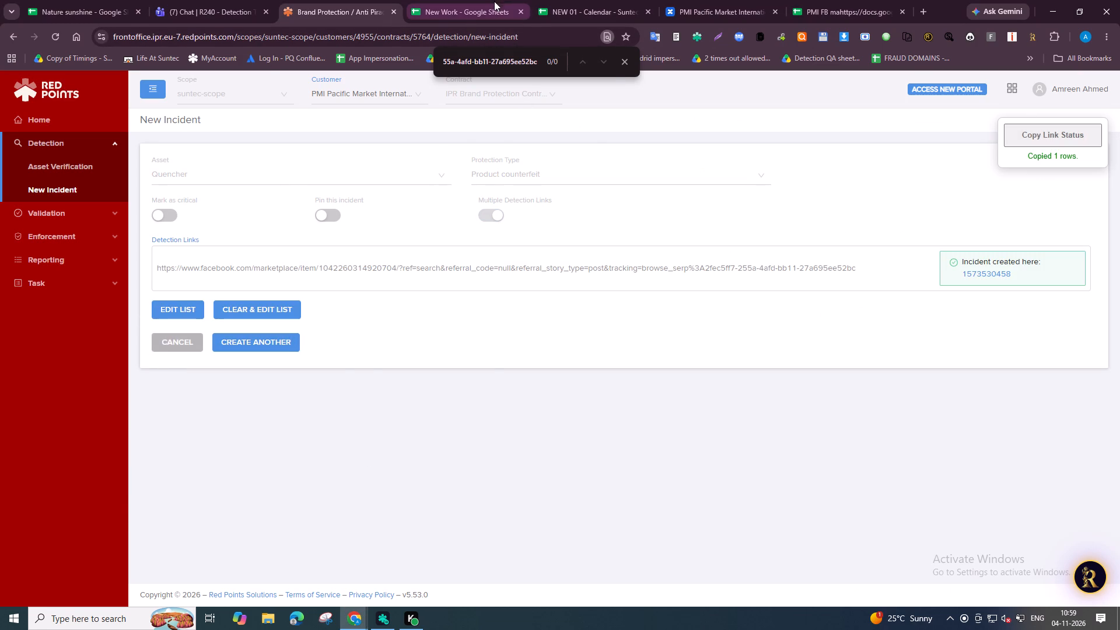
left_click(395, 504)
key("ctrl+v")
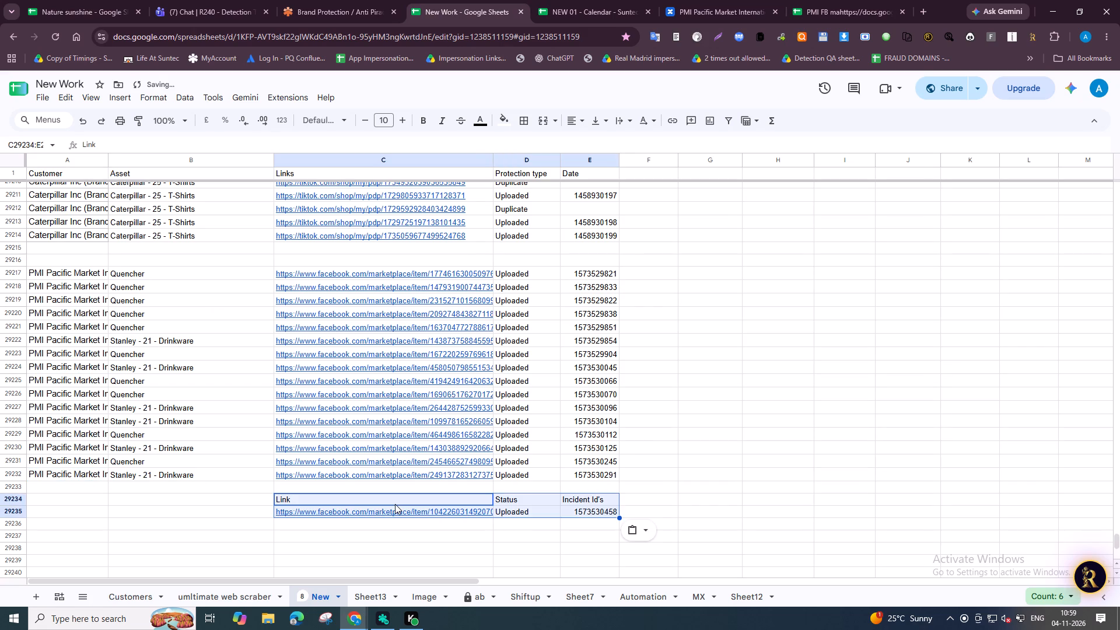
key("Down")
key("ctrl+shift+Right")
key("ctrl+x")
key("Up")
key("Up")
key("ctrl+v")
Fill row 29233 with the asset Quencher and the PMI Pacific Market International customer from the rows above.
key("Left")
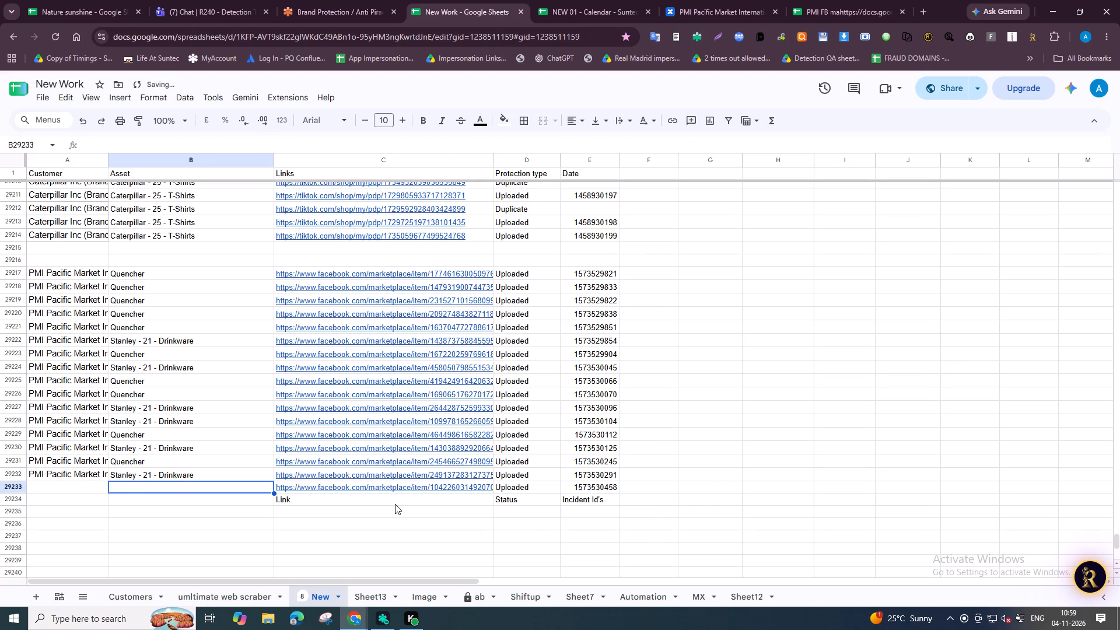
key("Up")
key("Up")
key("ctrl+c")
key("Down")
key("Down")
key("ctrl+v")
key("Left")
key("ctrl+d")
key("Tab")
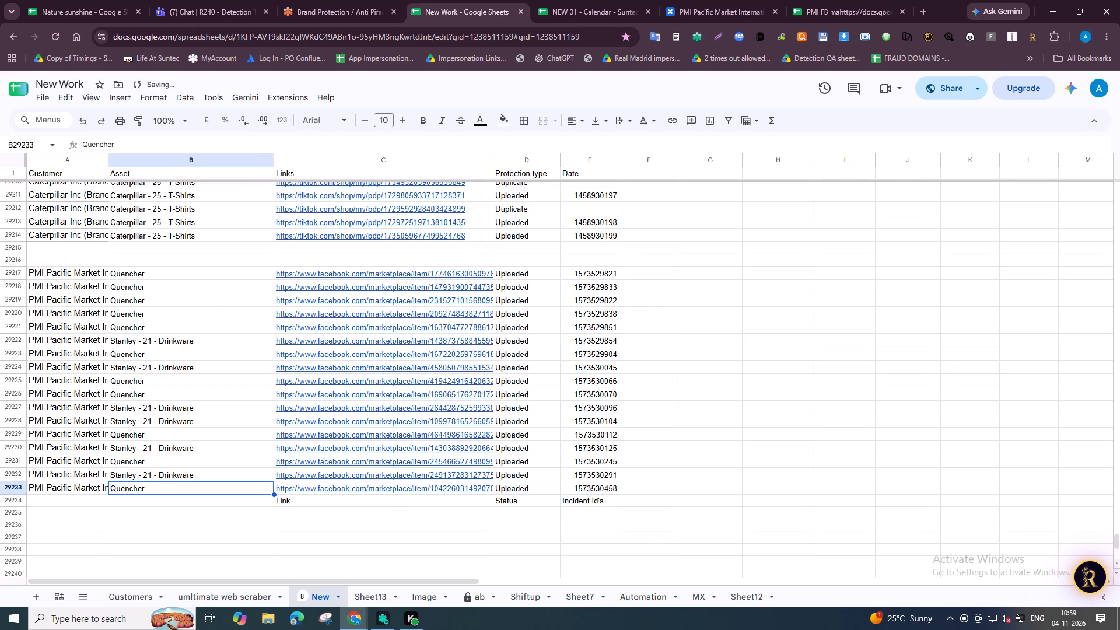
key("Tab")
Close the reported Konak tab and copy the link of the Hello Kitty x Stanley Quencher listing in Çekmeköy, İstanbul.
key("alt+Tab")
key("ctrl+w")
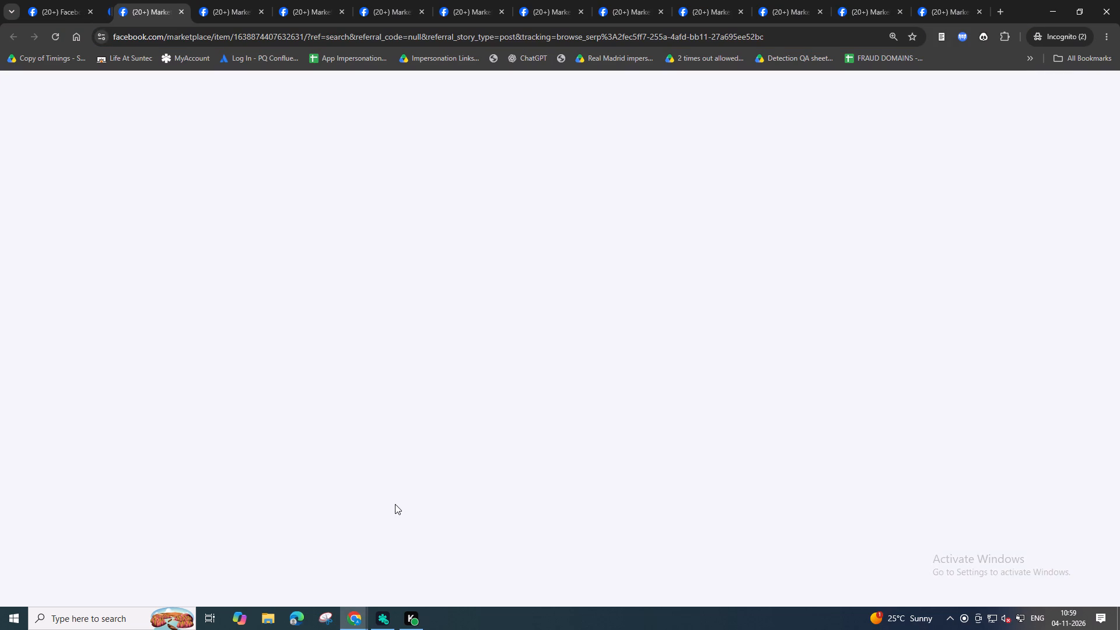
left_click(791, 330)
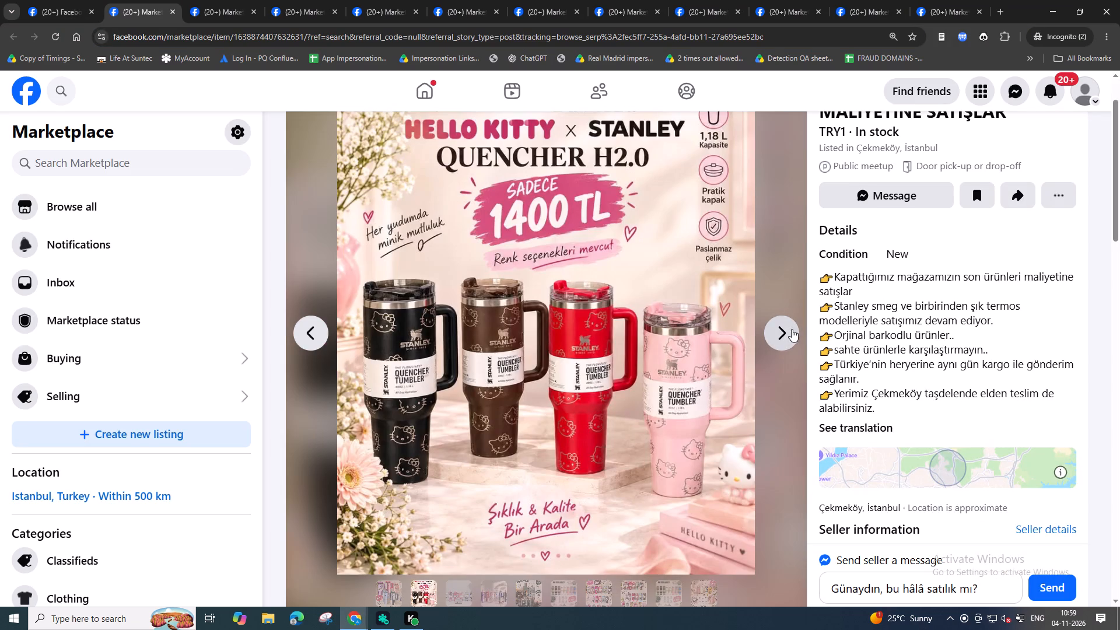
left_click(768, 37)
key("ctrl+c")
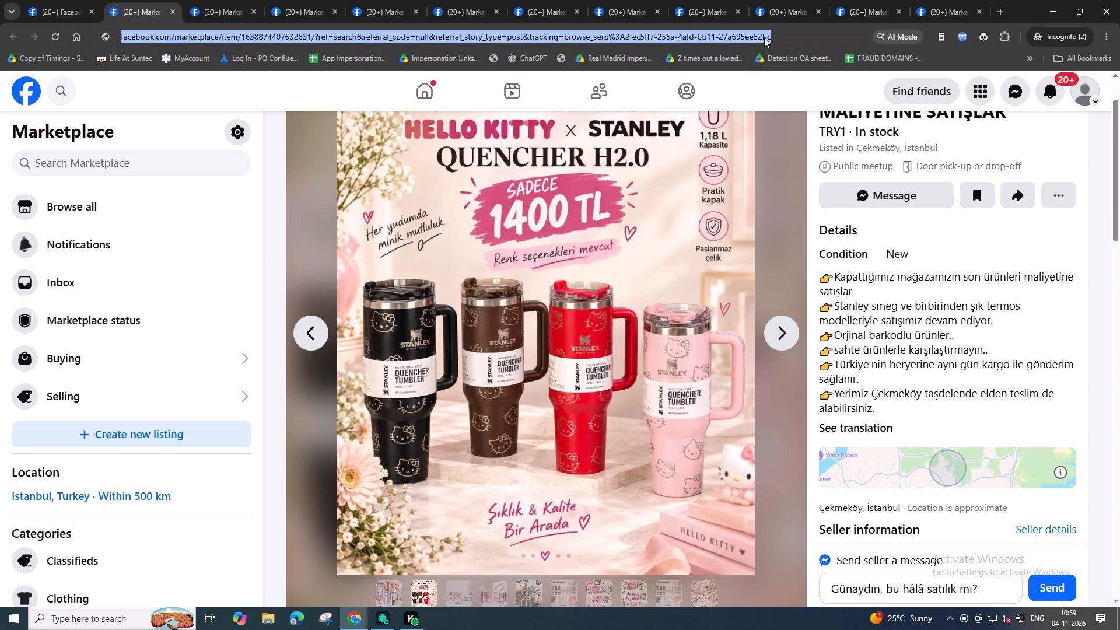
key("ctrl+c")
key("alt+Tab")
Submit the Hello Kitty Quencher link as a new incident under the Quencher asset and copy its link status.
left_click(317, 0)
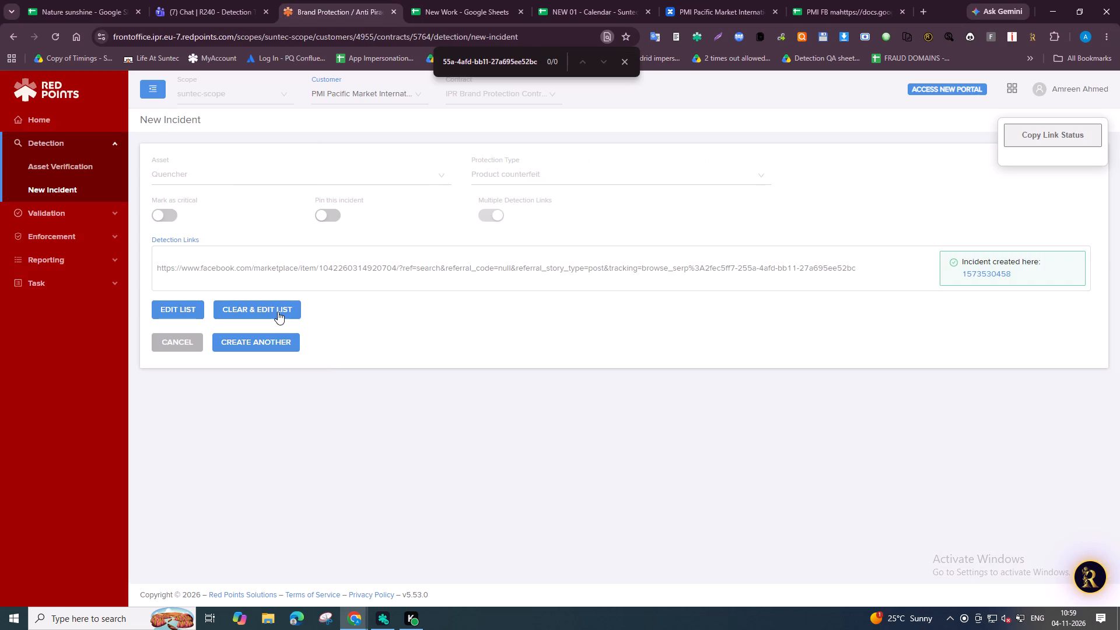
left_click(278, 311)
left_click(278, 292)
key("ctrl+v")
left_click(249, 481)
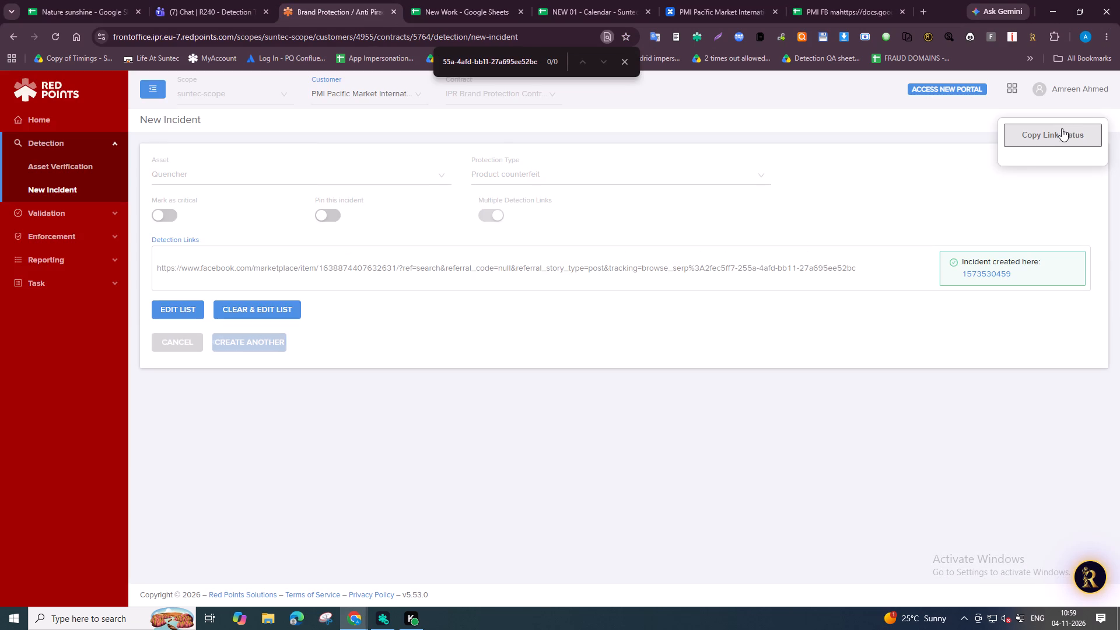
left_click(1062, 128)
Log the Hello Kitty incident in row 29234 of New Work, replacing the leftover header, with the customer and asset from the row above.
left_click(478, 0)
left_click(392, 512)
key("ctrl+v")
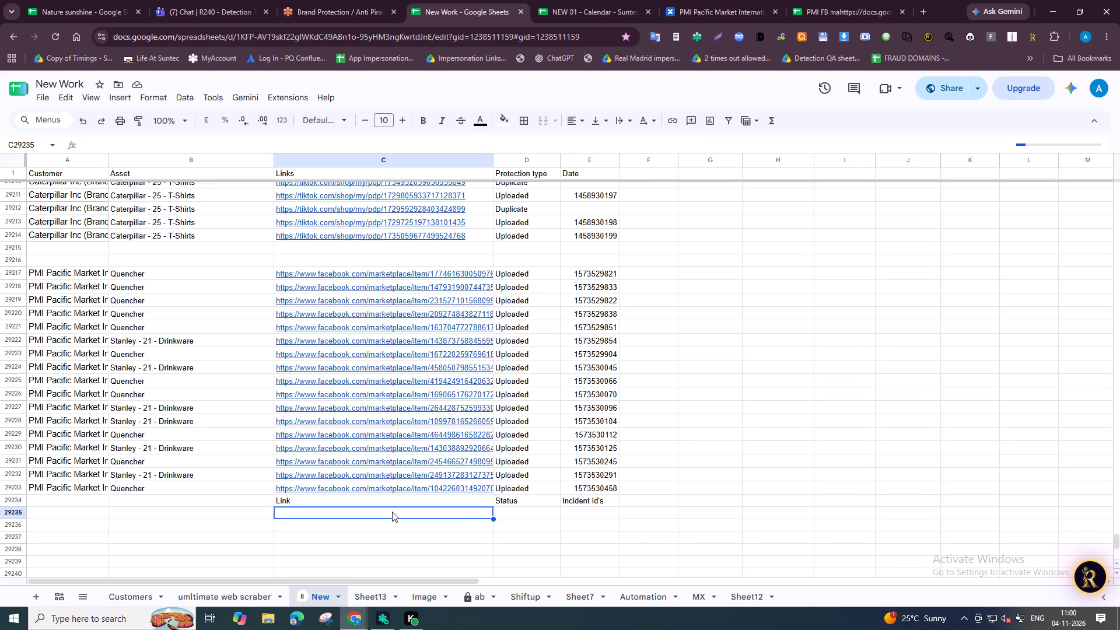
key("Down")
key("ctrl+shift+Right")
key("ctrl+x")
key("Up")
key("Up")
key("ctrl+v")
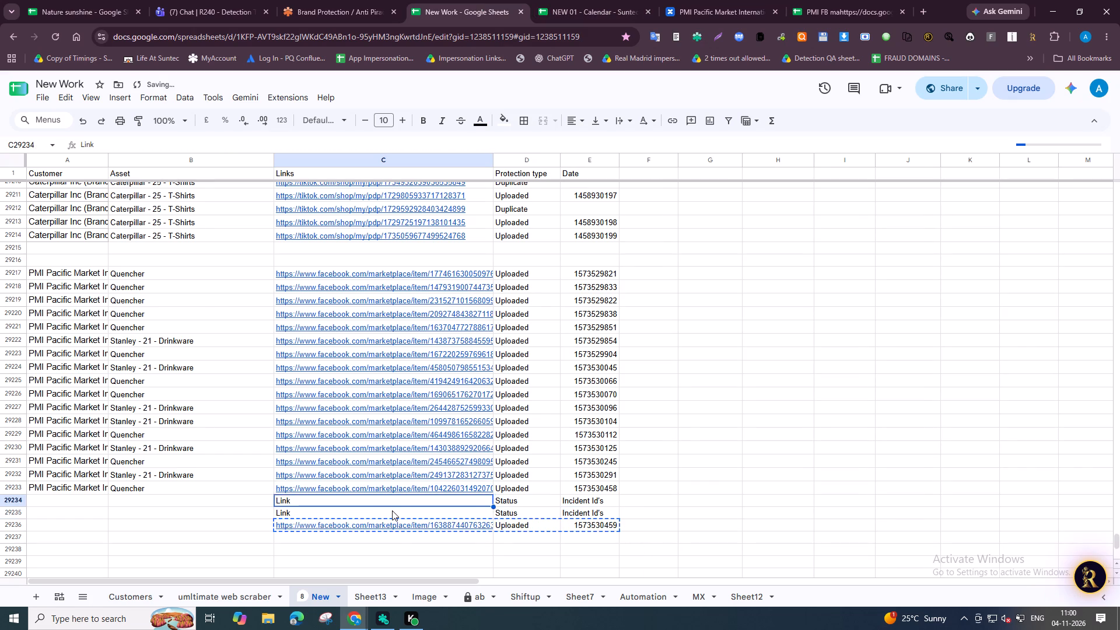
key("Left")
key("ctrl+d")
key("Left")
key("ctrl+d")
Close the reported Hello Kitty tab and copy the link of the light blue Quencher H2.0 listing in Konak, İzmir.
key("alt+Tab")
key("ctrl+w")
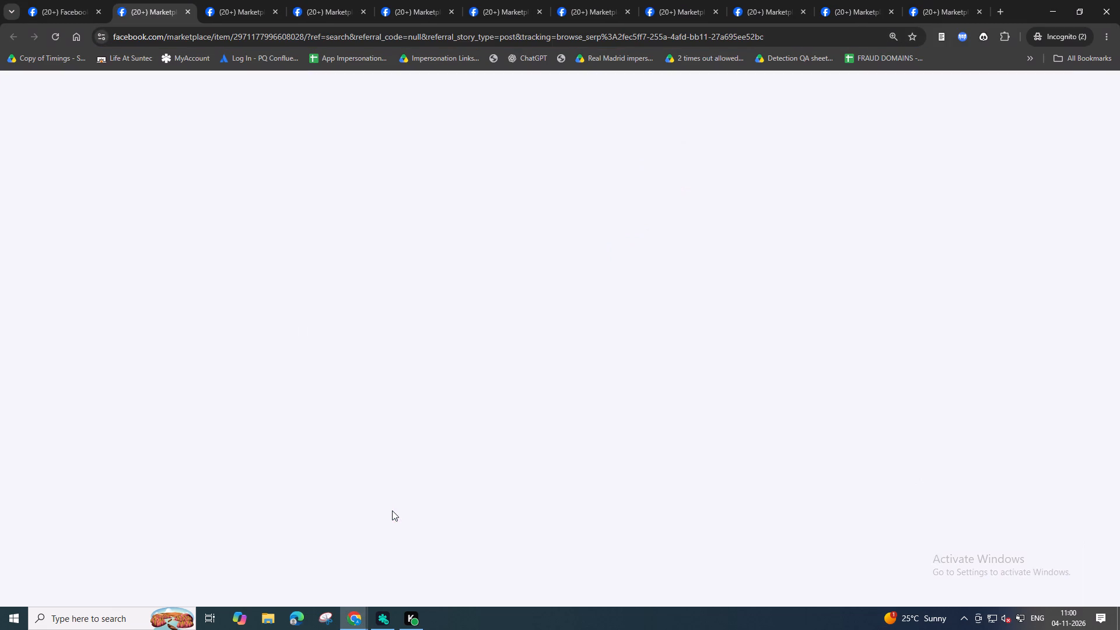
left_click(801, 34)
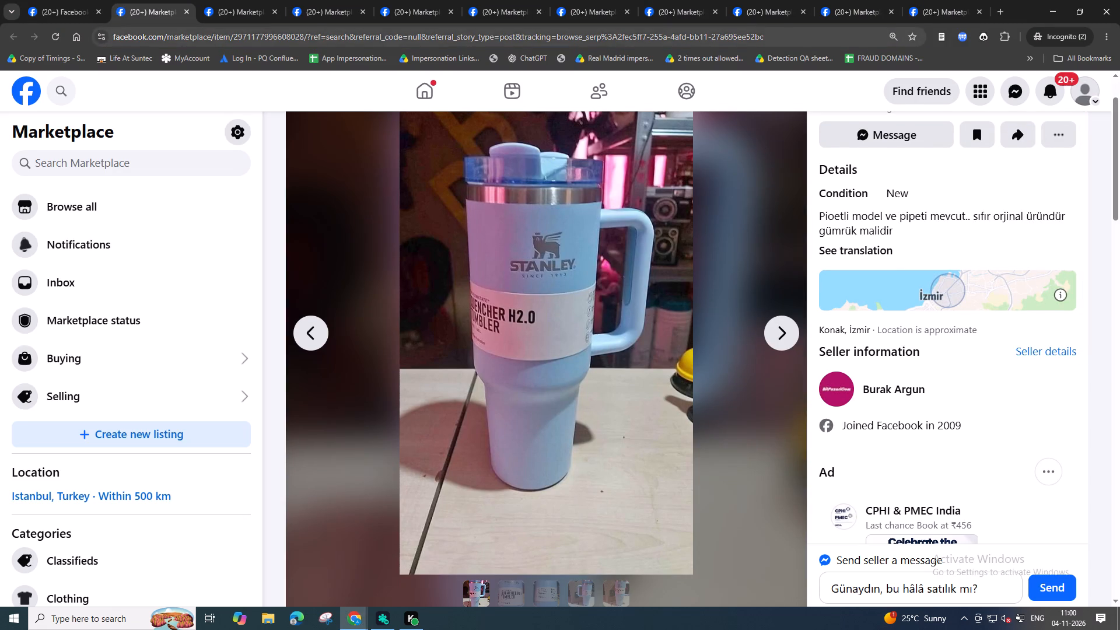
key("ctrl+c")
key("ctrl+c")
key("alt+Tab")
Submit the light blue Quencher link as a new incident under the Quencher asset and copy its link status.
left_click(334, 0)
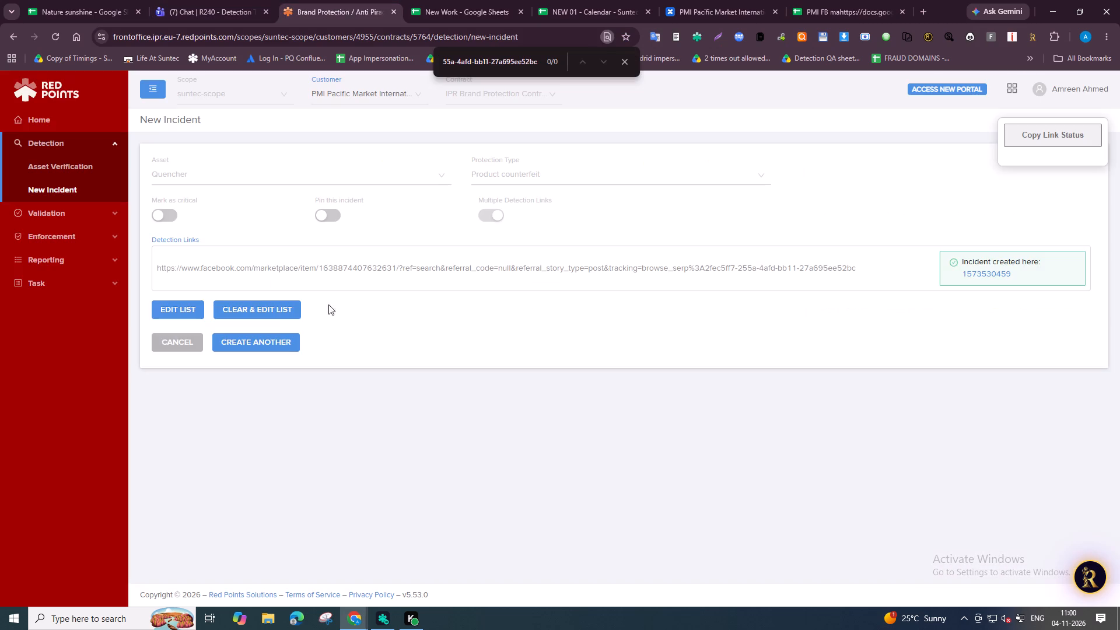
double_click(292, 317)
key("ctrl+v")
left_click(248, 484)
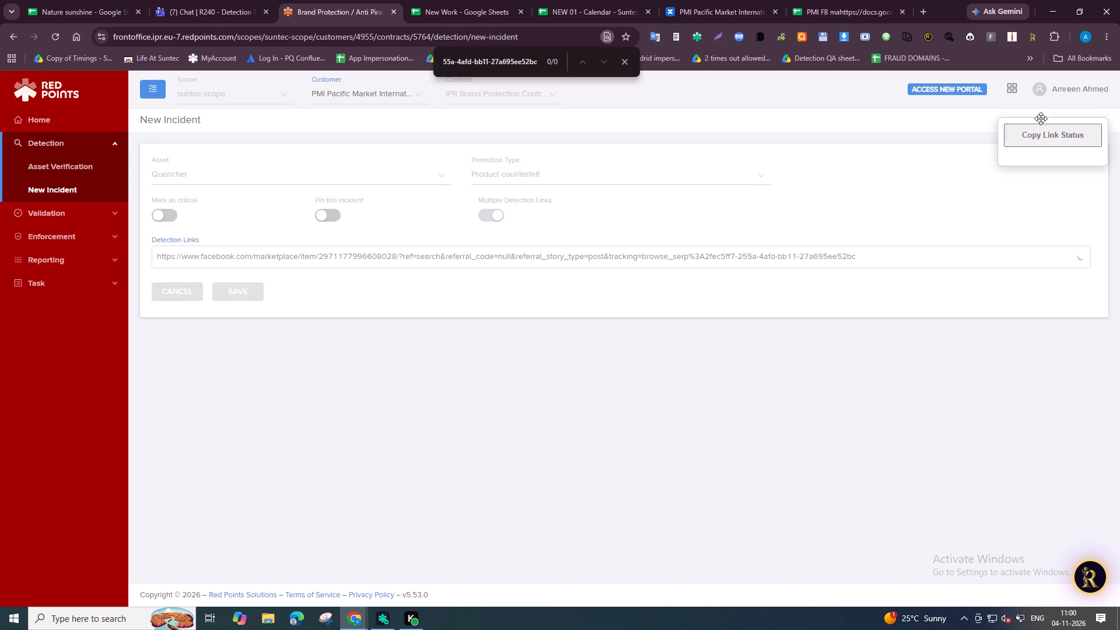
left_click(1042, 136)
Log the light blue Quencher incident in row 29235 of New Work, replacing the leftover header, with the customer and asset from above.
left_click(461, 0)
left_click(411, 513)
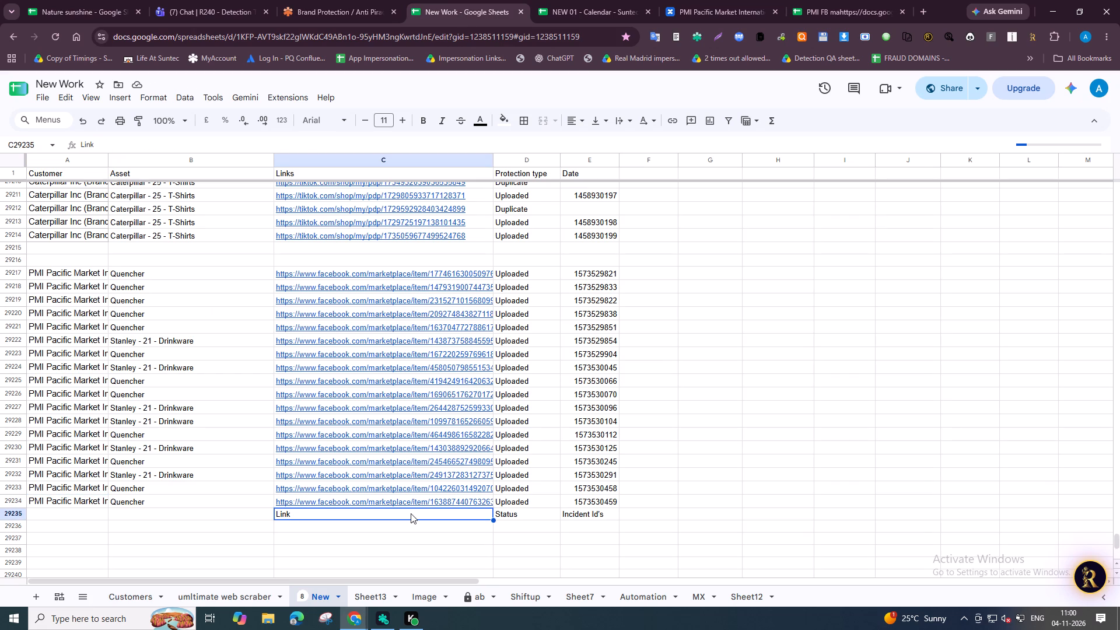
key("ctrl+v")
key("Down")
key("ctrl+shift+Right")
key("ctrl+x")
key("Up")
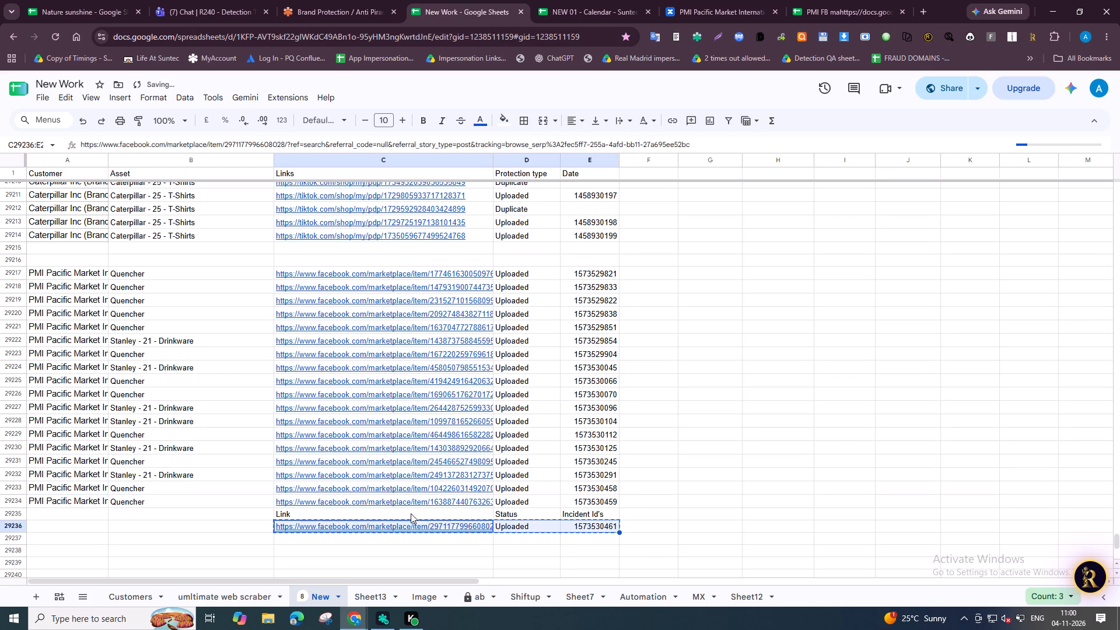
key("ctrl+v")
key("Left")
key("ctrl+d")
key("Left")
key("ctrl+d")
Close the reported light blue Quencher listing's Marketplace tab.
key("alt+Tab")
key("ctrl+w")
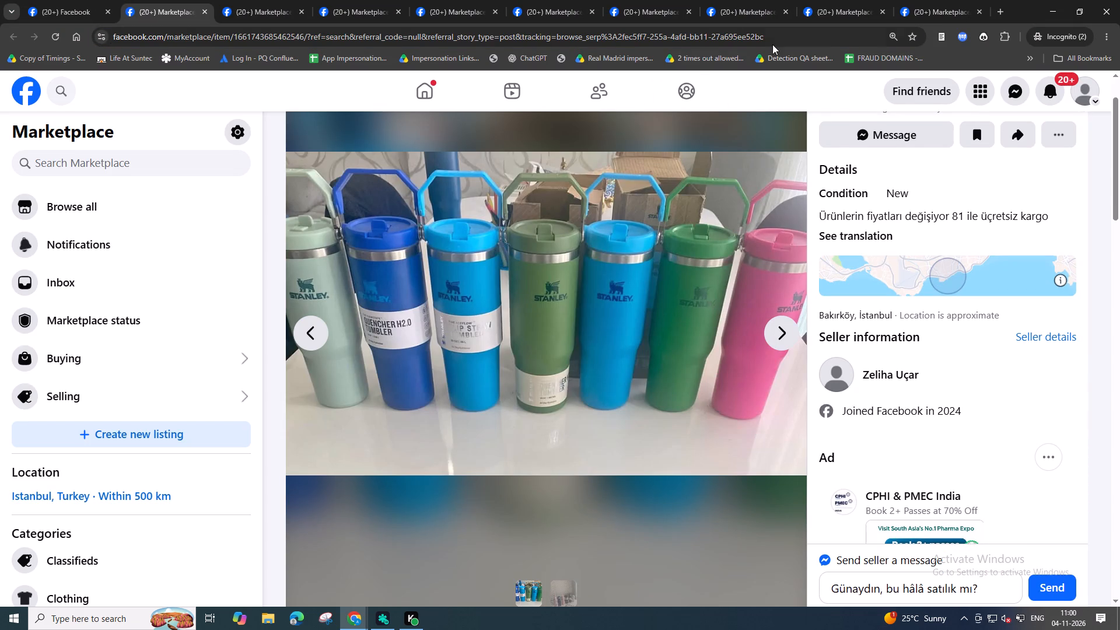
Submit the link of the multicoloured Stanley tumblers listing in Bakırköy, İstanbul as a new Quencher incident and close that listing's tab.
left_click(777, 37)
key("ctrl+c")
key("ctrl+c")
key("ctrl+c")
key("alt+Tab")
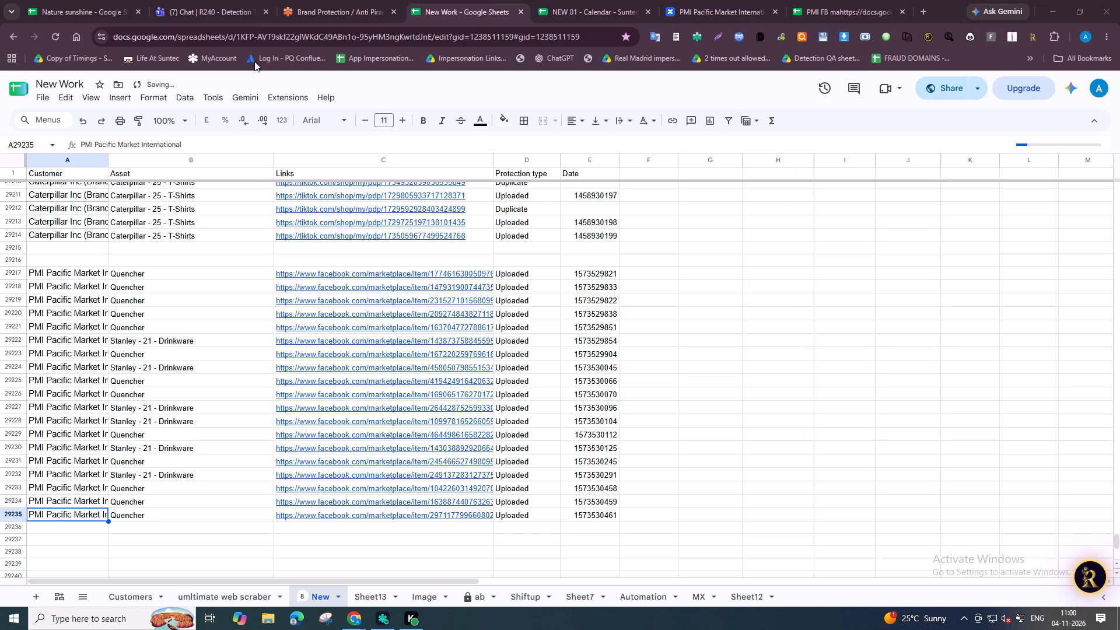
left_click(362, 0)
left_click(288, 319)
left_click(290, 308)
left_click(290, 308)
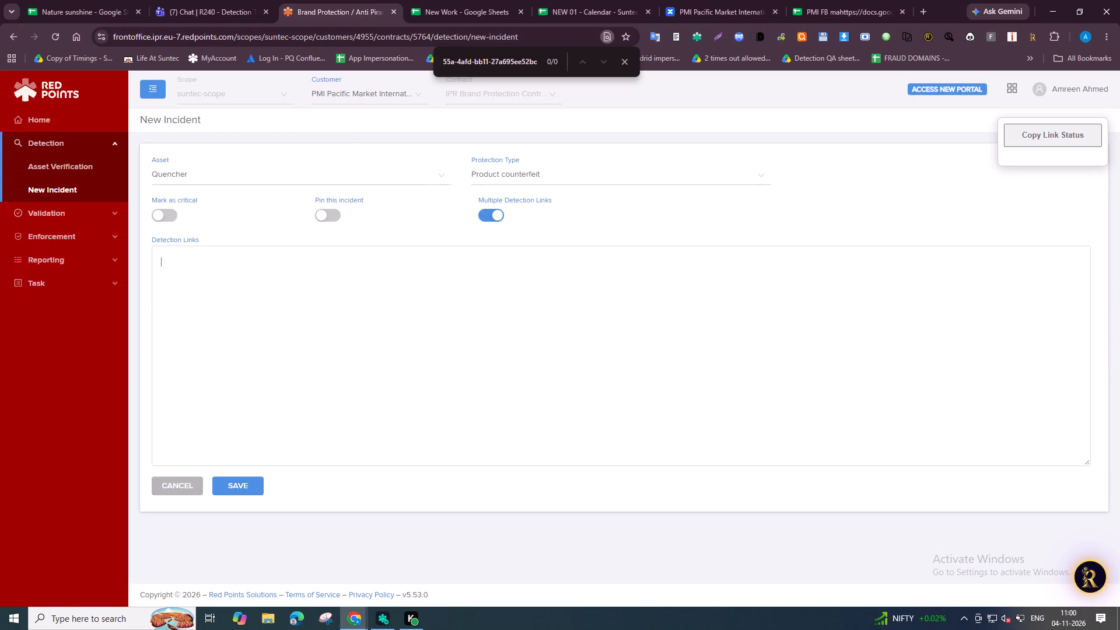
key("ctrl+v")
left_click(246, 488)
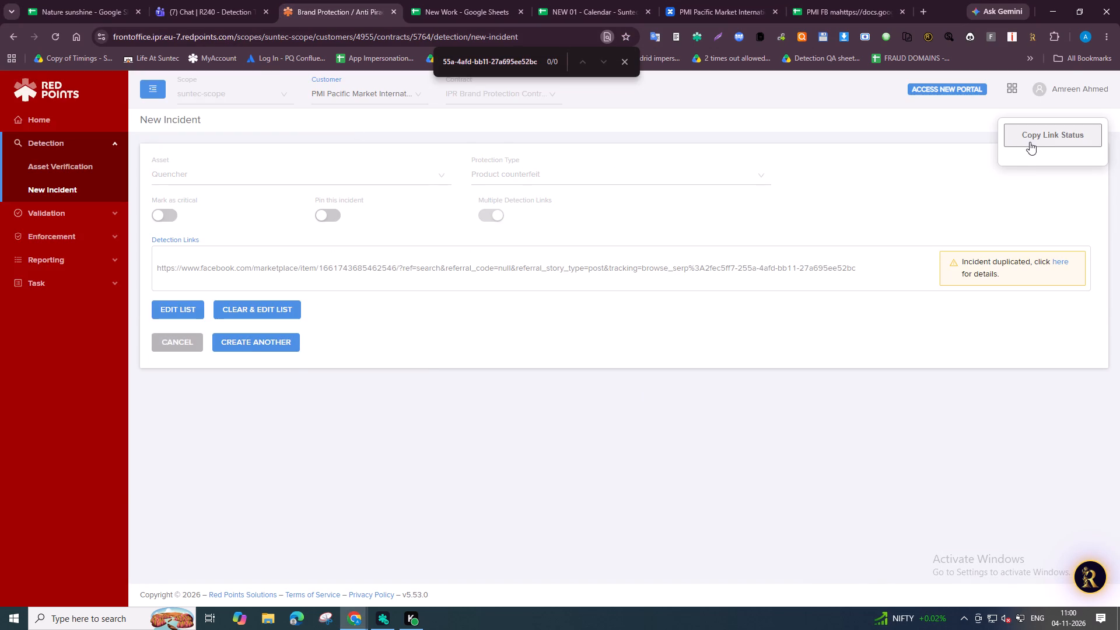
key("alt+Tab")
key("ctrl+w")
Submit the link of the multicoloured Quencher tumblers listing in Esenler, İstanbul as a new Quencher incident and close that listing's tab.
left_click(789, 32)
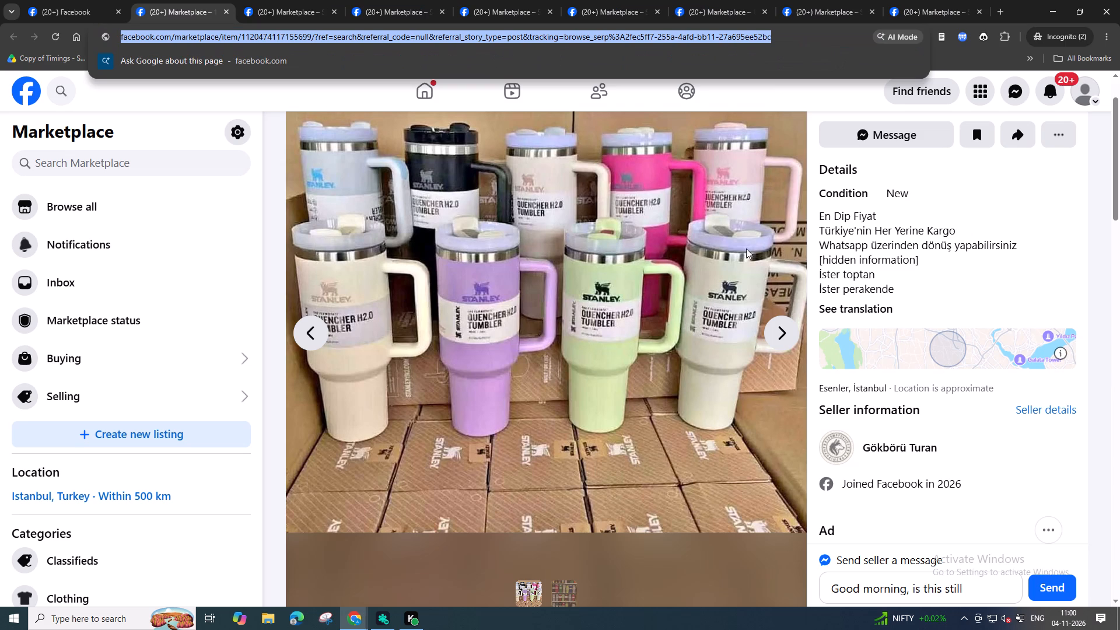
key("ctrl+c")
key("ctrl+c")
key("alt+Tab")
left_click(307, 0)
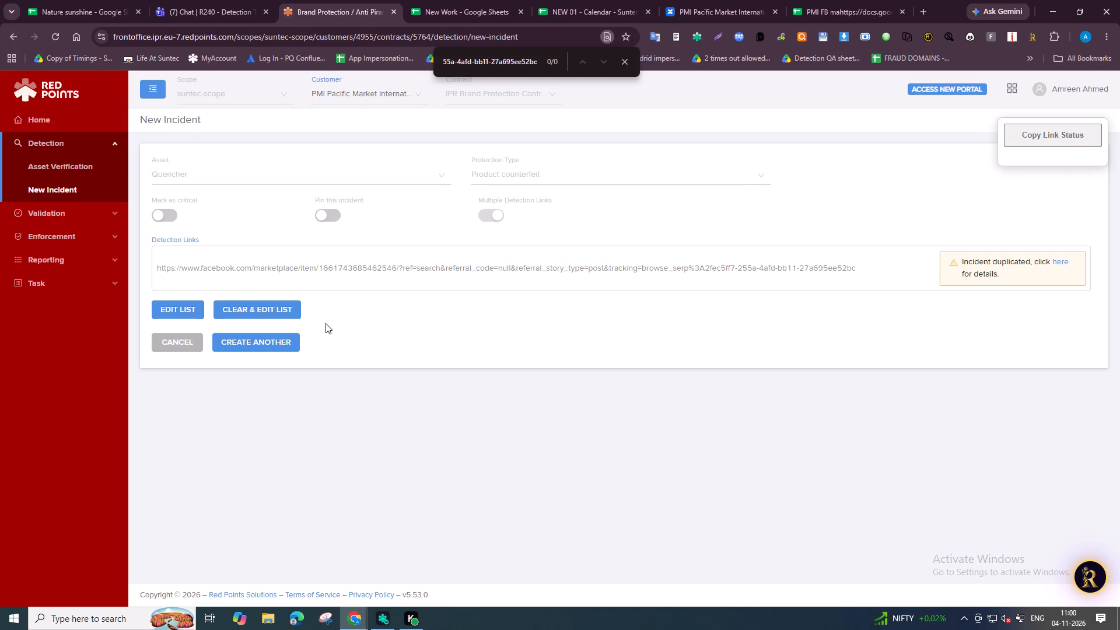
double_click(276, 309)
key("ctrl+v")
left_click(247, 481)
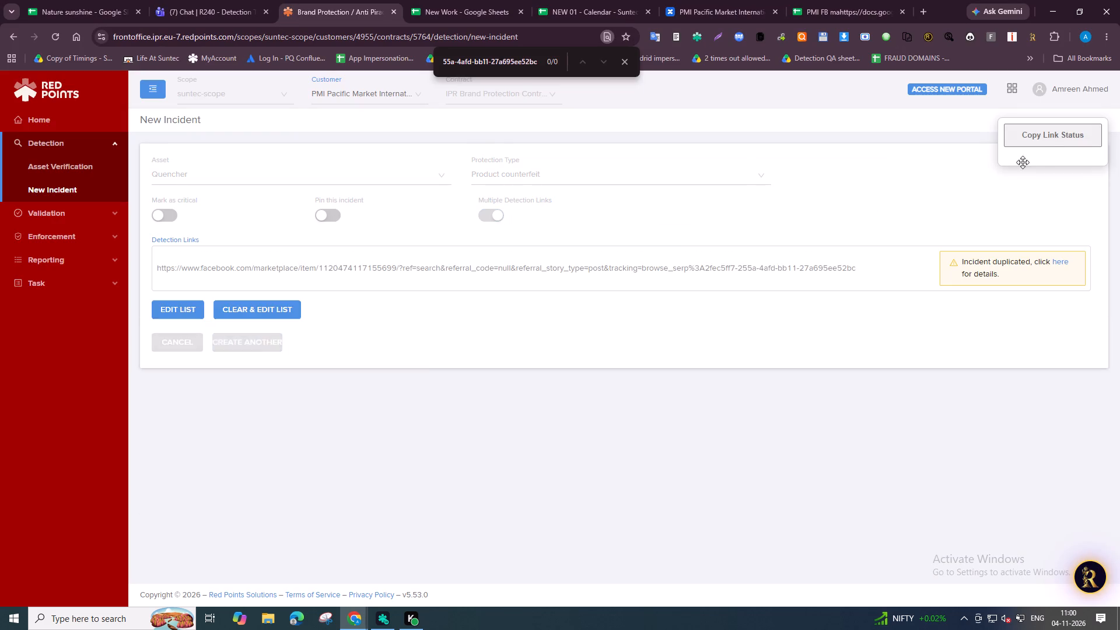
key("alt+Tab")
key("ctrl+w")
Submit the link of the TRY1,400 STANLEY TERMOS MATARA listing in Kuşadası, Aydın as a new Quencher incident and close its tab.
left_click(786, 37)
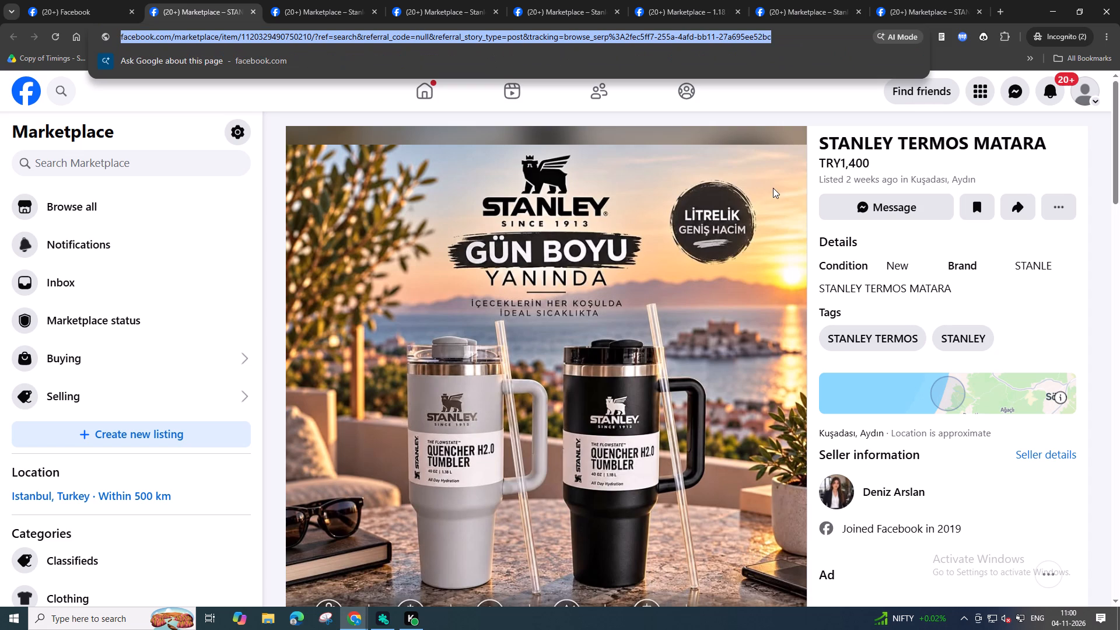
key("ctrl+c")
key("alt+Tab")
double_click(281, 304)
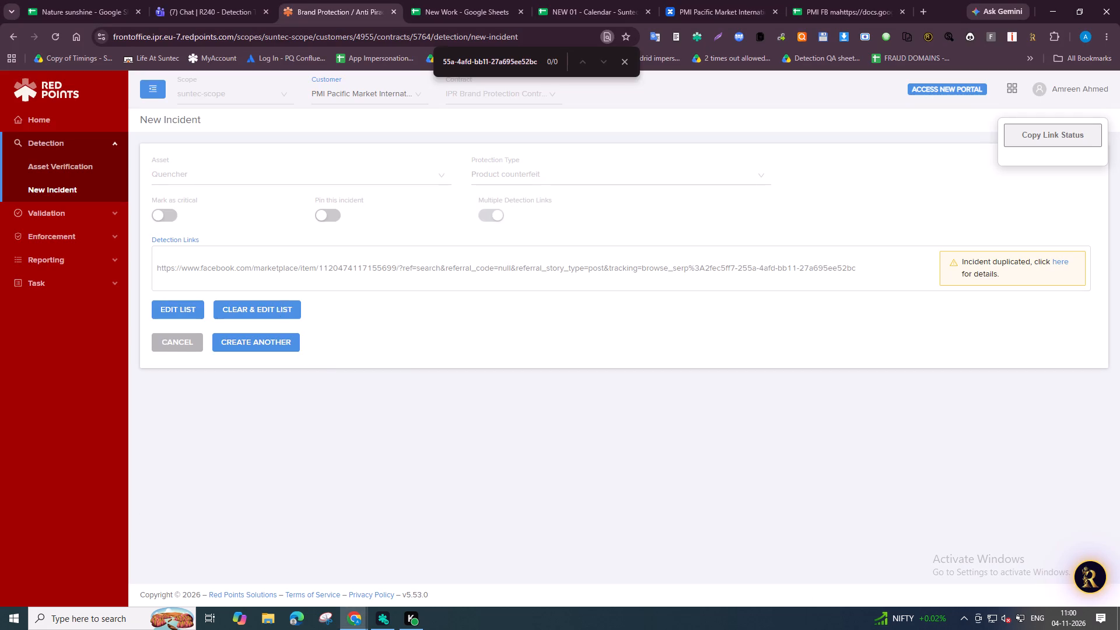
key("ctrl+v")
left_click(241, 487)
key("alt+Tab")
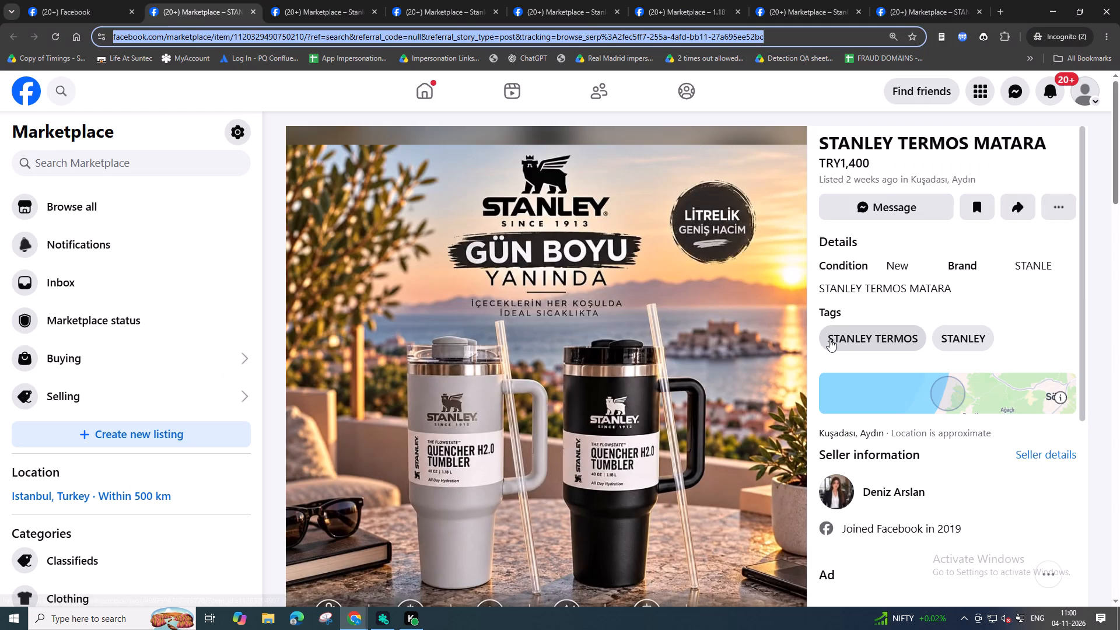
key("ctrl+w")
Submit the link of the cream, peach and lilac tumblers listing in Derince, Kocaeli as a new Quencher incident and copy the link status.
left_click(806, 38)
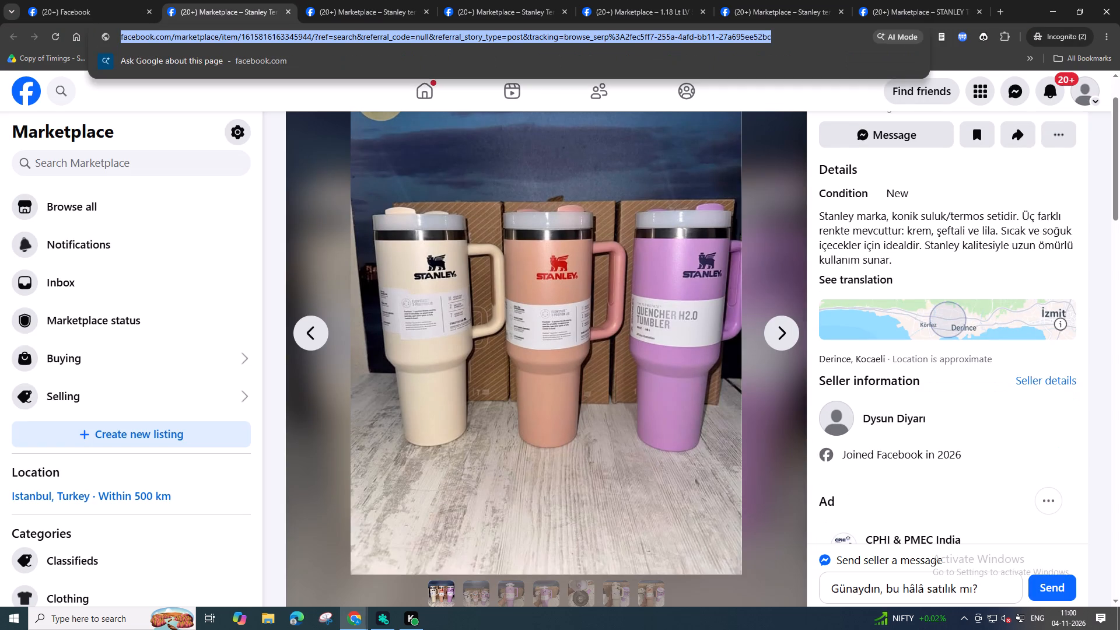
key("ctrl+c")
key("alt+Tab")
double_click(286, 316)
key("ctrl+v")
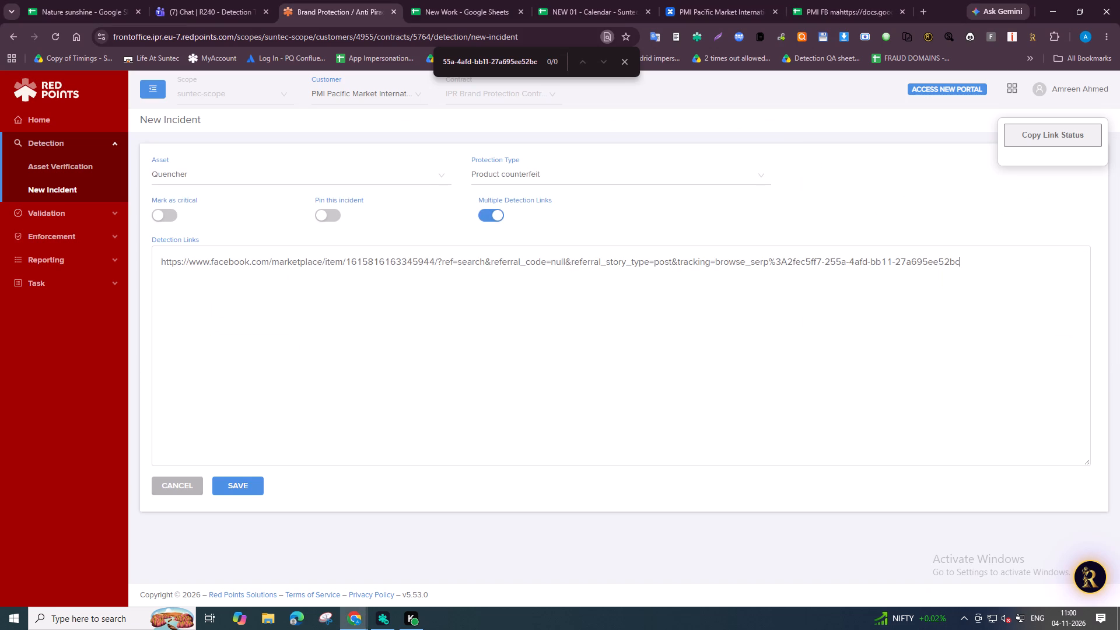
left_click(250, 483)
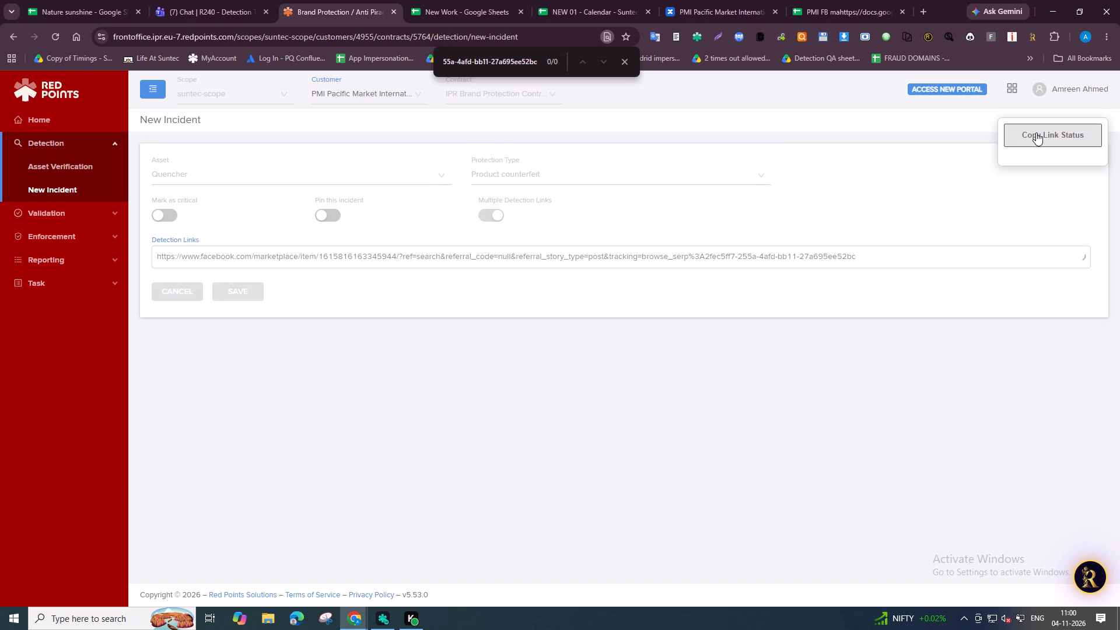
key("alt+Tab")
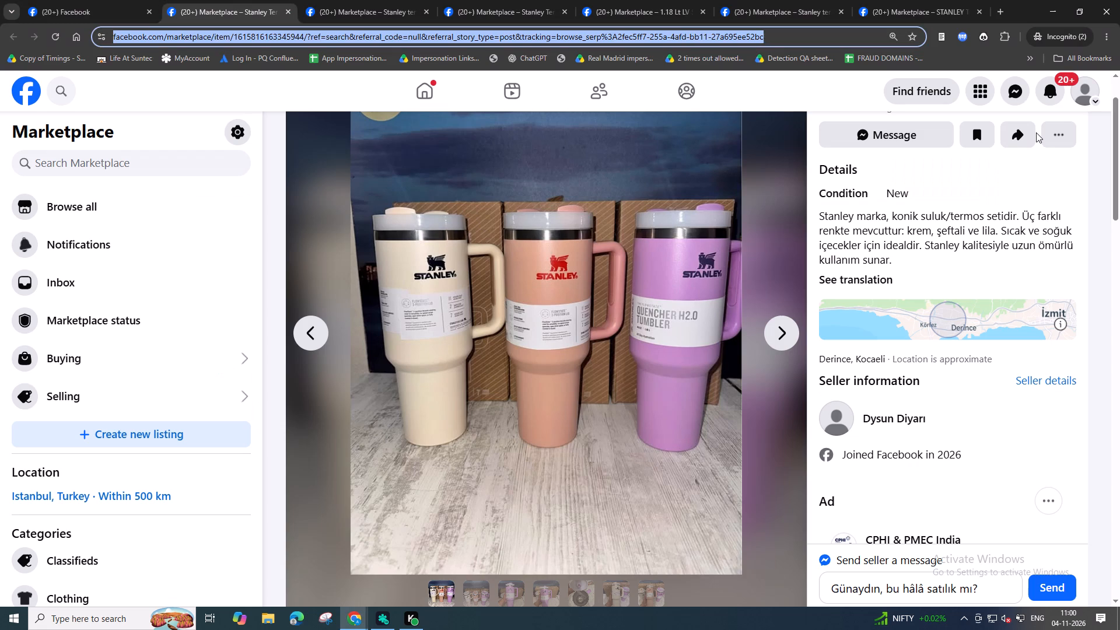
key("alt+Tab")
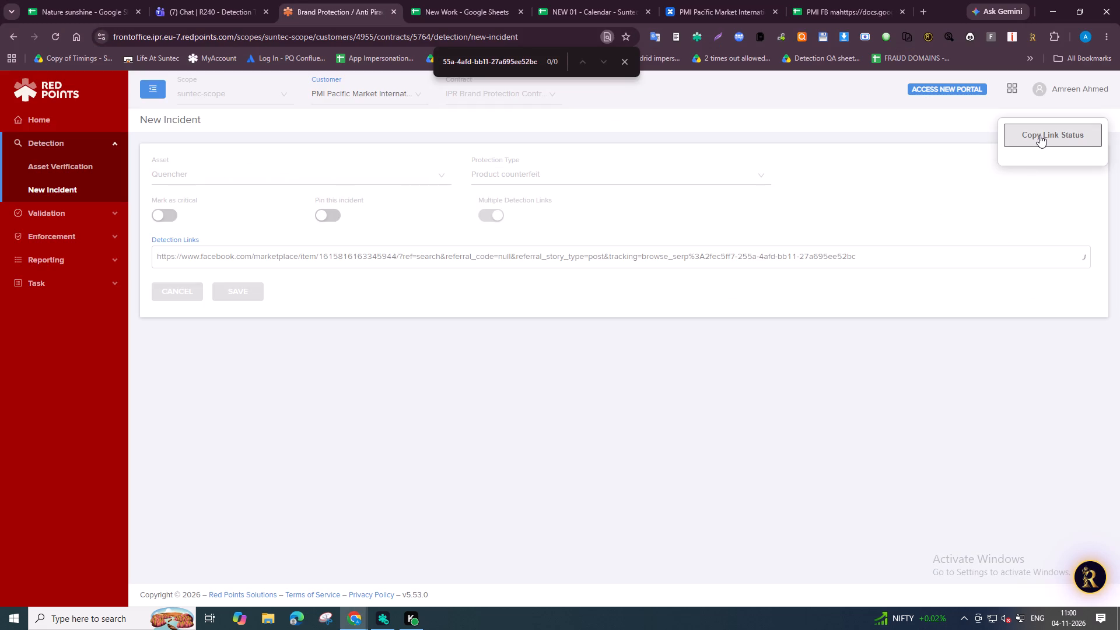
left_click(1040, 135)
Paste the Derince link status into the New Work sheet and move its link, status and incident ID into row 29236, without the header.
left_click(464, 0)
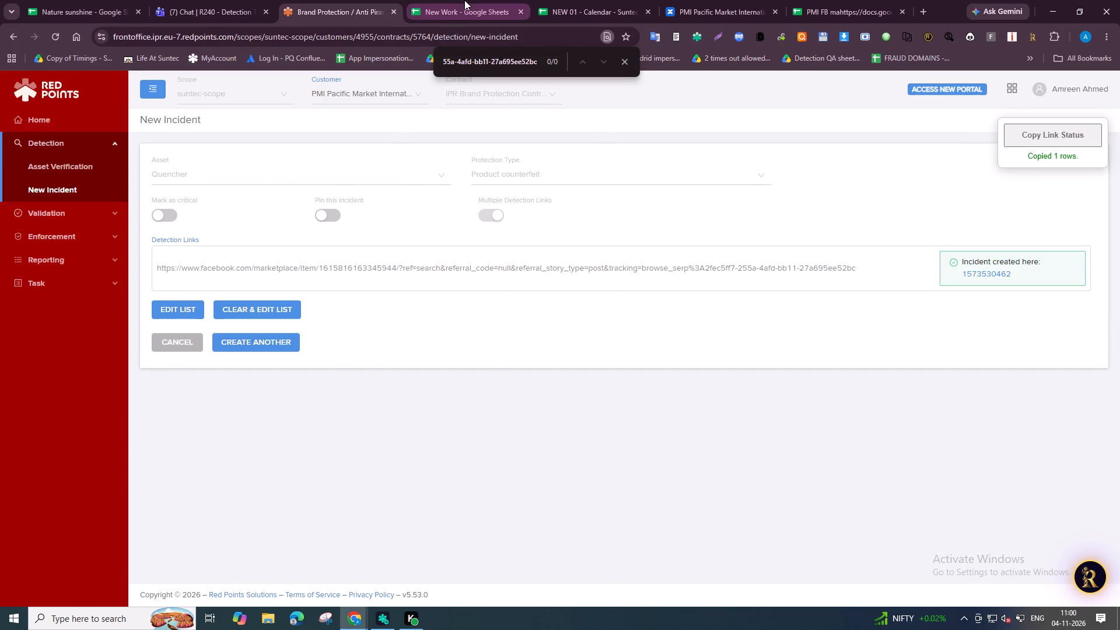
left_click(402, 534)
key("ctrl+v")
key("Down")
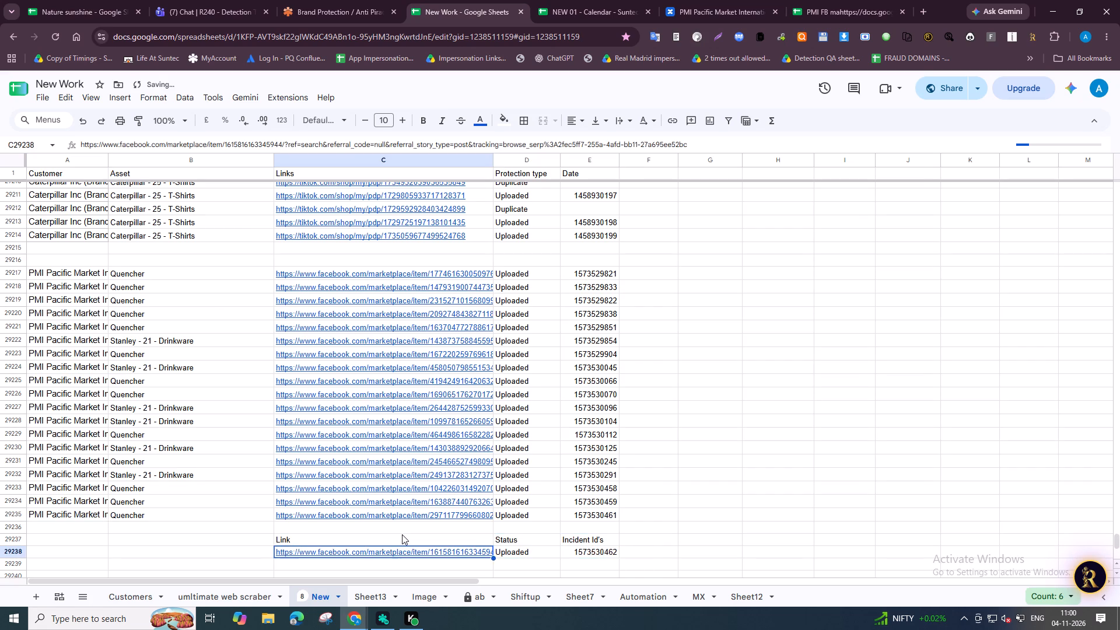
key("ctrl+shift+Right")
key("ctrl+x")
key("Up")
key("Up")
key("ctrl+v")
Fill row 29236 with PMI Pacific Market International and Quencher from the row above, and close the Derince listing's tab.
key("Left")
key("Left")
key("Up")
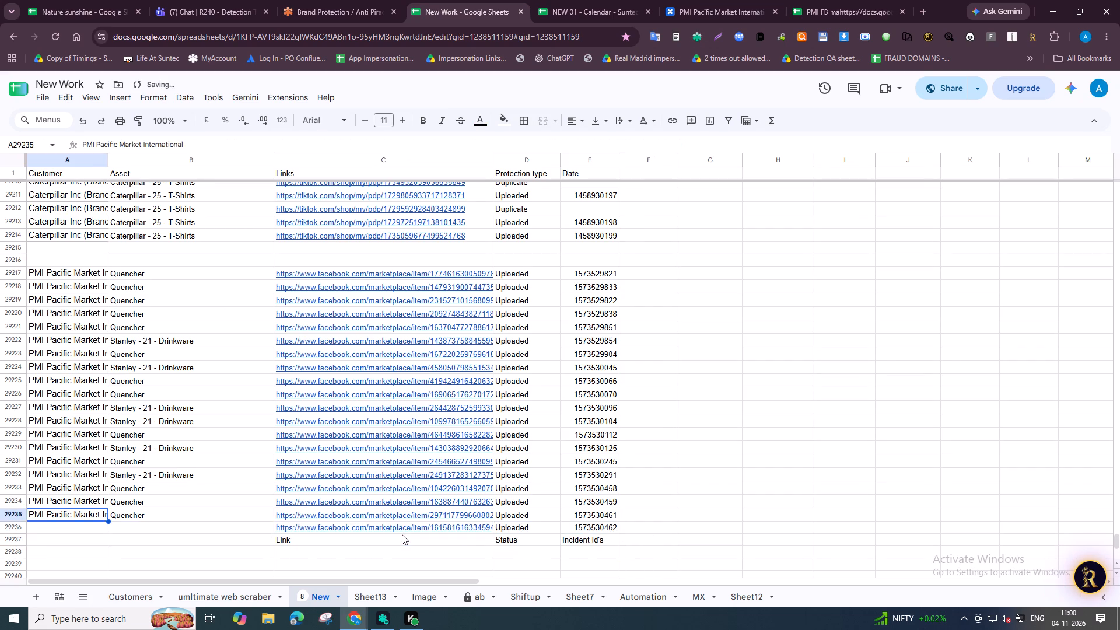
key("Right")
key("Down")
key("ctrl+d")
key("Left")
key("ctrl+d")
key("alt+Tab")
key("ctrl+w")
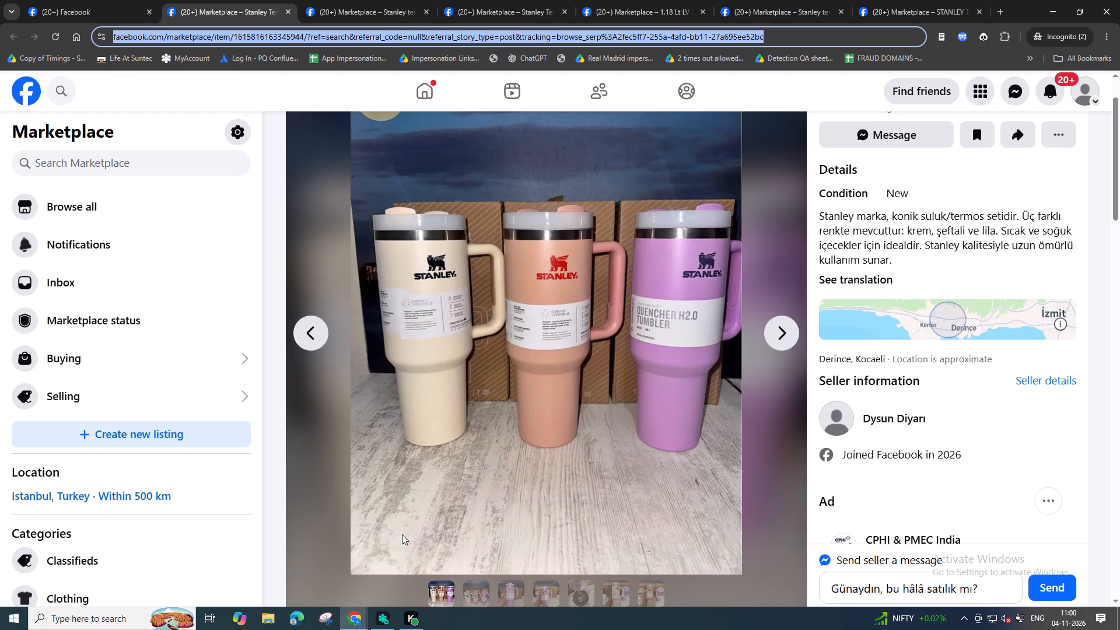
Submit the link of the black Stanley Quencher listing in Gebze, Kocaeli as a new Quencher incident and copy the link status.
left_click(797, 37)
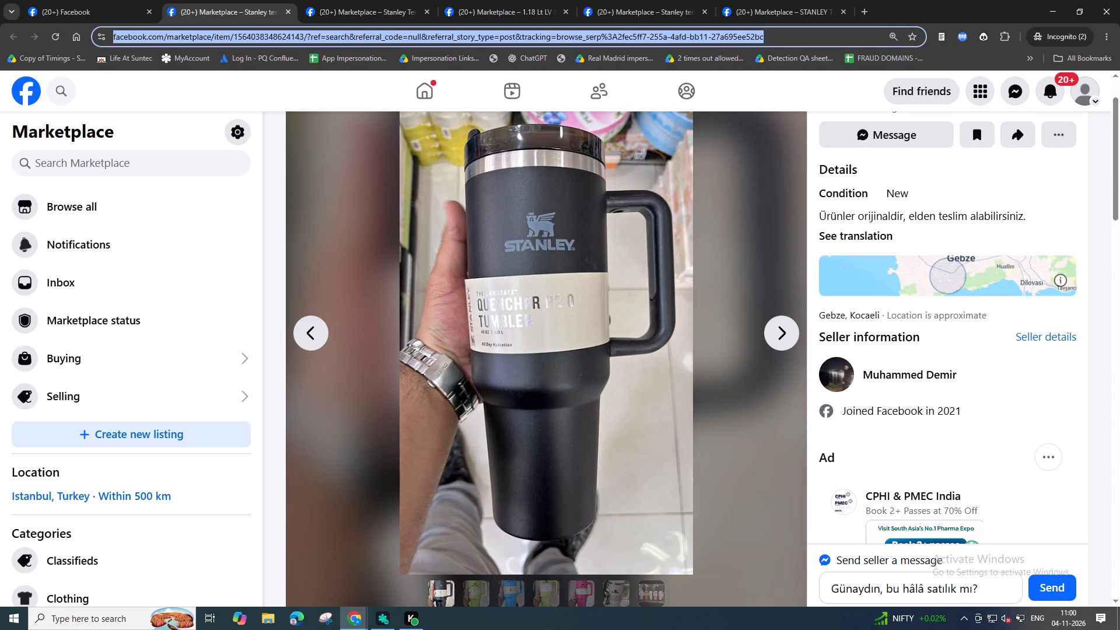
key("ctrl+c")
key("alt+Tab")
left_click(328, 0)
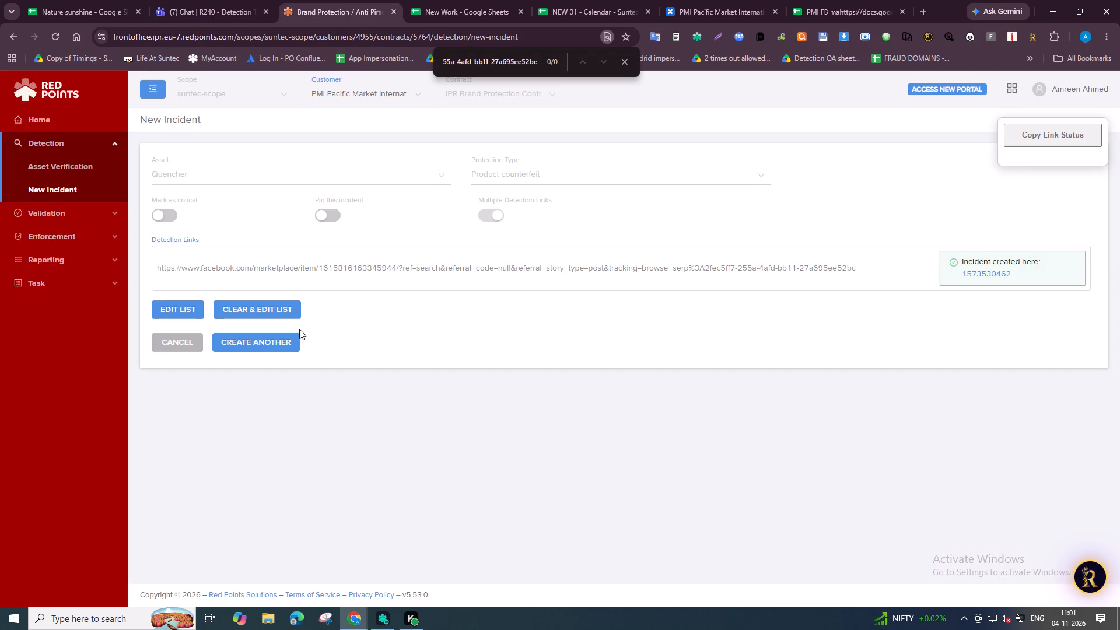
double_click(278, 306)
key("ctrl+v")
left_click(247, 488)
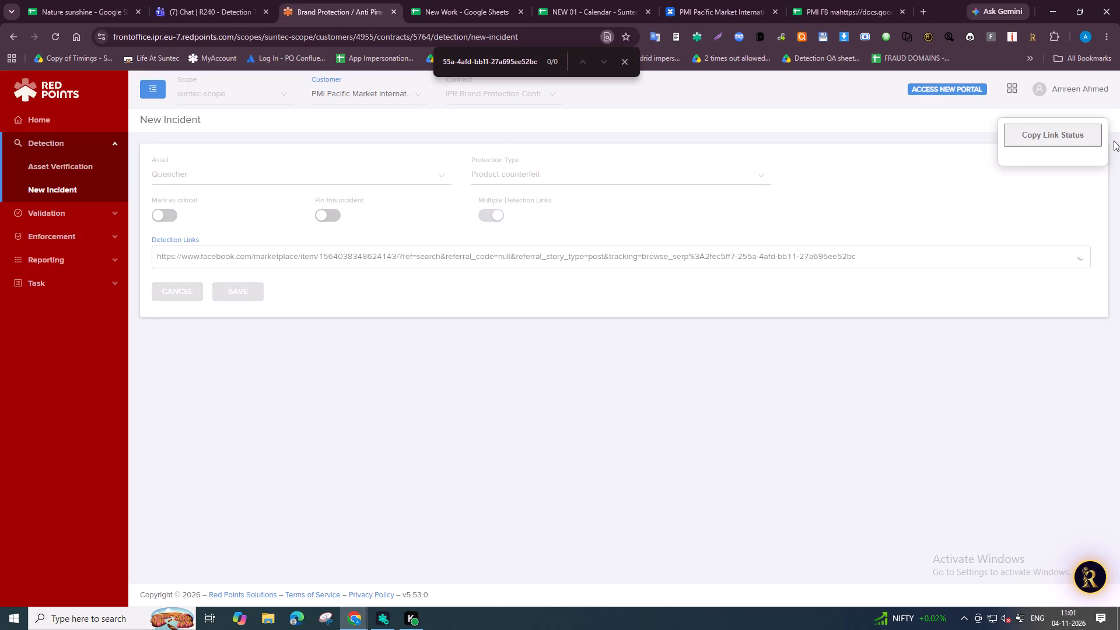
left_click(1033, 134)
Log the Gebze incident in row 29237 of the New Work sheet with the asset and customer from the row above, and close its Marketplace tab.
left_click(436, 0)
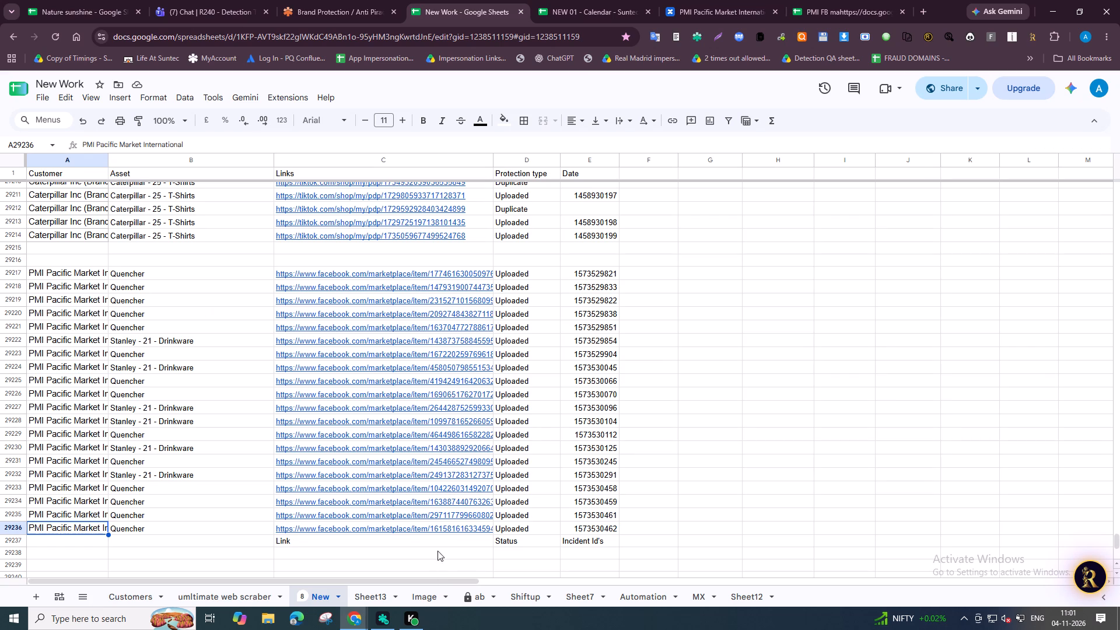
left_click(440, 542)
key("ctrl+v")
key("Down")
key("ctrl+shift+Right")
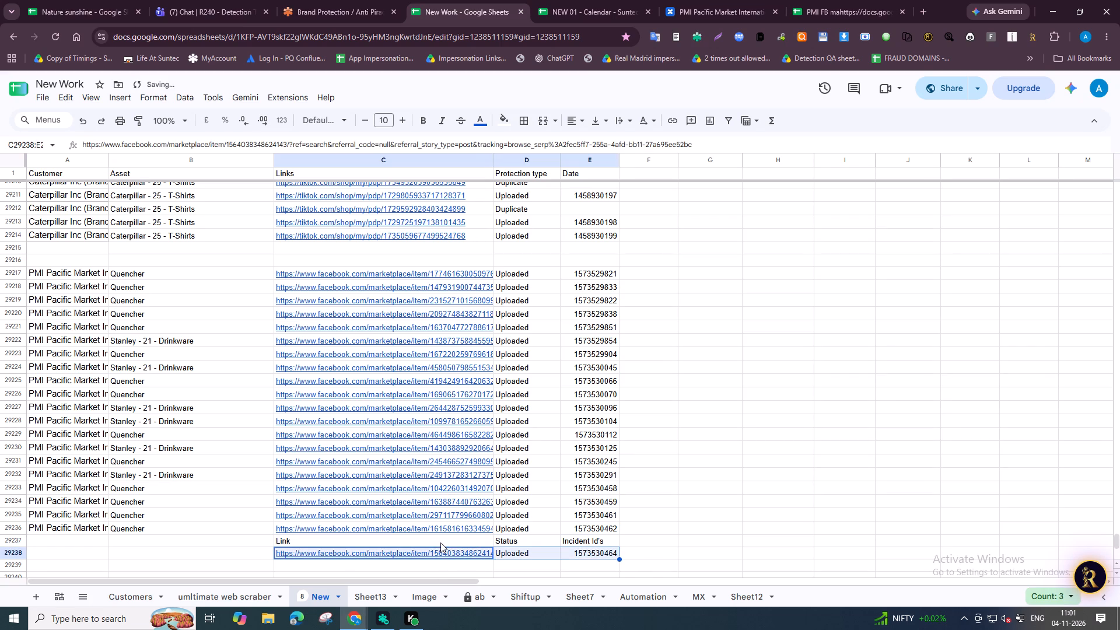
key("ctrl+x")
key("Up")
key("ctrl+v")
key("Left")
key("ctrl+d")
key("Left")
key("ctrl+d")
key("alt+Tab")
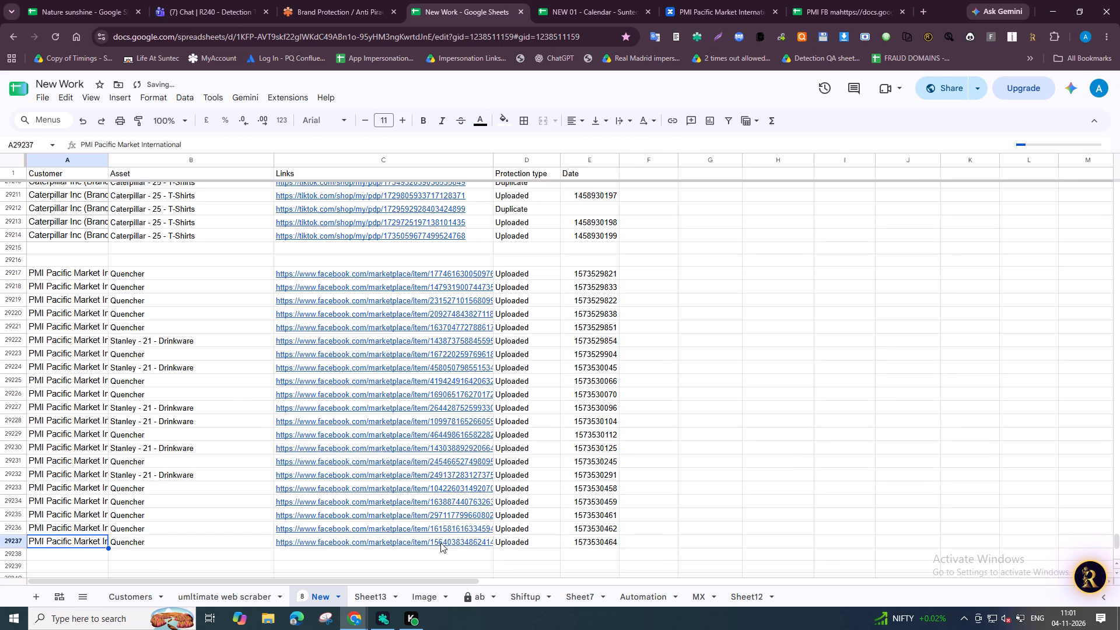
key("ctrl+w")
Submit the link of the light pink Quencher listing in Çankaya, Ankara as a new Quencher incident, copy its link status and close its tab.
left_click(783, 33)
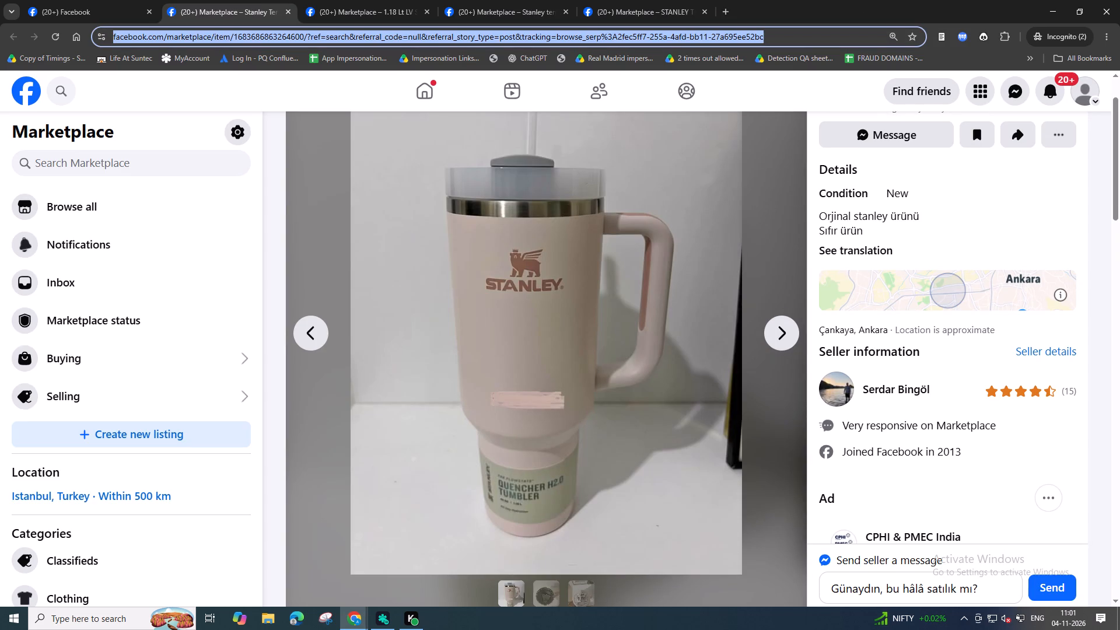
key("ctrl+c")
key("ctrl+c")
key("alt+Tab")
left_click(288, 0)
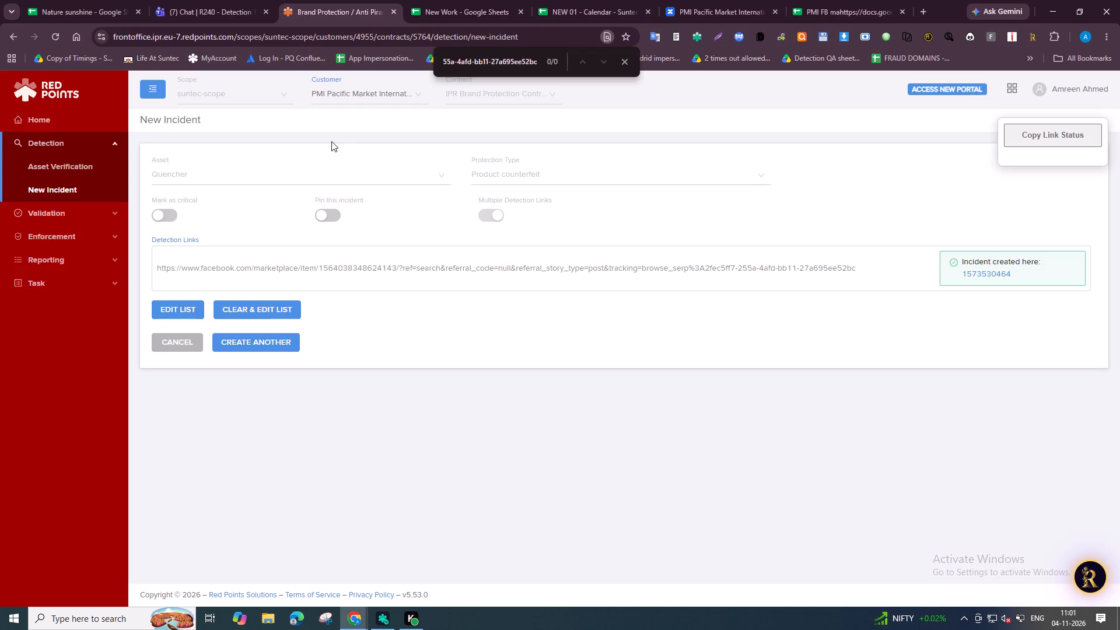
double_click(283, 316)
key("ctrl+v")
left_click(257, 488)
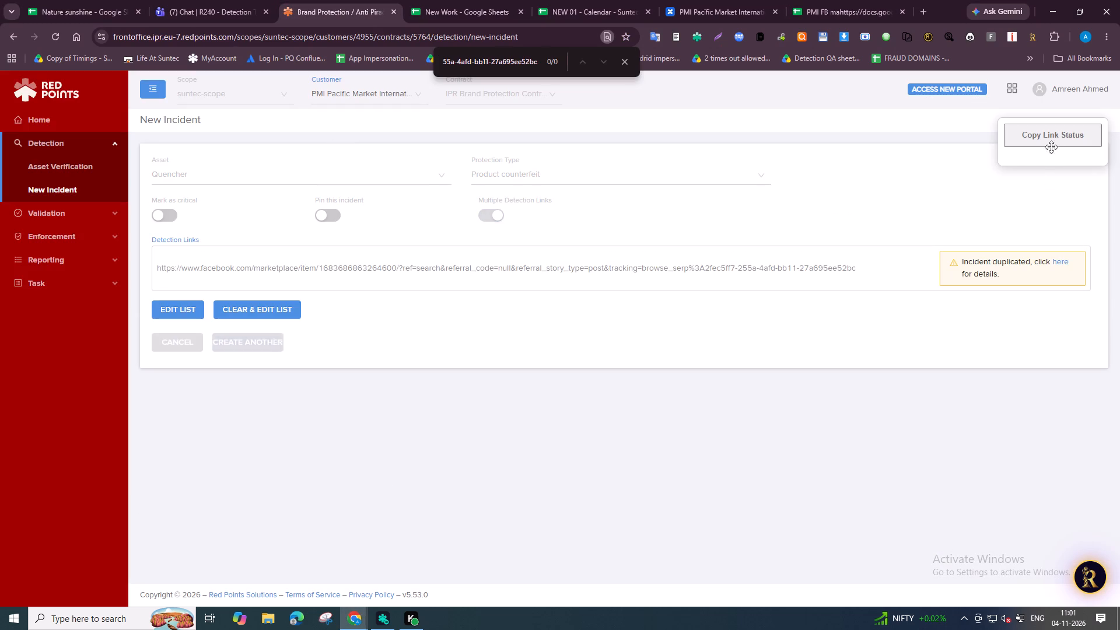
left_click(1051, 135)
key("alt+Tab")
key("ctrl+w")
Translate the brown LV series Stanley listing in Beylikdüzü, İstanbul into English and review its photo and details.
left_click(782, 36)
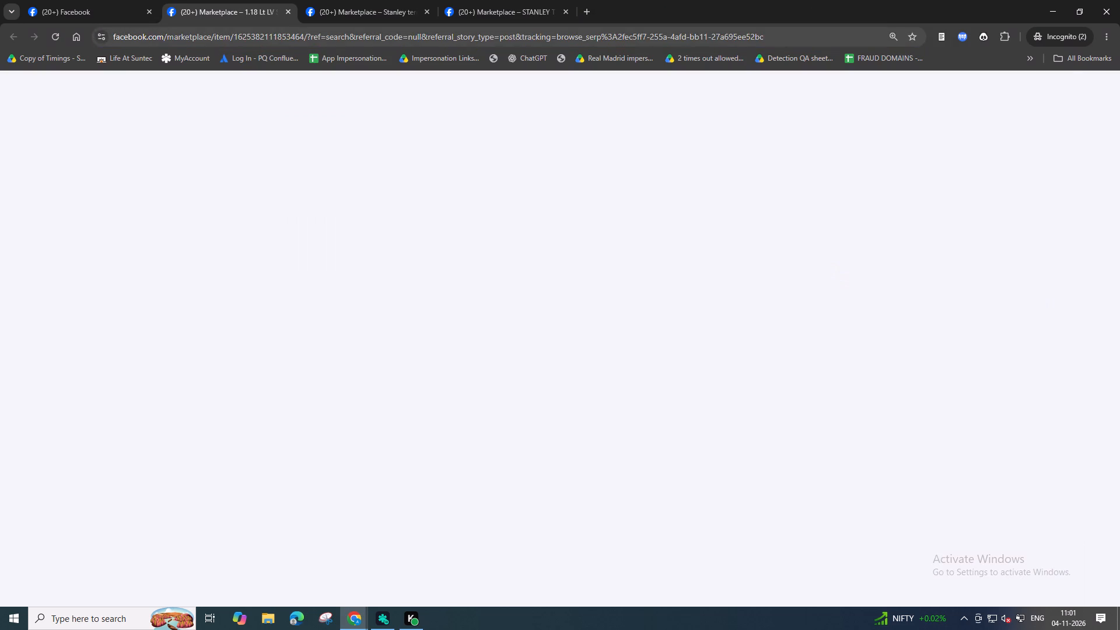
scroll(594, 314, "down", 1)
key("ctrl+c")
key("ctrl+c")
key("ctrl+c")
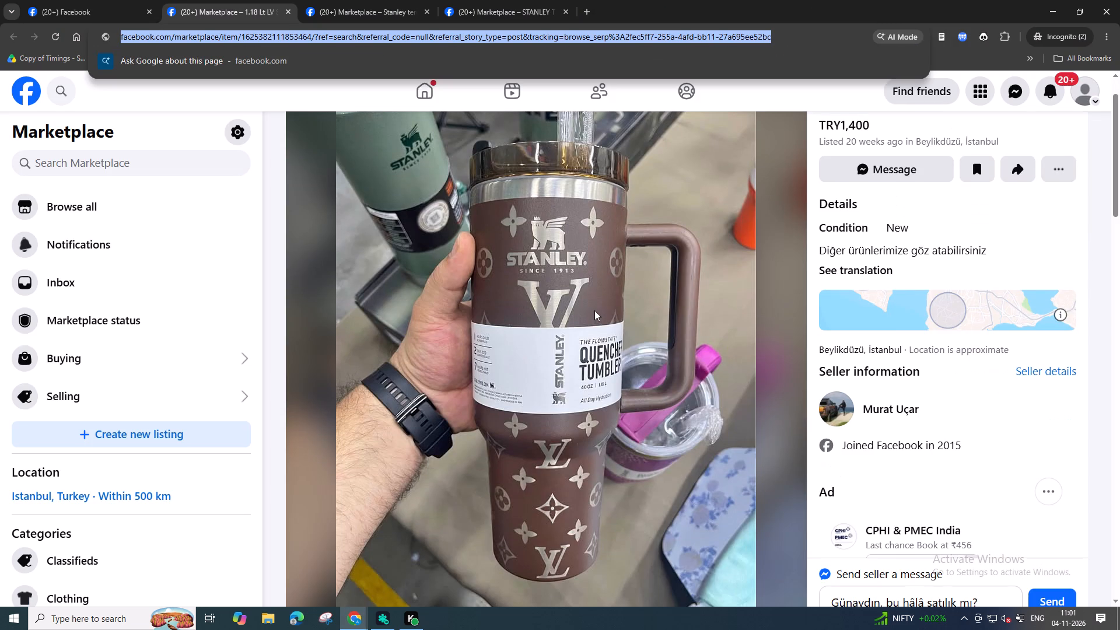
key("ctrl+c")
key("ctrl+c")
scroll(594, 309, "up", 2)
key("ctrl+c")
scroll(1008, 230, "down", 2)
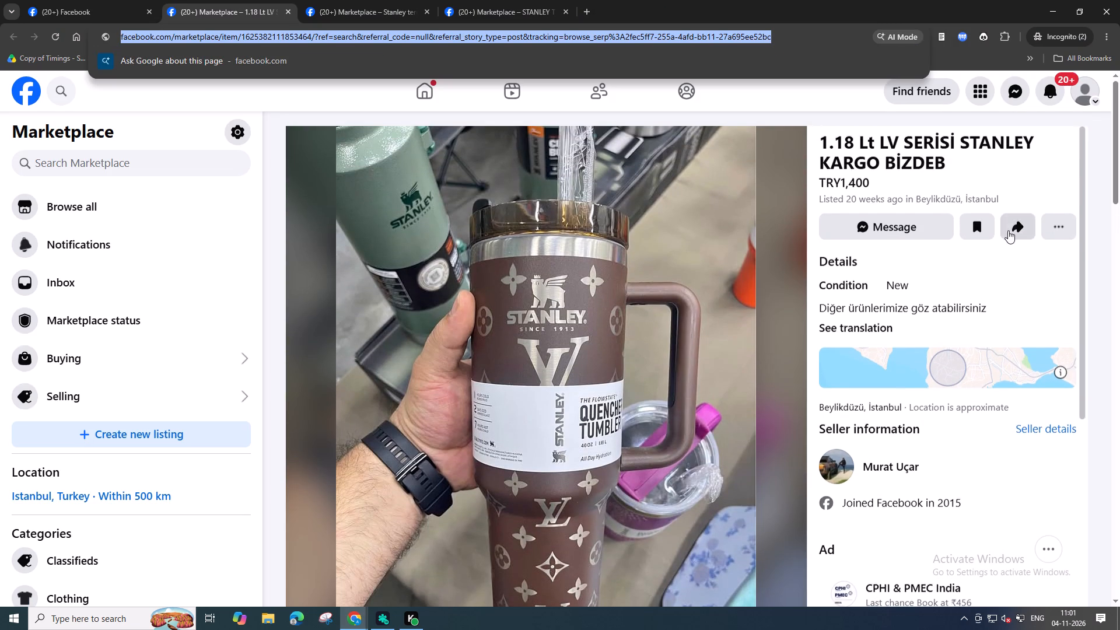
scroll(1008, 230, "down", 2)
scroll(589, 360, "down", 3)
scroll(589, 360, "up", 7)
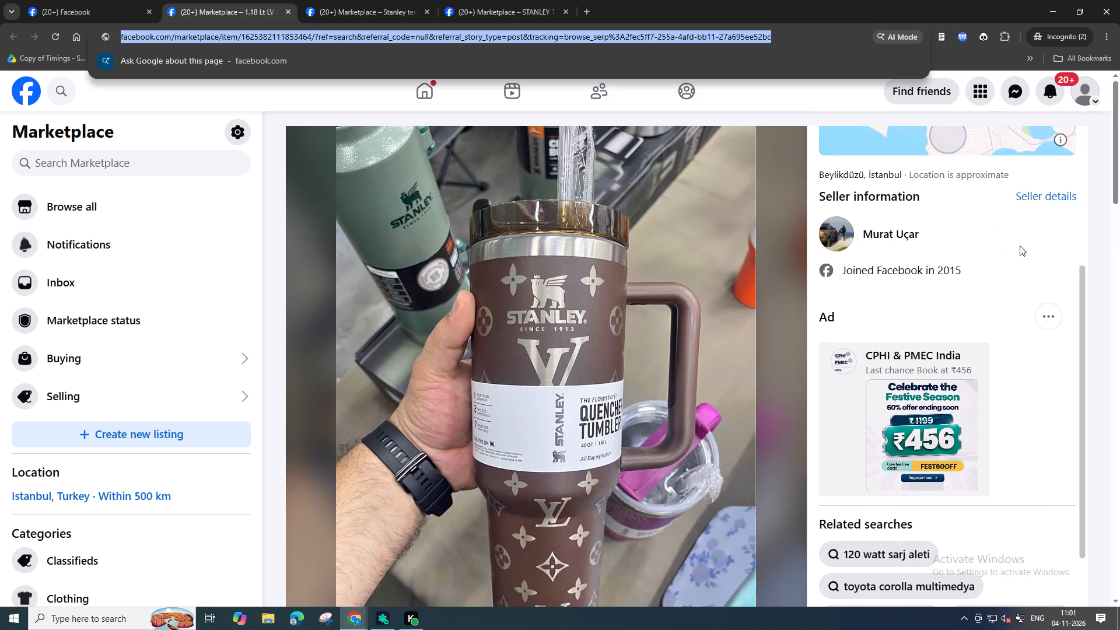
scroll(1028, 263, "up", 5)
right_click(1089, 199)
left_click(995, 396)
scroll(768, 369, "up", 4)
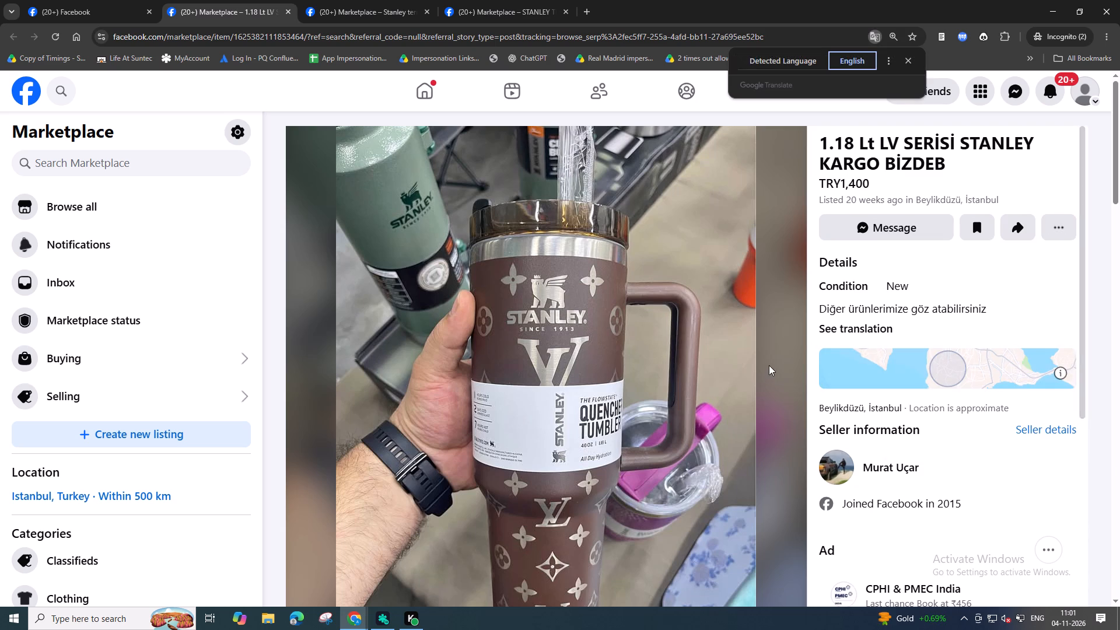
scroll(900, 268, "up", 3)
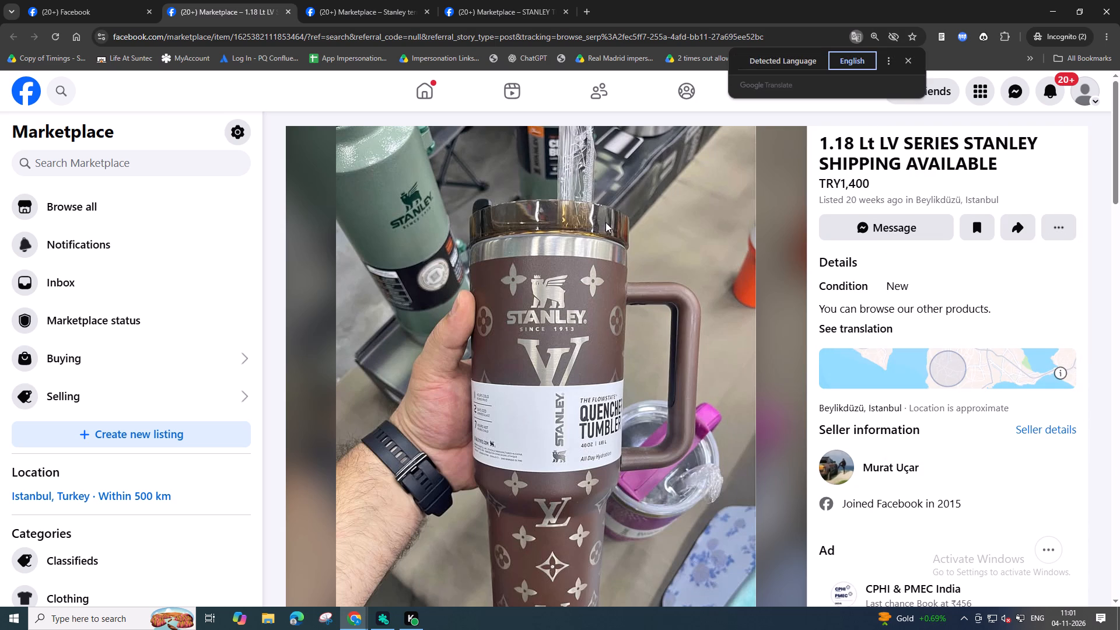
Submit the link of the LV series Stanley listing in Beylikdüzü as a new Quencher incident and copy its link status.
left_click(785, 37)
key("ctrl+c")
key("ctrl+c")
key("ctrl+c")
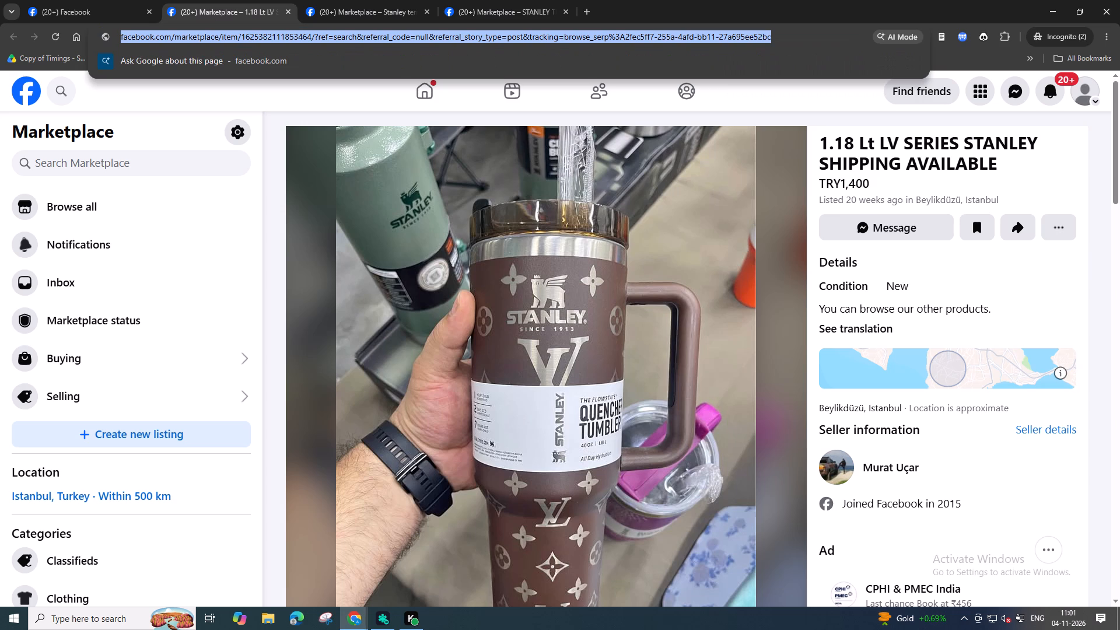
key("alt+Tab")
double_click(239, 302)
key("ctrl+v")
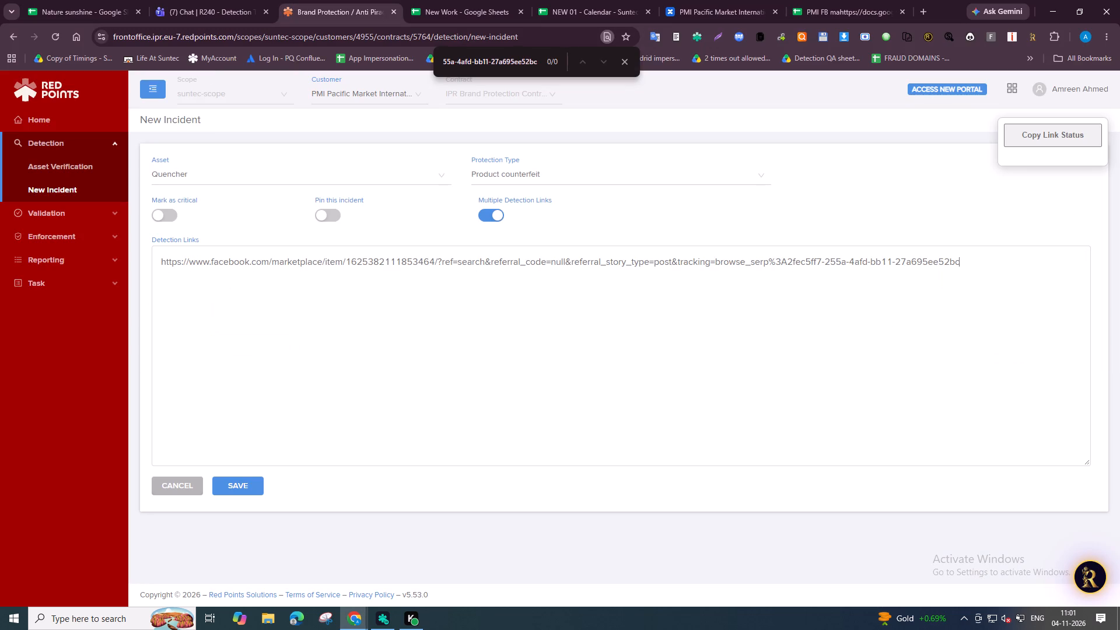
left_click(247, 487)
left_click(1026, 129)
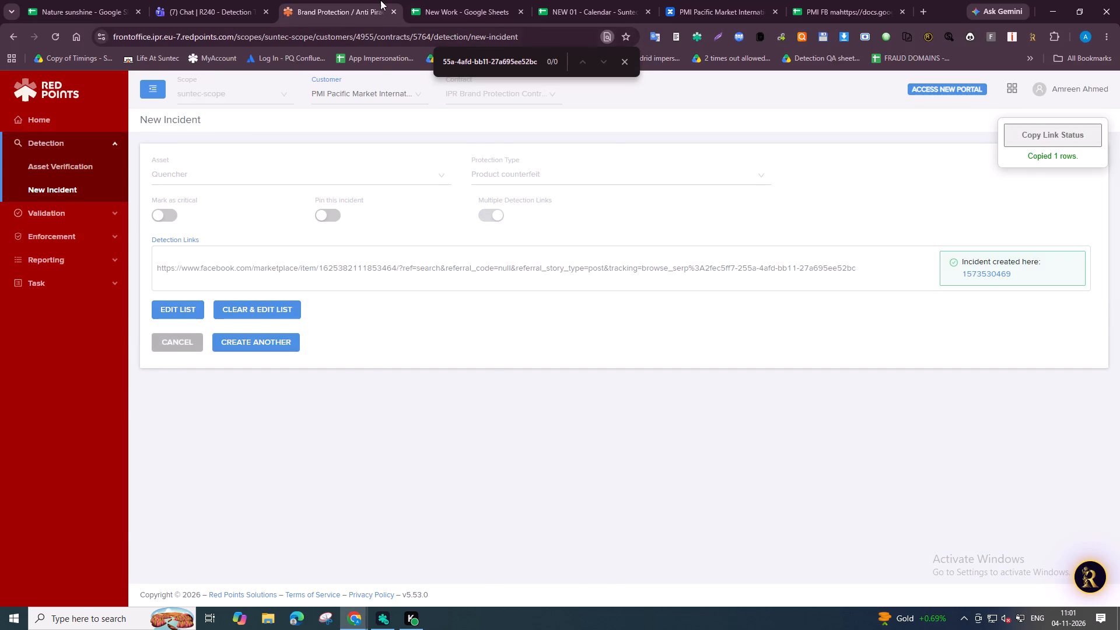
Log the Beylikdüzü incident in row 29238 of the New Work sheet with the asset and customer from the row above, and close its Marketplace tab.
left_click(516, 0)
left_click(373, 559)
key("ctrl+v")
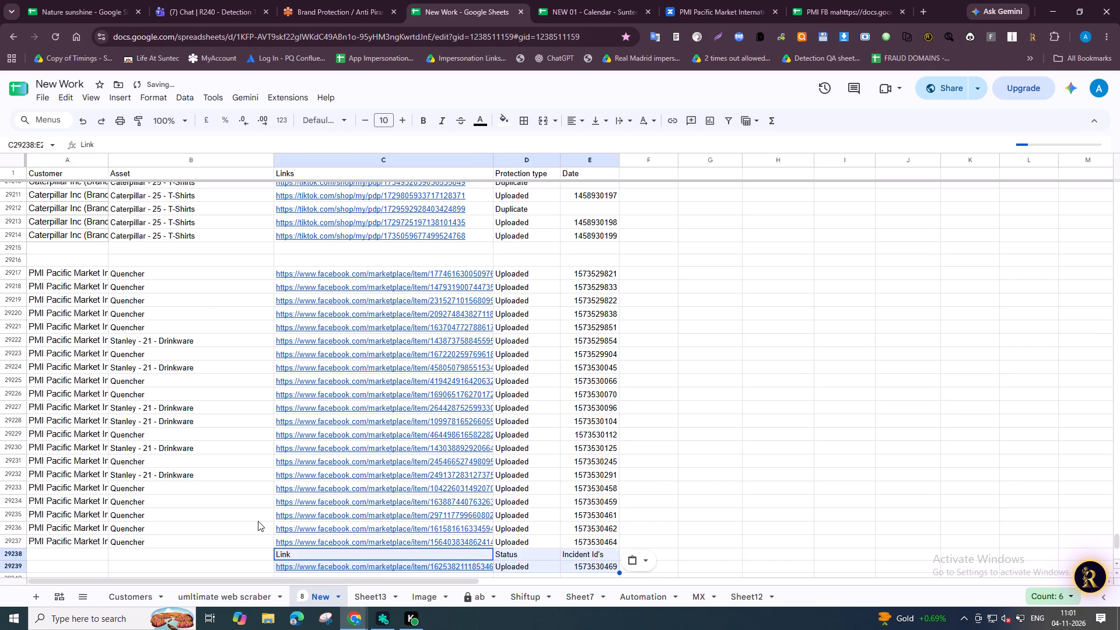
key("Down")
key("ctrl+shift+Right")
key("ctrl+x")
key("Up")
key("ctrl+v")
key("Left")
key("ctrl+d")
key("Left")
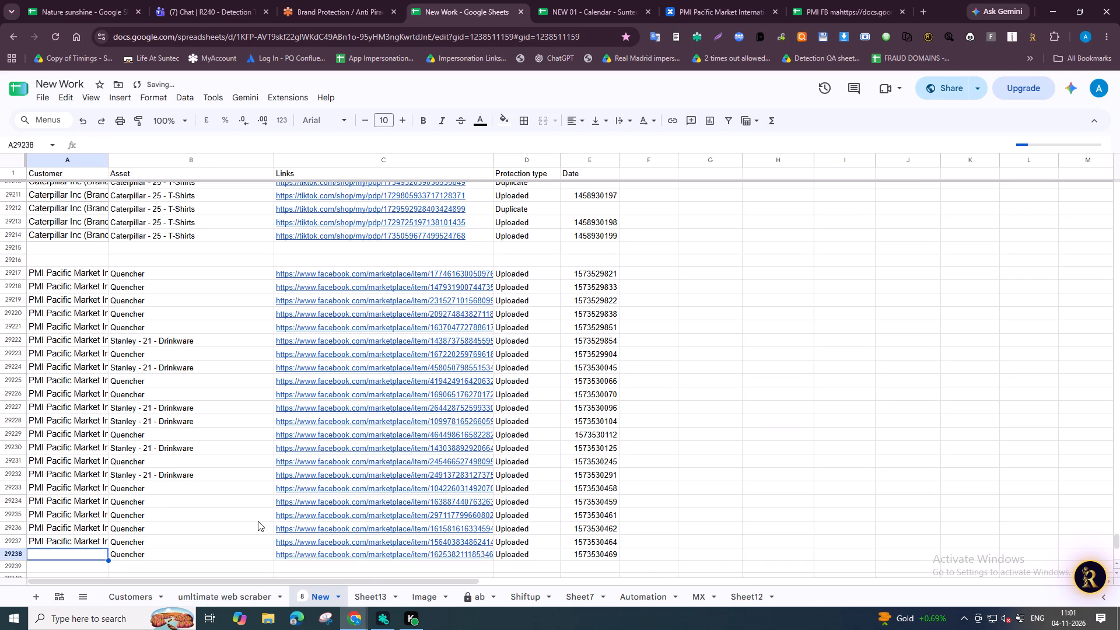
key("ctrl+d")
key("alt+Tab")
key("ctrl+w")
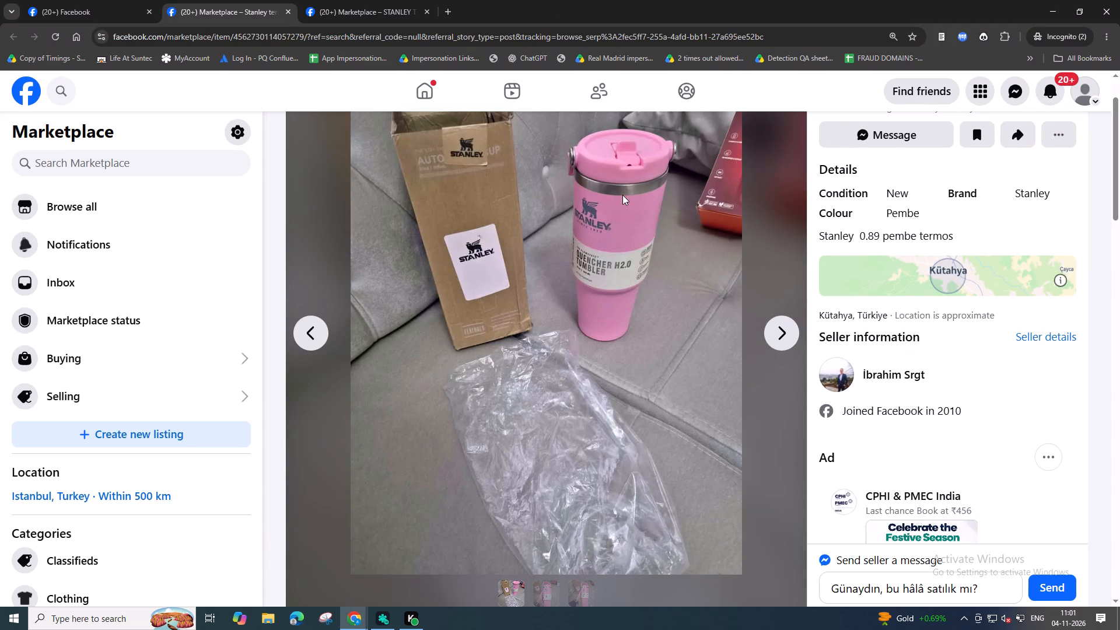
Submit the link of the pink Quencher H2.0 listing in Kütahya as a new Quencher incident and close that listing's tab.
left_click(770, 38)
key("ctrl+c")
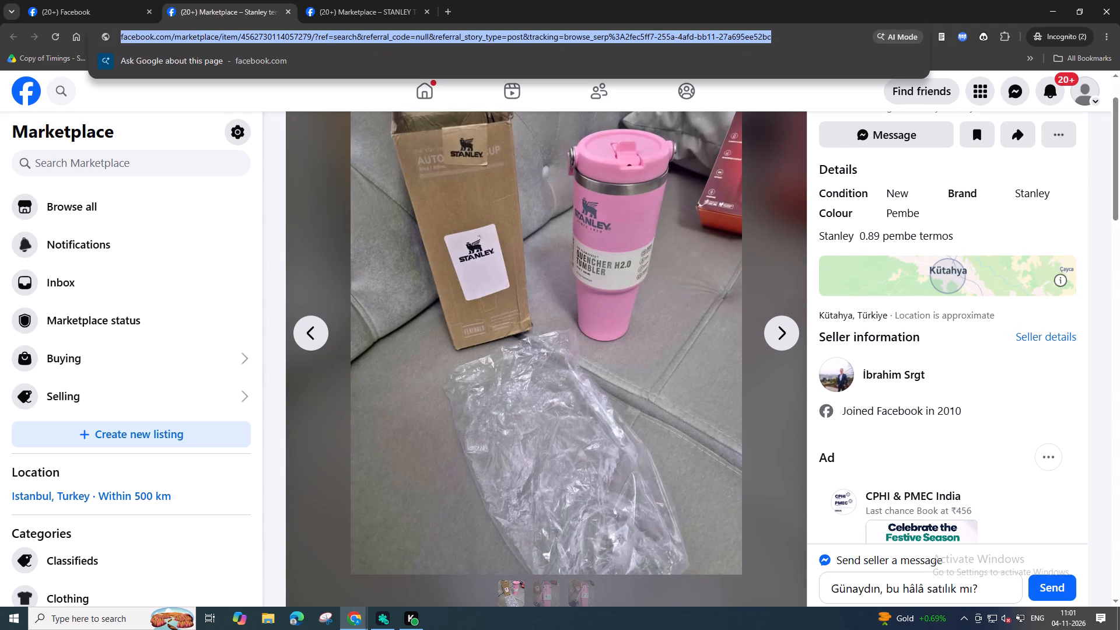
key("ctrl+c")
key("ctrl+c")
key("ctrl+c")
key("alt+Tab")
left_click(328, 0)
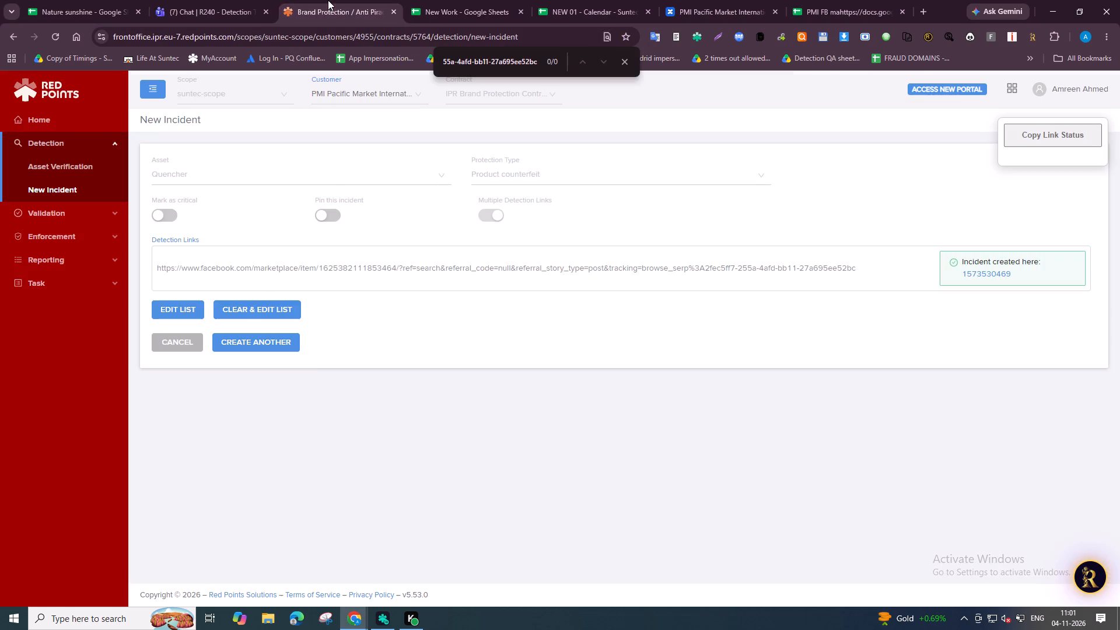
double_click(270, 316)
key("ctrl+v")
left_click(249, 484)
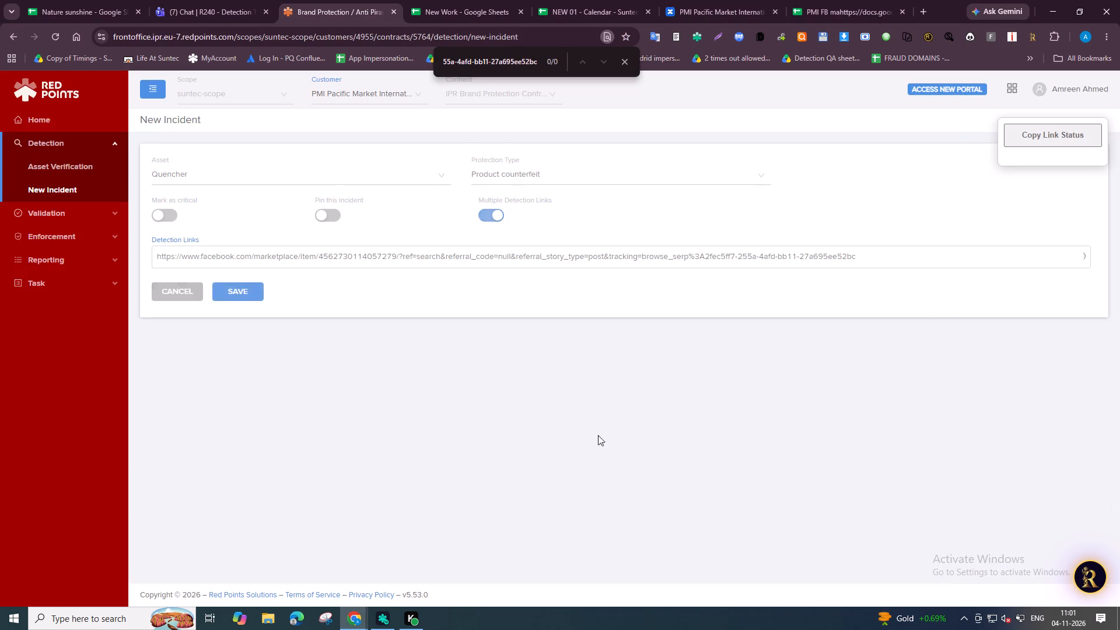
key("alt+Tab")
key("ctrl+w")
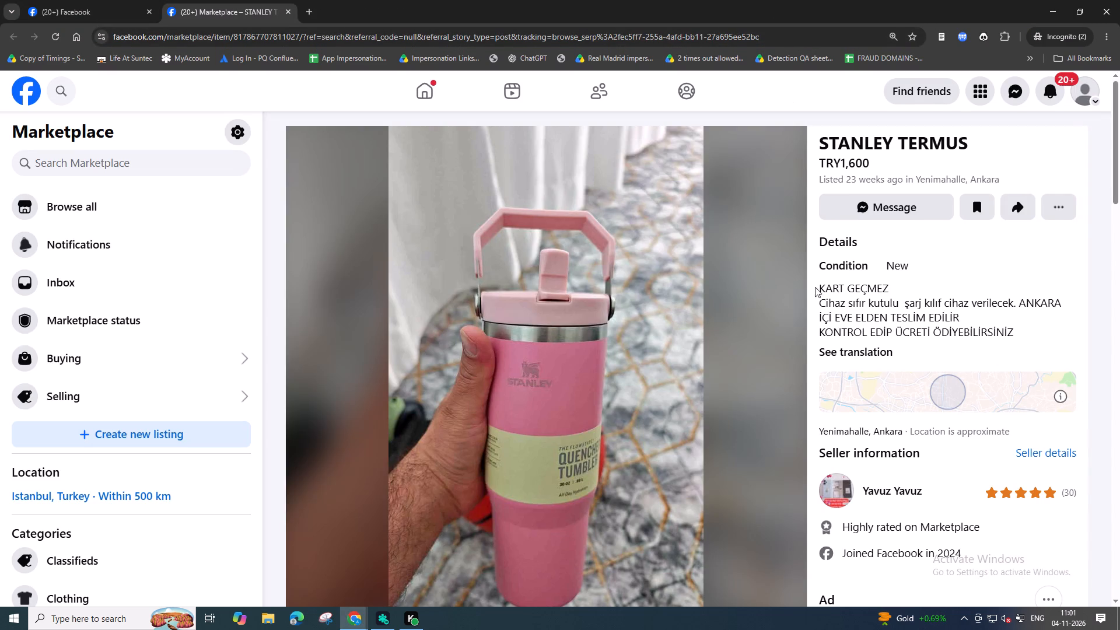
Translate the pink STANLEY TERMUS listing in Yenimahalle, Ankara into English and review its description.
scroll(825, 287, "down", 3)
scroll(579, 351, "up", 1)
scroll(708, 351, "up", 4)
scroll(986, 283, "up", 3)
right_click(1012, 245)
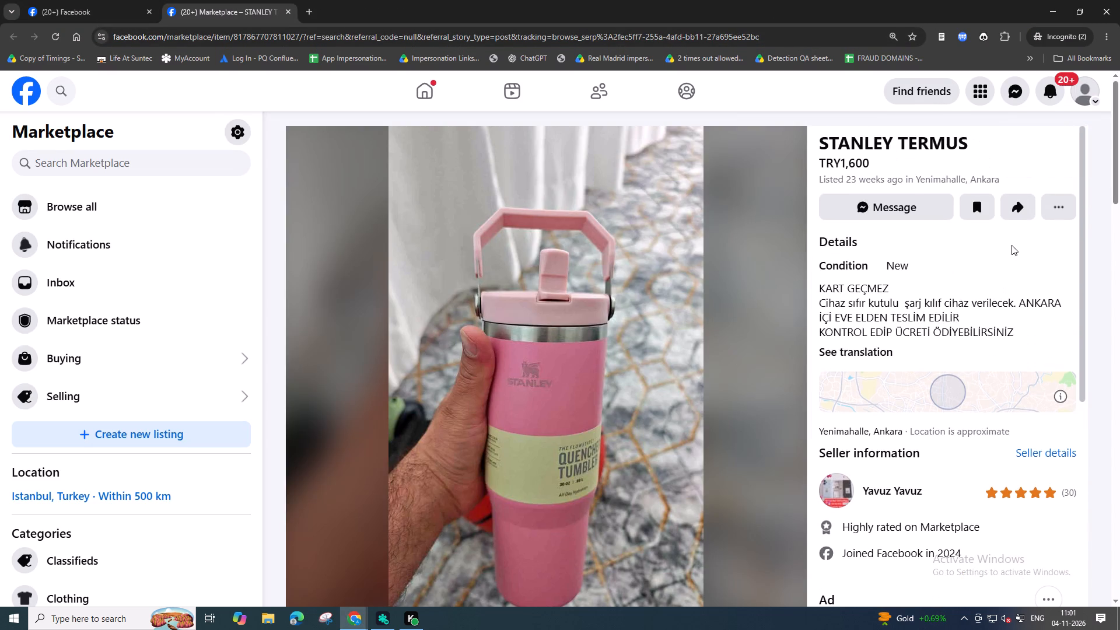
left_click(879, 443)
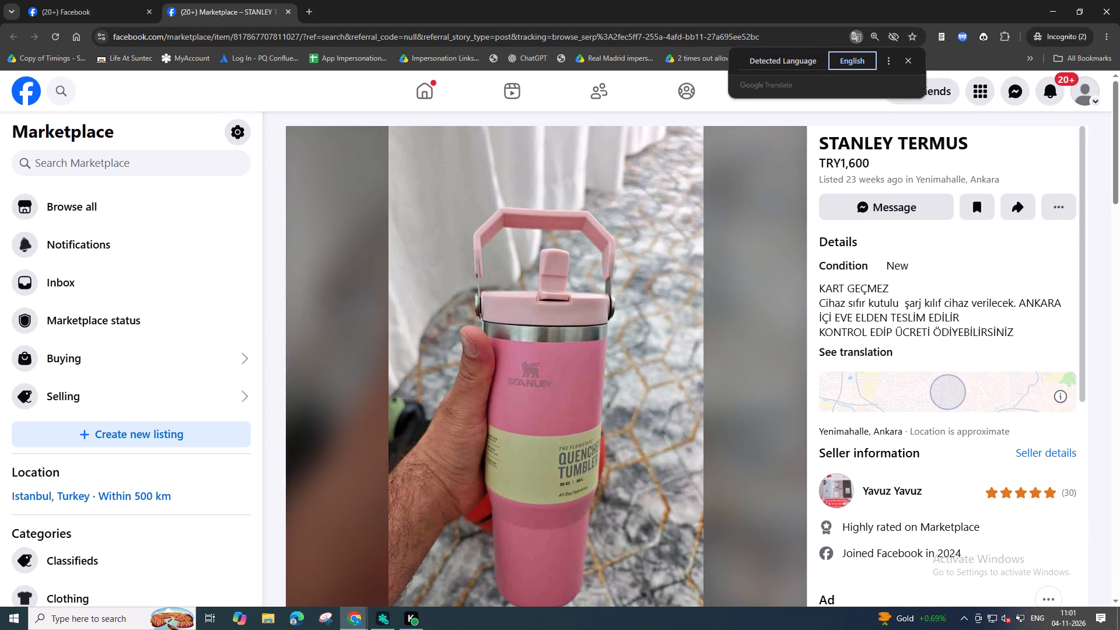
scroll(768, 373, "up", 2)
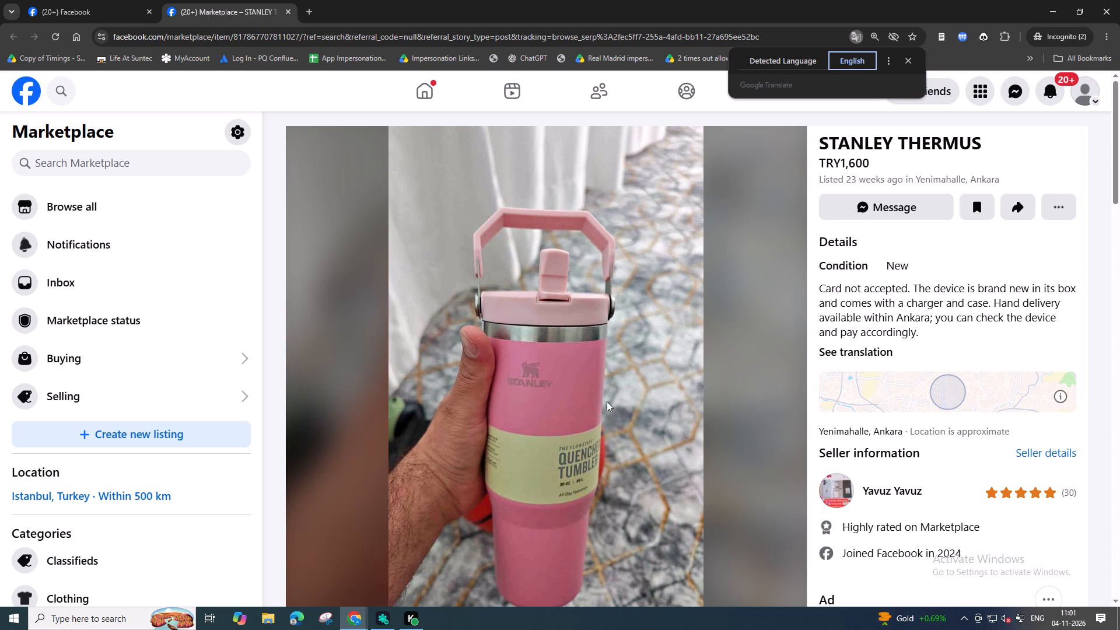
Submit the link of the pink Stanley listing in Yenimahalle as a new Quencher incident and copy its link status.
left_click(597, 38)
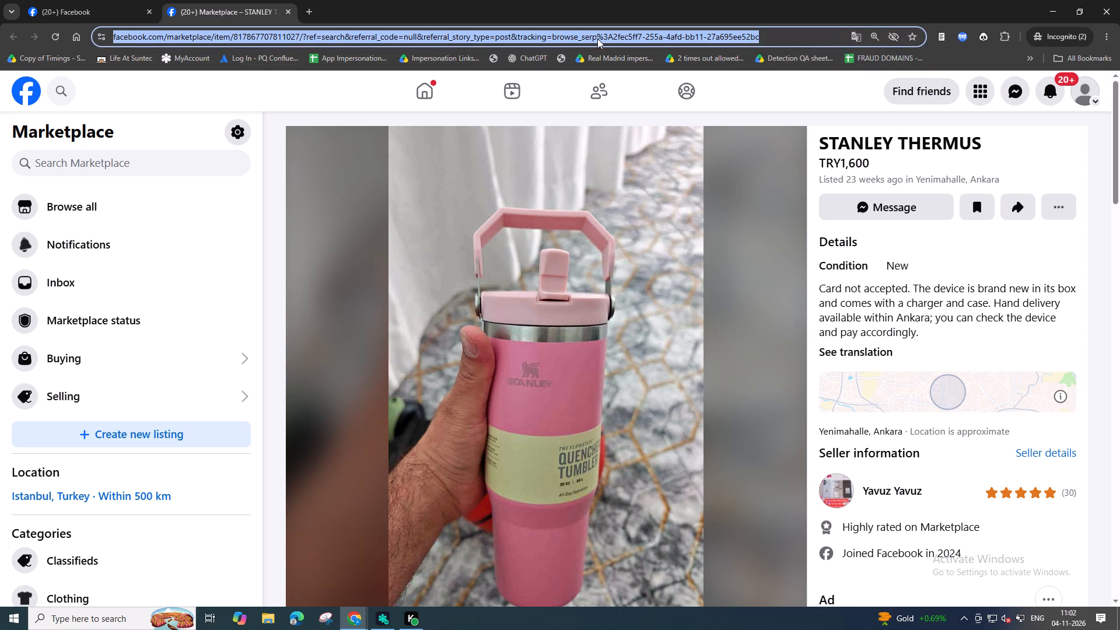
key("ctrl+c")
key("ctrl+c")
key("alt+Tab")
double_click(271, 308)
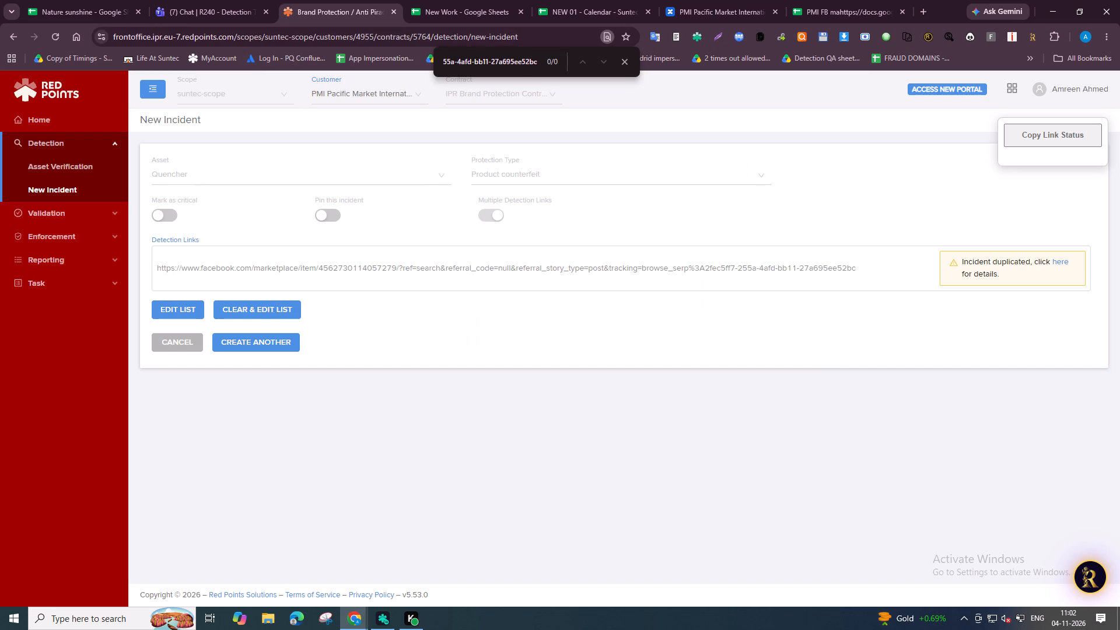
key("ctrl+v")
left_click(236, 484)
left_click(1021, 128)
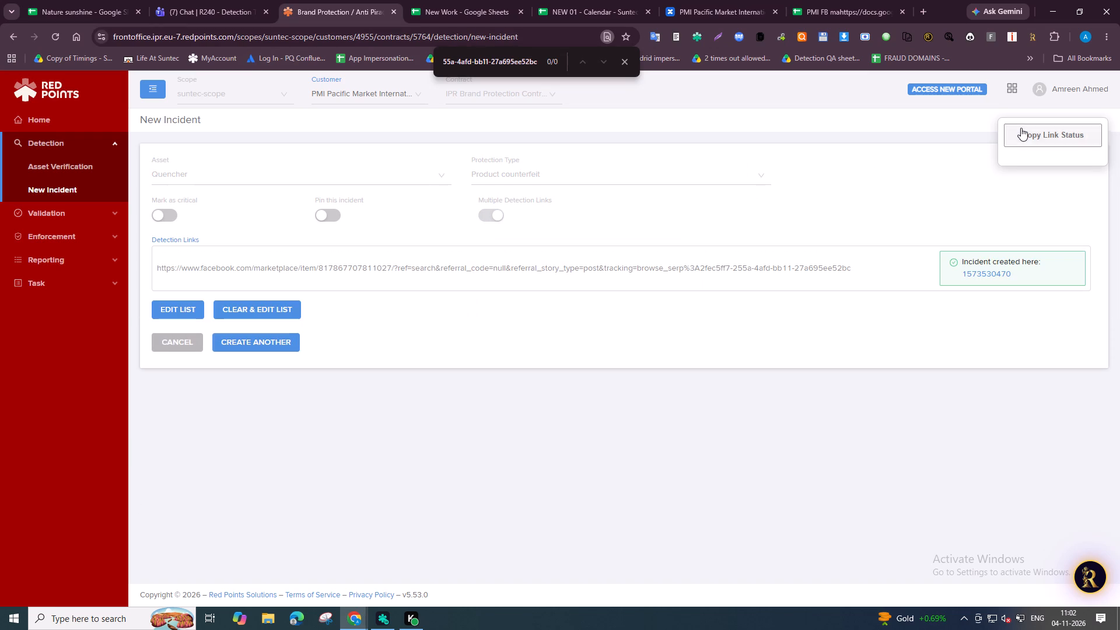
Log the Yenimahalle incident in row 29239 of the New Work sheet with the asset and customer from above, and select the block of logged Facebook links.
left_click(440, 0)
scroll(368, 456, "down", 2)
left_click(380, 454)
key("ctrl+v")
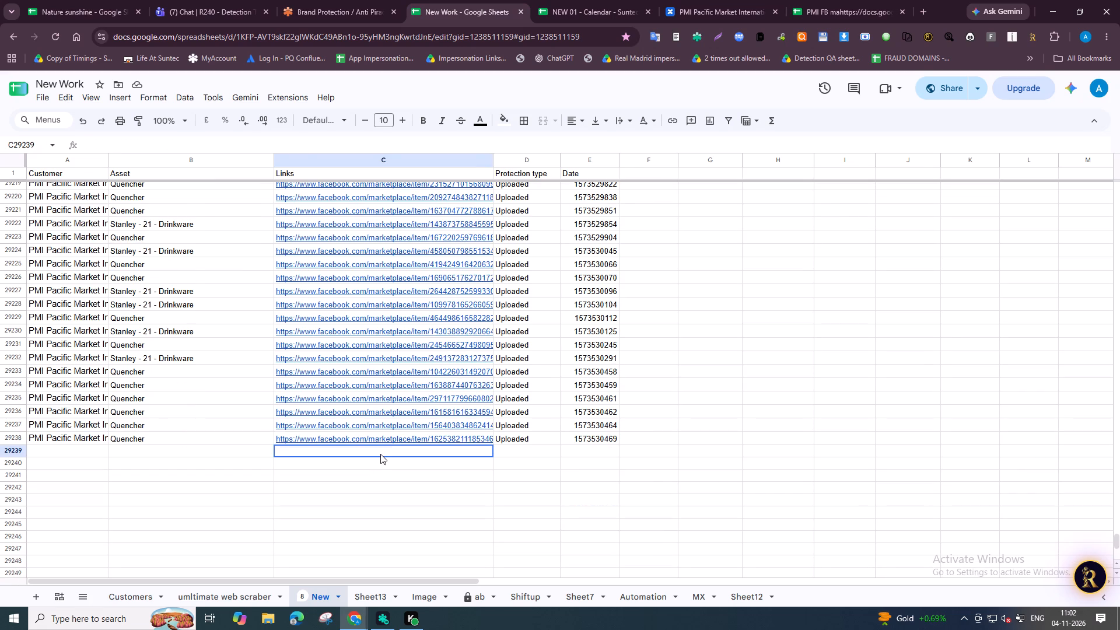
key("Down")
key("ctrl+shift+Right")
key("ctrl+x")
key("Up")
key("ctrl+v")
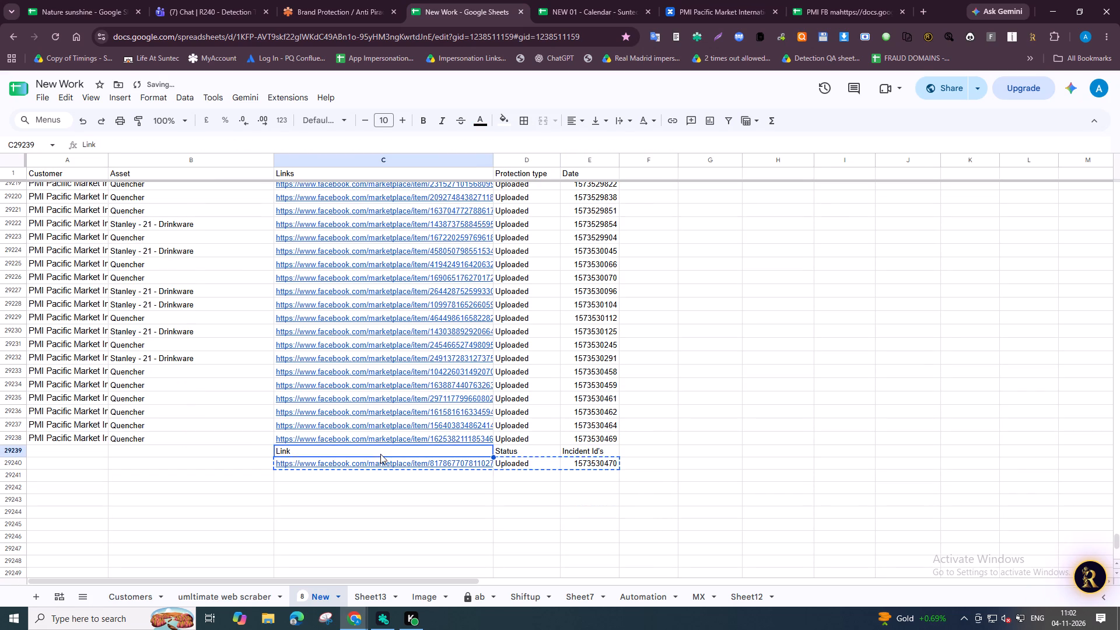
key("Left")
key("ctrl+d")
key("Left")
key("ctrl+d")
key("Right")
key("Right")
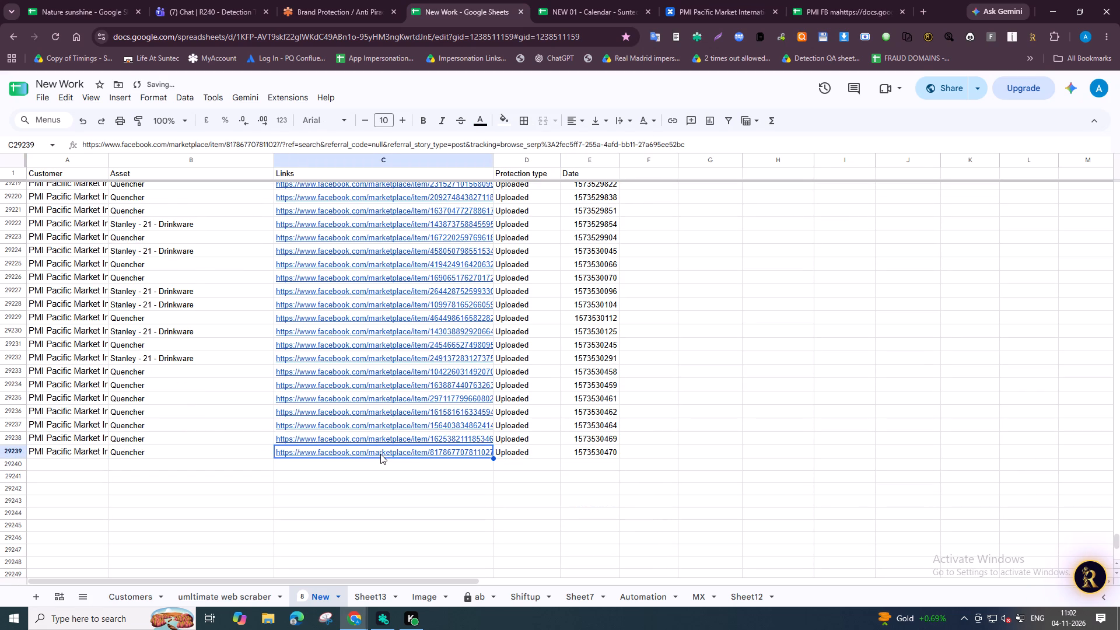
key("ctrl+shift+Up")
Close the Yenimahalle listing, skim further Stanley search results on Marketplace, and close the search results tab.
key("alt+Tab")
key("ctrl+w")
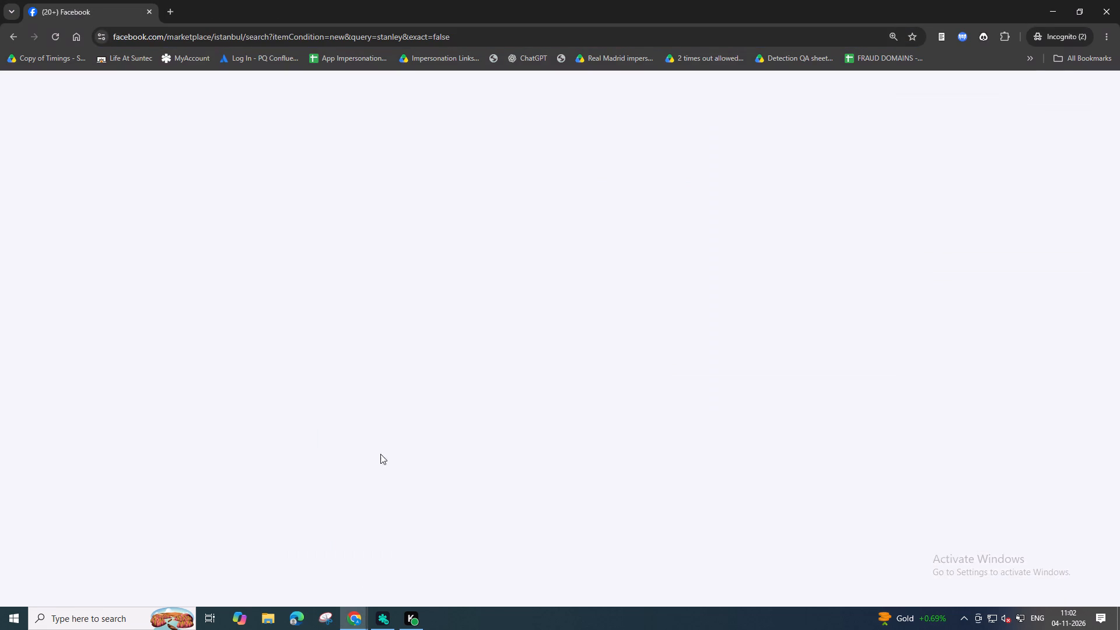
scroll(384, 457, "down", 10)
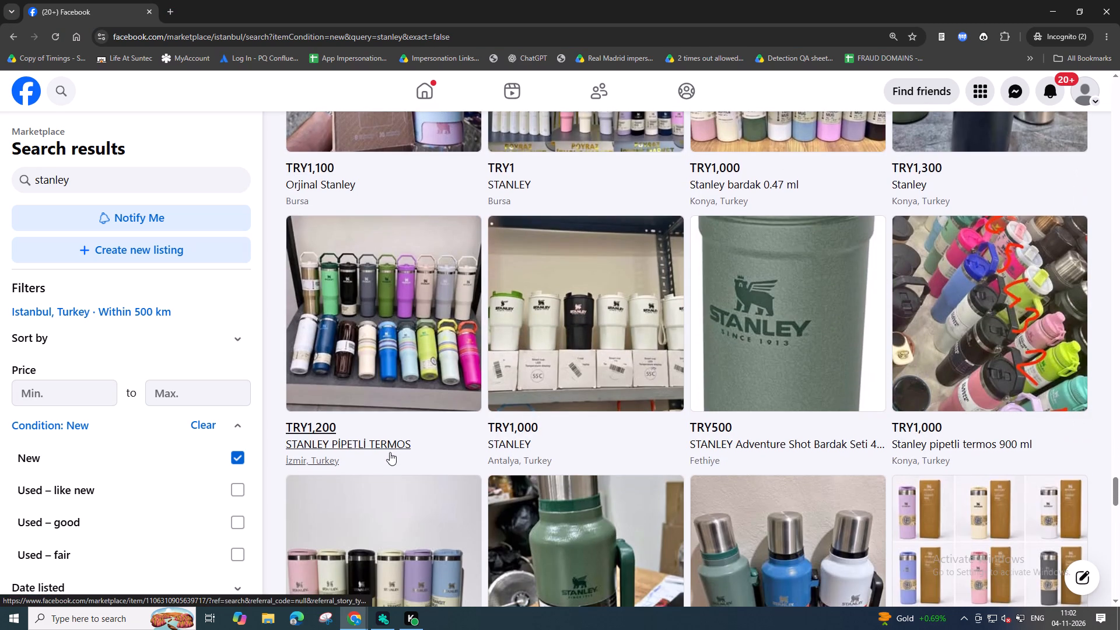
scroll(391, 443, "down", 5)
scroll(496, 403, "down", 5)
key("ctrl+w")
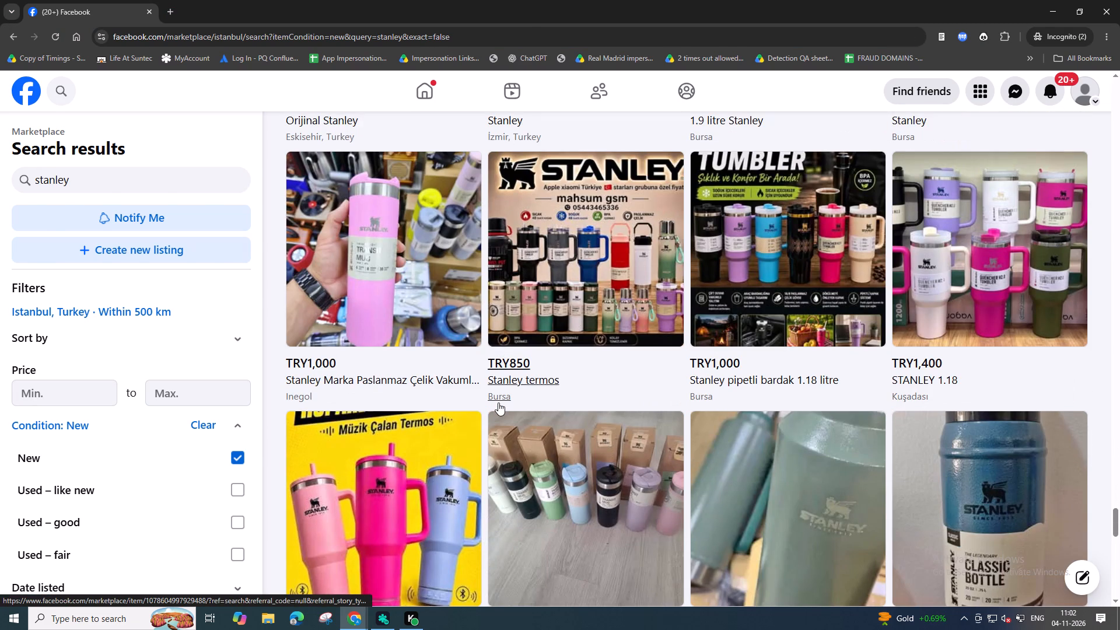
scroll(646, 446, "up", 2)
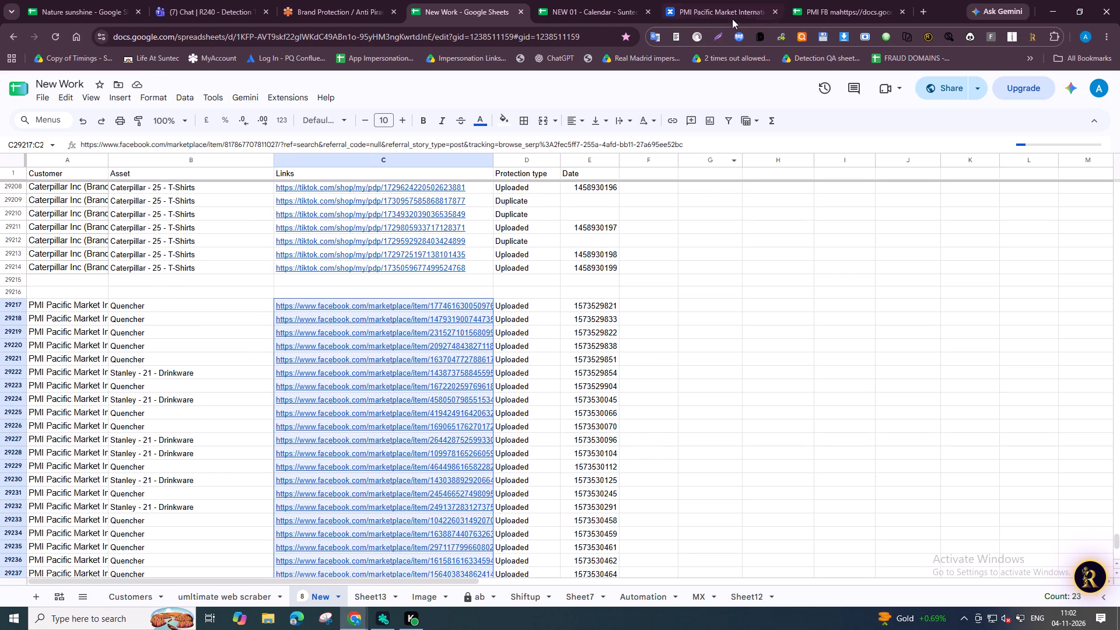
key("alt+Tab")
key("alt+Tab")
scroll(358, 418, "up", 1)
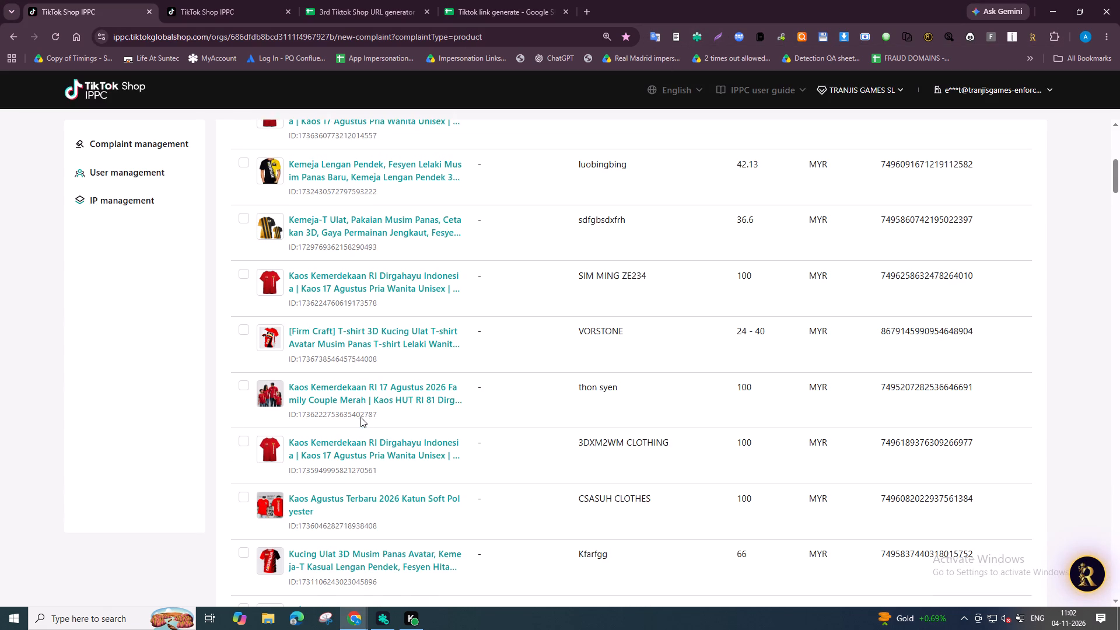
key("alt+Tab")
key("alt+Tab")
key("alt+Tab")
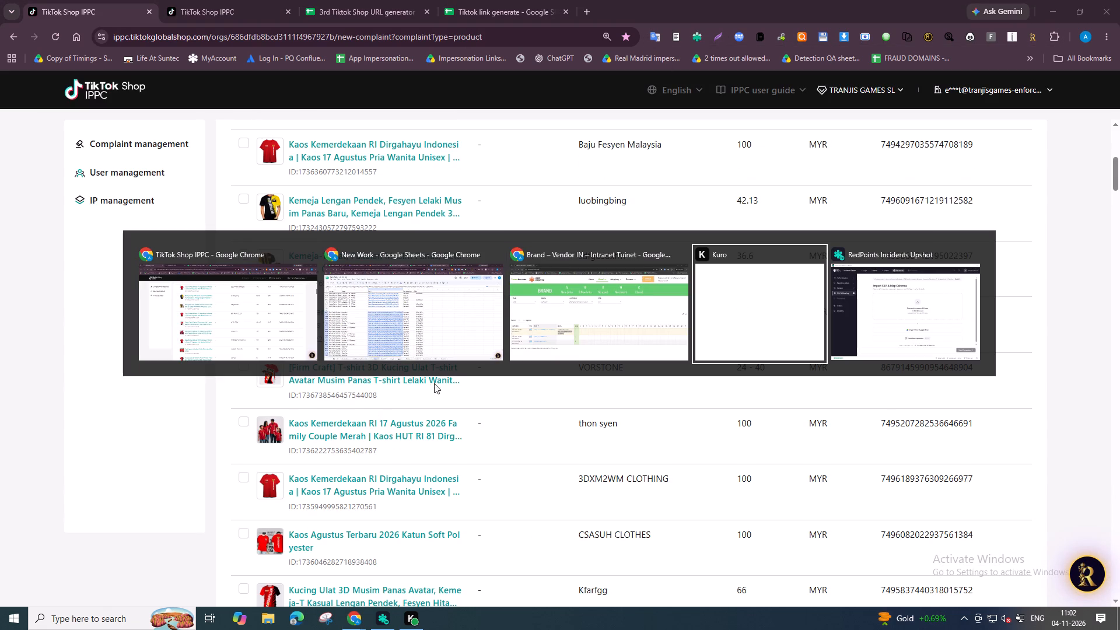
Switch to the Tuinet Brand tracker and mark PMI Pacific Market International's Facebook Marketplace row as S for 4 November.
left_click(627, 348, "alt")
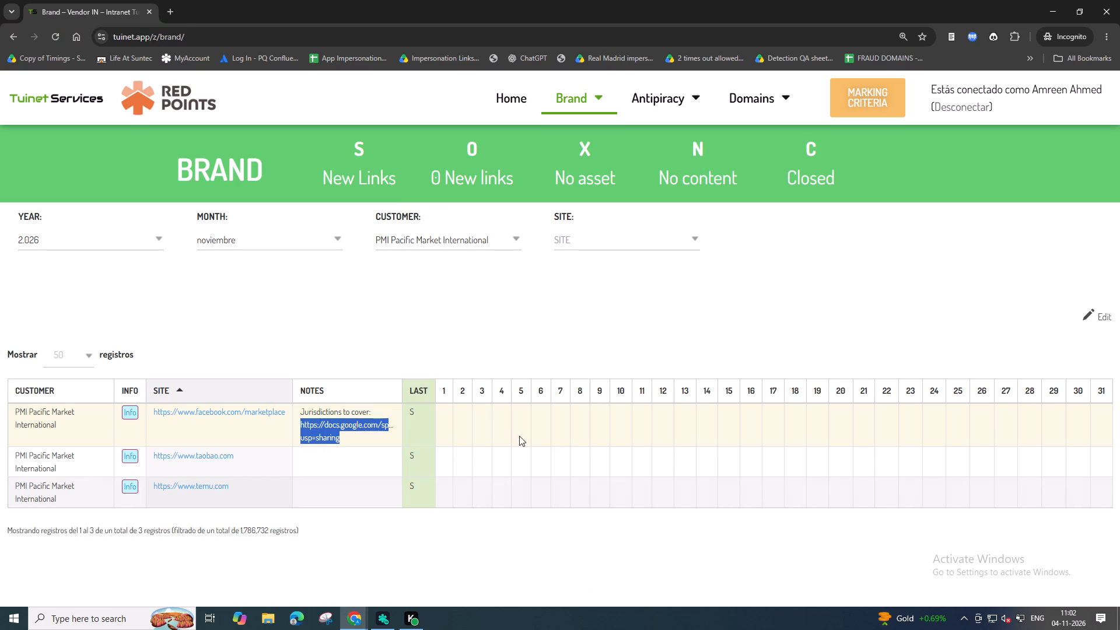
double_click(503, 414)
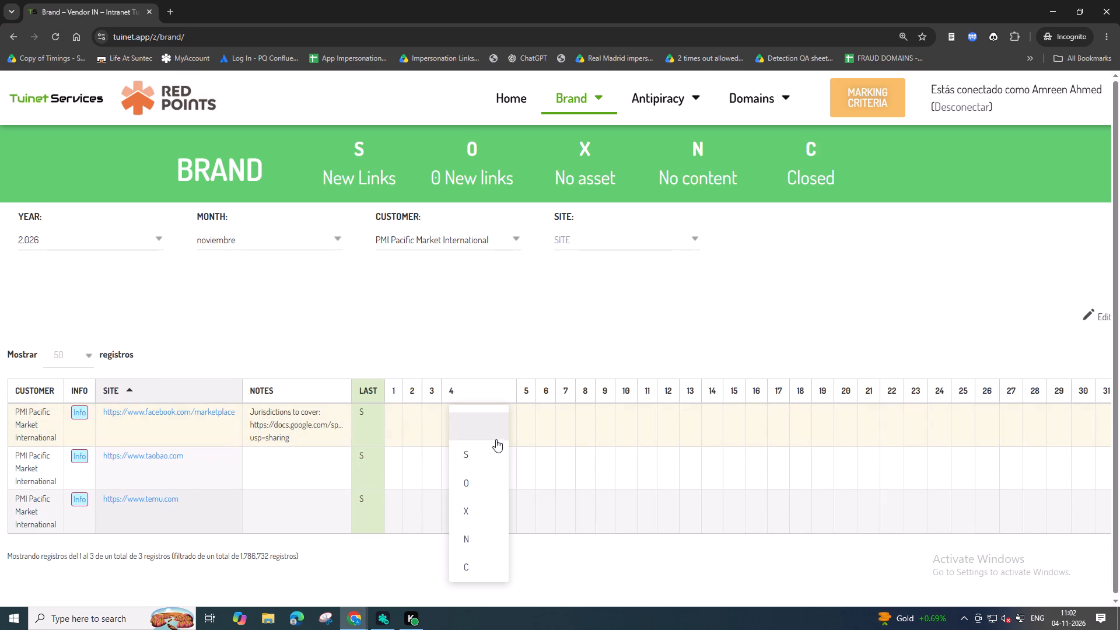
left_click(488, 459)
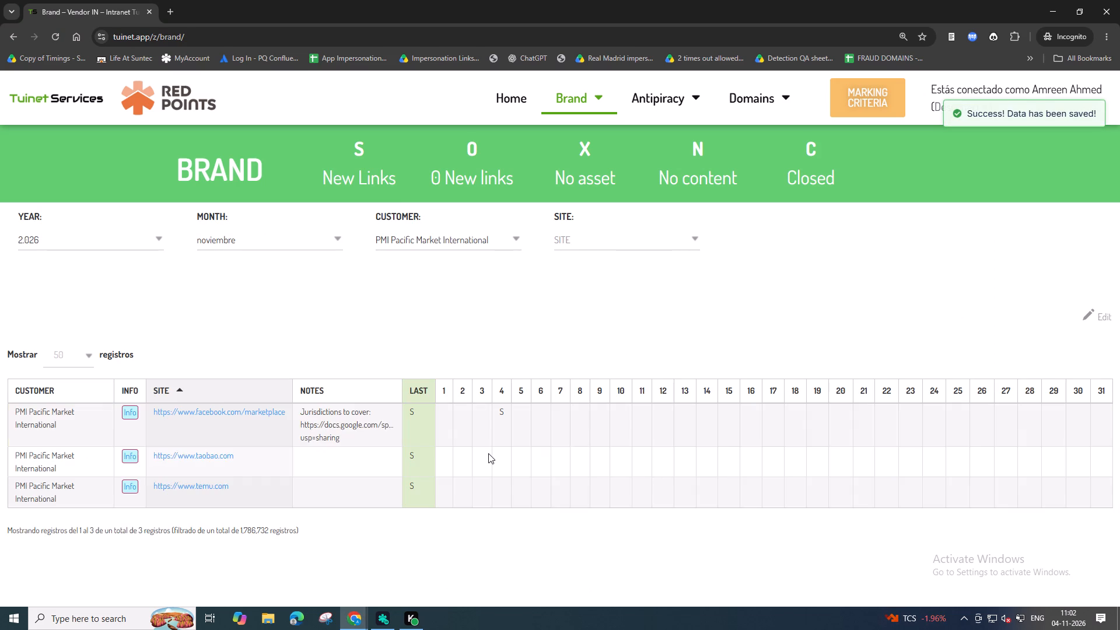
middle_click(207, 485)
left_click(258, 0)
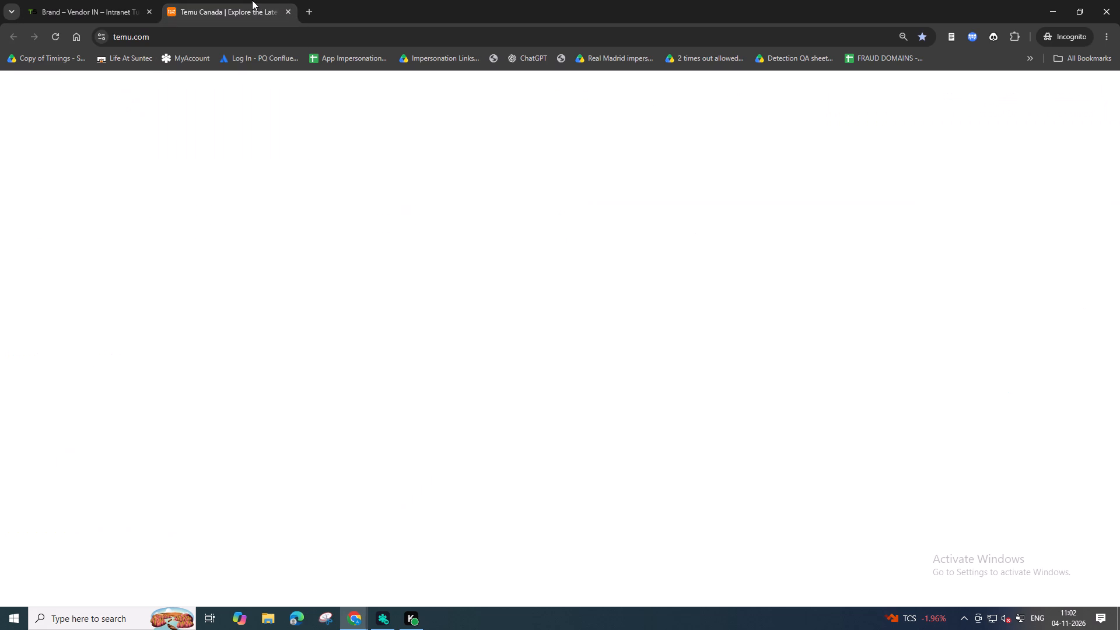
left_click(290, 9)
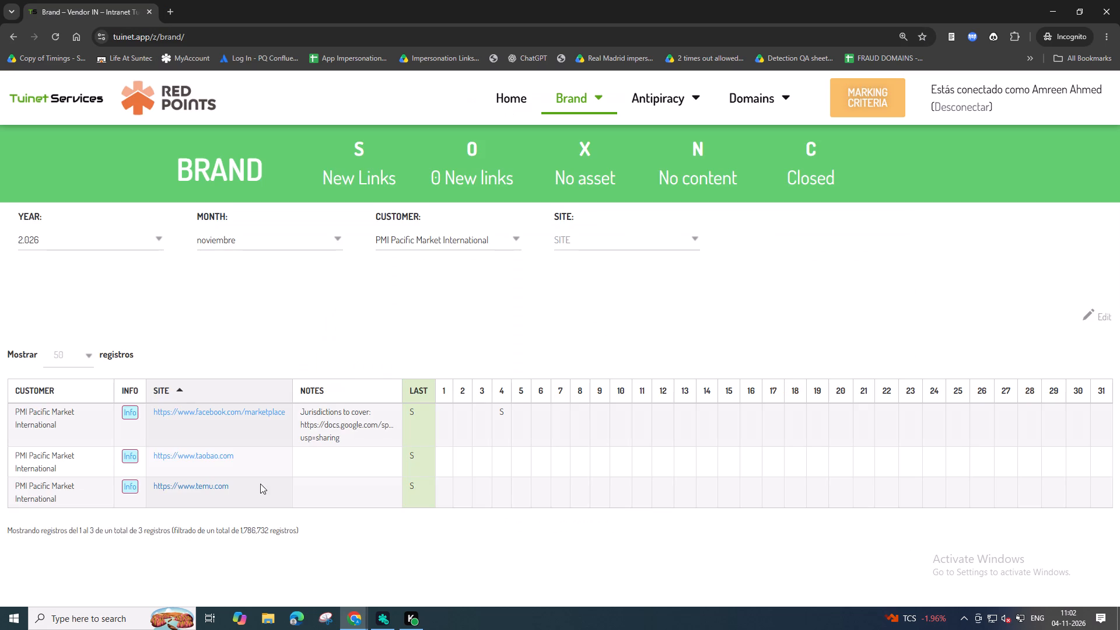
Copy the Temu address opened from the tracker's PMI row and open temu.com in a new regular browser window.
middle_click(226, 485)
left_click(254, 0)
left_click(254, 36)
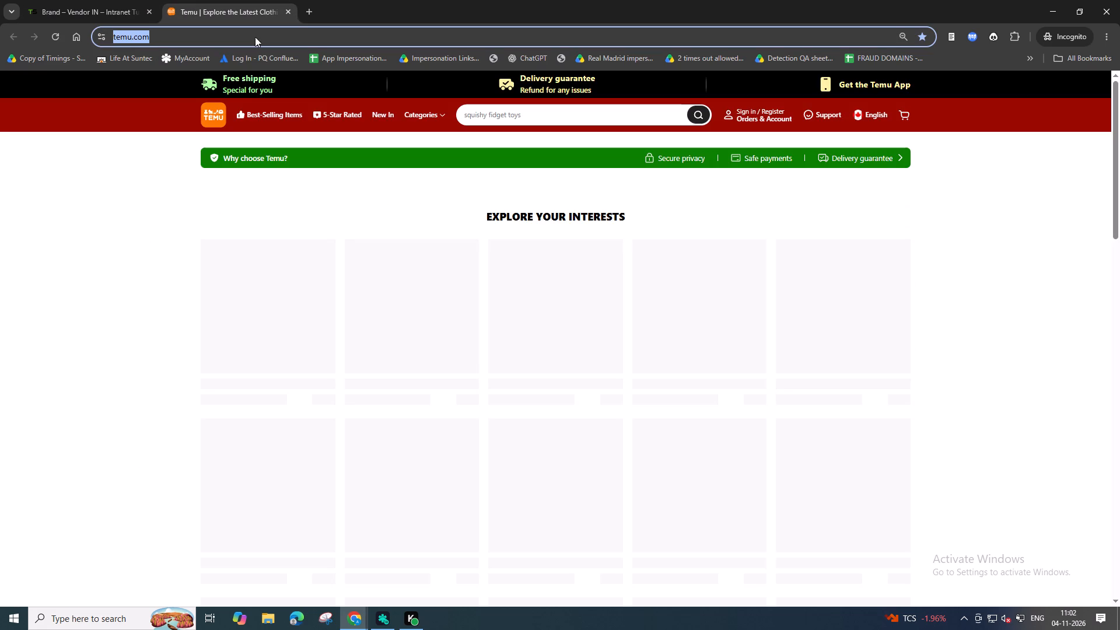
key("ctrl+c")
left_click(286, 11)
key("alt+Tab")
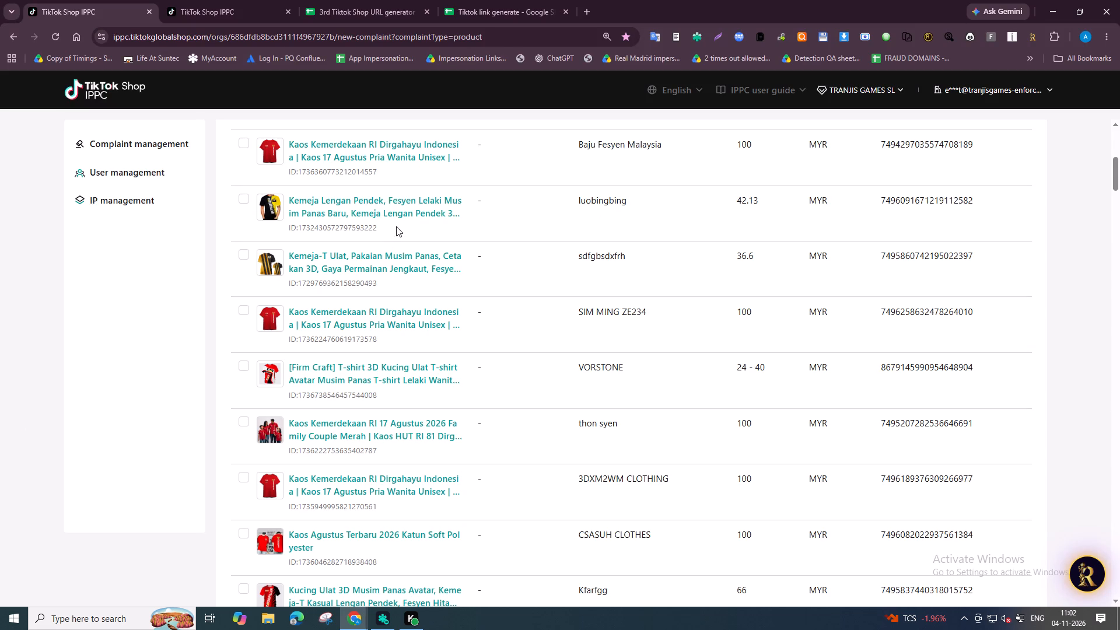
key("ctrl+n")
key("ctrl+v")
key("Return")
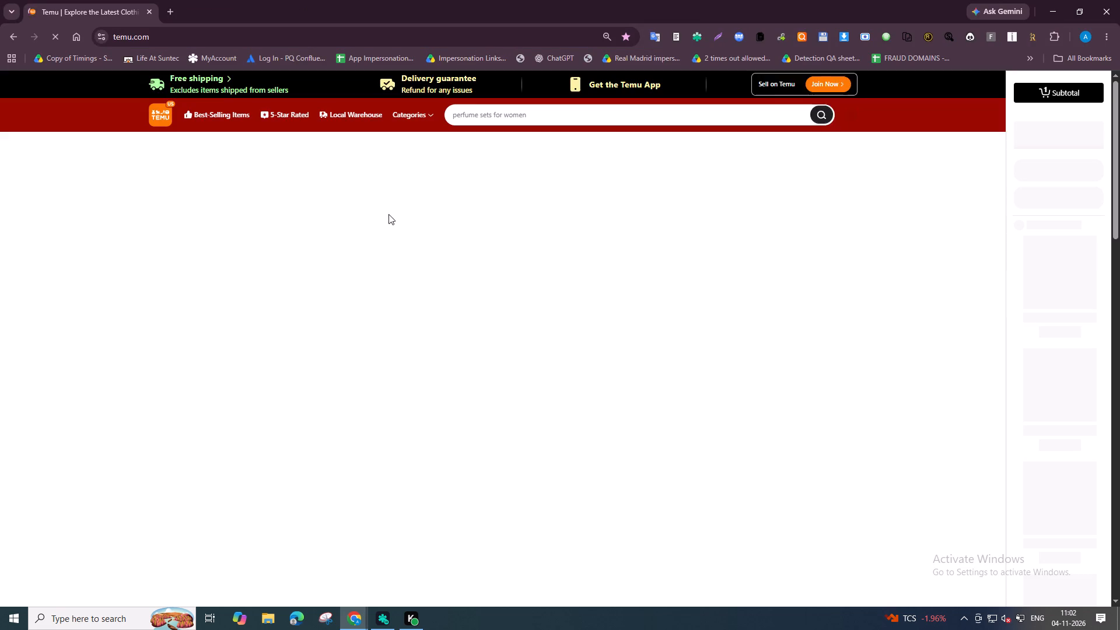
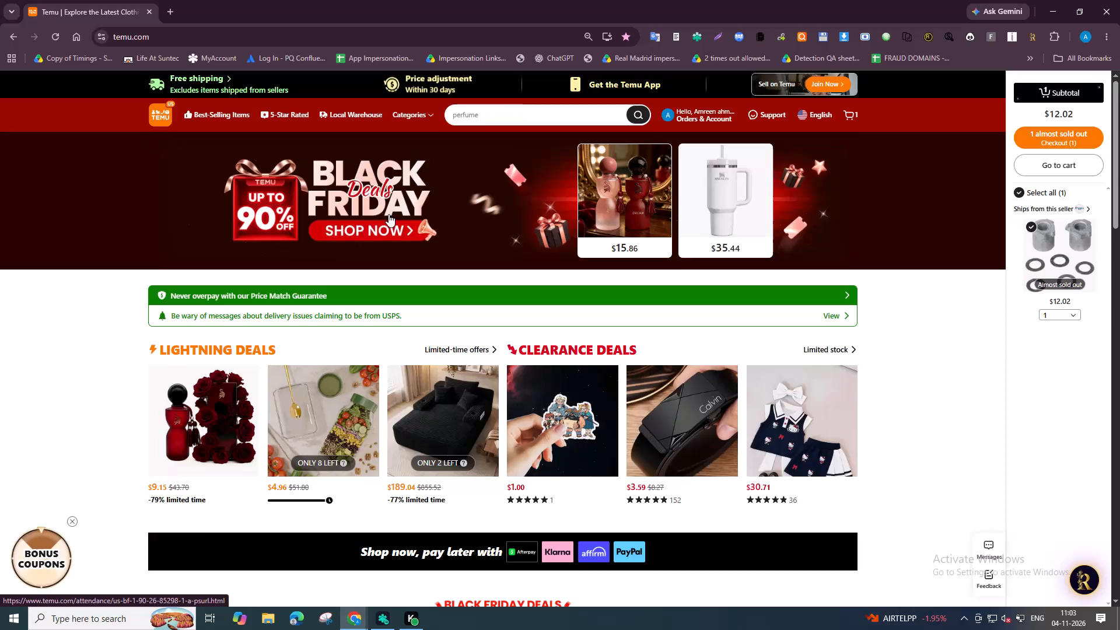
Search Temu for stanley and glance over the first product results.
left_click(507, 118)
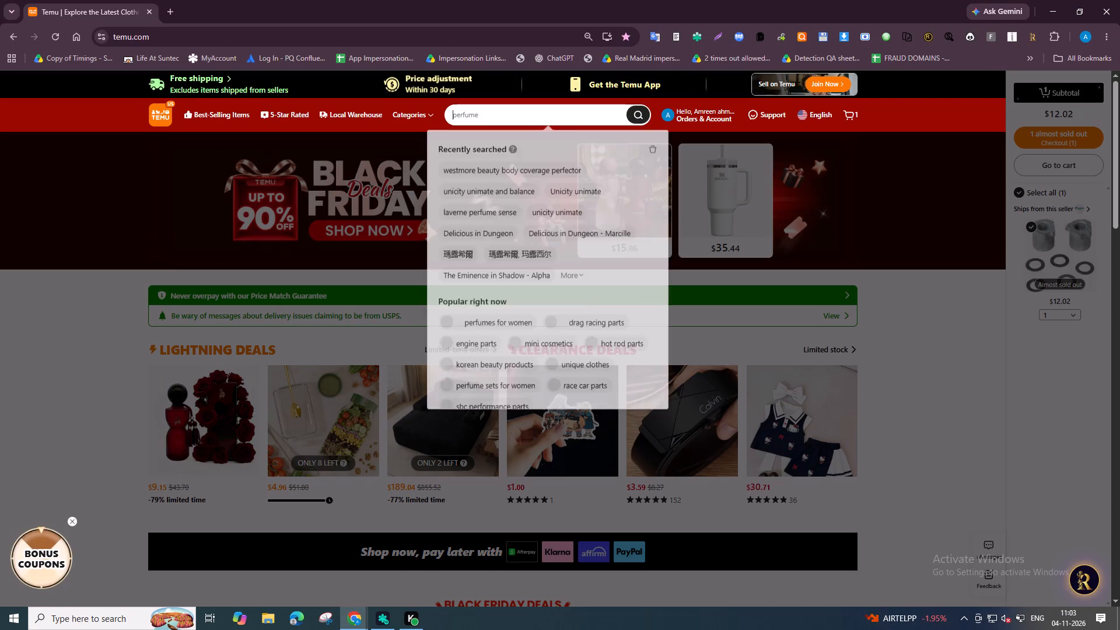
type("stanley")
key("Return")
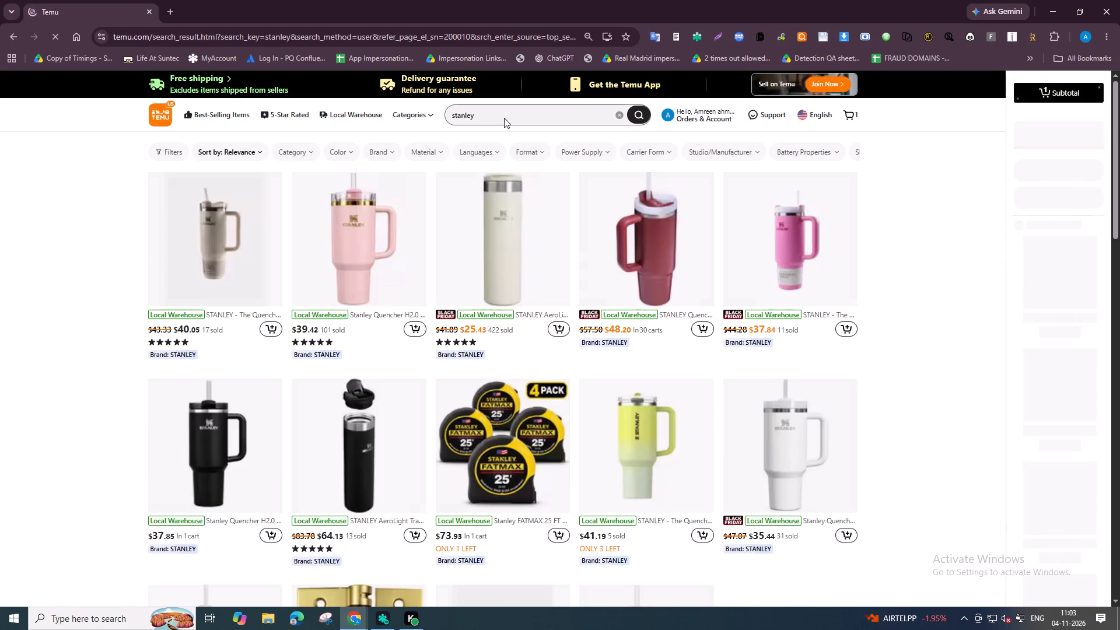
scroll(737, 316, "down", 6)
scroll(720, 352, "up", 7)
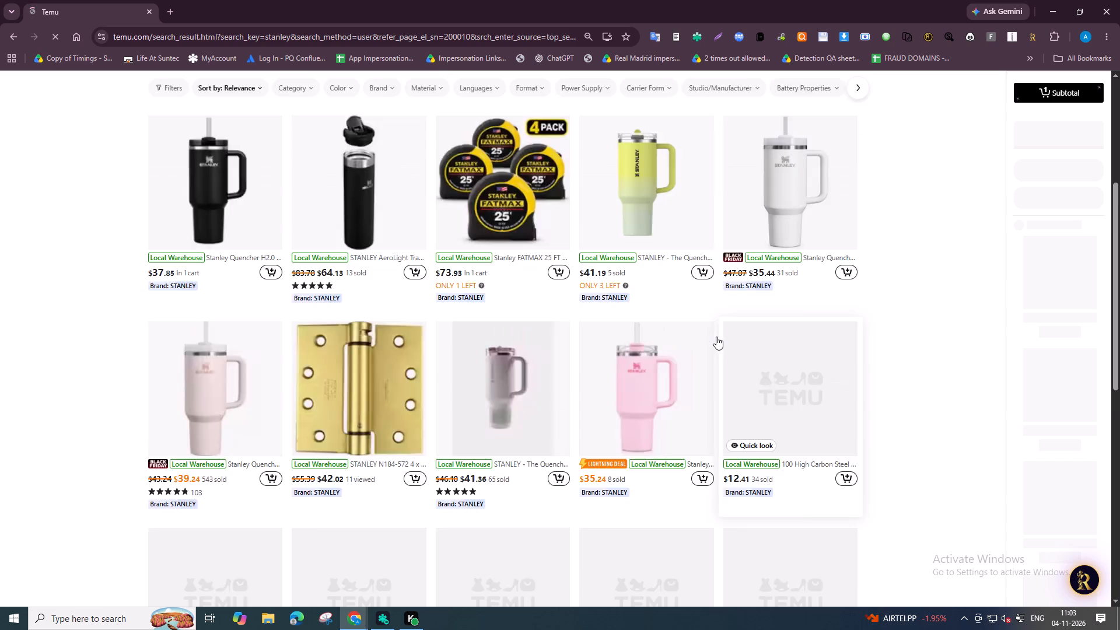
Open the RedPoints IPR Plugin and choose customer PMI Pacific Market International, the Detection task and the IPR Brand Protection contract.
left_click(696, 38)
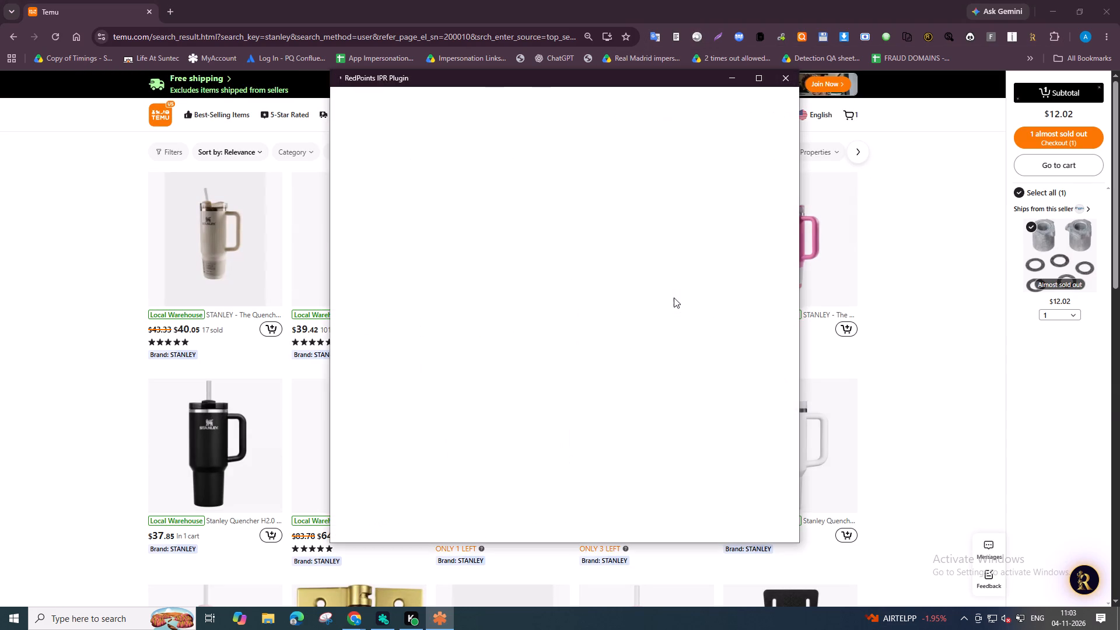
left_click(598, 333)
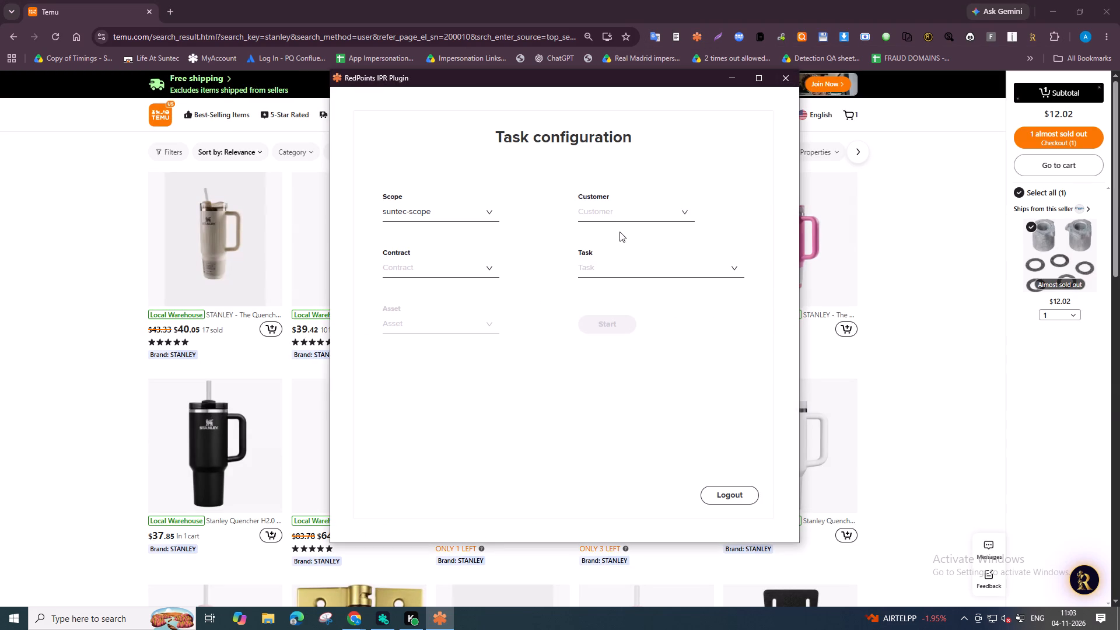
left_click(619, 232)
left_click(620, 213)
type("pmi")
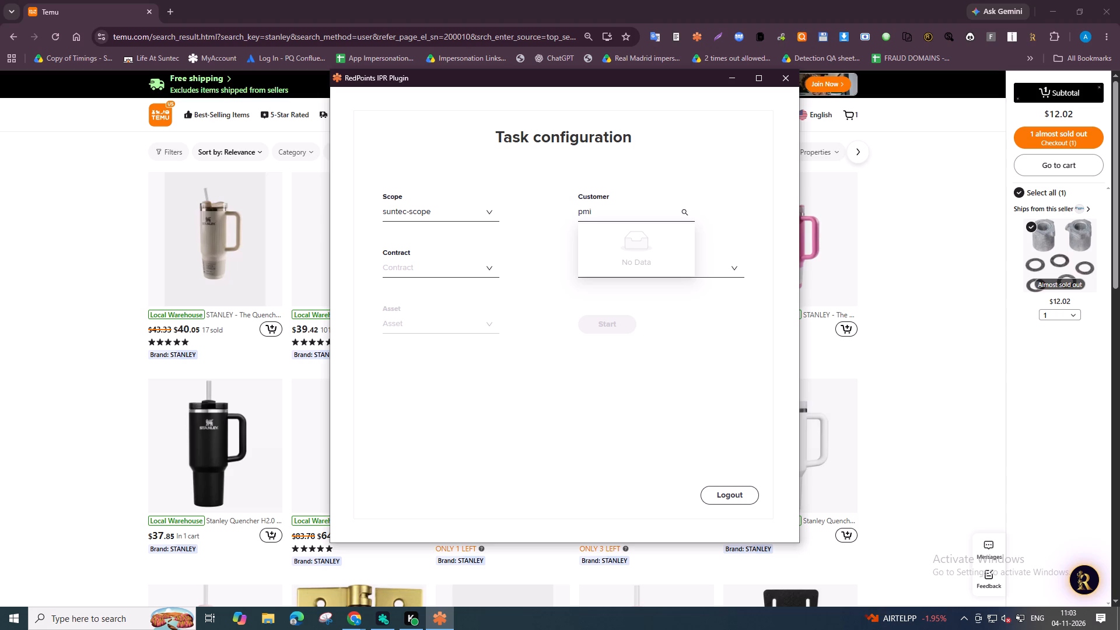
left_click(630, 232)
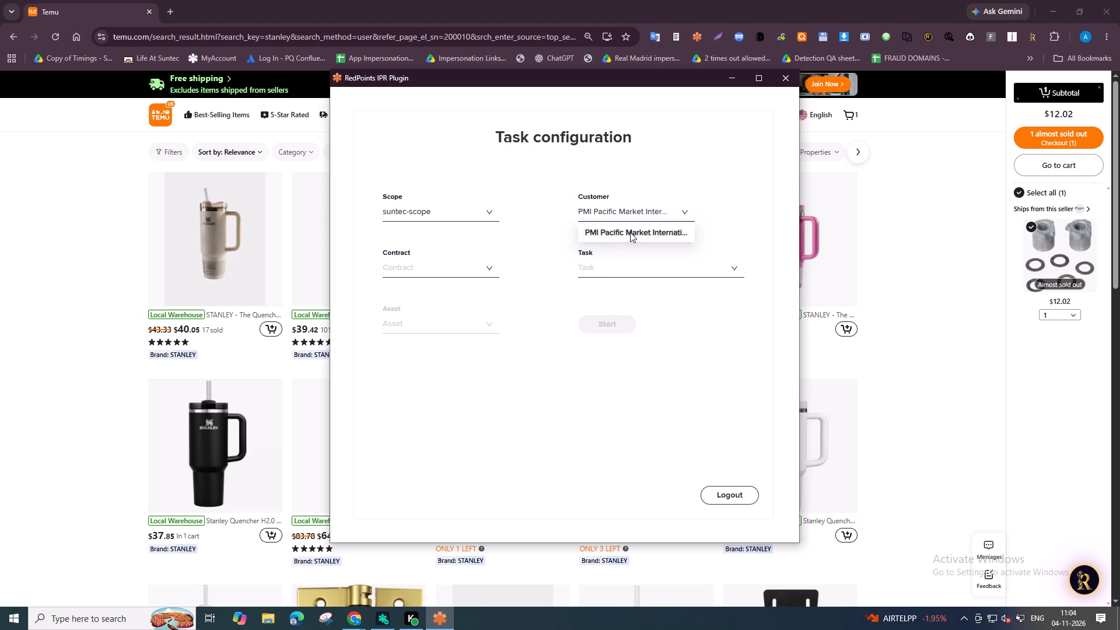
left_click(615, 272)
left_click(592, 311)
left_click(478, 275)
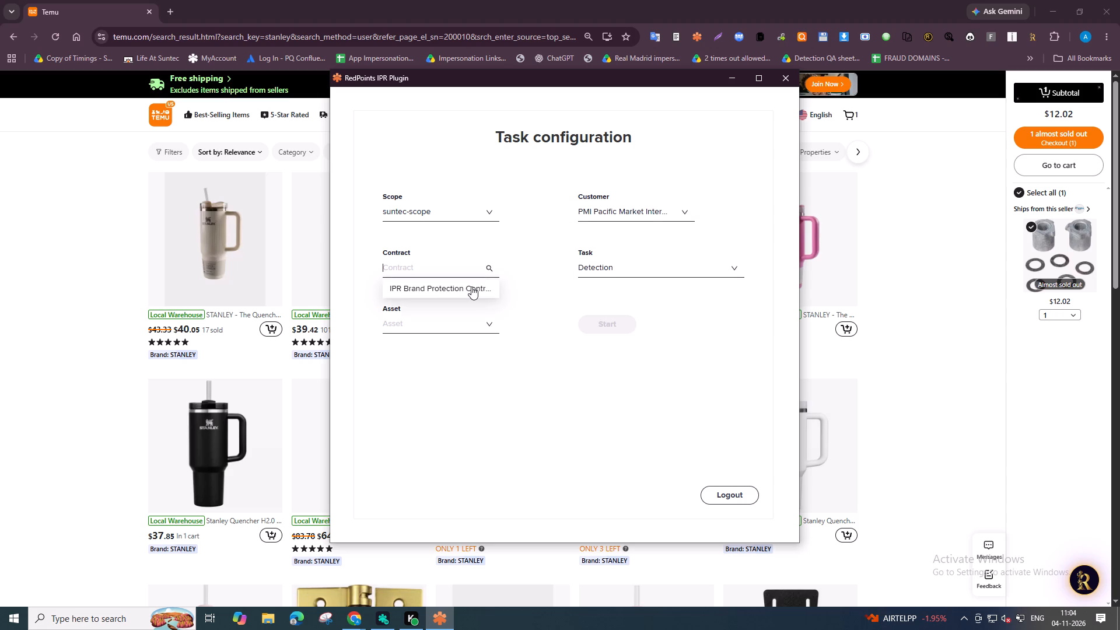
left_click(471, 286)
Set the plugin's customer to PMI Pacific Market International again, with the IPR Brand Protection contract and Quencher asset, and start the task.
left_click(610, 212)
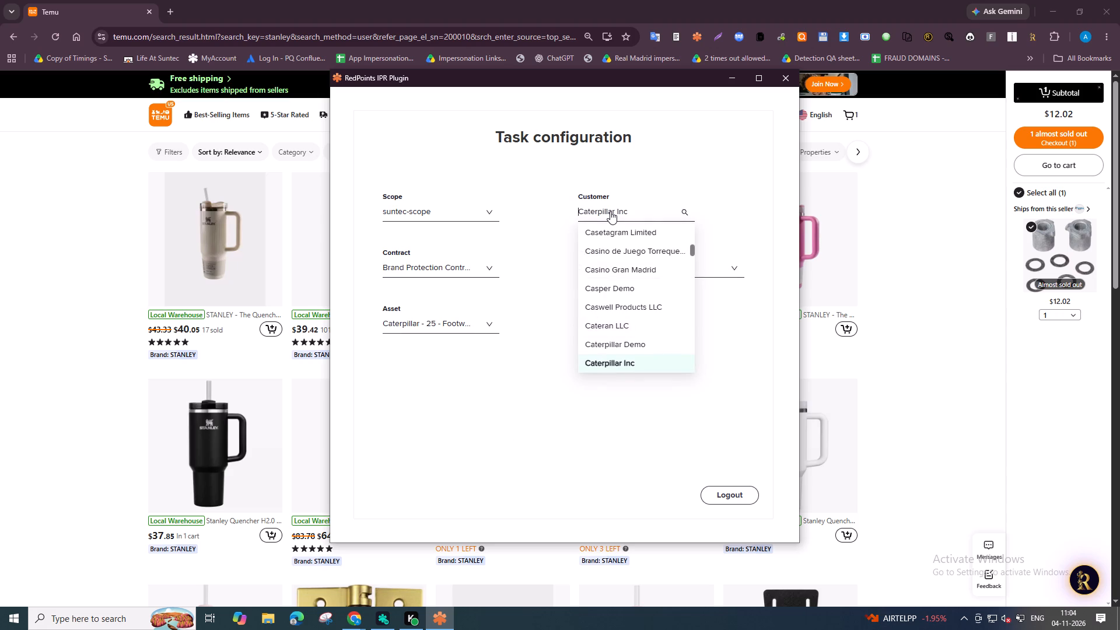
type("pmi")
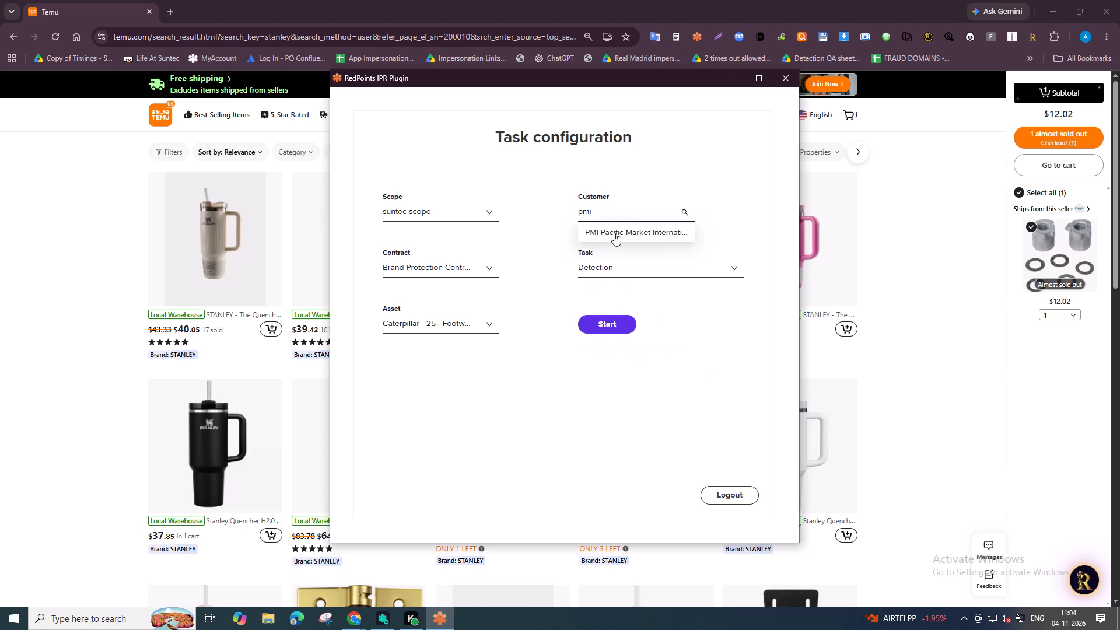
left_click(614, 233)
left_click(491, 274)
left_click(482, 287)
left_click(478, 324)
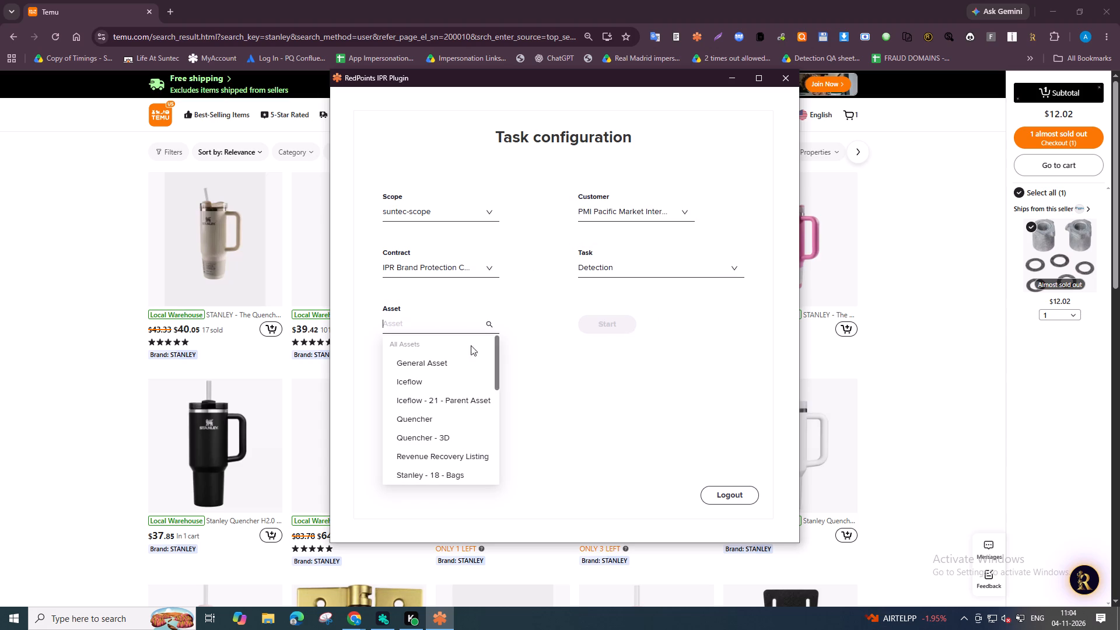
type("qu")
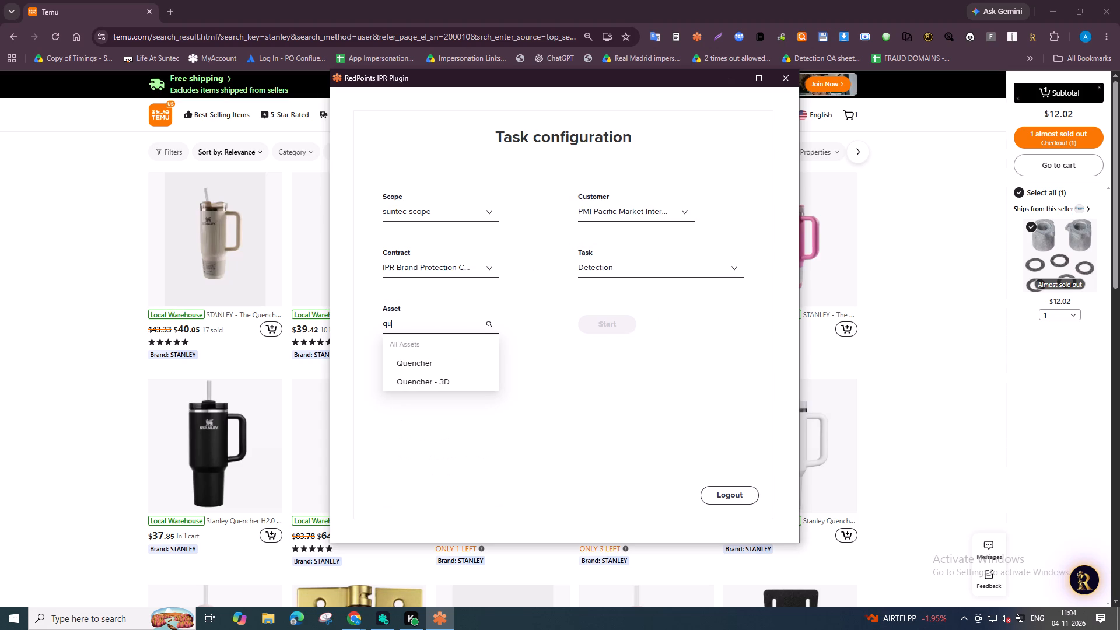
left_click(459, 369)
left_click(609, 328)
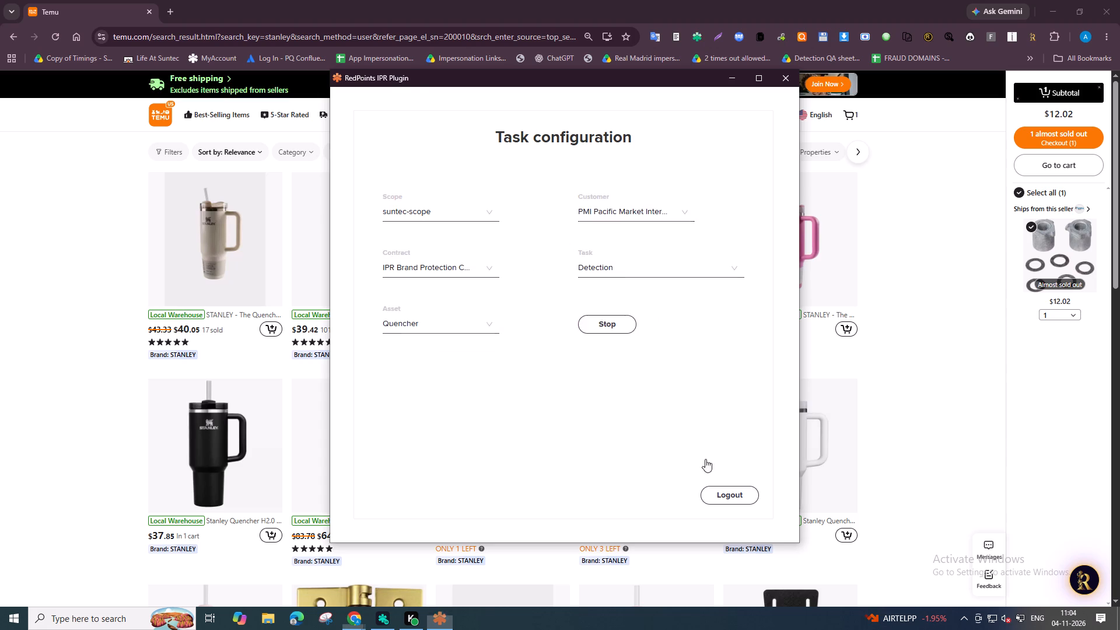
Check the Stanley results for unmarked Quencher listings and open the black Stanley Quencher H2.0 listing priced $37.85 in a new tab.
scroll(803, 450, "down", 6)
scroll(803, 450, "up", 20)
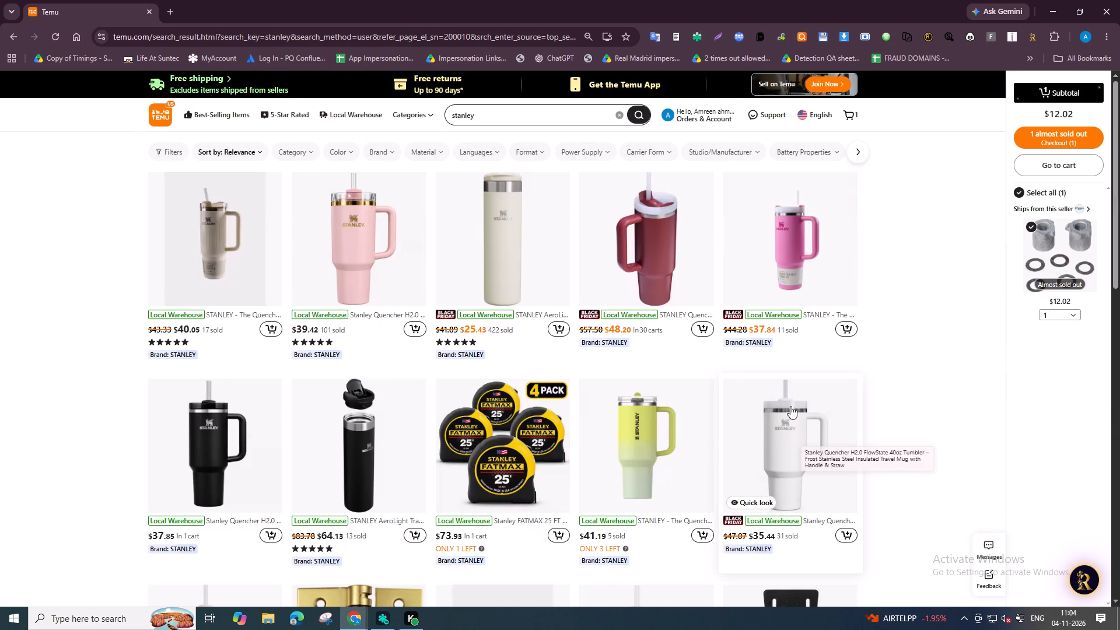
scroll(380, 292, "down", 6)
scroll(496, 449, "up", 11)
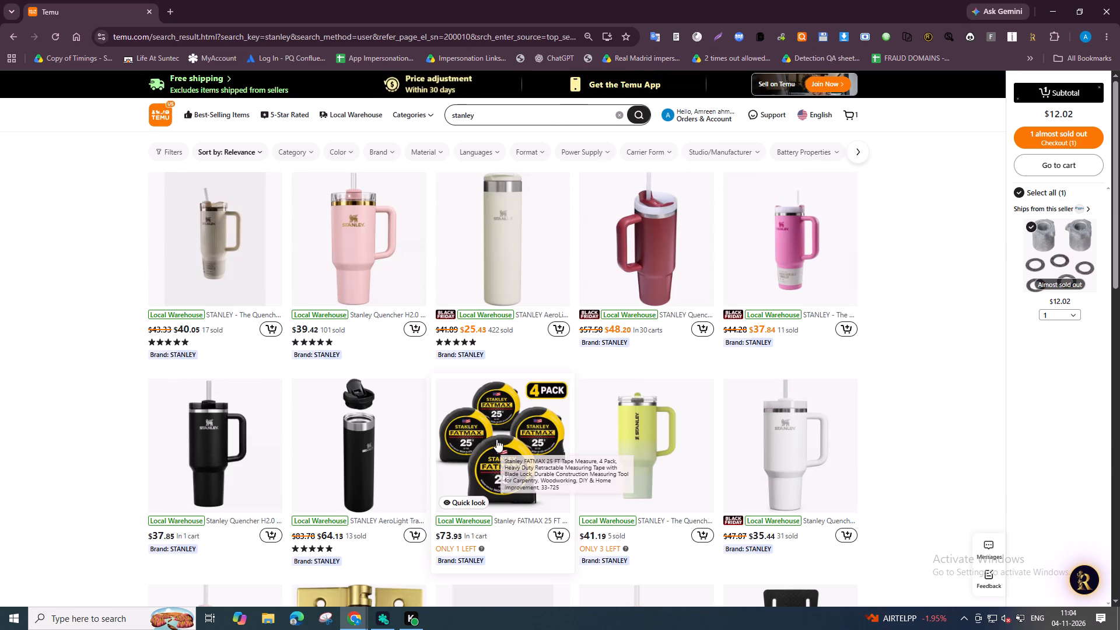
scroll(496, 437, "down", 5)
scroll(496, 437, "up", 6)
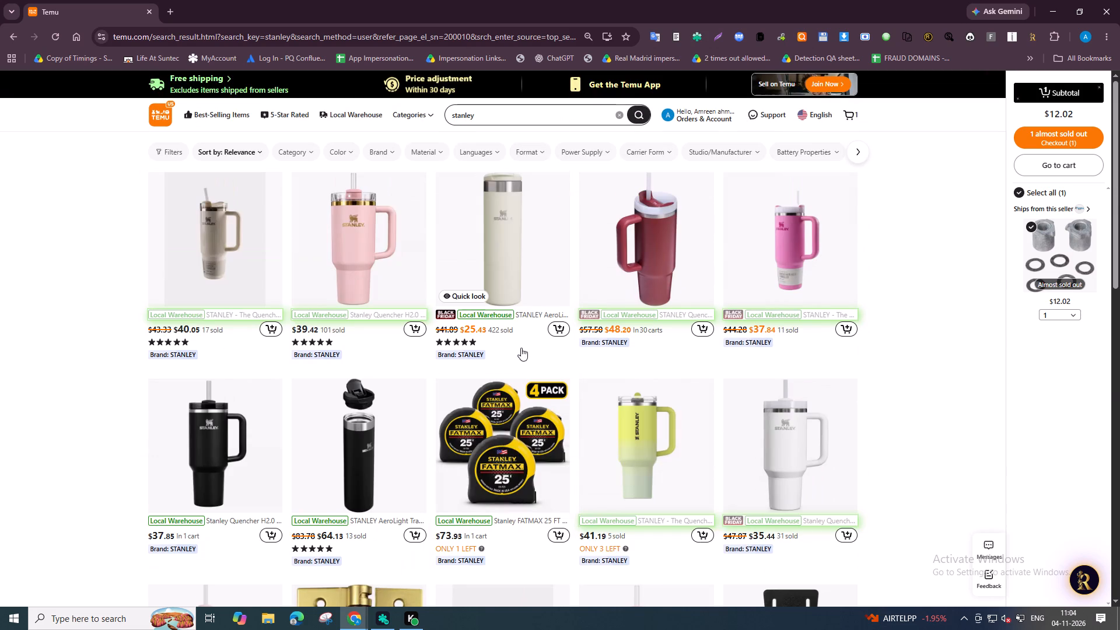
scroll(555, 464, "down", 5)
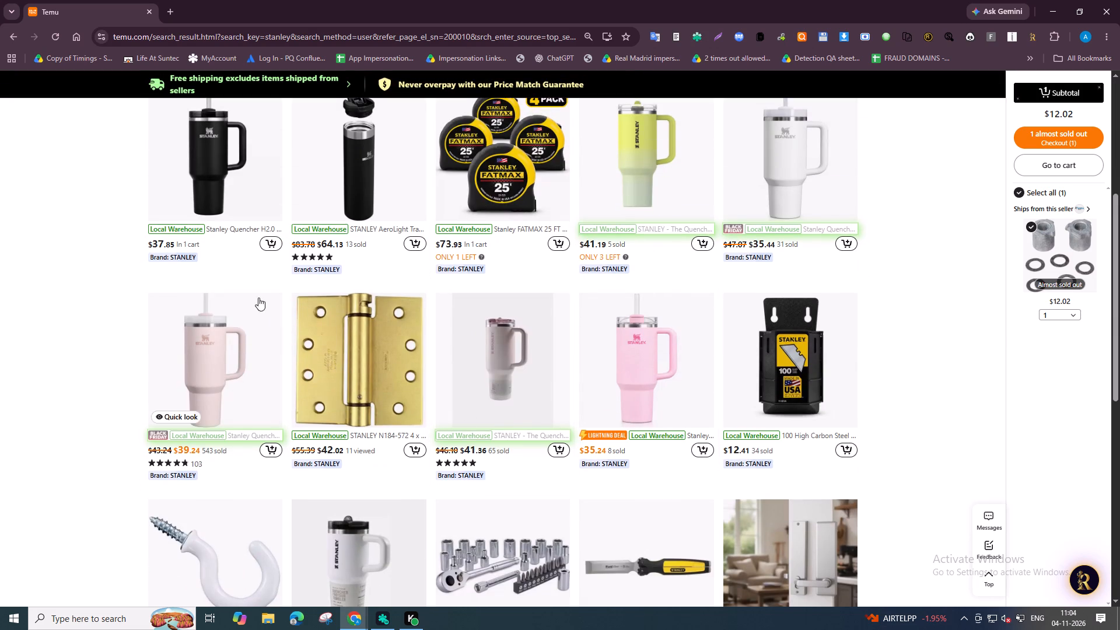
left_click(238, 230, "ctrl")
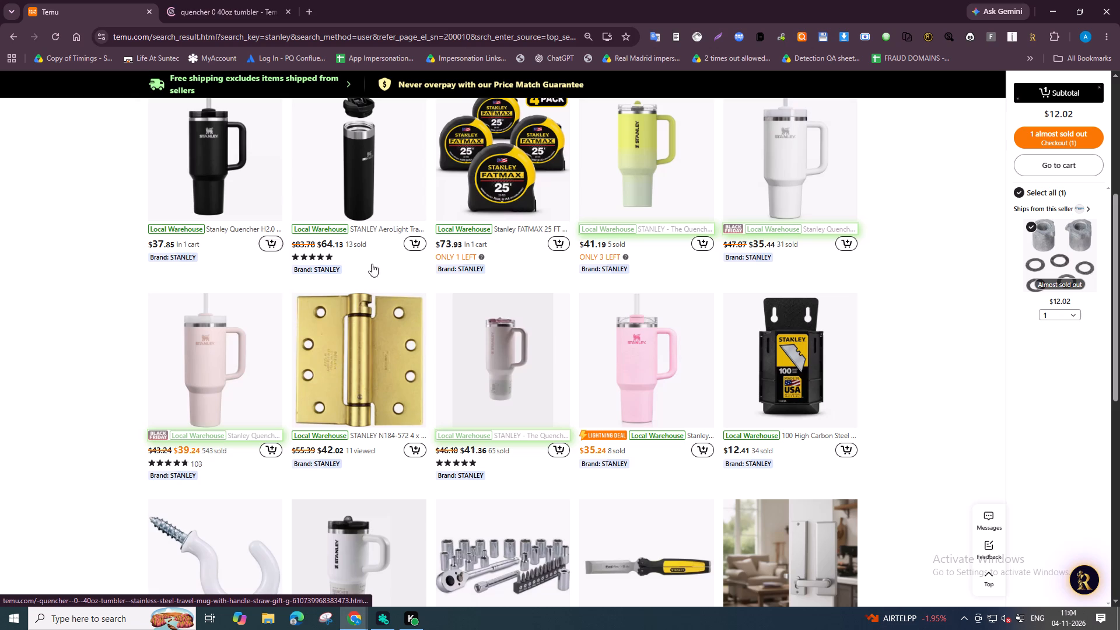
Load more Stanley results and examine them for Quencher tumblers that are not yet marked.
scroll(587, 369, "down", 5)
left_click(533, 439)
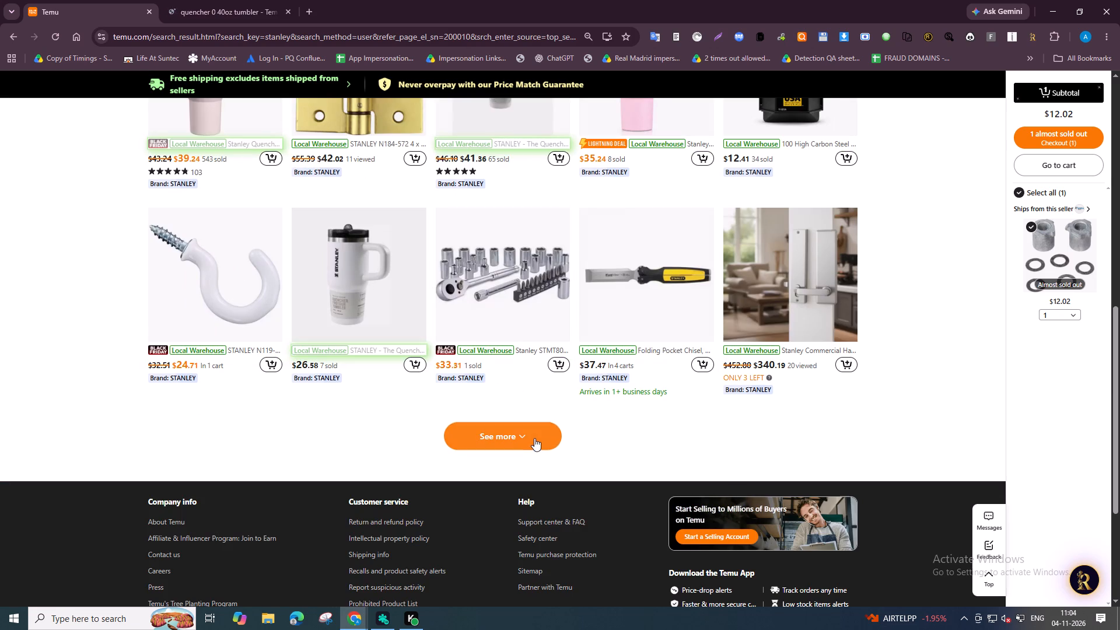
scroll(612, 401, "down", 4)
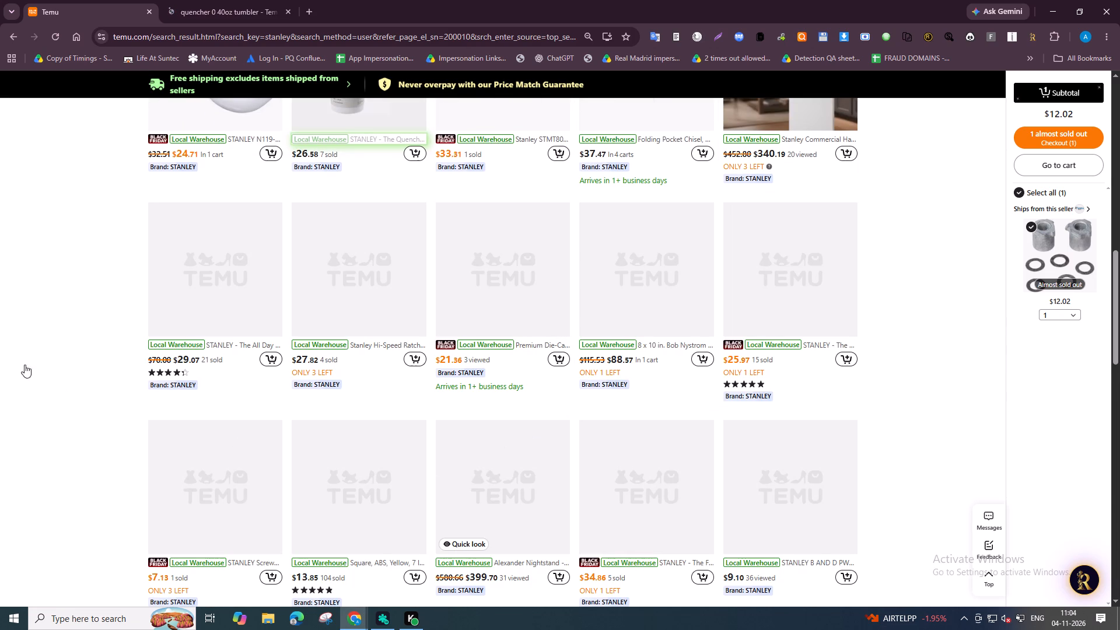
scroll(20, 345, "down", 1)
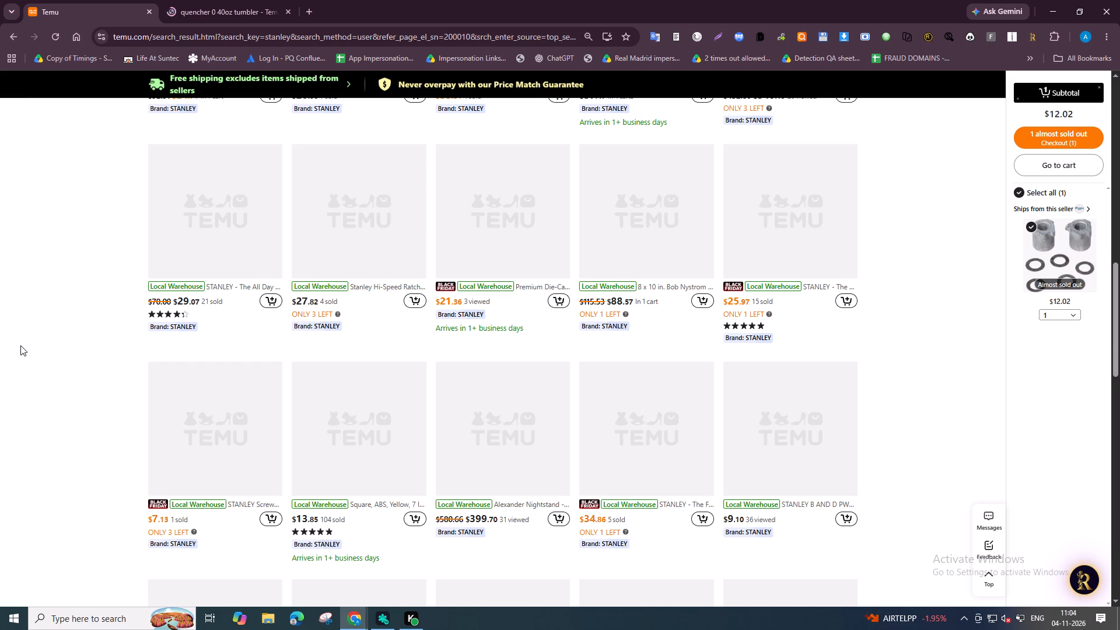
scroll(20, 345, "up", 2)
scroll(20, 345, "down", 8)
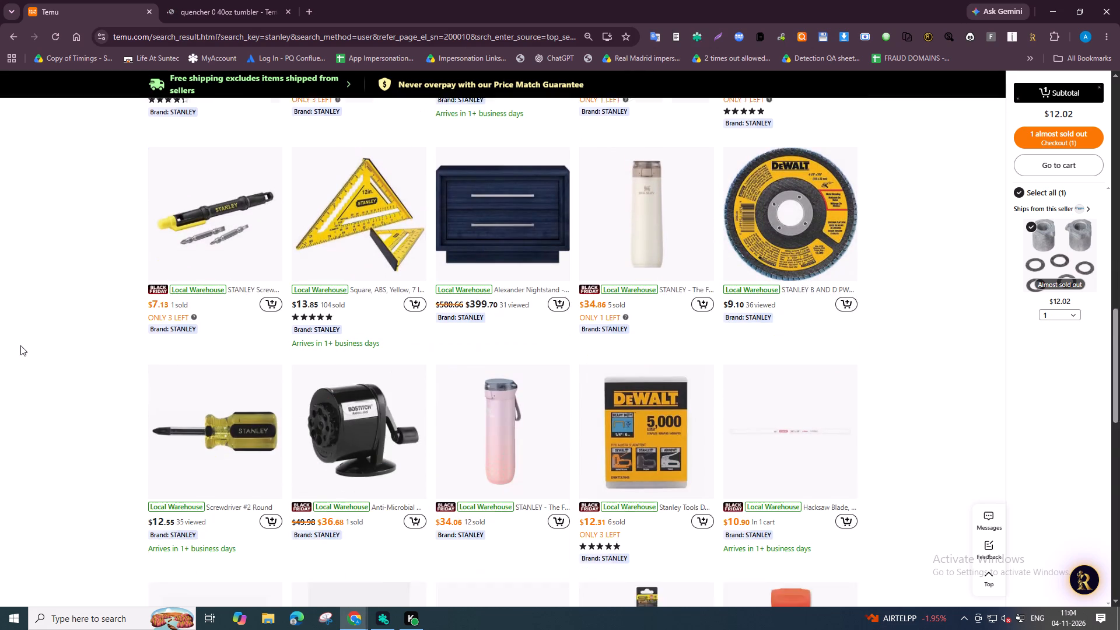
scroll(20, 345, "down", 7)
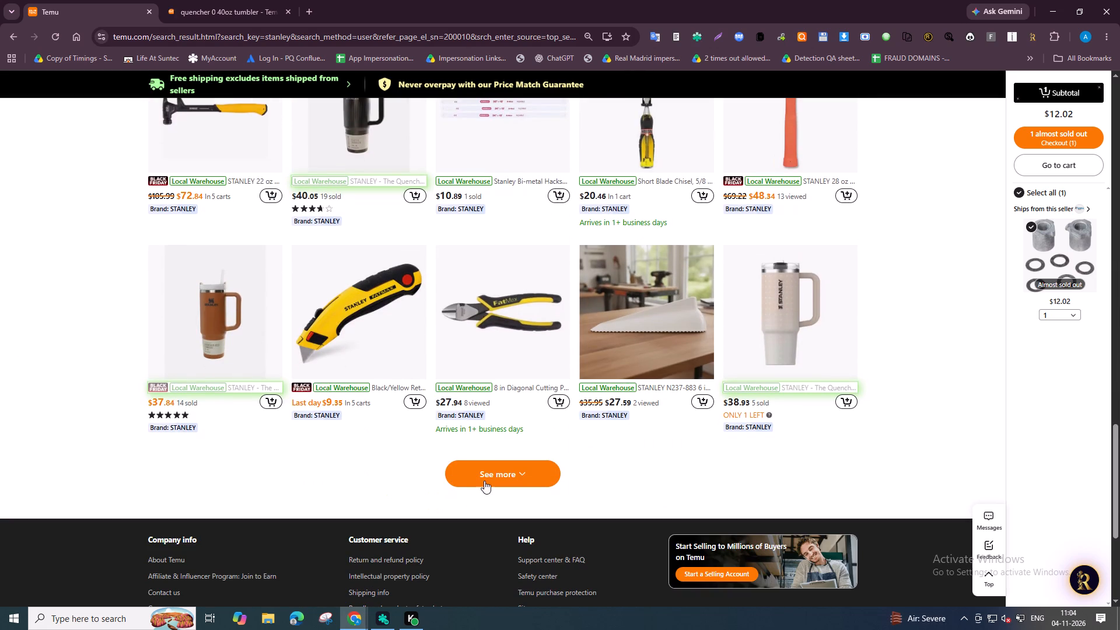
Load further Stanley results, open the black 40oz Insulated Tumbler listing priced $37.89 in a new tab, and request another batch.
left_click(484, 480)
scroll(371, 470, "down", 3)
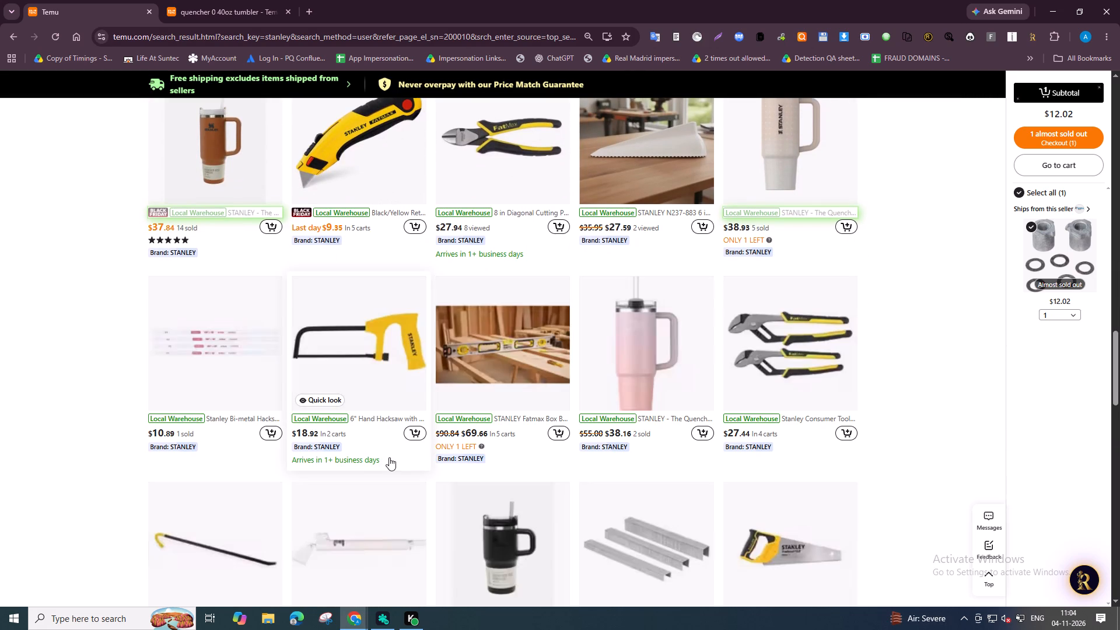
scroll(530, 453, "down", 3)
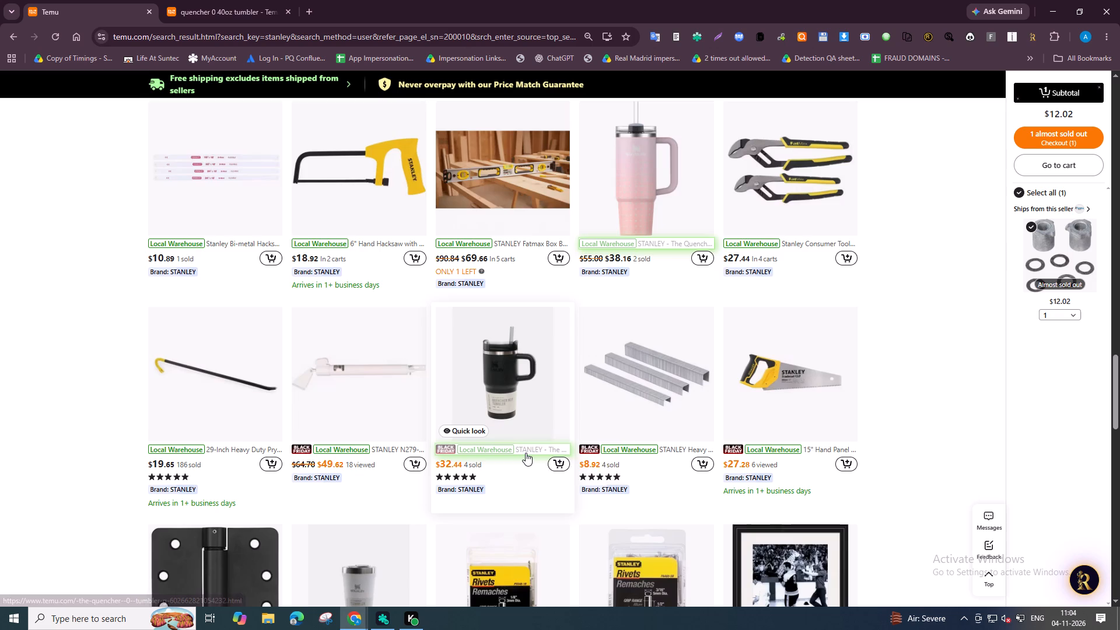
scroll(541, 440, "down", 4)
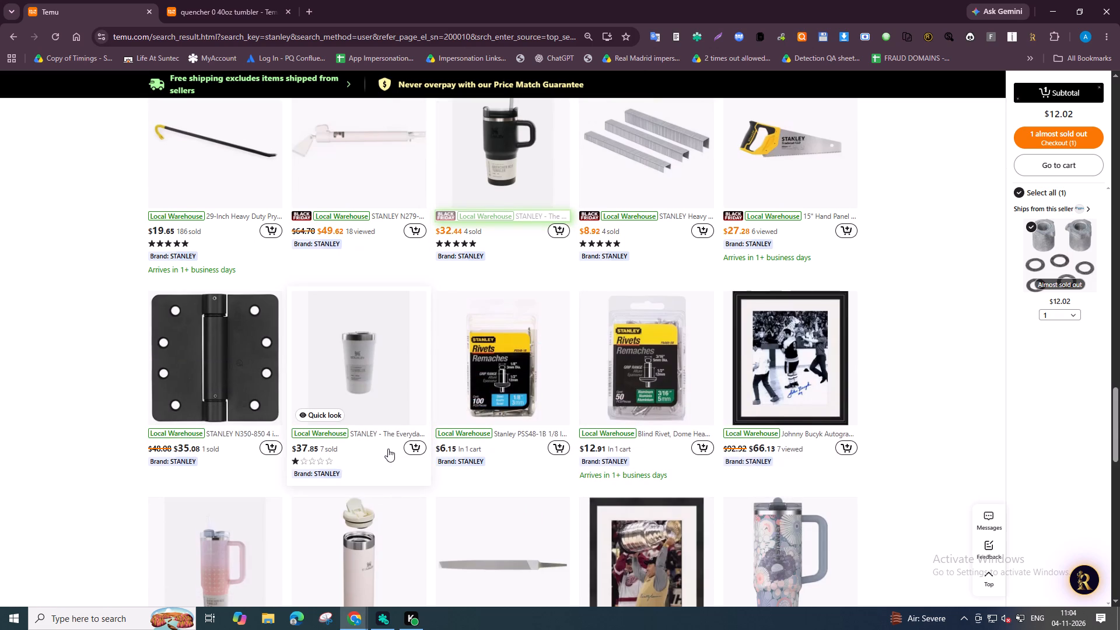
scroll(388, 449, "down", 9)
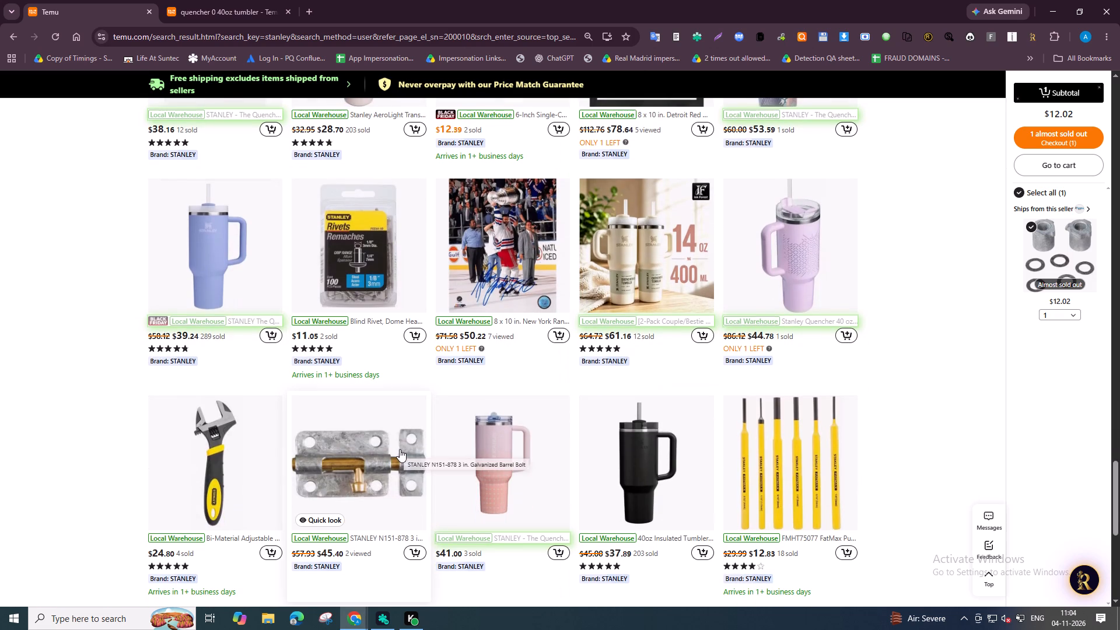
scroll(575, 394, "down", 4)
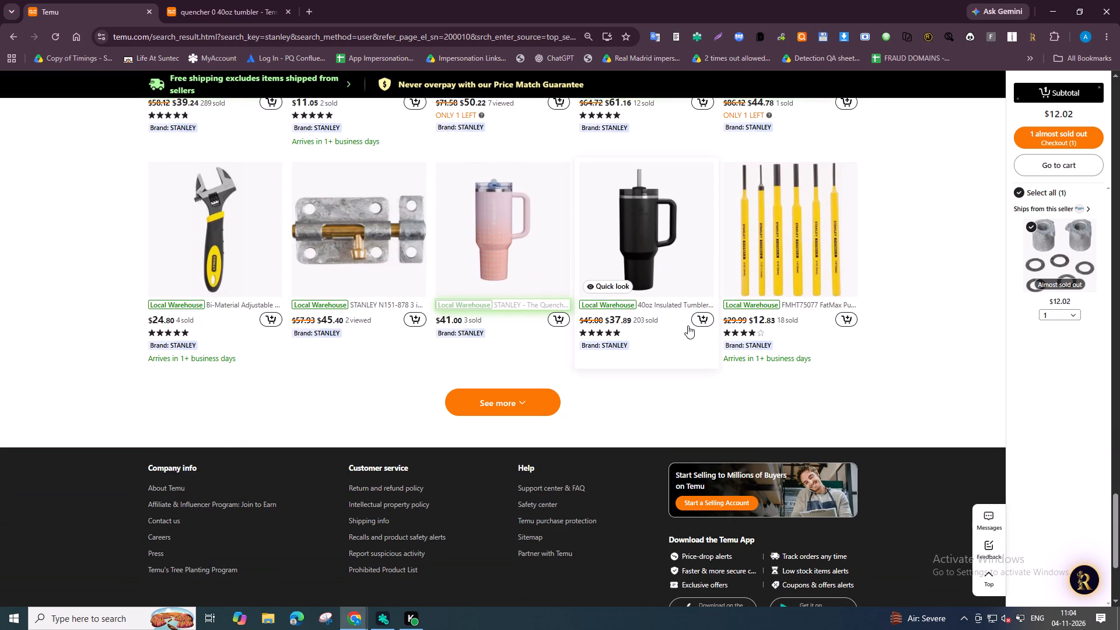
left_click(678, 307, "ctrl")
left_click(542, 407)
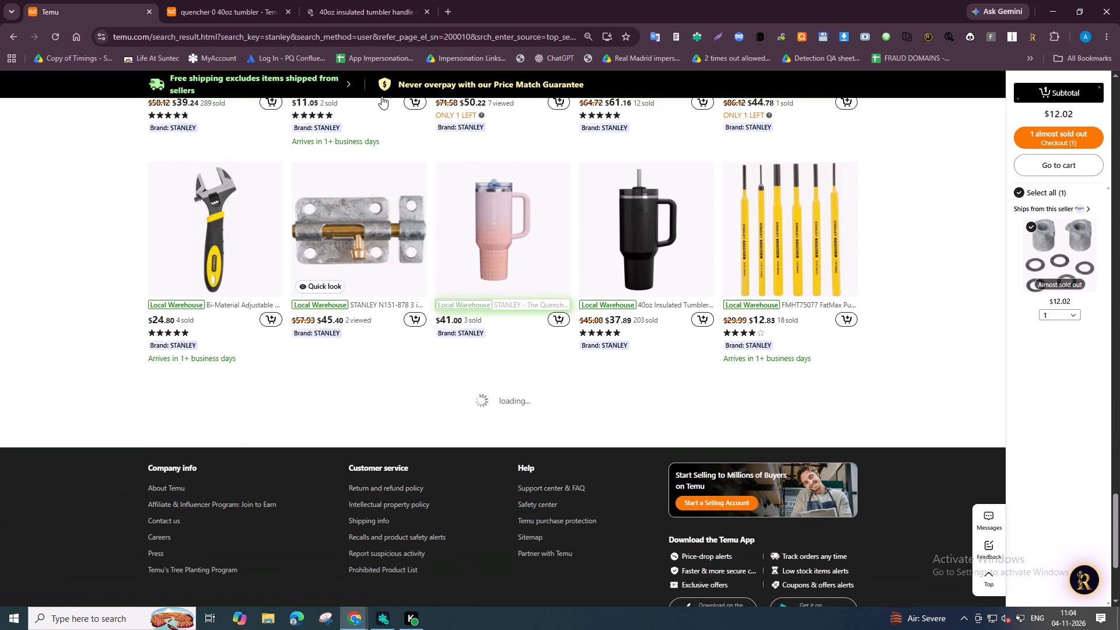
Copy the full link of the $37.85 black Stanley Quencher H2.0 listing from its own tab.
left_click(272, 0)
left_click(517, 37)
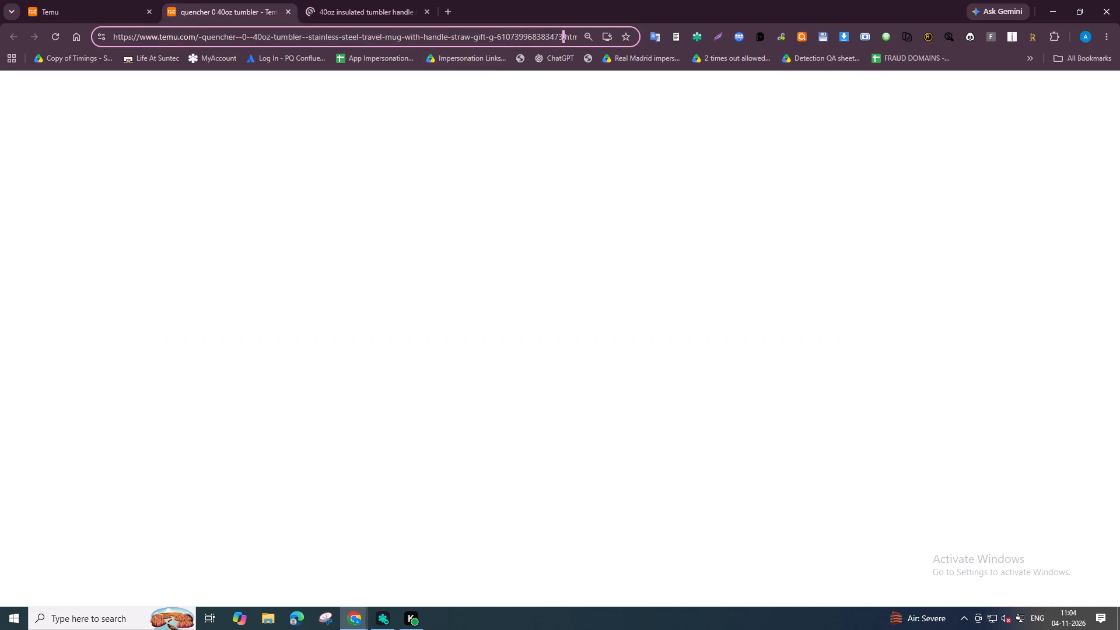
key("ctrl+a")
key("ctrl+c")
key("ctrl+c")
key("ctrl+c")
key("ctrl+c")
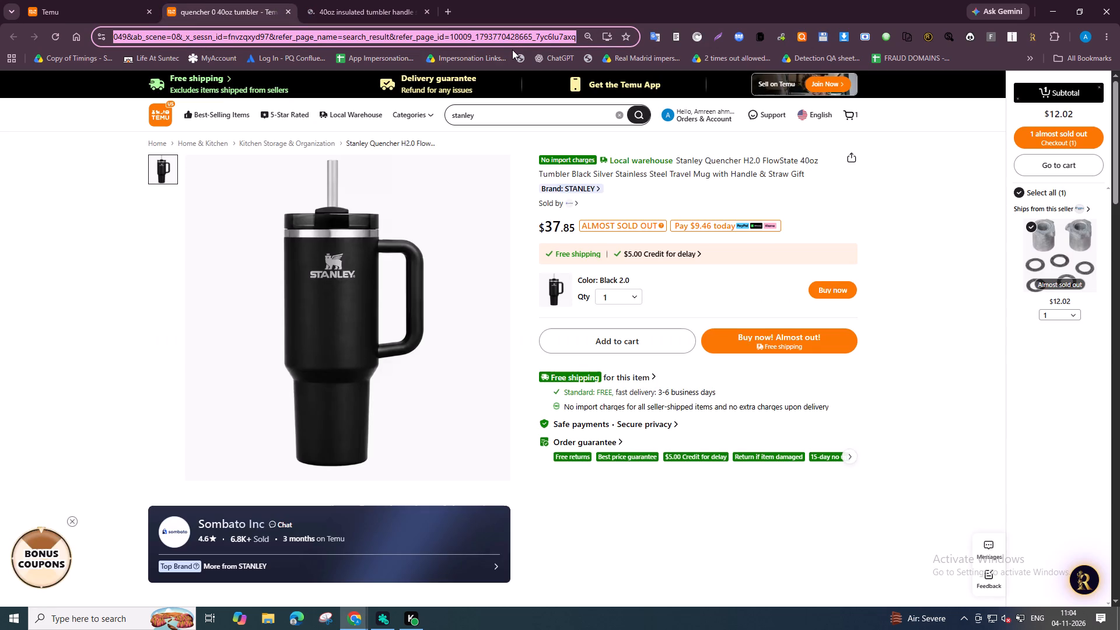
key("ctrl+c")
Switch to the Red Points New Incident form and clear the previously submitted list of detection links.
key("alt+Tab")
key("alt+Tab")
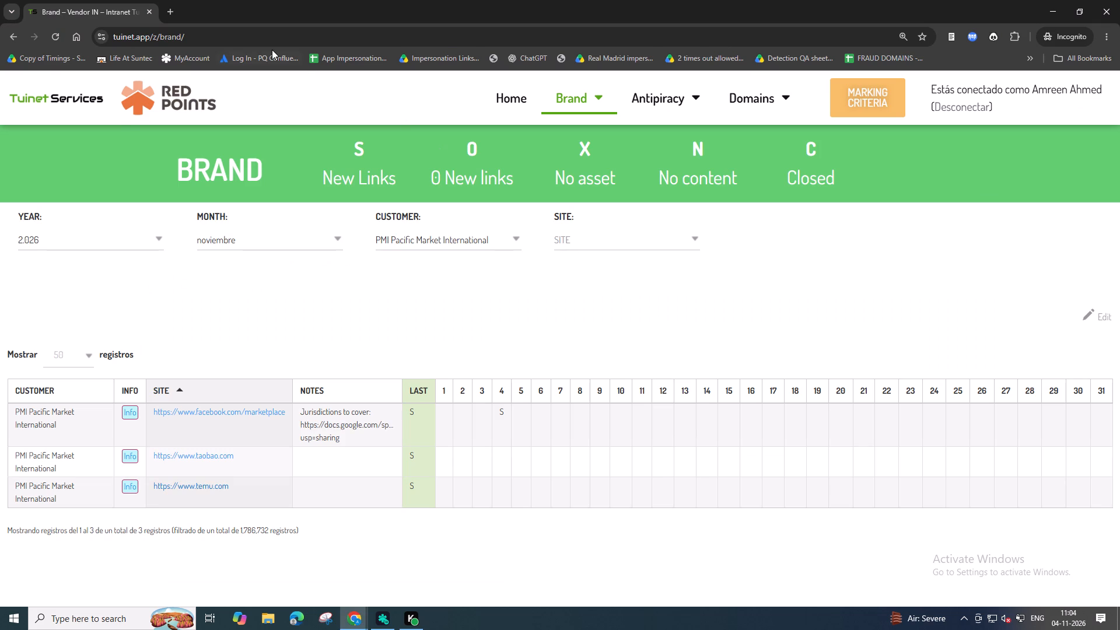
key("alt+Tab")
key("alt+Tab")
key("alt+Tab")
key("alt+Tab")
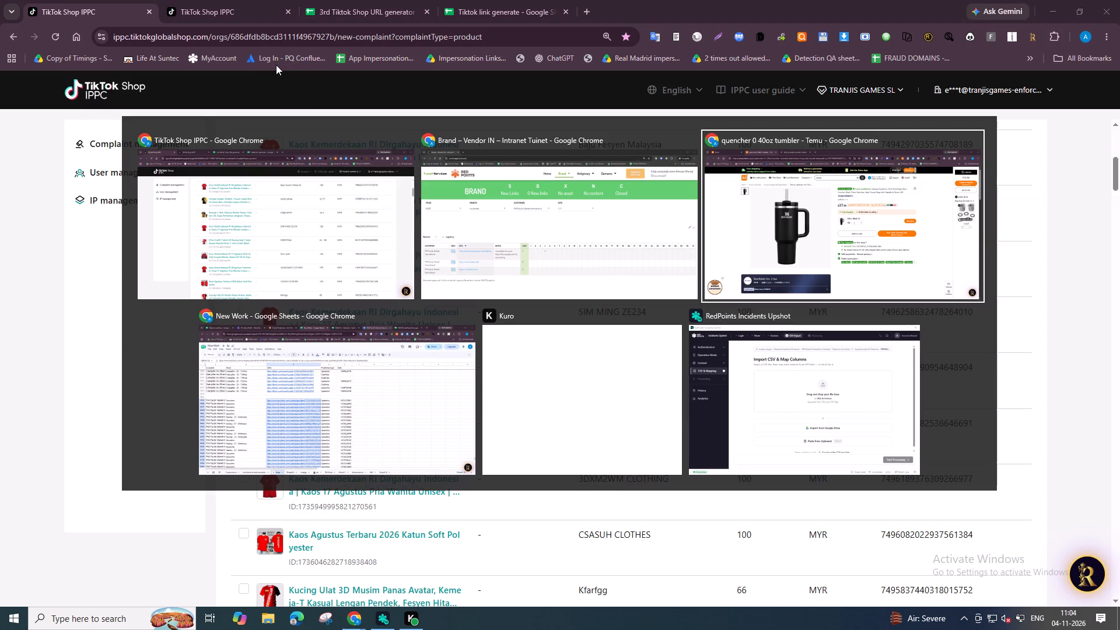
key("alt+Tab")
left_click(305, 0)
left_click(283, 308)
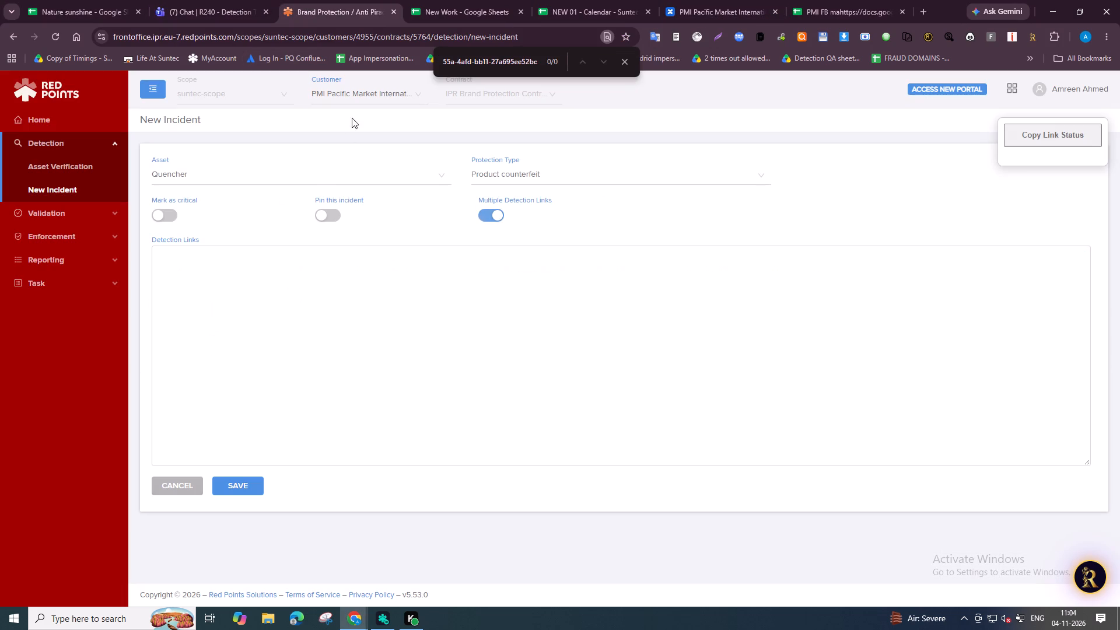
left_click(314, 286)
Submit the full link of the $37.85 Stanley Quencher H2.0 Temu listing as a Product counterfeit incident under the Quencher asset.
key("alt+Tab")
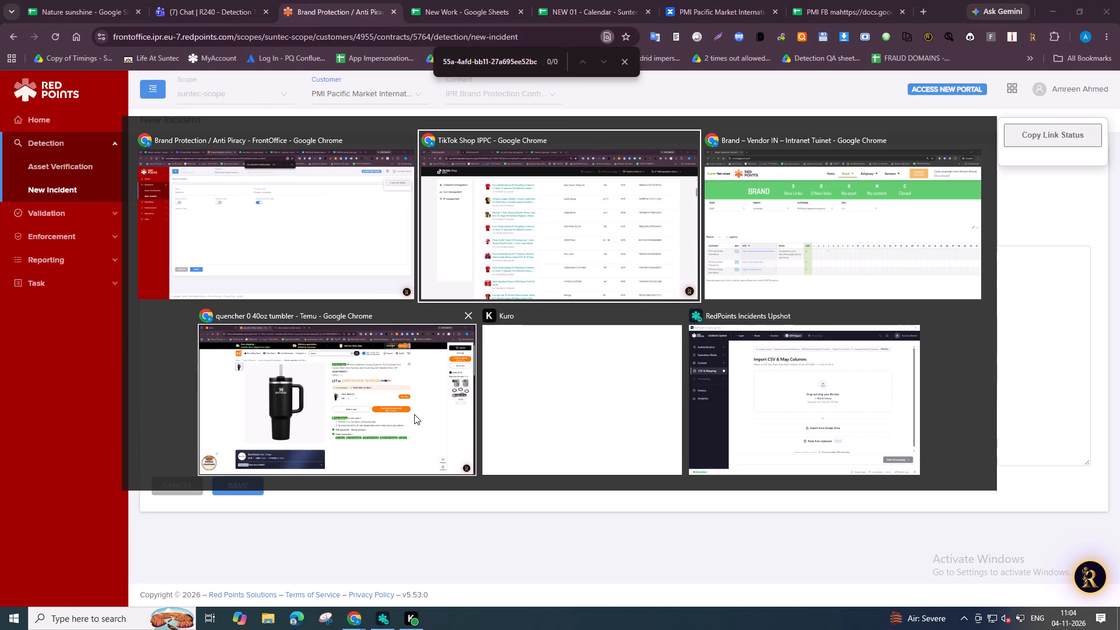
left_click(414, 415, "alt")
key("ctrl+a")
key("ctrl+c")
key("ctrl+c")
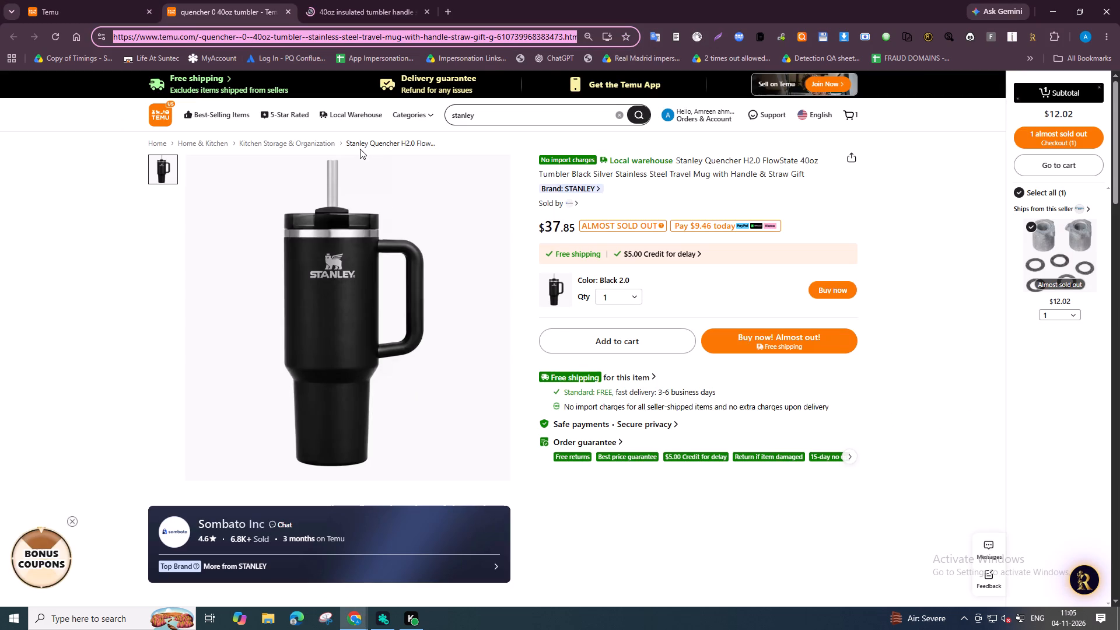
key("alt+Tab")
left_click(356, 337)
key("ctrl+v")
key("alt+Tab")
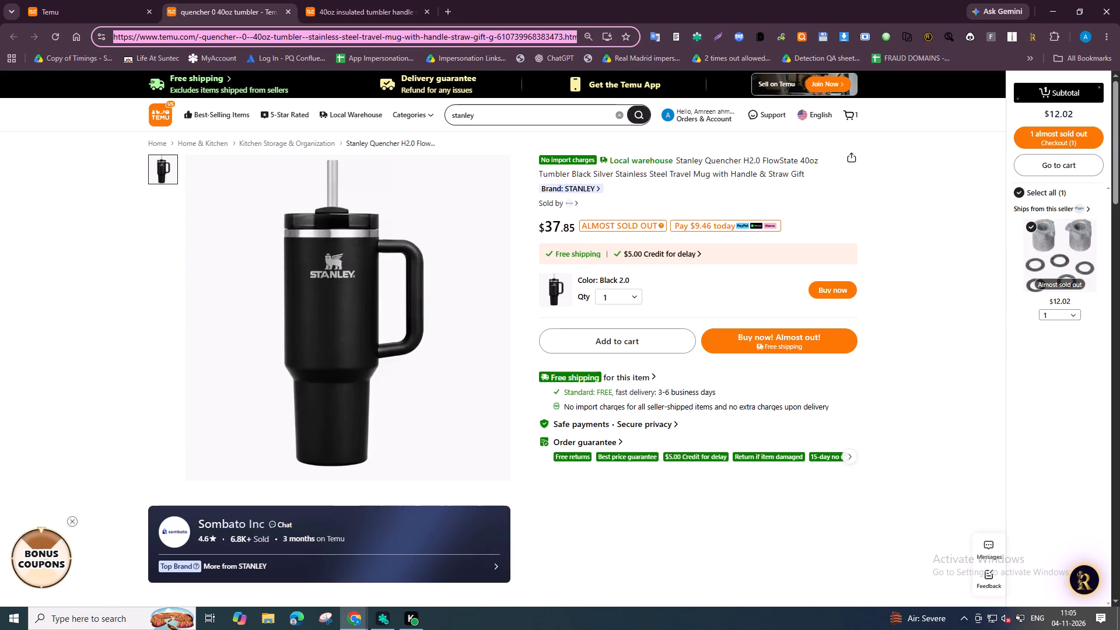
key("alt+Tab")
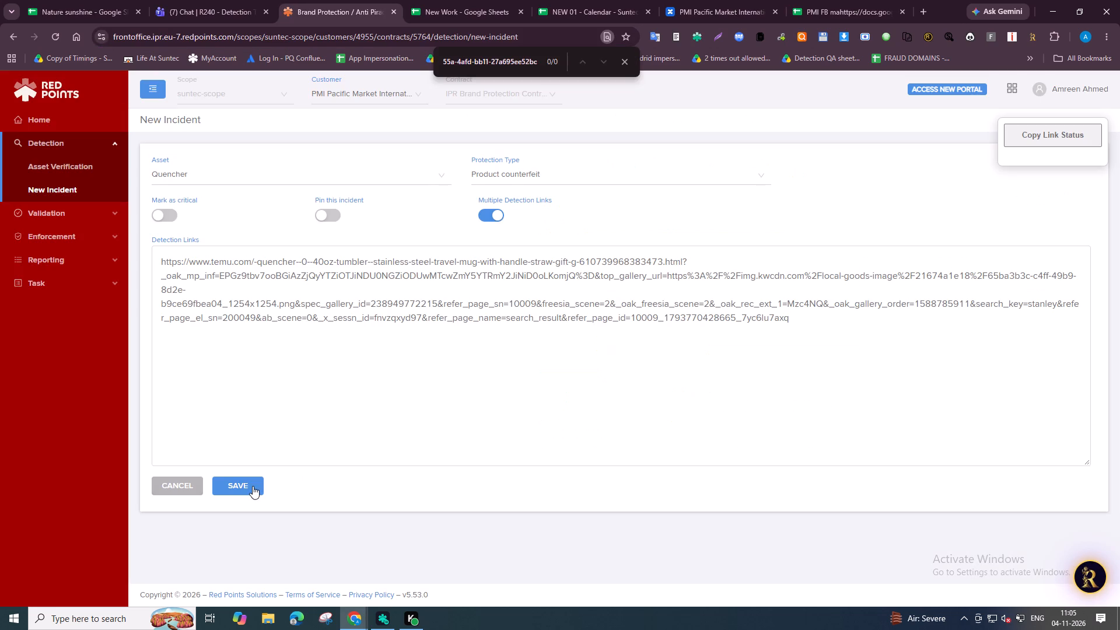
left_click(253, 486)
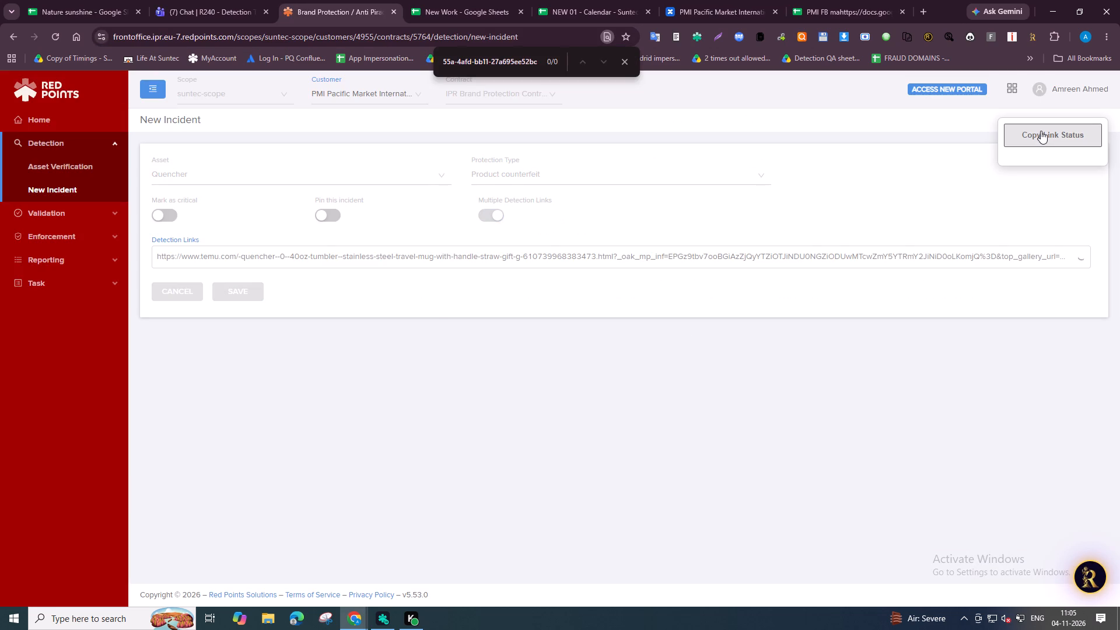
Copy the submitted link's status and log its link, status and incident ID in row 29240 of New Work, directly below the Facebook entries.
left_click(1041, 131)
left_click(432, 0)
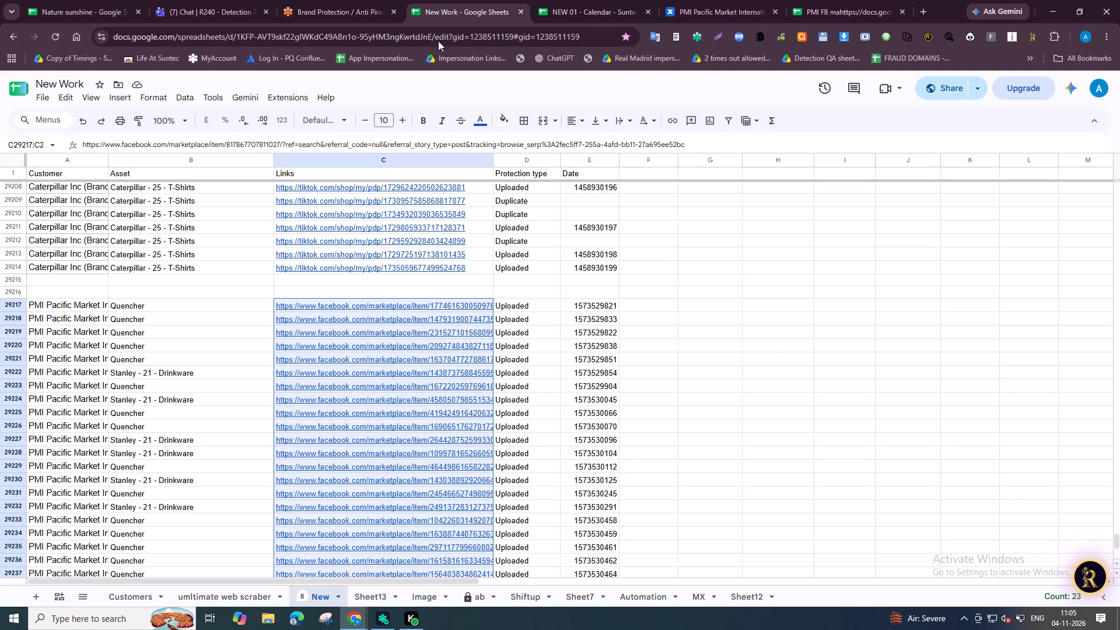
scroll(389, 406, "down", 6)
left_click(402, 333)
key("ctrl+v")
key("Down")
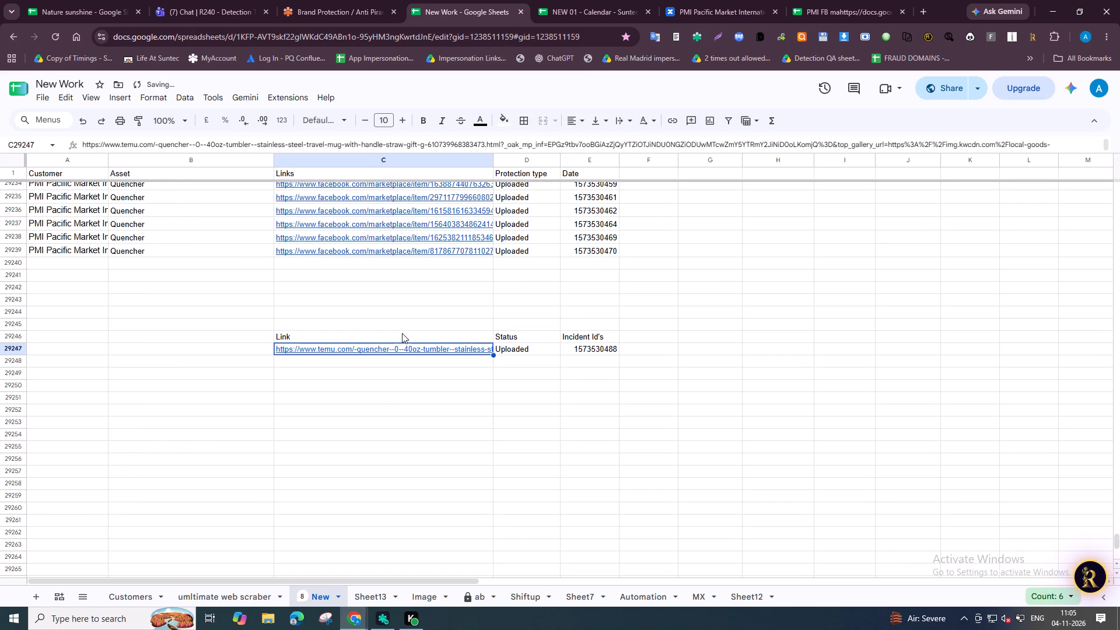
key("ctrl+shift+Right")
key("ctrl+x")
key("ctrl+Up")
key("ctrl+Up")
key("Down")
key("ctrl+v")
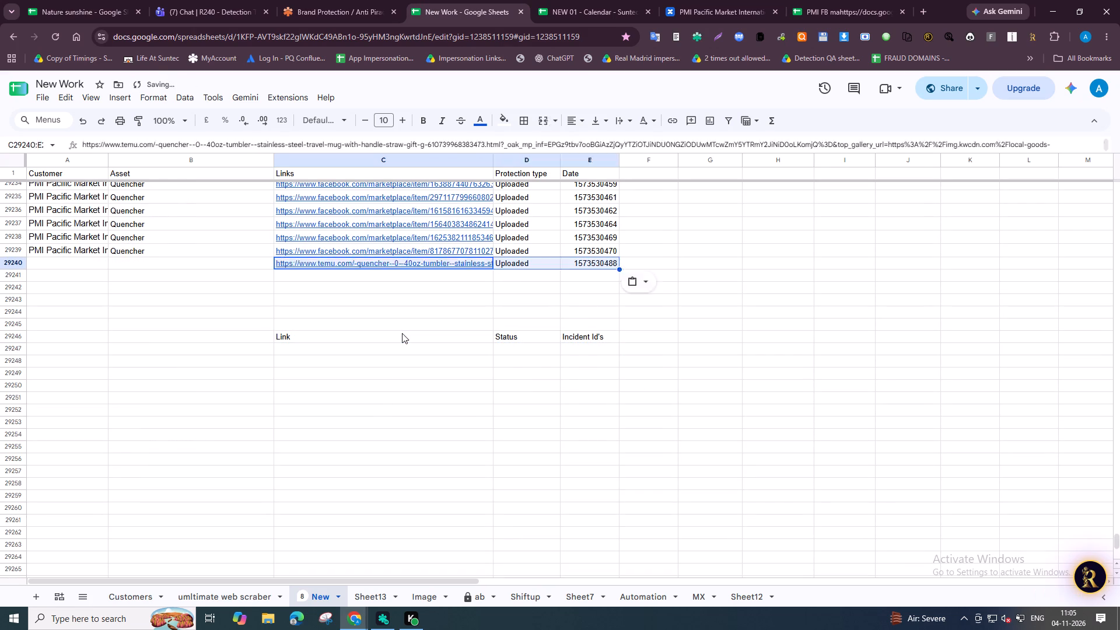
Fill the asset and customer down from the row above into row 29240, and close the reported $37.85 Temu listing.
key("Left")
key("ctrl+d")
key("Left")
key("ctrl+d")
key("alt+Tab")
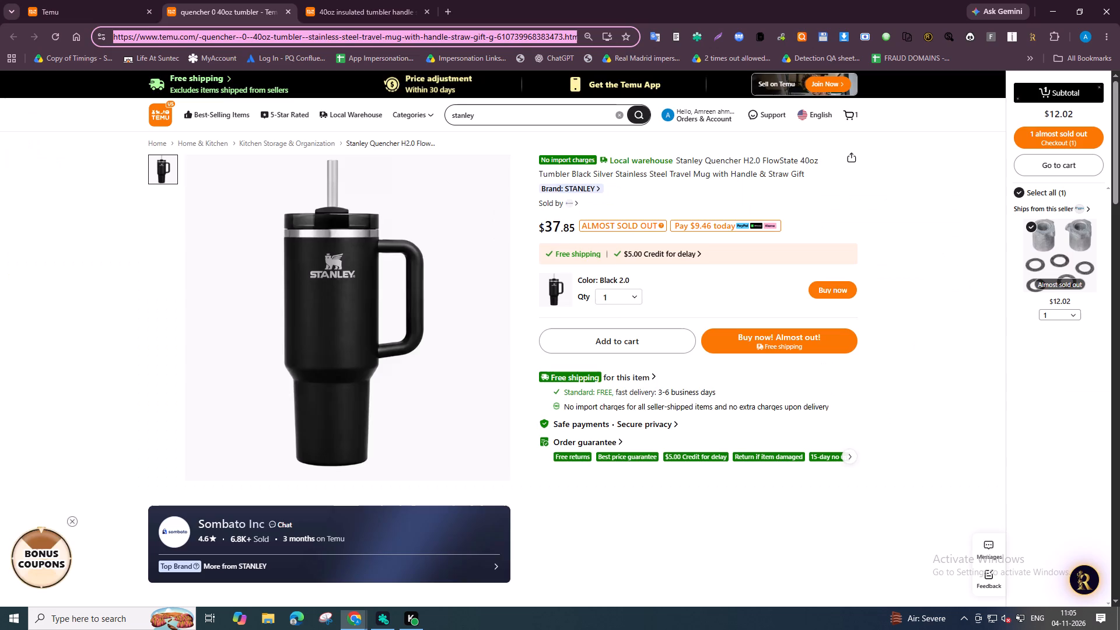
key("ctrl+w")
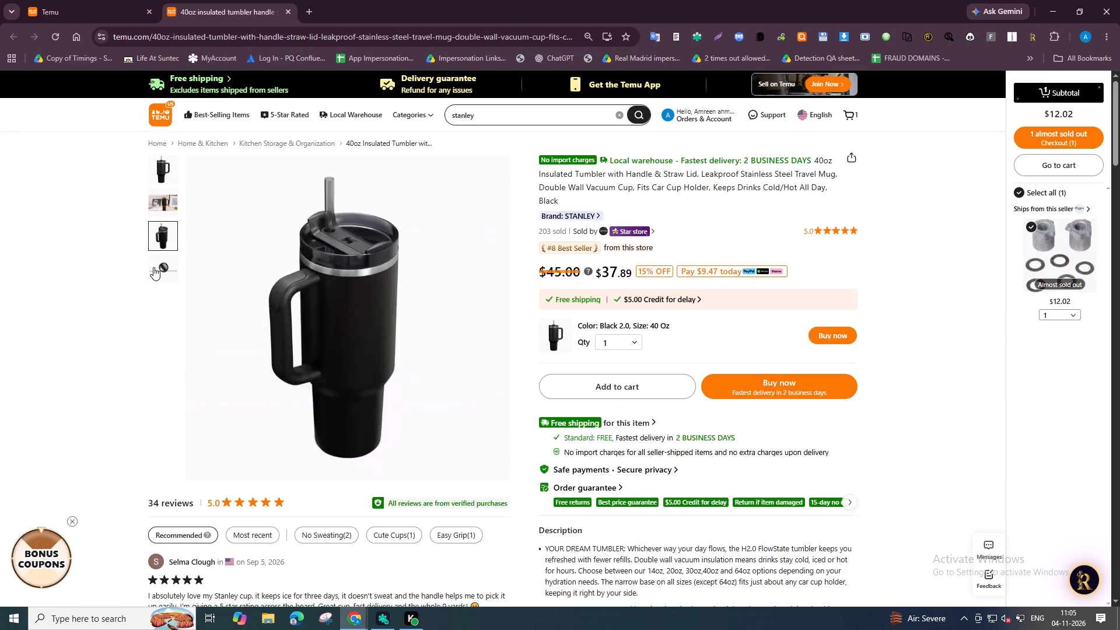
Inspect the enlarged product photos of the $37.89 black 40oz Insulated Tumbler listing and copy its full link.
left_click(352, 309)
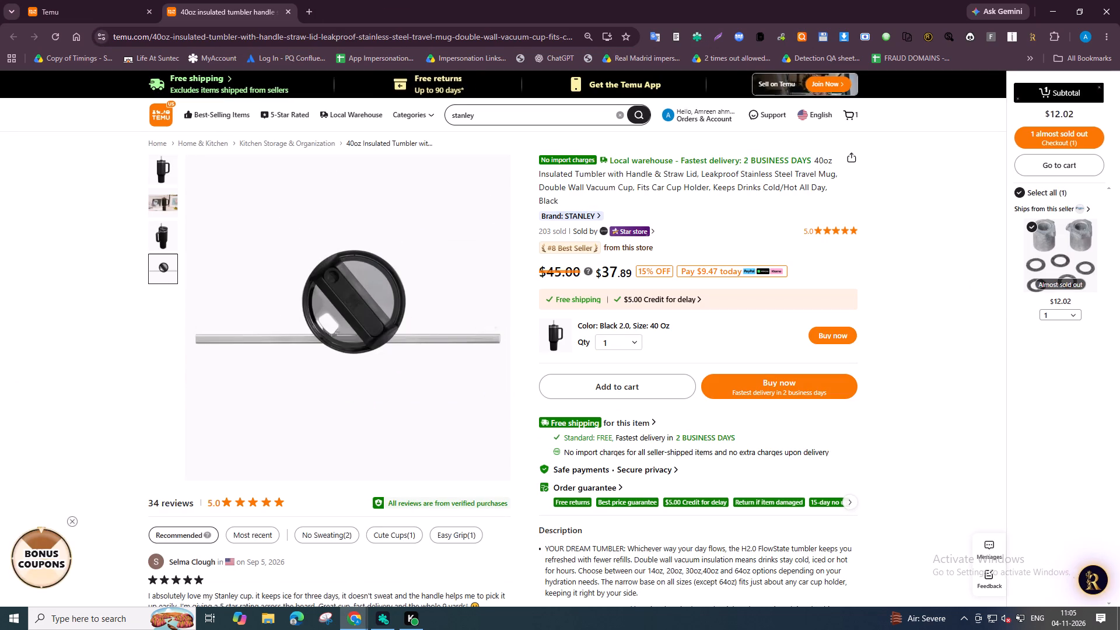
left_click(563, 322)
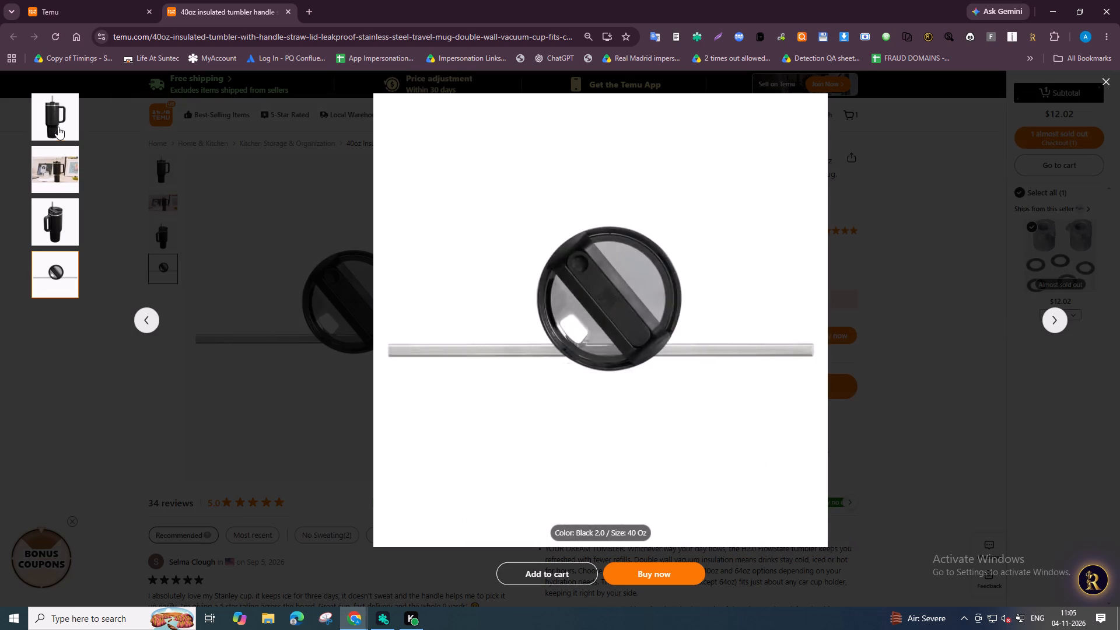
left_click(591, 281)
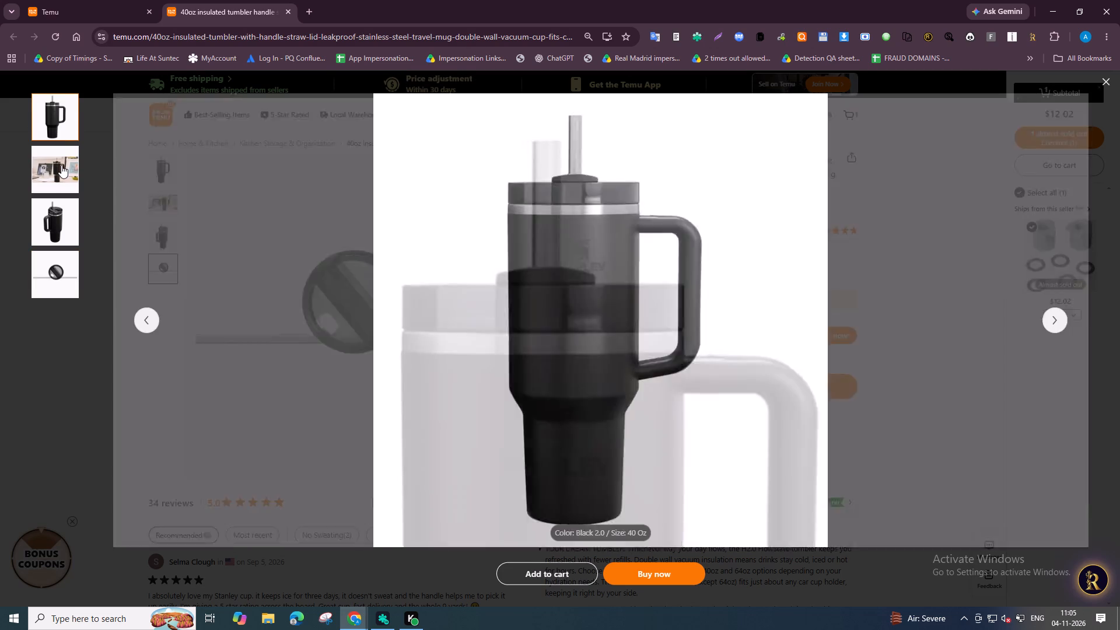
left_click(616, 301)
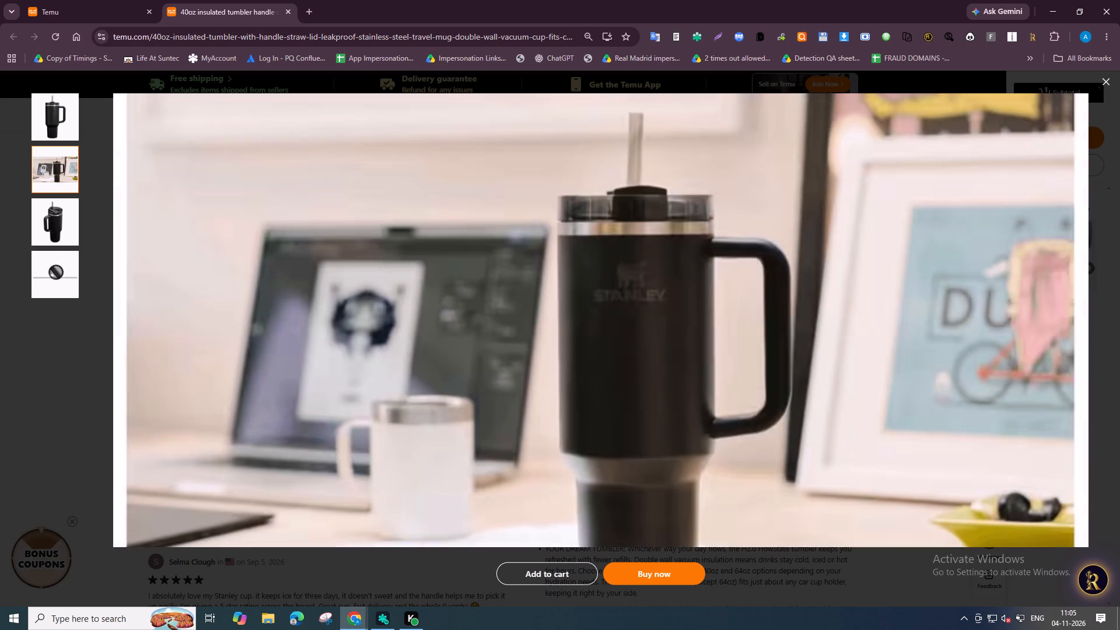
key("Escape")
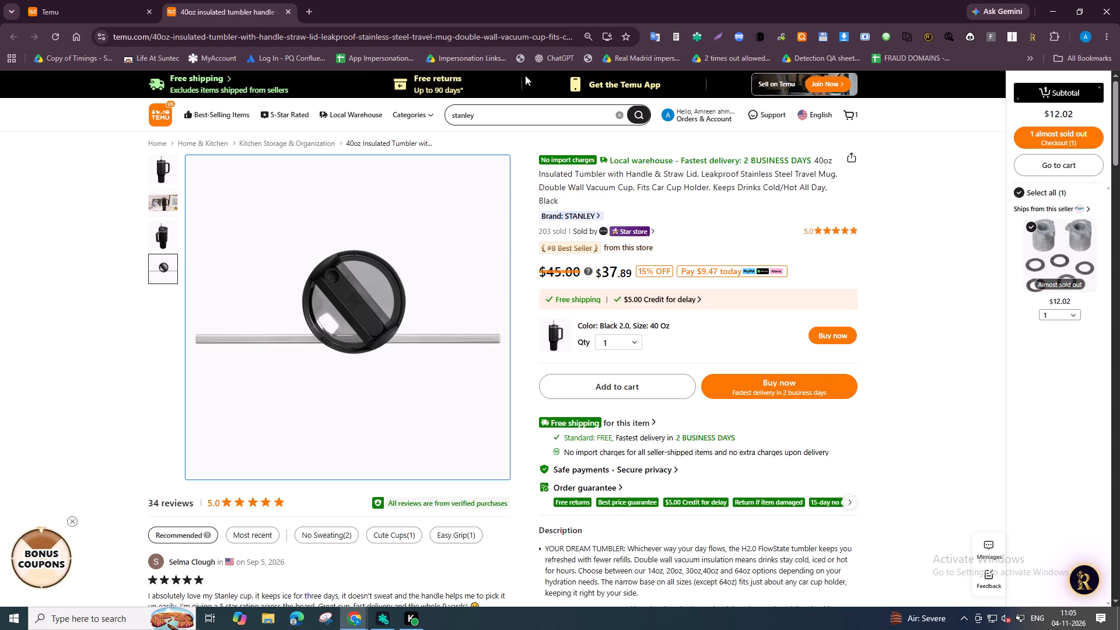
left_click(521, 36)
key("ctrl+a")
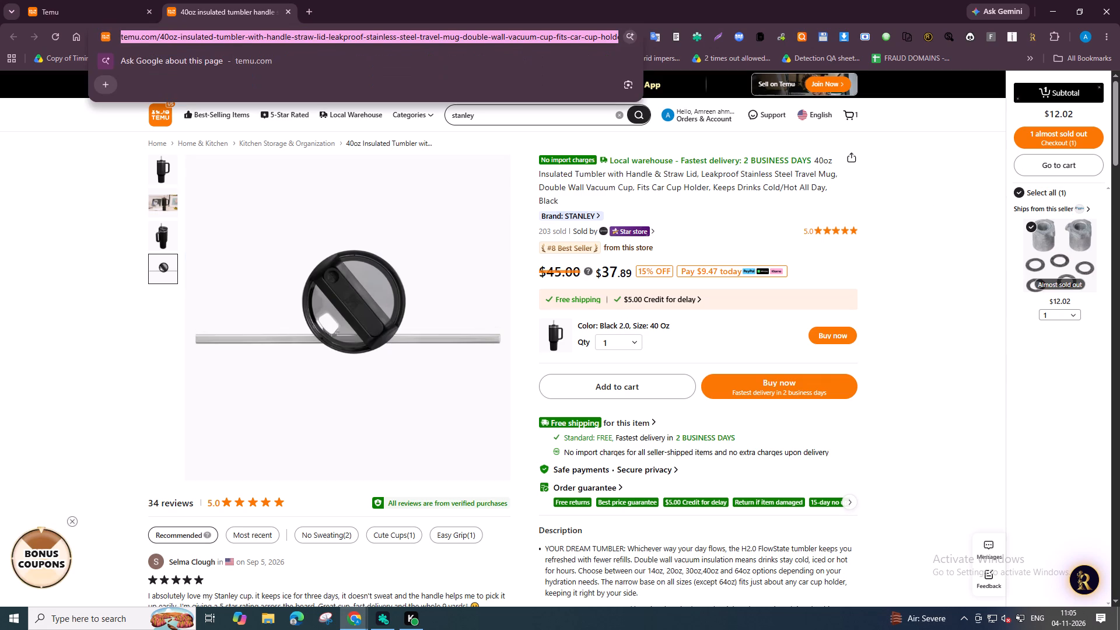
key("ctrl+a")
key("ctrl+c")
key("ctrl+c")
key("ctrl+c")
key("ctrl+c")
key("ctrl+c")
Submit the copied tumbler link as a Product counterfeit incident under the asset Stanley - 21 - Drinkware, and close the listing's tab.
key("alt+Tab")
left_click(301, 0)
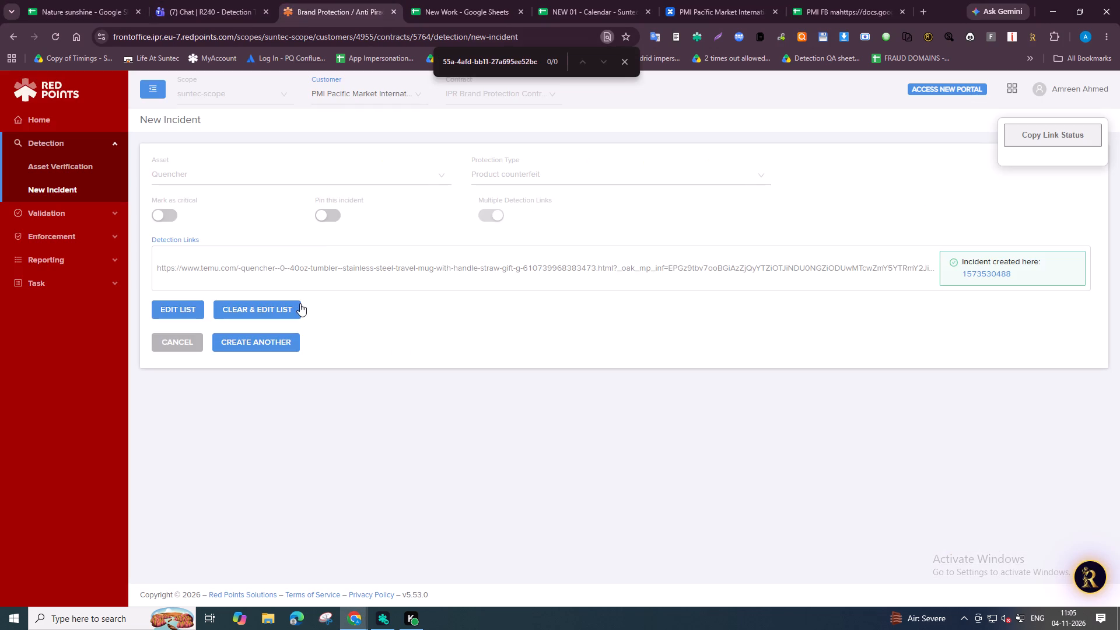
left_click(293, 311)
left_click(242, 181)
key("d")
left_click(216, 223)
left_click(220, 332)
key("ctrl+v")
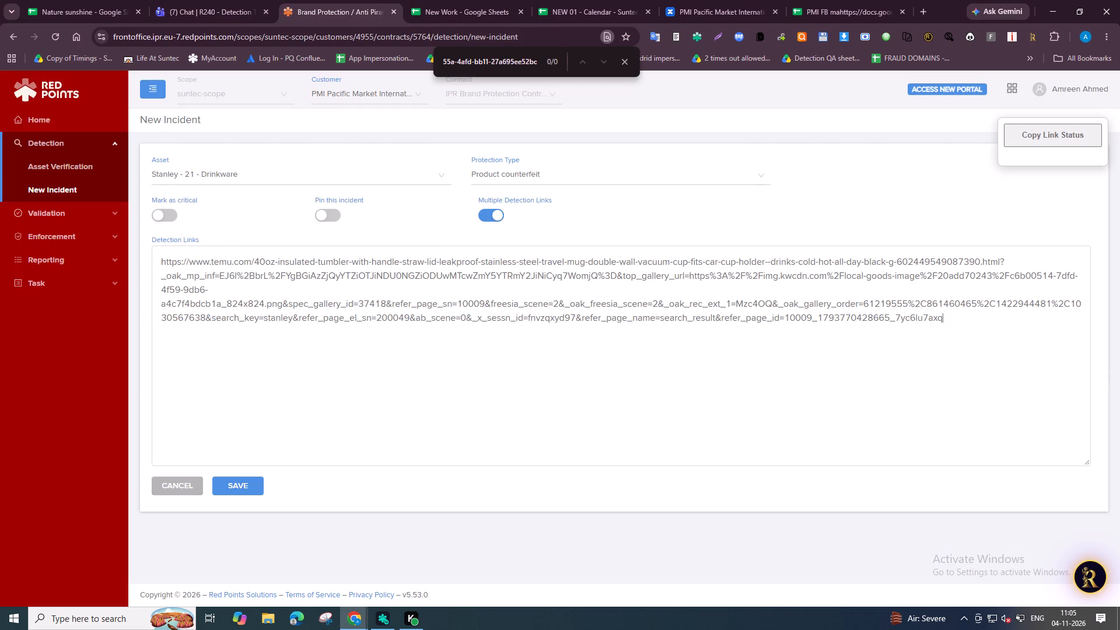
key("alt+Tab")
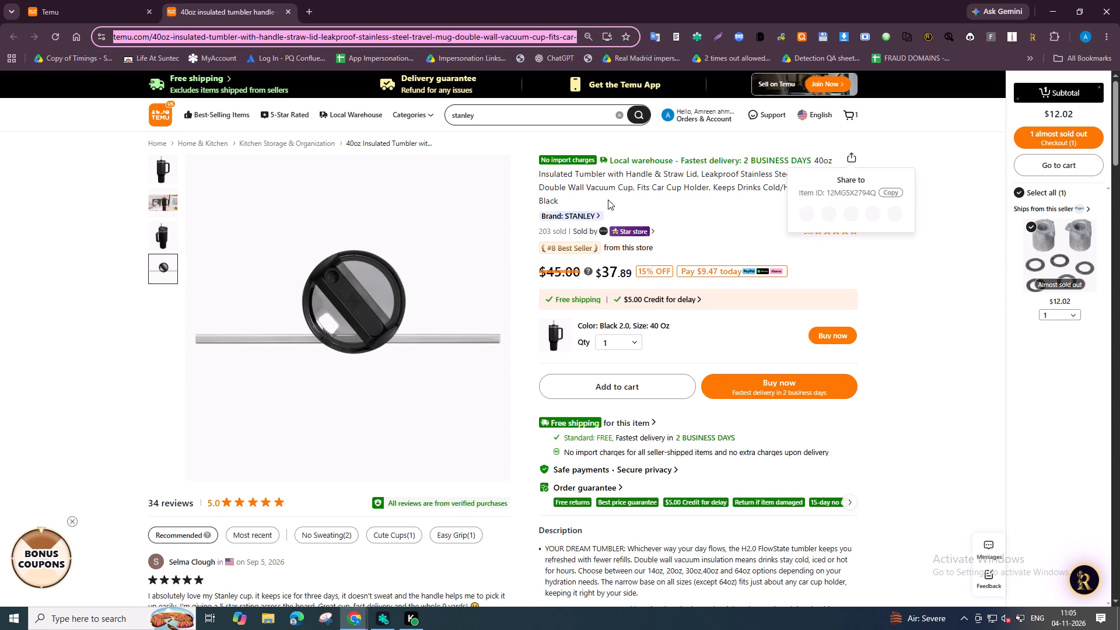
key("alt+Tab")
key("alt+Tab")
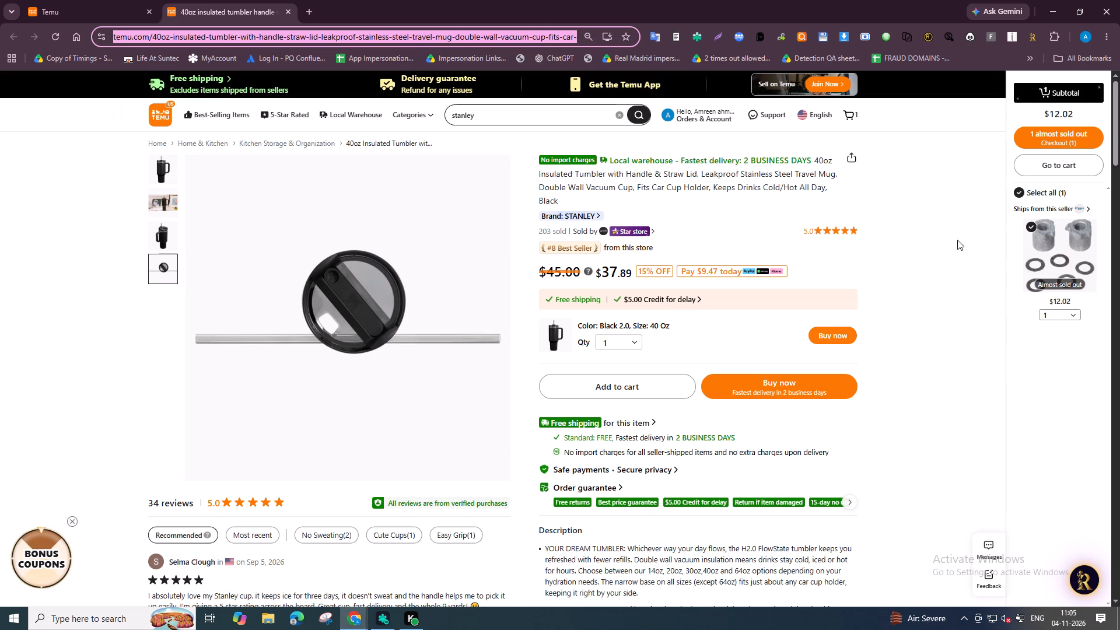
key("alt+Tab")
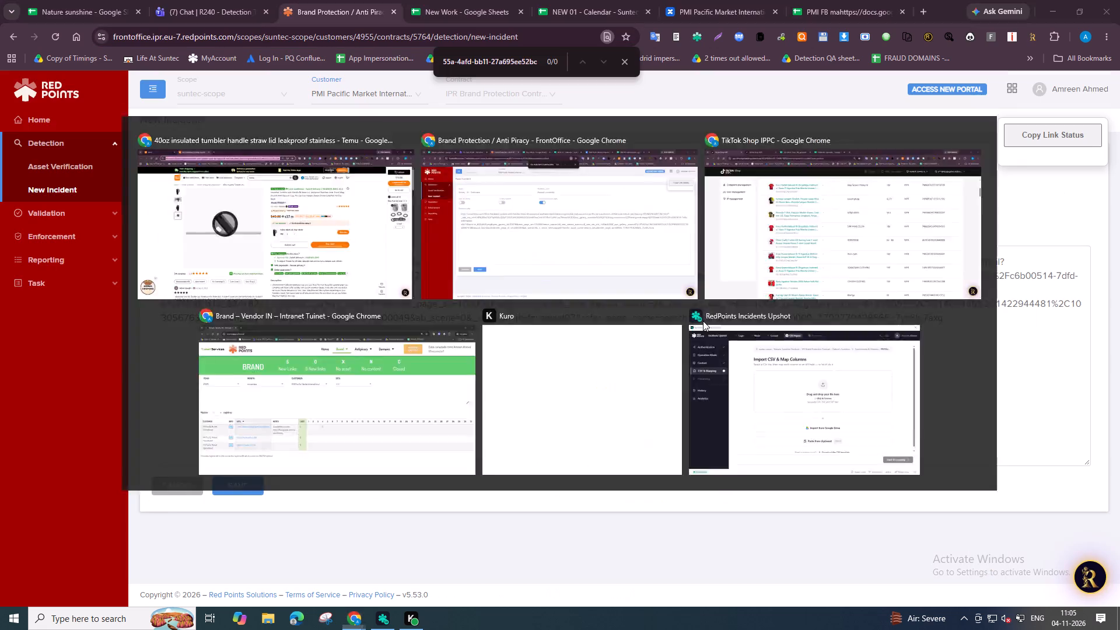
left_click(251, 483)
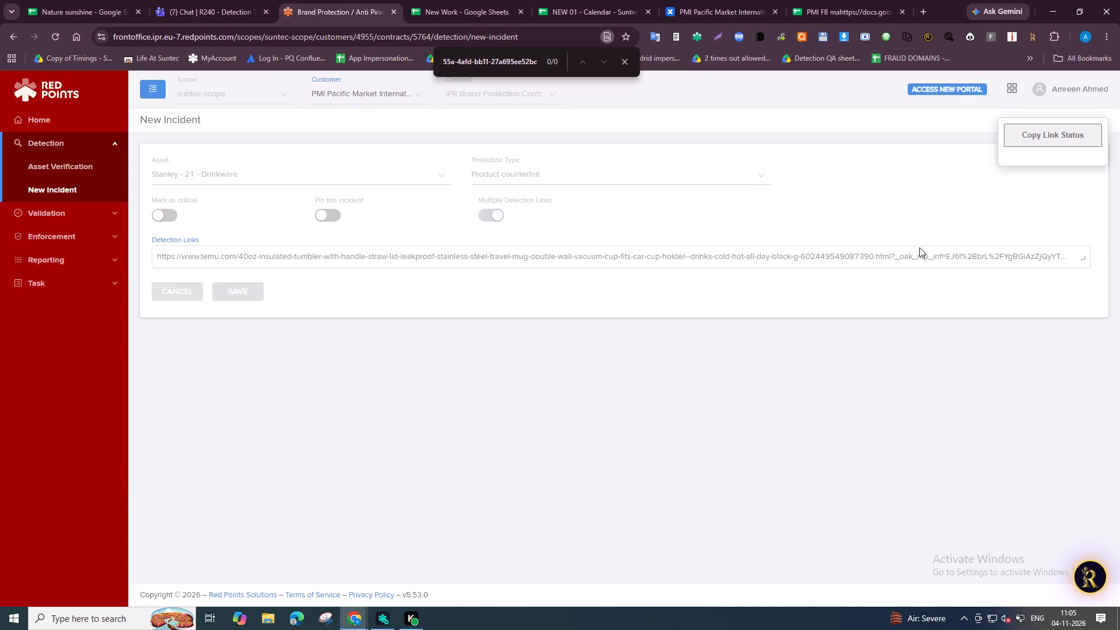
key("alt+Tab")
key("ctrl+w")
Load more Stanley results on Temu, examine them for unmarked Quencher tumblers, and request a further batch.
scroll(737, 393, "down", 9)
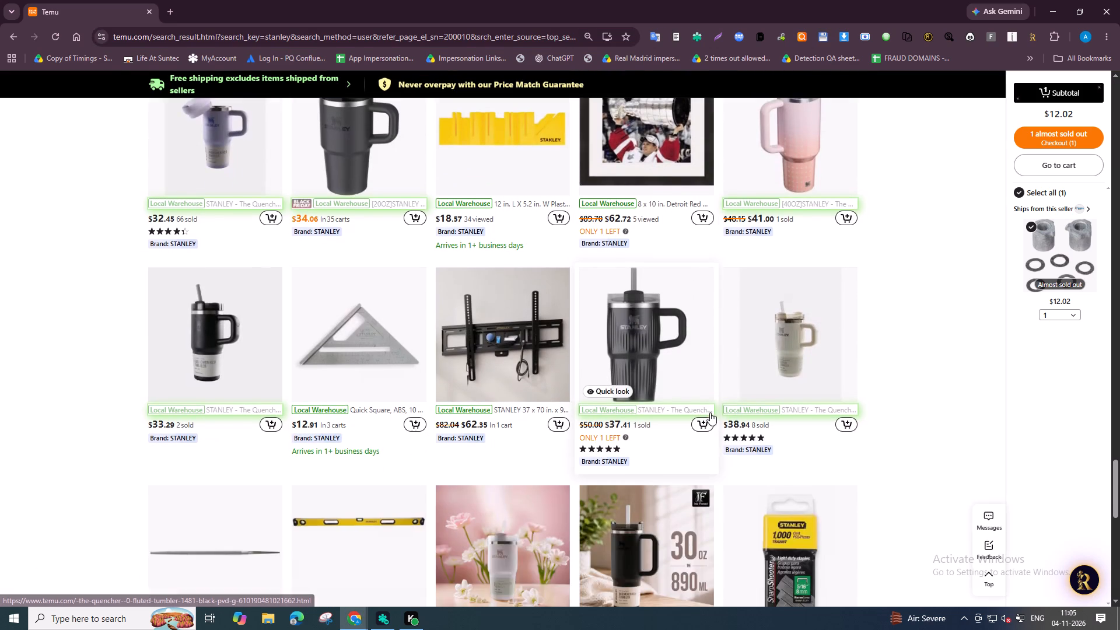
scroll(710, 412, "down", 7)
left_click(540, 513)
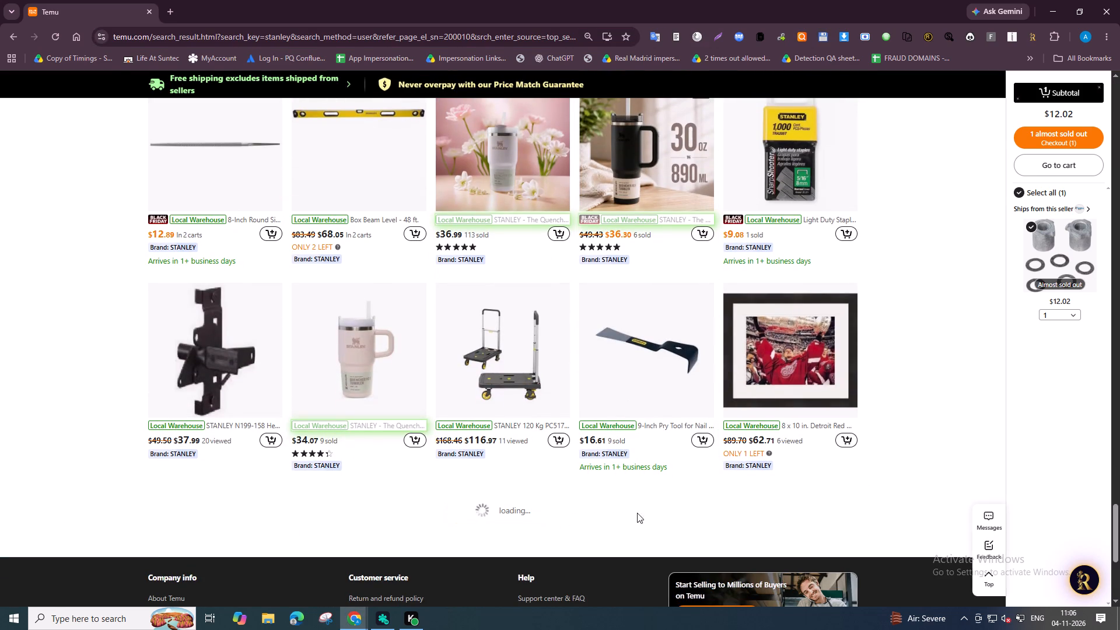
scroll(789, 419, "down", 4)
scroll(675, 397, "down", 4)
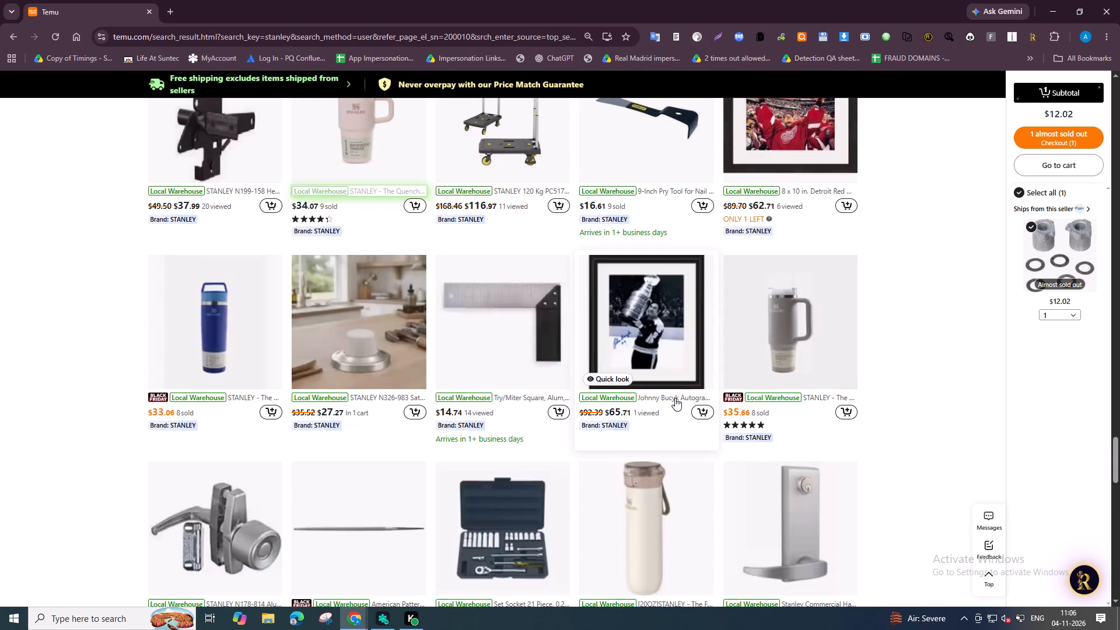
scroll(675, 398, "up", 5)
scroll(677, 421, "down", 6)
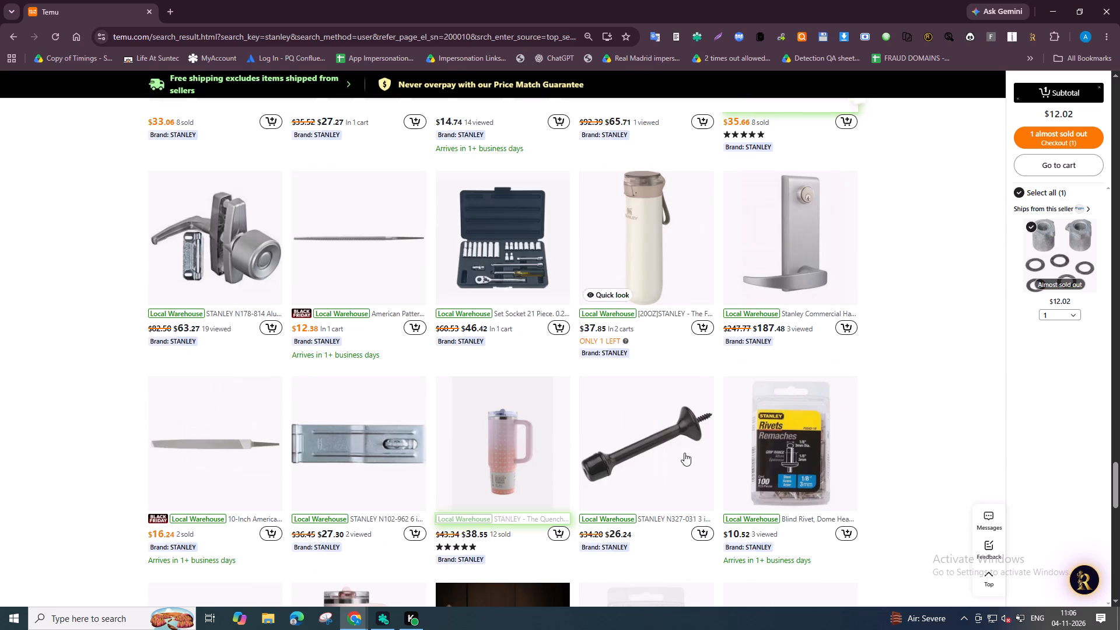
scroll(684, 448, "down", 7)
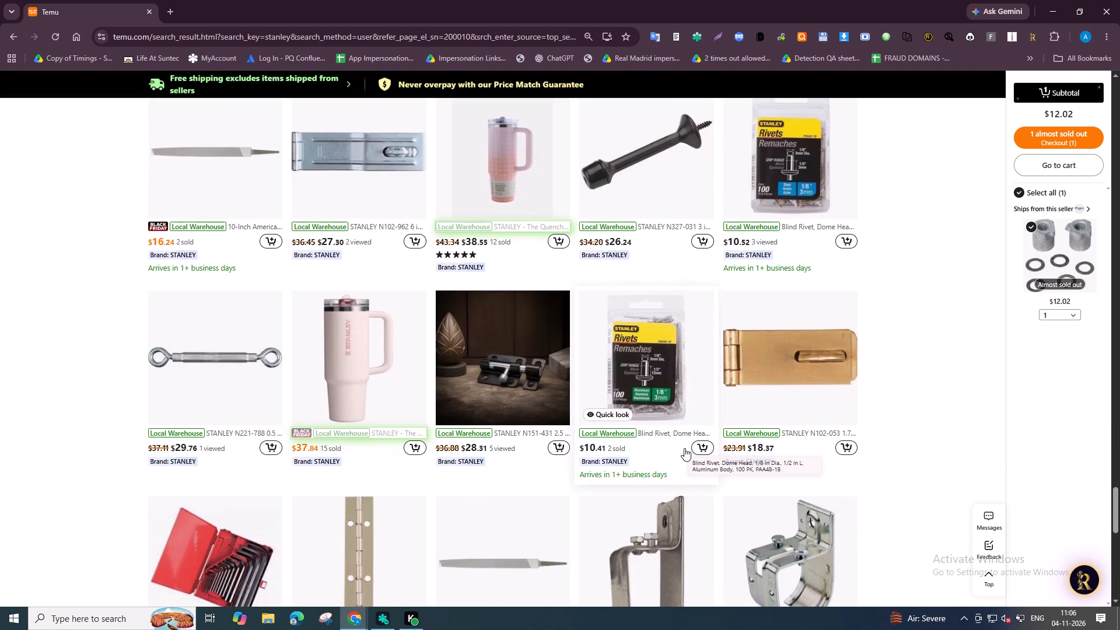
scroll(684, 448, "down", 9)
left_click(509, 269)
left_click(507, 282)
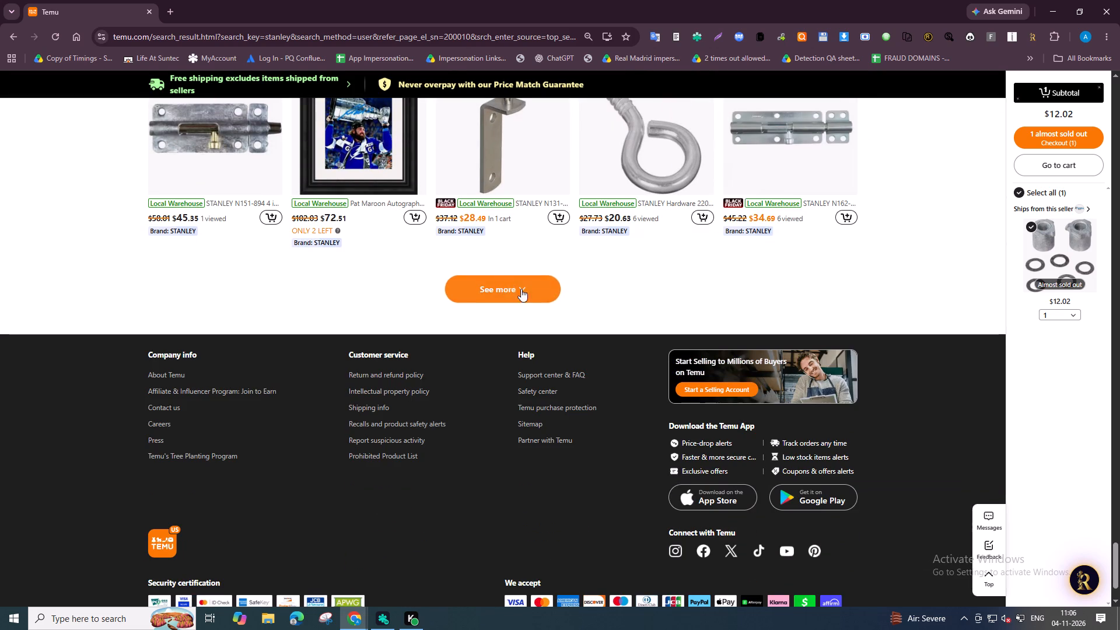
Examine the newly loaded Stanley results for Quencher tumblers not yet marked, and request another batch.
scroll(729, 380, "down", 5)
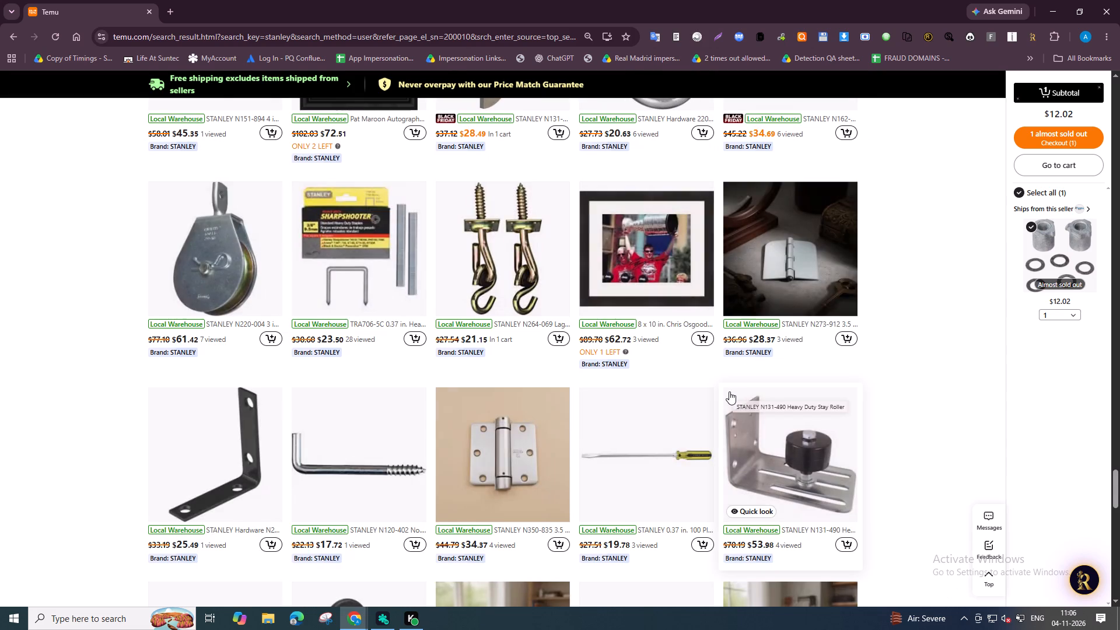
scroll(729, 391, "down", 15)
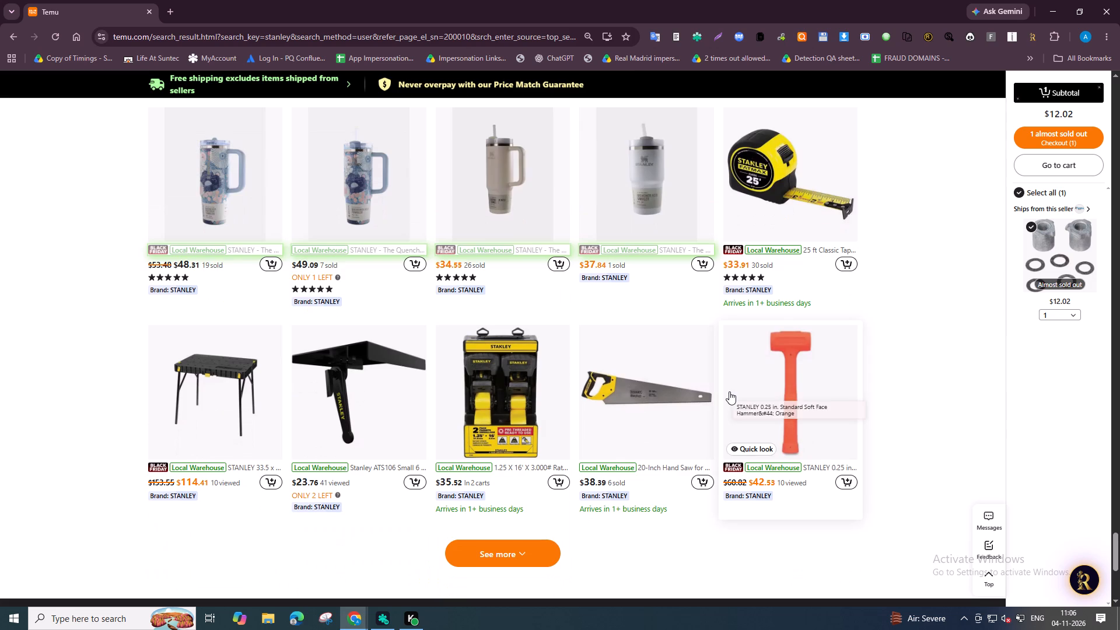
scroll(729, 391, "down", 3)
left_click(534, 386)
scroll(748, 464, "up", 2)
scroll(767, 414, "down", 2)
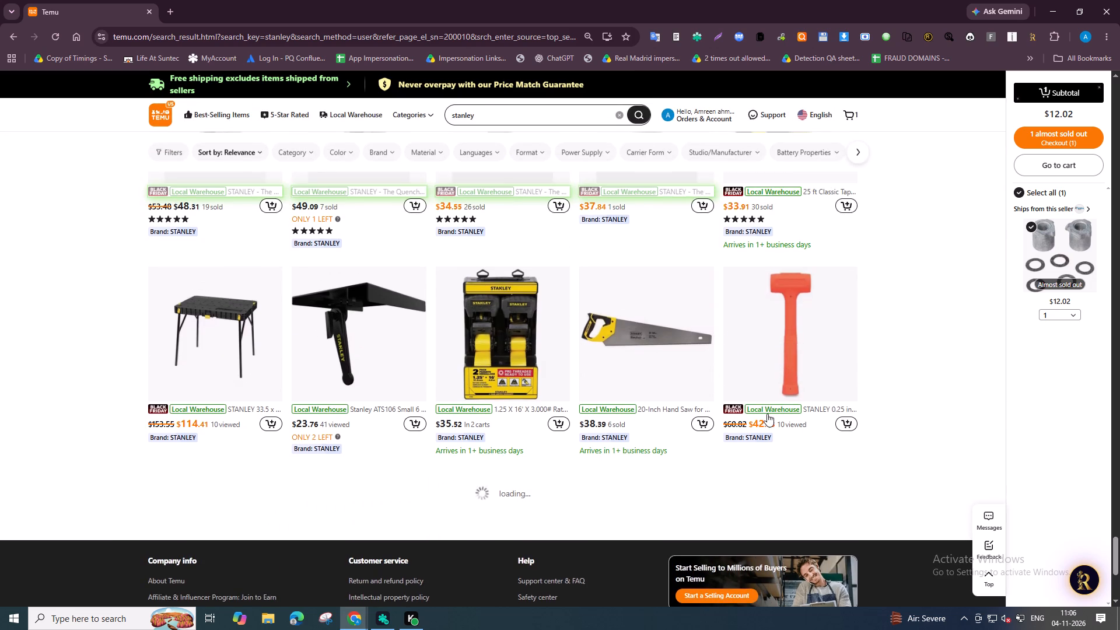
Load a further batch of Stanley results on Temu and examine them for drinkware listings not yet marked.
scroll(767, 414, "down", 2)
scroll(1079, 437, "down", 14)
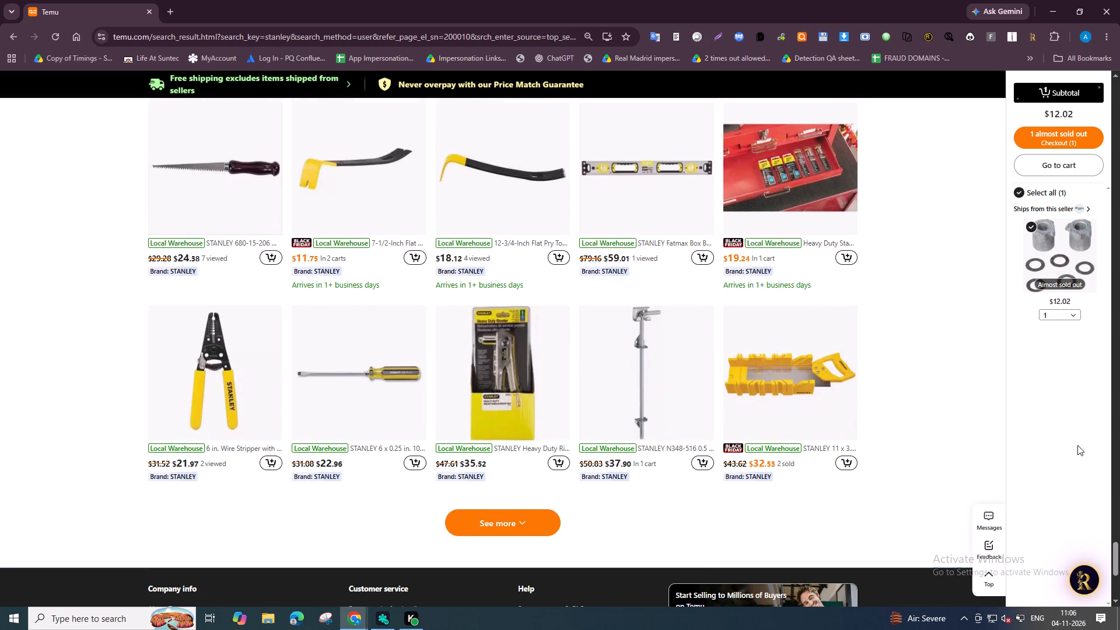
scroll(1077, 445, "down", 5)
left_click(553, 207)
scroll(578, 394, "up", 3)
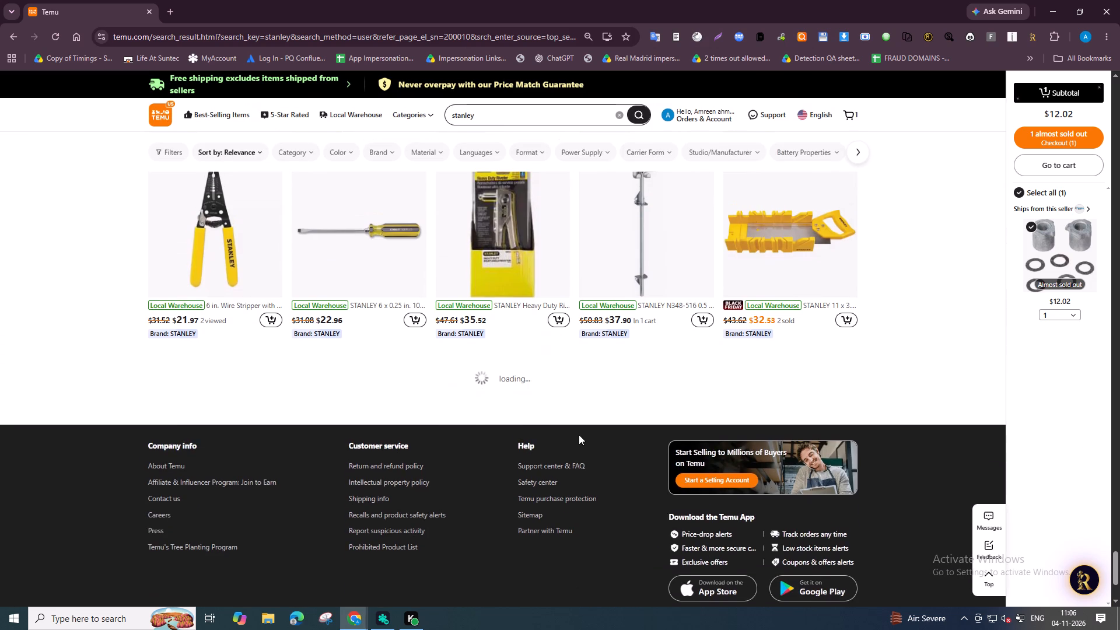
scroll(611, 433, "down", 5)
scroll(935, 430, "down", 3)
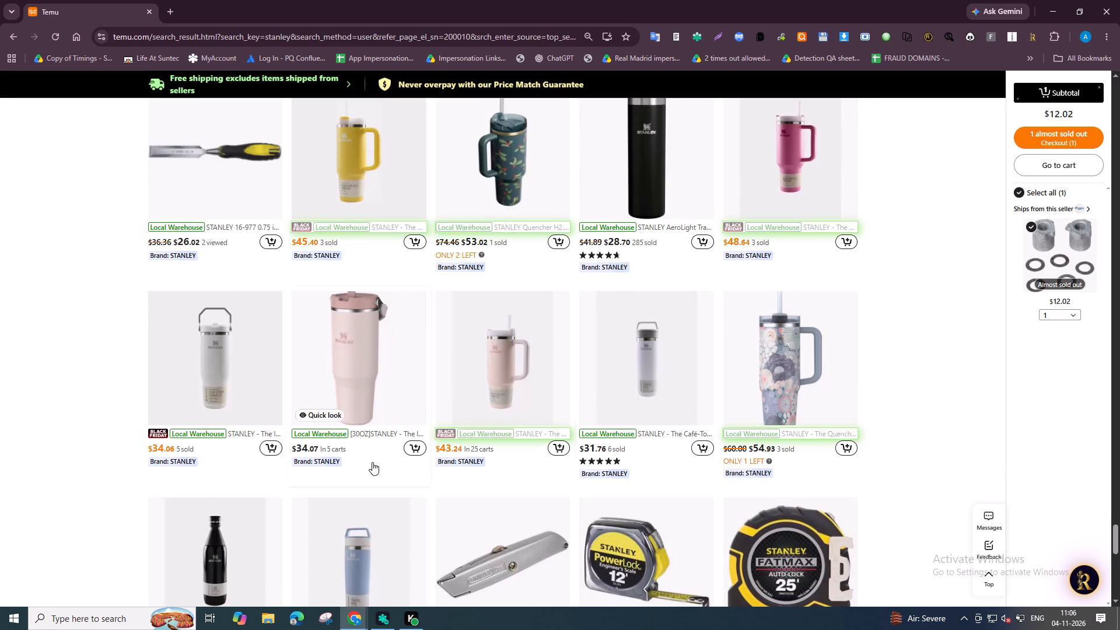
Open the $34.06 STANLEY Ice Flow Flip Straw 2.0 Tumbler listing in white and copy its full link.
left_click(237, 437, "ctrl")
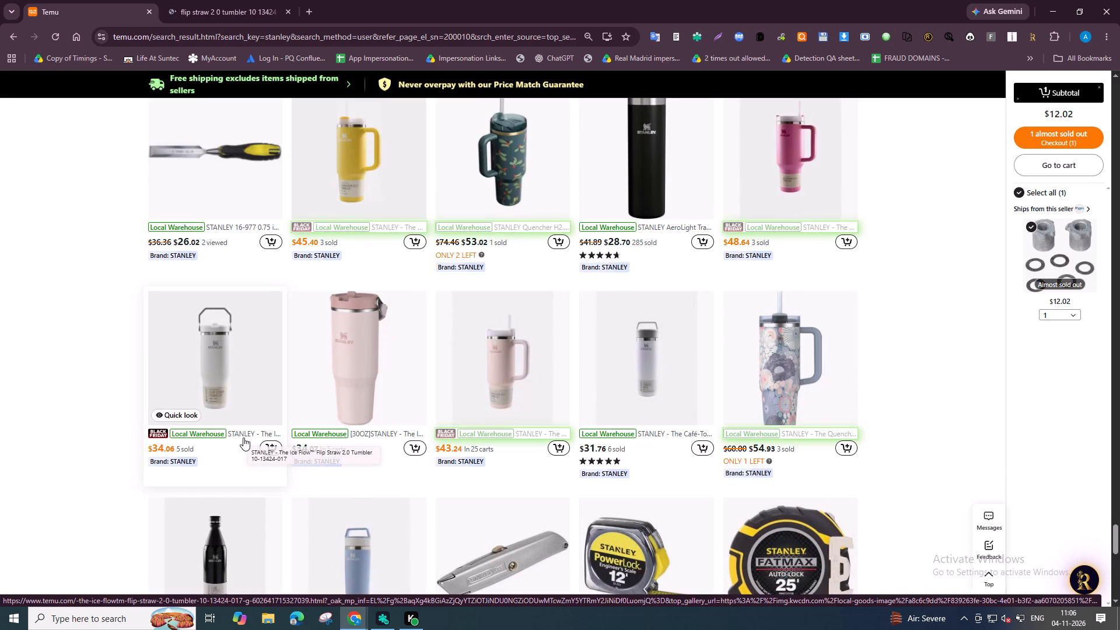
scroll(240, 437, "down", 6)
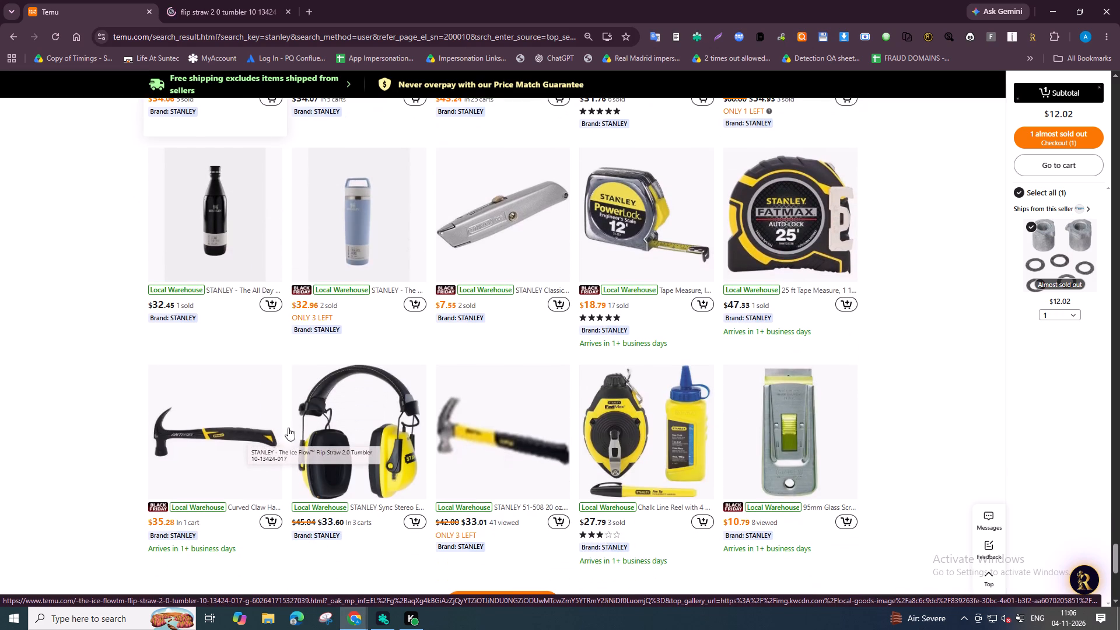
left_click(177, 0)
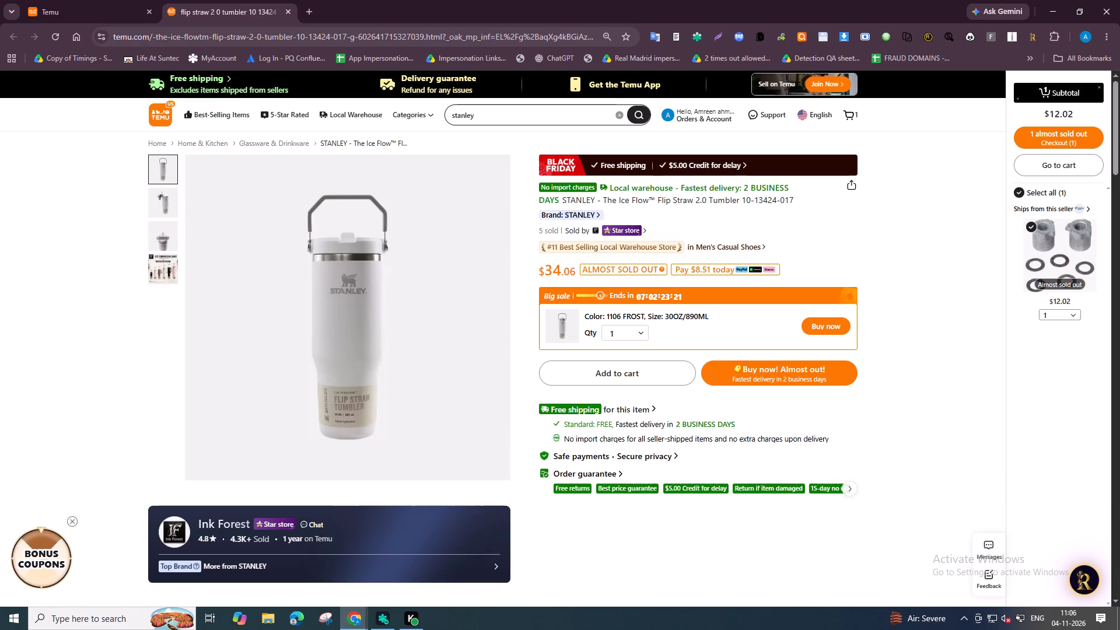
left_click(213, 38)
key("ctrl+a")
key("ctrl+c")
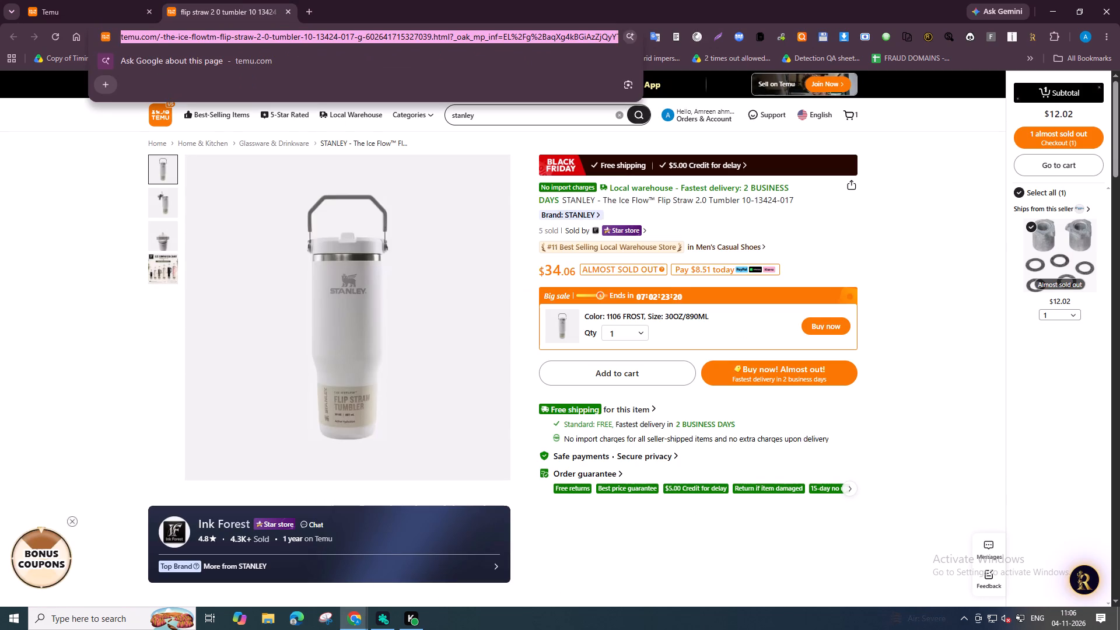
key("ctrl+c")
key("ctrl+c")
key("ctrl+c")
key("ctrl+c")
Submit the copied flip straw tumbler link as a Product counterfeit incident under the asset Iceflow.
key("alt+Tab")
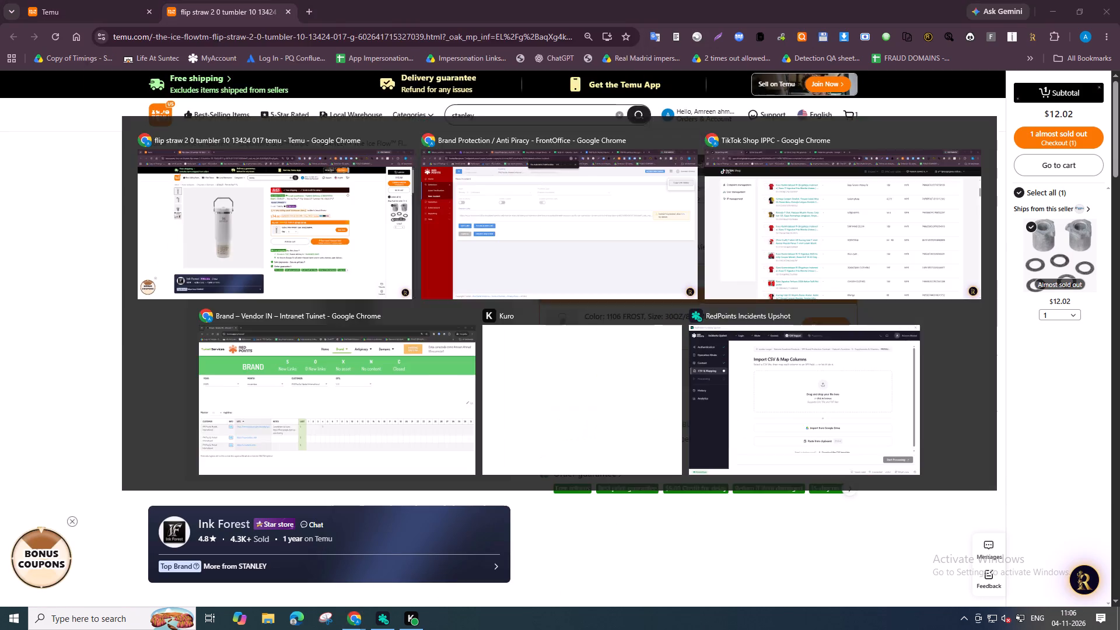
left_click(288, 317)
left_click(240, 175)
key("f")
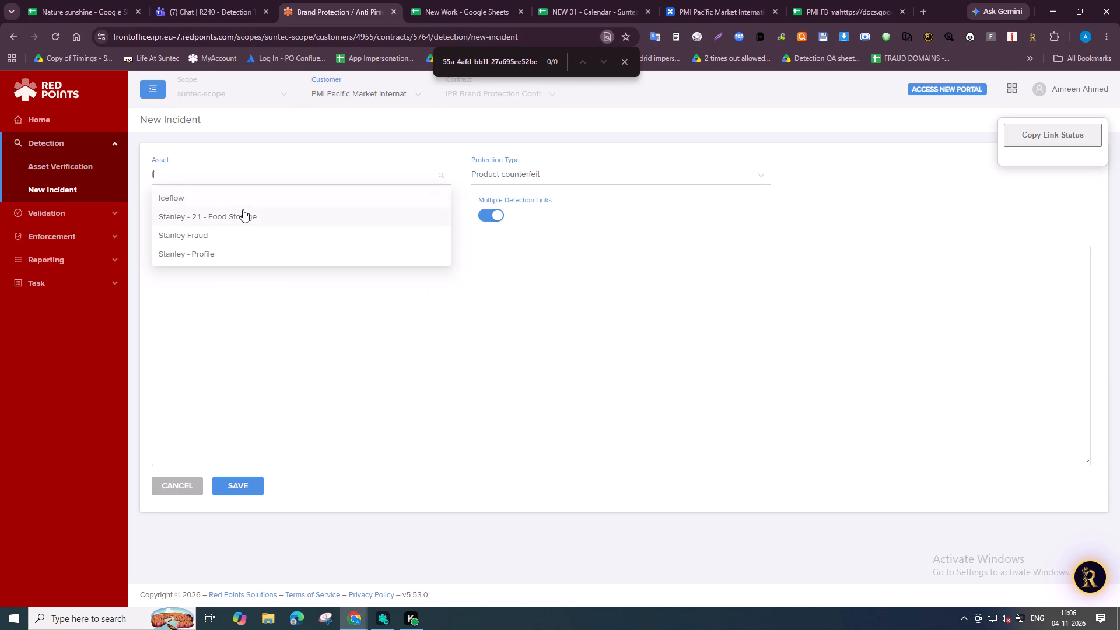
left_click(190, 198)
left_click(226, 294)
key("ctrl+v")
key("alt+Tab")
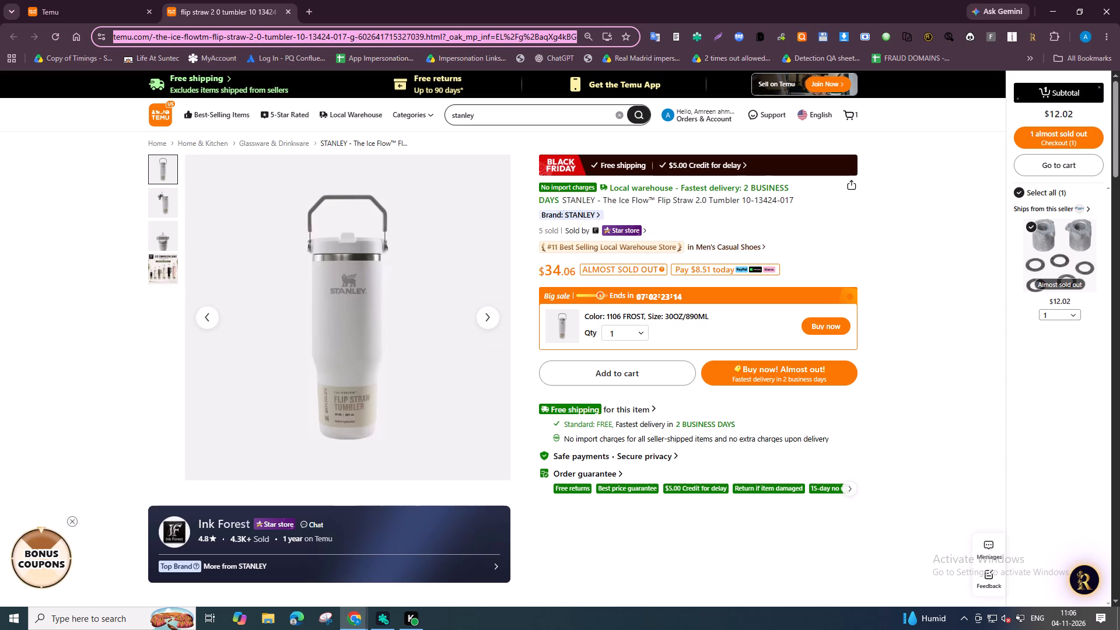
key("alt+Tab")
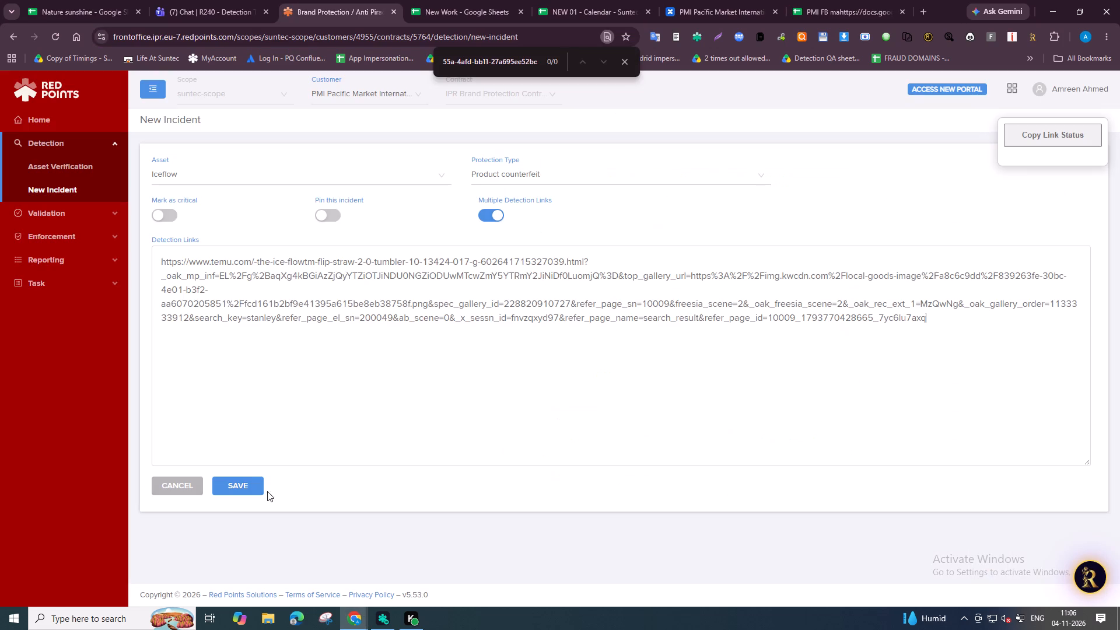
left_click(262, 487)
Close the flip straw tumbler listing, load one more batch of Stanley results on Temu to examine, and close the Temu search.
key("alt+Tab")
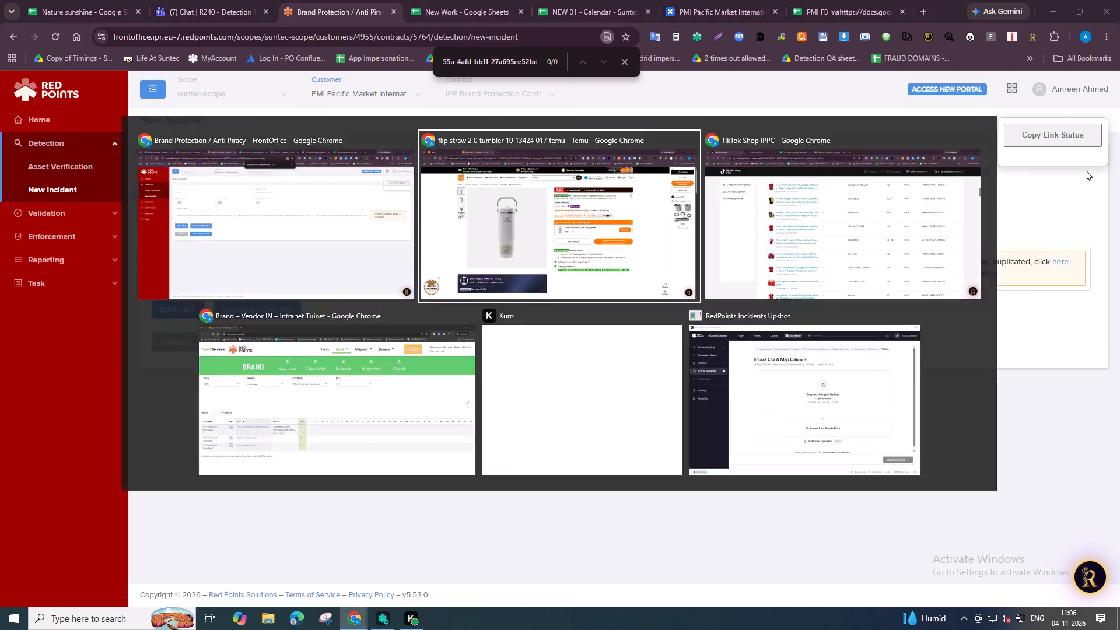
key("ctrl+w")
scroll(936, 358, "down", 7)
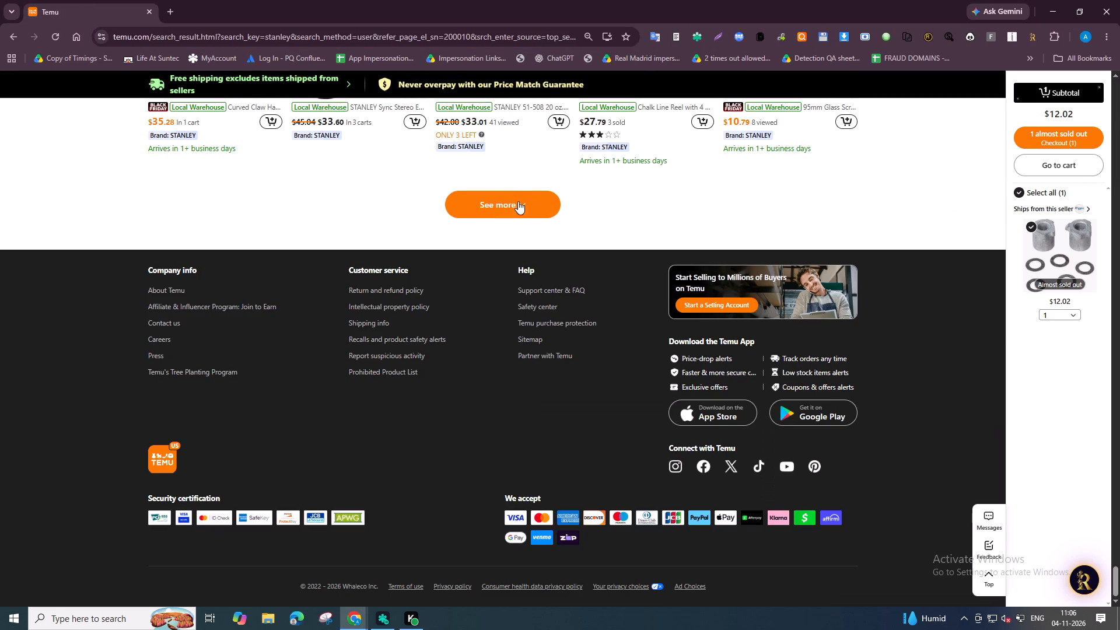
left_click(518, 204)
scroll(732, 324, "up", 3)
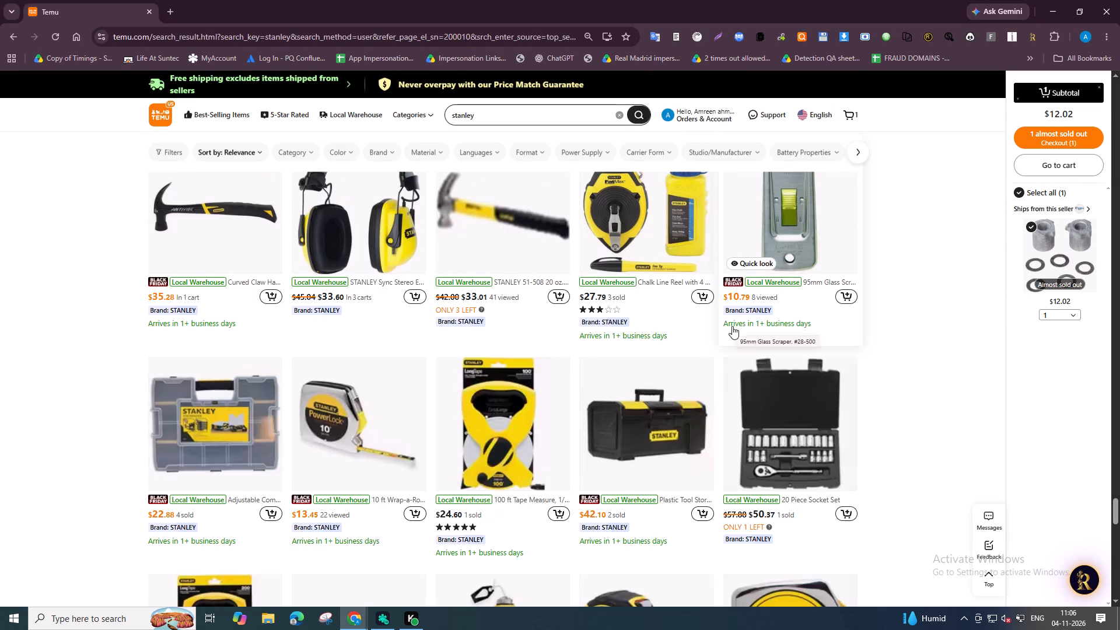
scroll(732, 326, "down", 8)
key("ctrl+w")
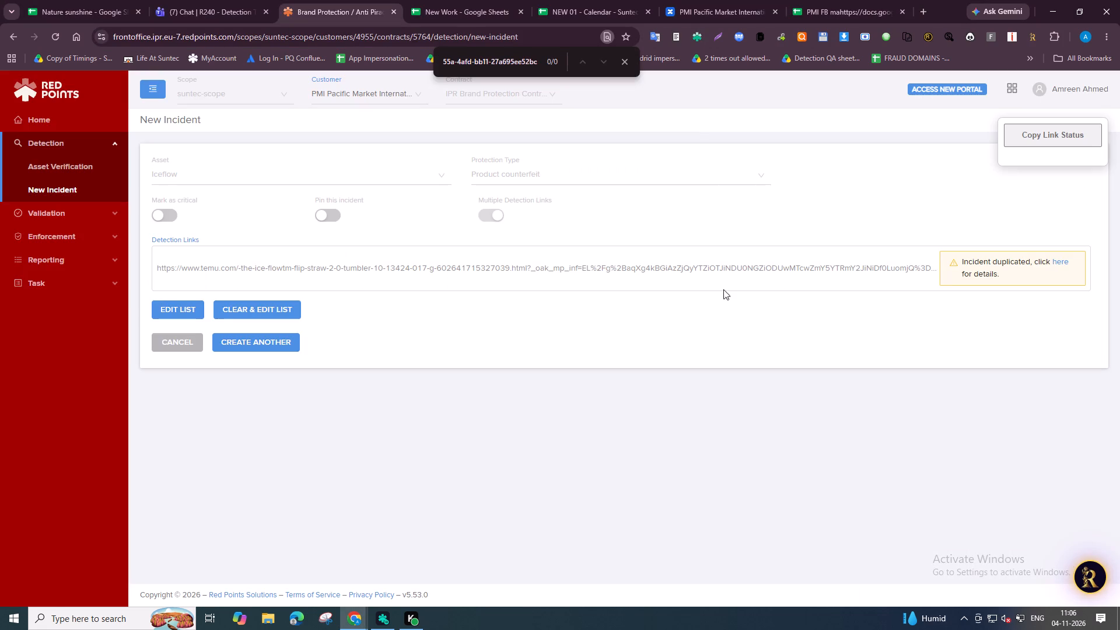
In the Tuinet Brand tracker, mark the temu.com row for PMI Pacific Market International as S on day 4 of November.
key("alt+Tab")
key("alt+Tab")
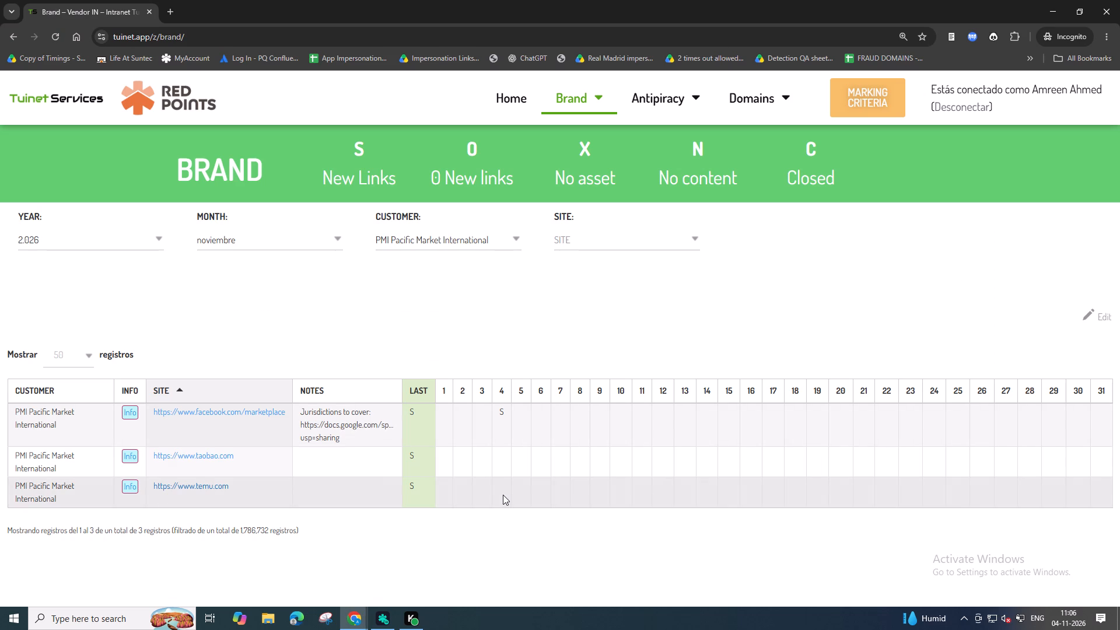
double_click(503, 495)
left_click(484, 385)
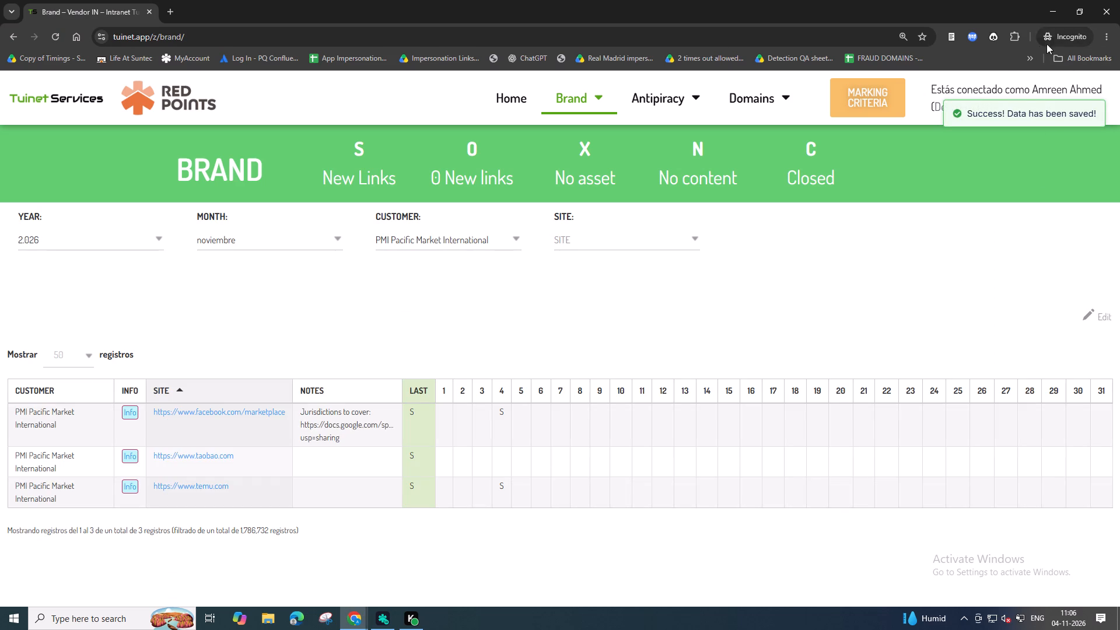
Open the Chrome profile named amreen and search Google for "site:taobao.com quencher stanley".
key("alt+Tab")
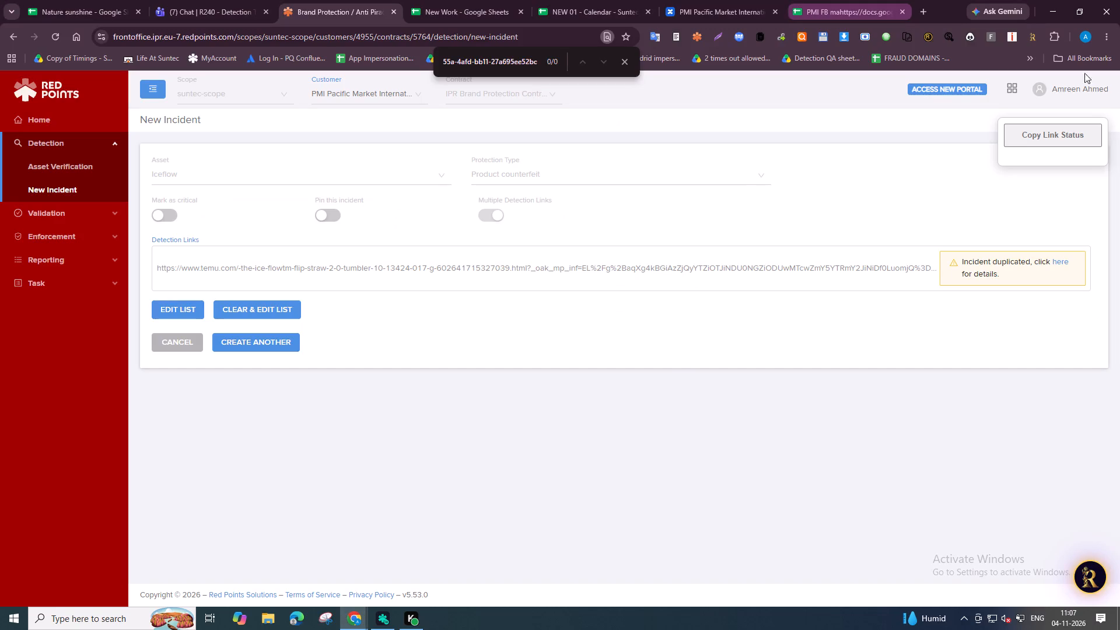
left_click(1087, 36)
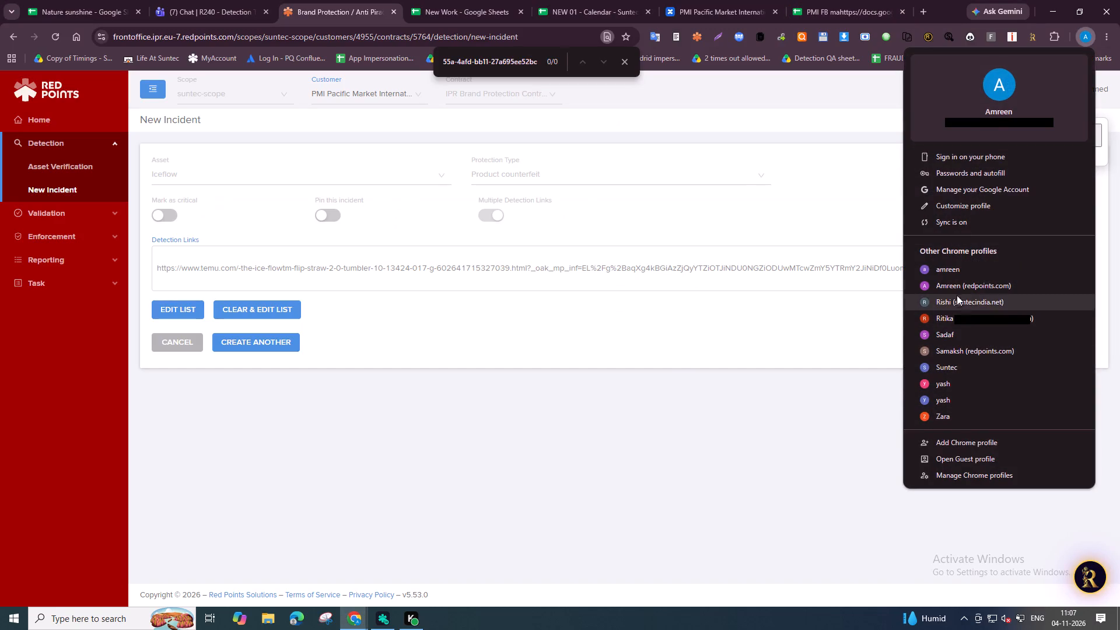
left_click(959, 268)
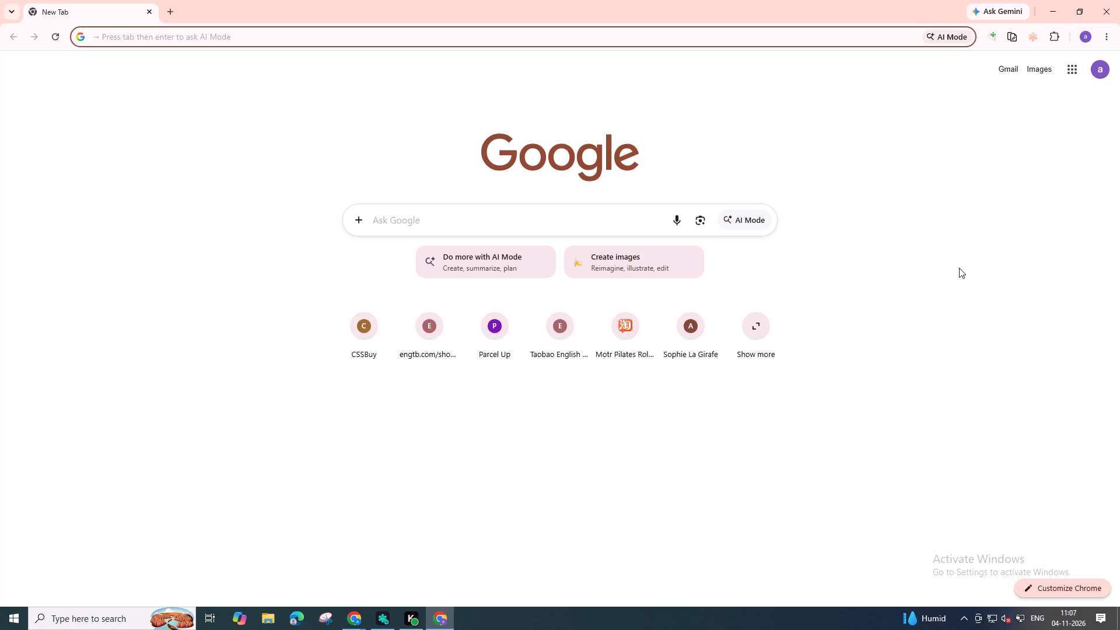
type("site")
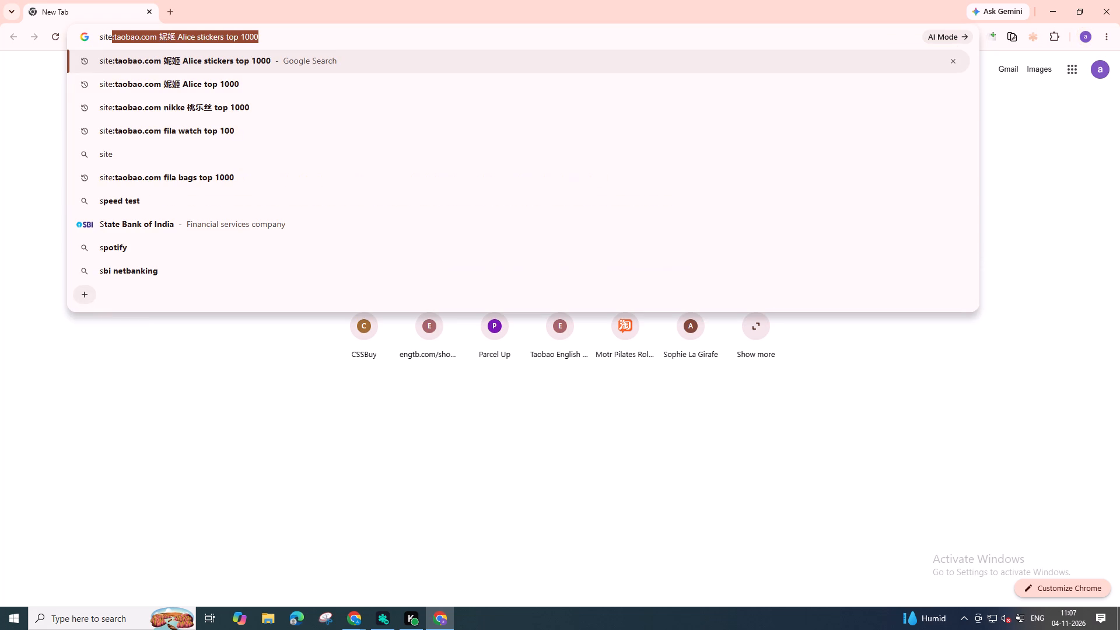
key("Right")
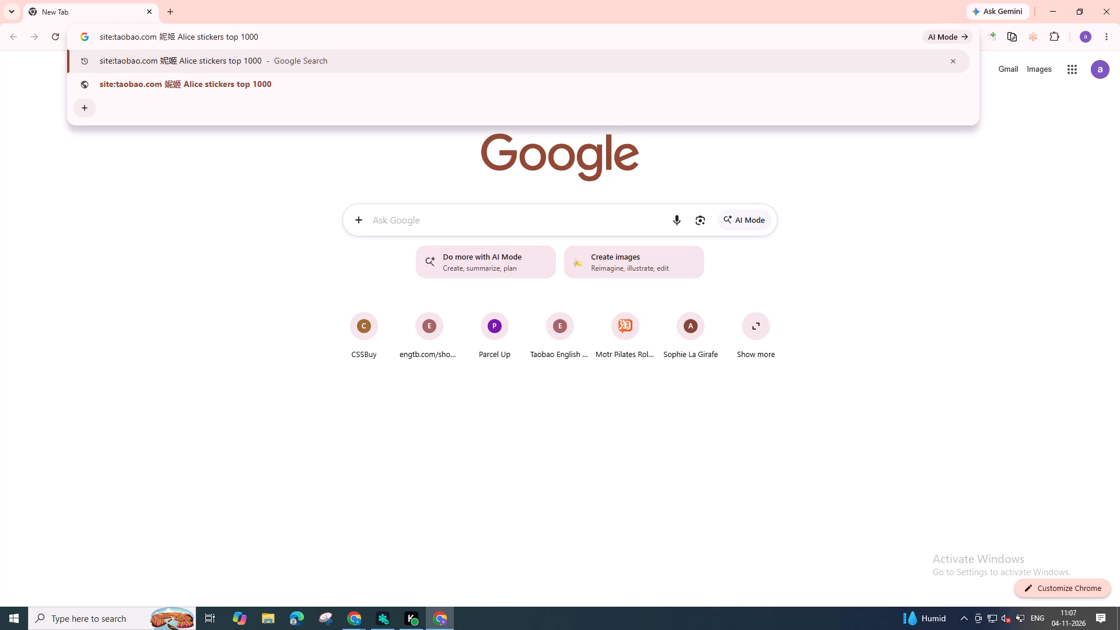
left_click_drag(157, 37, 415, 41)
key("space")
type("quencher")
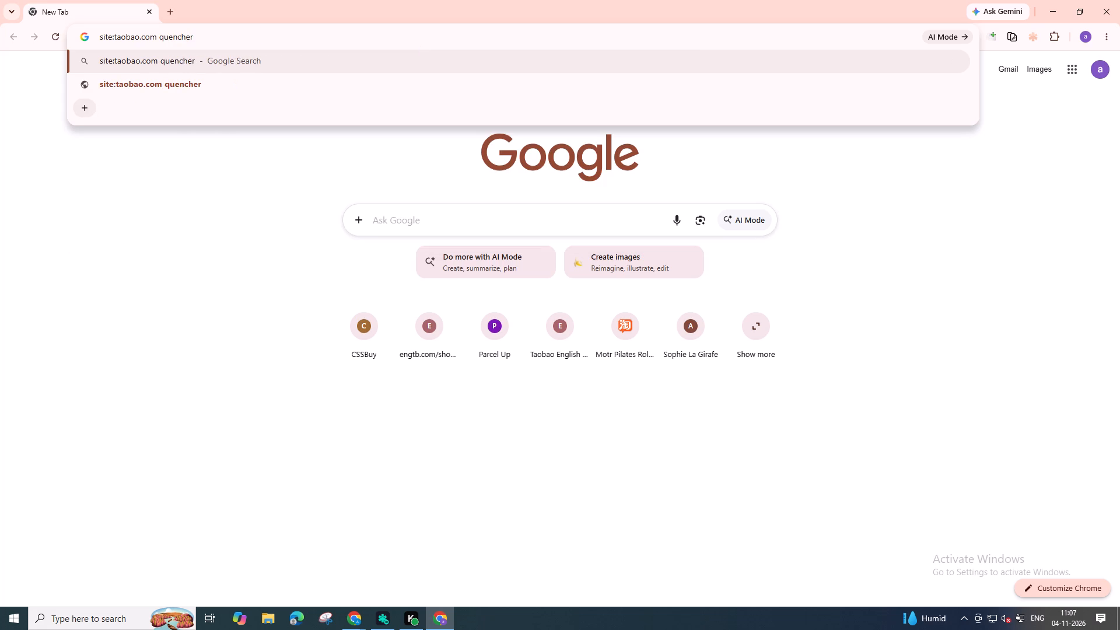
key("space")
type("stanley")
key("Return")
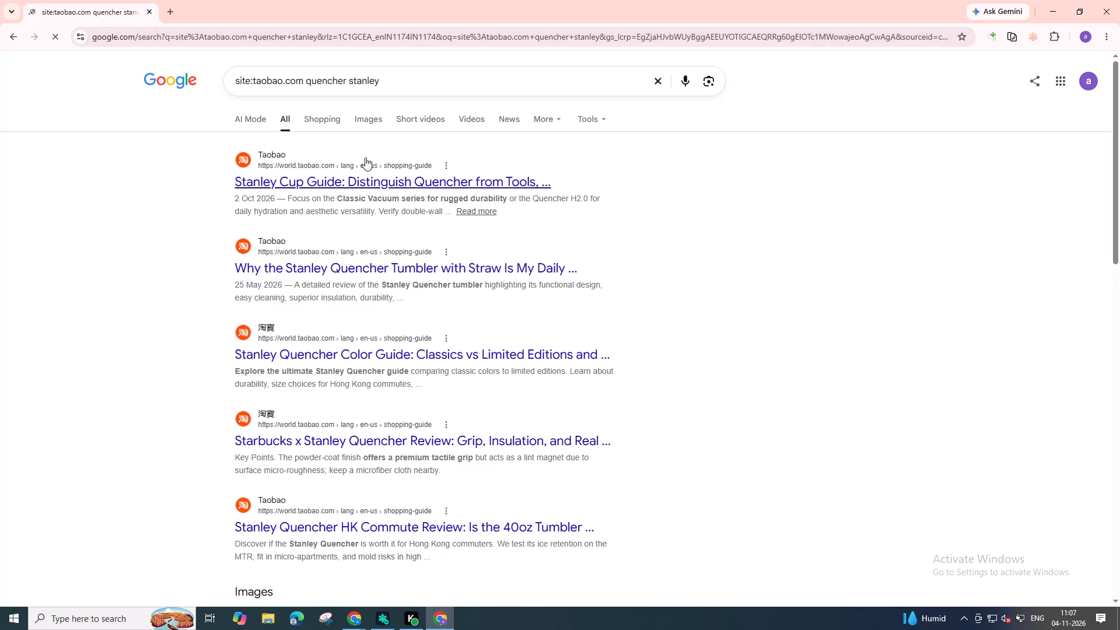
Change the Google query to "site:taobao.com stanley" and examine the expanded set of image results.
double_click(323, 83)
key("Delete")
key("Return")
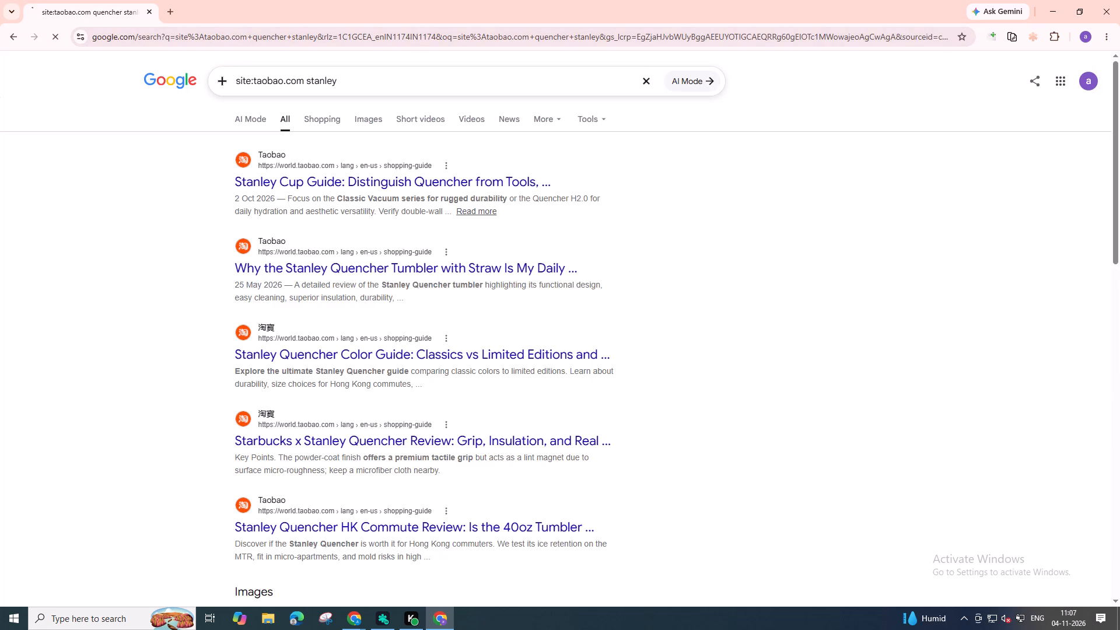
scroll(487, 273, "down", 5)
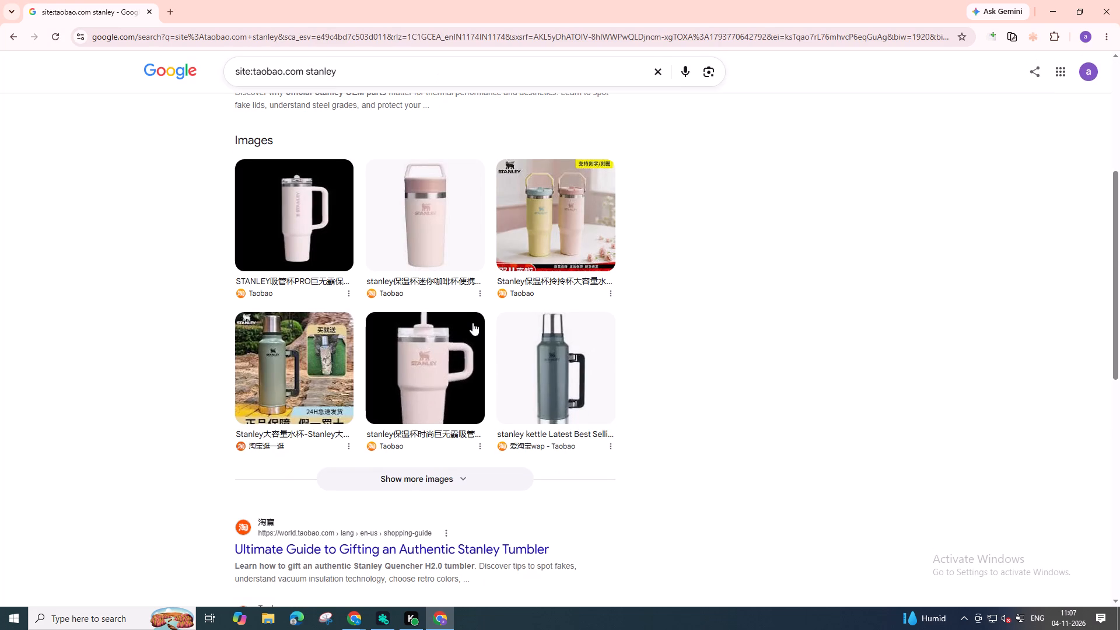
left_click(494, 472)
scroll(618, 457, "down", 7)
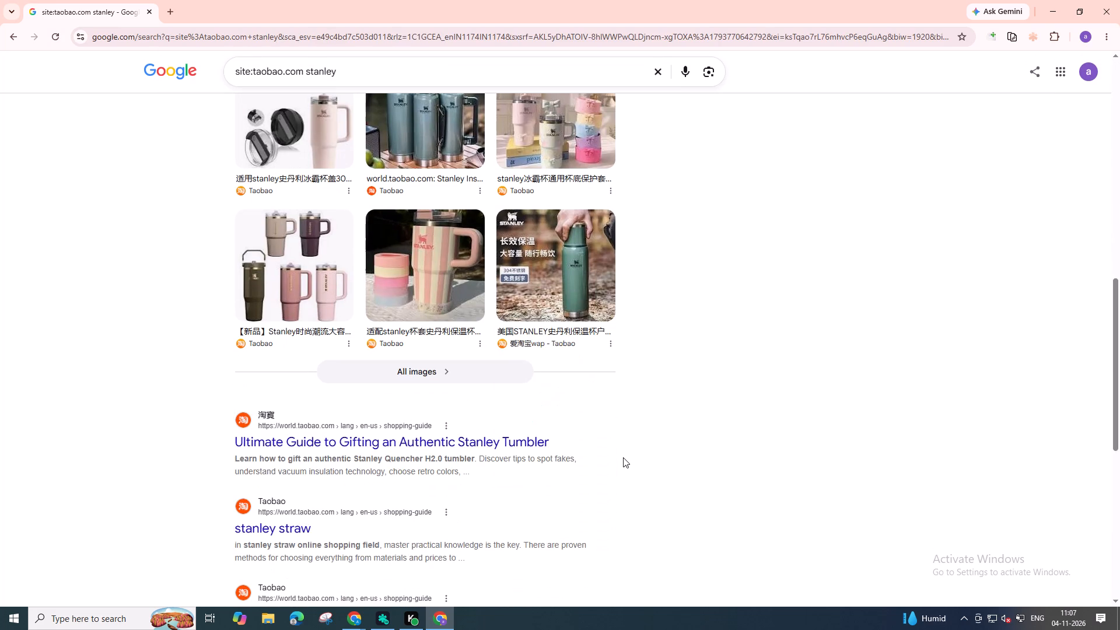
scroll(626, 387, "up", 1)
Search for "site:taobao.com stanley top 10", expand the image results, and open the Taobao 保温stanley Top 1000 product list.
left_click(447, 68)
key("space")
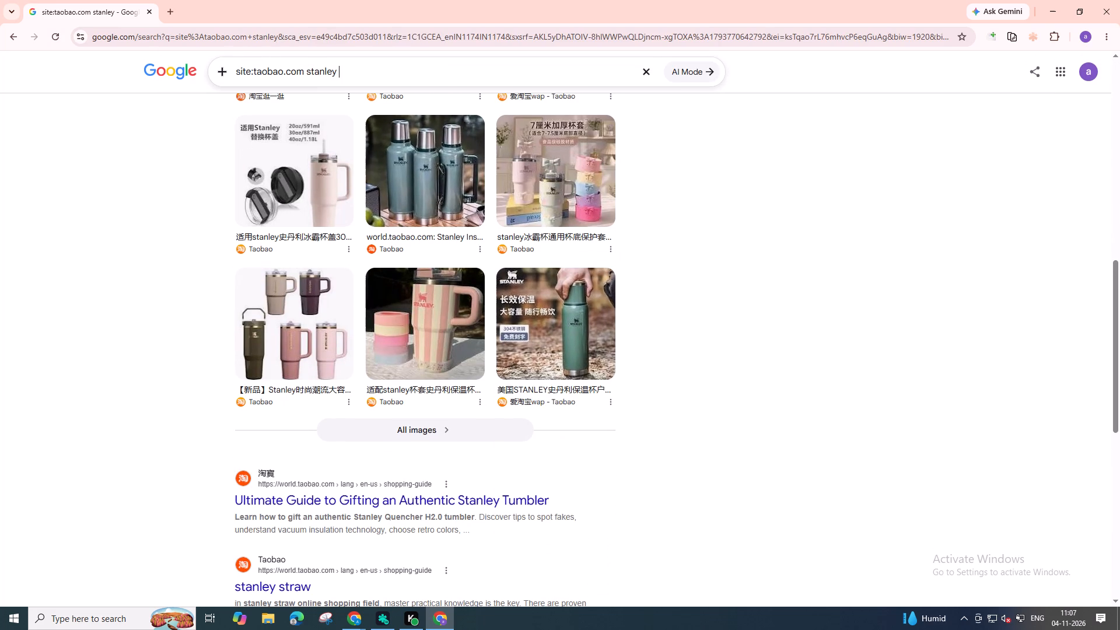
type("top 10")
key("Return")
scroll(447, 71, "down", 5)
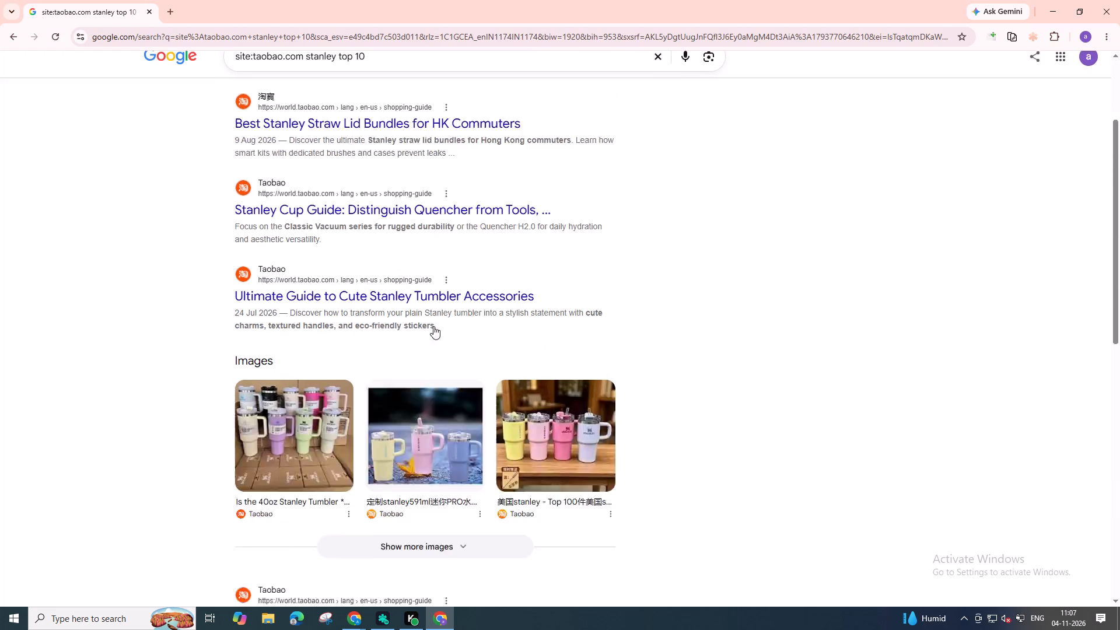
left_click(446, 400)
scroll(447, 400, "down", 4)
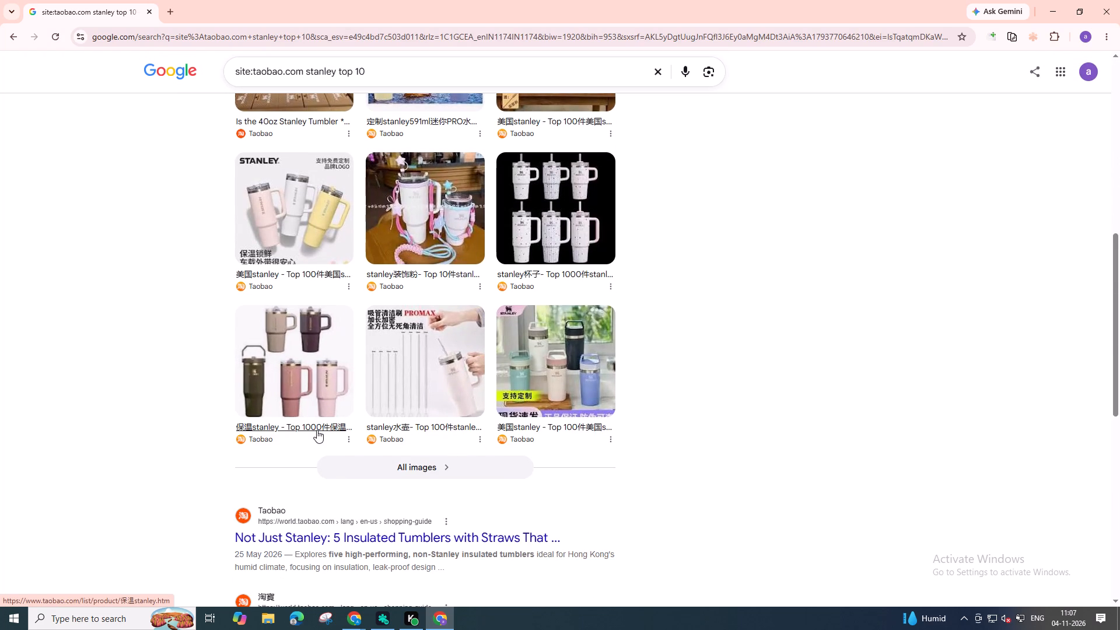
left_click(317, 432, "ctrl")
left_click(269, 0)
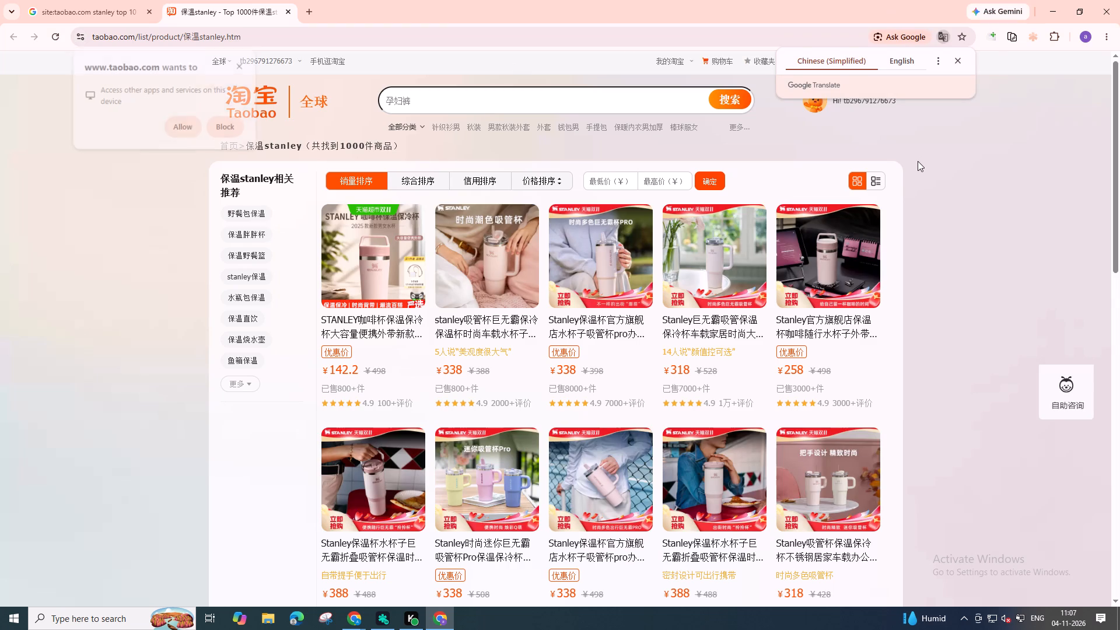
Switch the Taobao 保温stanley product results from grid to list view.
left_click(881, 180)
Apply the RedPoints IPR Plugin configuration with suite IPR and environment production, and close the configuration page.
right_click(1037, 38)
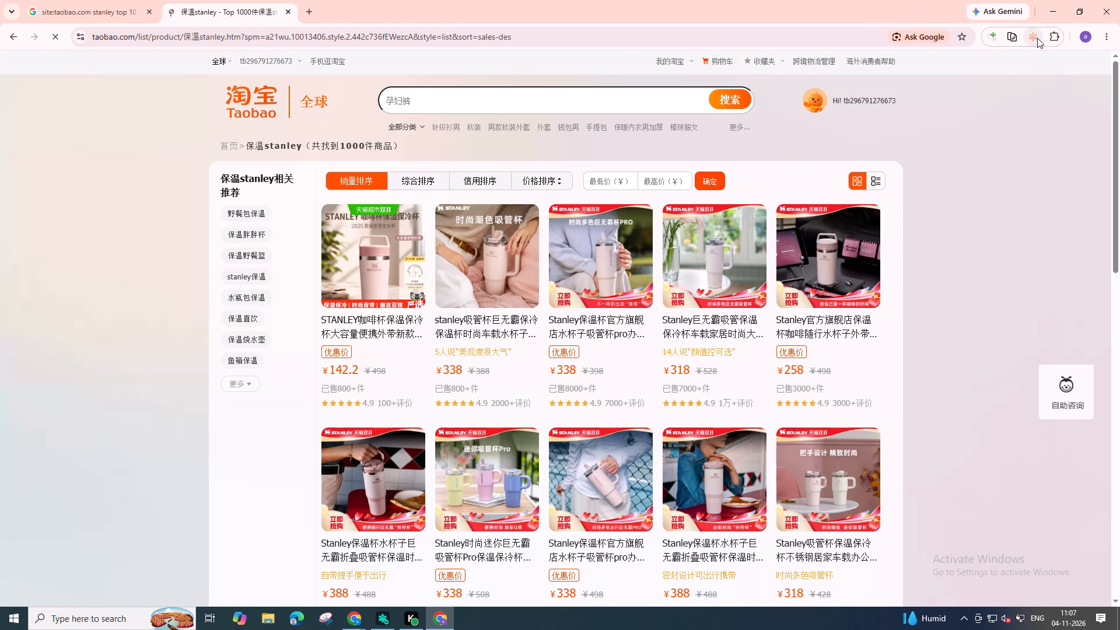
left_click(971, 116)
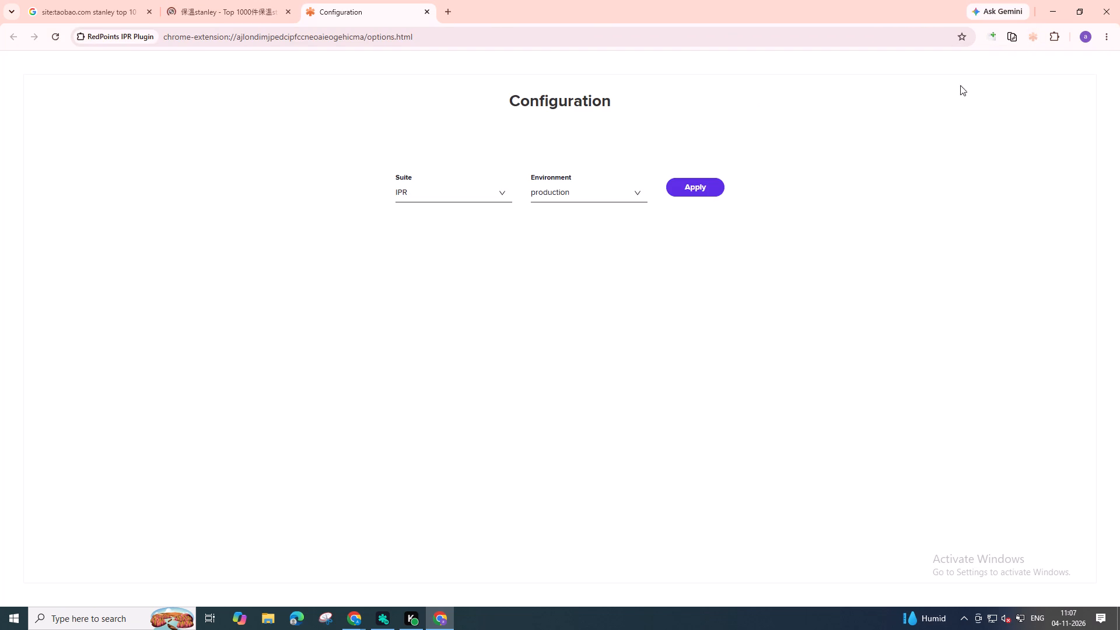
left_click(707, 190)
left_click(425, 16)
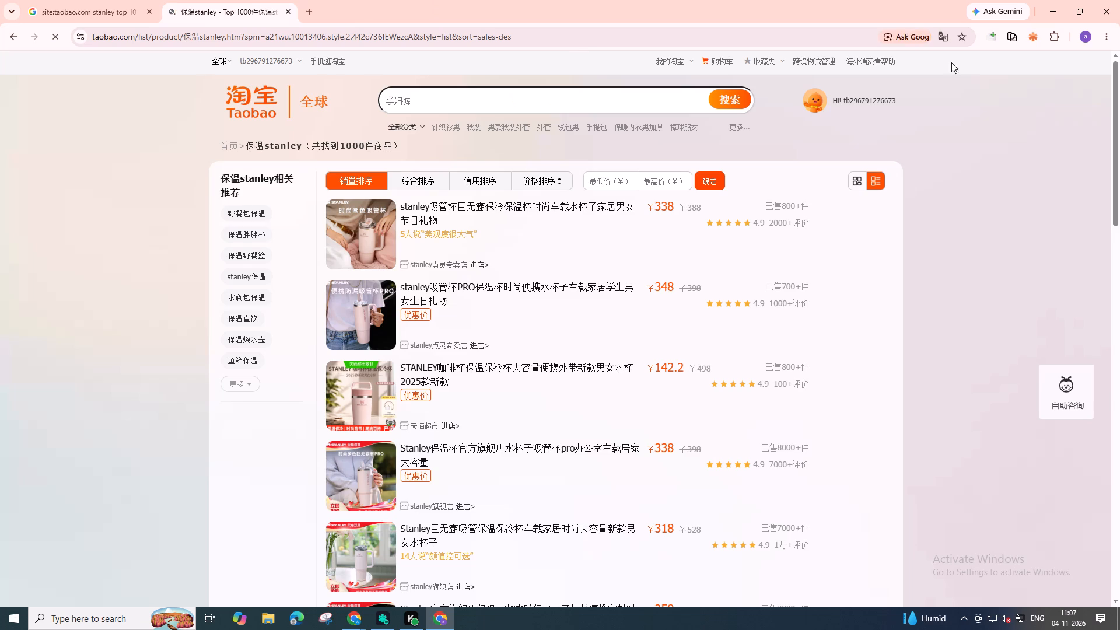
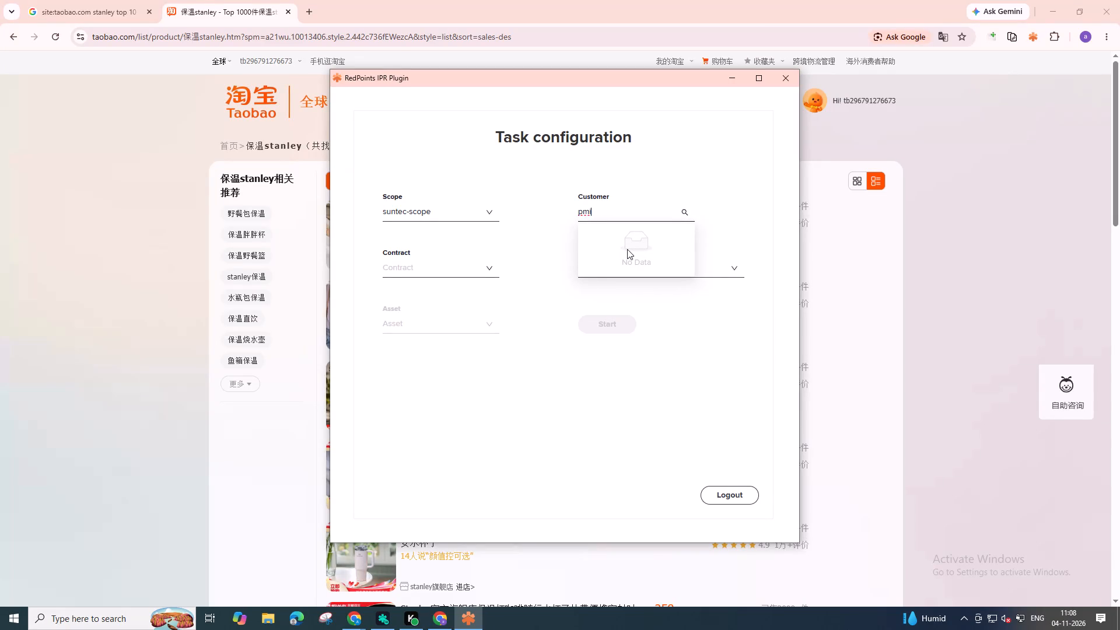
Start a Detection task for customer PMI Pacific Market International with the IPR Brand Protection contract and the Stanley - 21 - Drinkware asset.
left_click(631, 231)
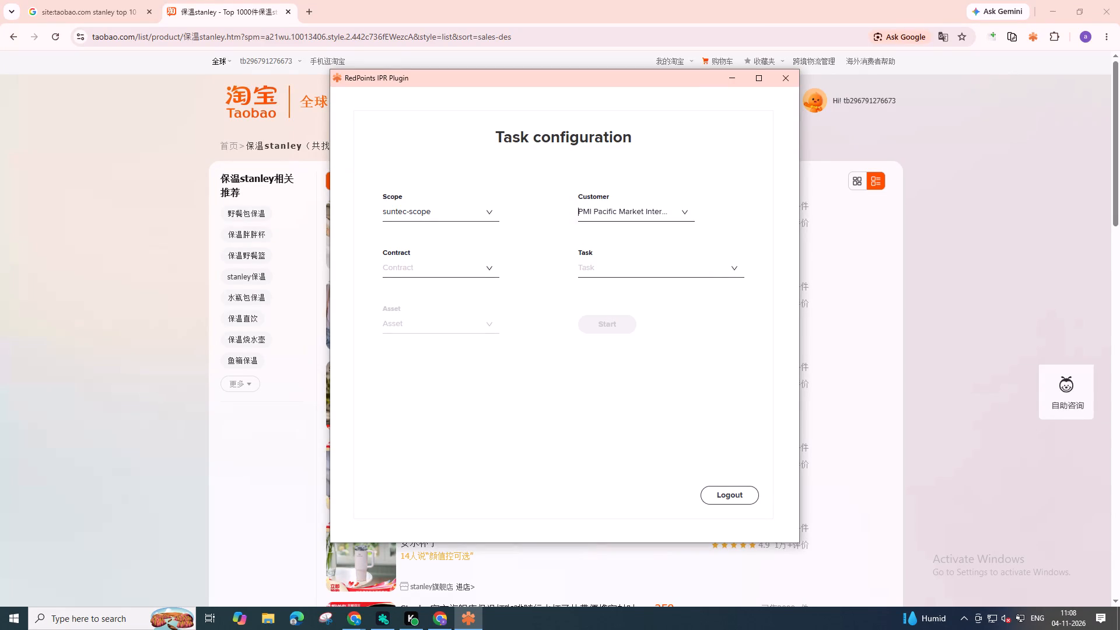
left_click(625, 268)
left_click(615, 308)
left_click(457, 269)
left_click(456, 289)
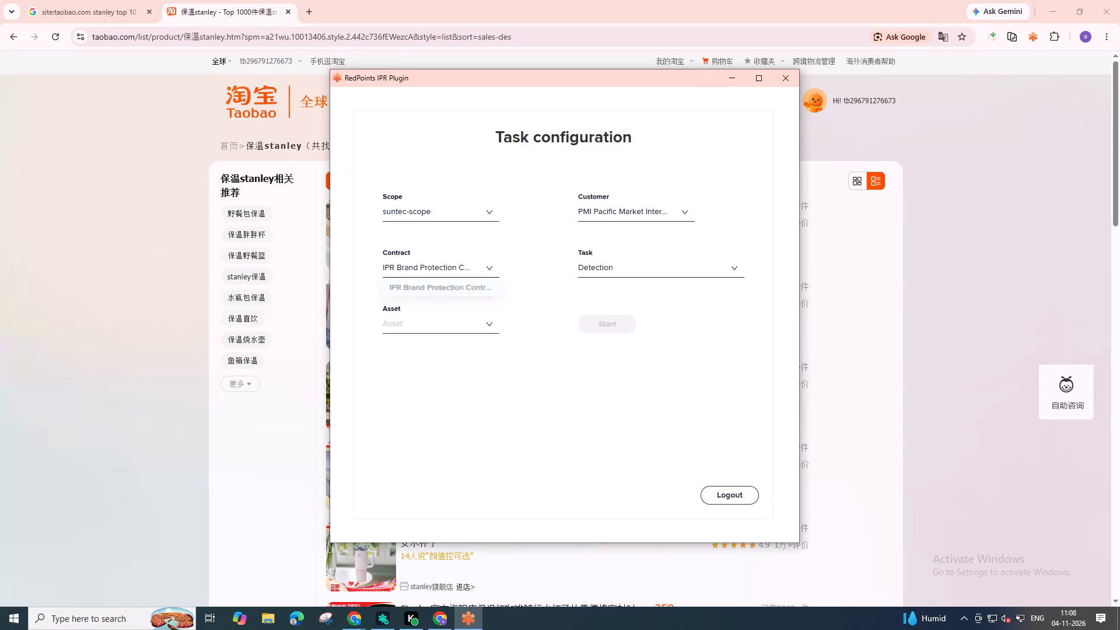
left_click(454, 330)
key("d")
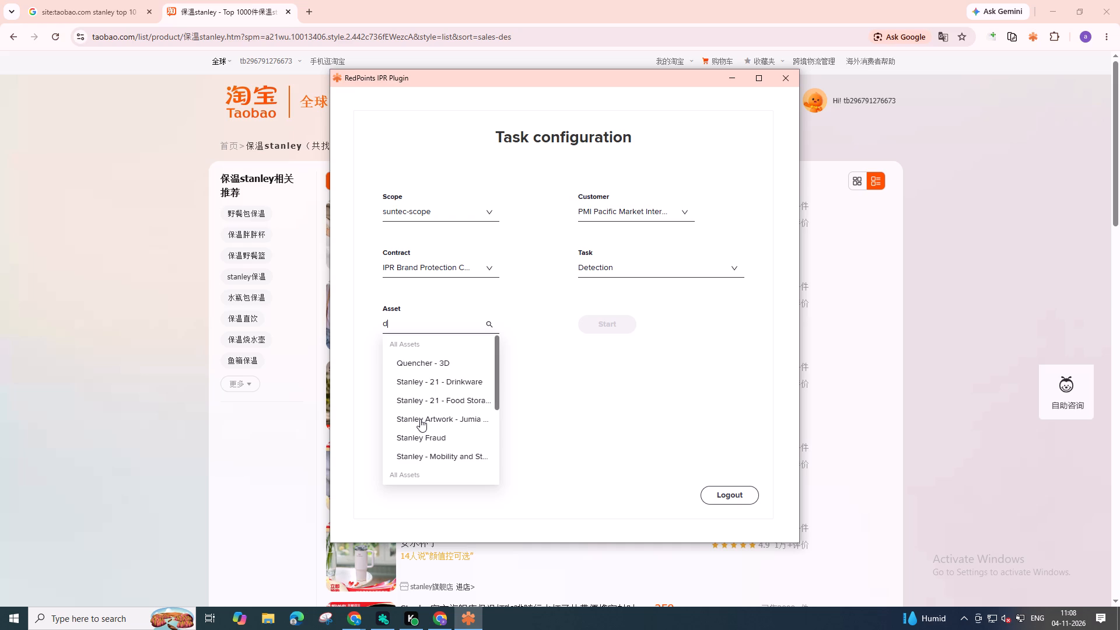
left_click(470, 380)
left_click(596, 325)
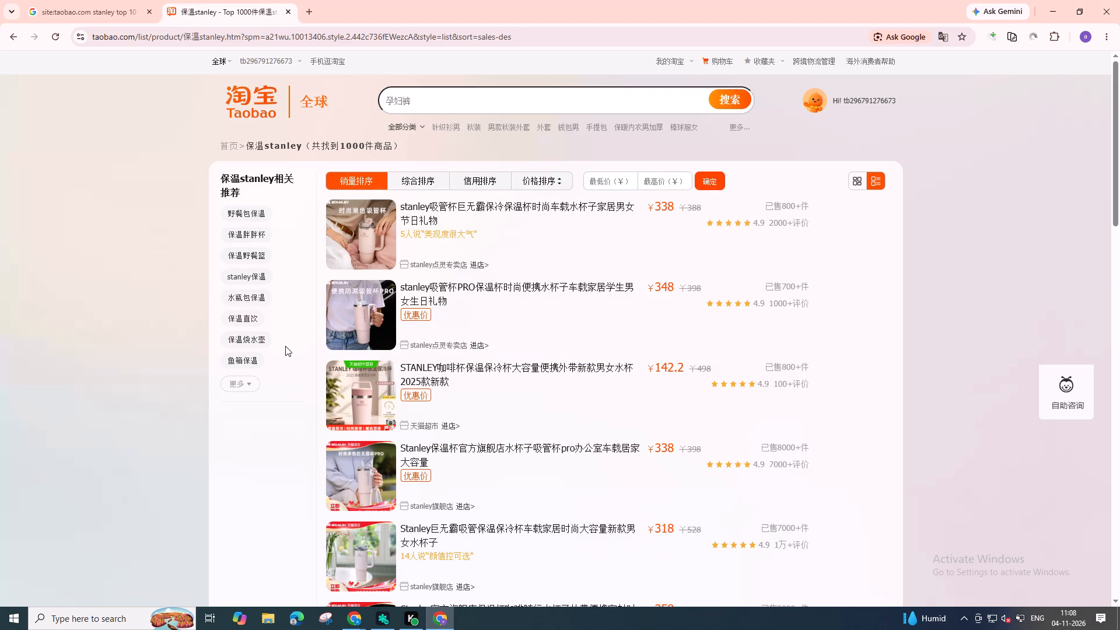
Translate the Taobao 保温stanley product list into English.
scroll(450, 379, "down", 2)
scroll(450, 379, "up", 2)
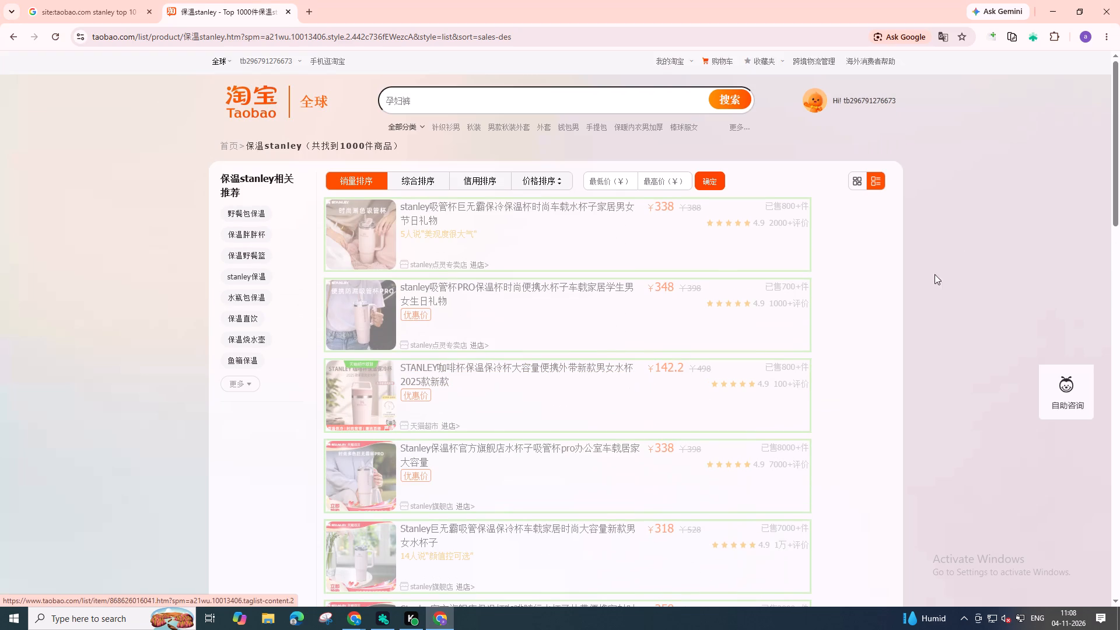
right_click(965, 240)
left_click(902, 475)
Examine the translated Taobao Stanley results for drinkware listings that the plugin has not highlighted.
scroll(849, 439, "down", 2)
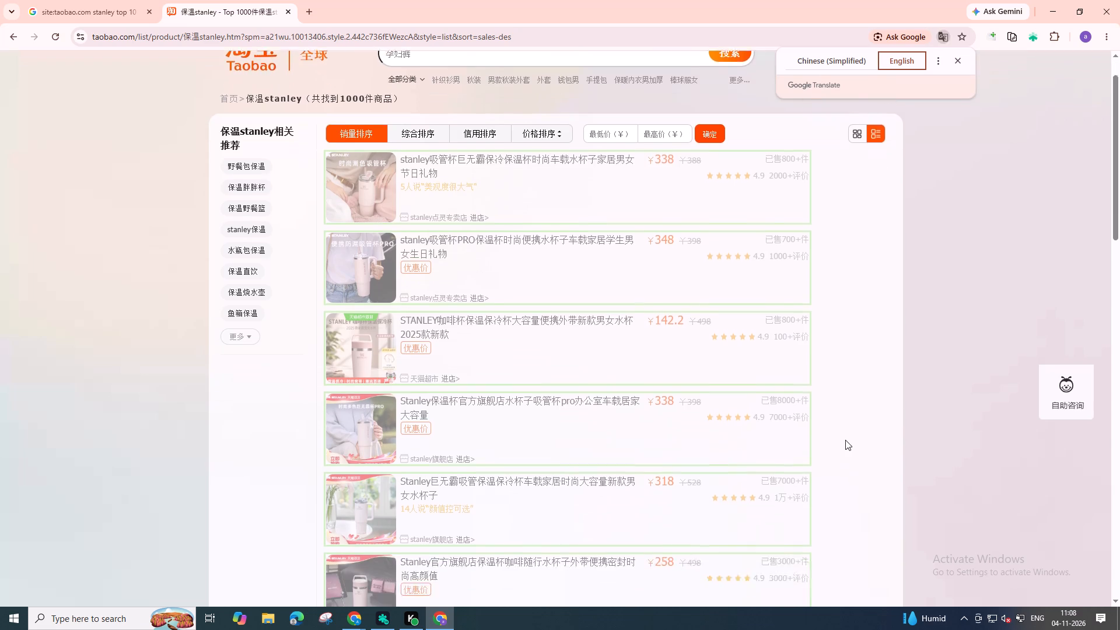
scroll(845, 440, "down", 7)
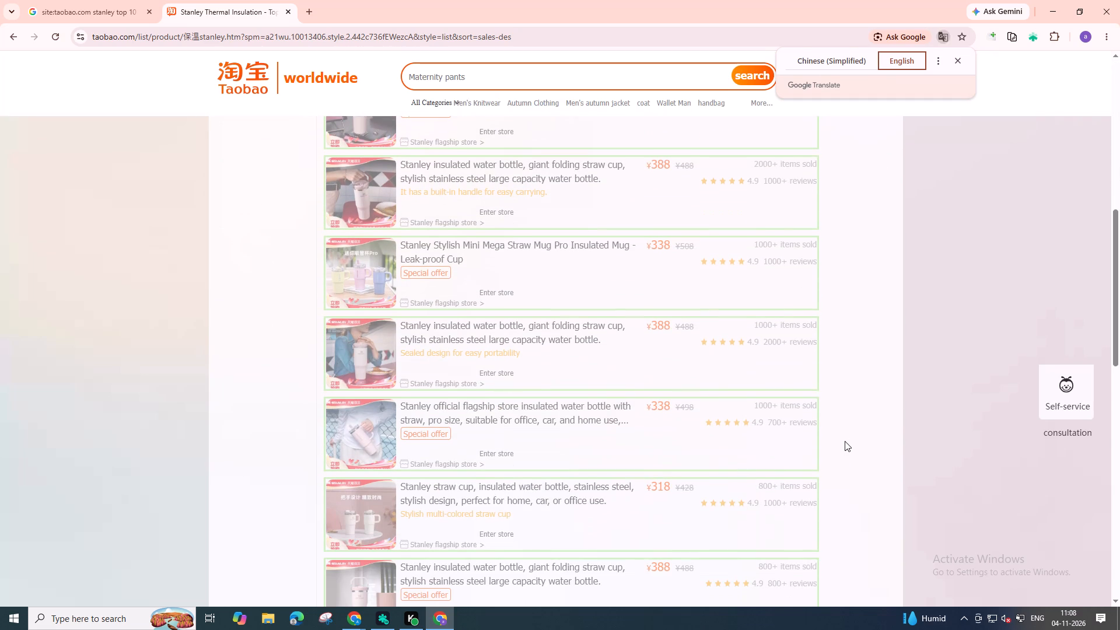
scroll(845, 440, "down", 5)
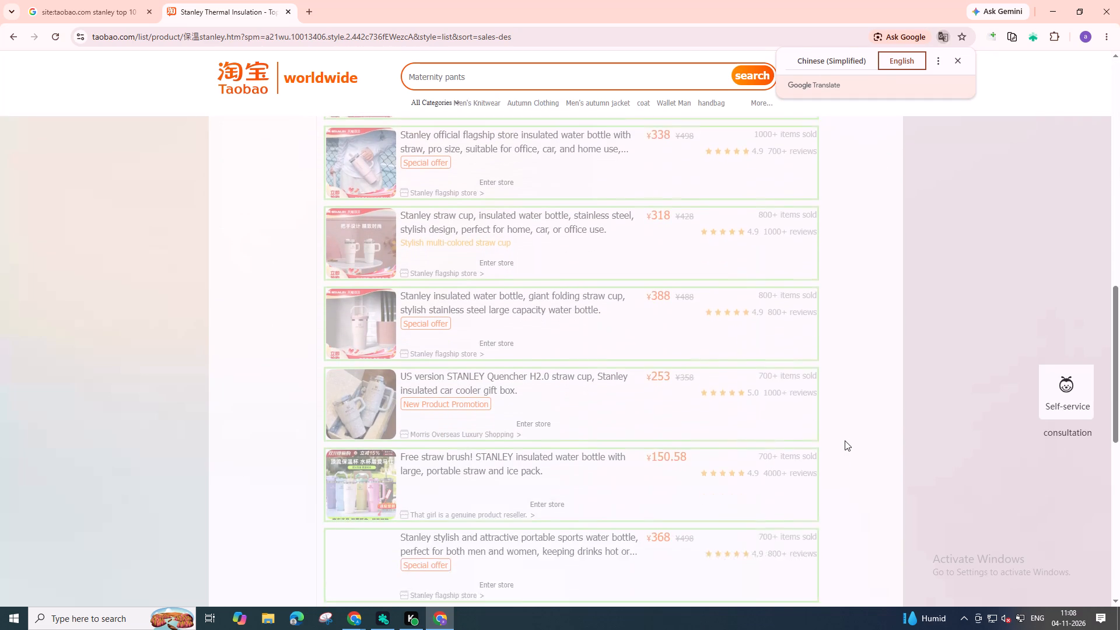
scroll(845, 440, "down", 3)
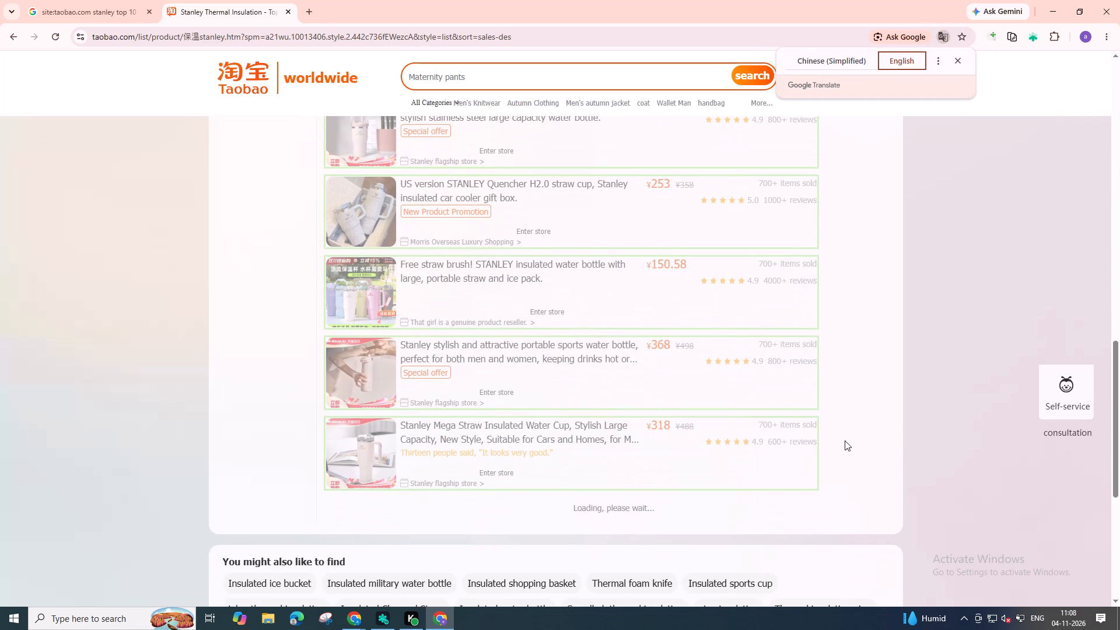
scroll(845, 440, "down", 1)
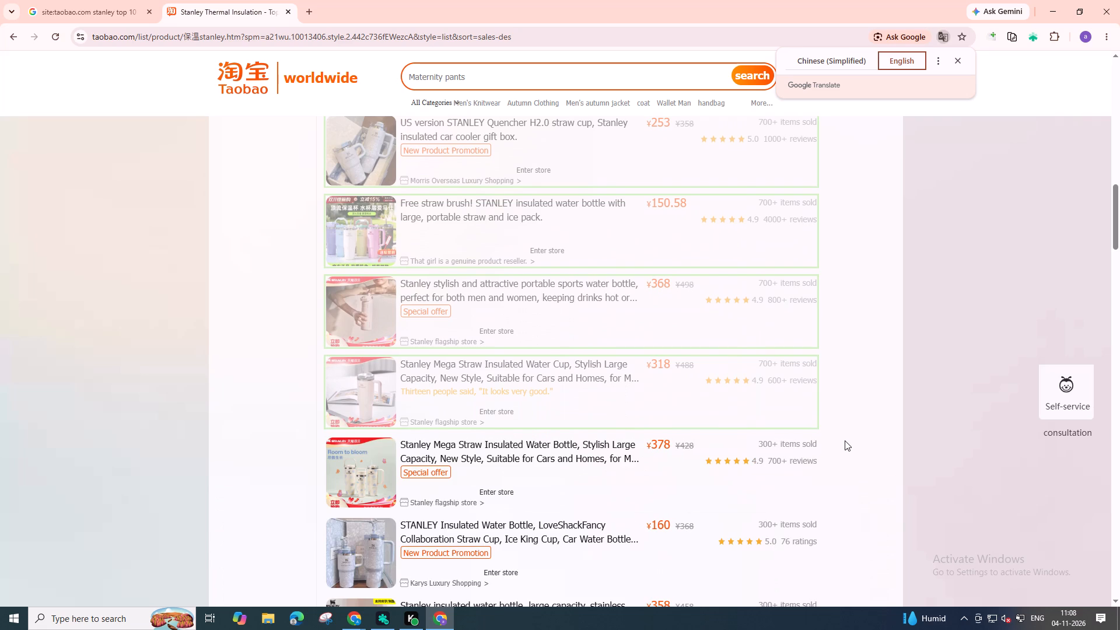
scroll(845, 440, "down", 2)
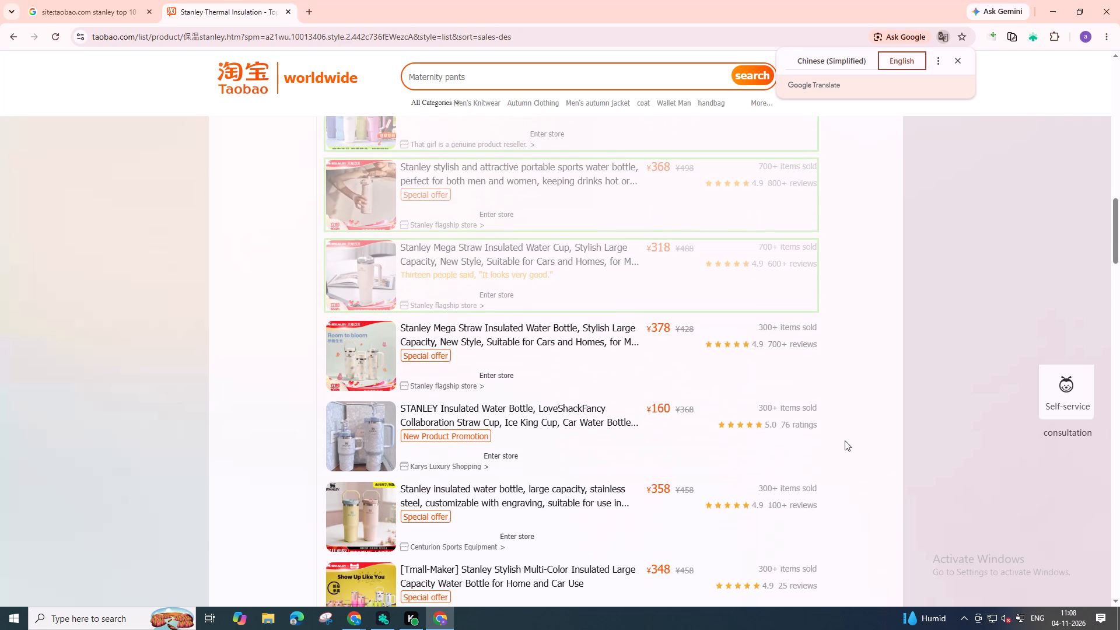
scroll(845, 440, "down", 3)
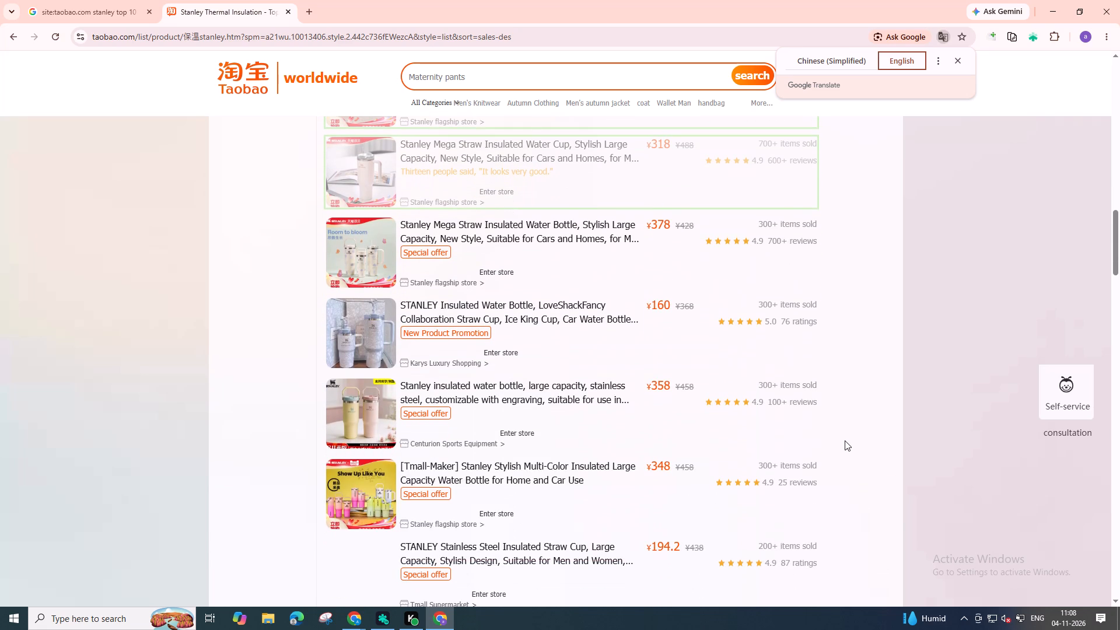
scroll(845, 440, "down", 3)
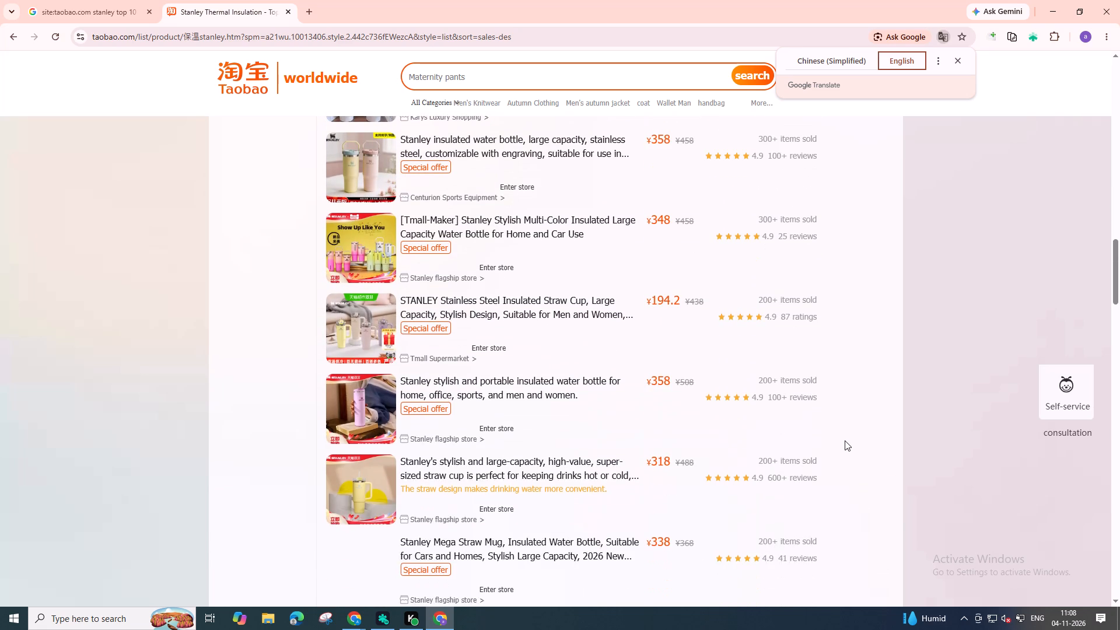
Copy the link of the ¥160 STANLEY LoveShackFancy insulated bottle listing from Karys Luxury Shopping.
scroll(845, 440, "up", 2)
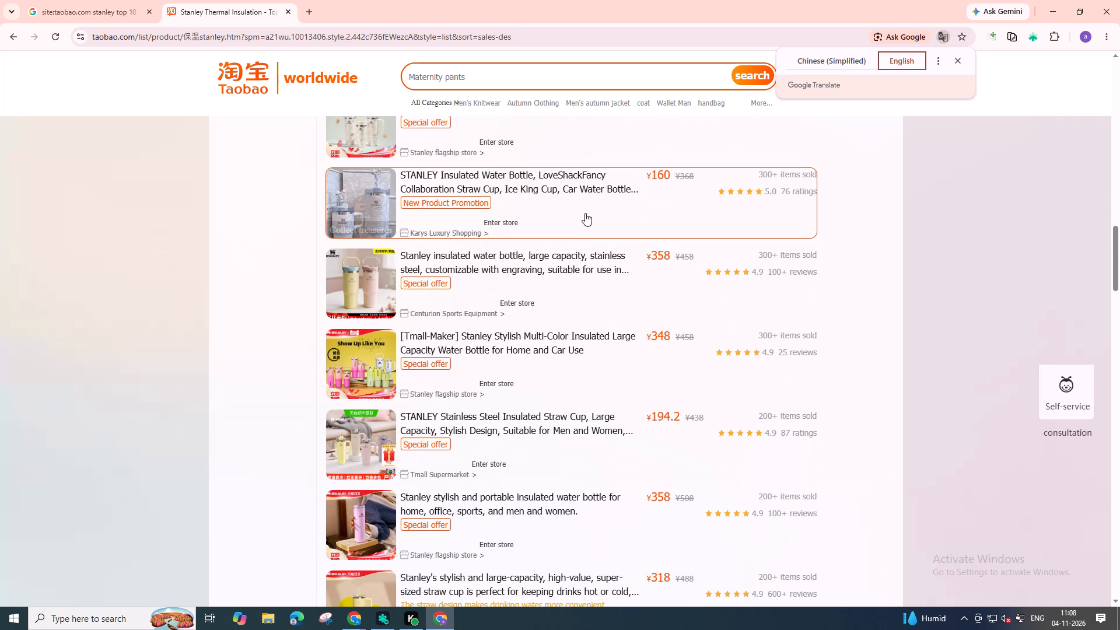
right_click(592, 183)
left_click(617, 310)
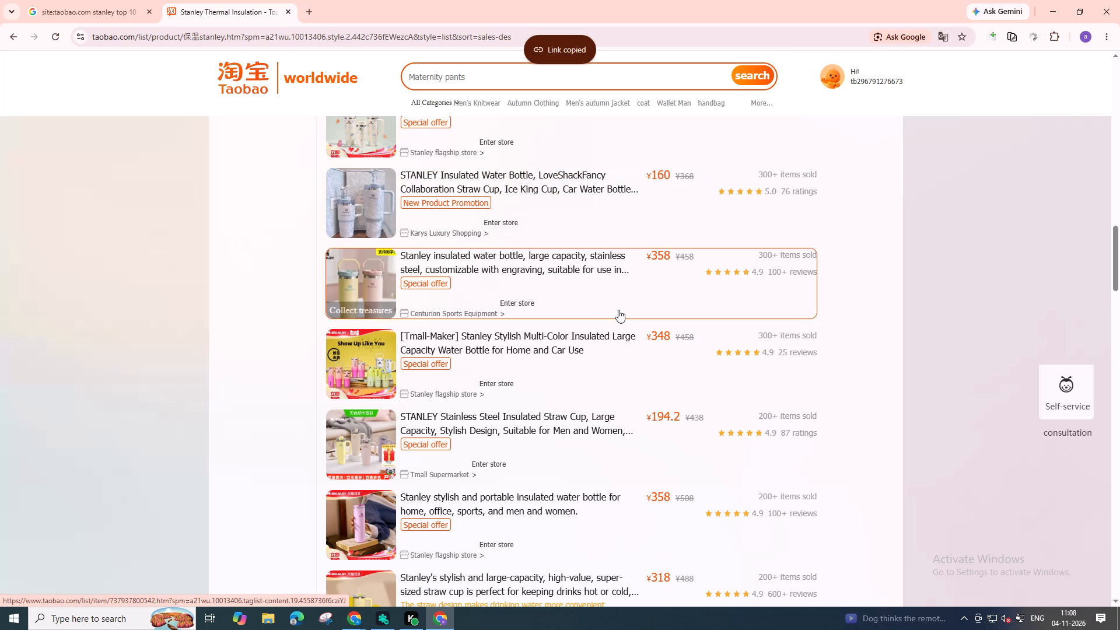
Copy the link of the ¥198 US version STANLEY Quencher H2.0 listing into cell C29246 of the New Work sheet.
scroll(618, 329, "down", 5)
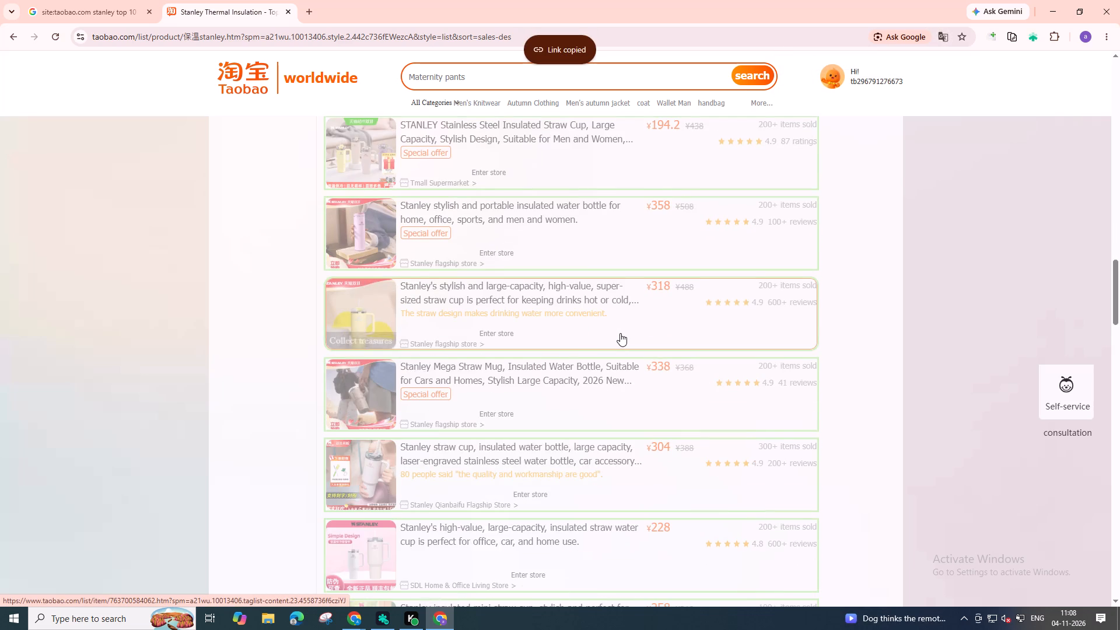
scroll(620, 333, "down", 12)
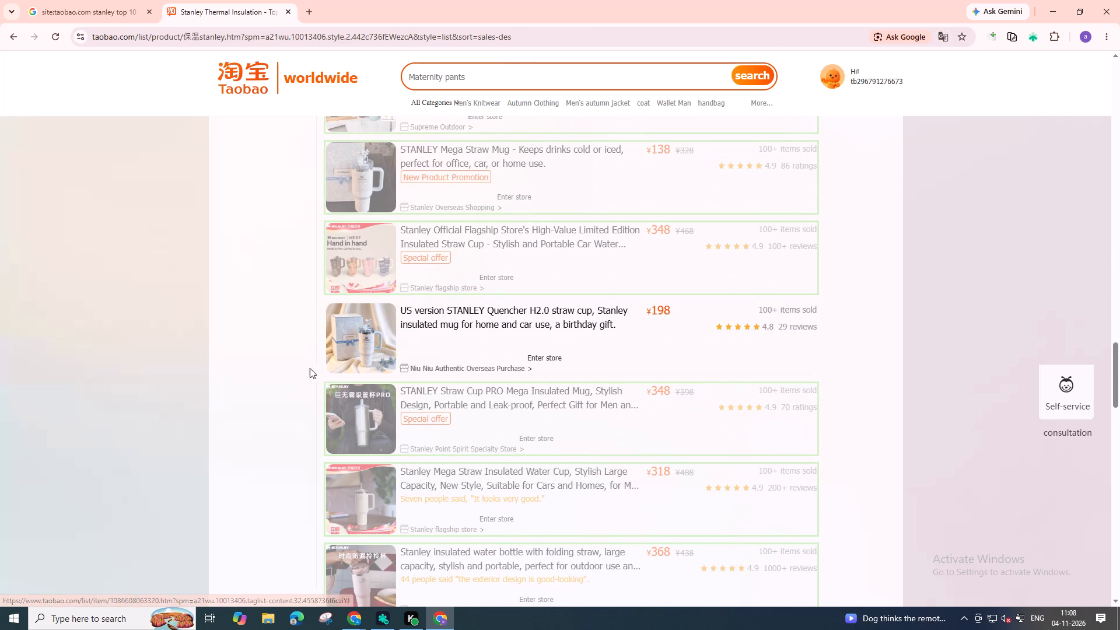
right_click(522, 316)
left_click(589, 440)
key("alt+Tab")
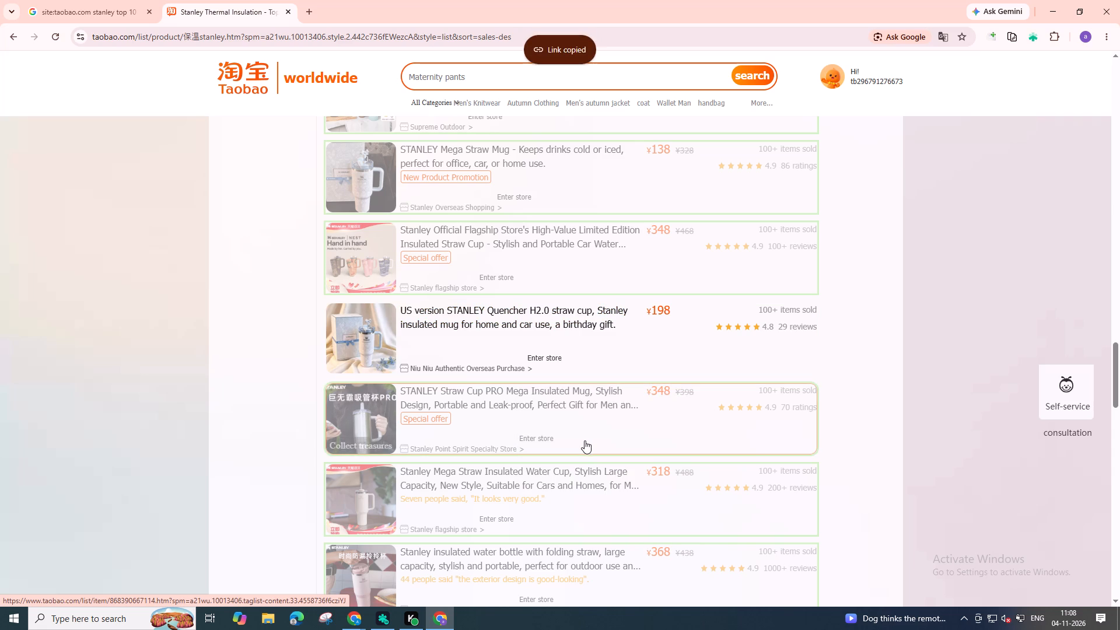
left_click(474, 0)
left_click(423, 336)
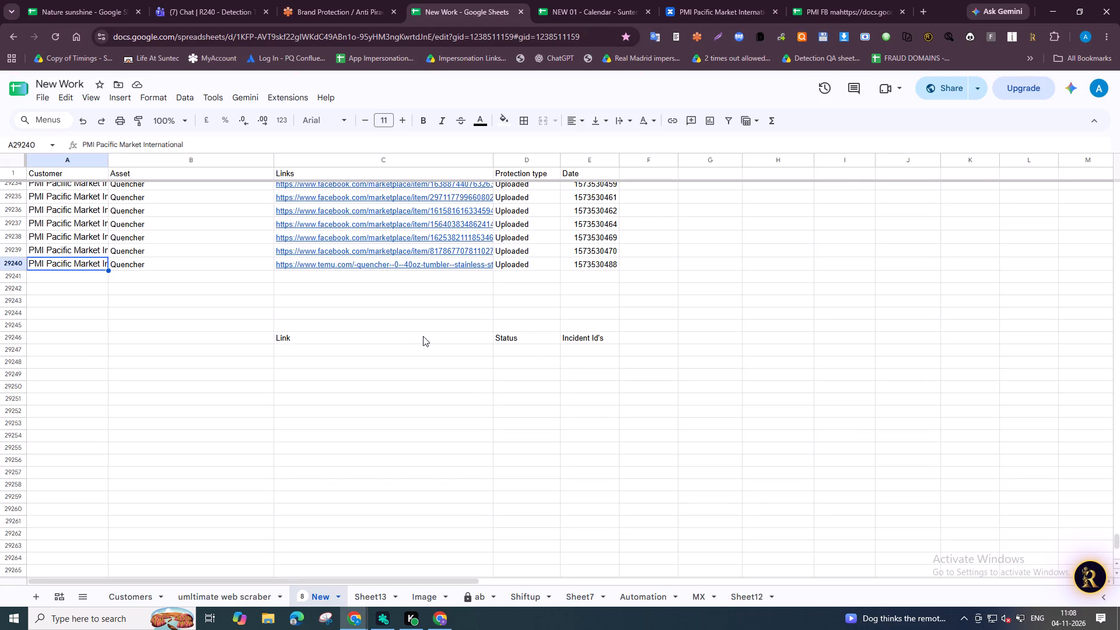
key("ctrl+v")
Copy the link of the ¥214.2 Stanley Maillard insulated bottle listing from Tmall Supermarket into New Work cell C29248.
key("alt+Tab")
scroll(427, 342, "down", 9)
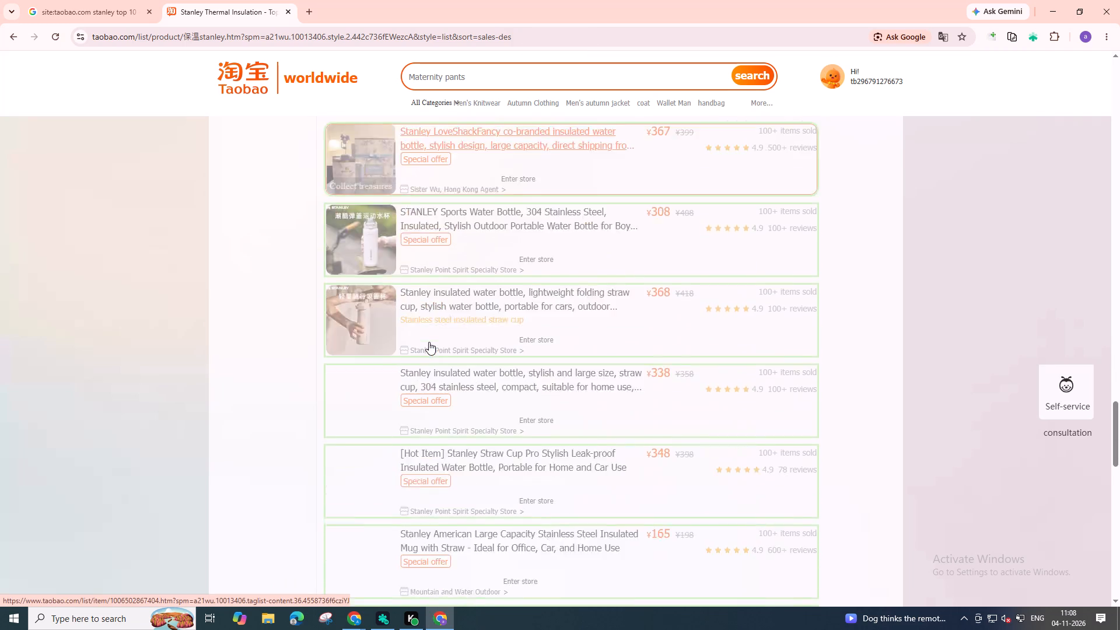
scroll(429, 342, "down", 7)
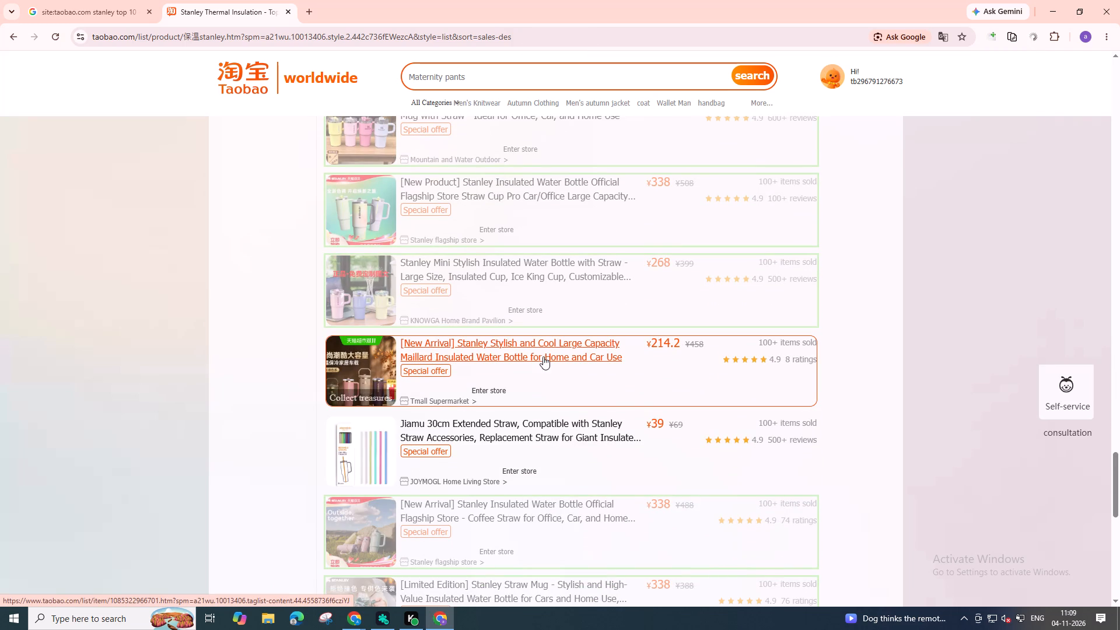
right_click(605, 354)
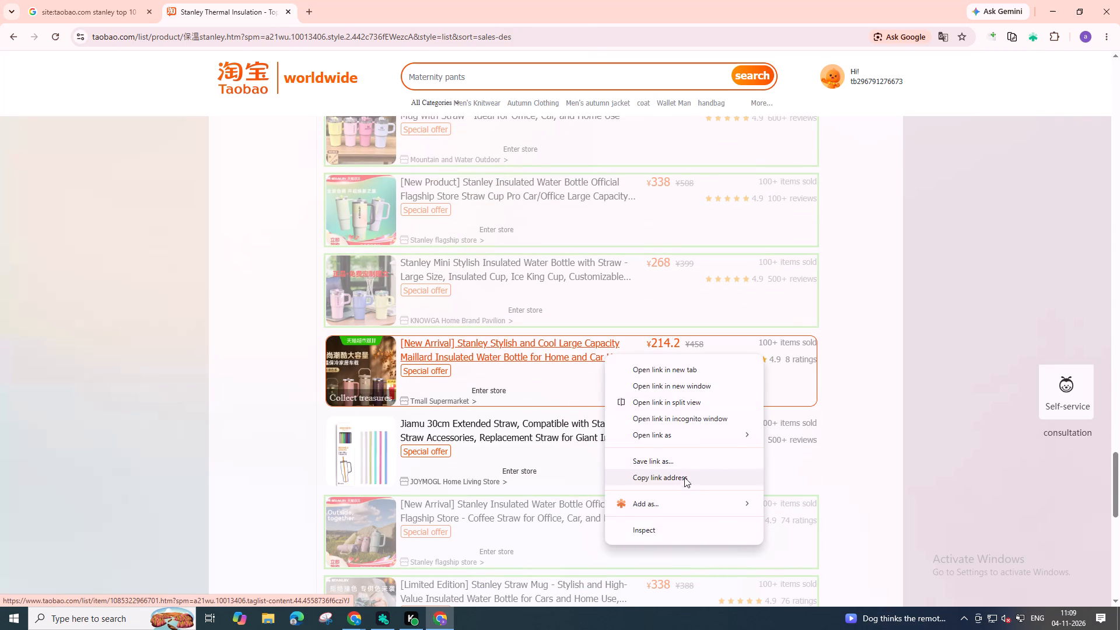
left_click(685, 475)
key("alt+Tab")
left_click(477, 358)
key("ctrl+v")
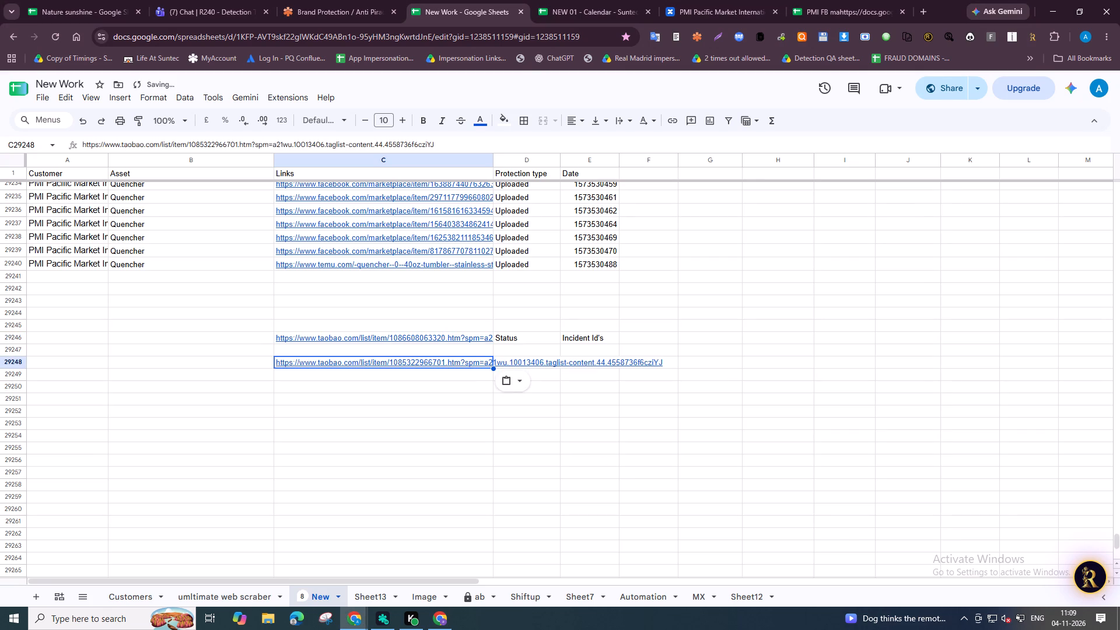
Copy the link of the ¥348 Stanley Canelé Texture bottle listing on Taobao into New Work cell C29247.
key("alt+Tab")
scroll(524, 376, "down", 6)
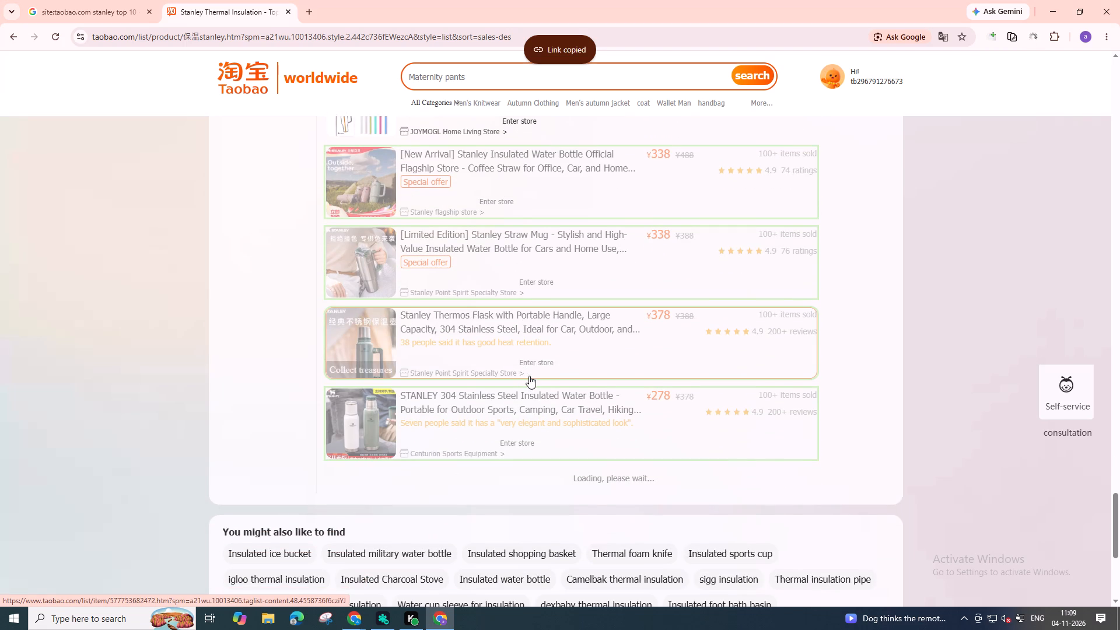
scroll(529, 376, "down", 1)
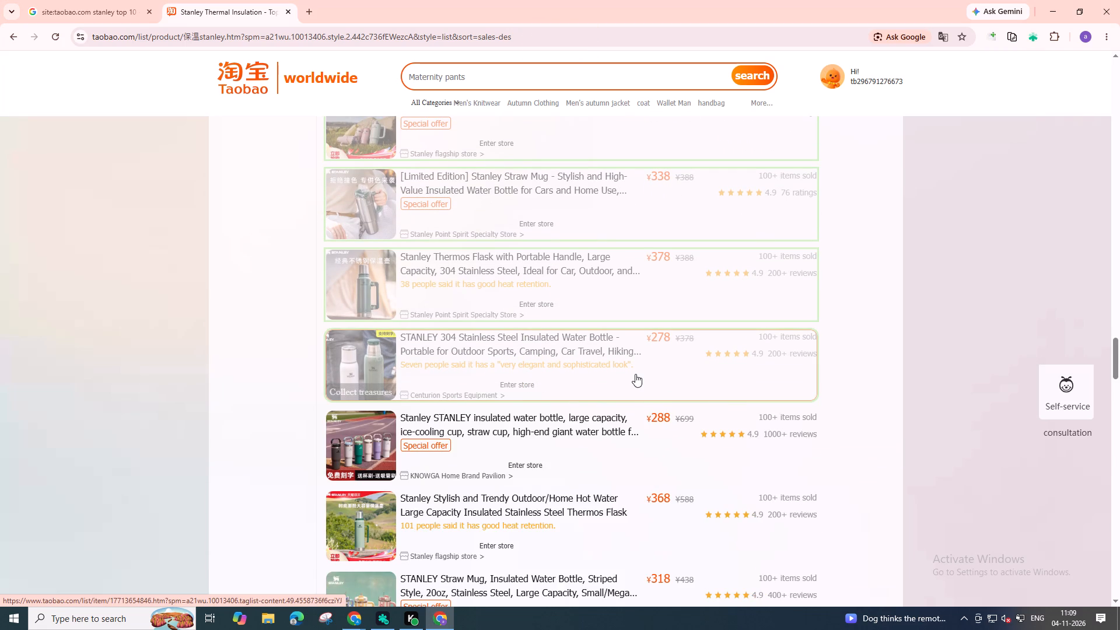
scroll(635, 374, "down", 7)
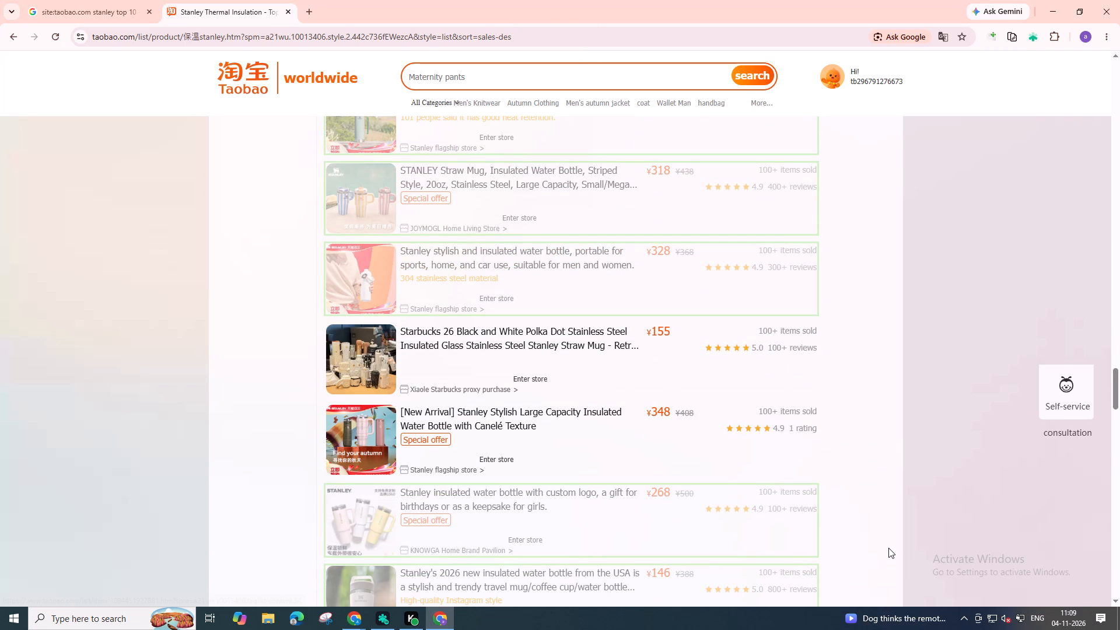
right_click(517, 419)
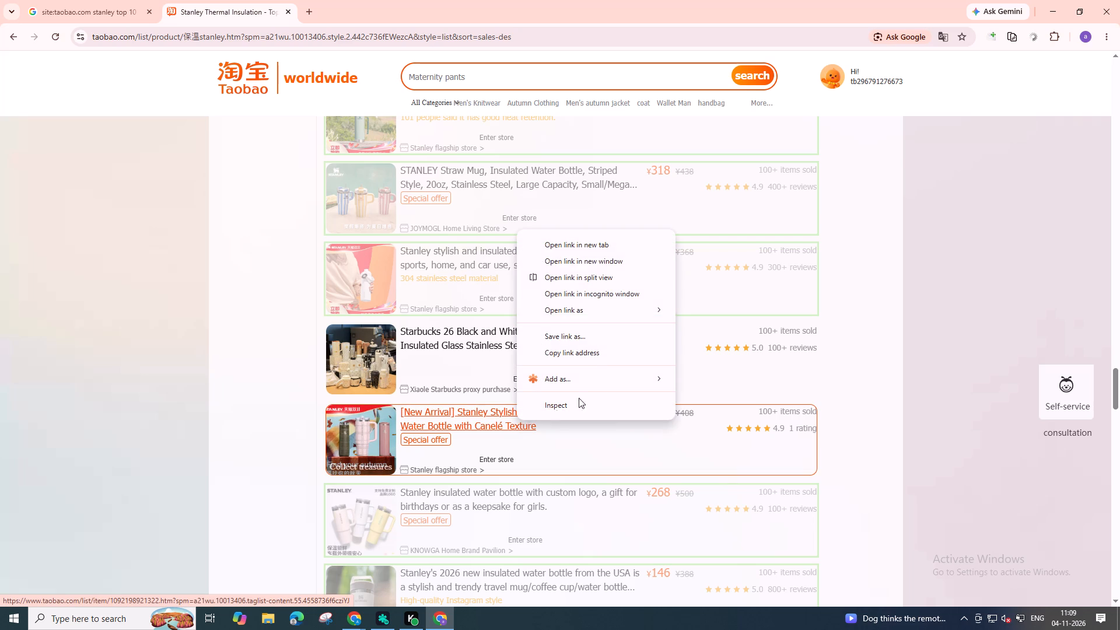
left_click(609, 351)
key("alt+Tab")
left_click(464, 351)
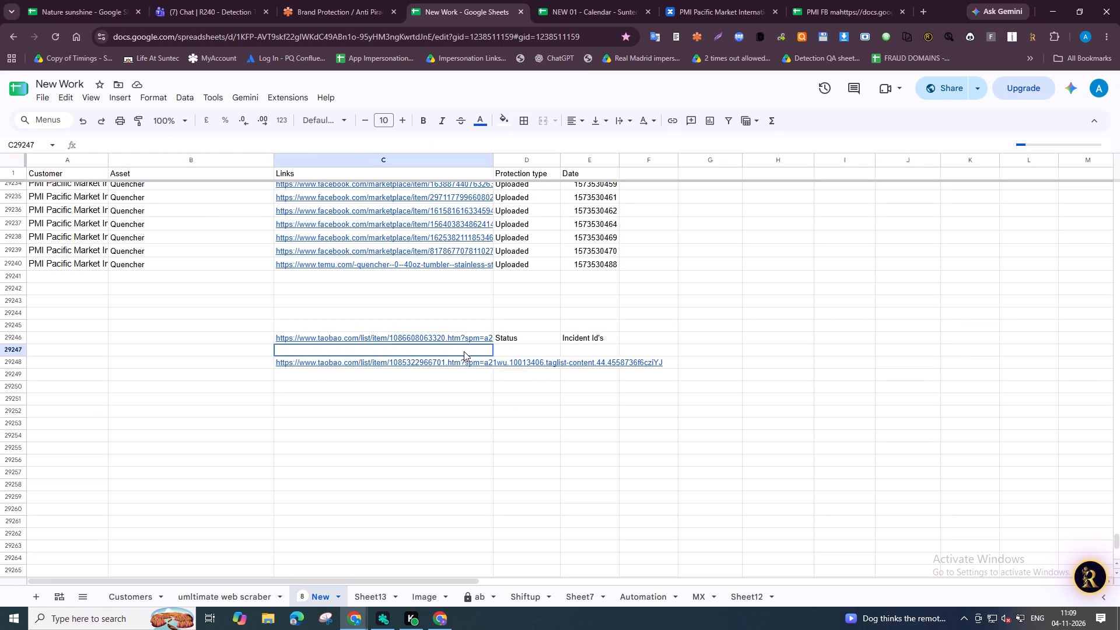
key("ctrl+v")
Copy the link of the ¥73.1 US version STANLEY Quencher H2.0 gift box listing into New Work cell C29249.
left_click(467, 376)
key("alt+Tab")
scroll(470, 376, "down", 4)
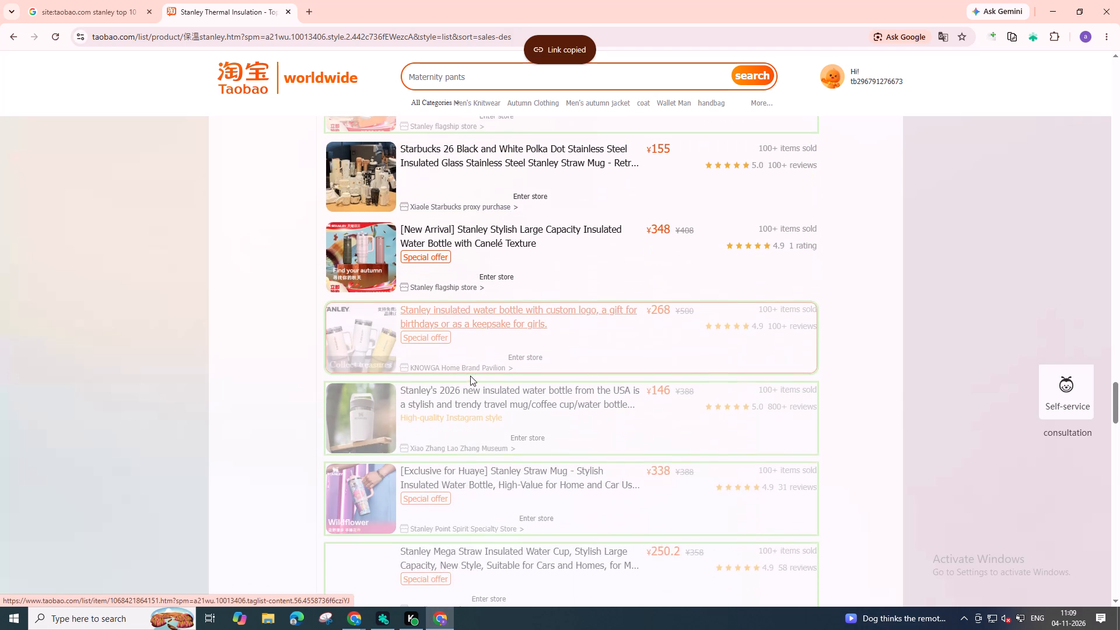
scroll(470, 376, "down", 11)
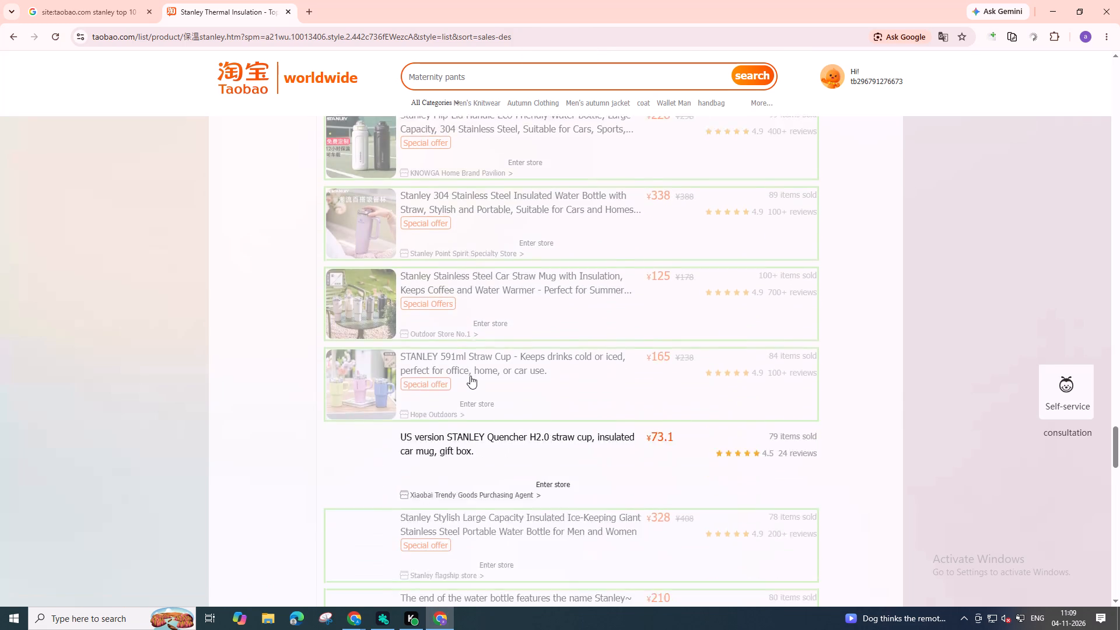
right_click(471, 359)
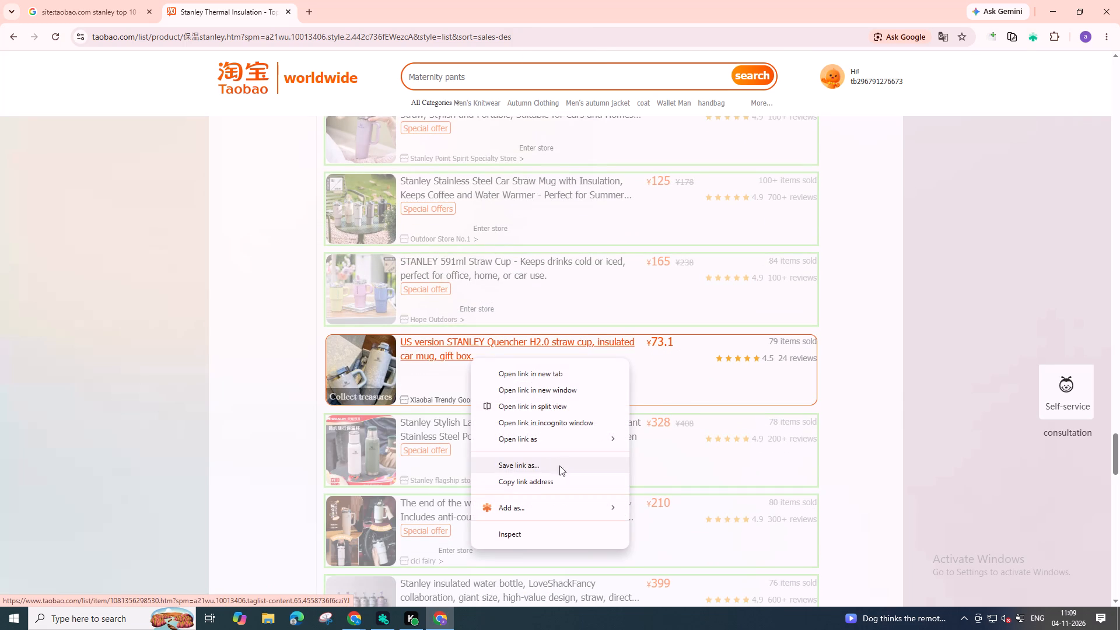
left_click(560, 477)
key("alt+Tab")
key("ctrl+v")
Copy the link of the ¥138 STANLEY Mega Straw Mug listing on Taobao into New Work cell C29250.
left_click(470, 388)
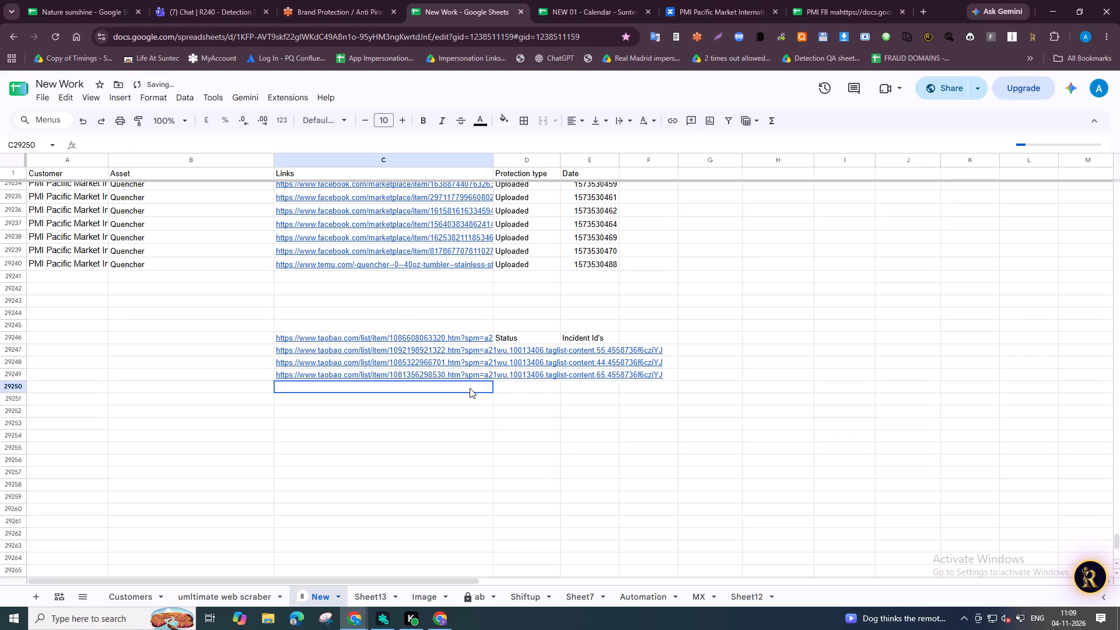
key("alt+Tab")
scroll(470, 396, "down", 10)
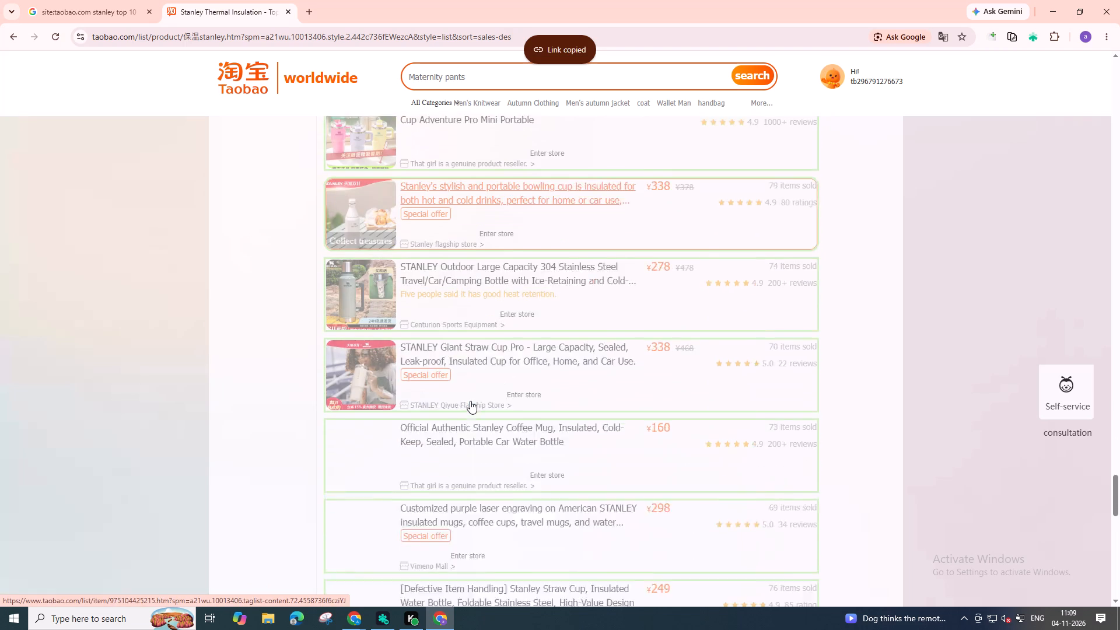
scroll(470, 401, "down", 4)
right_click(538, 416)
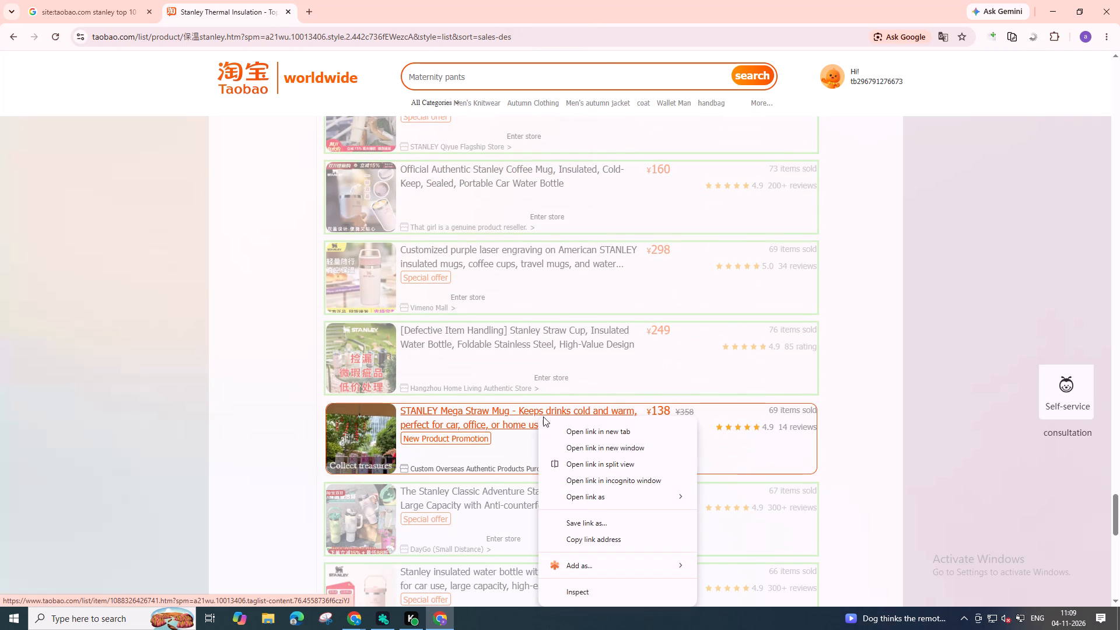
left_click(592, 541)
key("alt+Tab")
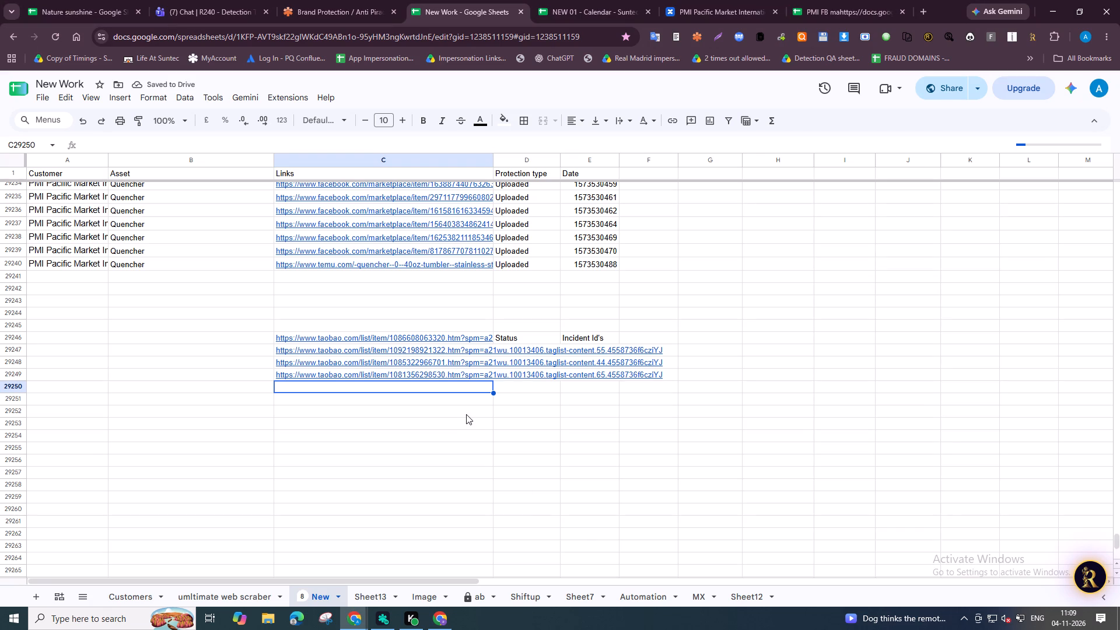
key("ctrl+v")
Copy the link of the ¥388 [Bestseller Returns] Stanley Straw Mug listing into New Work cell C29252.
key("alt+Tab")
scroll(478, 405, "down", 5)
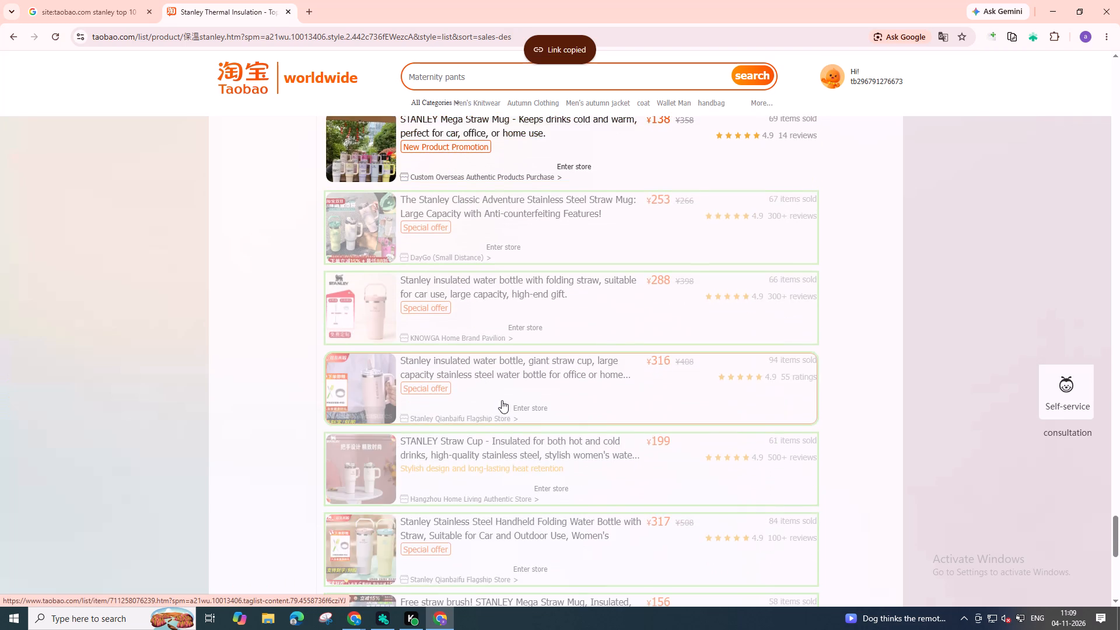
scroll(502, 400, "down", 5)
scroll(715, 363, "down", 1)
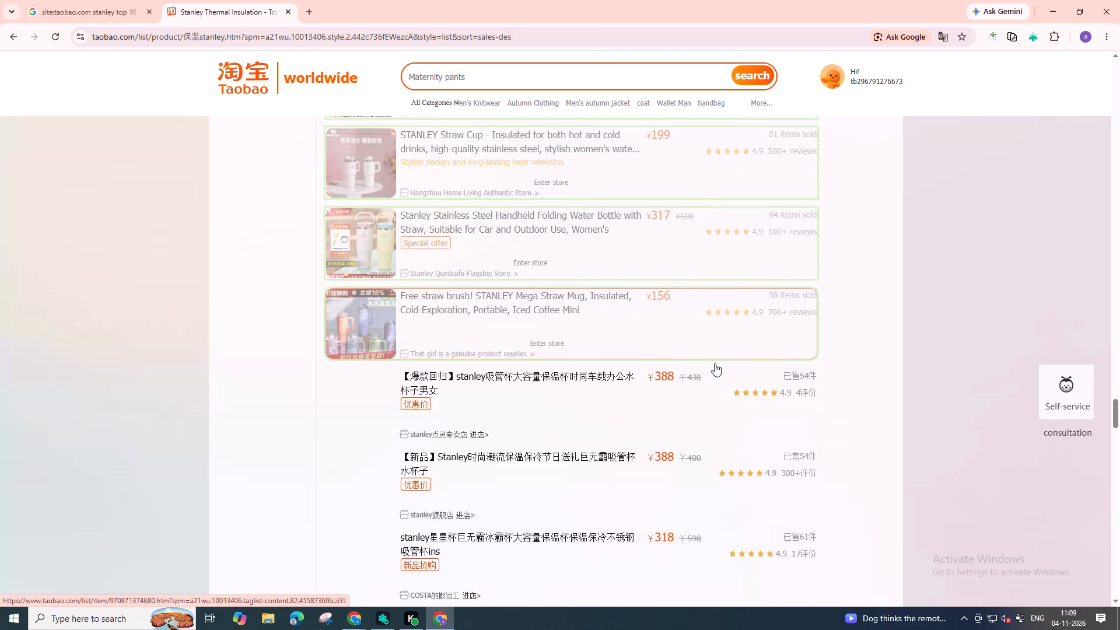
scroll(714, 363, "down", 3)
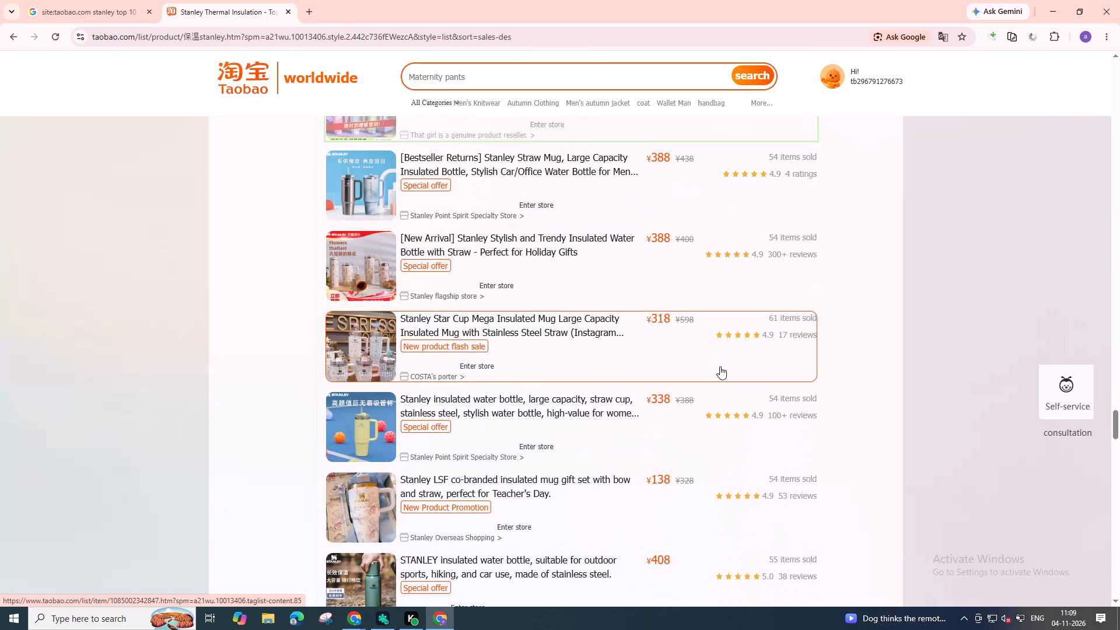
right_click(594, 176)
left_click(637, 300)
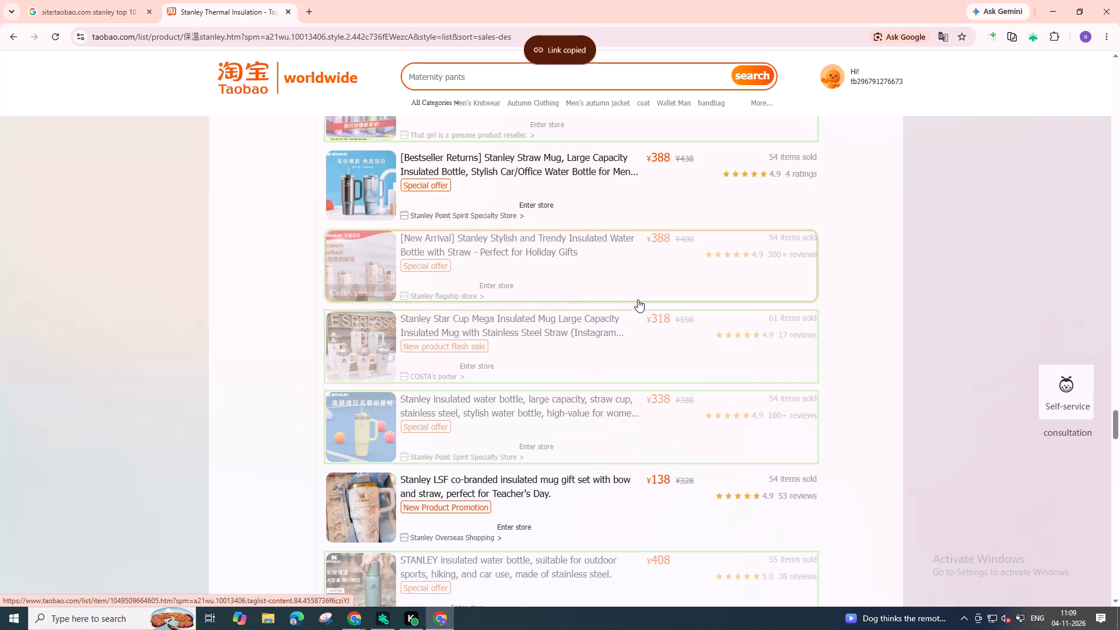
key("alt+Tab")
left_click(474, 406)
key("ctrl+v")
Copy the link of the ¥138 Stanley LSF co-branded Teacher's Day mug gift set listing into New Work cell C29251.
key("alt+Tab")
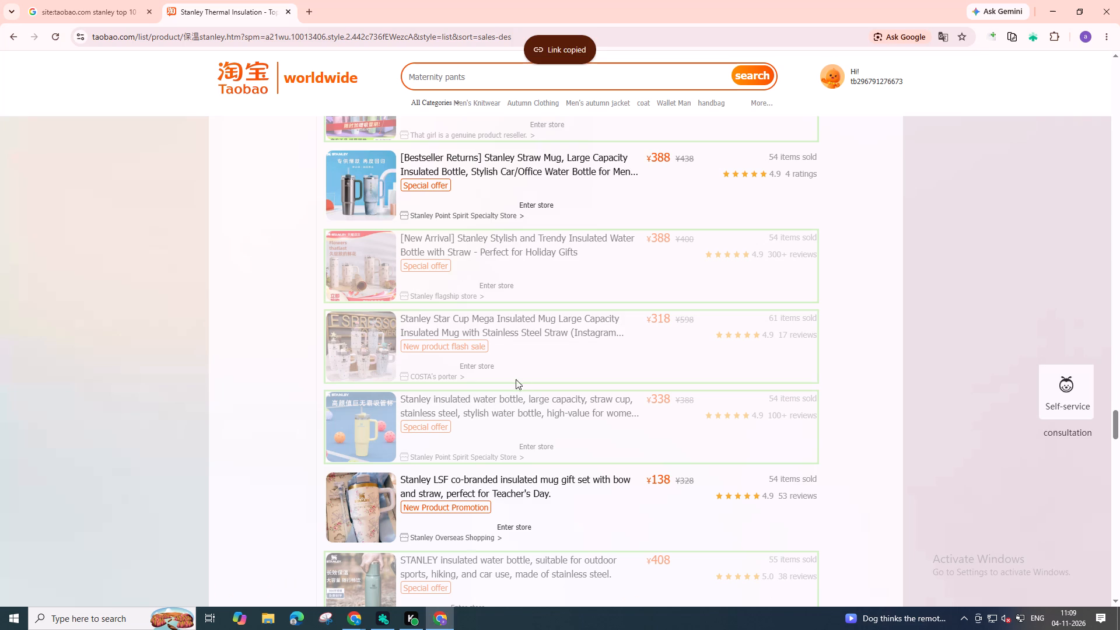
right_click(555, 484)
left_click(639, 415)
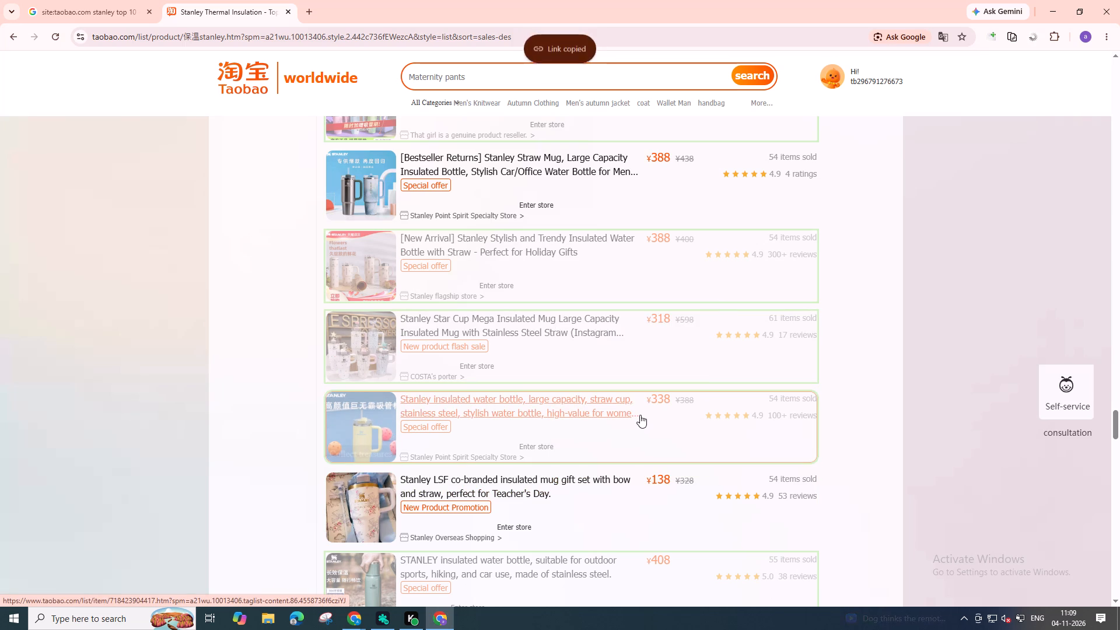
key("alt+Tab")
left_click(493, 397)
key("ctrl+v")
left_click(496, 428)
Copy the link of the ¥268 Stanley portable straight-body thermos cup listing into New Work cell C29254.
key("alt+Tab")
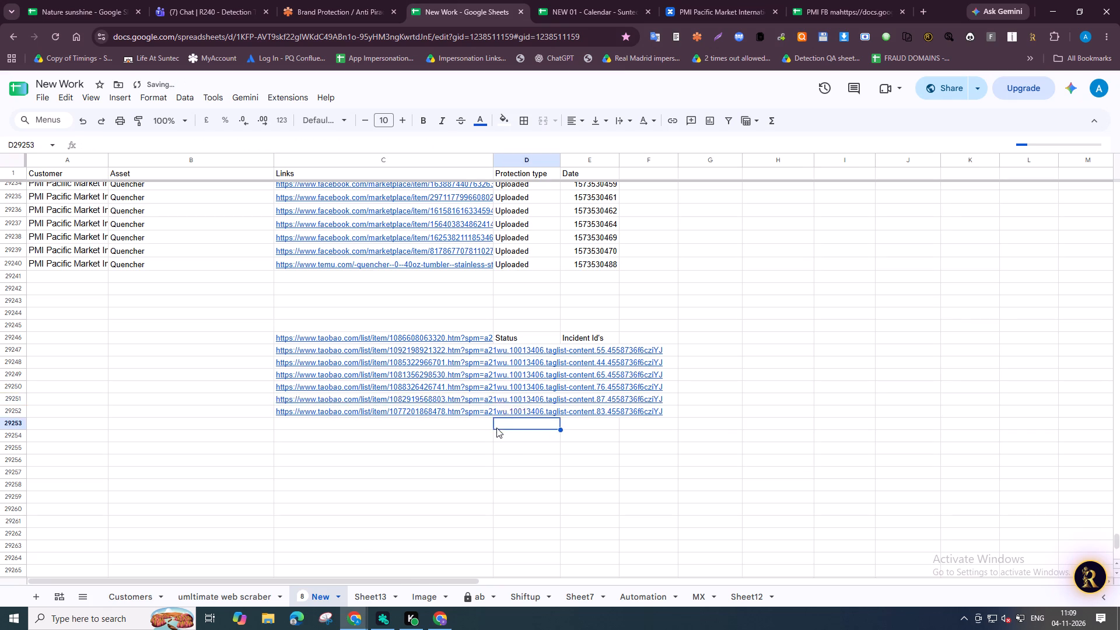
scroll(506, 425, "down", 10)
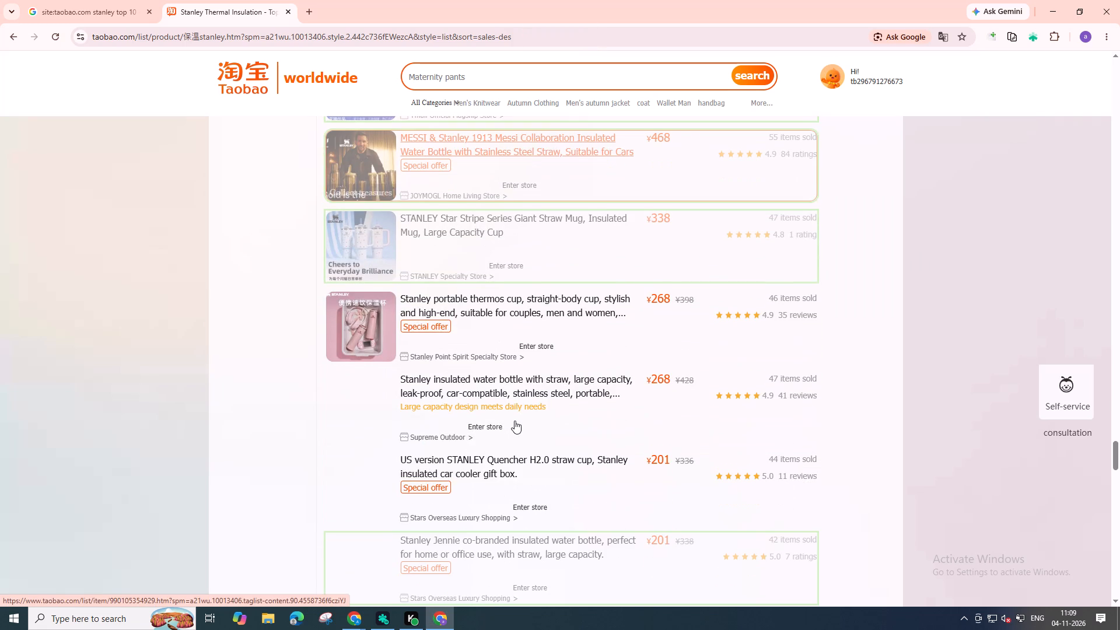
right_click(551, 314)
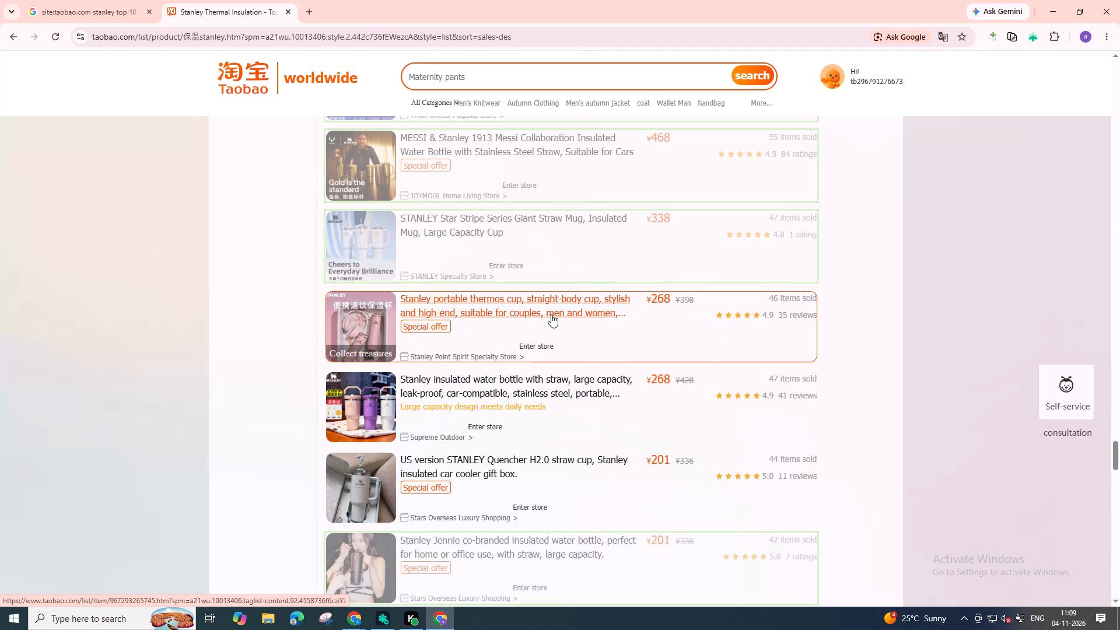
left_click(615, 432)
key("alt+Tab")
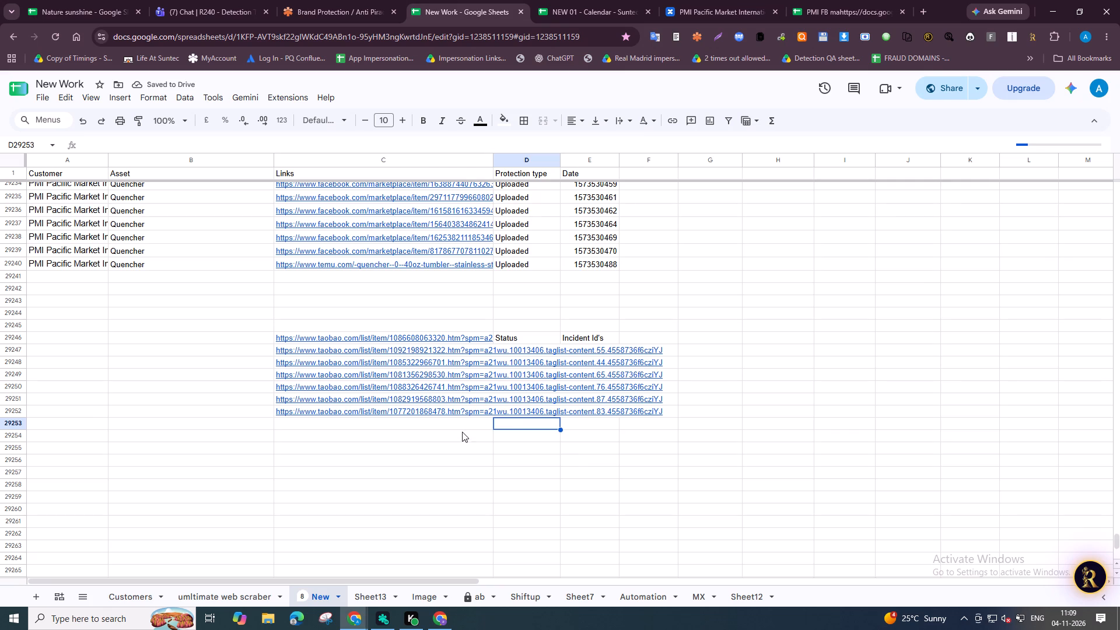
left_click(462, 432)
key("ctrl+v")
Copy the link of Supreme Outdoor's ¥268 Stanley insulated water bottle with straw listing into New Work cell C29253.
key("alt+Tab")
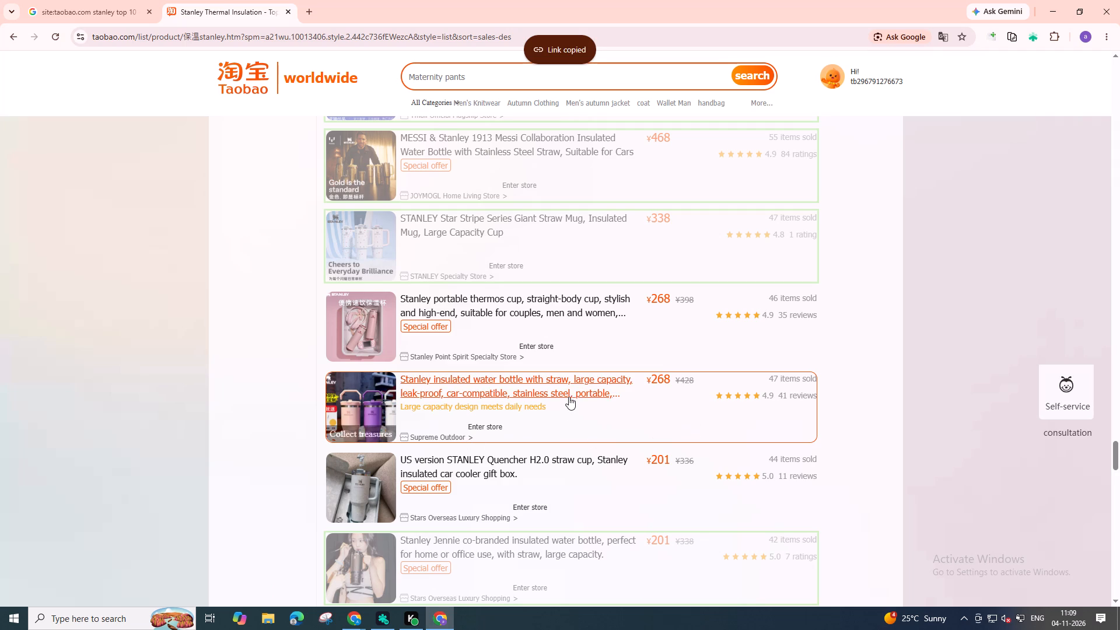
right_click(569, 395)
left_click(681, 521)
key("alt+Tab")
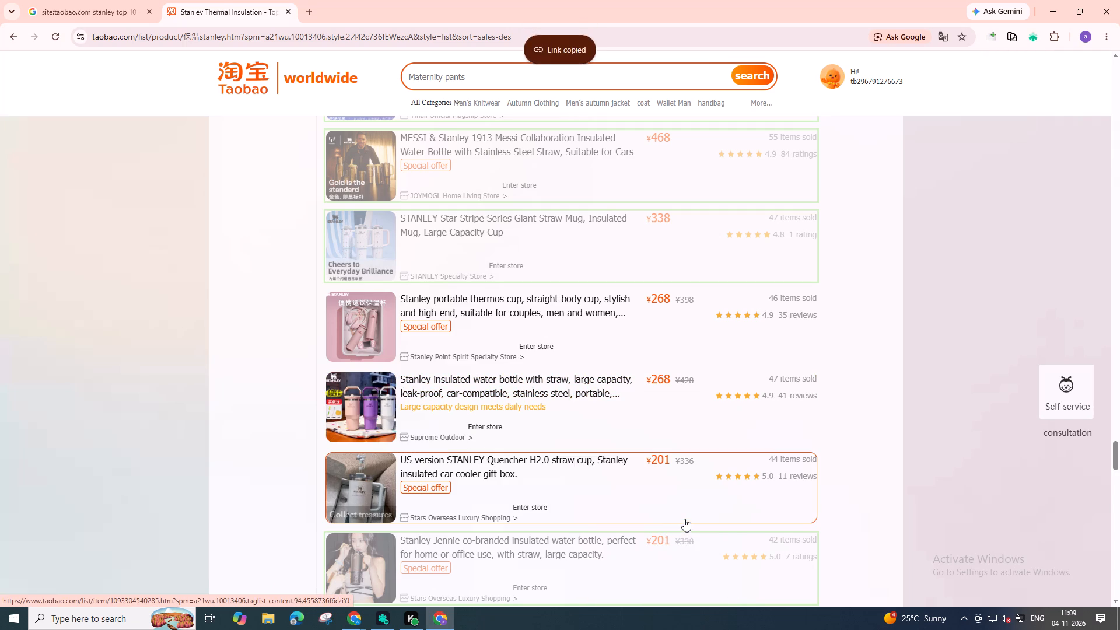
left_click(486, 425)
key("ctrl+v")
Copy the link of the ¥201 US version STANLEY Quencher H2.0 gift box listing into New Work cell C29255.
key("alt+Tab")
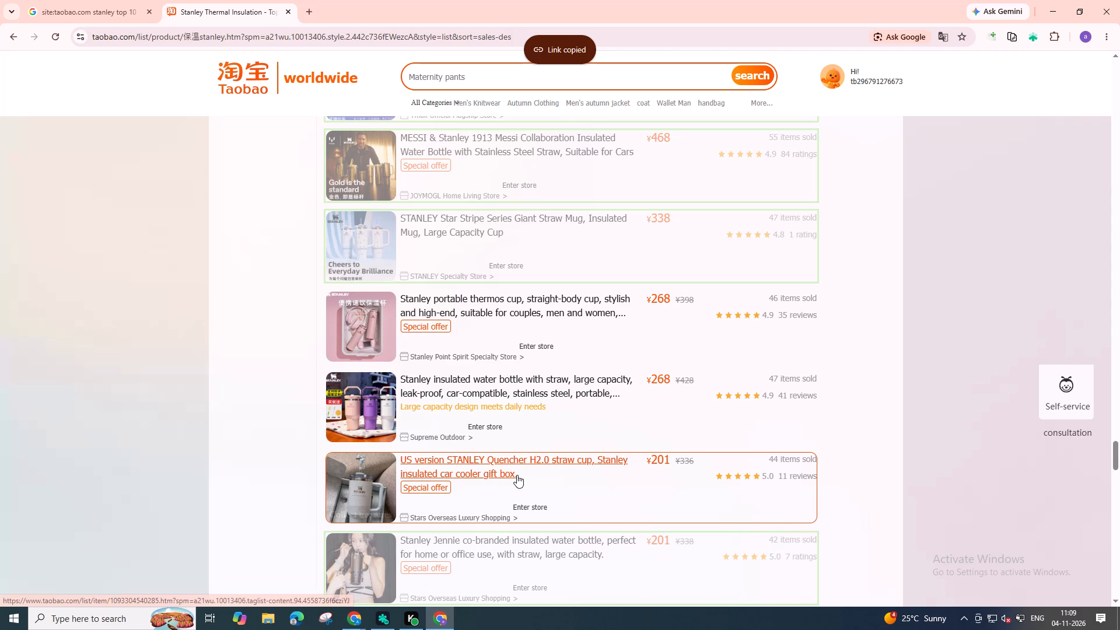
right_click(515, 474)
left_click(588, 406)
key("alt+Tab")
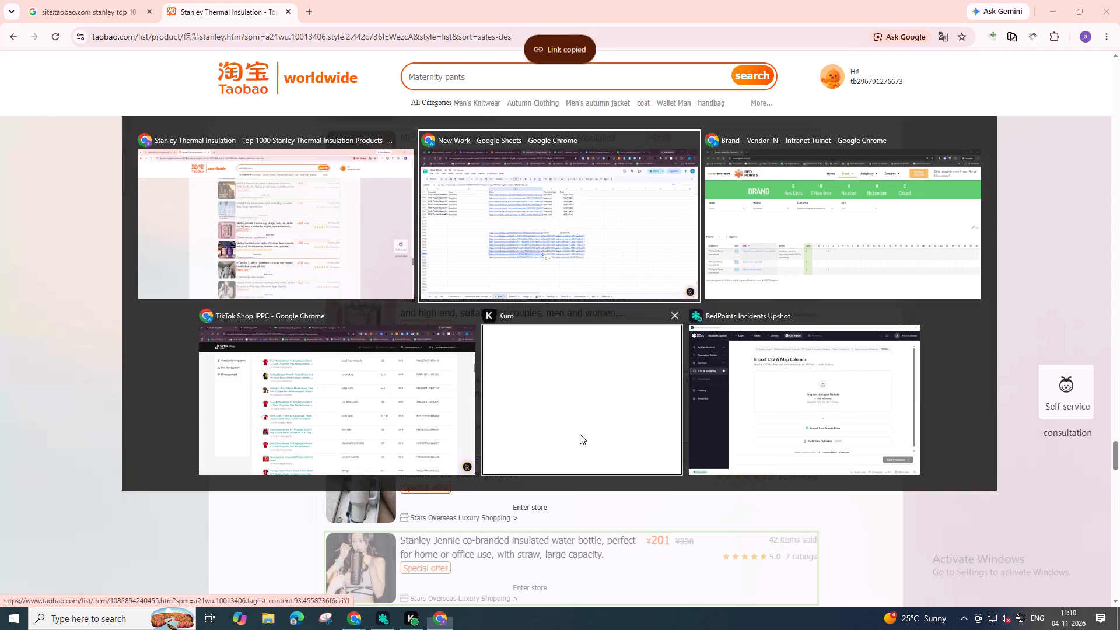
left_click(464, 453)
key("ctrl+v")
Copy the link of the ¥348 Stanley Mega Straw Insulated Water Bottle listing into New Work cell C29256.
key("alt+Tab")
scroll(469, 452, "down", 4)
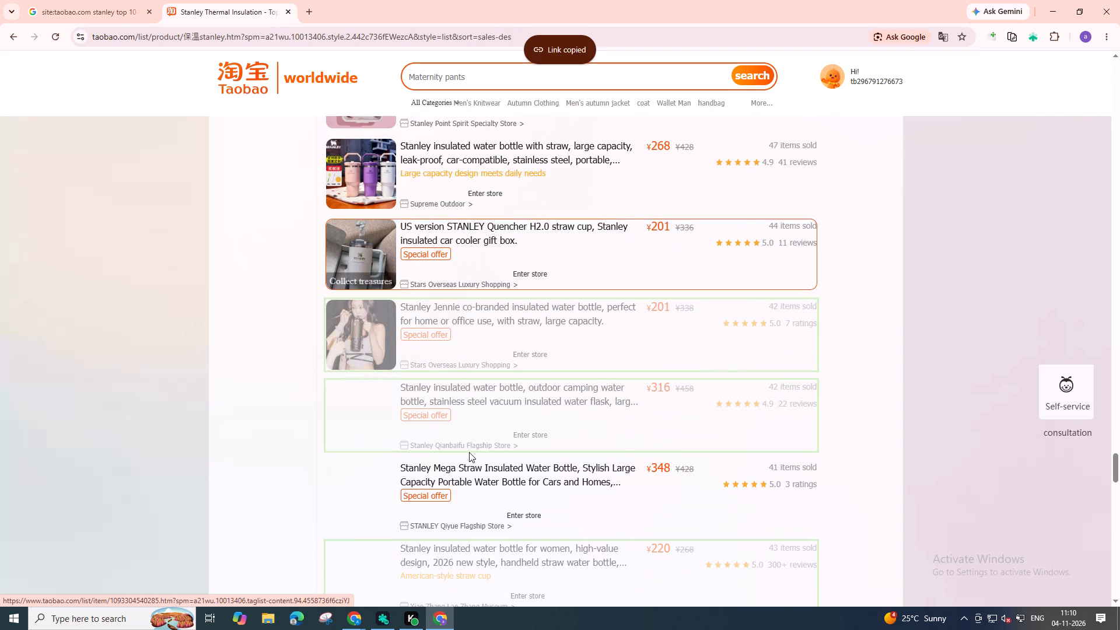
right_click(549, 481)
left_click(617, 413)
key("alt+Tab")
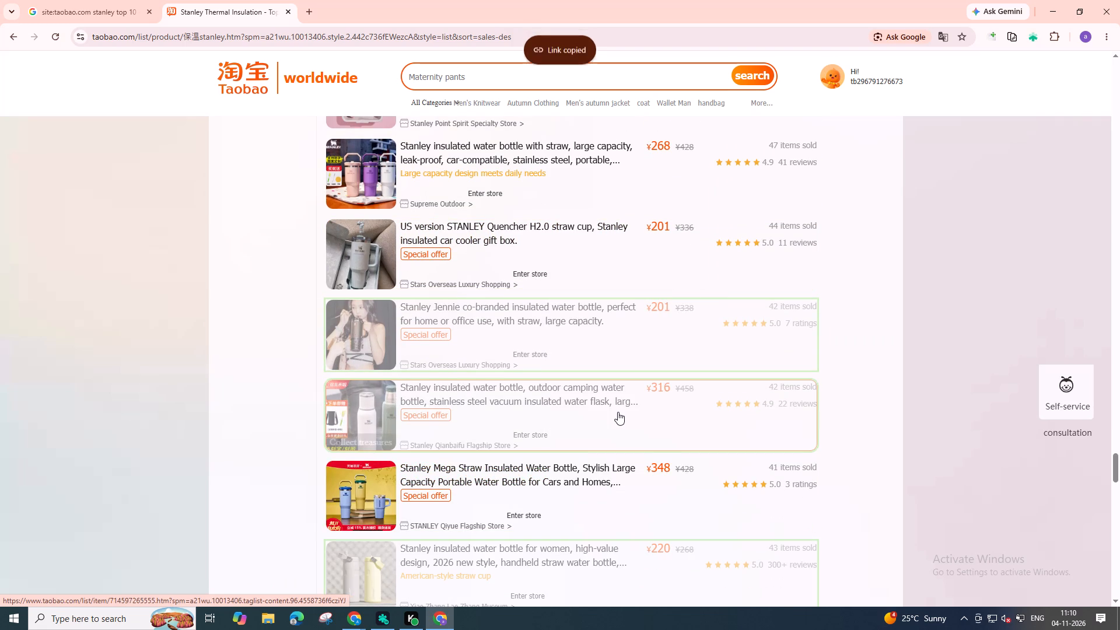
left_click(479, 466)
key("ctrl+v")
Copy the link of the ¥208 Stanley LSF co-branded Christmas mug gift box listing into New Work cell C29258.
key("alt+Tab")
scroll(490, 463, "down", 3)
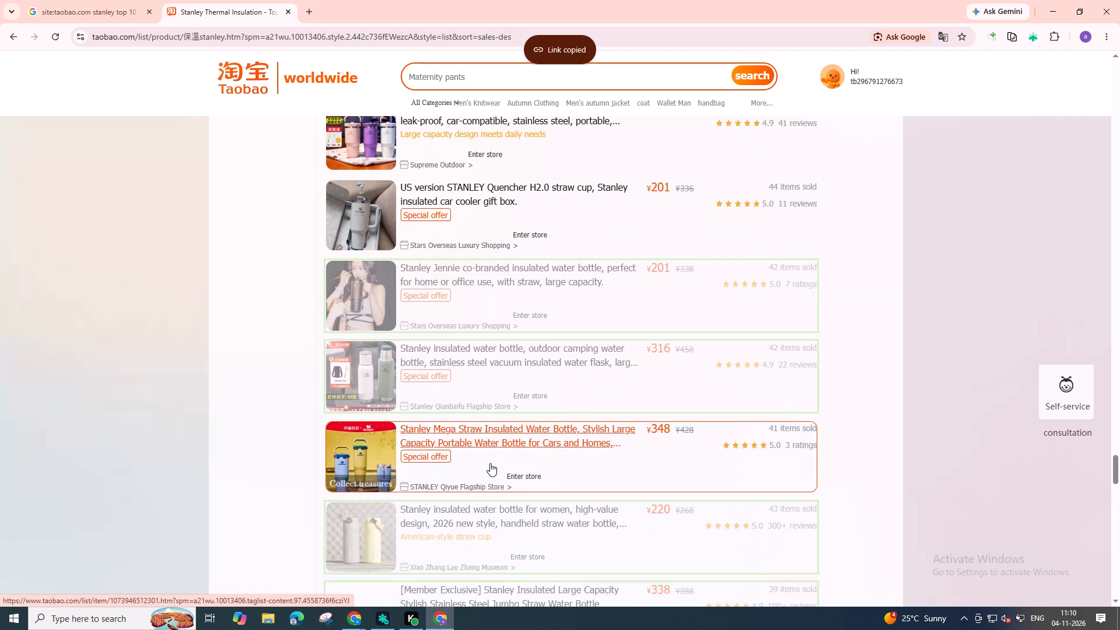
scroll(490, 463, "down", 6)
right_click(532, 353)
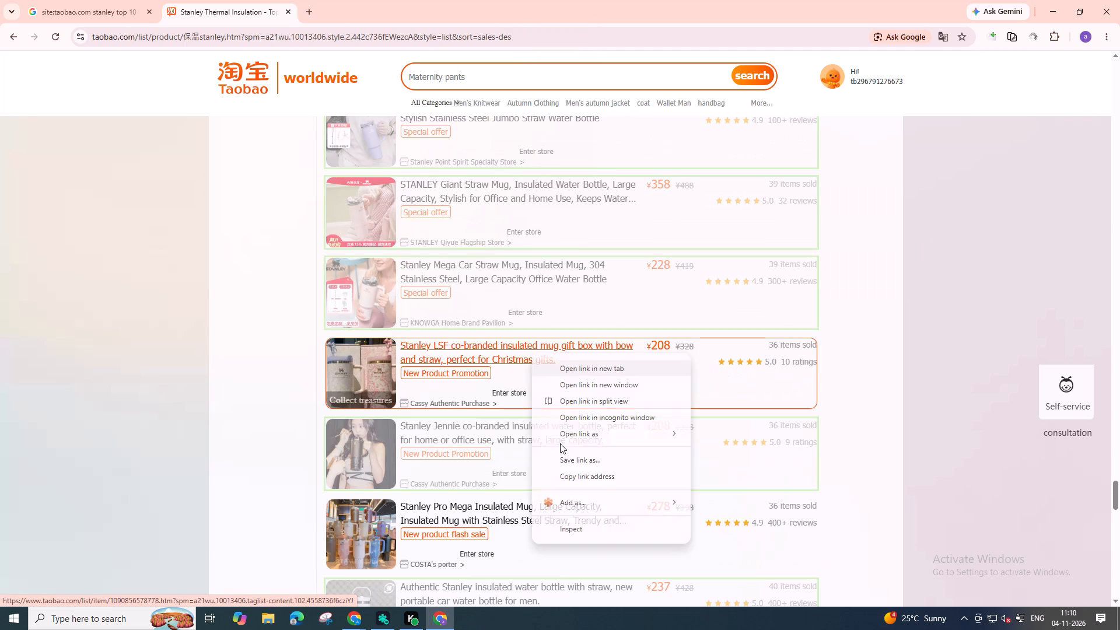
left_click(577, 478)
key("alt+Tab")
left_click(483, 491)
key("ctrl+v")
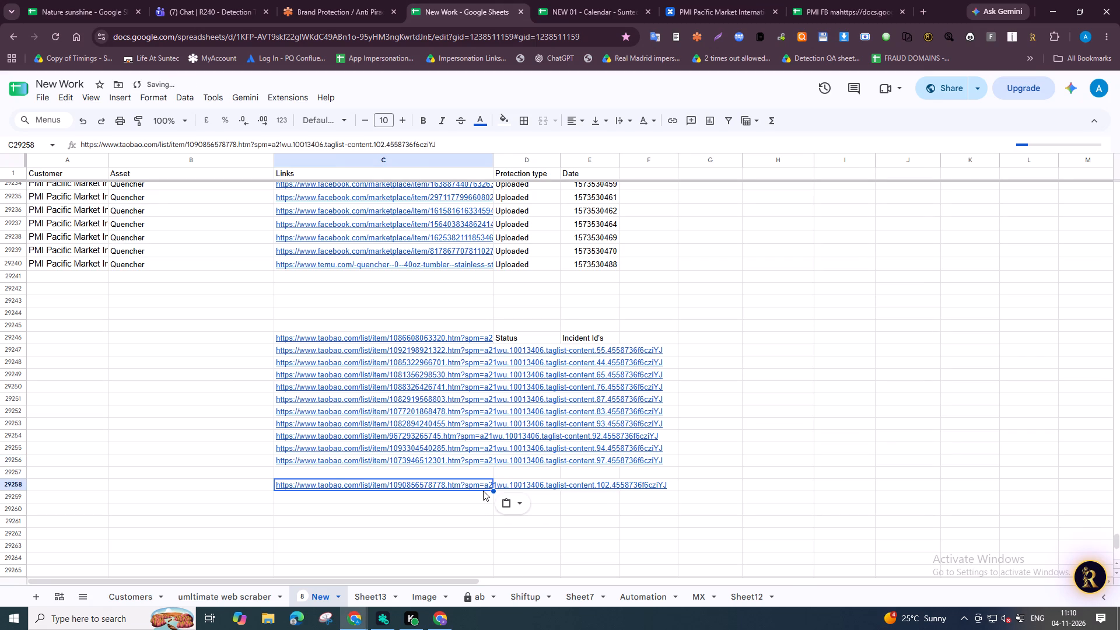
key("alt+Tab")
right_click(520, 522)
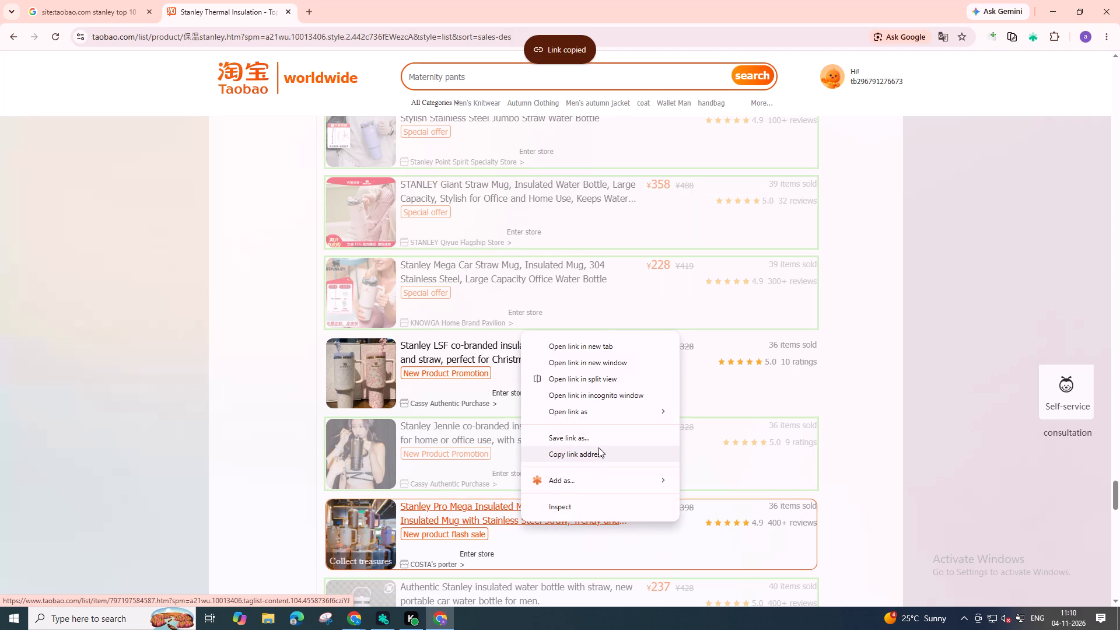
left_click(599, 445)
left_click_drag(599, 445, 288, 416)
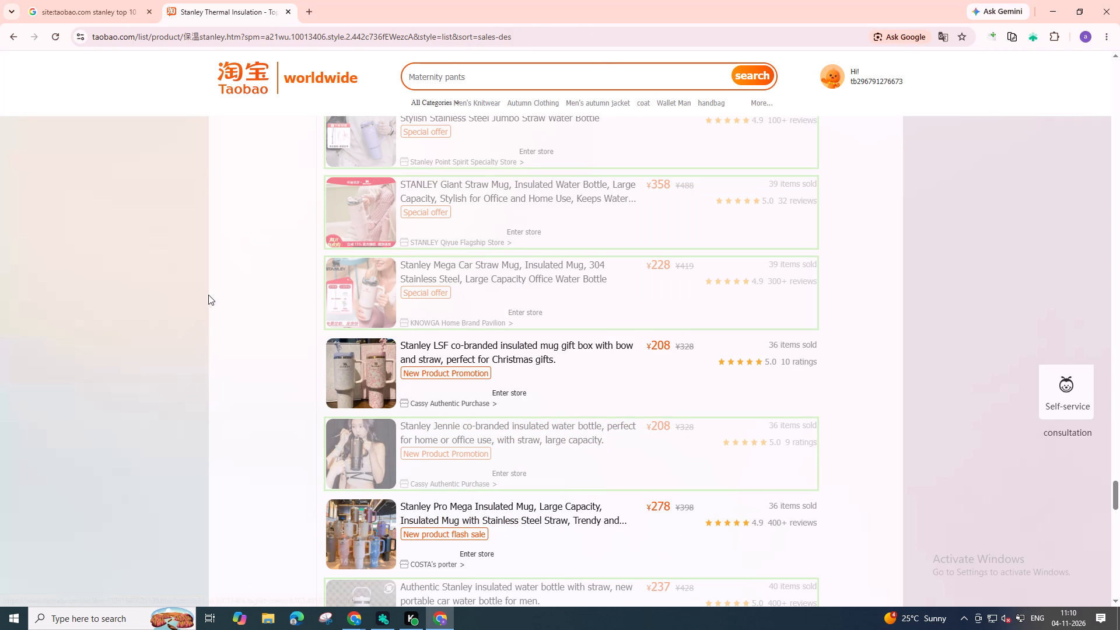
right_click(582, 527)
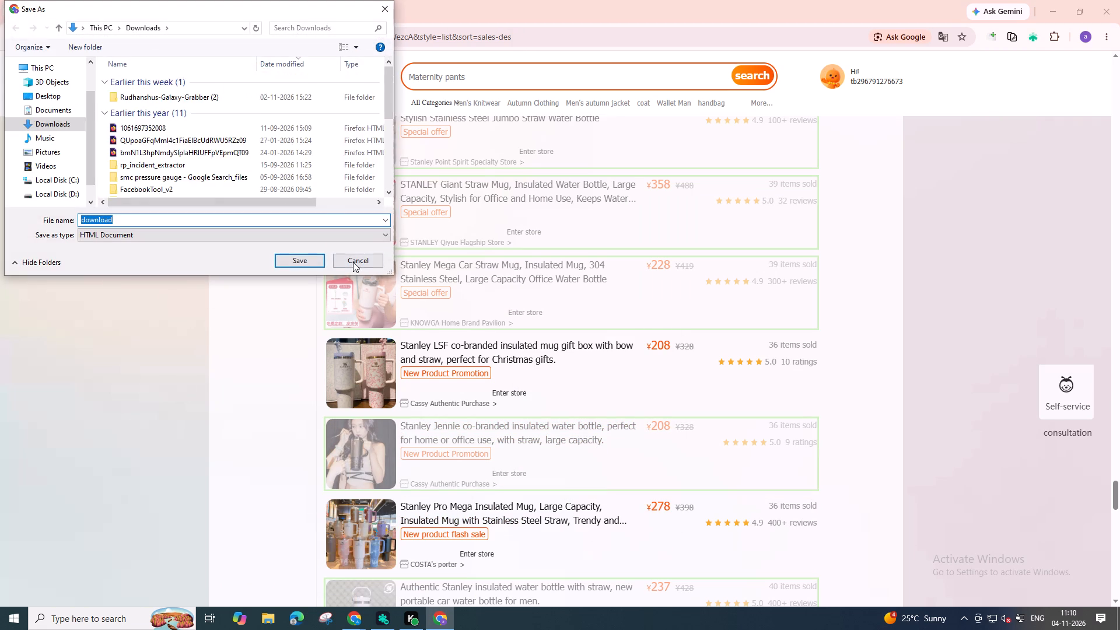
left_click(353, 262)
Copy the link of COSTA's porter's ¥278 Stanley Pro Mega Insulated Mug listing into New Work cell C29257.
right_click(580, 518)
left_click(655, 446)
key("alt+Tab")
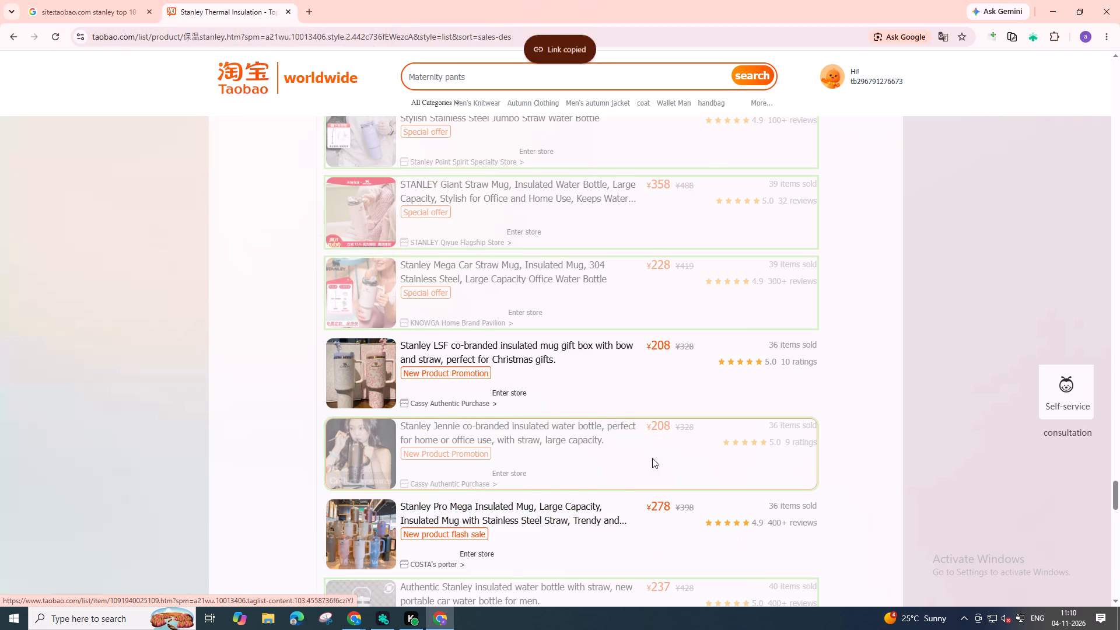
left_click(484, 472)
key("ctrl+v")
Copy the link of the ¥156 US version STANLEY Quencher H2.0 straw cup gift box listing into New Work cell C29259.
left_click(477, 501)
key("alt+Tab")
scroll(524, 481, "down", 4)
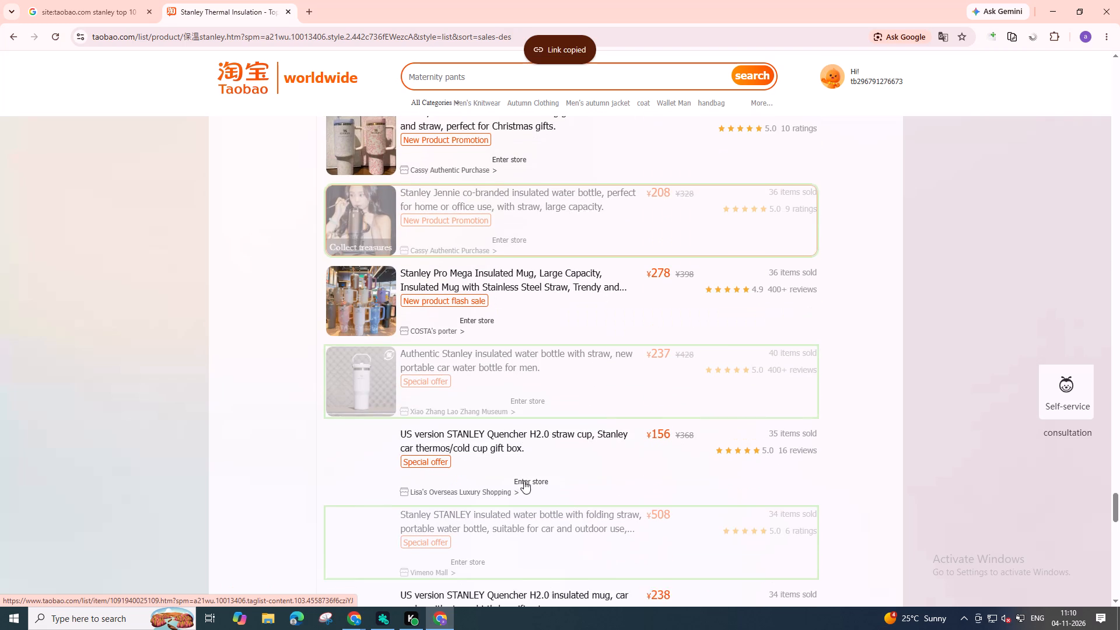
right_click(517, 446)
left_click(611, 376)
key("alt+Tab")
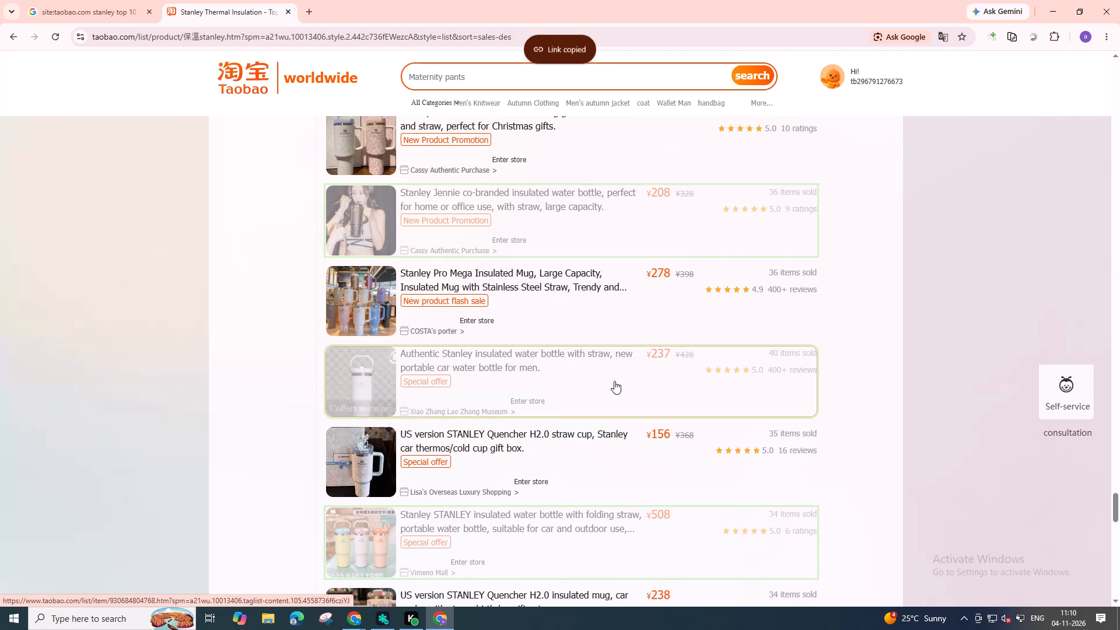
left_click(466, 501)
key("ctrl+v")
Copy the link of the ¥238 US version STANLEY Quencher H2.0 birthday gift set listing into New Work cell C29261.
key("alt+Tab")
scroll(550, 463, "down", 4)
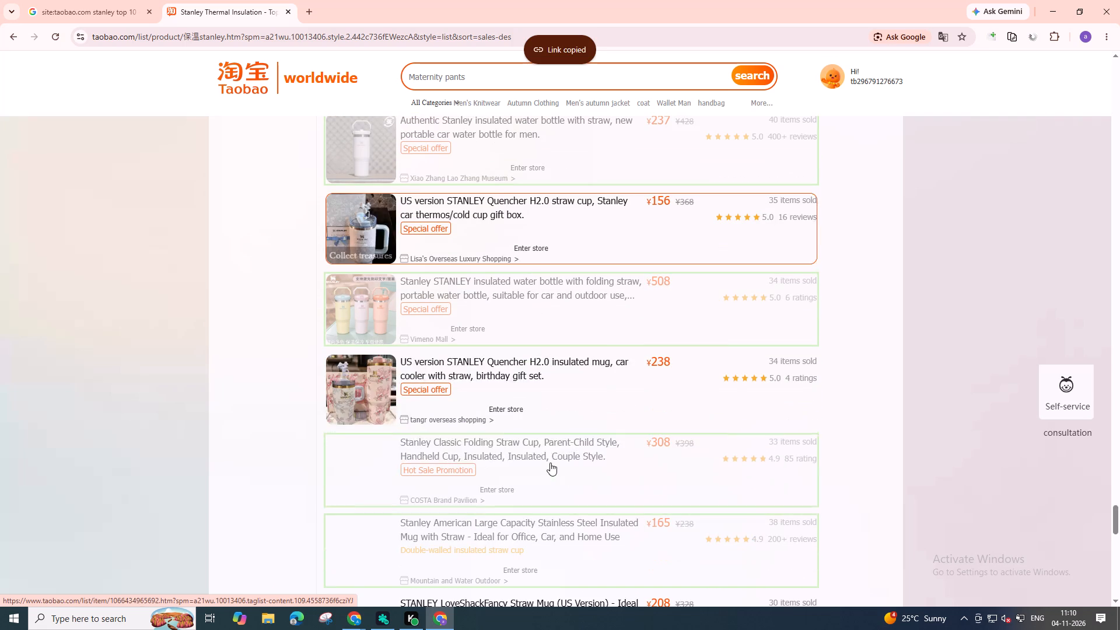
right_click(514, 369)
left_click(579, 492)
key("alt+Tab")
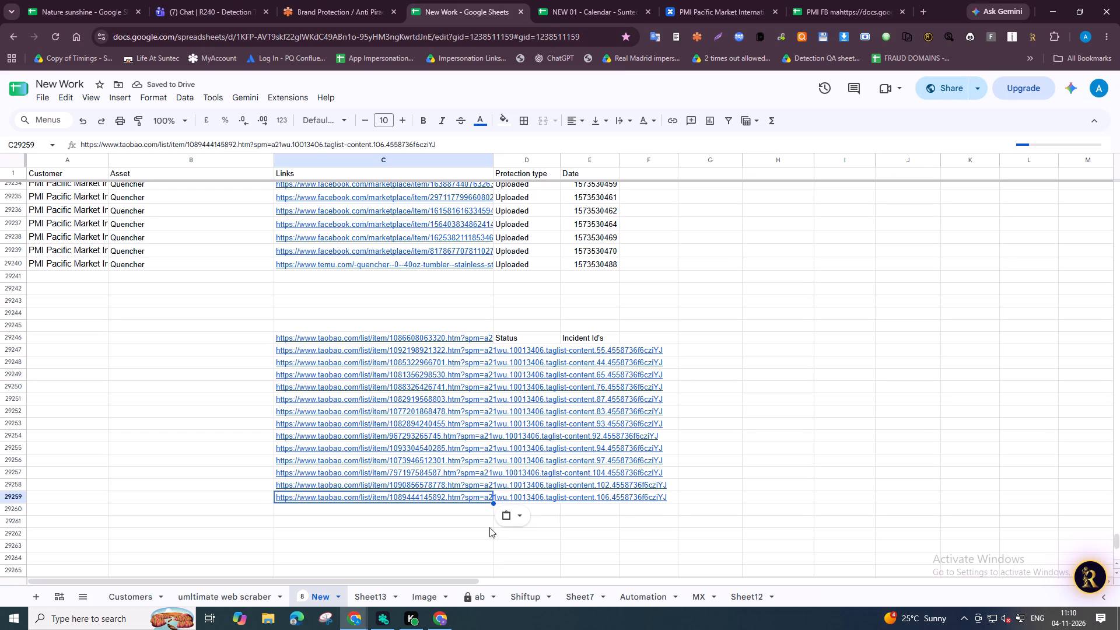
left_click(480, 517)
key("ctrl+v")
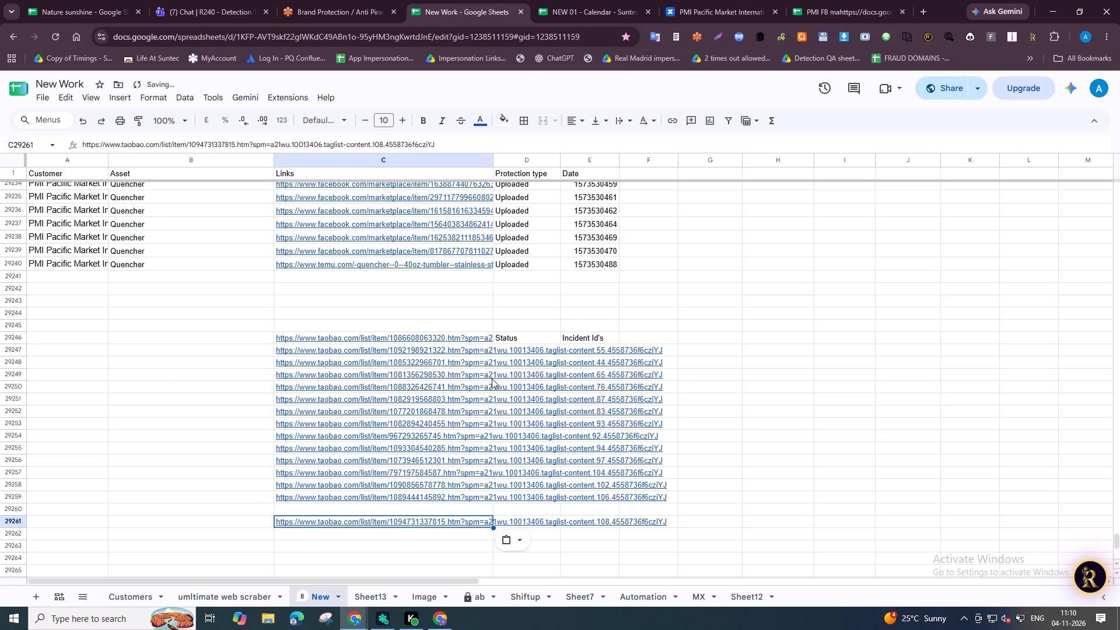
Copy the link of the ¥208 STANLEY LoveShackFancy Straw Mug (US Version) listing into New Work cell C29260.
key("alt+Tab")
scroll(552, 377, "down", 4)
right_click(556, 380)
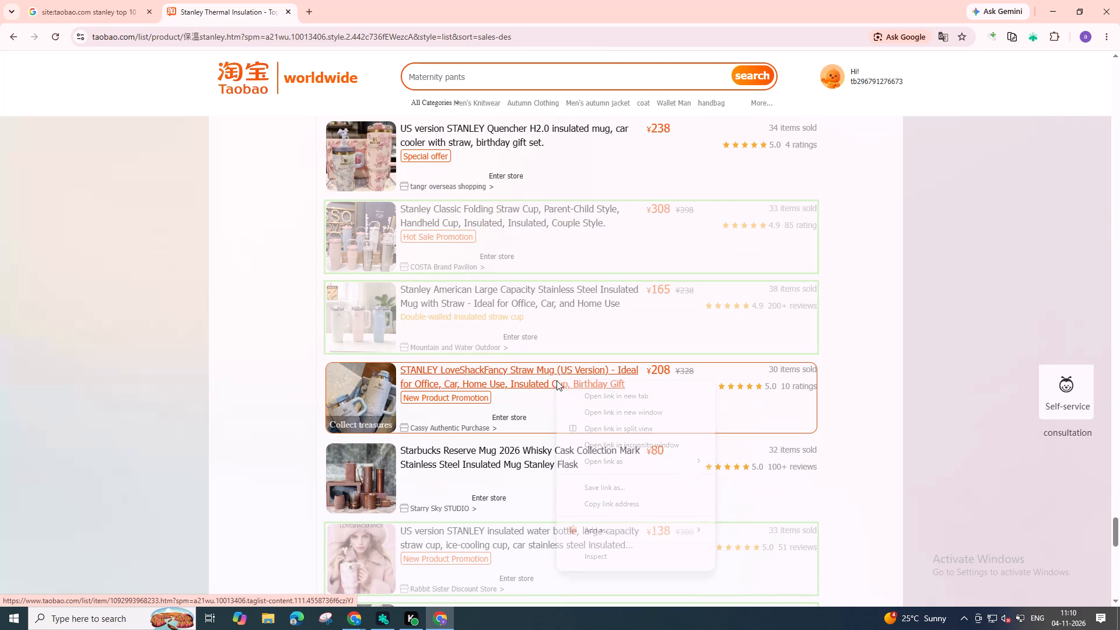
left_click(591, 506)
key("alt+Tab")
left_click(474, 513)
key("ctrl+v")
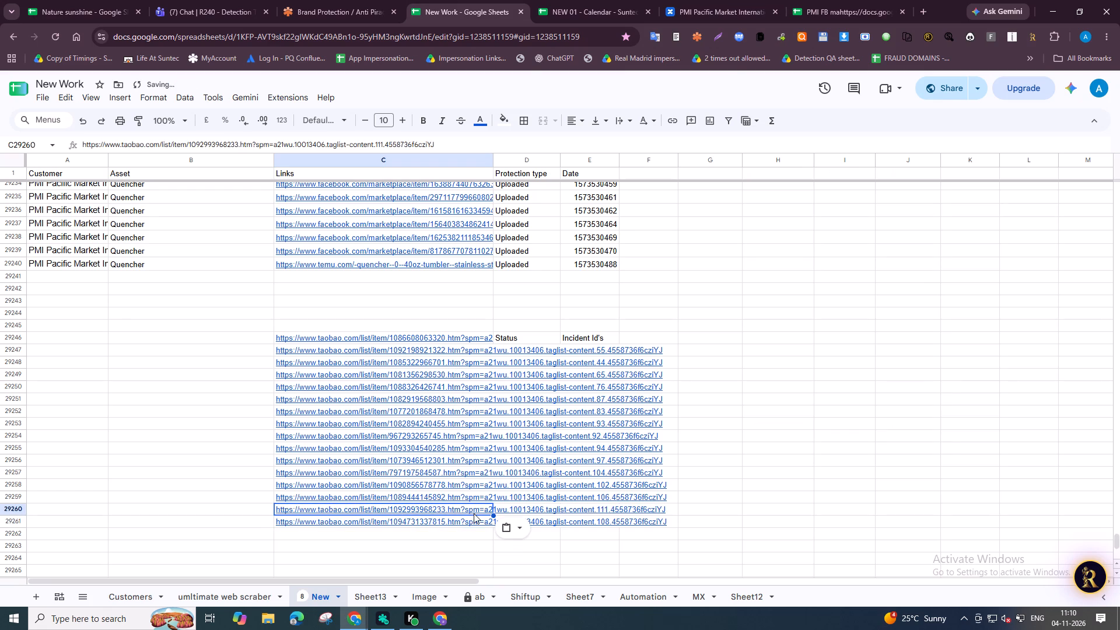
Copy the link of the ¥201 STANLEY US version LSF co-branded insulated bottle listing into New Work cell C29262.
key("alt+Tab")
scroll(550, 470, "down", 2)
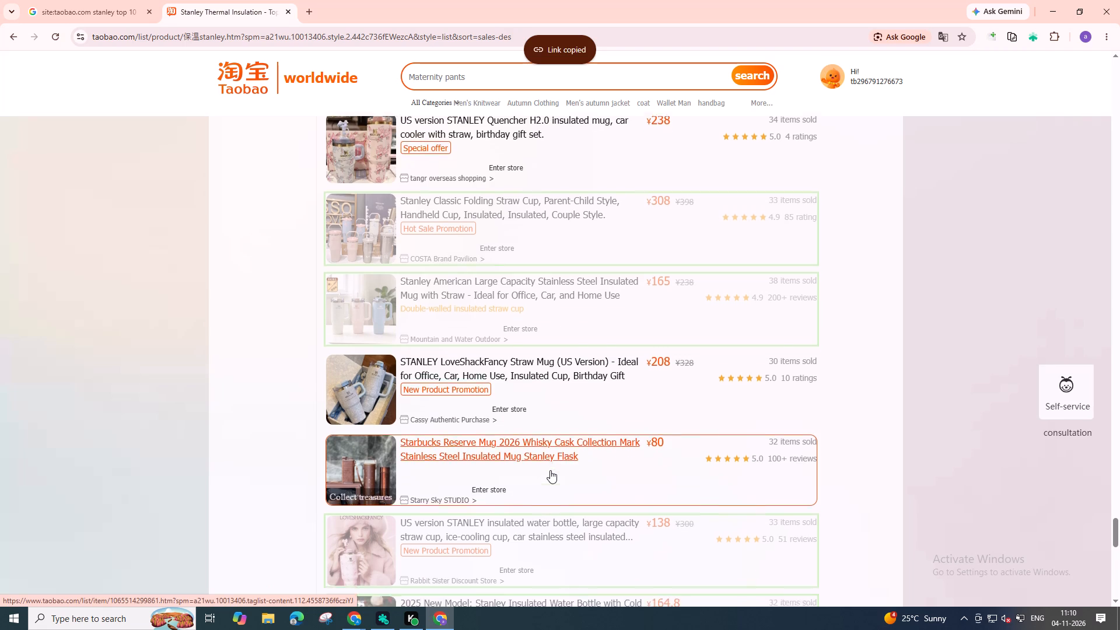
scroll(550, 470, "down", 2)
right_click(554, 474)
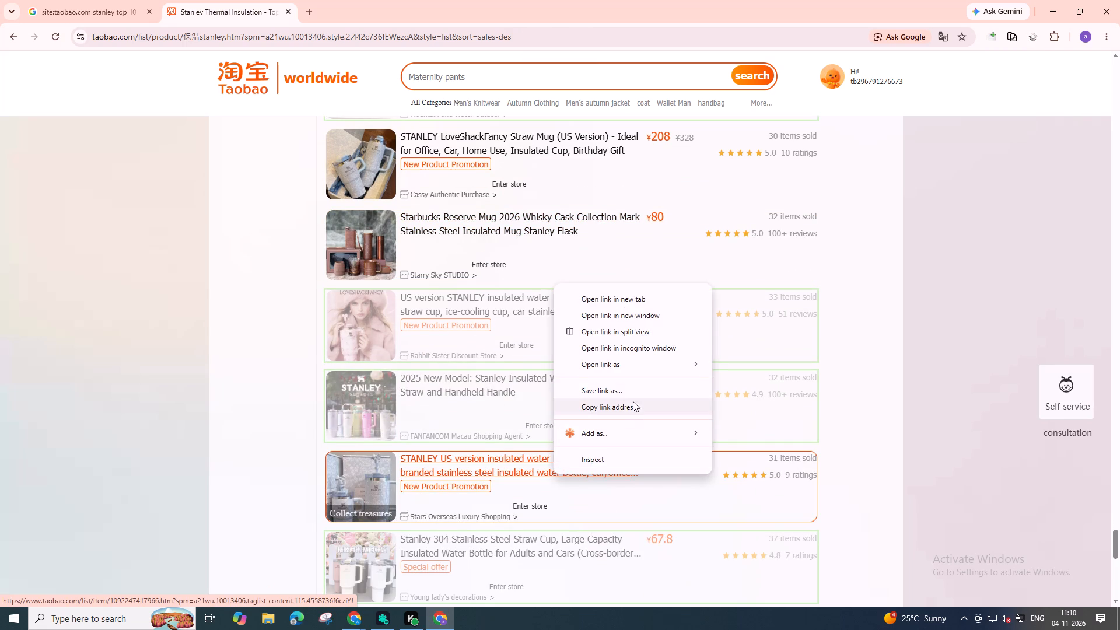
left_click(633, 401)
key("alt+Tab")
left_click(482, 535)
key("ctrl+v")
Copy the link of the ¥200 Stanley & Jennie co-branded insulated water bottle listing into New Work cell C29263.
key("alt+Tab")
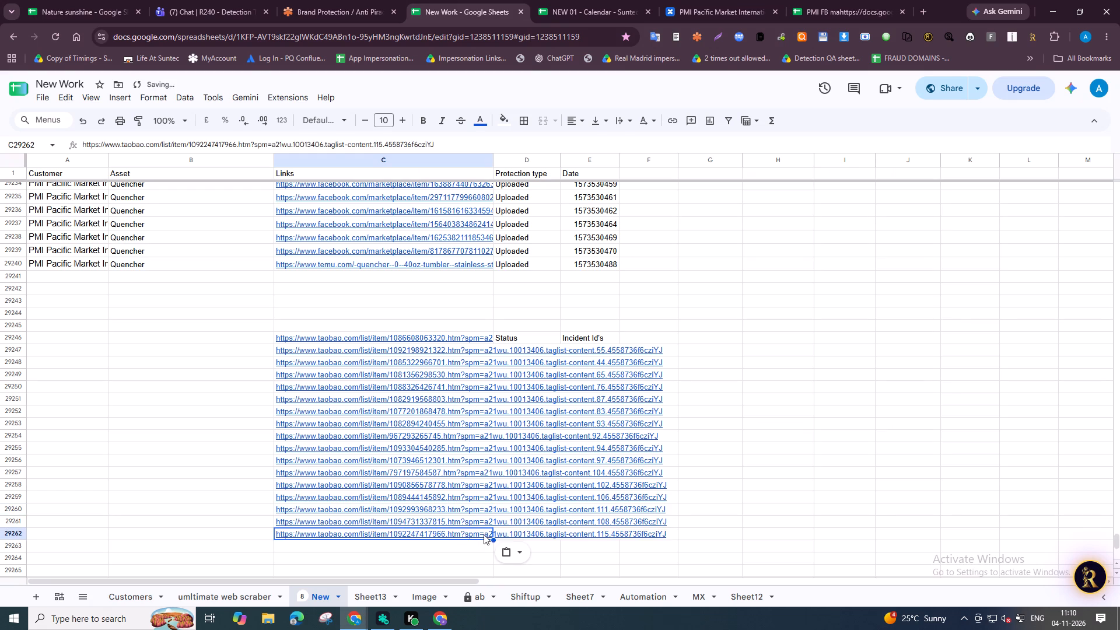
scroll(521, 492, "down", 5)
right_click(563, 422)
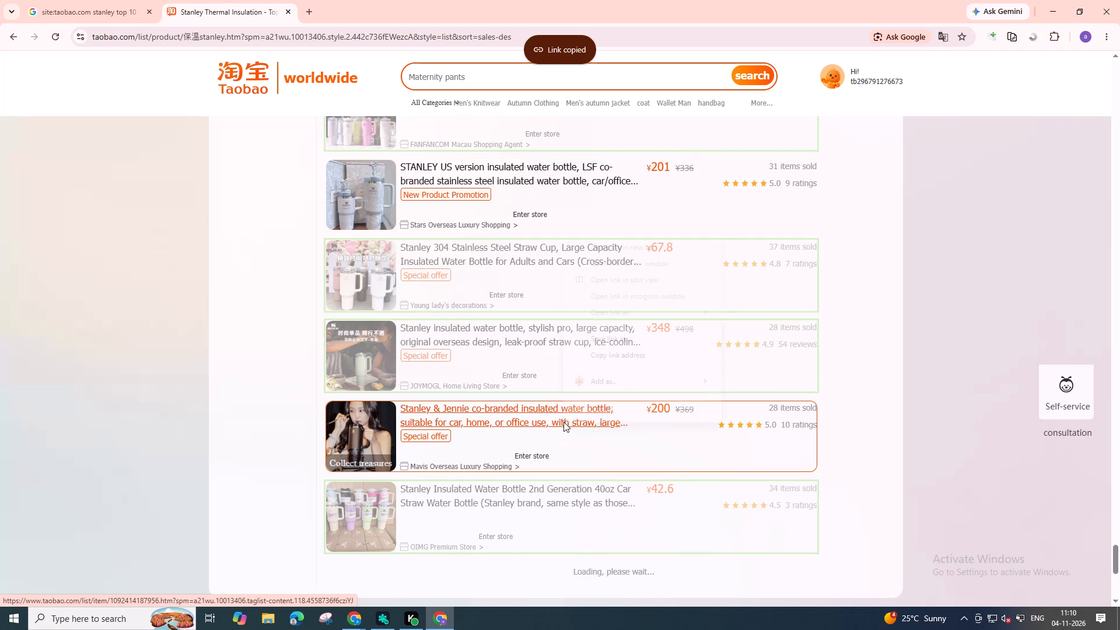
left_click(642, 358)
scroll(644, 369, "down", 3)
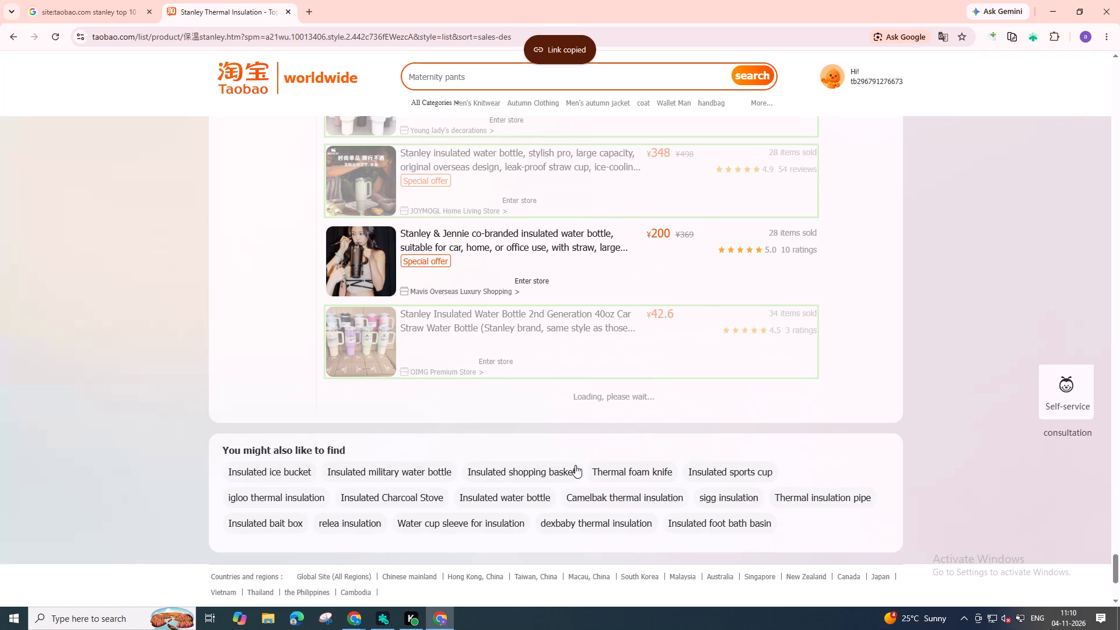
key("alt+Tab")
left_click(491, 544)
key("ctrl+v")
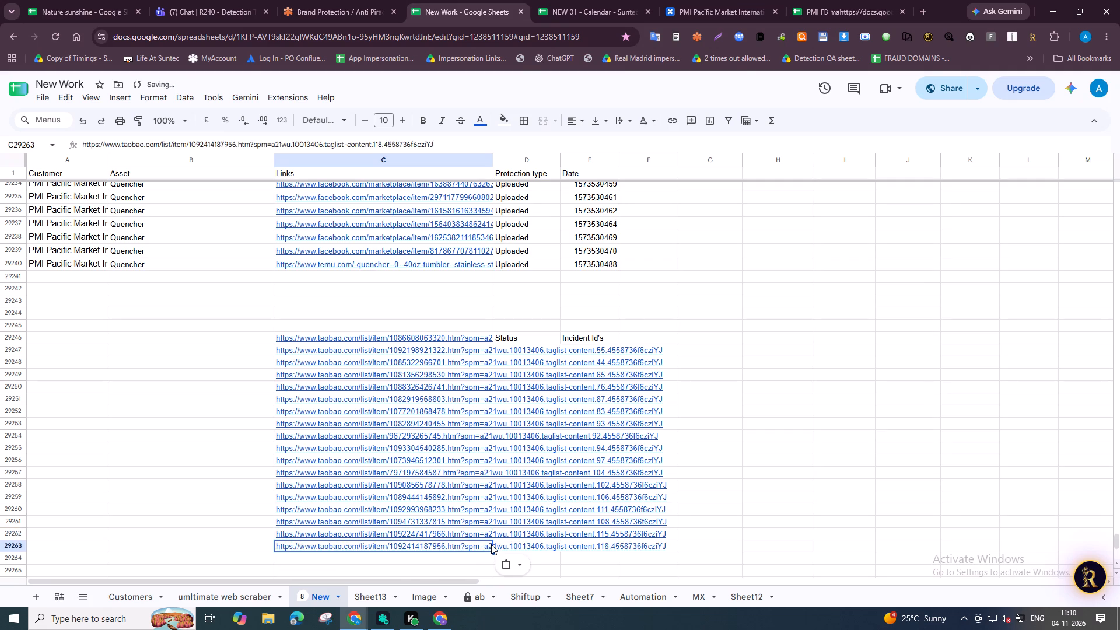
Copy the link of the ¥378 Stanley Mega Straw Insulated Water Bottle listing into New Work cell C29264.
key("alt+Tab")
scroll(612, 423, "down", 1)
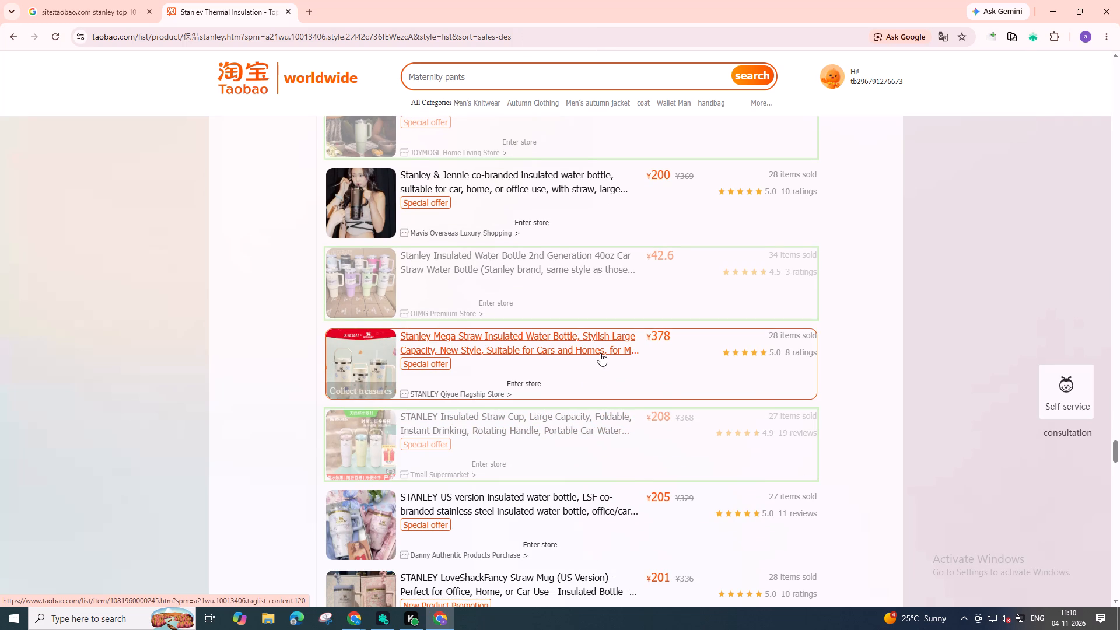
right_click(600, 353)
left_click(658, 474)
key("alt+Tab")
scroll(575, 387, "down", 2)
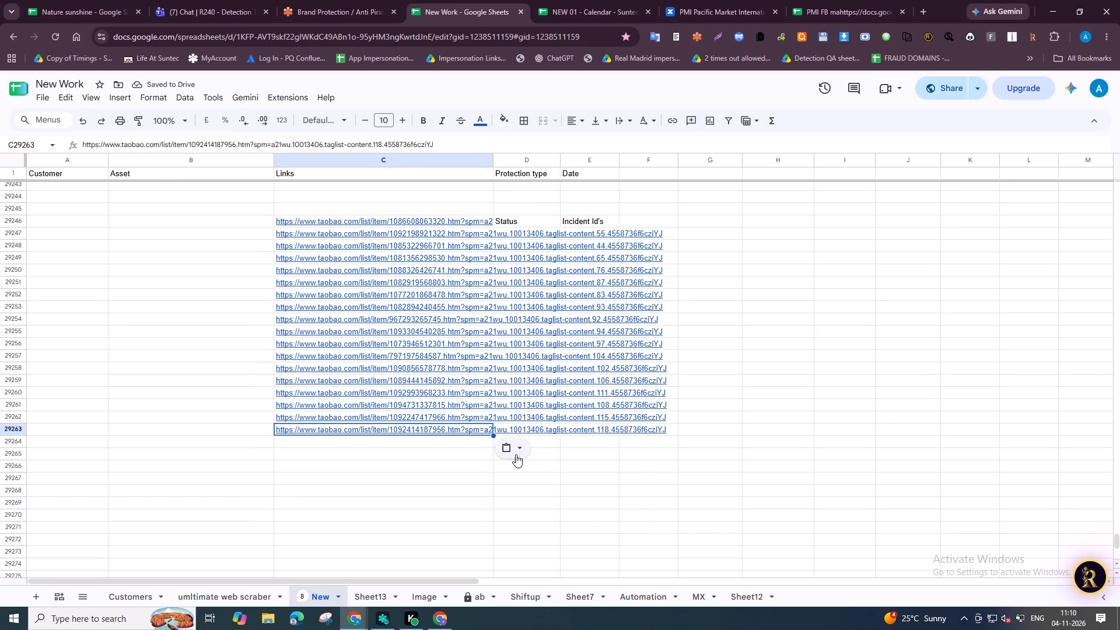
left_click(466, 446)
key("ctrl+v")
Copy the link of the ¥205 STANLEY US version LSF co-branded insulated bottle listing into New Work cell C29265.
key("alt+Tab")
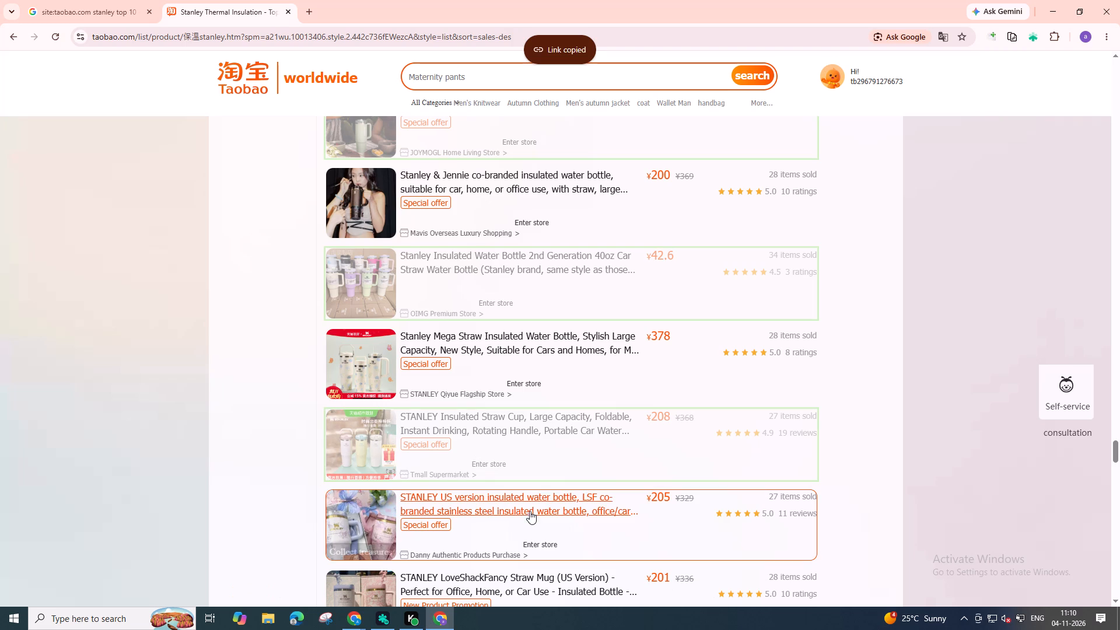
right_click(530, 510)
left_click(611, 443)
key("alt+Tab")
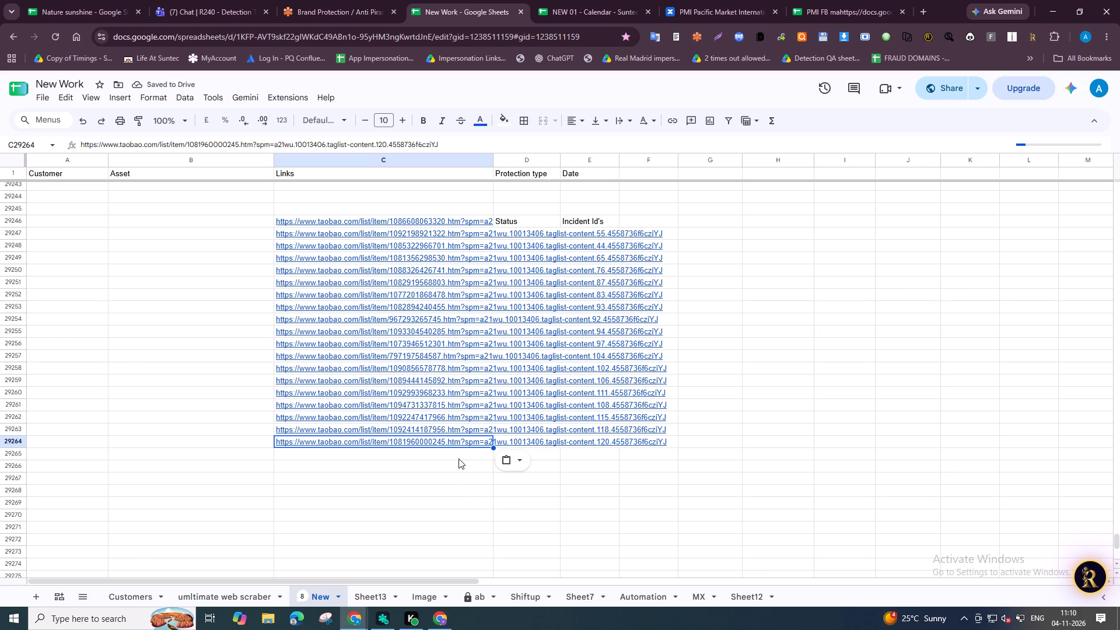
left_click(459, 458)
key("ctrl+v")
Copy the link of the ¥201 STANLEY LoveShackFancy Straw Mug (US Version) listing into New Work cell C29266.
key("alt+Tab")
scroll(478, 461, "down", 3)
right_click(556, 409)
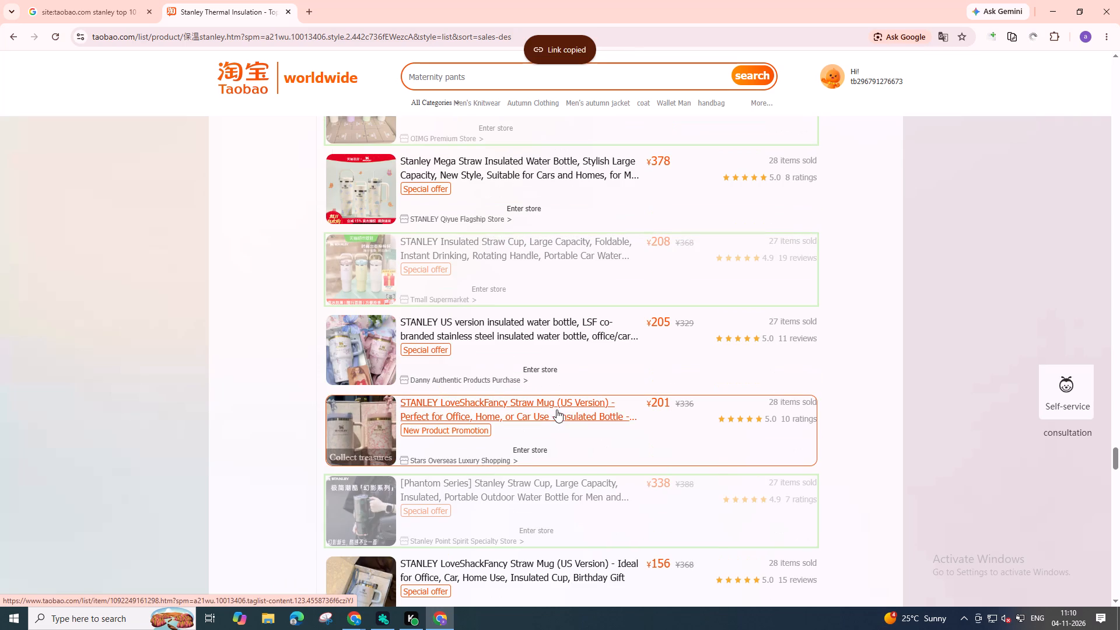
left_click(632, 530)
key("alt+Tab")
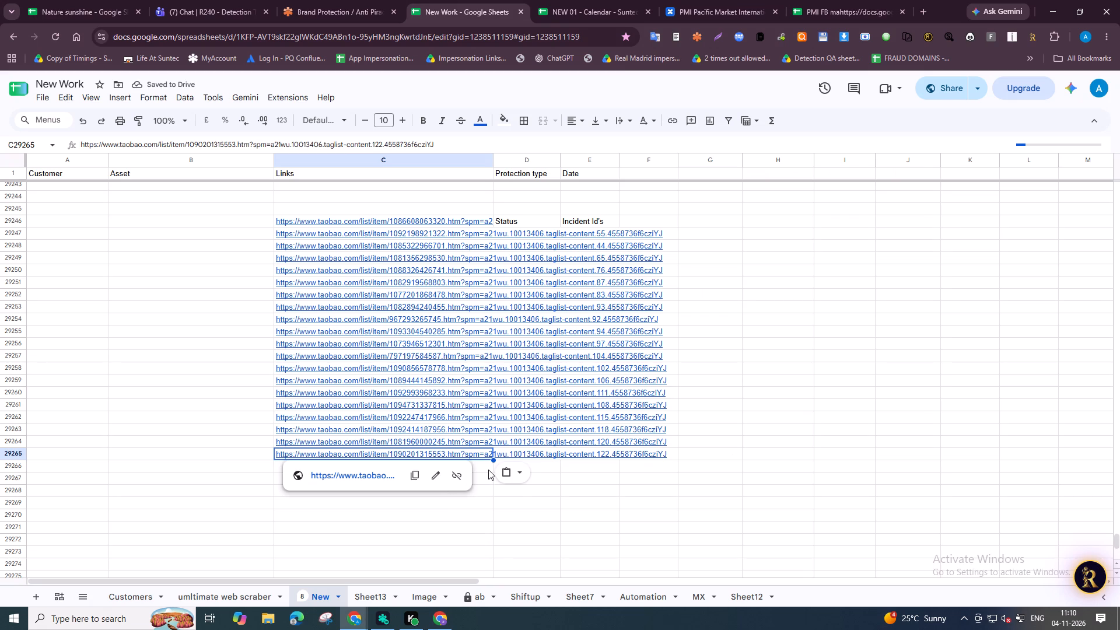
left_click(488, 470)
key("ctrl+v")
Copy the link of Lisa's Overseas Luxury Shopping's ¥156 STANLEY LoveShackFancy Straw Mug listing into New Work cell C29269.
key("alt+Tab")
scroll(564, 442, "down", 3)
right_click(573, 403)
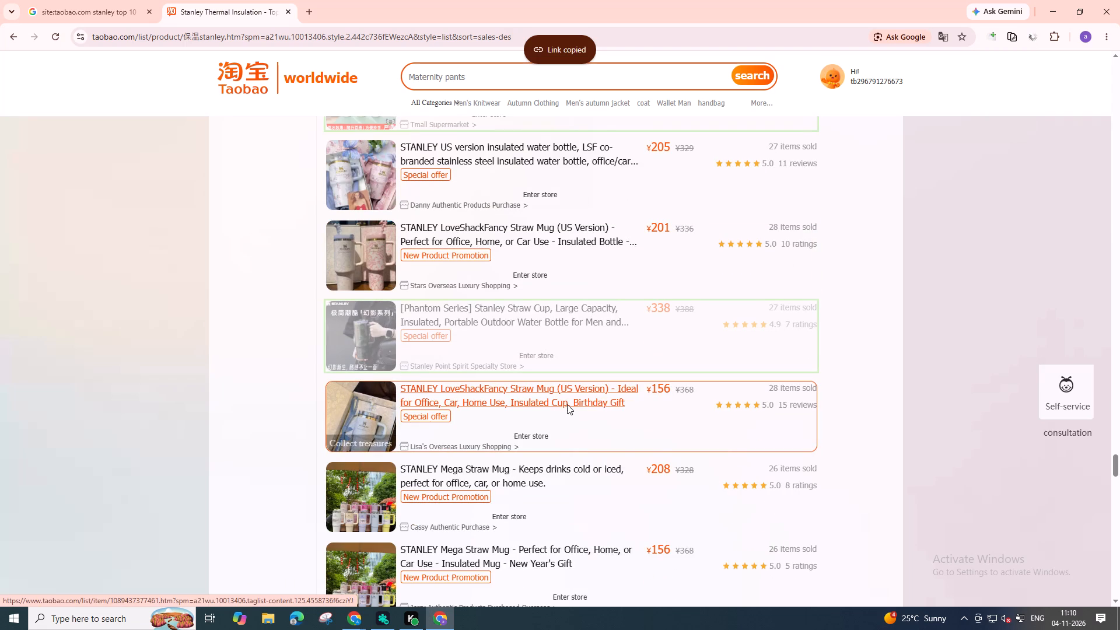
left_click(633, 528)
key("alt+Tab")
left_click(463, 498)
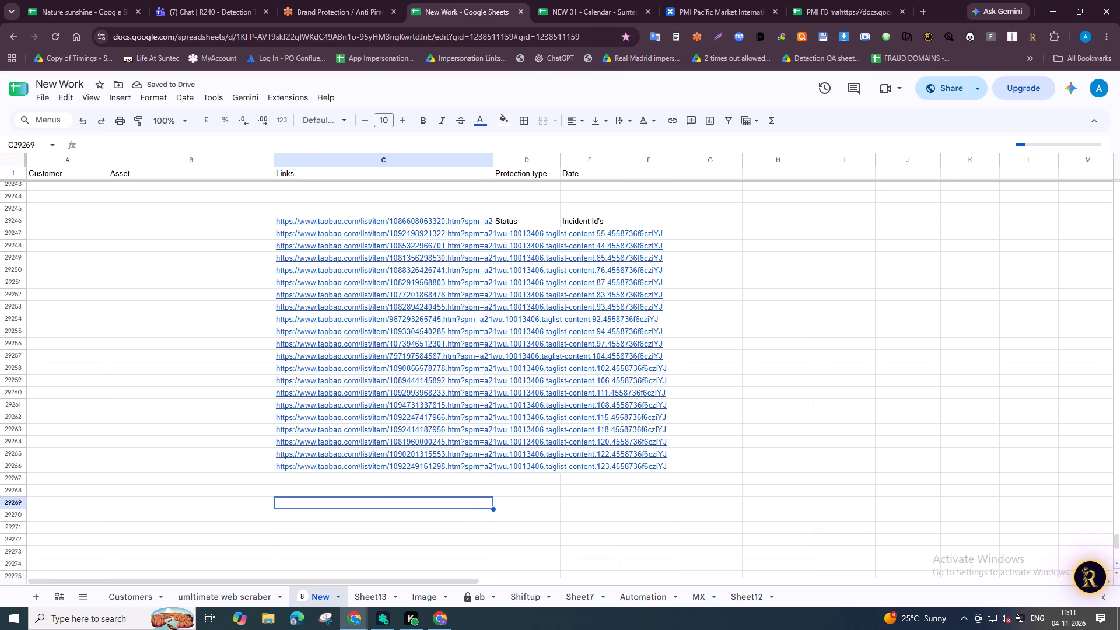
key("ctrl+v")
Copy the link of the ¥208 STANLEY Mega Straw Mug listing into New Work cell C29267.
key("alt+Tab")
right_click(563, 484)
left_click(657, 421)
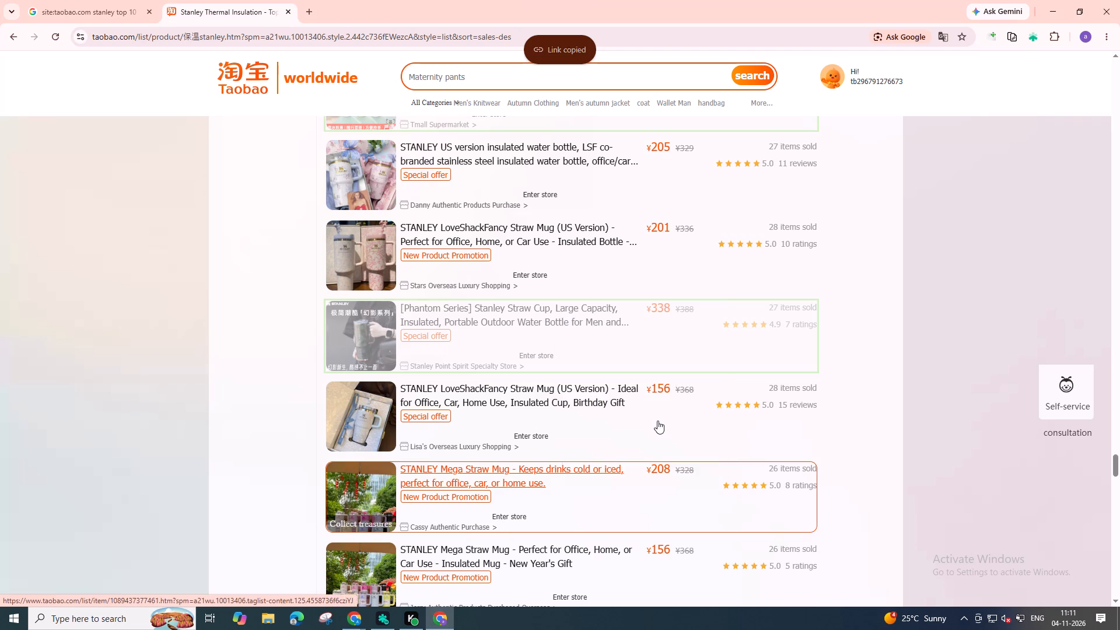
key("alt+Tab")
left_click(456, 484)
key("ctrl+v")
Copy the link of the ¥156 STANLEY Mega Straw Mug New Year's Gift listing into New Work cell C29268.
key("alt+Tab")
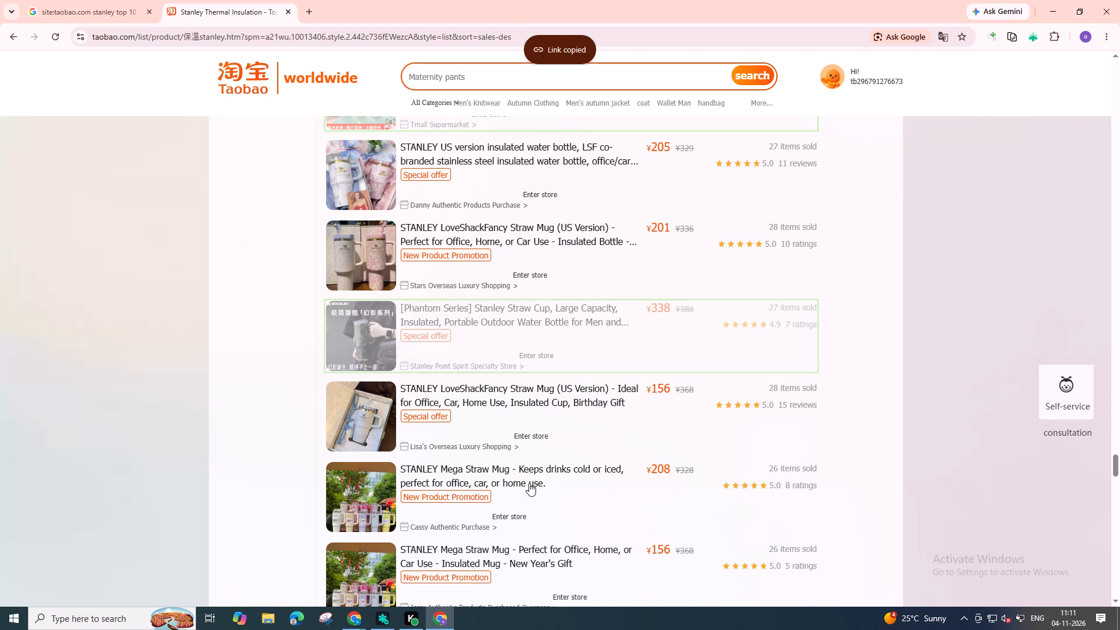
right_click(540, 555)
left_click(612, 490)
key("alt+Tab")
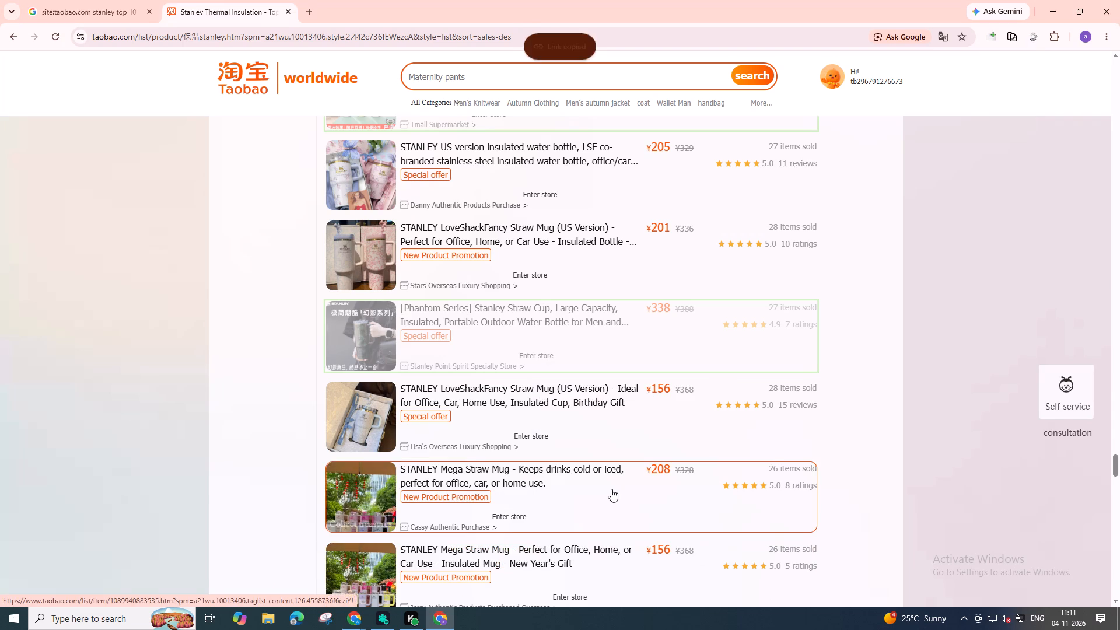
left_click(466, 491)
key("ctrl+v")
Copy the link of the ¥198 American version Stanley Loveshackfancy co-branded gift set listing into New Work cell C29270.
key("alt+Tab")
scroll(519, 478, "down", 3)
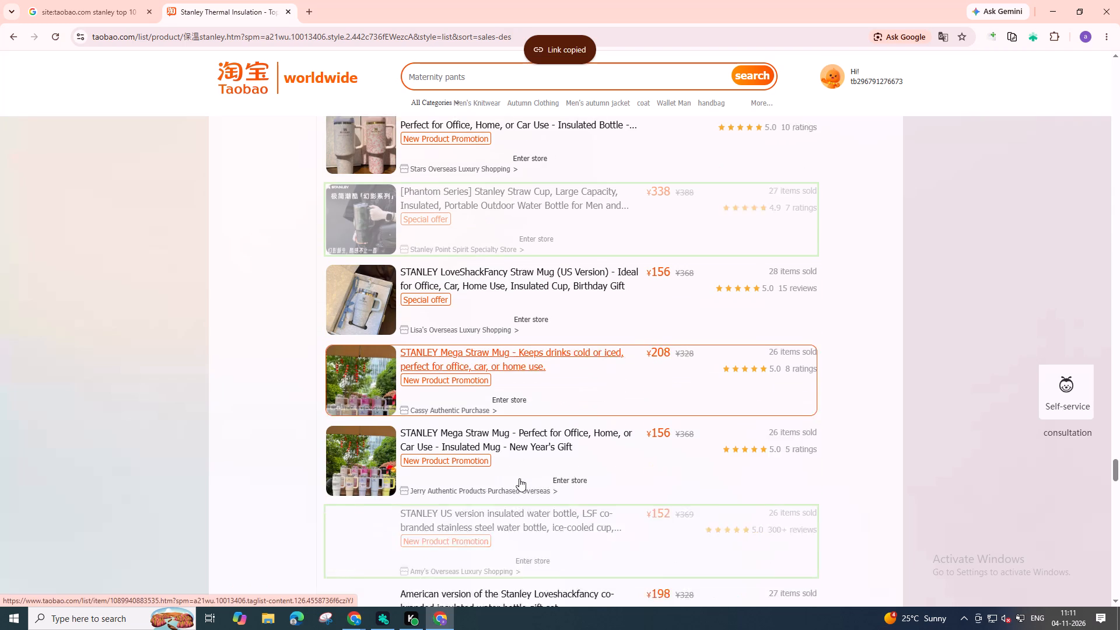
right_click(546, 554)
left_click(610, 486)
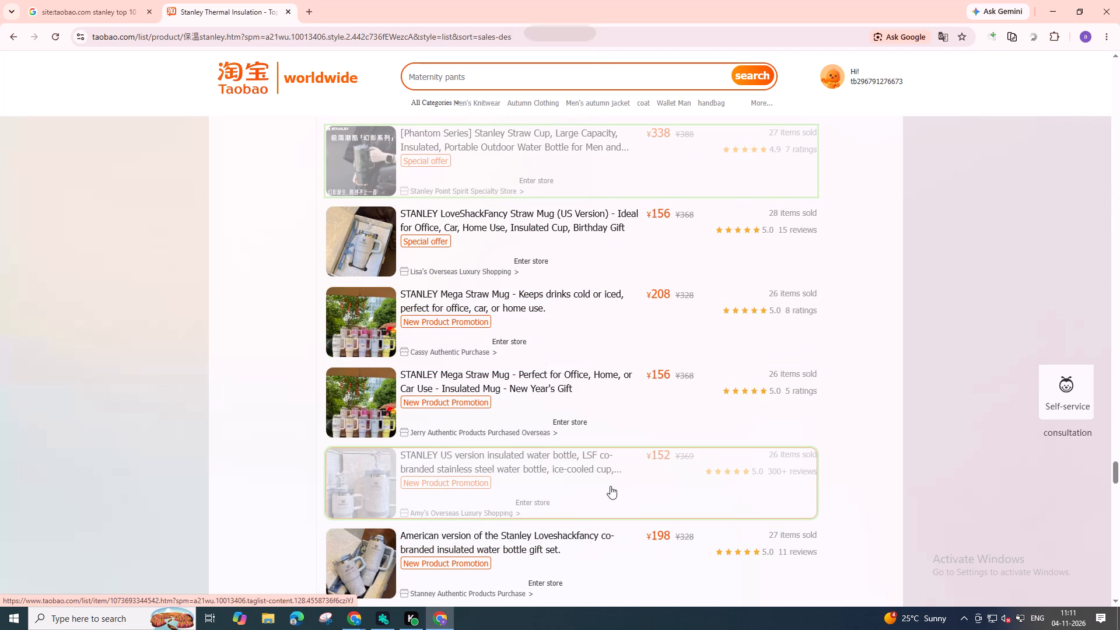
key("alt+Tab")
left_click(491, 514)
key("ctrl+v")
Copy the link of the ¥182 Stanley Jennie co-branded insulated water bottle listing into New Work cell C29271.
key("alt+Tab")
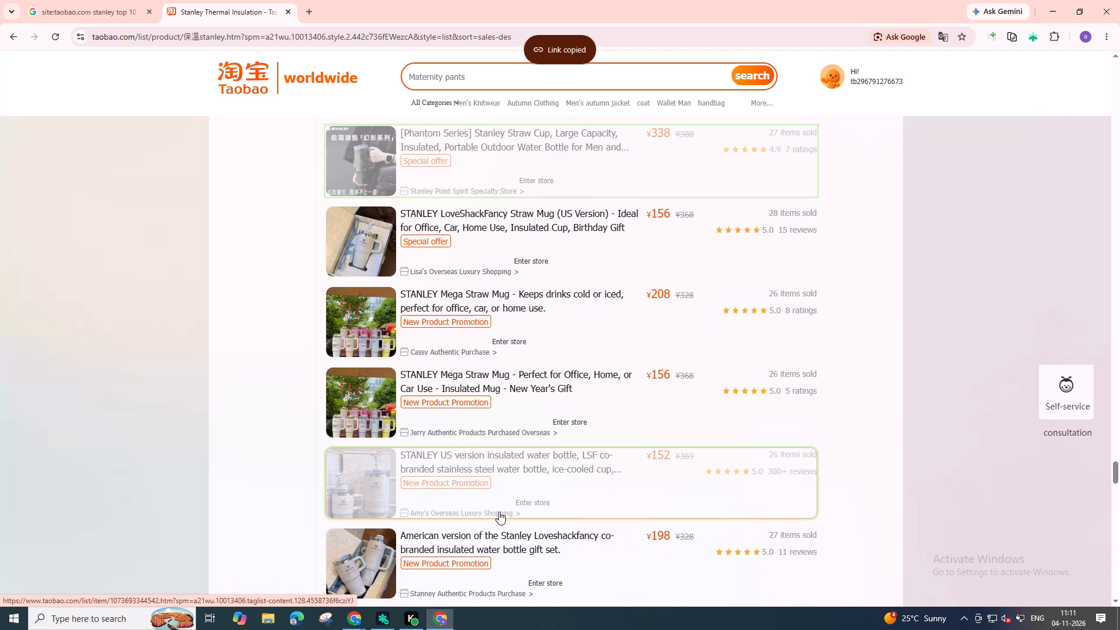
scroll(512, 506, "down", 7)
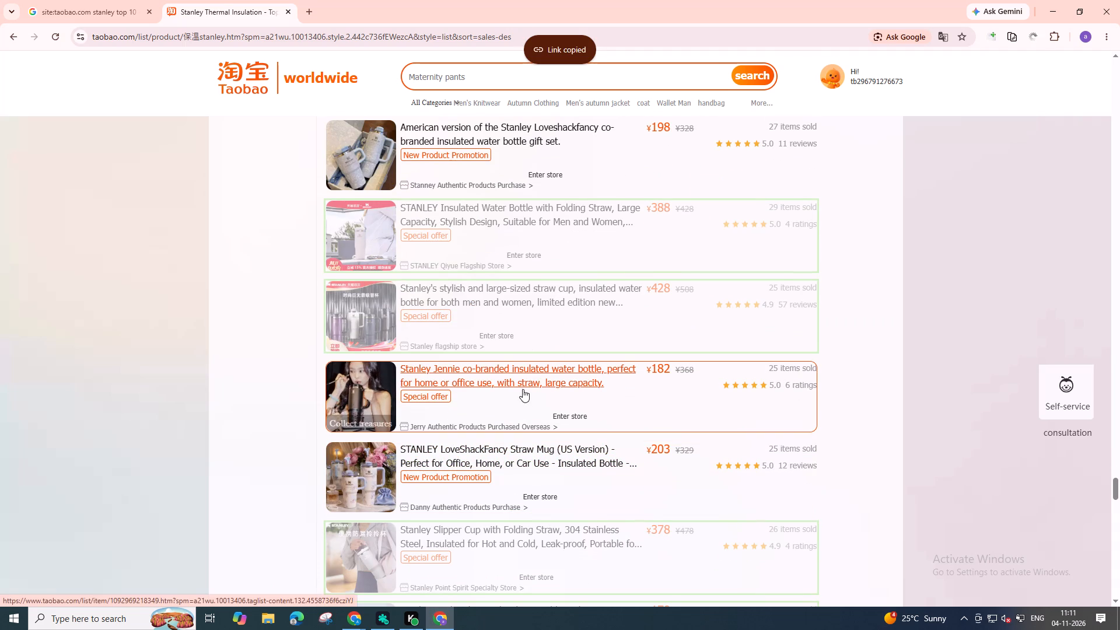
right_click(523, 388)
left_click(565, 516)
key("alt+Tab")
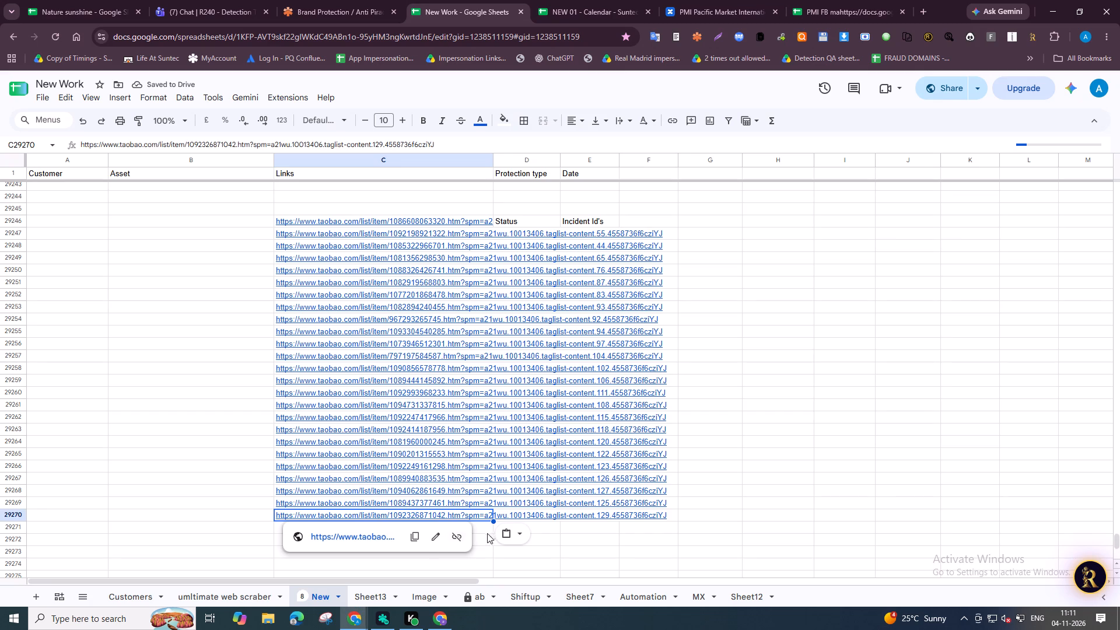
left_click(491, 530)
key("ctrl+v")
Copy the link of the ¥203 STANLEY LoveShackFancy Straw Mug (US Version) listing into New Work cell C29272.
key("alt+Tab")
right_click(559, 463)
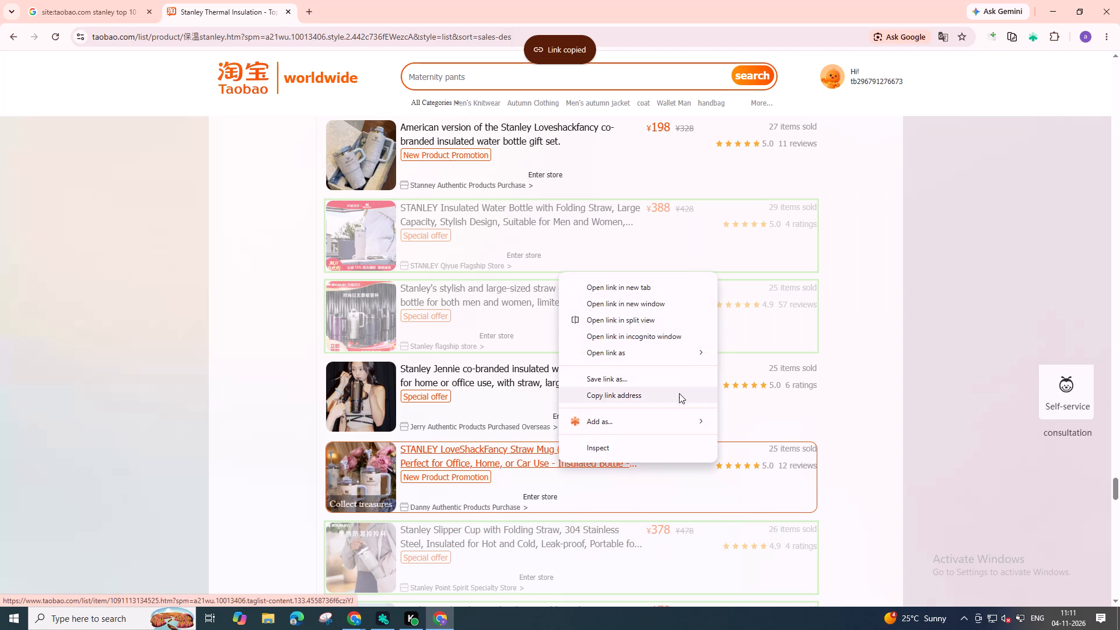
left_click(681, 390)
key("alt+Tab")
left_click(473, 542)
key("ctrl+v")
Copy the link of the ¥205 US version STANLEY Quencher H2.0 straw cup gift box listing into New Work cell C29273.
key("alt+Tab")
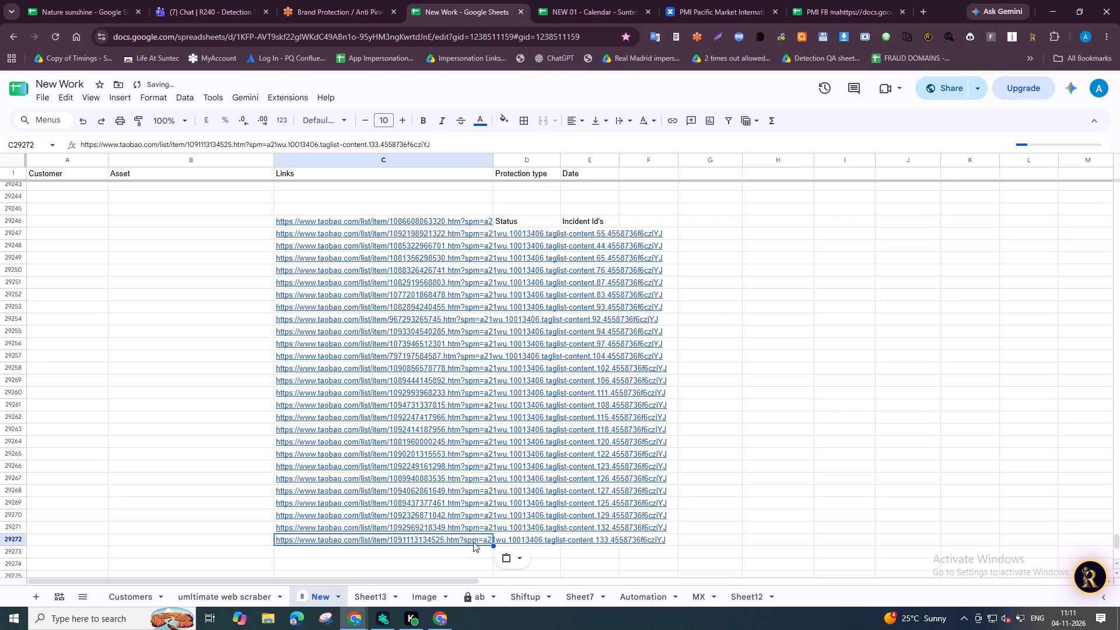
scroll(542, 493, "down", 9)
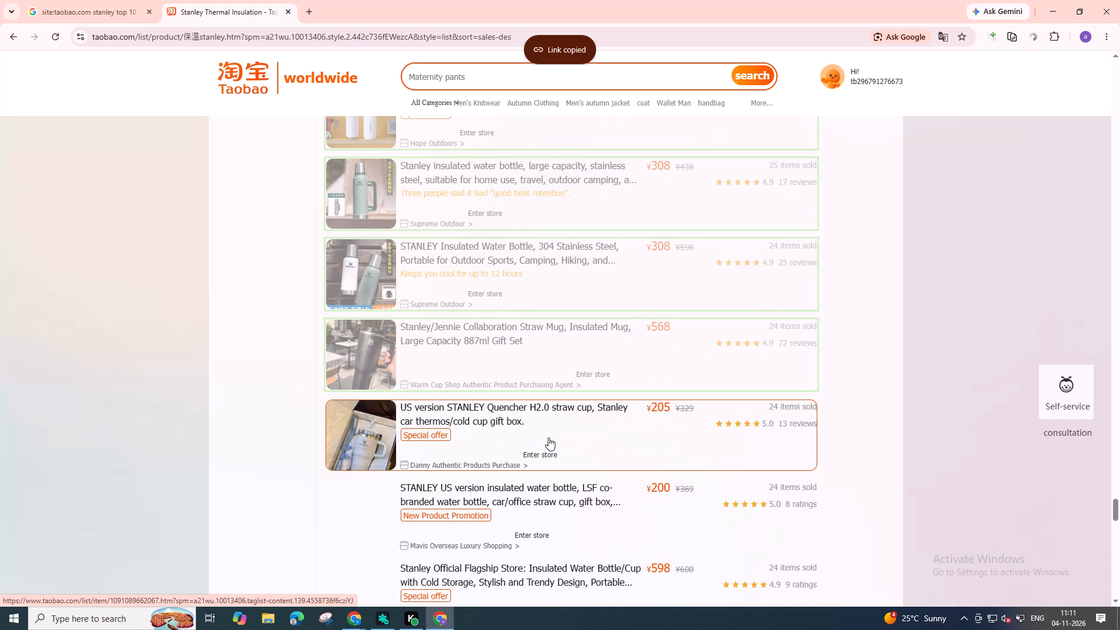
right_click(534, 420)
left_click(682, 347)
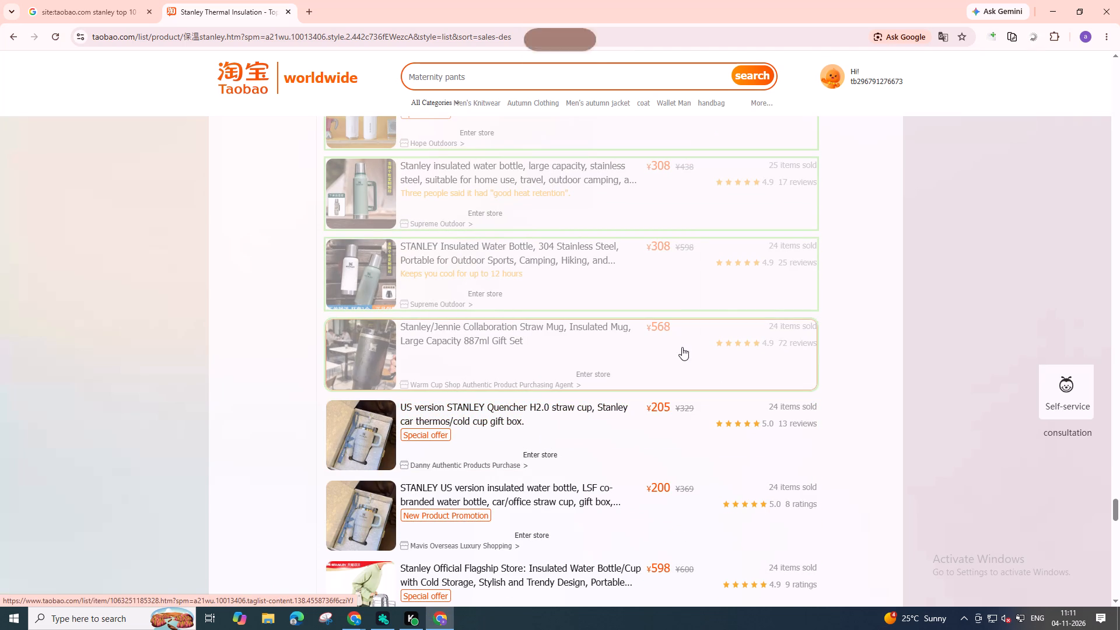
key("alt+Tab")
left_click(490, 551)
key("ctrl+v")
Copy the link of the ¥200 STANLEY US version LSF co-branded water bottle listing into New Work cell C29274.
key("alt+Tab")
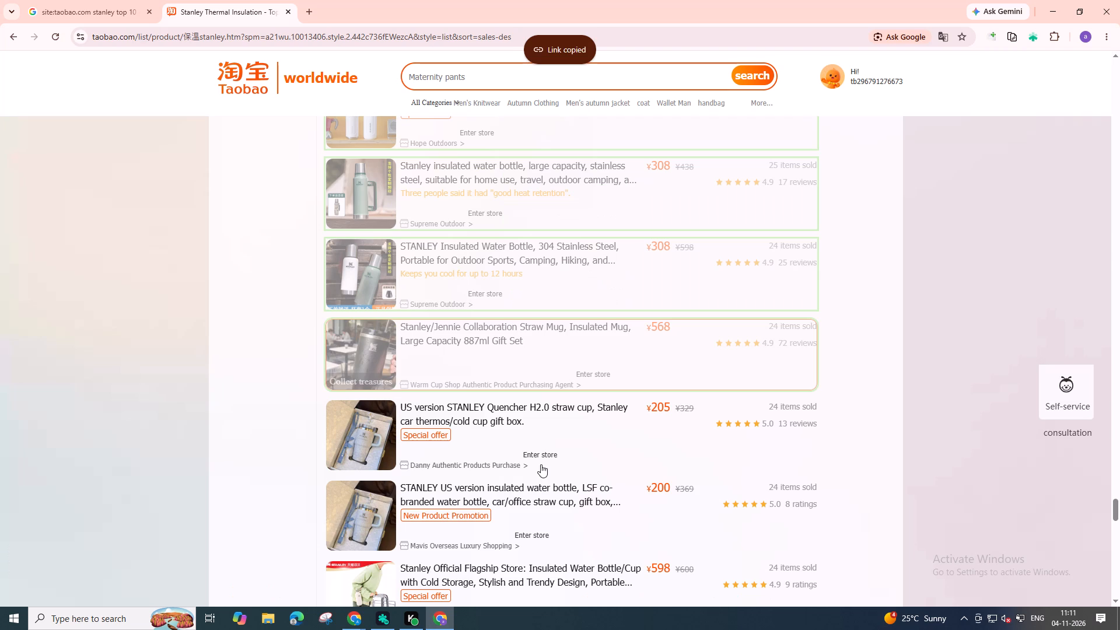
right_click(543, 488)
left_click(655, 412)
key("alt+Tab")
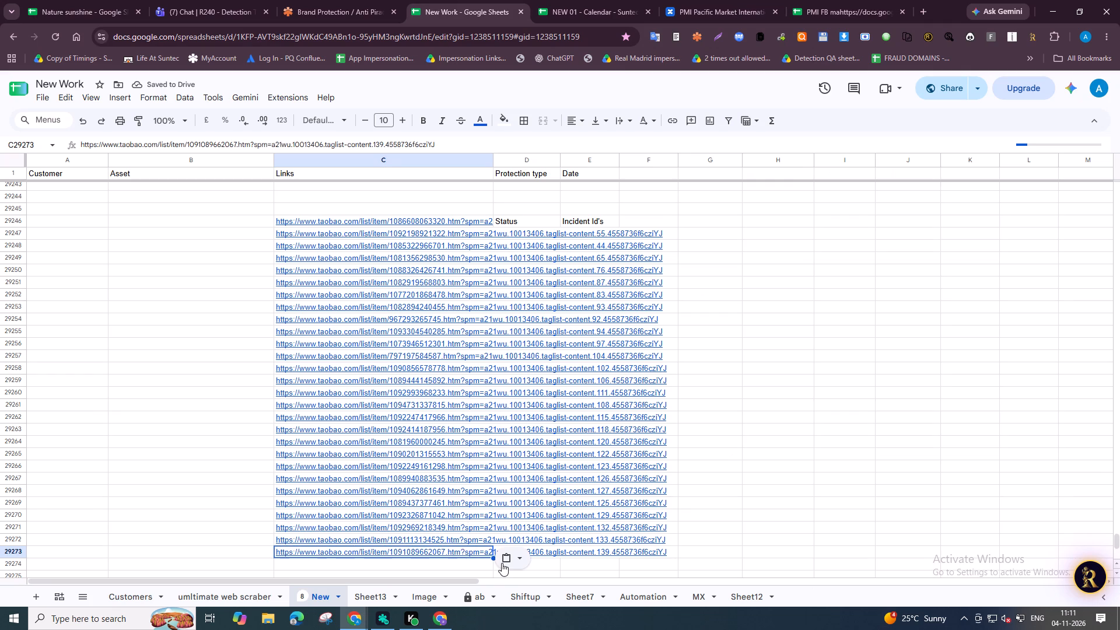
left_click(492, 565)
key("ctrl+v")
Copy the link of the ¥158 American version STANLEY Loveshackfancy co-branded gift set listing into New Work cell C29275.
key("alt+Tab")
scroll(571, 562, "down", 1)
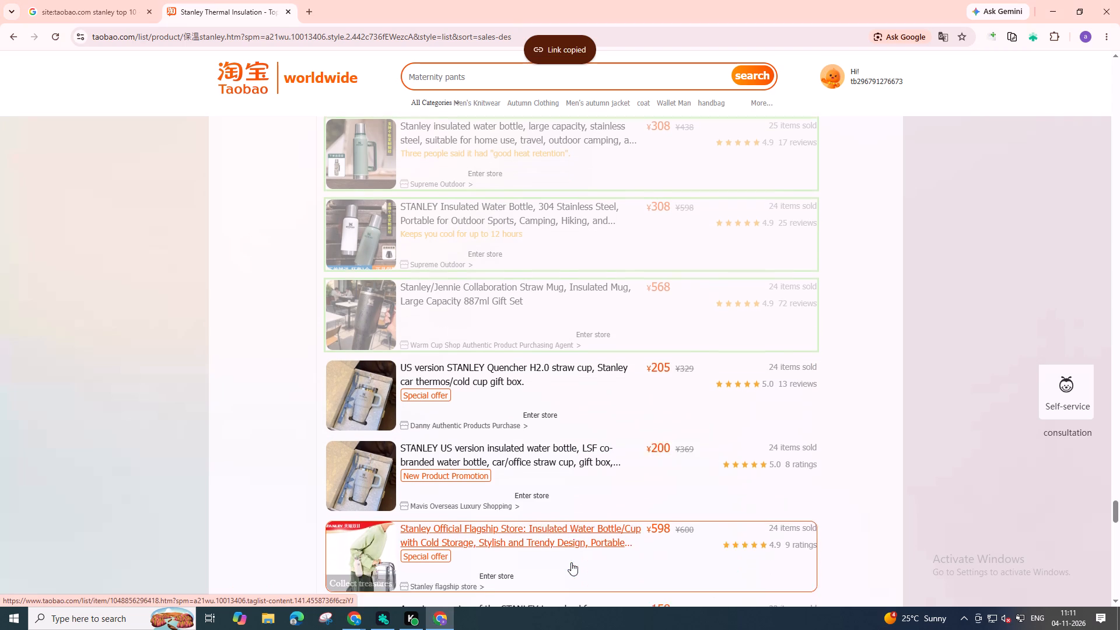
scroll(218, 524, "down", 2)
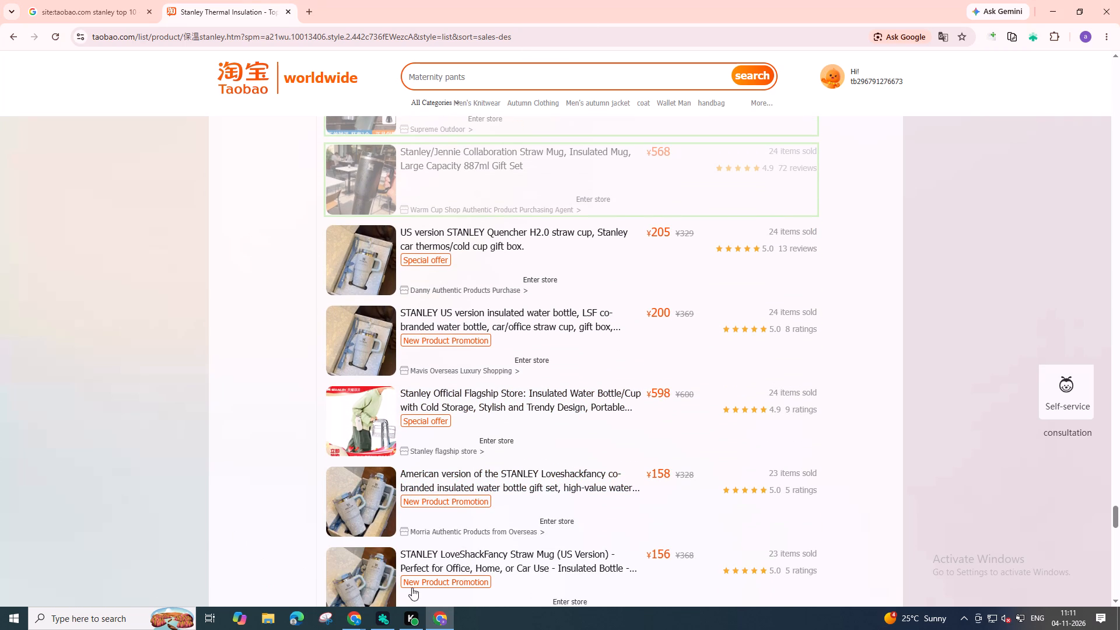
right_click(562, 491)
left_click(649, 426)
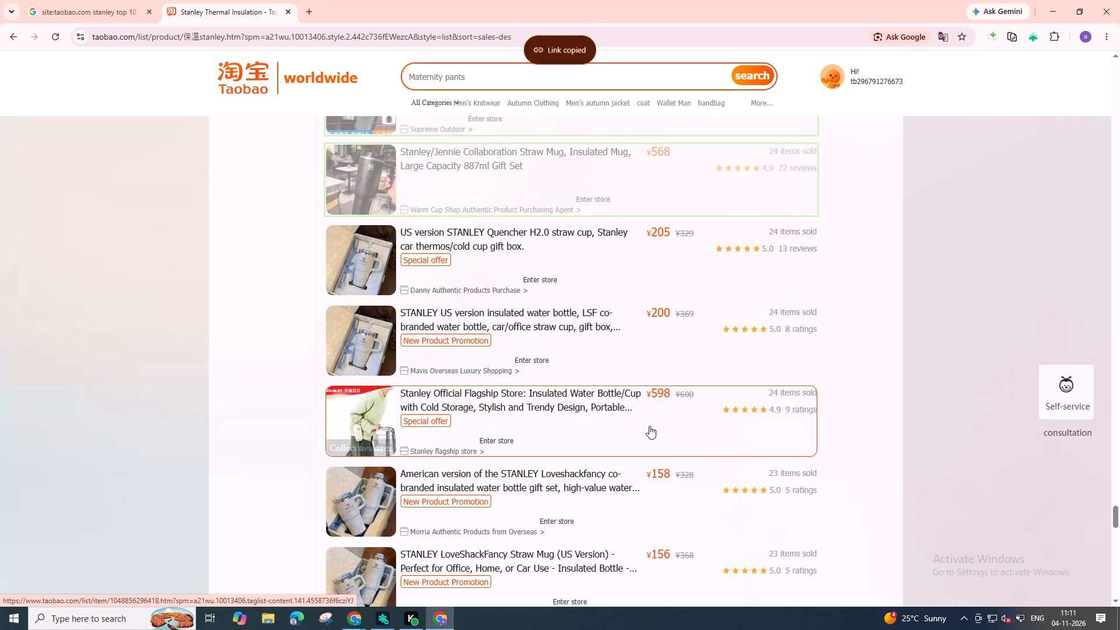
key("alt+Tab")
scroll(489, 443, "down", 2)
left_click(466, 462)
key("ctrl+v")
Copy the link of Jerry Authentic Products' ¥156 STANLEY LoveShackFancy Straw Mug (US Version) listing into New Work cell C29276.
key("alt+Tab")
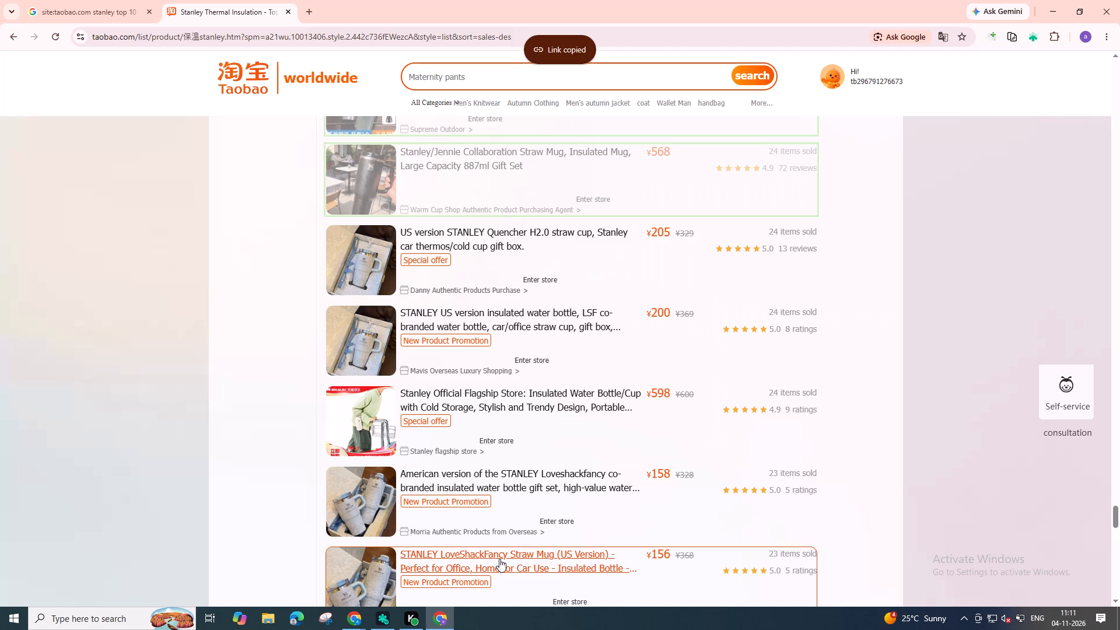
right_click(526, 559)
left_click(608, 491)
key("alt+Tab")
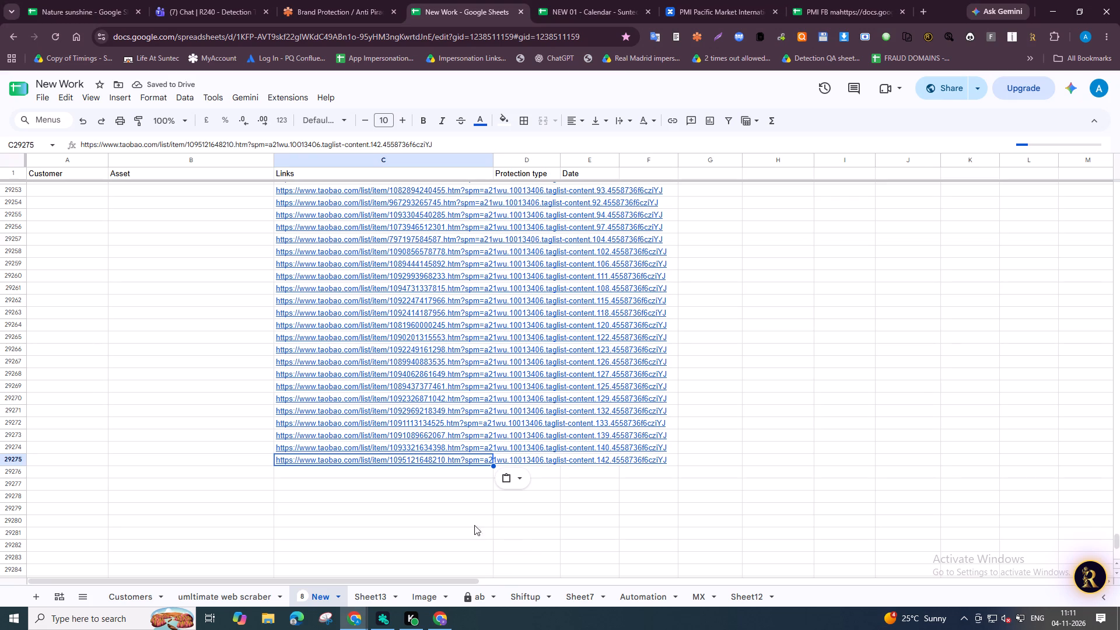
left_click(482, 476)
key("ctrl+v")
Copy the link of Lilly's ¥152 STANLEY LoveShackFancy Straw Mug (US Version) listing into New Work cell C29277.
key("alt+Tab")
scroll(488, 477, "down", 2)
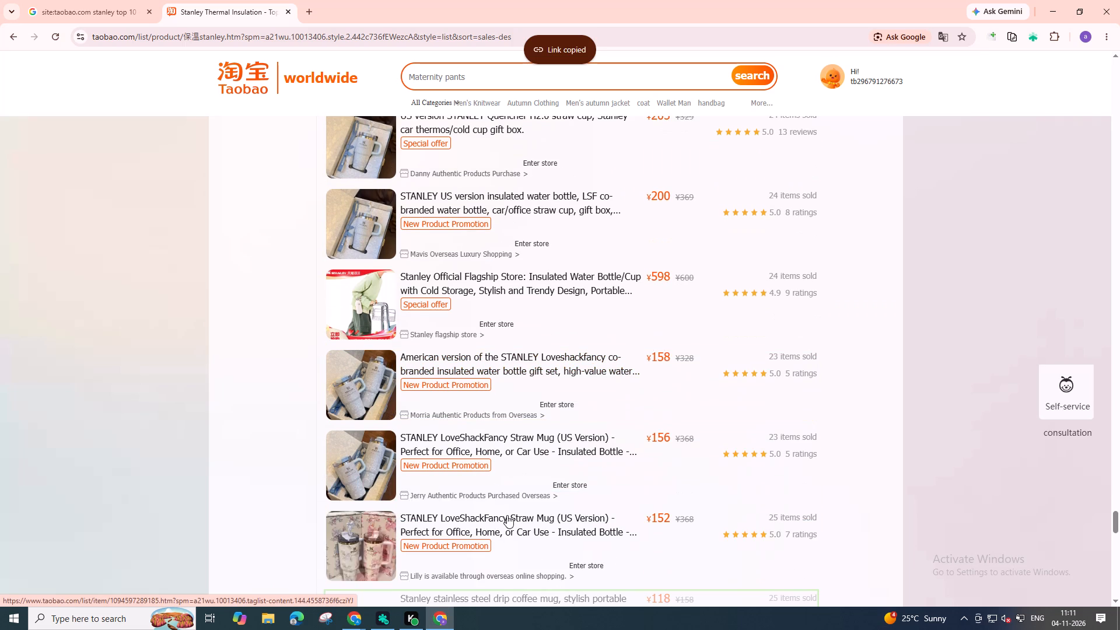
right_click(532, 519)
left_click(615, 447)
key("alt+Tab")
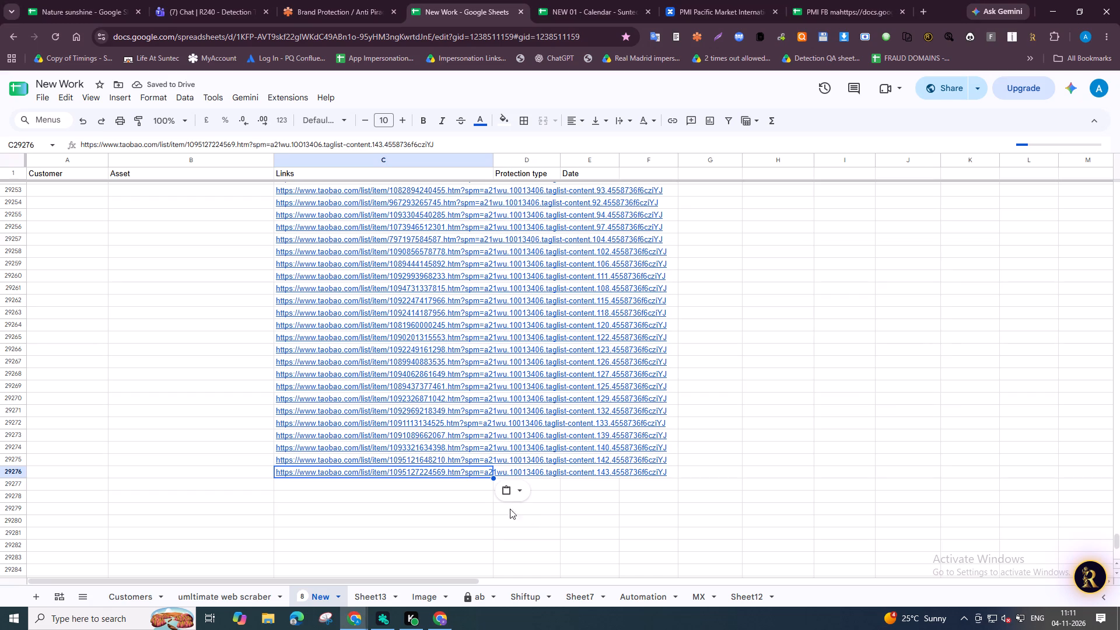
left_click(477, 484)
key("ctrl+v")
Run duplicate removal on the collected Taobao links in C29246:C29277.
key("ctrl+shift+Up")
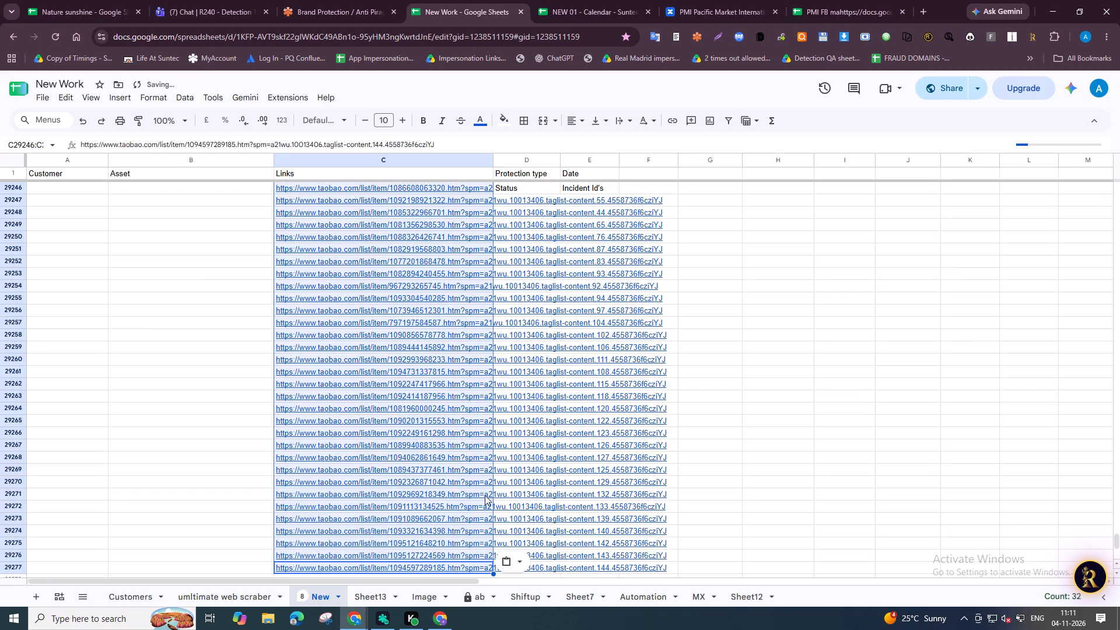
left_click(184, 92)
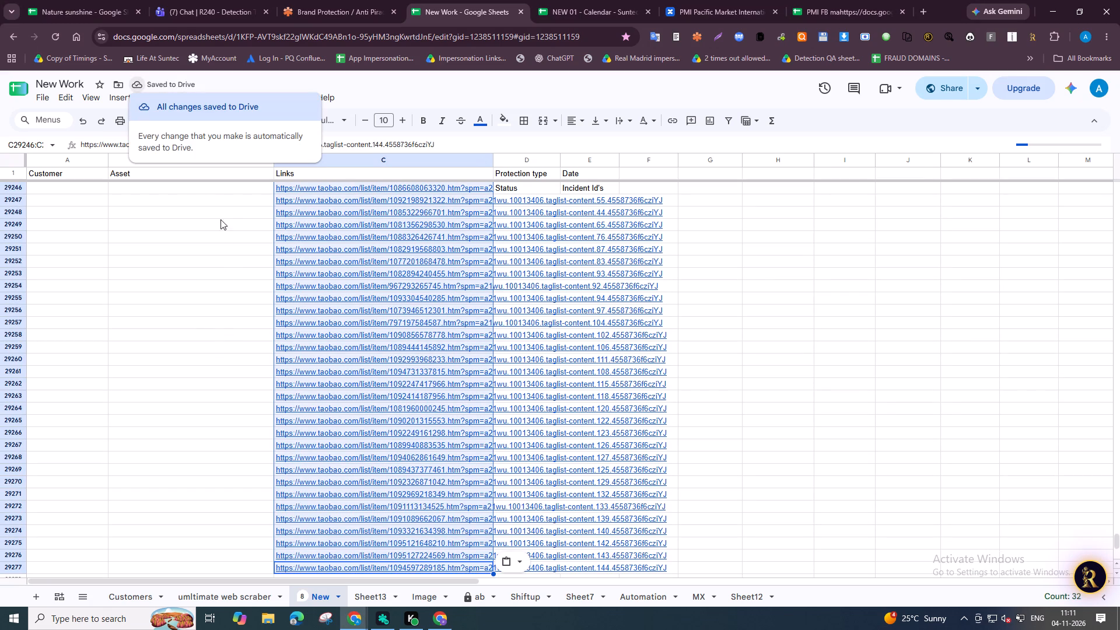
left_click(301, 237)
key("ctrl+Up")
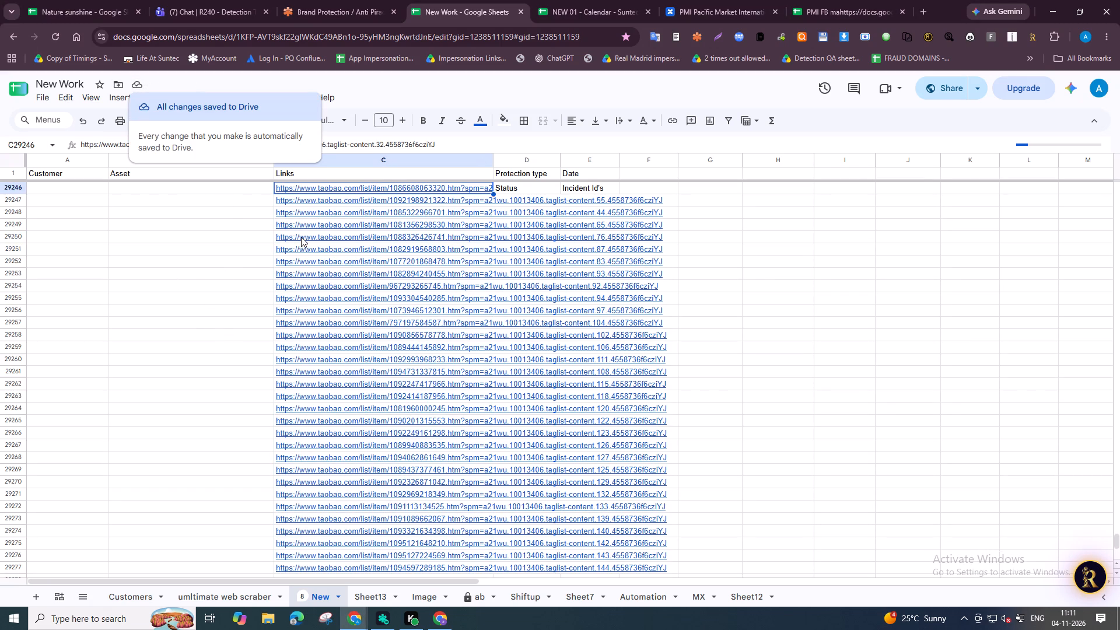
key("ctrl+shift+Down")
left_click(234, 233)
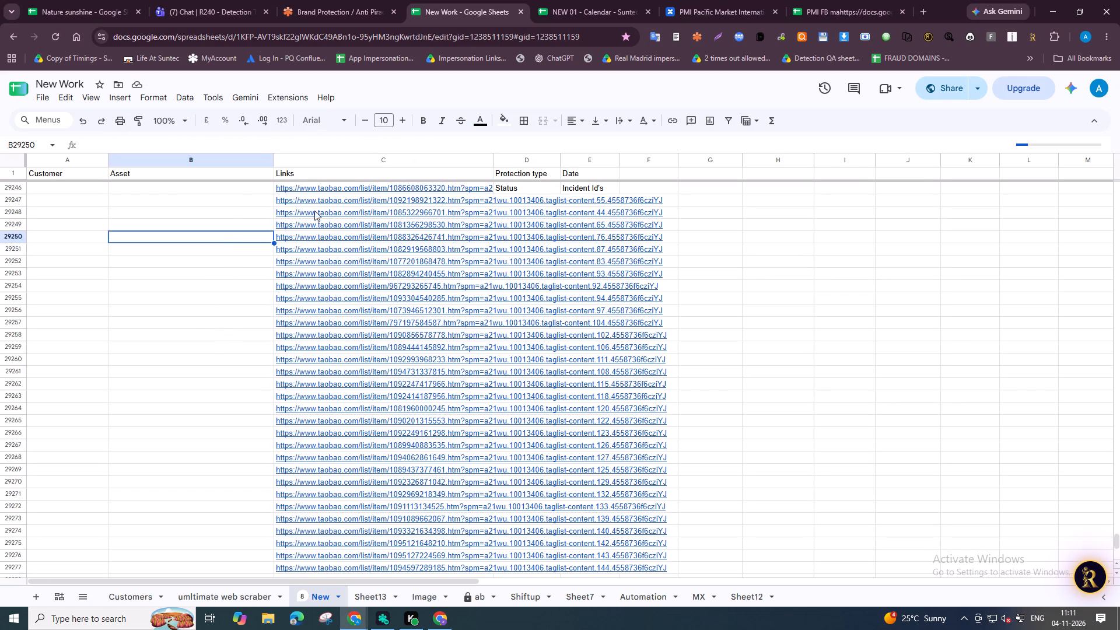
left_click(318, 204)
key("ctrl+Up")
key("ctrl+shift+Down")
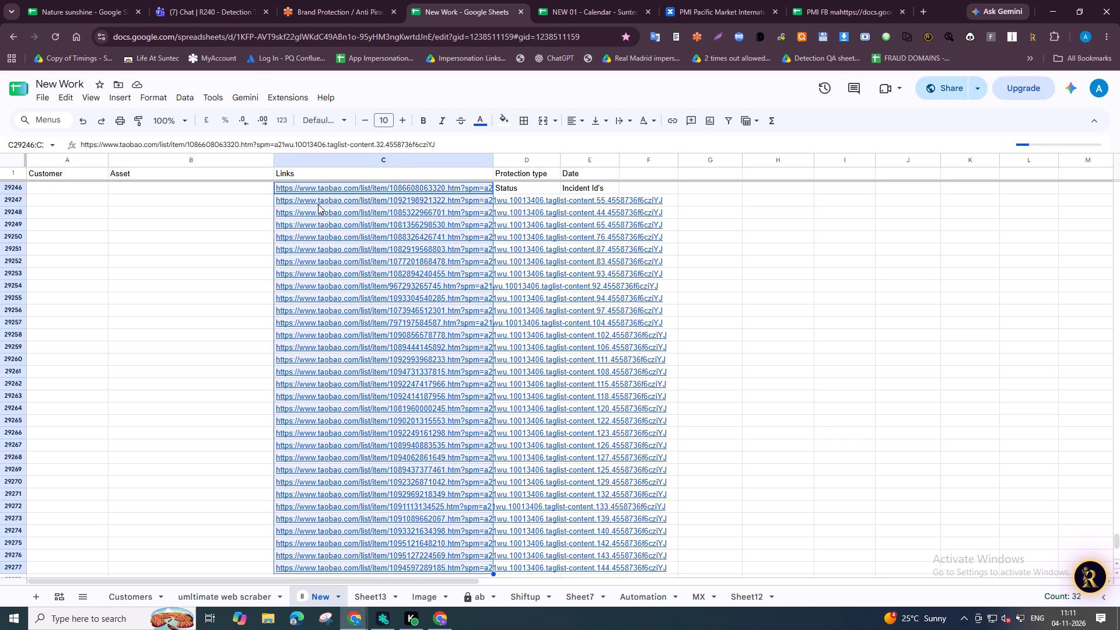
left_click(190, 97)
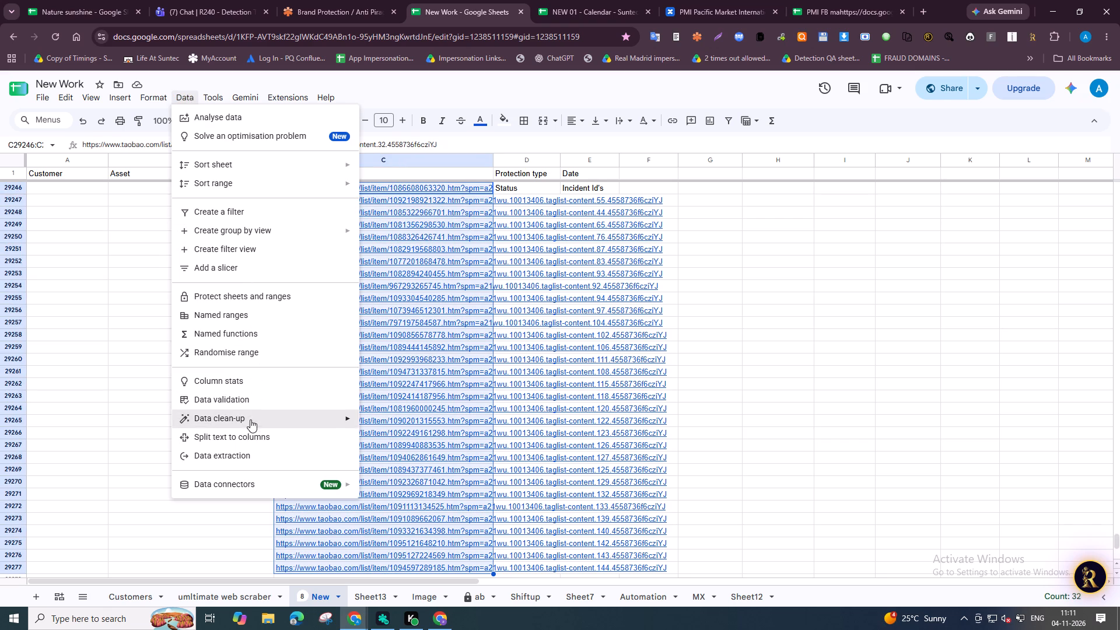
left_click(250, 419)
left_click(403, 435)
left_click(584, 421)
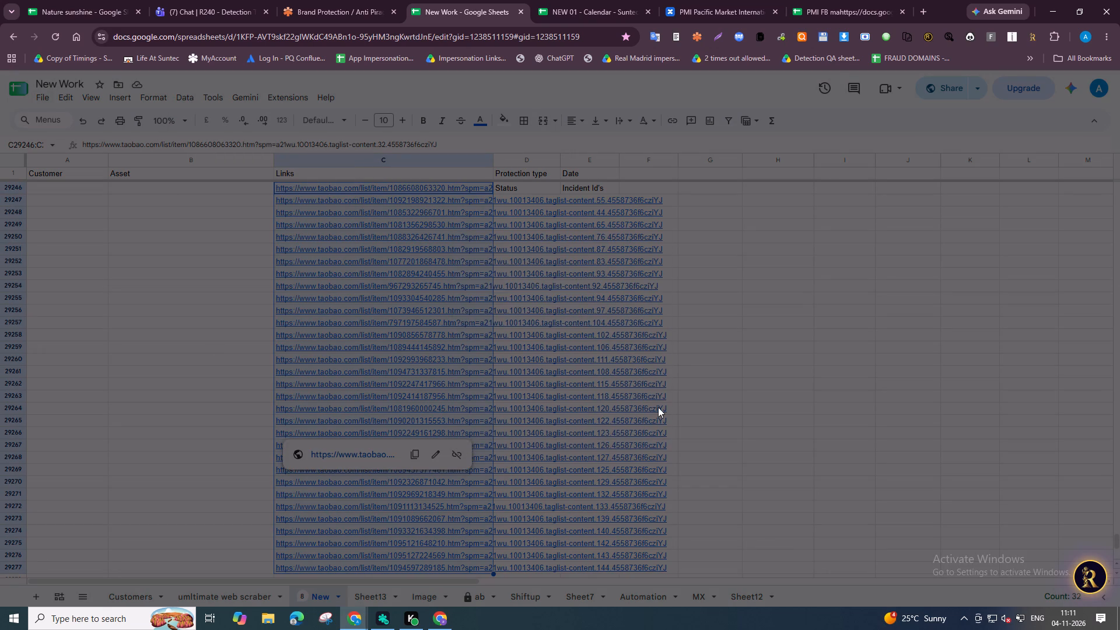
left_click(682, 380)
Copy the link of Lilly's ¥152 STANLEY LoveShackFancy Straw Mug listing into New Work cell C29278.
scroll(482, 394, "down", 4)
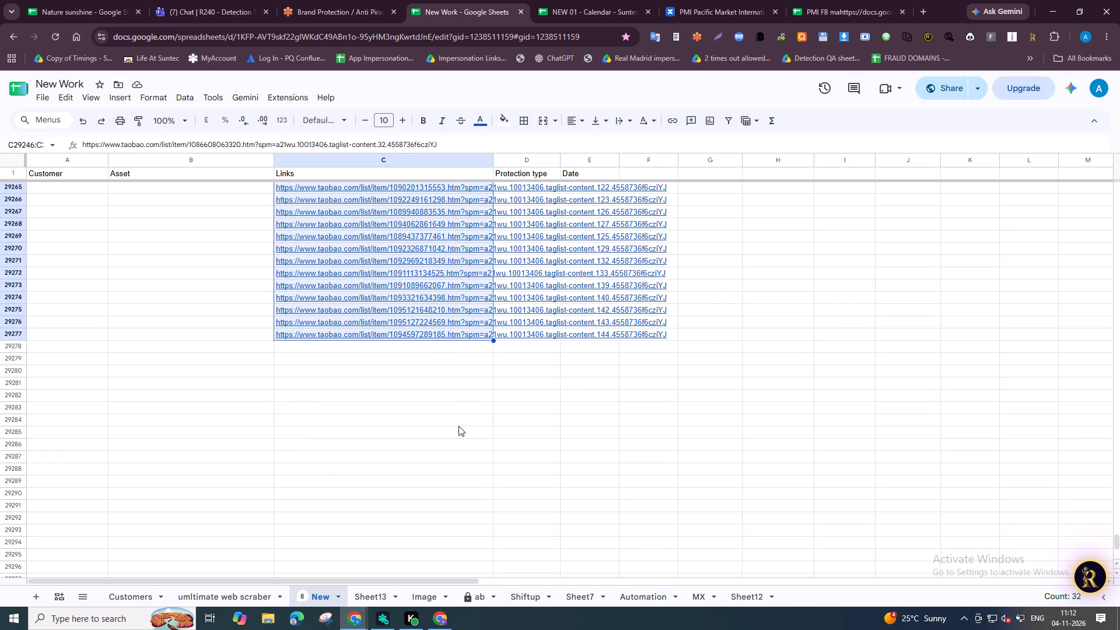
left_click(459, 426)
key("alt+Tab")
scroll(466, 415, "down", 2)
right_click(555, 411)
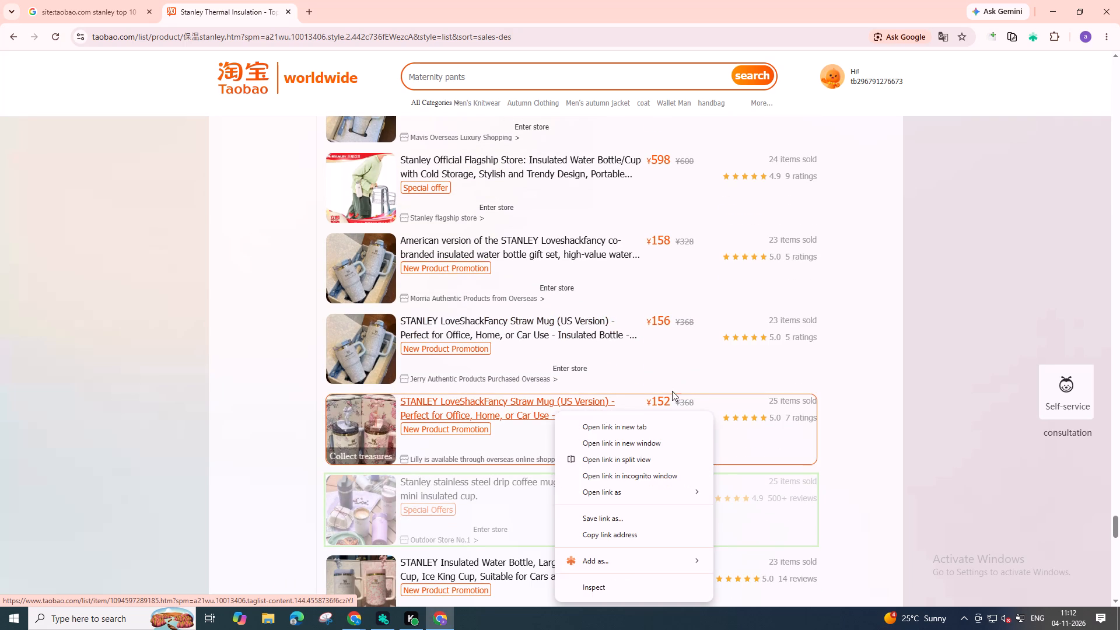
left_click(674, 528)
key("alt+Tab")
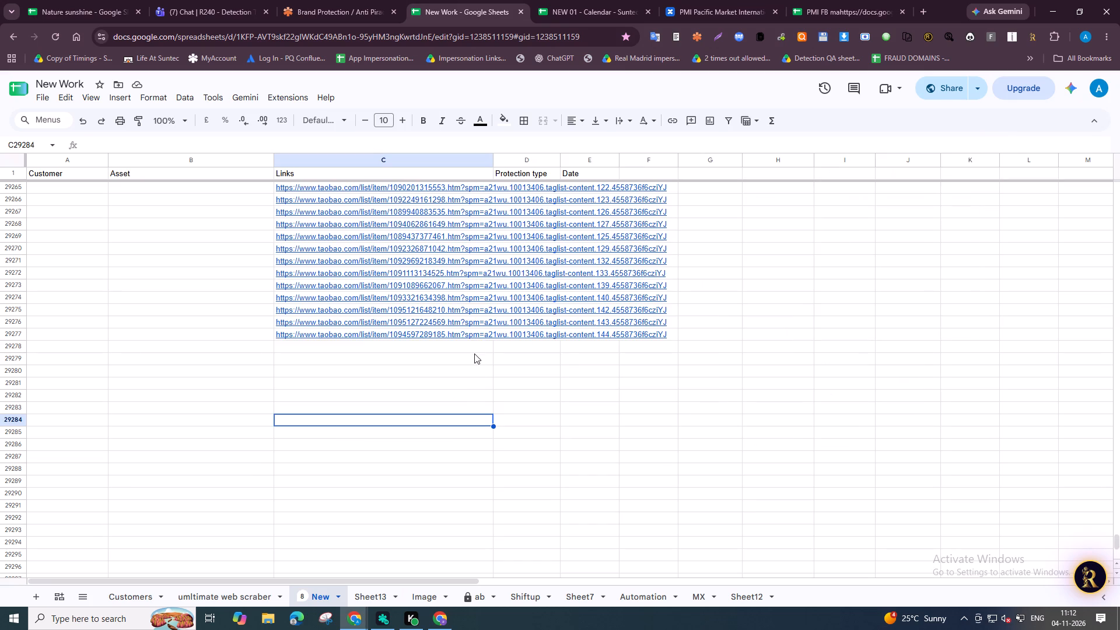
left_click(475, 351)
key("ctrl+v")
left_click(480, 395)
Copy the link of Lisa's ¥156 STANLEY large capacity straw cup, Ice King Cup listing into New Work cell C29278.
key("alt+Tab")
scroll(530, 390, "down", 3)
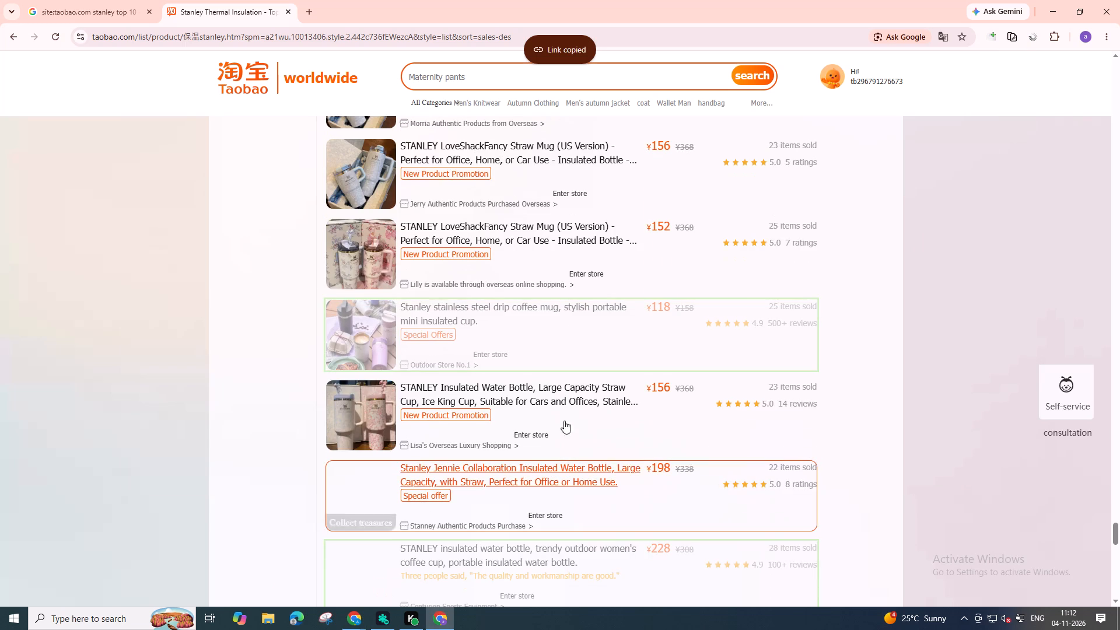
right_click(573, 401)
left_click(690, 520)
key("alt+Tab")
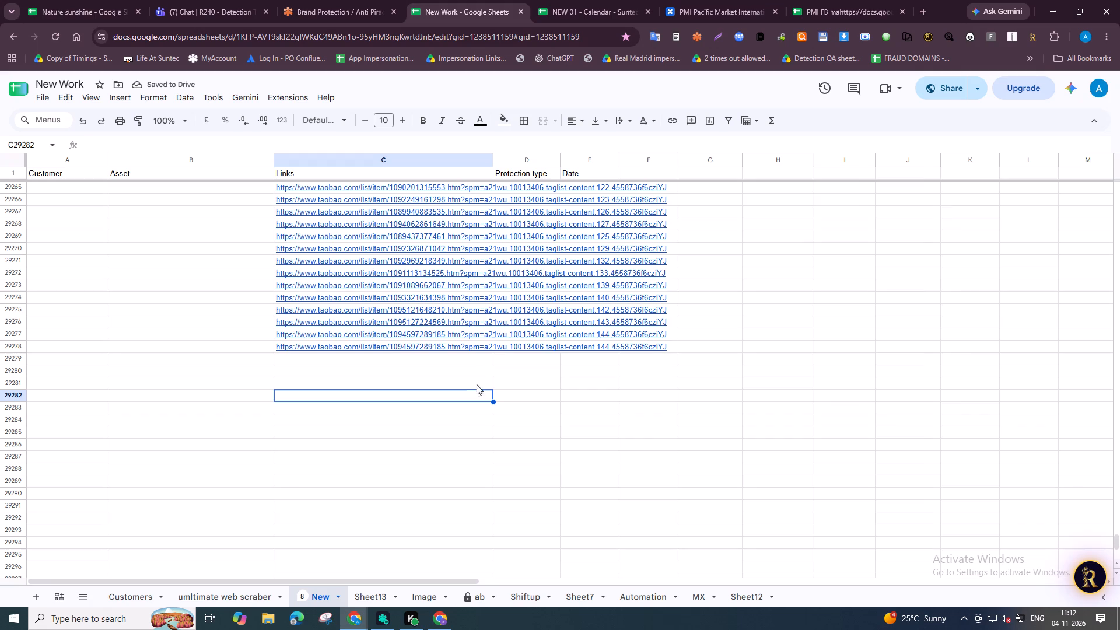
left_click(463, 350)
key("ctrl+v")
left_click(471, 429)
Copy the link of the ¥198 Stanley Jennie Collaboration insulated water bottle listing into New Work cell C29279.
key("alt+Tab")
right_click(526, 483)
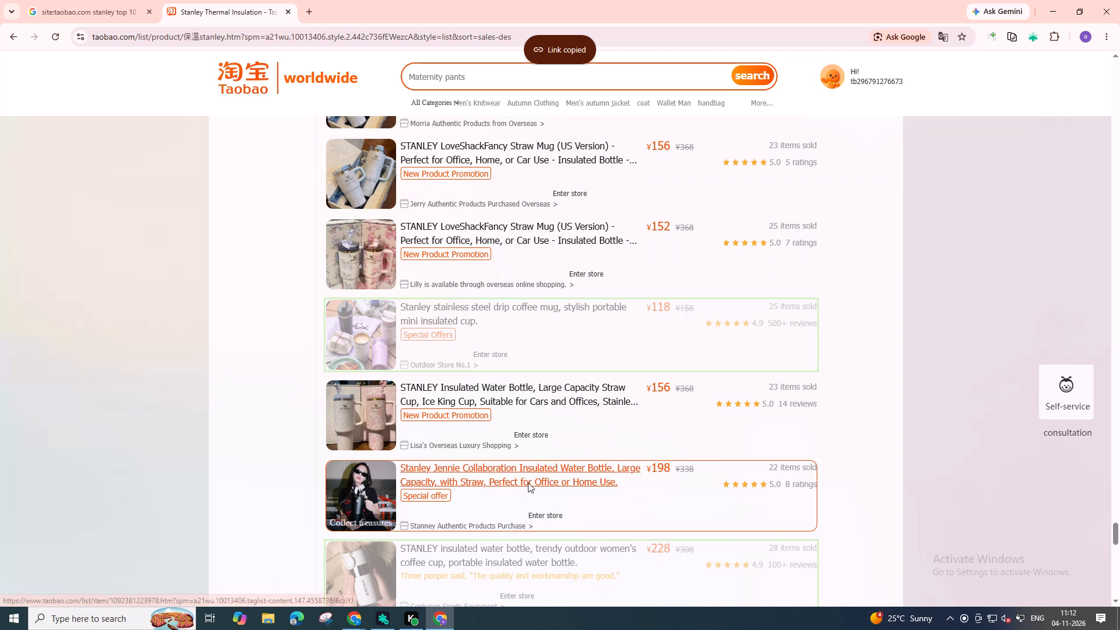
left_click(627, 415)
key("alt+Tab")
left_click(463, 364)
key("ctrl+v")
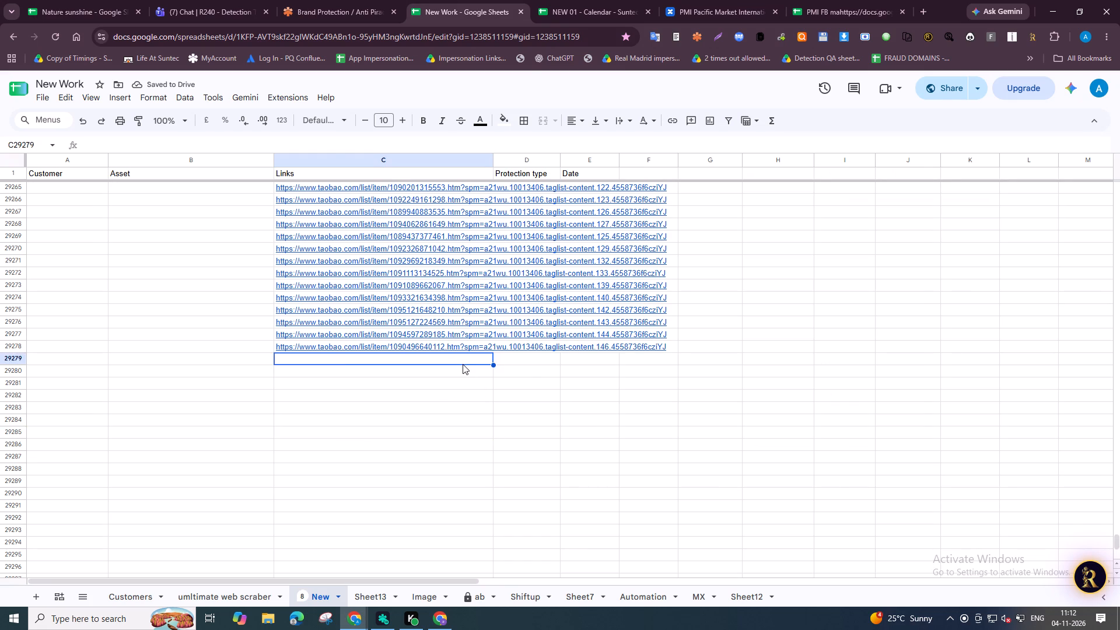
Copy the link of Lisa's ¥156 STANLEY US version LSF co-branded stainless steel bottle listing into New Work cell C29280.
key("alt+Tab")
scroll(464, 362, "down", 4)
right_click(564, 411)
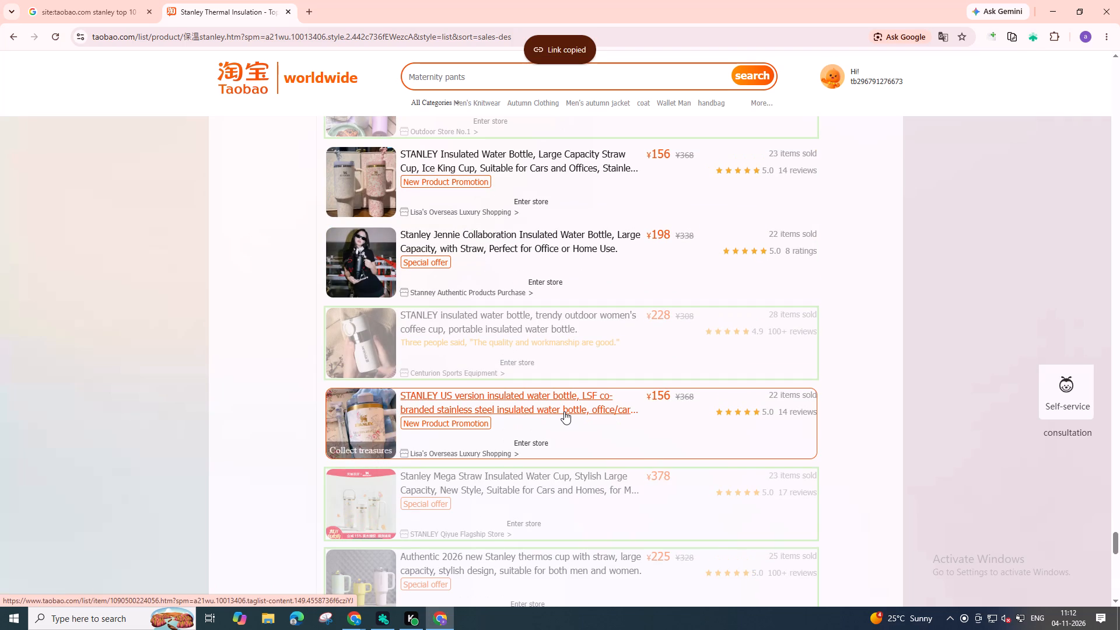
left_click(656, 528)
key("alt+Tab")
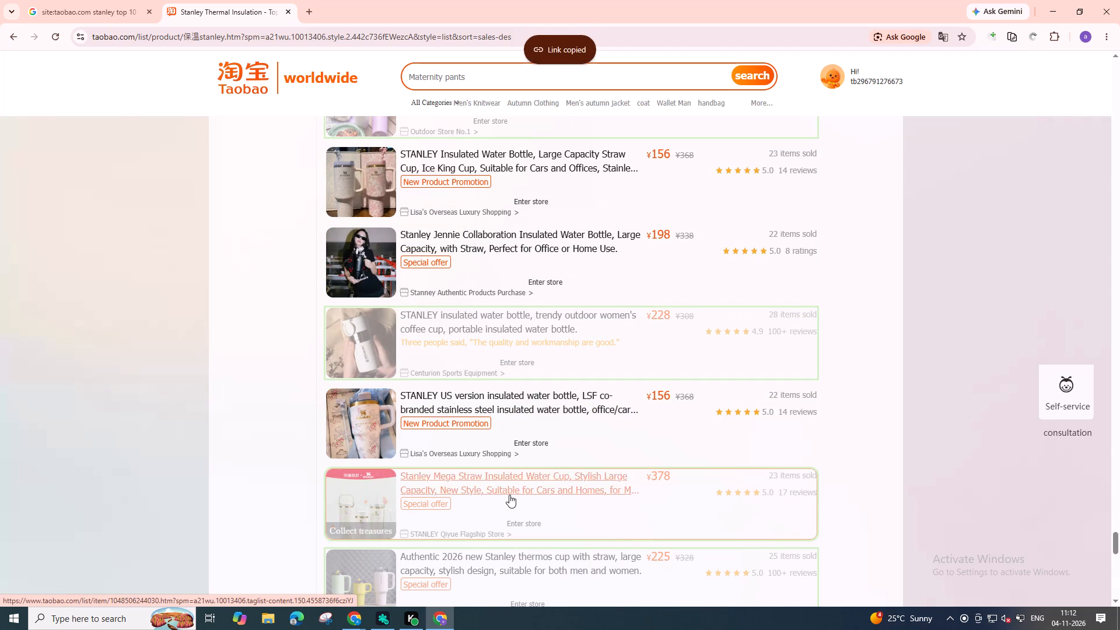
left_click(457, 377)
key("ctrl+v")
Copy the link of the ¥198 US version STANLEY Quencher straw mug holiday gift box listing into New Work cell C29281.
key("alt+Tab")
scroll(661, 380, "down", 4)
scroll(822, 400, "down", 2)
right_click(584, 378)
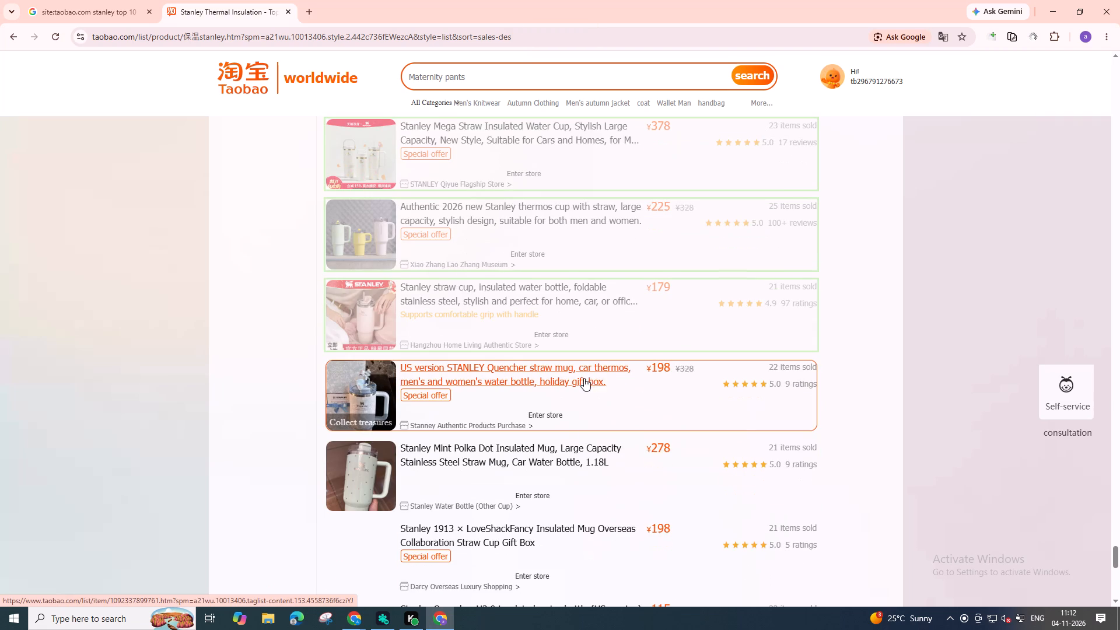
left_click(689, 502)
key("alt+Tab")
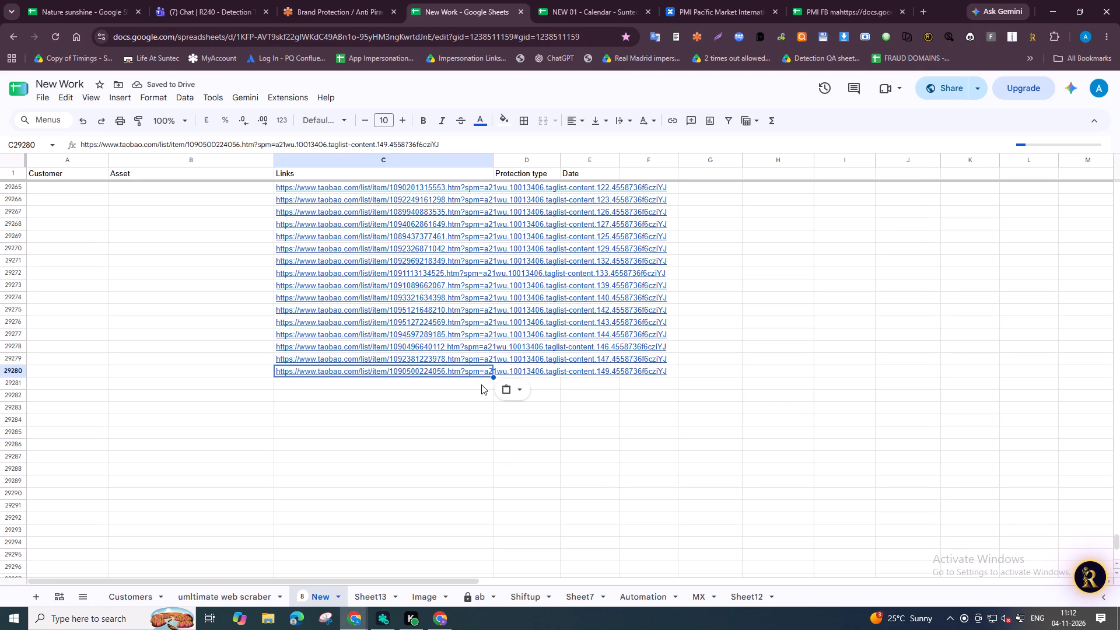
left_click(481, 384)
key("ctrl+v")
Copy the link of the ¥278 Stanley Mint Polka Dot insulated mug listing into New Work cell C29282.
key("alt+Tab")
right_click(540, 454)
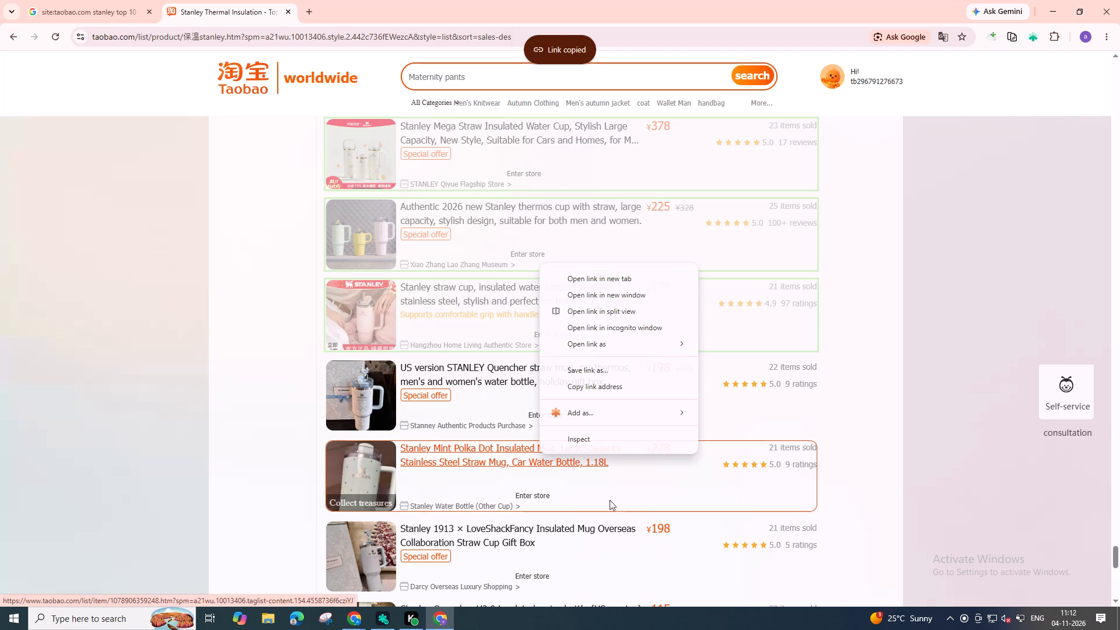
left_click(678, 379)
key("alt+Tab")
left_click(489, 393)
key("ctrl+v")
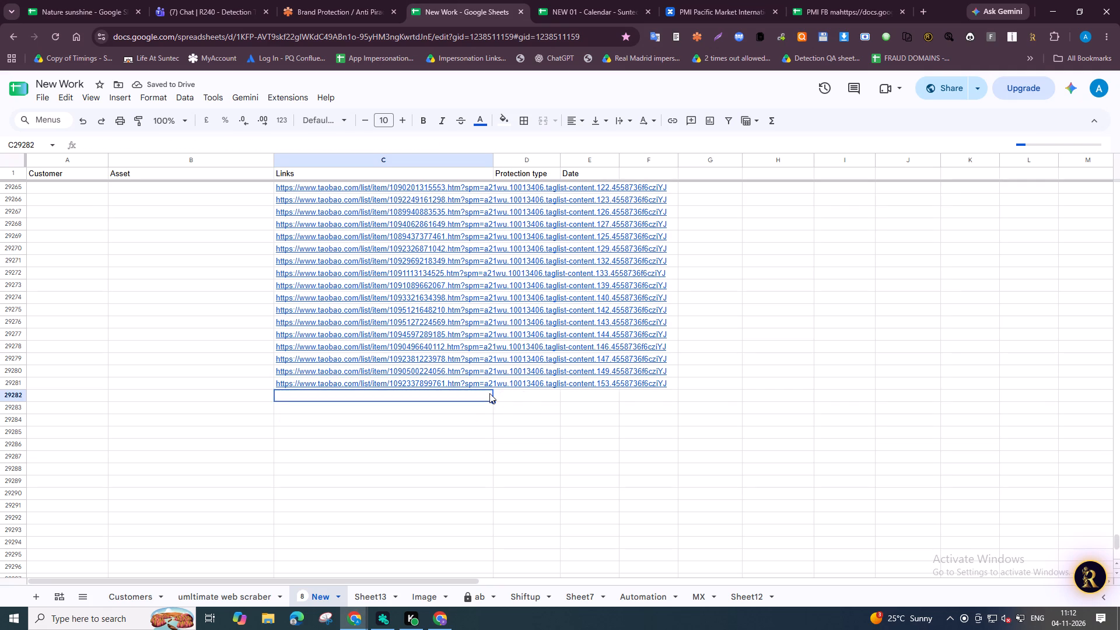
Copy the link of the ¥198 Stanley 1913 × LoveShackFancy straw cup gift box listing into New Work cell C29283.
key("alt+Tab")
right_click(519, 539)
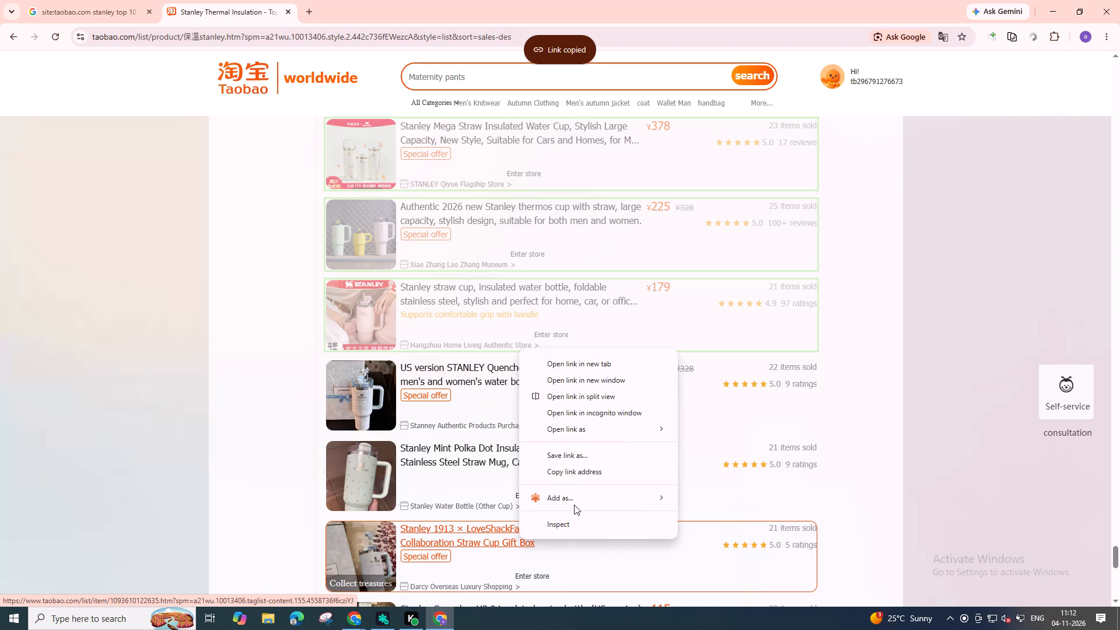
left_click(596, 471)
key("alt+Tab")
left_click(484, 414)
key("ctrl+v")
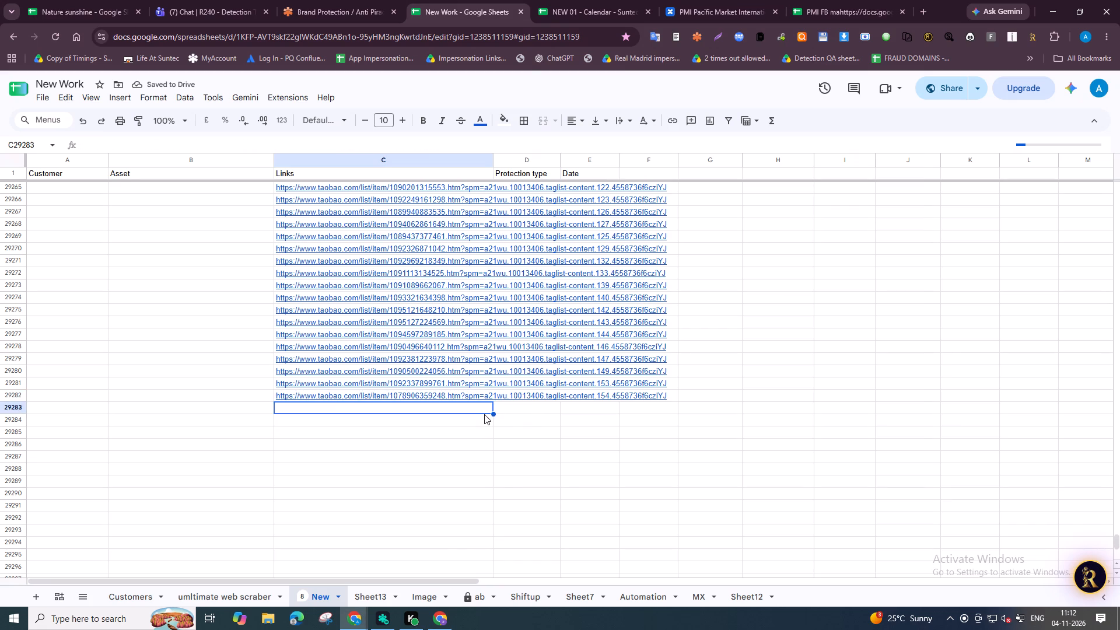
Copy the link of the ¥115 Stanley Quencher H2.0 insulated water bottle (US version) listing into New Work cell C29284.
key("alt+Tab")
scroll(518, 422, "down", 3)
right_click(510, 447)
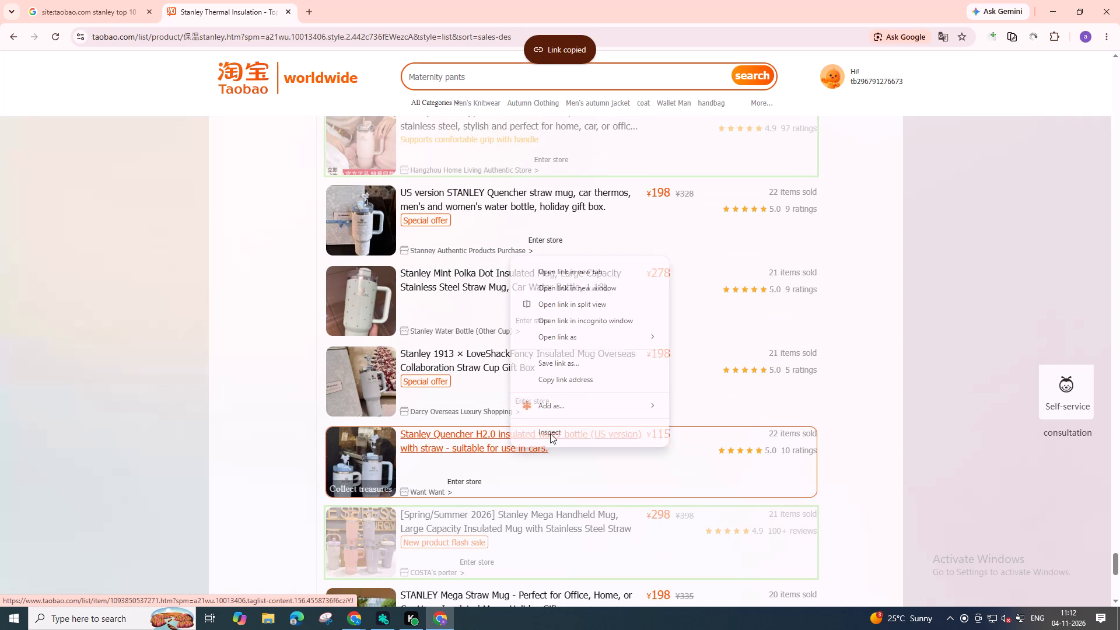
left_click(637, 378)
key("alt+Tab")
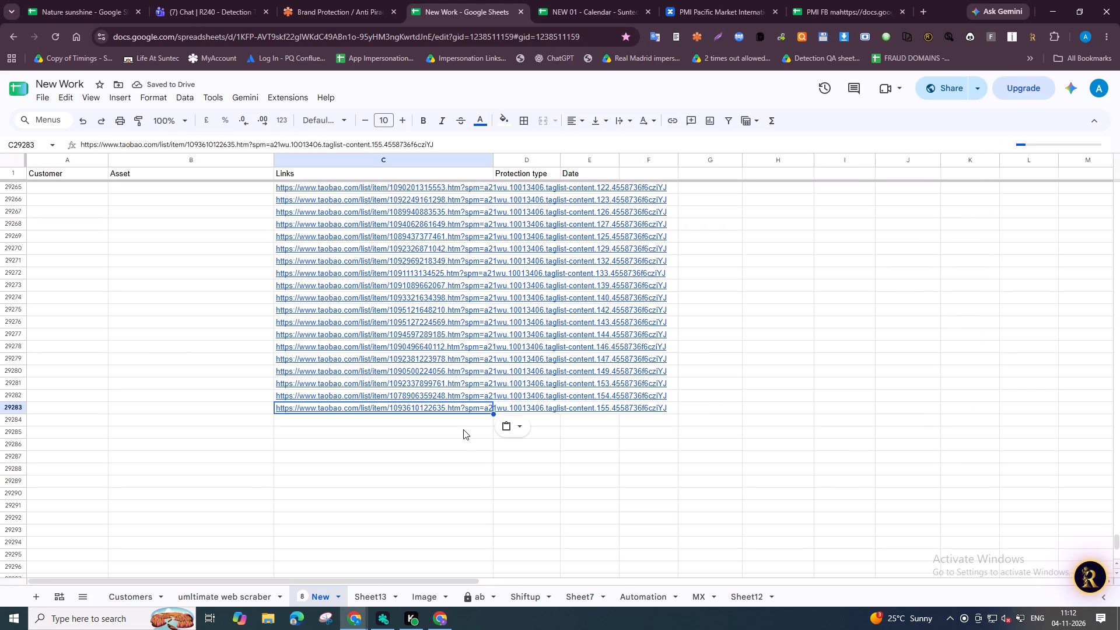
left_click(463, 422)
key("ctrl+v")
Copy the link of the ¥198 STANLEY Mega Straw Mug holiday gift listing into New Work cell C29285.
key("alt+Tab")
scroll(489, 428, "down", 4)
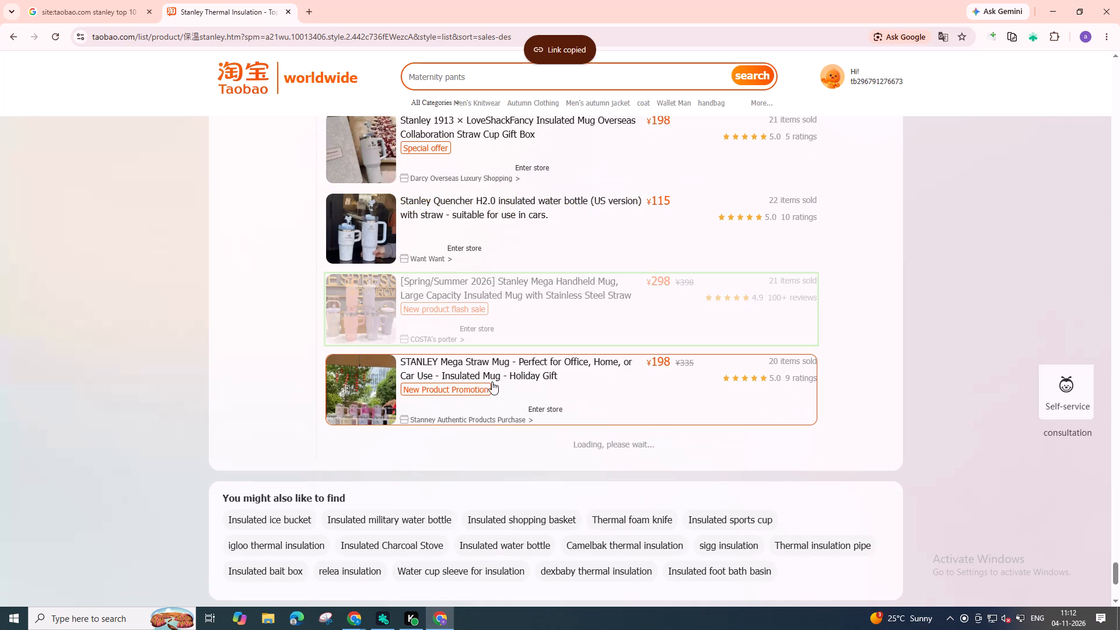
right_click(499, 374)
left_click(598, 493)
key("alt+Tab")
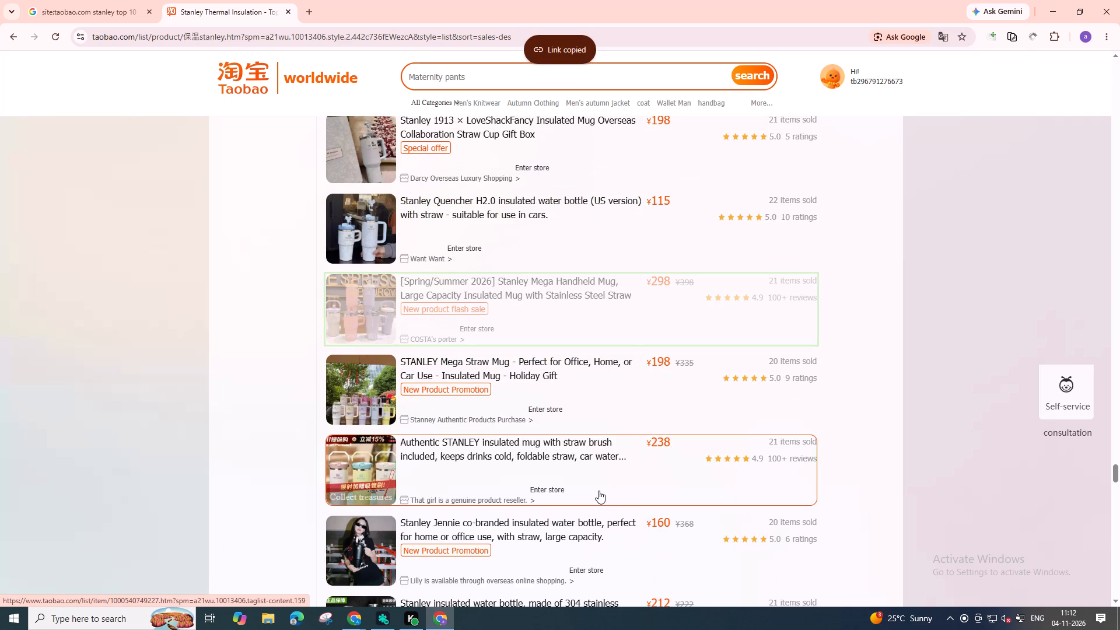
left_click(488, 435)
key("ctrl+v")
Copy the link of the ¥160 Stanley Jennie co-branded insulated water bottle listing into New Work cell C29286.
key("alt+Tab")
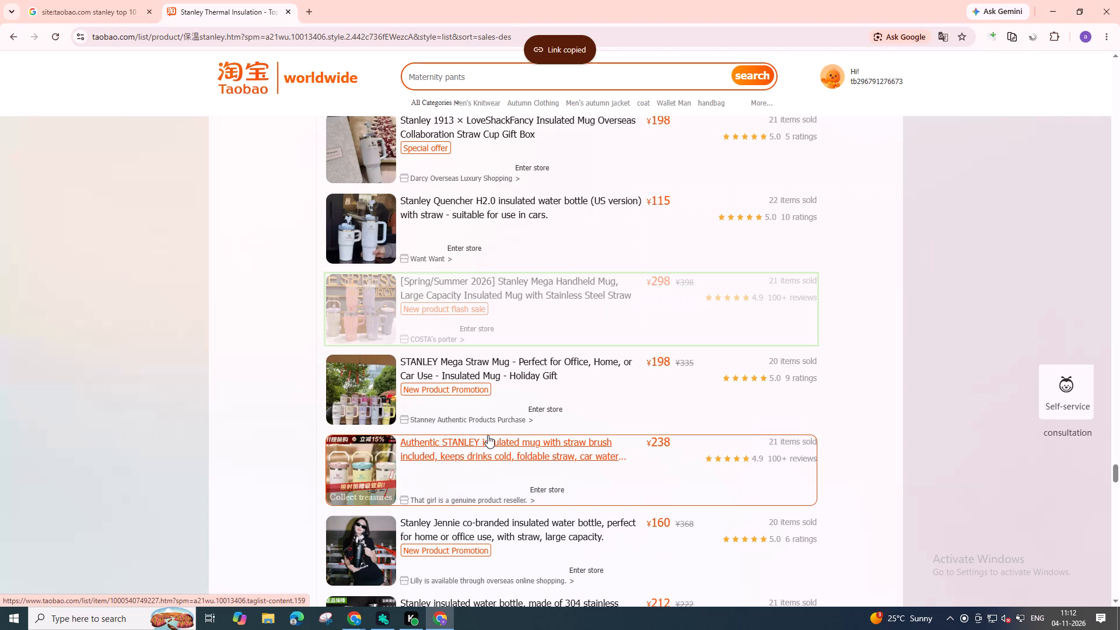
scroll(491, 435, "down", 5)
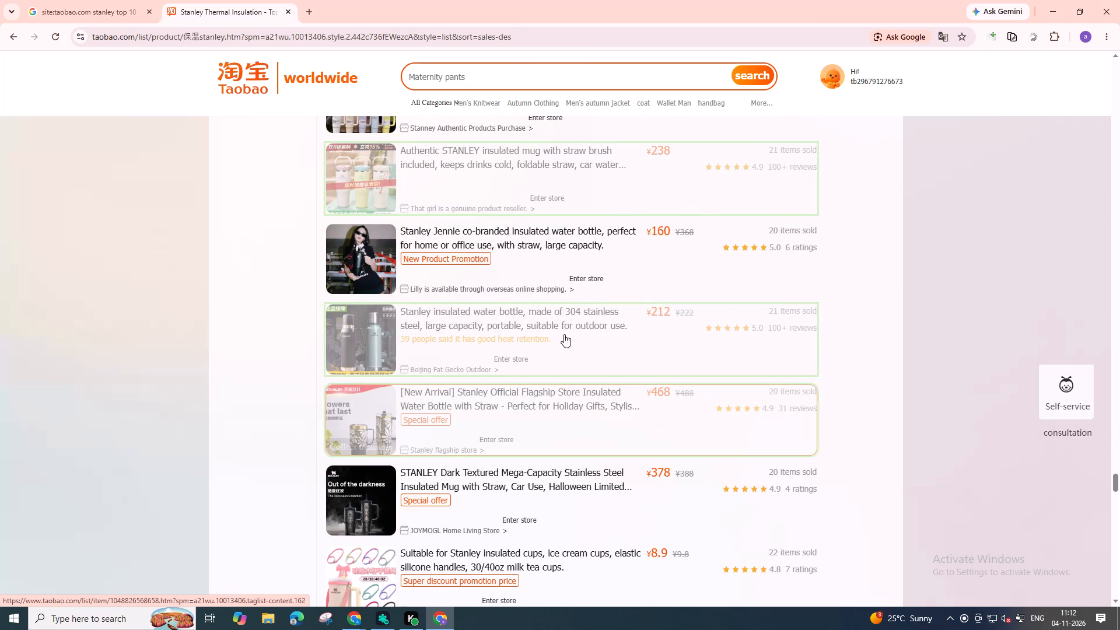
right_click(565, 243)
left_click(656, 366)
key("alt+Tab")
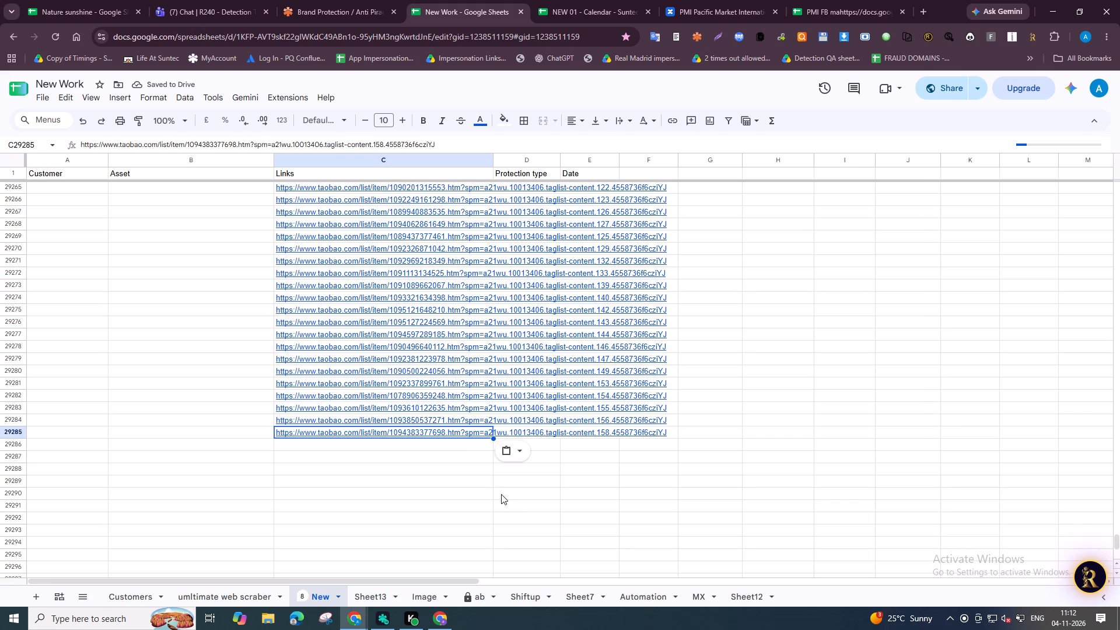
left_click(454, 447)
key("ctrl+v")
Copy the link of the ¥378 STANLEY Dark Textured Mega-Capacity Halloween mug listing into New Work cell C29287.
key("alt+Tab")
right_click(547, 488)
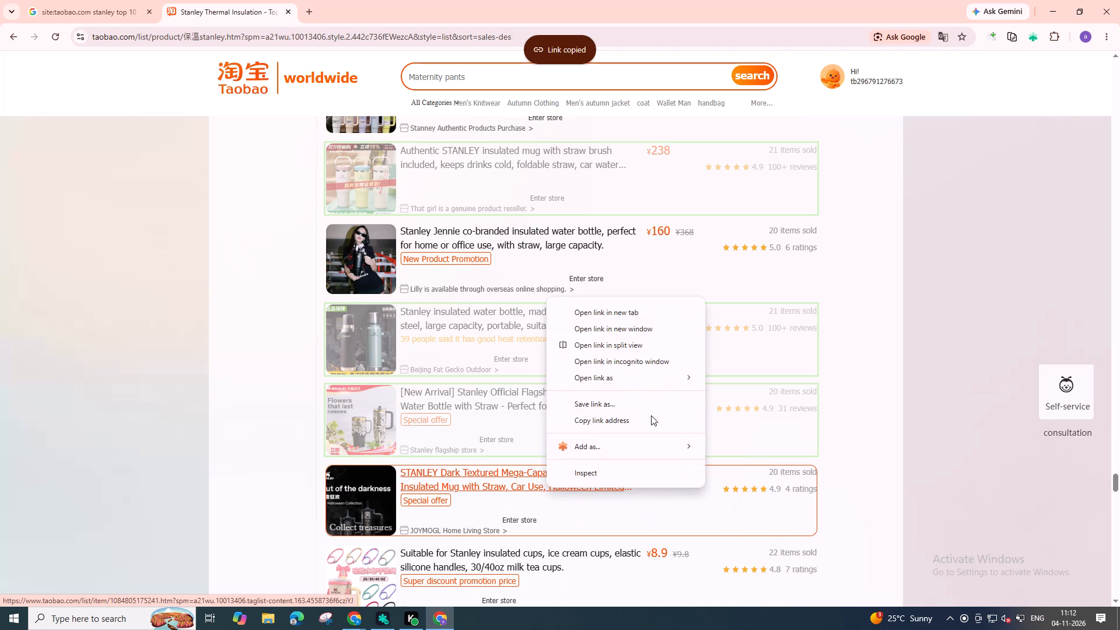
left_click(651, 415)
key("alt+Tab")
left_click(457, 456)
key("ctrl+v")
Copy the link of the ¥158 US version Stanley LSF co-branded mug with bow and straw listing into New Work cell C29288.
key("alt+Tab")
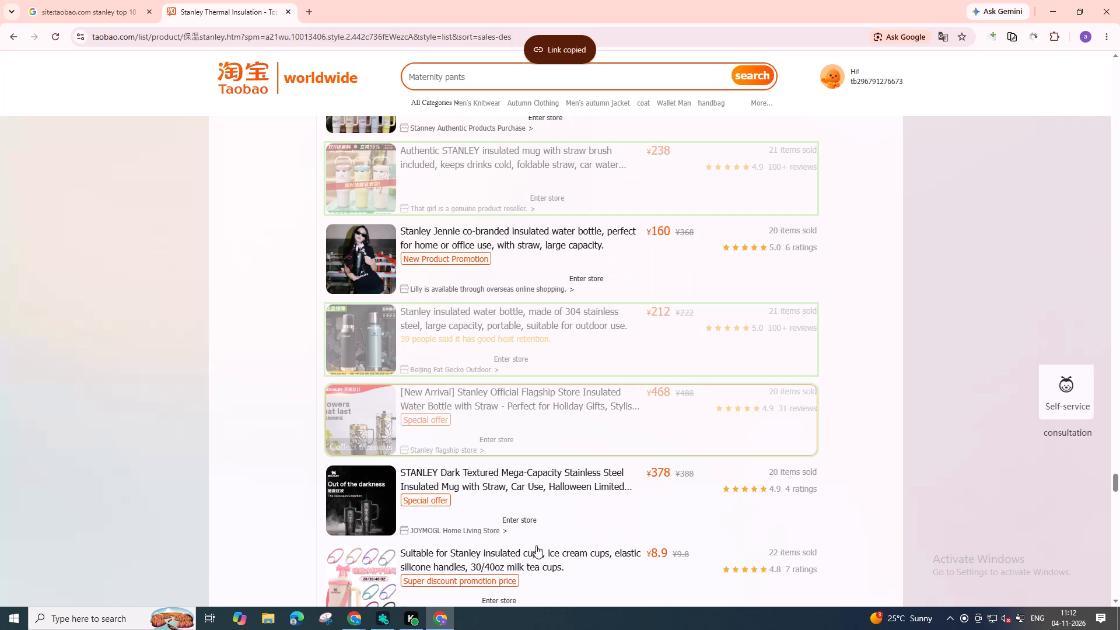
scroll(568, 556, "down", 2)
right_click(579, 528)
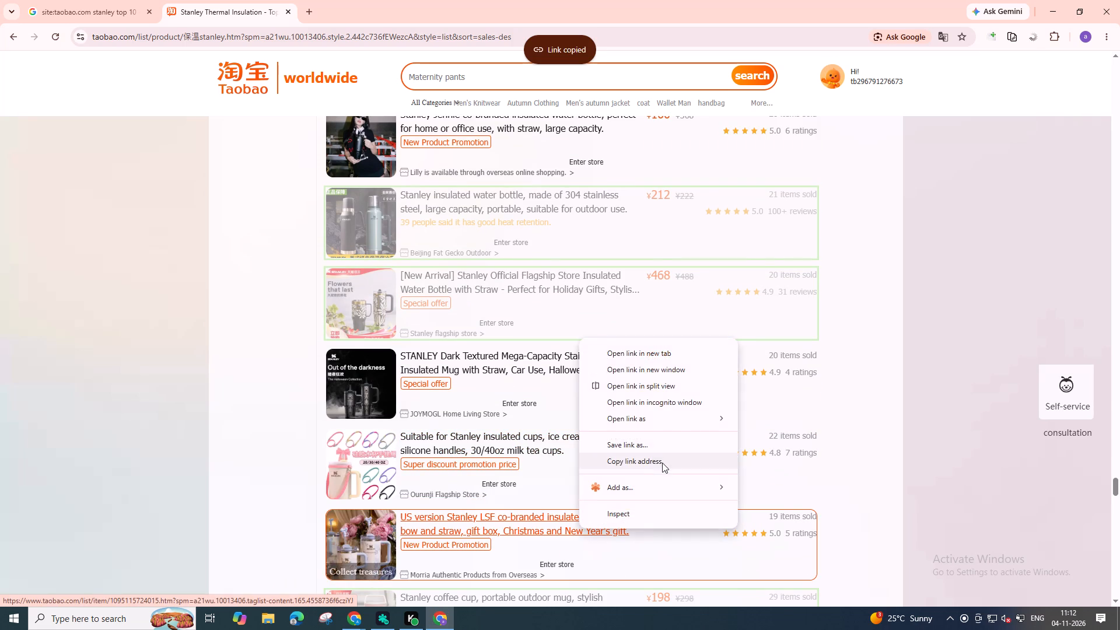
left_click(663, 460)
key("alt+Tab")
left_click(481, 471)
key("ctrl+v")
Copy the link of Lilly's ¥152 STANLEY US version LSF co-branded water bottle listing into New Work cell C29289.
key("alt+Tab")
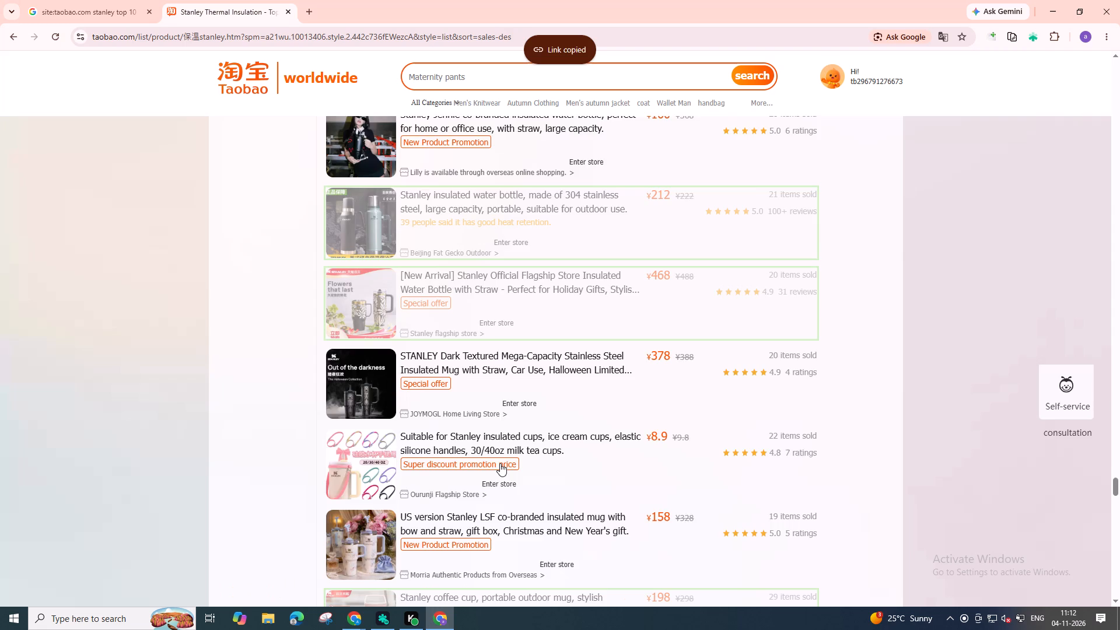
scroll(502, 463, "down", 3)
right_click(546, 516)
left_click(636, 449)
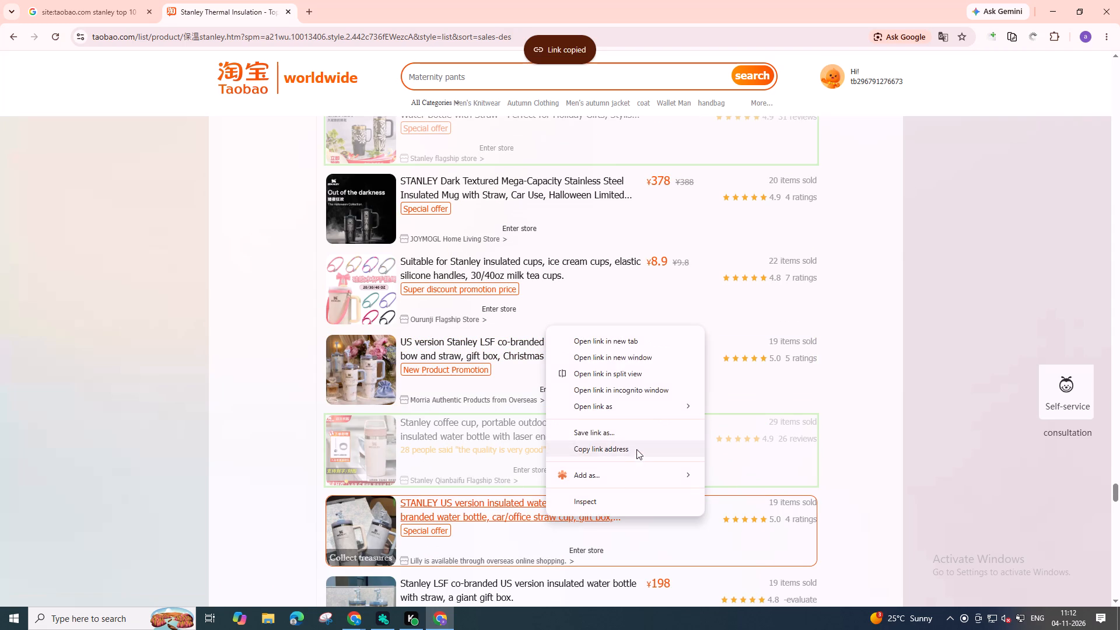
key("alt+Tab")
left_click(478, 483)
key("ctrl+v")
Copy the link of the ¥198 Stanley LSF co-branded giant gift box listing into New Work cell C29290, closing the Taobao browser window.
key("alt+Tab")
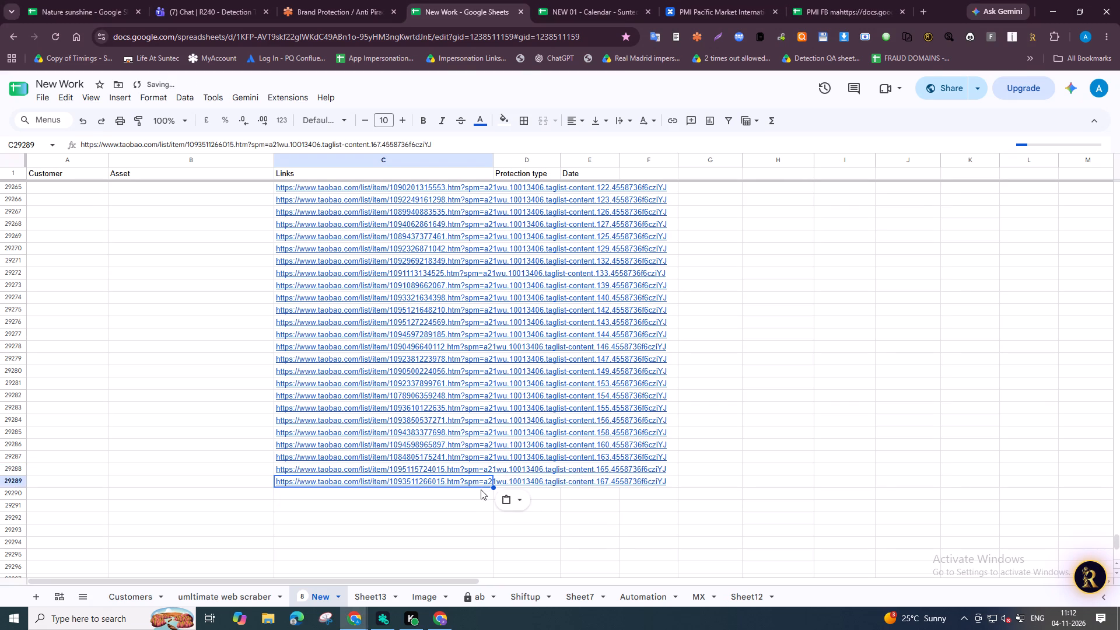
scroll(506, 501, "down", 1)
right_click(496, 537)
left_click(579, 467)
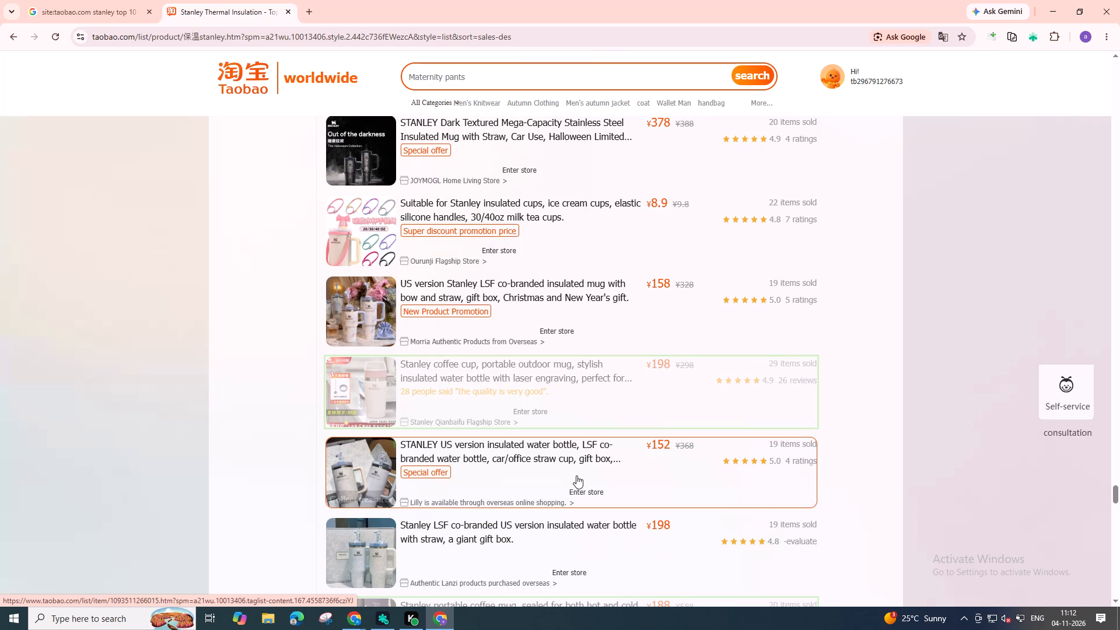
key("ctrl+w")
key("ctrl+w")
left_click(474, 498)
key("ctrl+v")
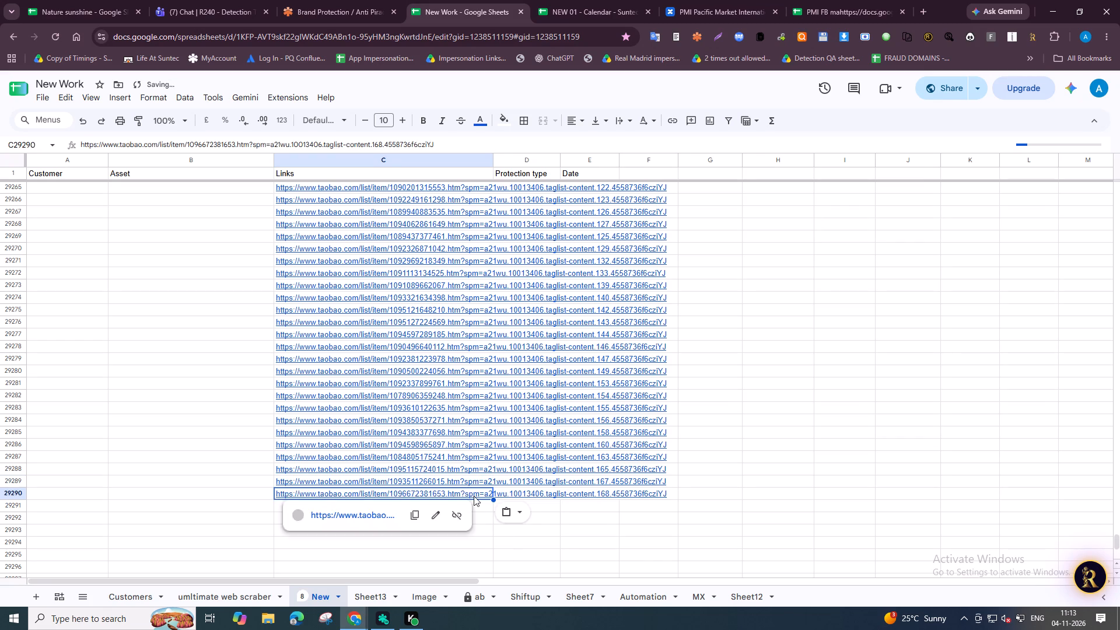
Select the collected Taobao links in C29246:C29290.
key("ctrl+shift+Up")
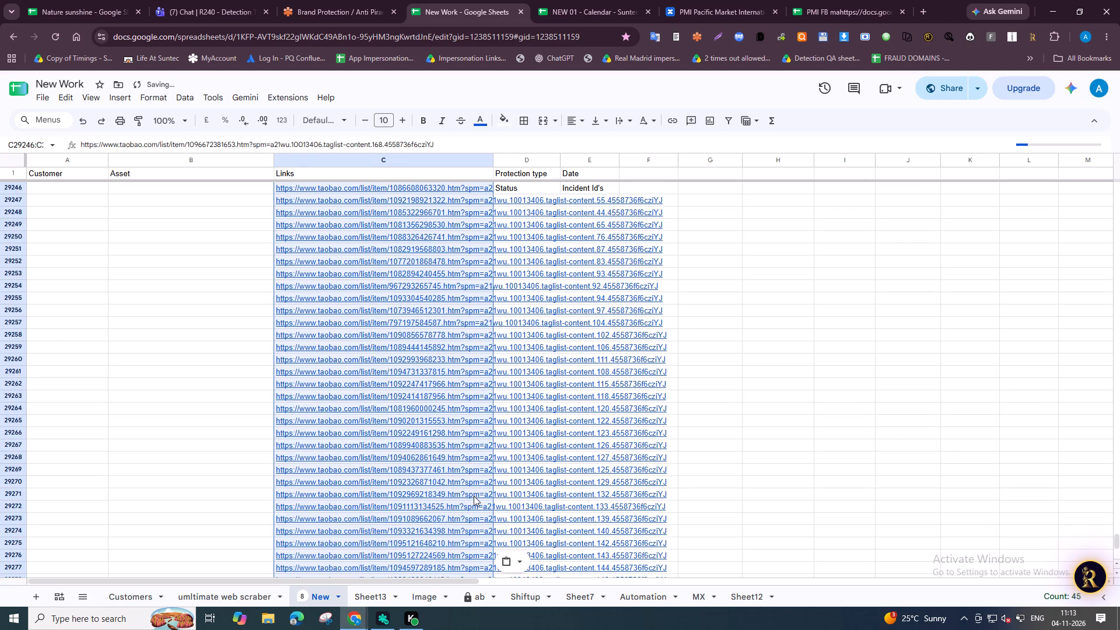
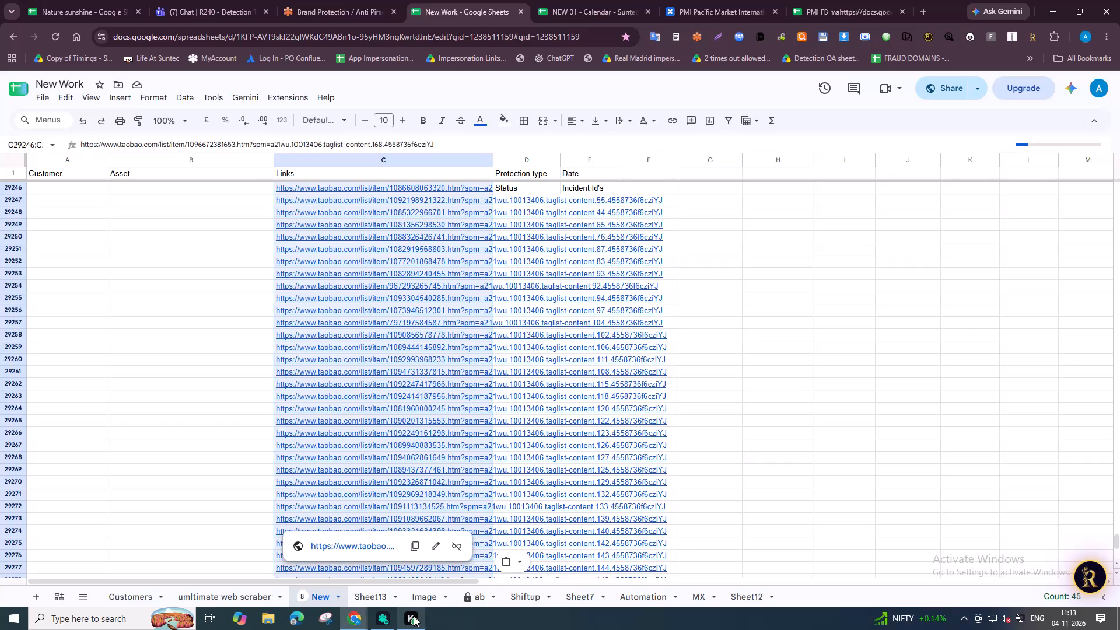
Copy the selected Taobao links and open the user's own named Google Sheet in a new browser window.
key("ctrl+c")
key("alt+Tab")
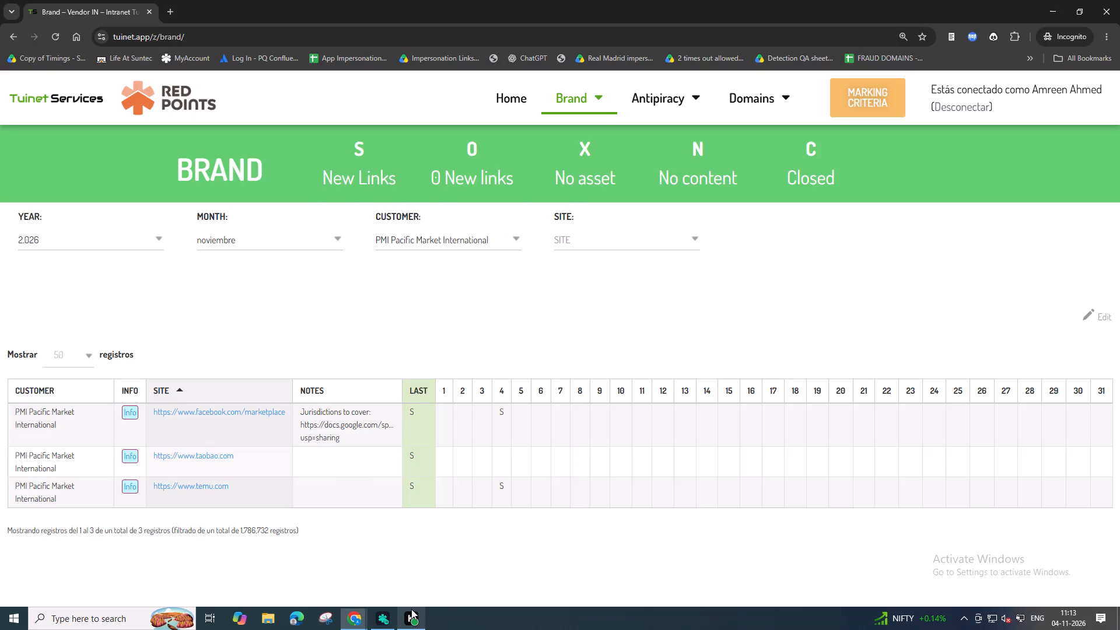
key("alt+Tab")
key("ctrl+c")
key("ctrl+n")
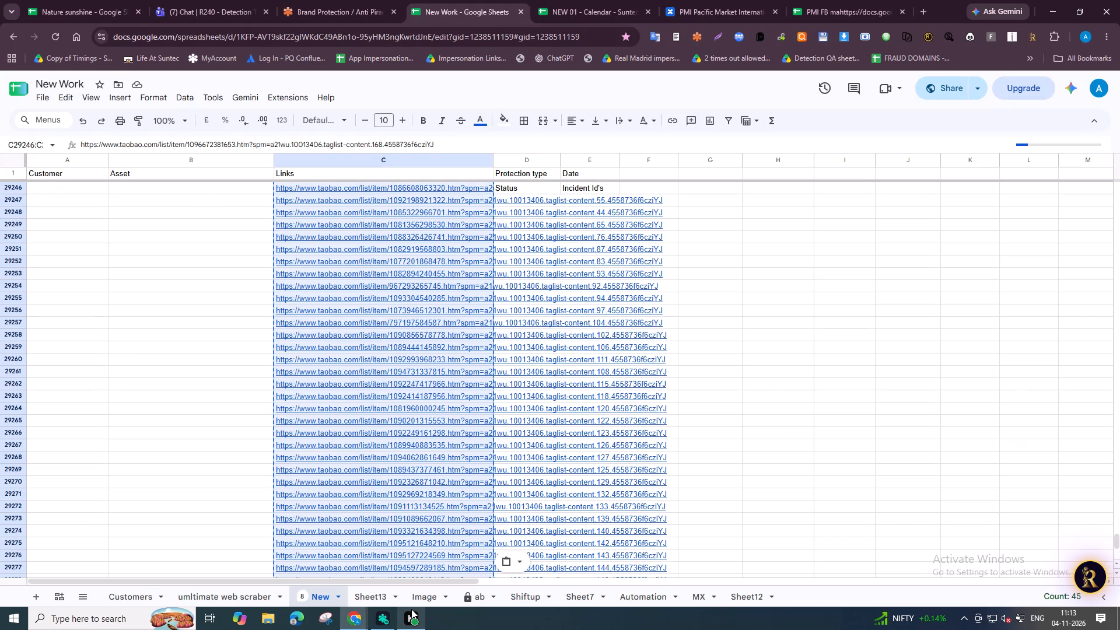
type("amre")
key("Return")
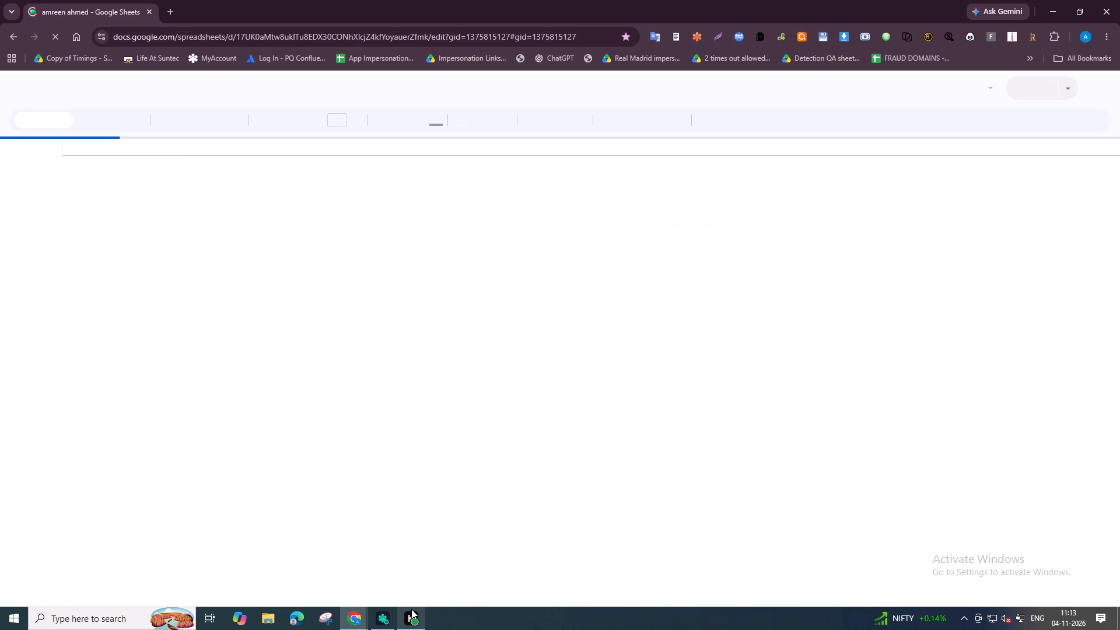
Open the Taobao Google Sheet in a second tab of the new window.
left_click(171, 13)
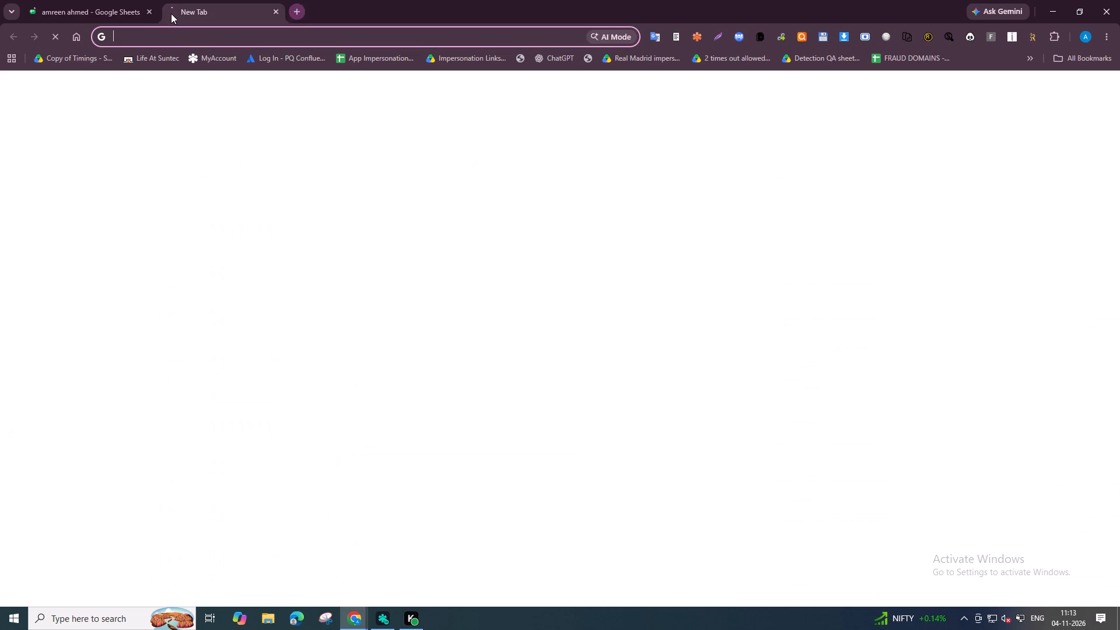
type("taoba")
key("Return")
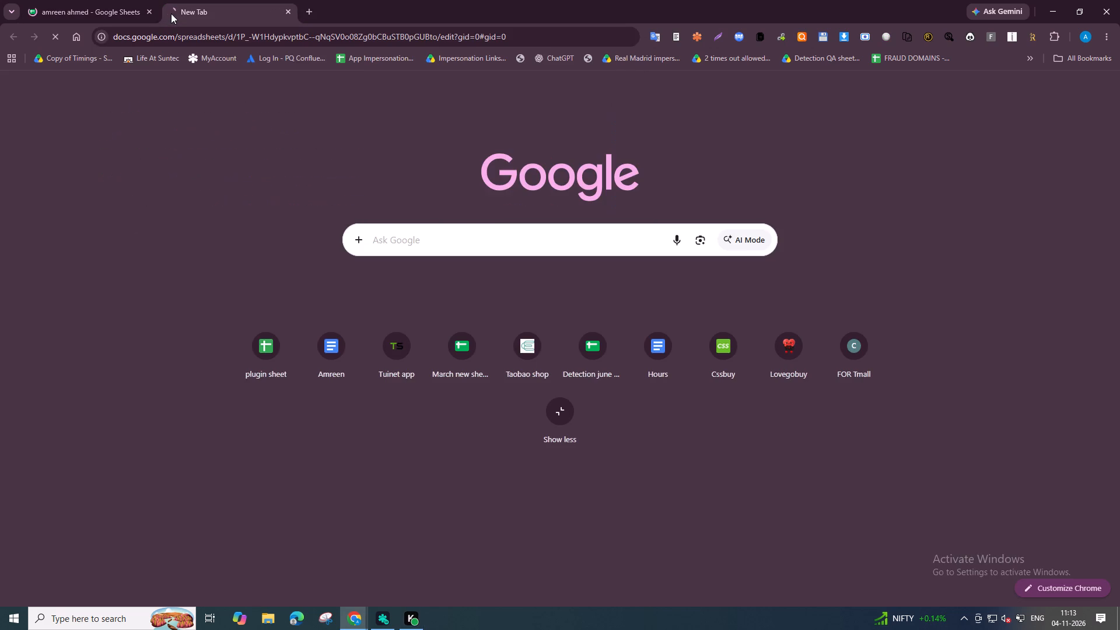
Copy the Taobao links in New Work C29246:C29290 again for transfer to the newly opened sheets.
key("alt+Tab")
key("ctrl+c")
key("alt+Tab")
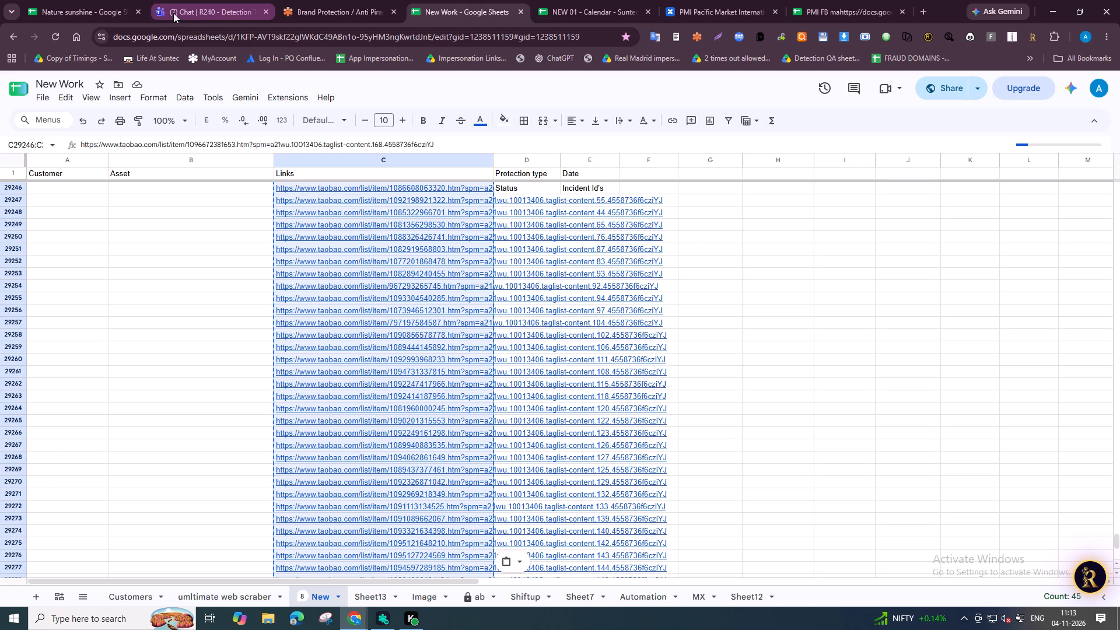
key("alt+Tab")
scroll(352, 332, "up", 4)
scroll(355, 331, "down", 5)
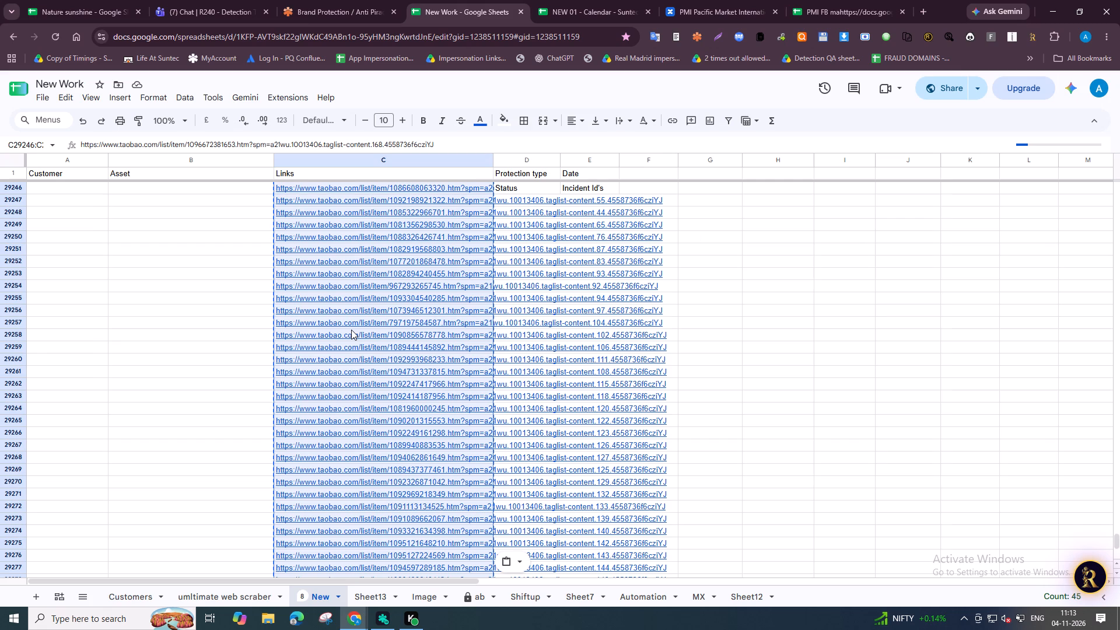
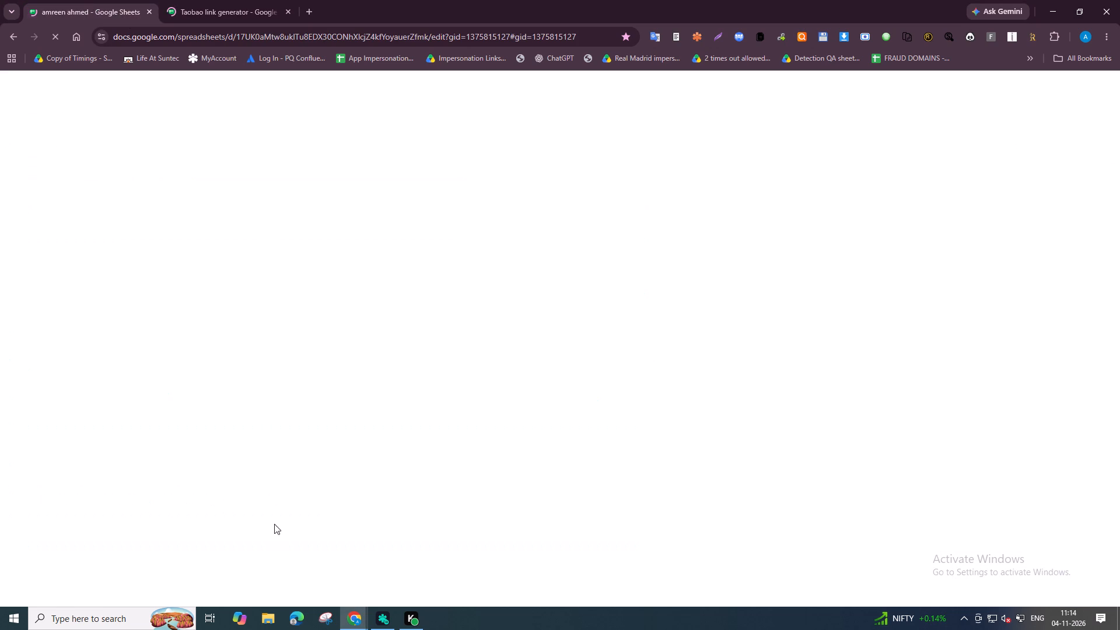
Paste the copied Taobao links as values into the first empty rows of Item Links on the Product ID sheet.
left_click(263, 598)
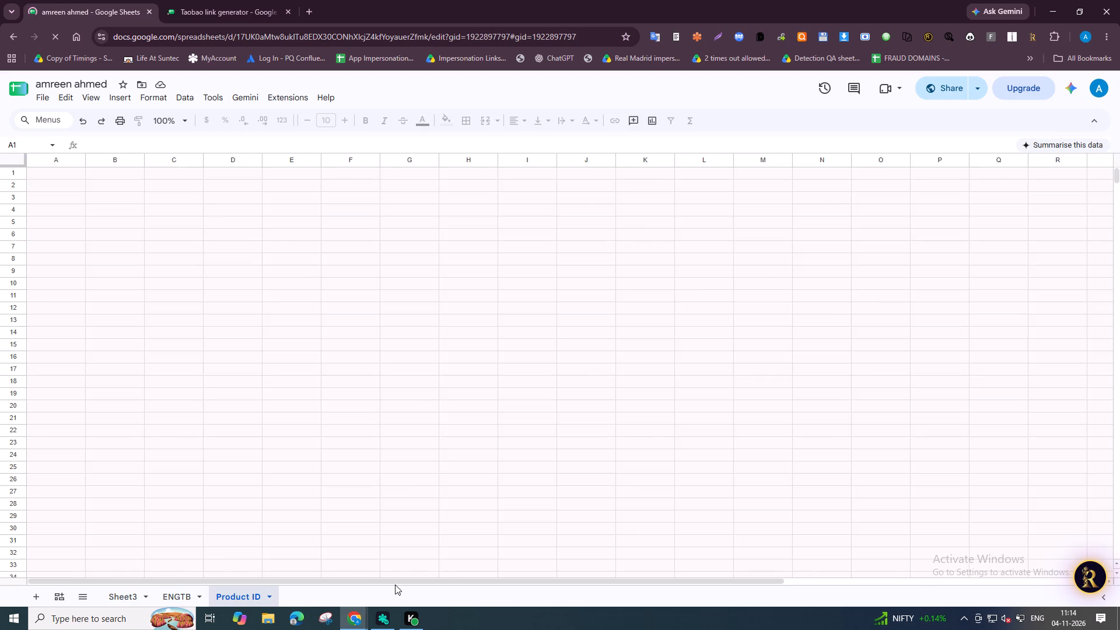
left_click(182, 334)
key("ctrl+End")
key("ctrl+Left")
key("ctrl+Left")
key("ctrl+Left")
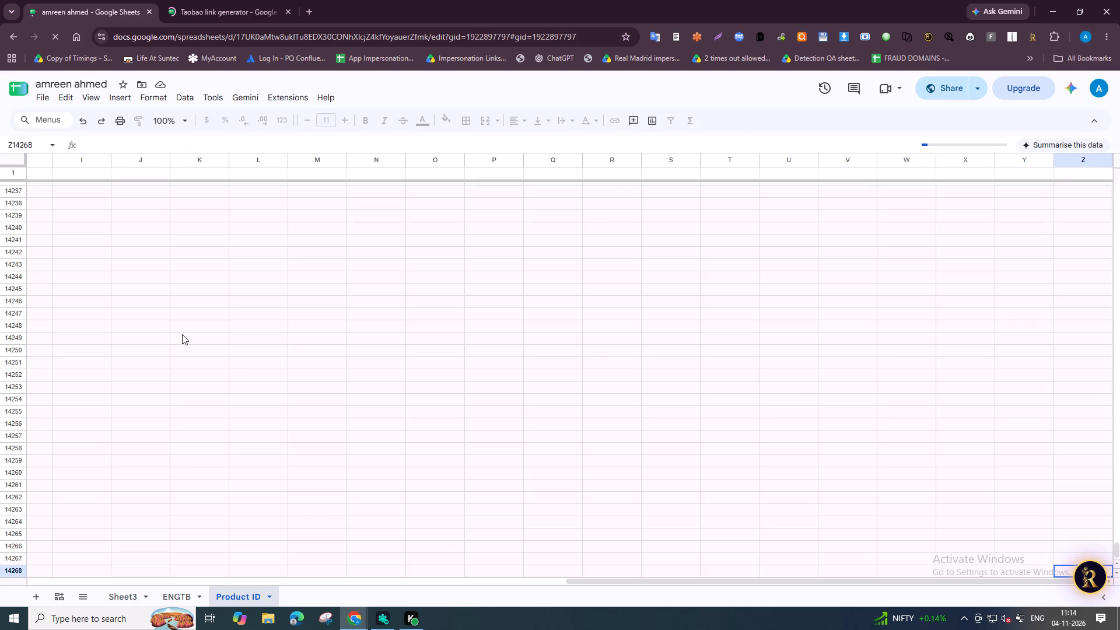
key("ctrl+Left")
key("ctrl+Left")
key("Left")
key("Left")
key("Left")
key("Left")
key("Left")
key("Left")
key("Left")
key("Left")
key("Left")
key("Left")
key("Left")
key("Left")
key("Left")
key("ctrl+Left")
key("ctrl+Up")
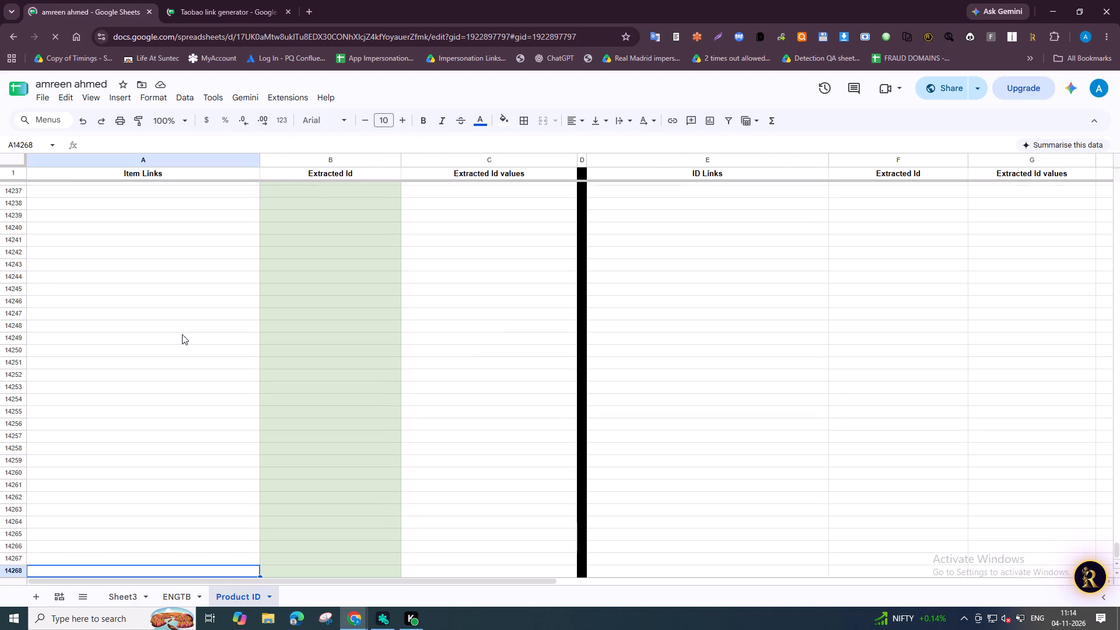
key("Down")
key("ctrl+shift+v")
Fill the Extracted Id formula down beside the newly pasted Taobao links, through row 13313.
key("Right")
key("ctrl+d")
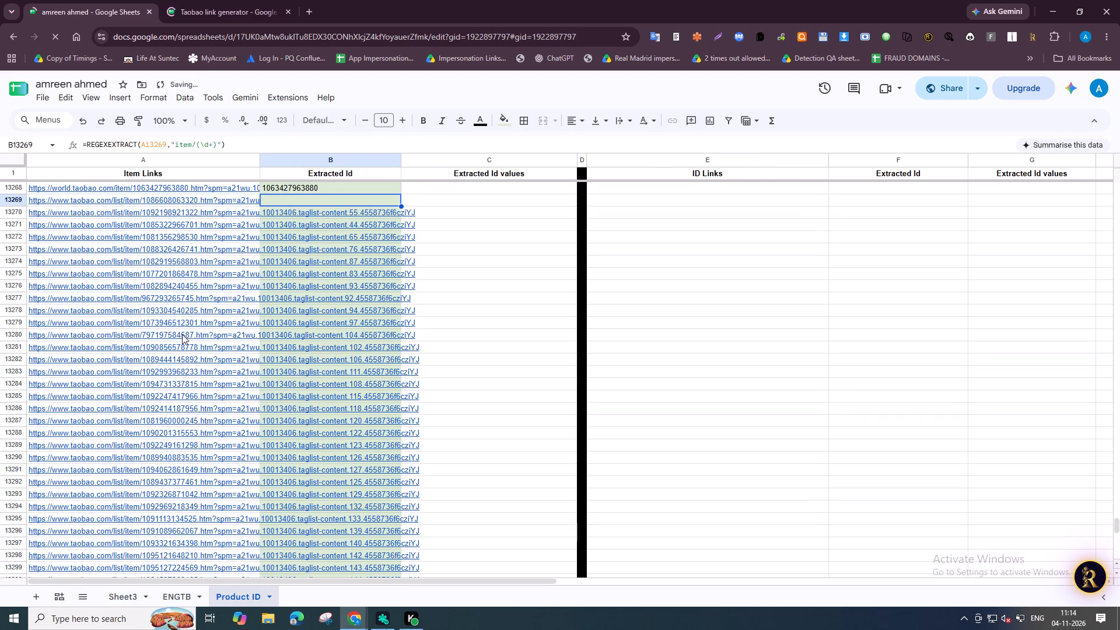
scroll(289, 306, "down", 5)
left_click(302, 449, "shift")
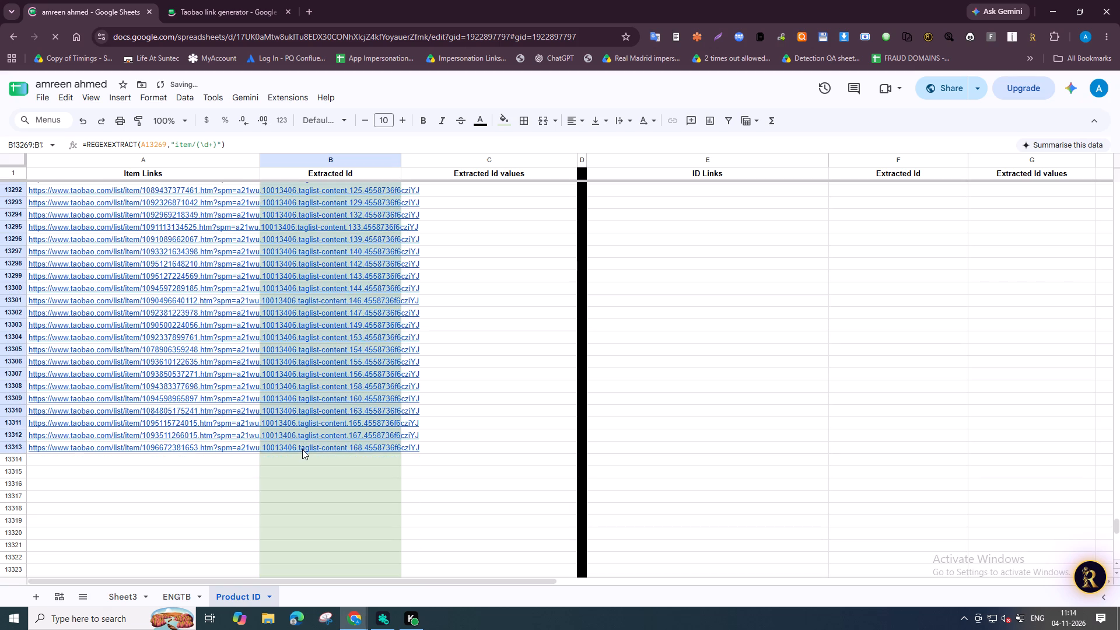
key("ctrl+d")
Copy the new extracted IDs and paste them as values below the existing Extracted ID entries on Sheet3.
key("ctrl+c")
key("ctrl+c")
key("ctrl+c")
left_click(155, 589)
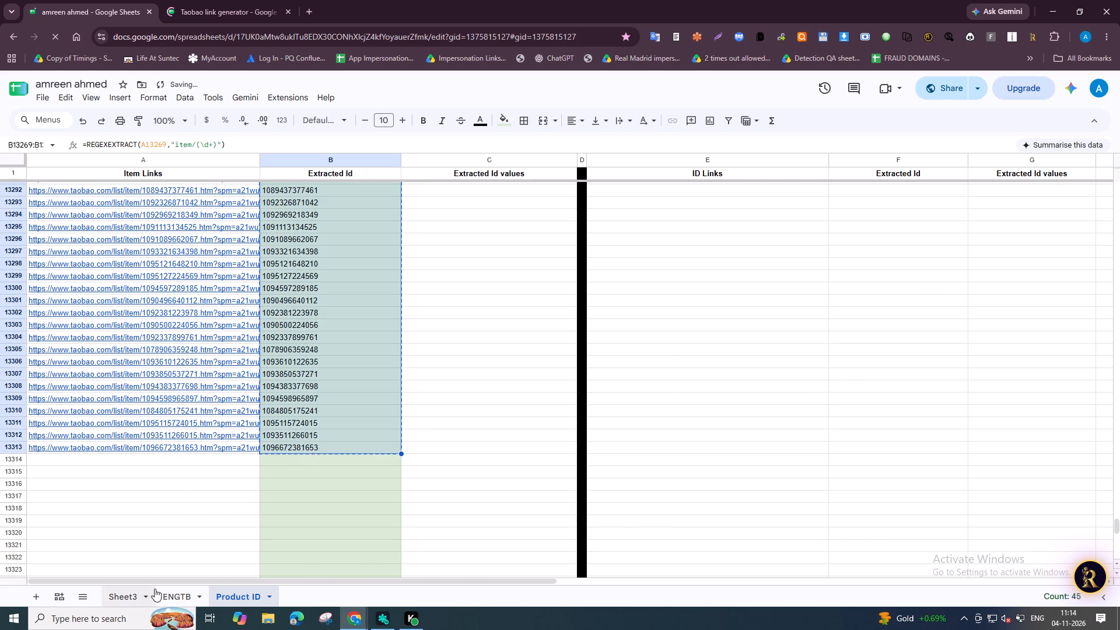
left_click(372, 460)
key("ctrl+End")
key("ctrl+Left")
key("ctrl+Left")
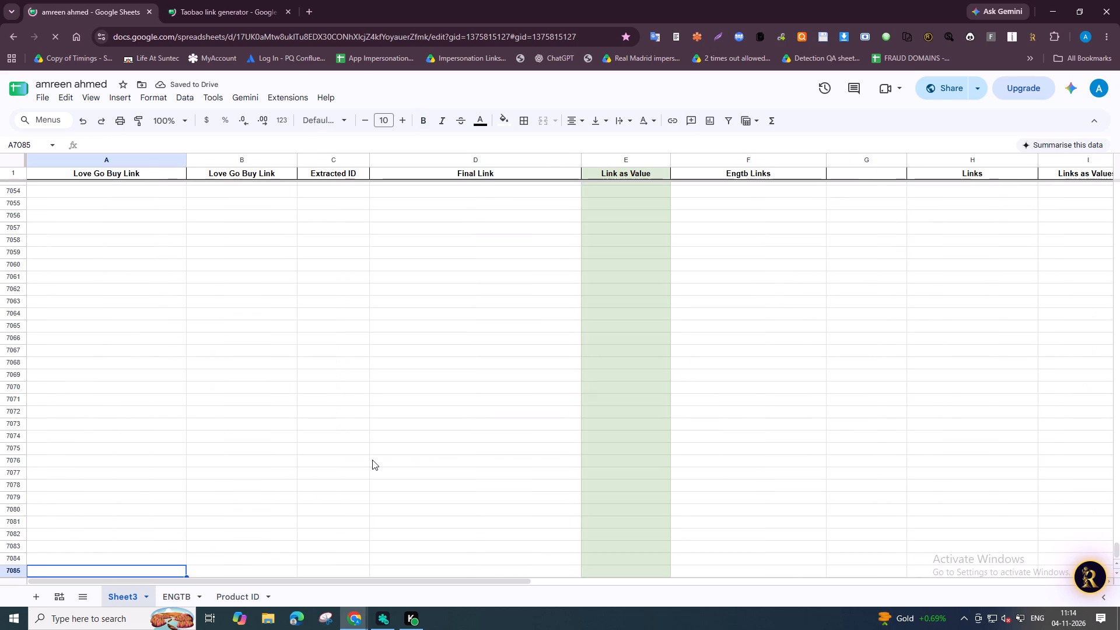
key("ctrl+Up")
key("Down")
key("Right")
key("Right")
key("ctrl+shift+v")
Fill both Love Go Buy Link columns and the Final Link formula down for the new IDs, through row 6234.
key("ctrl+Down")
key("Left")
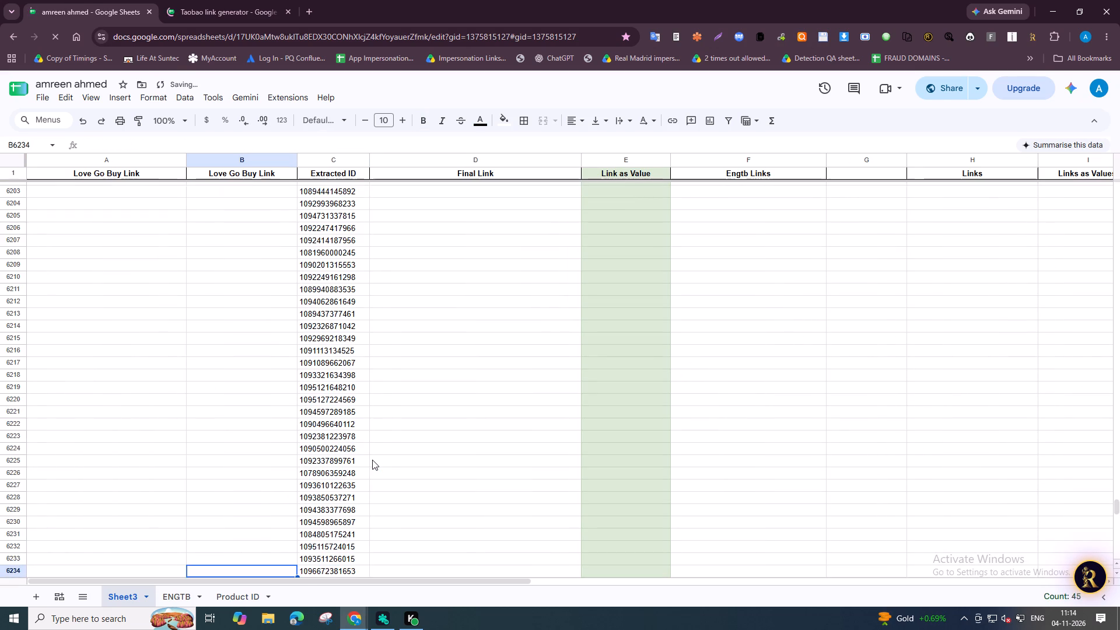
key("ctrl+shift+Up")
key("ctrl+shift+Left")
key("ctrl+d")
key("Right")
key("Right")
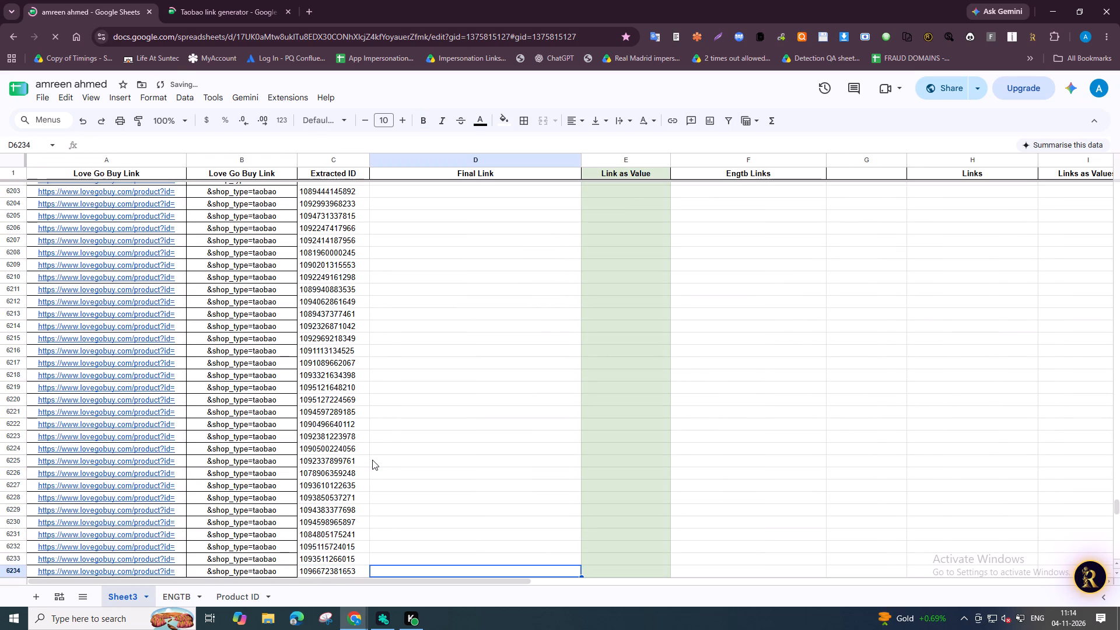
key("ctrl+shift+Up")
key("ctrl+d")
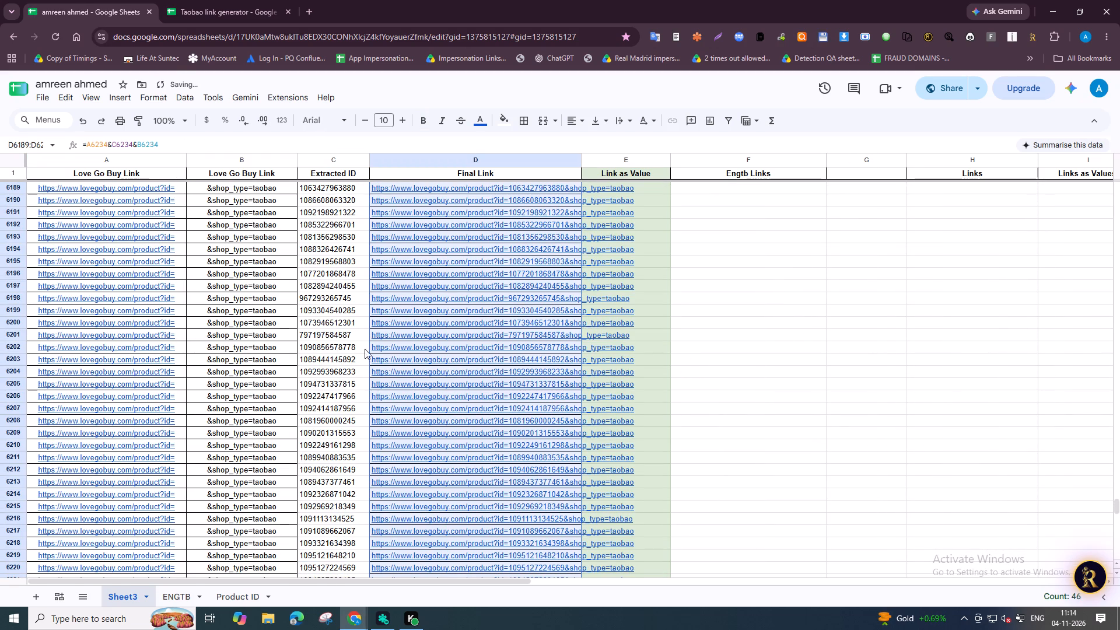
Highlight Final Link cell D6190, the first of the new batch, in yellow.
left_click(394, 202)
left_click(500, 116)
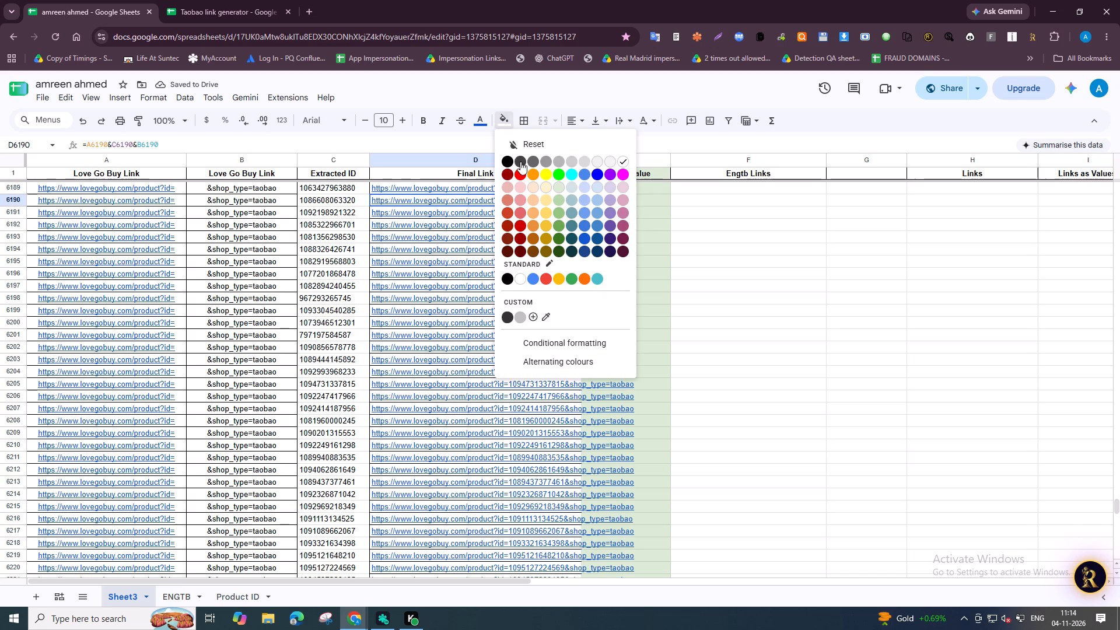
left_click(549, 171)
Copy the Final Link entries in D6190:D6206 and open a new browser window.
left_click(469, 203)
left_click(449, 473, "shift")
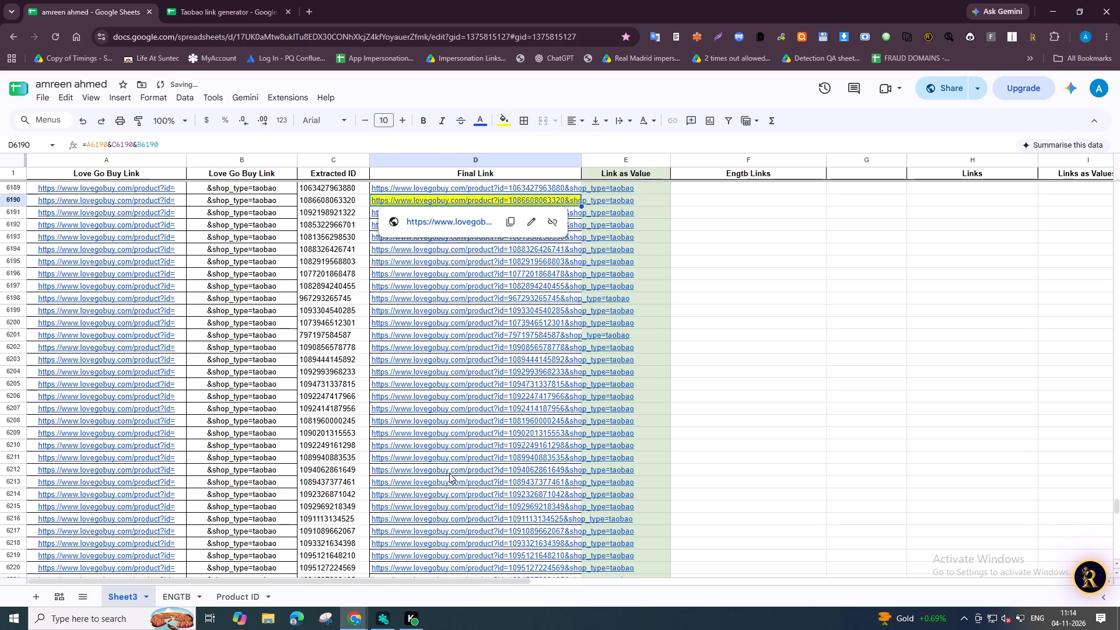
left_click(465, 393, "shift")
key("ctrl+c")
key("ctrl+n")
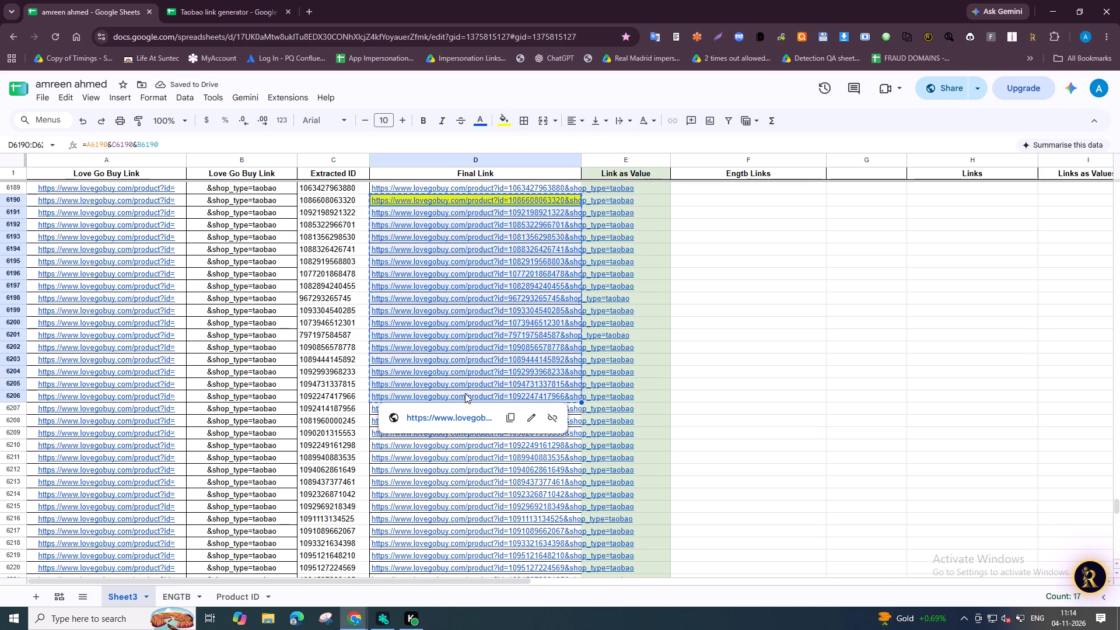
Connect 1ClickVPN using the United Kingdom location.
left_click(745, 34)
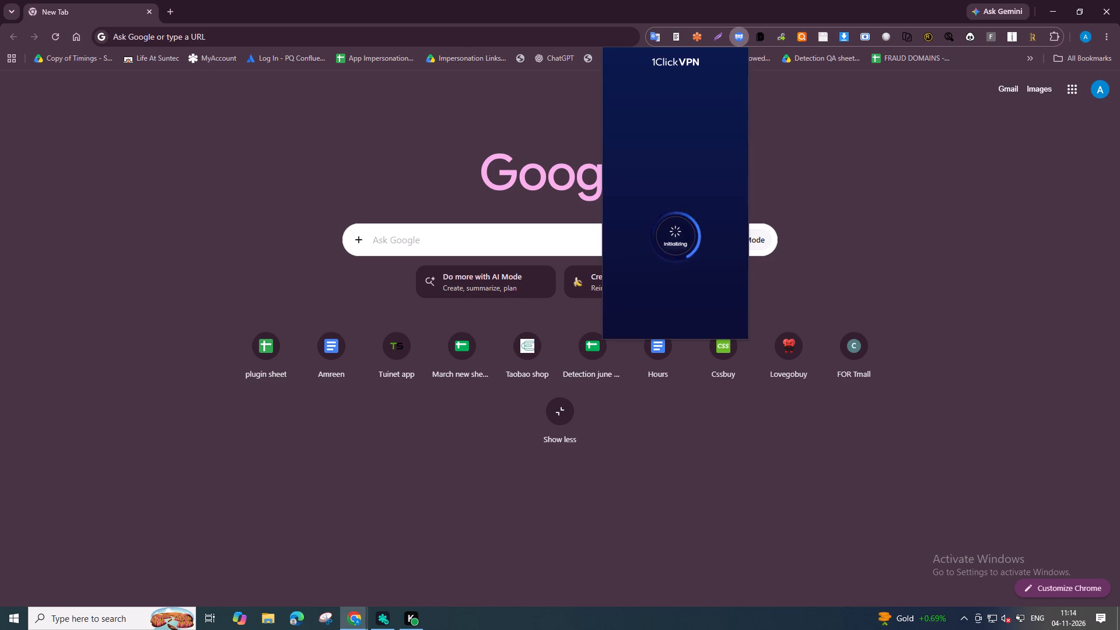
left_click(675, 225)
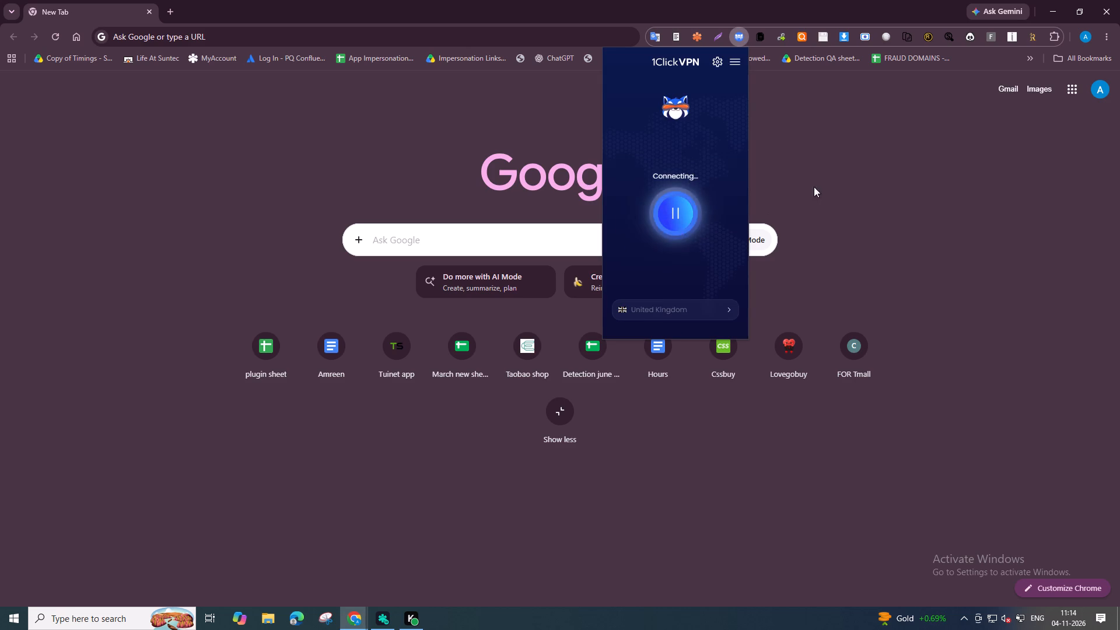
left_click(828, 175)
Replace the Bulk Open URL list with the copied Lovegobuy links and open them all.
left_click(681, 37)
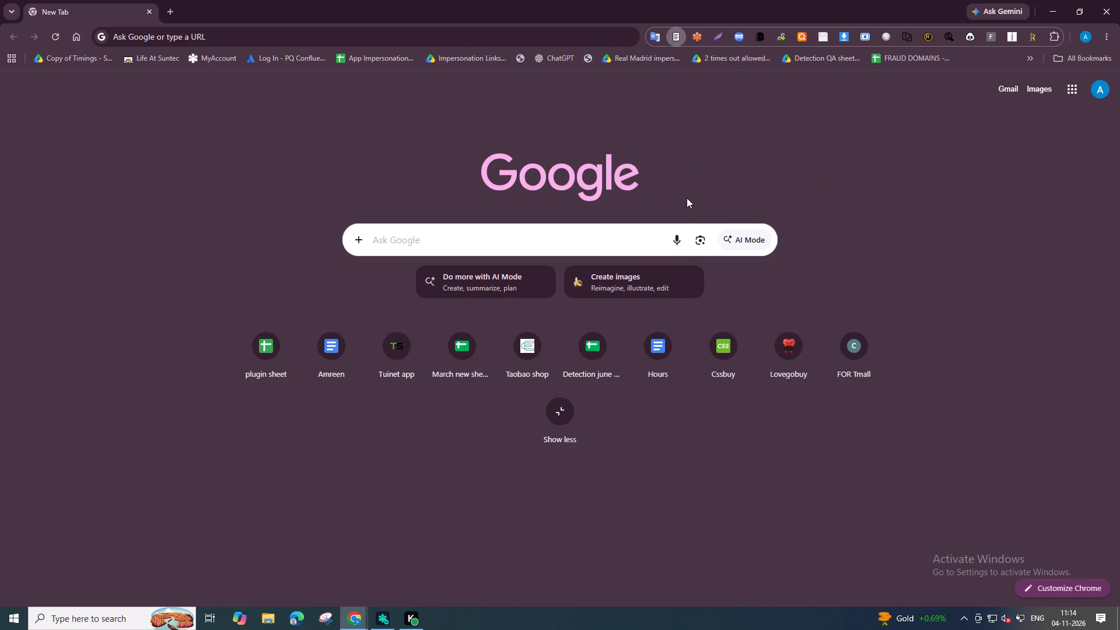
key("Delete")
key("ctrl+v")
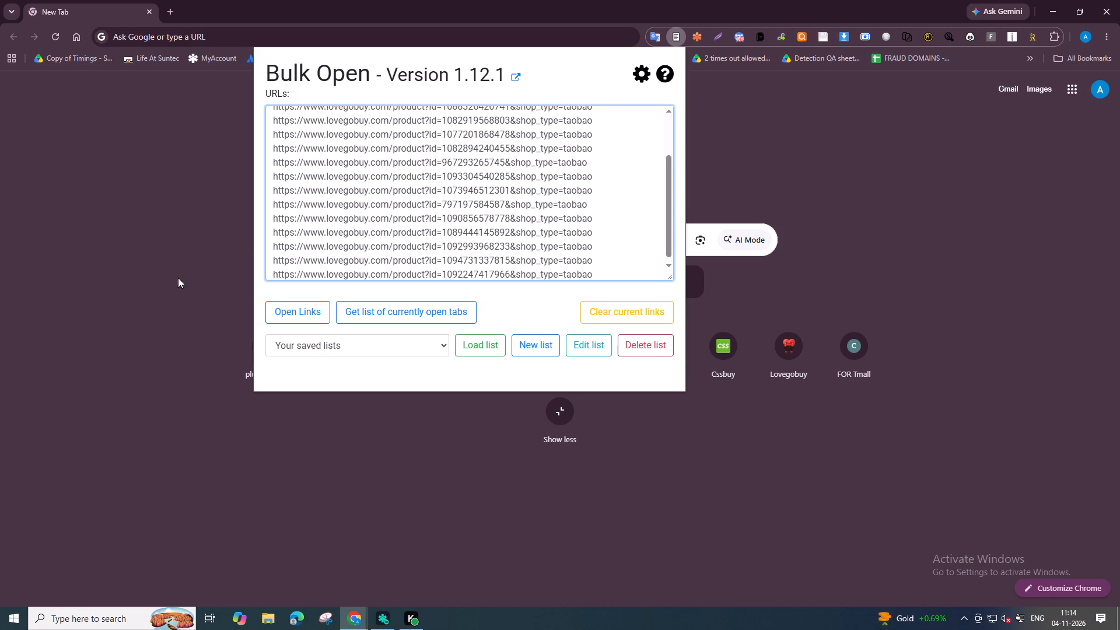
left_click(272, 308)
Dismiss the coupon pop-up on the first Lovegobuy listing and examine its third product photo for Stanley branding.
left_click(60, 13)
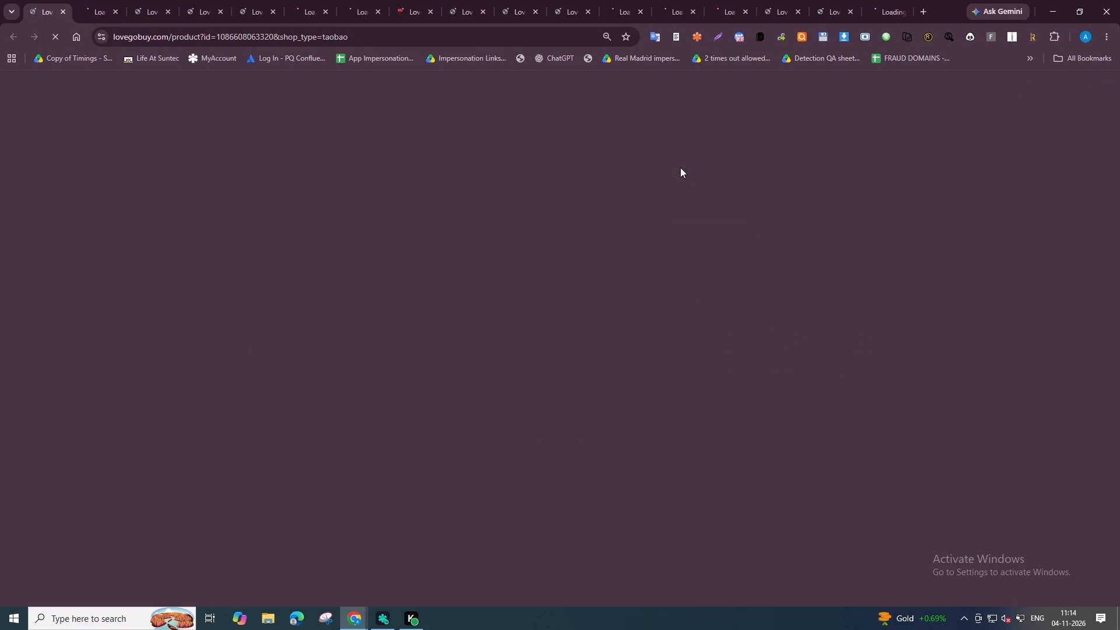
left_click(625, 0)
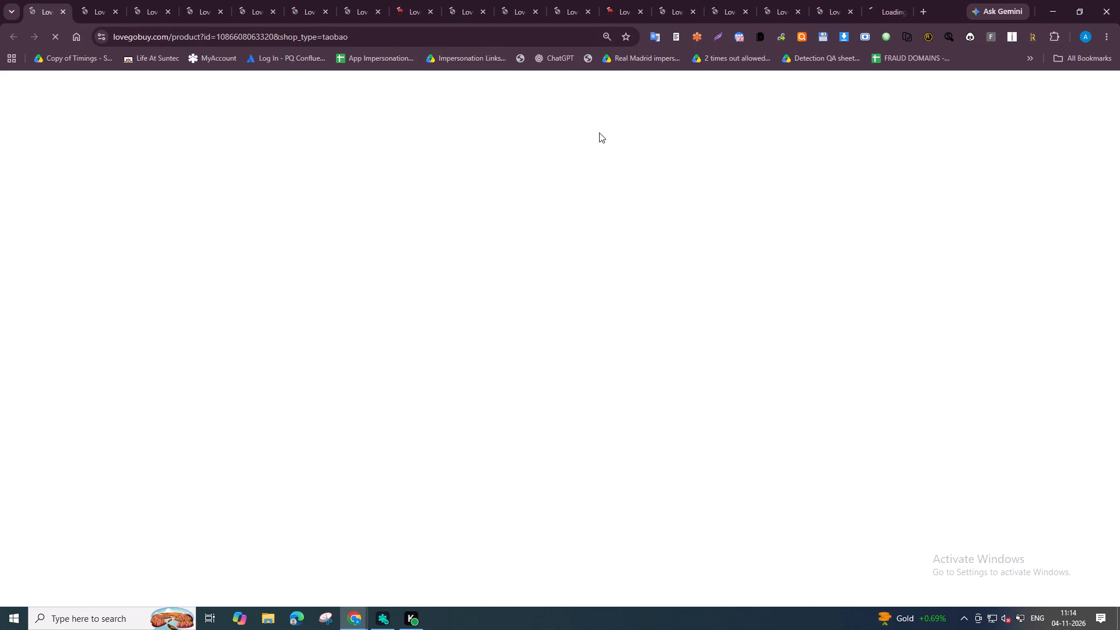
left_click(53, 0)
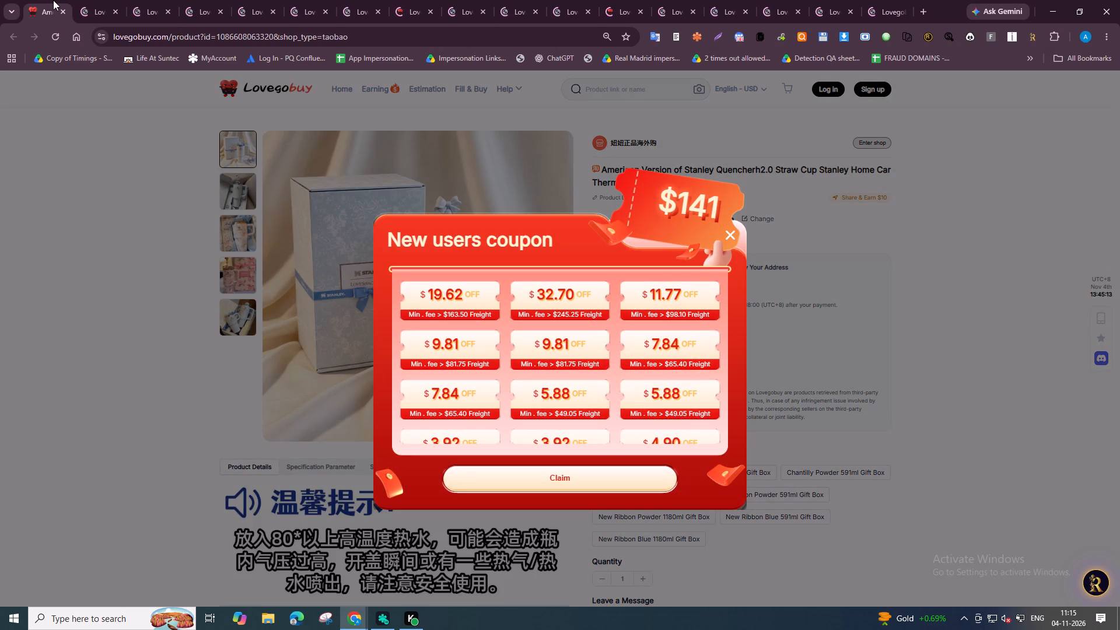
left_click(734, 232)
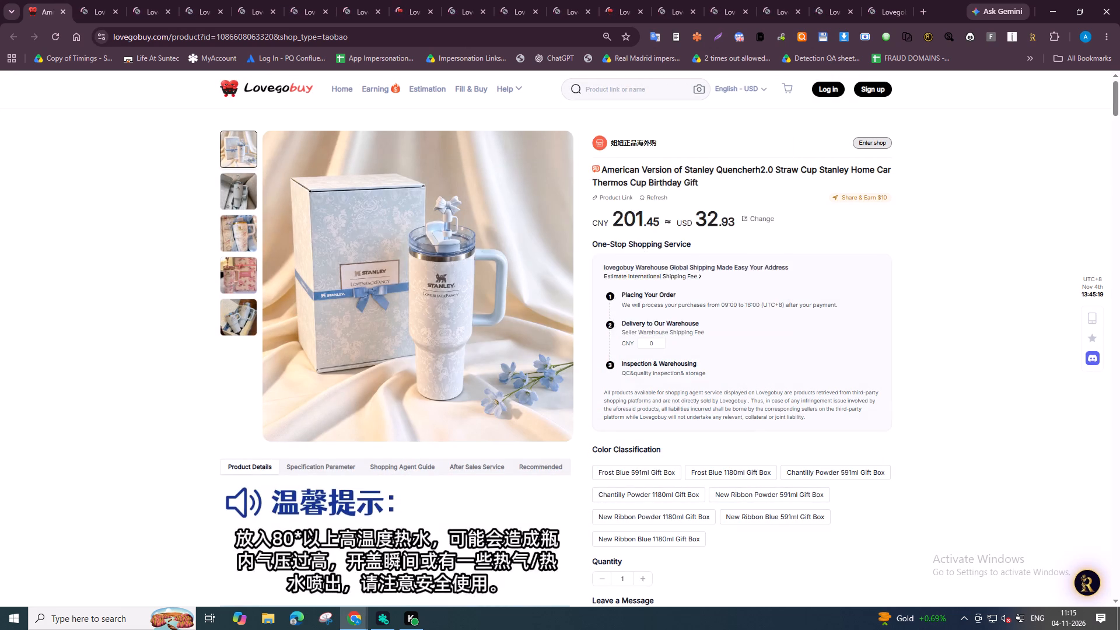
left_click(257, 232)
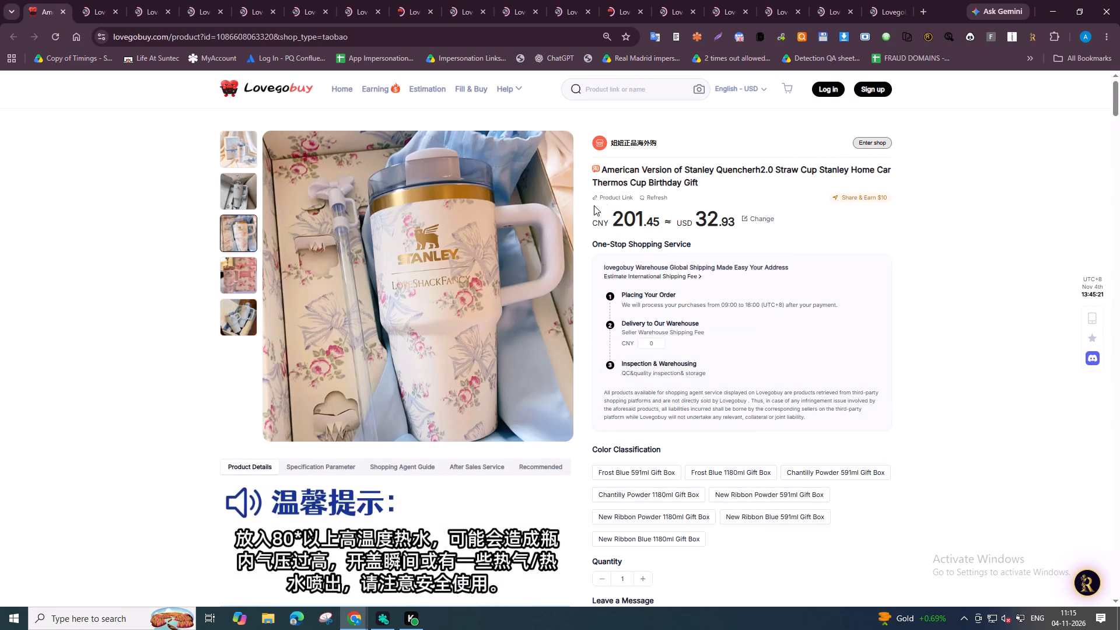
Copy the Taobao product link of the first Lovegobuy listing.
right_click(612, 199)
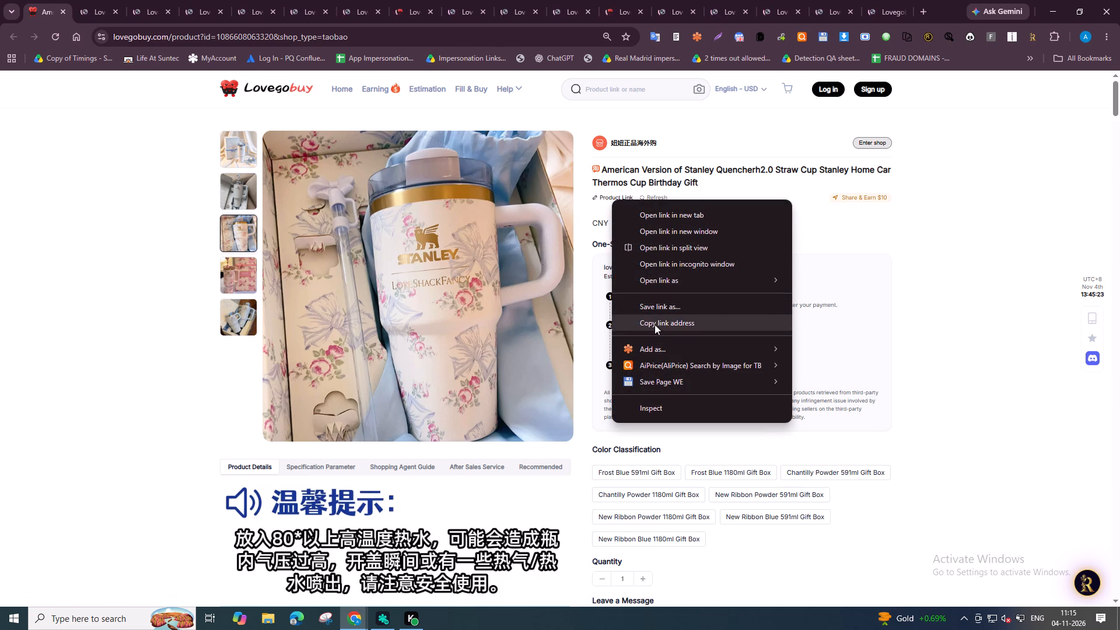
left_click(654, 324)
Clear the transferred Taobao links from C29246:C29290 in New Work and go back to the last logged link.
key("alt+Tab")
key("alt+Tab")
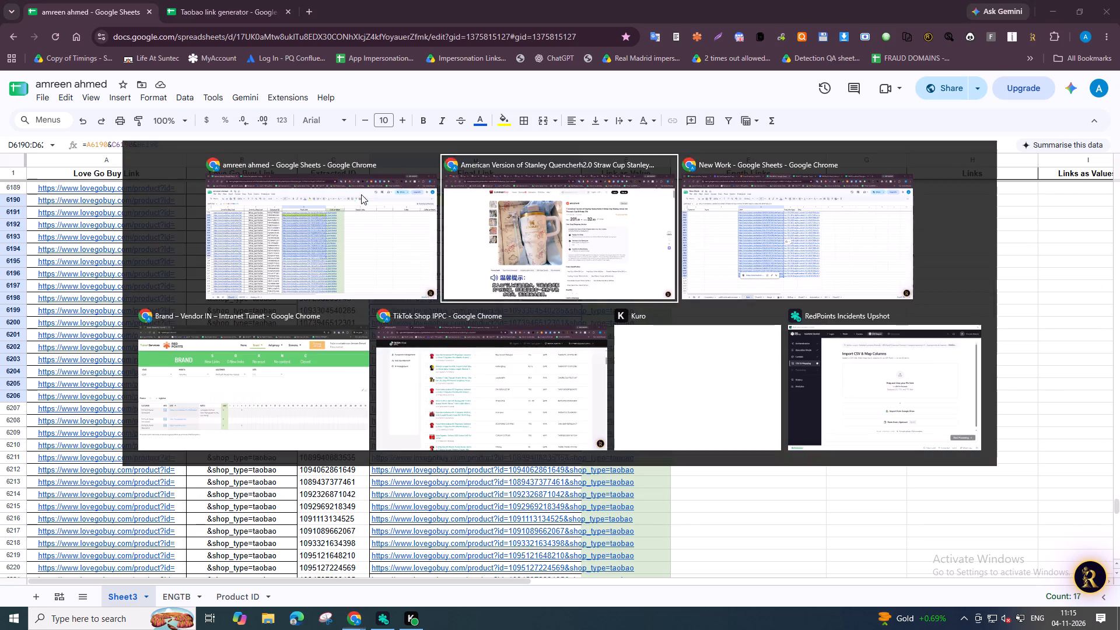
key("alt+Tab")
left_click(320, 0)
left_click(436, 0)
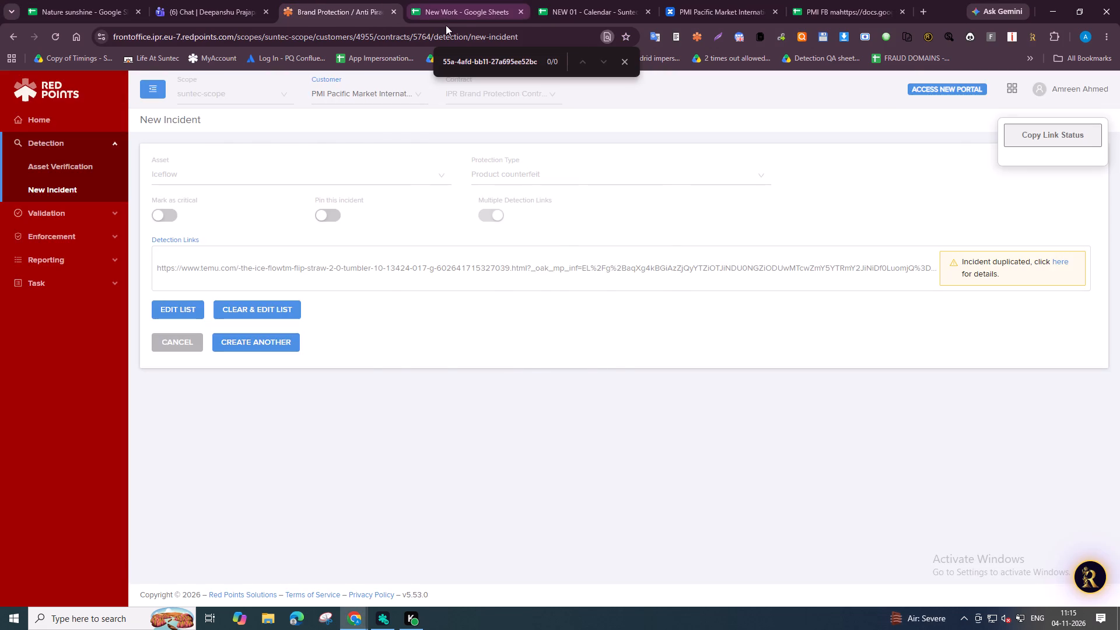
key("Delete")
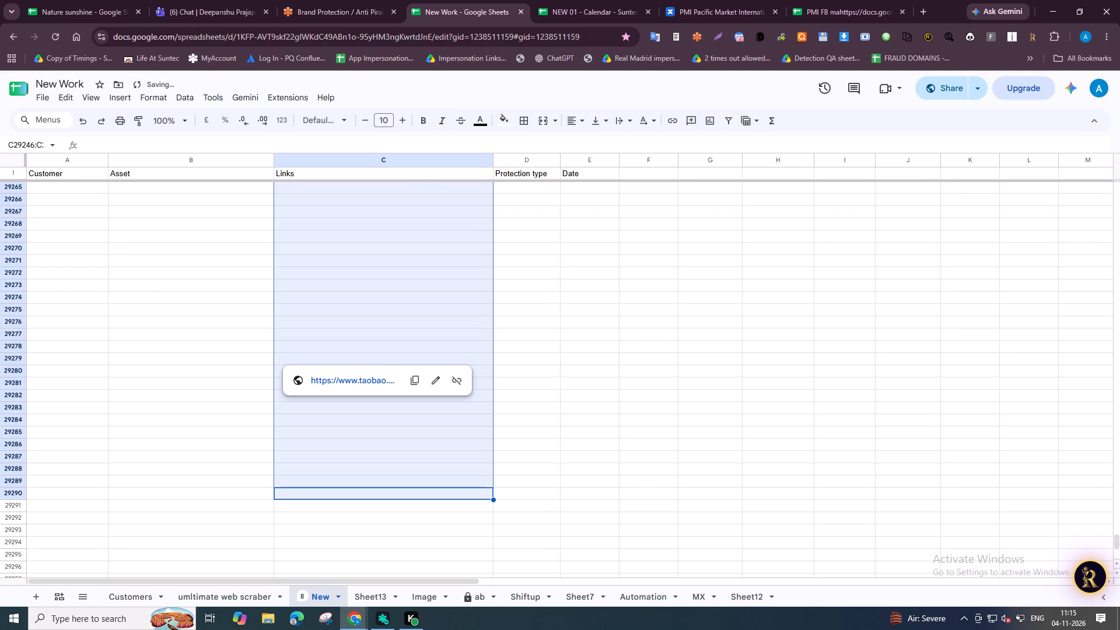
key("ctrl+Up")
Go back to the first Lovegobuy listing and copy its Taobao product link for reporting.
key("alt+Tab")
key("alt+Tab")
key("alt+Tab")
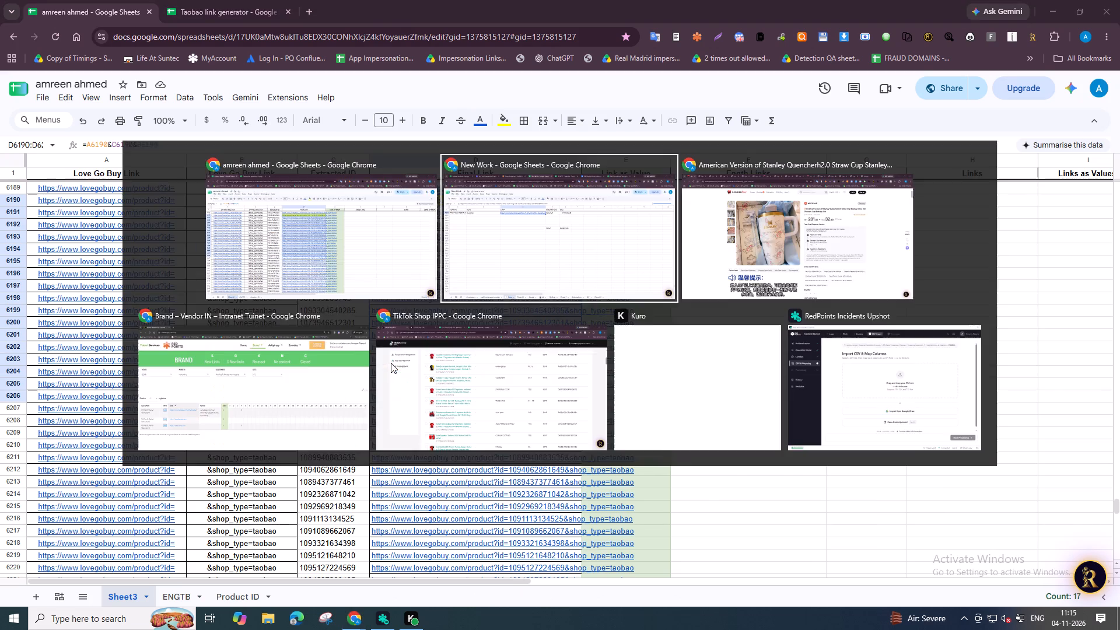
right_click(609, 200)
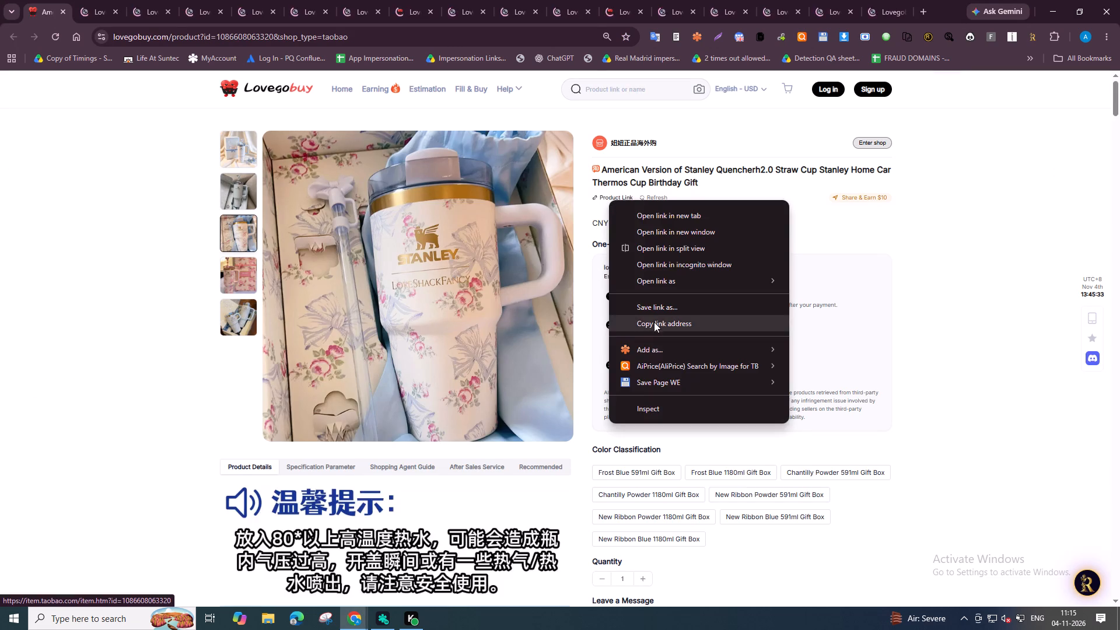
left_click(654, 321)
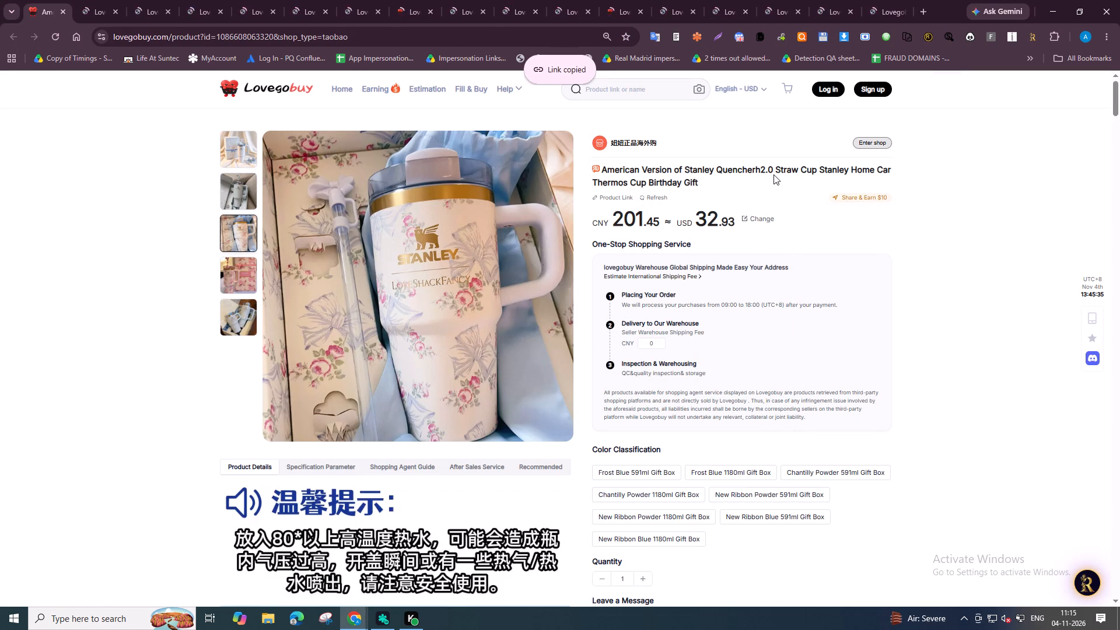
Clear the old detection list in the Red Points new incident form, set the asset to Quencher, and paste the Taobao link.
key("alt+Tab")
key("alt+Tab")
left_click(303, 0)
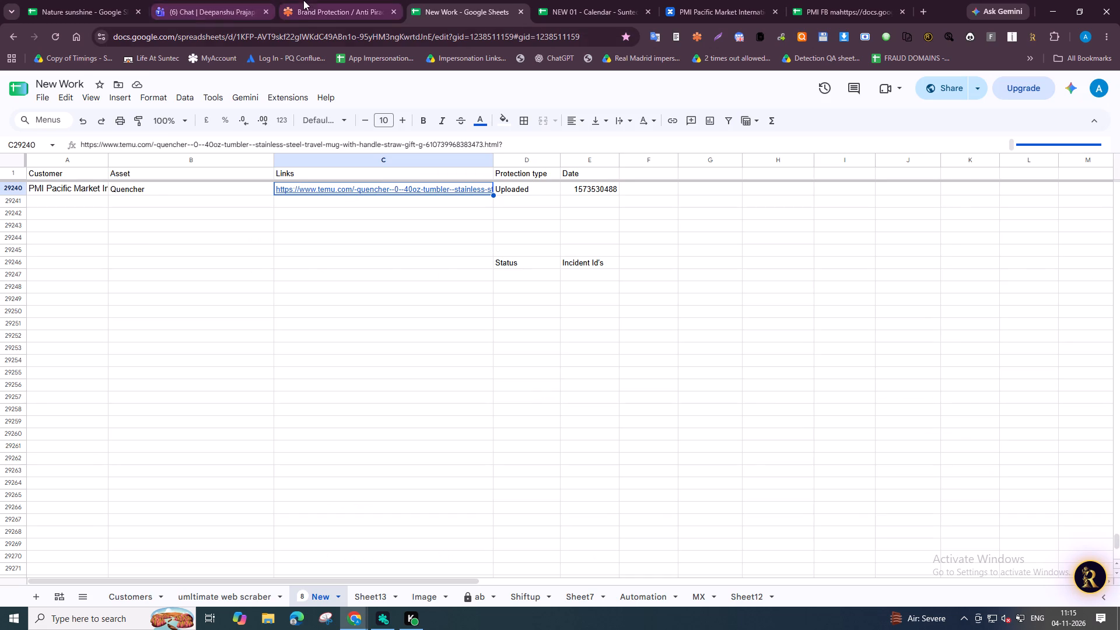
left_click(283, 313)
left_click(259, 178)
key("q")
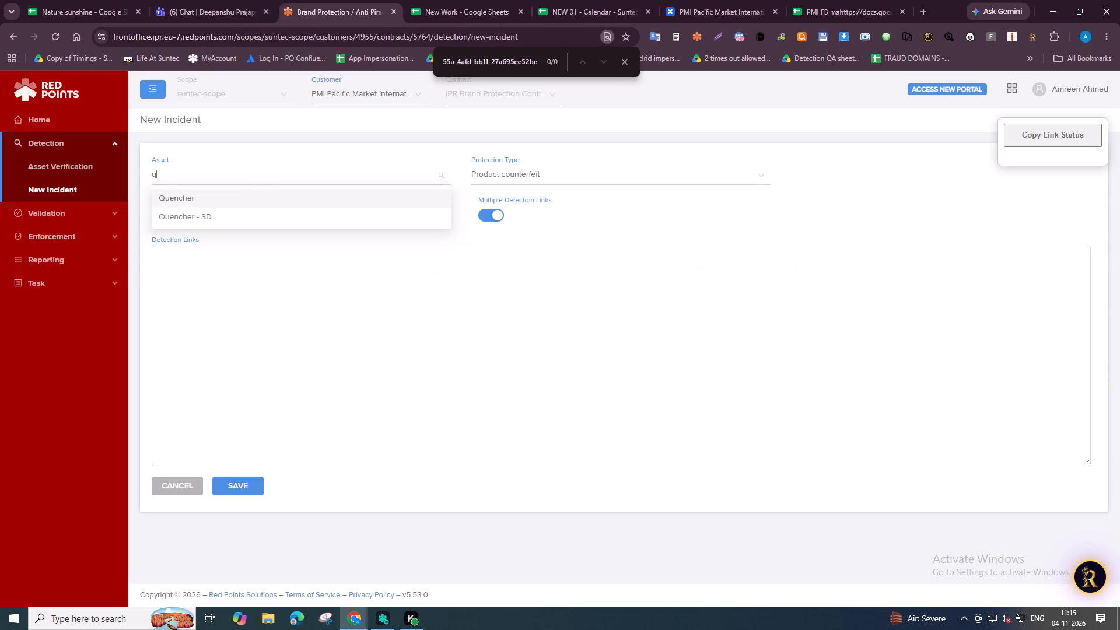
left_click(241, 201)
left_click(273, 325)
key("ctrl+v")
Return from the Red Points incident form to the Lovegobuy listings window.
key("alt+Tab")
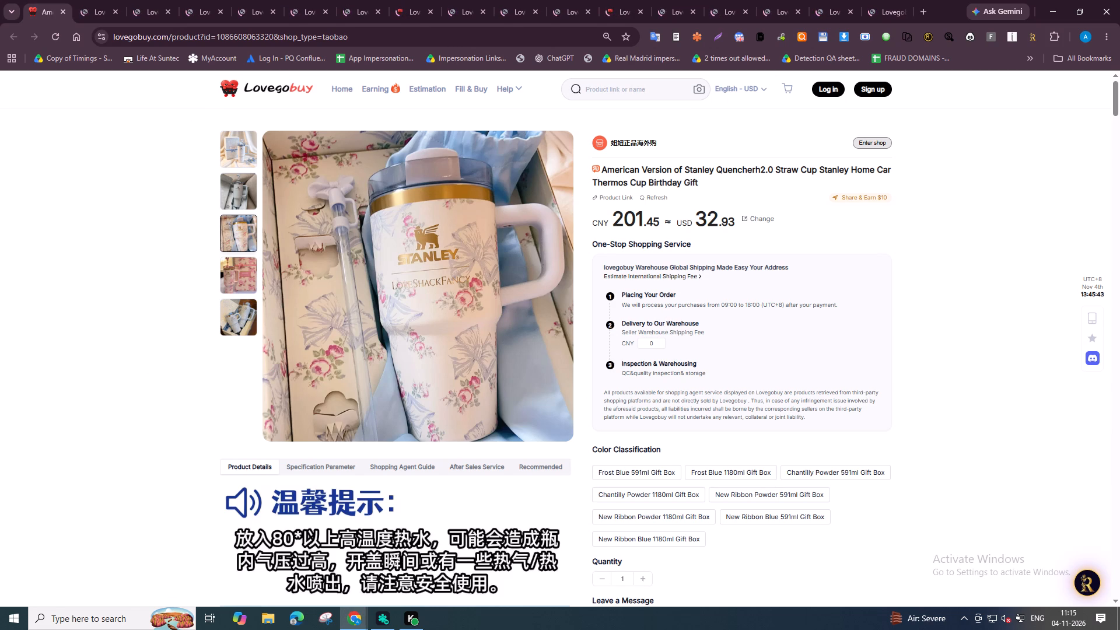
key("alt+Tab")
key("alt+Tab")
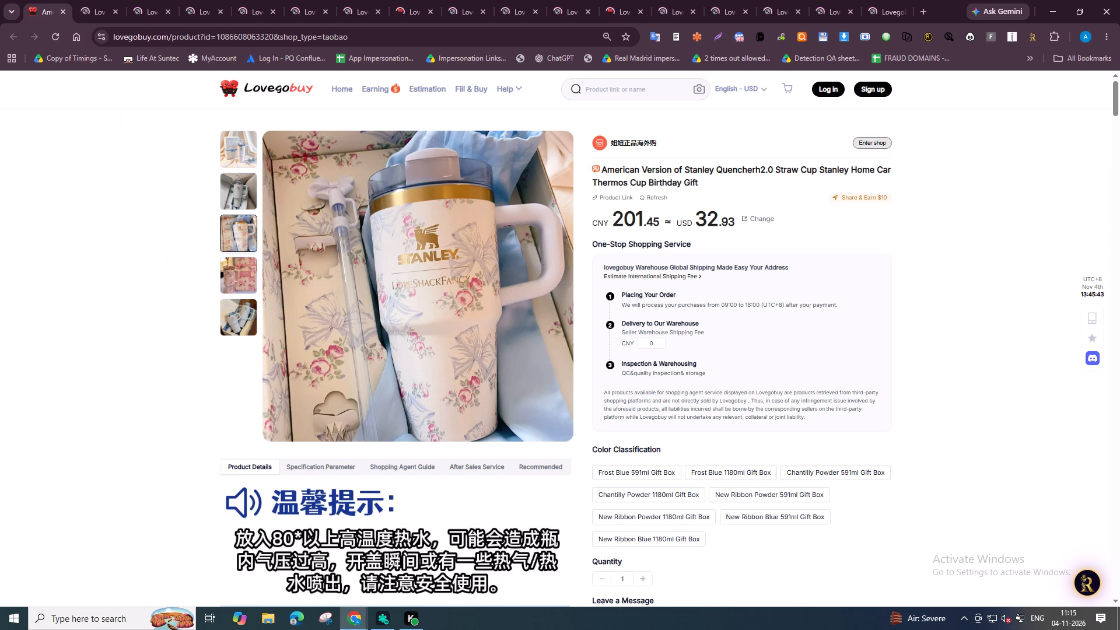
key("alt+Tab")
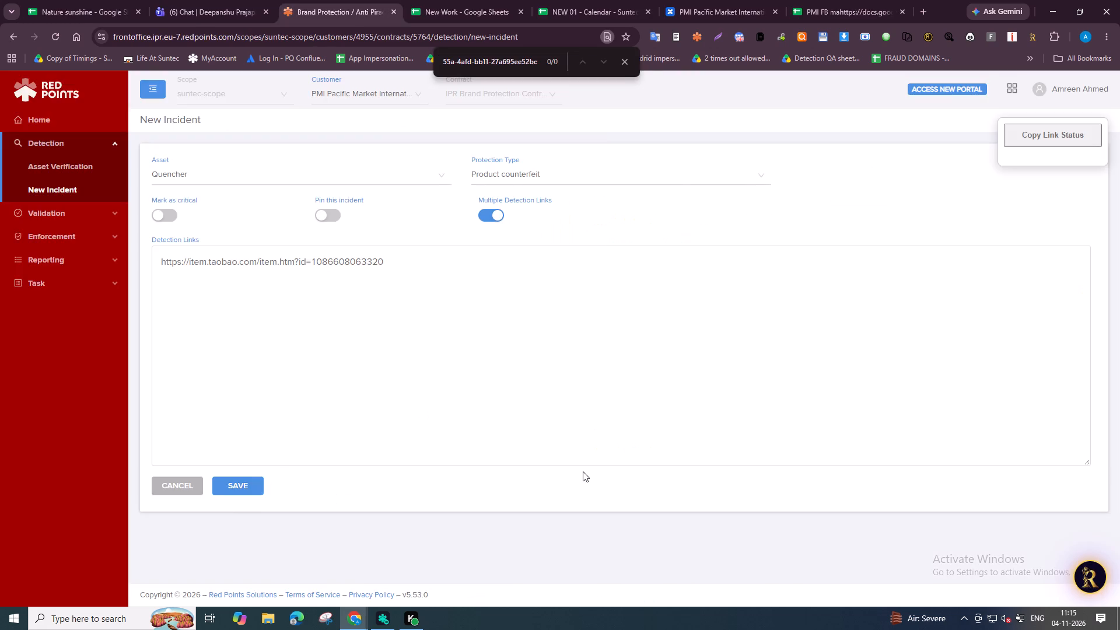
key("alt+Tab")
key("alt+Tab")
key("alt+Tab")
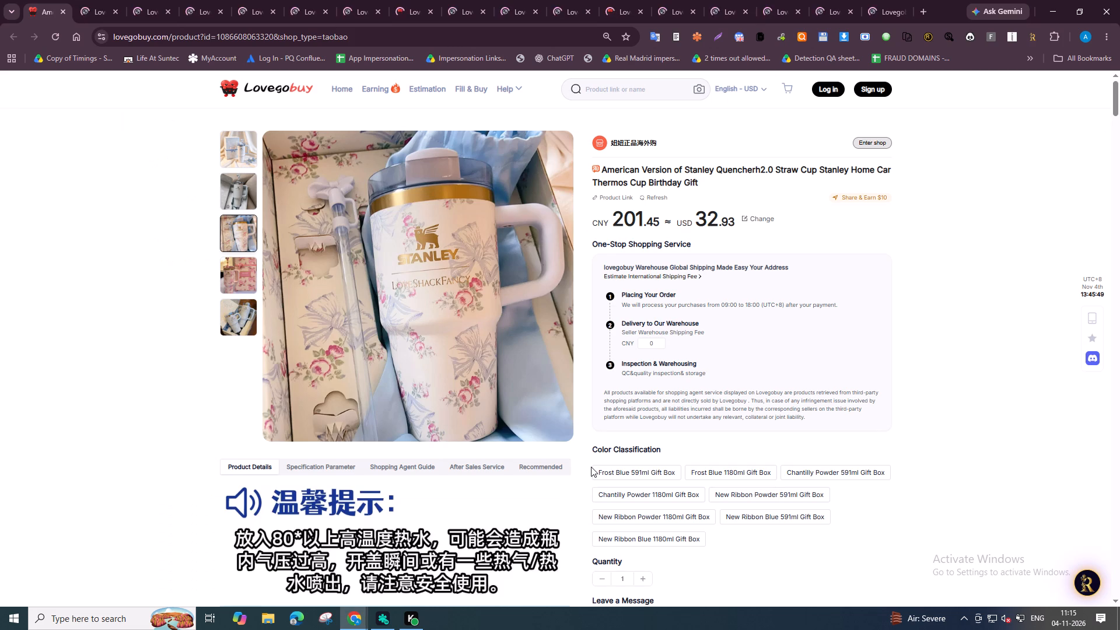
Copy the submitted Taobao link's status from the Red Points incident form and paste it into New Work at C29242.
key("alt+Tab")
left_click(253, 485)
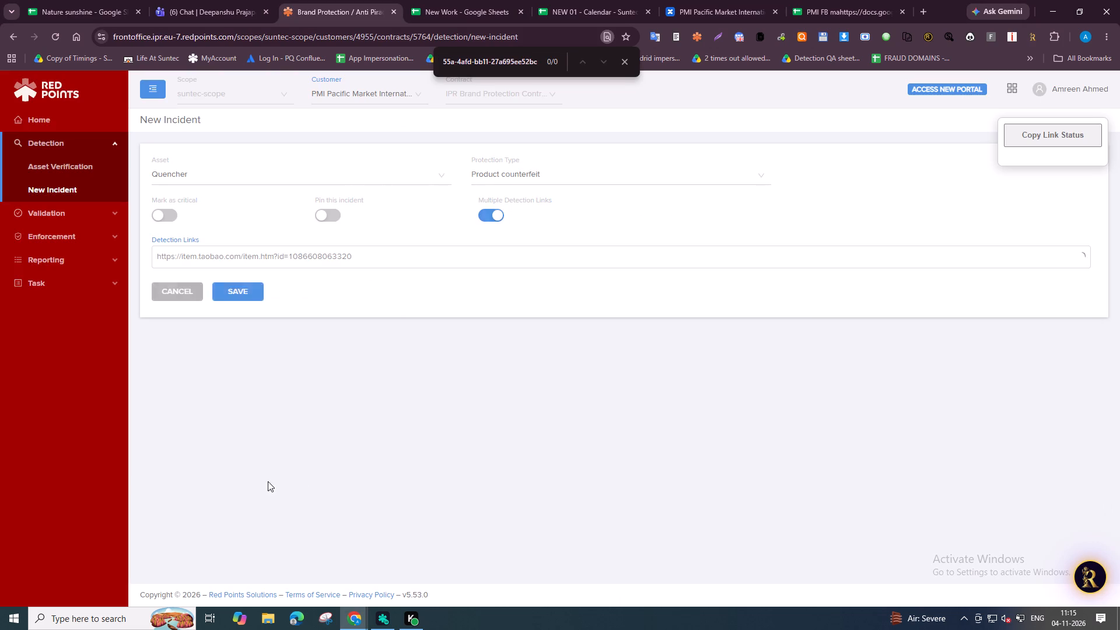
left_click(1053, 137)
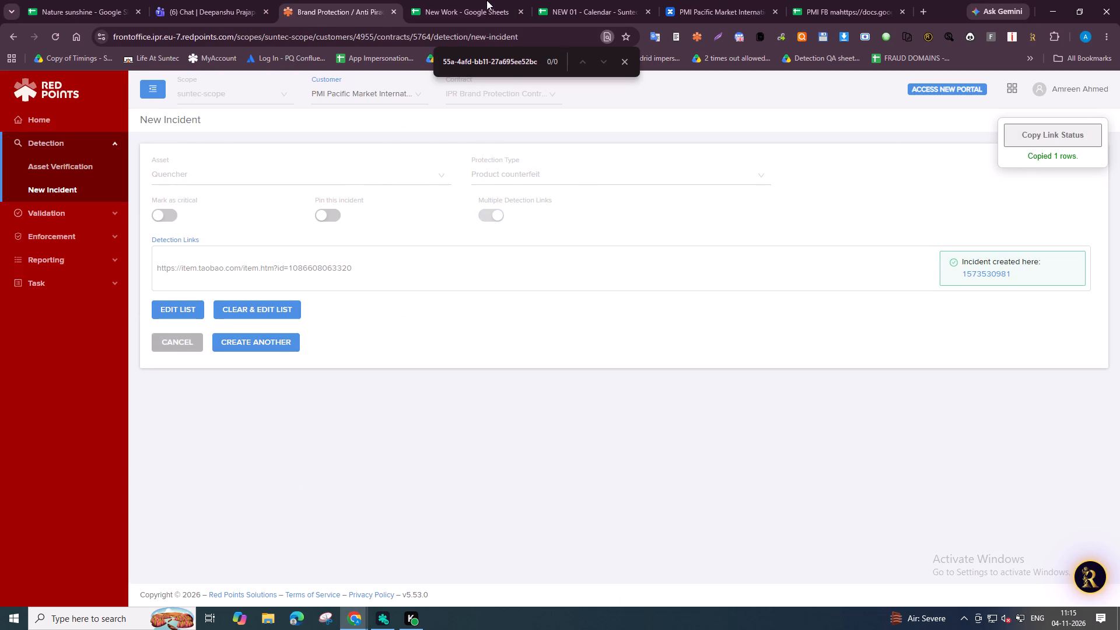
left_click(485, 0)
left_click(397, 211)
key("ctrl+v")
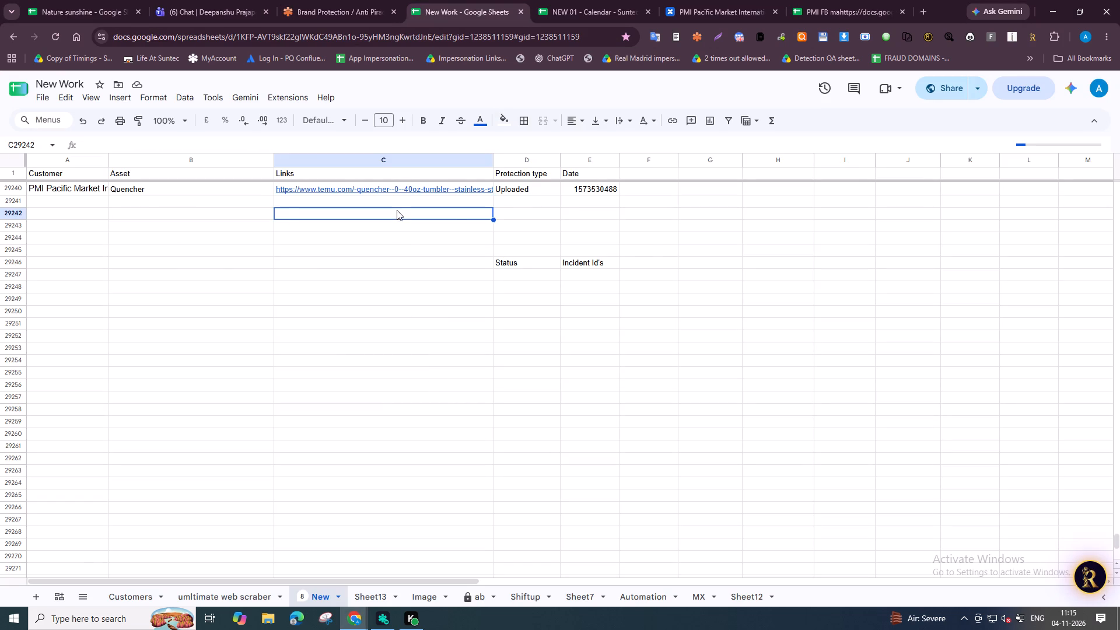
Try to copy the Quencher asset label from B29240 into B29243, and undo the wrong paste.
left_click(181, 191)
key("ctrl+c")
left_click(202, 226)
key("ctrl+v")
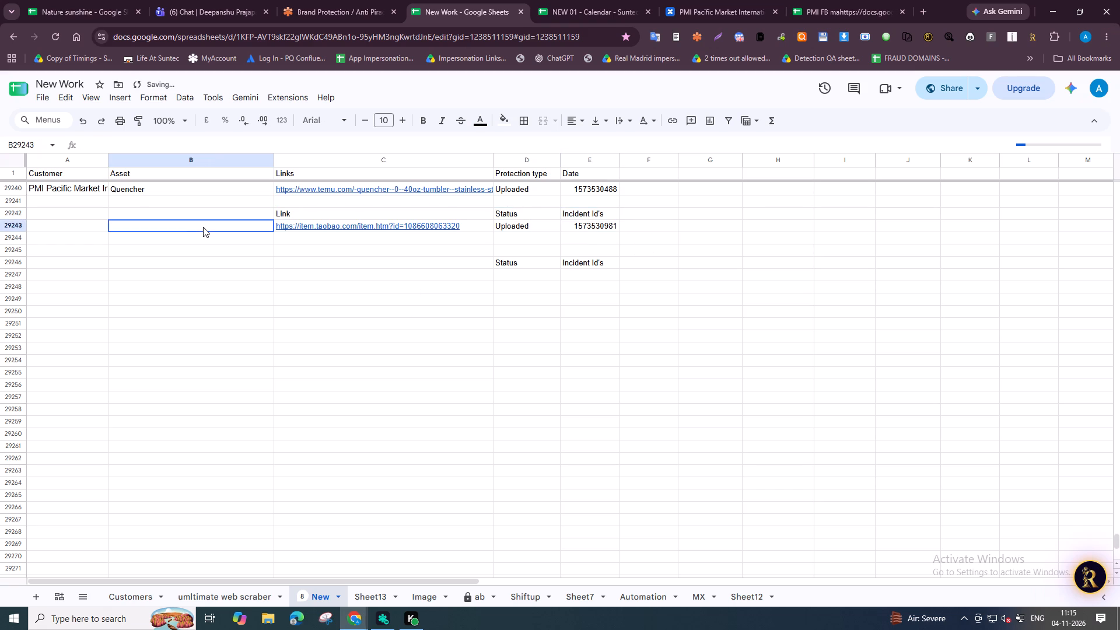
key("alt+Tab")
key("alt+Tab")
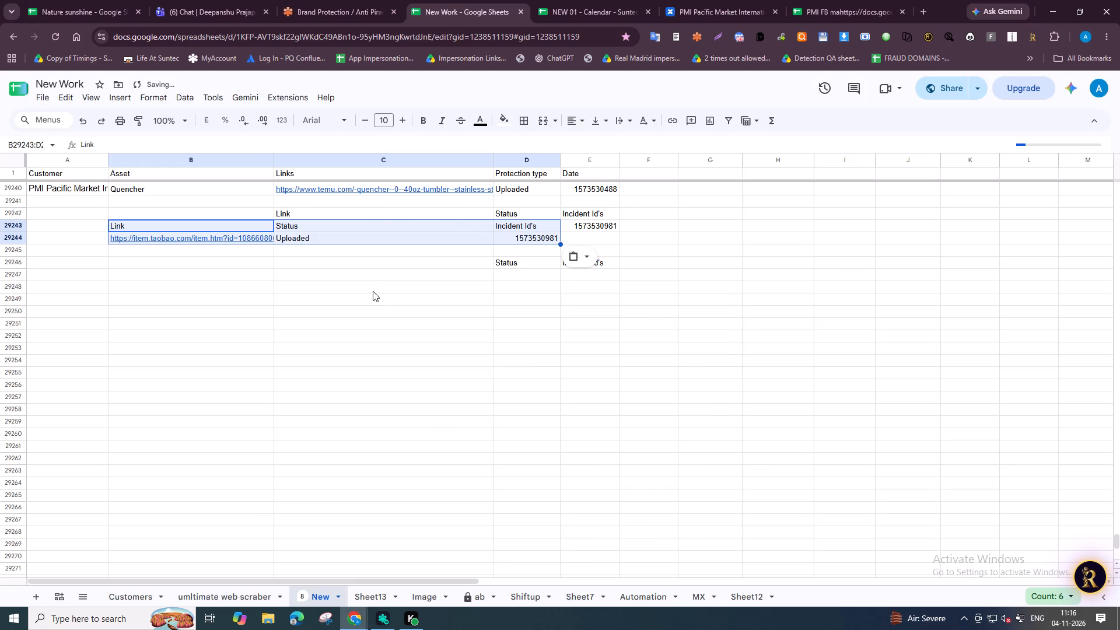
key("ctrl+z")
Copy the Quencher asset label from B29240 into B29243 beside the uploaded Taobao link.
left_click(369, 285)
left_click(246, 193)
key("ctrl+c")
left_click(256, 223)
key("ctrl+v")
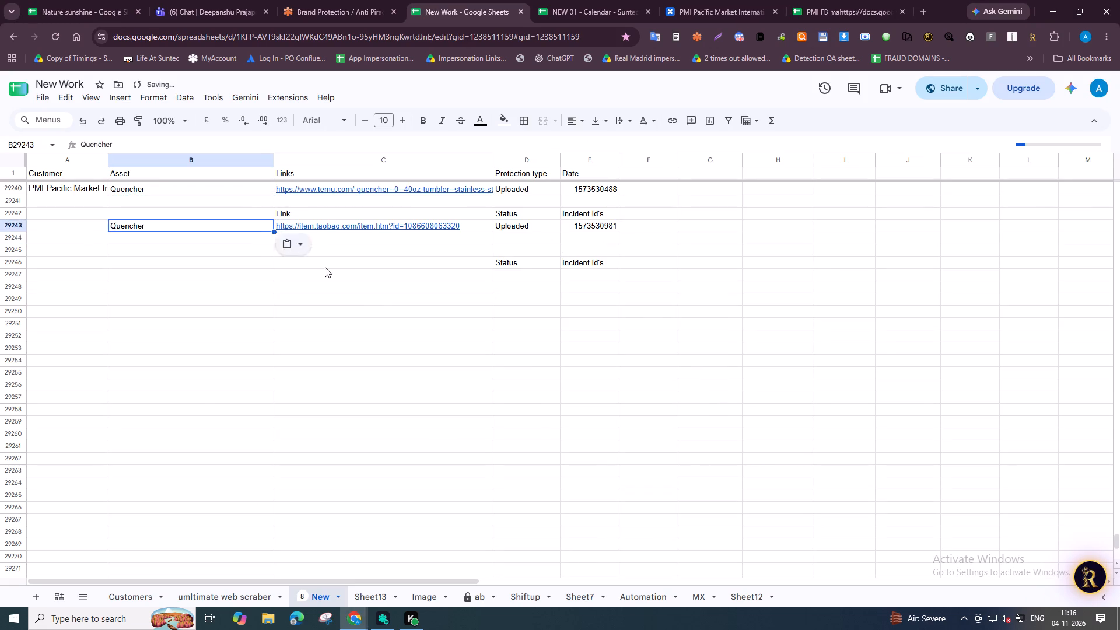
left_click(343, 271)
Close the reported Lovegobuy listing and examine the product images of the rattan-texture Stanley cup listing.
key("alt+Tab")
key("ctrl+w")
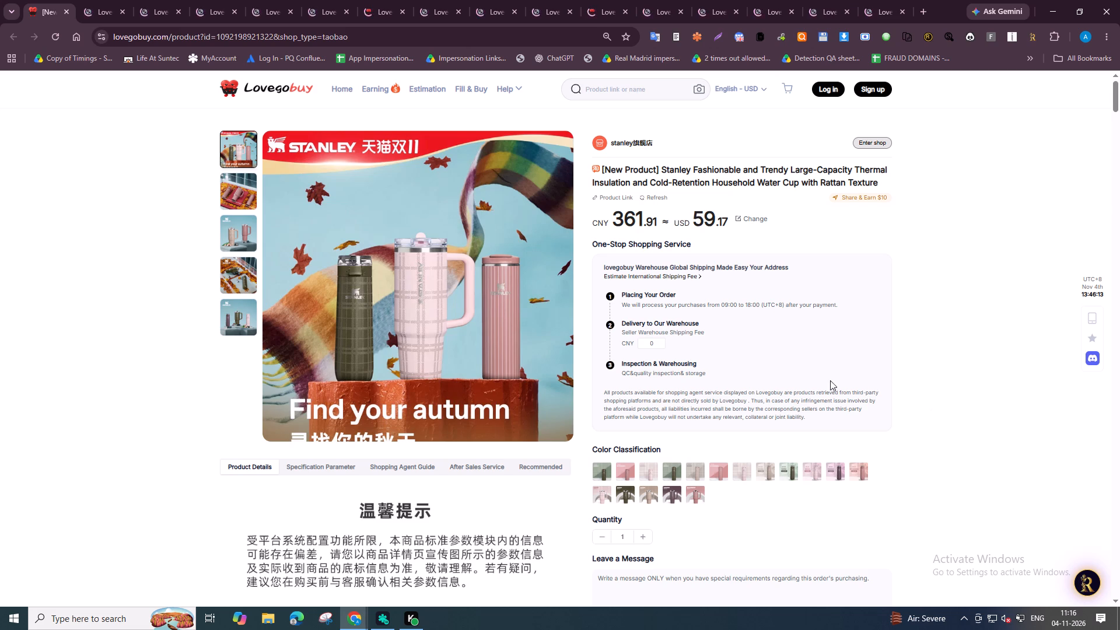
left_click(245, 181)
left_click(245, 247)
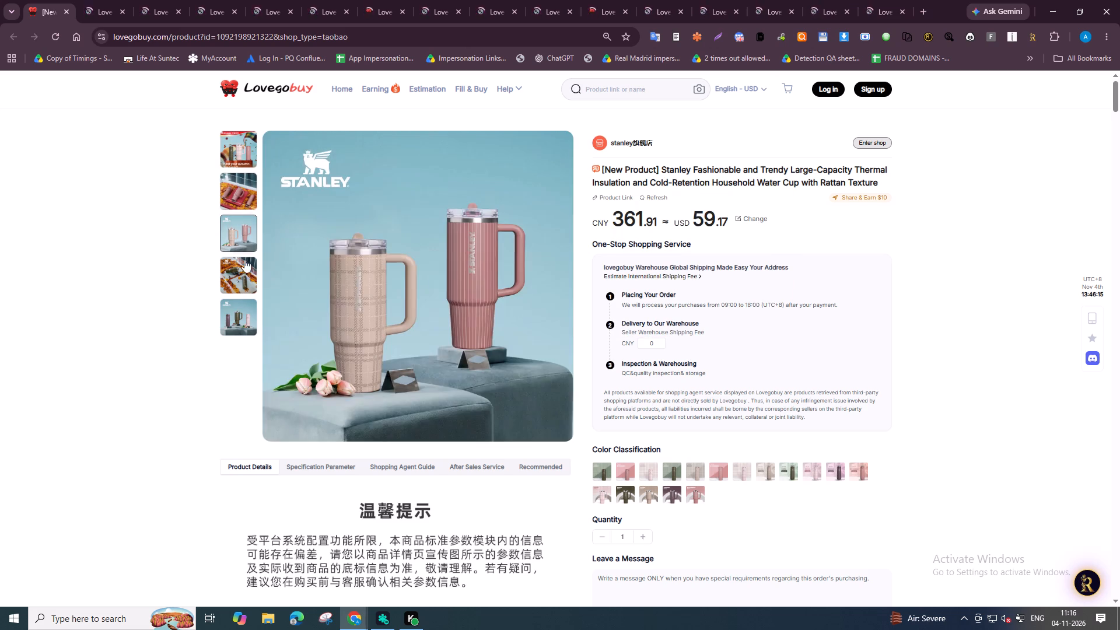
left_click(236, 290)
left_click(230, 317)
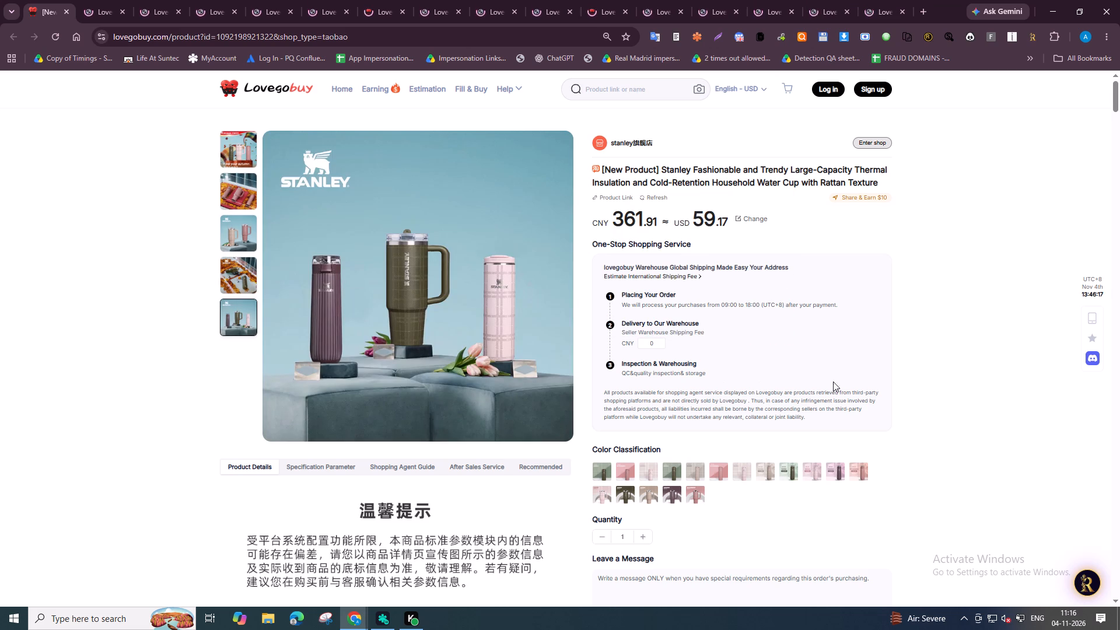
Copy the rattan-texture Stanley listing's Taobao product link and paste it into C29257 of New Work.
right_click(609, 198)
left_click(654, 316)
key("alt+Tab")
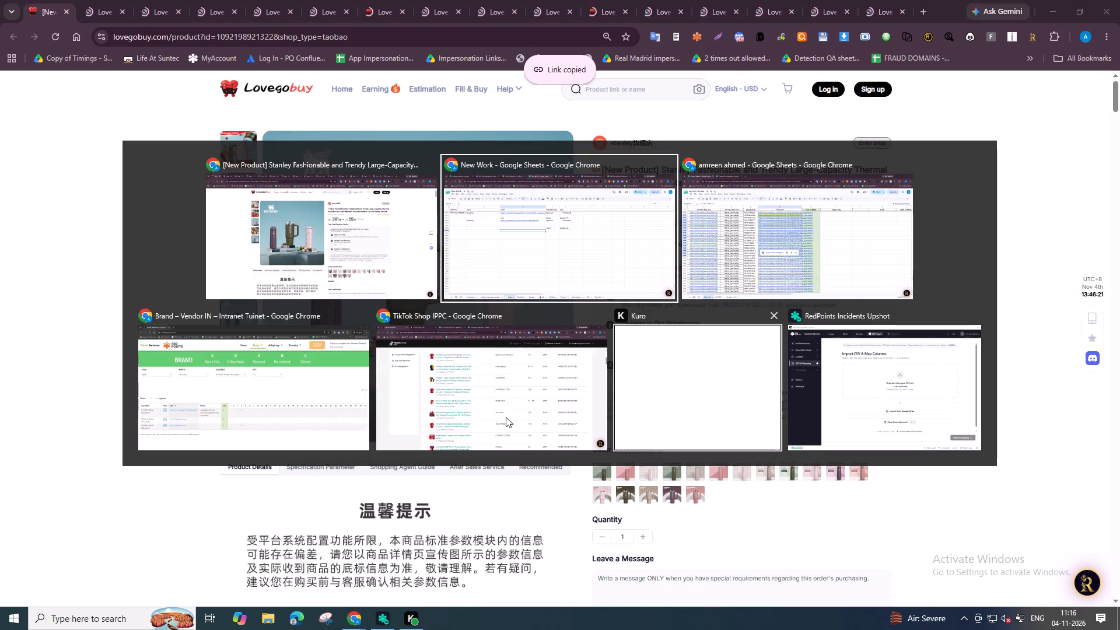
left_click(346, 396)
key("ctrl+v")
left_click(310, 379)
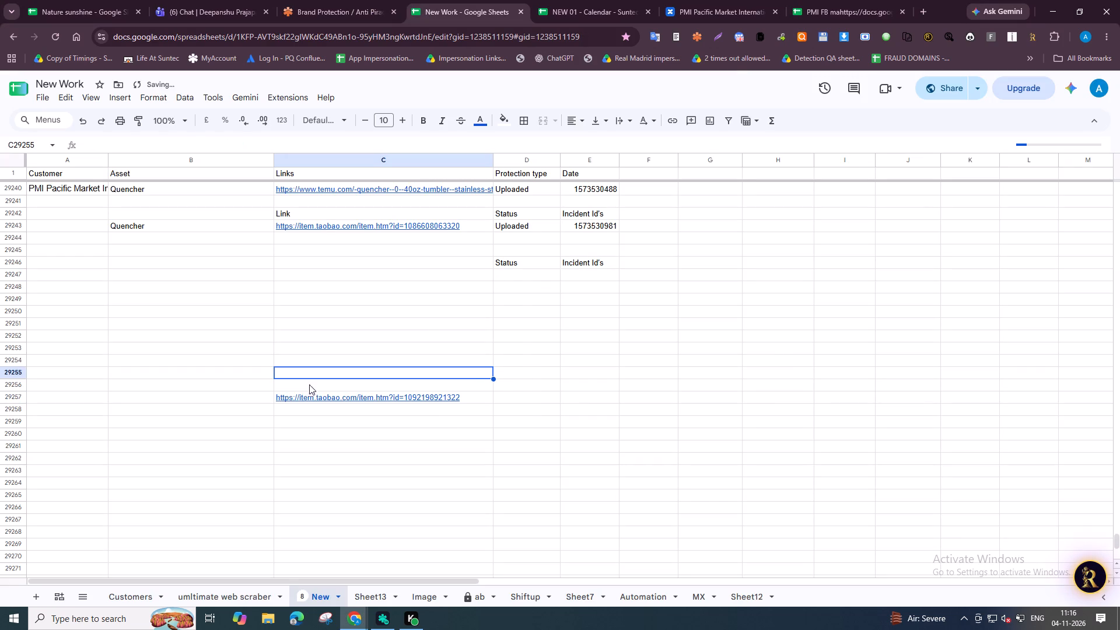
Label the pasted Taobao link's asset as drinkware in B29257 and clear the stray letter from C29256.
left_click(310, 389)
key("d")
key("Left")
key("Down")
type("drinkware")
key("Return")
key("Up")
key("Right")
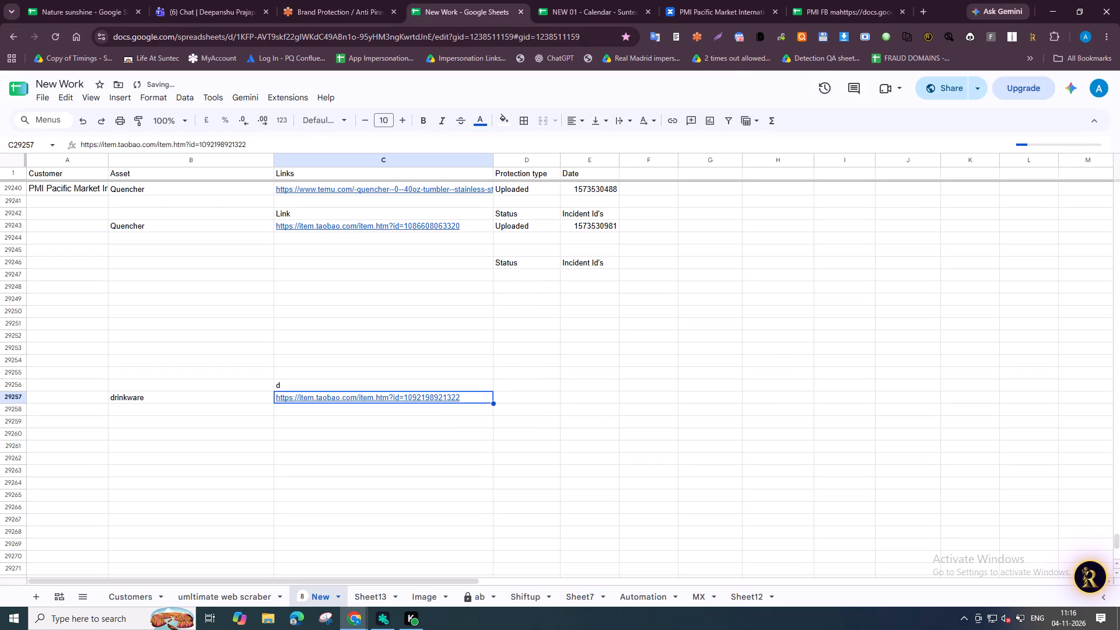
key("Up")
key("Delete")
Return to the Lovegobuy window and close the rattan-texture Stanley cup listing.
key("alt+Tab")
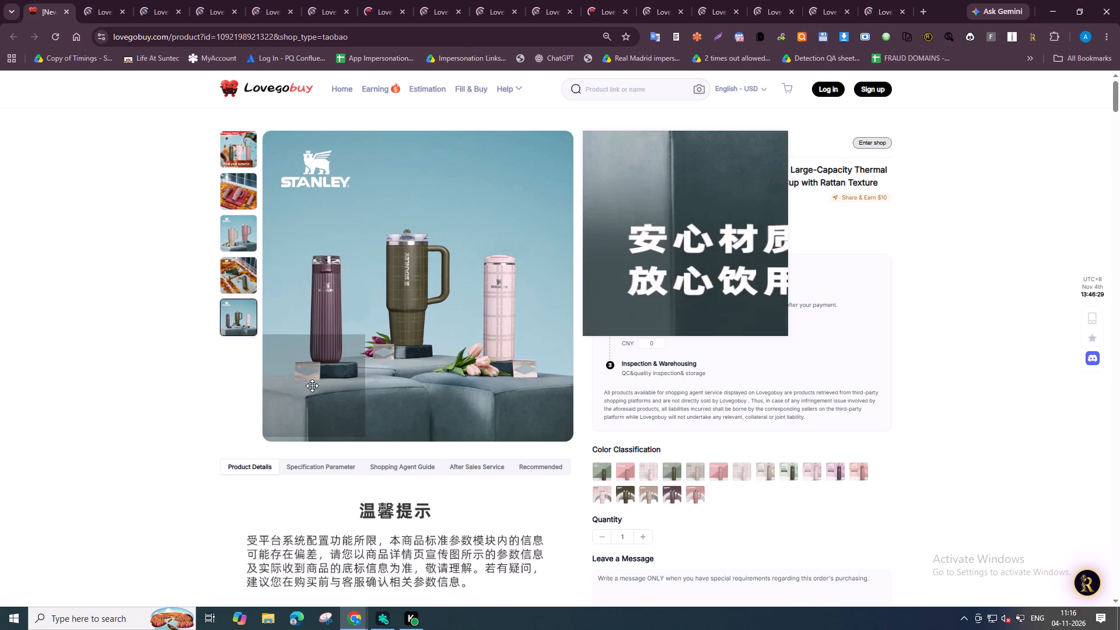
key("c")
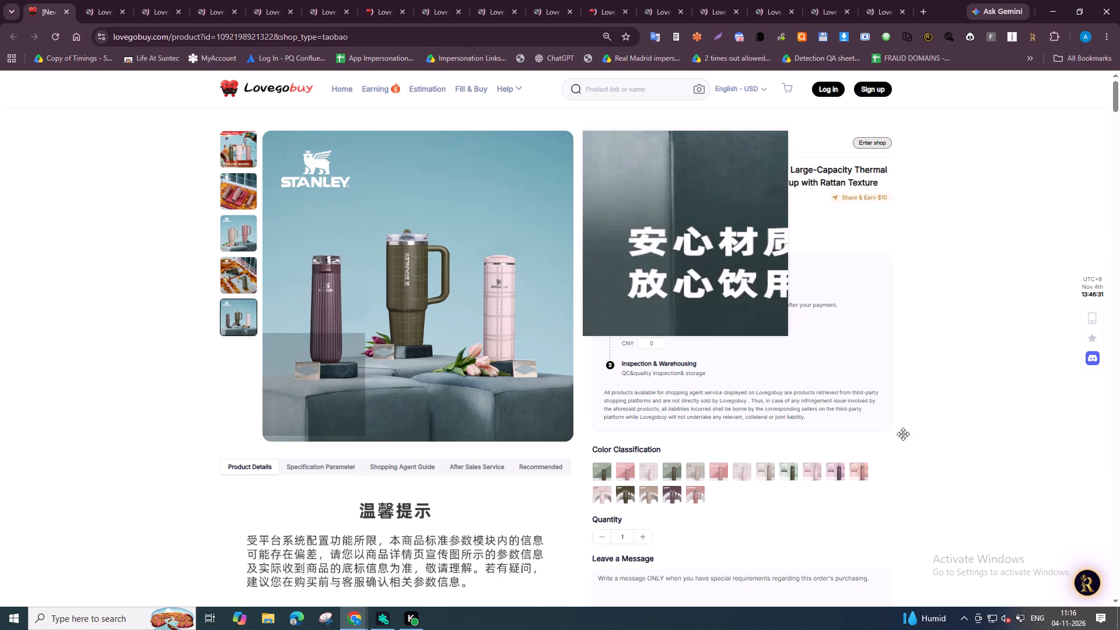
left_click(953, 370)
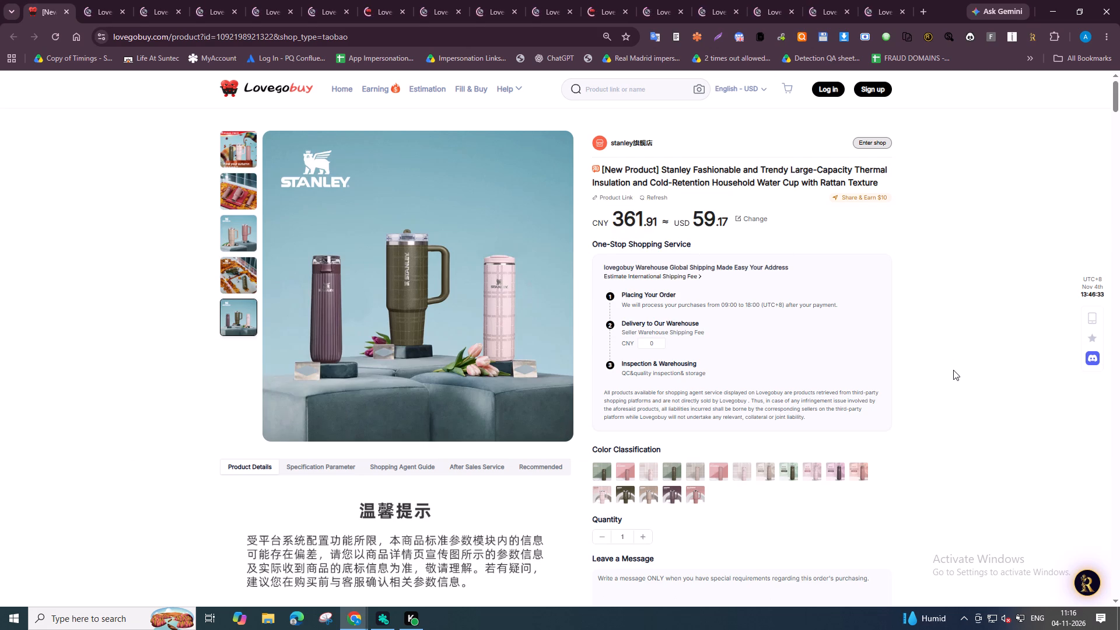
key("ctrl+w")
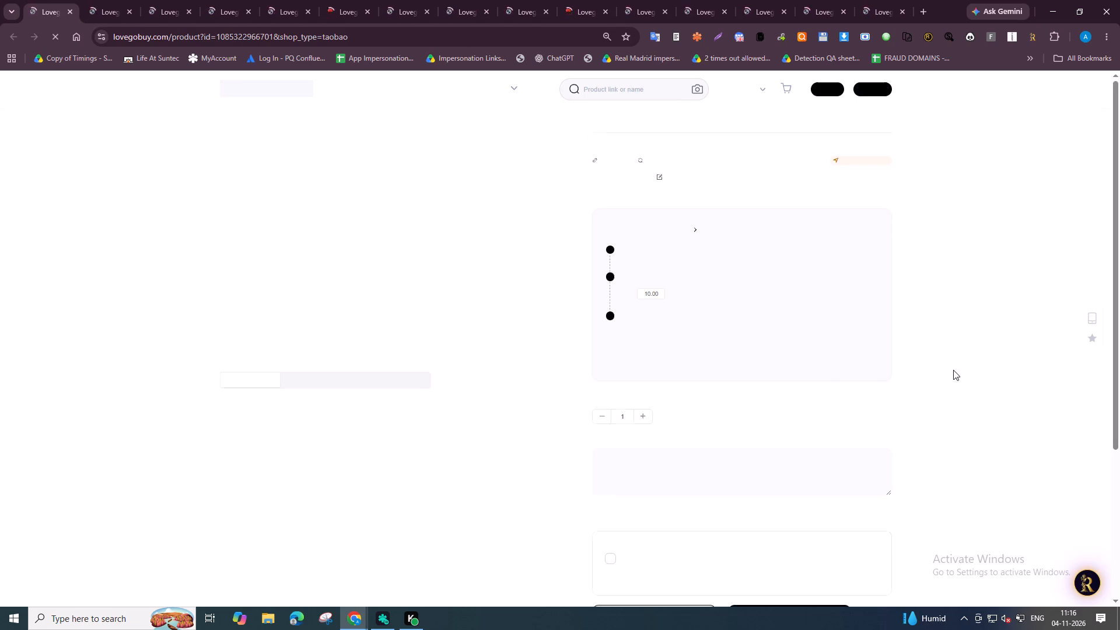
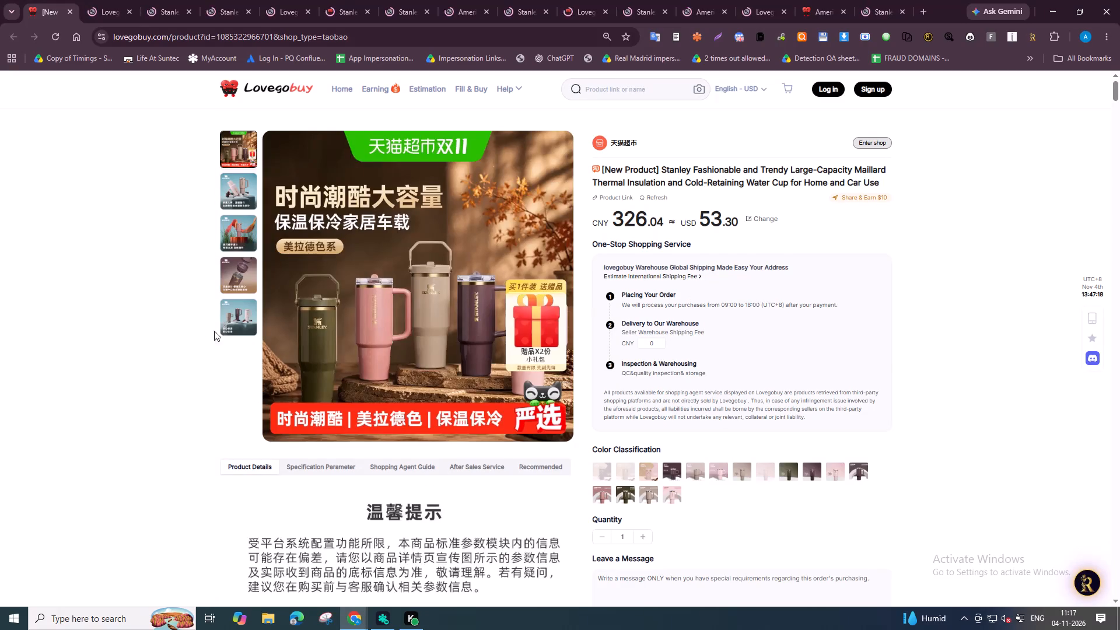
Check the product images of the large-capacity Maillard Stanley cup listing and paste its Taobao product link into C29258 of New Work.
left_click(228, 320)
left_click(227, 276)
left_click(230, 237)
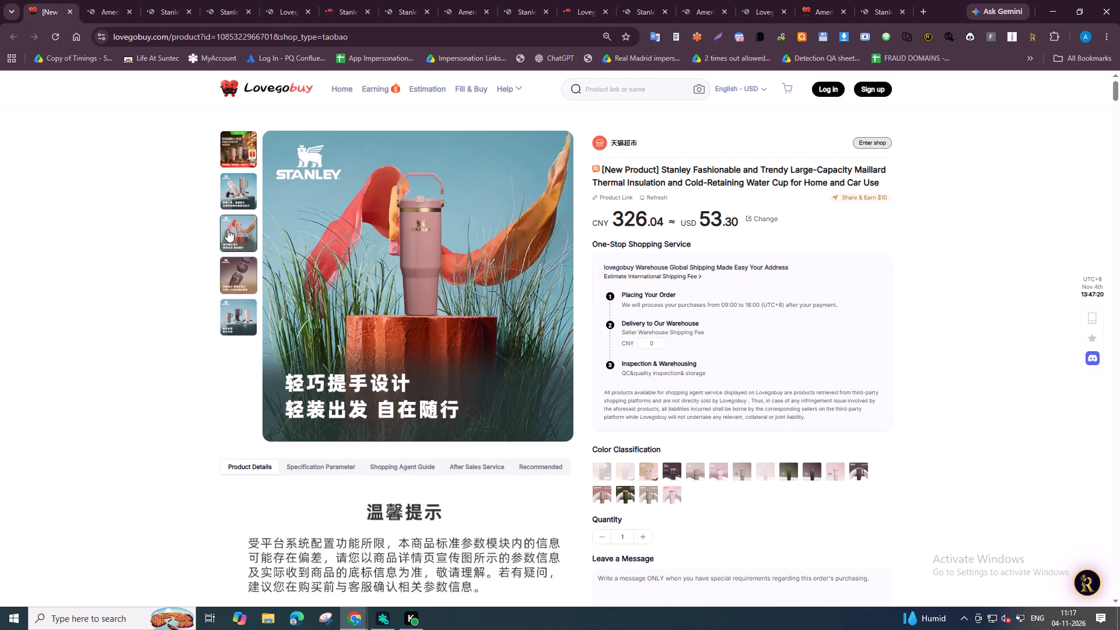
left_click(236, 185)
left_click(247, 140)
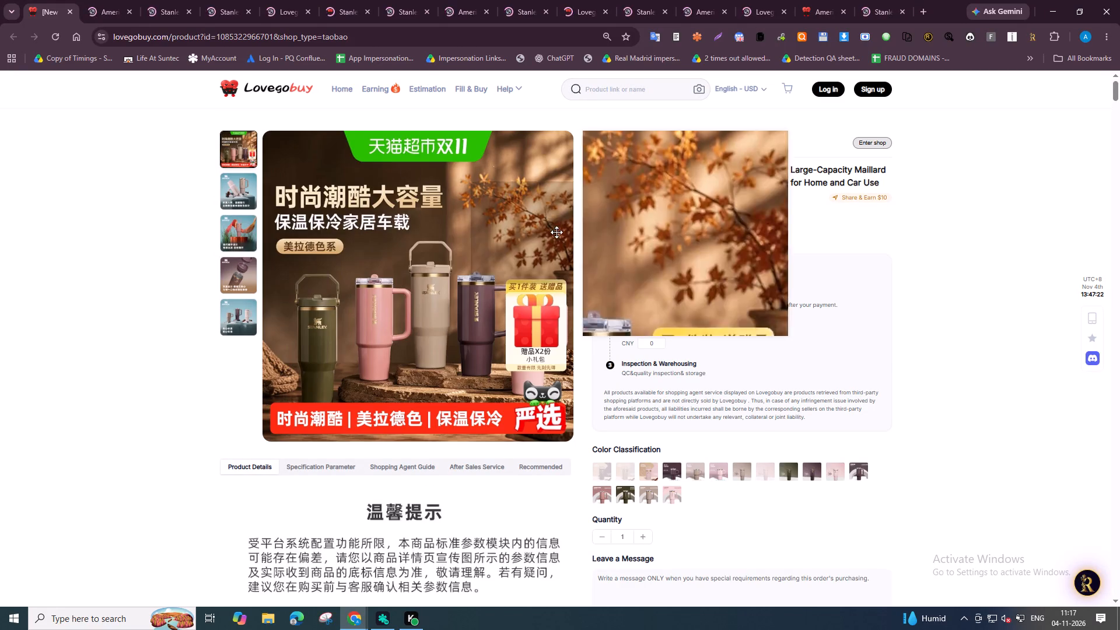
right_click(605, 196)
left_click(692, 316)
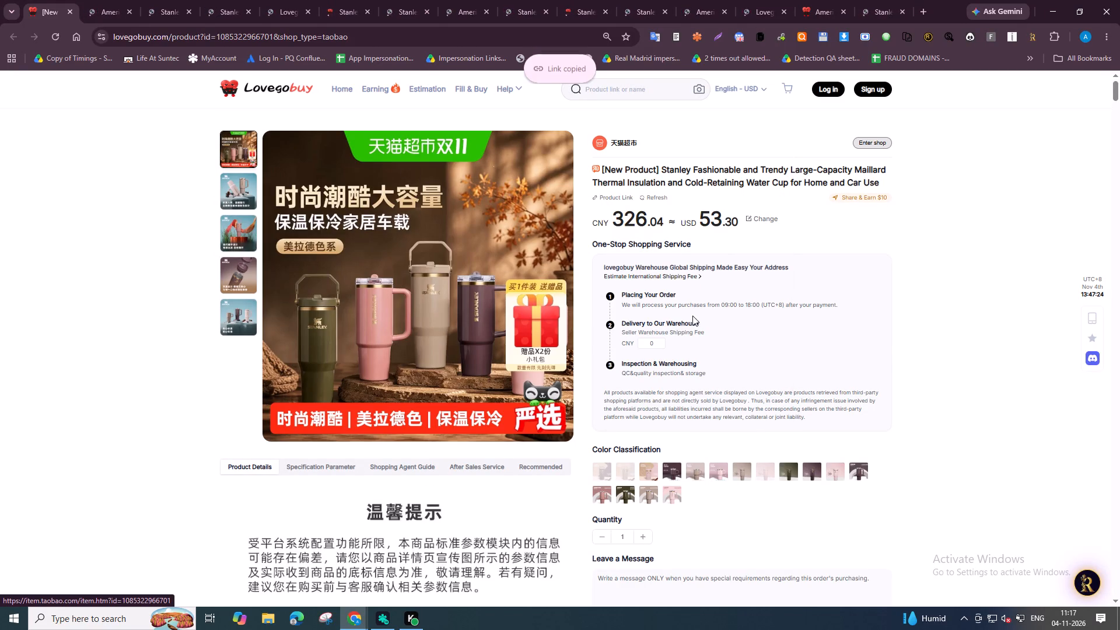
key("alt+Tab")
left_click(431, 409)
key("ctrl+v")
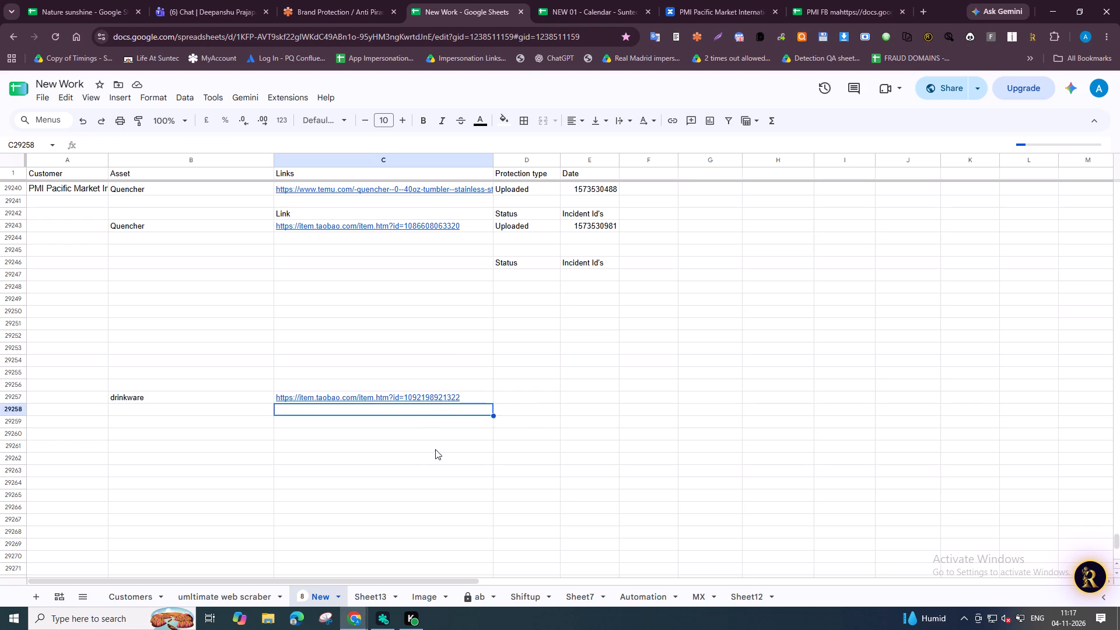
Select C29261 in New Work for the next link and close the Maillard Stanley listing in the Lovegobuy window.
left_click(435, 450)
key("alt+Tab")
key("ctrl+w")
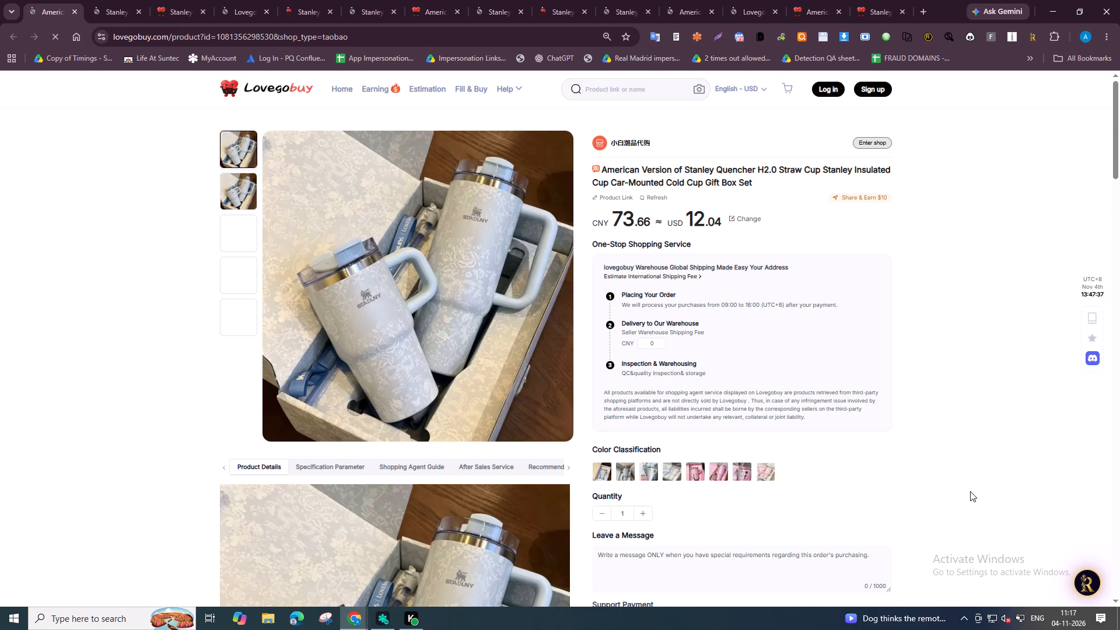
Check the product images of the American Version Stanley Quencher H2.0 gift box listing and paste its Taobao link into C29261 of New Work.
left_click(235, 181)
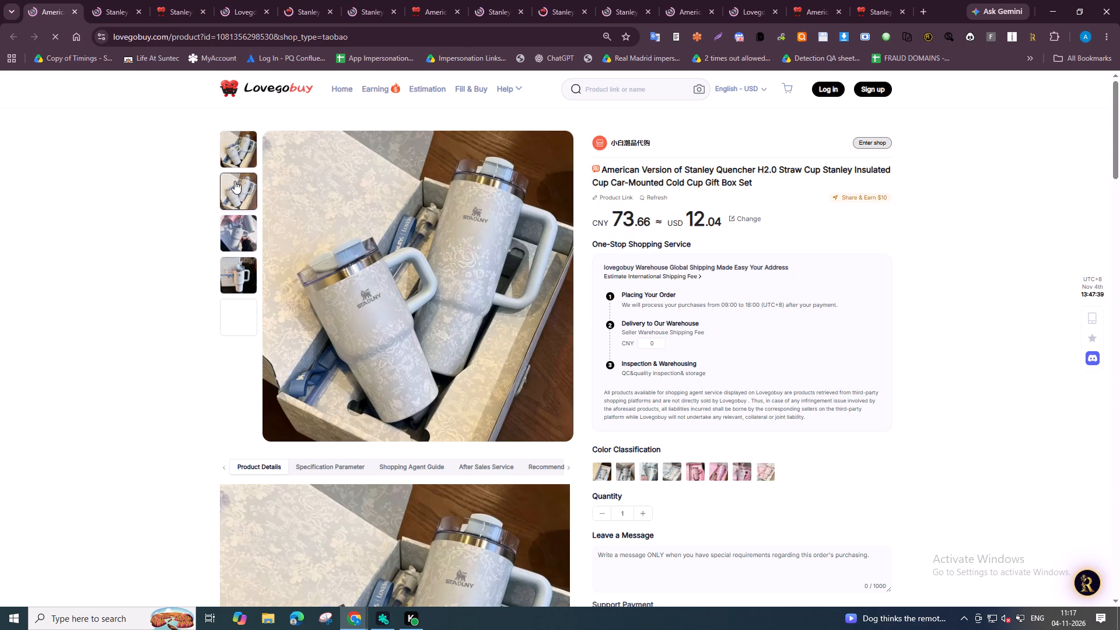
left_click(242, 259)
left_click(237, 316)
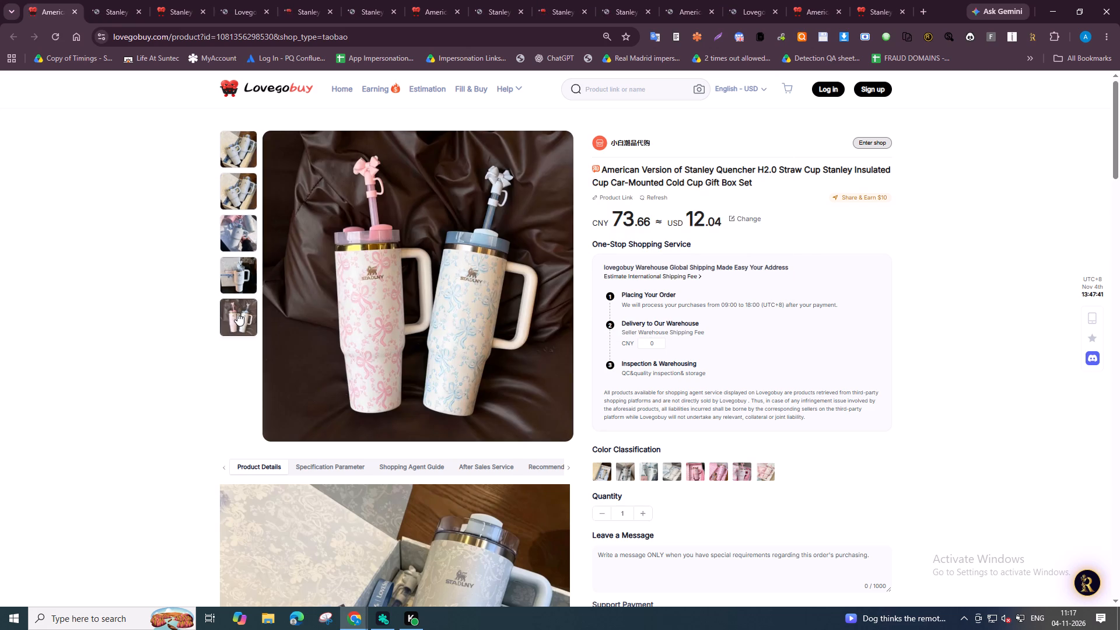
left_click(239, 276)
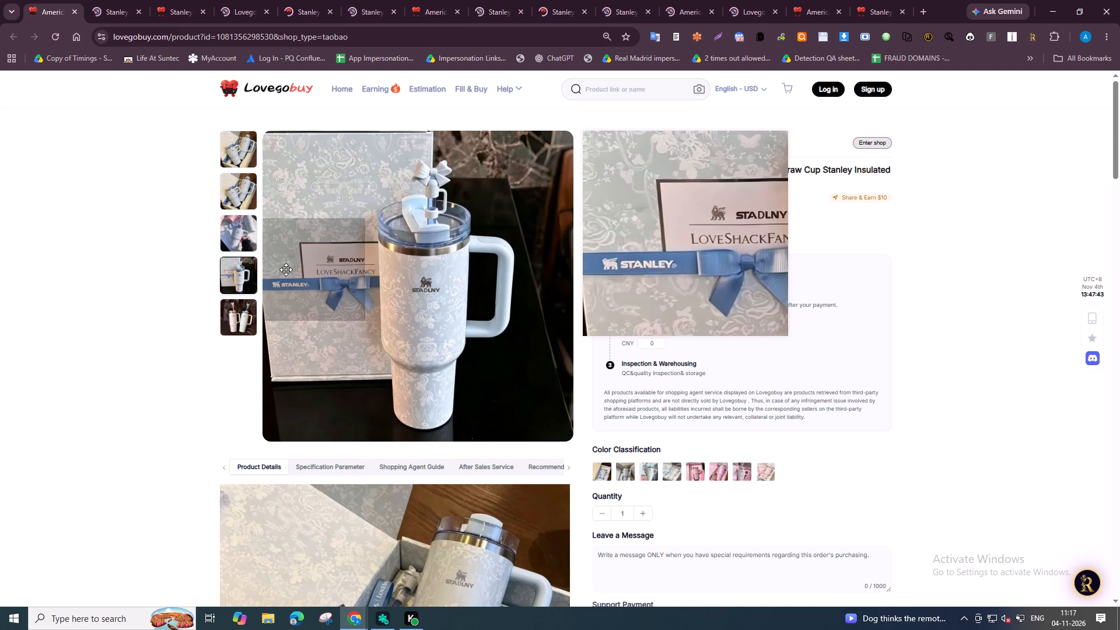
left_click(228, 236)
left_click(239, 199)
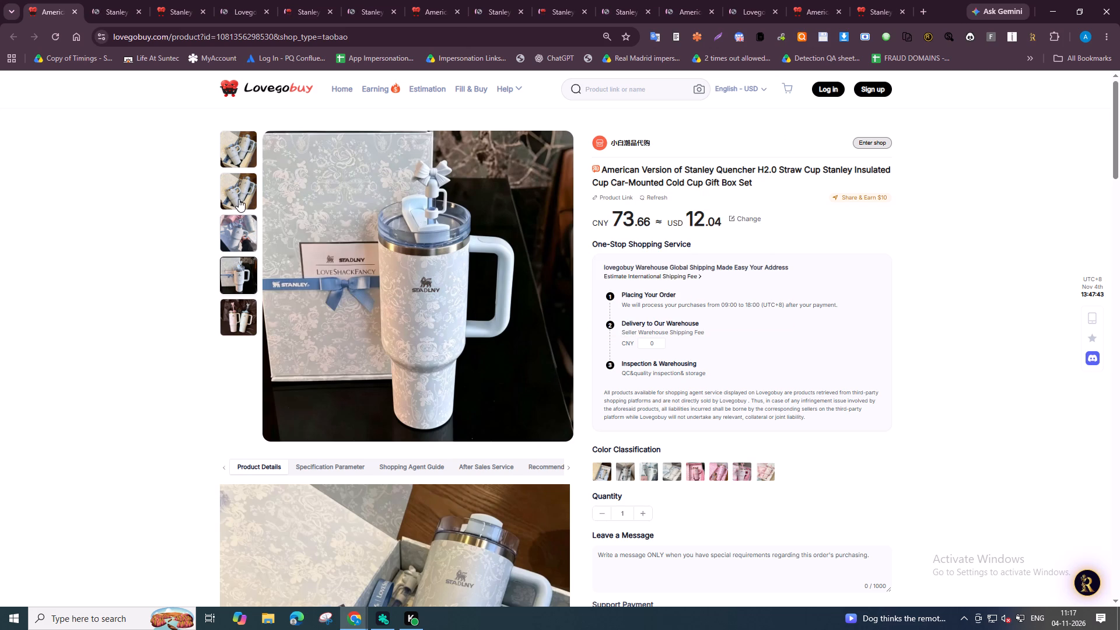
left_click(241, 143)
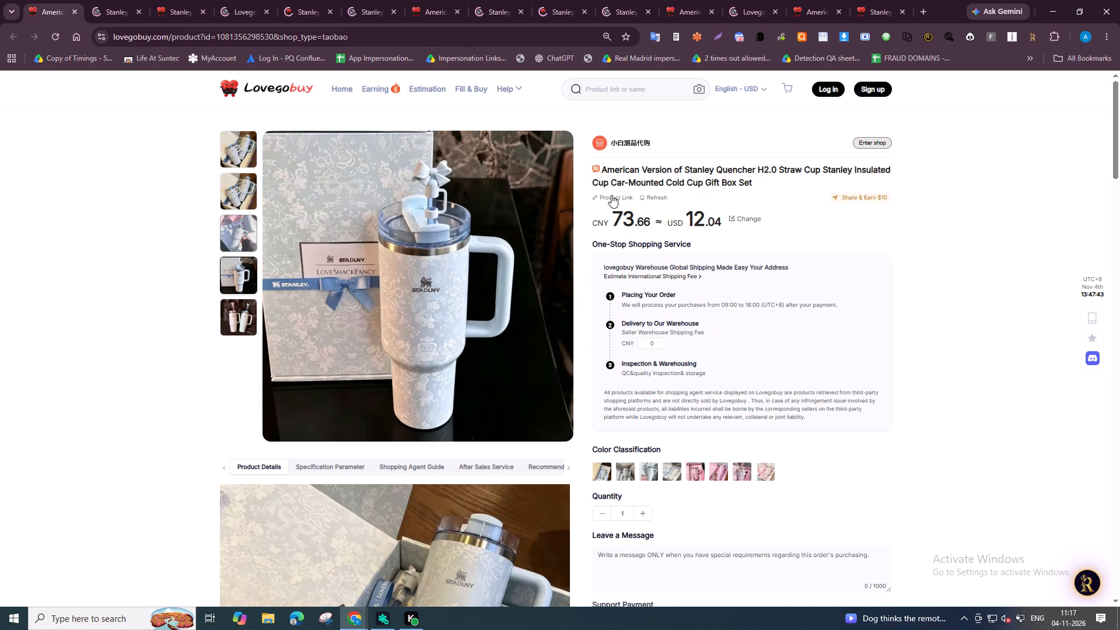
right_click(611, 195)
left_click(649, 313)
key("alt+Tab")
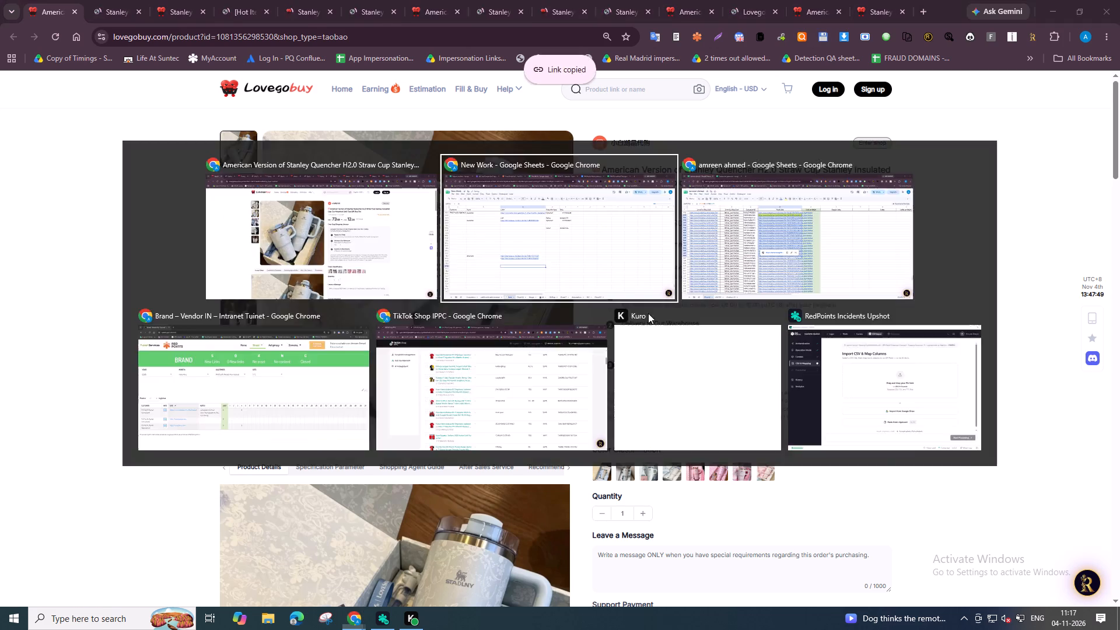
key("ctrl+v")
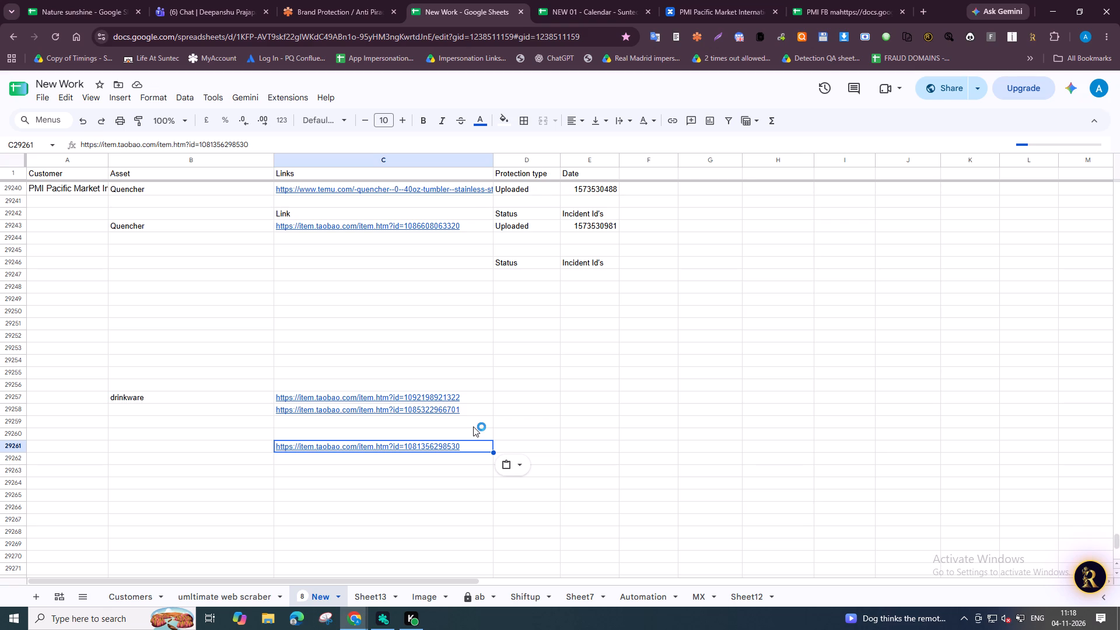
Move the Quencher H2.0 gift box listing's Taobao link from C29261 to C29245 in New Work.
key("alt+Tab")
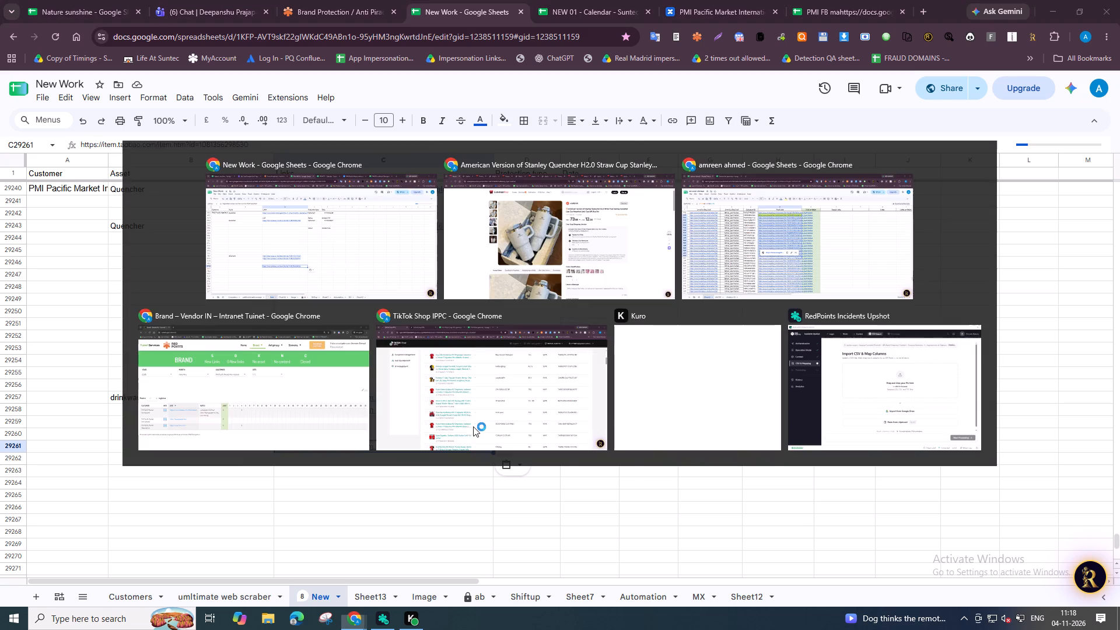
left_click(947, 243)
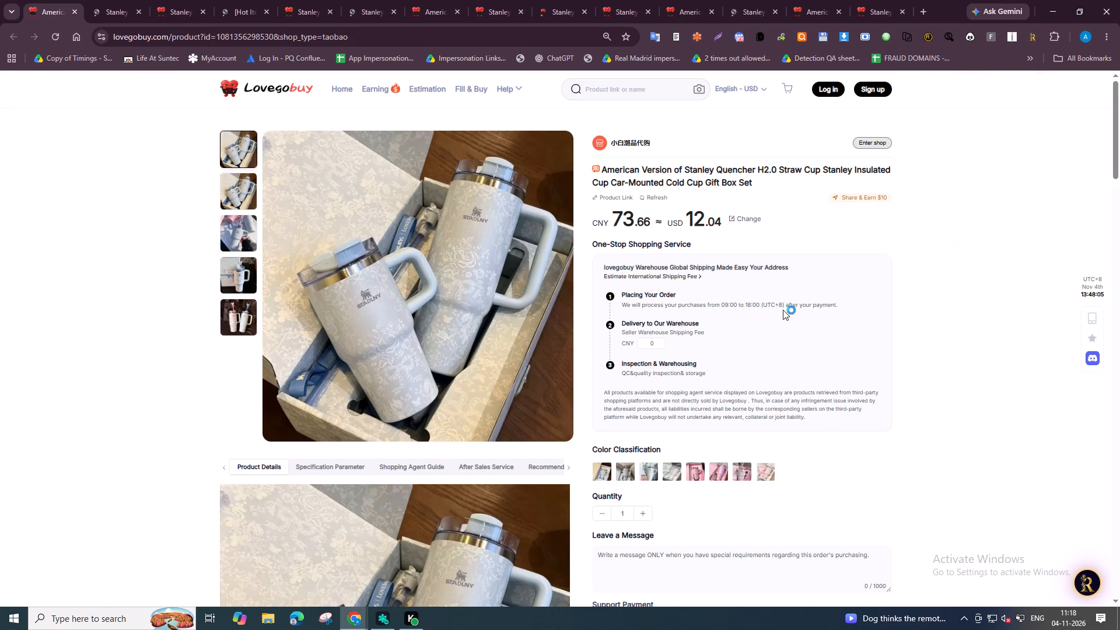
key("alt+Tab")
key("alt+Tab")
key("alt+Tab")
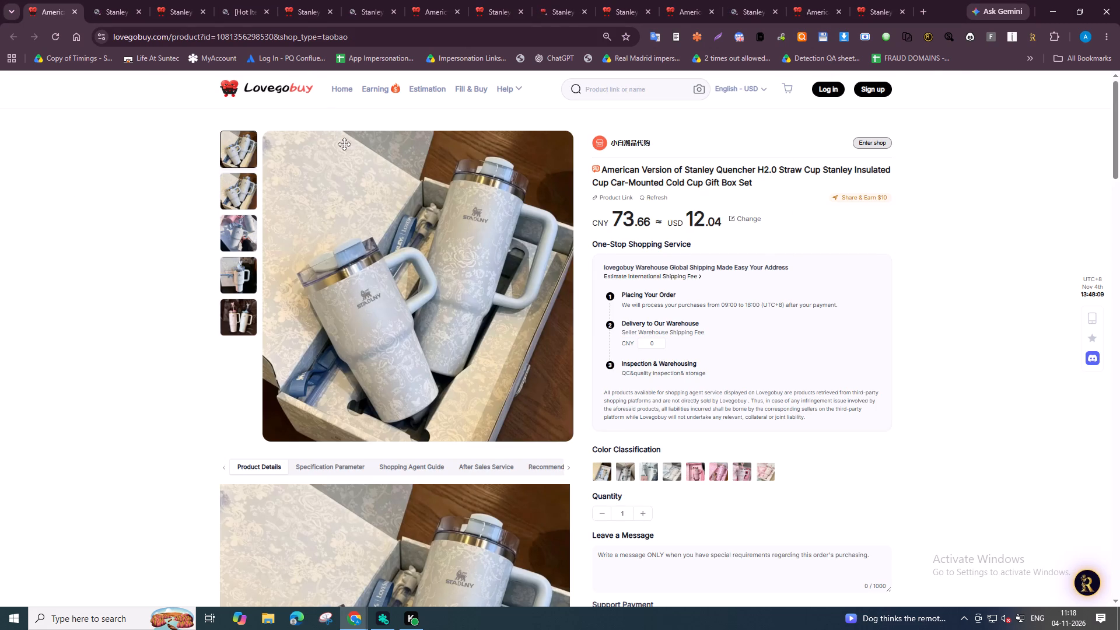
left_click(155, 228)
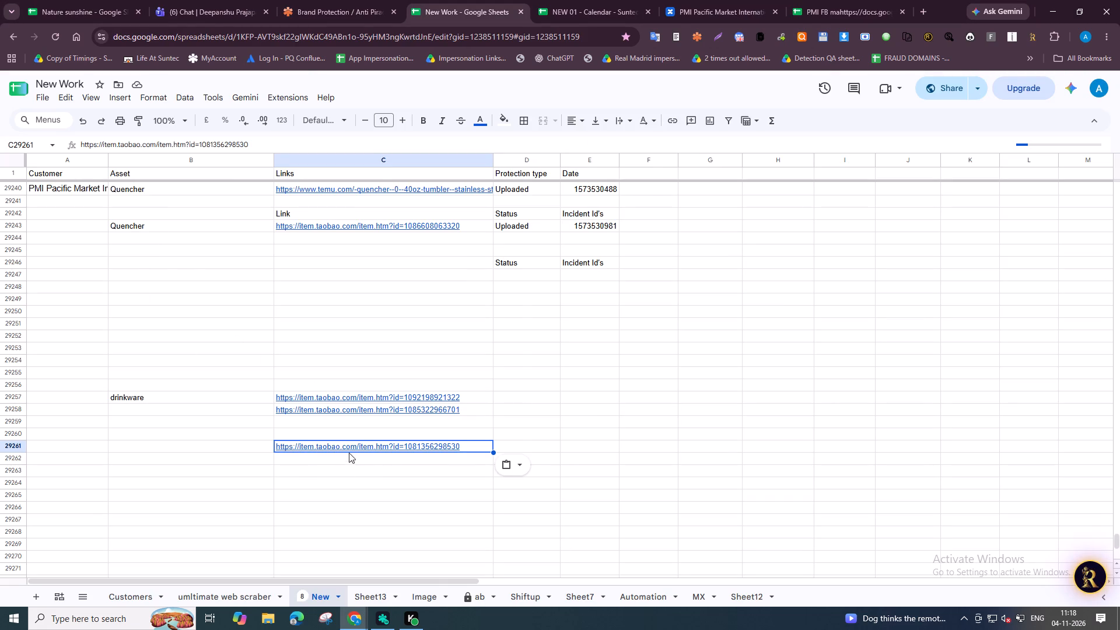
left_click(347, 451)
key("ctrl+x")
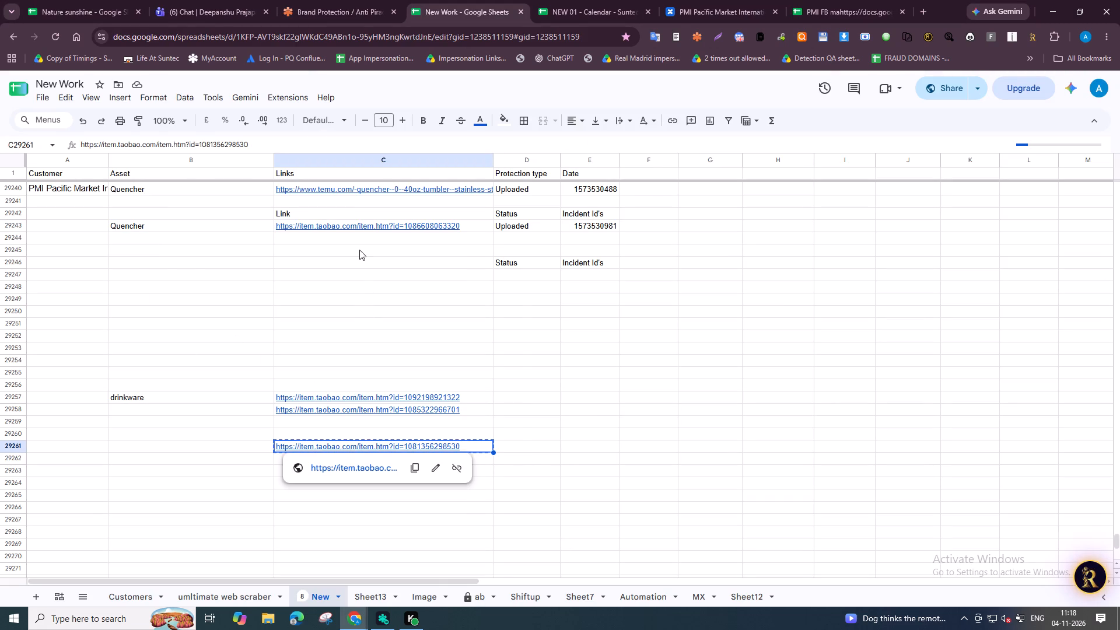
left_click(359, 250)
key("ctrl+v")
Copy the Quencher asset label from B29243 to B29245, and close the Quencher H2.0 gift box listing in Lovegobuy.
left_click(215, 226)
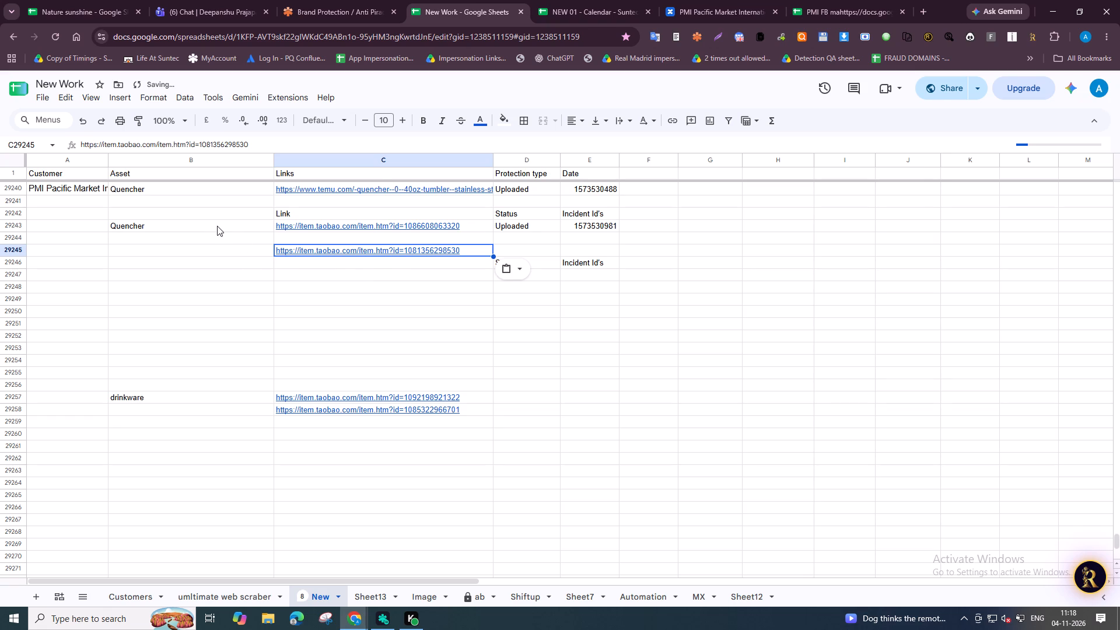
key("ctrl+c")
left_click(249, 249)
key("ctrl+v")
left_click(326, 288)
key("alt+Tab")
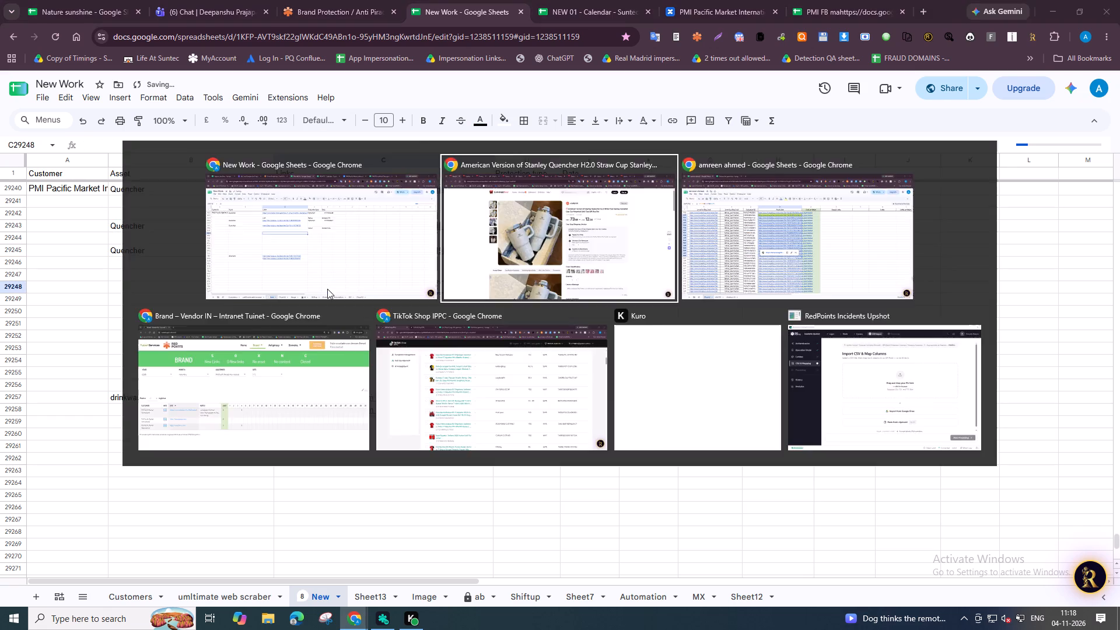
key("ctrl+w")
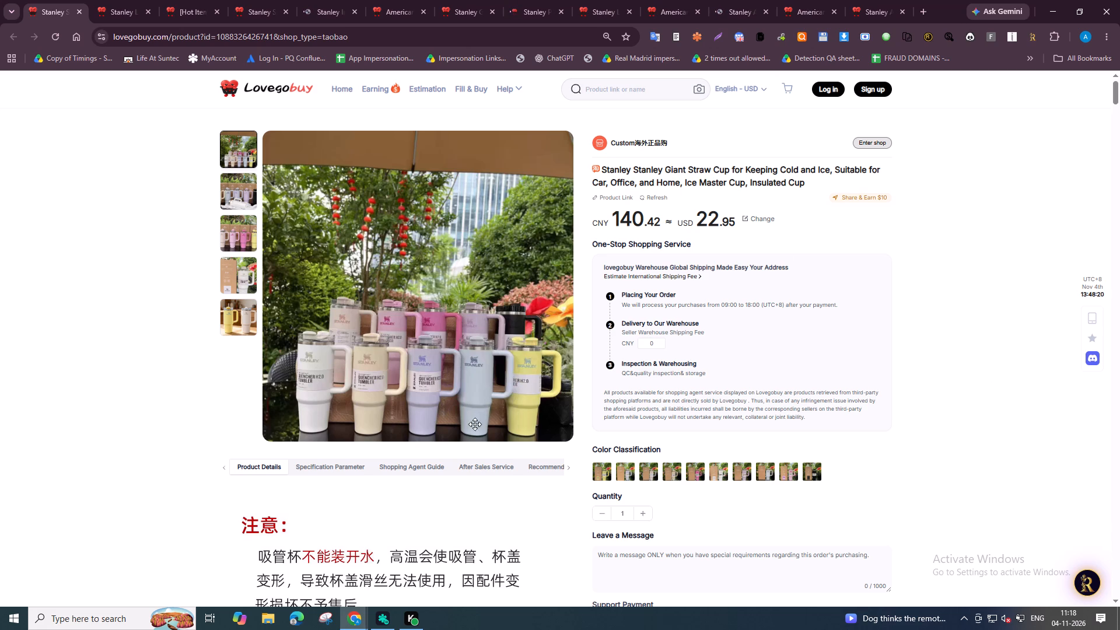
Copy the Stanley Giant Straw Cup listing's Taobao product link into C29247 of New Work and close the listing.
right_click(610, 198)
left_click(669, 313)
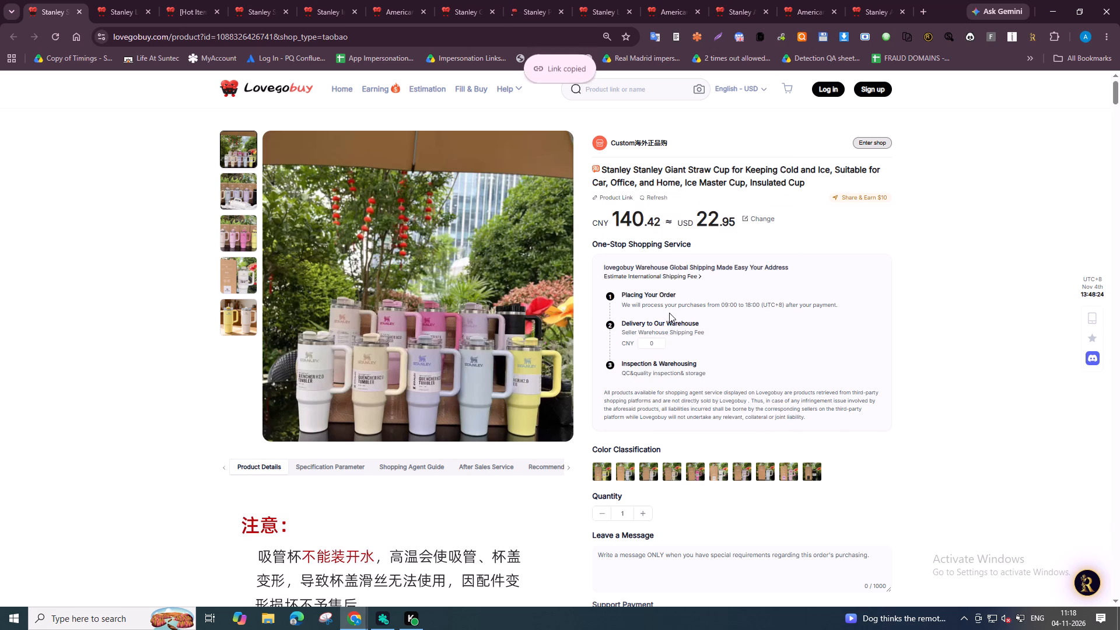
key("alt+Tab")
left_click(447, 269)
key("ctrl+v")
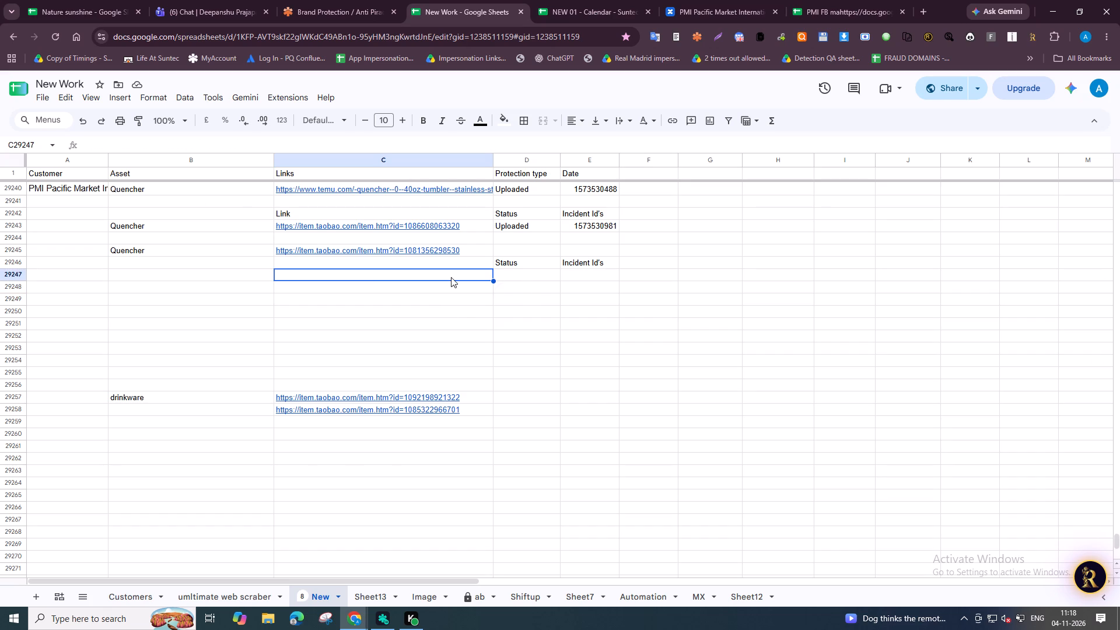
left_click(452, 281)
key("alt+Tab")
key("ctrl+w")
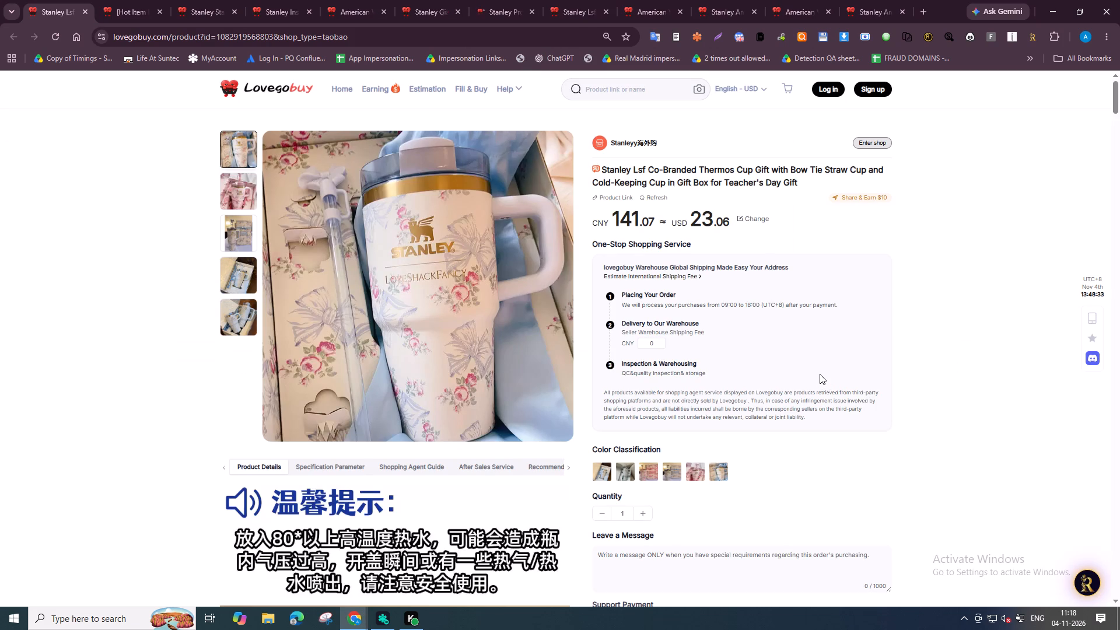
Check the product images of the Stanley Lsf Co-Branded Thermos Cup listing and copy its Taobao product link for New Work.
left_click(250, 203)
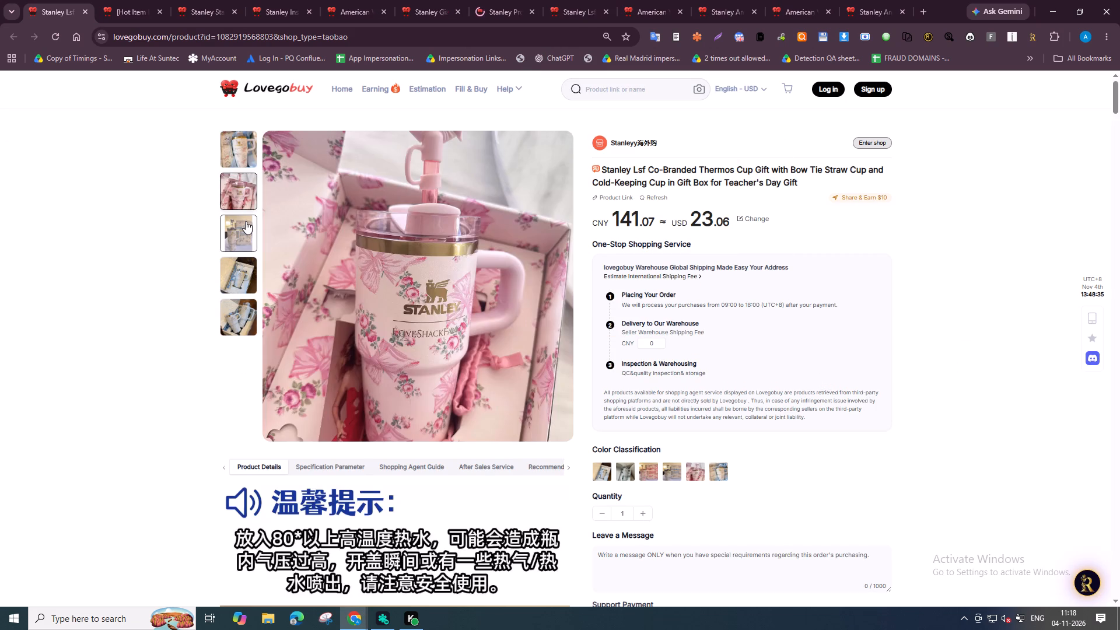
left_click(246, 221)
left_click(242, 267)
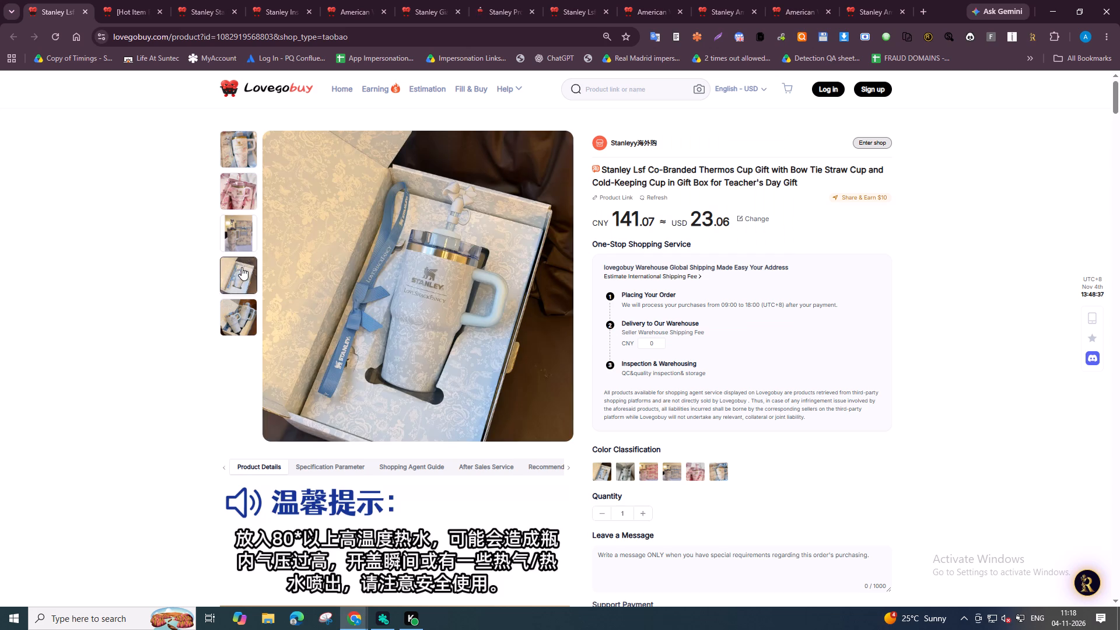
left_click(231, 301)
left_click(227, 158)
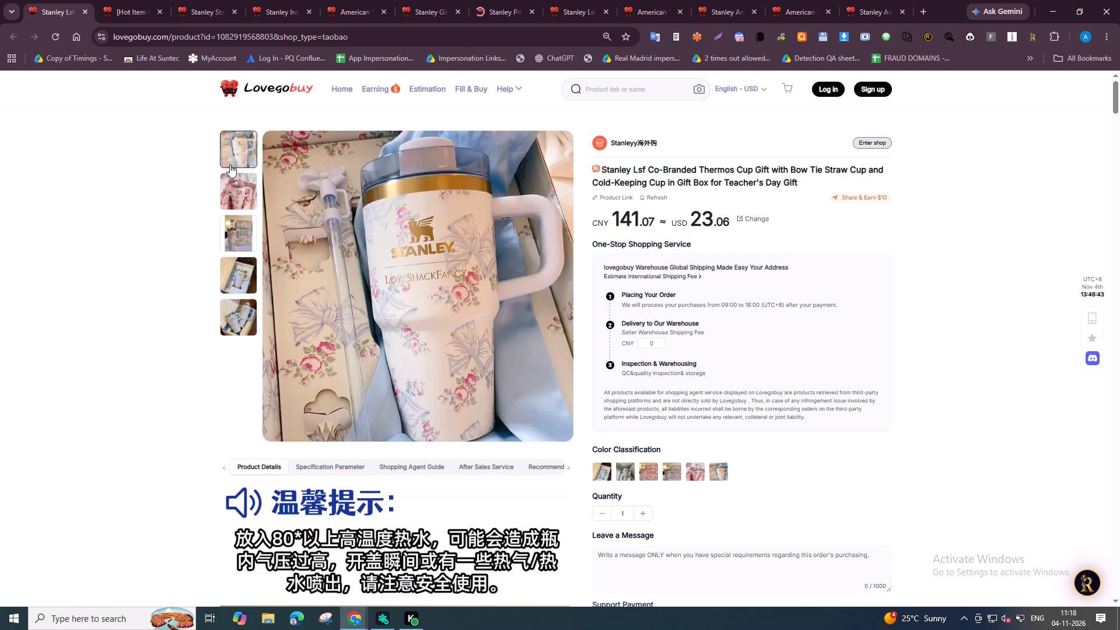
right_click(614, 198)
left_click(660, 324)
key("alt+Tab")
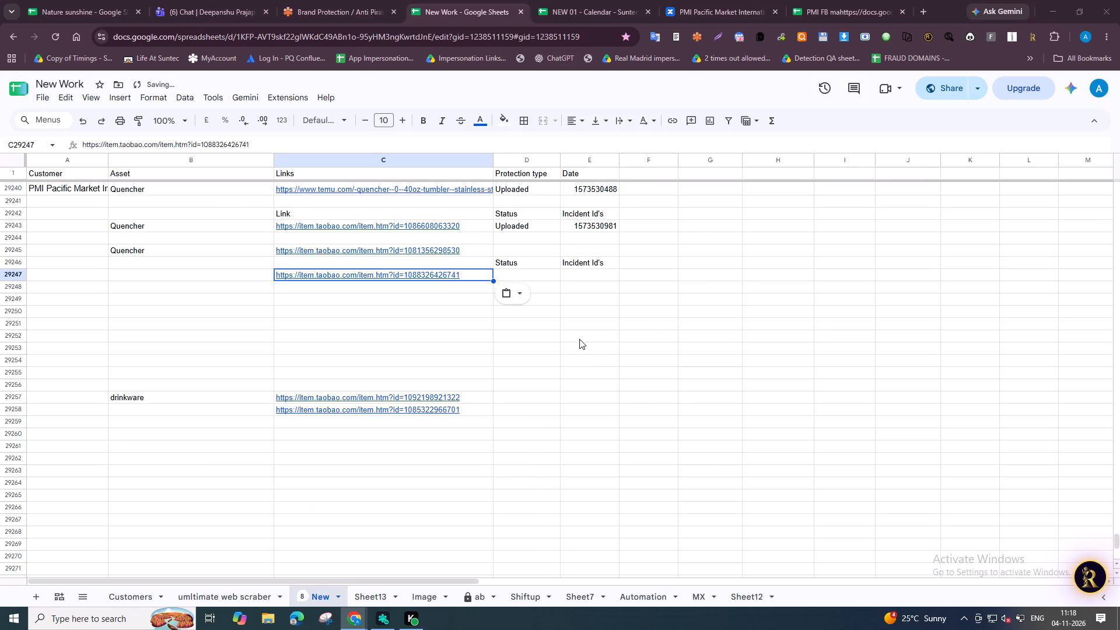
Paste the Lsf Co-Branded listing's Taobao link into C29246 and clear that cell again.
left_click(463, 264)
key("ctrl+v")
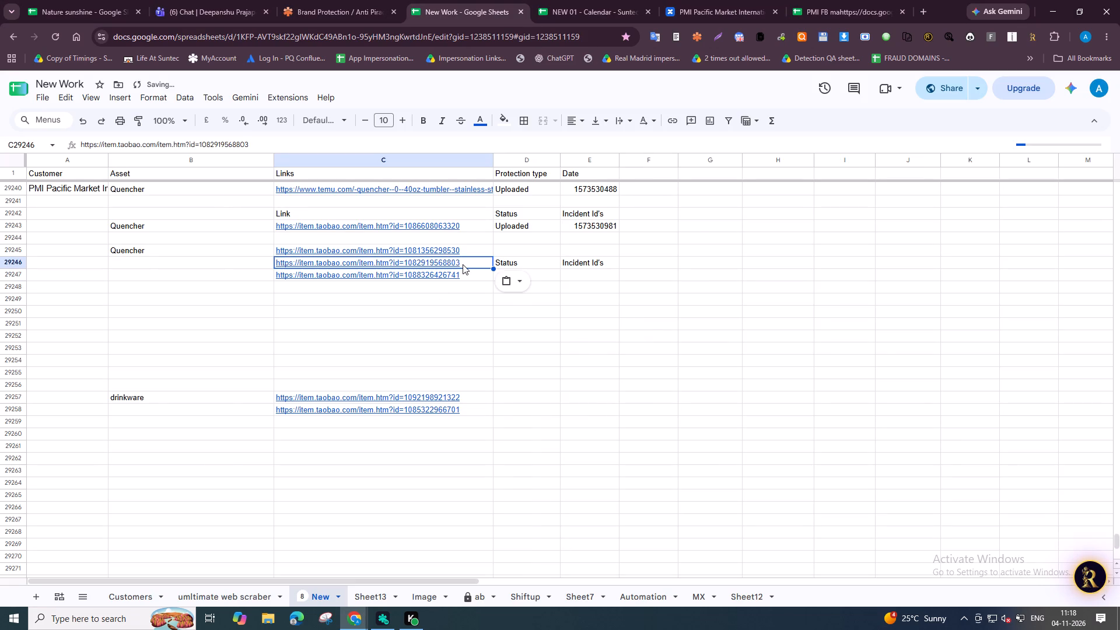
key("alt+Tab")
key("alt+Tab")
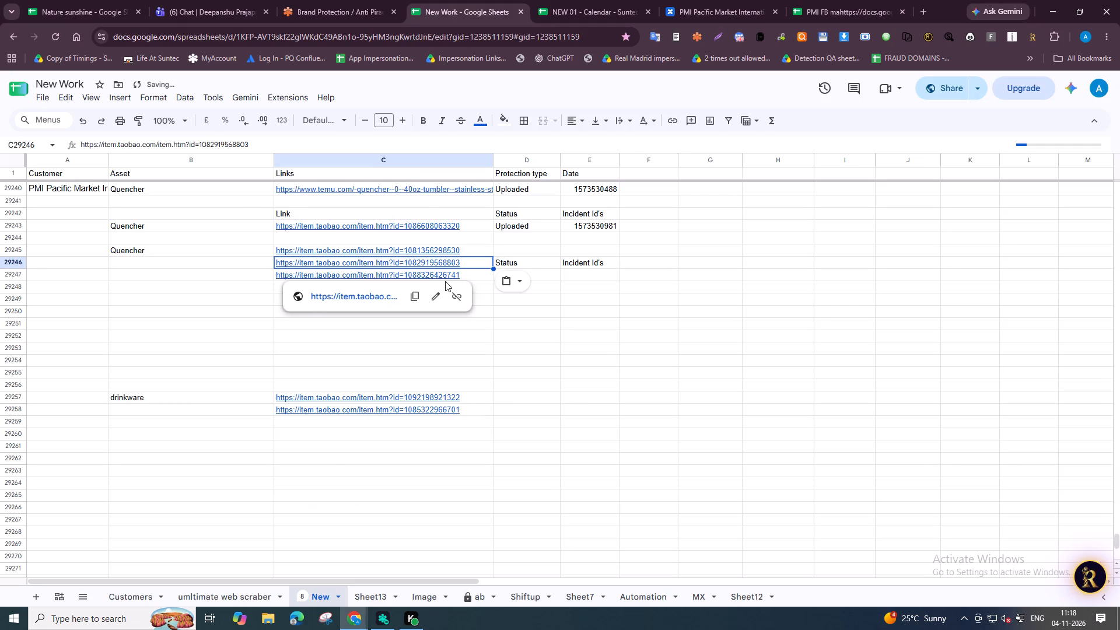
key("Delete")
Paste the Lsf Co-Branded listing's Taobao link into C29259, in the drinkware group, and close the listing in Lovegobuy.
left_click(416, 422)
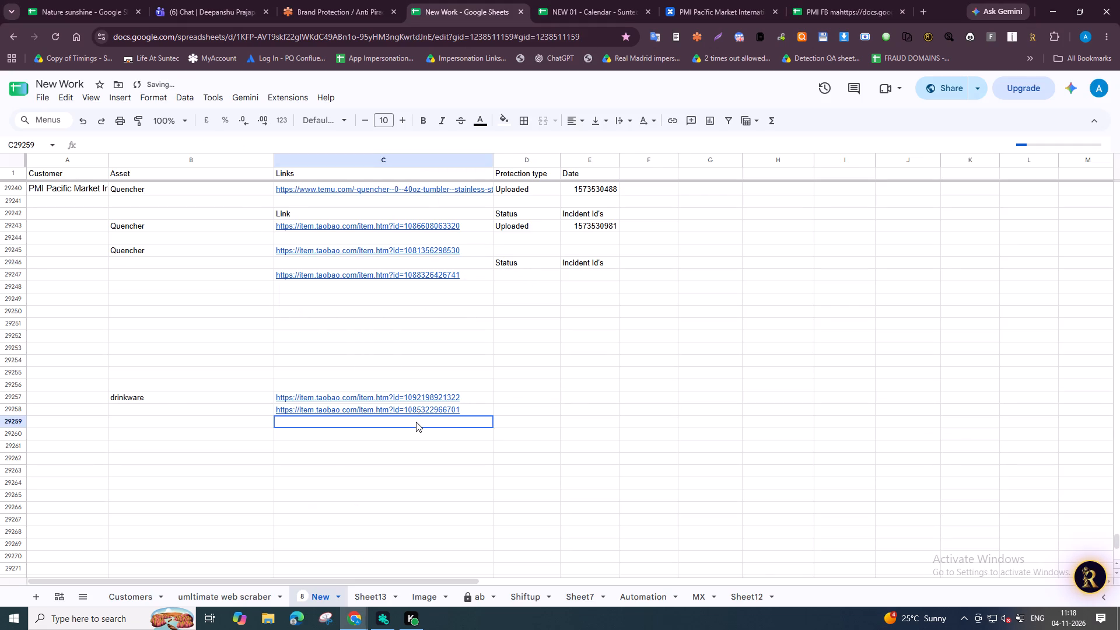
key("ctrl+v")
key("alt+Tab")
key("alt+Tab")
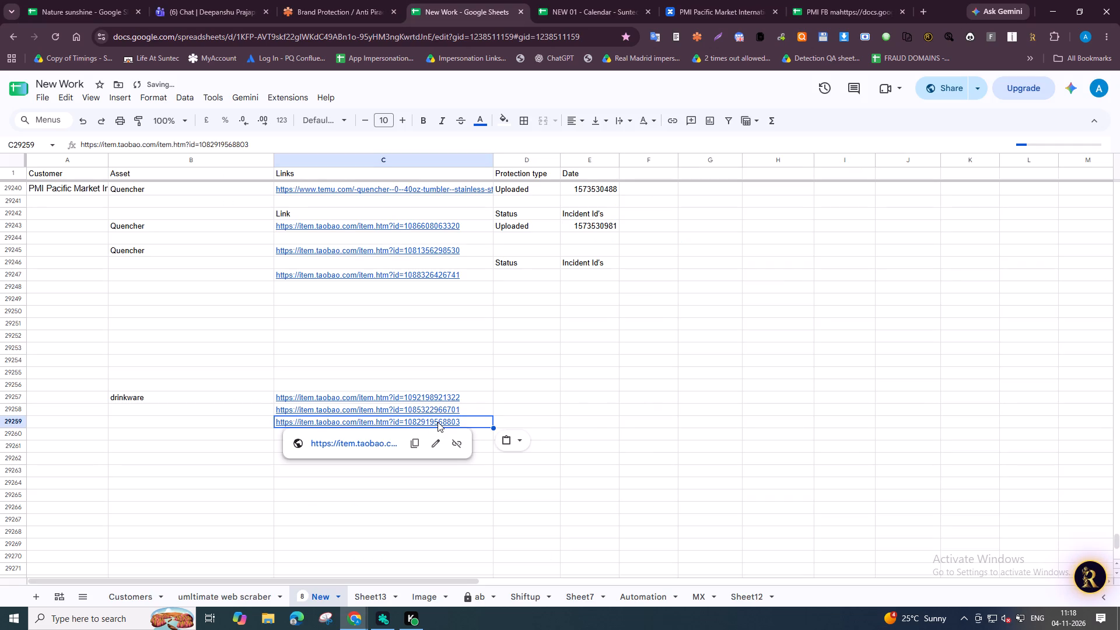
key("alt+Tab")
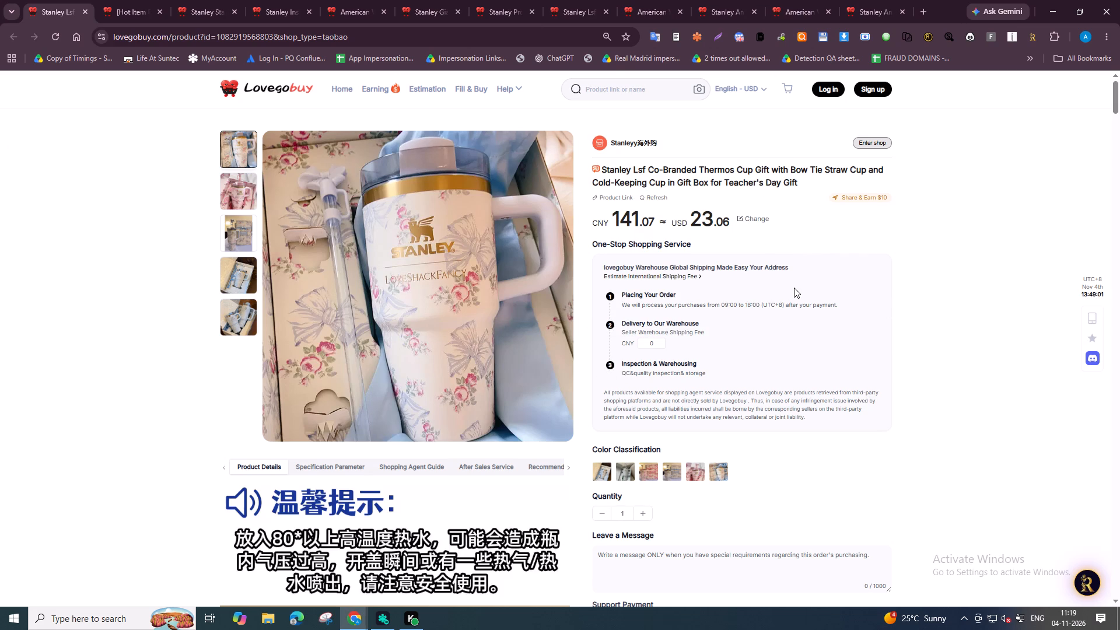
key("ctrl+w")
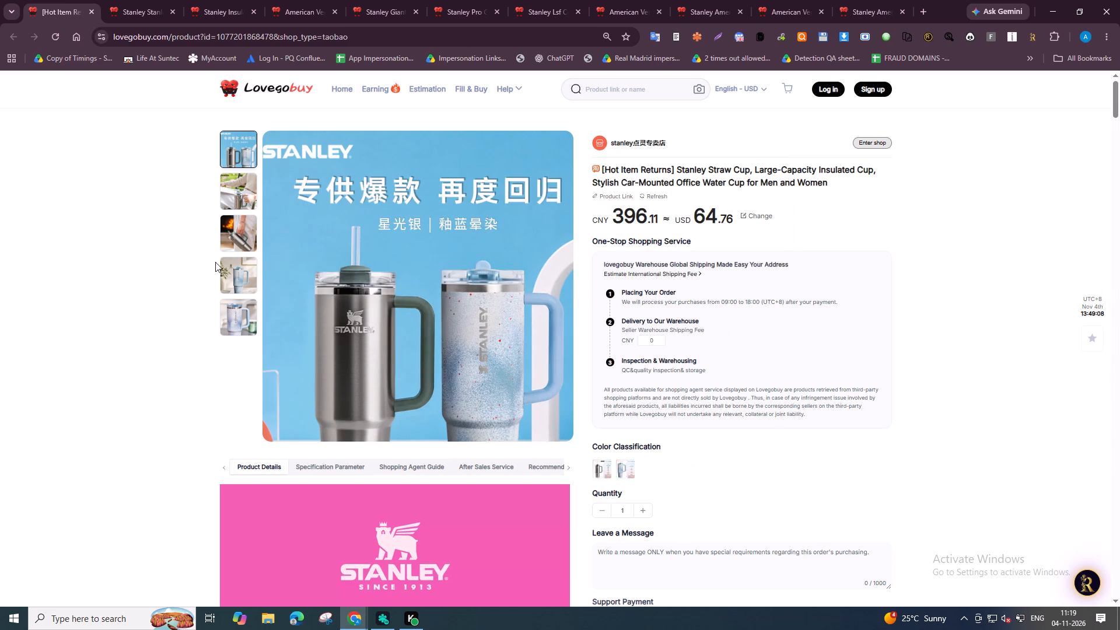
Check the product images of the [Hot Item Returns] Stanley Straw Cup listing, log its Taobao product link in C29260 of New Work, and close the listing.
left_click(237, 306)
left_click(239, 270)
left_click(240, 223)
left_click(242, 186)
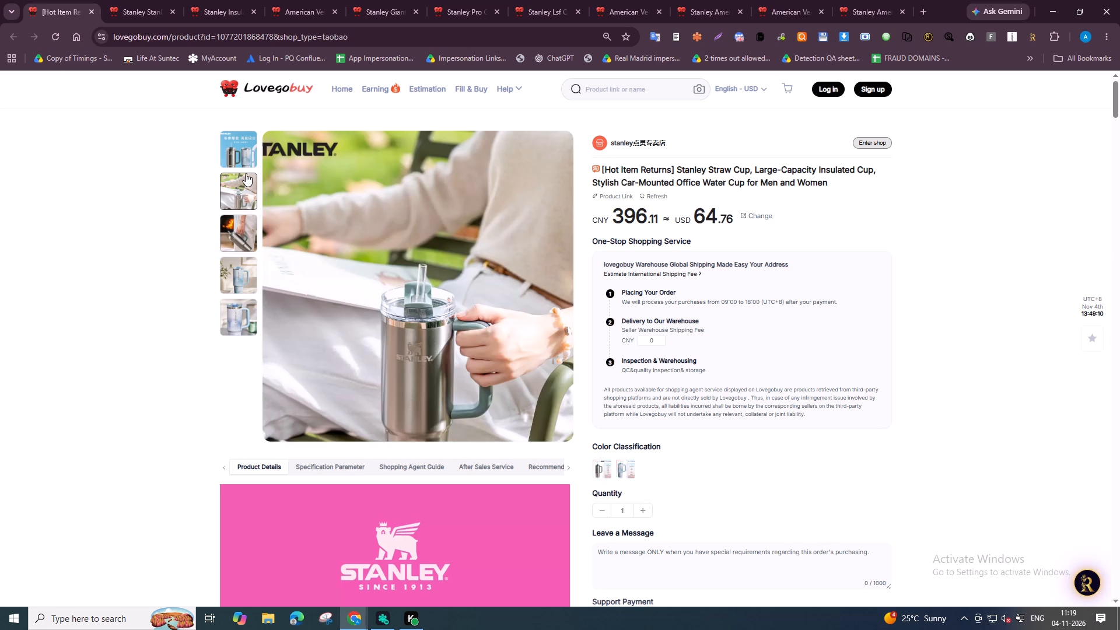
left_click(250, 149)
right_click(619, 199)
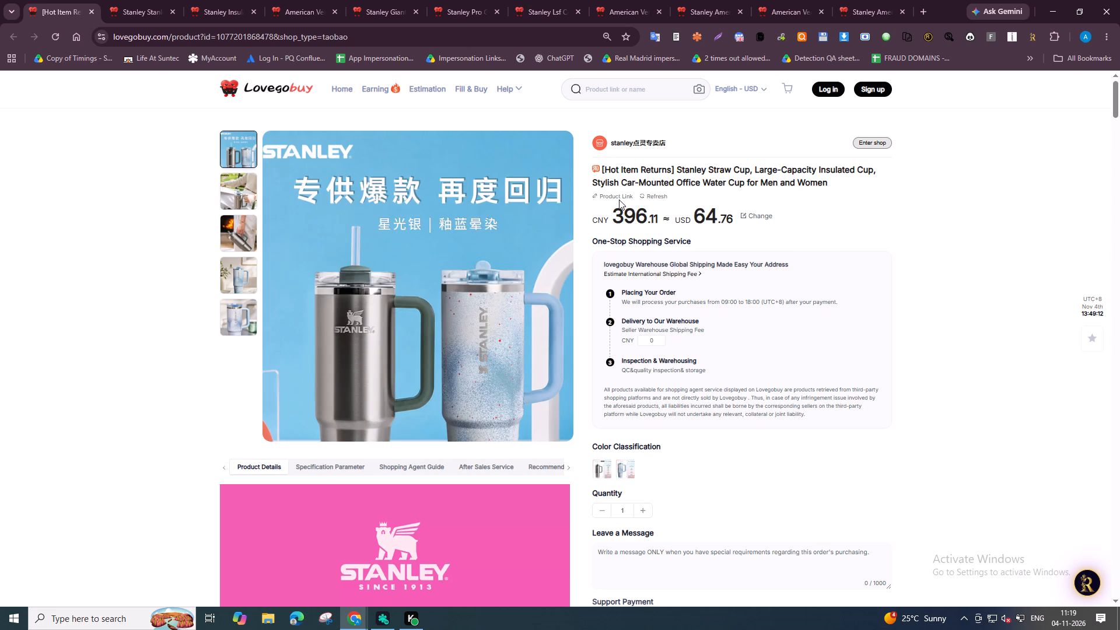
right_click(618, 195)
left_click(708, 323)
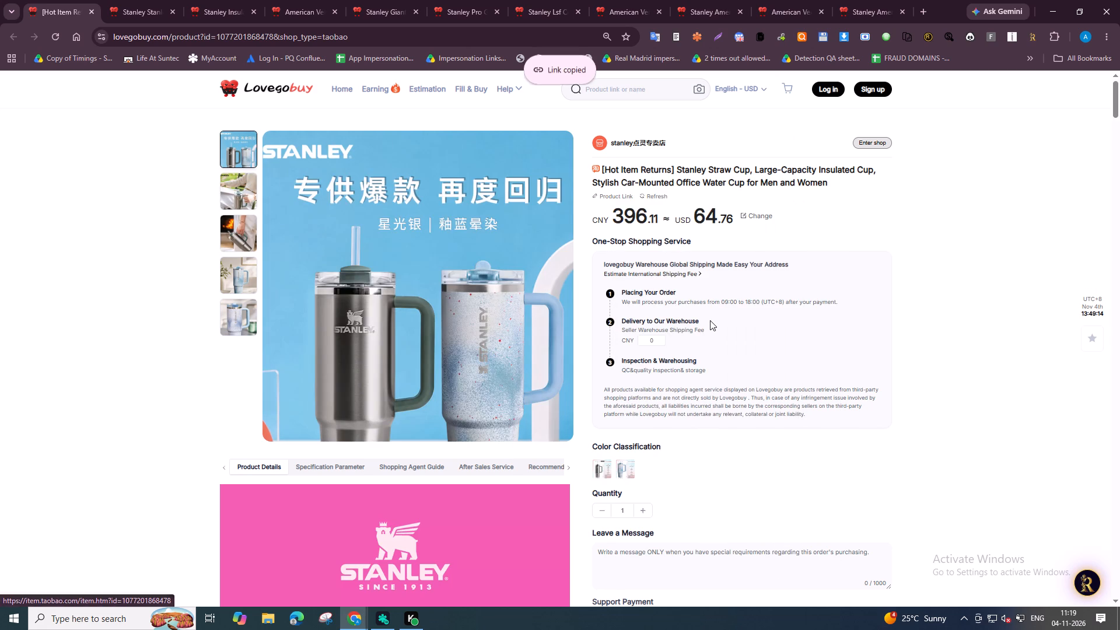
key("alt+Tab")
left_click(462, 435)
key("ctrl+v")
key("alt+Tab")
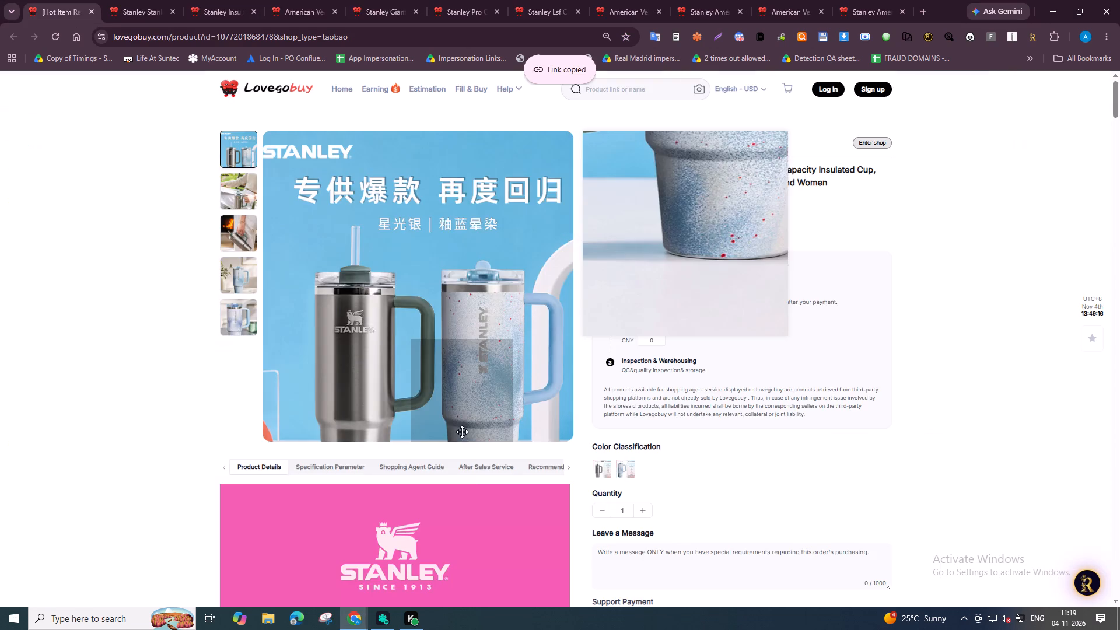
key("ctrl+w")
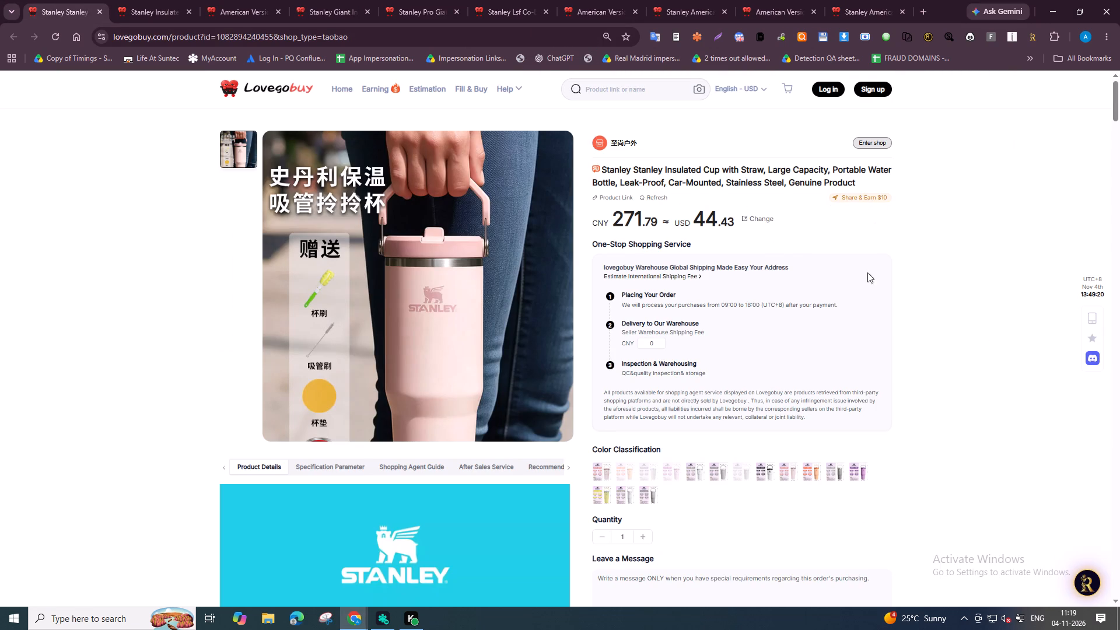
Copy the Taobao product link of the Stanley Stanley Insulated Cup with Straw listing into C29261 of New Work and close the listing.
right_click(610, 198)
left_click(722, 321)
key("alt+Tab")
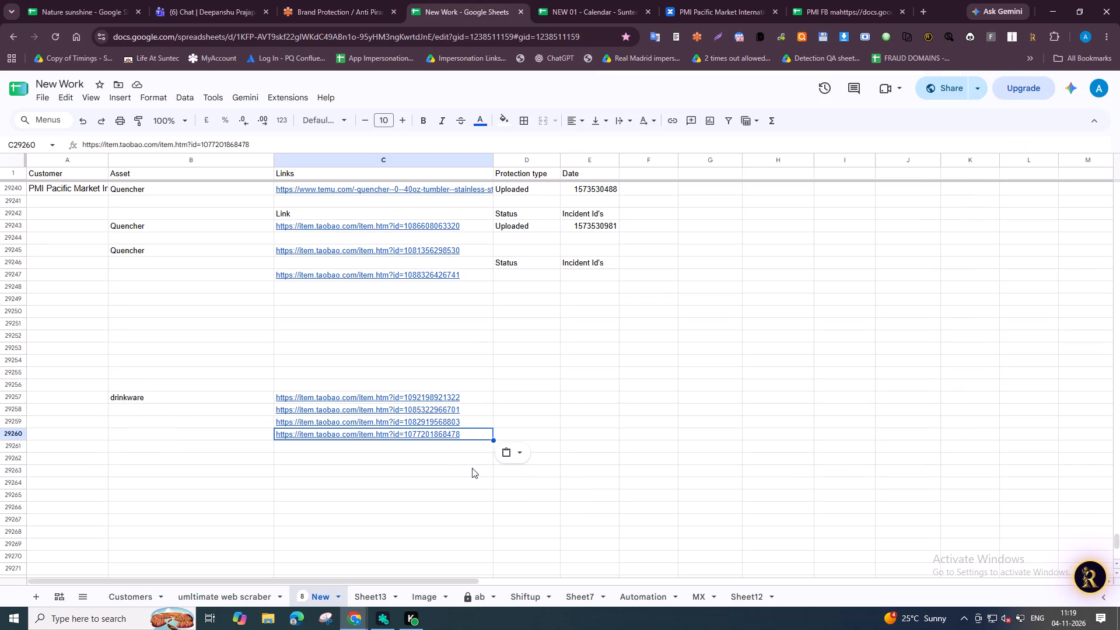
left_click(454, 450)
key("ctrl+v")
key("alt+Tab")
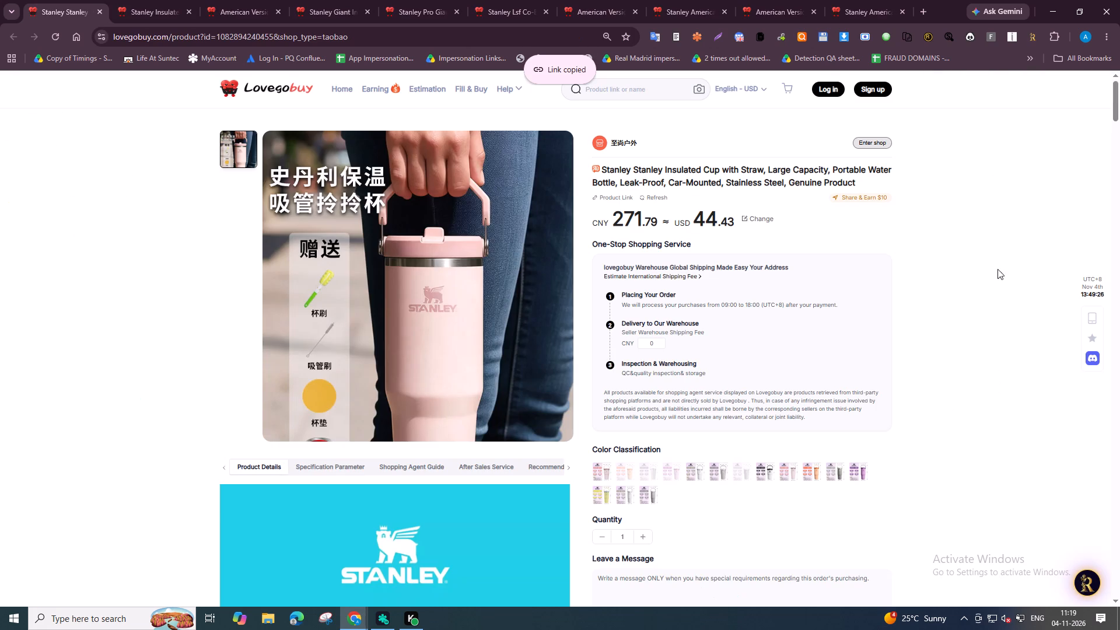
left_click(998, 256)
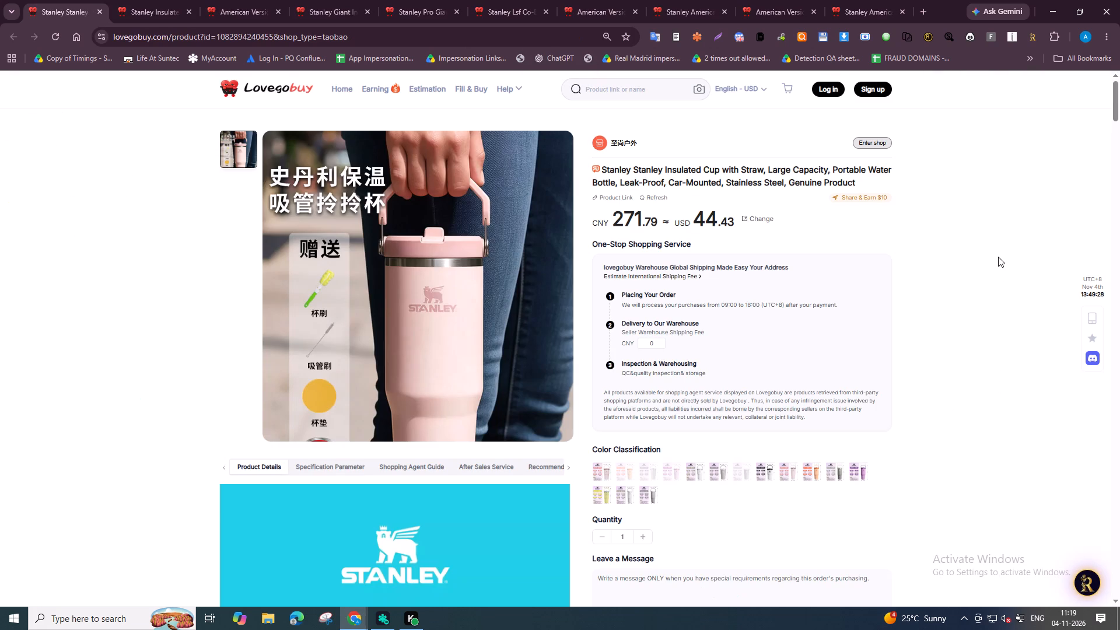
key("ctrl+w")
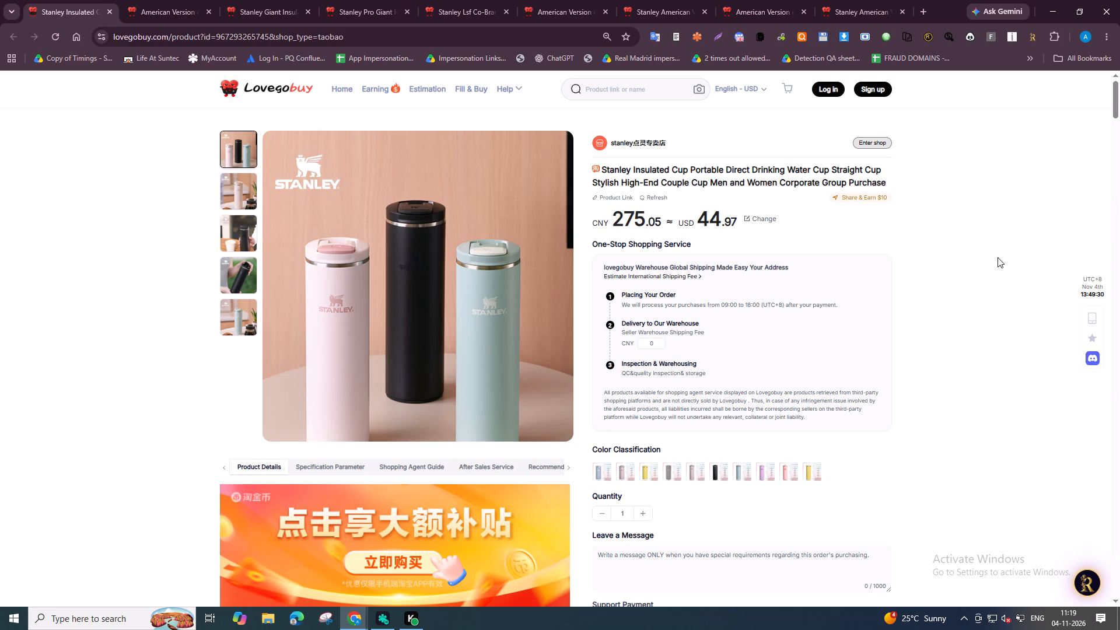
Log the Stanley Insulated Cup Portable Direct Drinking listing's Taobao link in C29262 of New Work, check its product images, and close the listing.
right_click(609, 200)
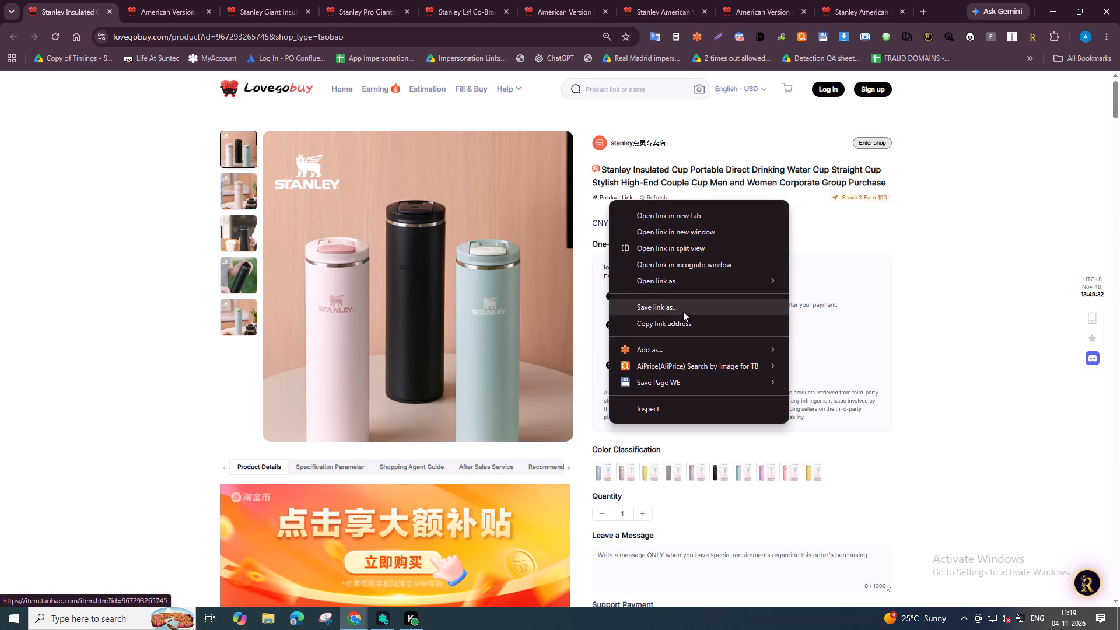
left_click(685, 316)
key("alt+Tab")
left_click(454, 459)
key("ctrl+v")
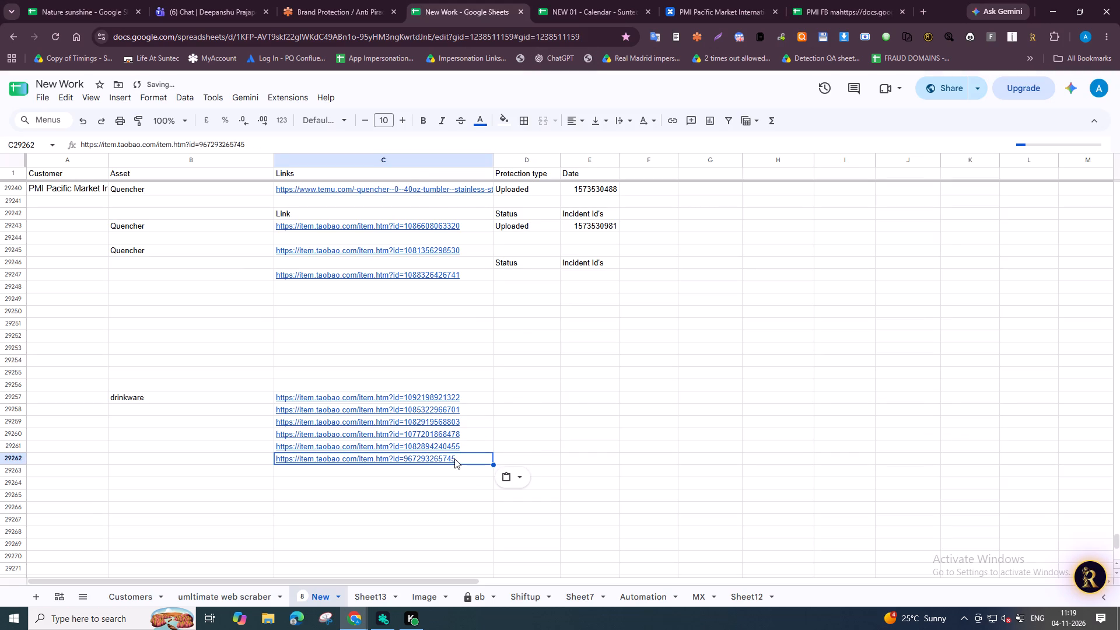
key("alt+Tab")
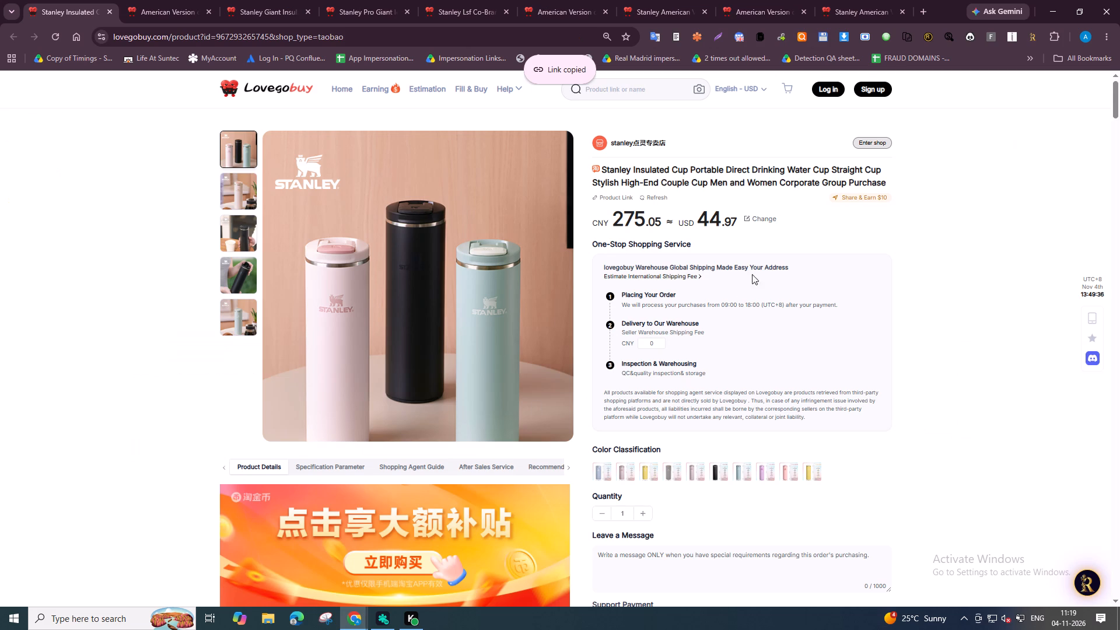
left_click(231, 229)
left_click(240, 279)
left_click(237, 311)
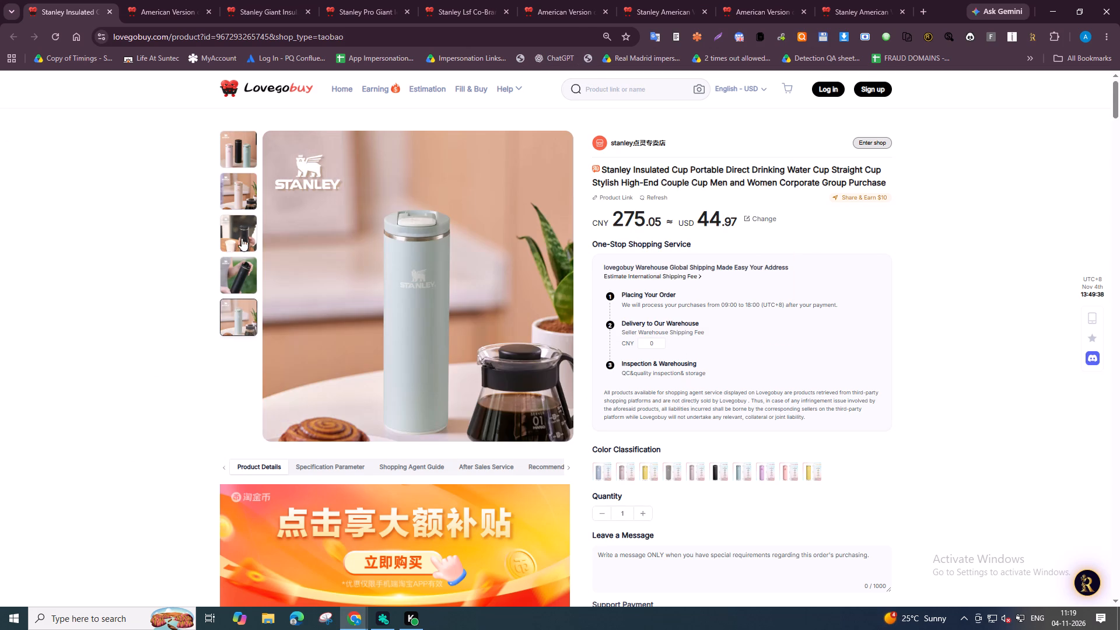
left_click(241, 192)
left_click(238, 135)
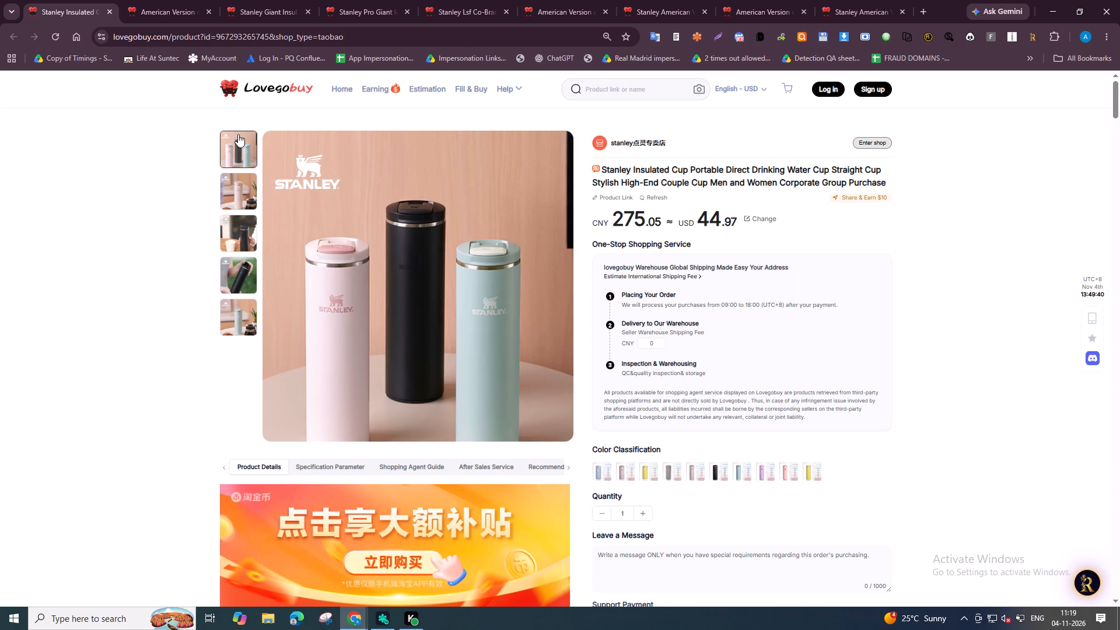
key("ctrl+w")
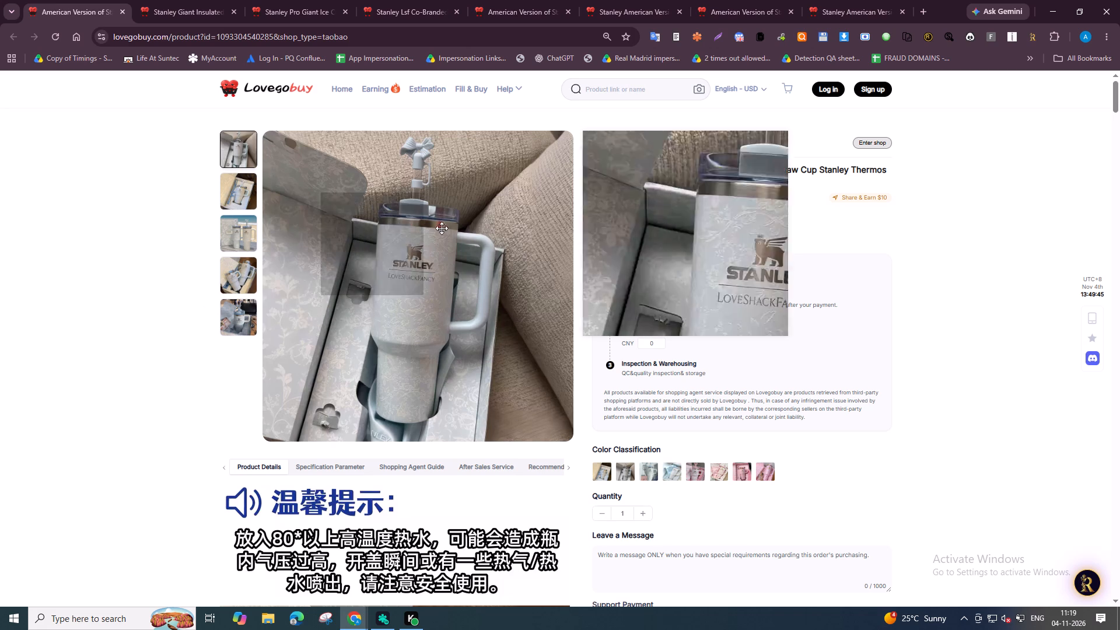
Copy the American Version Stanley Quencherh2.0 gift box listing's Taobao link into C29248, in the Quencher group of New Work, and close the listing.
right_click(616, 197)
left_click(691, 317)
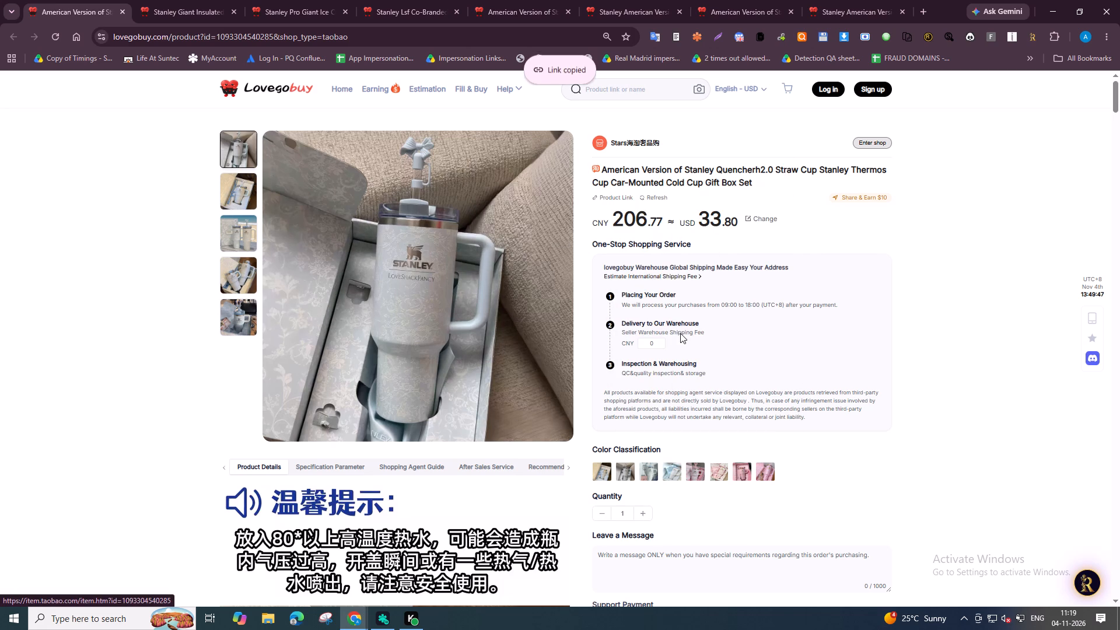
key("alt+Tab")
left_click(436, 285)
key("ctrl+v")
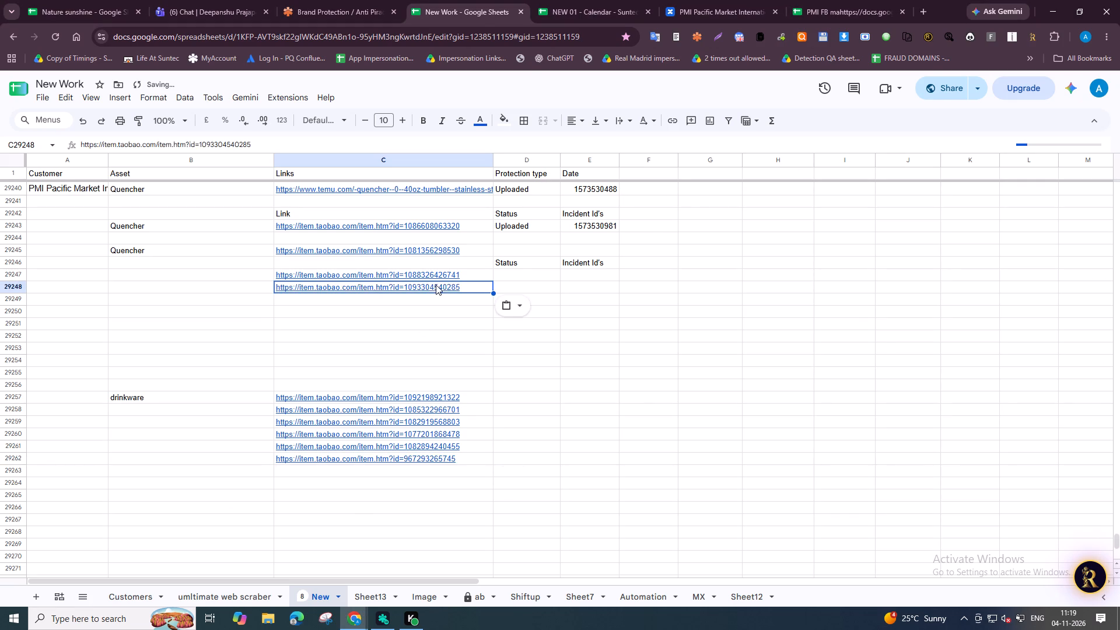
key("alt+Tab")
key("ctrl+w")
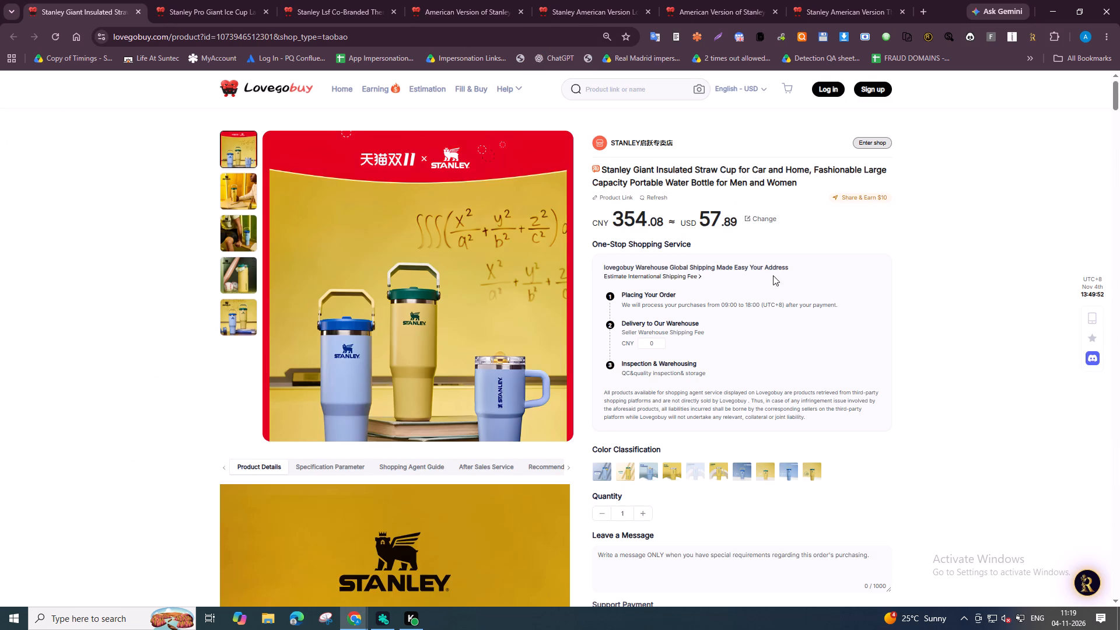
Check the Stanley Giant Insulated Straw Cup listing's images, log its Taobao link in C29263 of the drinkware group, and close the listing.
left_click(233, 309)
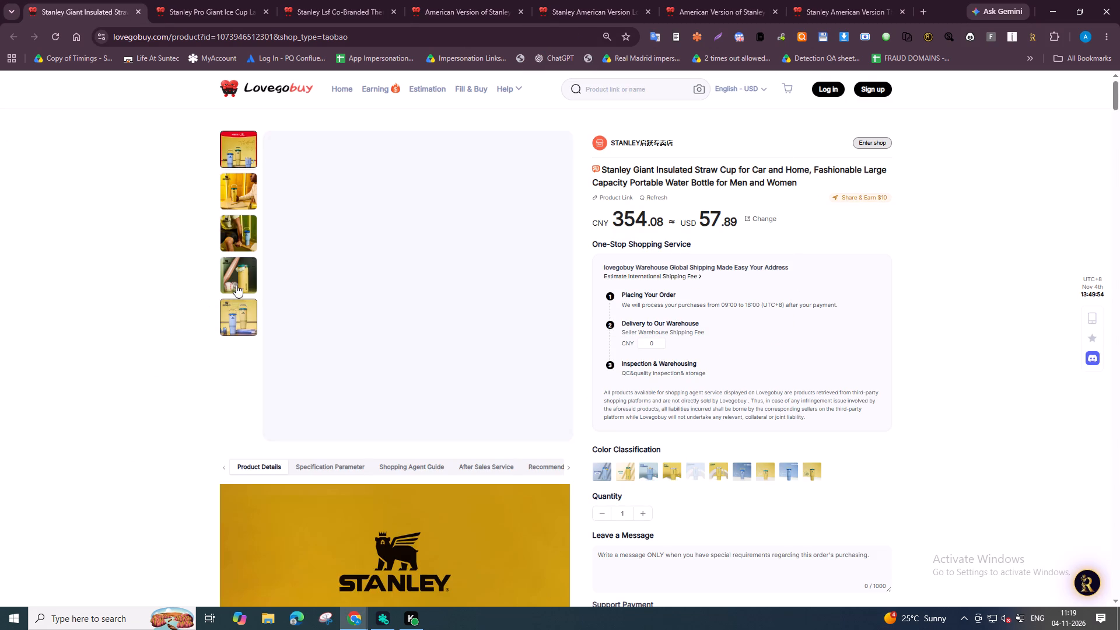
left_click(236, 266)
left_click(242, 226)
left_click(247, 193)
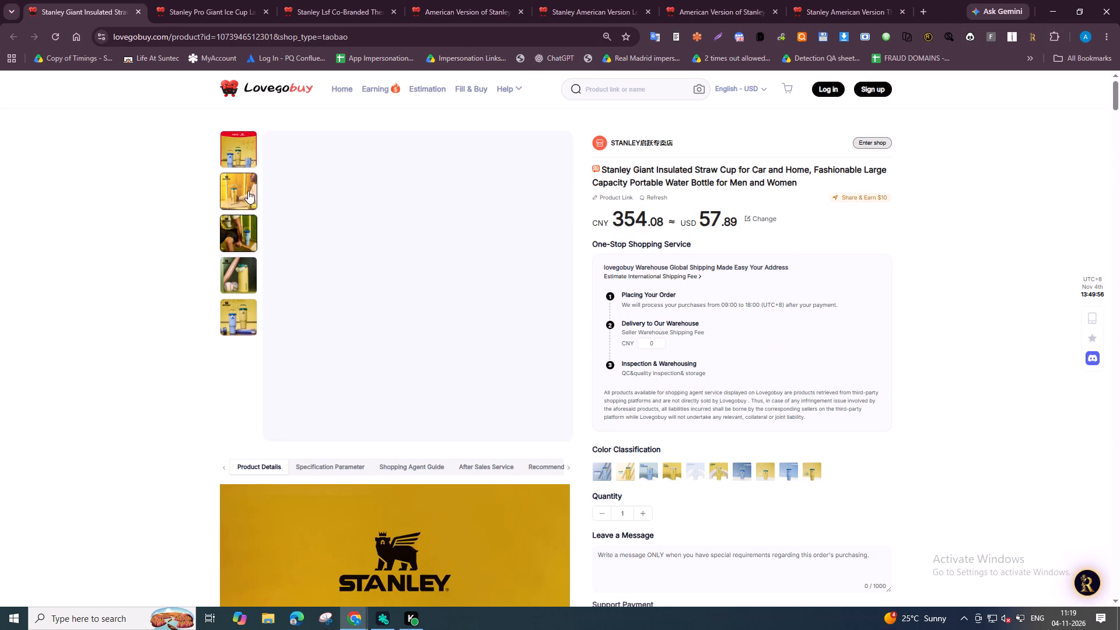
left_click(242, 138)
right_click(608, 197)
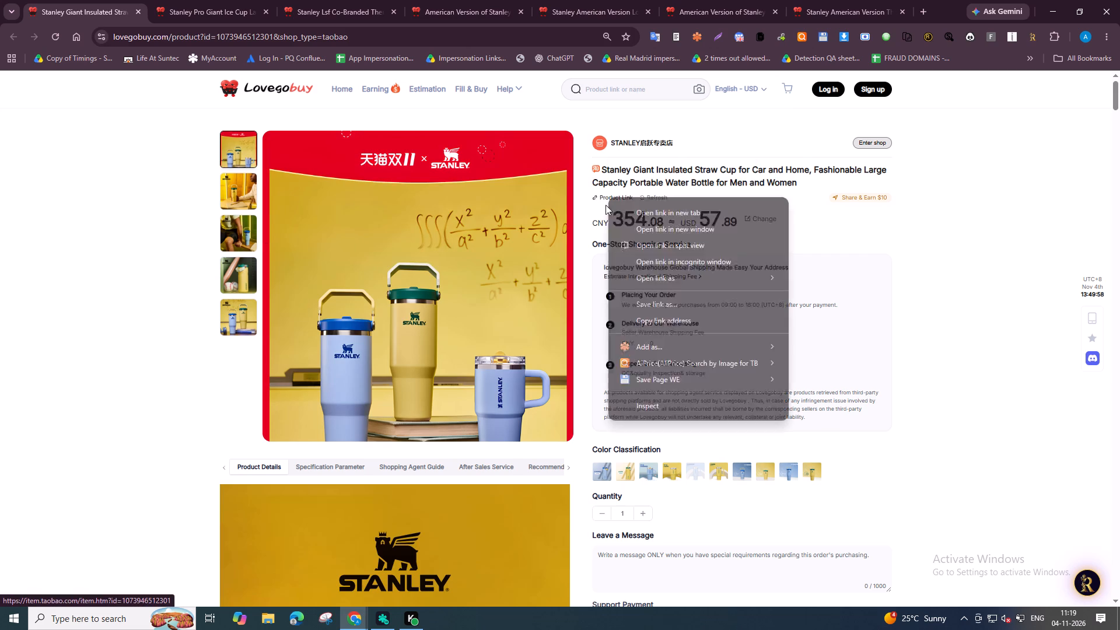
left_click(681, 317)
key("alt+Tab")
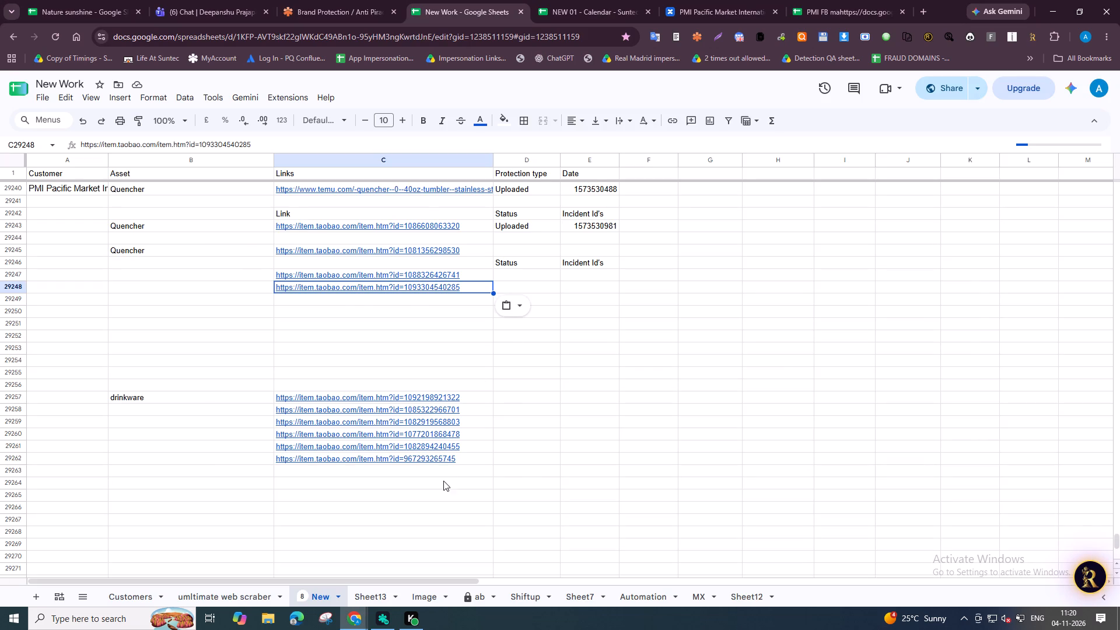
left_click(444, 472)
key("ctrl+v")
left_click(447, 498)
key("alt+Tab")
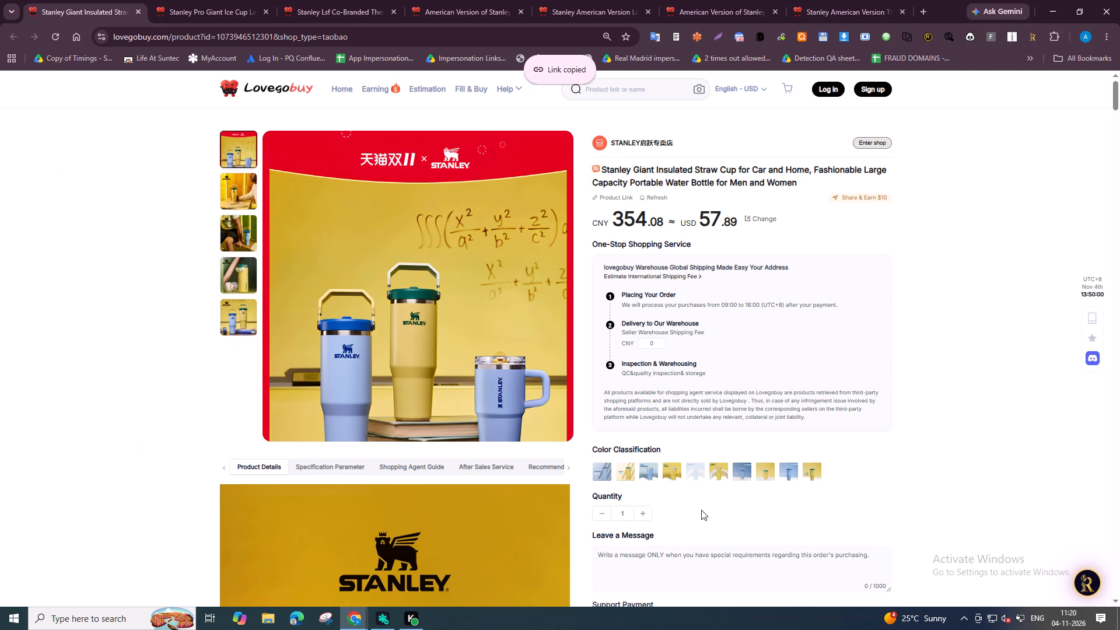
key("ctrl+w")
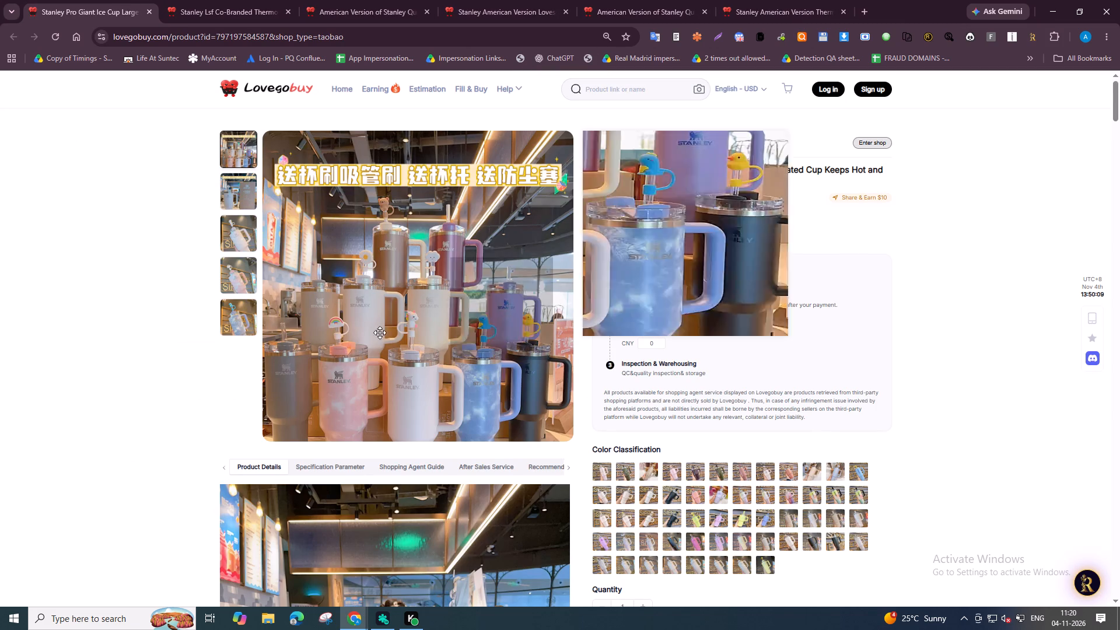
Check the Stanley Pro Giant Ice Cup listing's images, log its Taobao link in C29246 of the Quencher group, and close the listing.
left_click(247, 316)
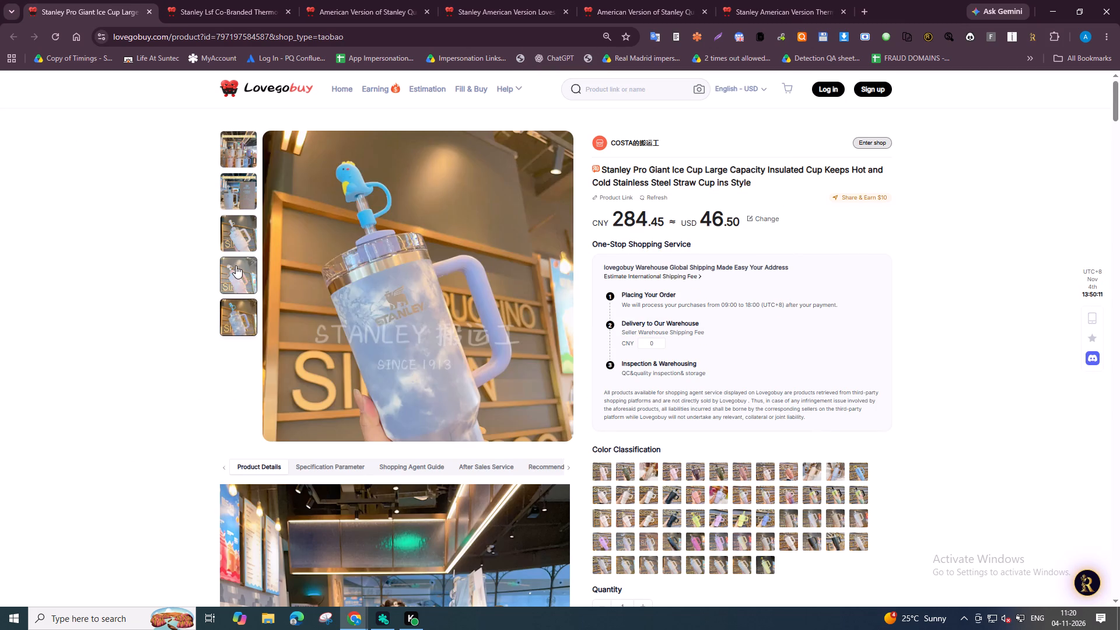
left_click(236, 265)
left_click(237, 215)
left_click(237, 195)
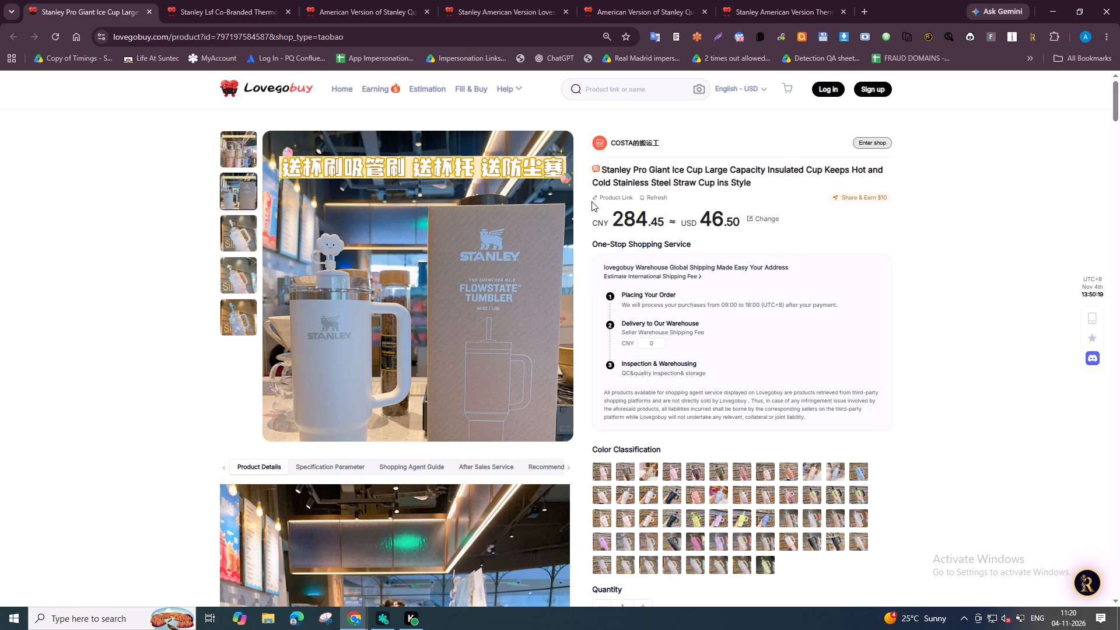
right_click(615, 197)
left_click(684, 321)
key("alt+Tab")
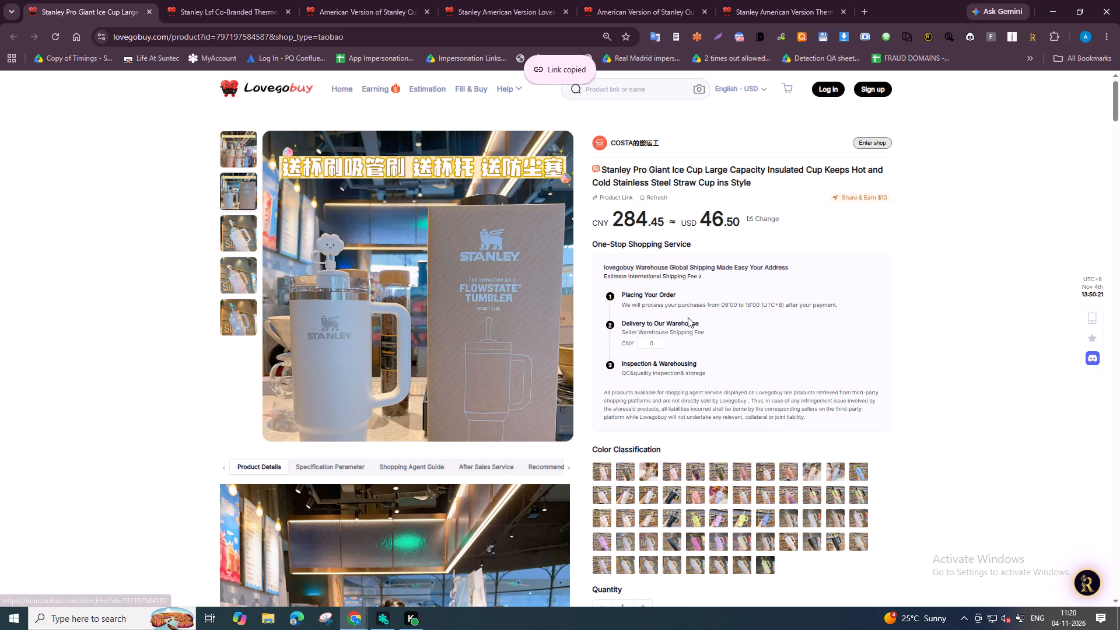
left_click(437, 264)
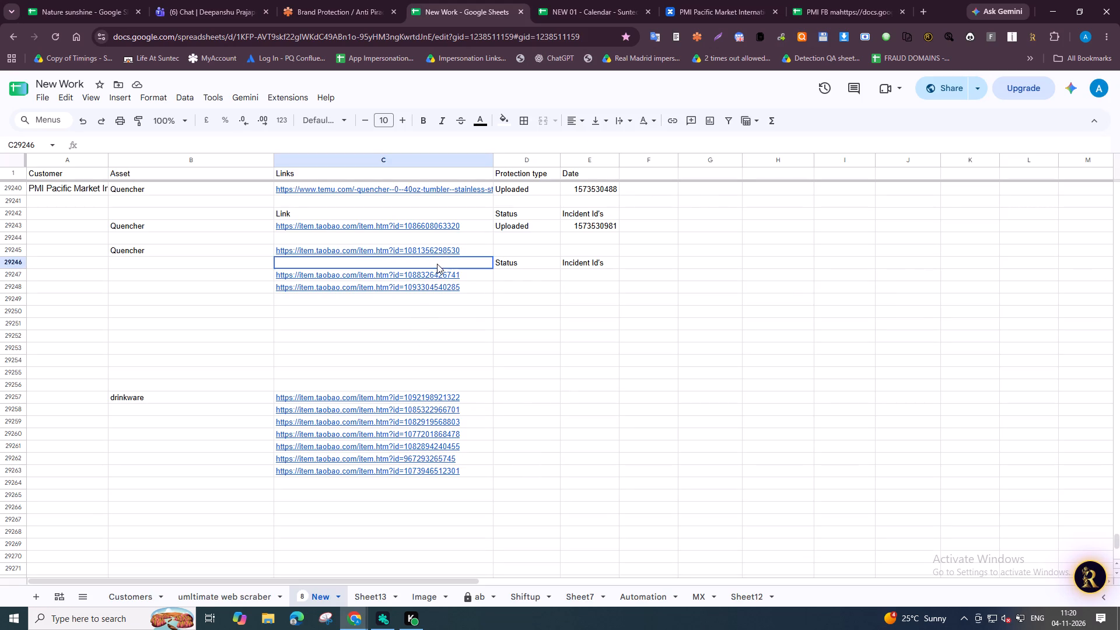
key("ctrl+v")
left_click(482, 332)
key("alt+Tab")
key("ctrl+w")
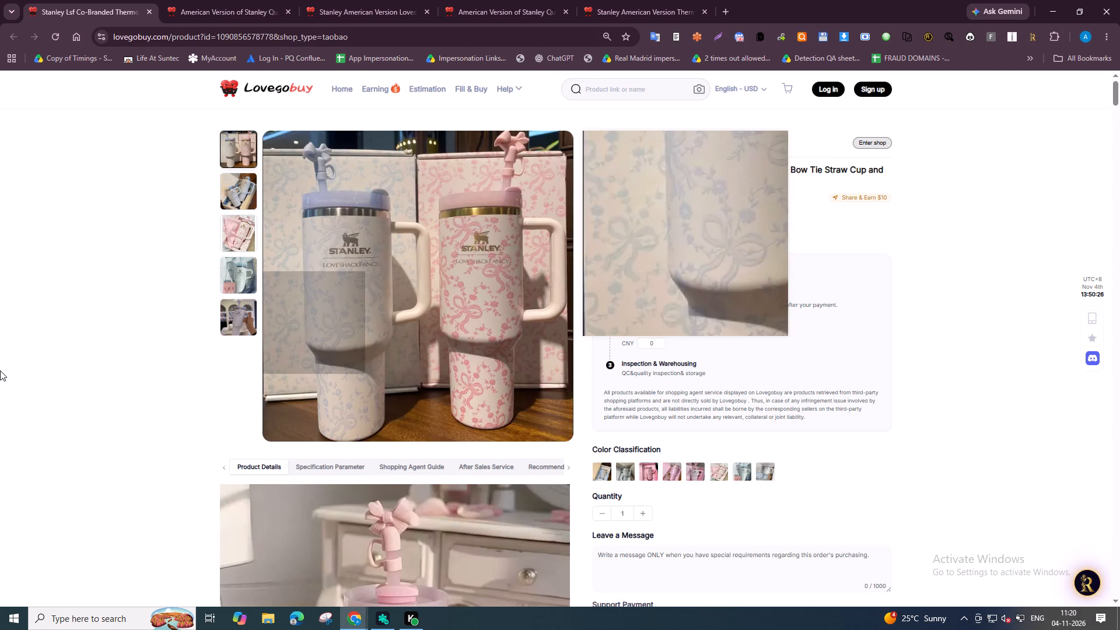
Check the Stanley Lsf Co-Branded Thermos Cup listing's images, log its Taobao link in C29264 of the drinkware group, and close the listing.
left_click(244, 325)
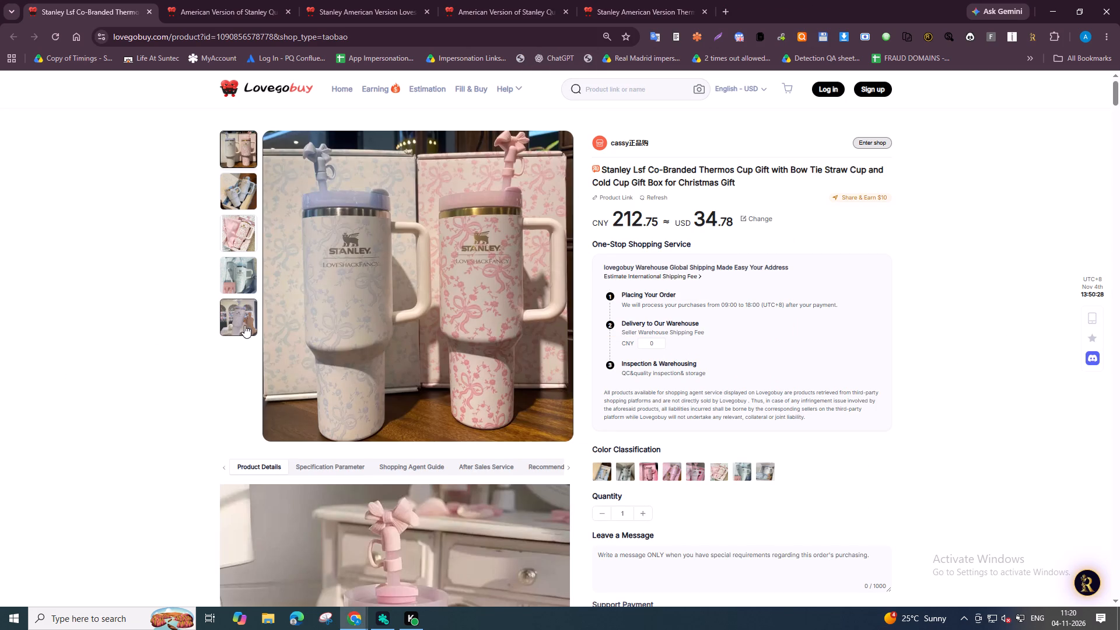
left_click(246, 279)
left_click(240, 229)
left_click(238, 194)
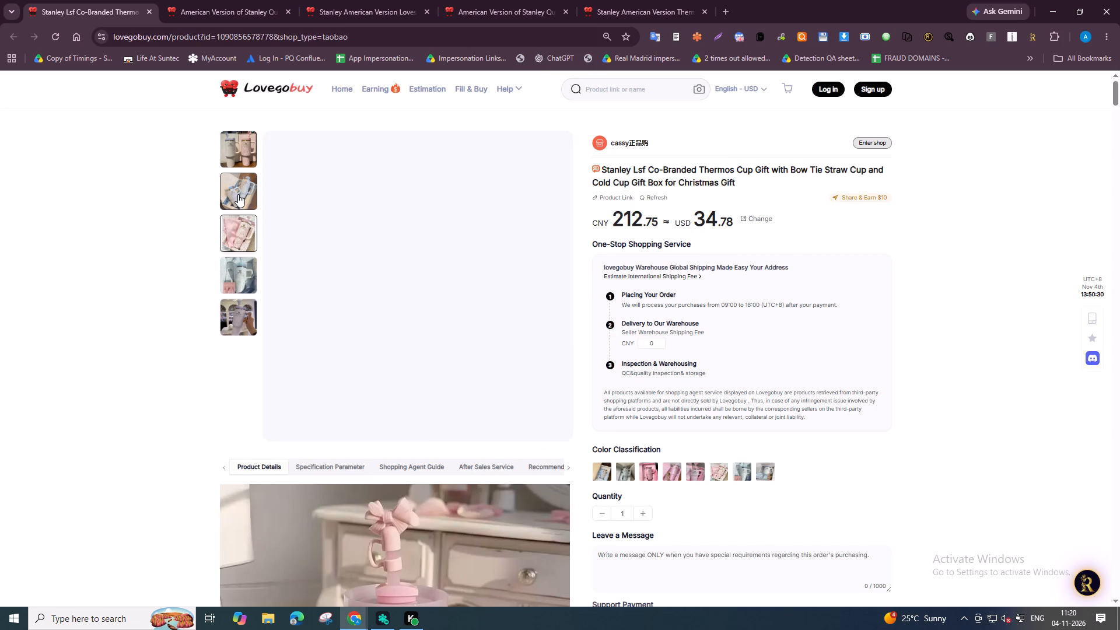
left_click(234, 204)
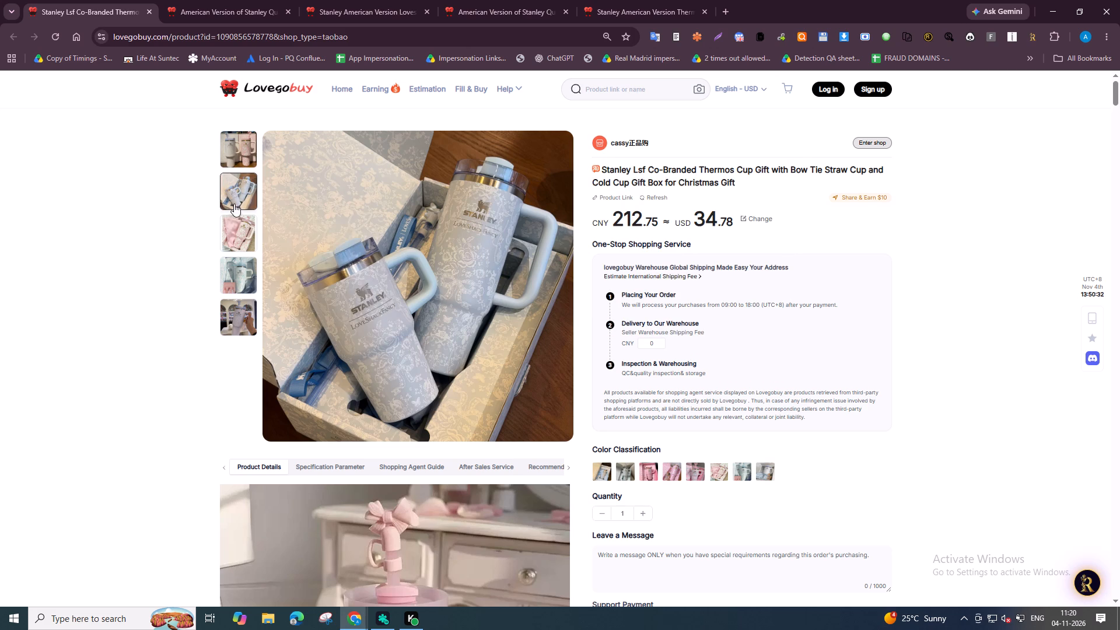
left_click(235, 151)
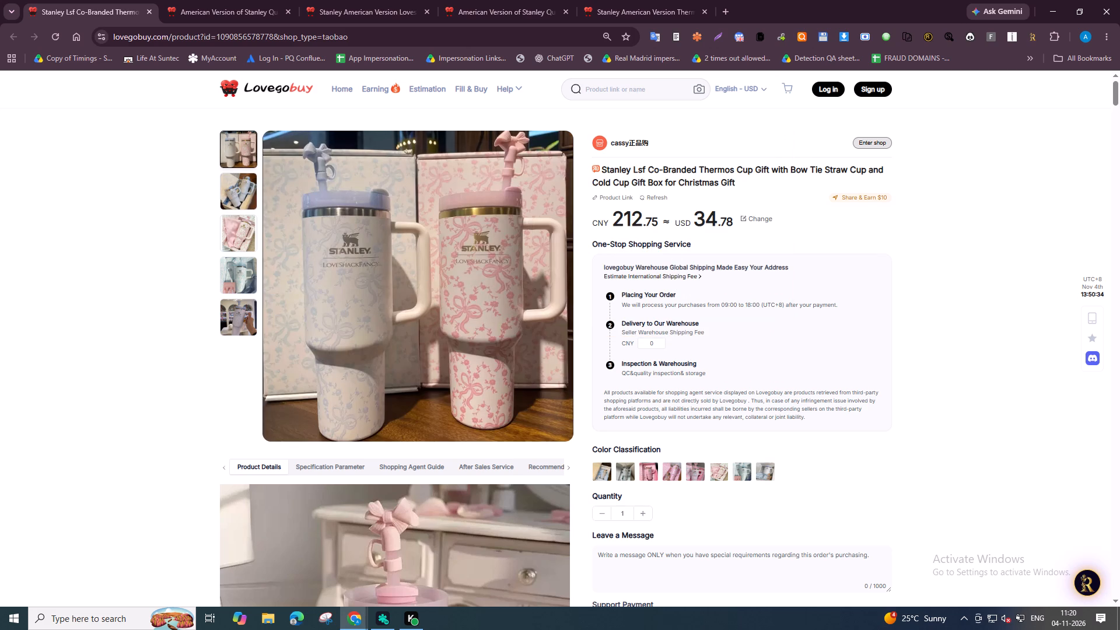
right_click(612, 199)
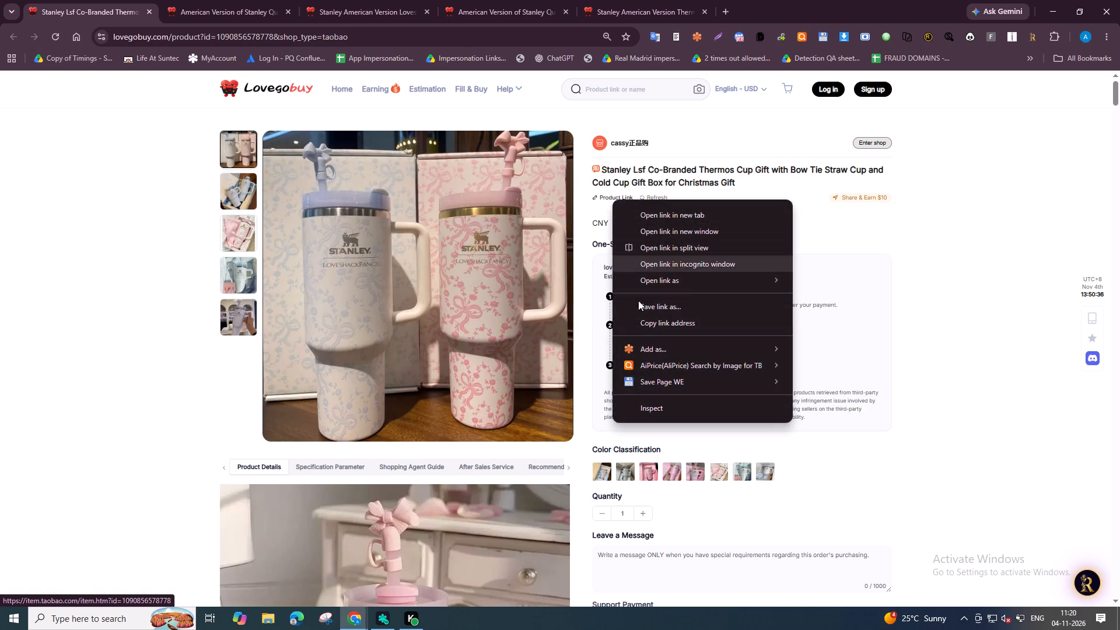
left_click(663, 319)
key("alt+Tab")
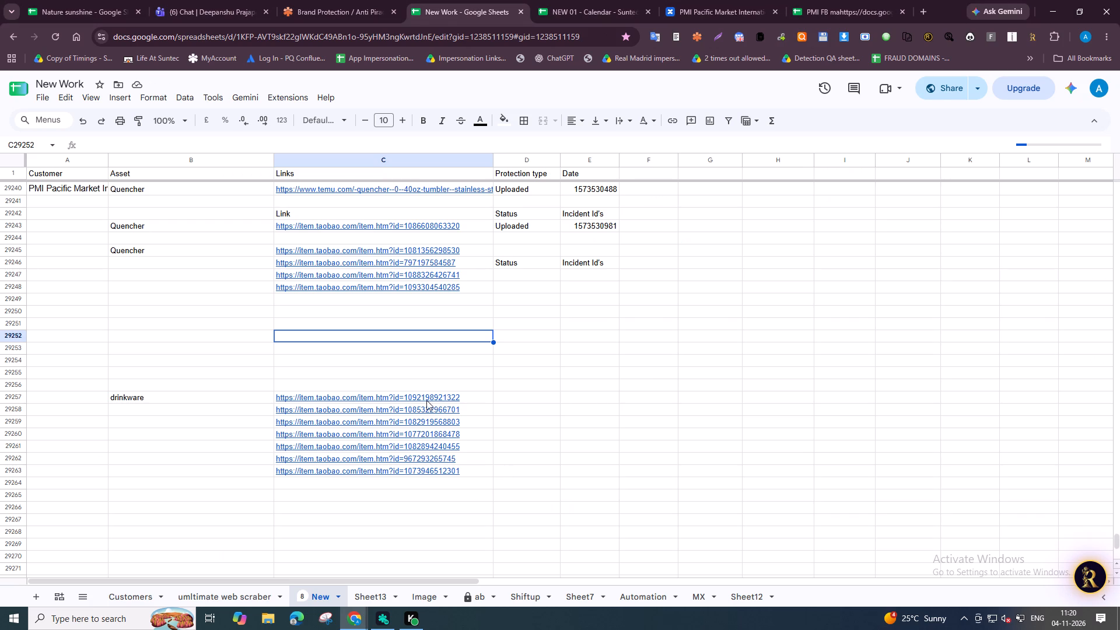
left_click(428, 486)
key("ctrl+v")
key("alt+Tab")
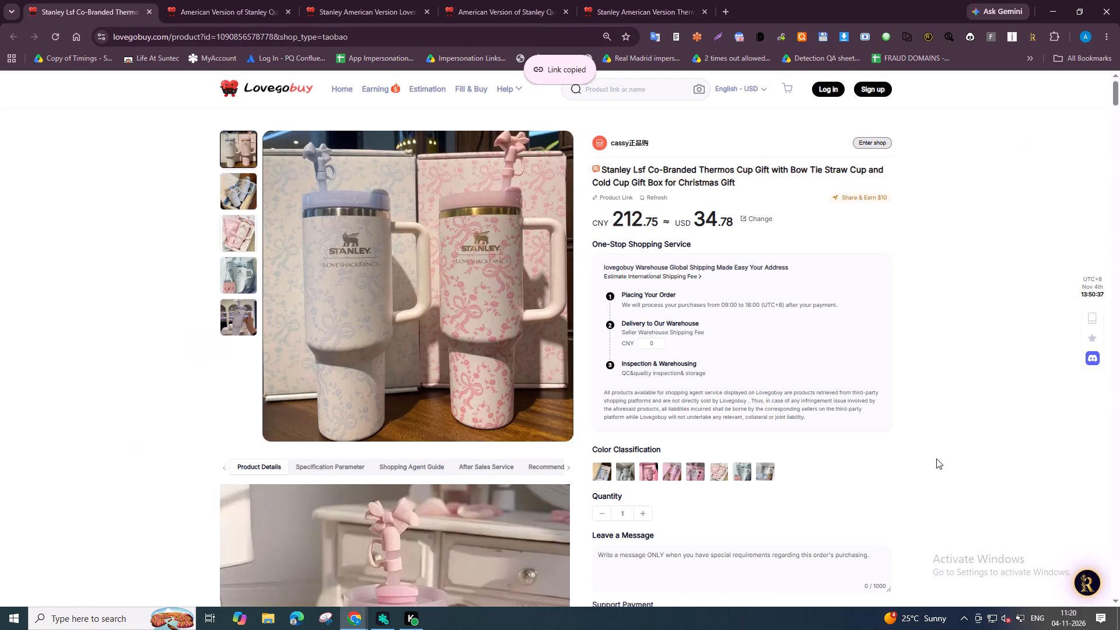
key("ctrl+w")
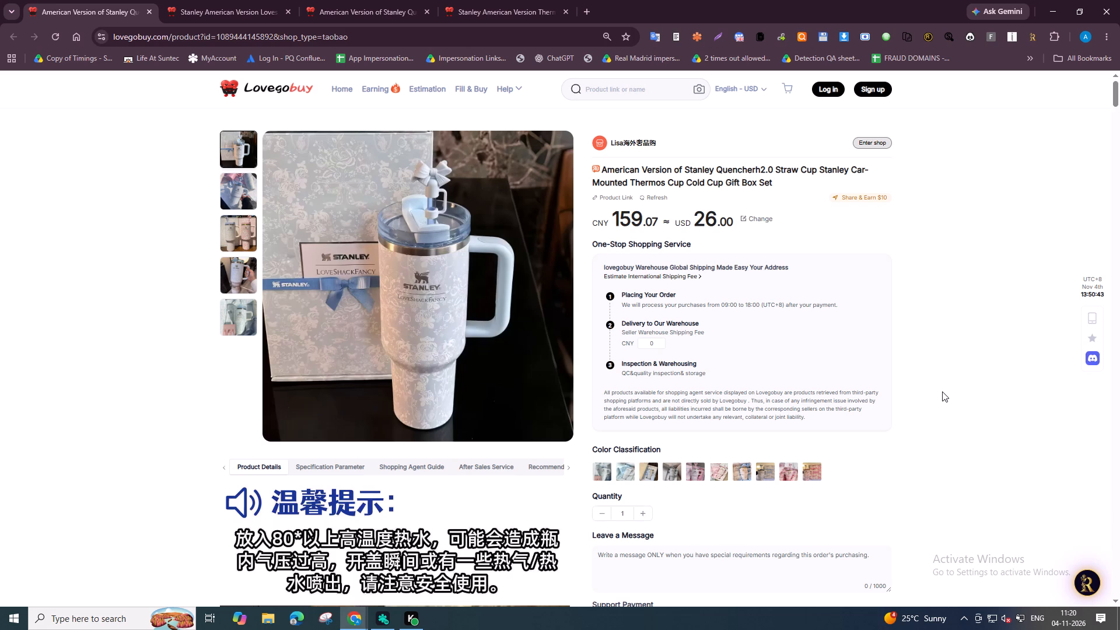
Copy the American Version Stanley Quencherh2.0 Straw Cup listing's Taobao link into C29249, in the Quencher group of New Work, and close the listing.
right_click(624, 199)
left_click(674, 317)
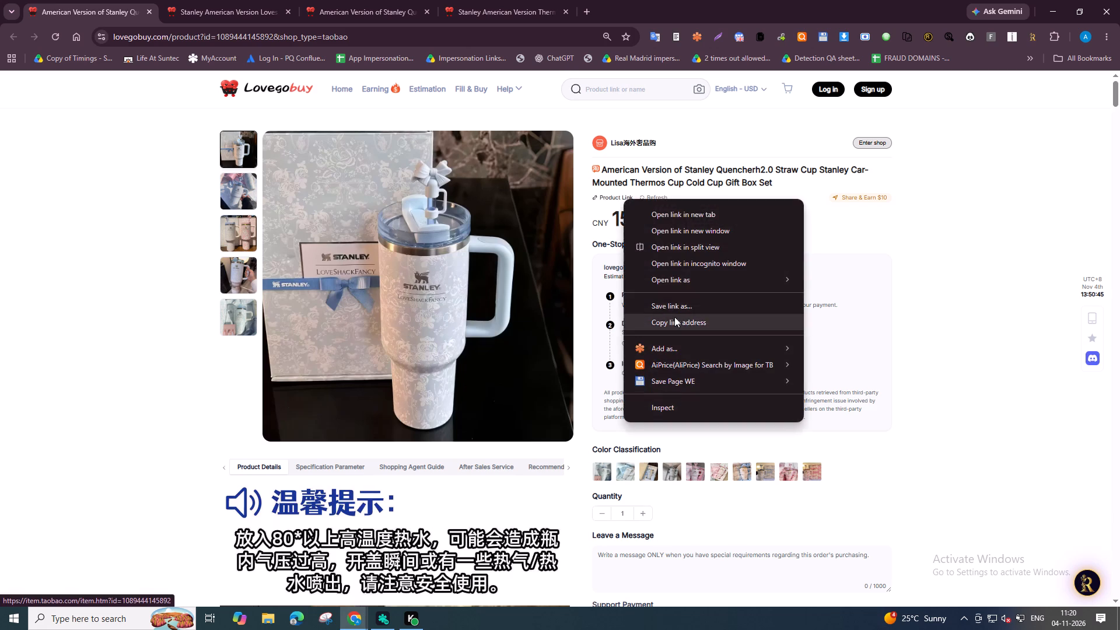
key("alt+Tab")
left_click(452, 303)
key("ctrl+v")
key("alt+Tab")
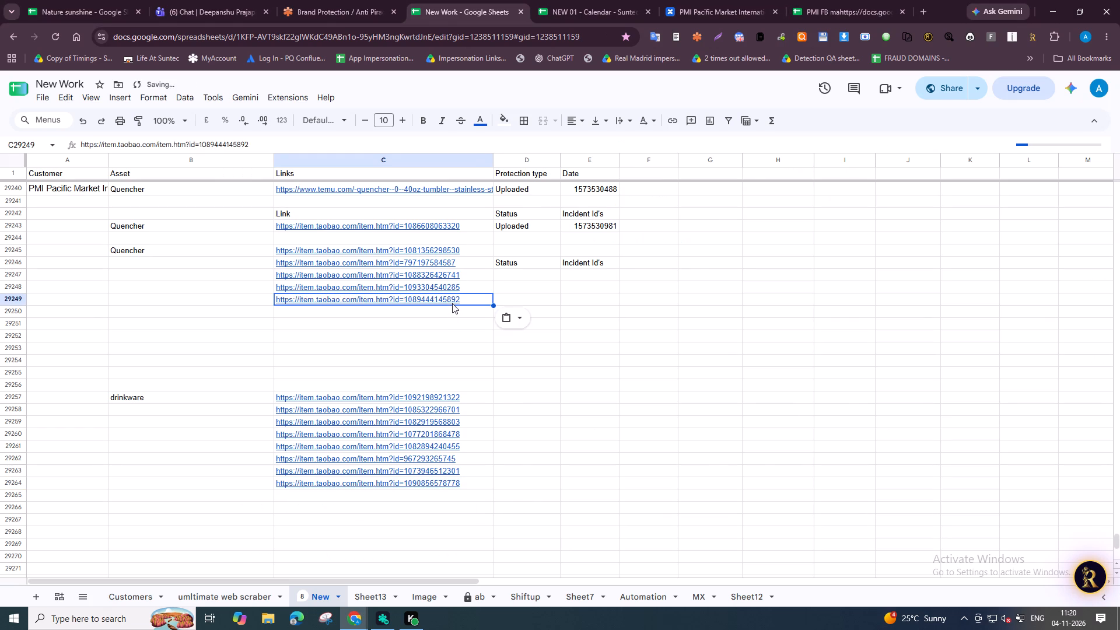
key("ctrl+w")
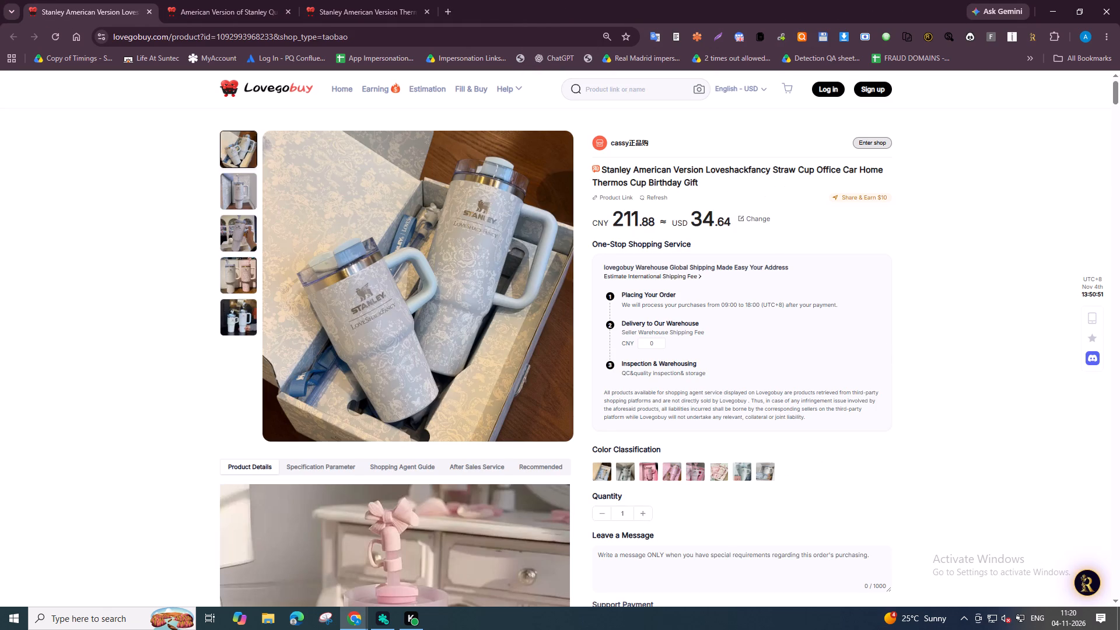
Log the Stanley American Version Loveshackfancy Straw Cup listing's Taobao link in C29265 of New Work, check its product images, and close the listing.
right_click(620, 197)
left_click(705, 317)
key("alt+Tab")
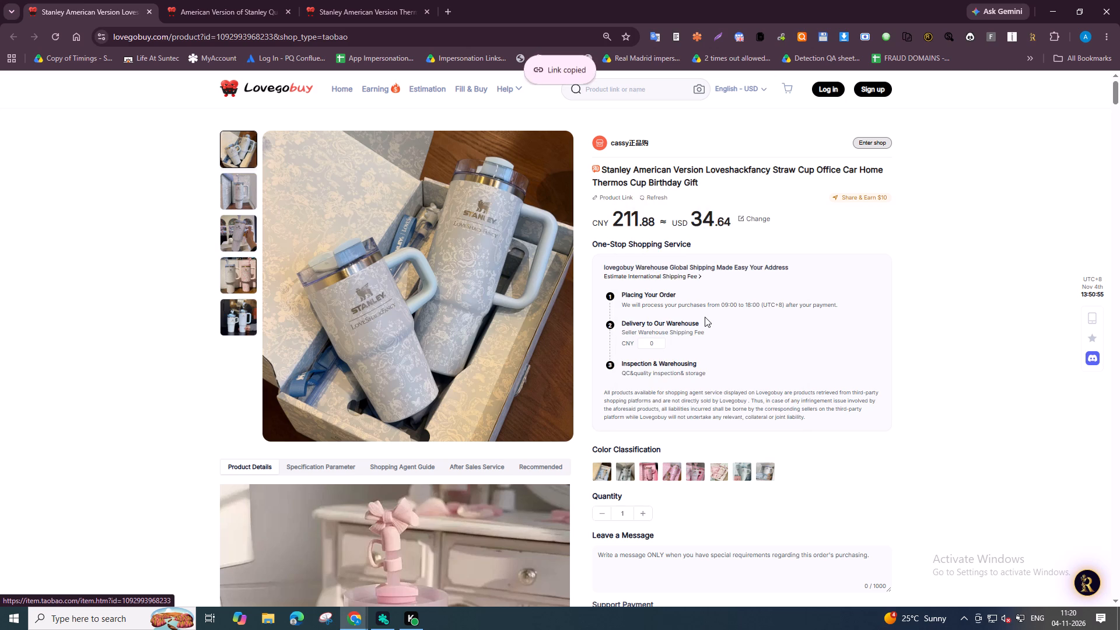
left_click(435, 499)
key("ctrl+v")
key("alt+Tab")
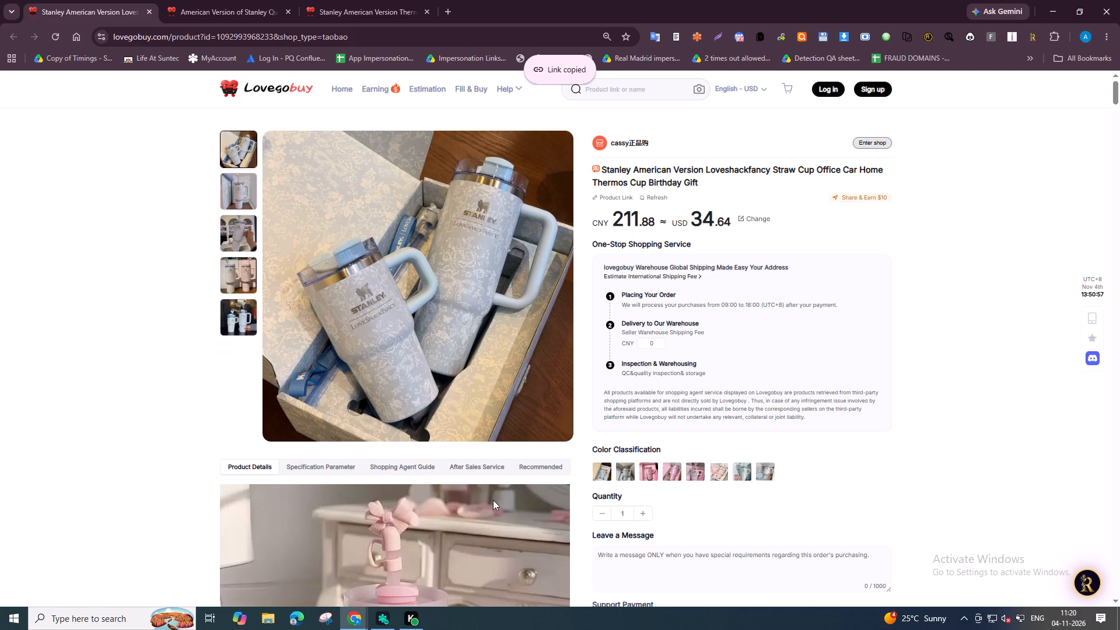
left_click(242, 266)
left_click(237, 220)
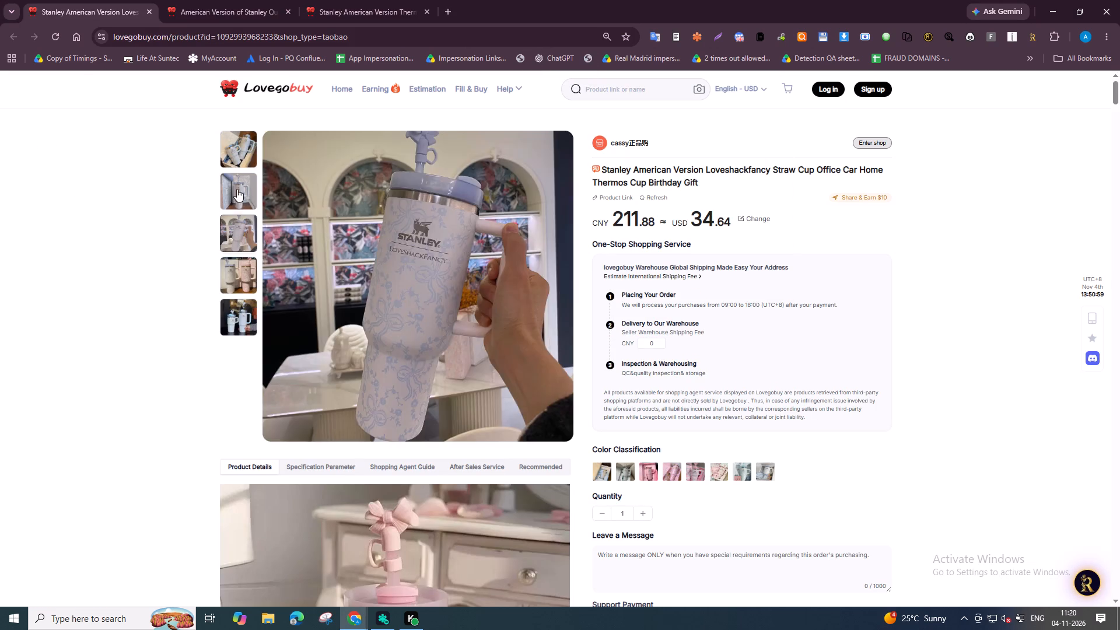
left_click(237, 176)
key("ctrl+w")
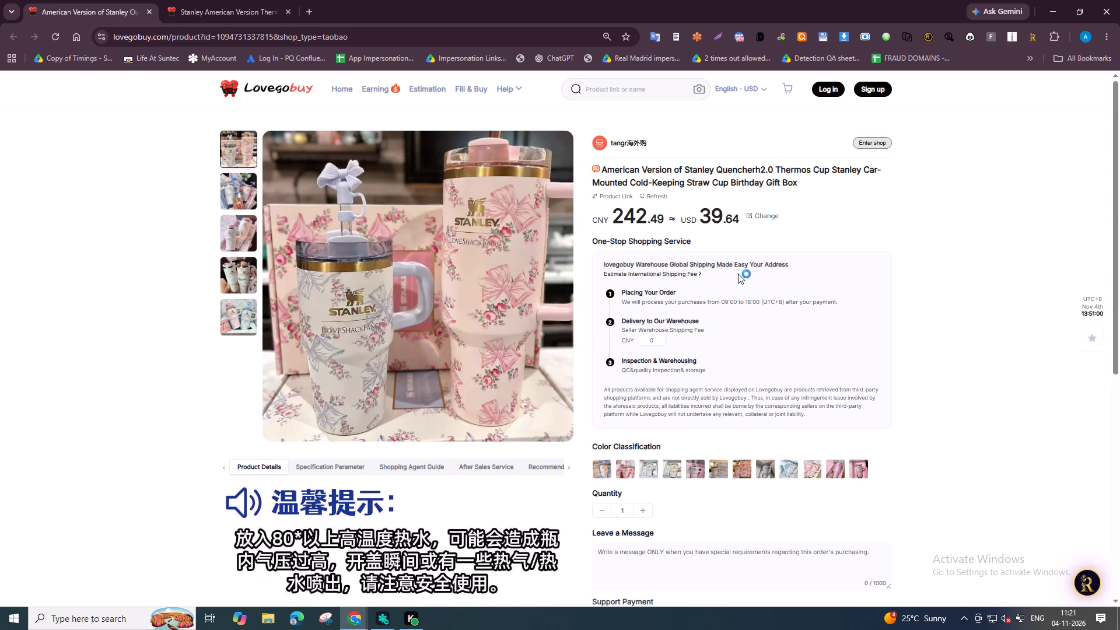
Copy the Stanley Quencherh2.0 Thermos Cup Birthday Gift Box listing's Taobao link into C29250, in the Quencher group, and close the listing.
right_click(616, 196)
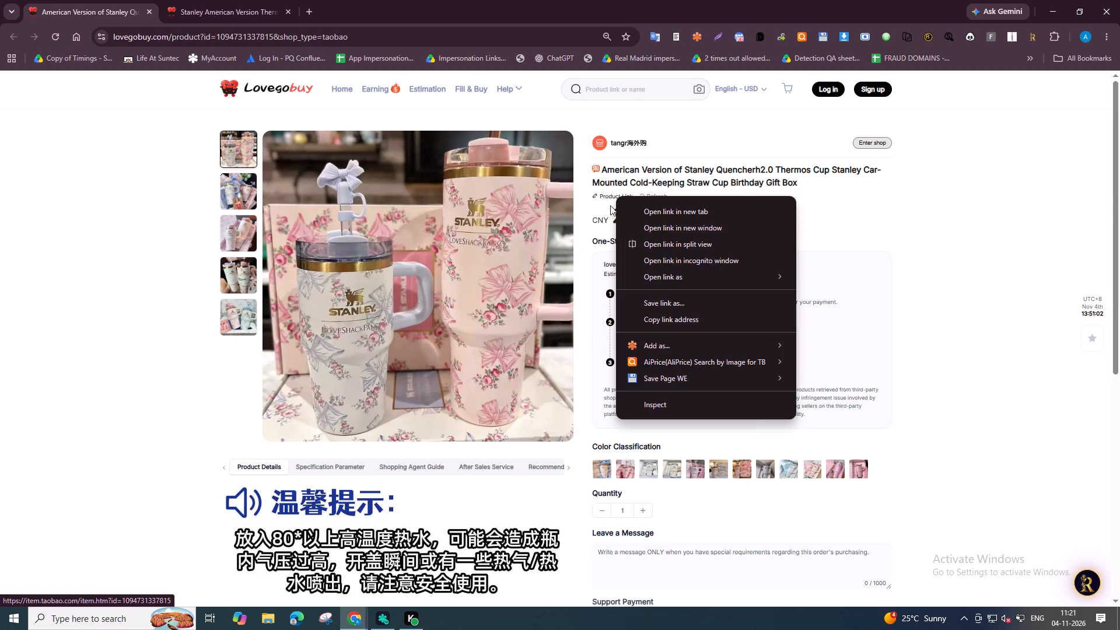
left_click(672, 315)
key("alt+Tab")
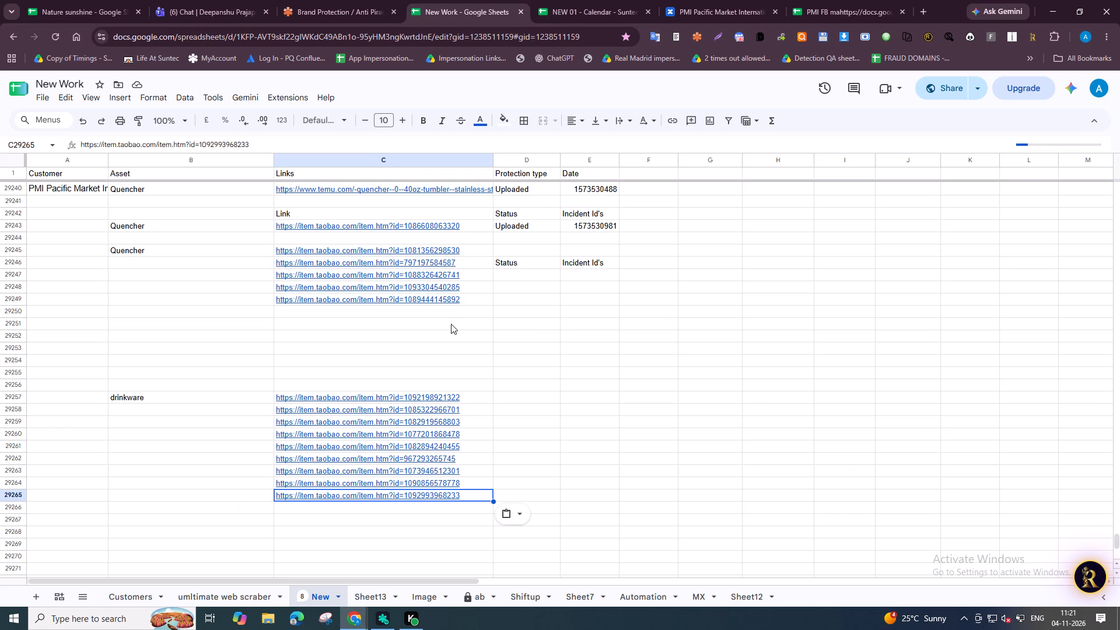
left_click(457, 314)
key("ctrl+v")
key("alt+Tab")
key("ctrl+w")
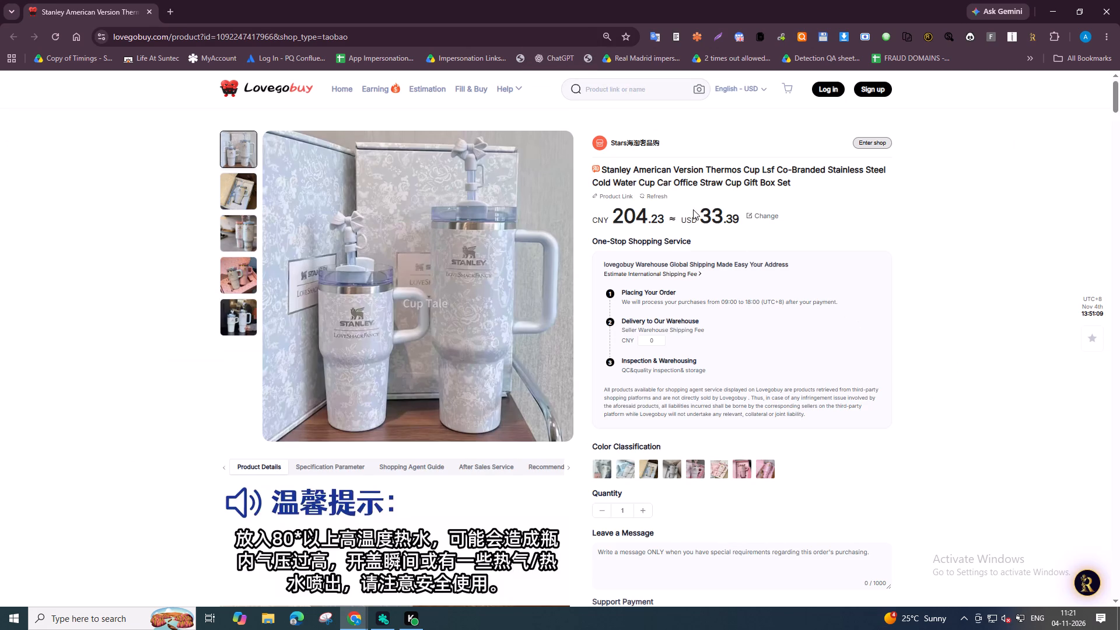
Check the Stanley American Version Thermos Cup Lsf Co-Branded listing's images and log its Taobao link in C29251 of the Quencher group.
left_click(249, 313)
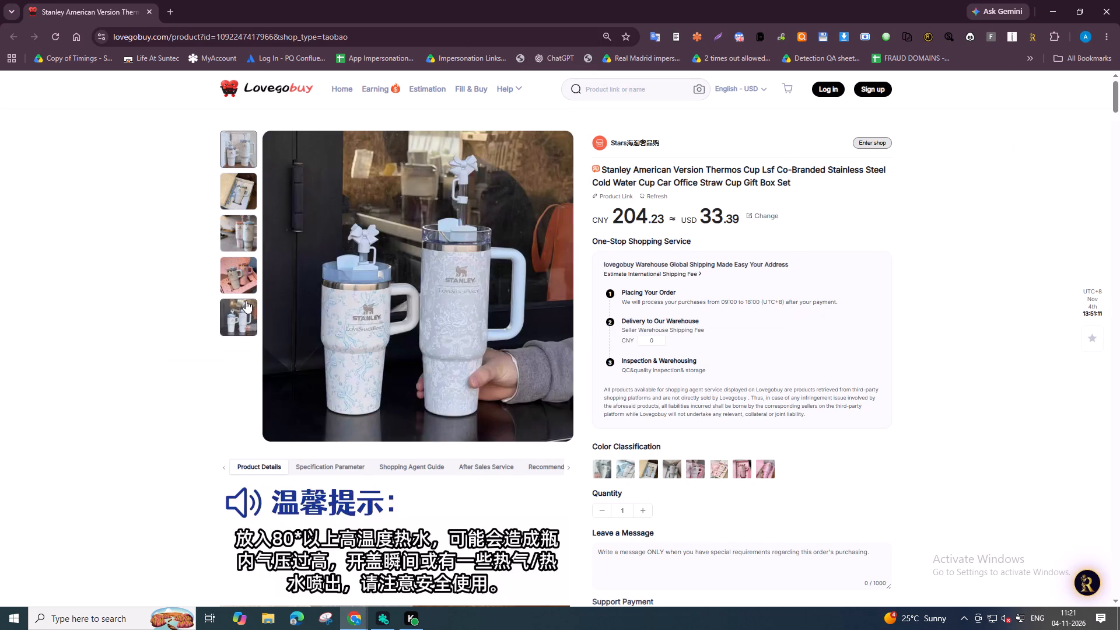
left_click(239, 269)
left_click(235, 232)
left_click(235, 205)
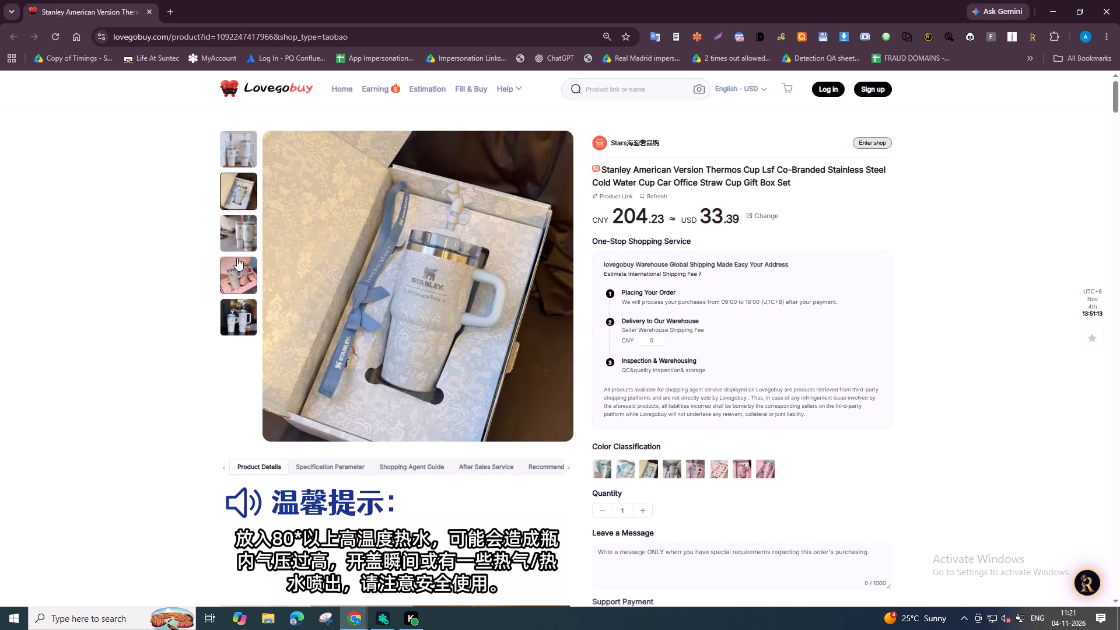
left_click(237, 239)
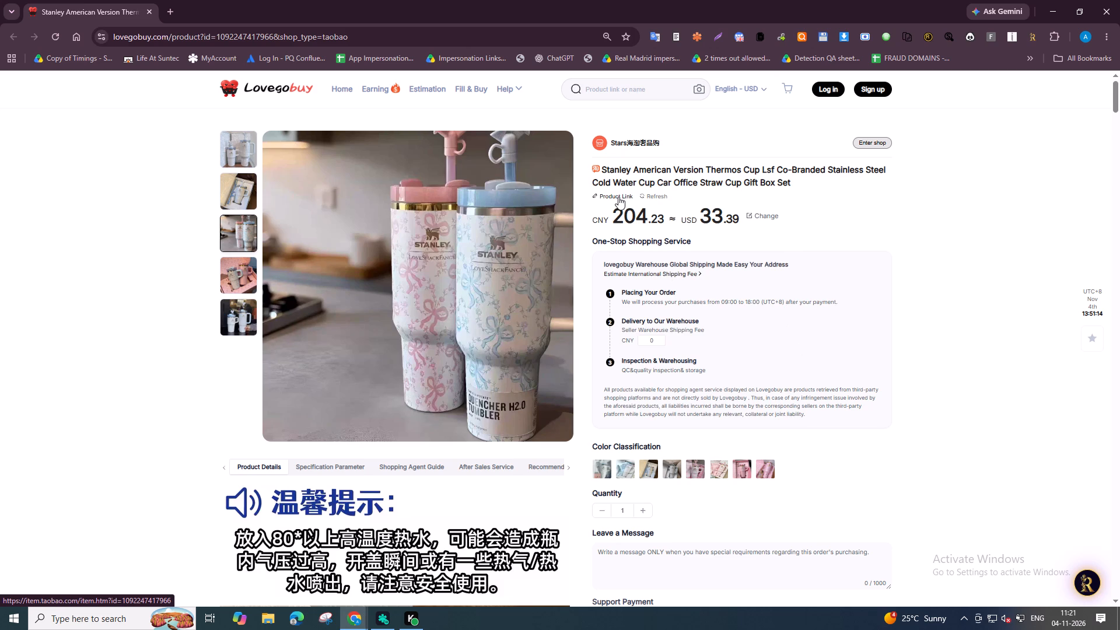
right_click(618, 197)
left_click(702, 321)
key("alt+Tab")
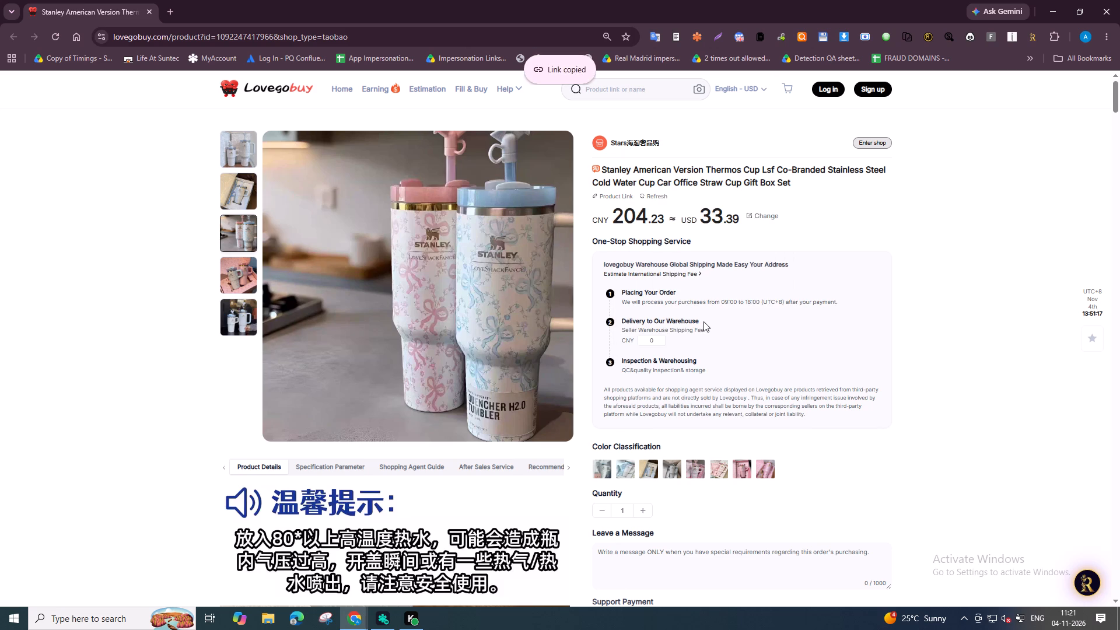
left_click(511, 372)
left_click(485, 326)
key("ctrl+v")
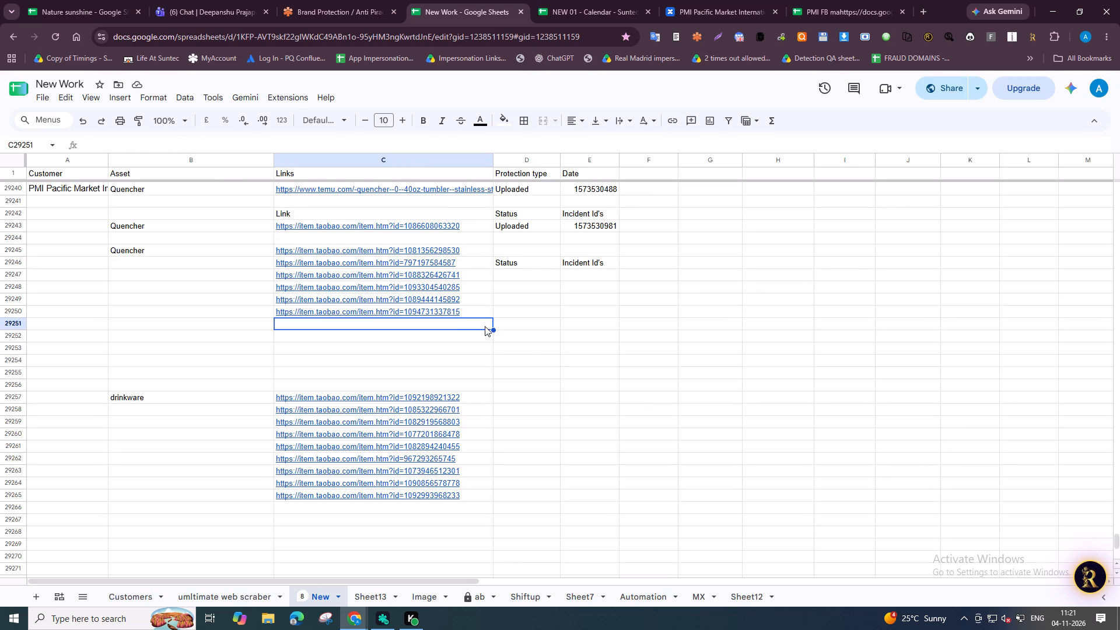
left_click(495, 383)
Look up the Taobao link from C29245 of New Work in Lovegobuy to recheck its listing.
left_click(480, 253)
key("ctrl+c")
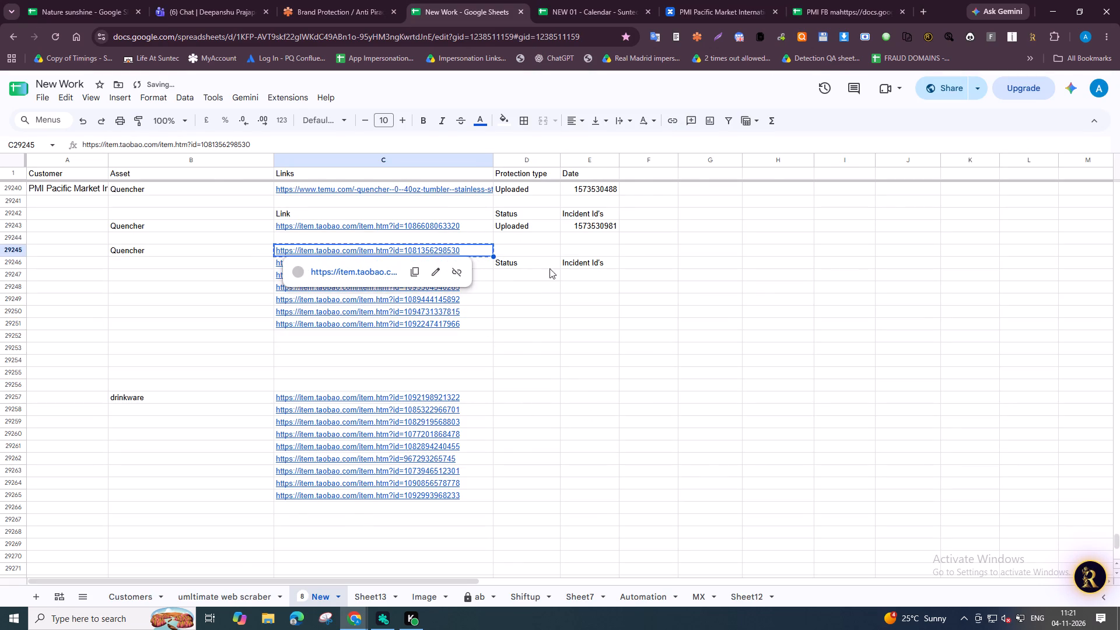
key("alt+Tab")
left_click(647, 103)
left_click(646, 99)
key("ctrl+v")
key("Return")
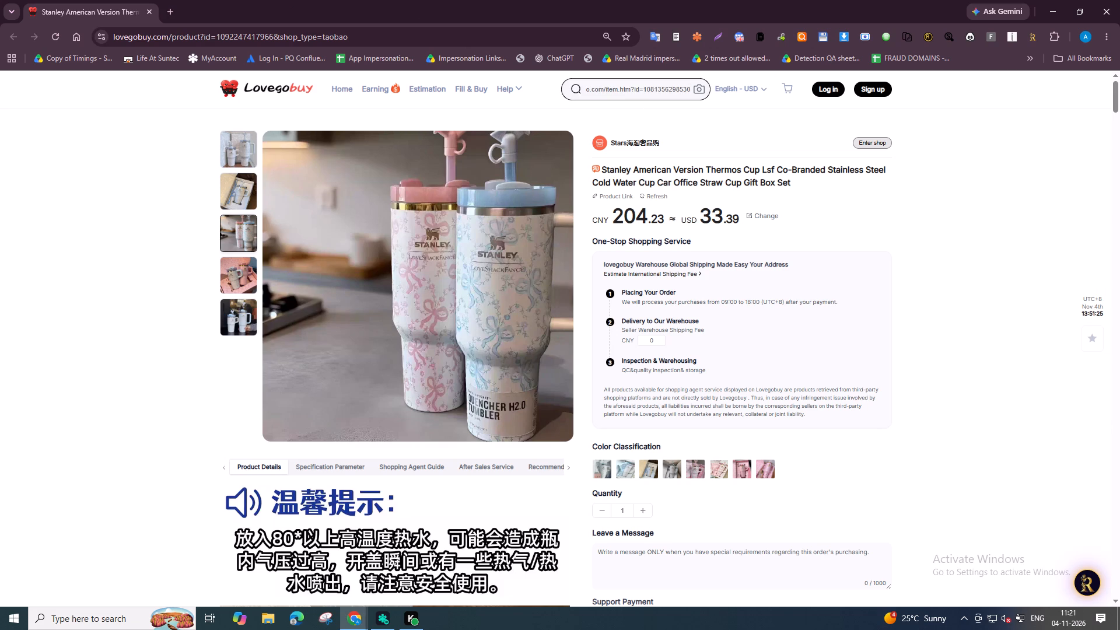
key("Return")
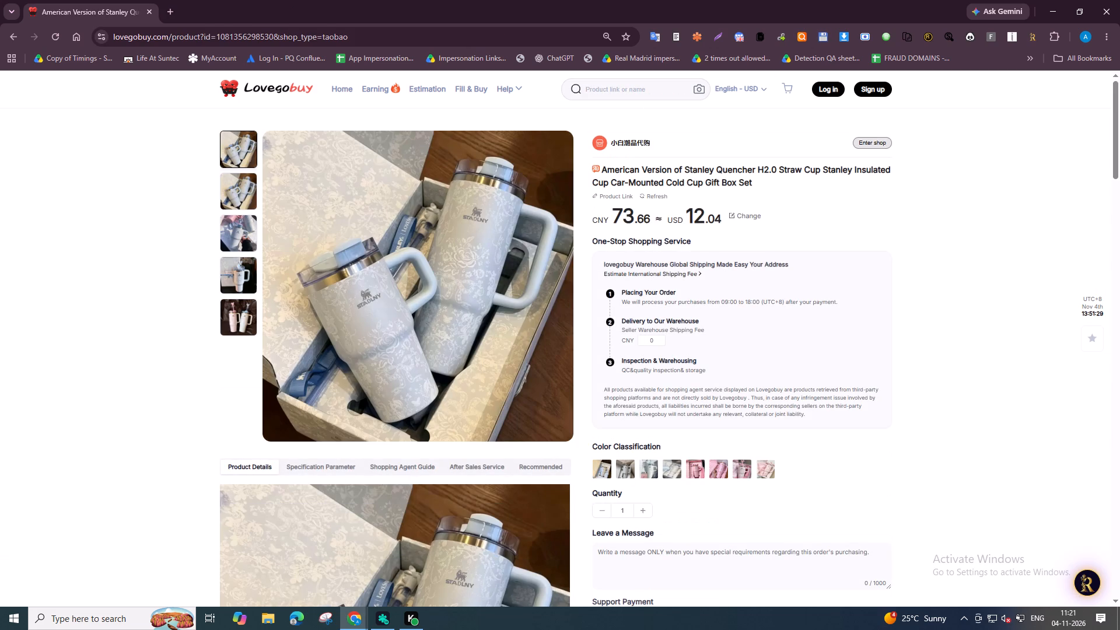
Look up the Taobao link from C29246 of New Work in Lovegobuy.
key("alt+Tab")
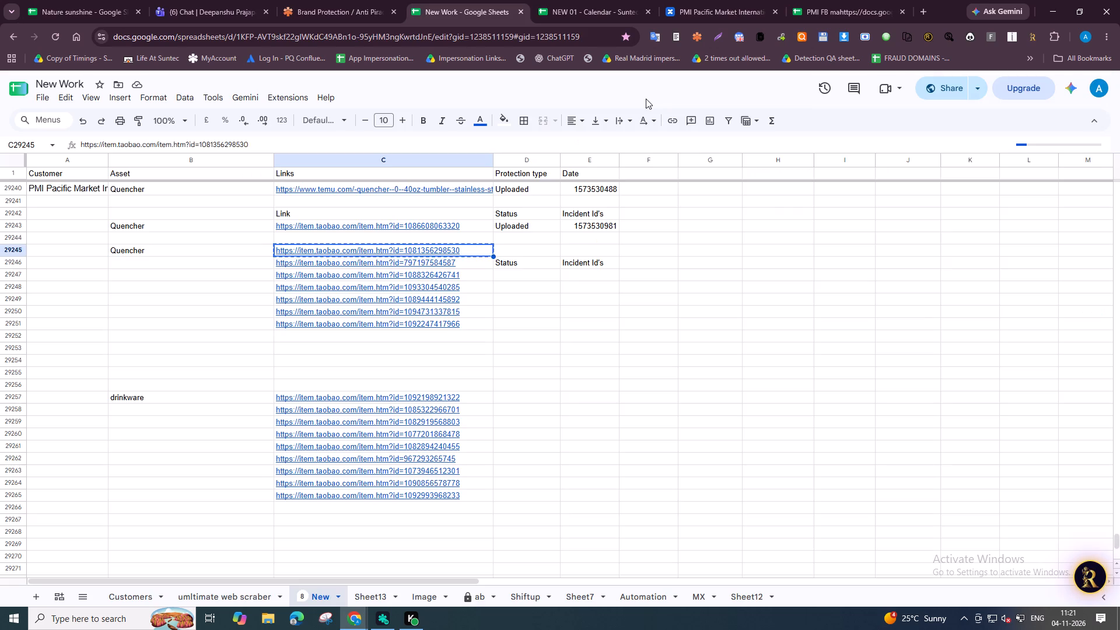
key("Down")
key("ctrl+c")
key("alt+Tab")
left_click(646, 99)
key("ctrl+v")
key("Return")
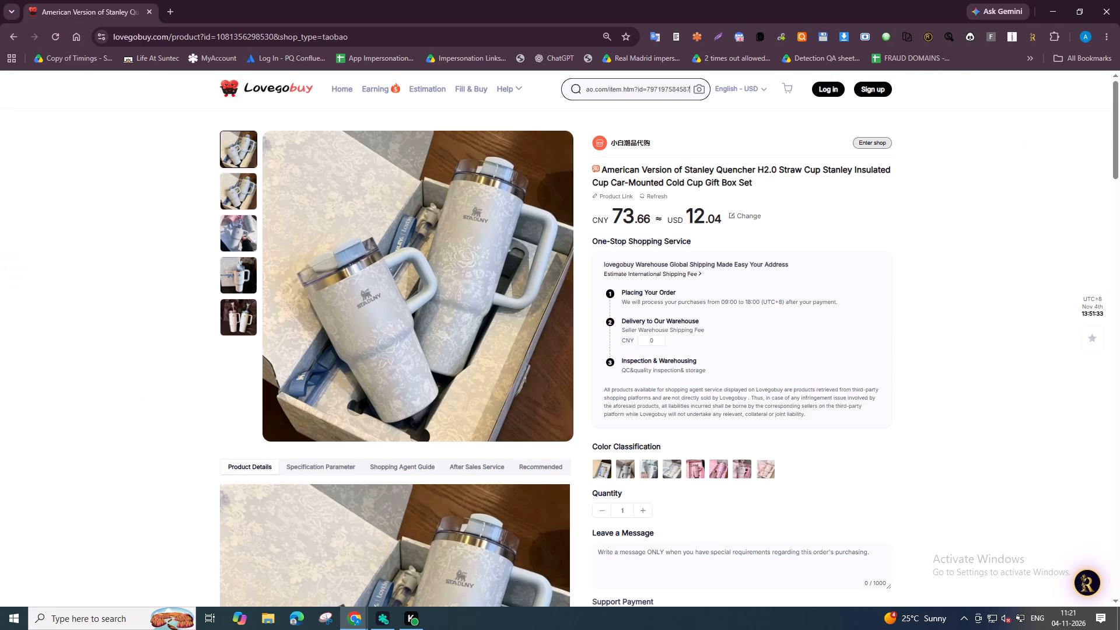
Recheck the Stanley Pro Giant Ice Cup listing's images and look up the Taobao link from C29247 in Lovegobuy.
key("alt+Tab")
key("Down")
key("ctrl+c")
key("alt+Tab")
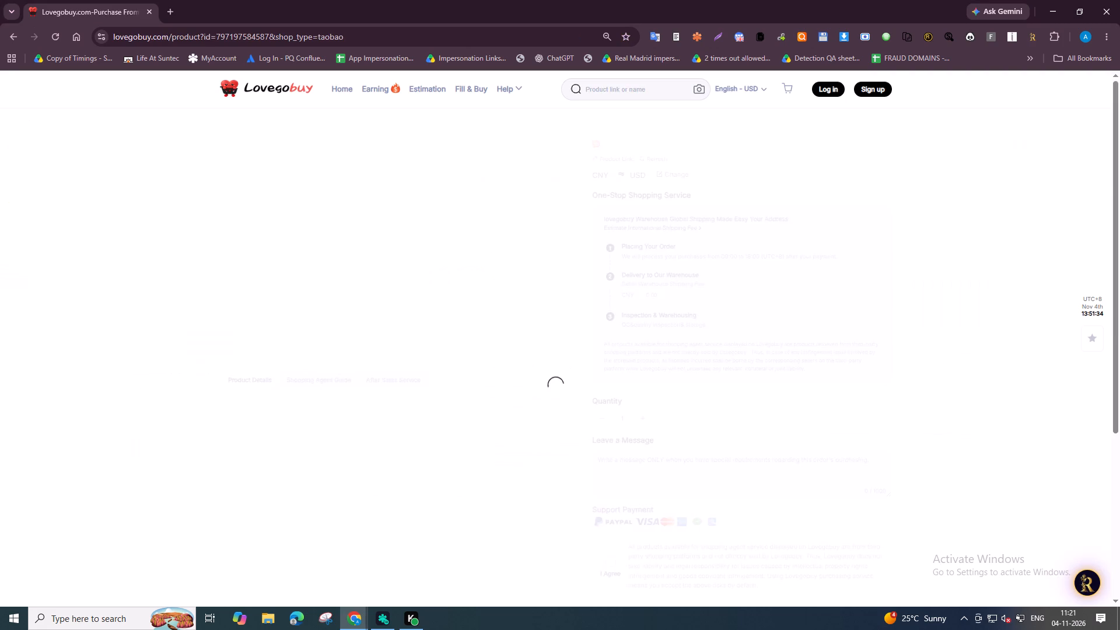
left_click(646, 99)
key("ctrl+v")
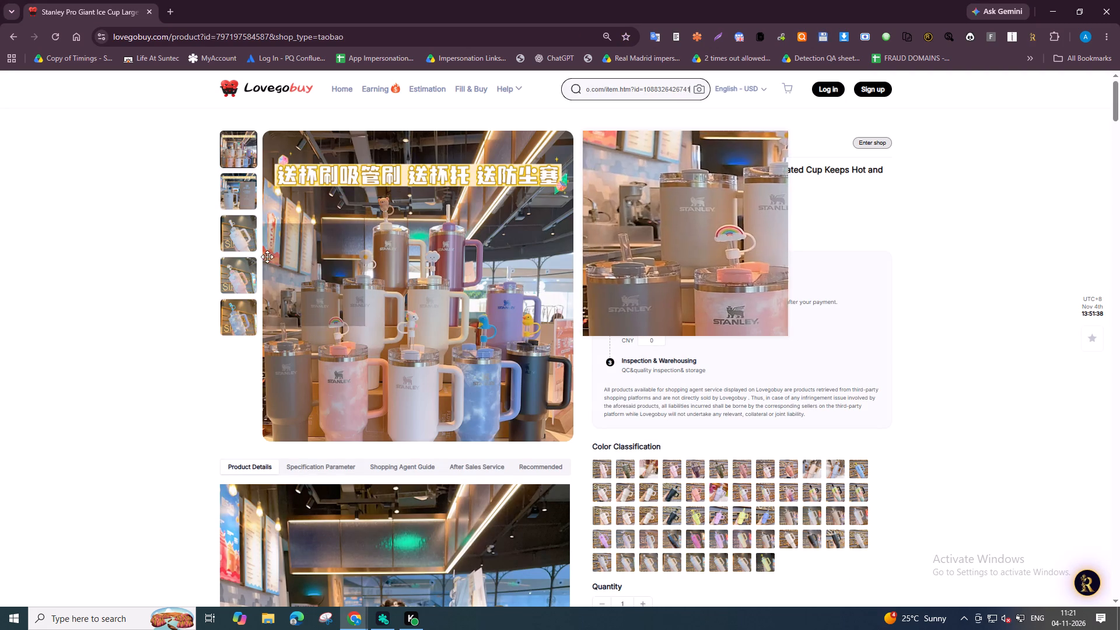
left_click(250, 240)
left_click(233, 184)
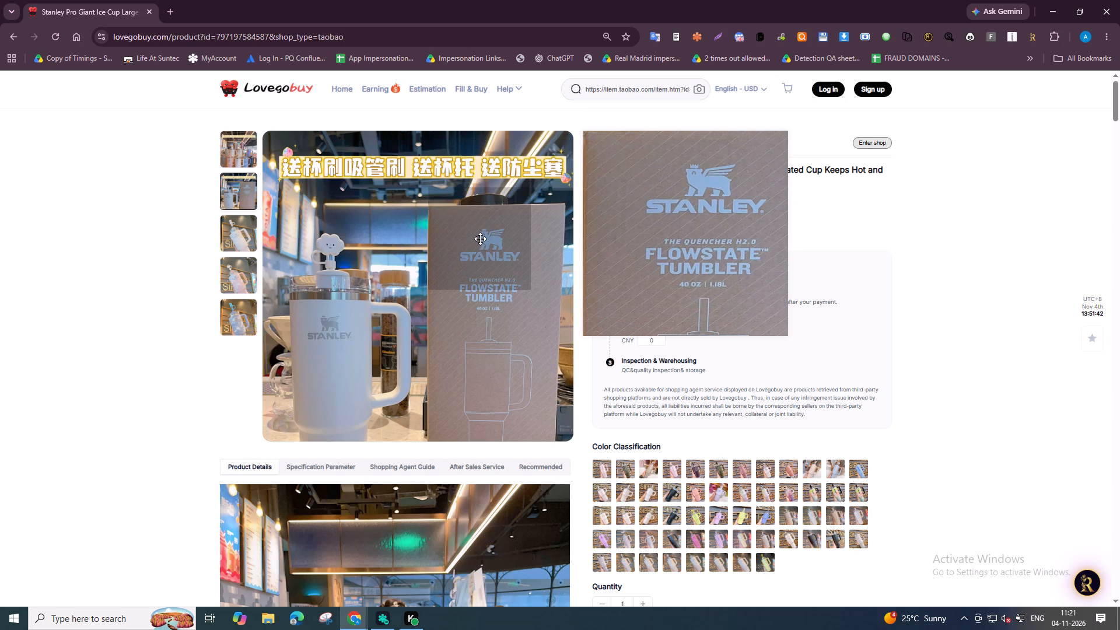
left_click(647, 96)
key("Return")
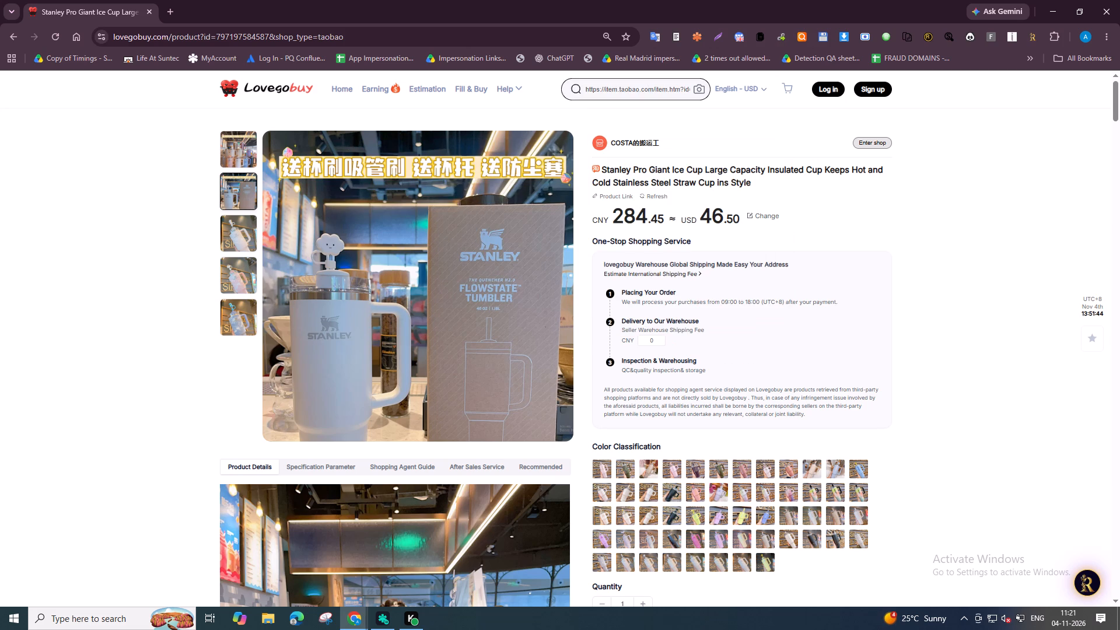
Look up the Taobao link from C29248 of New Work in Lovegobuy.
key("alt+Tab")
key("Down")
key("ctrl+c")
key("alt+Tab")
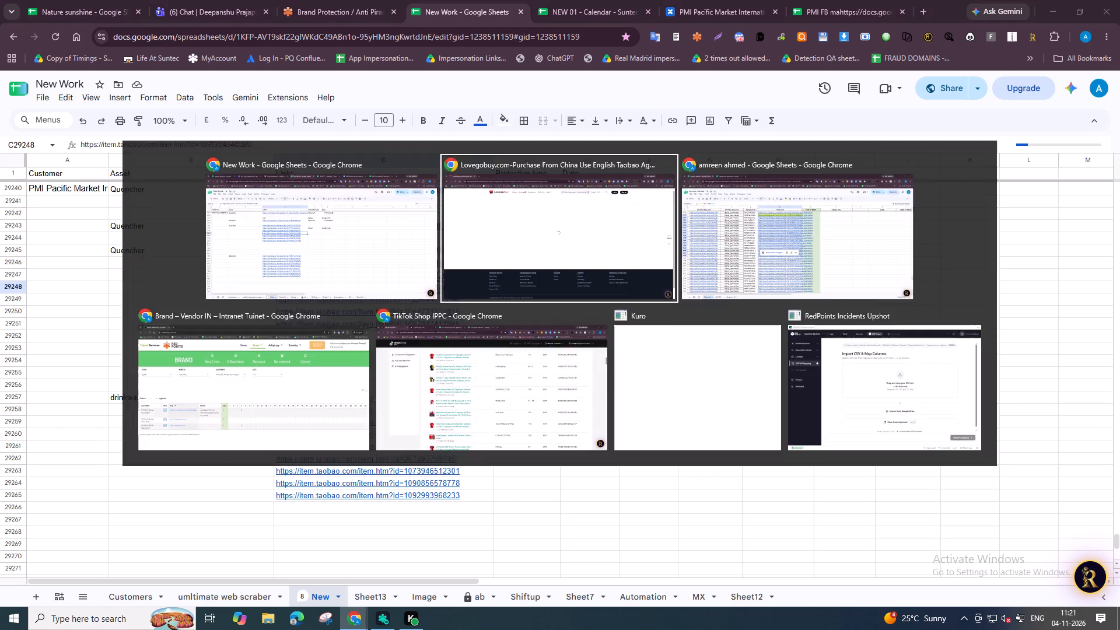
left_click(647, 96)
key("ctrl+v")
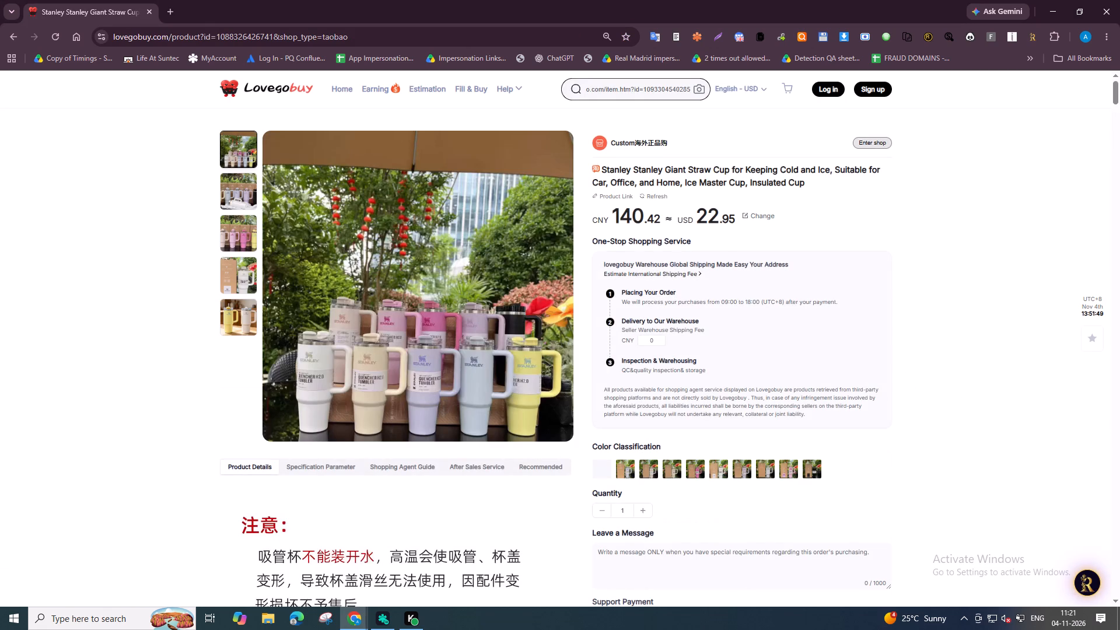
key("Return")
Look up the Taobao link from C29249 of New Work in Lovegobuy to recheck its listing.
key("alt+Tab")
key("Down")
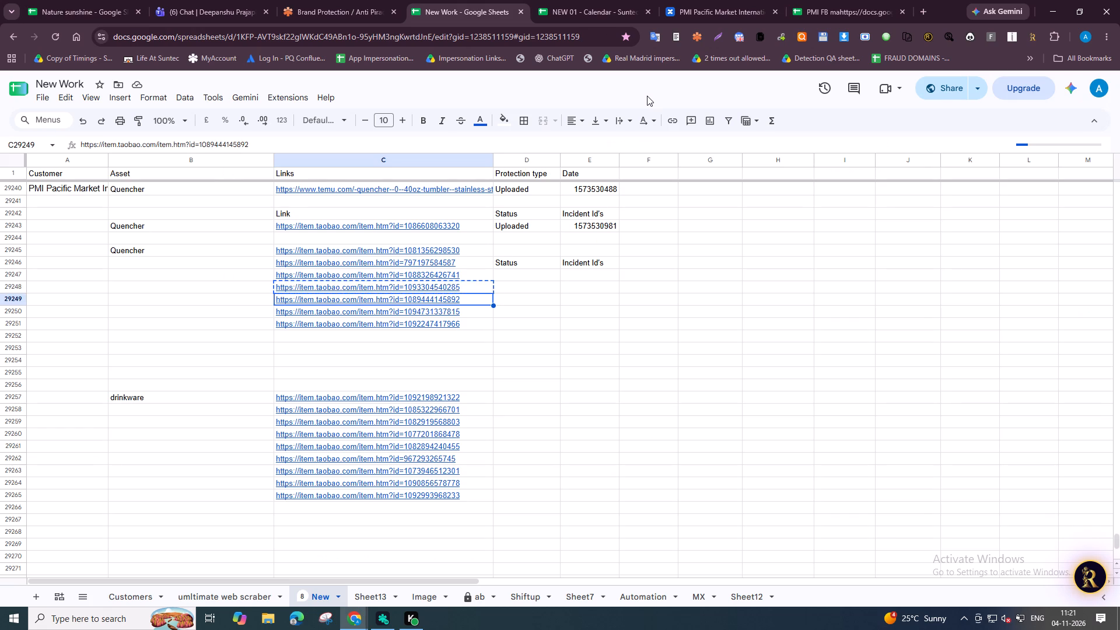
key("ctrl+c")
key("alt+Tab")
key("Return")
key("ctrl+v")
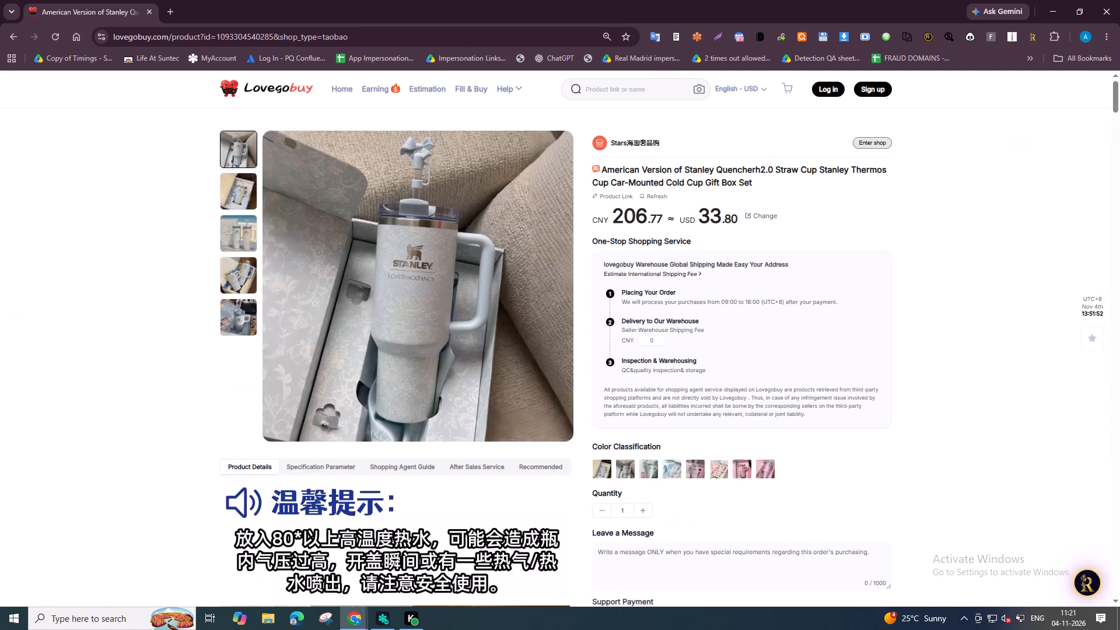
left_click(647, 96)
key("ctrl+v")
key("Return")
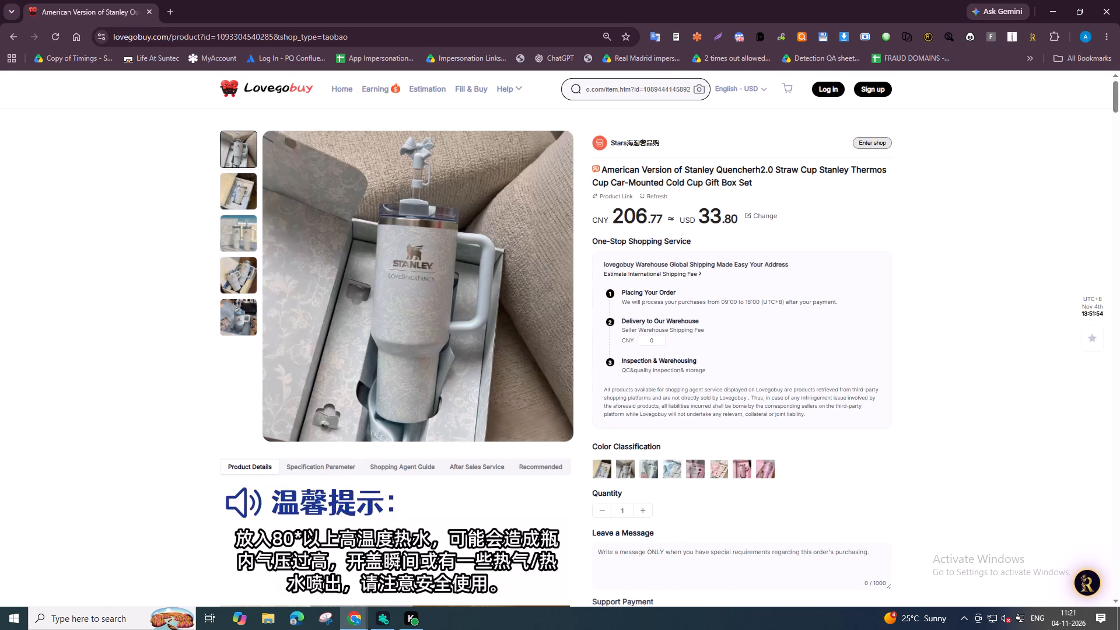
Look up the Taobao link from C29250 of New Work in Lovegobuy.
key("alt+Tab")
key("Down")
key("ctrl+c")
key("alt+Tab")
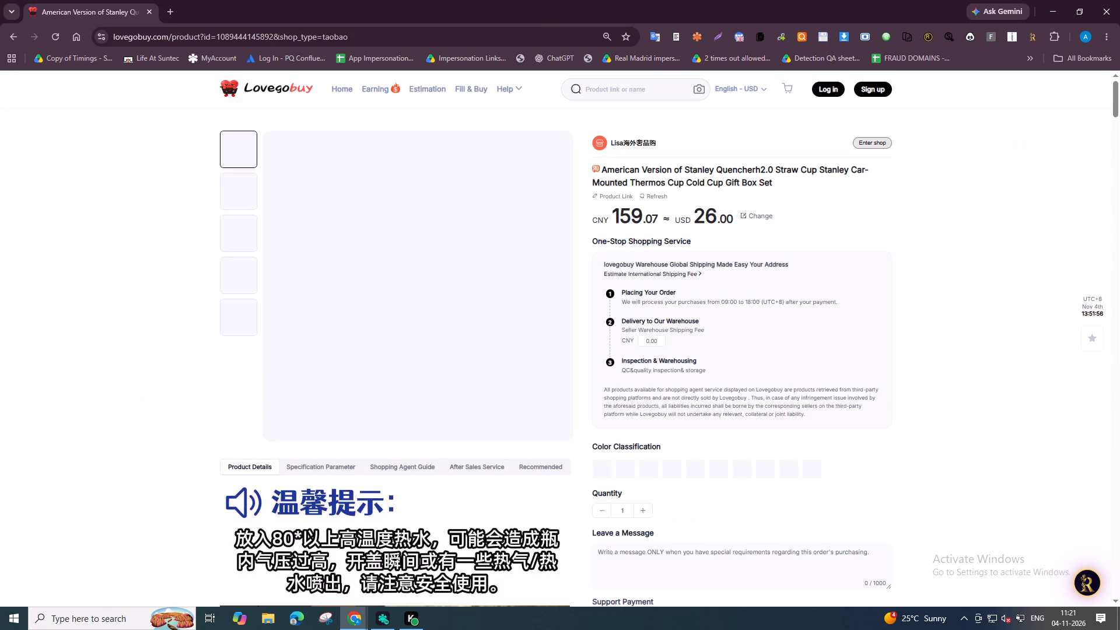
left_click(647, 96)
key("ctrl+v")
key("Return")
Look up the Taobao link from C29251, the last Quencher link in New Work, in Lovegobuy.
key("alt+Tab")
key("Down")
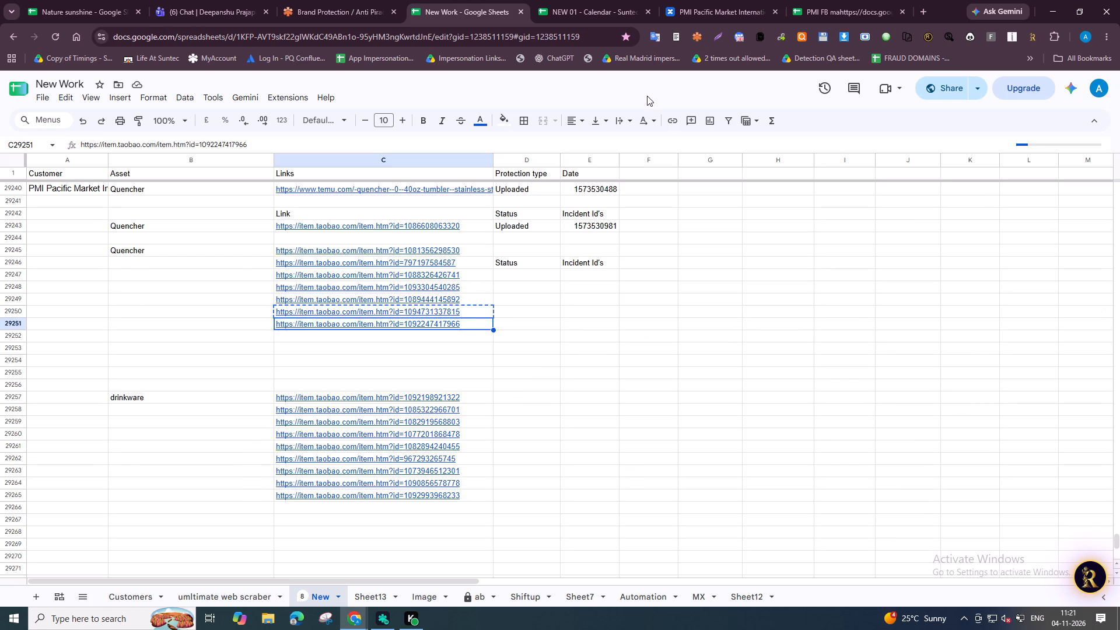
key("ctrl+c")
key("alt+Tab")
left_click(647, 96)
key("ctrl+v")
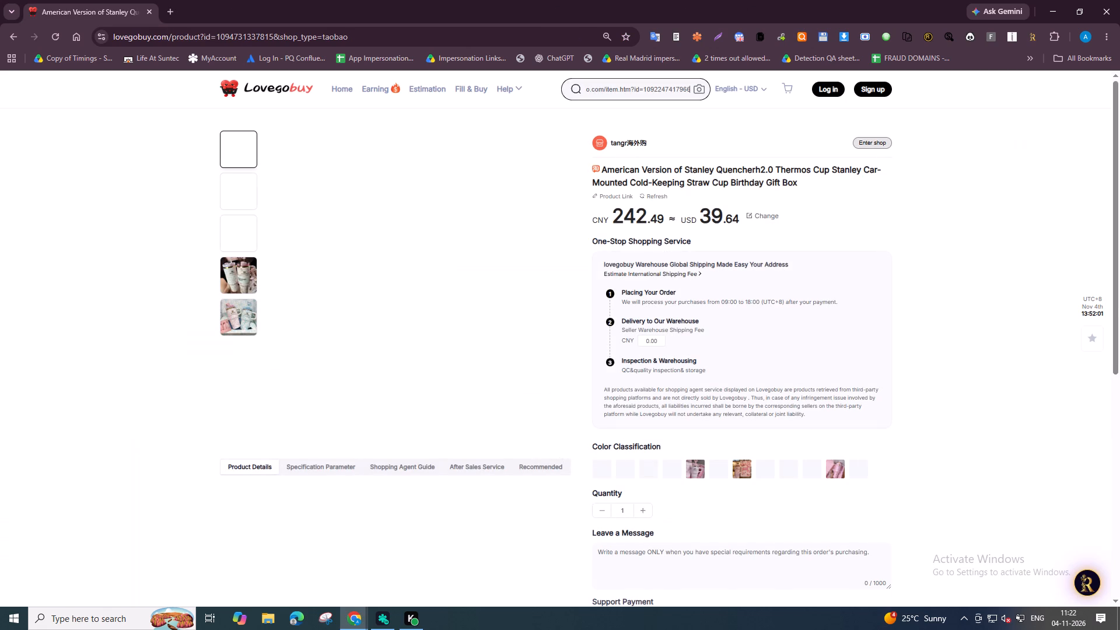
key("Return")
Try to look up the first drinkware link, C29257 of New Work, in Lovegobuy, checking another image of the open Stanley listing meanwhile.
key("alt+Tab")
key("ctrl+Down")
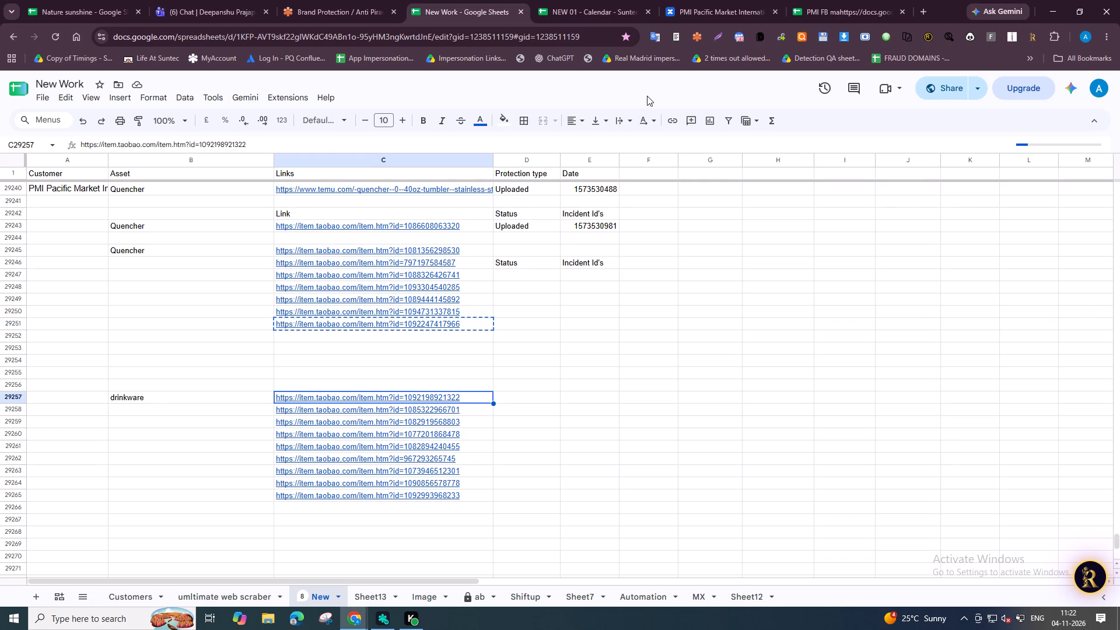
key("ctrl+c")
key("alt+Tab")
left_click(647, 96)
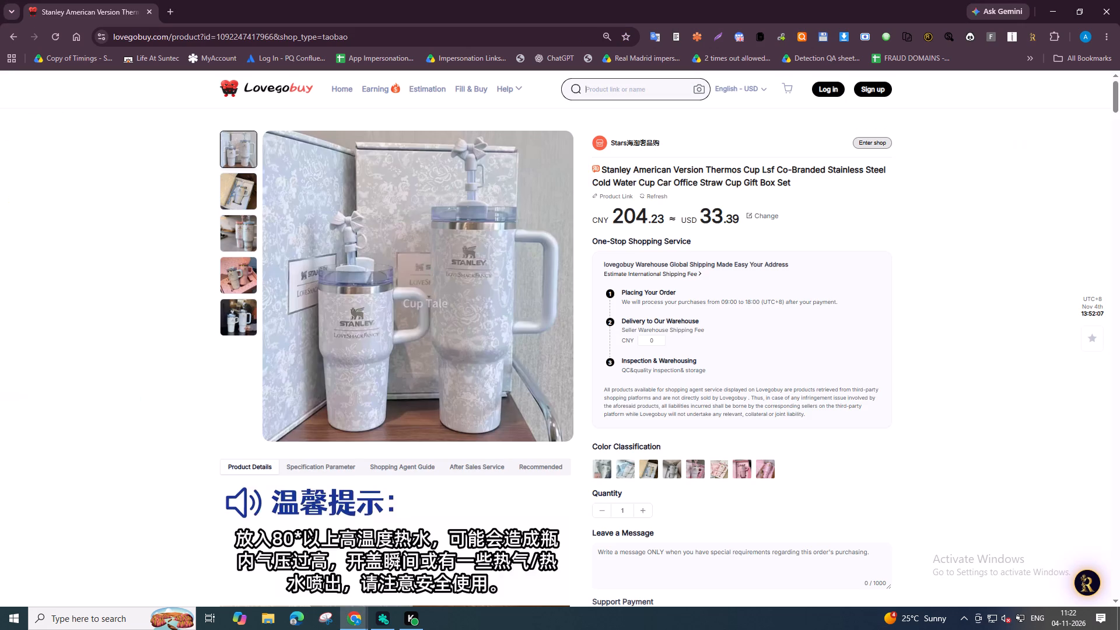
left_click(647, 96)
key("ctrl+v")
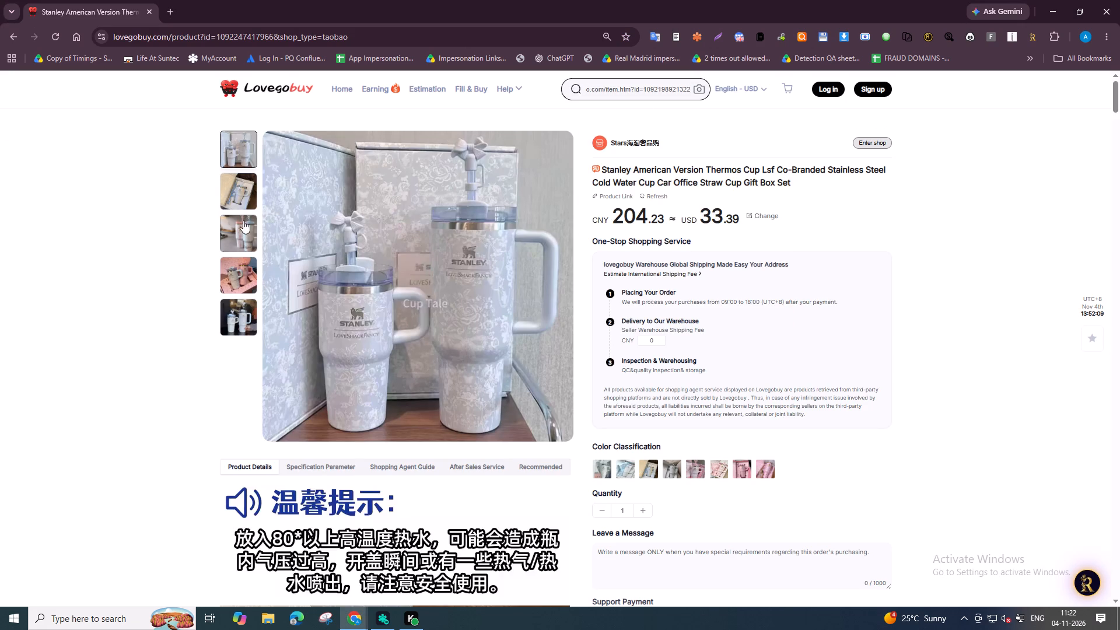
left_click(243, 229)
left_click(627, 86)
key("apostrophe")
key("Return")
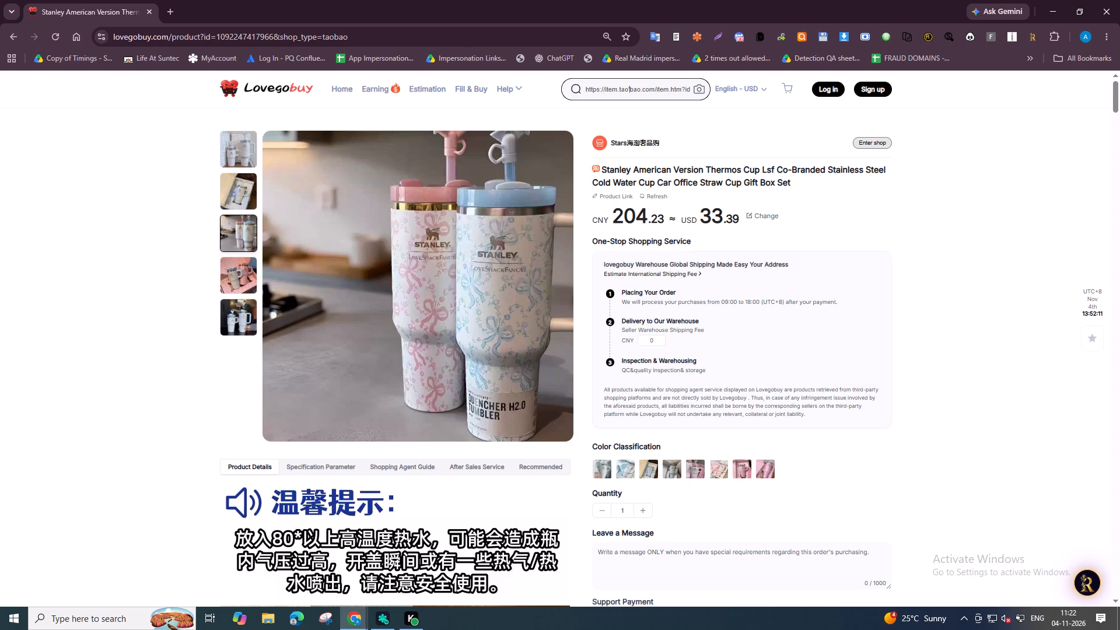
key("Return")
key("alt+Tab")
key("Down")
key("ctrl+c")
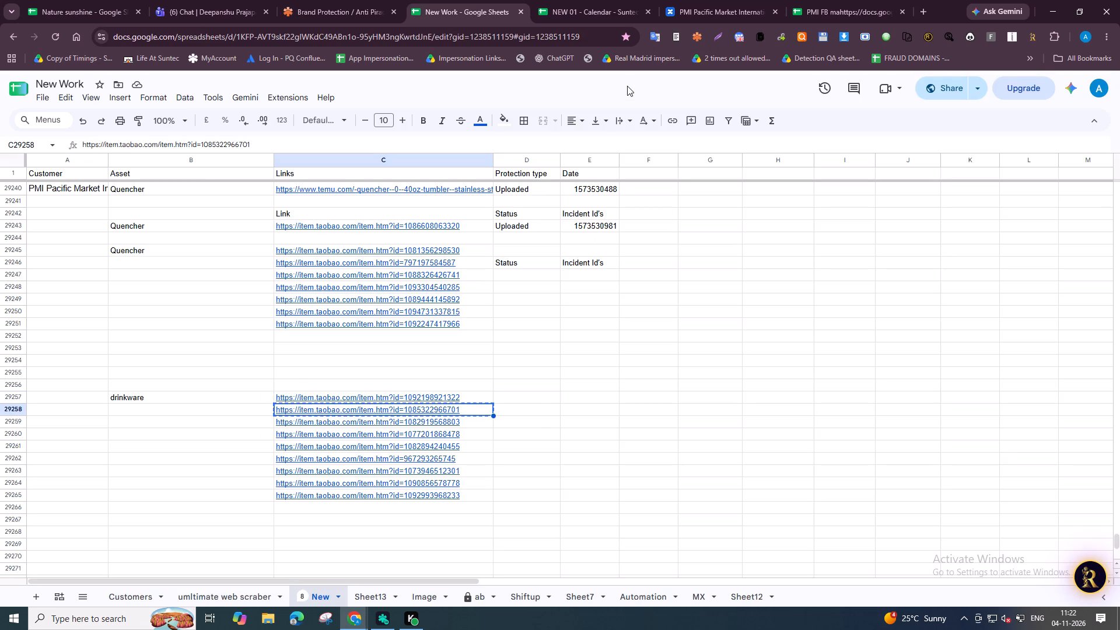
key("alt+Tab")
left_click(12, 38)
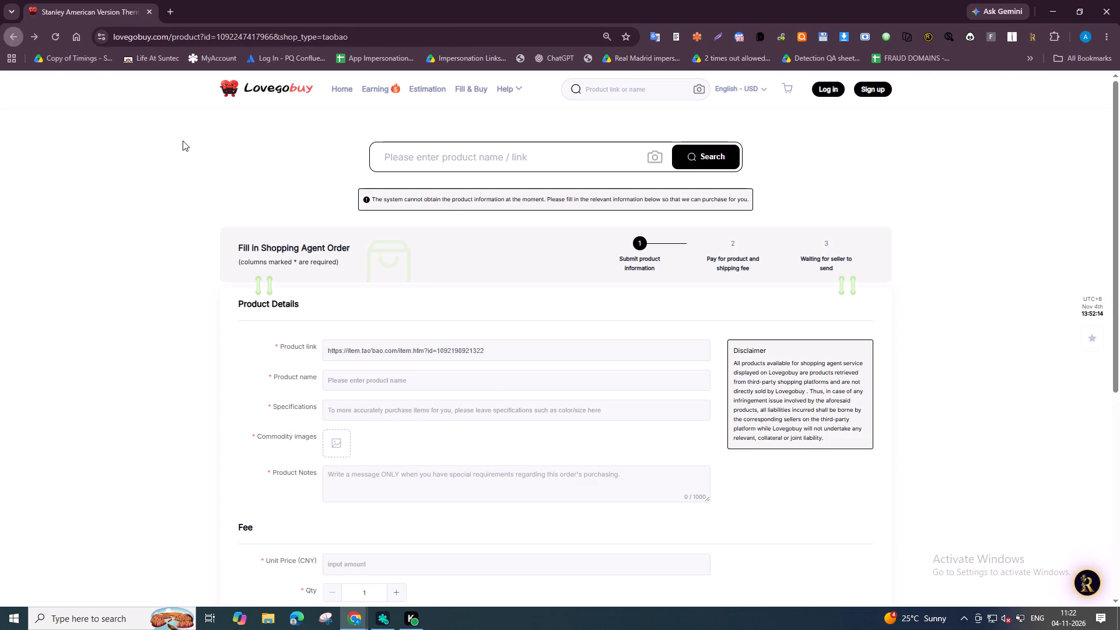
Look up the Taobao link from C29257, the first drinkware link in New Work, in Lovegobuy.
key("alt+Tab")
left_click(466, 393)
key("ctrl+c")
key("alt+Tab")
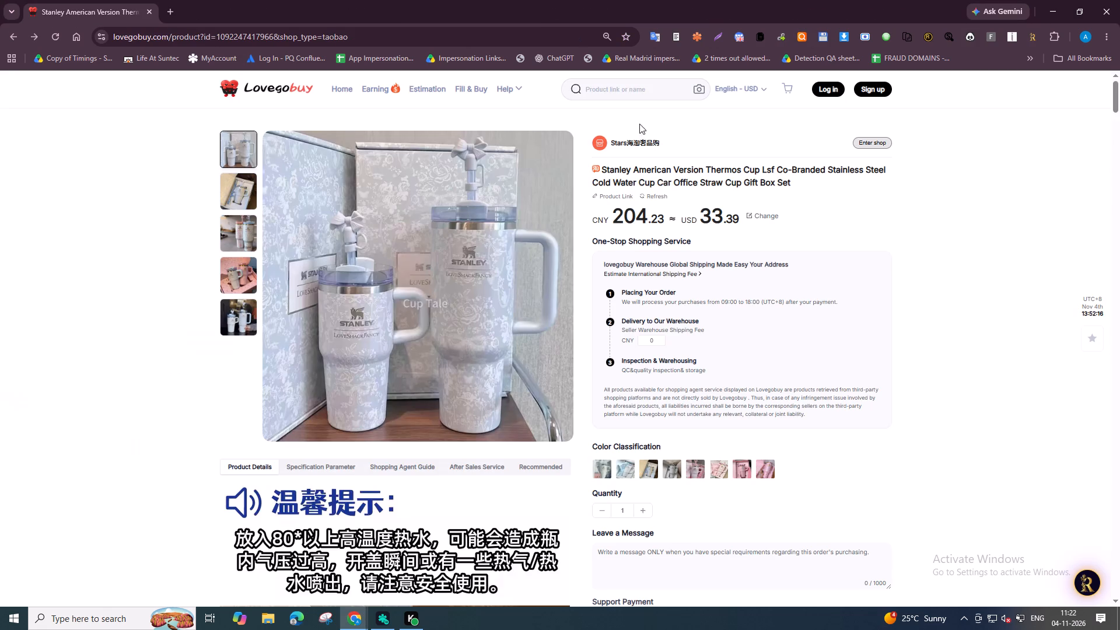
left_click(631, 92)
key("ctrl+v")
key("Return")
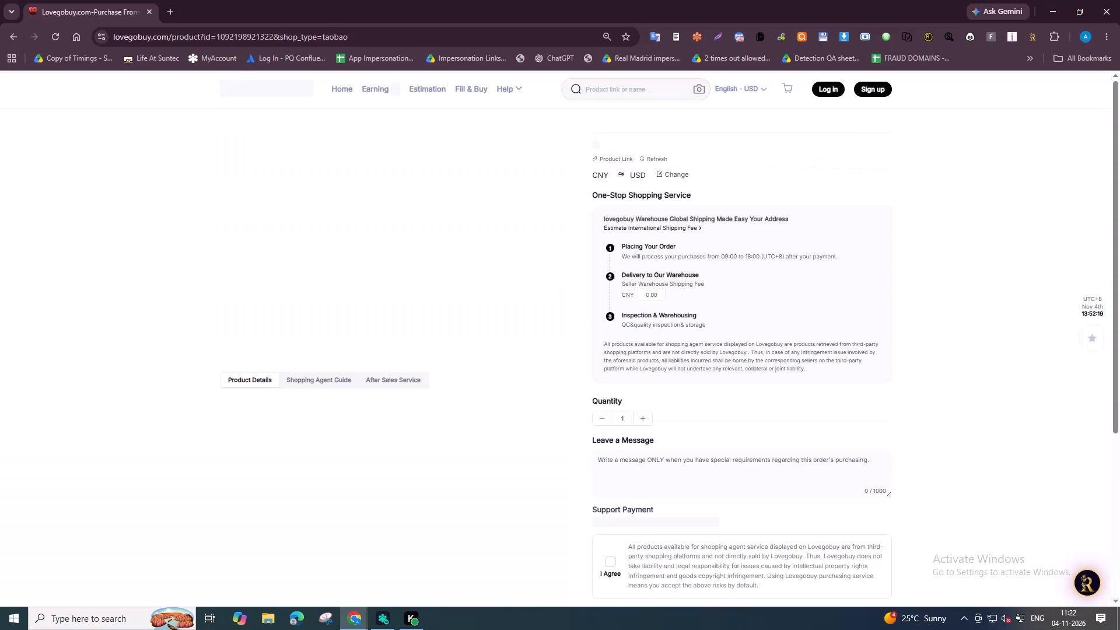
Look up the Taobao link from C29258 of New Work in Lovegobuy.
key("alt+Tab")
key("Down")
key("ctrl+c")
key("alt+Tab")
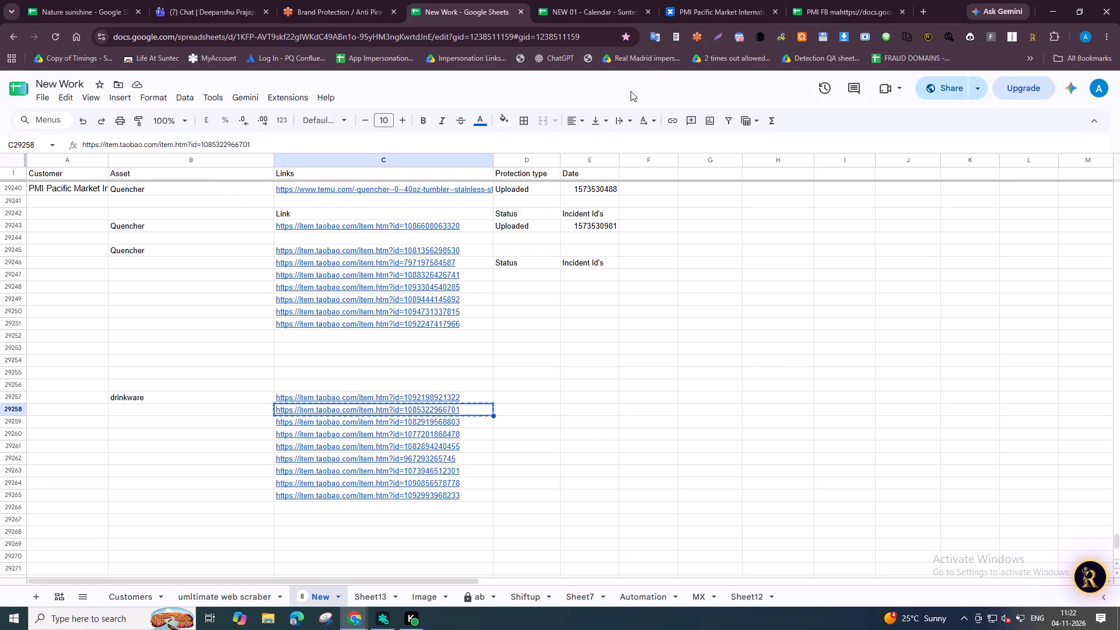
left_click(631, 91)
key("ctrl+v")
key("Return")
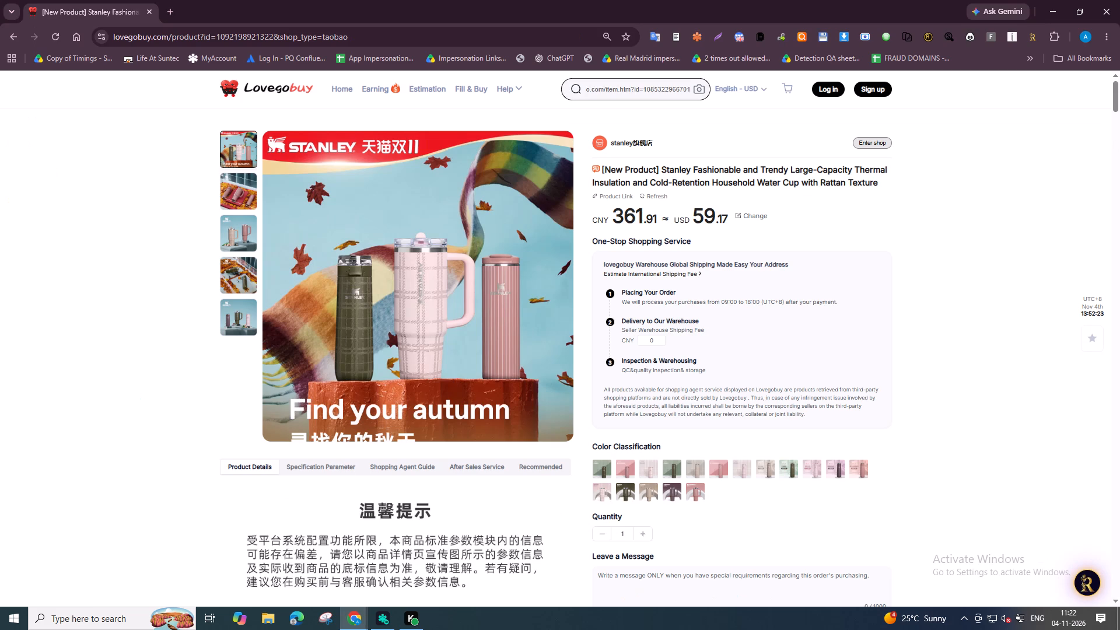
Look up the Taobao link from C29259 of New Work in Lovegobuy.
key("alt+Tab")
key("Down")
key("ctrl+c")
key("alt+Tab")
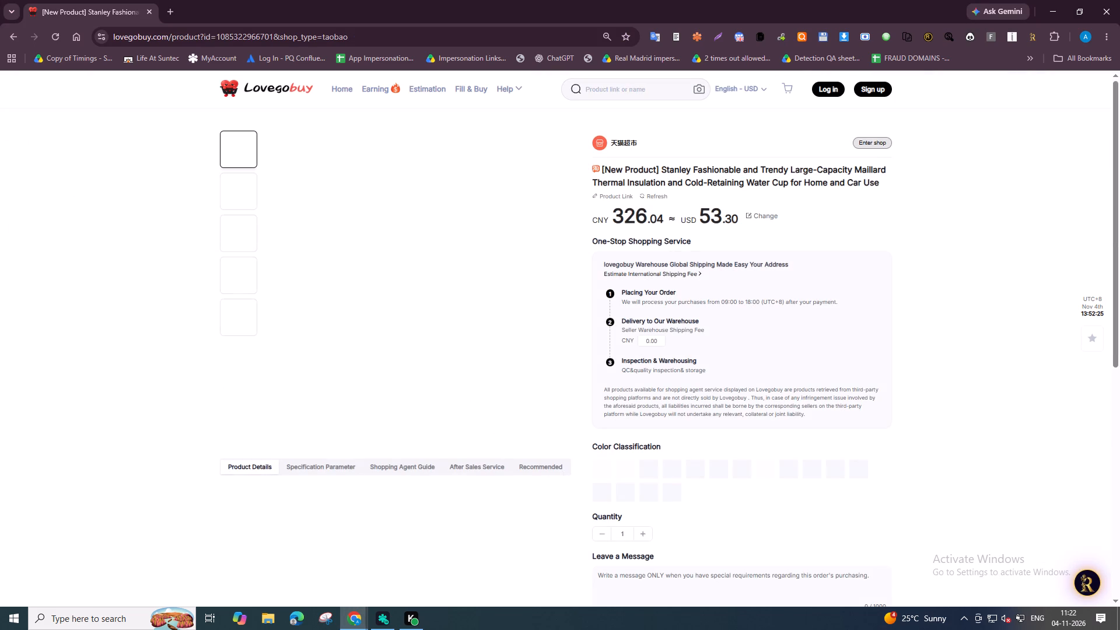
left_click(631, 91)
key("ctrl+v")
key("Return")
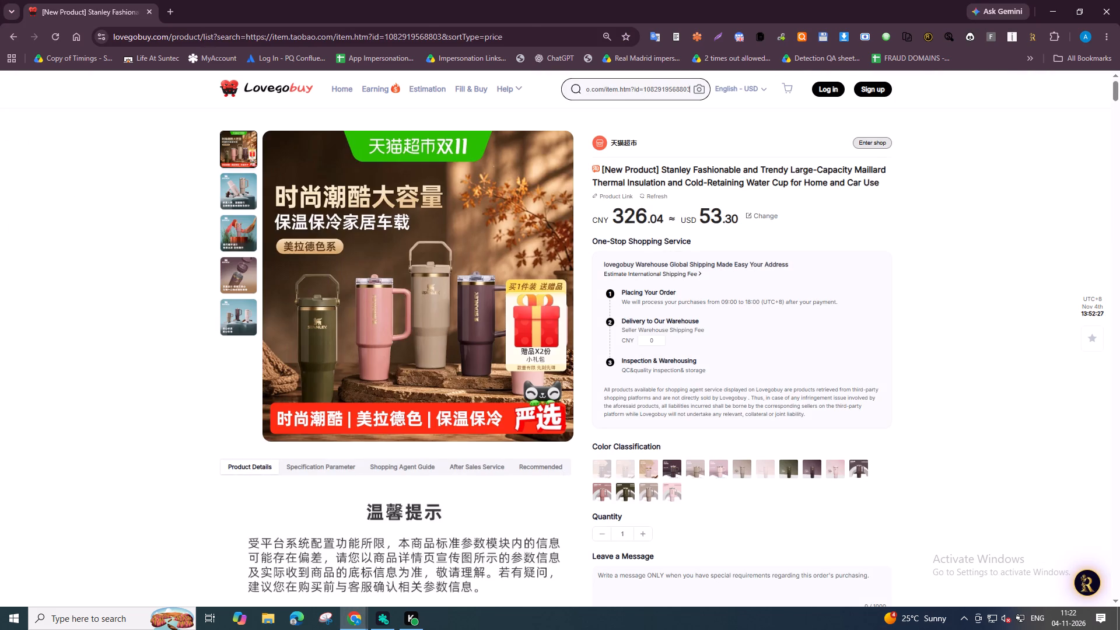
Look up the Taobao link from C29260 of New Work in Lovegobuy.
key("alt+Tab")
key("Down")
key("ctrl+c")
key("alt+Tab")
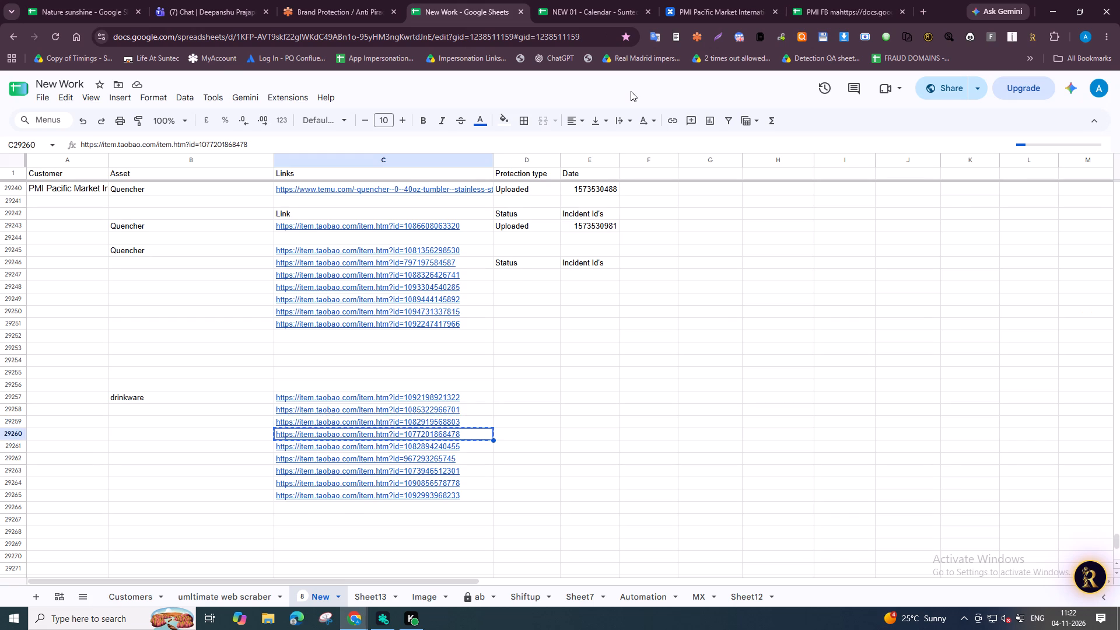
left_click(631, 91)
key("ctrl+v")
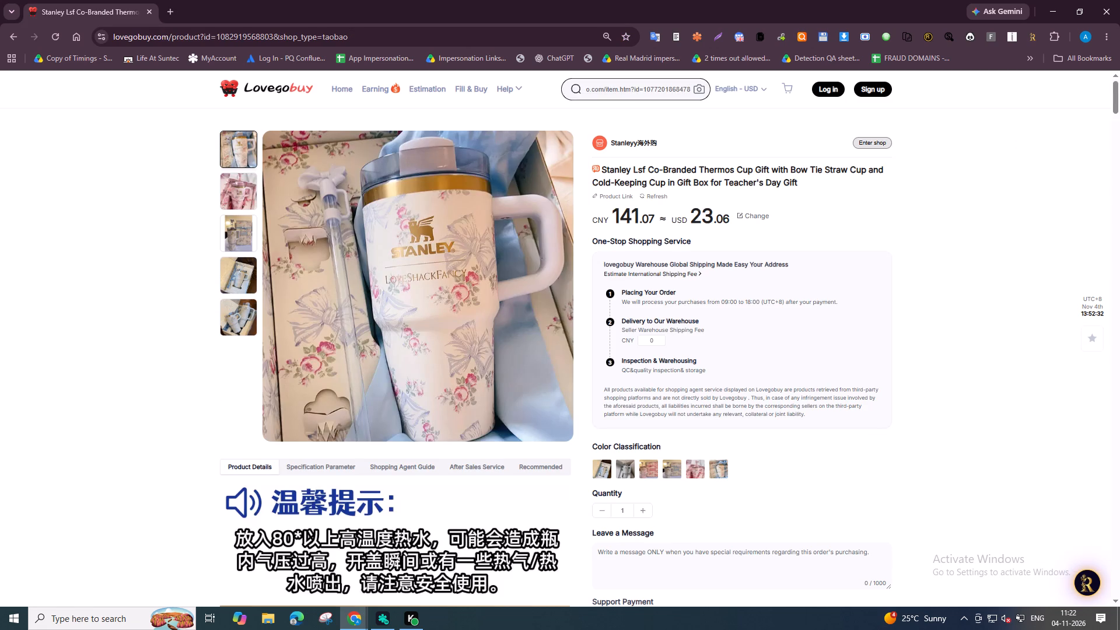
key("Return")
Look up the Taobao link from C29261 of New Work in Lovegobuy.
key("alt+Tab")
key("Down")
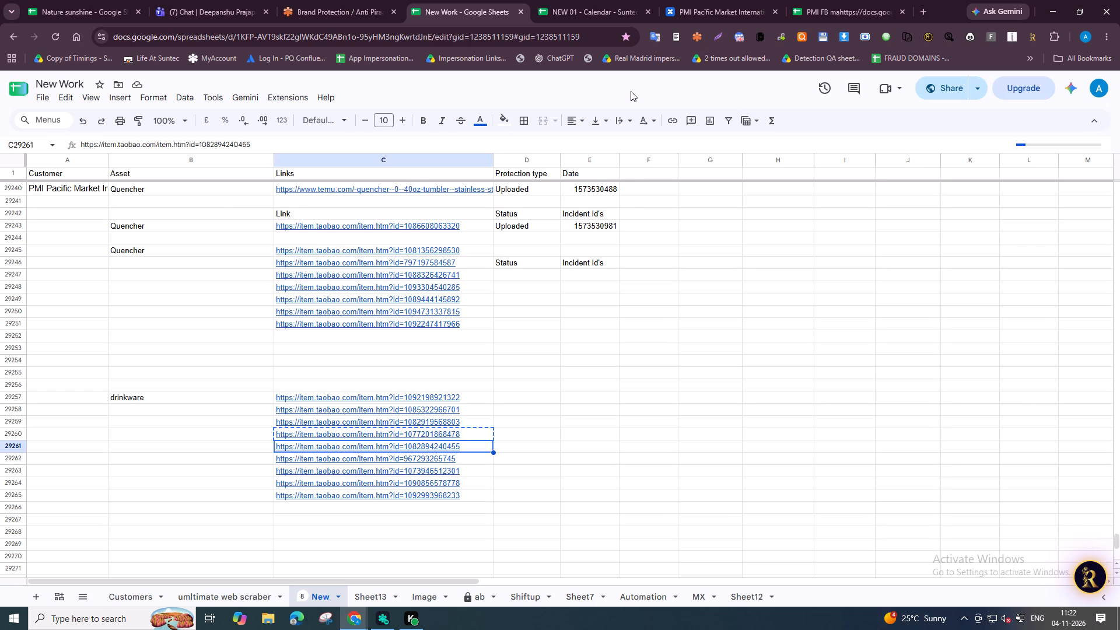
key("ctrl+c")
key("alt+Tab")
left_click(631, 91)
key("ctrl+v")
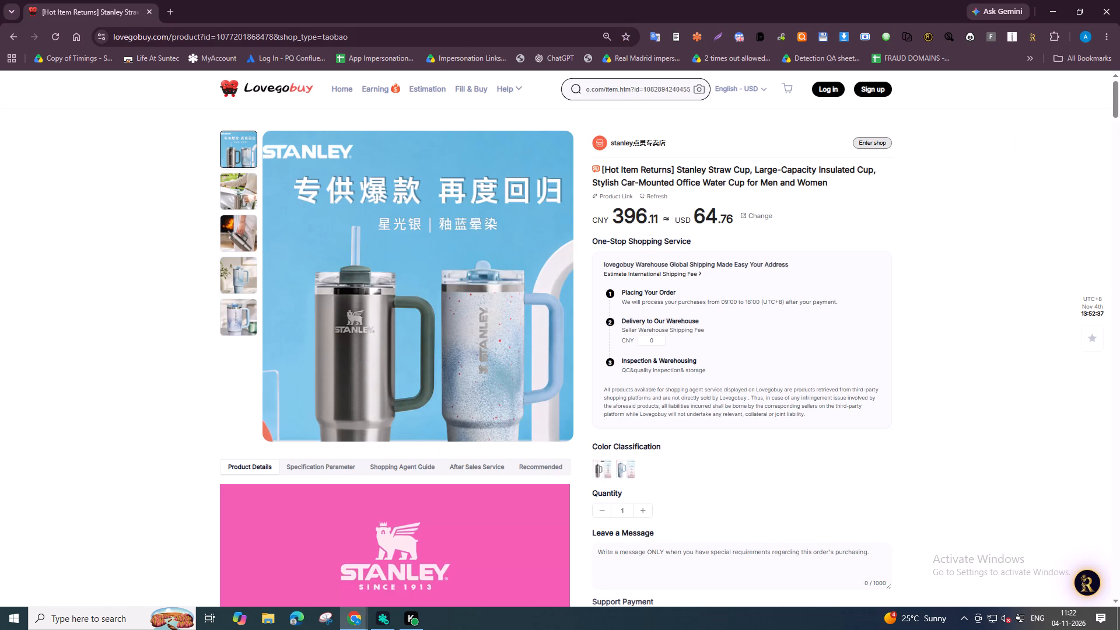
key("Return")
Look up the Taobao link from C29262 of New Work in Lovegobuy.
key("alt+Tab")
key("Down")
key("ctrl+c")
key("alt+Tab")
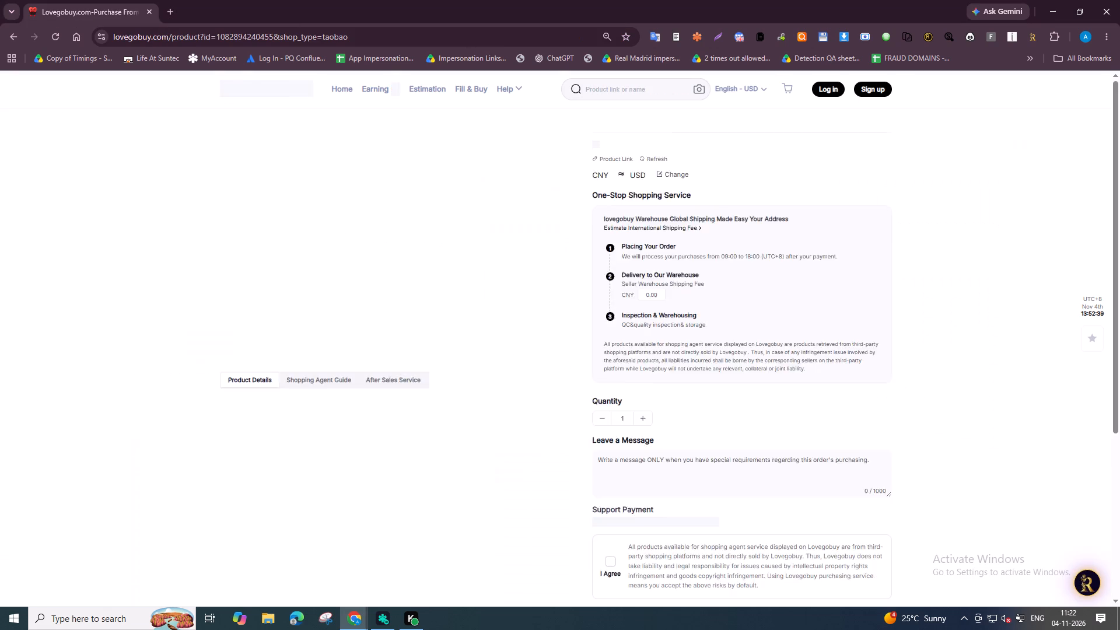
left_click(631, 91)
key("ctrl+v")
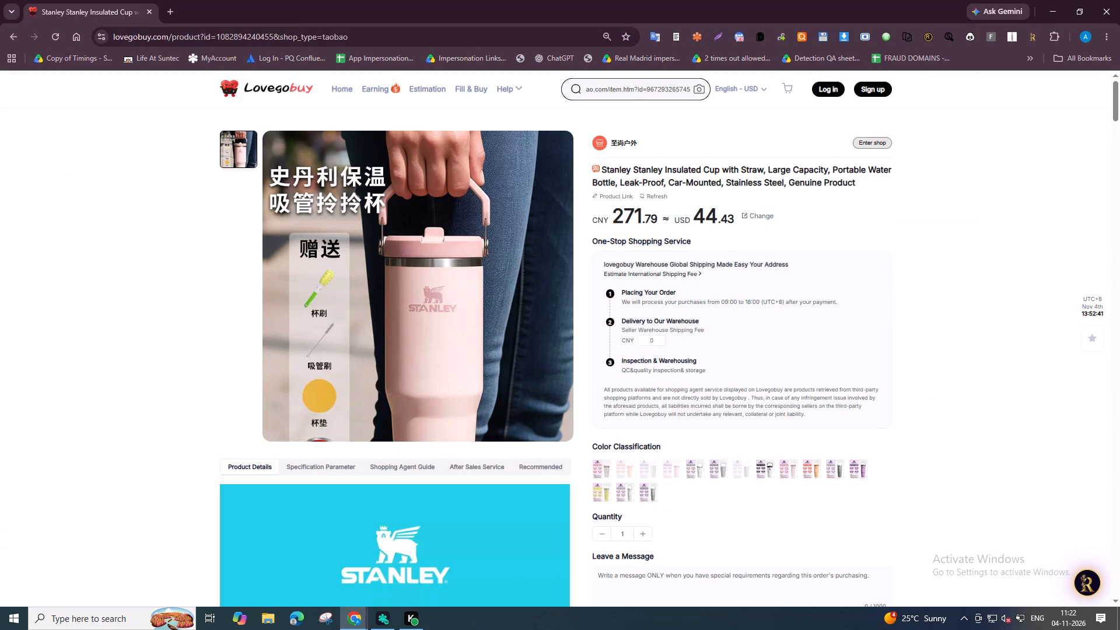
key("Return")
Look up the Taobao link from C29263 of New Work in Lovegobuy.
key("alt+Tab")
key("Down")
key("ctrl+c")
key("alt+Tab")
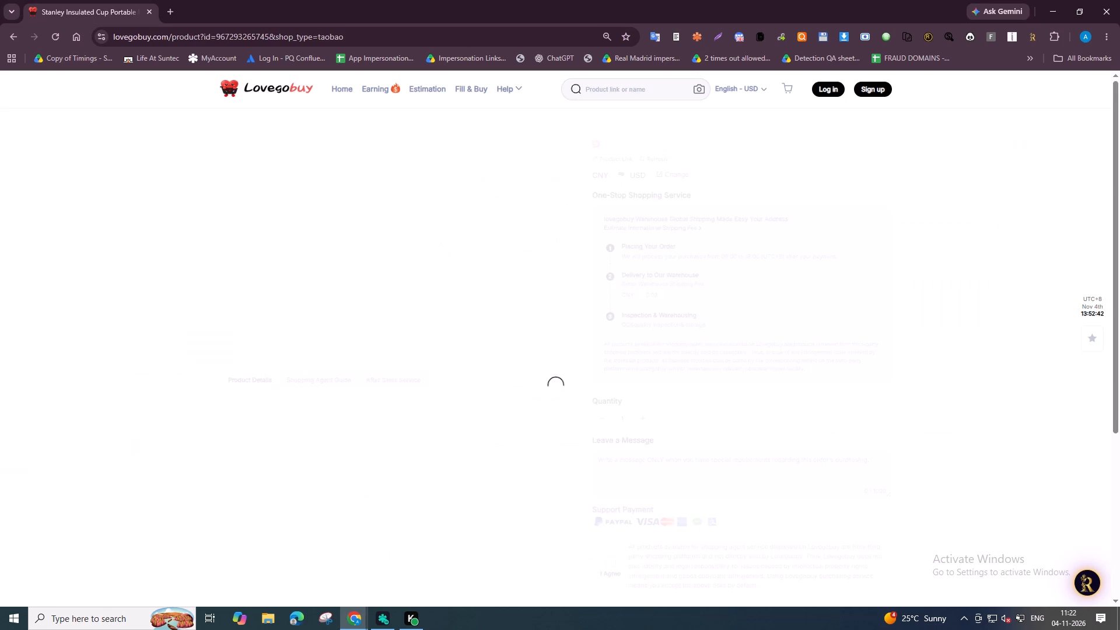
left_click(631, 91)
key("ctrl+v")
key("Return")
Look up the Taobao link from C29264 of New Work in Lovegobuy.
key("alt+Tab")
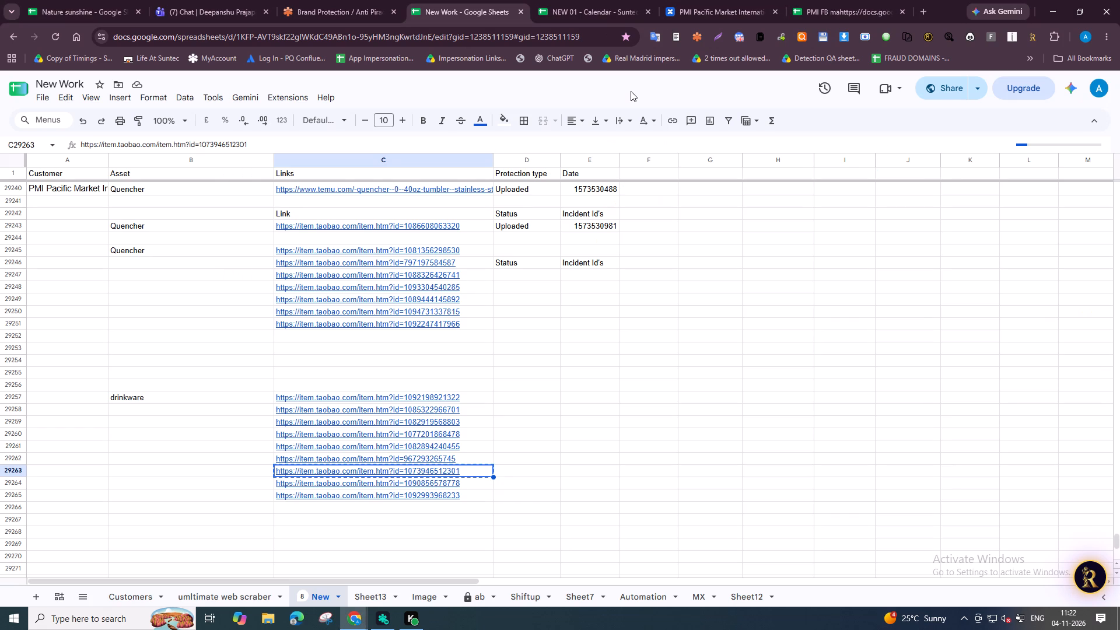
key("Down")
key("ctrl+c")
key("alt+Tab")
left_click(631, 91)
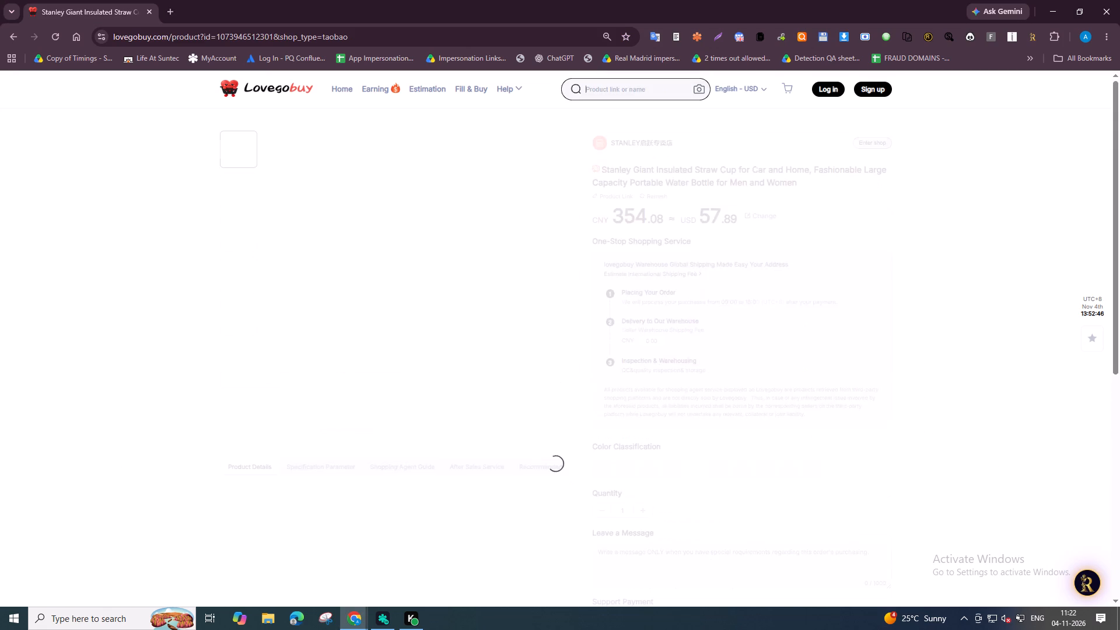
key("ctrl+v")
key("Return")
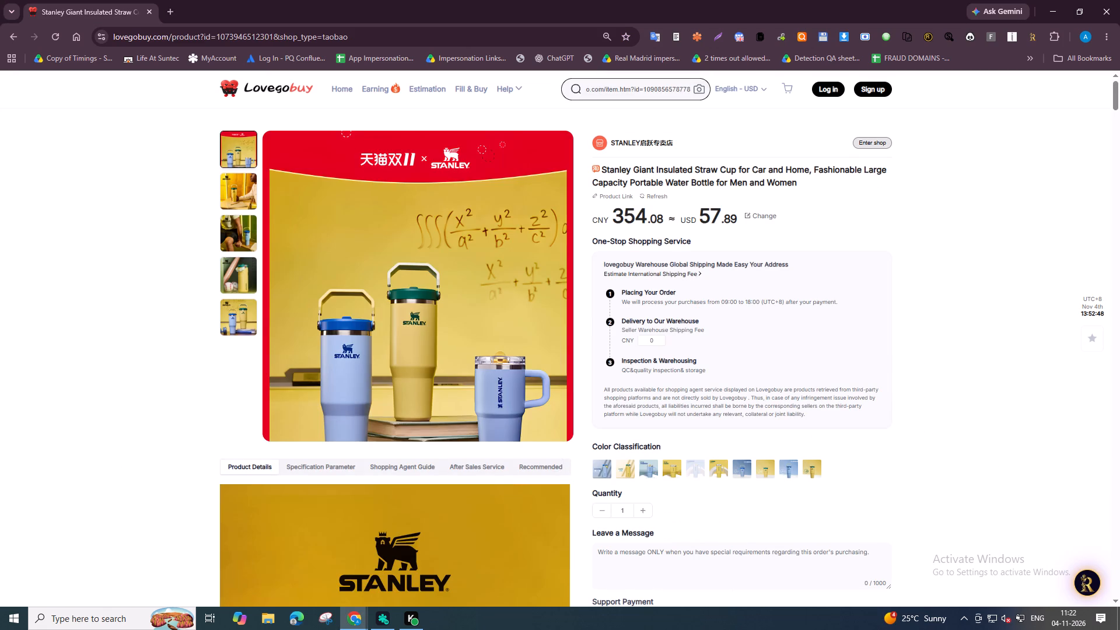
Recheck the images of the Stanley Lsf Christmas gift cup listing and look up the Taobao link from C29265 in Lovegobuy.
key("alt+Tab")
key("Down")
key("ctrl+c")
key("alt+Tab")
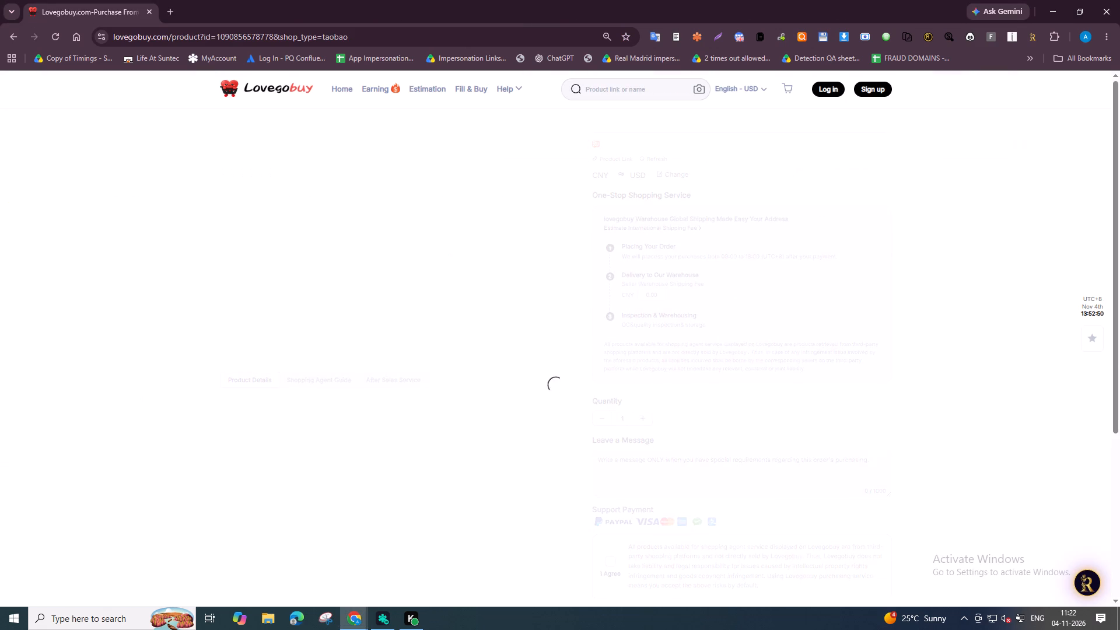
left_click(631, 91)
key("ctrl+v")
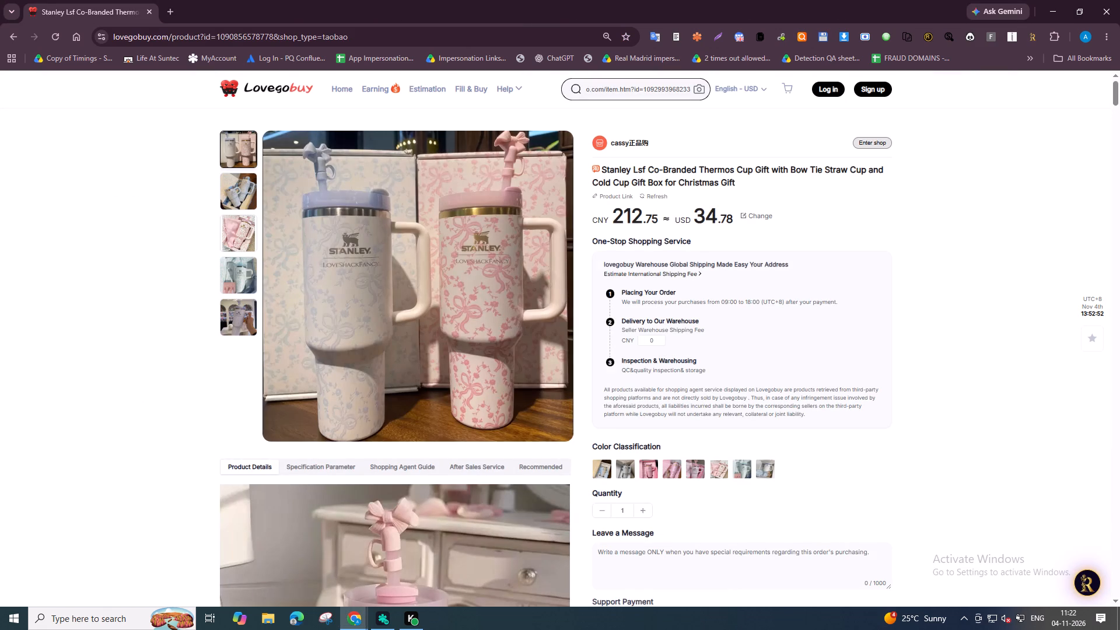
left_click(239, 318)
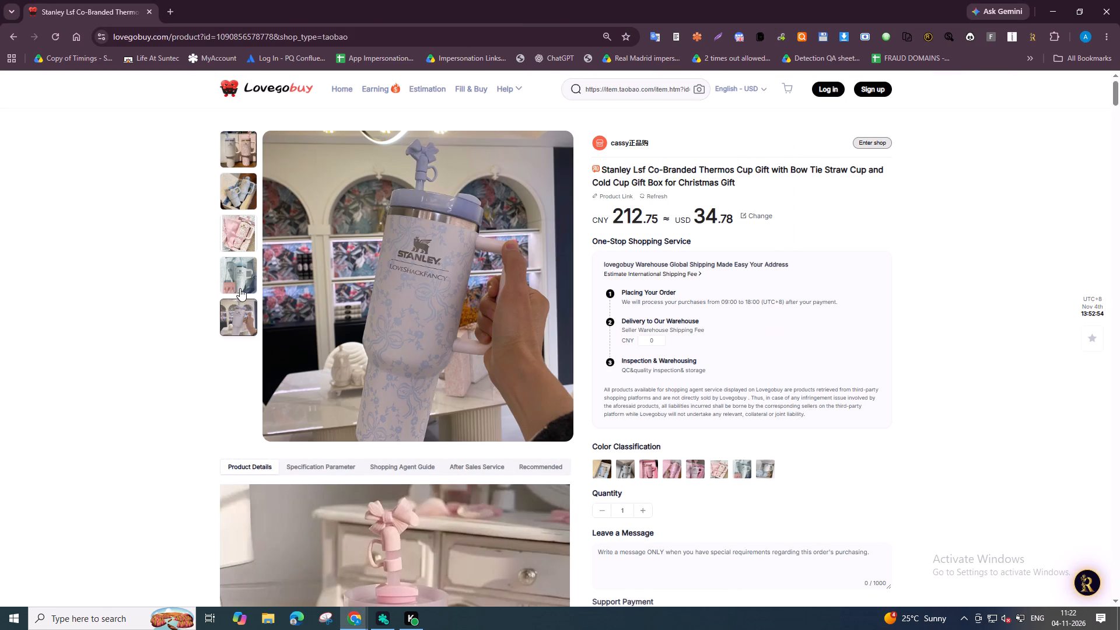
left_click(239, 269)
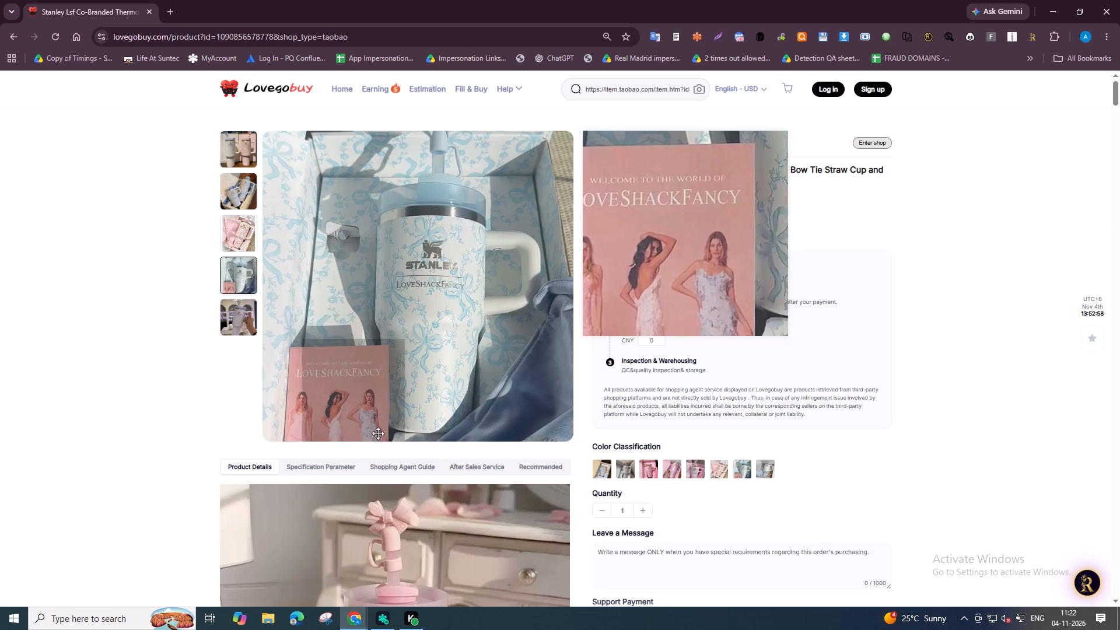
left_click(654, 103)
left_click(653, 87)
key("Return")
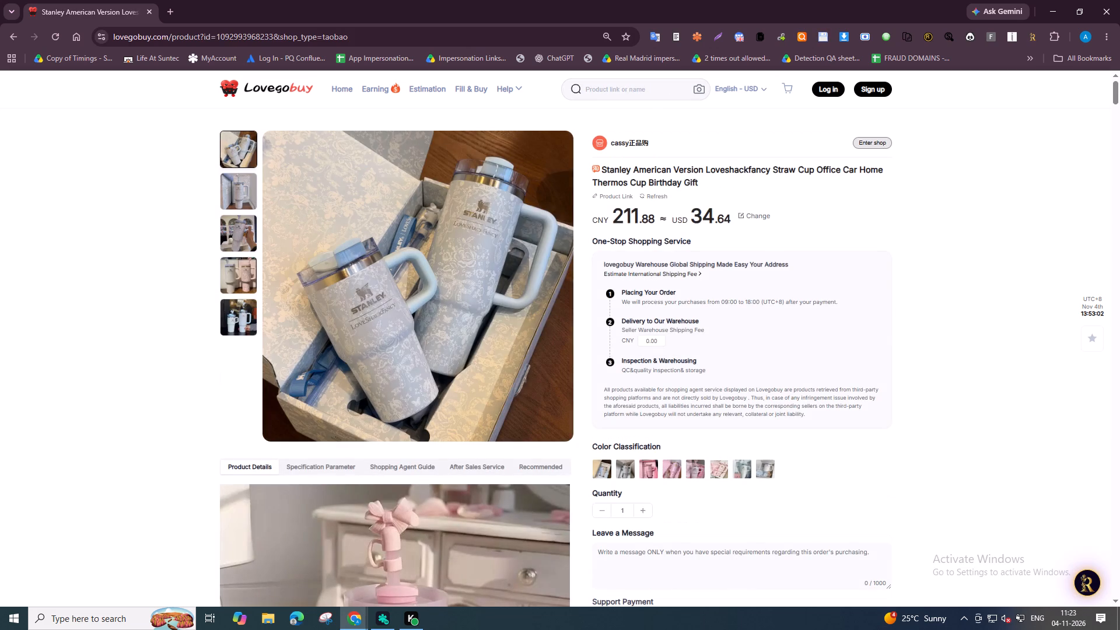
Submit the Quencher Taobao links from C29245:C29251 of New Work as Product counterfeit incidents in Red Points.
key("alt+Tab")
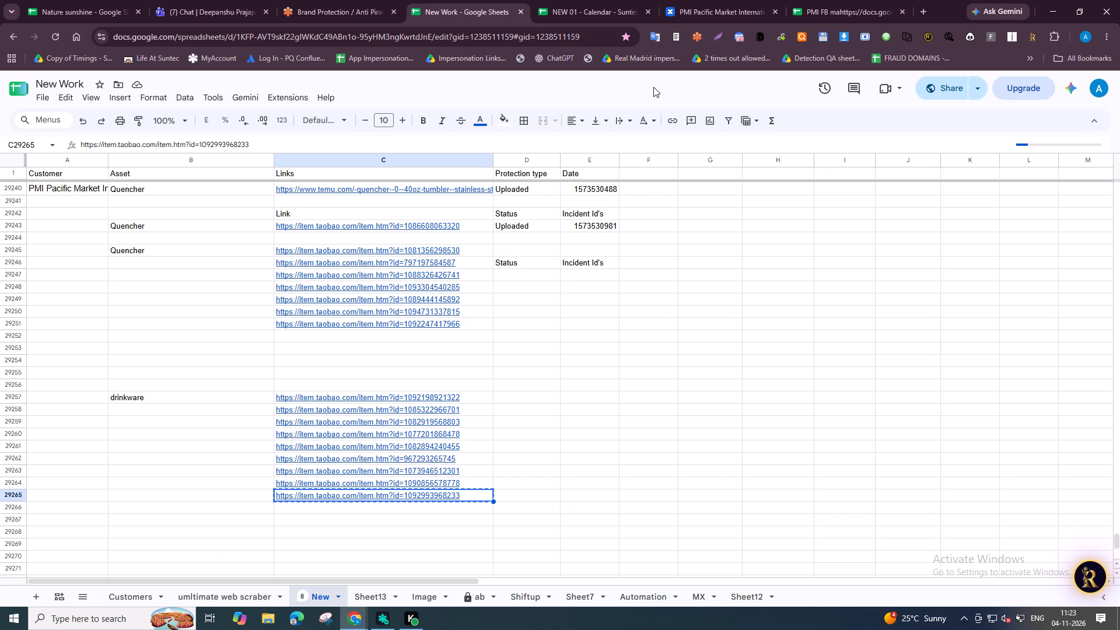
key("ctrl+shift+Up")
left_click(358, 0)
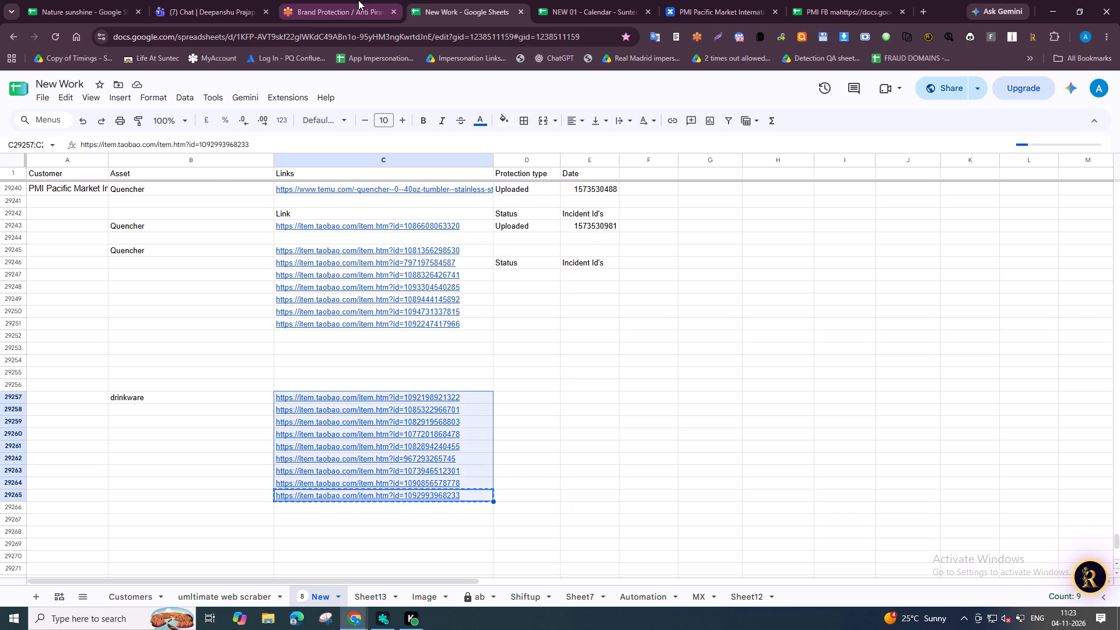
left_click(407, 0)
left_click(295, 326)
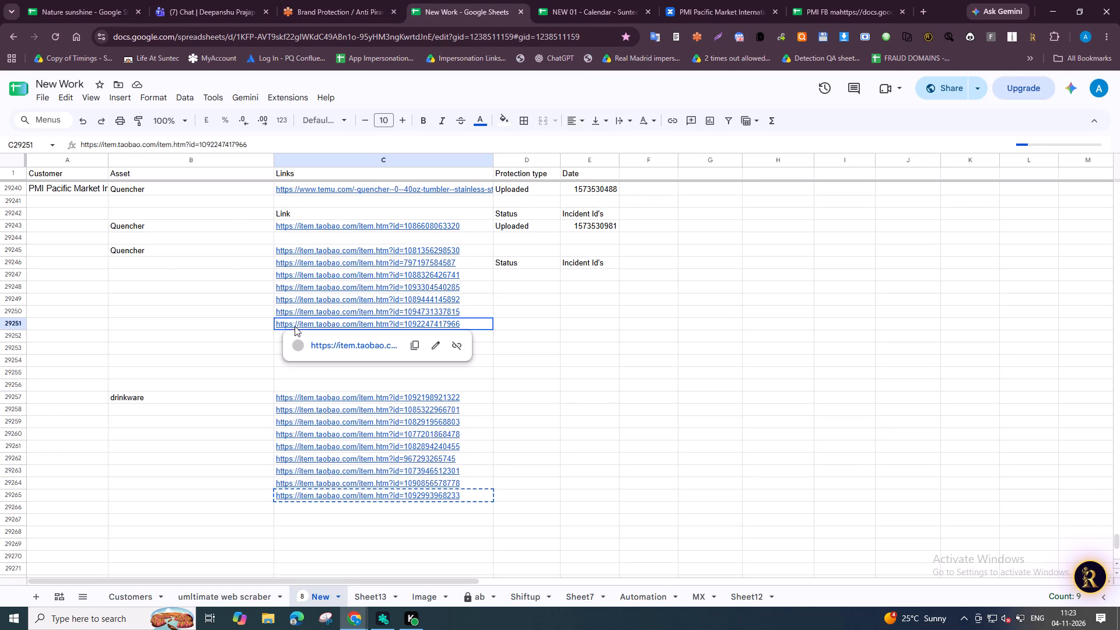
key("ctrl+shift+Up")
key("ctrl+c")
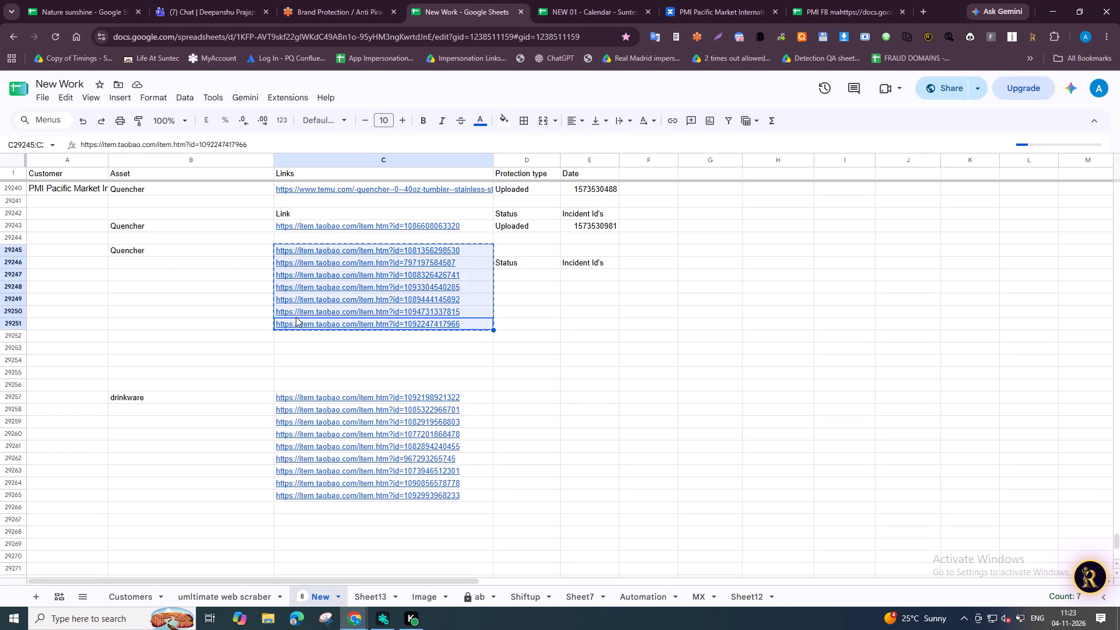
key("ctrl+c")
key("ctrl+c")
key("ctrl+c")
left_click(346, 0)
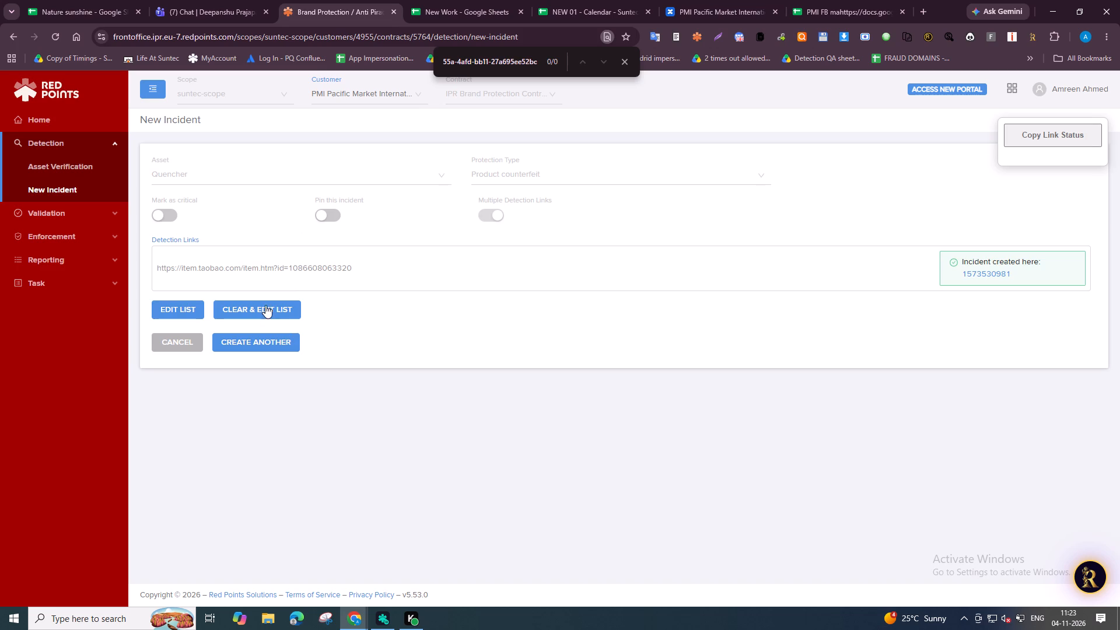
double_click(265, 305)
key("ctrl+v")
left_click(255, 484)
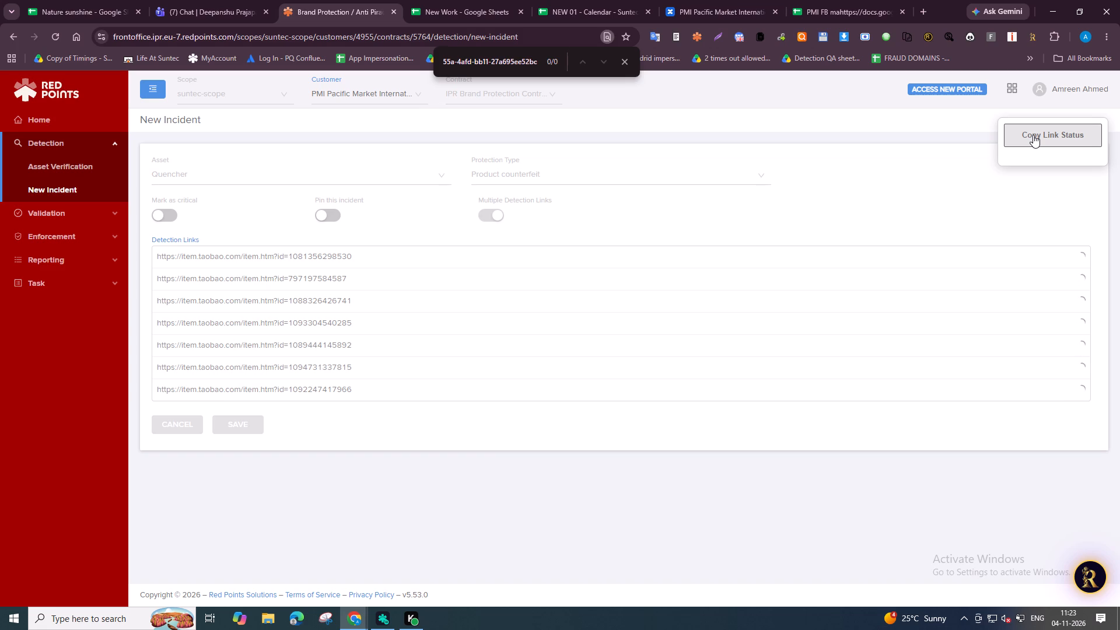
left_click(624, 69)
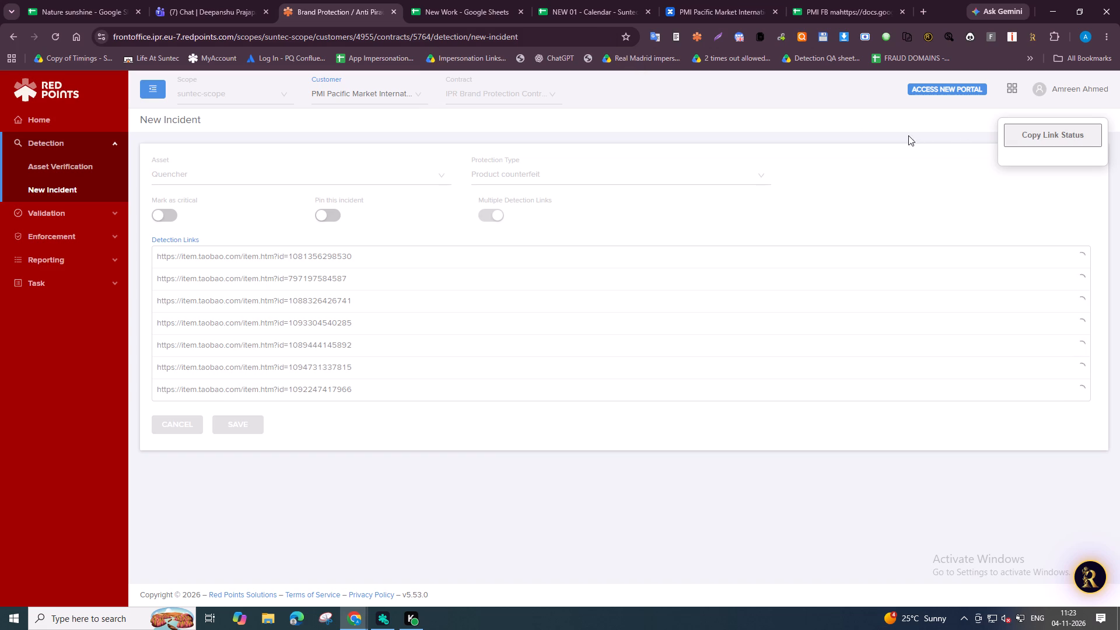
Copy the link status of the Quencher submission and paste it into New Work starting at C29245.
left_click(1014, 136)
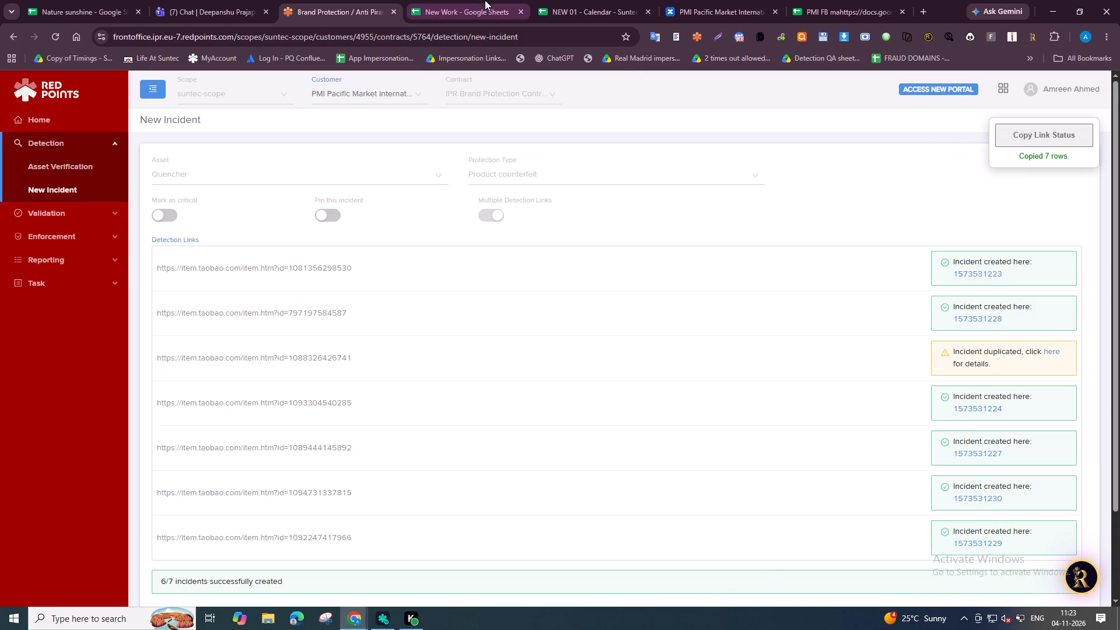
left_click(485, 0)
key("ctrl+v")
Move the Quencher links with their statuses and incident IDs from C29246:E29252 to start at C29244, without the header row.
key("Down")
key("ctrl+shift+Down")
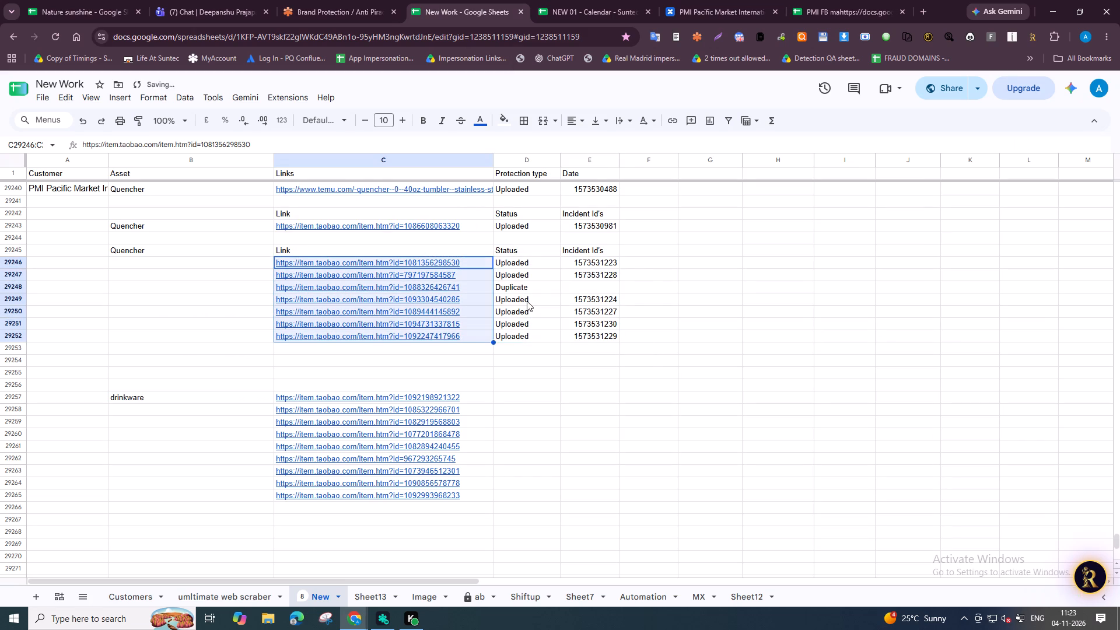
key("ctrl+shift+Right")
key("ctrl+x")
key("ctrl+x")
key("ctrl+x")
key("Up")
key("Up")
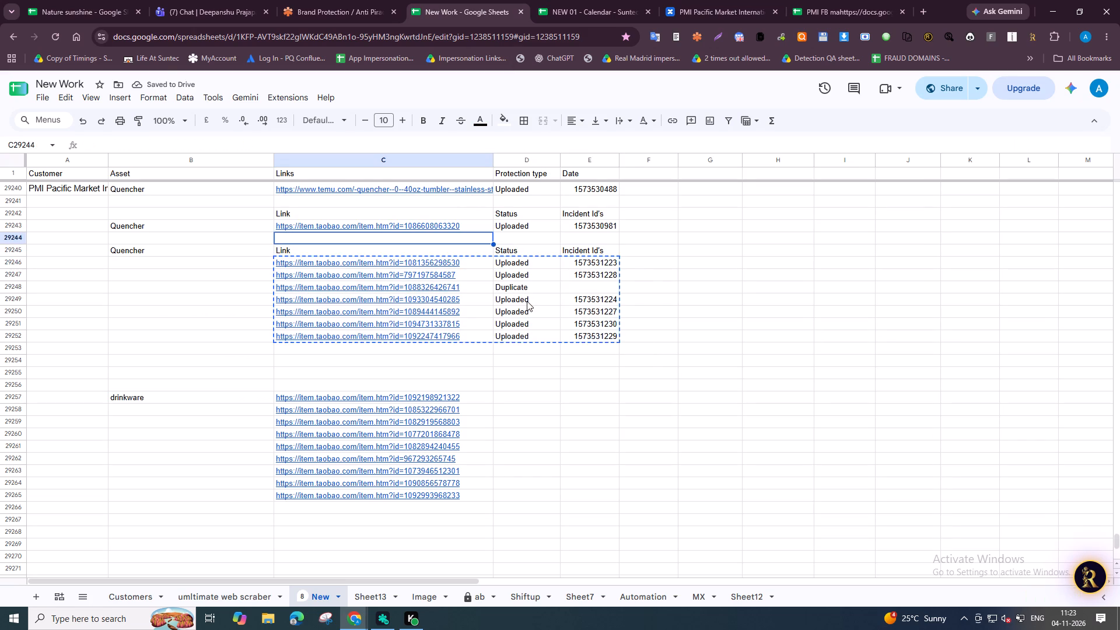
key("ctrl+v")
Fill the asset Quencher down from B29243 through B29250.
key("ctrl+Down")
key("Left")
key("ctrl+shift+Up")
key("shift+Up")
key("ctrl+d")
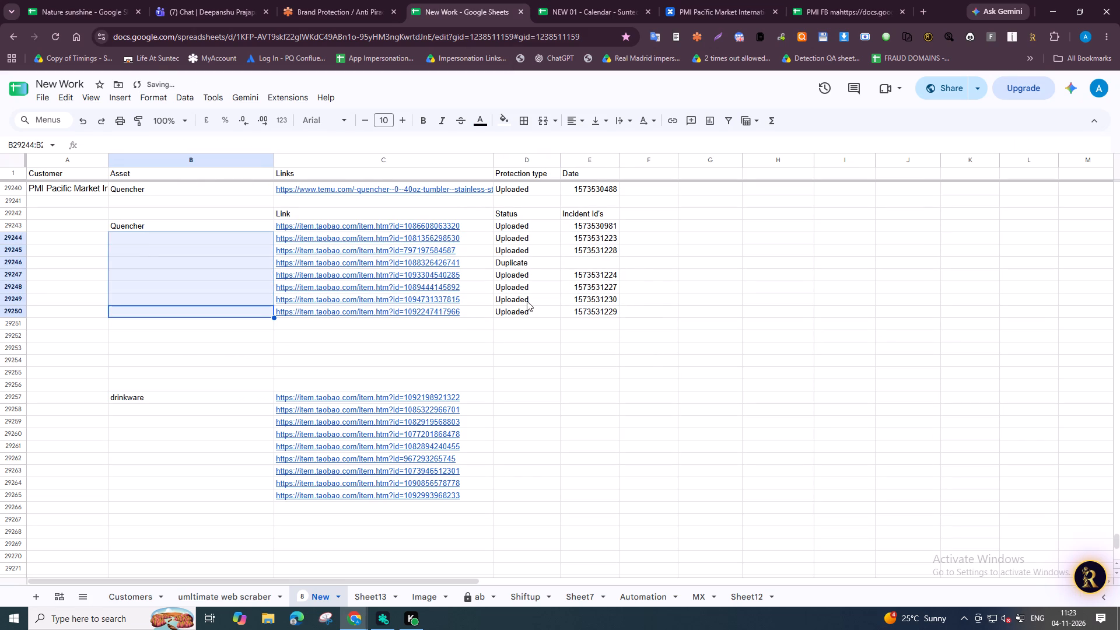
key("shift+Up")
key("ctrl+d")
Move the Quencher block B29243:E29250 up to start at B29241, directly under the Temu row.
key("ctrl+shift+Right")
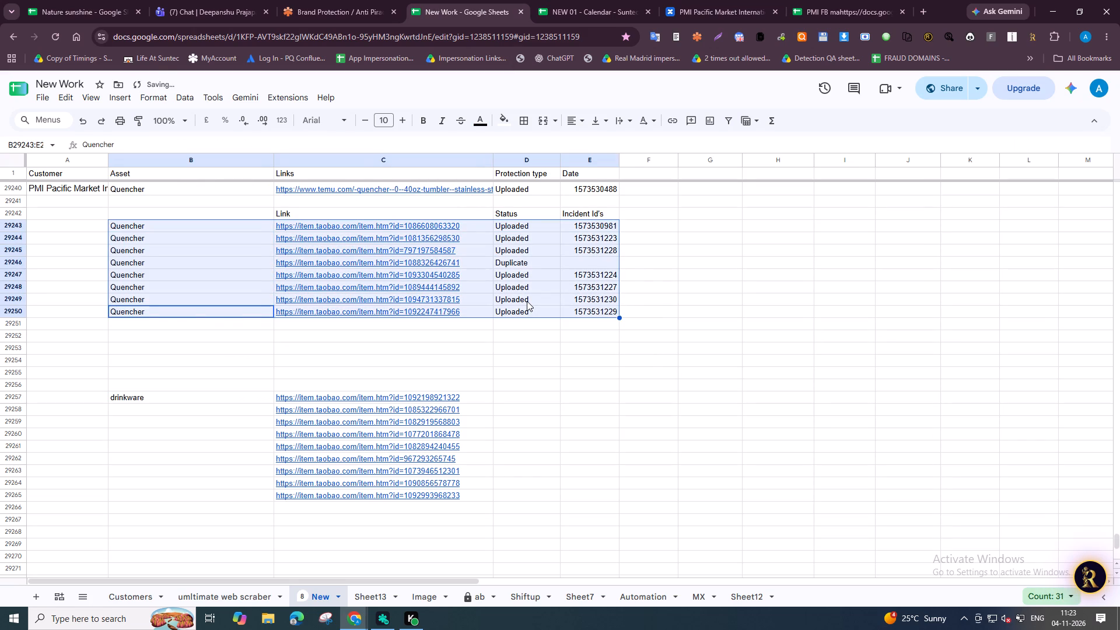
key("ctrl+x")
key("Up")
key("Up")
key("Up")
key("Up")
key("Up")
key("ctrl+Up")
key("Up")
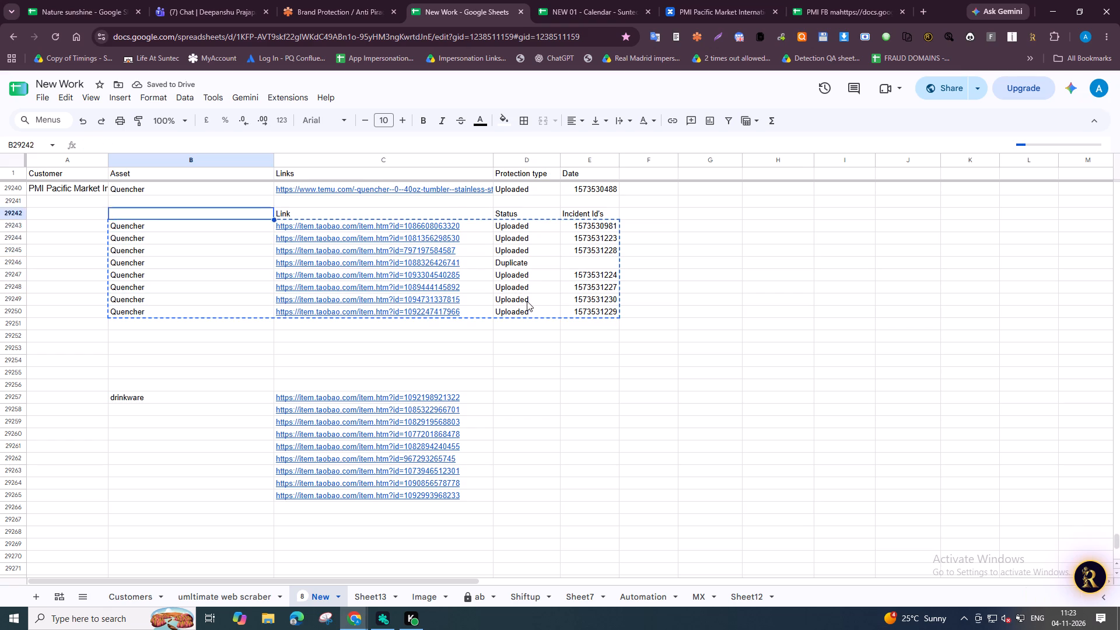
key("Up")
key("ctrl+v")
Fill the PMI Pacific Market customer name down column A from A29240 through A29248.
key("ctrl+Down")
key("Left")
key("ctrl+shift+Up")
key("ctrl+d")
key("Right")
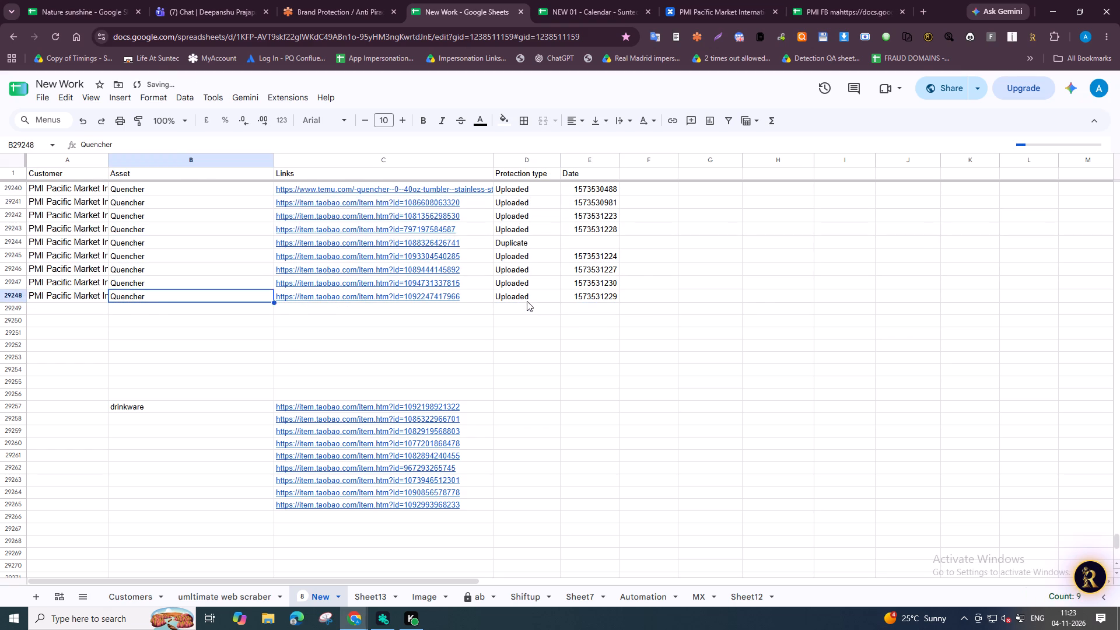
Clear the submitted list in Red Points and set the new incident's asset to Stanley - 21 - Drinkware, using the drinkware label from B29257.
key("ctrl+Down")
key("ctrl+c")
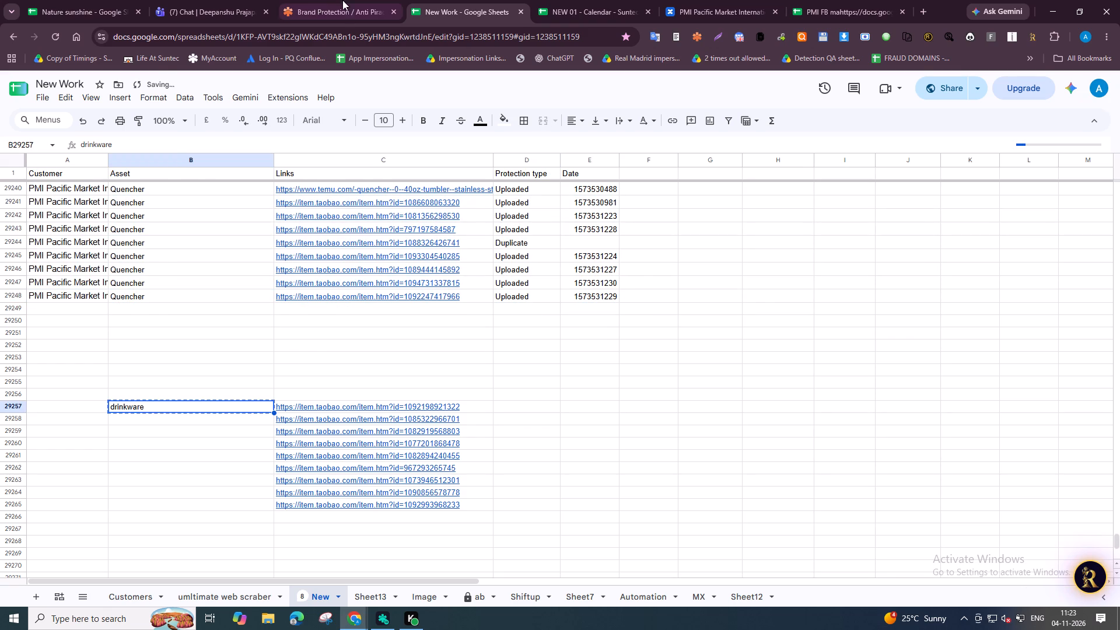
left_click(314, 0)
scroll(273, 373, "down", 6)
left_click(267, 516)
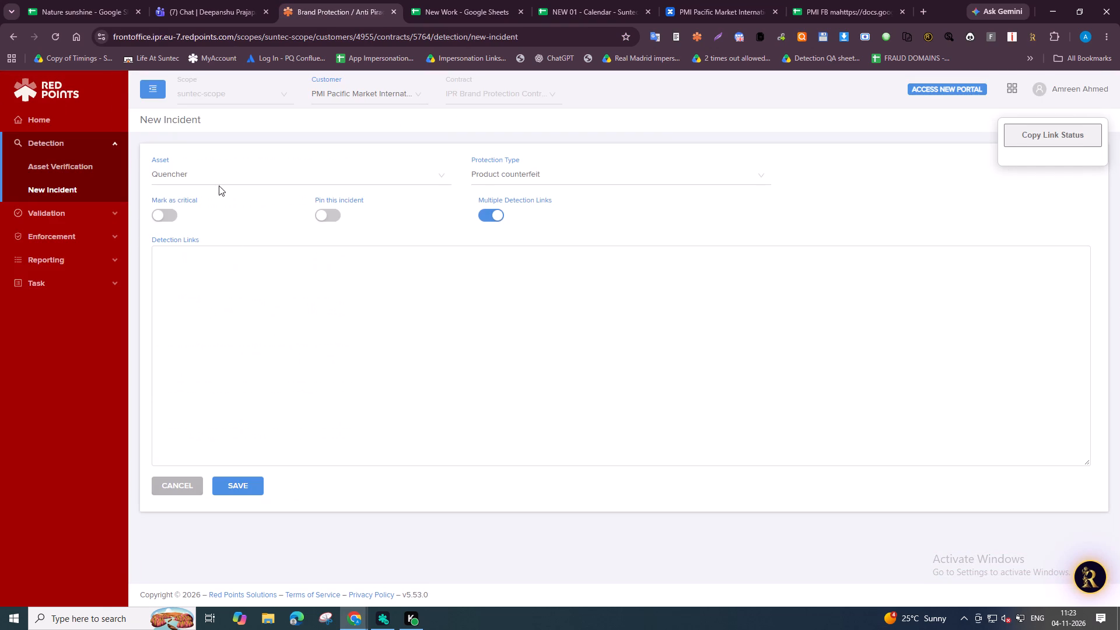
left_click(219, 175)
key("ctrl+v")
left_click(222, 194)
Submit the drinkware Taobao links from C29257:C29265 of New Work as Product counterfeit incidents in Red Points.
left_click(482, 0)
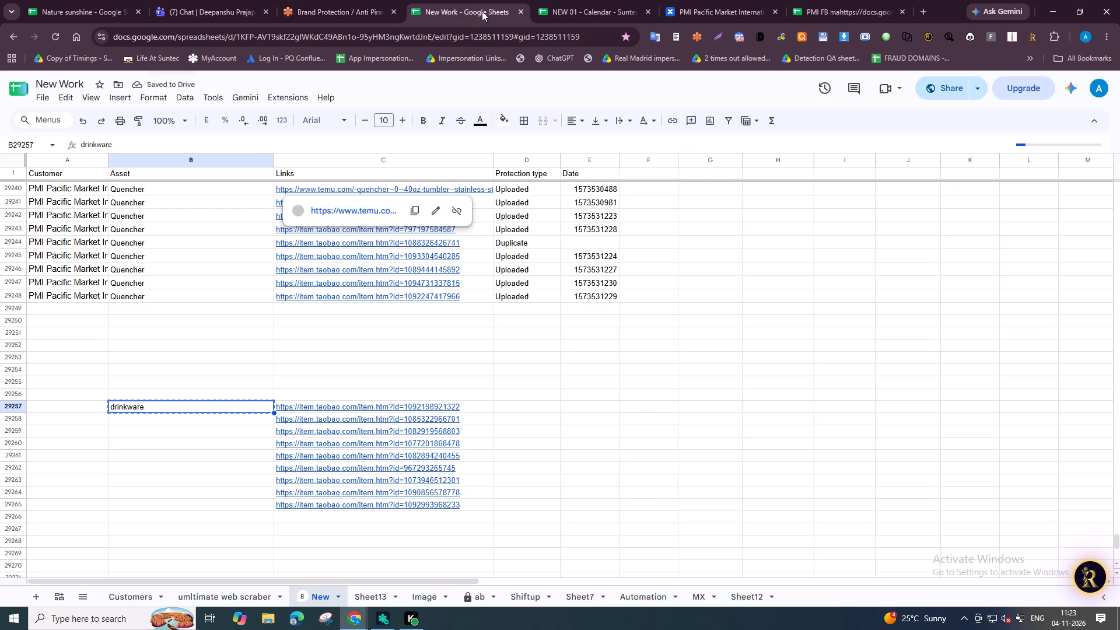
key("Right")
key("ctrl+shift+Down")
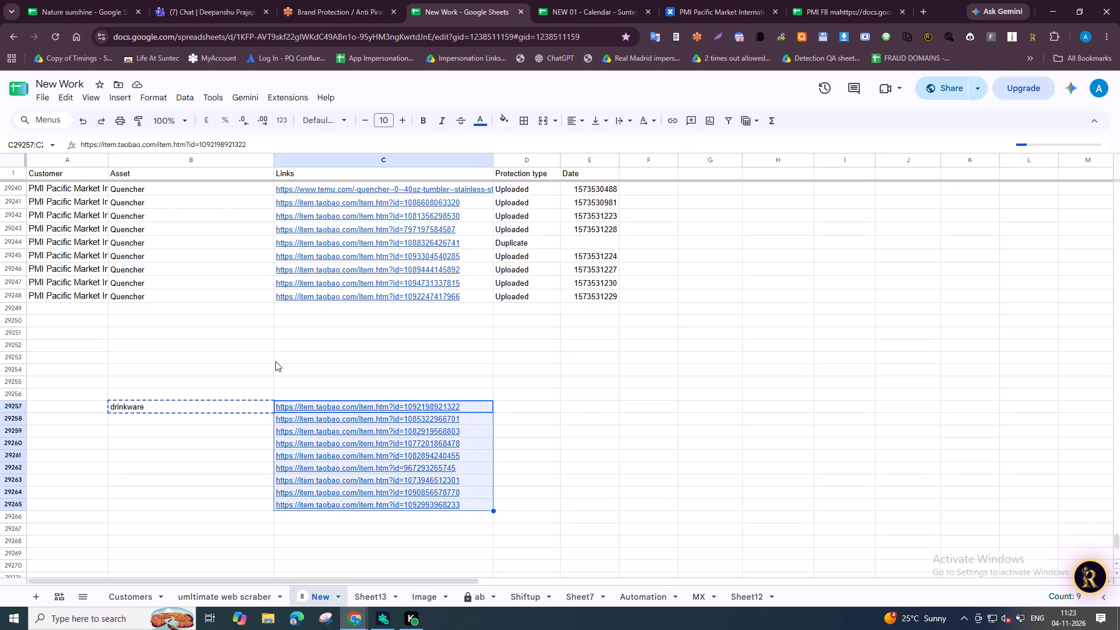
key("ctrl+c")
key("ctrl+c")
key("ctrl+c")
key("ctrl+c")
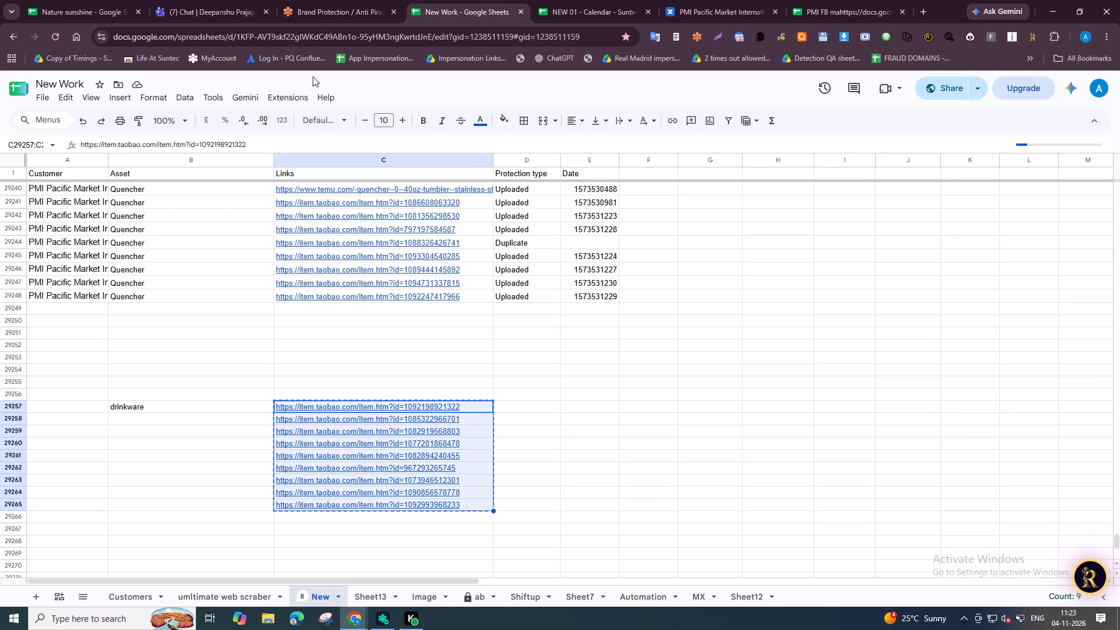
left_click(306, 0)
left_click(265, 275)
key("ctrl+v")
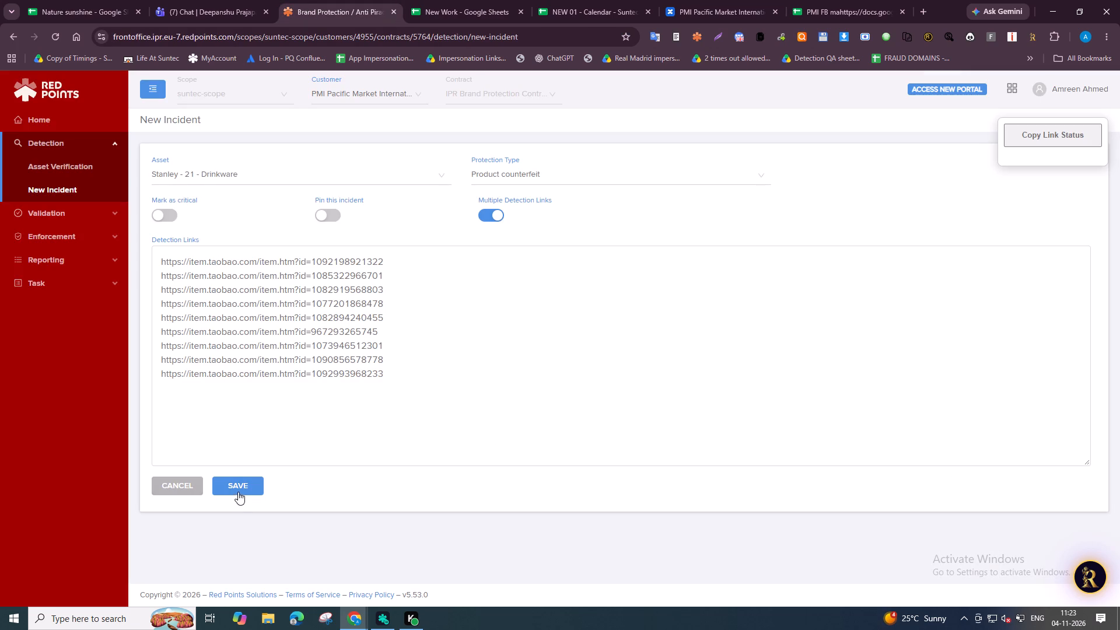
left_click(239, 488)
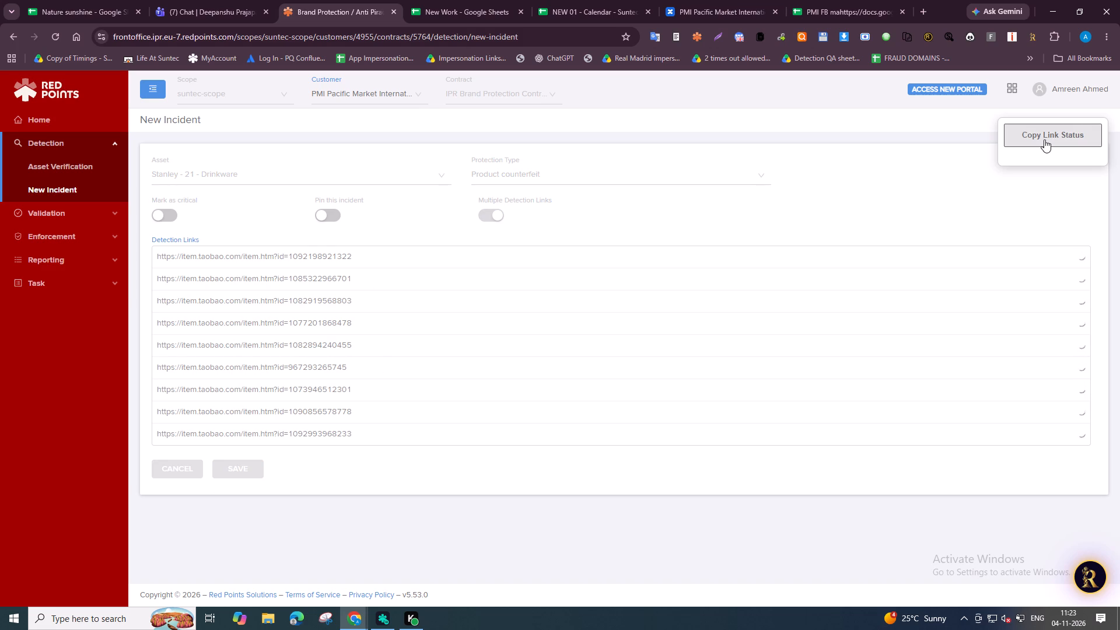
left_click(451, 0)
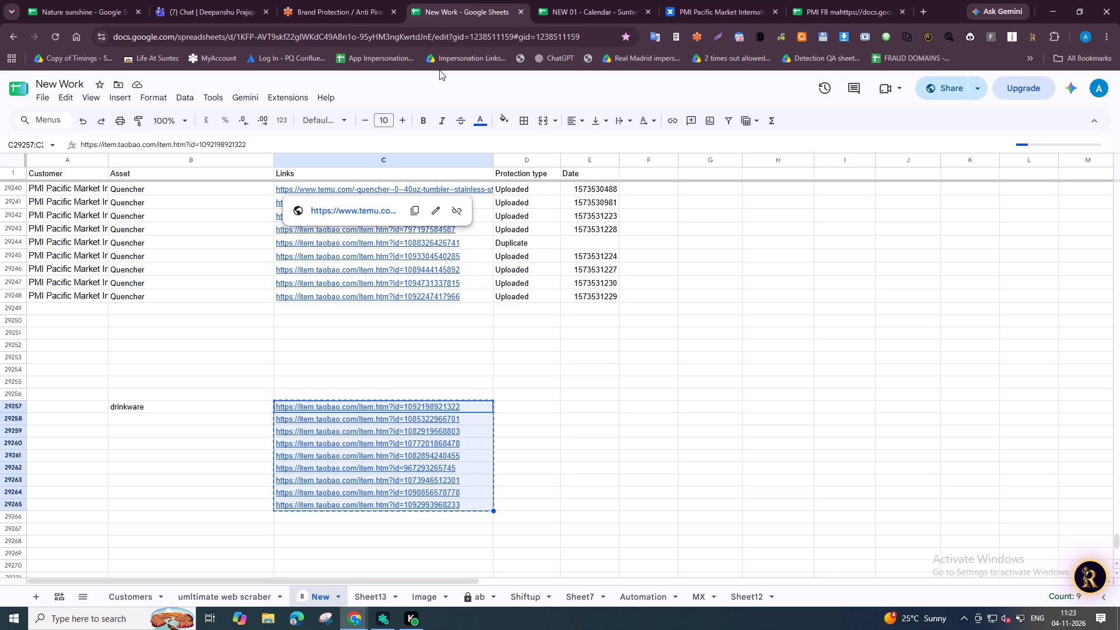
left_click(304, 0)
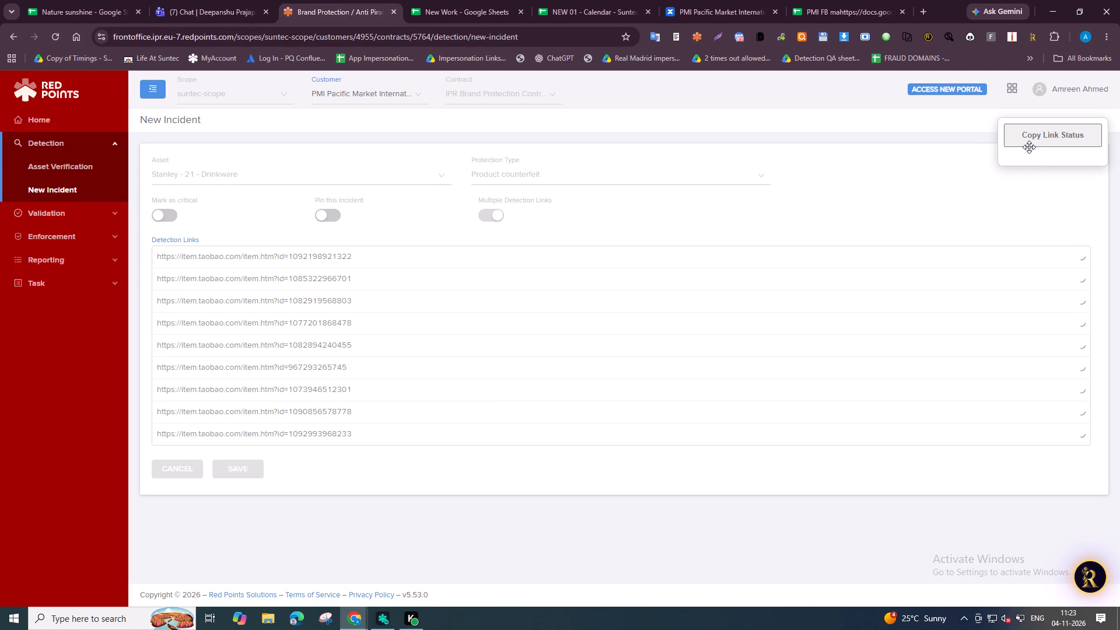
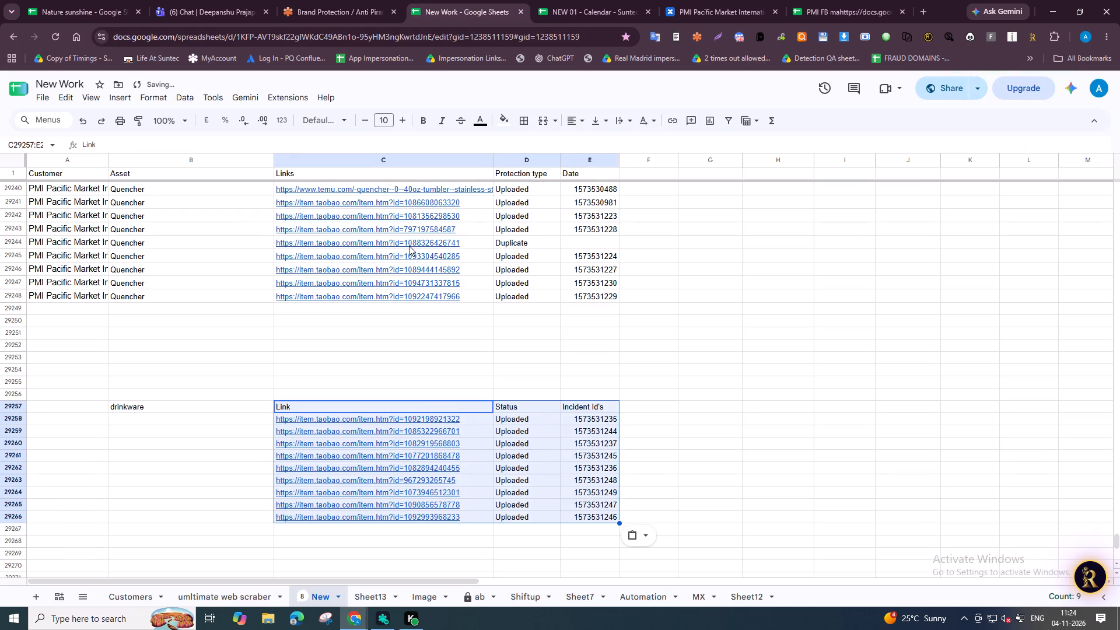
Move the drinkware results in C29258:E29266 up one row, replacing the Link, Status and Incident Id's header at C29257.
key("Down")
key("ctrl+shift+Right")
key("ctrl+shift+Down")
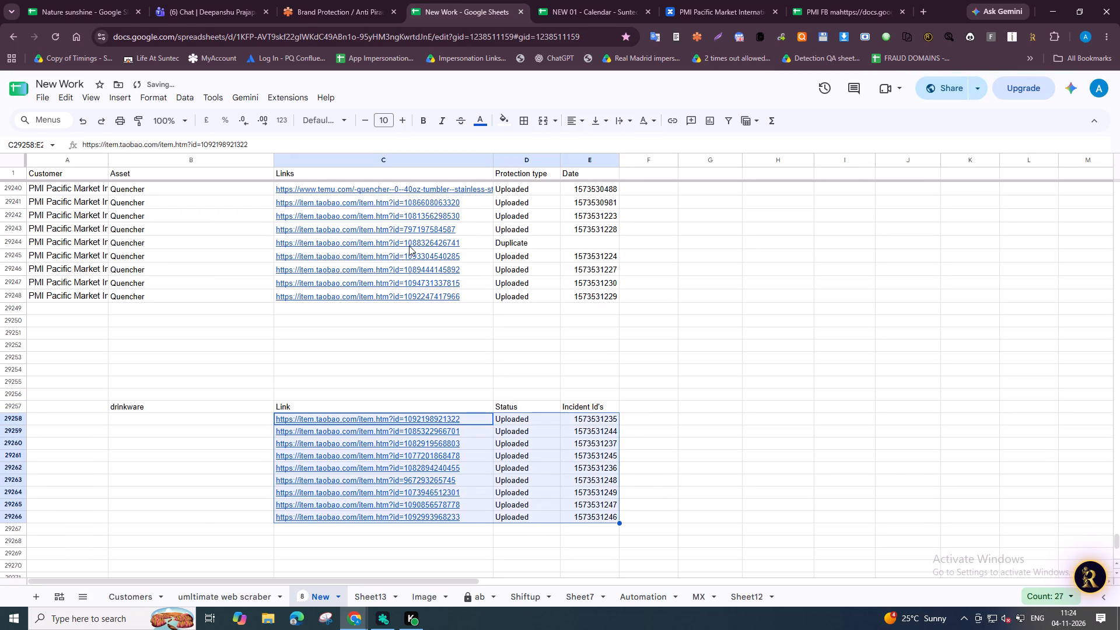
key("ctrl+x")
key("ctrl+Up")
key("ctrl+Down")
key("ctrl+Up")
key("ctrl+Up")
key("ctrl+Down")
key("ctrl+v")
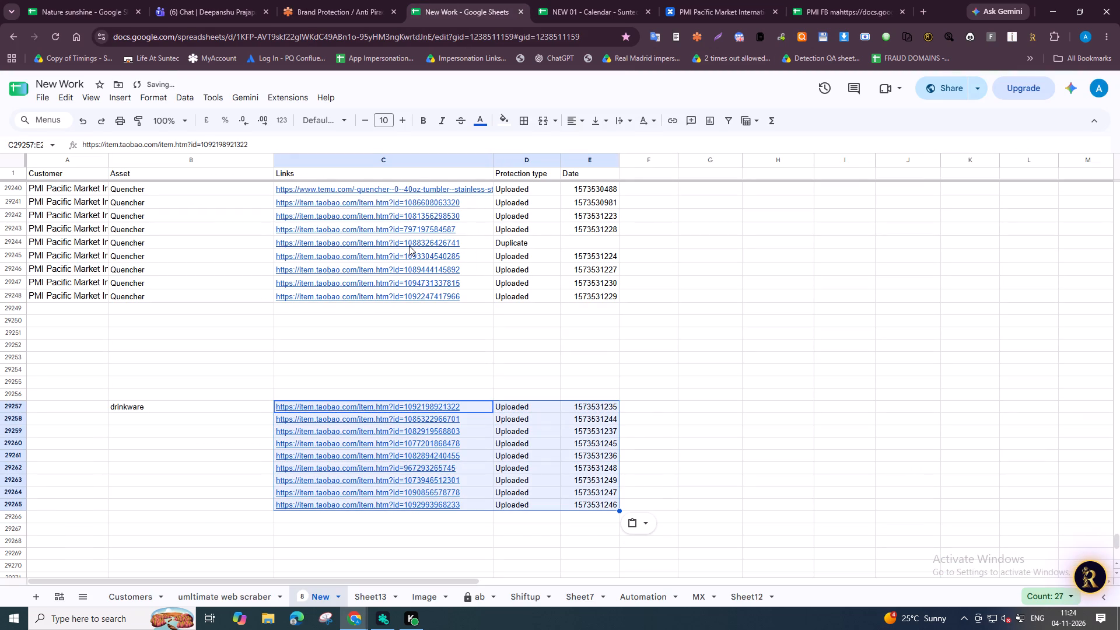
Move the drinkware results block up to start at C29249, directly under the Quencher rows.
key("ctrl+x")
key("ctrl+Up")
key("Down")
key("ctrl+v")
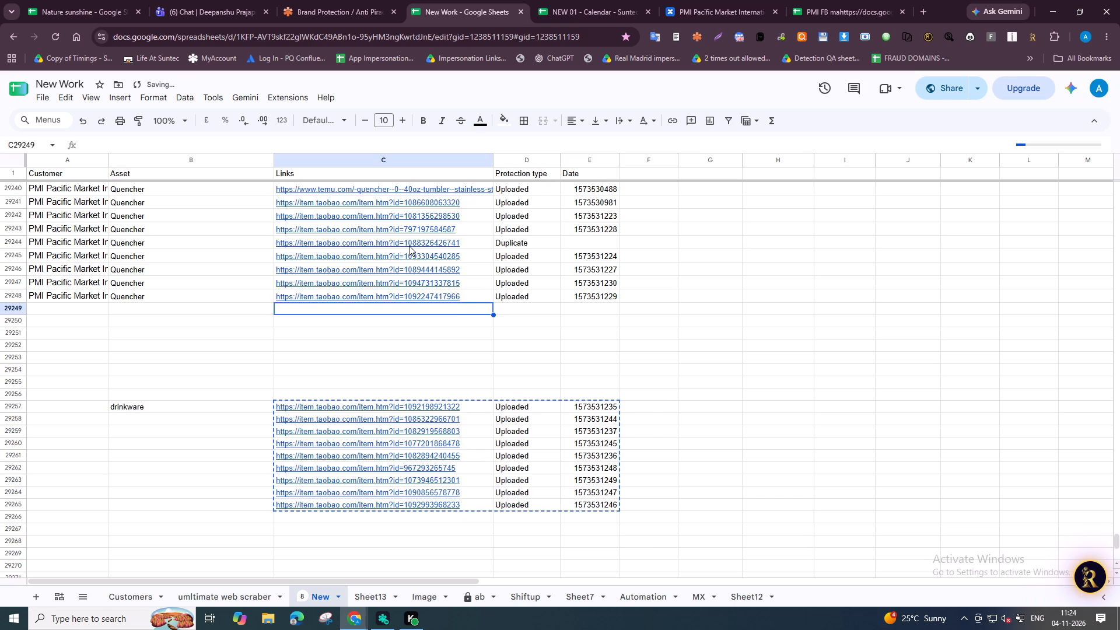
Copy the asset name Stanley - 21 - Drinkware from Red Points into B29249 and fill the PMI Pacific Market customer name into A29249.
left_click(340, 0)
scroll(355, 163, "up", 9)
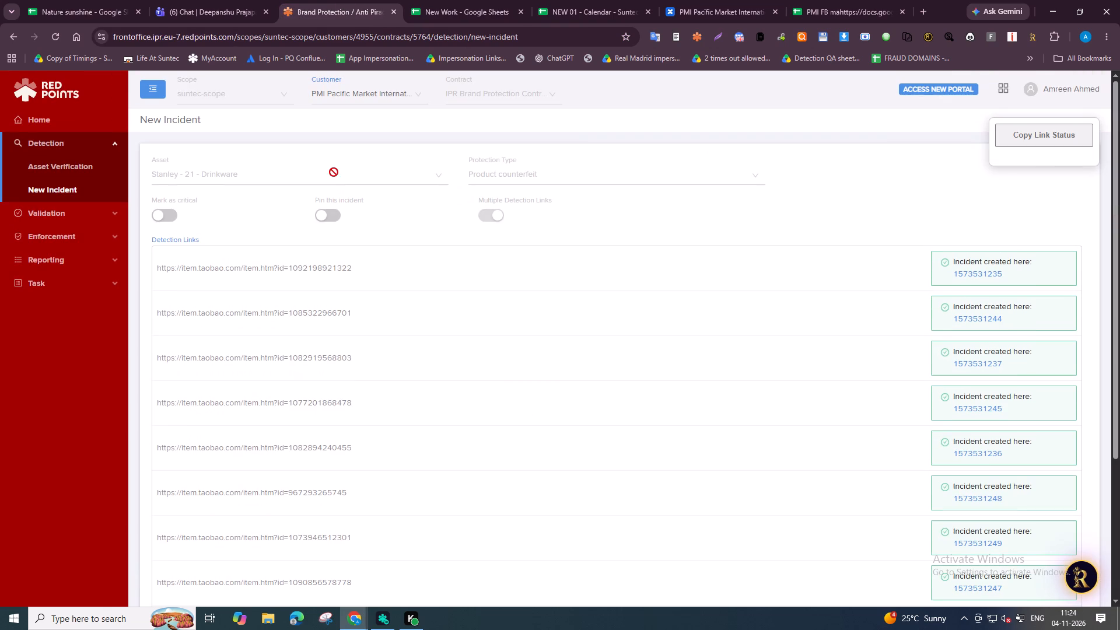
scroll(334, 172, "up", 2)
left_click(313, 170, "alt")
left_click(437, 0)
left_click(221, 312)
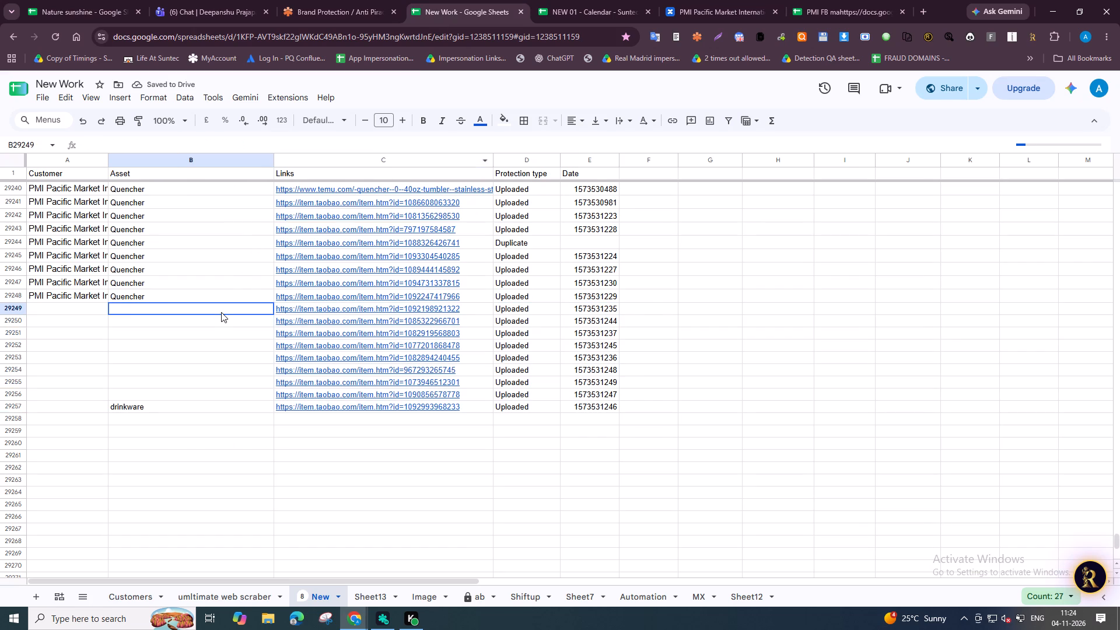
key("ctrl+v")
key("Left")
key("ctrl+d")
Fill the customer and the Stanley - 21 - Drinkware asset down columns A and B through row 29257.
key("Right")
key("Right")
key("ctrl+Down")
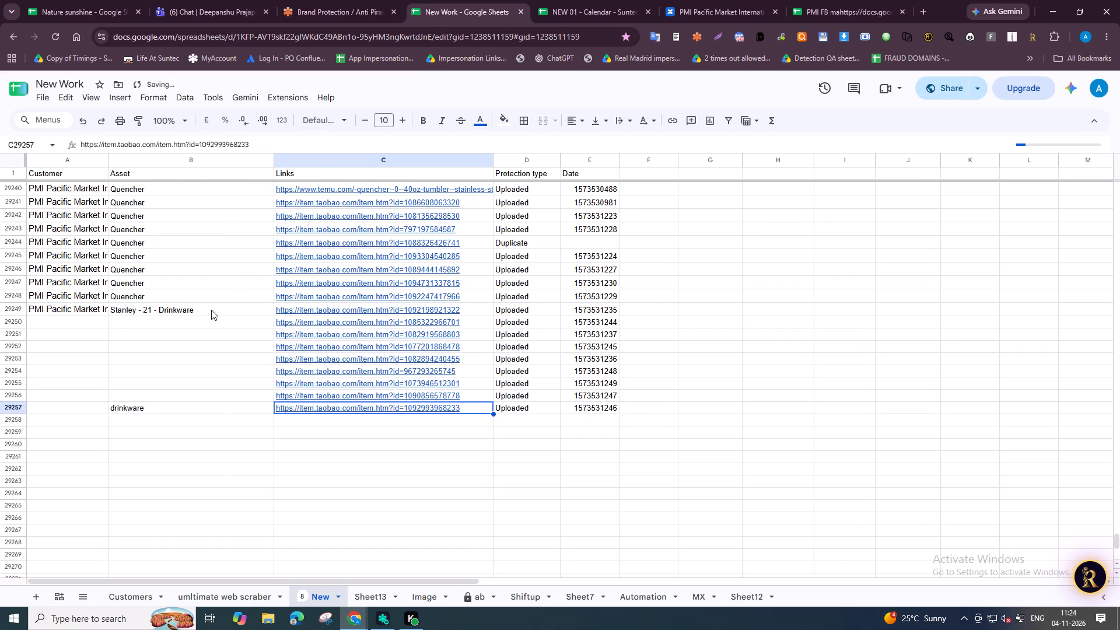
key("Left")
key("ctrl+shift+Up")
key("shift+Left")
key("ctrl+d")
key("Right")
key("Right")
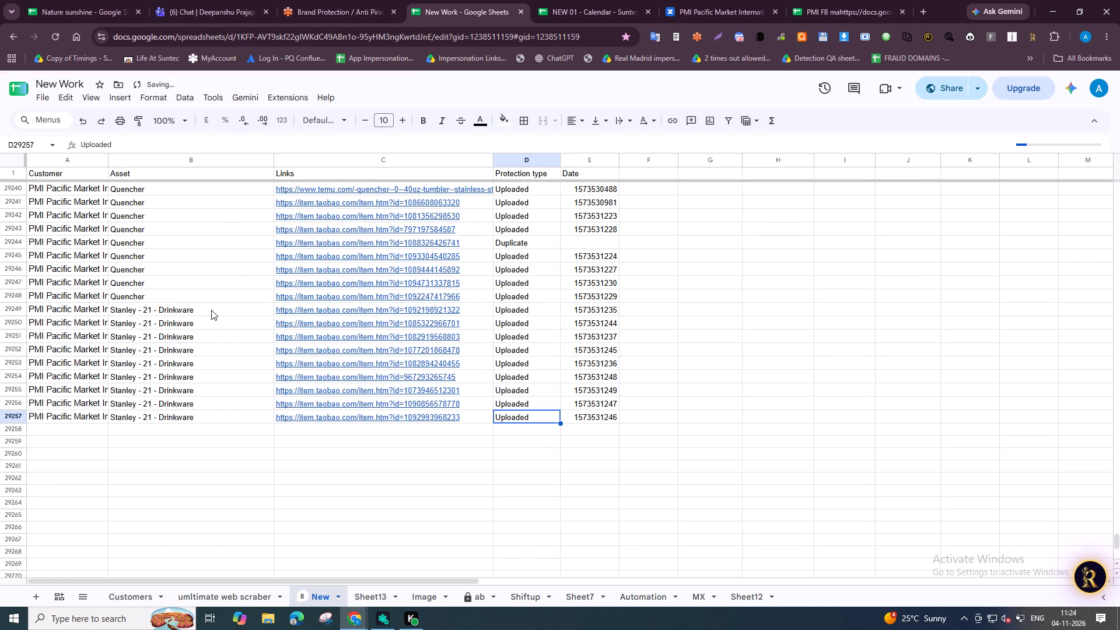
Check how many PMI Pacific Market statuses and incident IDs are logged from row 29217 down, and review the customer target table.
key("ctrl+shift+Up")
scroll(324, 351, "up", 2)
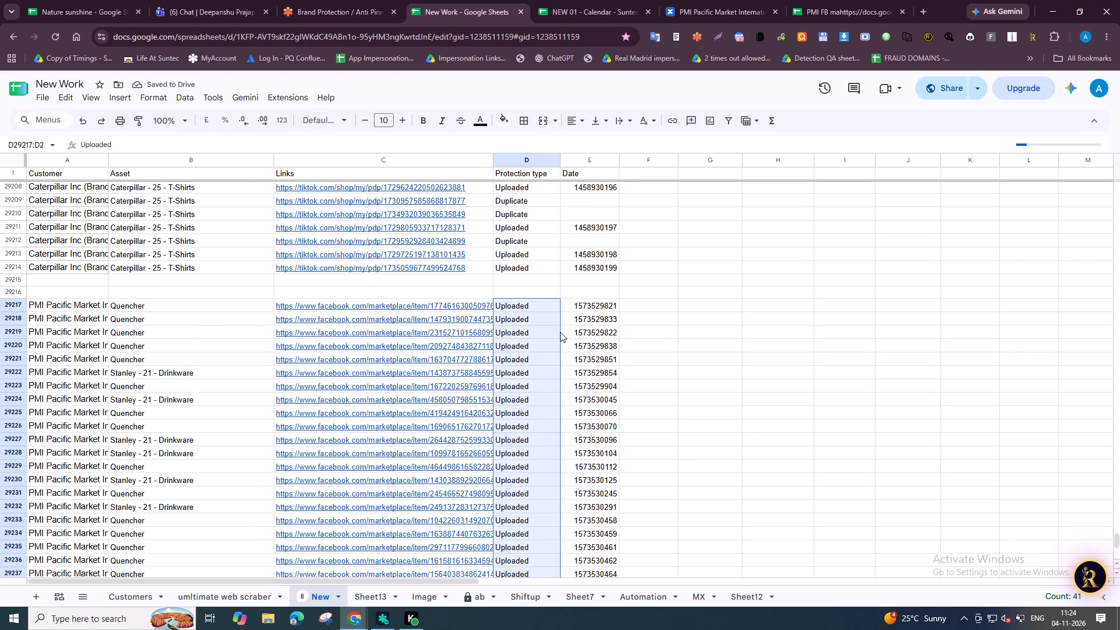
left_click(584, 307)
scroll(599, 446, "down", 10)
left_click(600, 323, "shift")
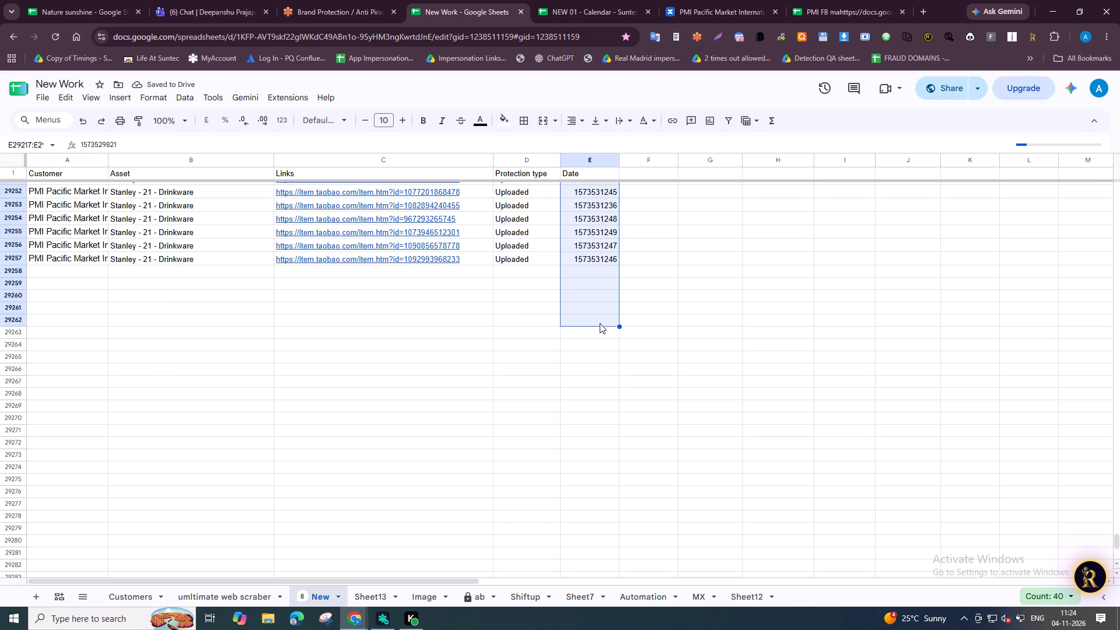
scroll(598, 383, "up", 5)
scroll(590, 461, "up", 6)
scroll(615, 409, "up", 3)
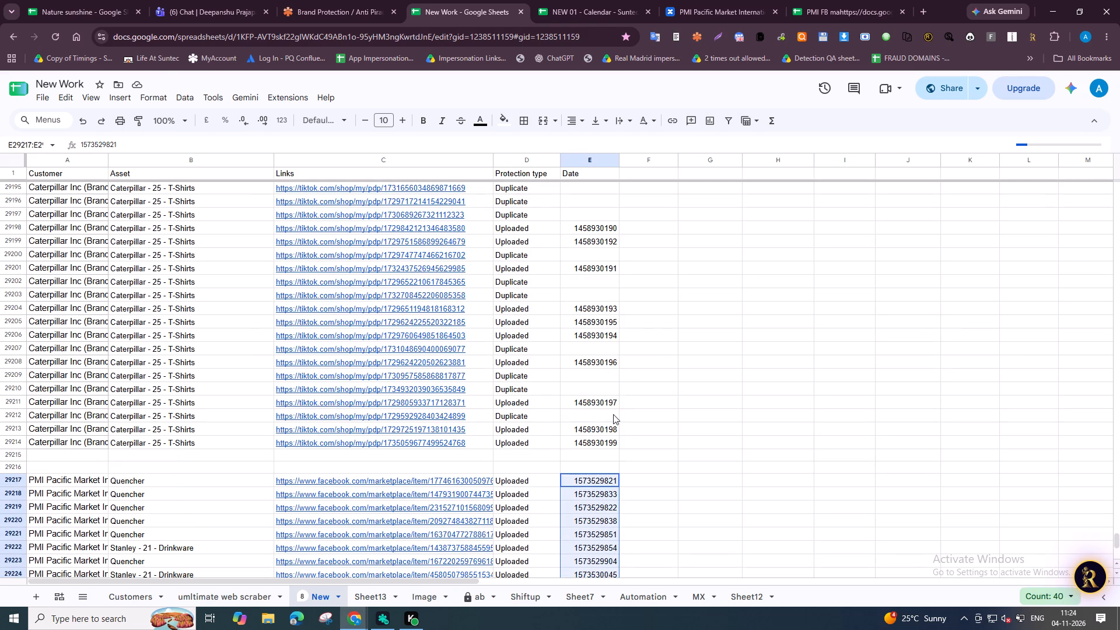
scroll(604, 372, "up", 9)
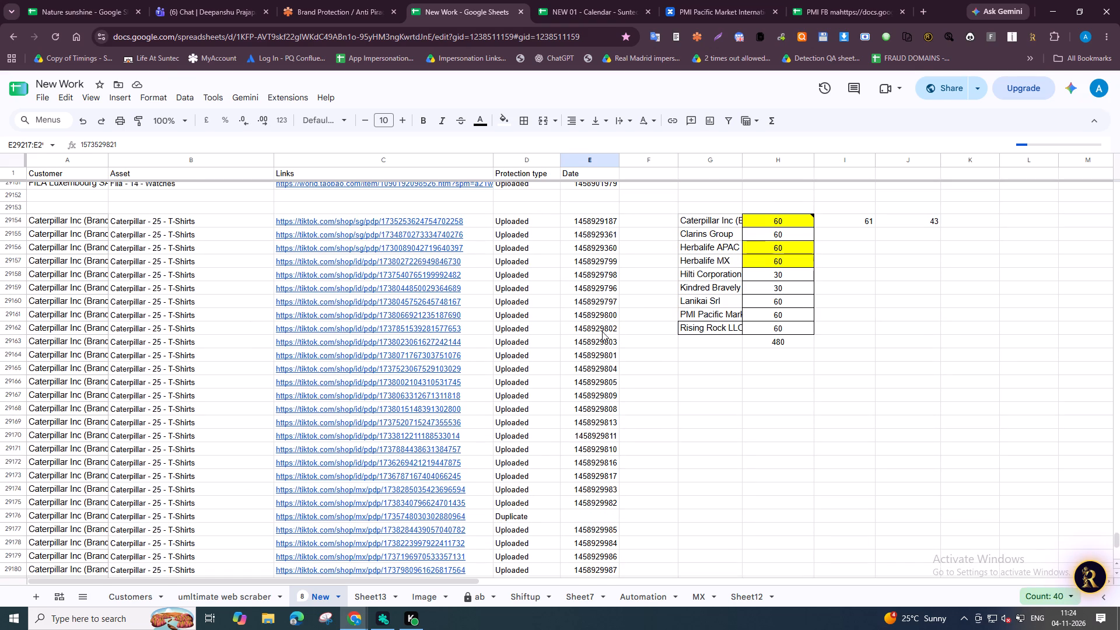
scroll(560, 352, "down", 12)
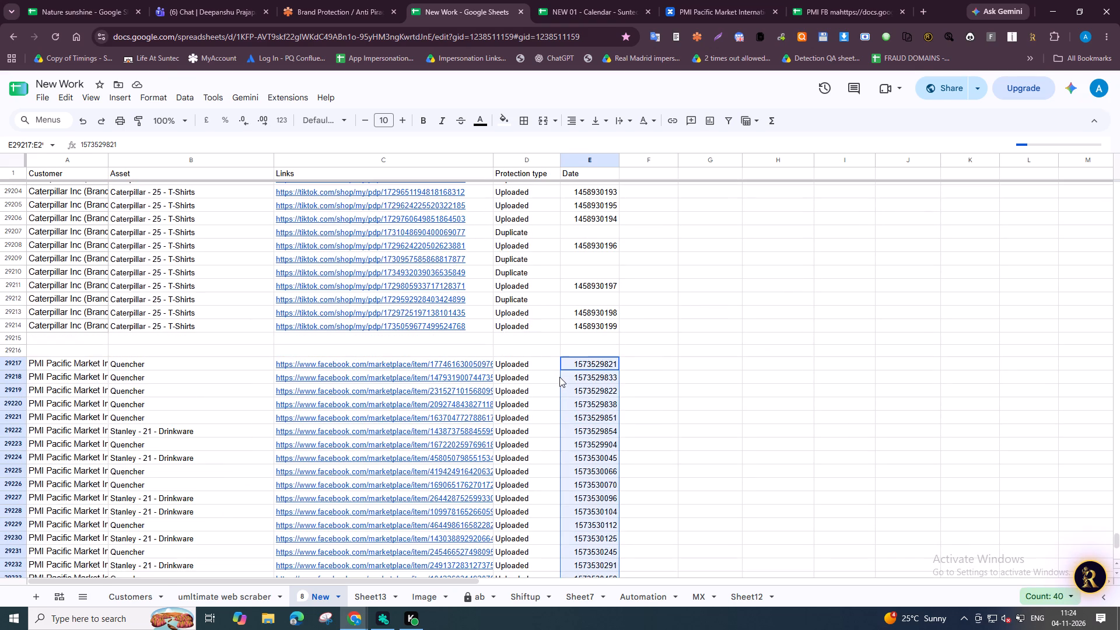
scroll(559, 377, "down", 8)
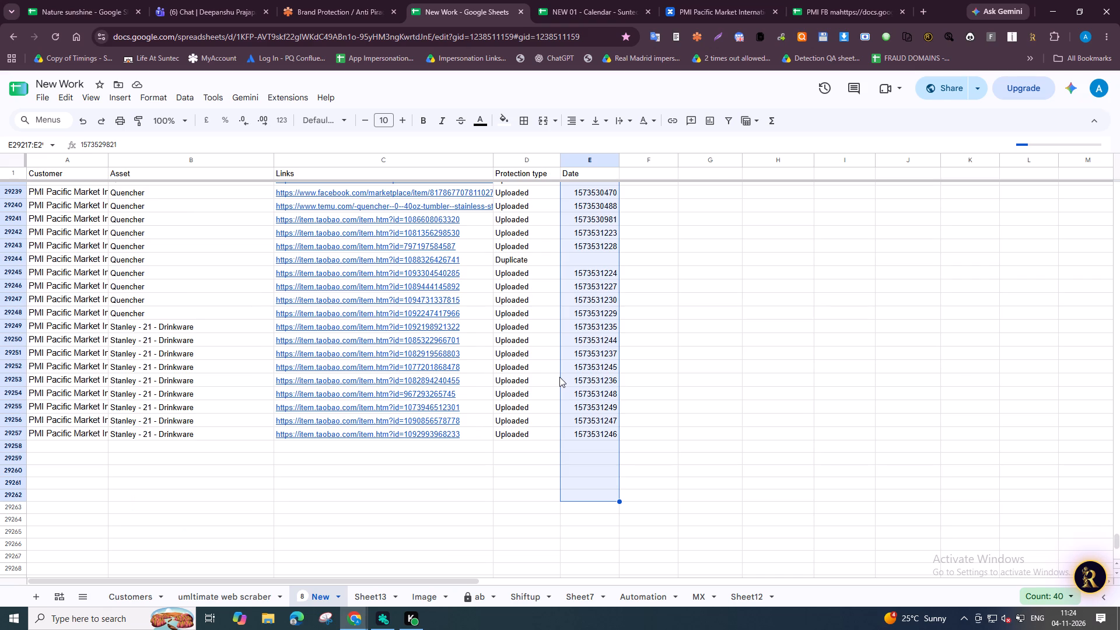
key("alt+Tab")
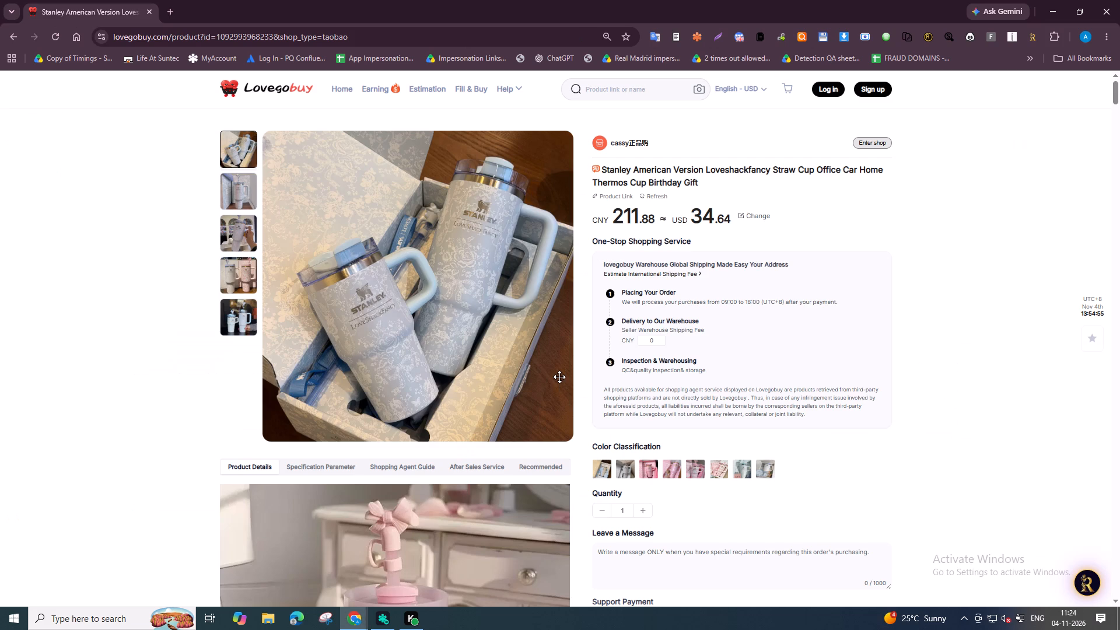
key("alt+Tab")
key("alt+Tab")
scroll(559, 377, "down", 4)
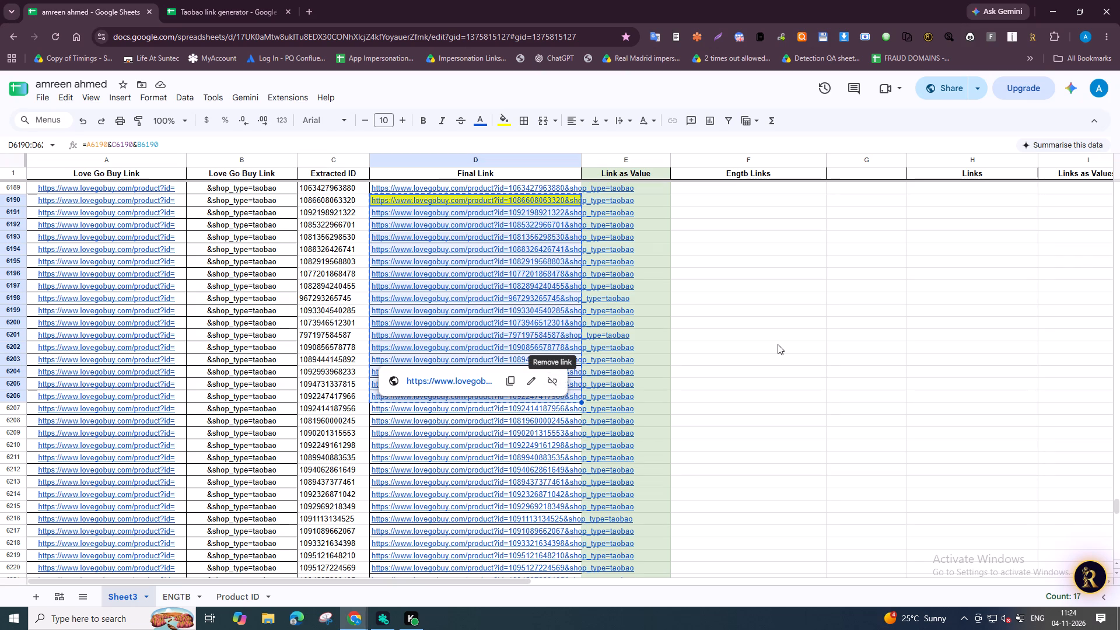
left_click(554, 409)
scroll(500, 499, "down", 3)
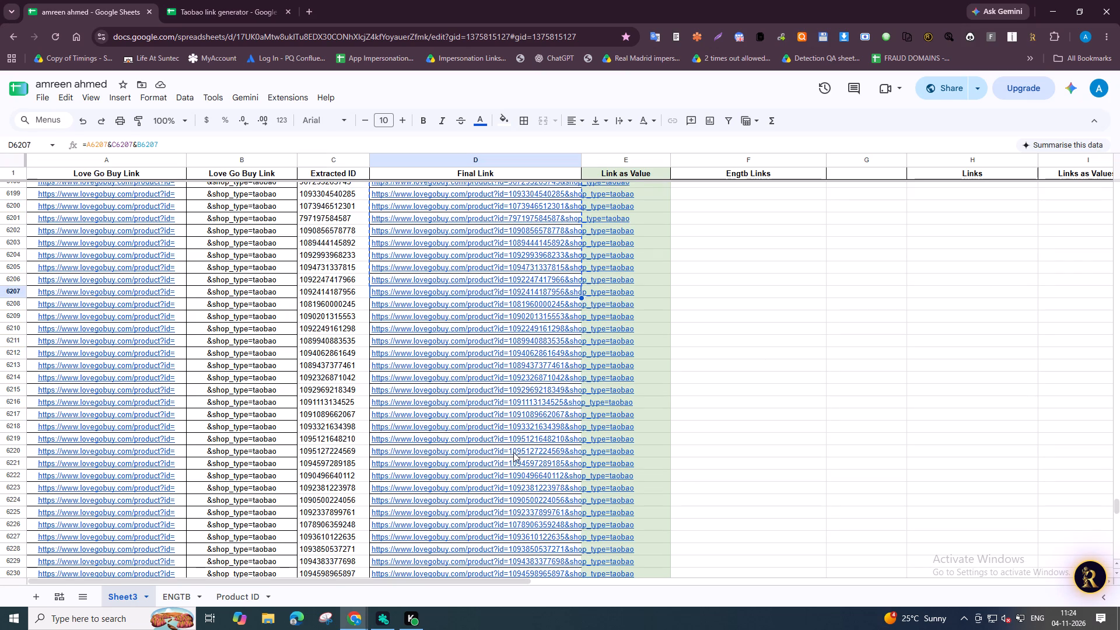
left_click(512, 428, "shift")
key("ctrl+c")
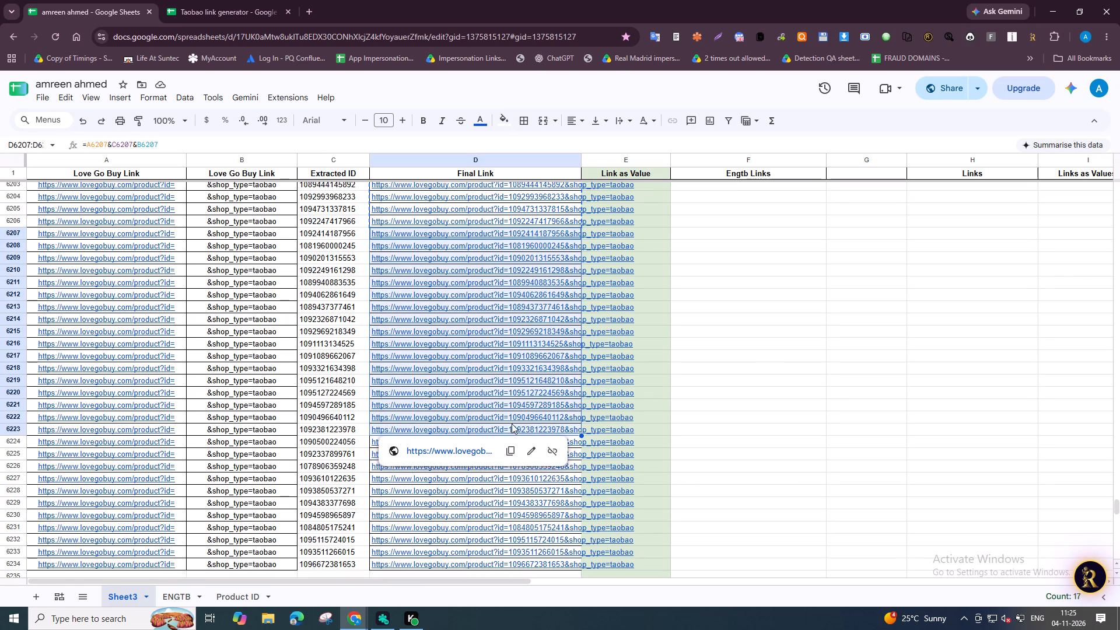
key("ctrl+c")
key("alt+Tab")
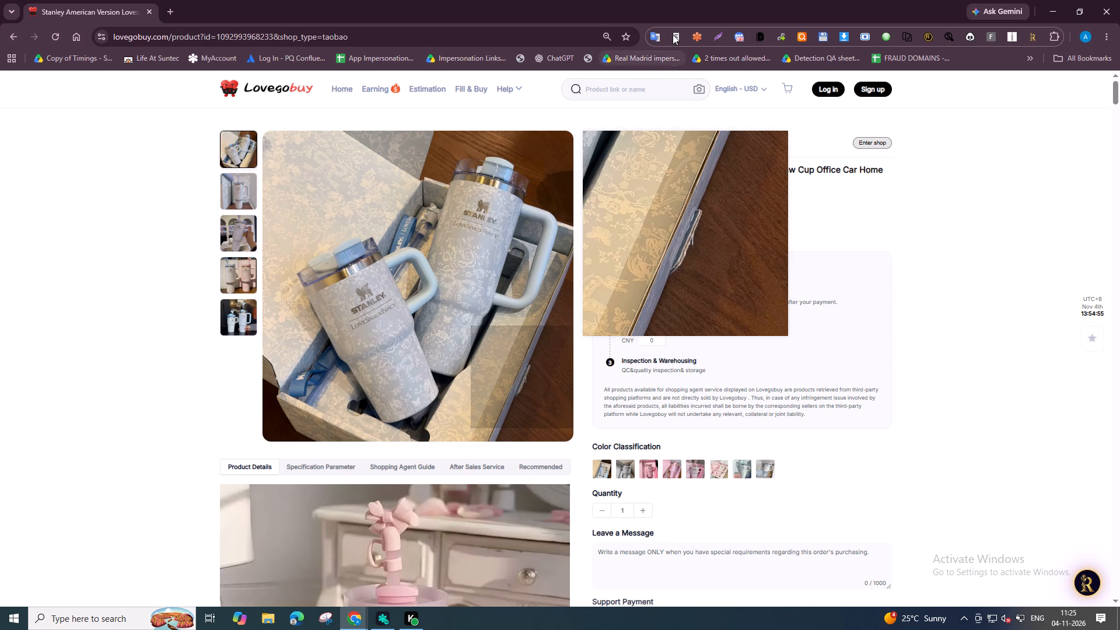
left_click(673, 33)
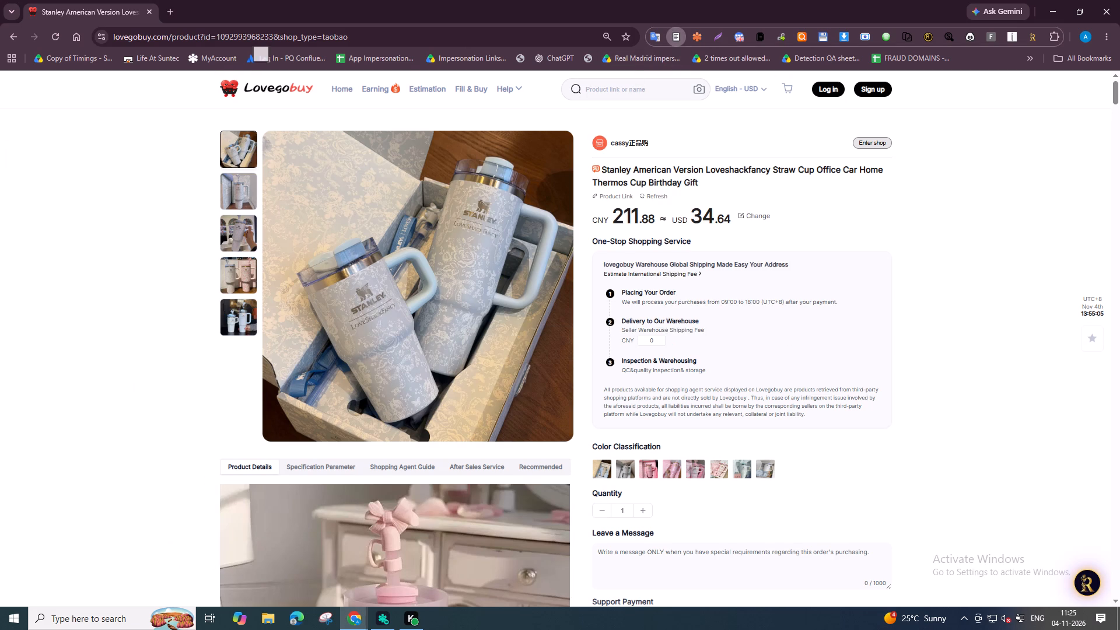
key("Delete")
key("ctrl+v")
left_click(279, 320)
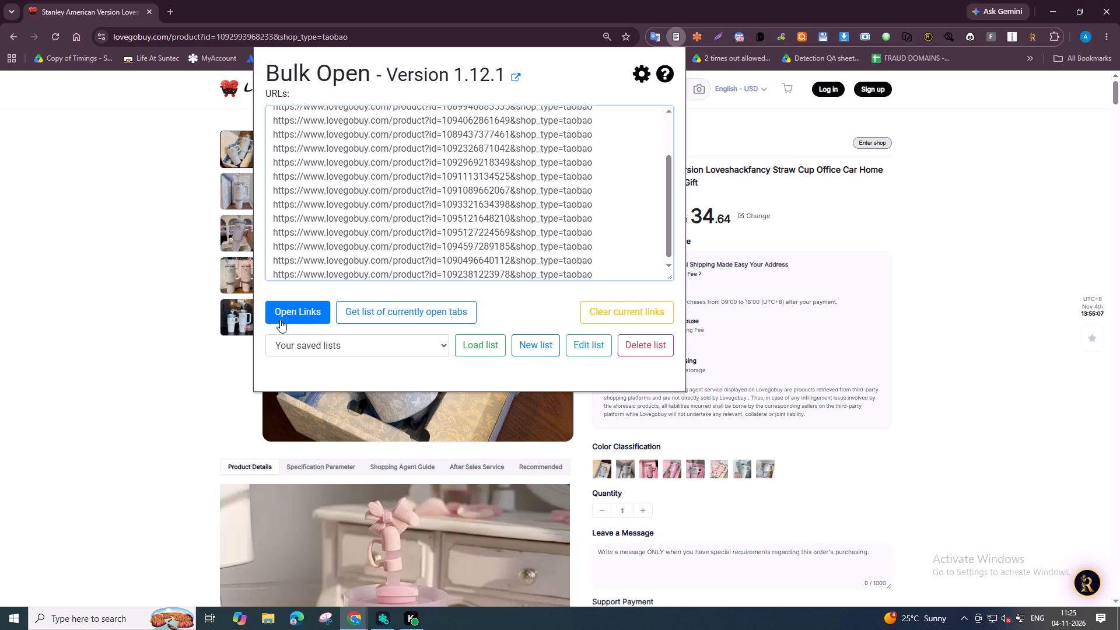
Examine the product images of the first opened listing, the Stanley Jennie co-branded thermos cup.
left_click(57, 11)
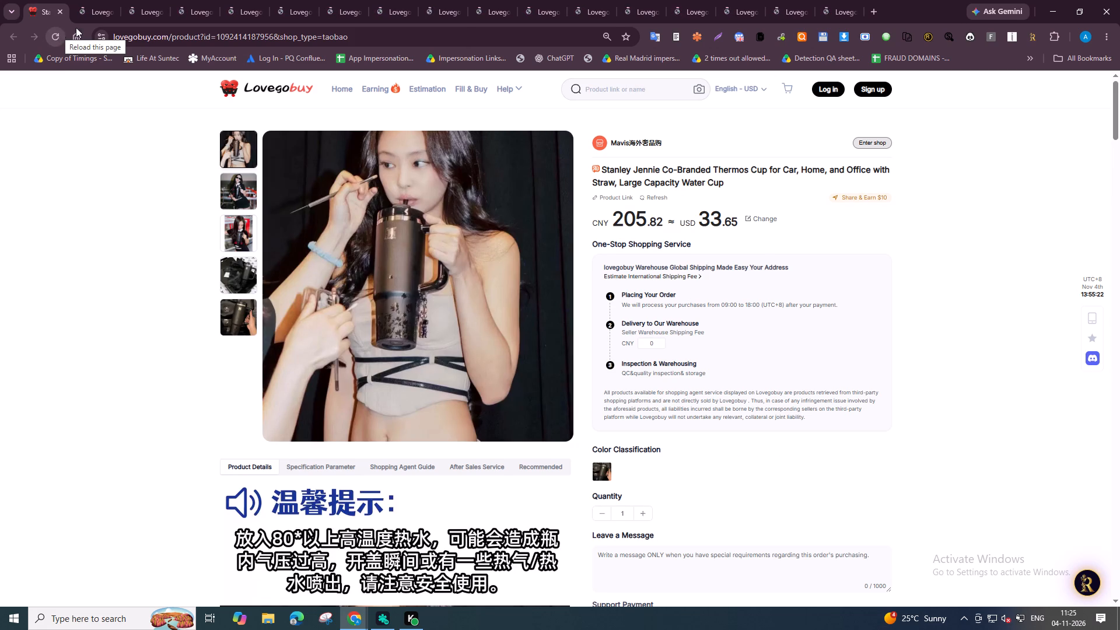
left_click(220, 281)
left_click(244, 315)
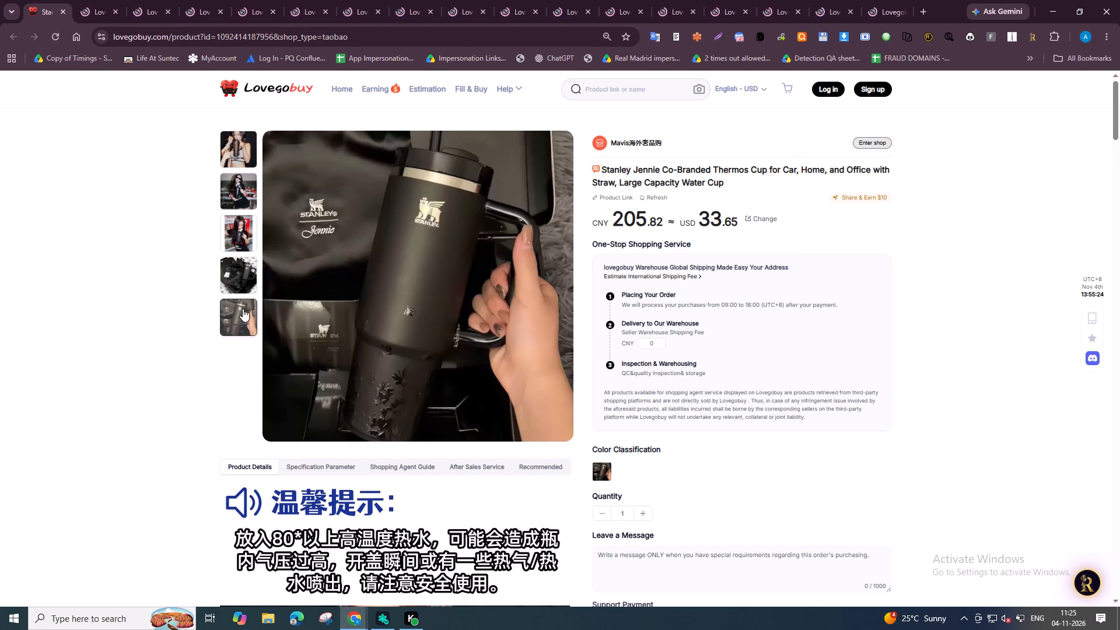
left_click(265, 266)
left_click(249, 266)
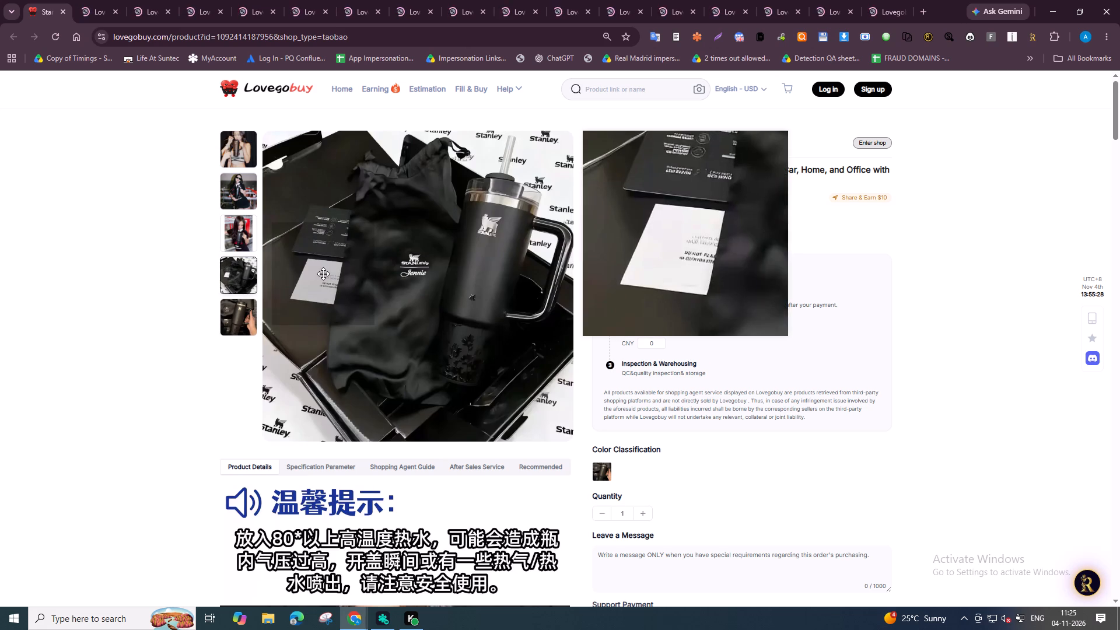
left_click(254, 244)
left_click(223, 181)
left_click(228, 168)
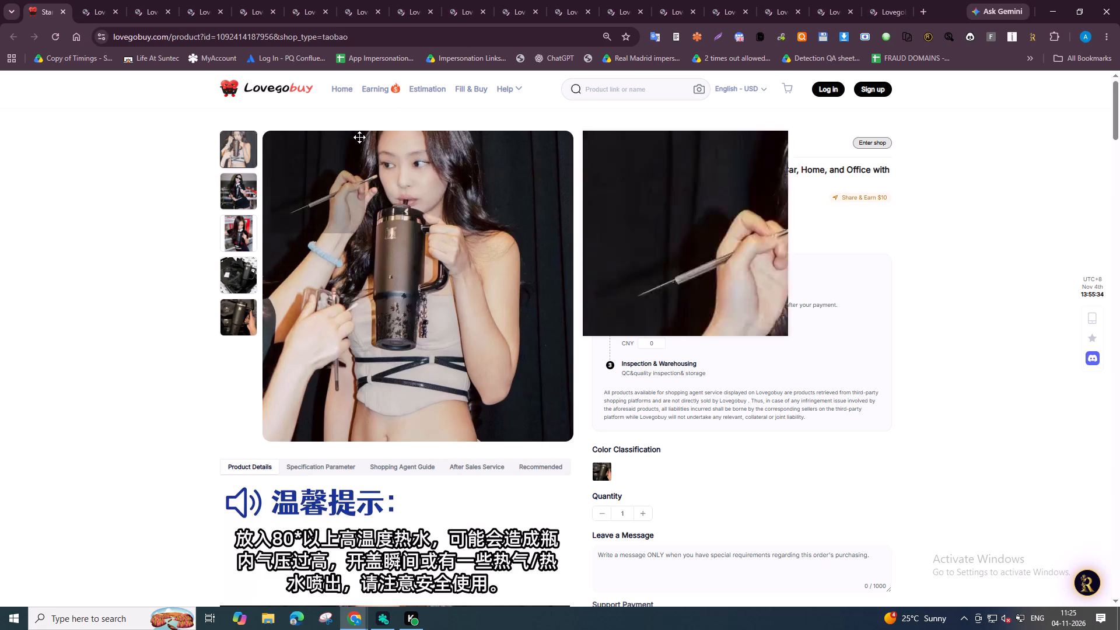
Copy the Stanley Jennie cup listing's Taobao product link into C29262 of New Work.
right_click(606, 197)
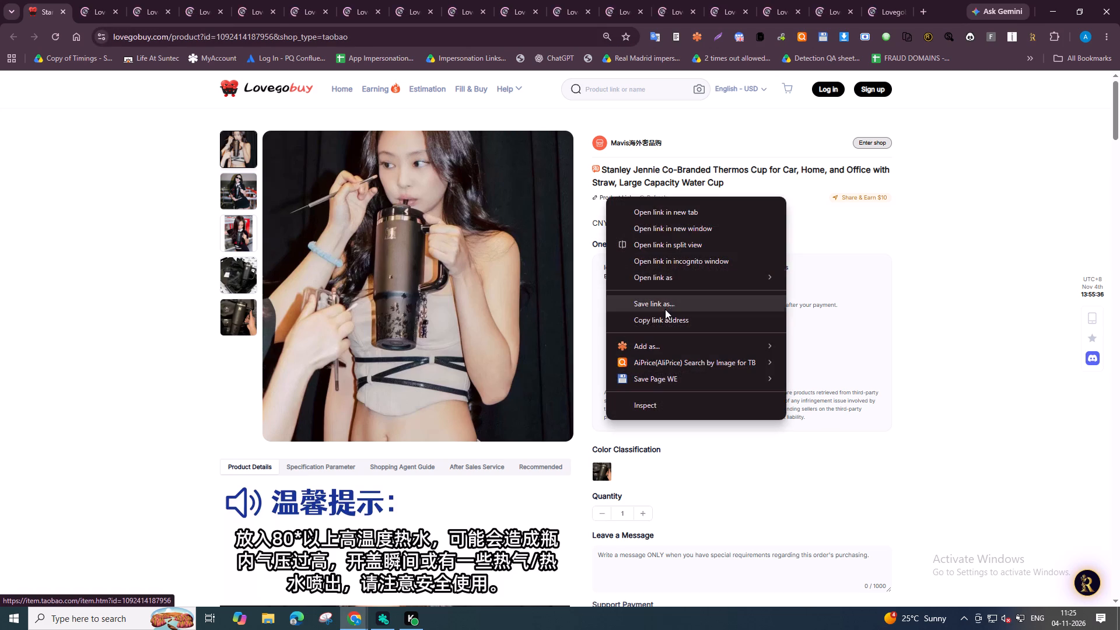
left_click(666, 317)
key("alt+Tab")
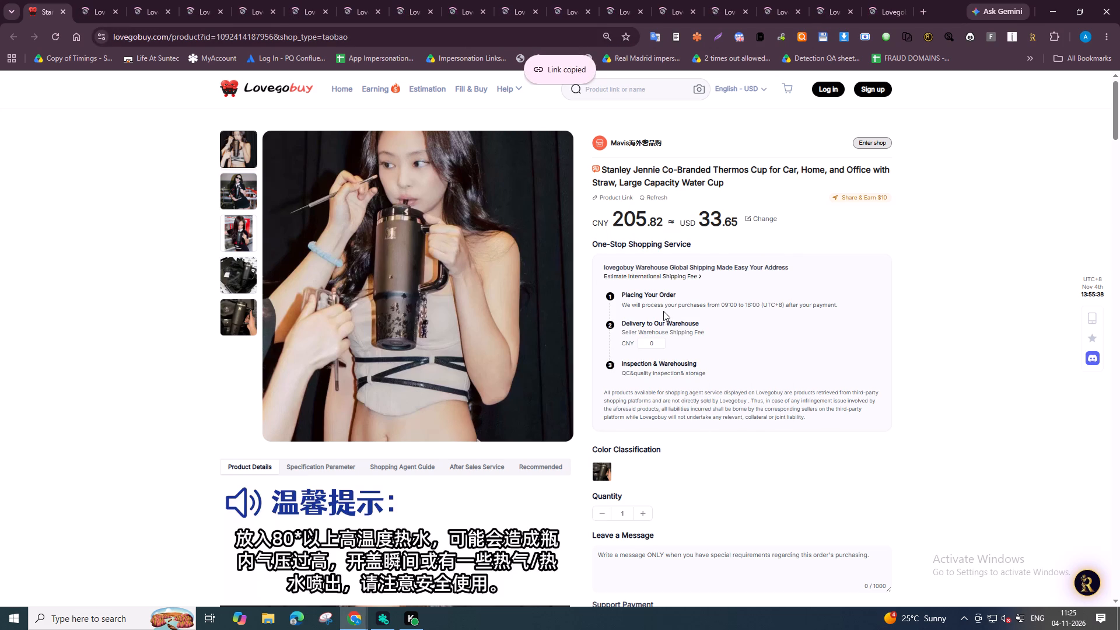
key("alt+Tab")
key("alt+Tab")
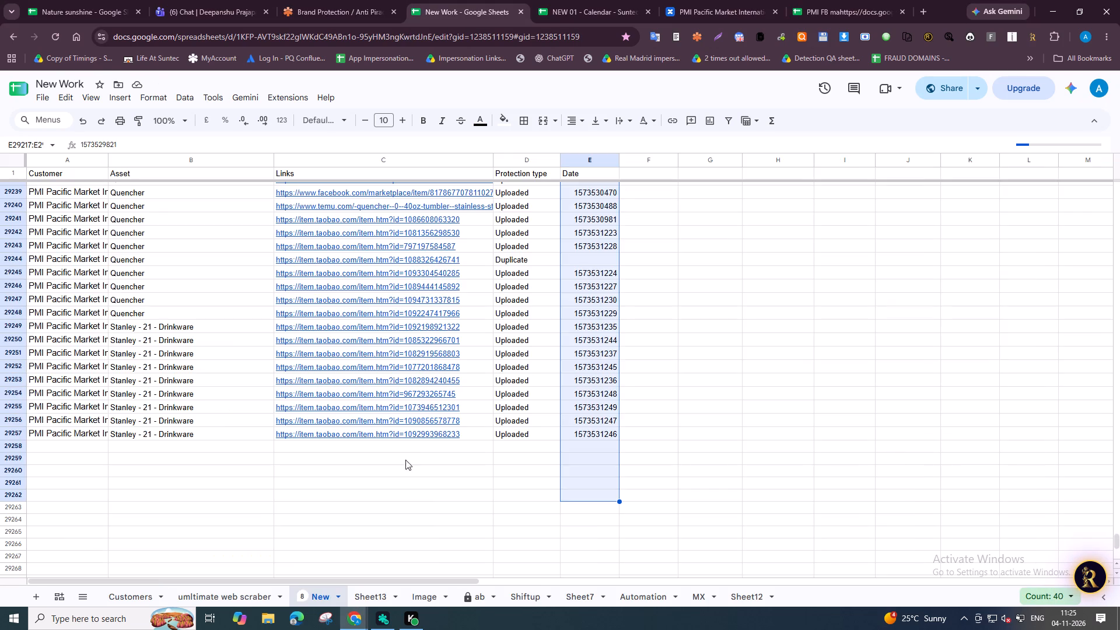
left_click(426, 495)
key("ctrl+v")
Copy the Stanley - 21 - Drinkware asset label from B29255 into B29262, beside the new link.
left_click(194, 410)
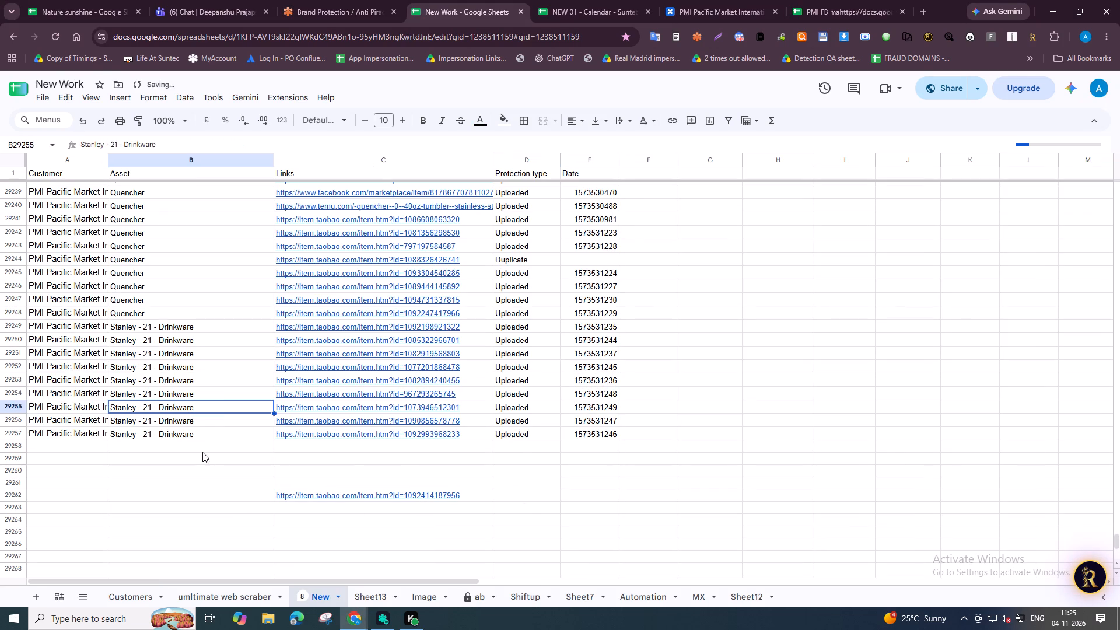
key("ctrl+c")
left_click(216, 492)
key("ctrl+v")
left_click(395, 522)
Return to the Lovegobuy listings and close the Stanley Jennie cup listing.
key("alt+Tab")
key("alt+Tab")
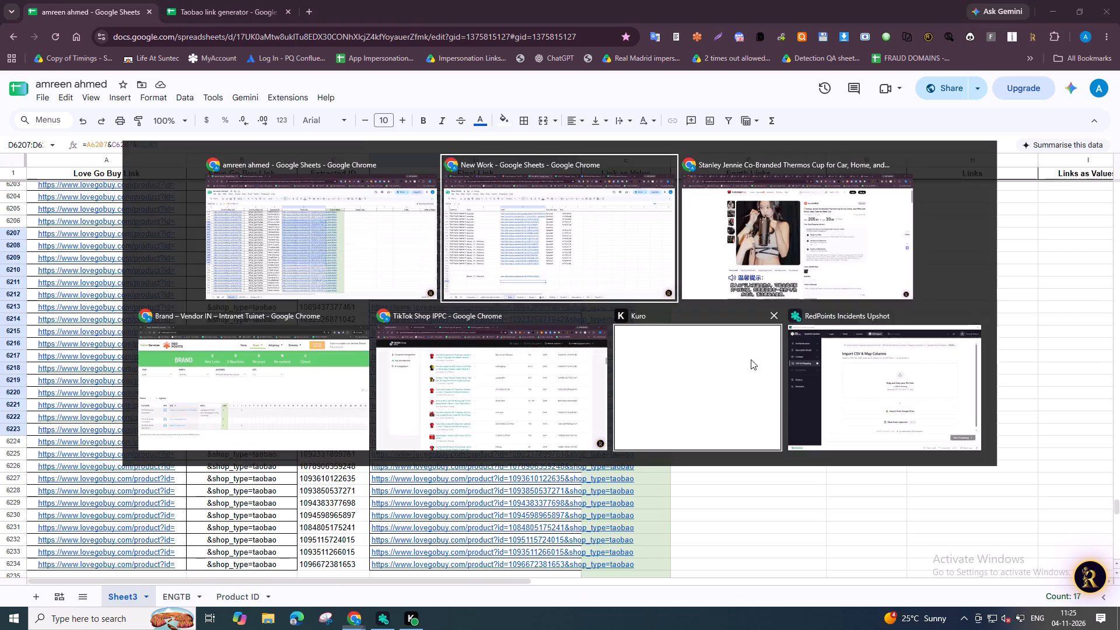
key("alt+Tab")
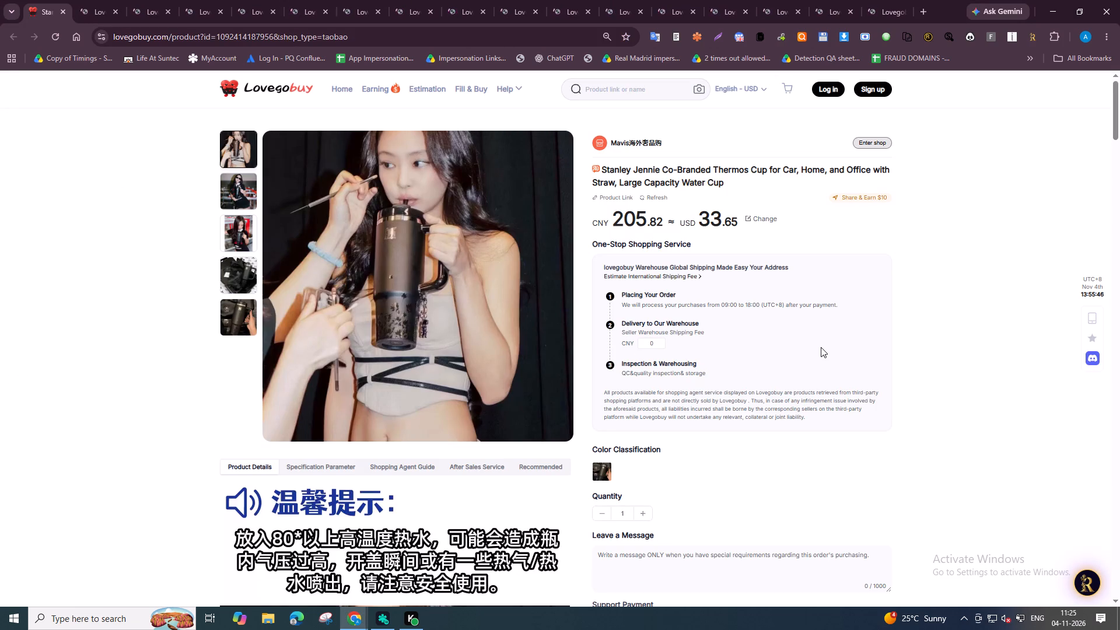
key("ctrl+w")
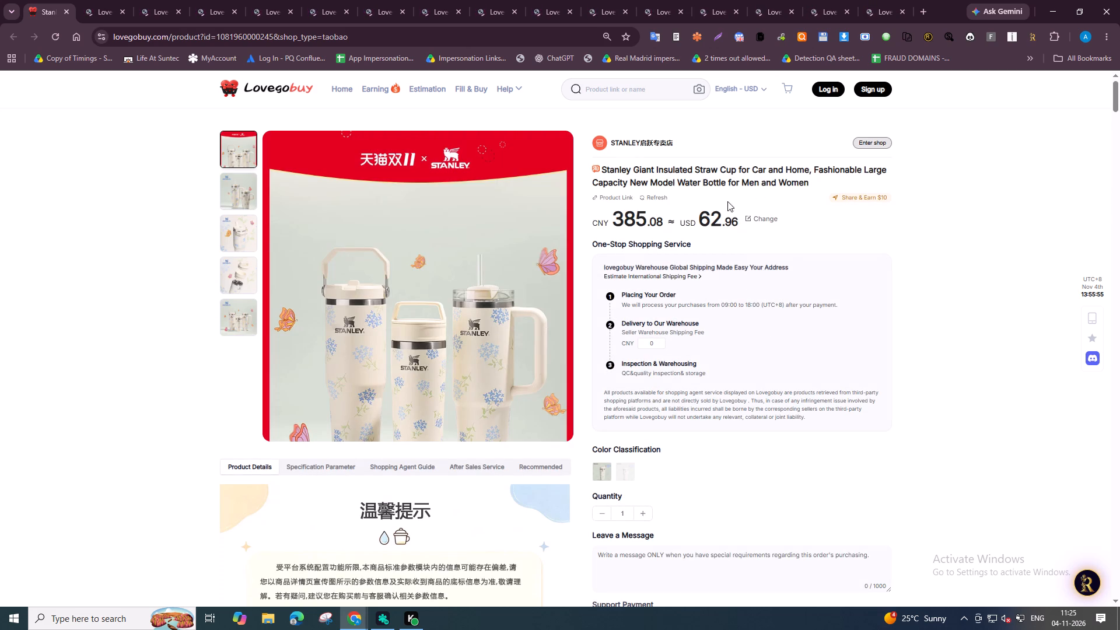
Check the Stanley Giant Insulated Straw Cup listing's images, log its Taobao product link in C29263 of New Work, and close the listing.
left_click(228, 314)
left_click(235, 274)
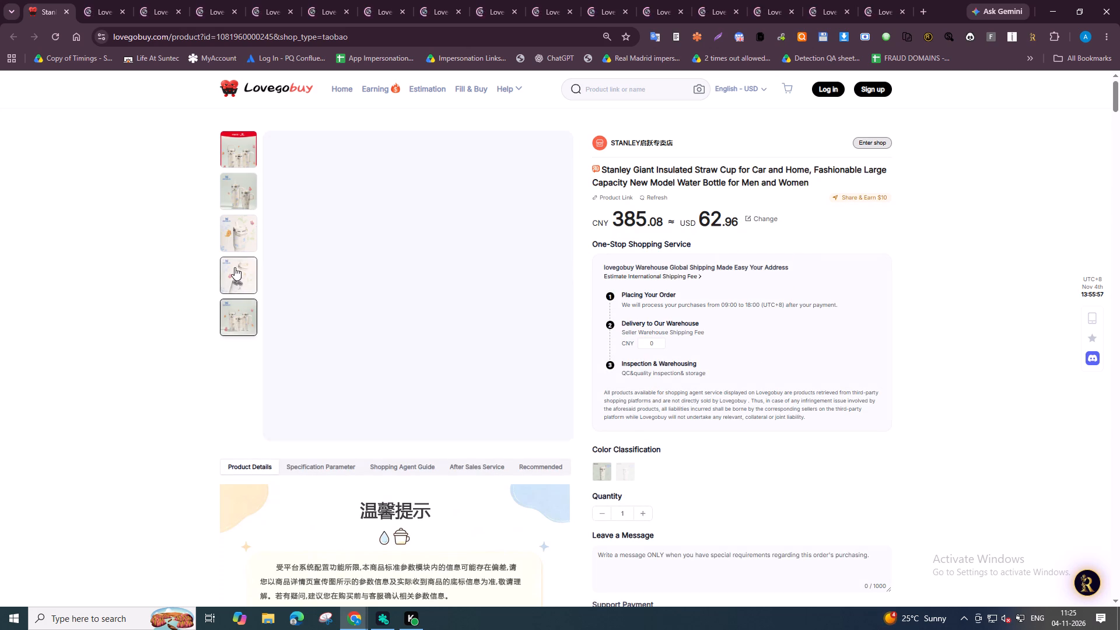
left_click(232, 233)
left_click(229, 206)
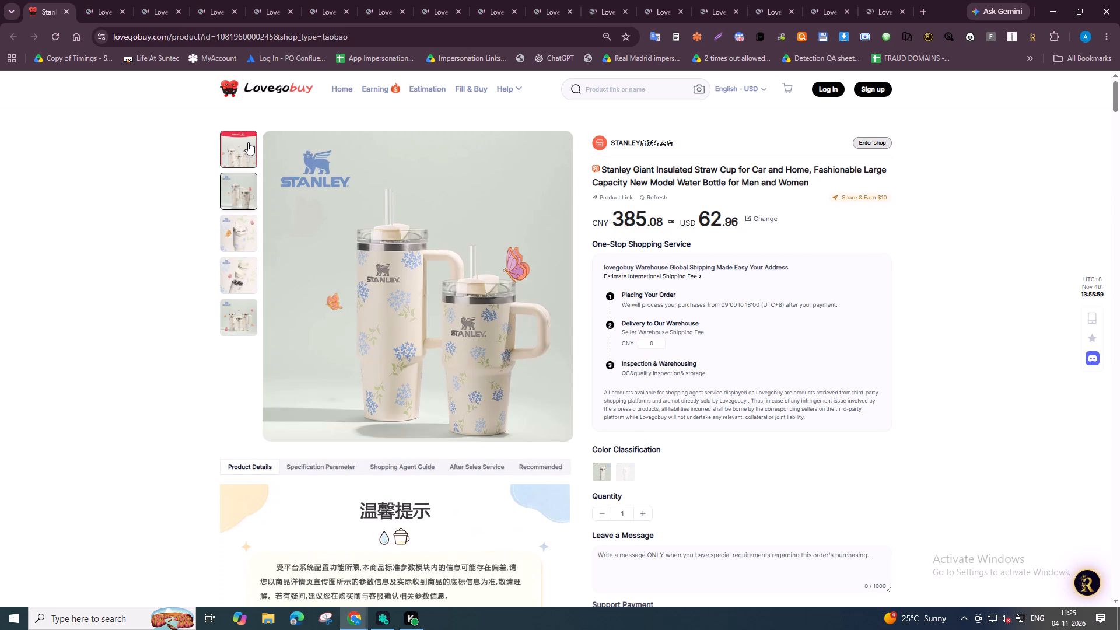
left_click(248, 142)
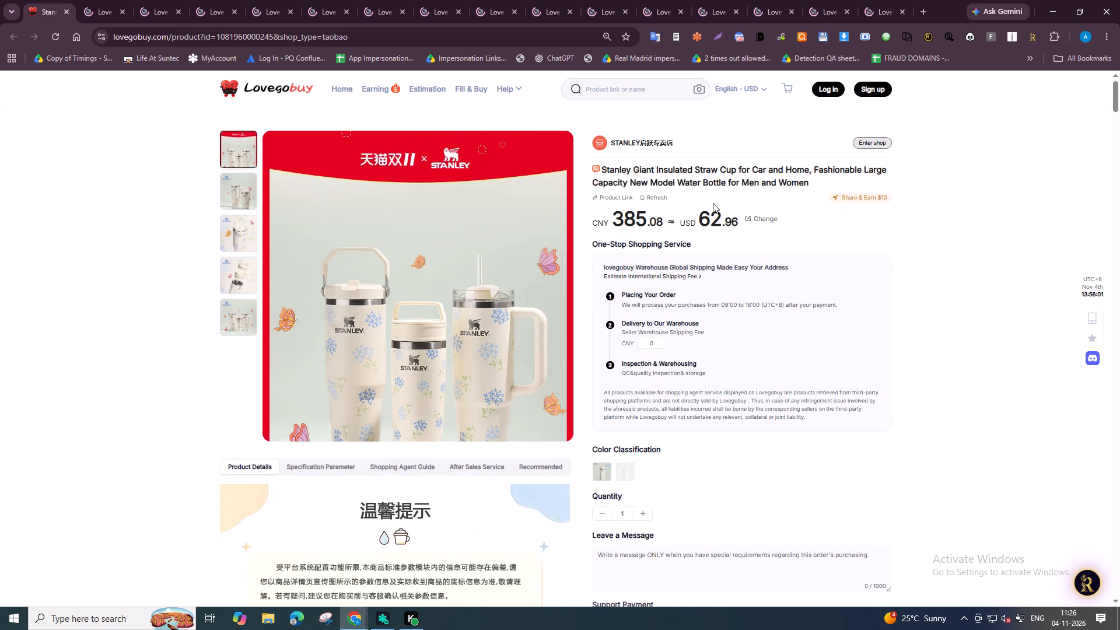
right_click(615, 197)
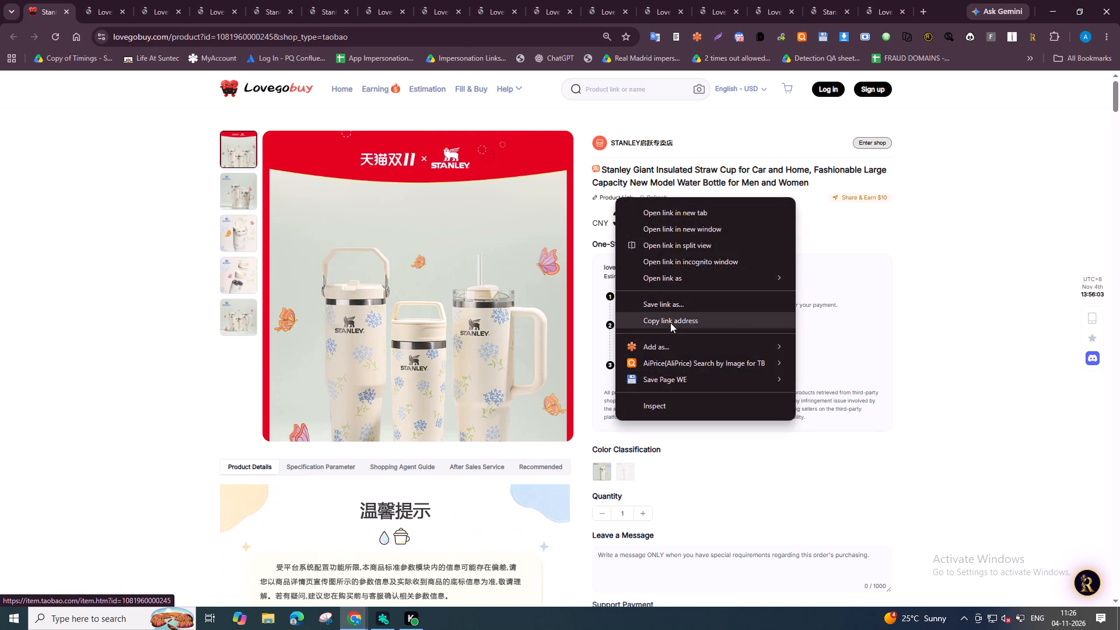
left_click(670, 323)
key("alt+Tab")
key("alt+Tab")
key("alt+Tab")
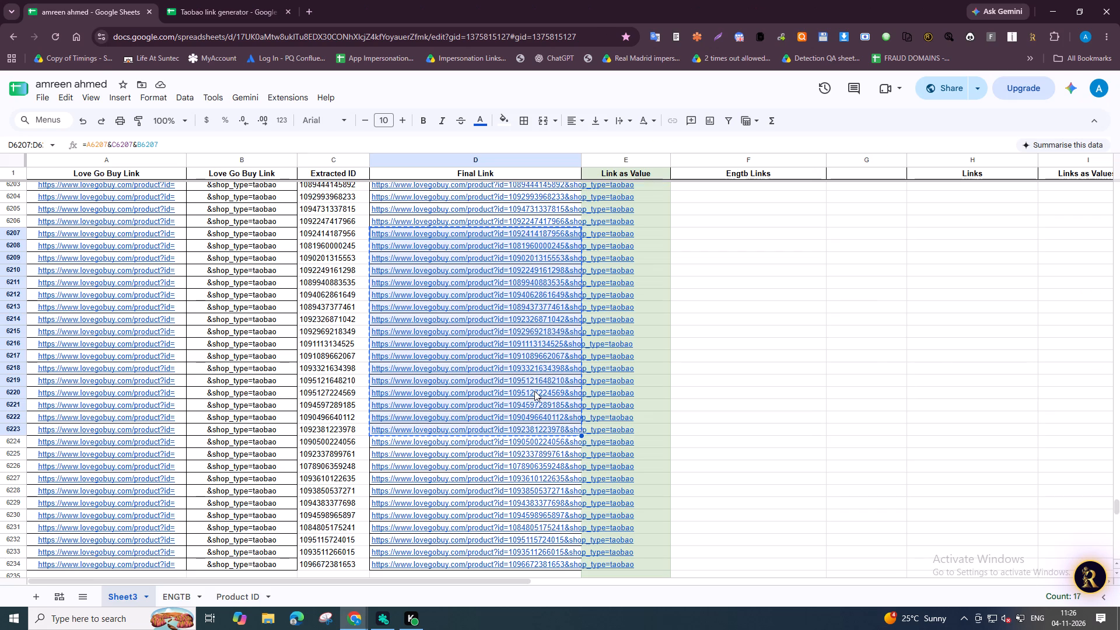
scroll(498, 393, "down", 2)
left_click(457, 395)
key("ctrl+v")
left_click(460, 411)
key("alt+Tab")
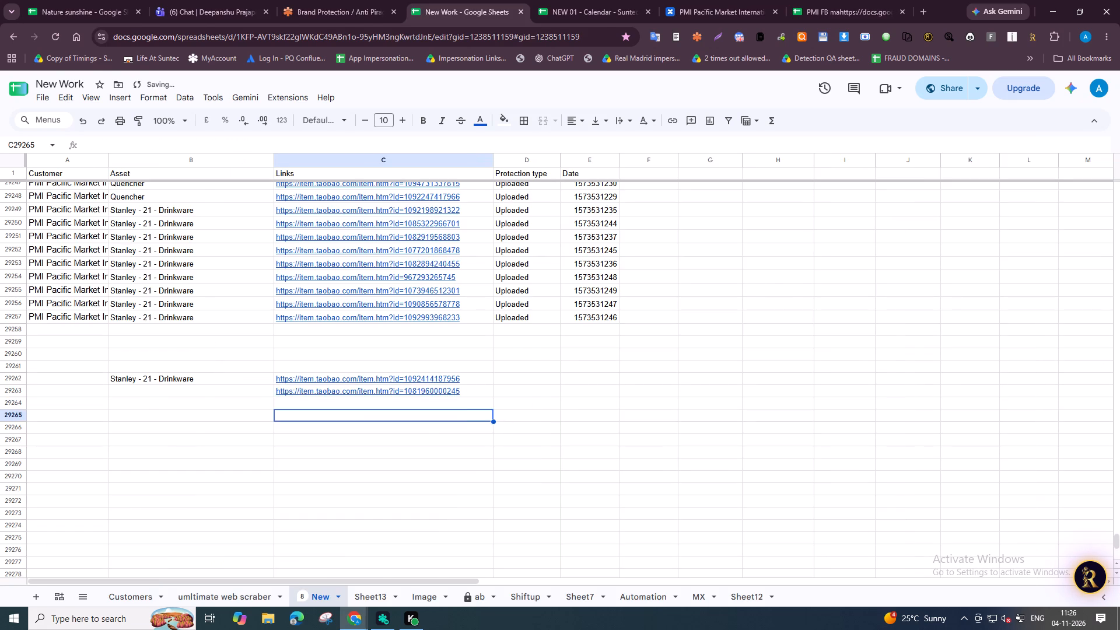
key("alt+Tab")
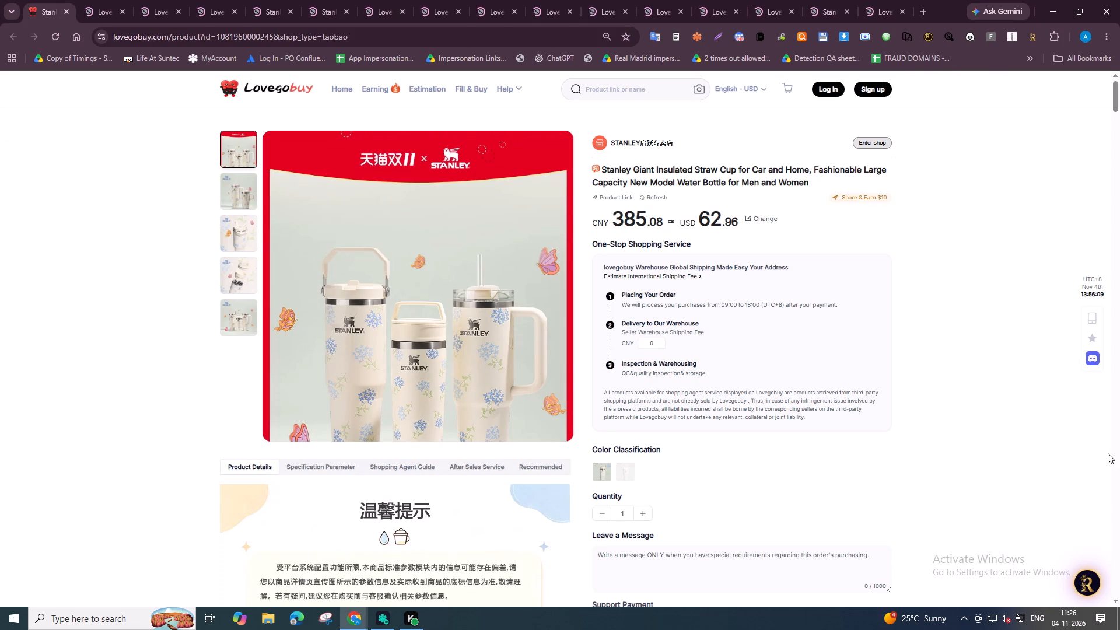
key("ctrl+w")
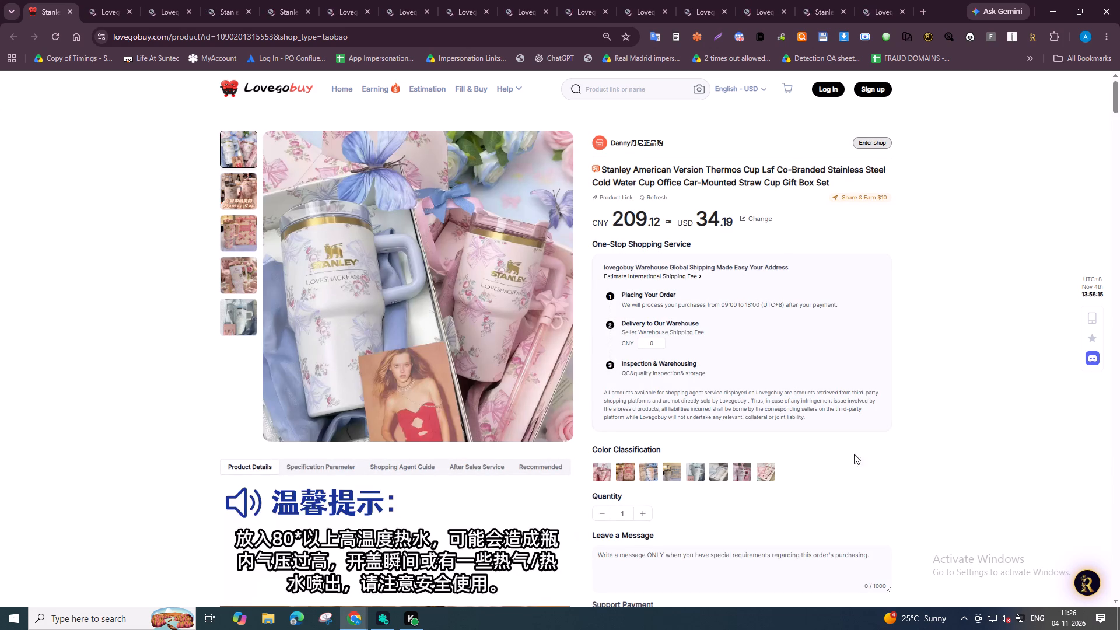
Check the Stanley Lsf Co-Branded gift box listing's images and copy its Taobao product link into C29285 of New Work.
left_click(229, 316)
left_click(232, 295)
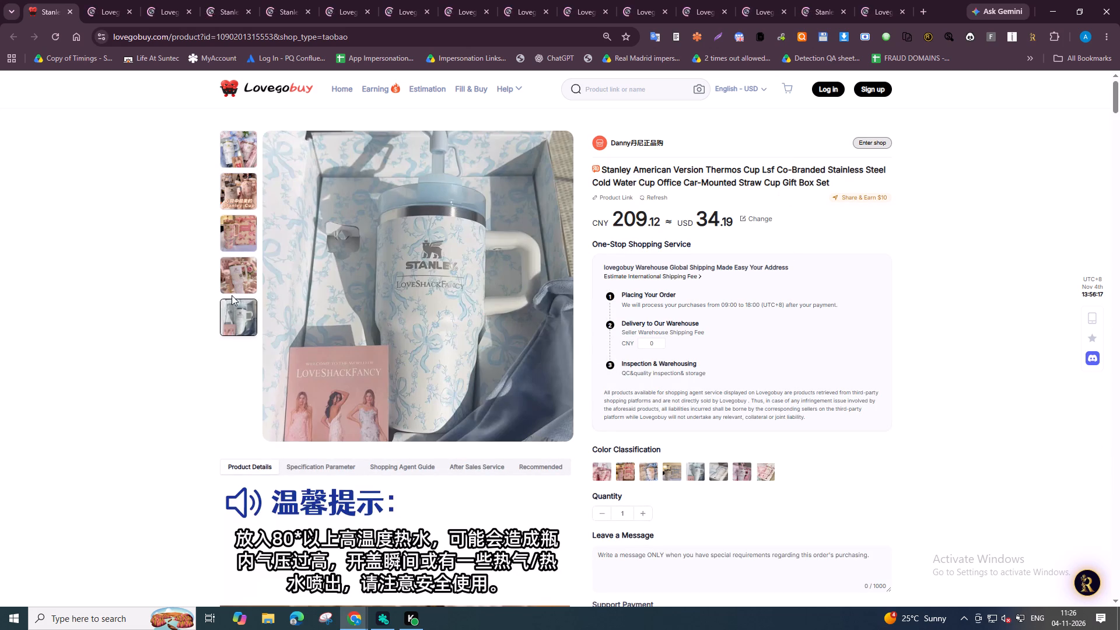
left_click(236, 278)
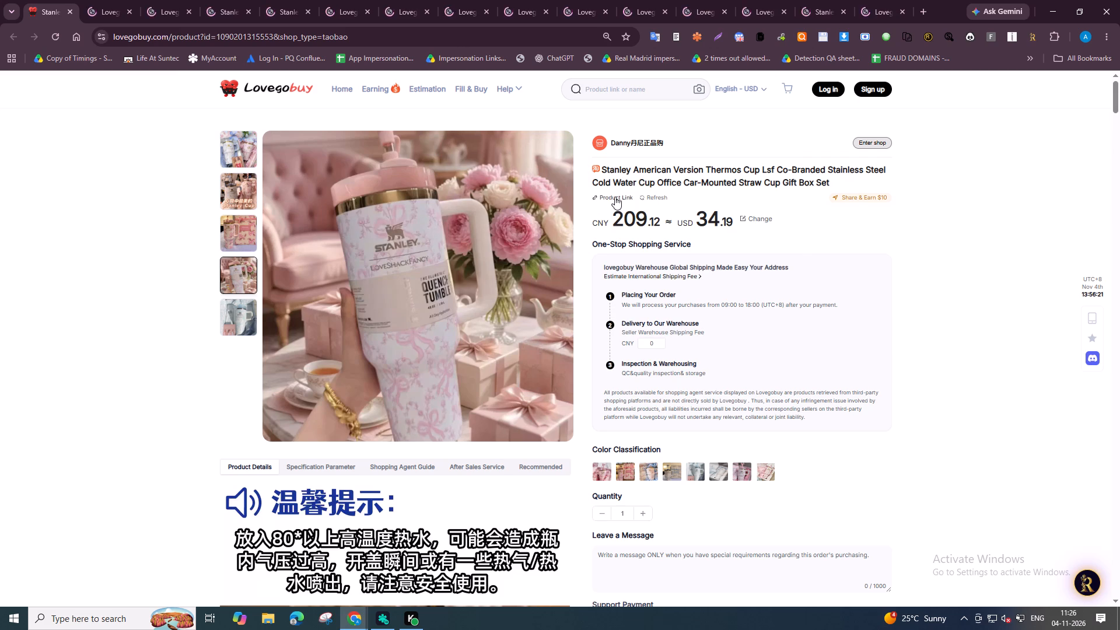
right_click(615, 197)
left_click(655, 317)
key("alt+Tab")
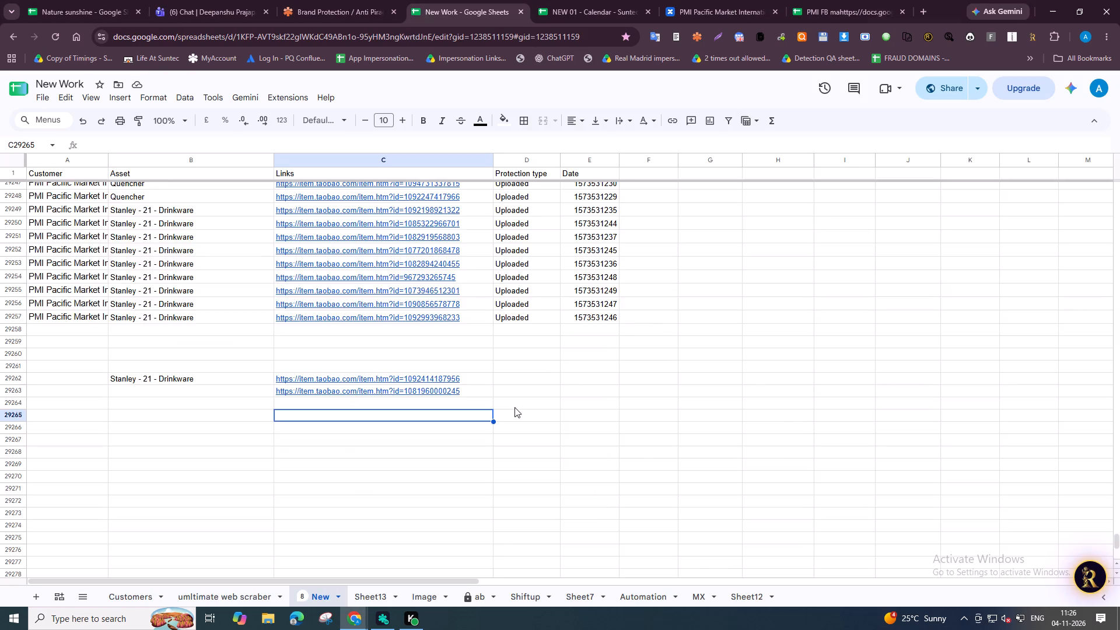
scroll(508, 415, "down", 3)
left_click(429, 483)
key("ctrl+v")
Label the new link's asset as quencher in B29285 and close the Lsf Co-Branded listing.
left_click(246, 487)
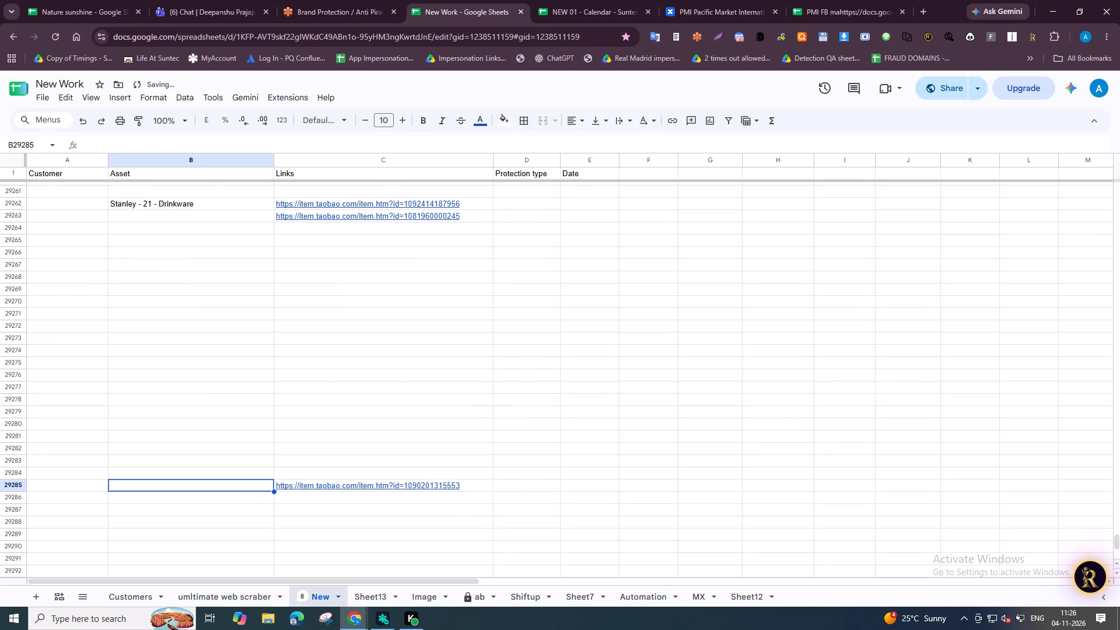
type("quencher")
key("Return")
key("alt+Tab")
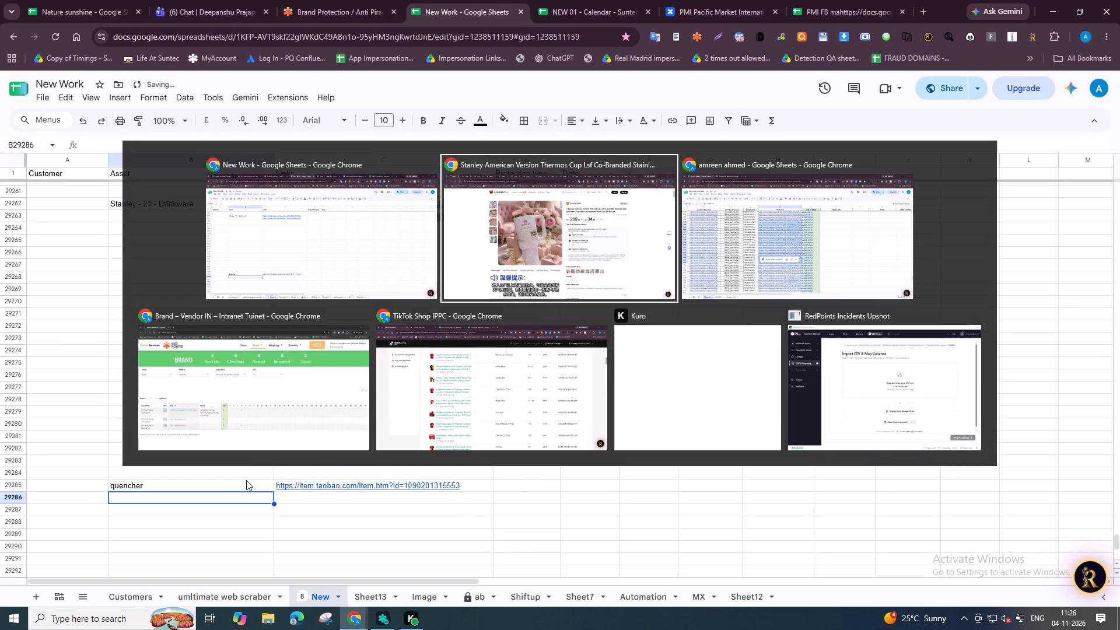
key("ctrl+w")
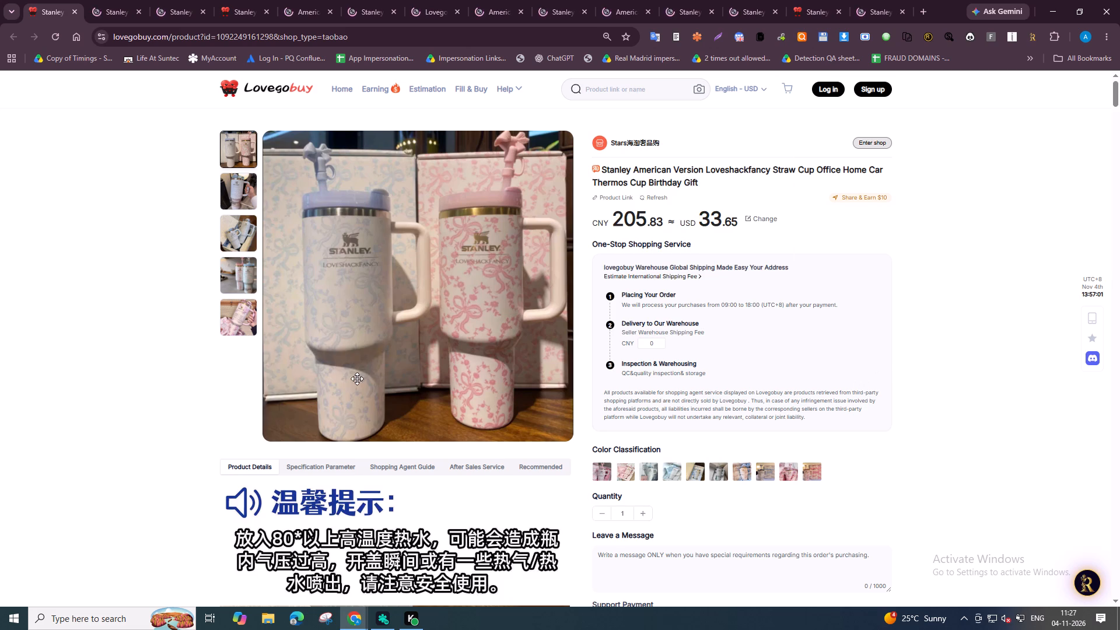
Check the Stanley Loveshackfancy Straw Cup listing's images, log its Taobao product link in C29286, and close the listing.
left_click(243, 334)
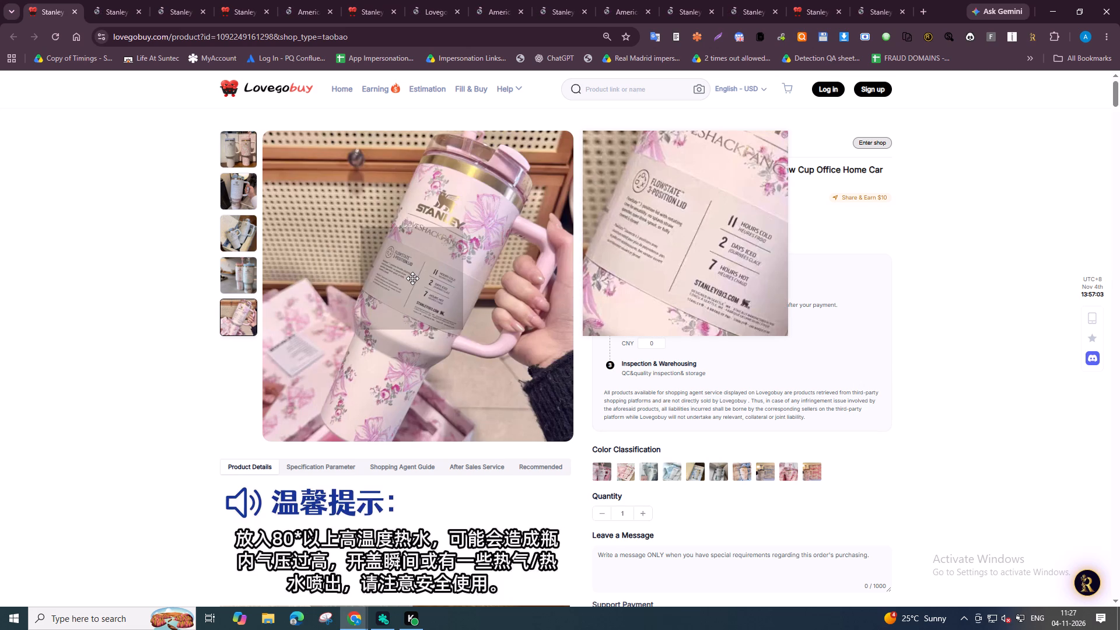
left_click(247, 276)
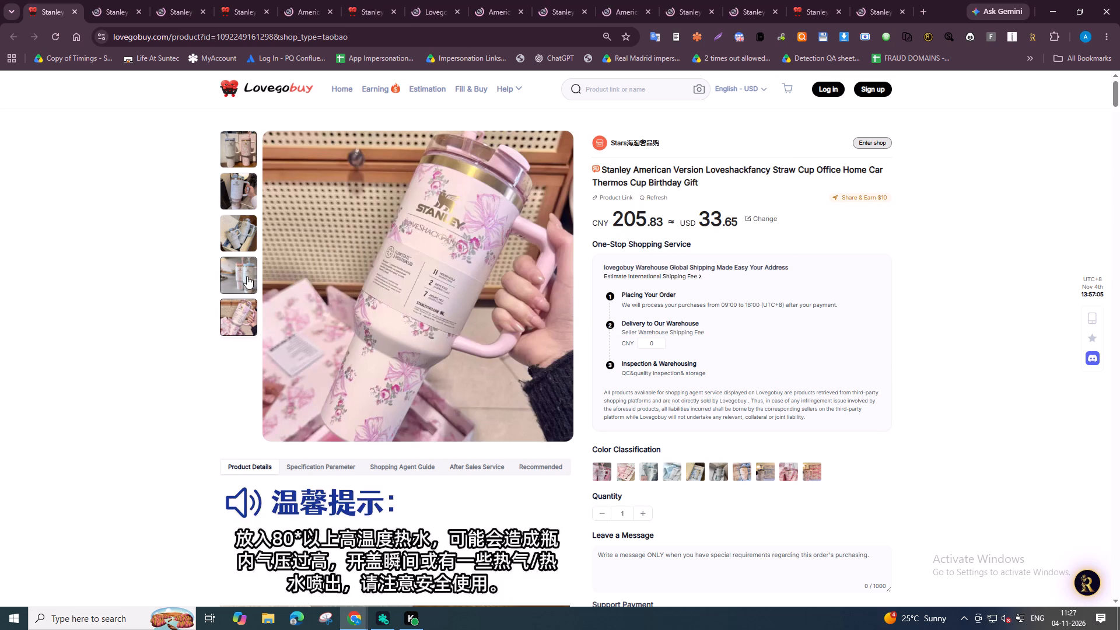
right_click(617, 198)
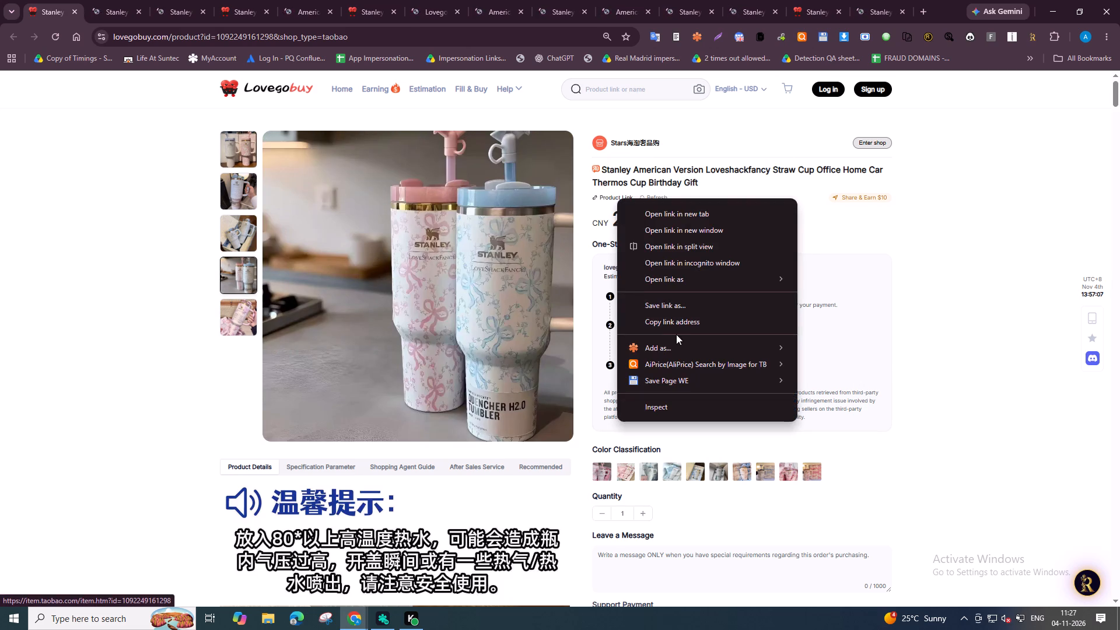
left_click(684, 327)
key("alt+Tab")
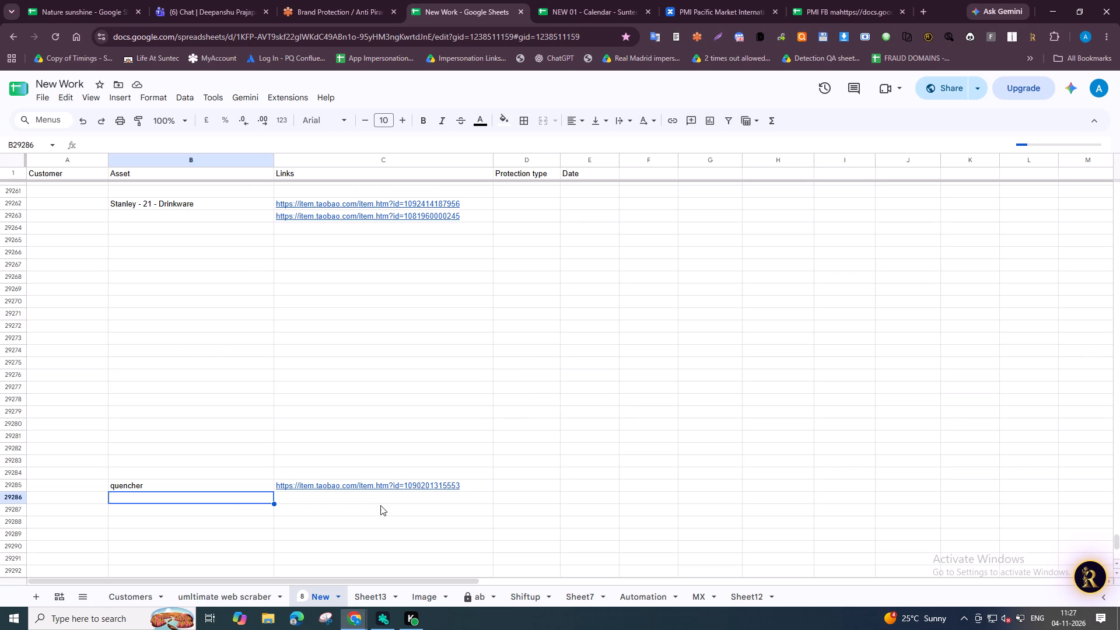
left_click(380, 503)
key("ctrl+v")
left_click(392, 523)
key("alt+Tab")
key("ctrl+w")
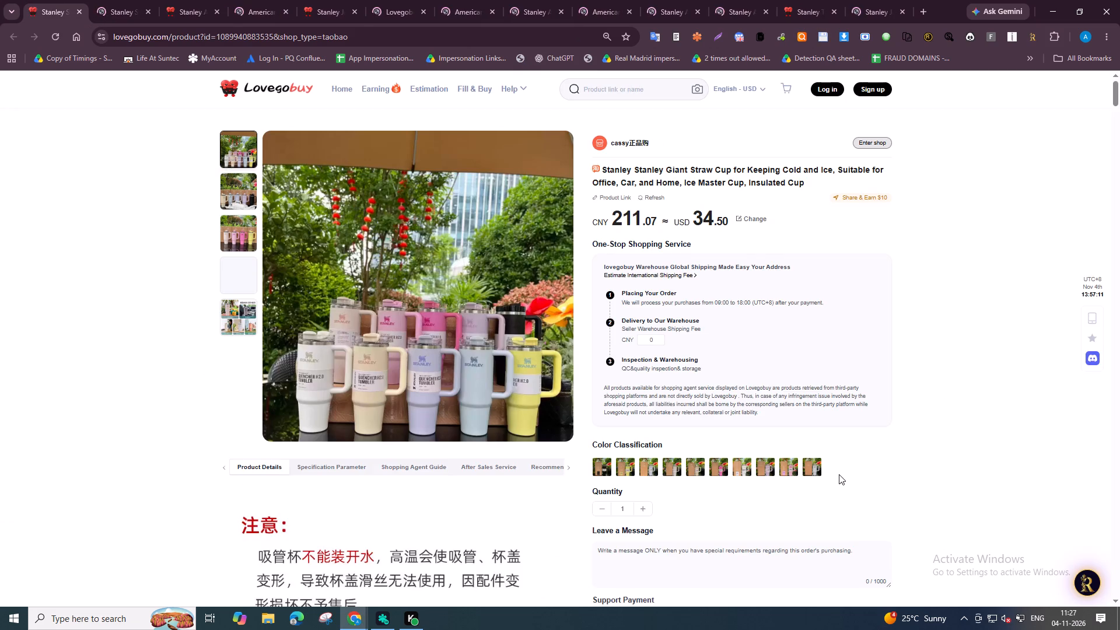
Copy the Taobao product link of the Giant Straw Cup for Keeping Cold and Ice into C29288 and close that listing.
right_click(619, 198)
left_click(759, 325)
key("alt+Tab")
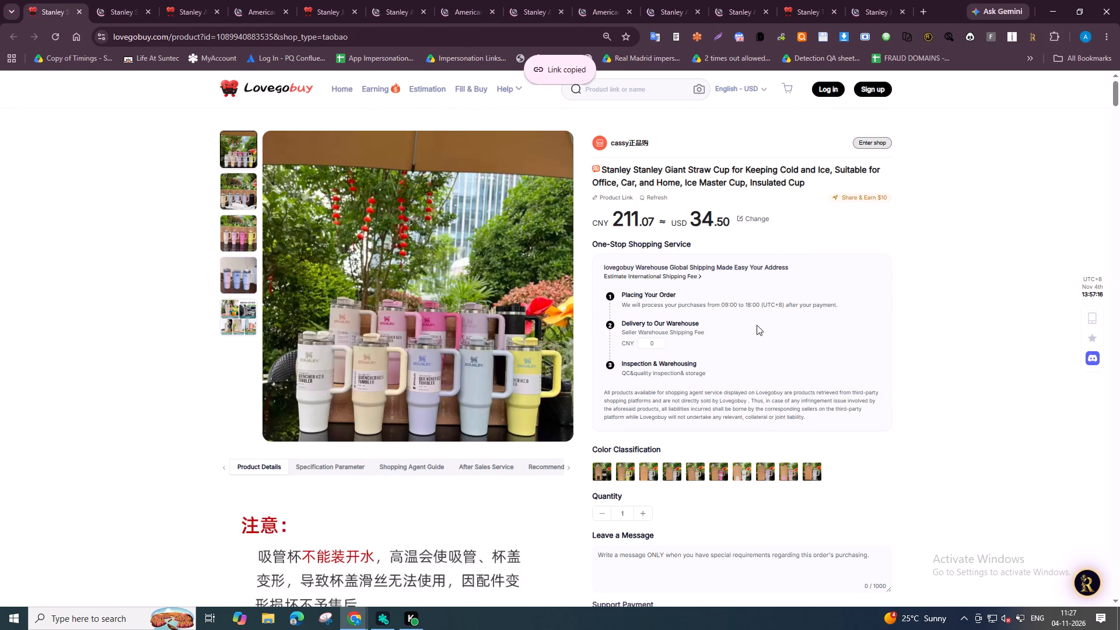
scroll(518, 359, "down", 2)
key("ctrl+v")
left_click(691, 421)
key("alt+Tab")
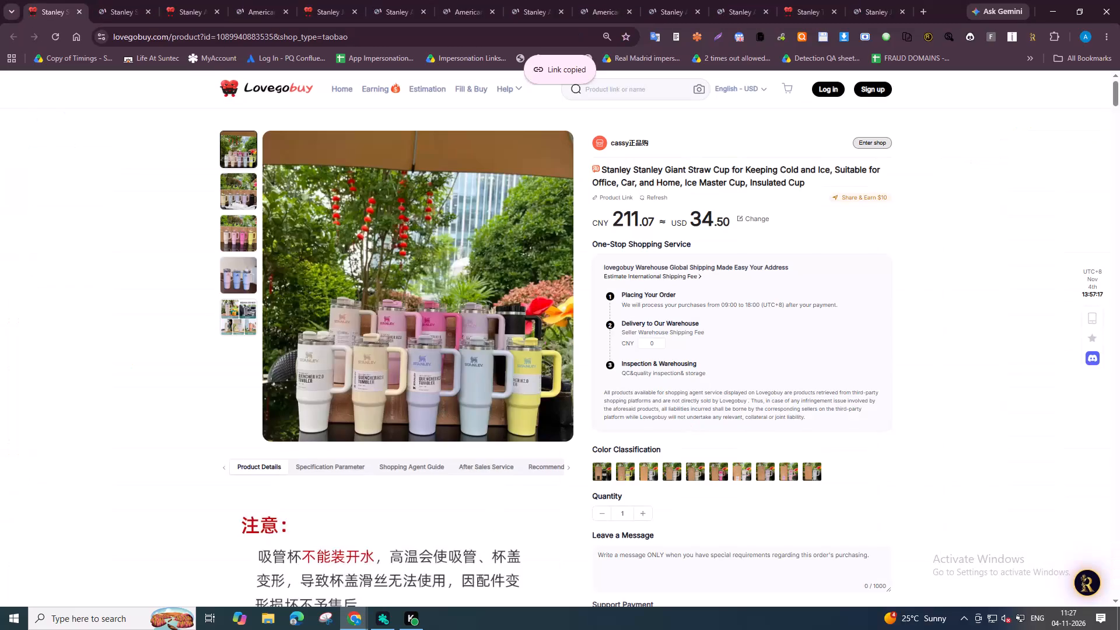
key("ctrl+w")
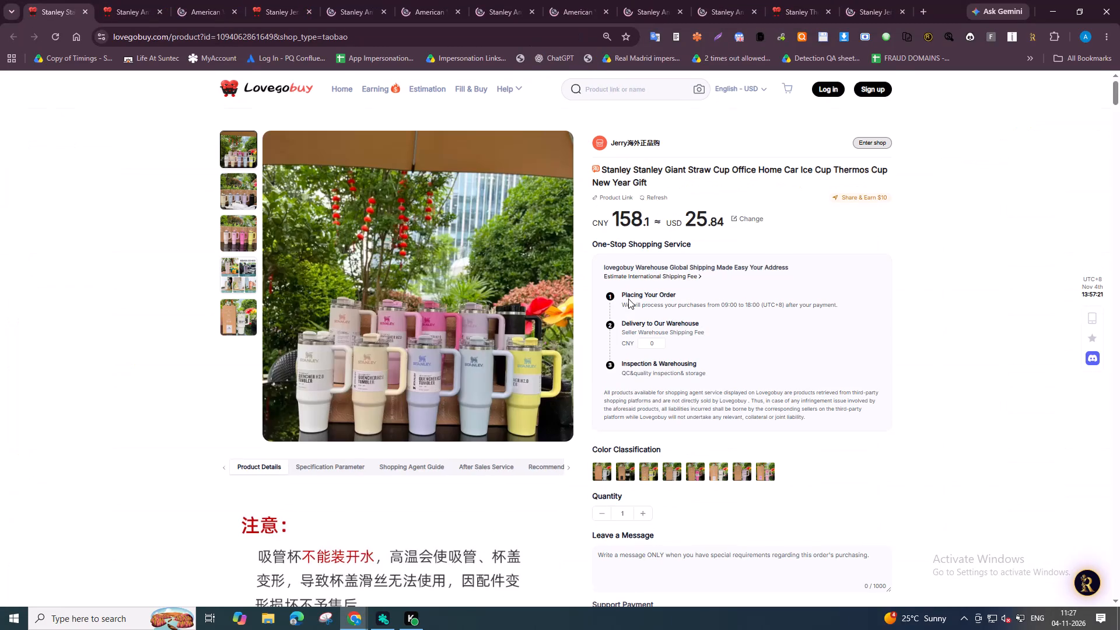
Copy the Taobao product link of the Giant Straw Cup New Year Gift listing into C29287 and close that listing.
right_click(609, 199)
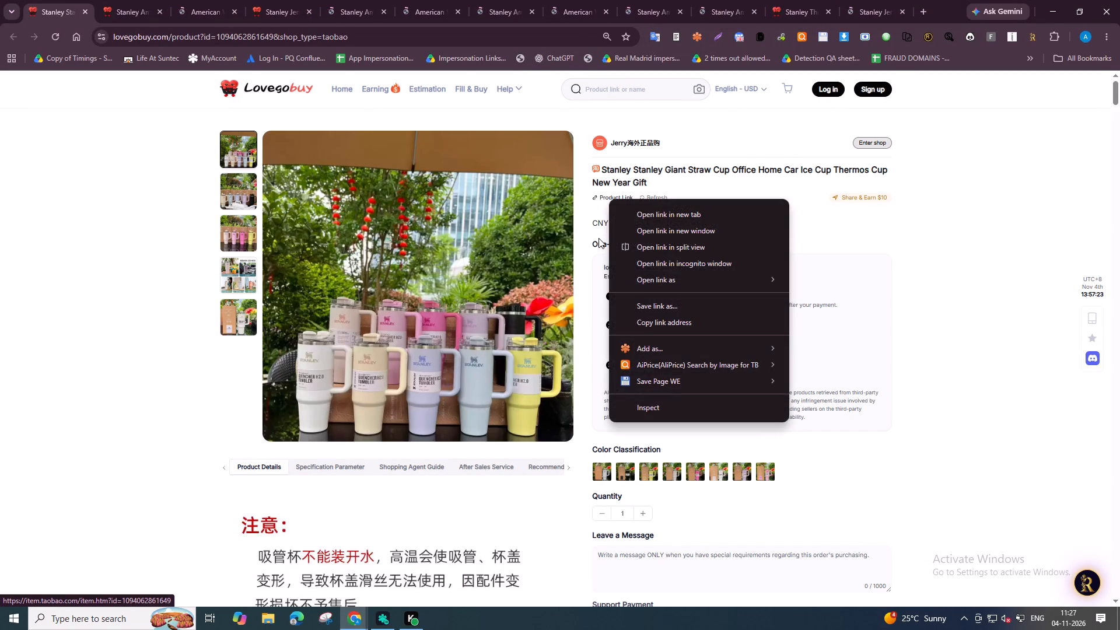
left_click(671, 326)
key("alt+Tab")
left_click(459, 394)
key("ctrl+v")
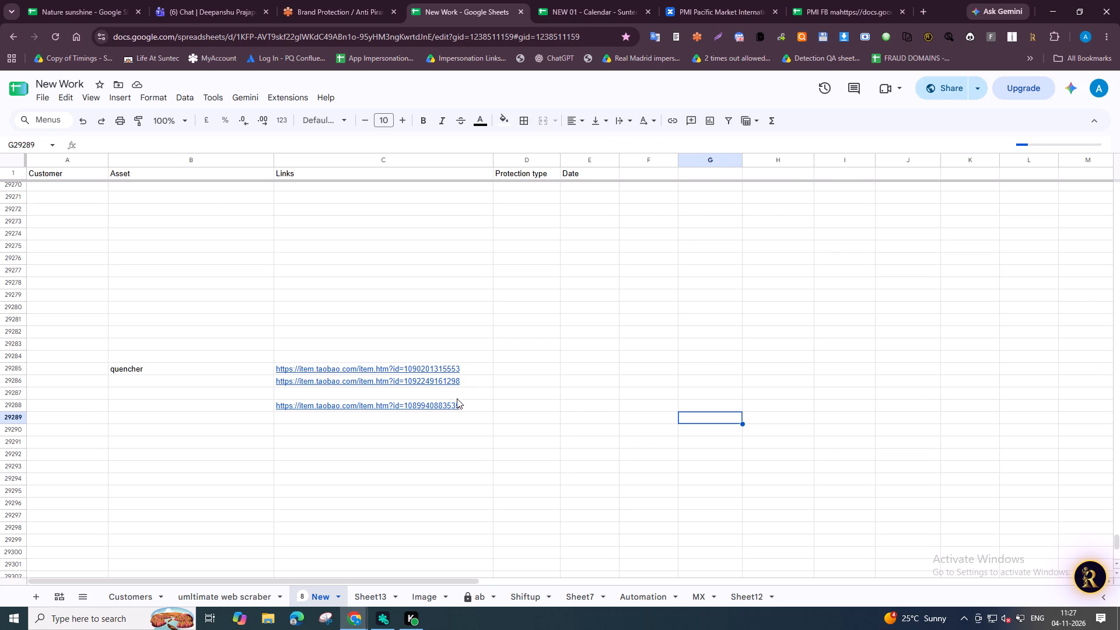
left_click(457, 425)
key("alt+Tab")
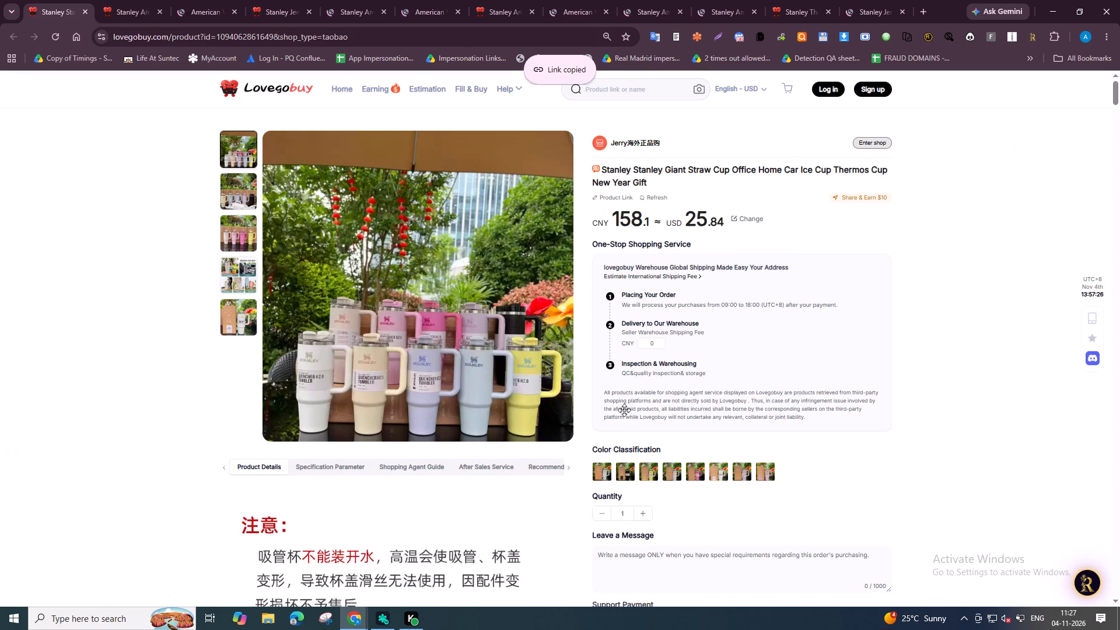
key("ctrl+w")
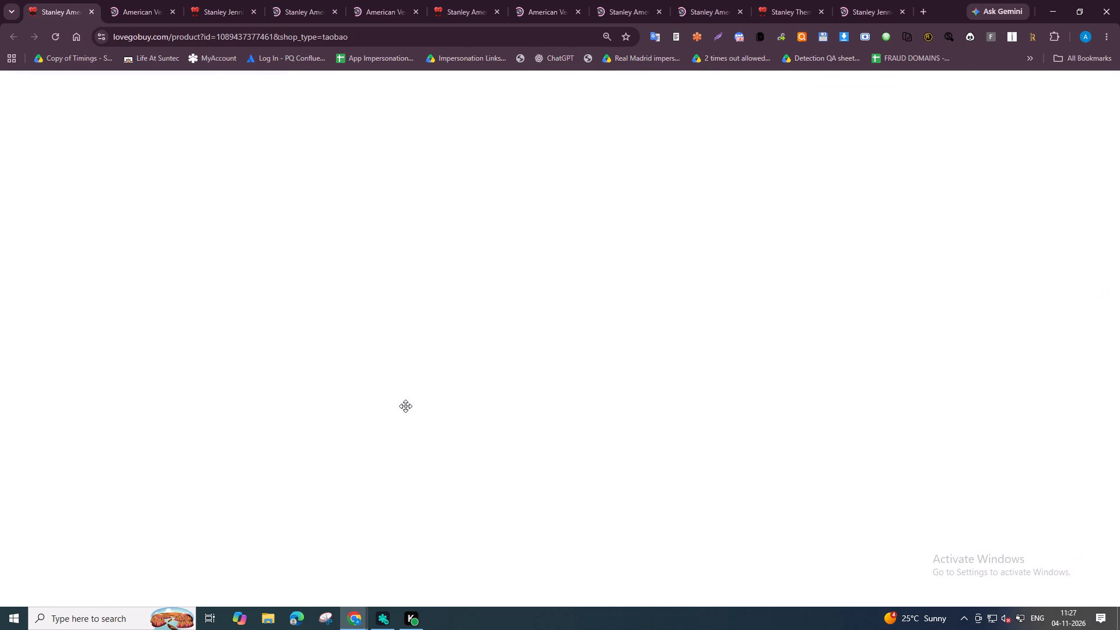
Check the next Loveshackfancy Straw Cup listing's images, log its Taobao product link in C29264 under the Drinkware links, and close the listing.
left_click(235, 321)
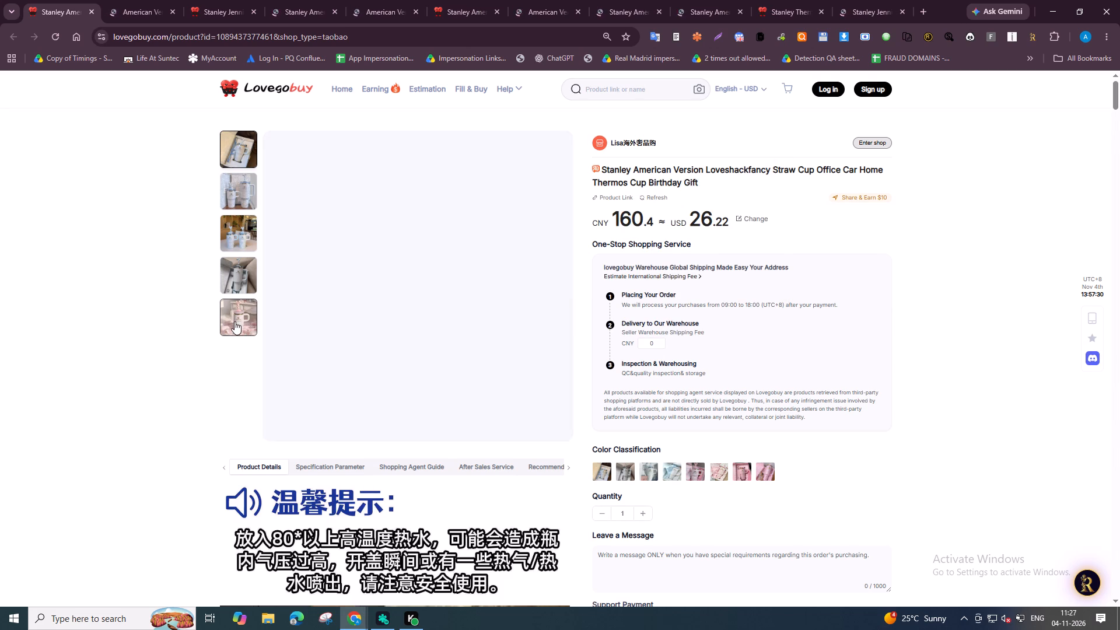
left_click(230, 267)
left_click(232, 239)
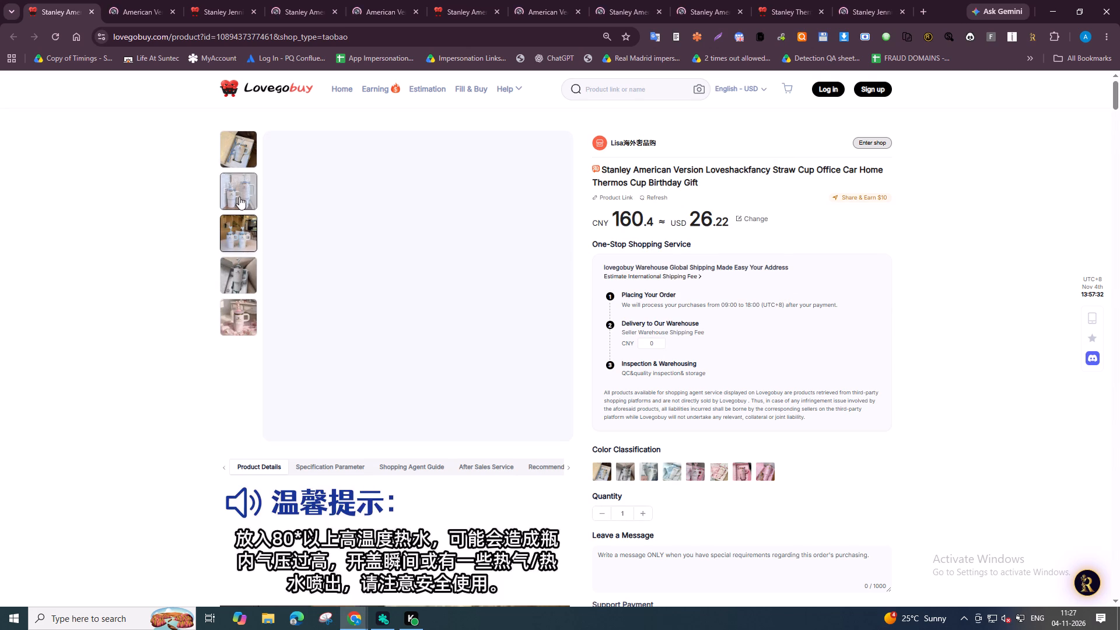
left_click(239, 192)
left_click(242, 144)
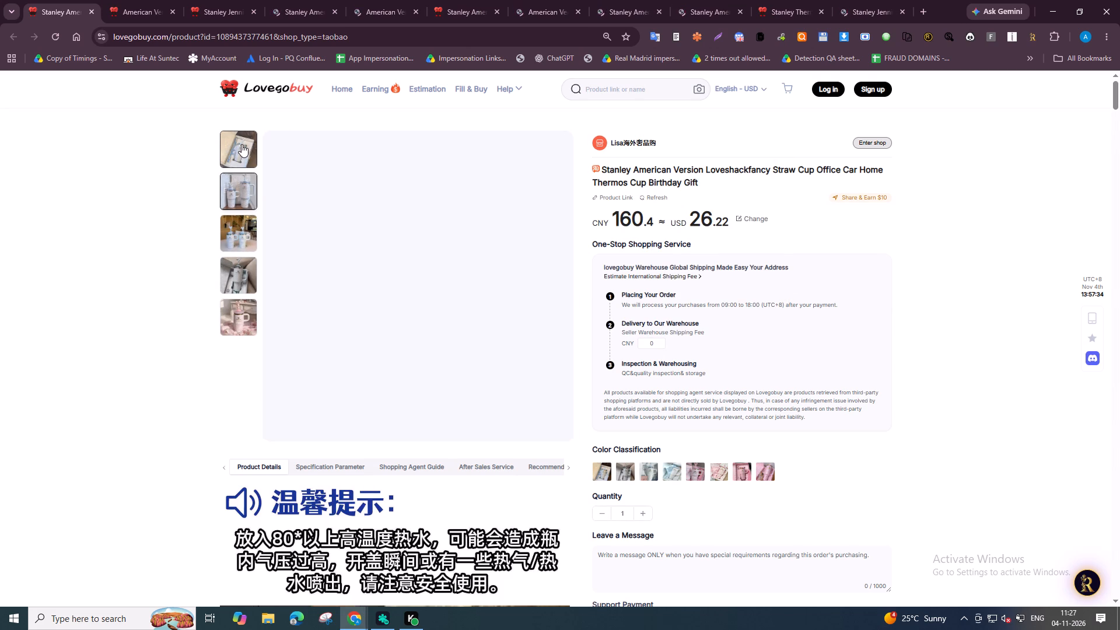
right_click(616, 199)
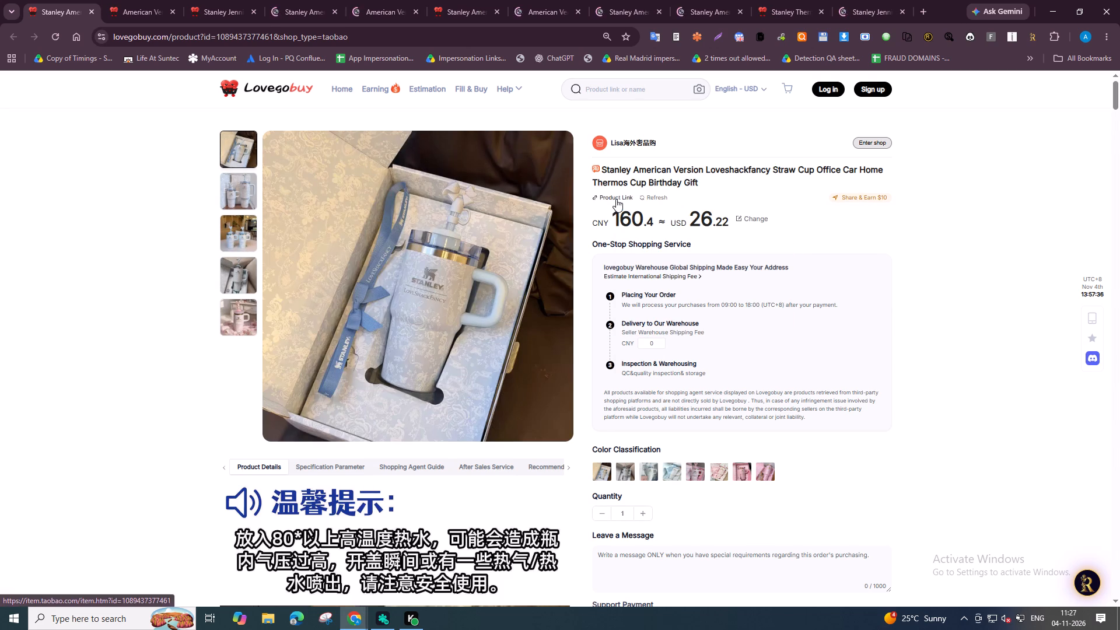
left_click(664, 314)
key("alt+Tab")
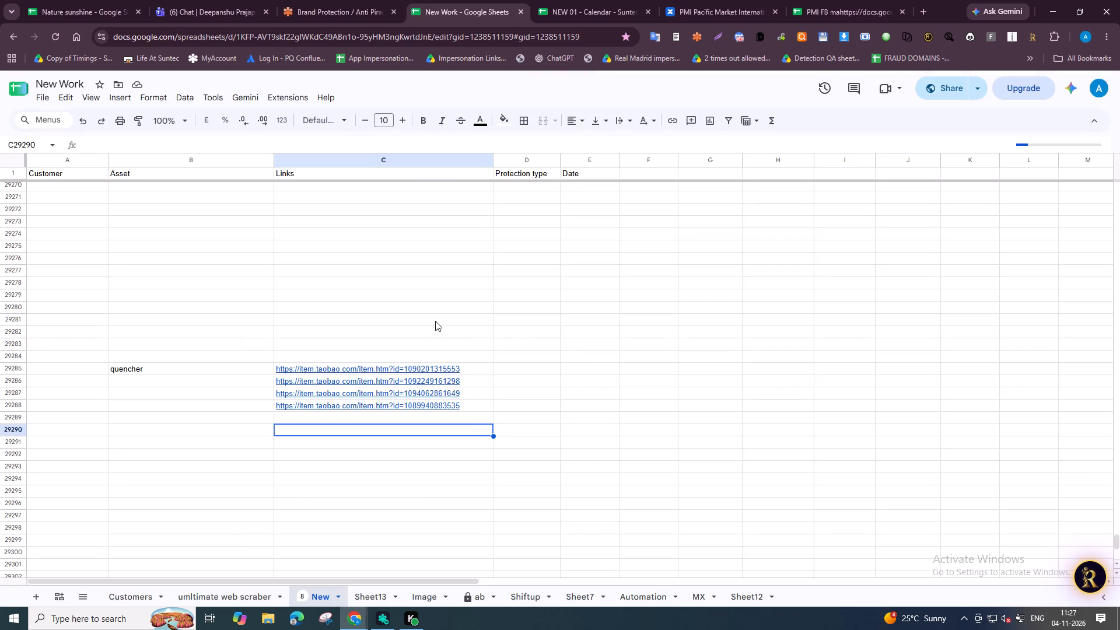
scroll(430, 325, "up", 3)
left_click(427, 291)
key("ctrl+v")
left_click(430, 325)
key("alt+Tab")
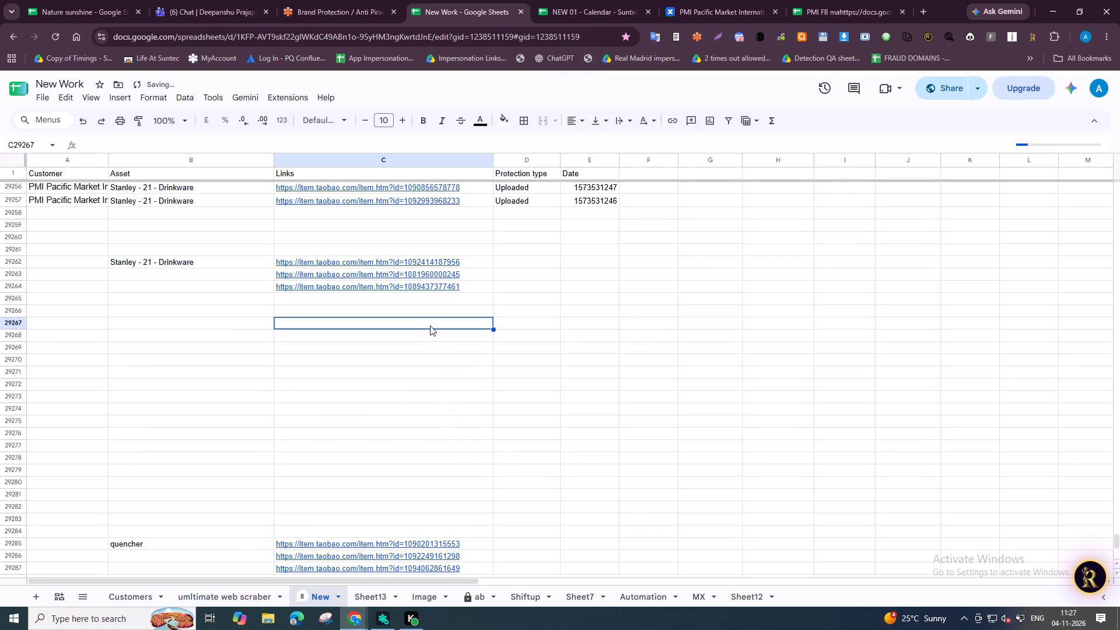
key("ctrl+w")
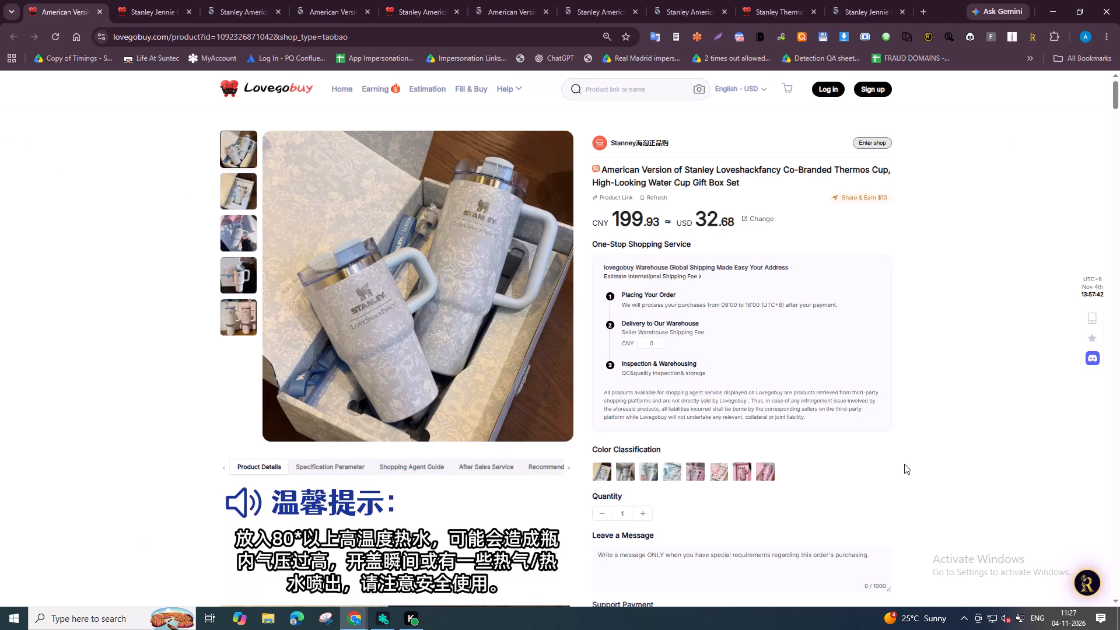
Check the images of the Loveshackfancy Co-Branded Thermos Cup Gift Box Set, log its Taobao product link in C29265, and close the listing.
left_click(212, 310)
left_click(225, 314)
left_click(246, 282)
left_click(235, 239)
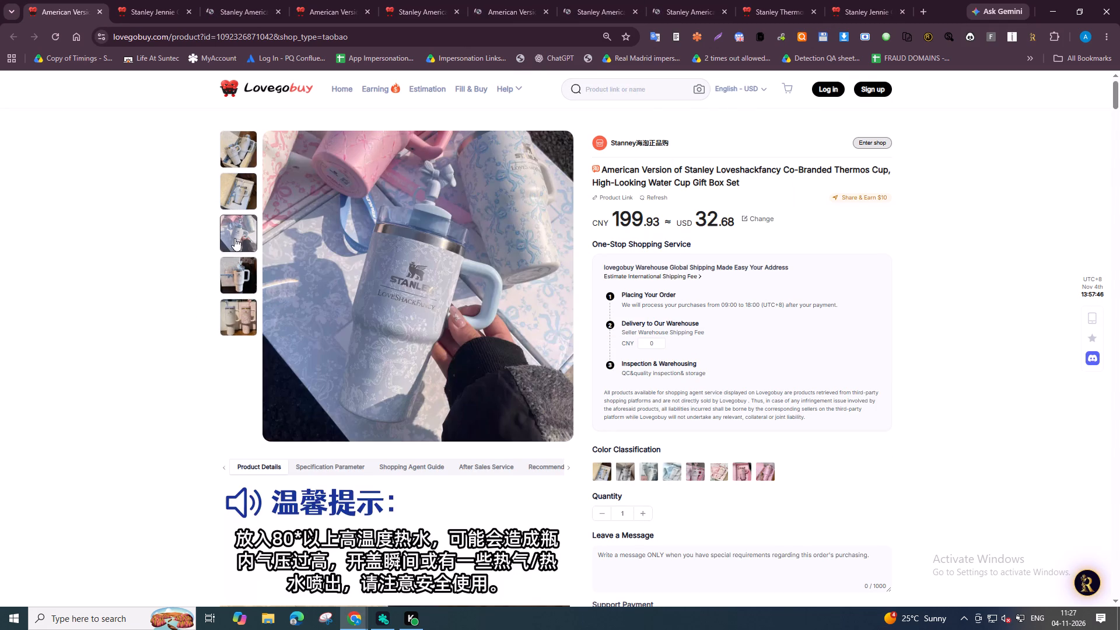
left_click(235, 197)
left_click(243, 136)
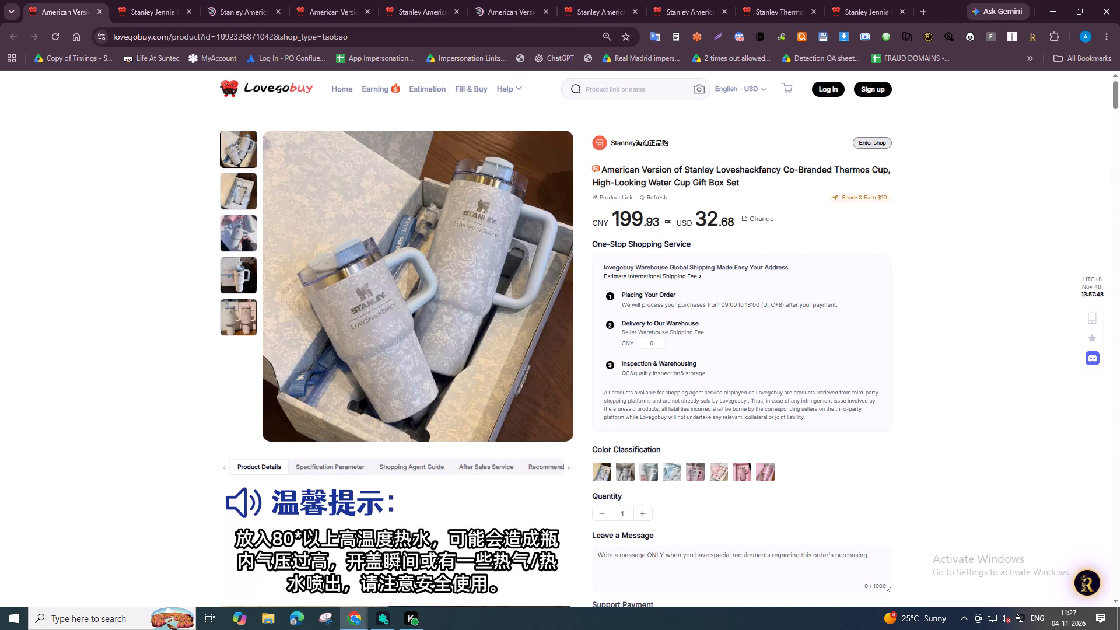
right_click(617, 199)
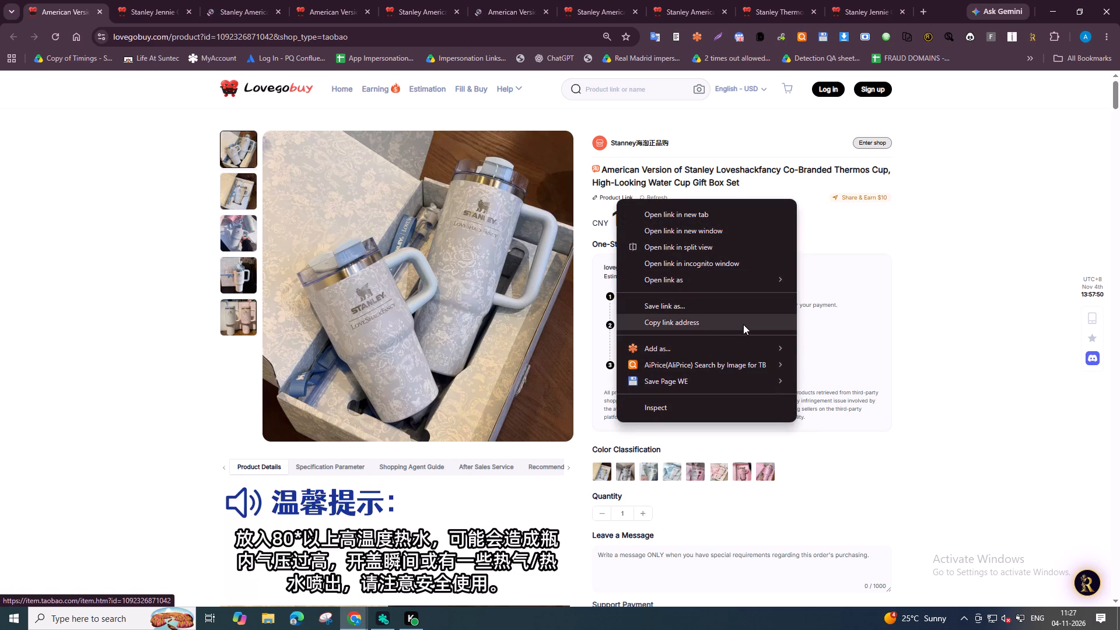
left_click(743, 324)
key("alt+Tab")
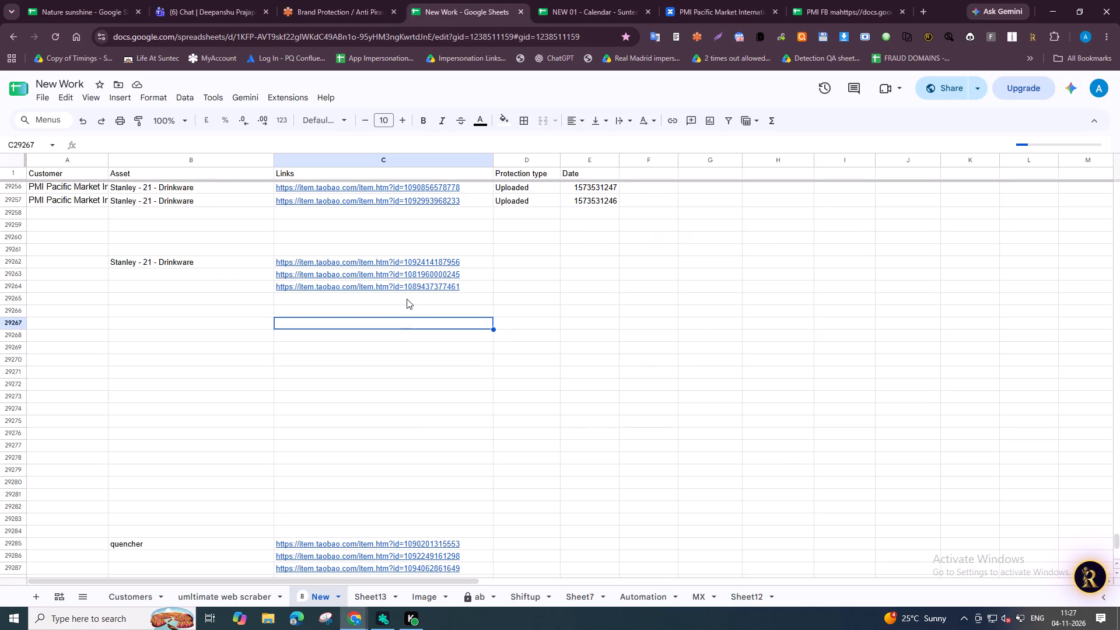
left_click(407, 298)
key("ctrl+v")
left_click(416, 338)
key("alt+Tab")
key("ctrl+w")
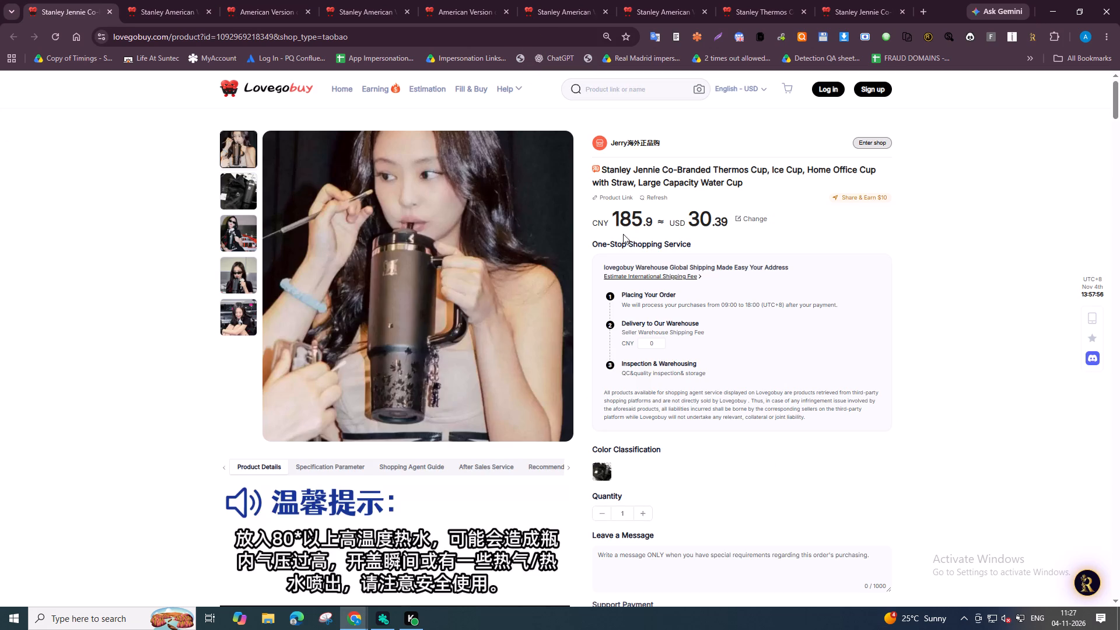
Copy the Stanley Jennie Co-Branded Thermos Cup's Taobao product link into C29267, check the listing's images, and close it.
right_click(623, 199)
left_click(688, 321)
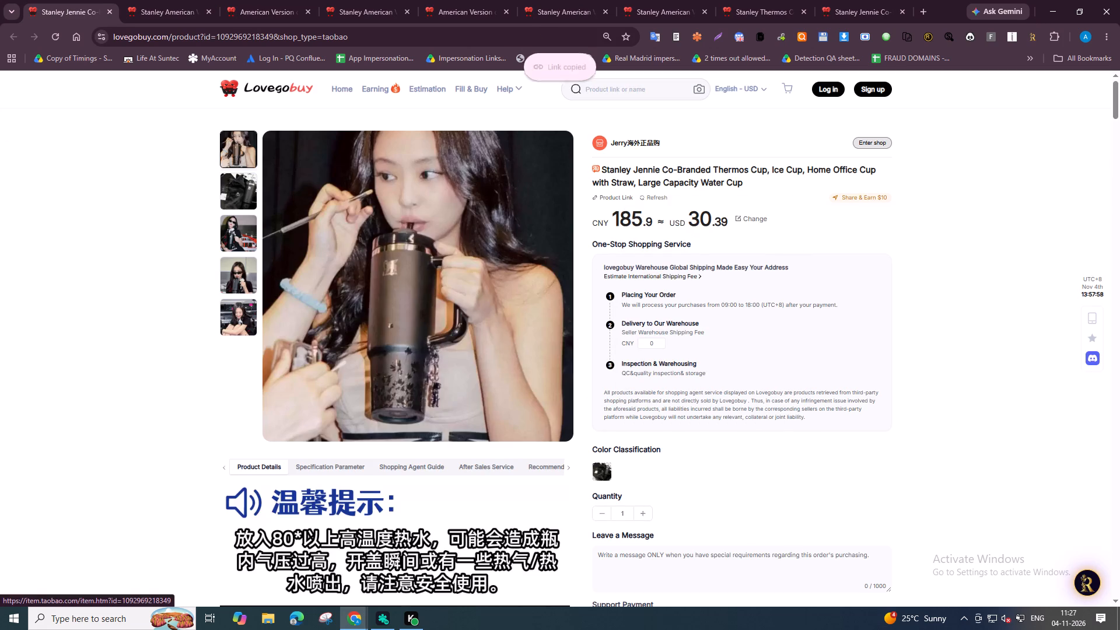
key("alt+Tab")
left_click(423, 321)
key("ctrl+v")
key("alt+Tab")
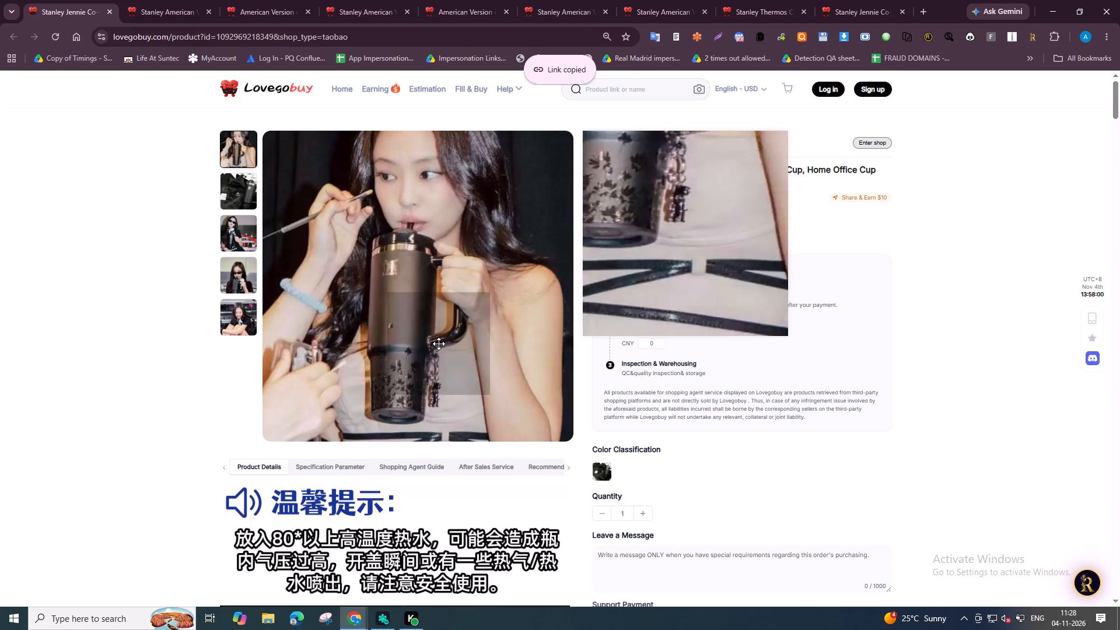
left_click(226, 187)
left_click(234, 237)
left_click(234, 274)
left_click(230, 327)
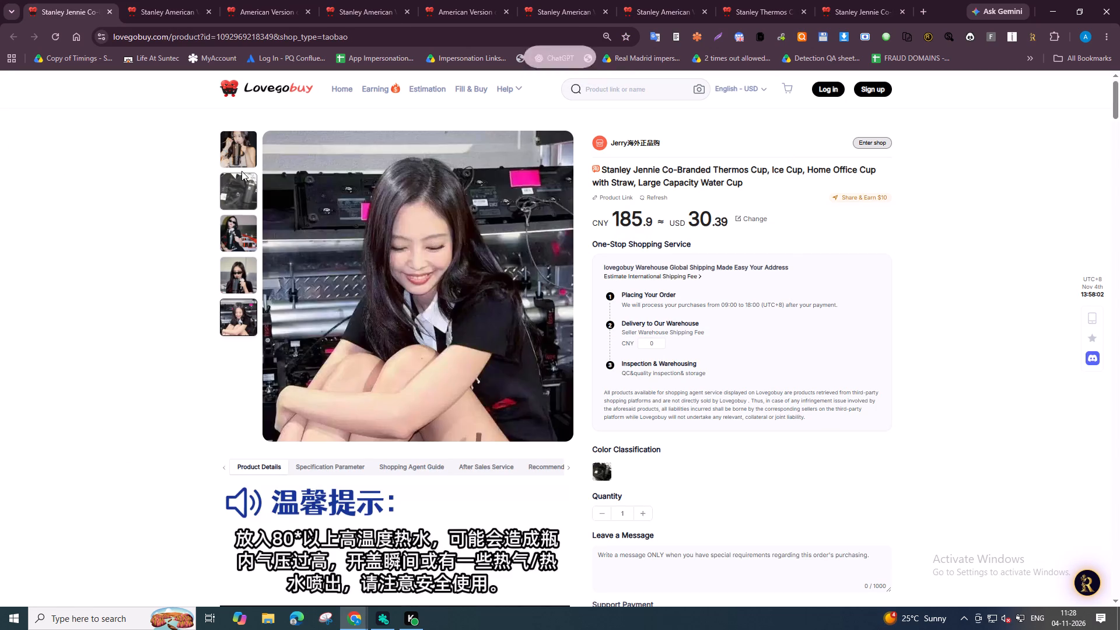
left_click(242, 164)
key("ctrl+w")
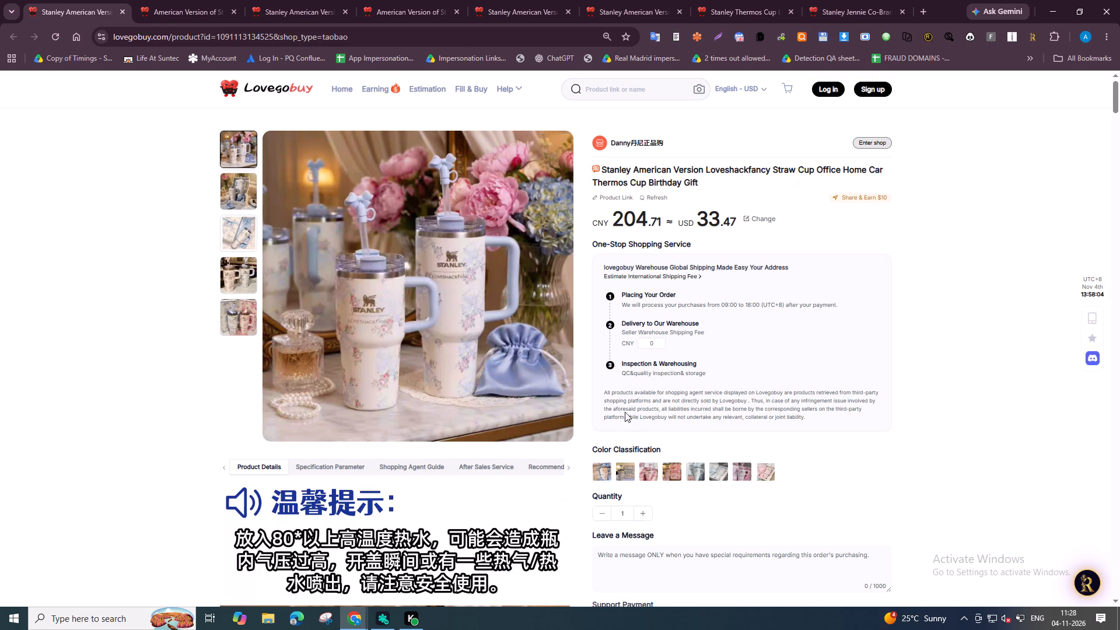
Check the images of the Danny shop's Loveshackfancy Straw Cup listing, log its Taobao product link in C29266, and close it.
left_click(230, 317)
left_click(237, 283)
left_click(239, 242)
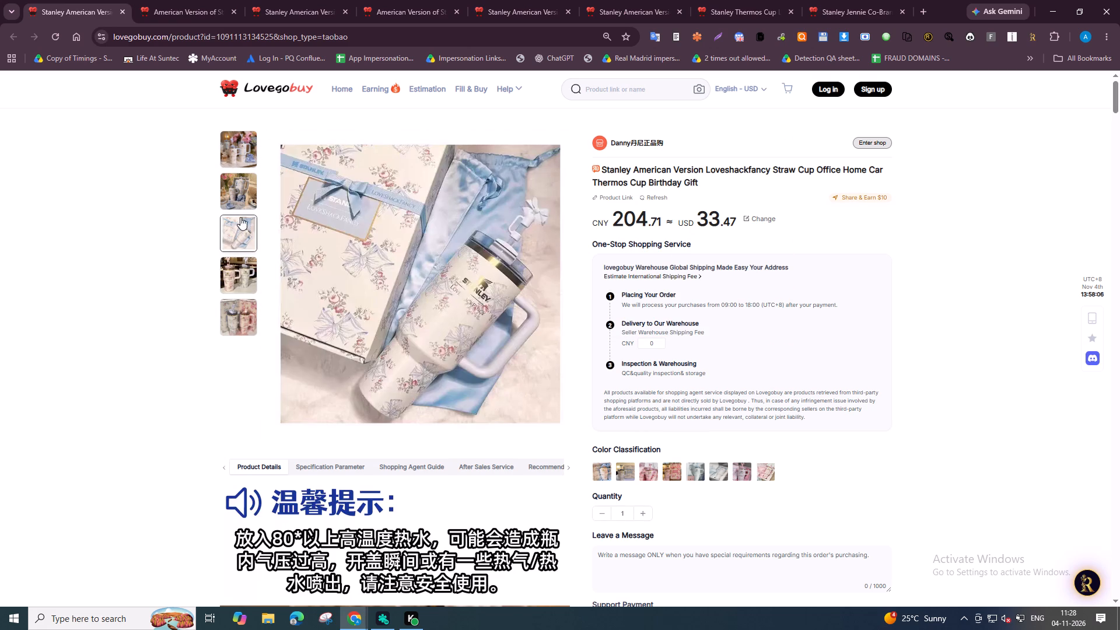
left_click(239, 206)
left_click(237, 152)
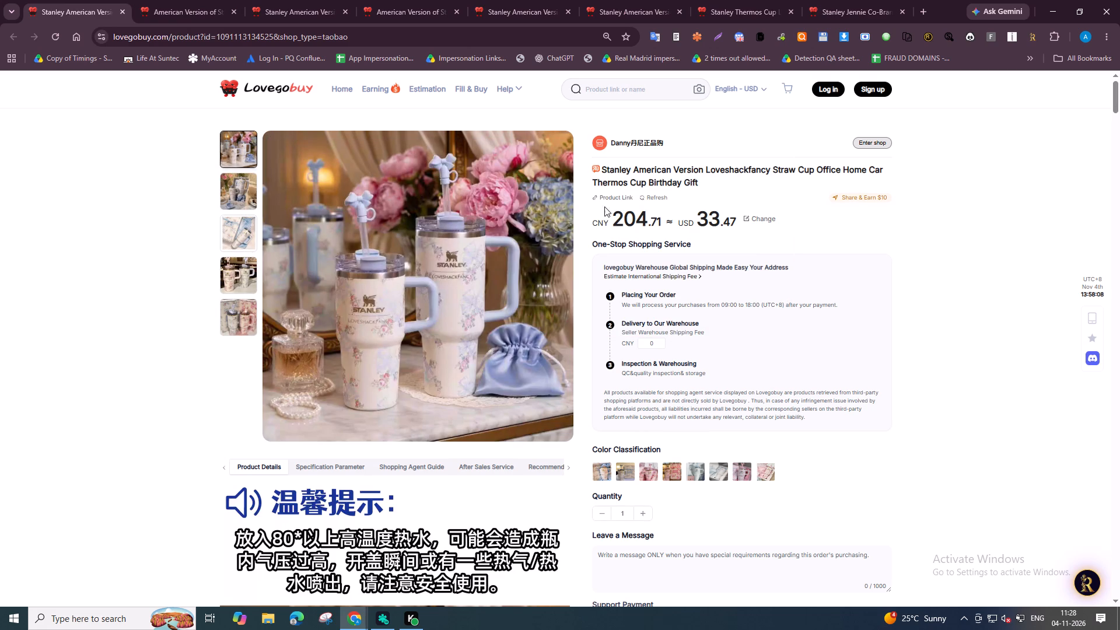
right_click(619, 199)
left_click(705, 317)
key("alt+Tab")
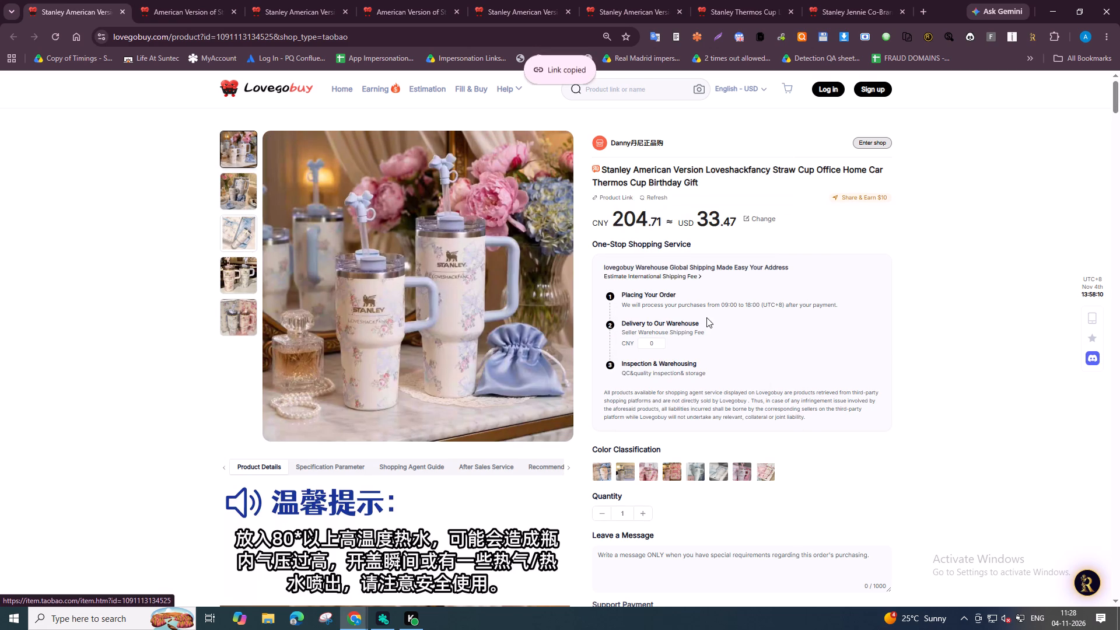
left_click(444, 310)
key("ctrl+v")
left_click(447, 352)
key("alt+Tab")
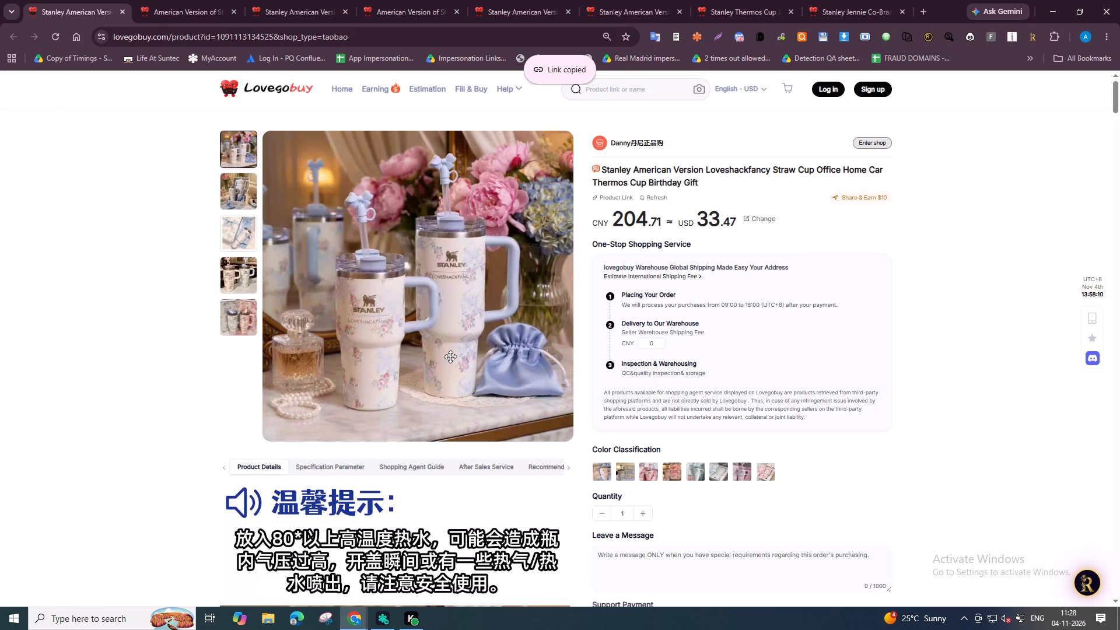
key("ctrl+w")
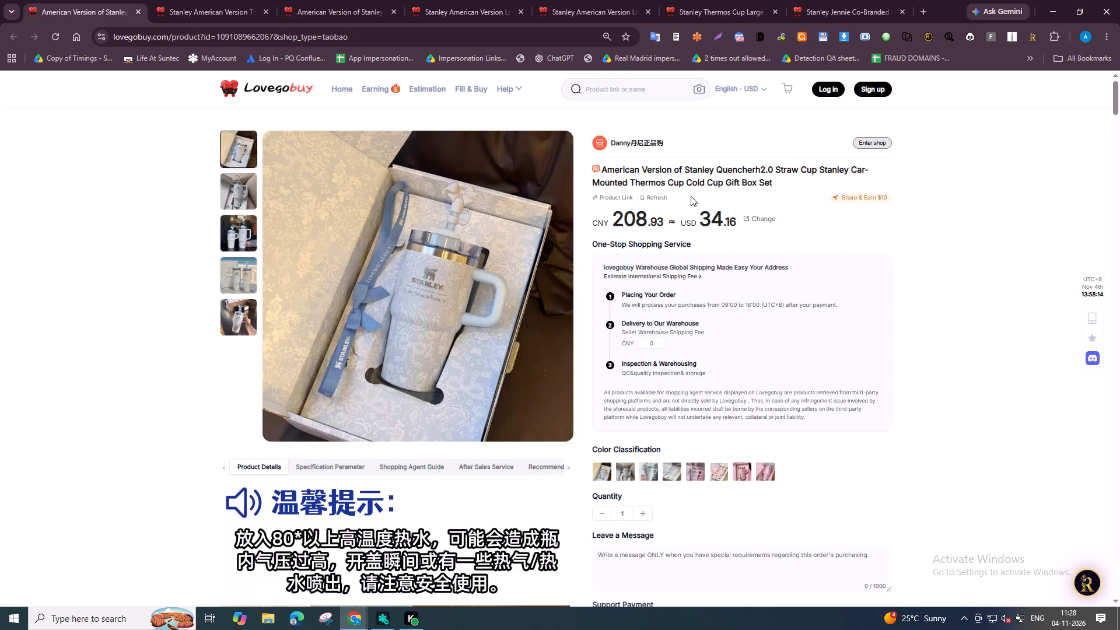
Copy the Taobao product link of the Stanley Quencherh2.0 Straw Cup gift box into C29289 under quencher and close that listing.
right_click(614, 197)
left_click(705, 312)
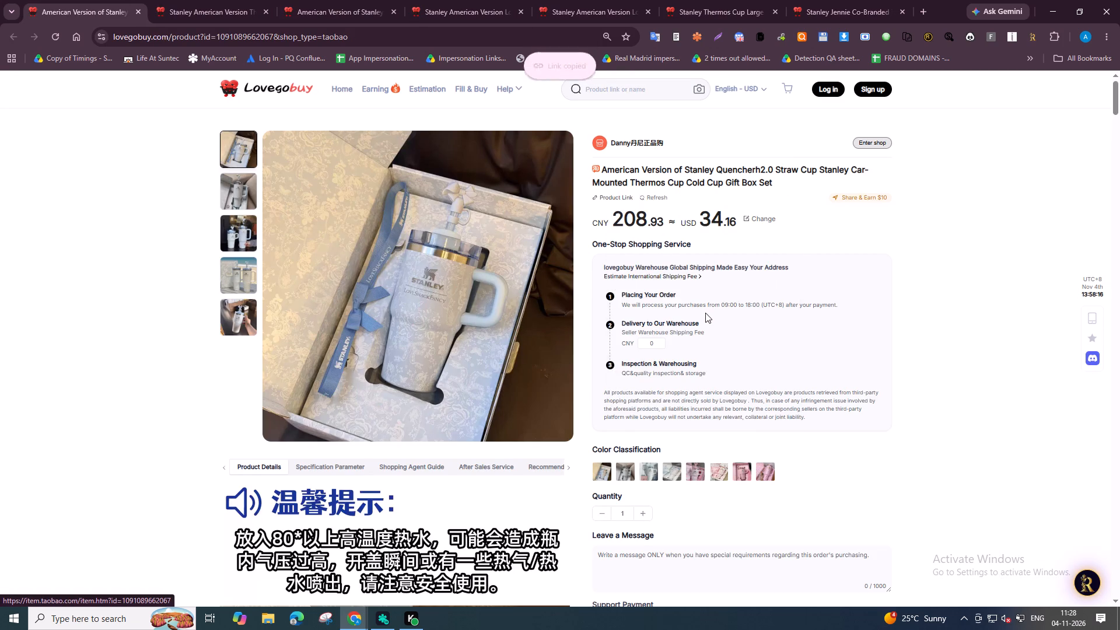
key("alt+Tab")
scroll(429, 363, "down", 2)
left_click(405, 478)
key("ctrl+v")
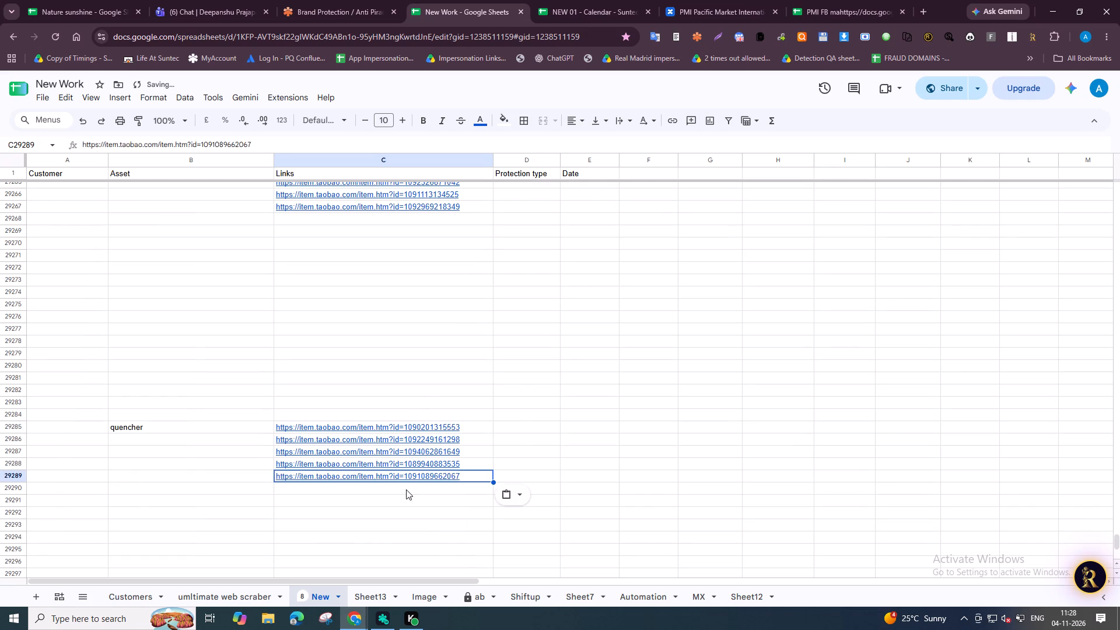
left_click(407, 499)
key("alt+Tab")
key("ctrl+w")
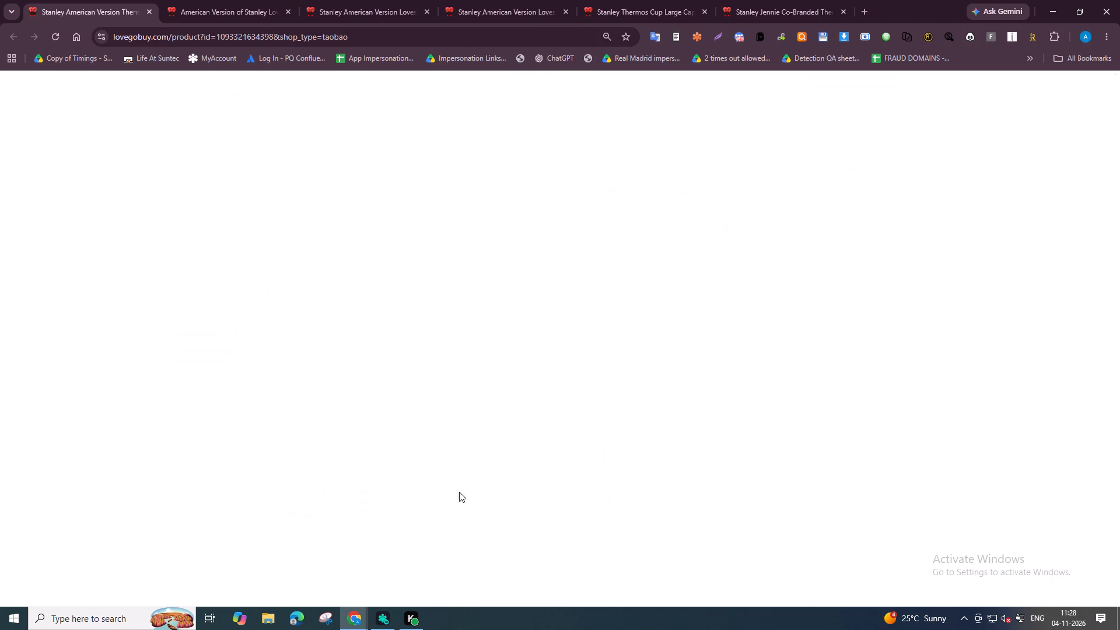
Check the Lsf Co-Branded Water Cup listing's images, log its Taobao product link in C29291 under quencher, and close the listing.
left_click(256, 320)
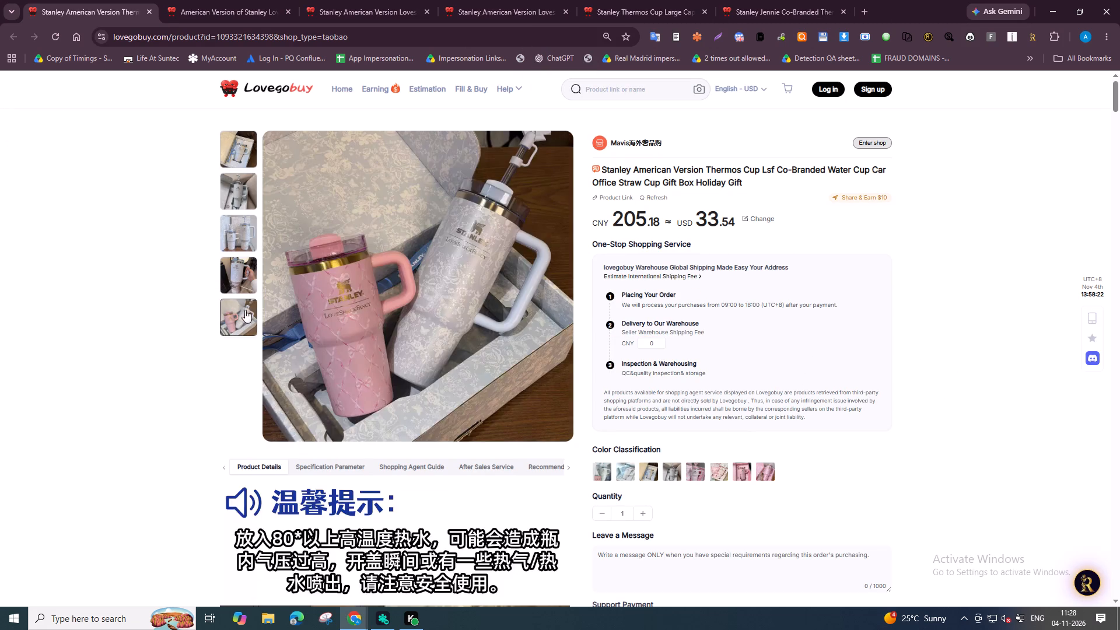
left_click(240, 266)
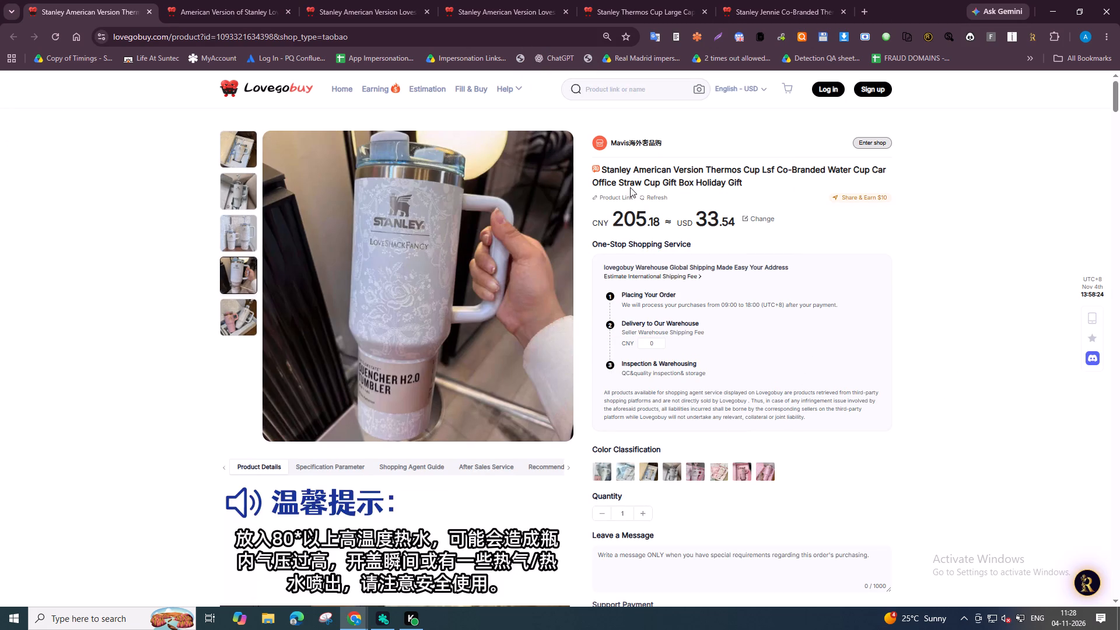
right_click(613, 198)
left_click(664, 317)
key("alt+Tab")
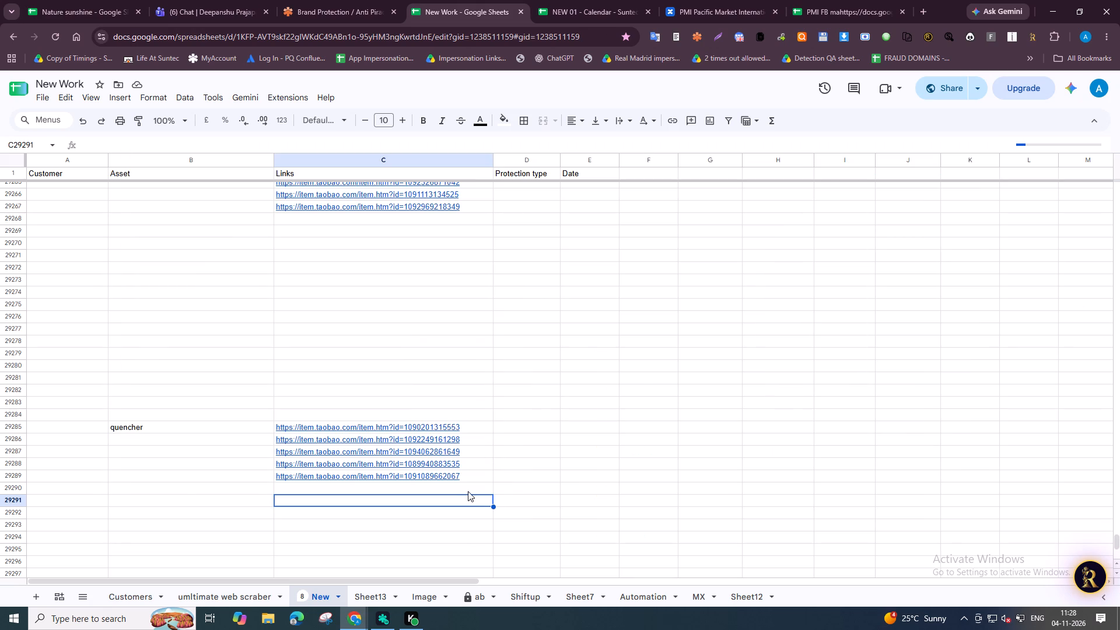
key("ctrl+v")
key("alt+Tab")
key("ctrl+w")
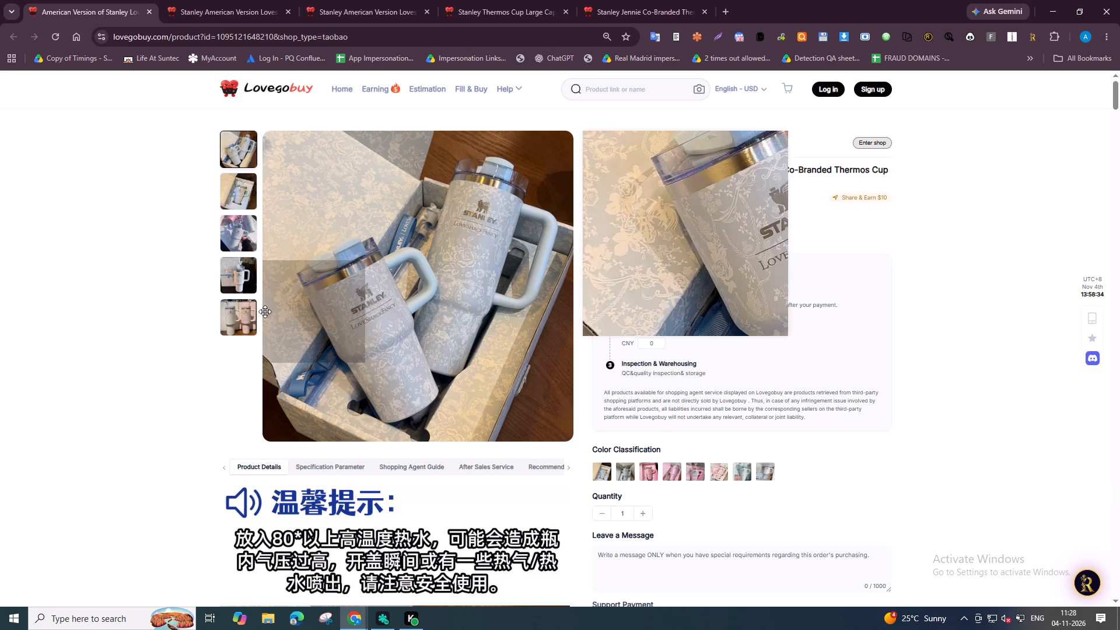
Check the Morria shop's Loveshackfancy Co-Branded Thermos Cup Gift Box images, log its Taobao product link in C29268, and close the listing.
left_click(247, 311)
left_click(240, 270)
left_click(240, 228)
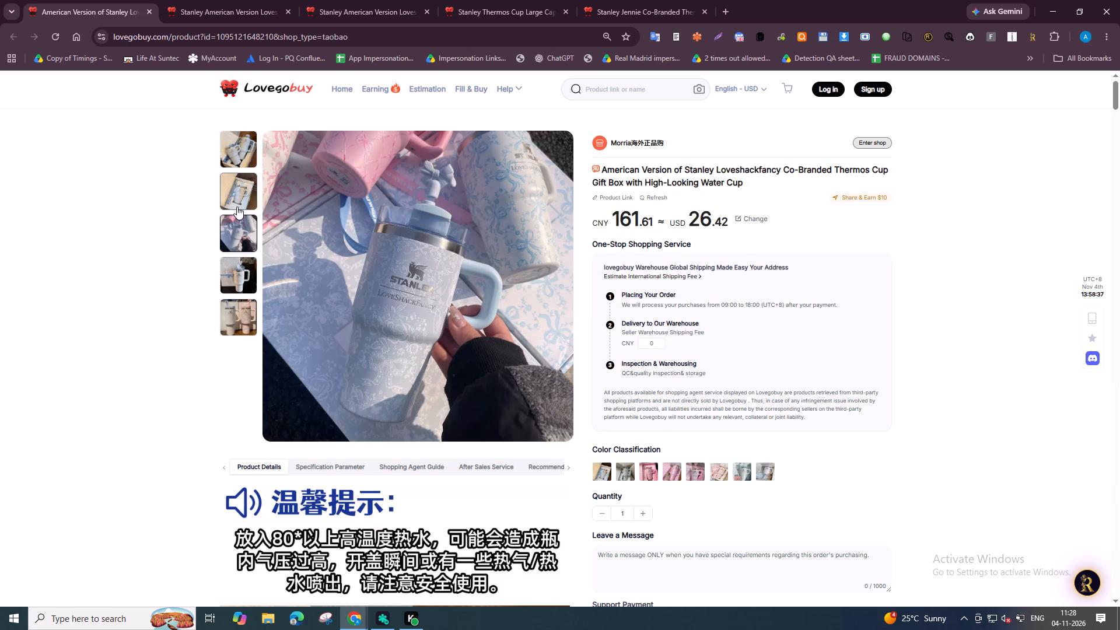
left_click(237, 206)
left_click(231, 152)
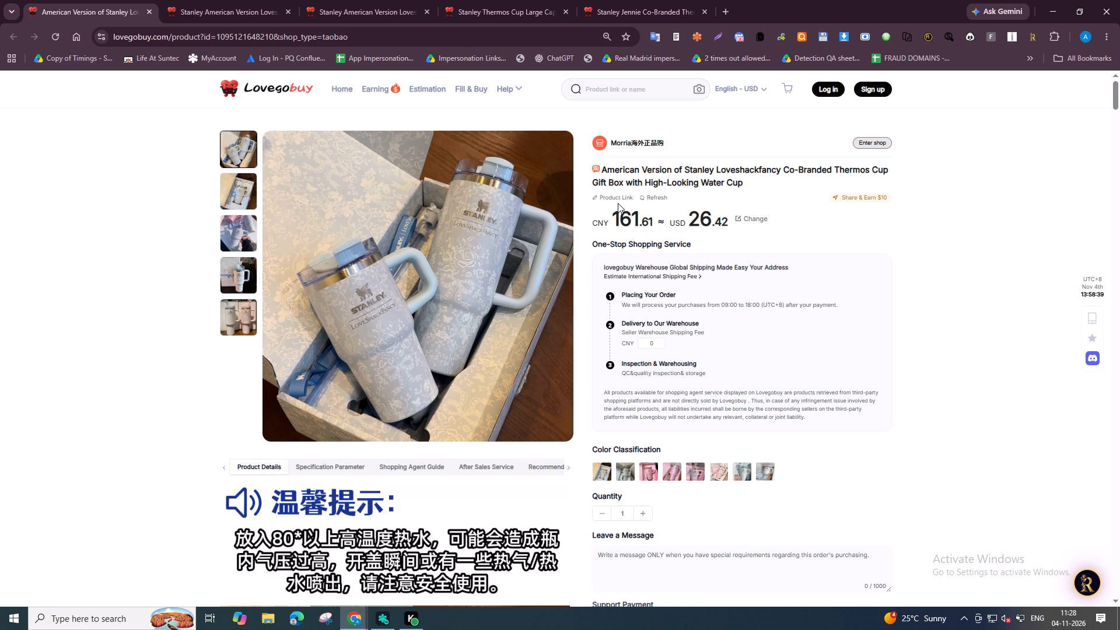
right_click(617, 197)
left_click(709, 321)
key("alt+Tab")
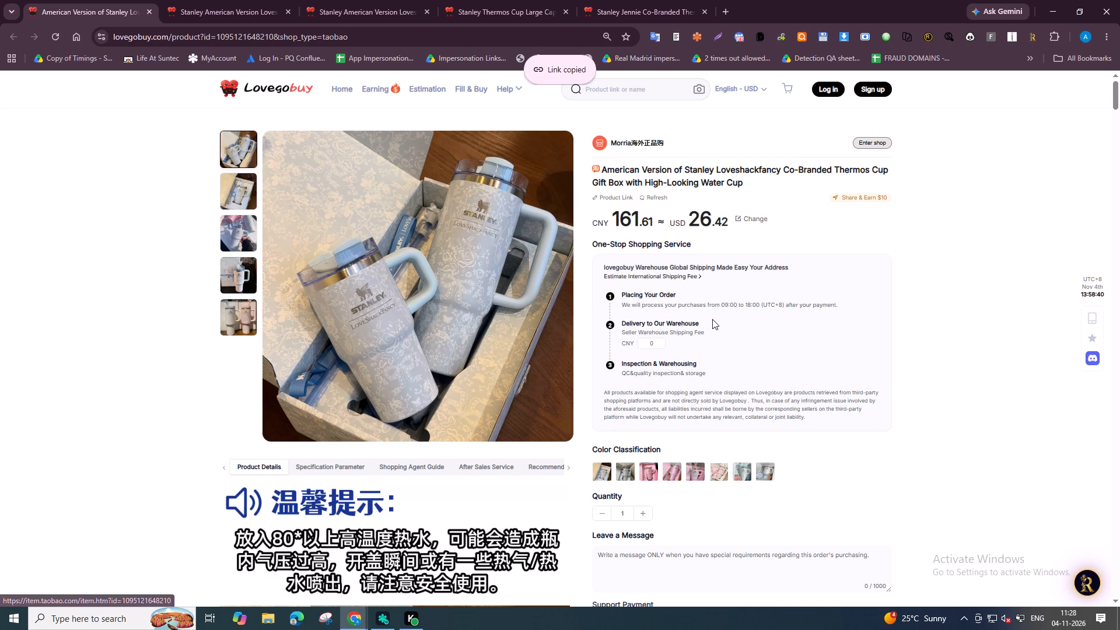
left_click(441, 220)
key("ctrl+v")
left_click(442, 254)
key("alt+Tab")
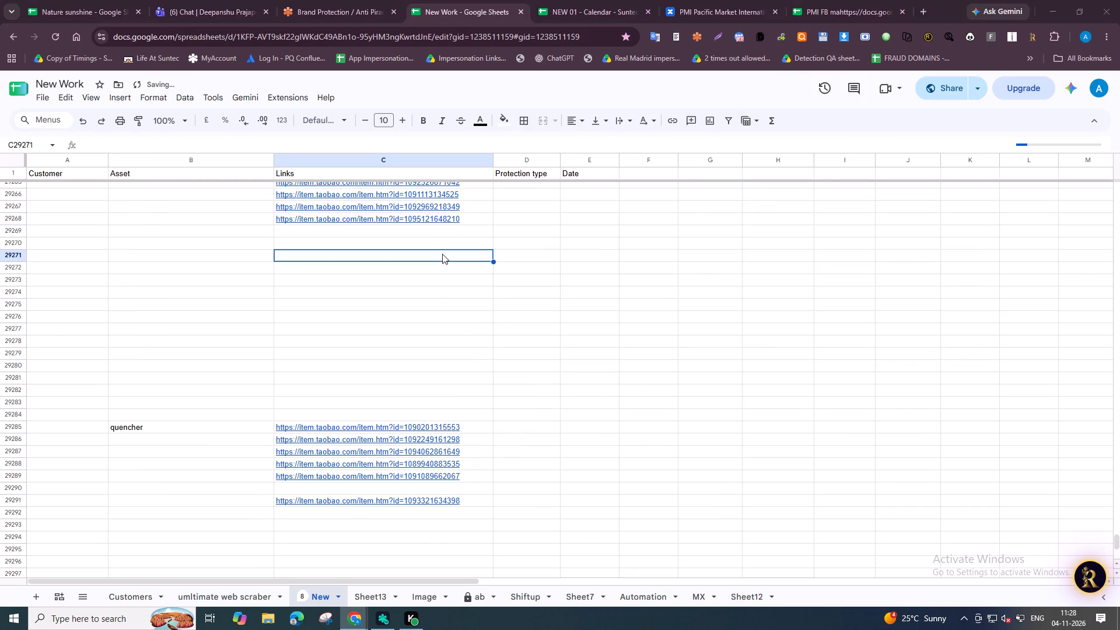
key("ctrl+w")
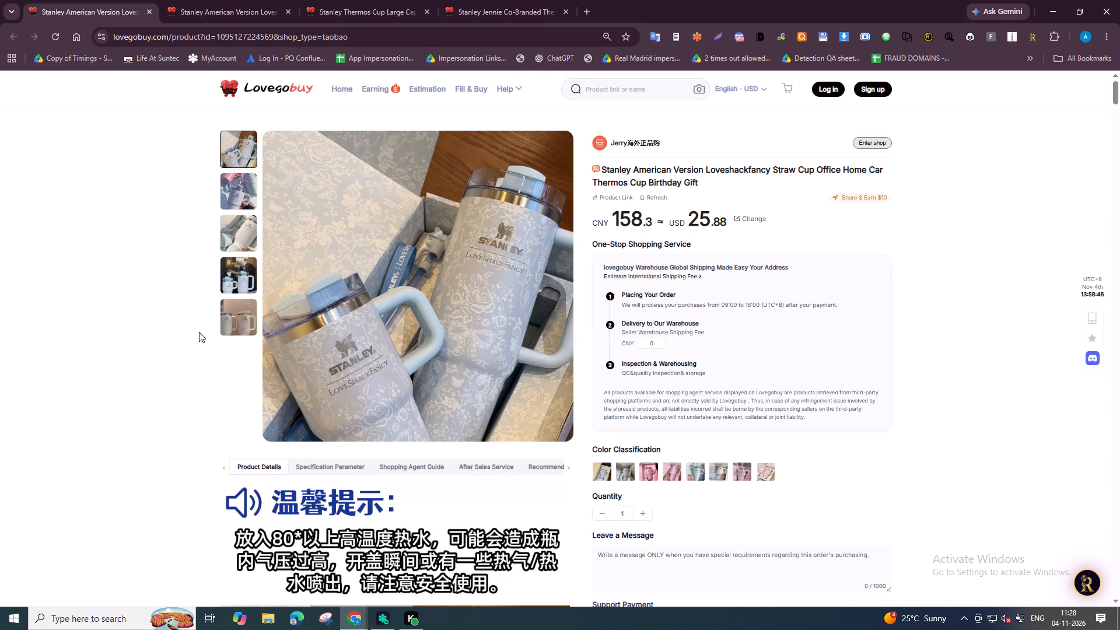
Check the Jerry shop's Loveshackfancy Straw Cup listing images, log its Taobao product link in C29271, and close the listing.
left_click(241, 319)
left_click(243, 271)
left_click(240, 228)
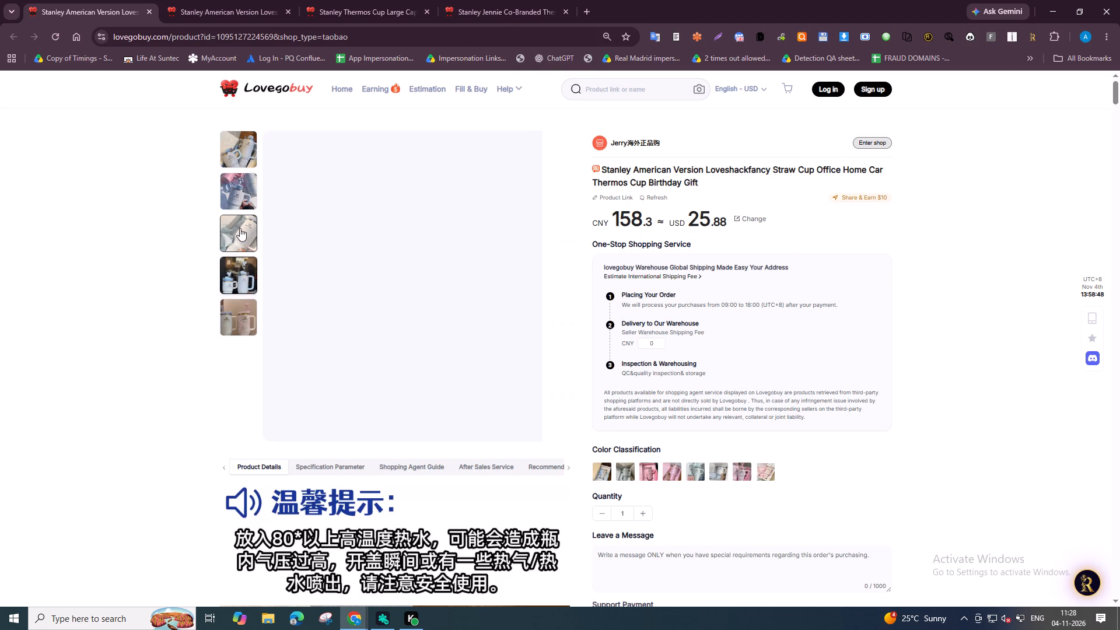
left_click(247, 193)
left_click(237, 149)
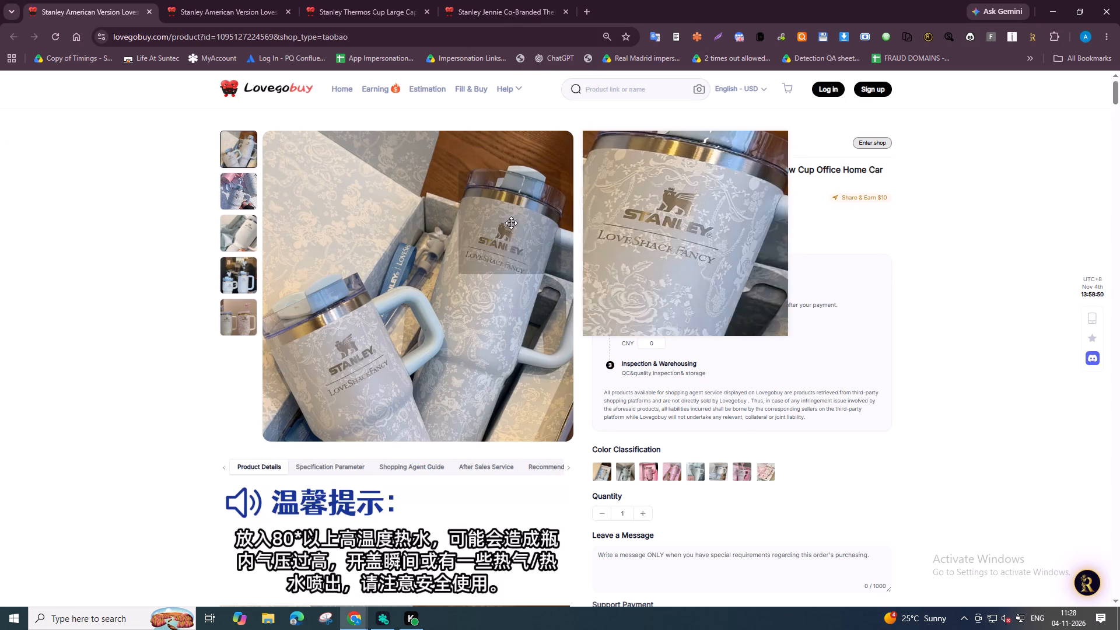
right_click(612, 197)
left_click(727, 321)
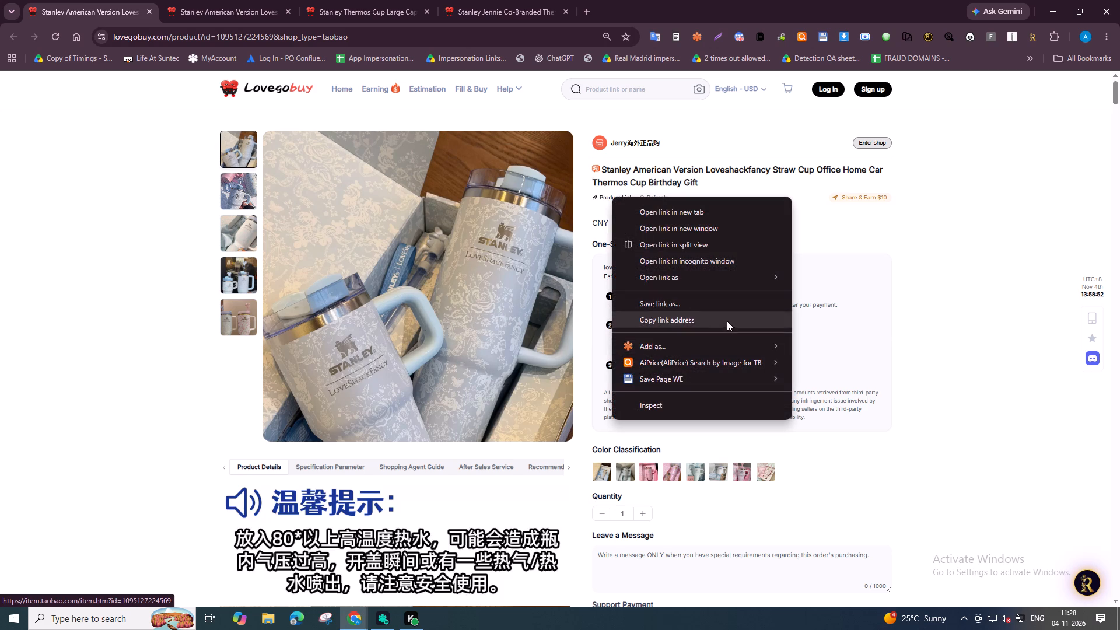
key("alt+Tab")
key("ctrl+v")
key("alt+Tab")
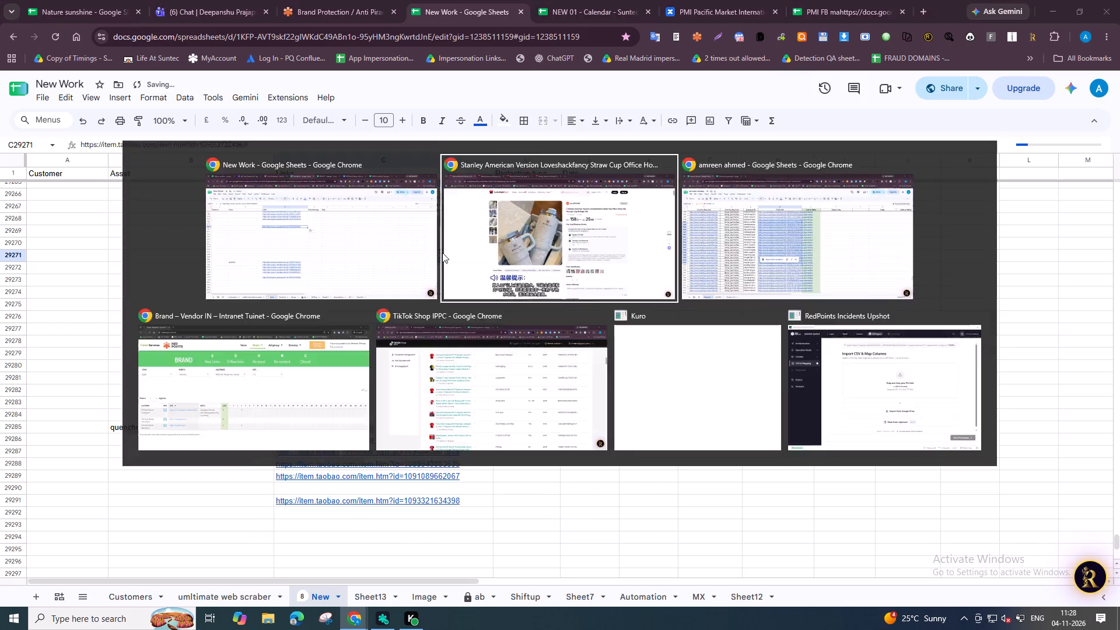
key("ctrl+w")
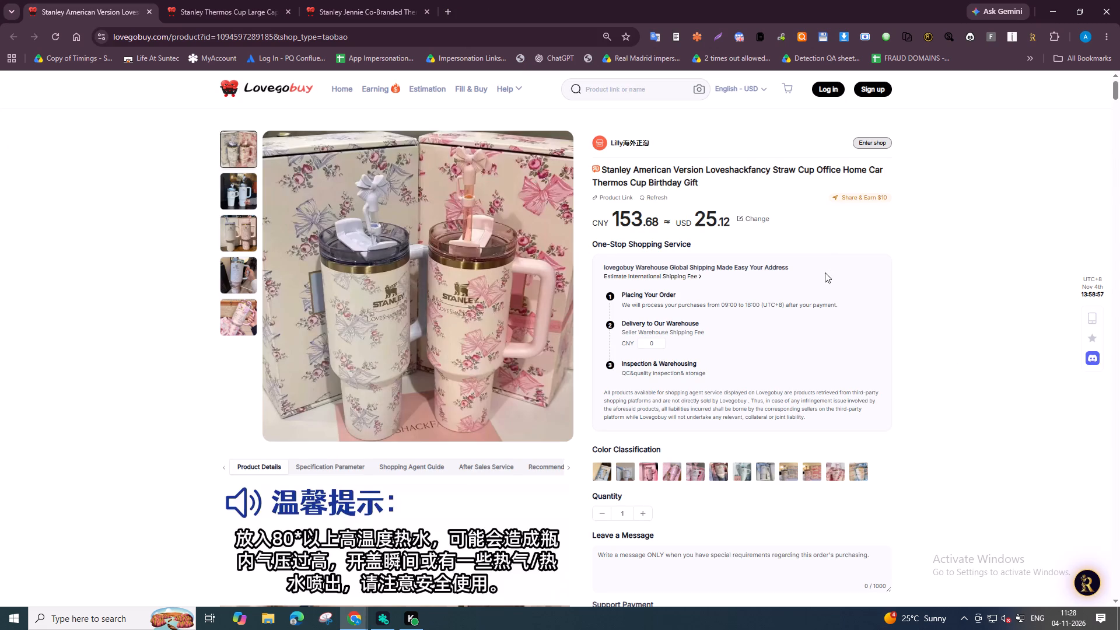
Check the Lilly shop's Loveshackfancy Straw Cup images, log its Taobao product link in C29290 under quencher, and close the listing.
left_click(249, 320)
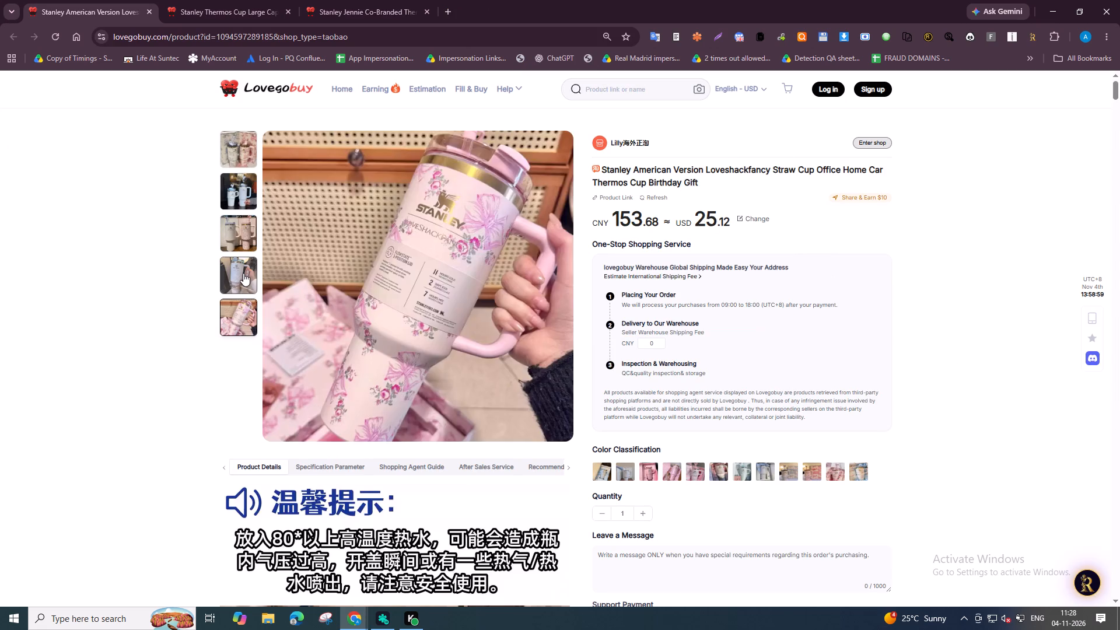
left_click(243, 271)
right_click(613, 197)
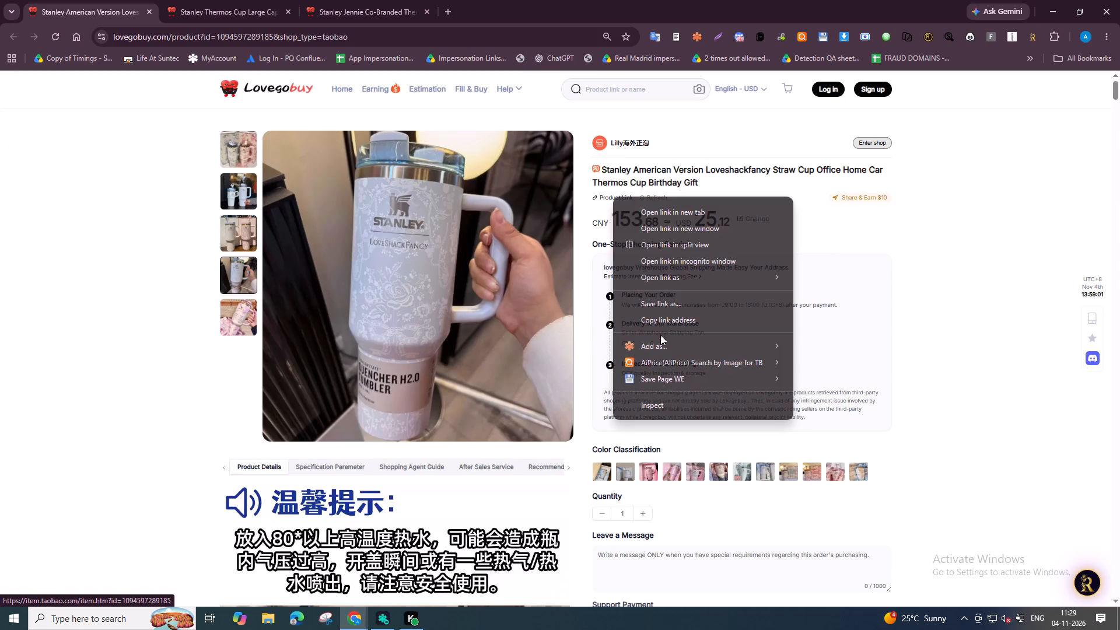
left_click(680, 321)
key("alt+Tab")
left_click(463, 490)
key("ctrl+v")
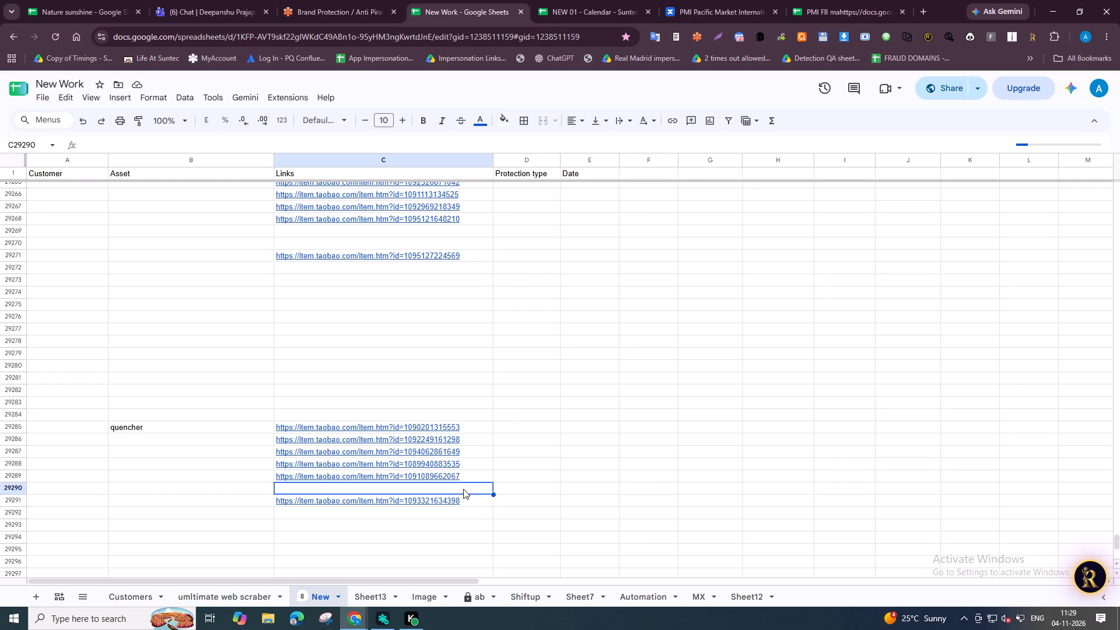
left_click(518, 470)
key("alt+Tab")
key("ctrl+w")
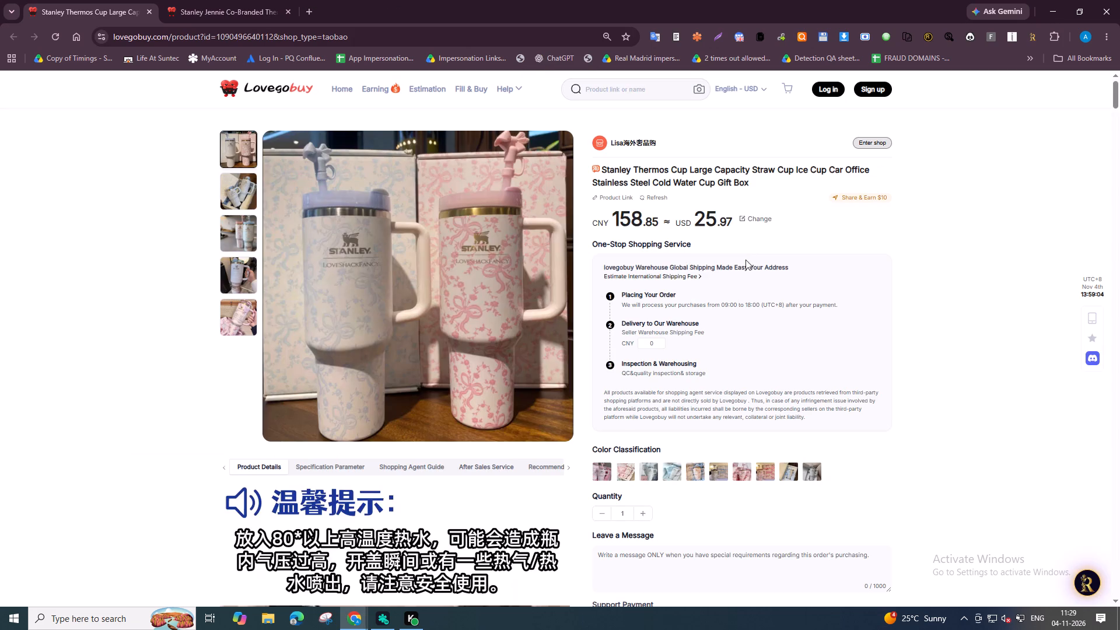
Check the Lisa shop's Large Capacity Straw Cup Gift Box images, log its Taobao product link in C29292 under quencher, and close the listing.
left_click(240, 302)
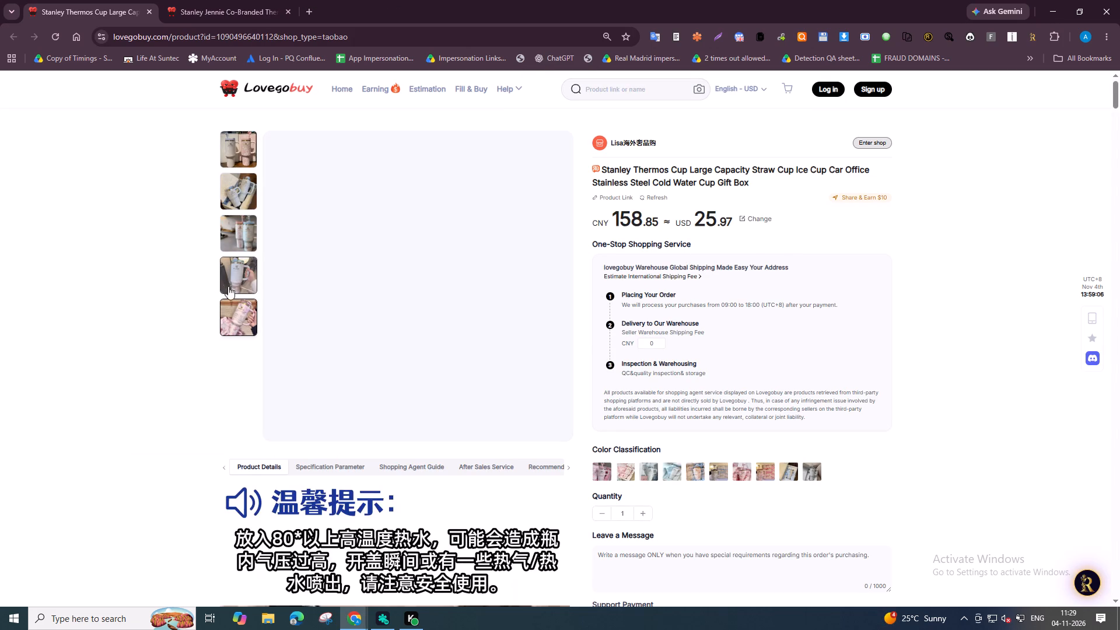
left_click(235, 332)
left_click(239, 285)
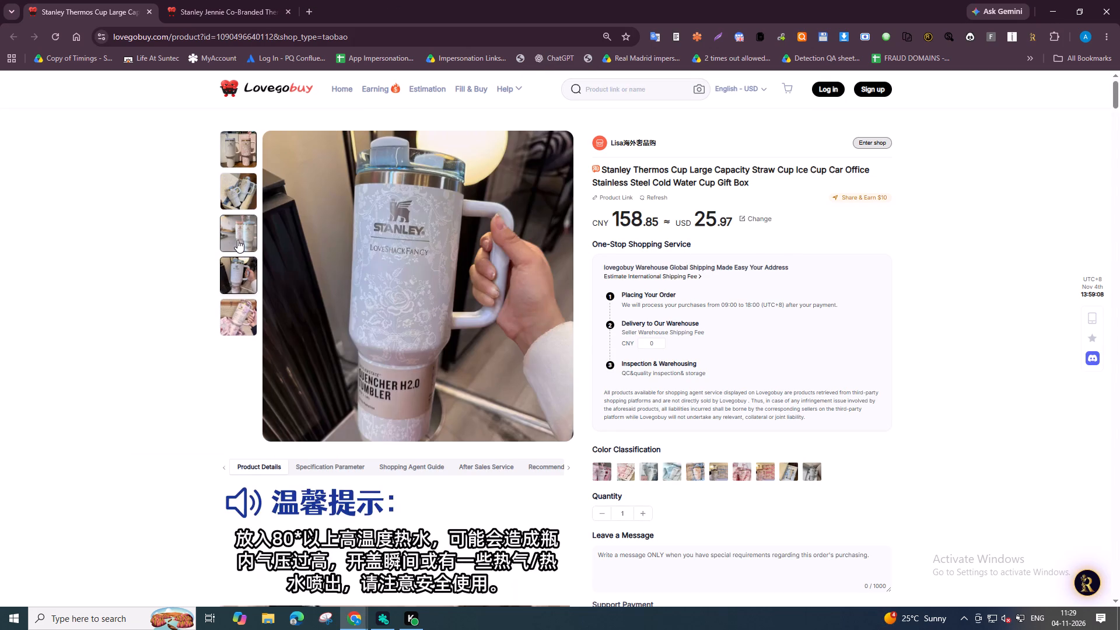
right_click(607, 197)
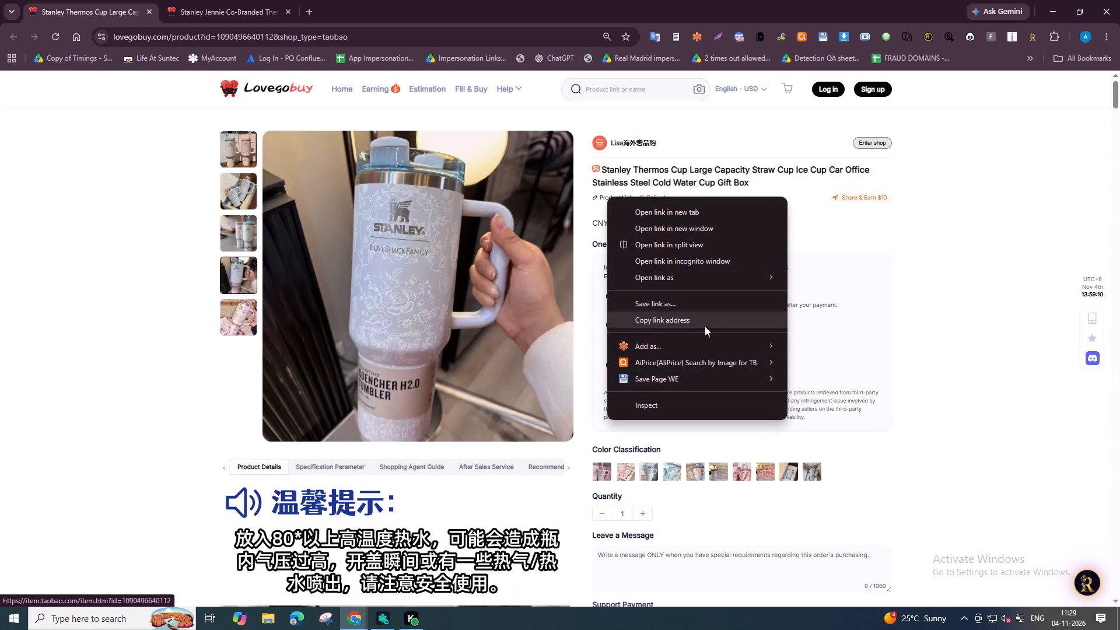
left_click(706, 323)
key("alt+Tab")
left_click(447, 515)
key("ctrl+v")
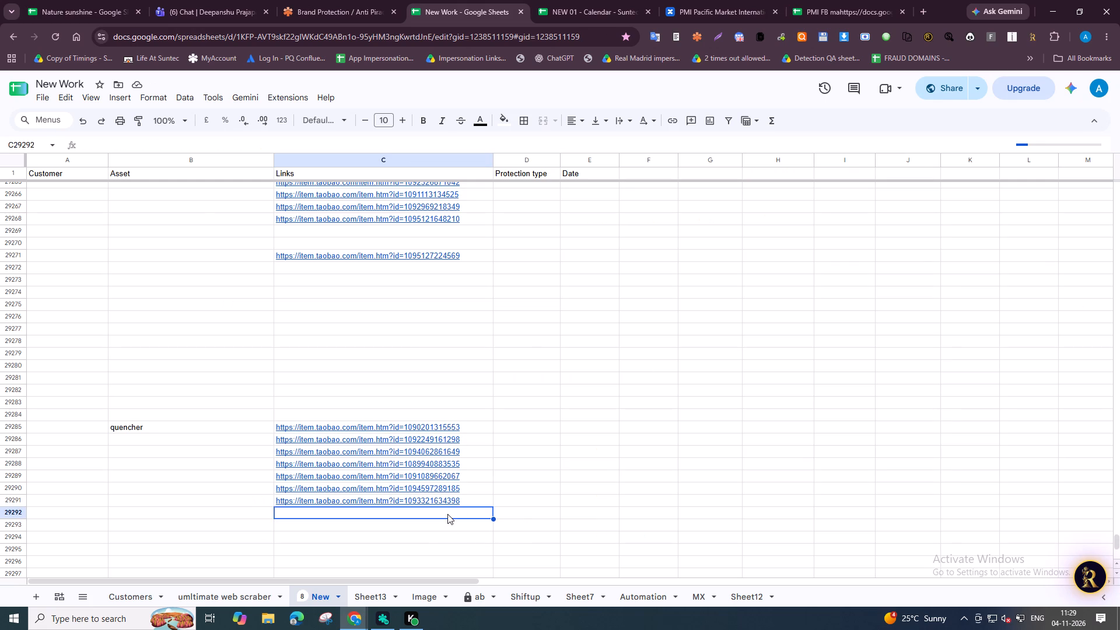
key("alt+Tab")
key("ctrl+w")
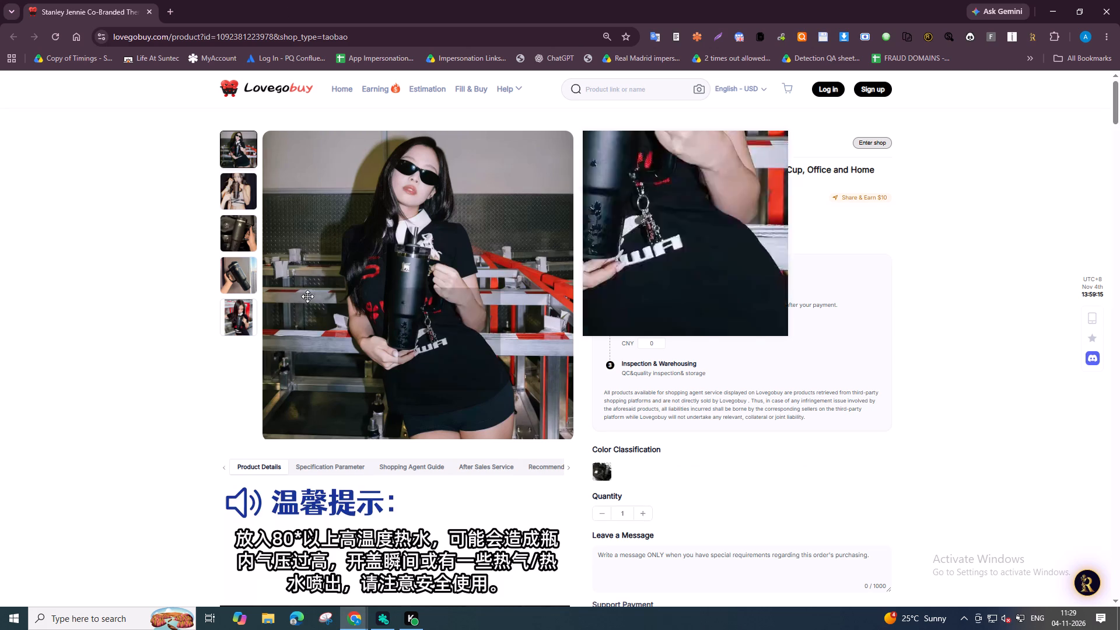
Check the Stanley Jennie Co-Branded Thermos Cup images, log its Taobao product link in C29270, and close the listing.
left_click(248, 314)
left_click(243, 278)
left_click(235, 236)
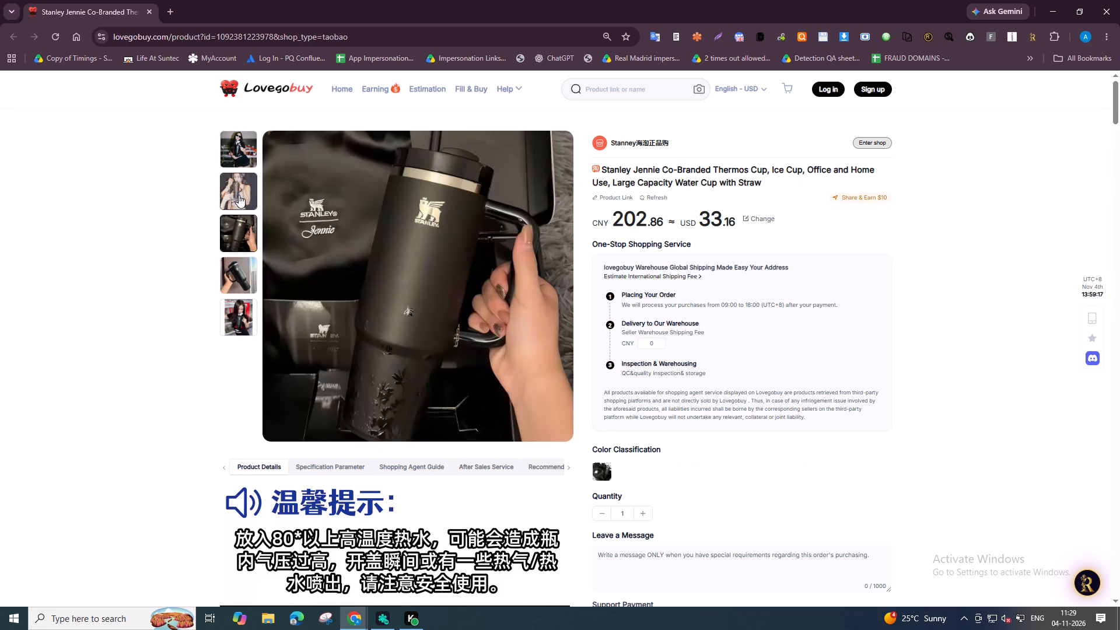
left_click(239, 195)
left_click(242, 149)
right_click(622, 197)
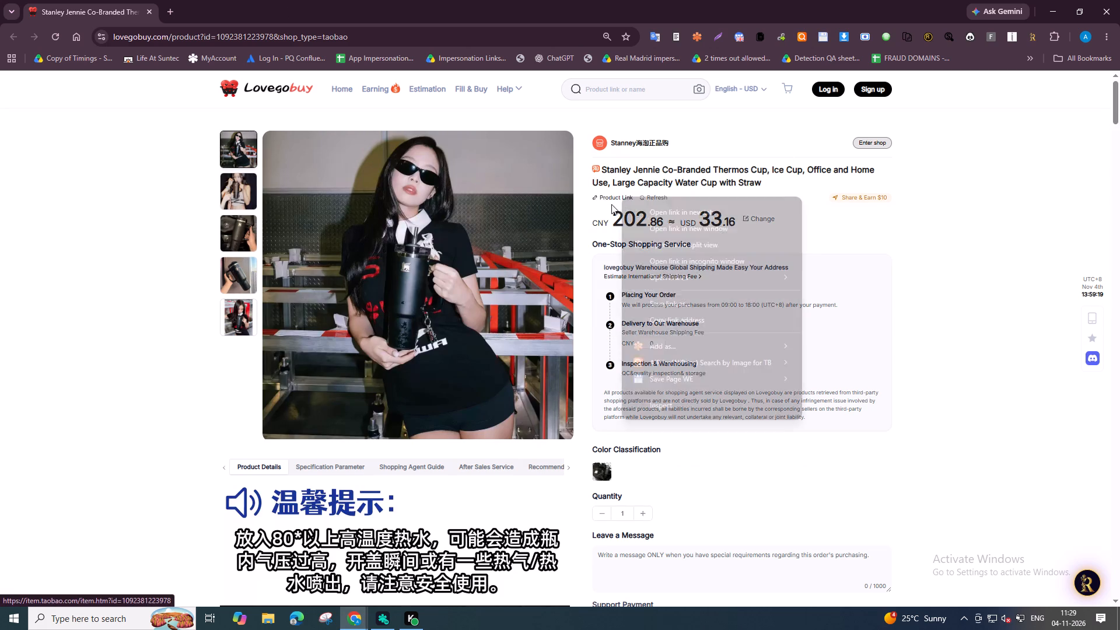
left_click(730, 320)
key("alt+Tab")
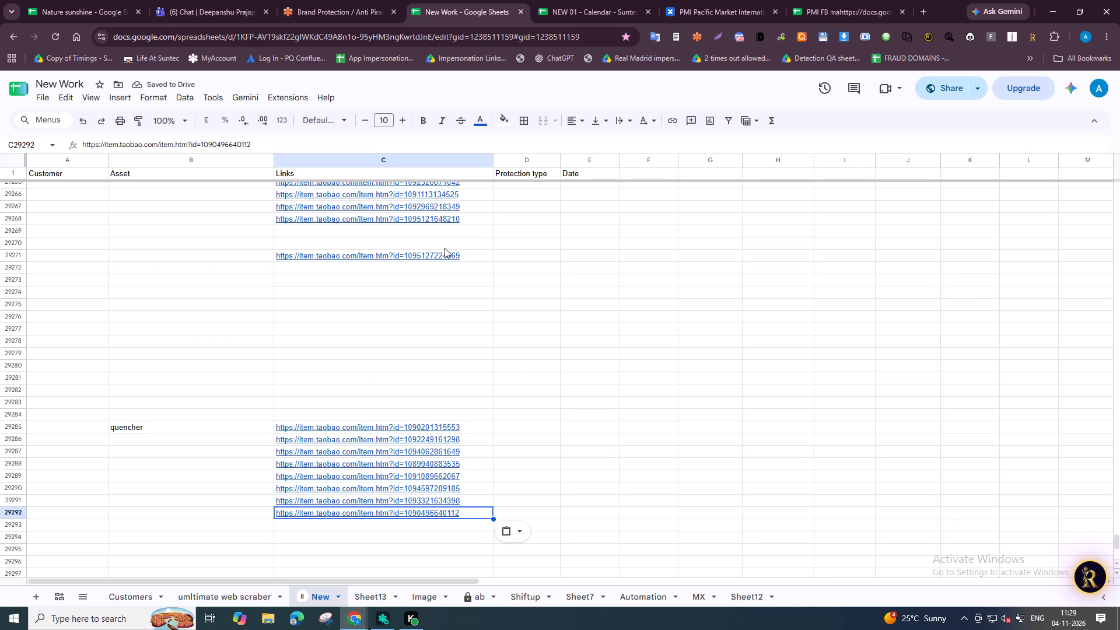
left_click(451, 243)
key("ctrl+v")
key("alt+Tab")
key("ctrl+w")
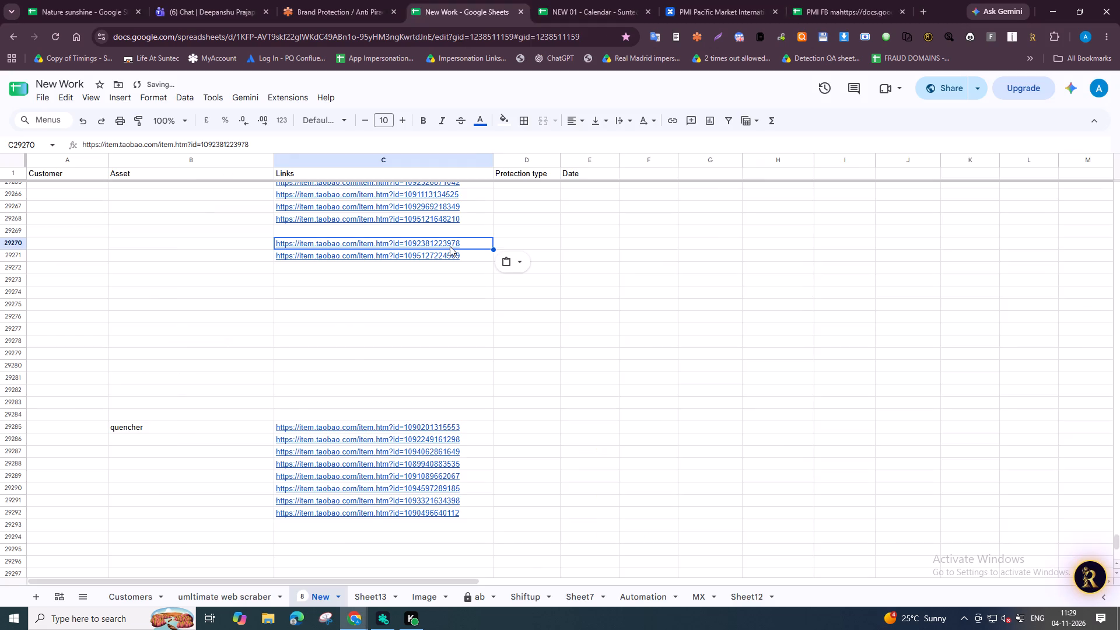
key("alt+Tab")
scroll(808, 331, "down", 3)
left_click(541, 266)
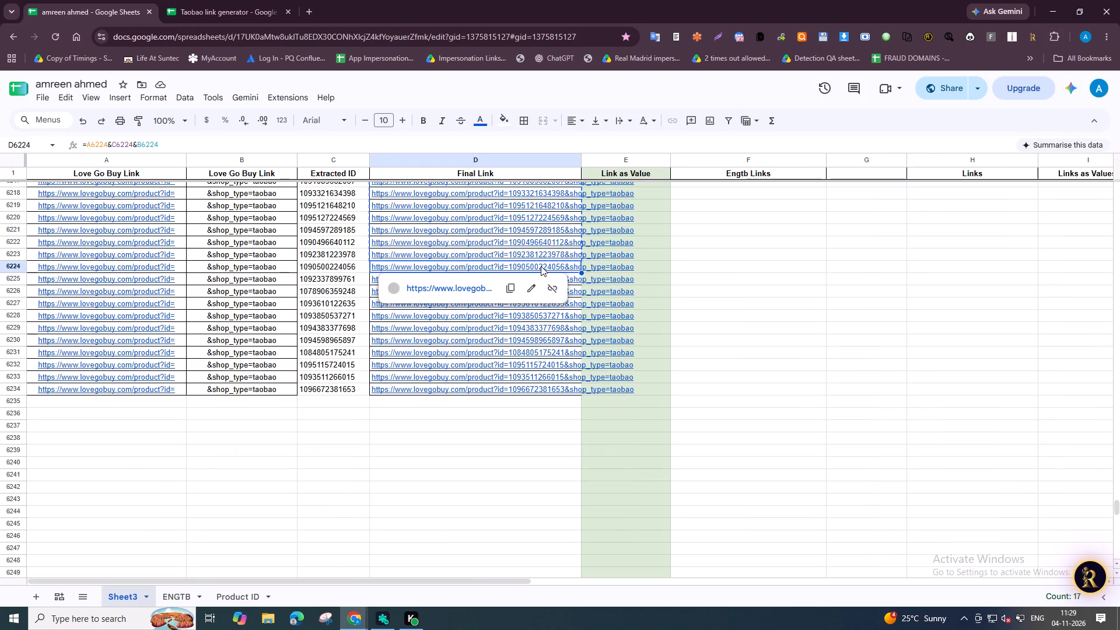
key("ctrl+shift+Down")
key("ctrl+c")
key("ctrl+c")
key("ctrl+c")
key("ctrl+c")
key("ctrl+c")
key("ctrl+c")
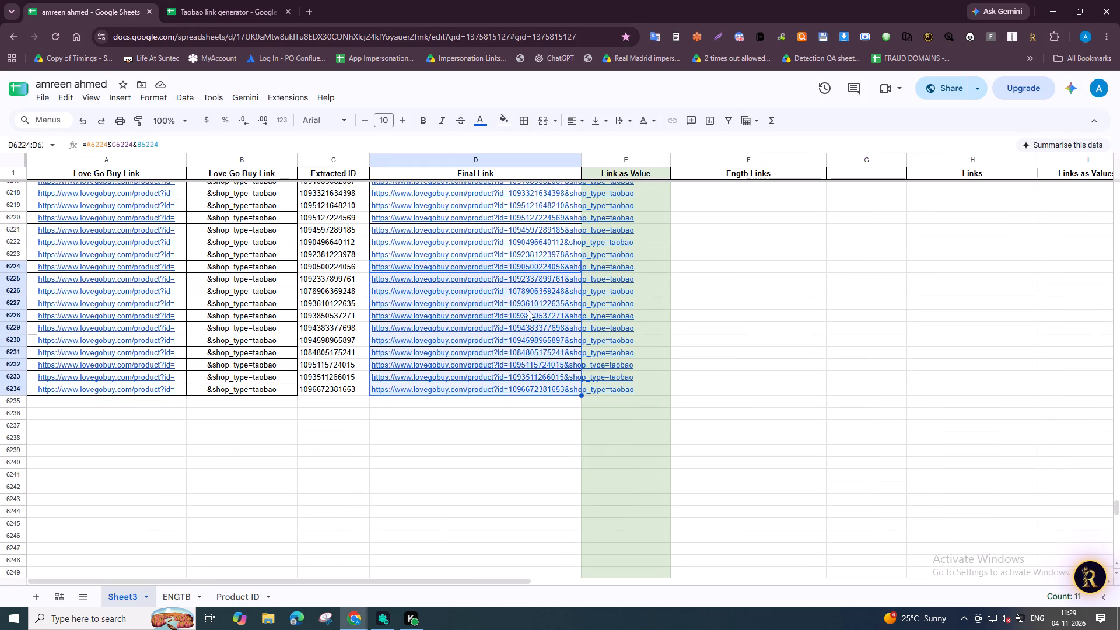
key("ctrl+n")
left_click(678, 40)
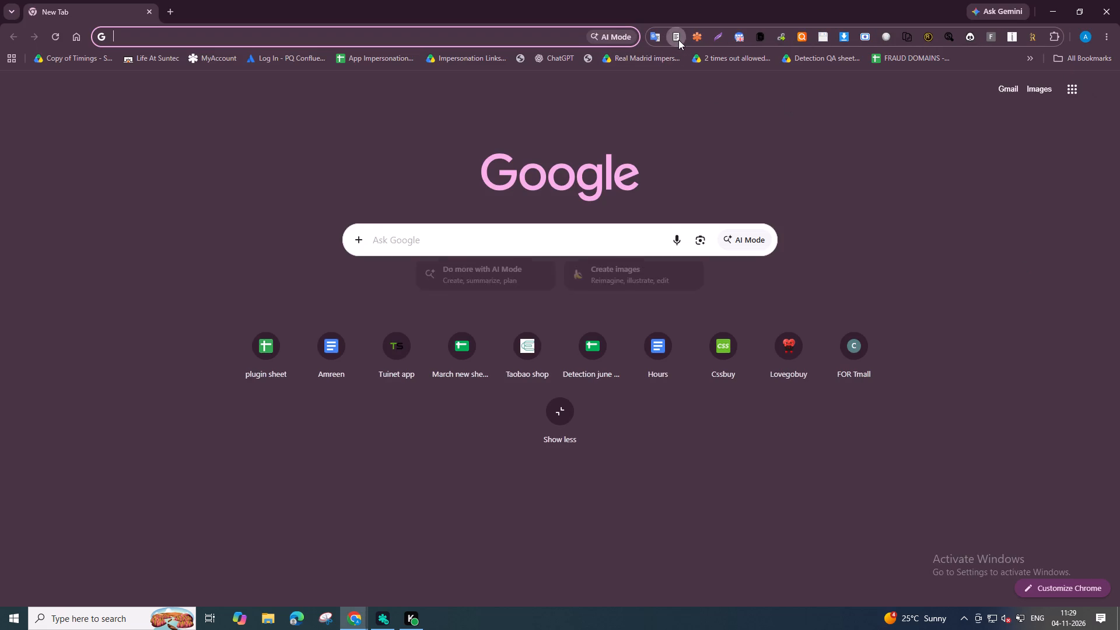
key("Delete")
key("ctrl+v")
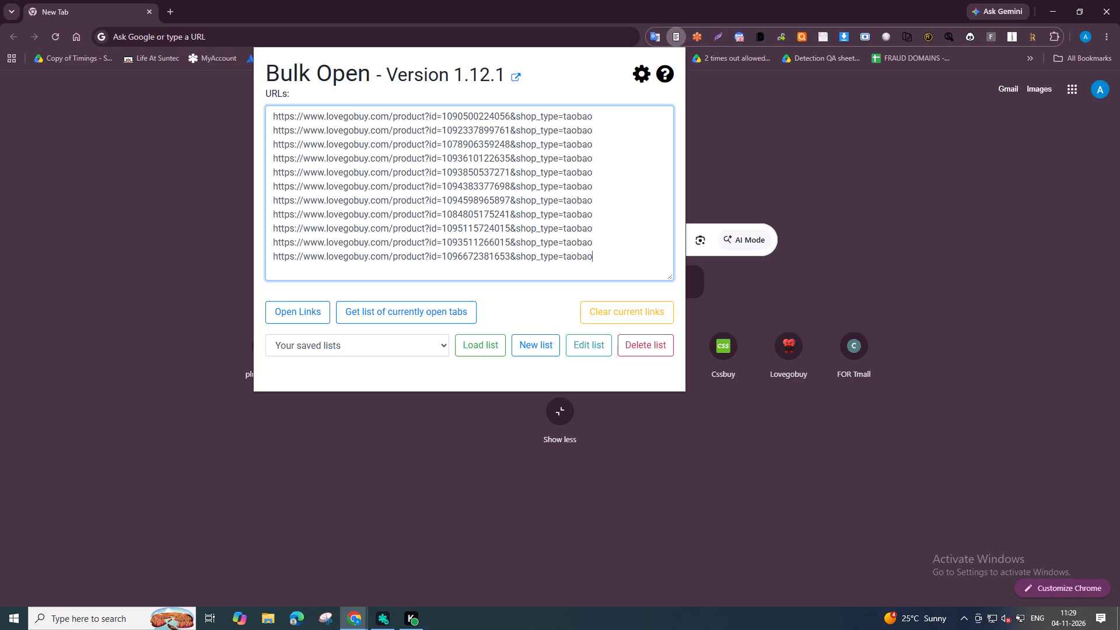
left_click(306, 300)
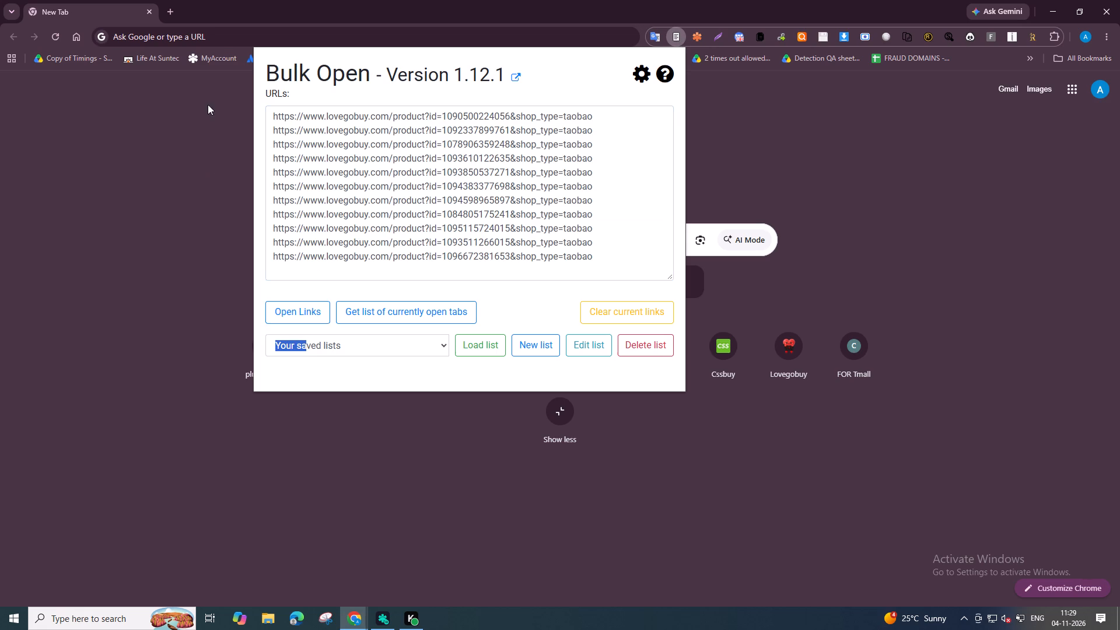
left_click(279, 310)
Check the Lisa shop's American Version Lsf Co-Branded cup images, log its Taobao product link in C29269, and close the listing.
left_click(83, 11)
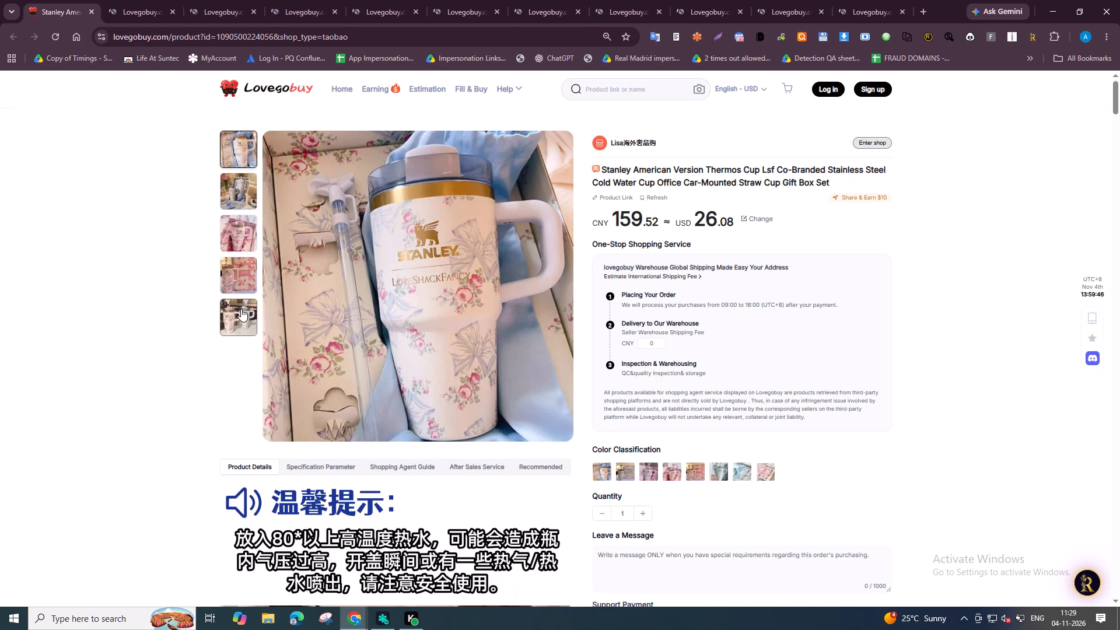
left_click(241, 309)
left_click(240, 276)
left_click(243, 279)
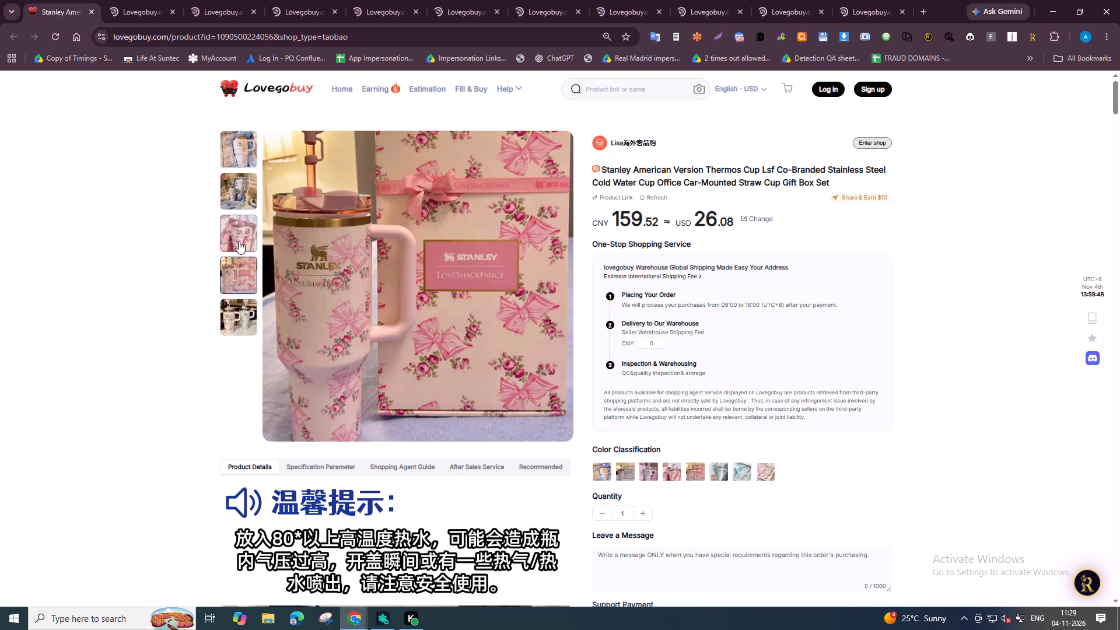
left_click(239, 232)
left_click(244, 204)
left_click(237, 143)
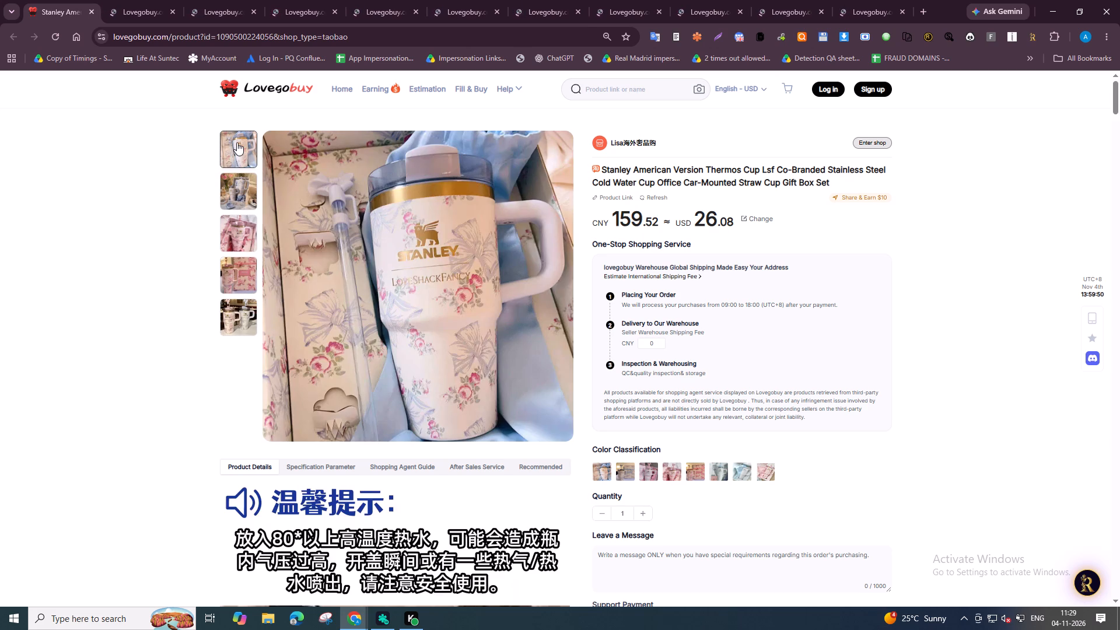
right_click(626, 197)
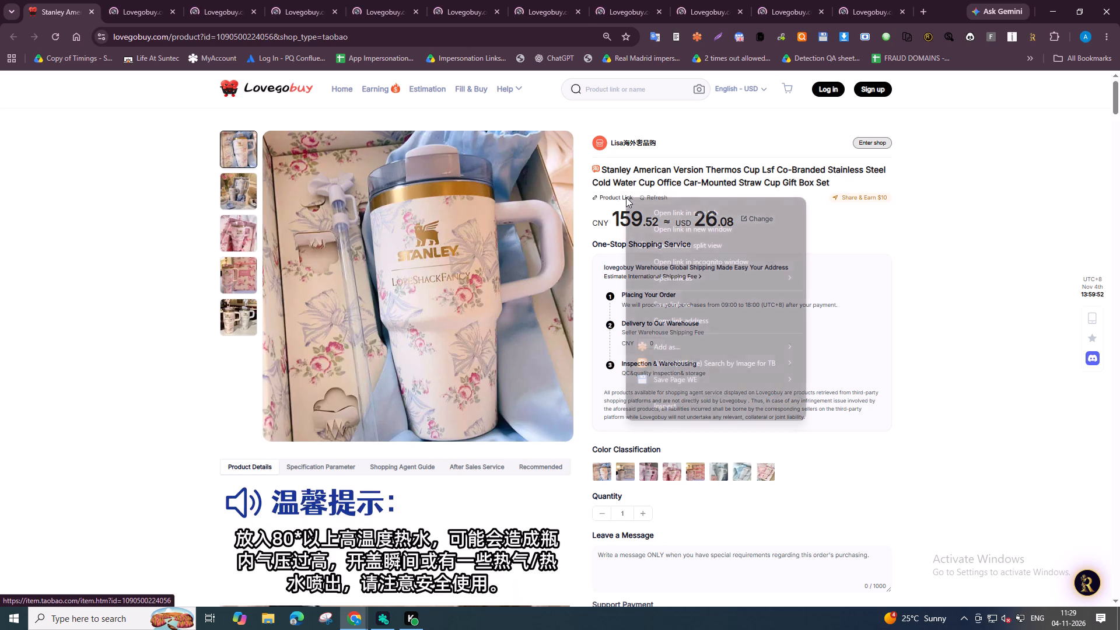
left_click(711, 316)
key("alt+Tab")
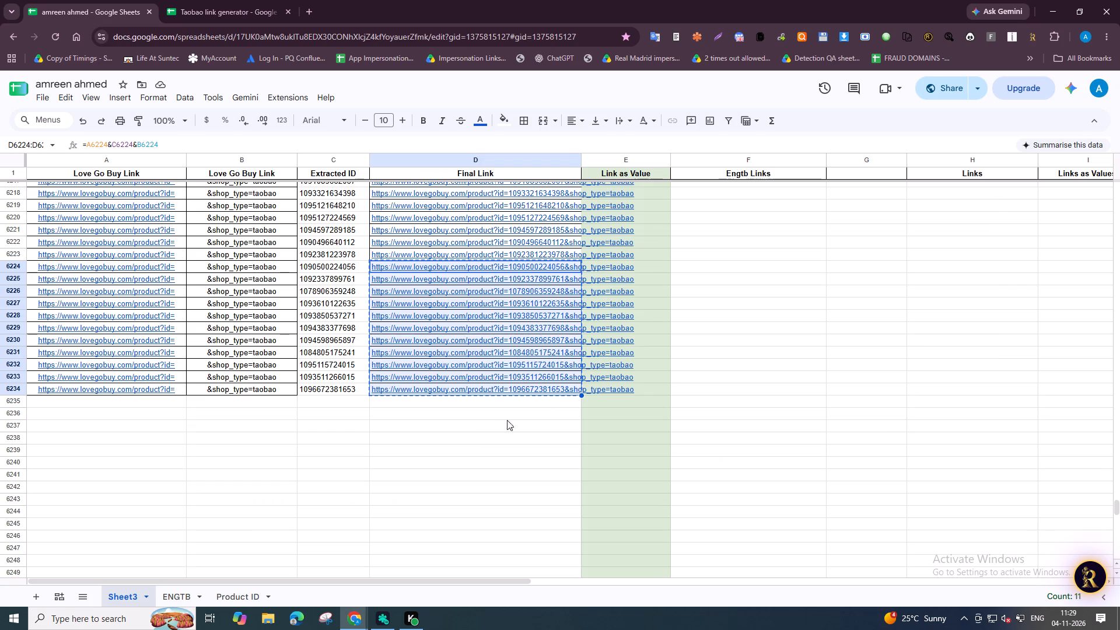
key("alt+Tab")
key("alt+Tab")
left_click(699, 346)
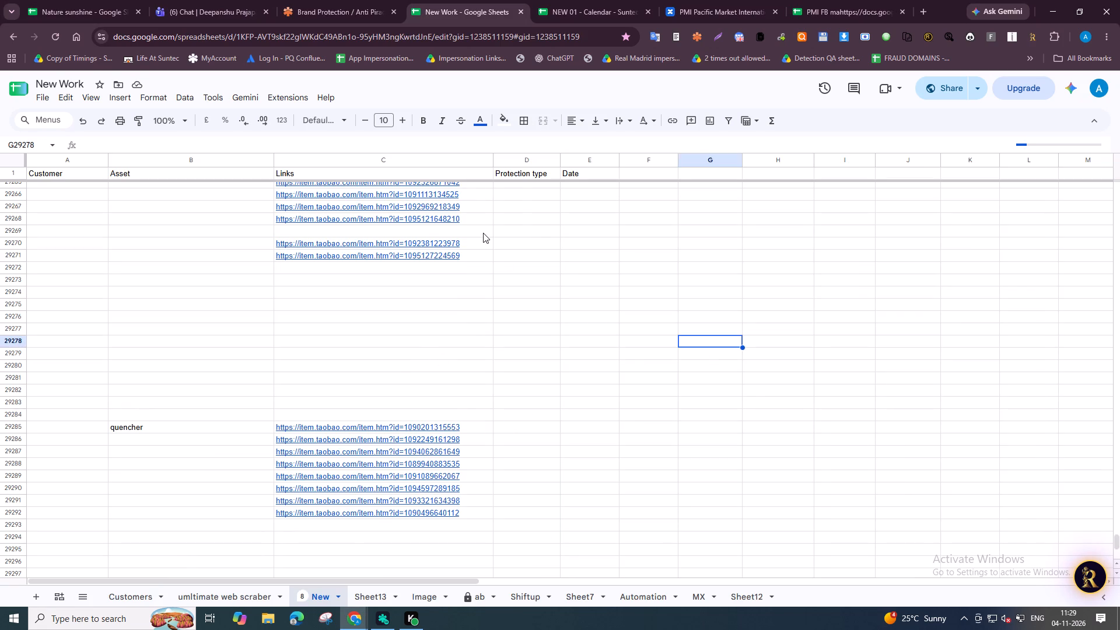
left_click(483, 233)
key("ctrl+v")
left_click(513, 285)
key("alt+Tab")
key("alt+Tab")
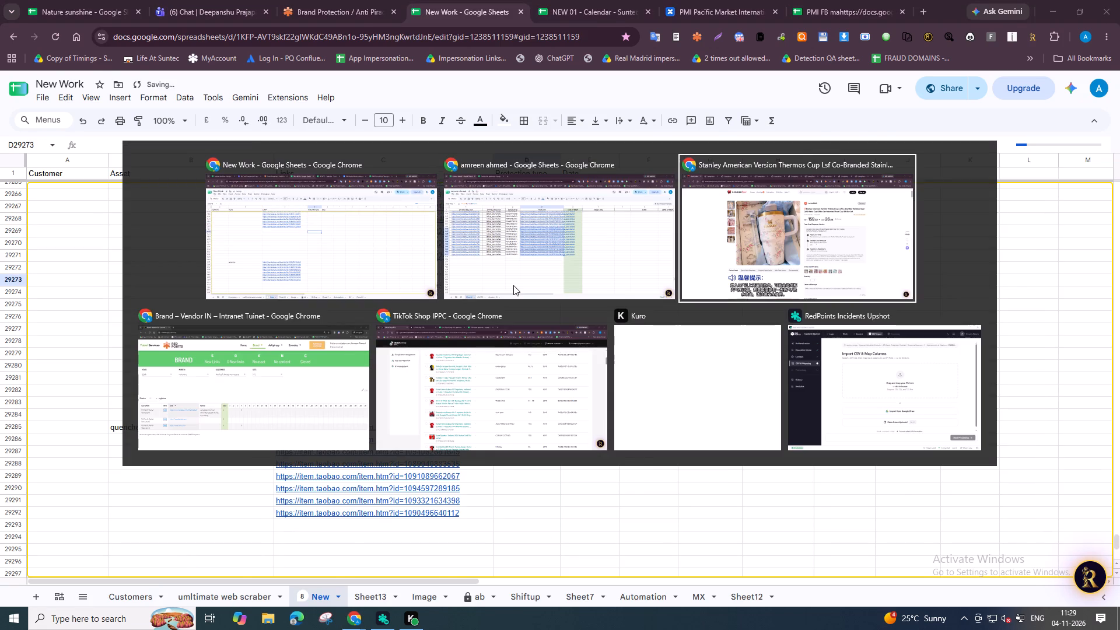
key("ctrl+w")
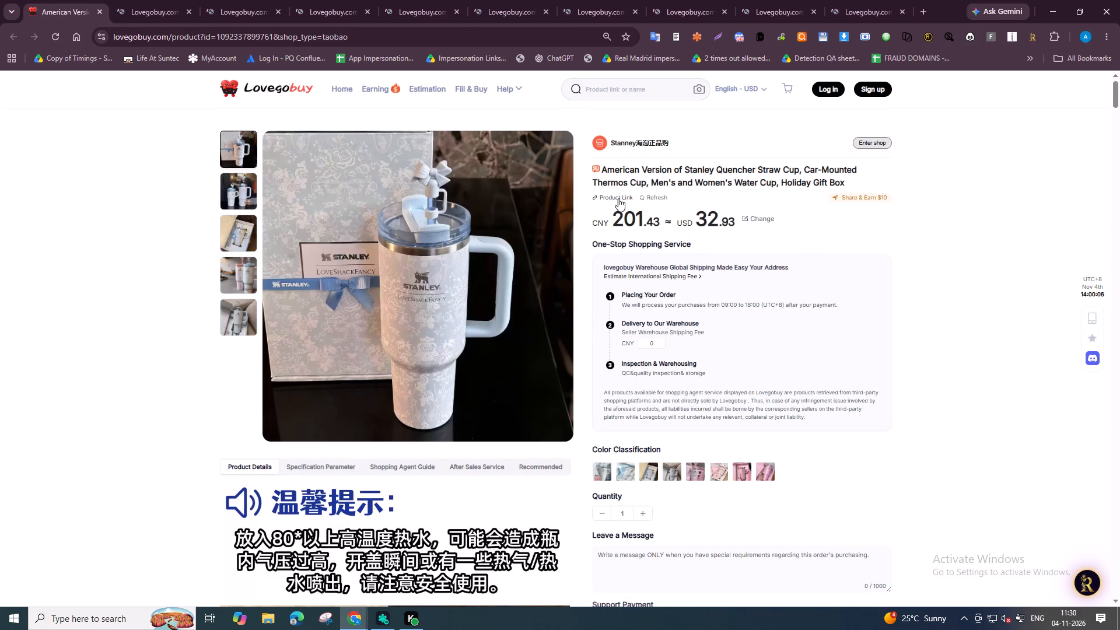
Log the Taobao product link of the American Version Stanley Quencher Straw Cup in C29293 under quencher and close the listing.
right_click(618, 198)
left_click(705, 324)
key("alt+Tab")
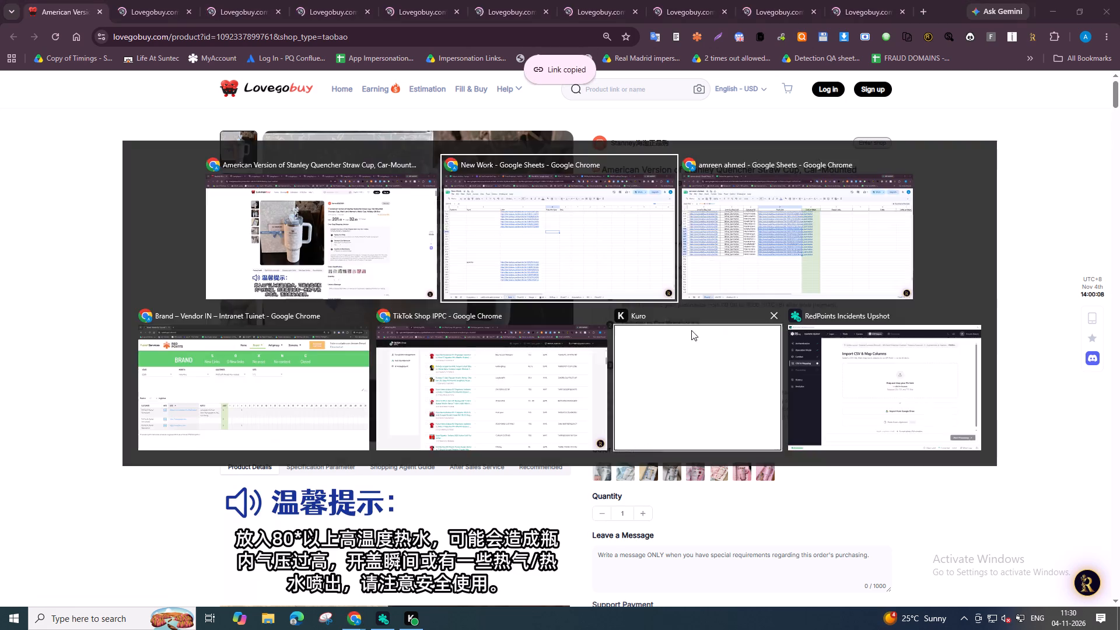
left_click(433, 526)
key("ctrl+v")
left_click(524, 490)
key("alt+Tab")
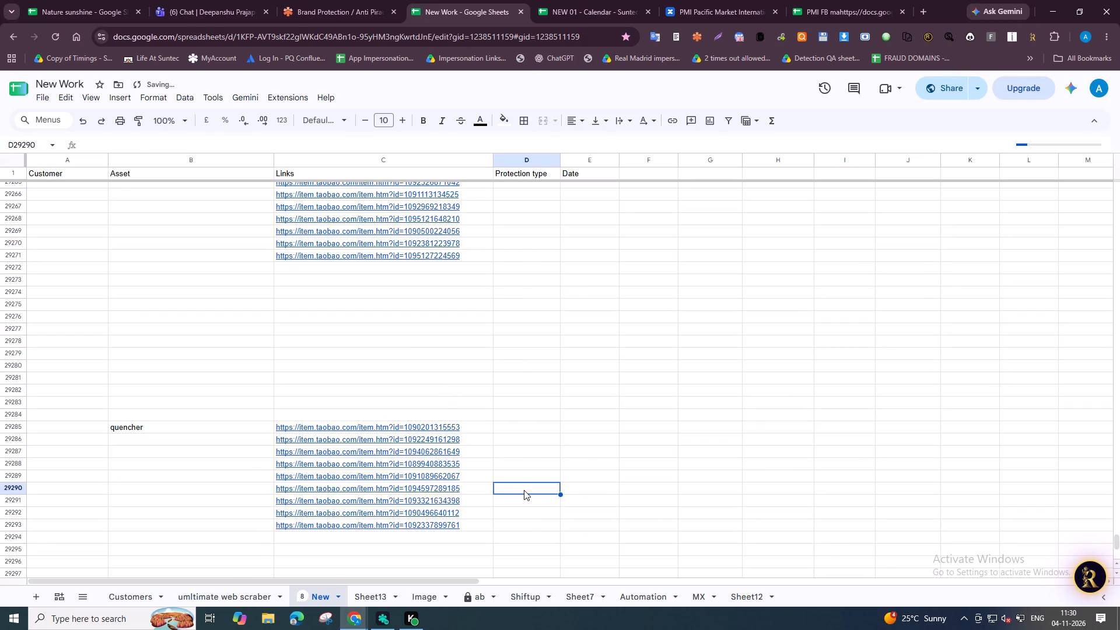
key("ctrl+w")
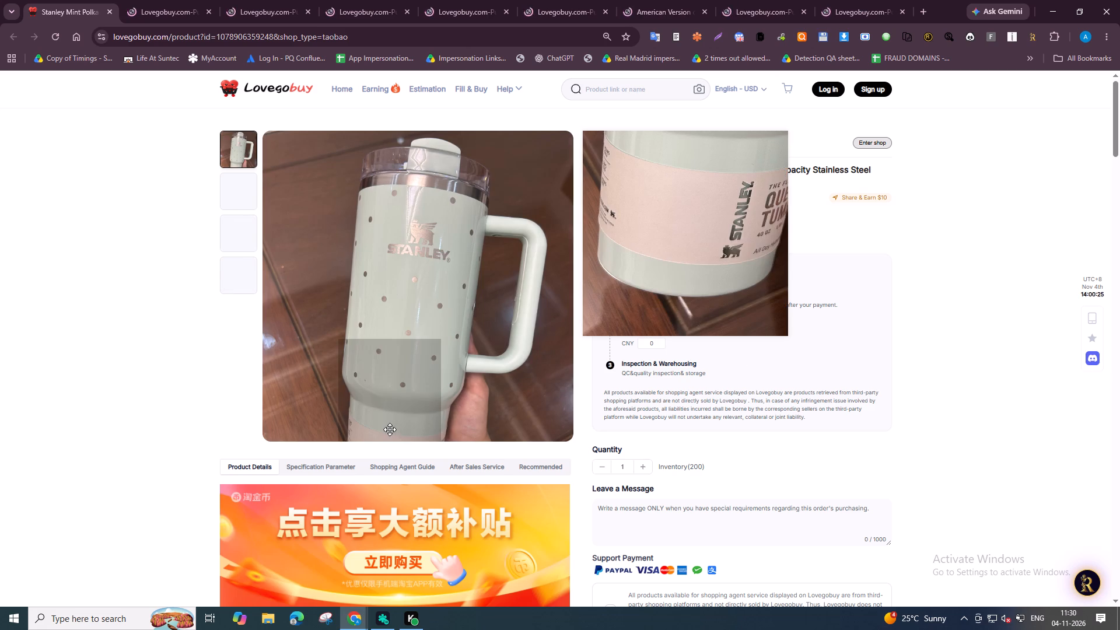
Check the Stanley Mint Polka Dot Insulated Cup images, log its Taobao product link in C29294 under quencher, and close the listing.
left_click(246, 181)
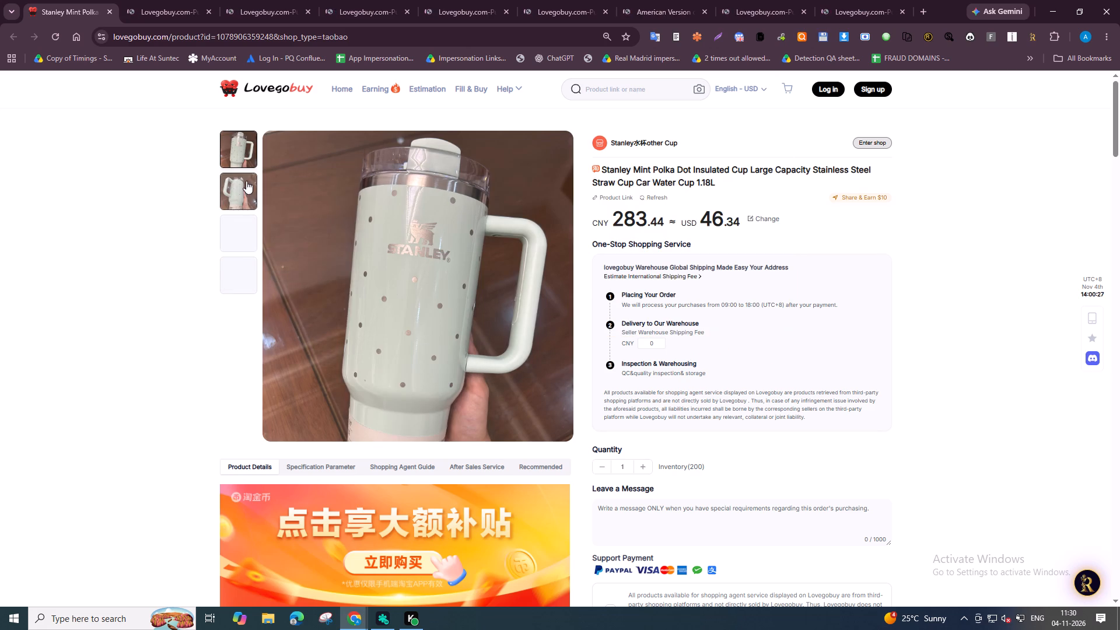
right_click(615, 197)
left_click(682, 323)
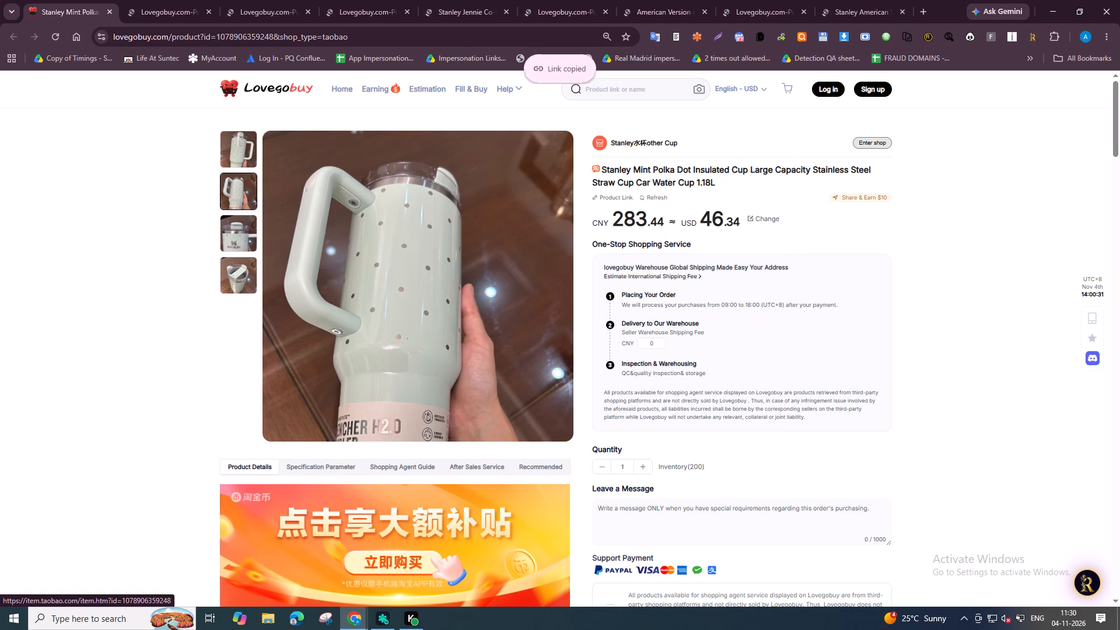
key("alt+Tab")
left_click(429, 534)
key("ctrl+v")
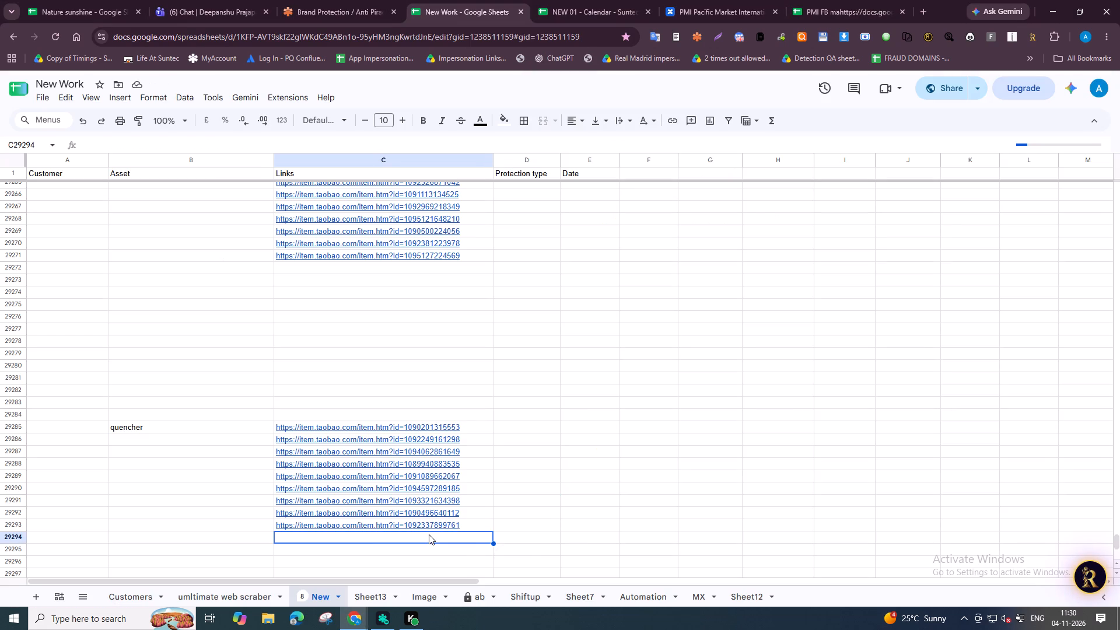
left_click(509, 503)
key("alt+Tab")
key("ctrl+w")
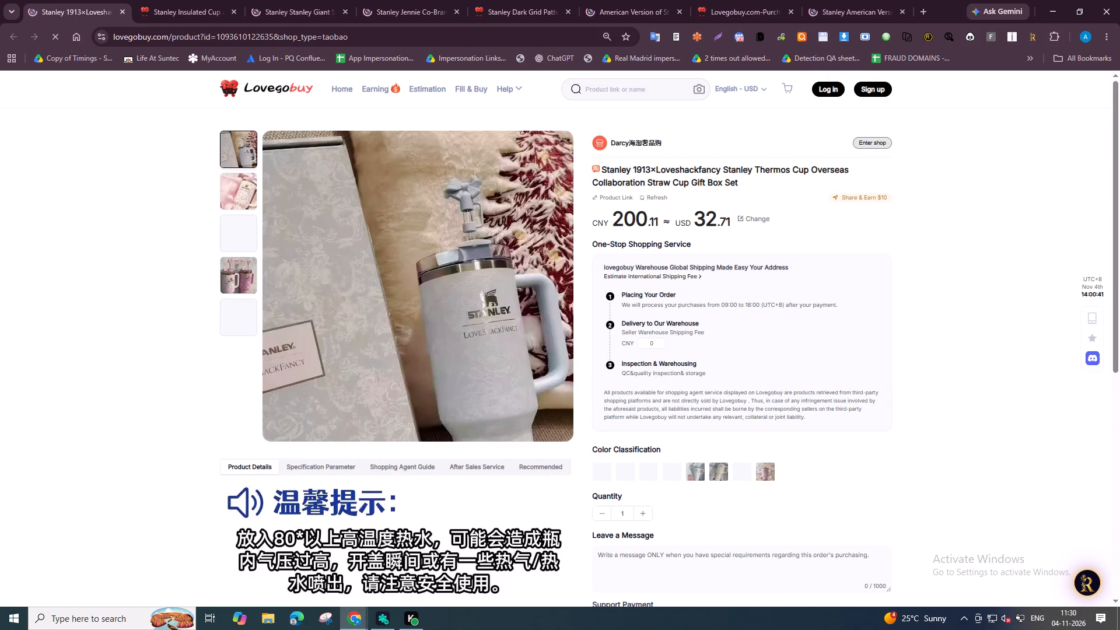
Check the Stanley 1913×Loveshackfancy Thermos Cup gift box images, log its Taobao product link in C29273 of New Work, and close the listing.
left_click(236, 192)
left_click(240, 156)
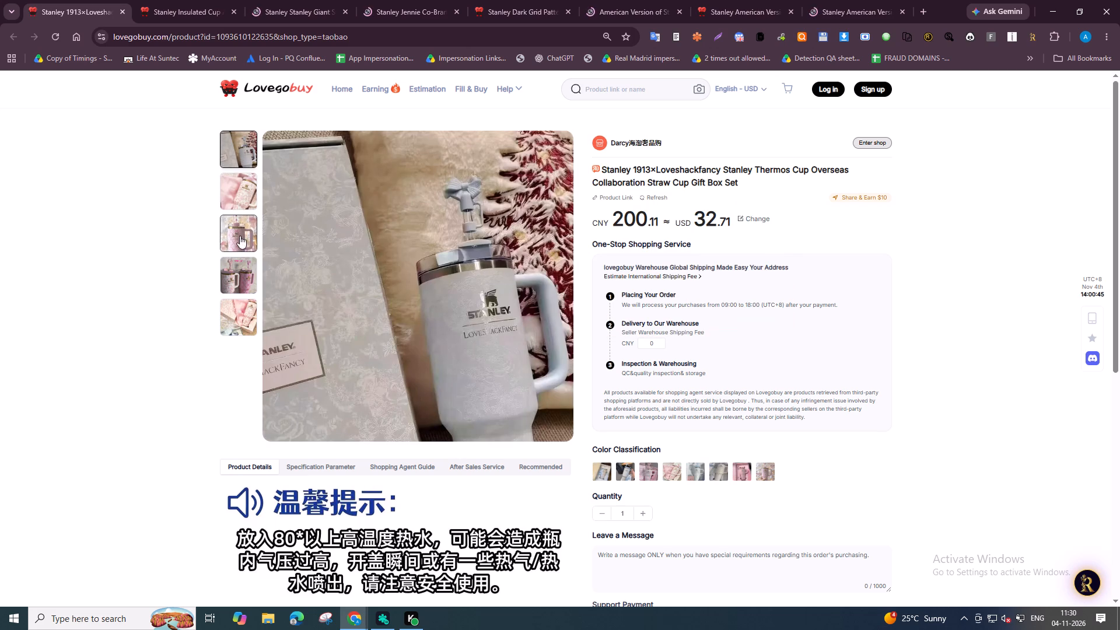
left_click(240, 192)
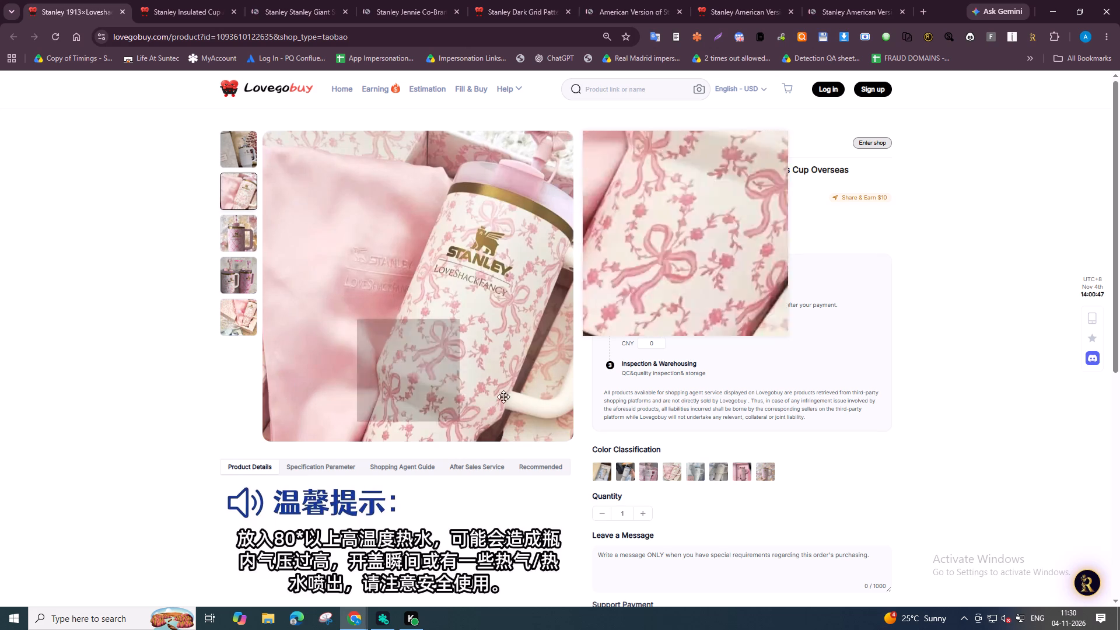
left_click(246, 251)
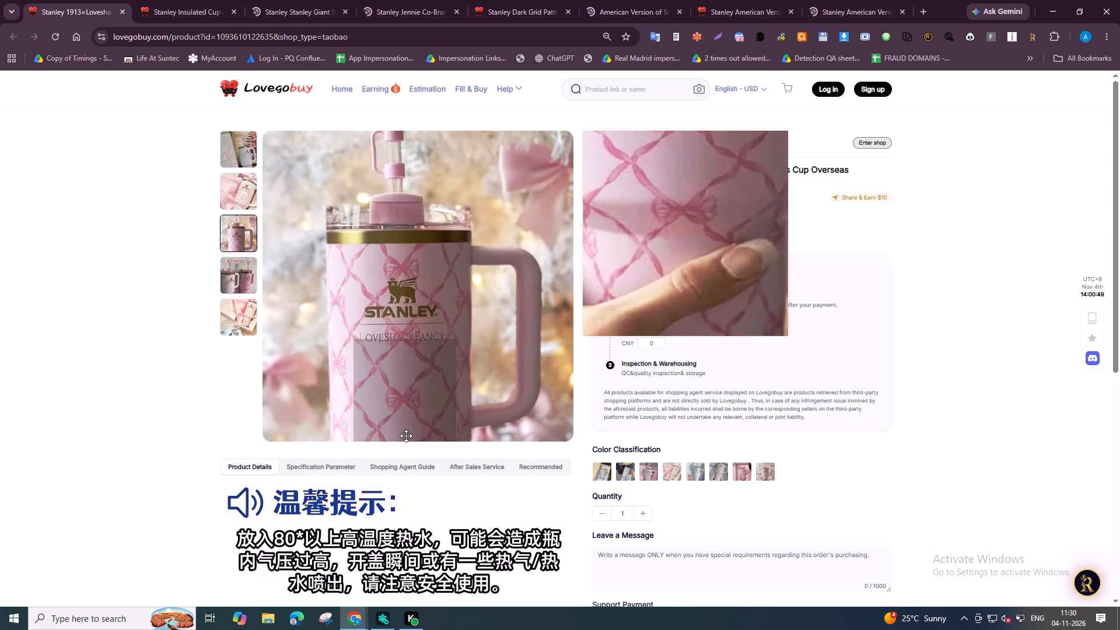
left_click(246, 273)
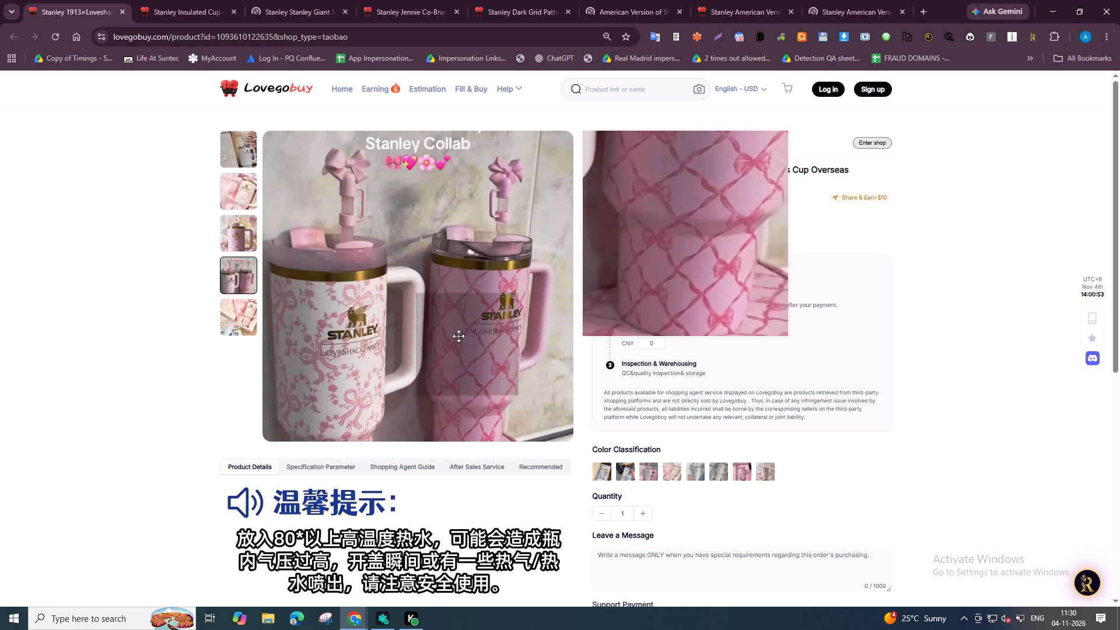
left_click(248, 306)
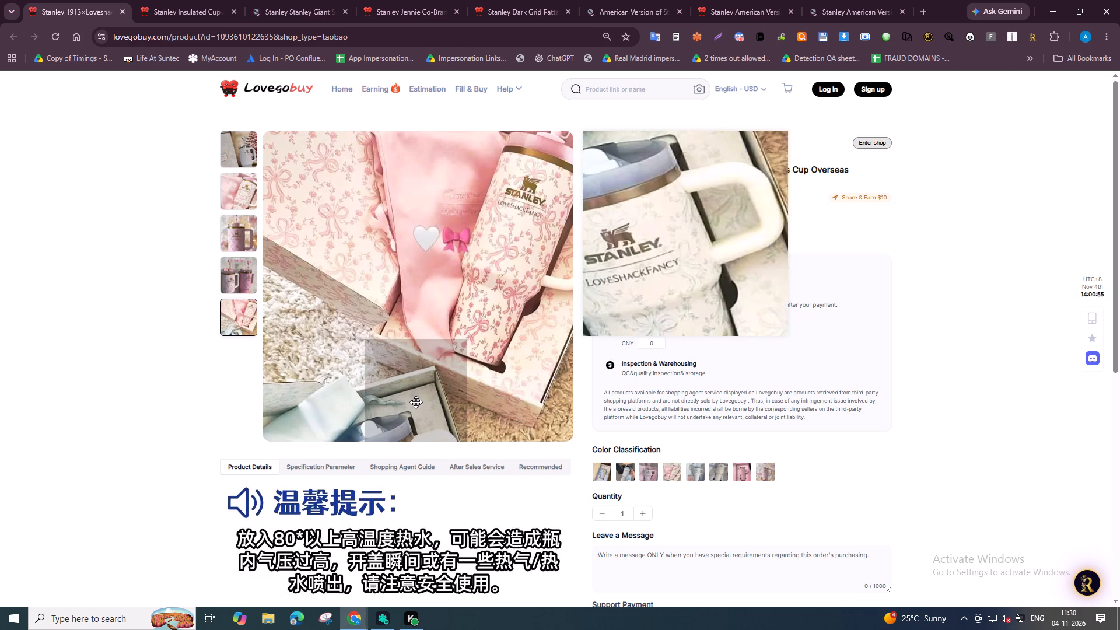
right_click(622, 196)
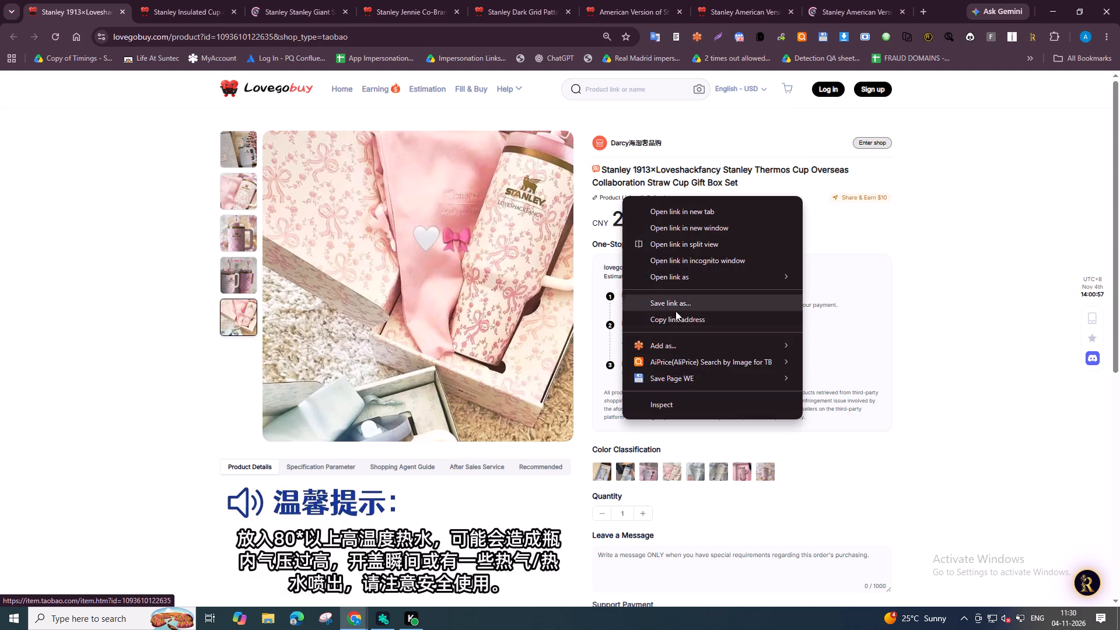
left_click(688, 311)
key("alt+Tab")
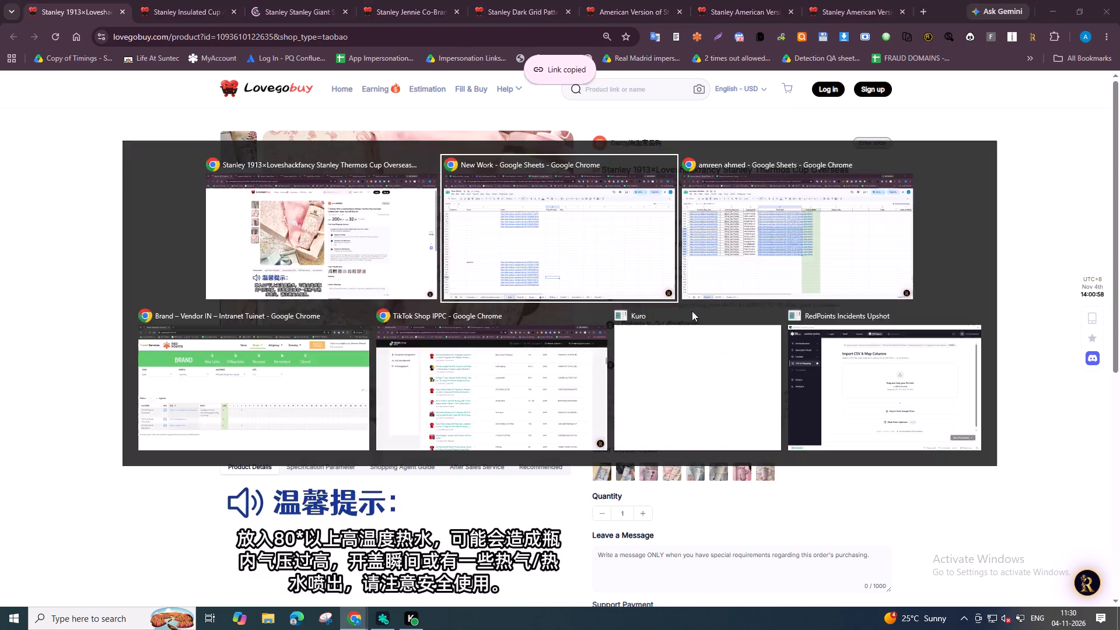
left_click(436, 283)
key("ctrl+v")
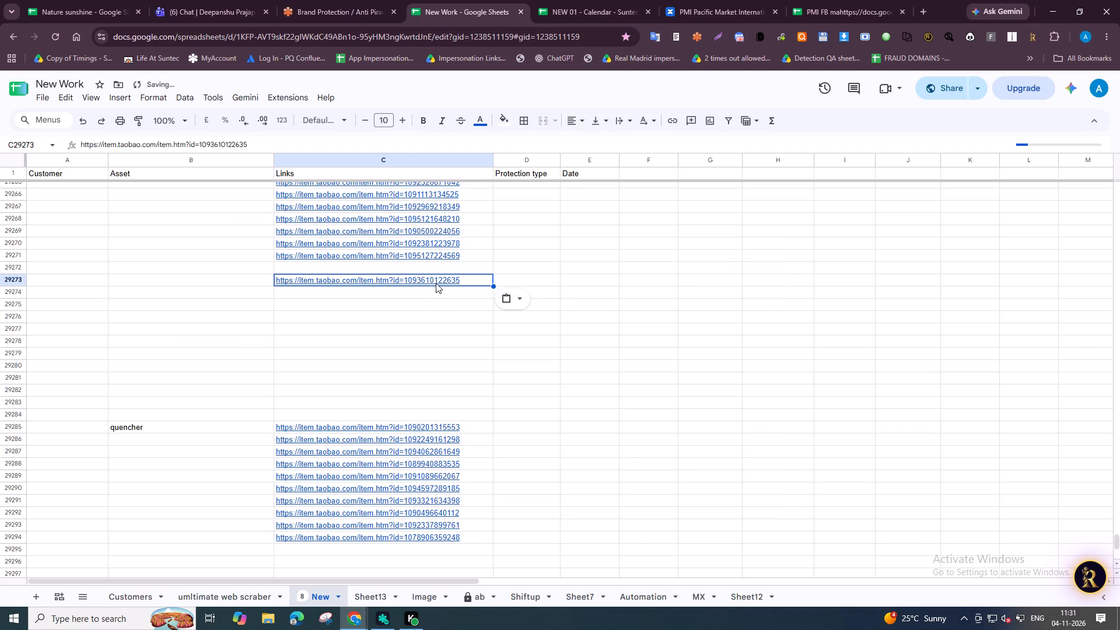
key("alt+Tab")
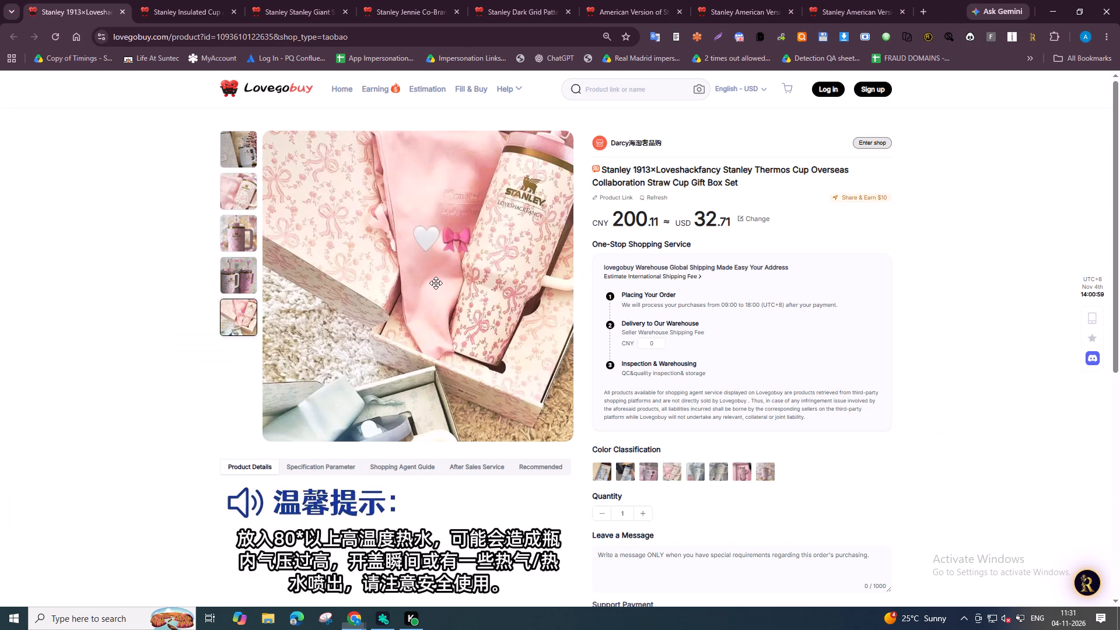
key("ctrl+w")
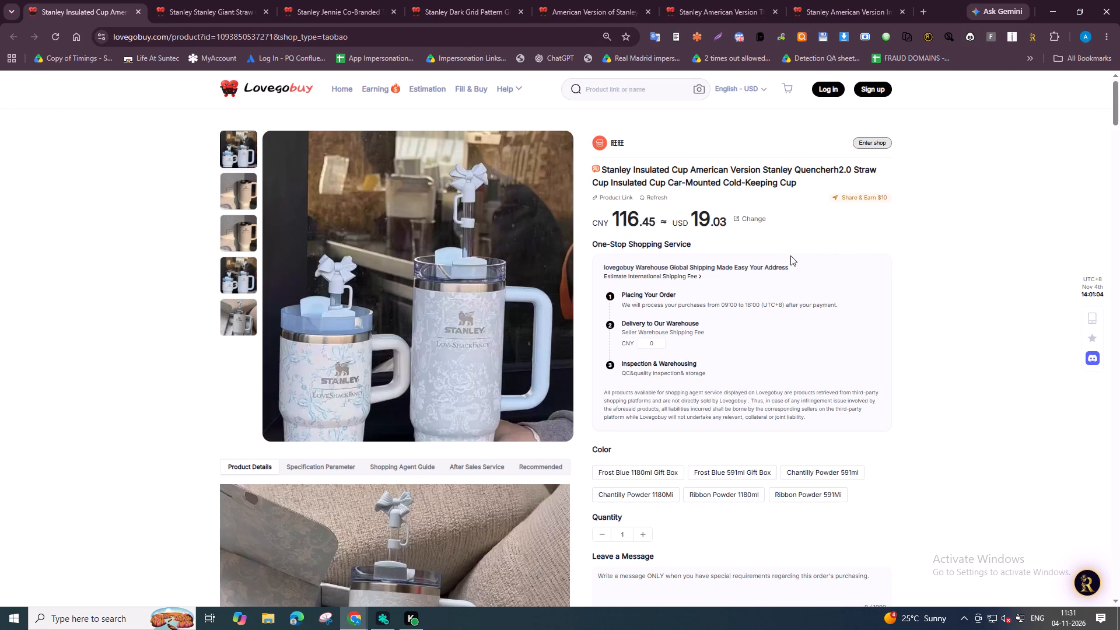
Log the Taobao product link of the American Version Stanley Quencherh2.0 Straw Cup in C29295 under quencher and close the listing.
right_click(620, 198)
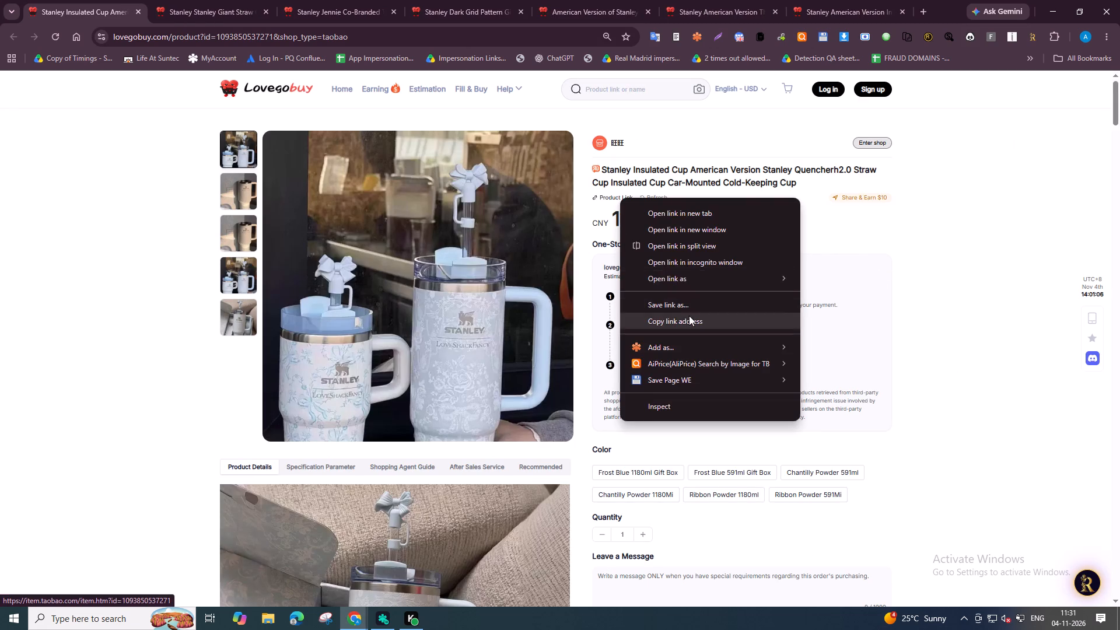
left_click(689, 316)
key("alt+Tab")
left_click(393, 551)
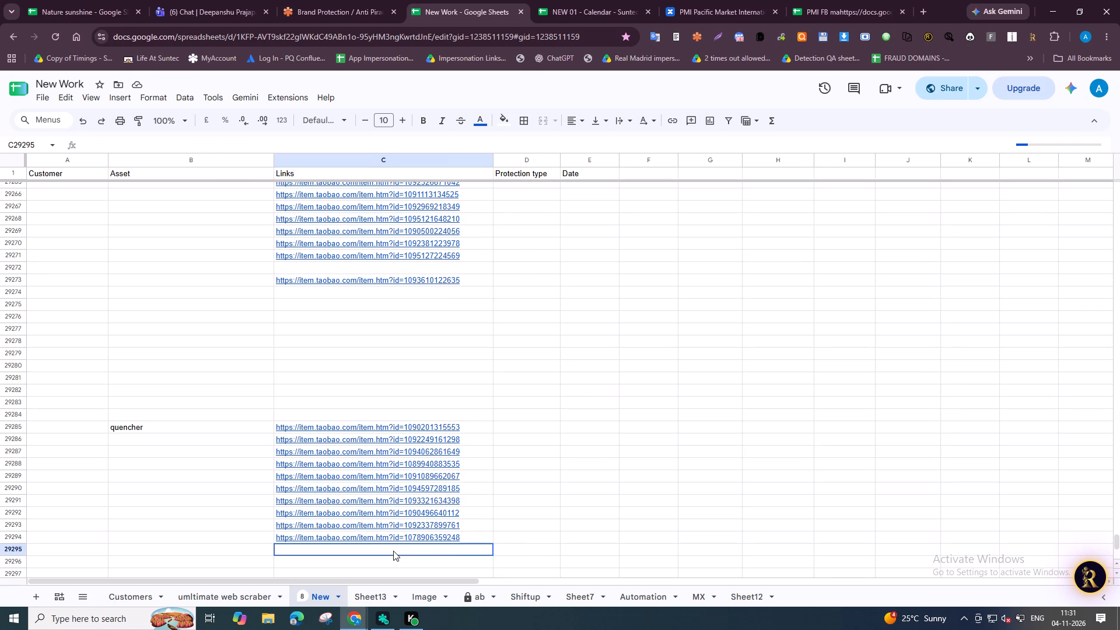
key("ctrl+v")
key("alt+Tab")
key("ctrl+w")
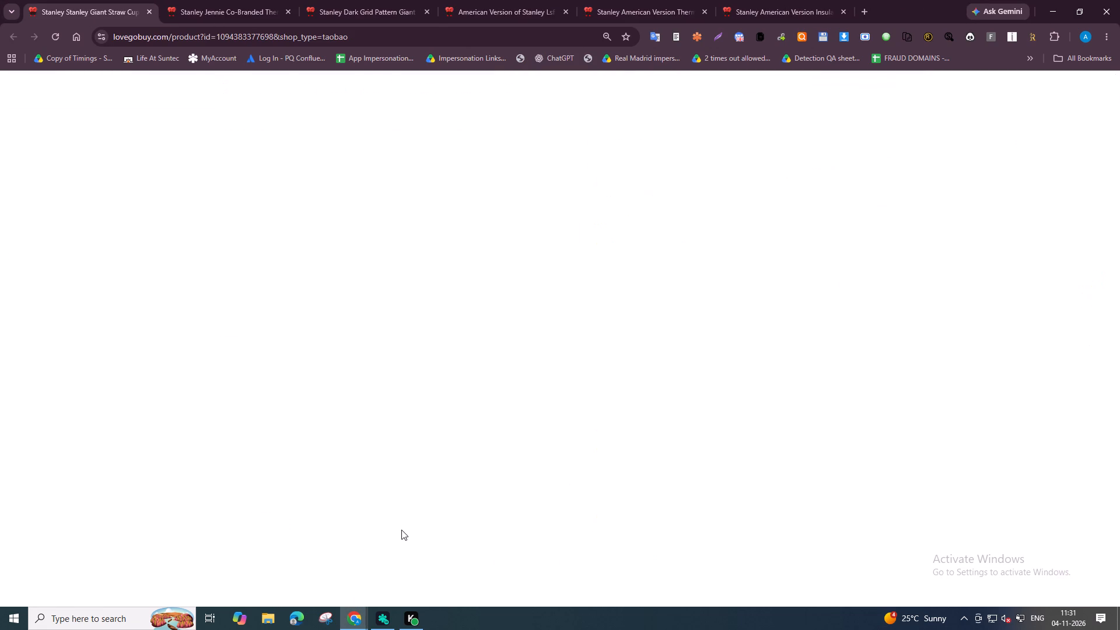
Log the Taobao product link of the Stanley Giant Straw Cup Office Home Car Ice Cup in C29296 under quencher and close the listing.
right_click(618, 199)
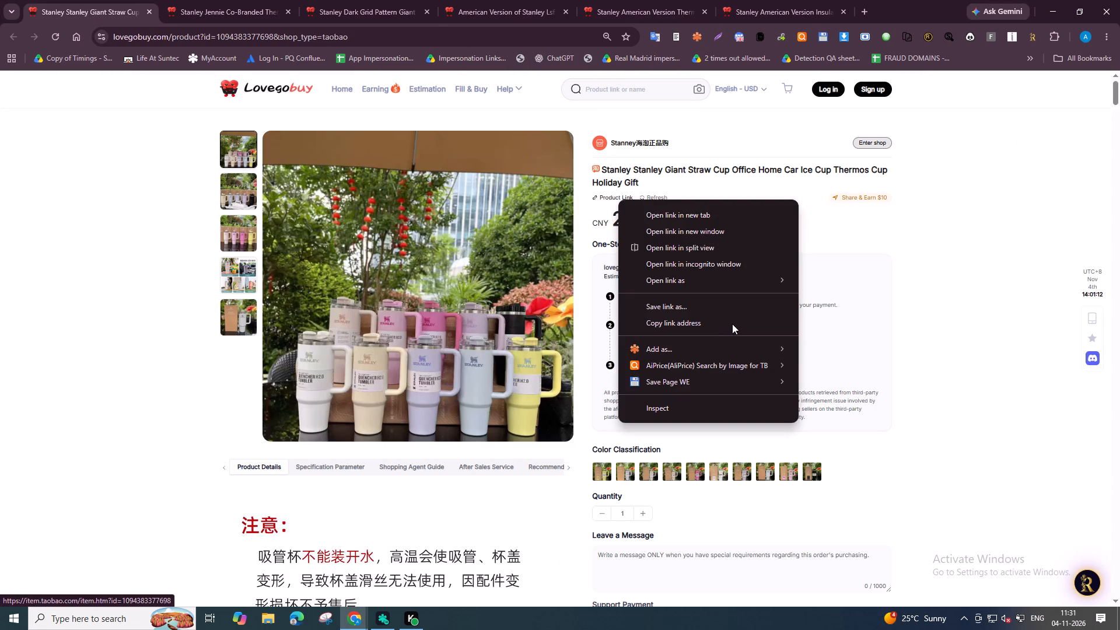
left_click(733, 321)
key("alt+Tab")
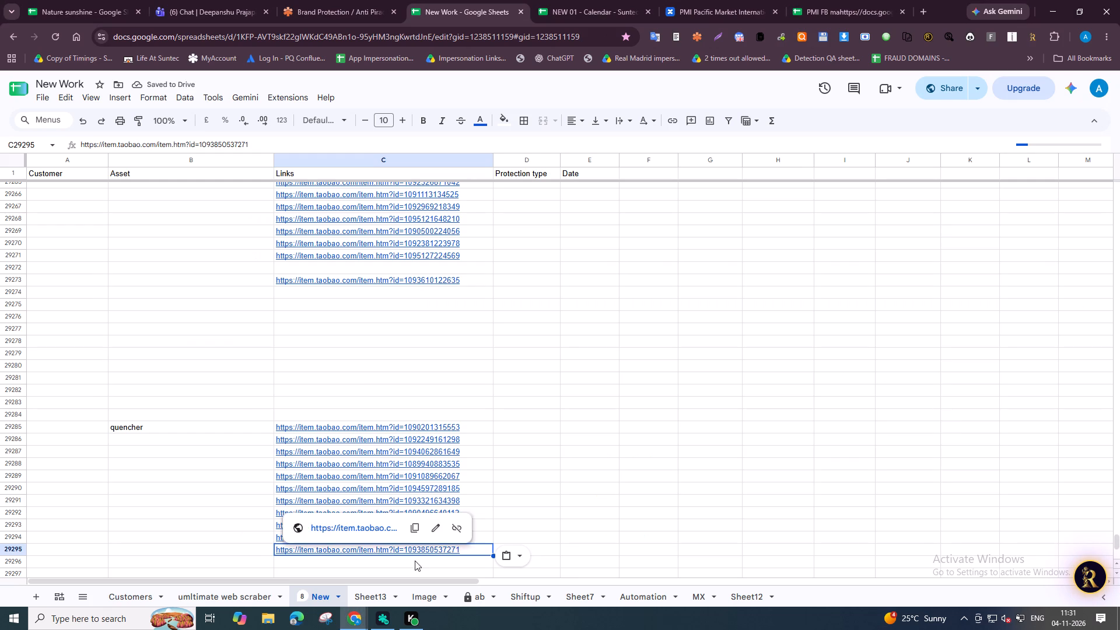
left_click(428, 563)
key("ctrl+v")
key("alt+Tab")
key("ctrl+w")
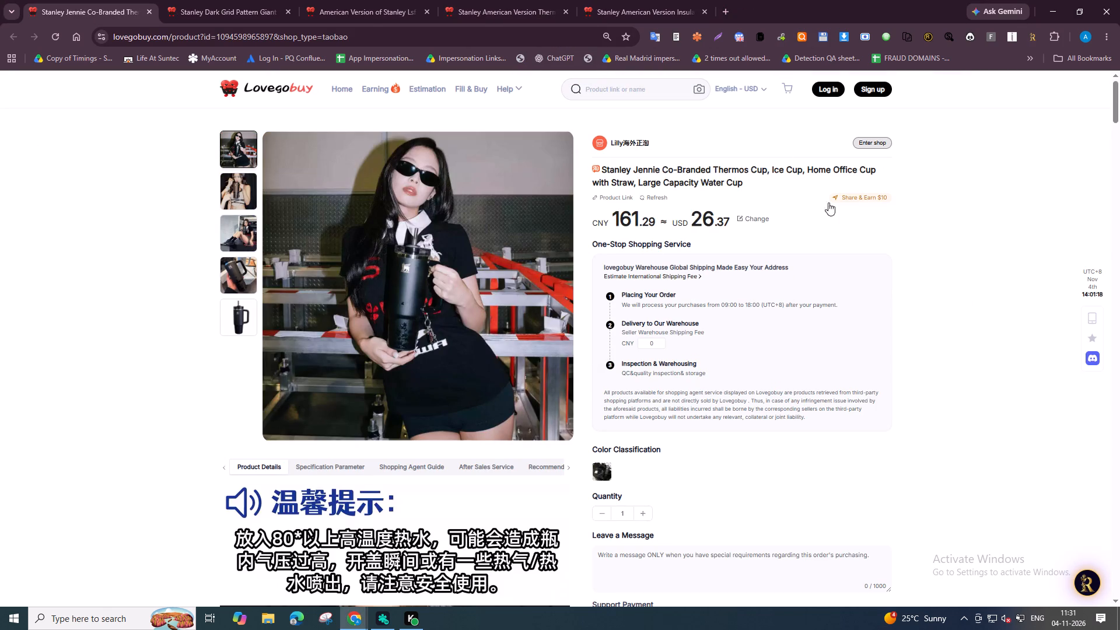
Check the Stanley Jennie Co-Branded Thermos Cup images, log its Taobao product link in C29272, and close the listing.
left_click(252, 319)
left_click(229, 261)
left_click(231, 216)
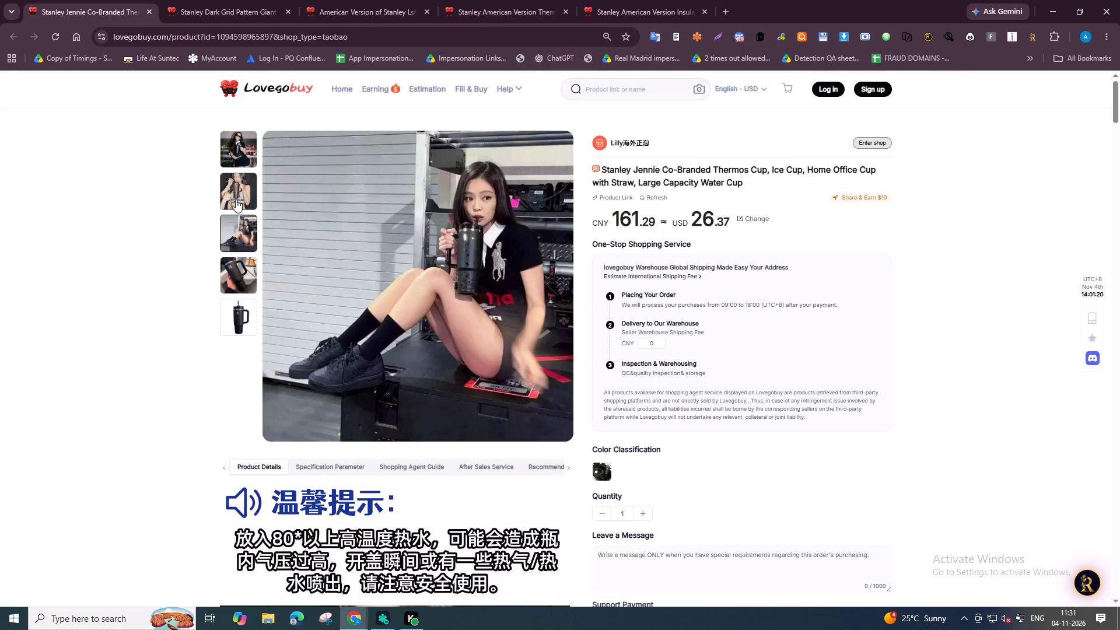
left_click(236, 199)
left_click(236, 167)
right_click(610, 197)
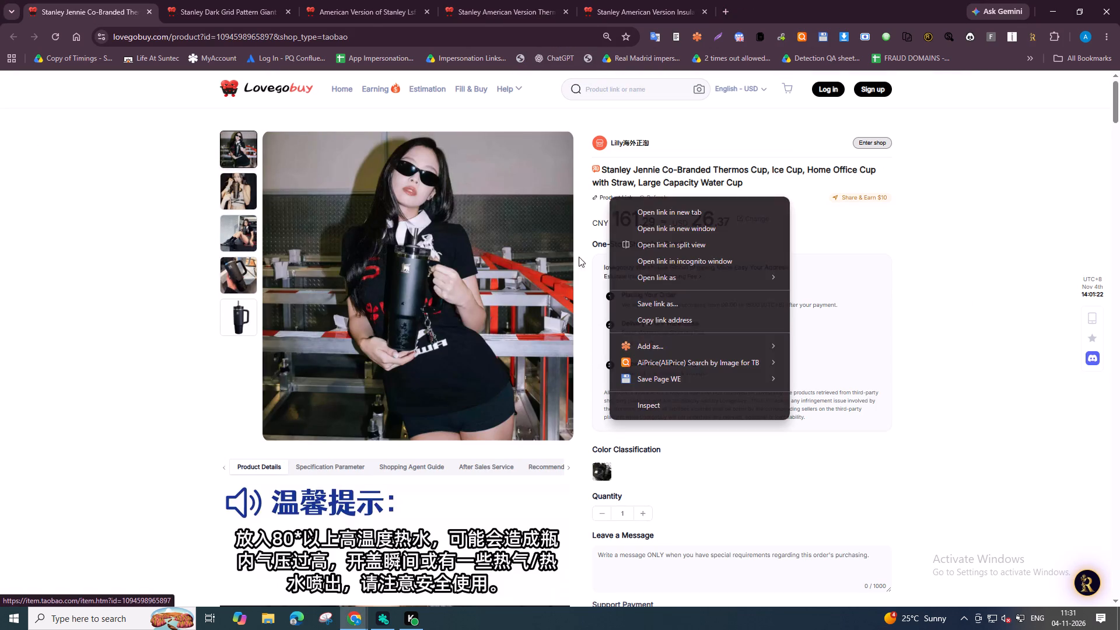
left_click(688, 318)
key("alt+Tab")
left_click(440, 271)
key("ctrl+v")
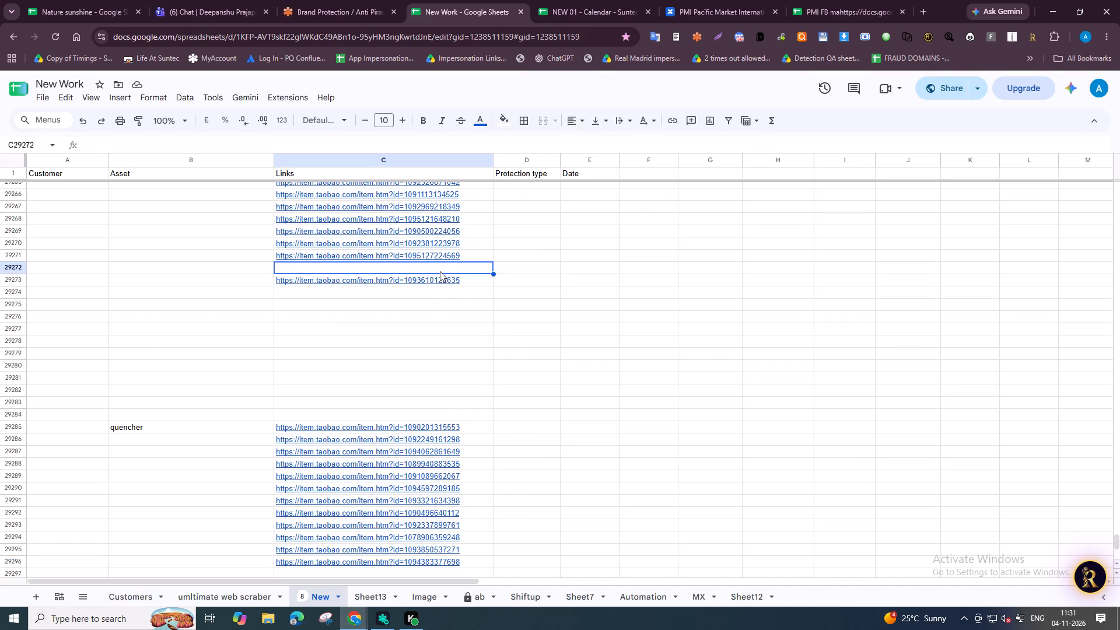
left_click(440, 291)
key("alt+Tab")
key("ctrl+w")
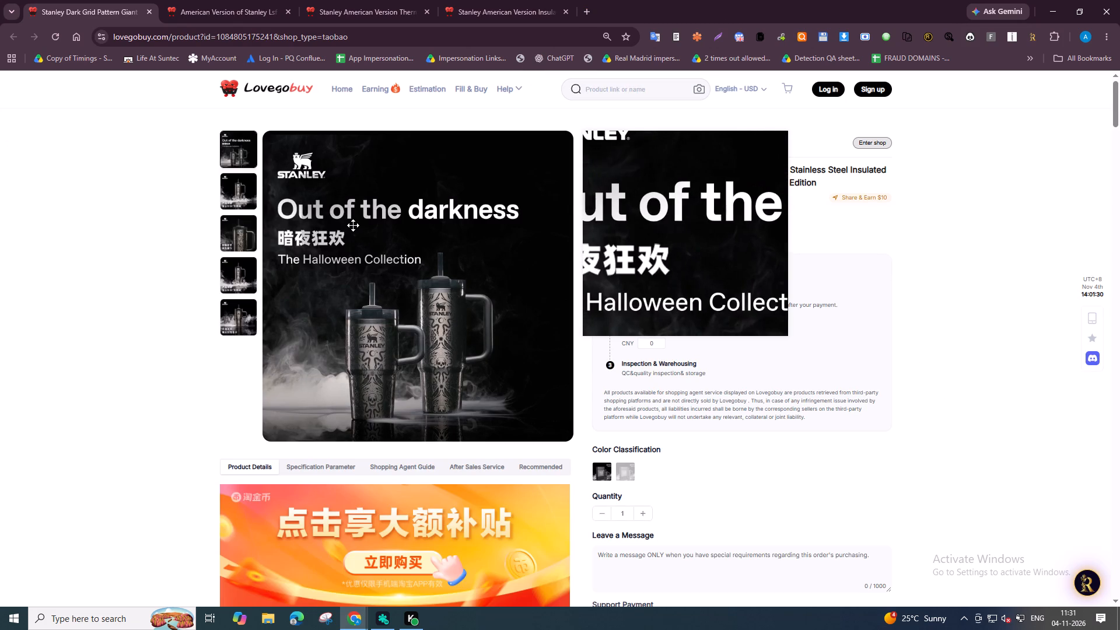
Check the Stanley Dark Grid Pattern Halloween cup images, log its Taobao product link in C29274, and close the listing.
left_click(246, 324)
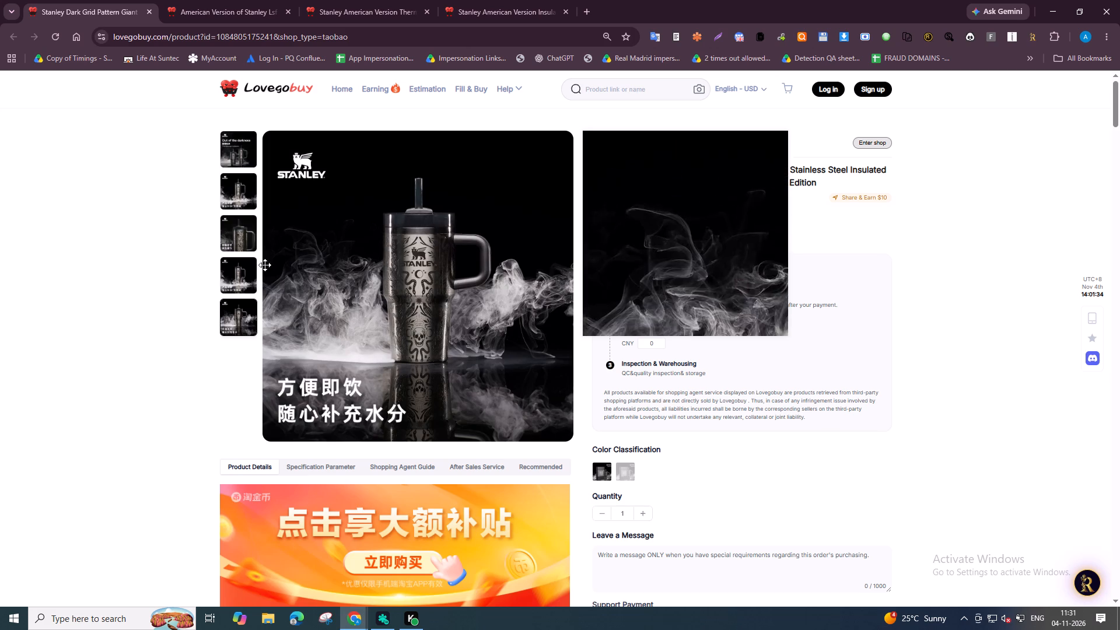
left_click(247, 276)
left_click(237, 231)
left_click(236, 194)
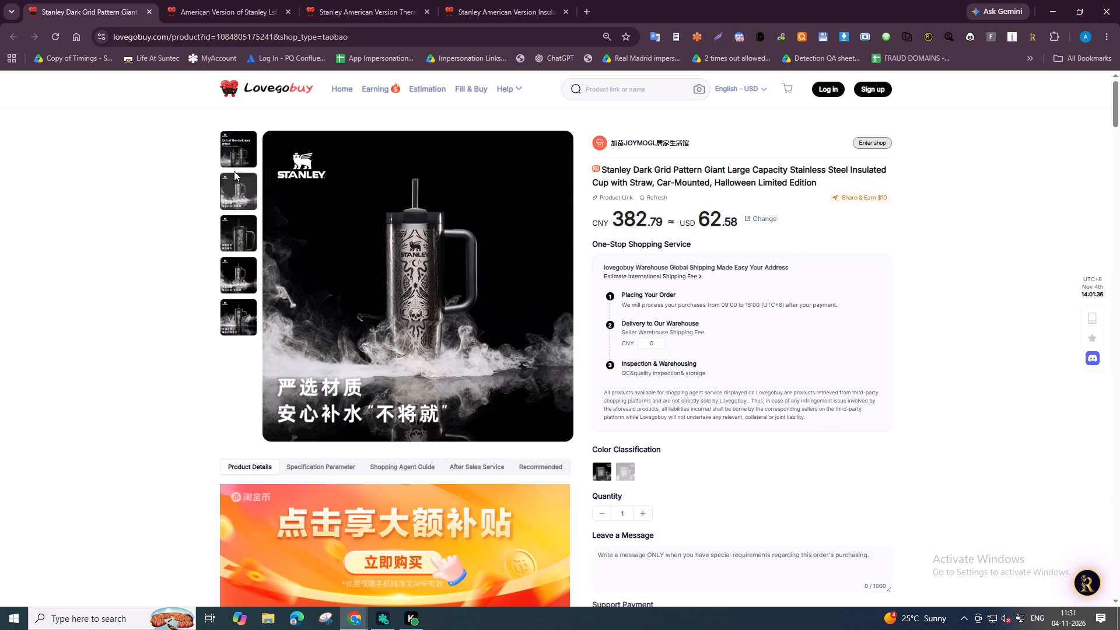
left_click(234, 171)
left_click(243, 146)
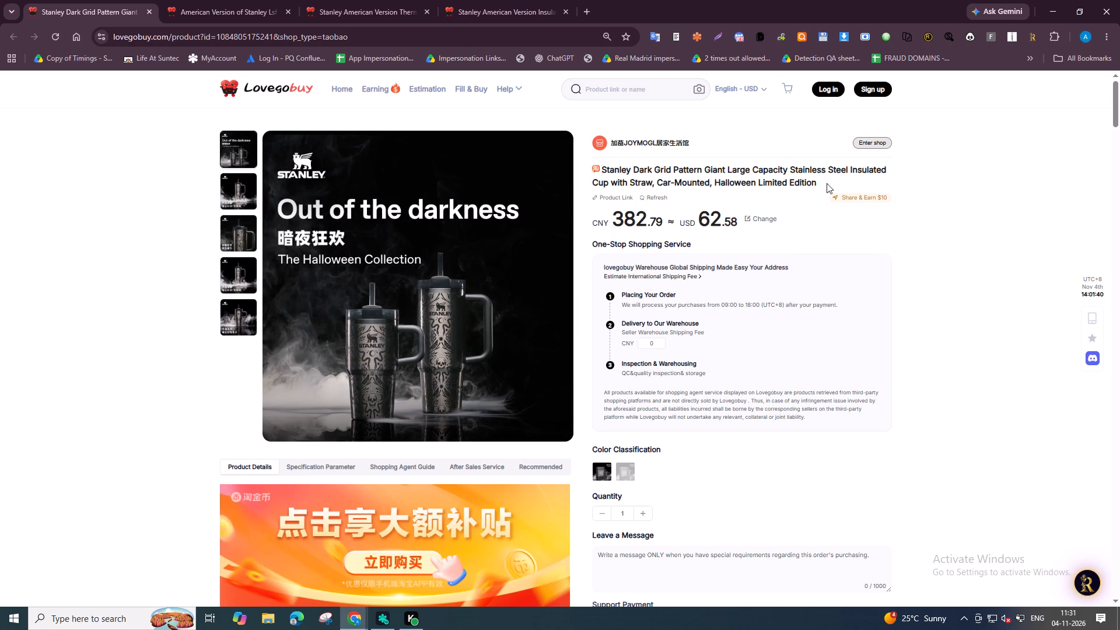
right_click(615, 198)
left_click(706, 326)
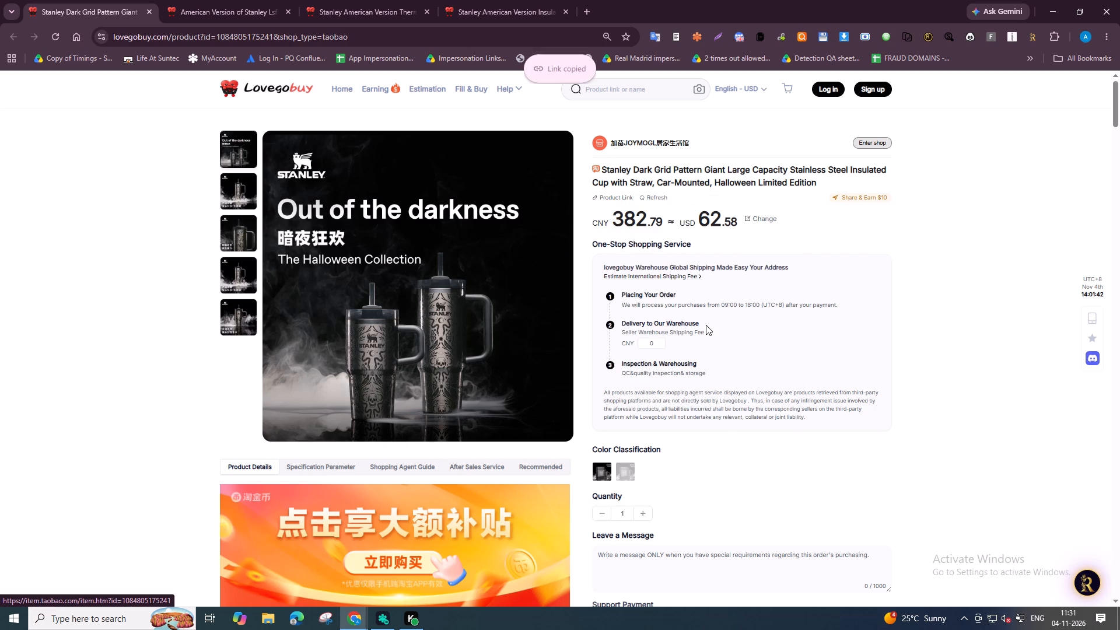
key("alt+Tab")
key("ctrl+v")
left_click(448, 324)
key("alt+Tab")
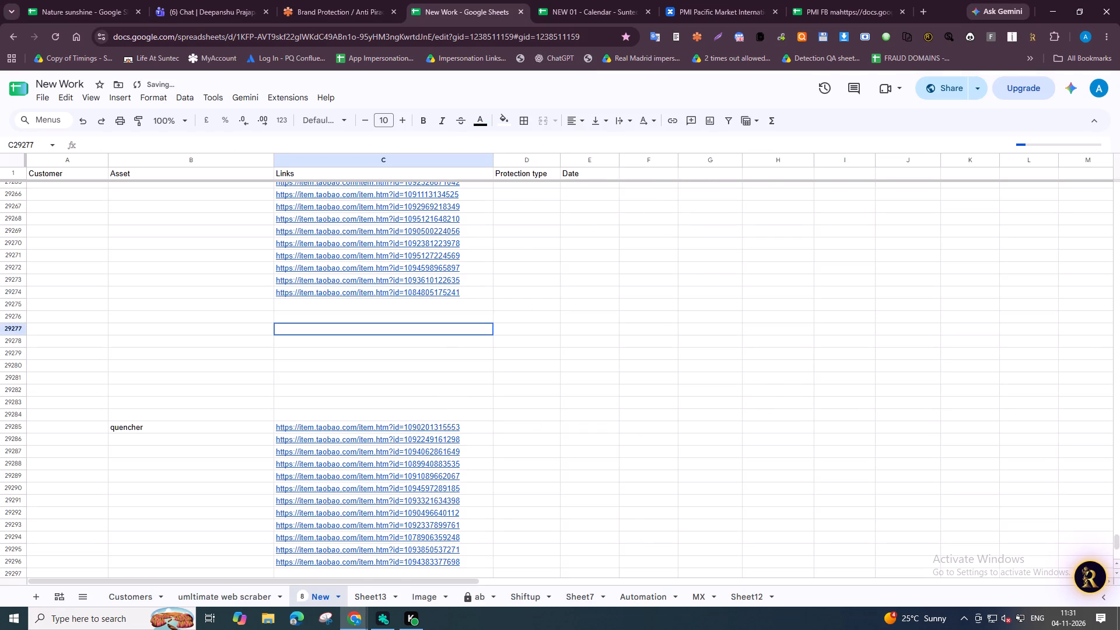
key("ctrl+w")
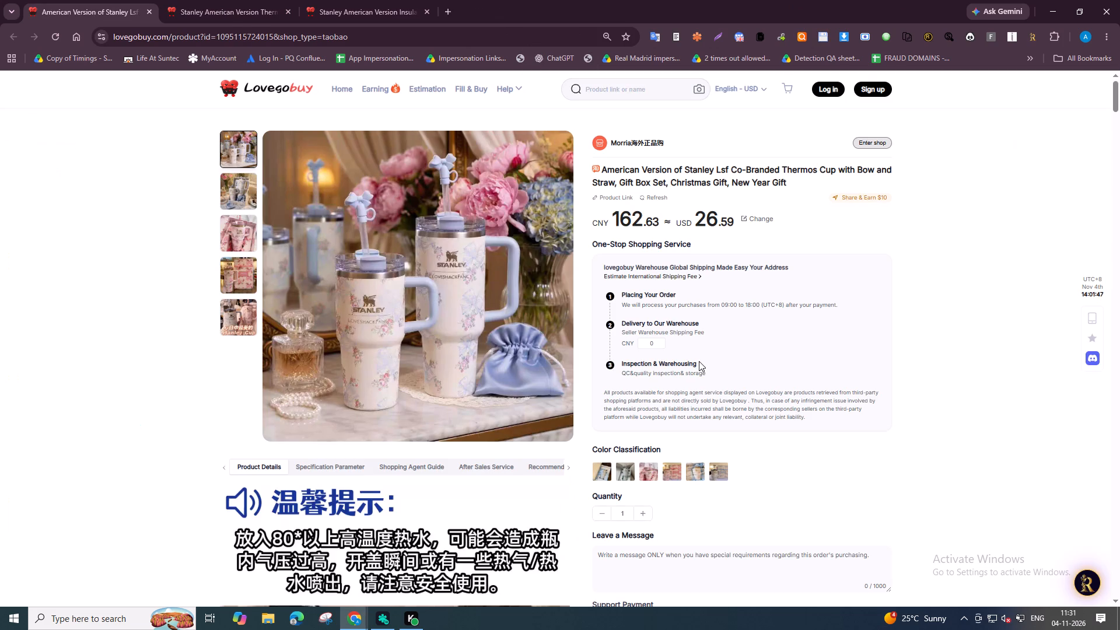
Check the Morria shop's Stanley Lsf Co-Branded cup images, log its Taobao product link below the non-quencher links, and close the listing.
left_click(272, 321)
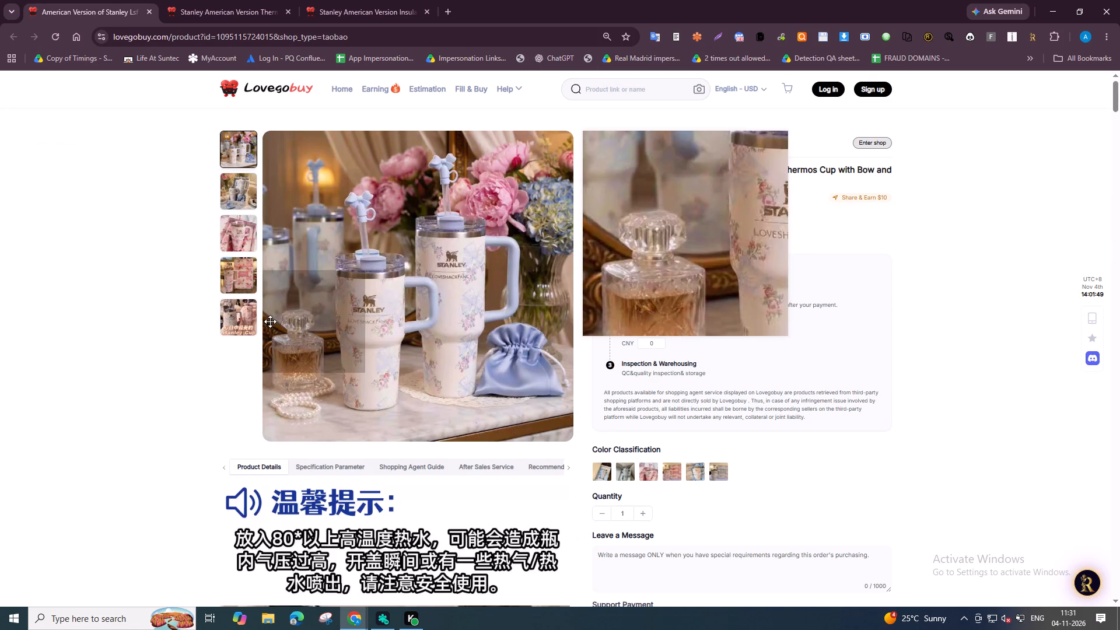
left_click(227, 325)
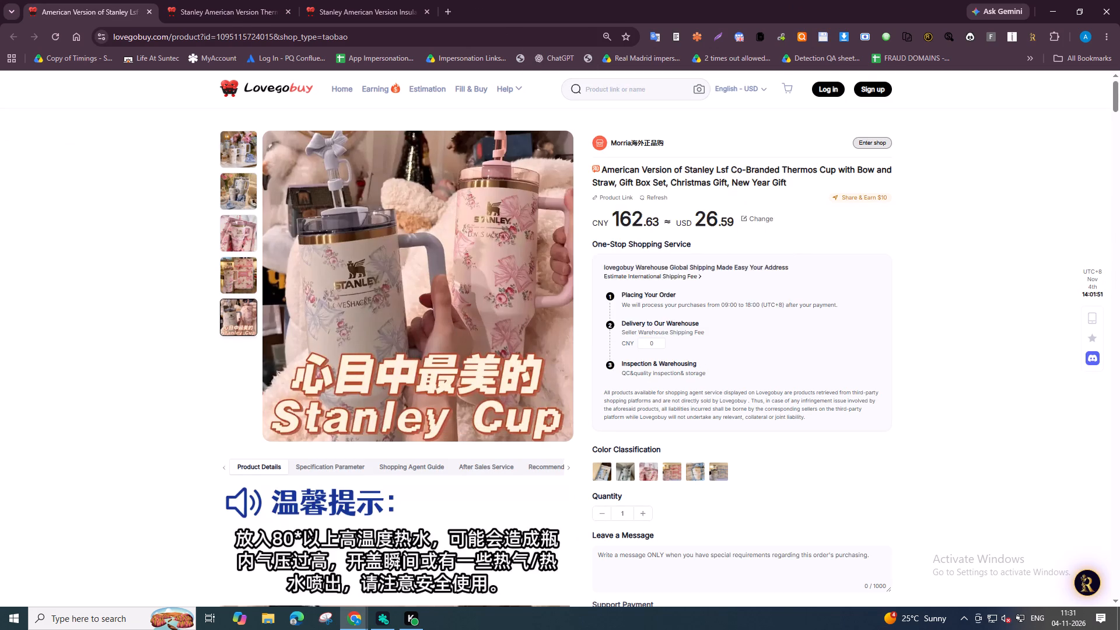
left_click(224, 271)
left_click(235, 239)
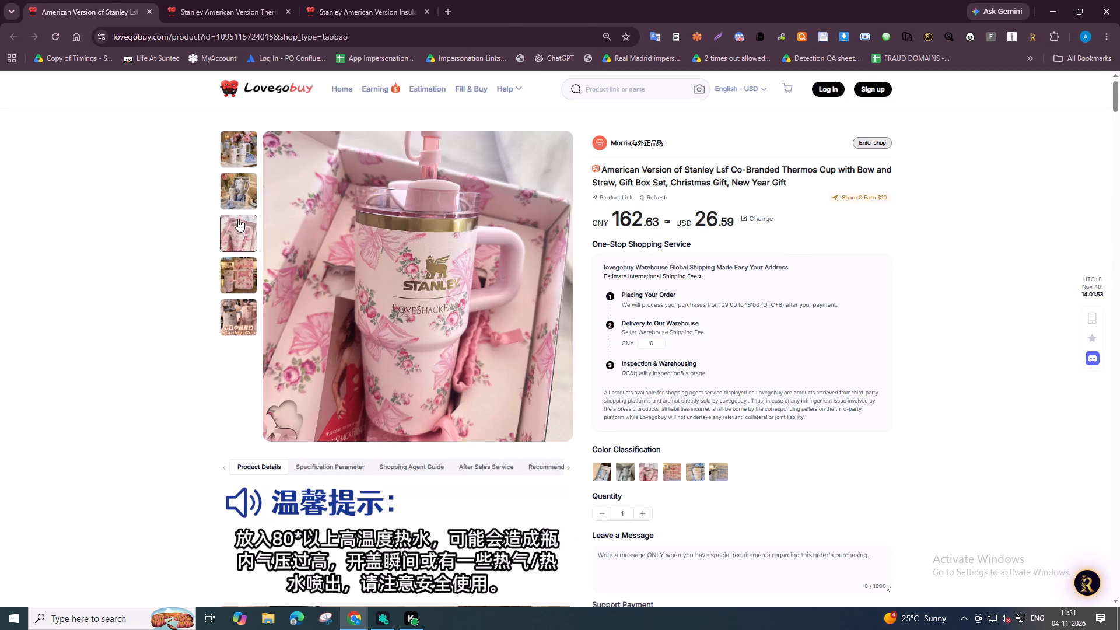
left_click(242, 202)
left_click(244, 159)
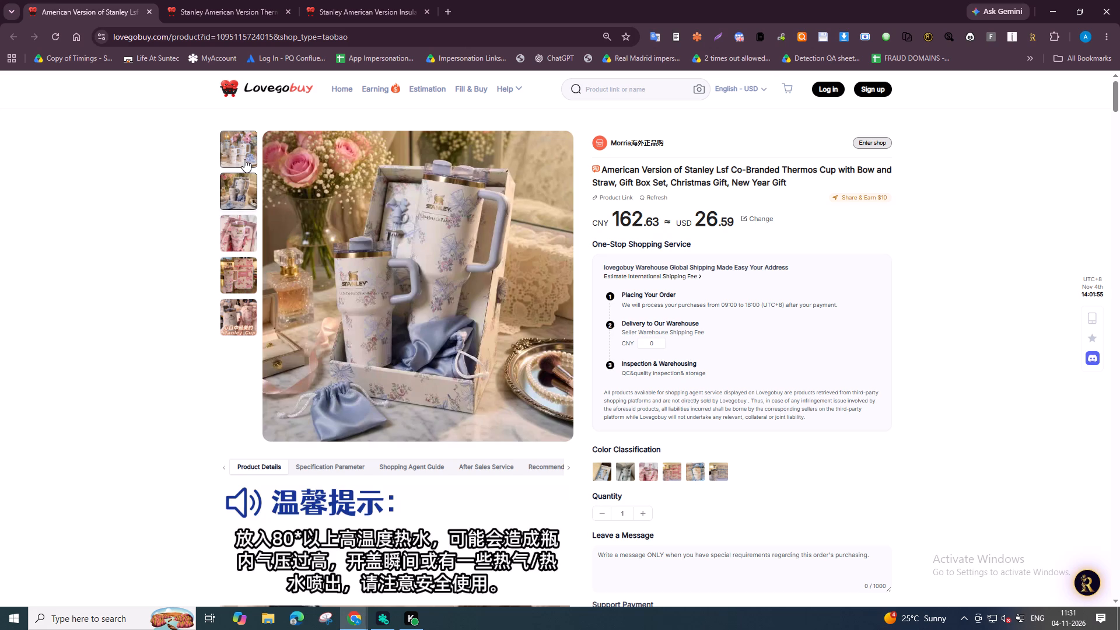
right_click(625, 198)
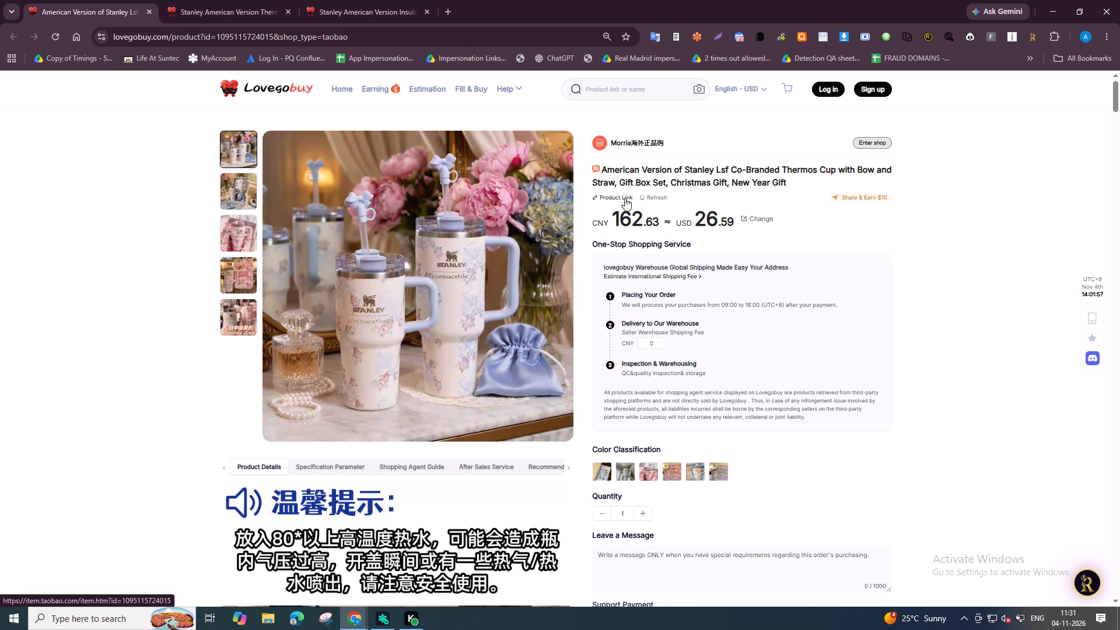
left_click(684, 319)
key("alt+Tab")
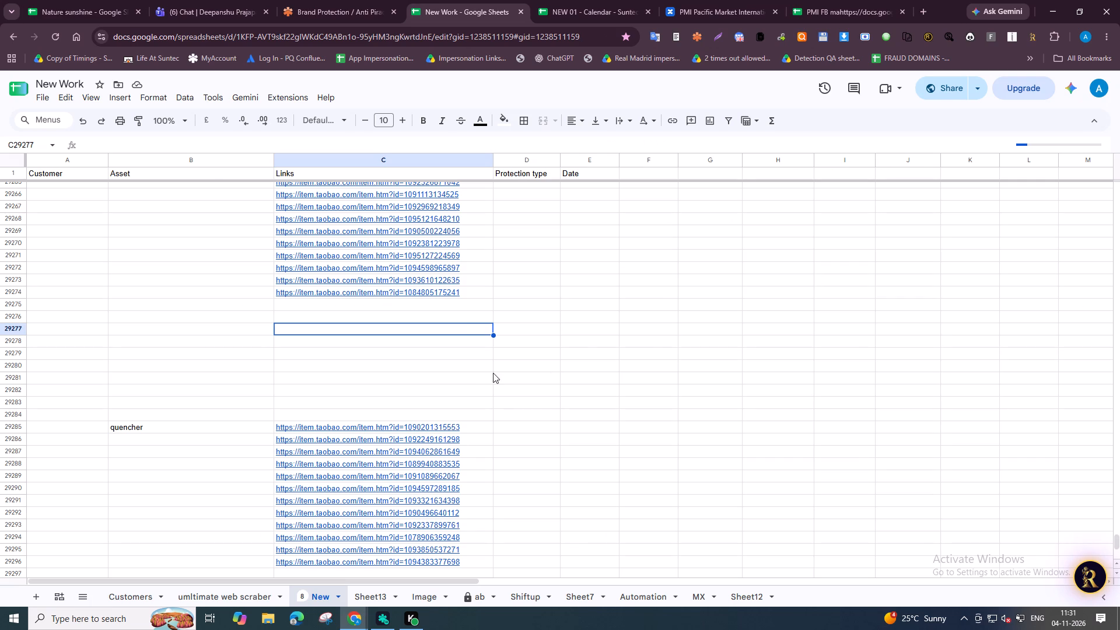
left_click(462, 310)
key("ctrl+v")
left_click(467, 325)
key("alt+Tab")
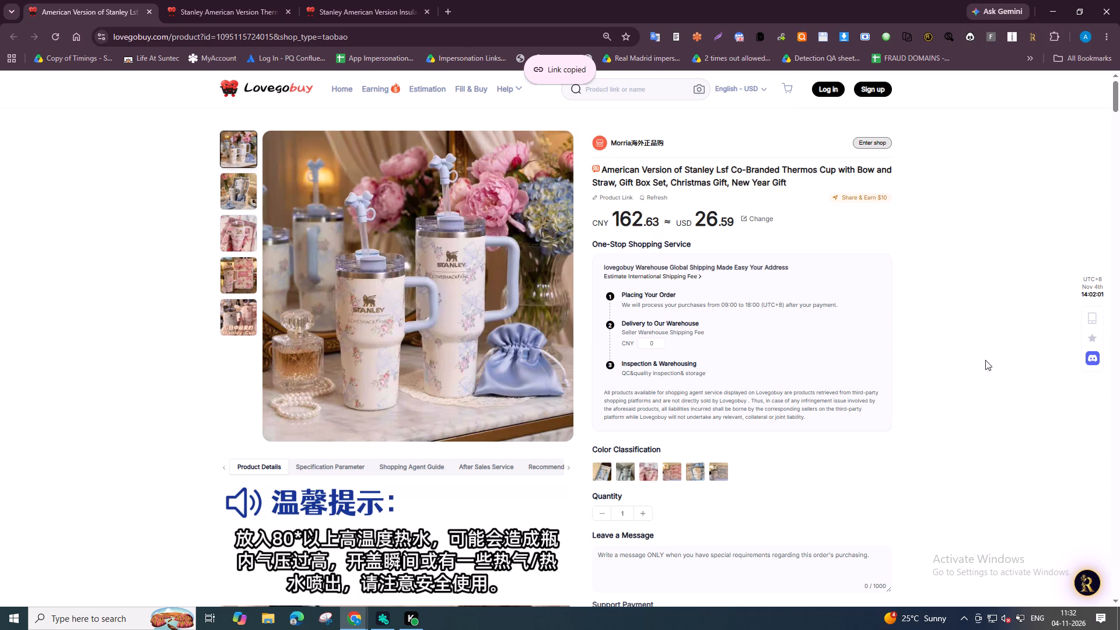
key("ctrl+w")
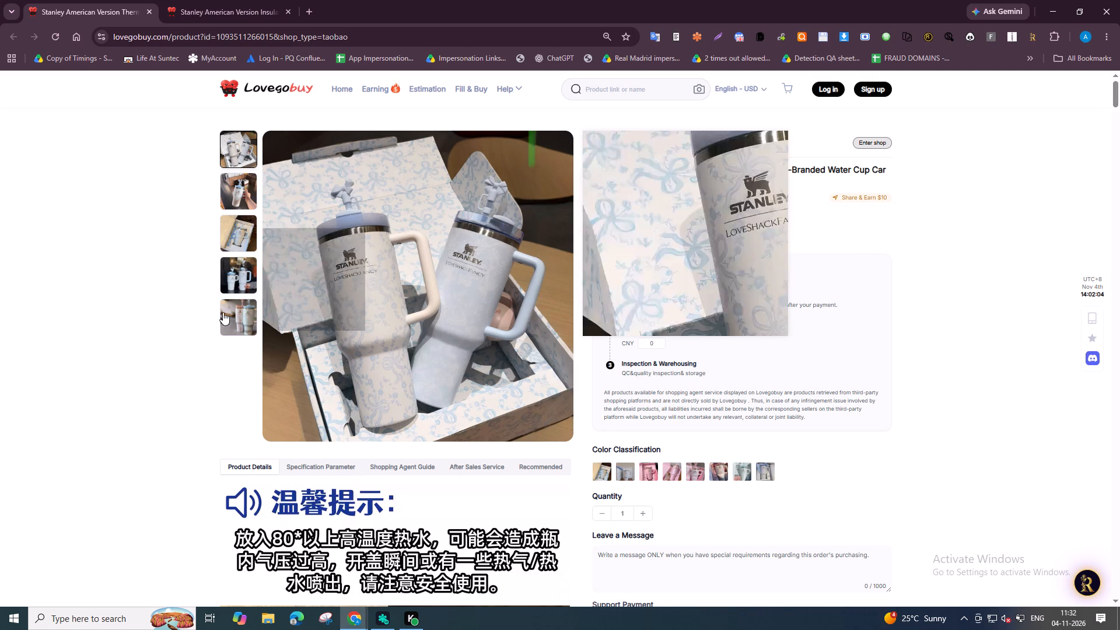
Check the Lilly shop's Stanley Lsf Co-Branded Christmas gift cup images, log its Taobao product link in C29297 under quencher, and close the listing.
left_click(237, 318)
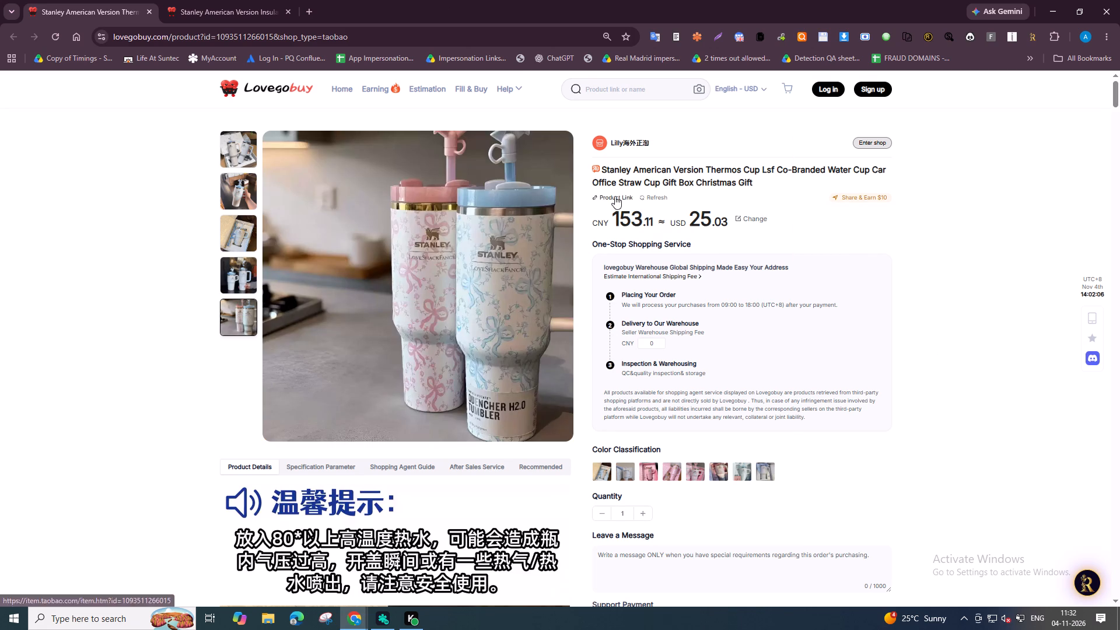
right_click(615, 196)
left_click(681, 322)
key("alt+Tab")
scroll(472, 426, "down", 3)
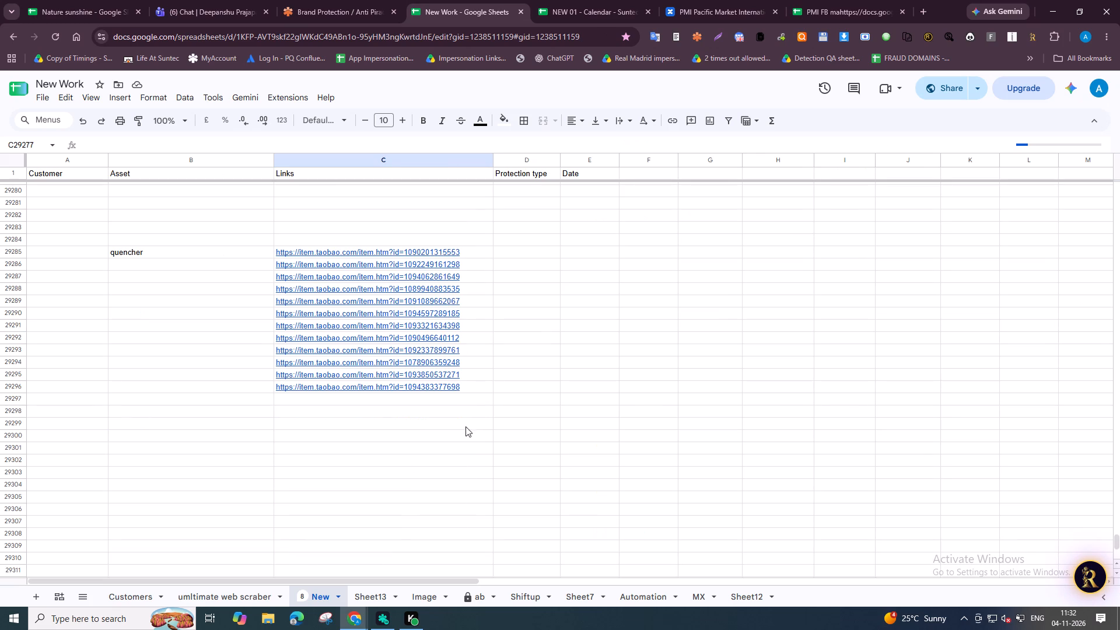
left_click(462, 399)
key("ctrl+v")
left_click(462, 410)
key("alt+Tab")
key("ctrl+w")
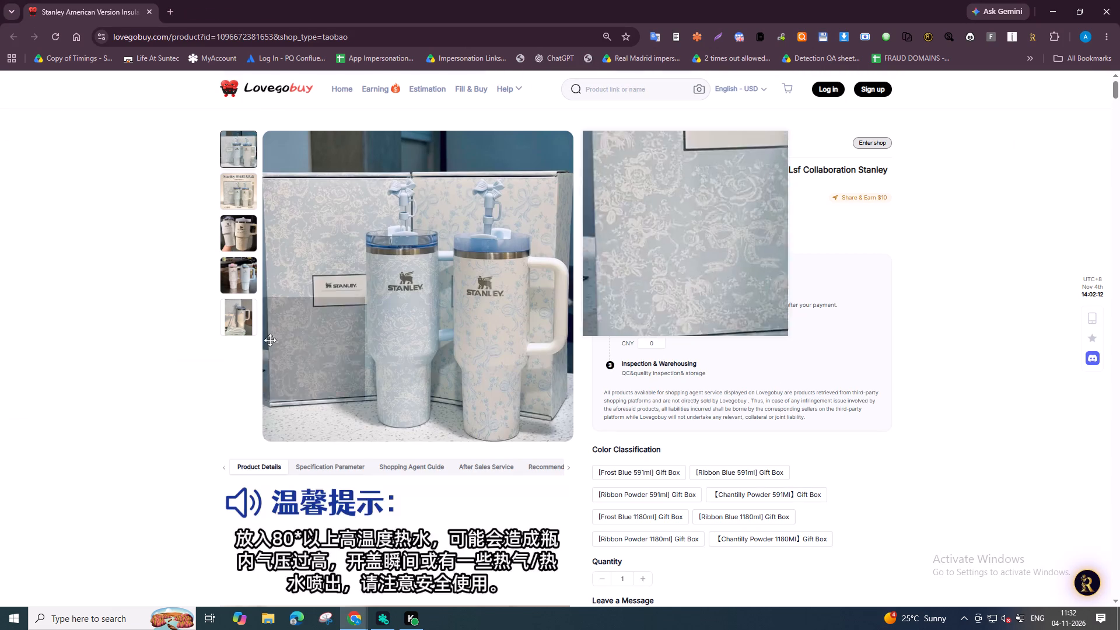
Check the Lanzi shop's Stanley Lsf Collaboration Jumbo Gift Box Set images, log its Taobao product link in C29276, and close the listing.
left_click(236, 320)
left_click(248, 284)
left_click(258, 247)
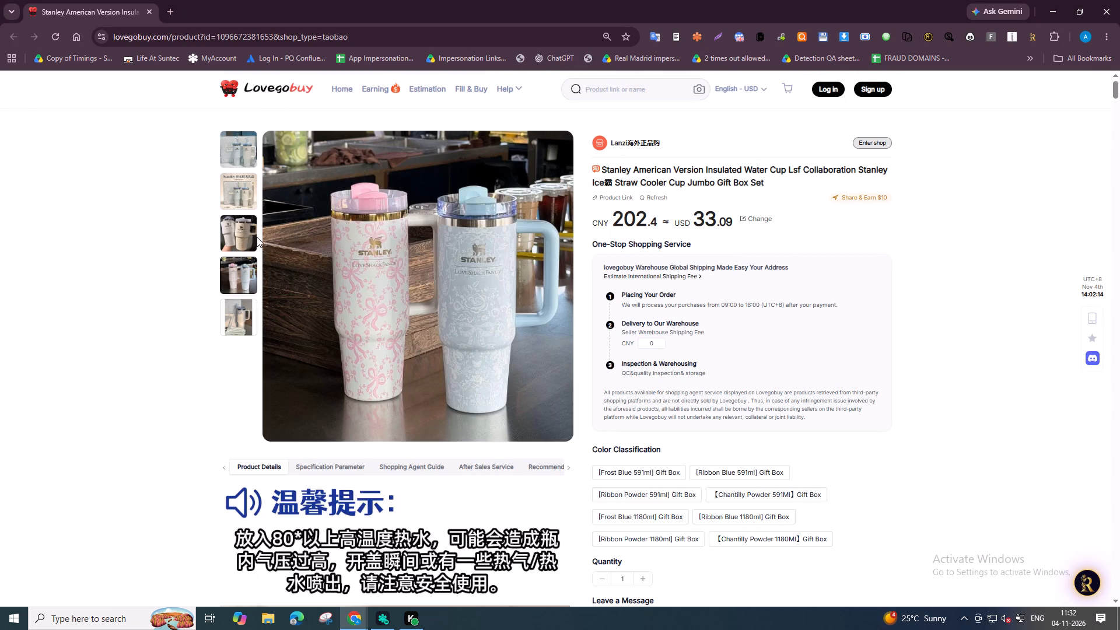
left_click(257, 237)
left_click(256, 195)
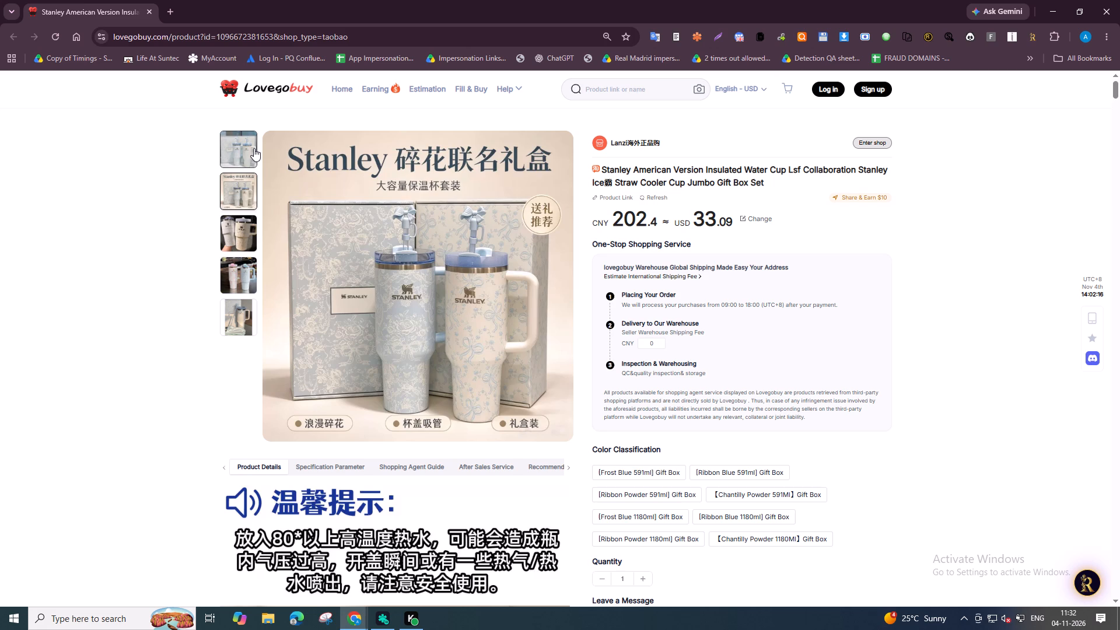
left_click(246, 142)
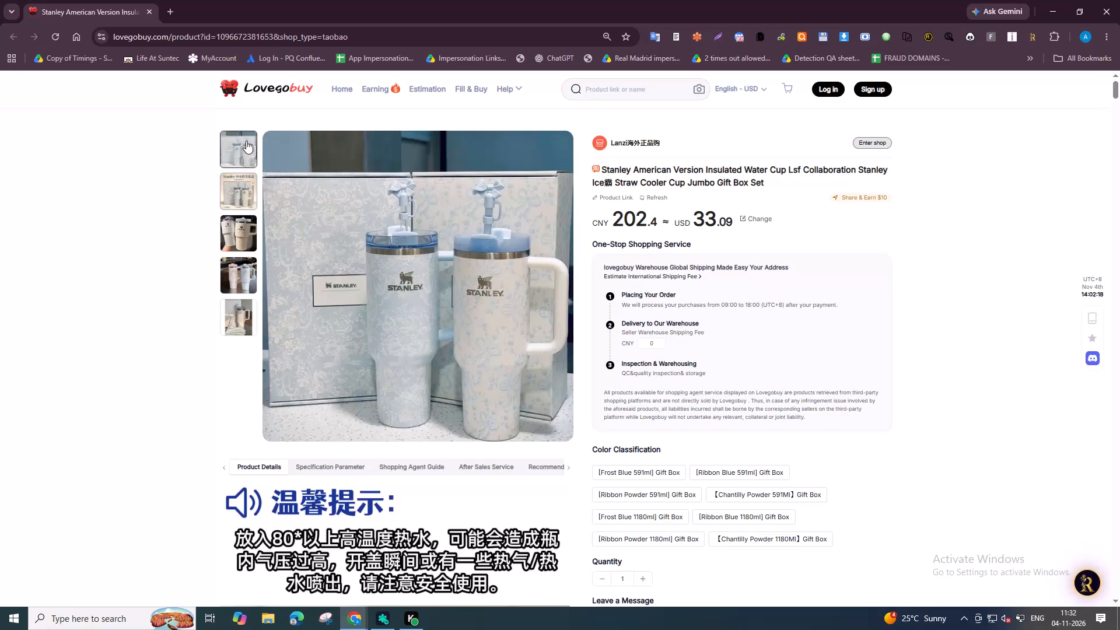
right_click(615, 196)
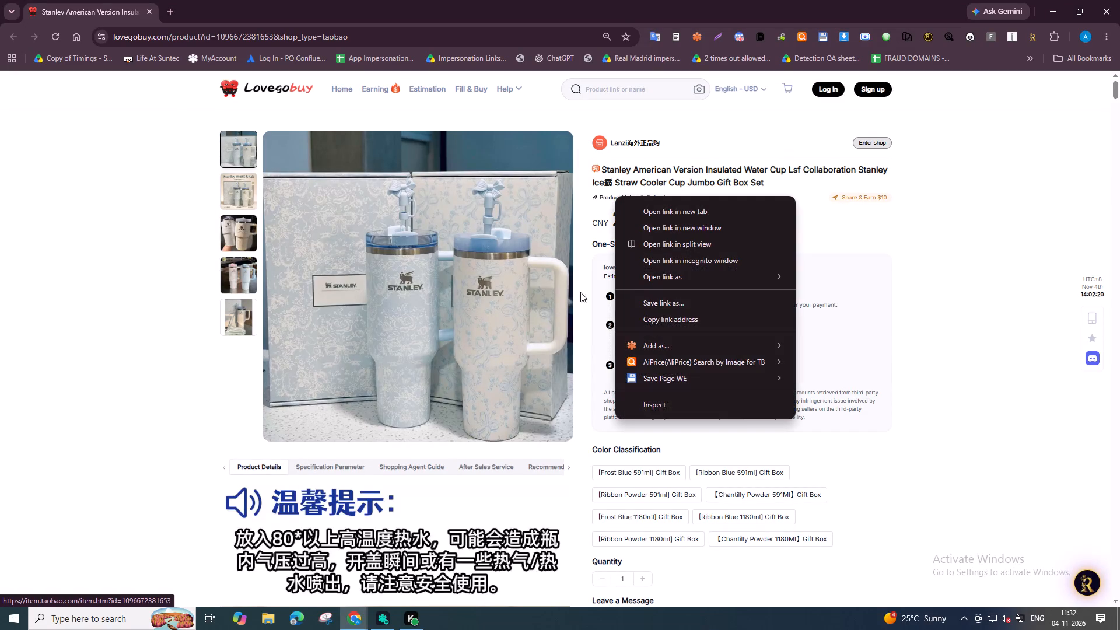
left_click(692, 314)
key("alt+Tab")
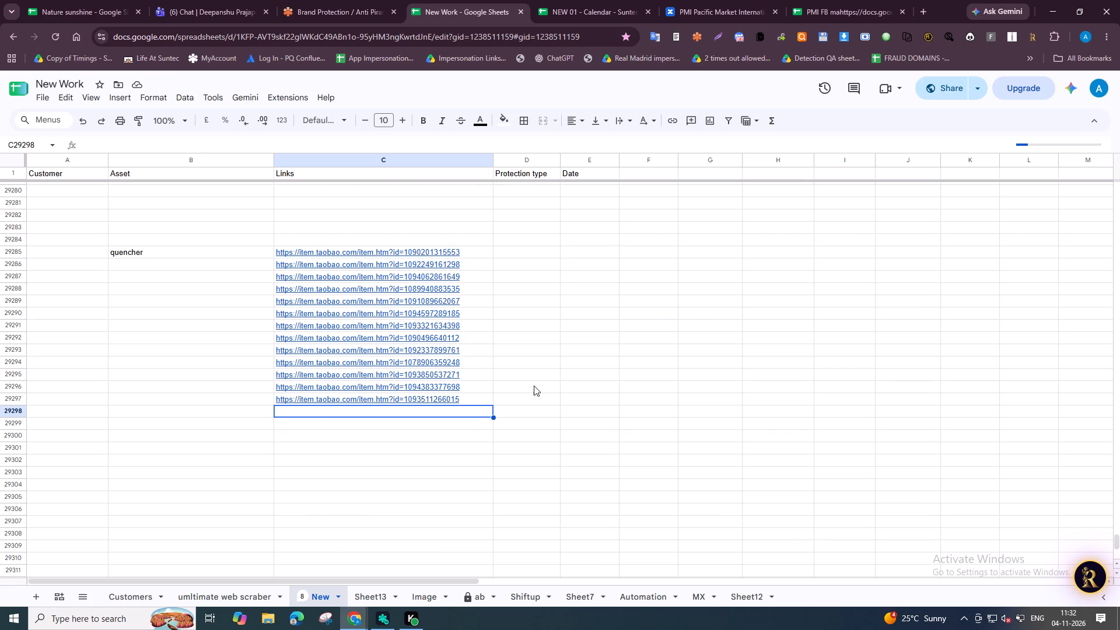
scroll(536, 369, "up", 3)
left_click(482, 320)
key("ctrl+v")
key("alt+Tab")
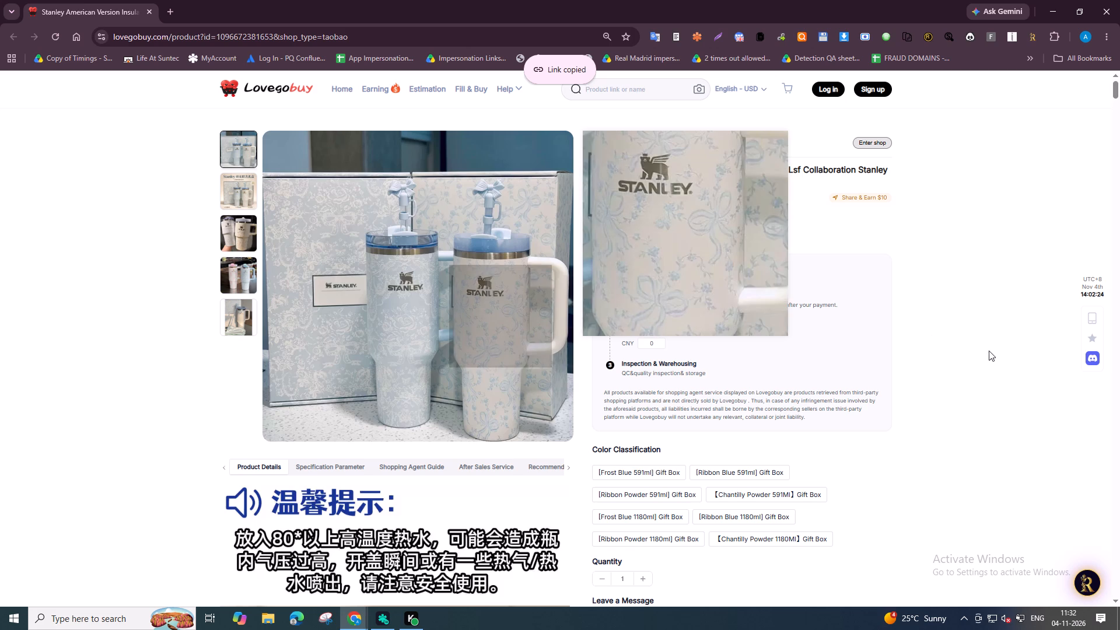
key("ctrl+w")
Replace the old Red Points detection links with those from C29262:C29276 and save them as Stanley - 21 - Drinkware product counterfeit incidents.
key("ctrl+shift+Up")
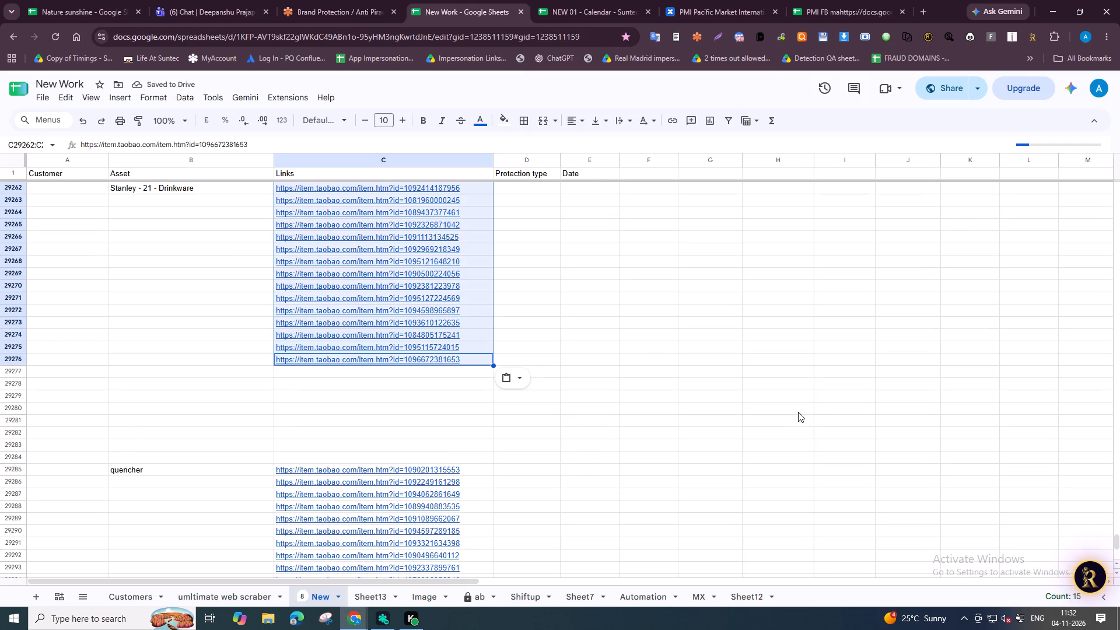
scroll(798, 412, "up", 1)
key("ctrl+c")
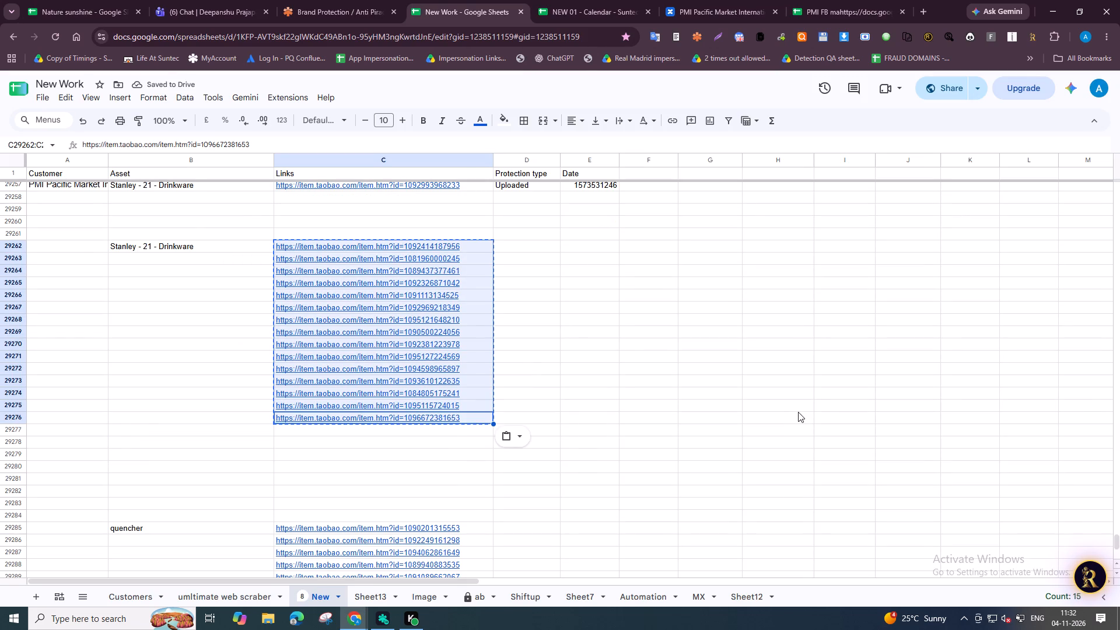
left_click(362, 0)
scroll(365, 306, "down", 7)
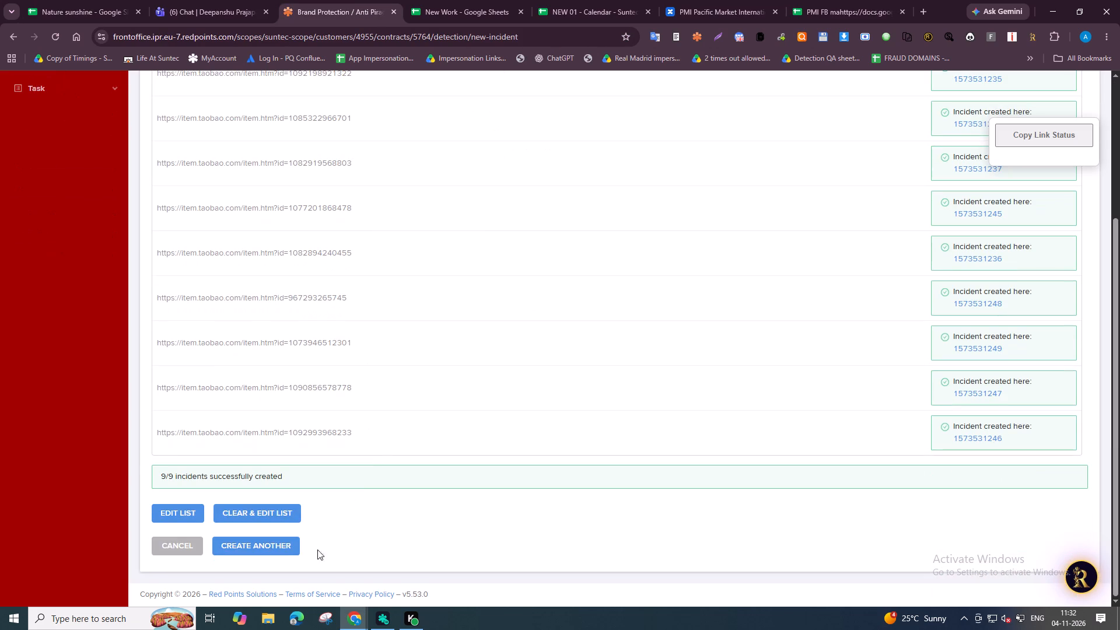
left_click(298, 521)
left_click(306, 393)
key("ctrl+v")
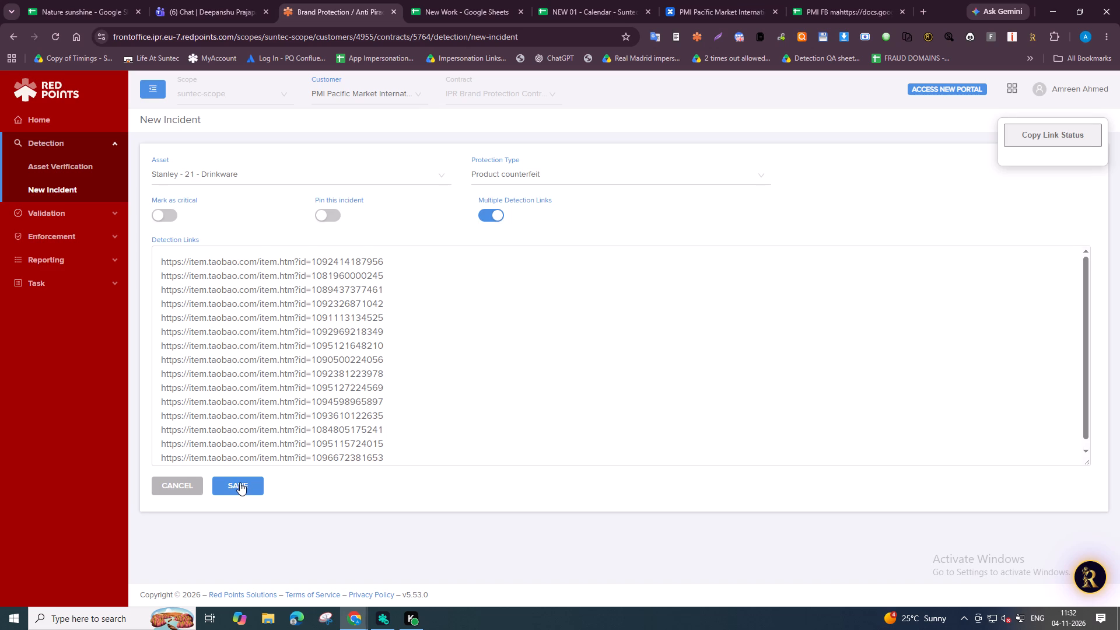
left_click(241, 482)
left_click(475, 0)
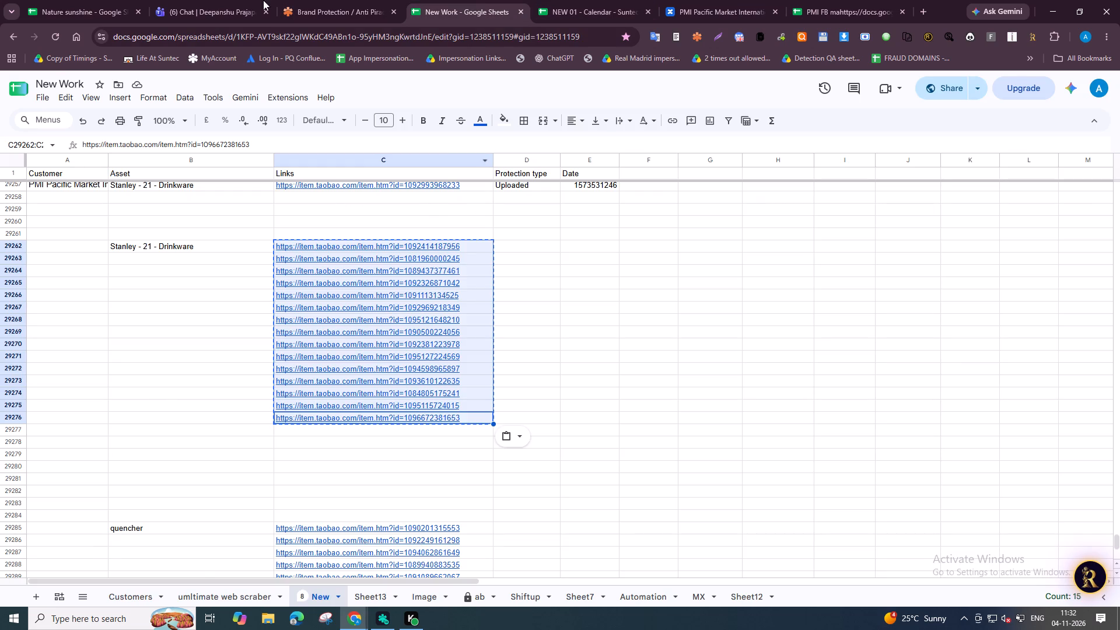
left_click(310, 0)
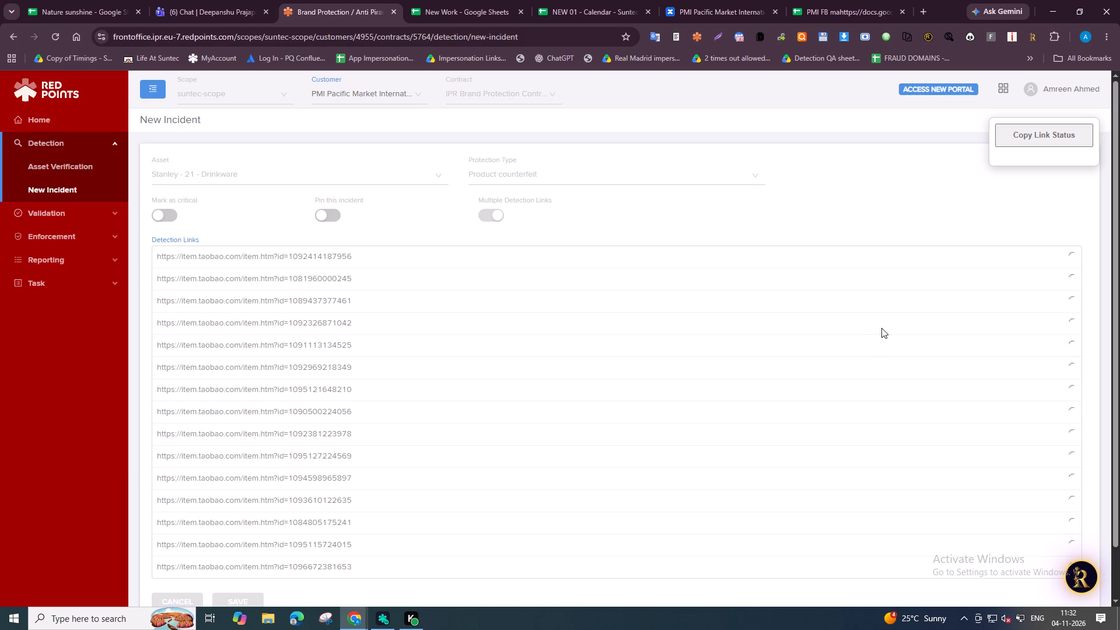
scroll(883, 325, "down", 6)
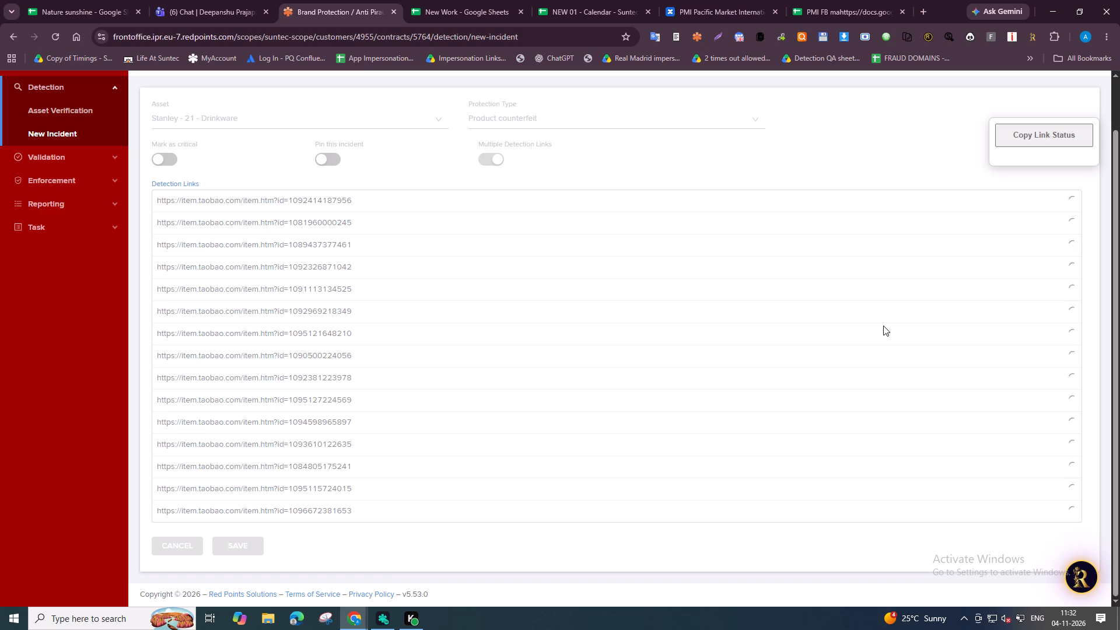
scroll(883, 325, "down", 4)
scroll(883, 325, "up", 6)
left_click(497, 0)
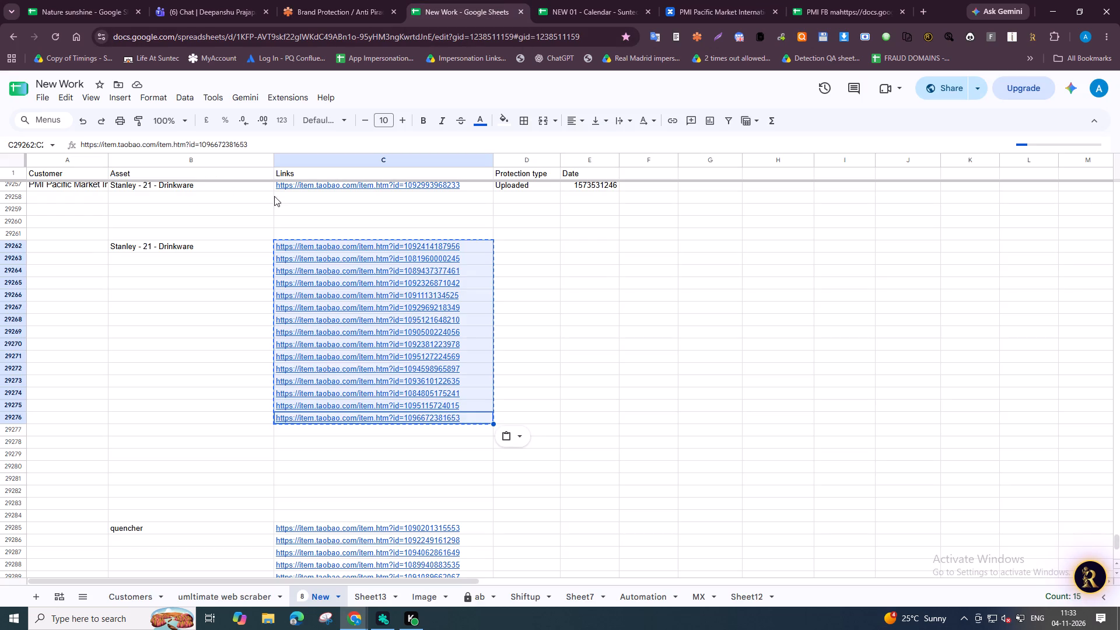
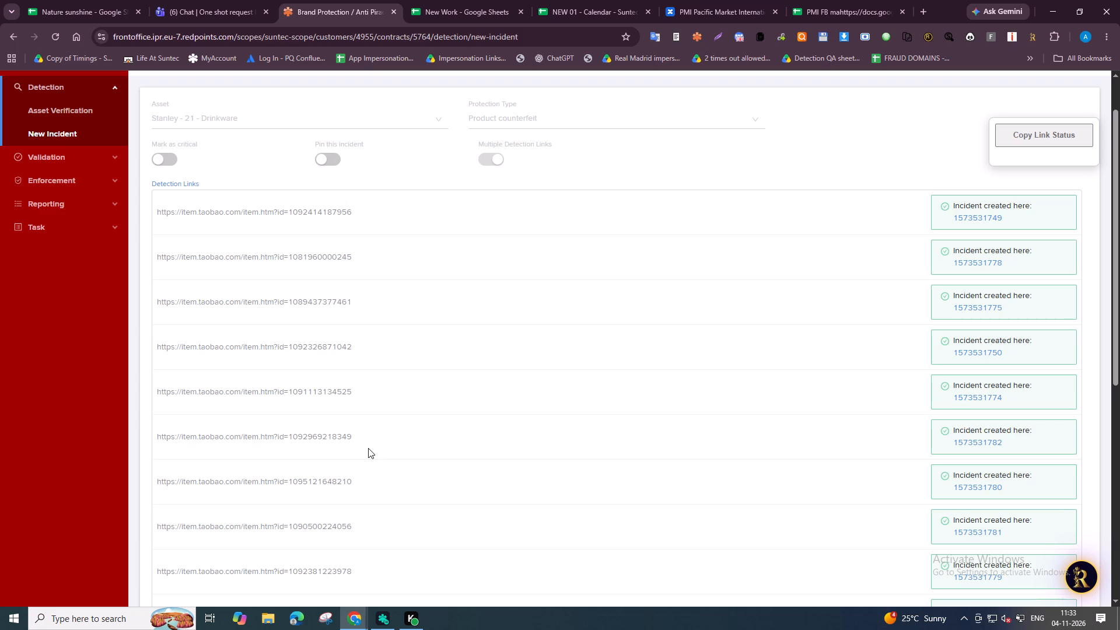
Copy the link statuses of the saved Stanley - 21 - Drinkware incidents and paste them into New Work at C29262.
left_click(1056, 140)
scroll(871, 279, "down", 6)
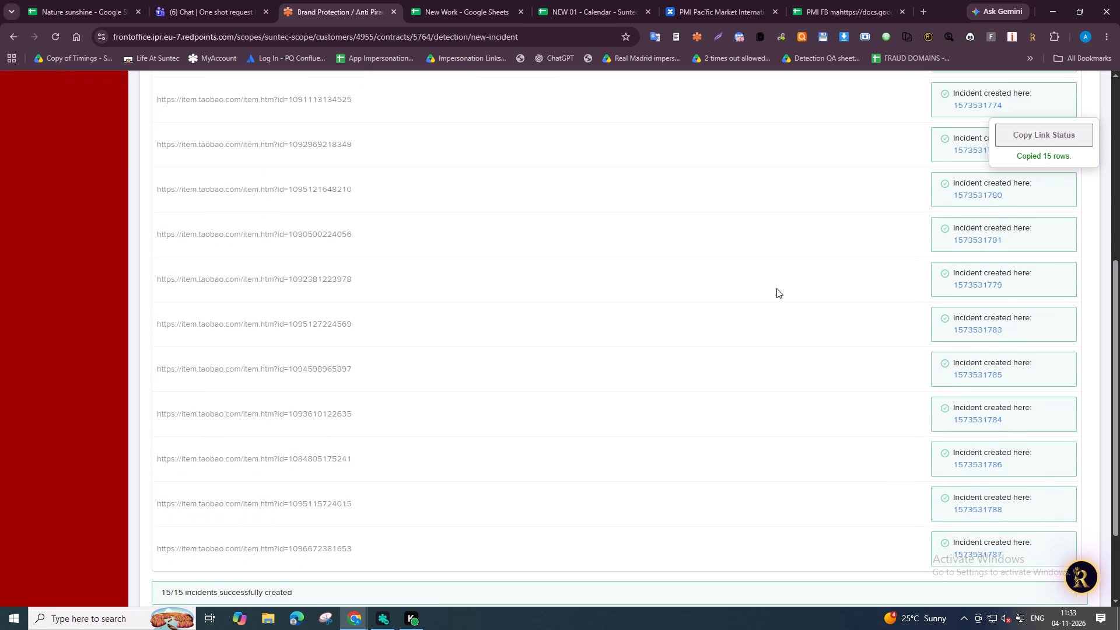
left_click(495, 0)
key("ctrl+v")
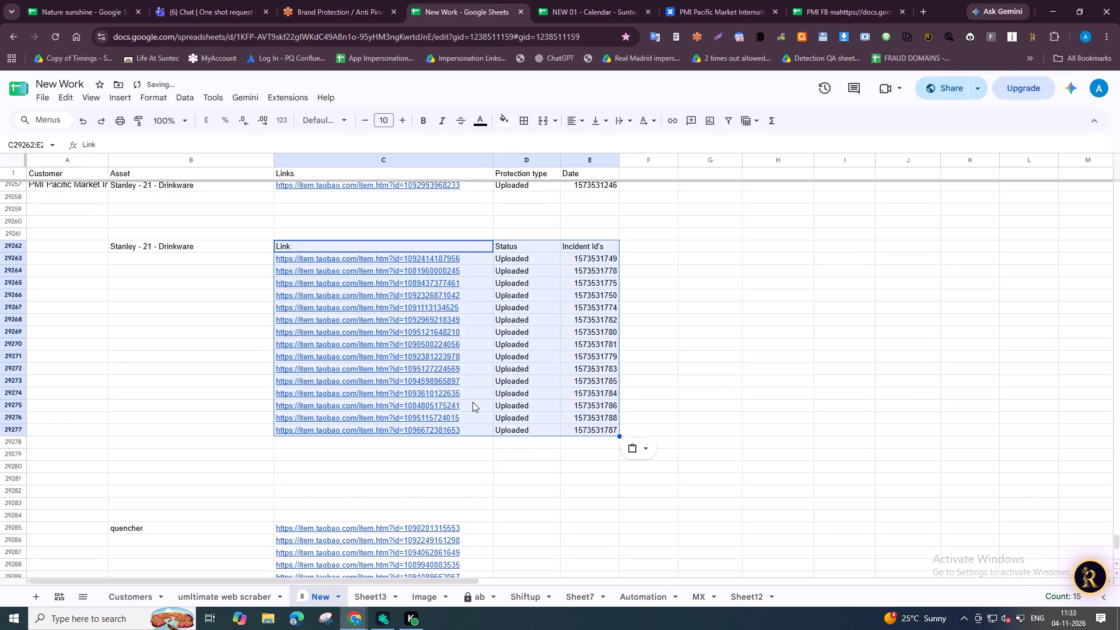
Move the pasted drinkware links, statuses and incident IDs, without their header row, up to C29258 directly below the existing log.
key("Down")
key("ctrl+shift+Down")
key("ctrl+shift+Right")
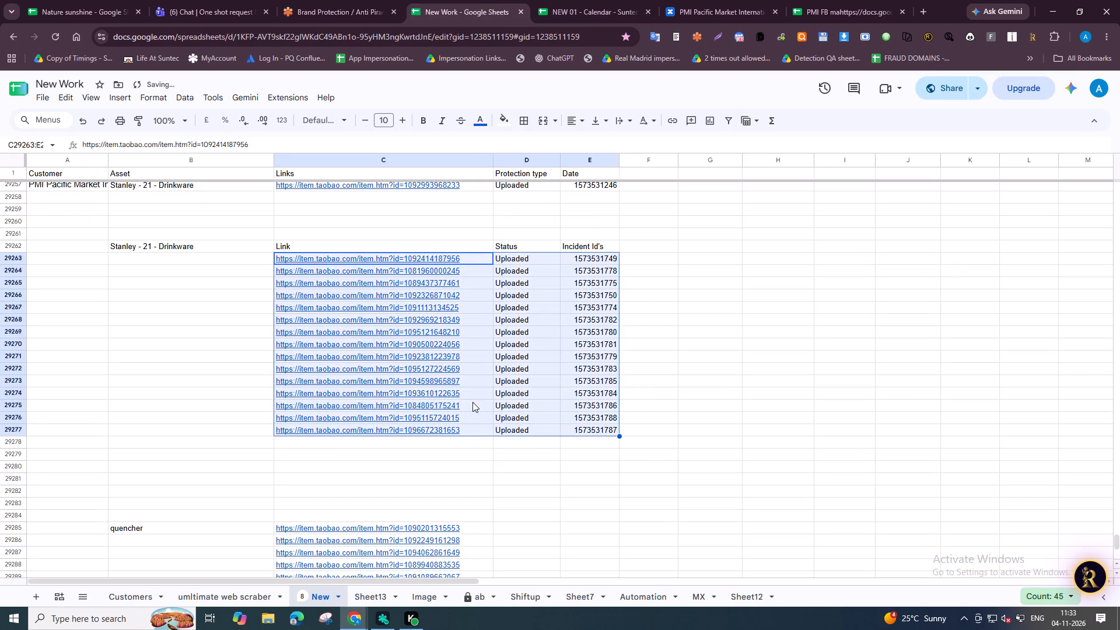
key("ctrl+x")
key("ctrl+Up")
key("ctrl+Up")
key("Down")
key("ctrl+v")
key("ctrl+Down")
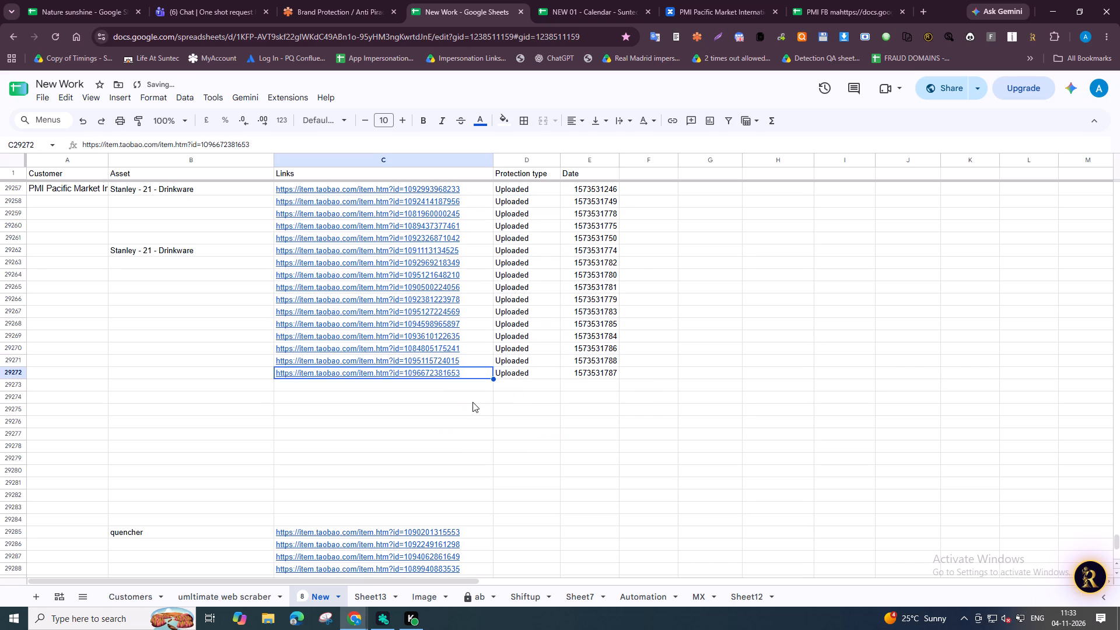
Fill the asset Stanley - 21 - Drinkware and the PMI Pacific Market customer name down through row 29272.
key("Left")
key("ctrl+shift+Up")
key("ctrl+shift+Up")
key("ctrl+d")
key("Left")
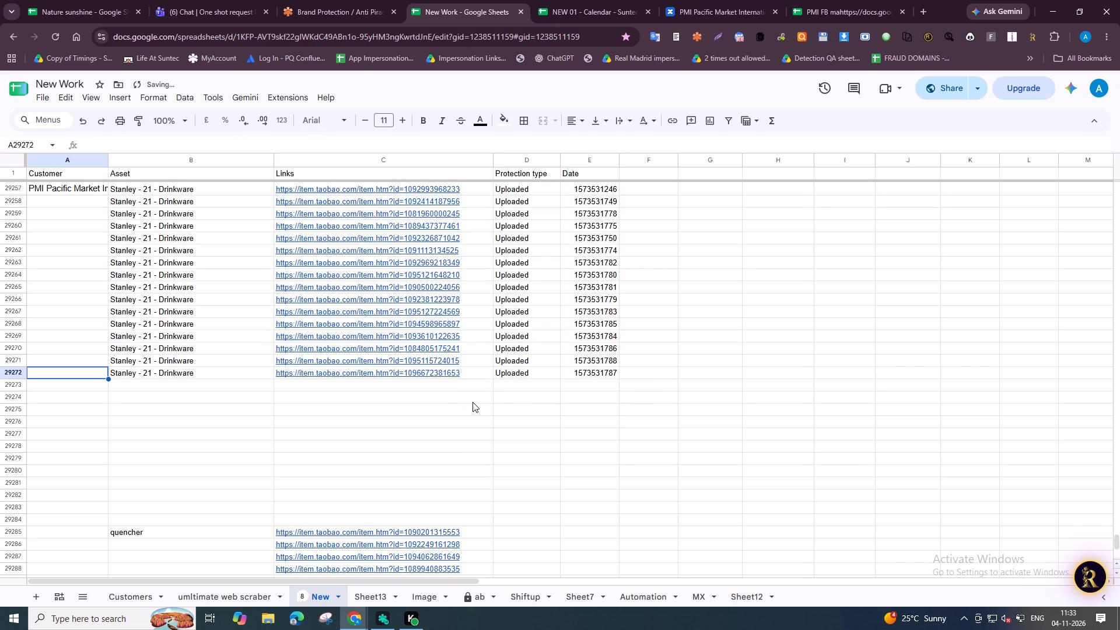
key("ctrl+shift+Up")
key("ctrl+d")
Copy the quencher label from New Work and start a new Red Points incident with the asset Quencher.
key("Right")
key("ctrl+Down")
key("ctrl+c")
scroll(473, 402, "up", 1)
left_click(341, 0)
scroll(311, 300, "down", 7)
left_click(261, 514)
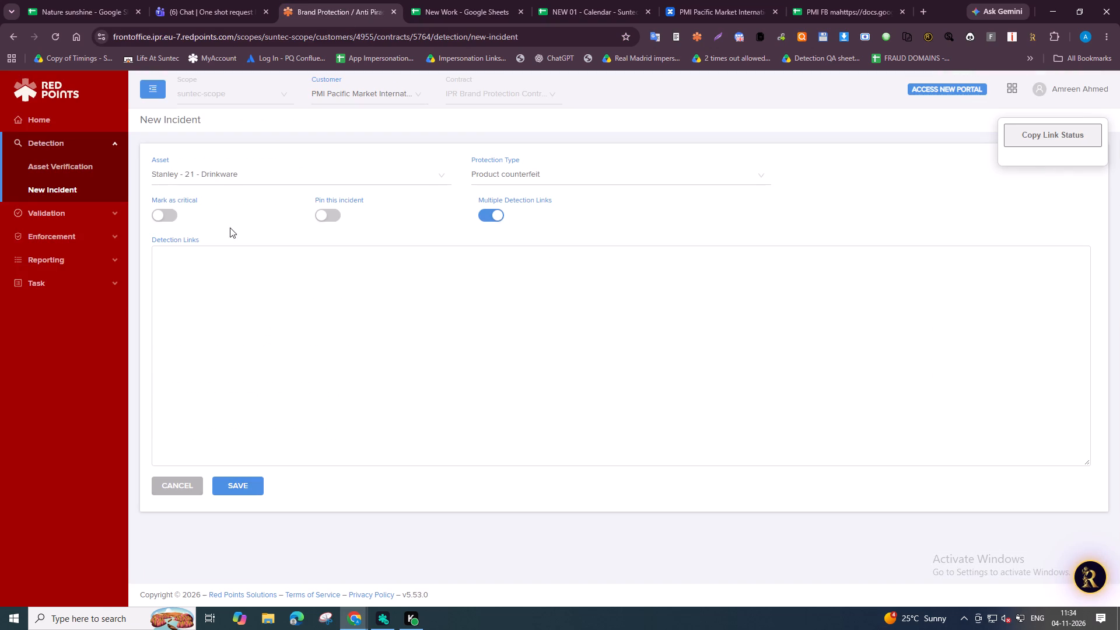
left_click(230, 180)
key("ctrl+v")
left_click(230, 202)
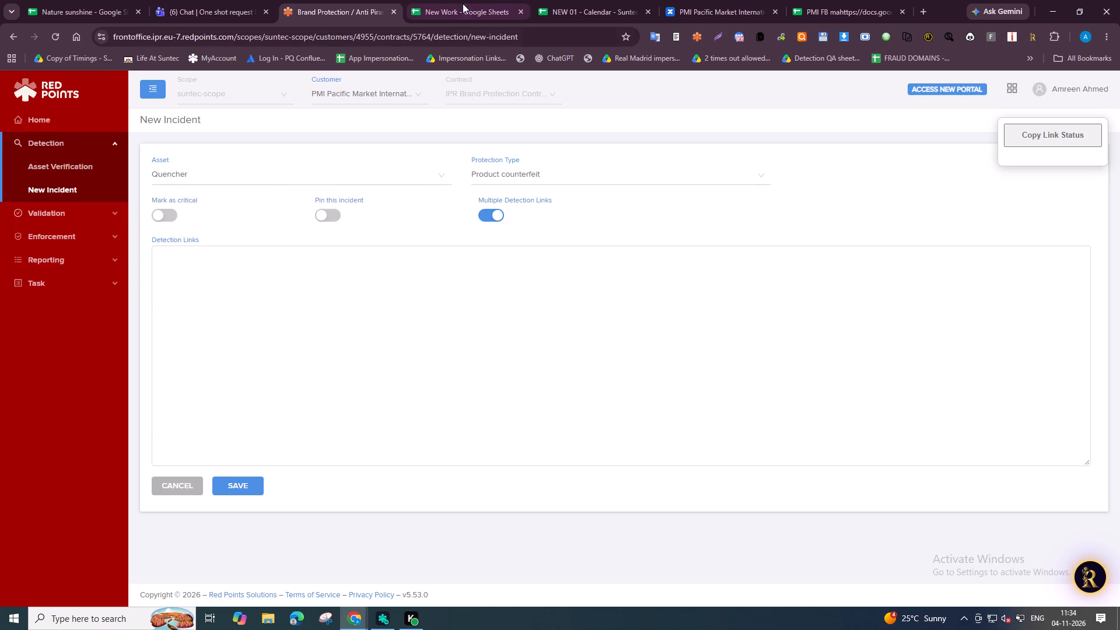
Copy the Taobao links in C29285:C29297 into the Red Points detection links and save them as Quencher product counterfeit incidents.
left_click(463, 3)
scroll(307, 441, "down", 4)
left_click(365, 381)
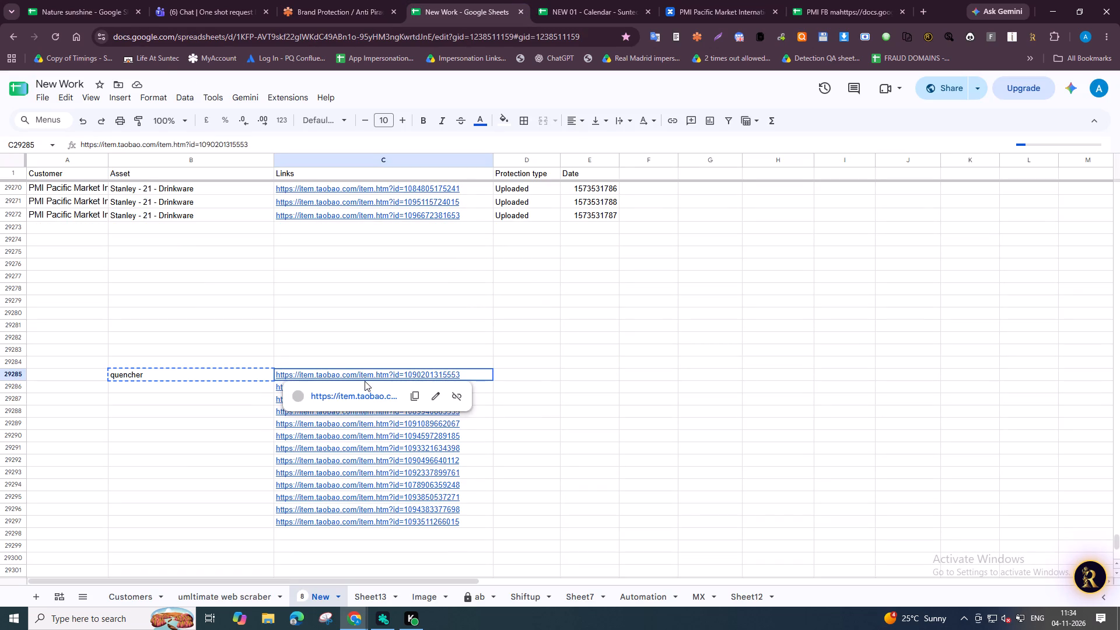
key("ctrl+shift+Down")
key("ctrl+c")
key("ctrl+c")
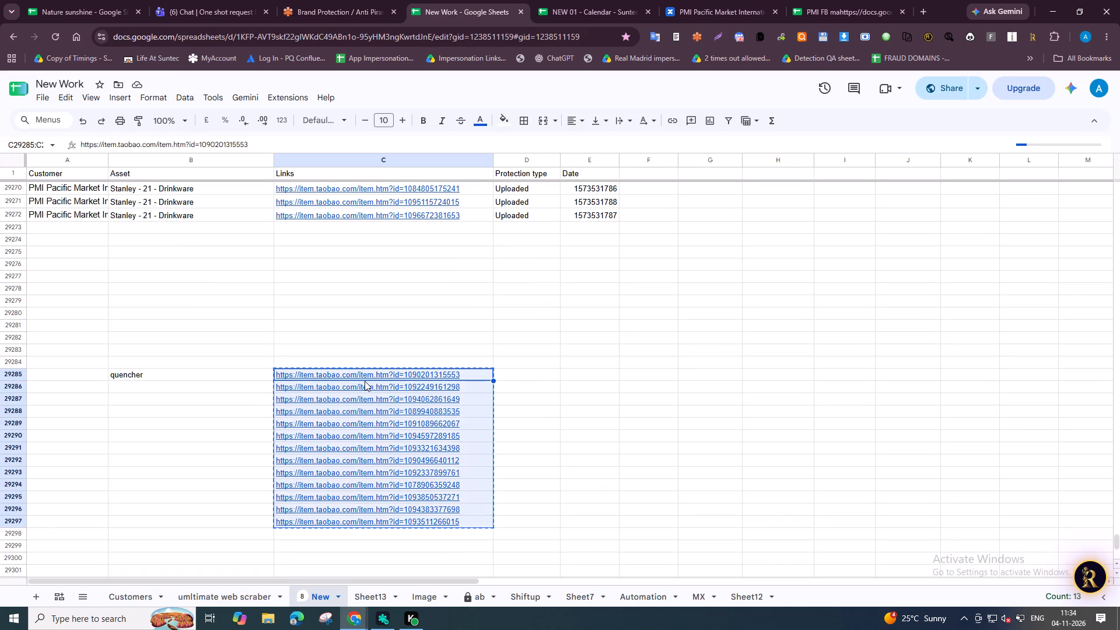
key("ctrl+c")
key("ctrl+c")
left_click(328, 0)
left_click(331, 304)
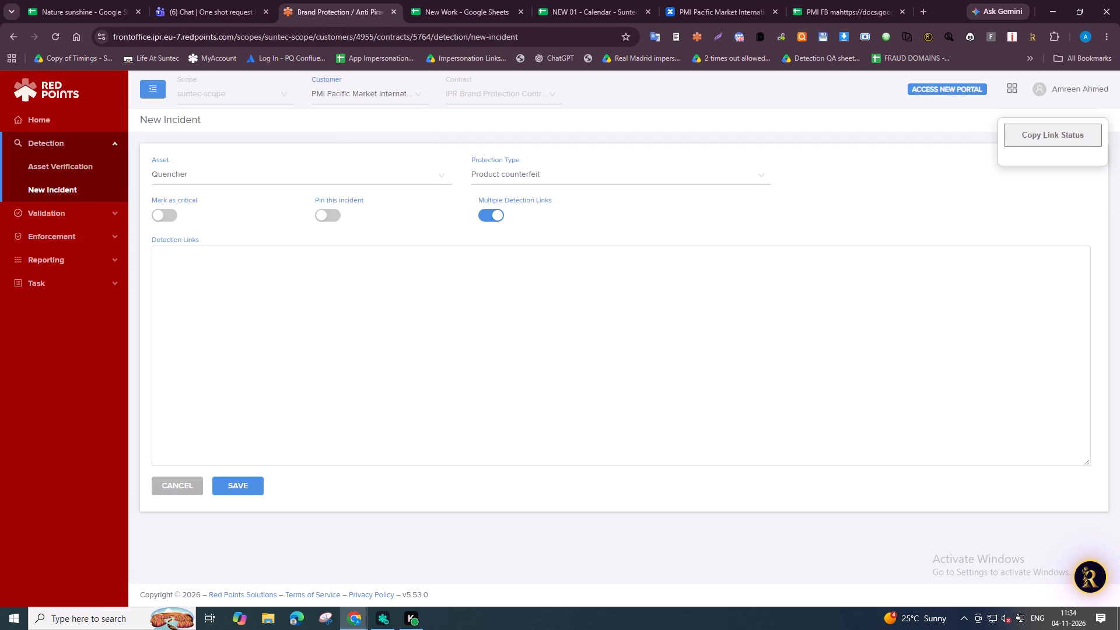
key("ctrl+v")
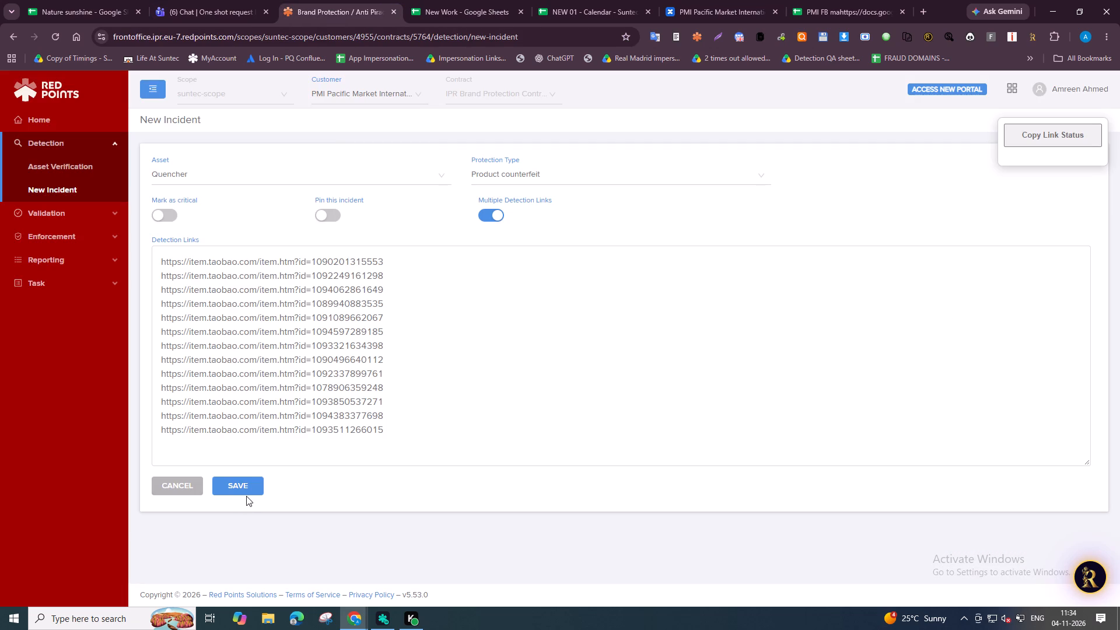
left_click(247, 488)
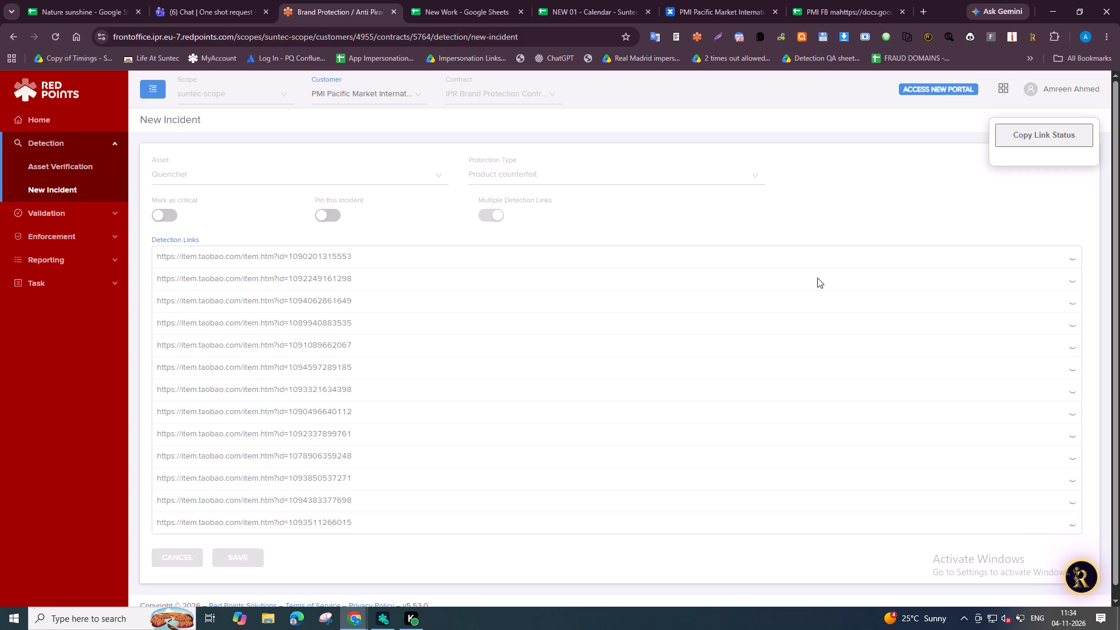
Copy the link statuses of the saved Quencher incidents and paste them into New Work at C29285.
scroll(806, 287, "down", 7)
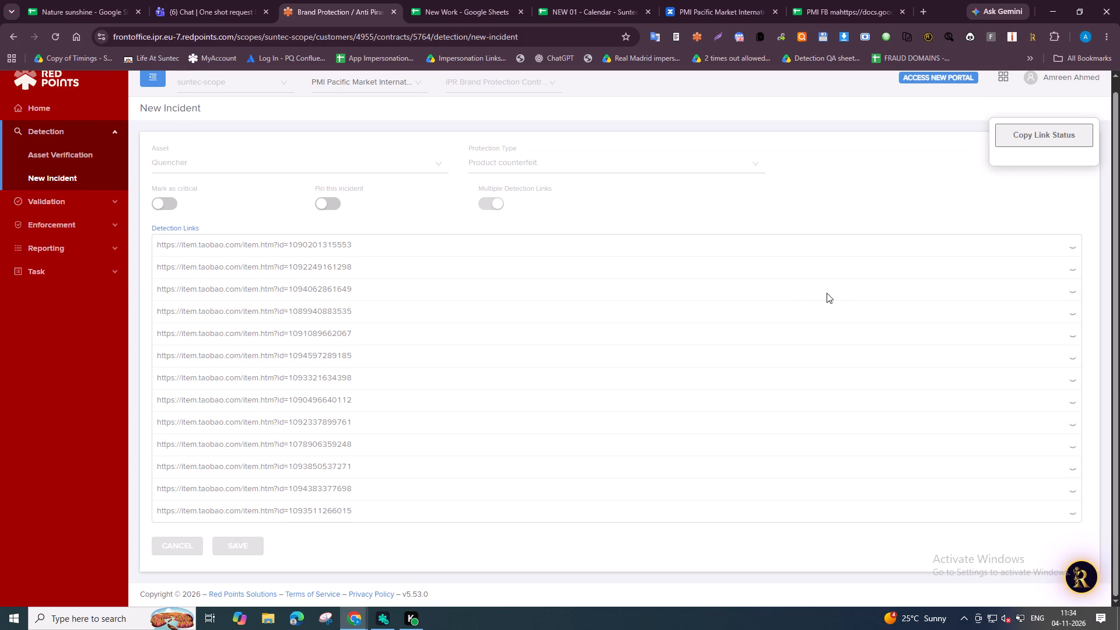
scroll(829, 292, "down", 3)
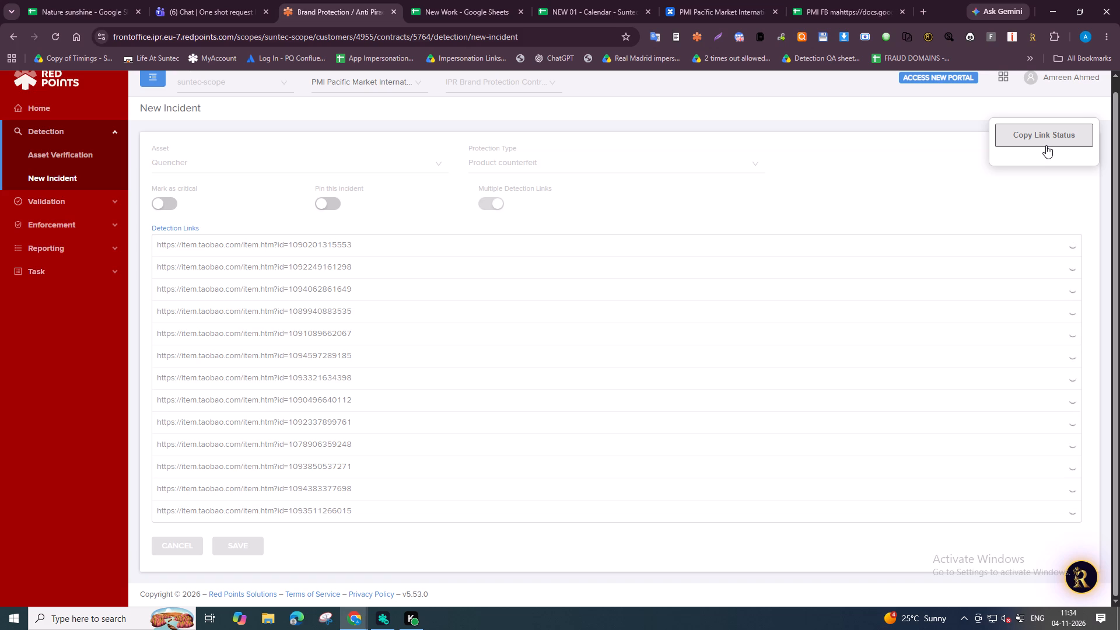
left_click(1046, 145)
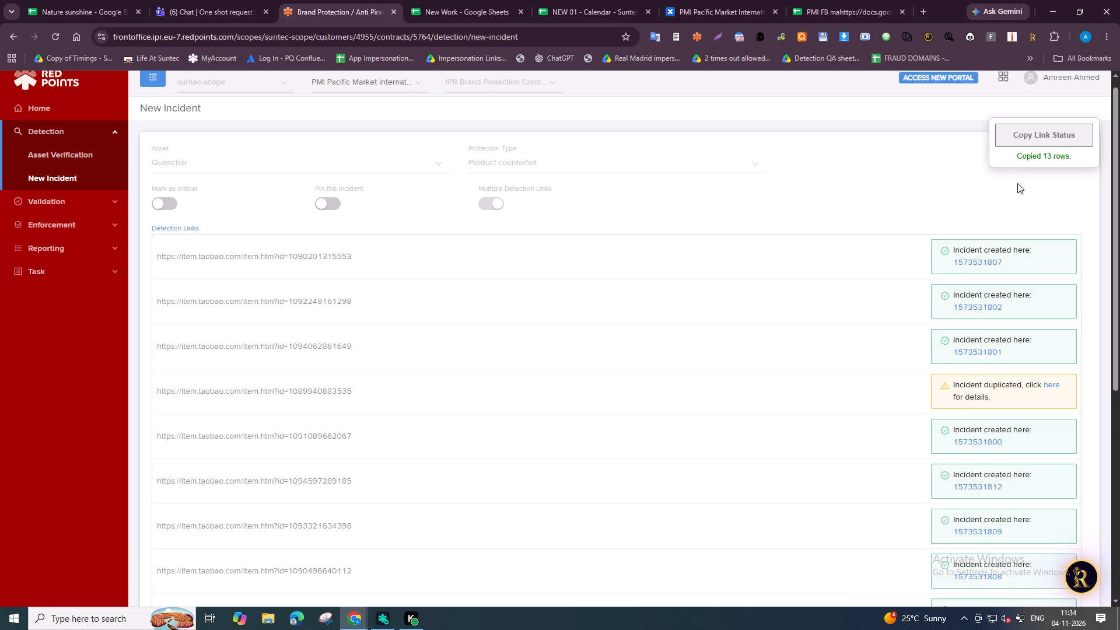
left_click(449, 0)
scroll(475, 318, "down", 11)
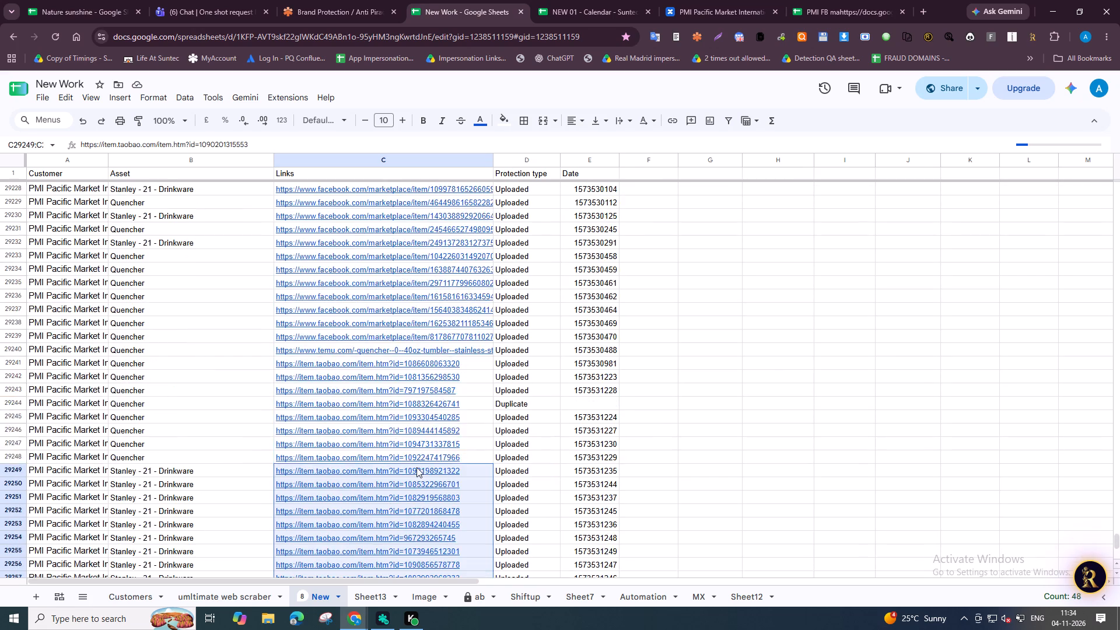
scroll(418, 466, "down", 12)
left_click(423, 459)
left_click(416, 239)
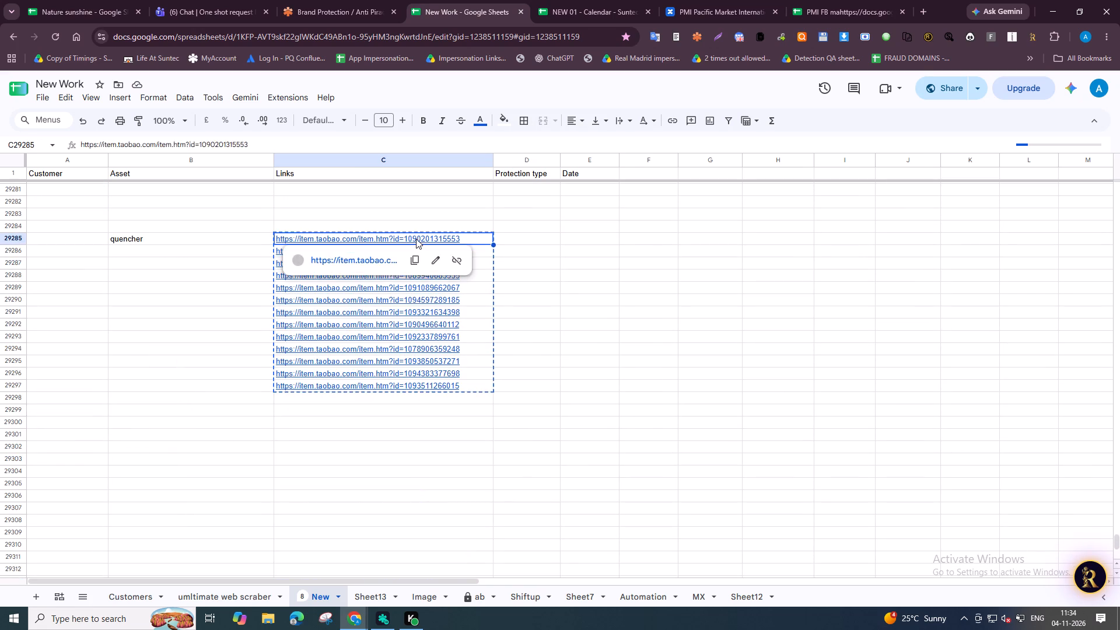
key("ctrl+v")
Move the quencher links, statuses and incident IDs, without their header row, up to C29273 directly below the drinkware rows.
key("Down")
key("ctrl+shift+Down")
key("ctrl+shift+Right")
key("ctrl+x")
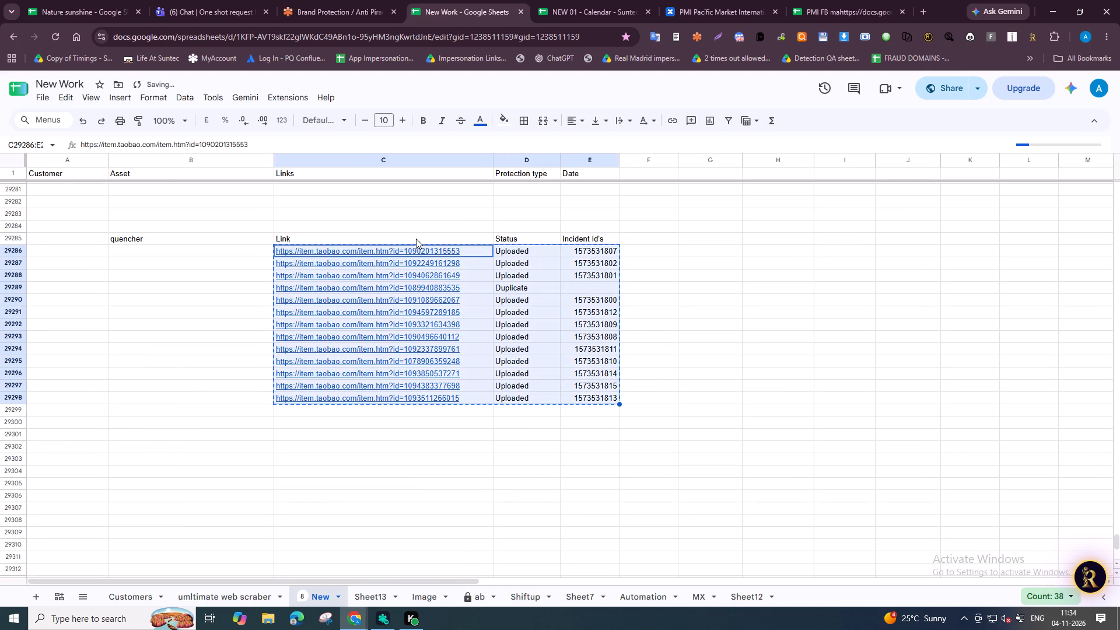
key("ctrl+Up")
key("ctrl+Up")
key("ctrl+Down")
key("ctrl+v")
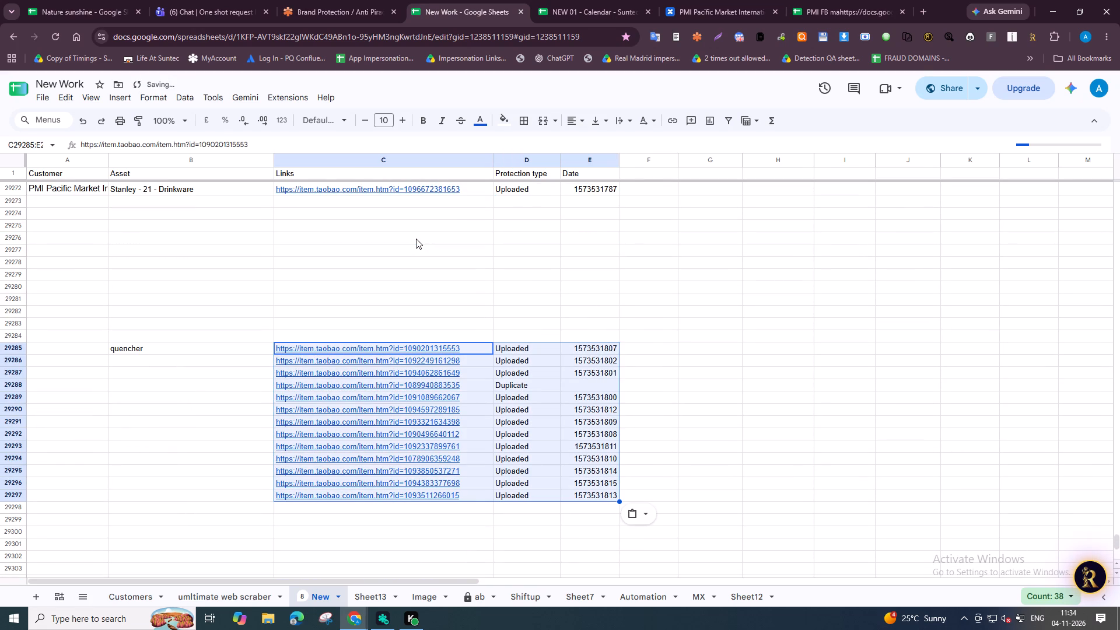
key("ctrl+x")
key("ctrl+Up")
key("Down")
key("ctrl+v")
key("ctrl+Down")
Enter Quencher as the asset in B29273 and fill it with the PMI Pacific Market customer name down through row 29285.
key("Left")
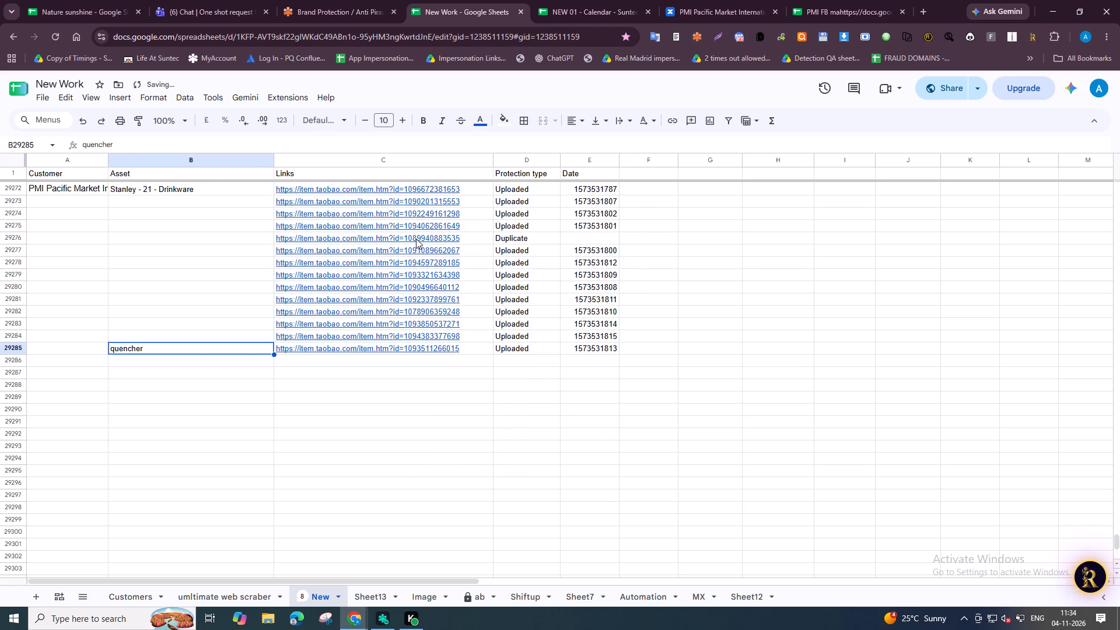
key("ctrl+c")
key("ctrl+Up")
left_click(326, 0)
scroll(252, 205, "up", 5)
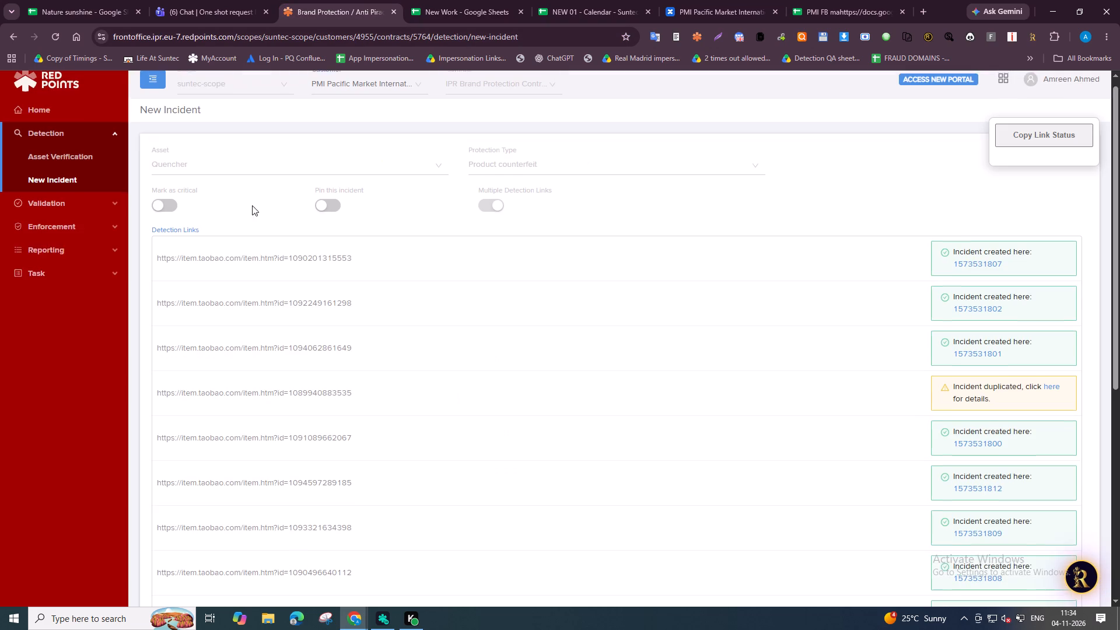
scroll(252, 205, "up", 2)
left_click(259, 171, "alt")
left_click(449, 0)
left_click(215, 206)
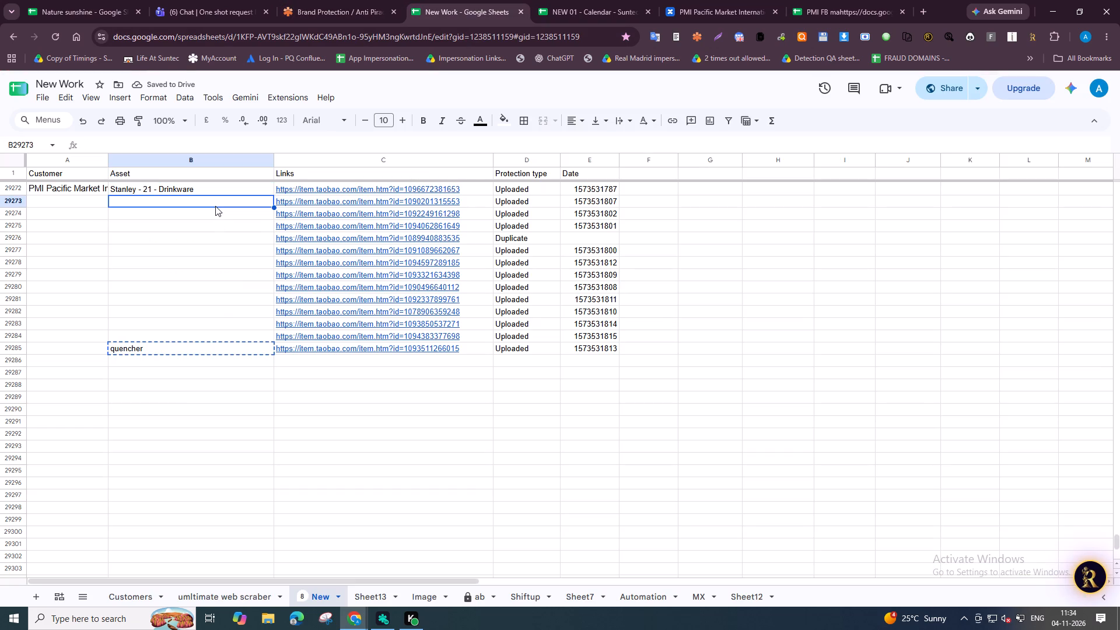
key("ctrl+v")
key("Left")
key("ctrl+d")
key("Right")
key("Right")
key("ctrl+Down")
key("Left")
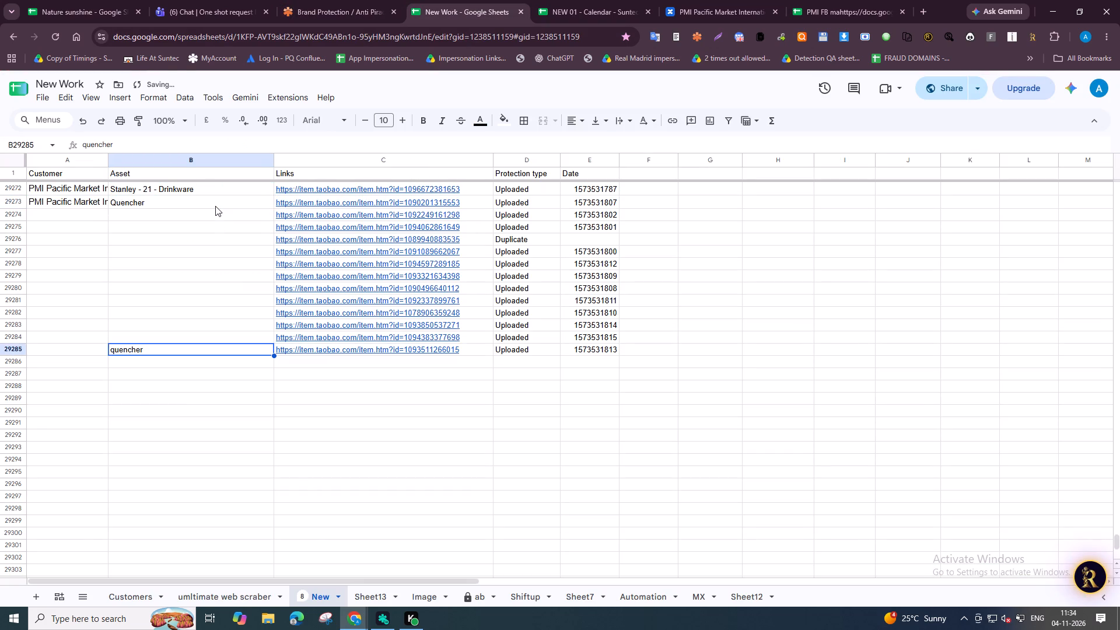
key("ctrl+shift+Up")
key("ctrl+shift+Left")
key("ctrl+d")
Count the incident IDs logged for PMI Pacific Market, from E29285 up to E29217.
key("Right")
key("Right")
key("Right")
key("ctrl+shift+Up")
key("ctrl+shift+Up")
key("ctrl+shift+Up")
key("ctrl+shift+Up")
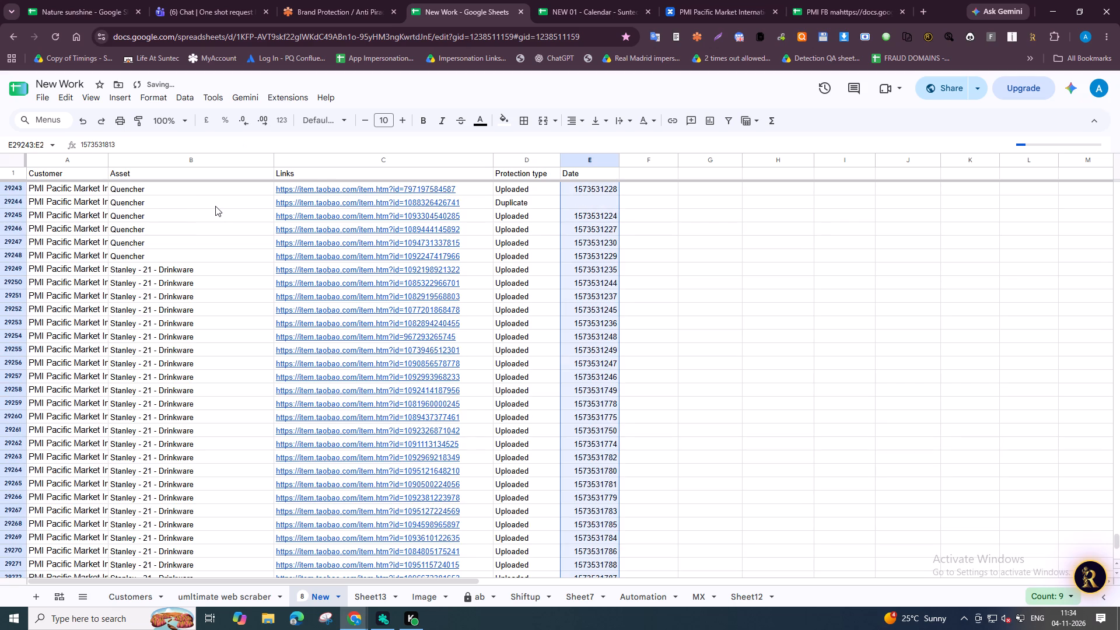
key("ctrl+shift+Up")
key("ctrl+shift+Up")
key("ctrl+shift+Down")
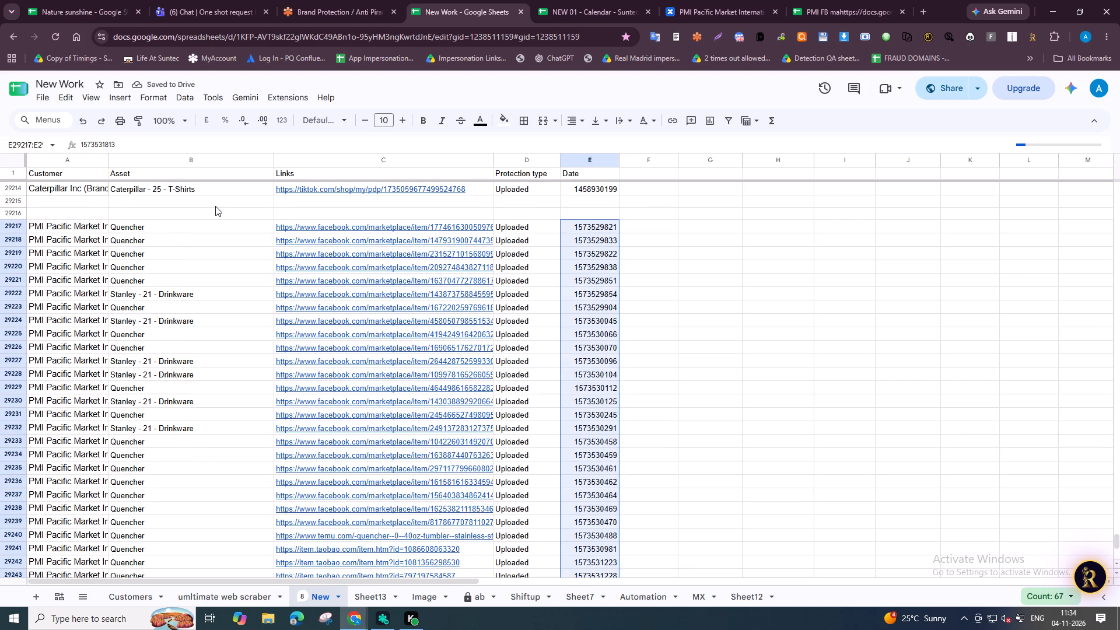
scroll(267, 241, "up", 4)
Enter 67 in both J29161 and I29161 of the PMI Pacific Market row in the customer target table.
left_click(799, 338)
key("ctrl+Up")
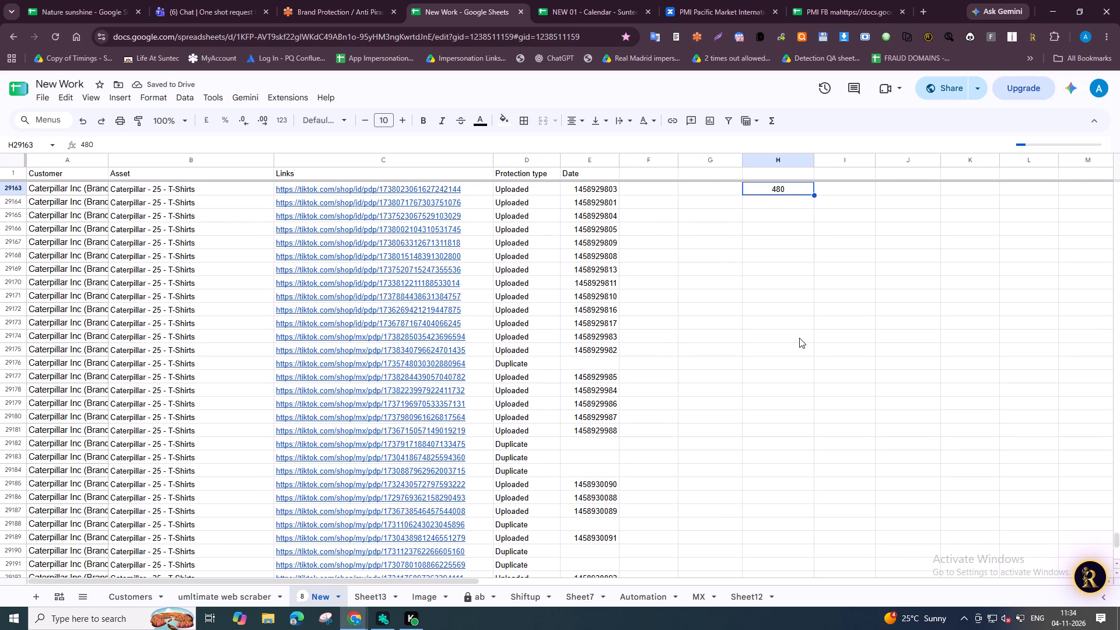
key("ctrl+Up")
key("Right")
key("Down")
key("Down")
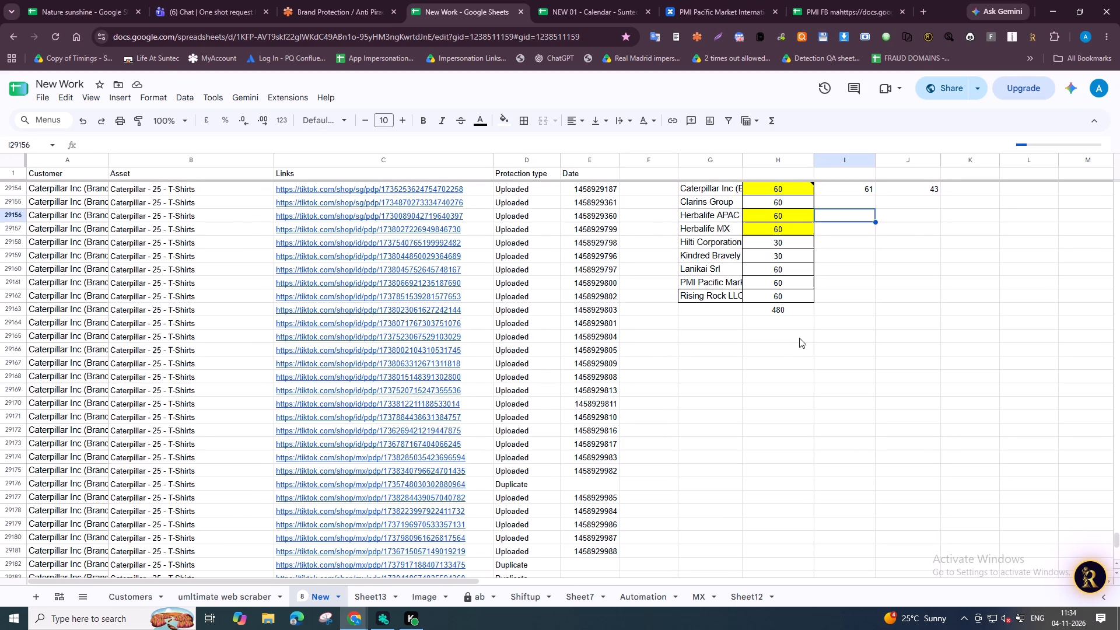
key("Right")
key("Down")
key("Down")
key("Down")
key("Down")
key("Down")
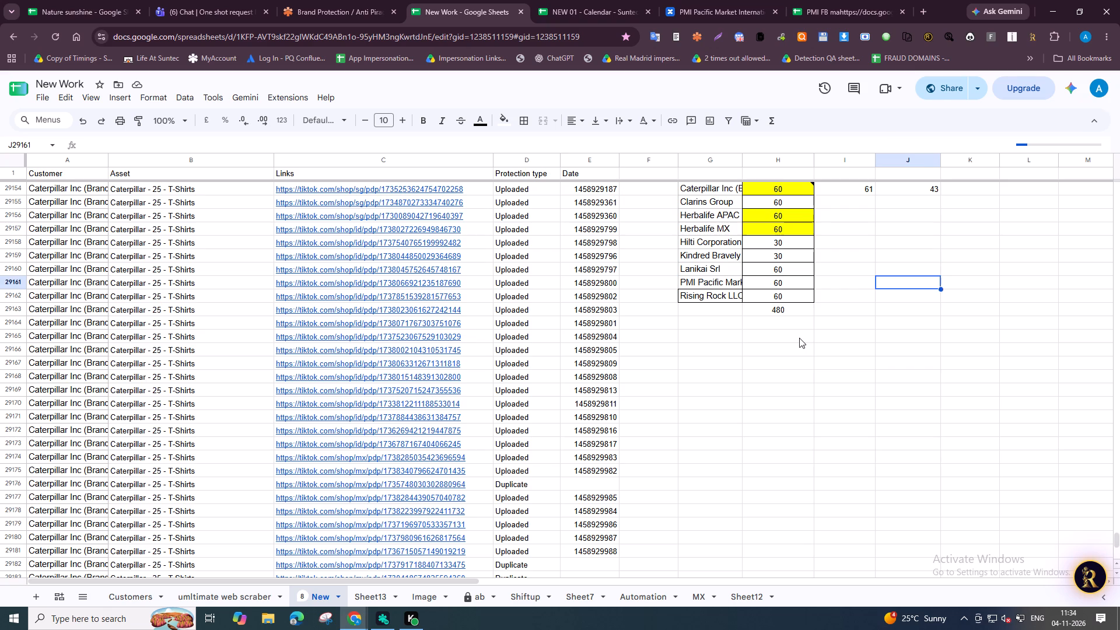
type("69")
key("BackSpace")
key("7")
key("Left")
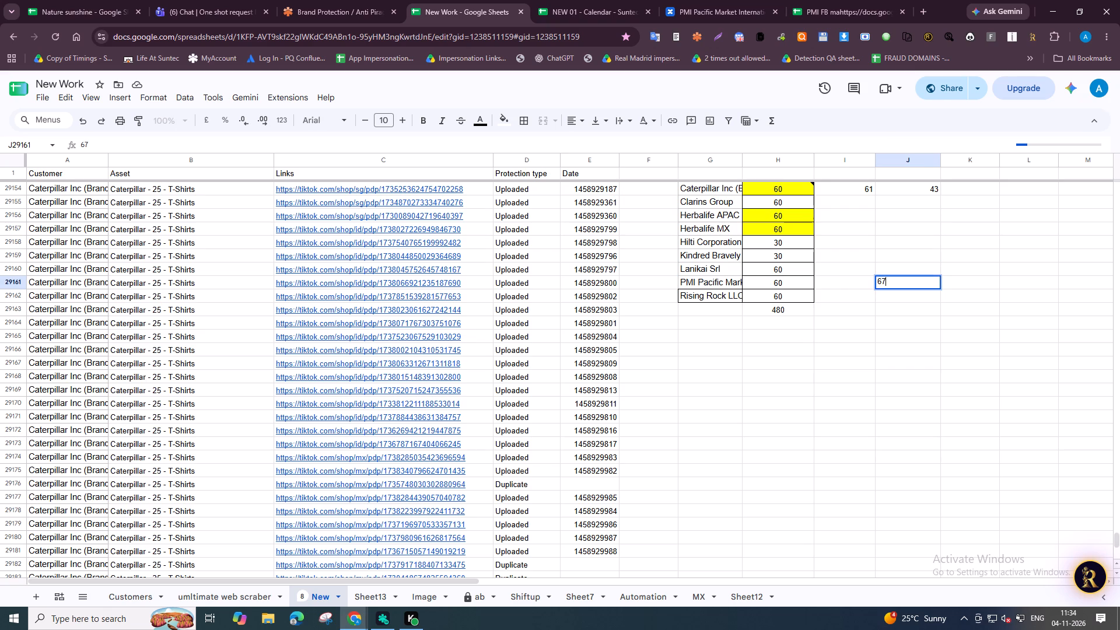
type("67")
key("Up")
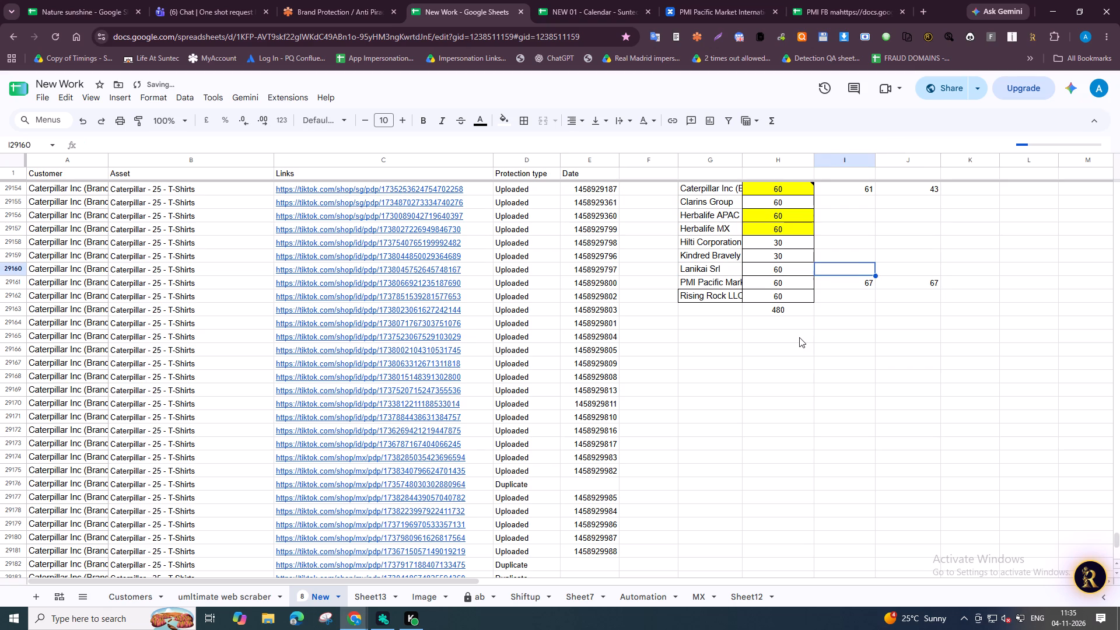
Check the summary figures for J29154:J29161 in the customer target table.
key("Right")
key("Down")
key("ctrl+shift+Up")
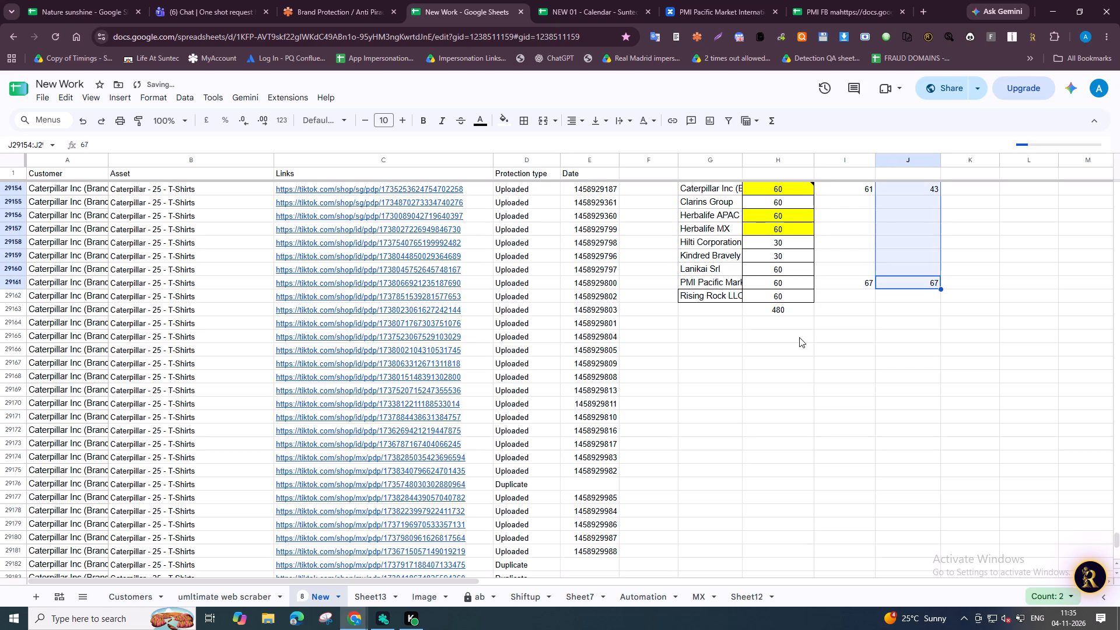
left_click(1053, 594)
left_click(878, 547)
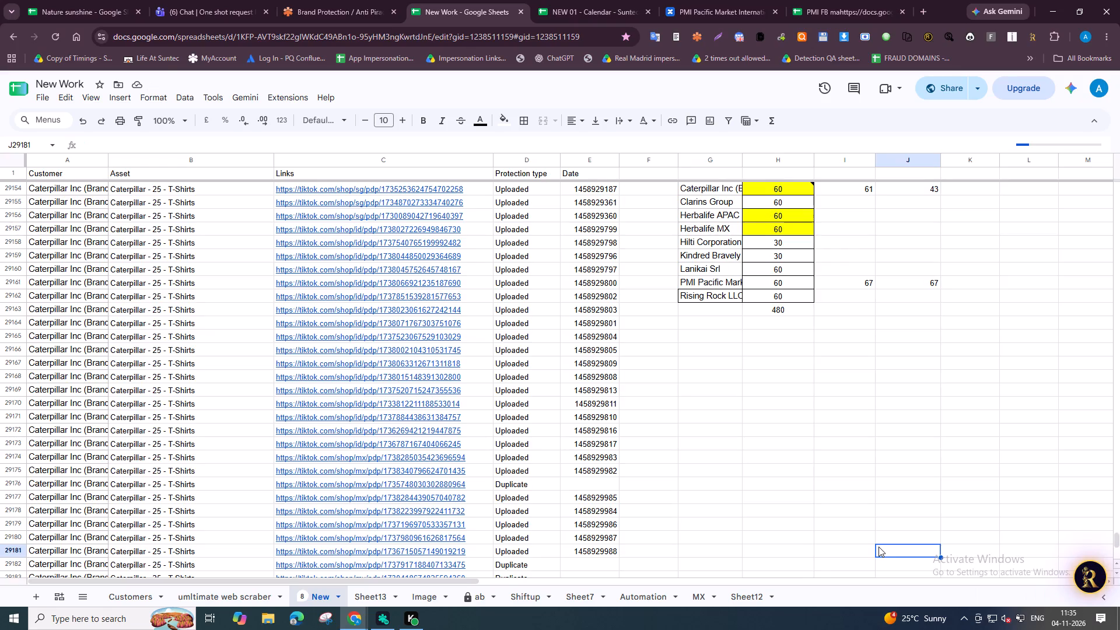
Switch to the other amreen Chrome profile and run the Google search site:taobao.com stanley top 10.
left_click(1088, 39)
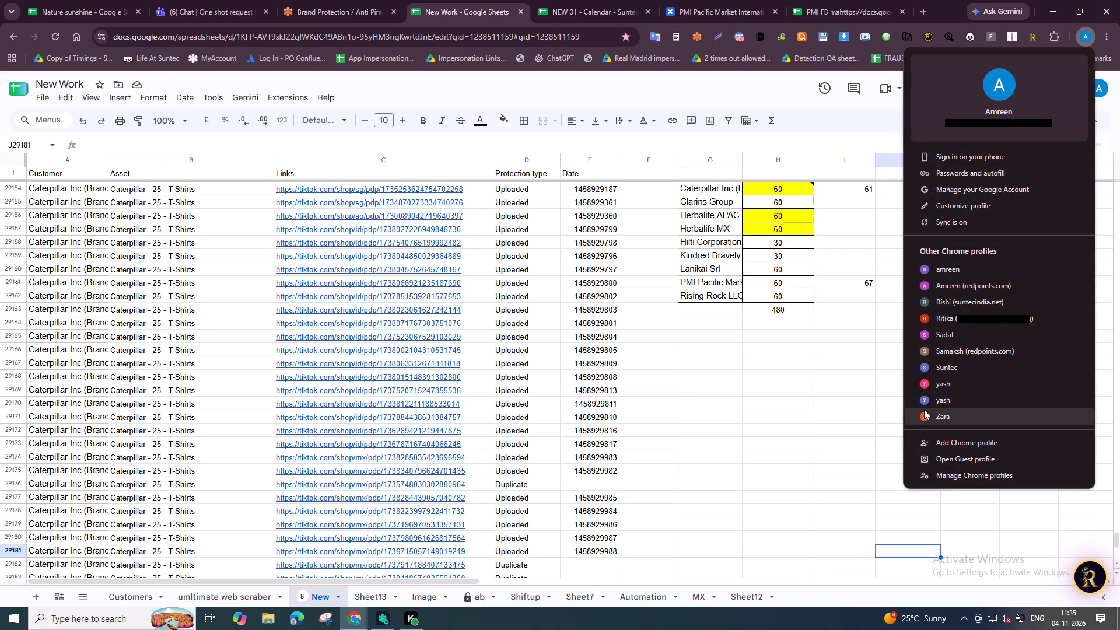
left_click(966, 274)
type("site")
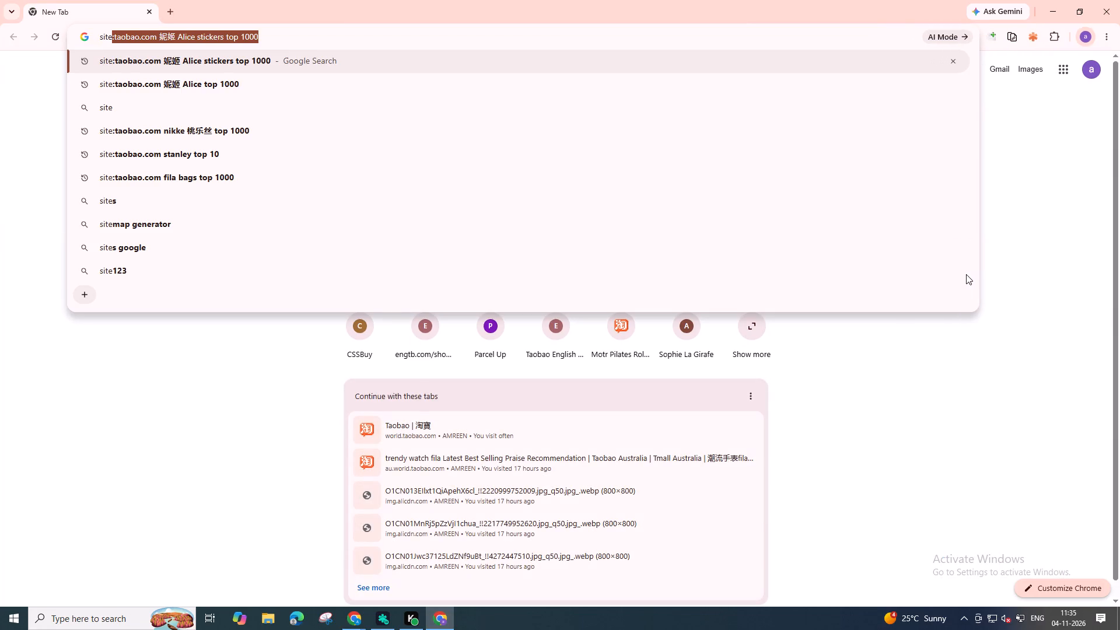
key("Down")
key("Down")
key("Down")
key("Down")
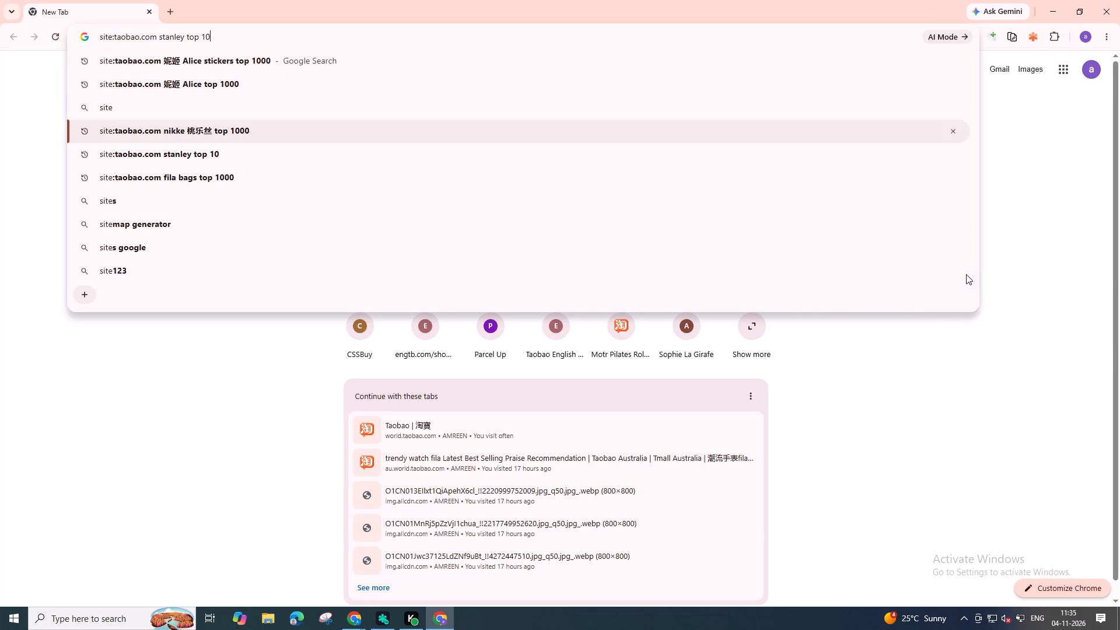
key("Return")
Expand the image results and open the Taobao 保温stanley Top 1000 product listing.
scroll(842, 376, "down", 4)
scroll(430, 497, "down", 3)
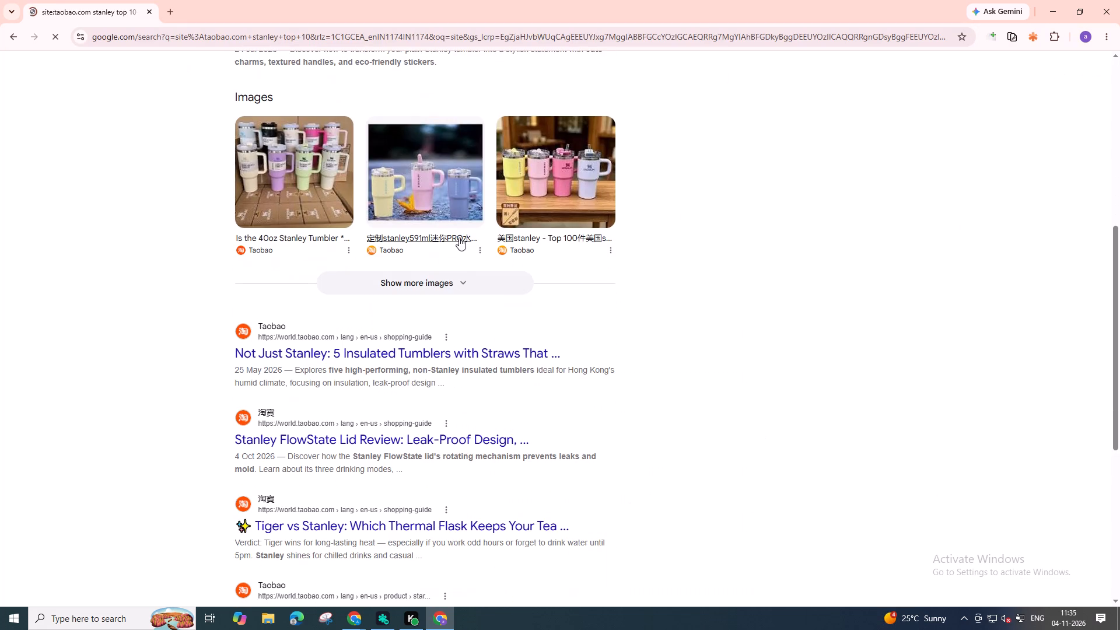
left_click(460, 274)
left_click(360, 295)
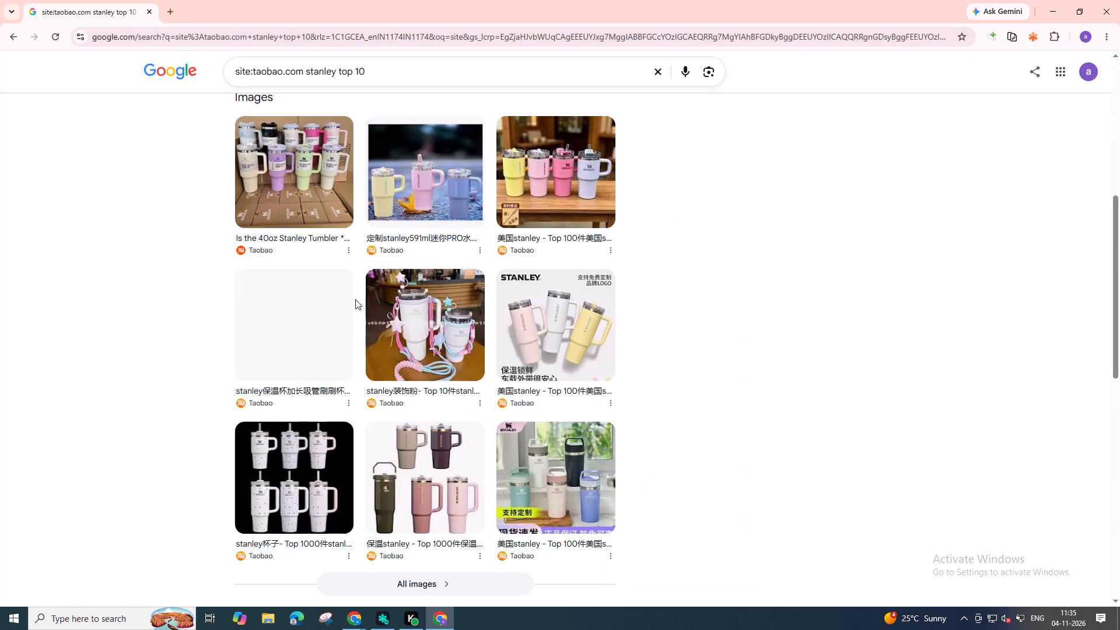
scroll(211, 383, "down", 4)
left_click(418, 319, "ctrl")
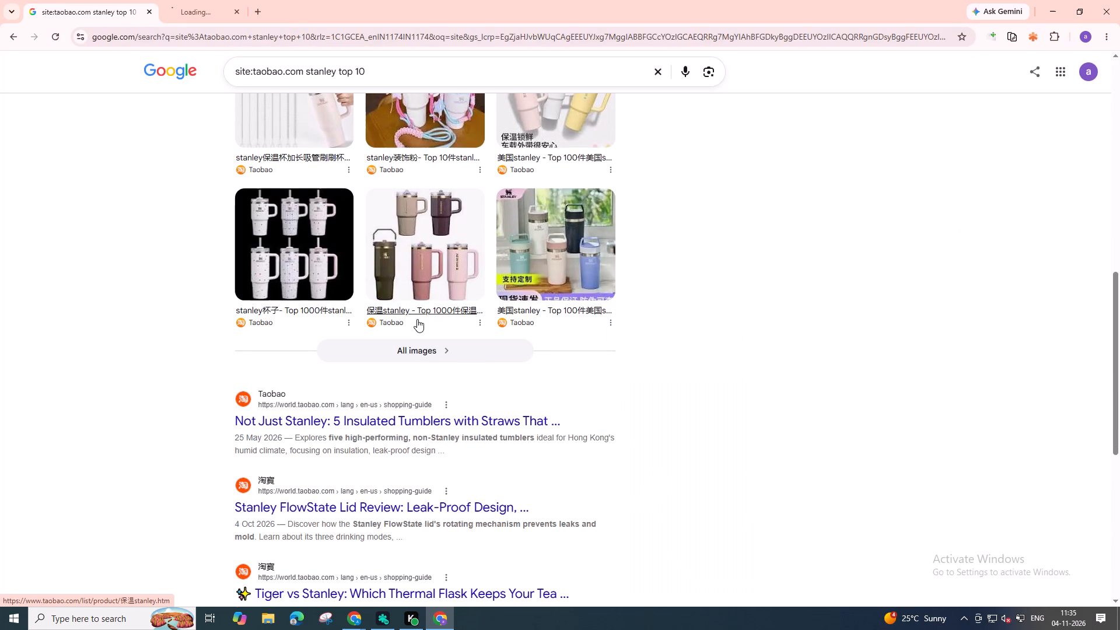
left_click(271, 0)
Translate the Taobao listing page into English and show it in list view, with the RedPoints IPR Plugin started.
left_click(1035, 37)
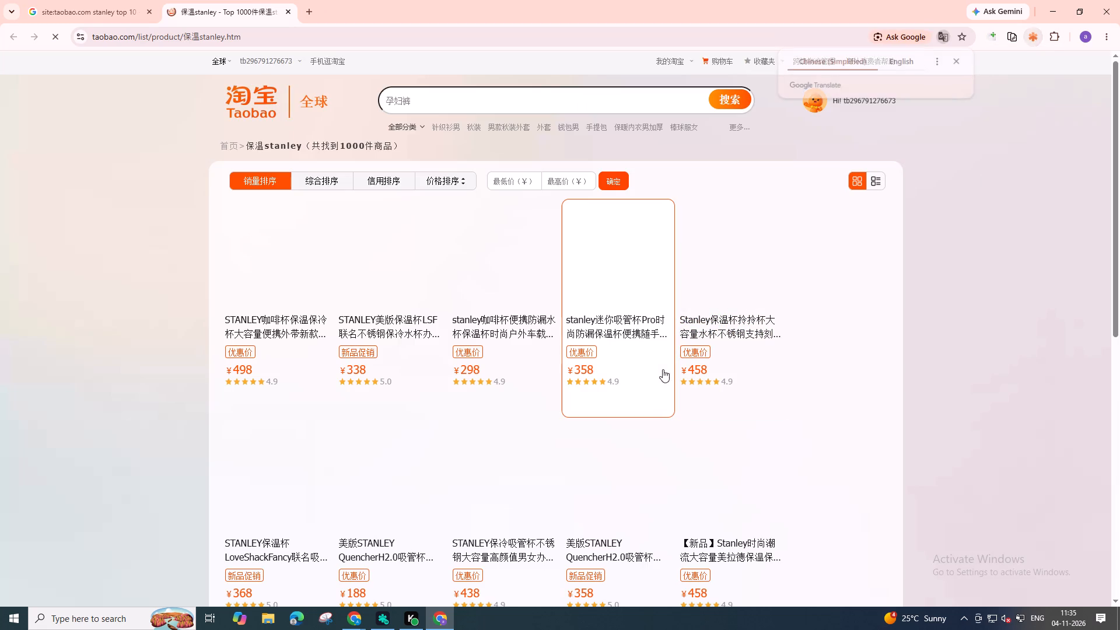
left_click(899, 60)
left_click(957, 64)
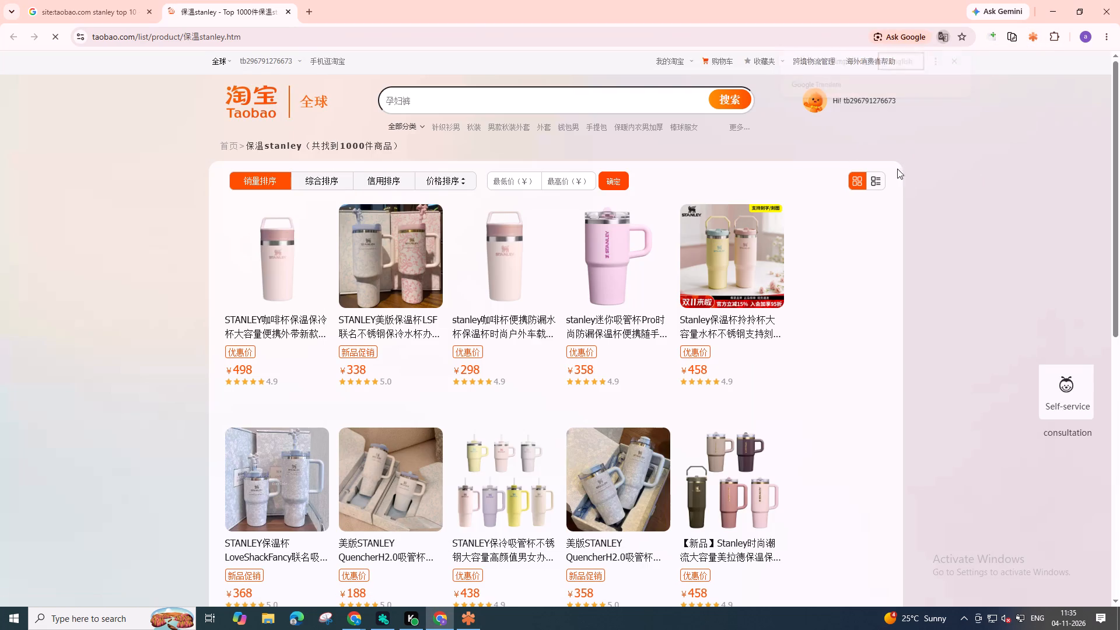
left_click(884, 183)
left_click(1028, 37)
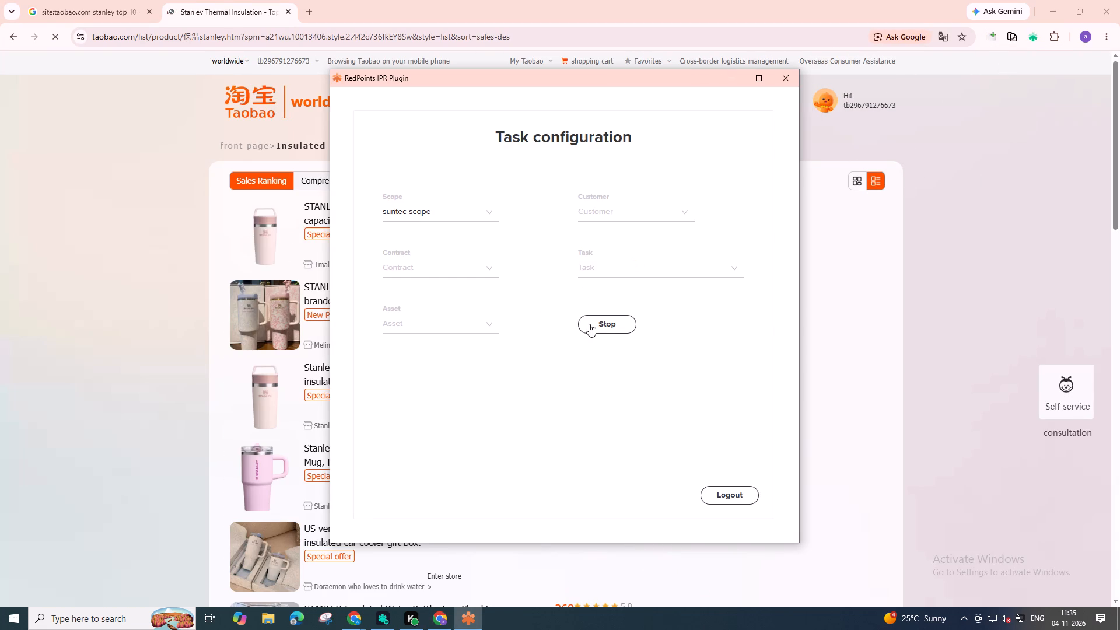
left_click(971, 272)
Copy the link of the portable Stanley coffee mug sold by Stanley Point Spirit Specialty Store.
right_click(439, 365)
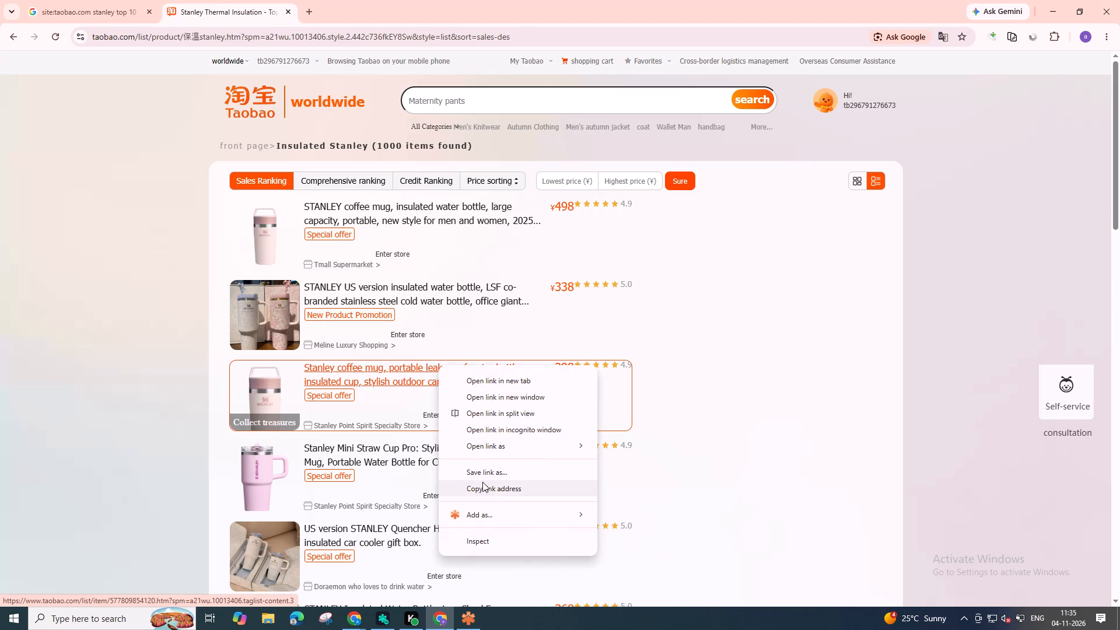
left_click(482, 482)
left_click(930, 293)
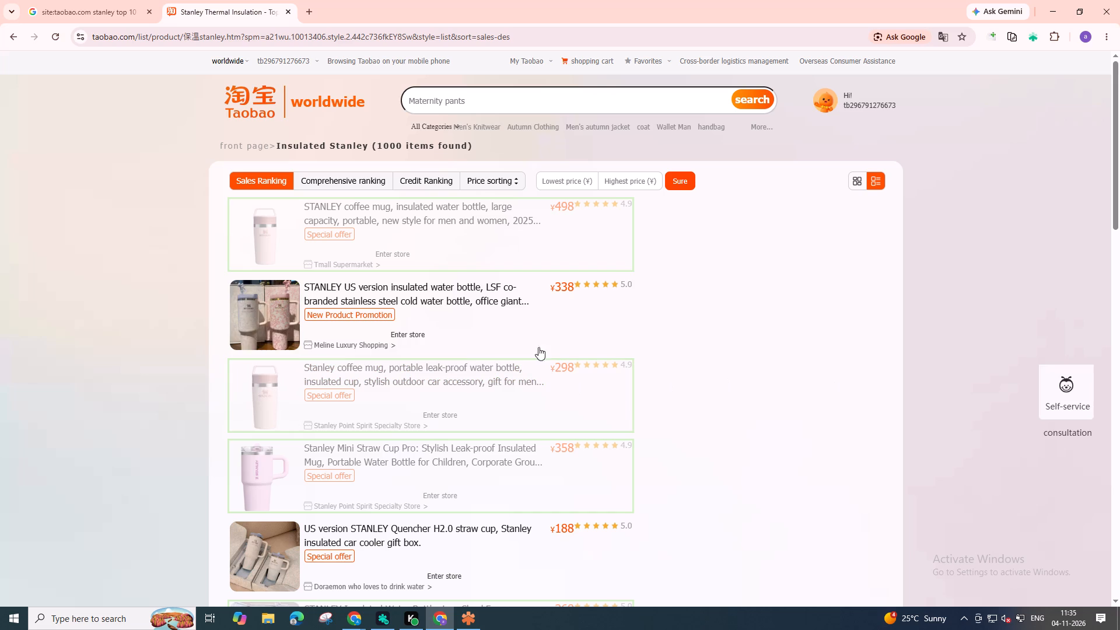
Log the link of Meline Luxury Shopping's US version LSF co-branded Stanley bottle in C29292 of the New Work sheet.
right_click(496, 296)
left_click(549, 421)
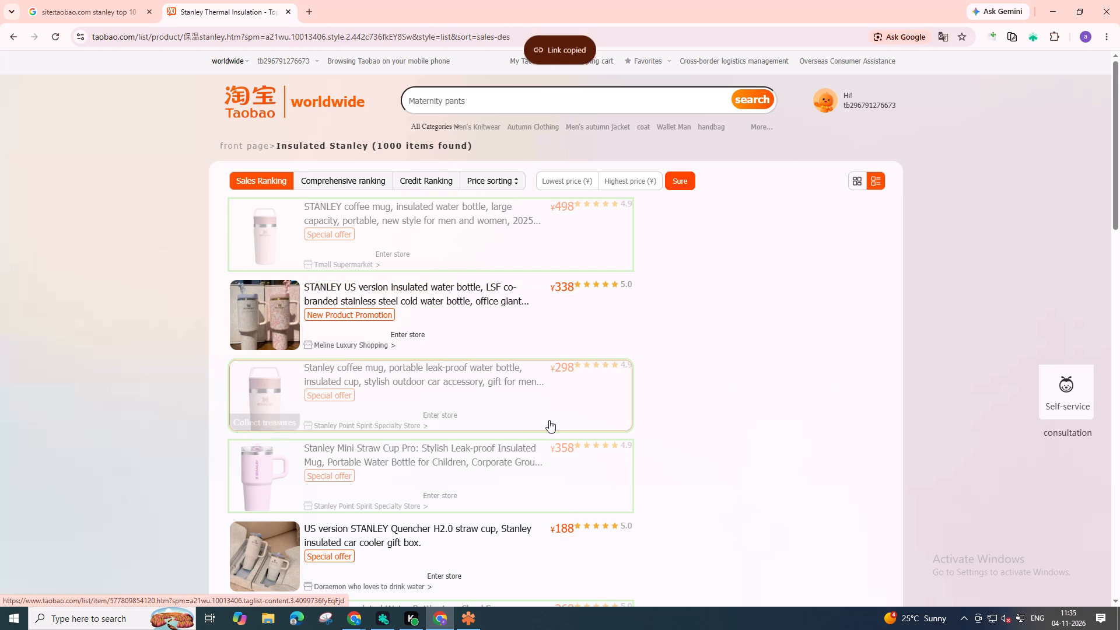
key("alt+Tab")
key("alt+Tab")
scroll(404, 362, "down", 19)
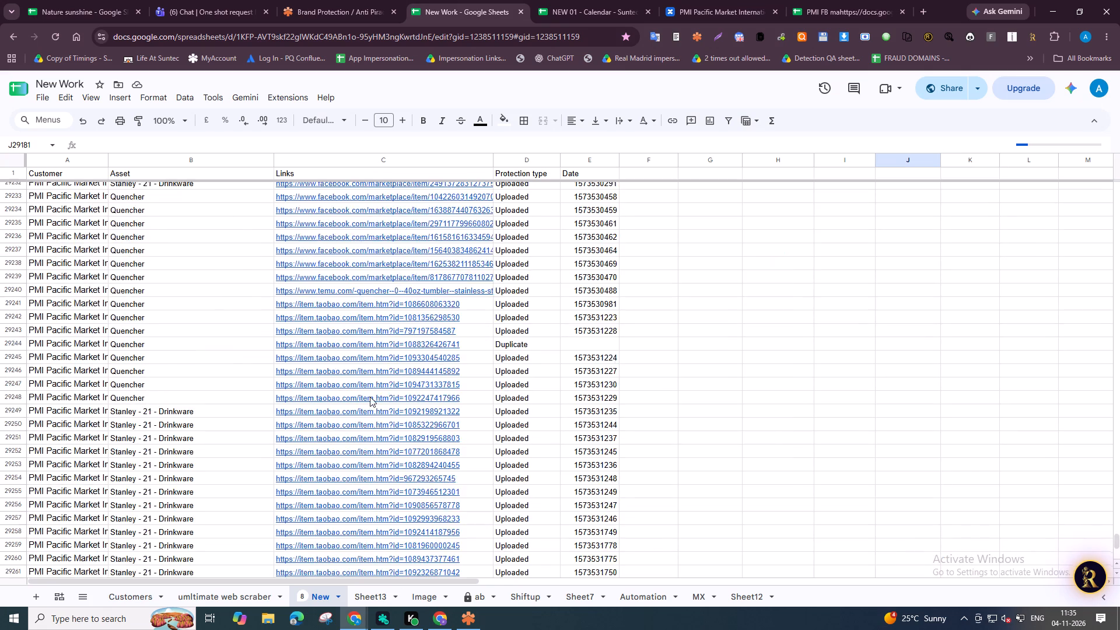
scroll(370, 397, "down", 11)
left_click(388, 277)
key("ctrl+v")
Log the link of the ¥188 Stanley Quencher H2.0 listing from Doraemon who loves to drink water in C29293.
key("alt+Tab")
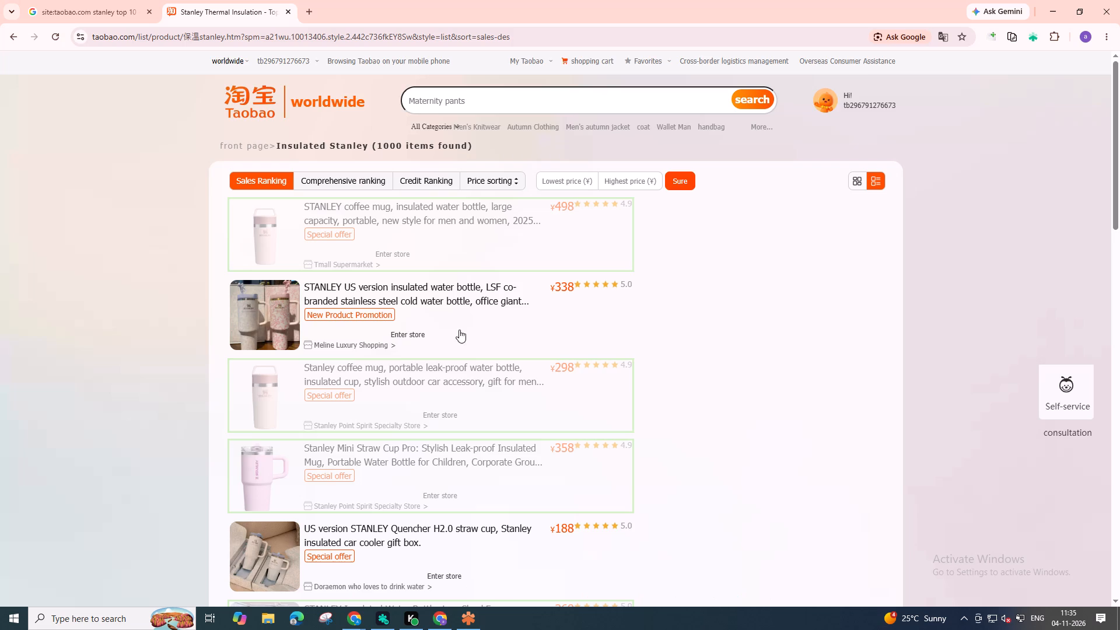
scroll(621, 387, "down", 5)
right_click(412, 250)
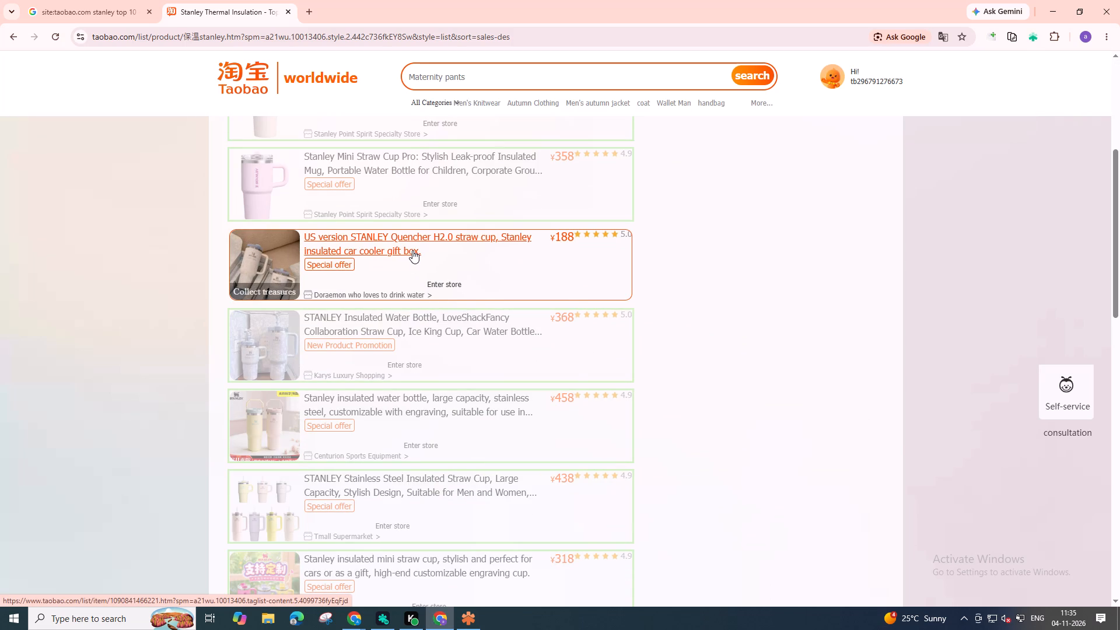
left_click(484, 373)
key("alt+Tab")
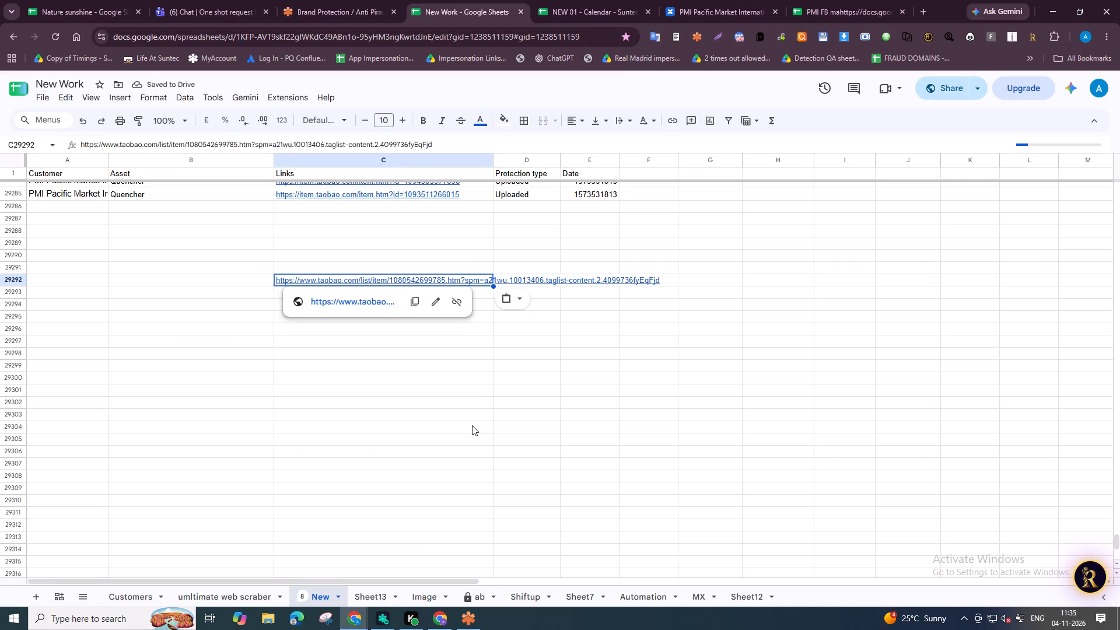
left_click(485, 295)
key("ctrl+v")
Examine the remaining insulated Stanley listings on Taobao for products not yet marked by the plugin.
key("alt+Tab")
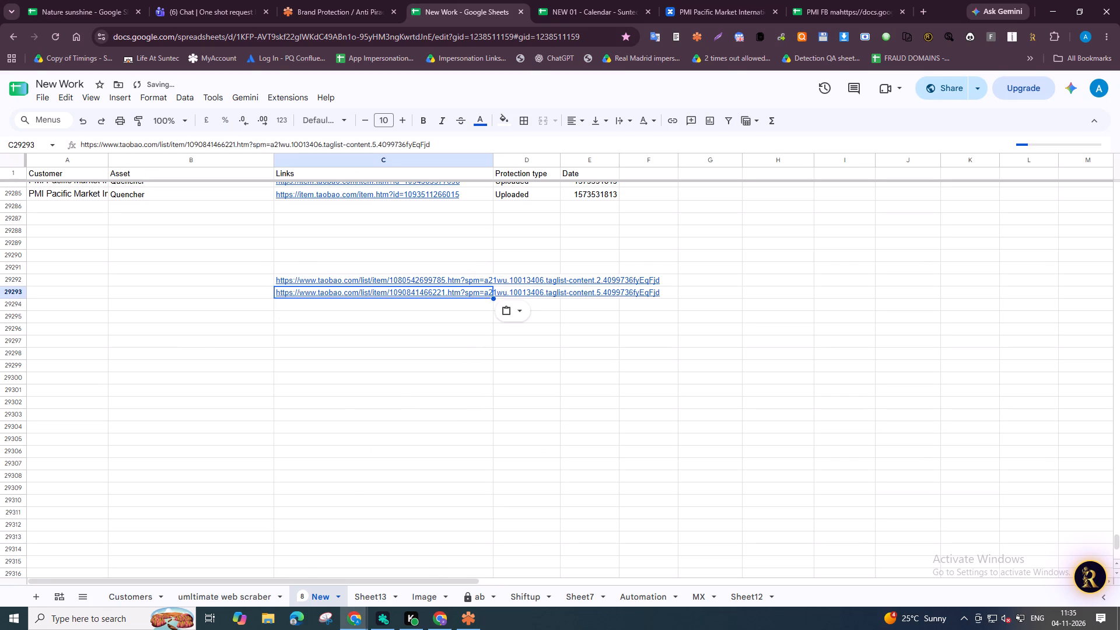
scroll(552, 403, "down", 11)
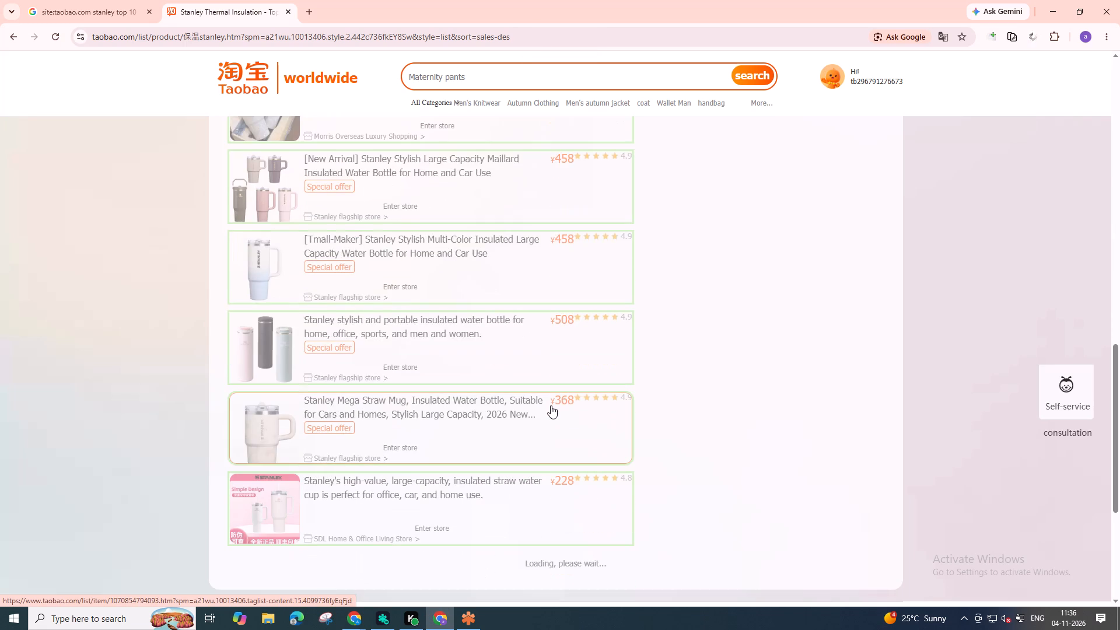
scroll(551, 405, "down", 2)
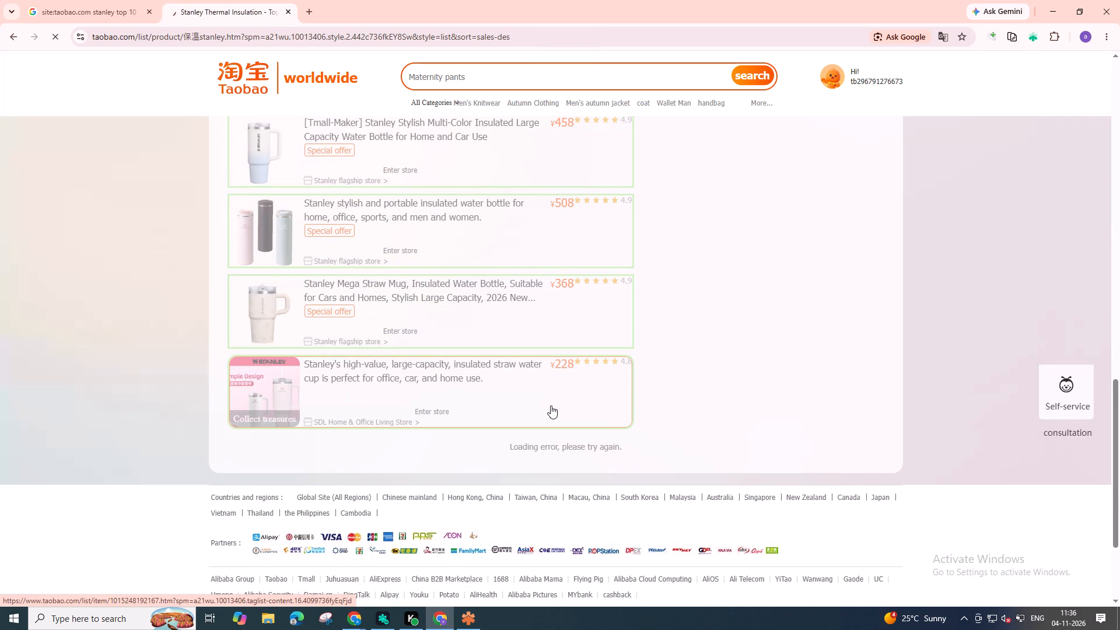
scroll(551, 405, "down", 3)
scroll(551, 405, "up", 10)
scroll(551, 405, "down", 2)
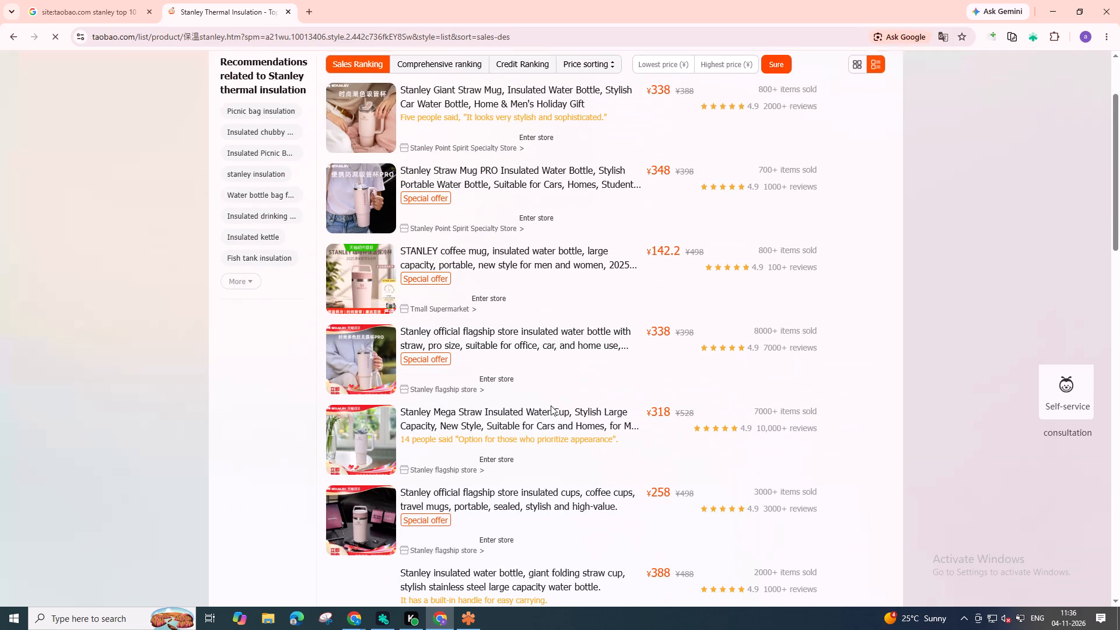
scroll(588, 420, "down", 5)
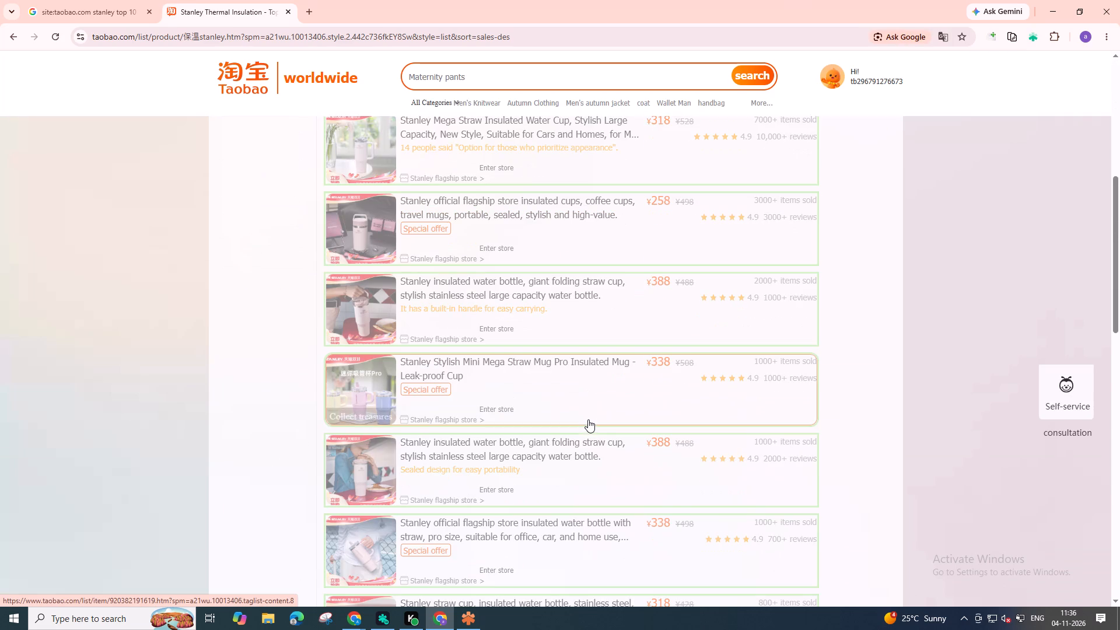
scroll(588, 419, "up", 1)
scroll(588, 419, "down", 11)
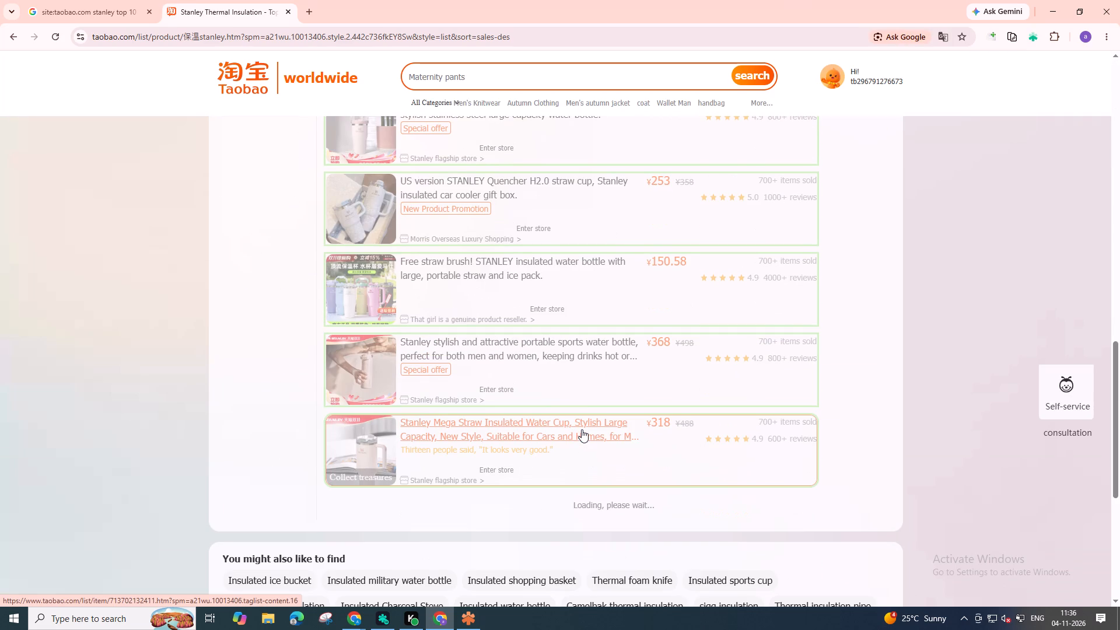
Toggle the 1ClickVPN connection in the browser profile holding the New Work sheet.
key("alt+Tab")
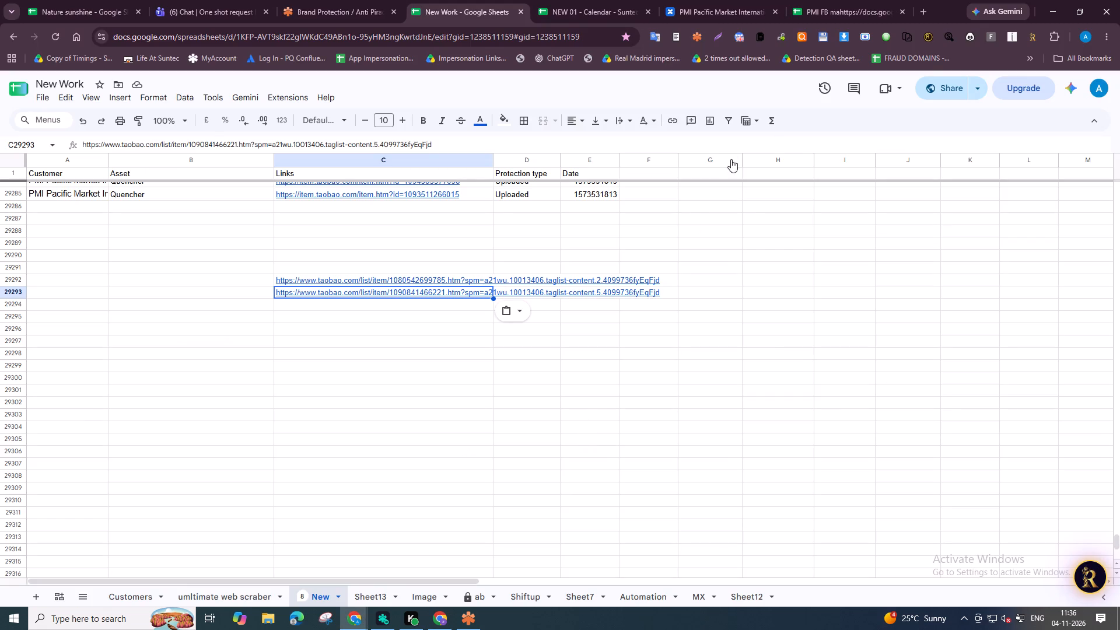
left_click(740, 38)
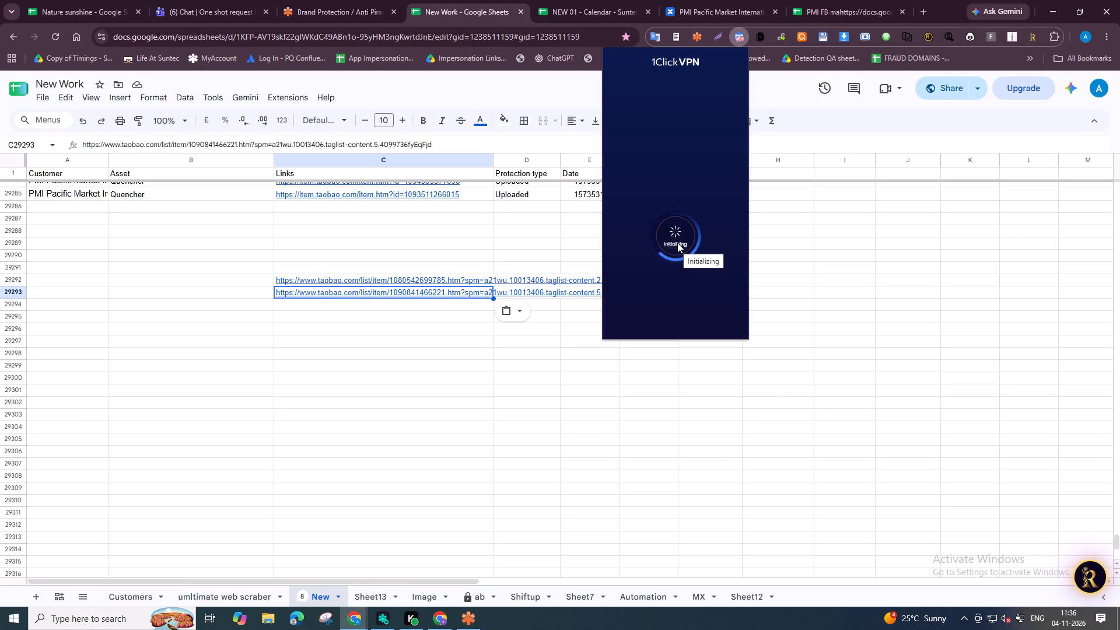
left_click(701, 221)
left_click(691, 224)
left_click(806, 402)
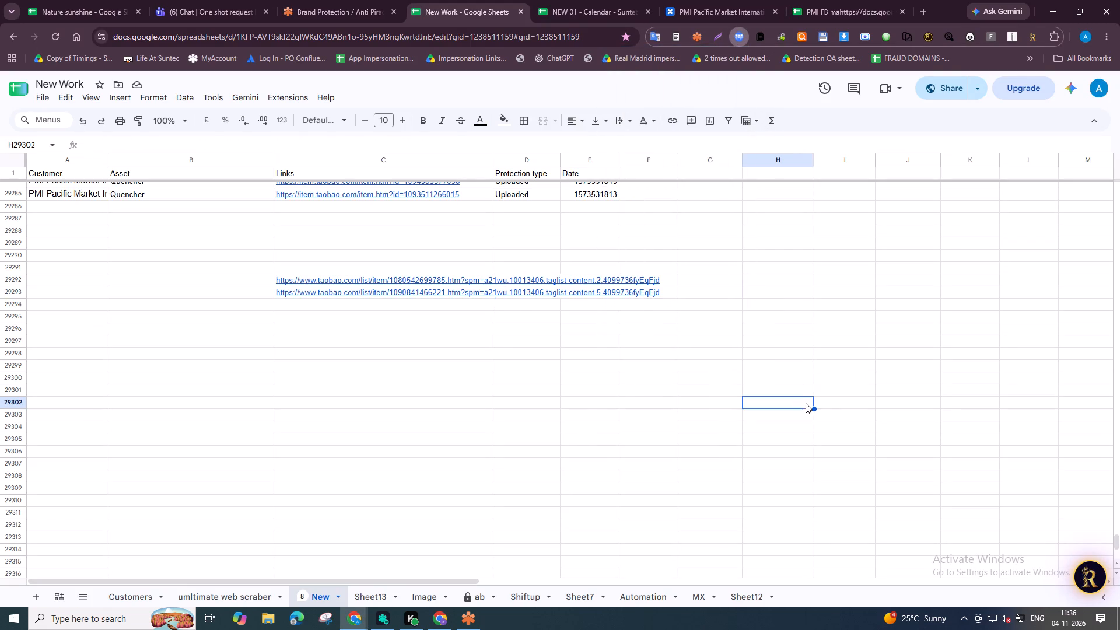
key("Tab")
Find the unmarked ¥198 Stanley Quencher H2.0 listing from Niu Niu Authentic Overseas Purchase on Taobao and log its link in C29294.
key("alt+Tab")
scroll(752, 409, "down", 1)
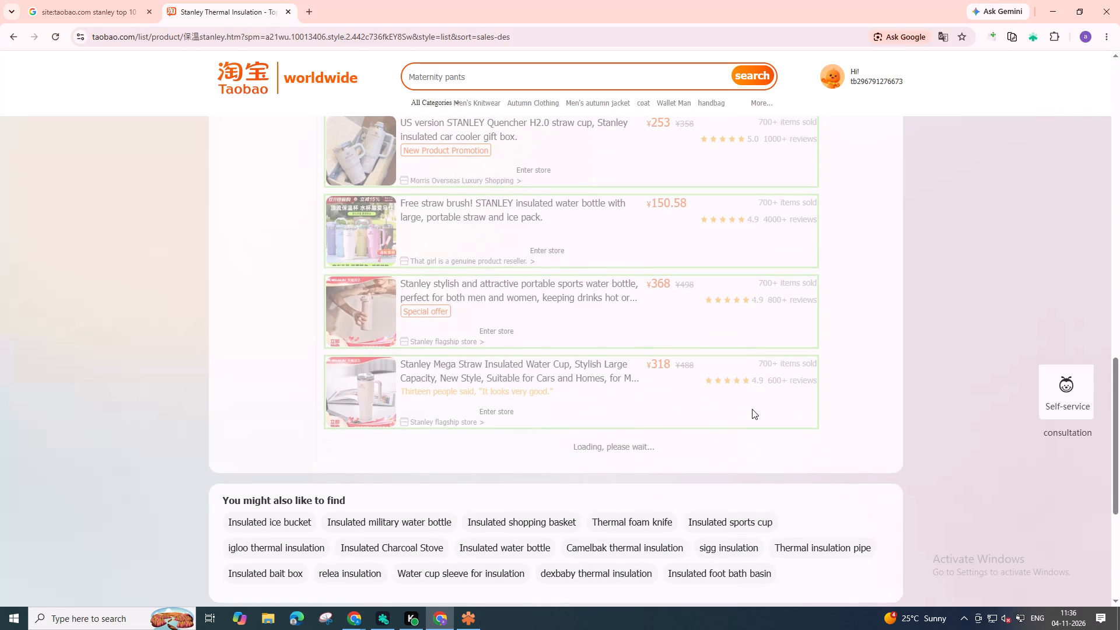
scroll(804, 388, "down", 3)
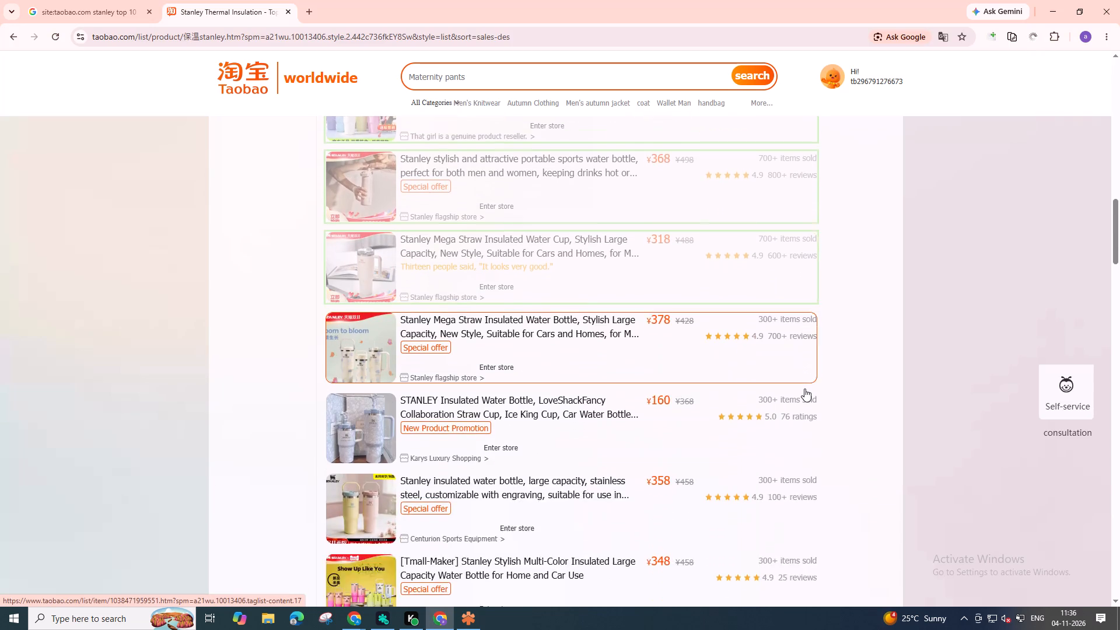
scroll(804, 388, "down", 4)
scroll(719, 413, "down", 1)
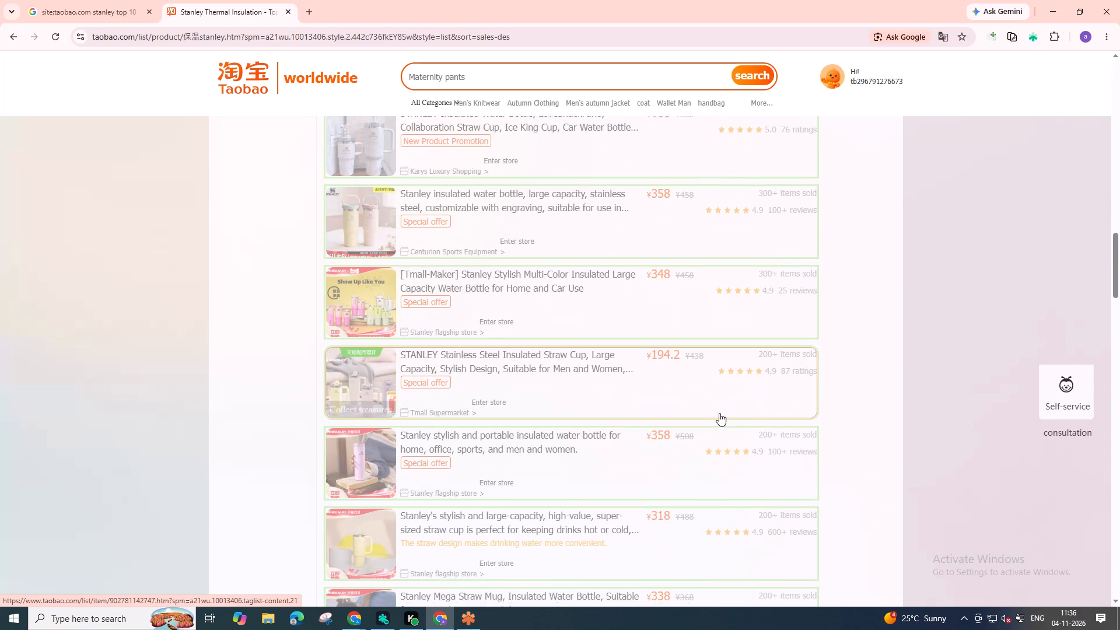
scroll(719, 413, "down", 9)
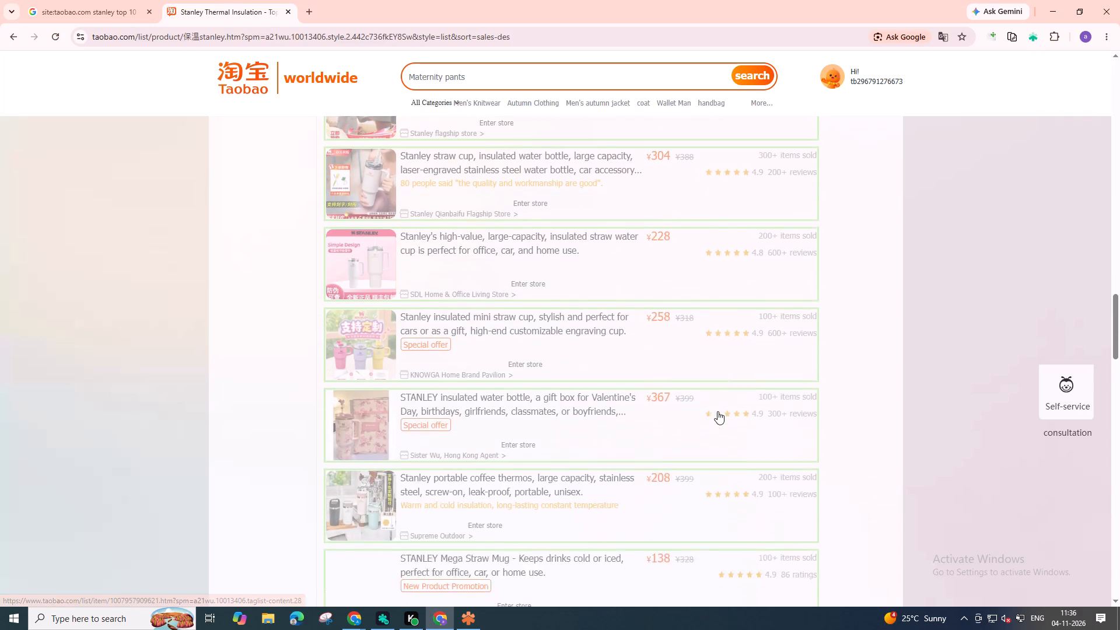
scroll(717, 411, "down", 3)
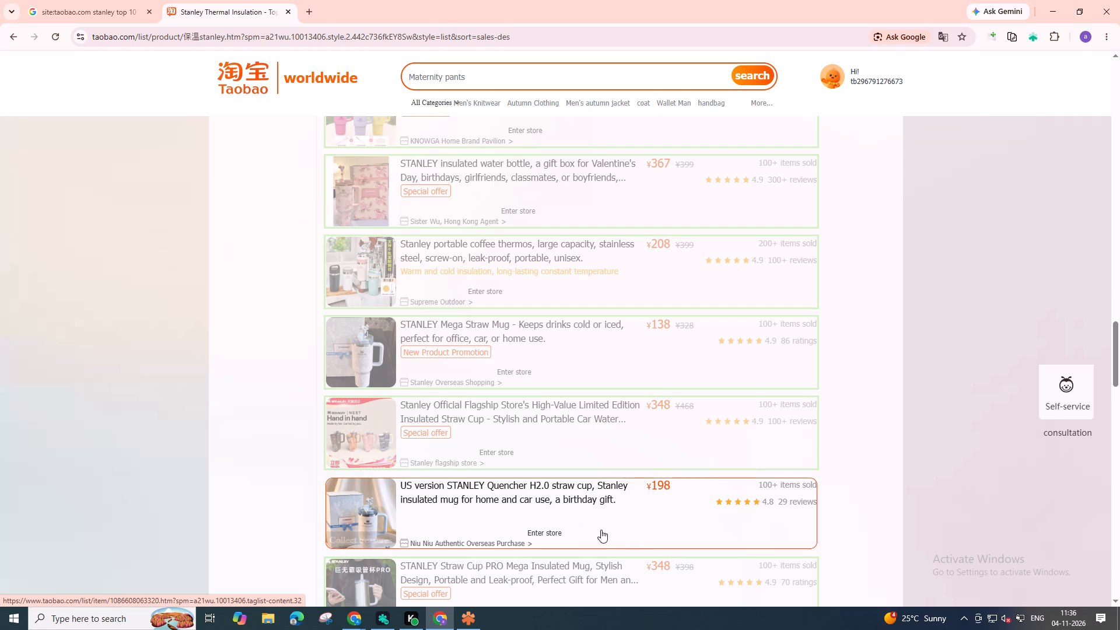
right_click(592, 501)
left_click(691, 435)
key("alt+Tab")
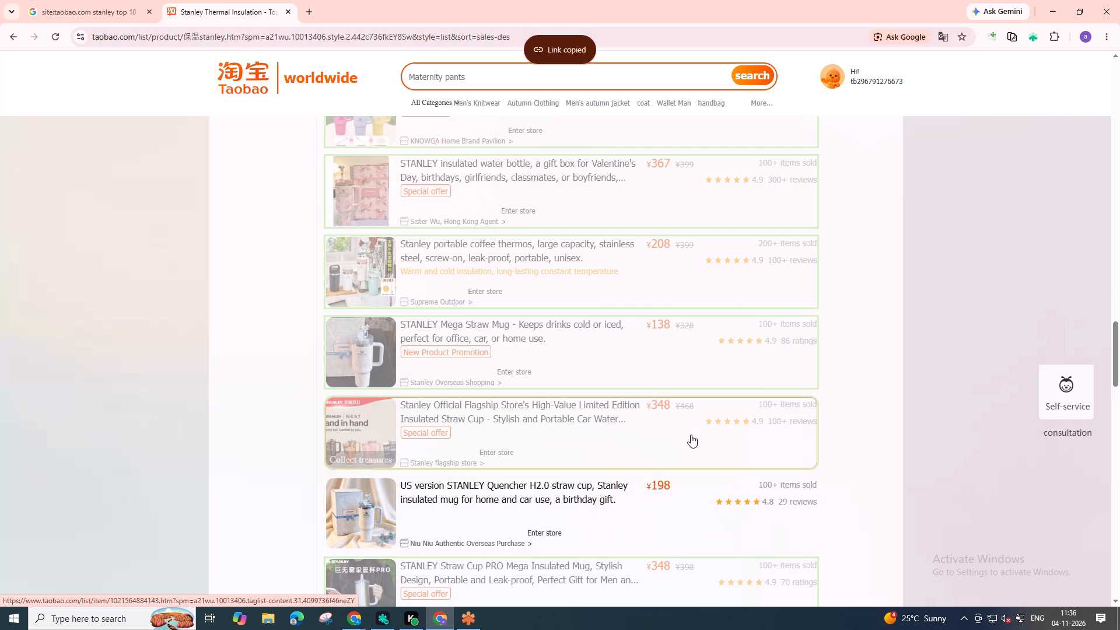
left_click(479, 303)
key("ctrl+v")
Examine the Taobao Stanley listings following the ¥198 Quencher for products not yet marked by the plugin.
key("alt+Tab")
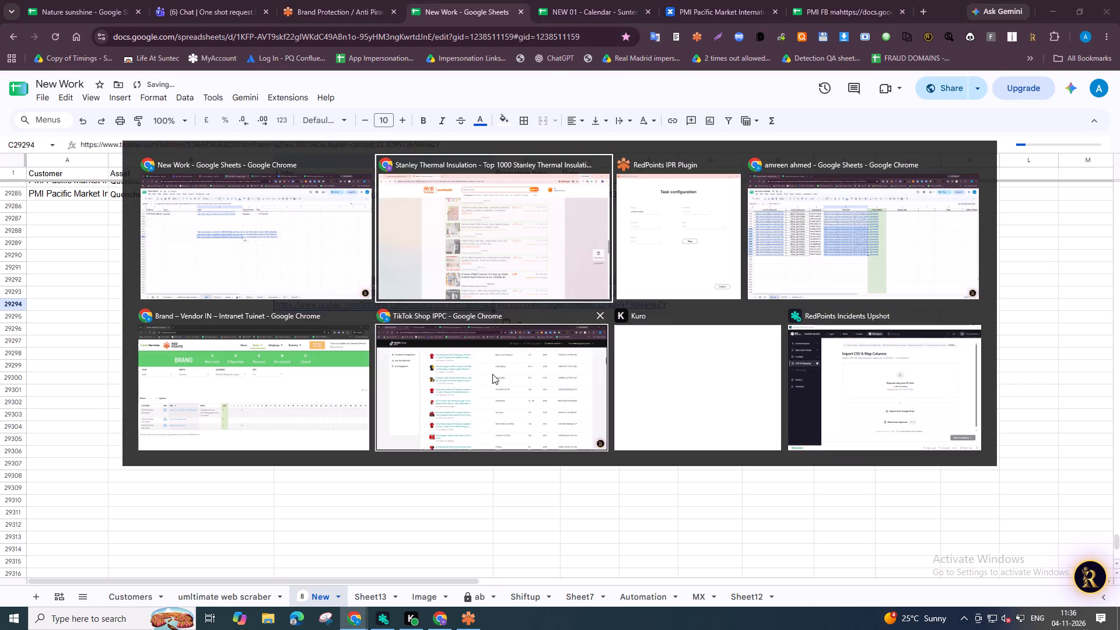
scroll(715, 485, "down", 4)
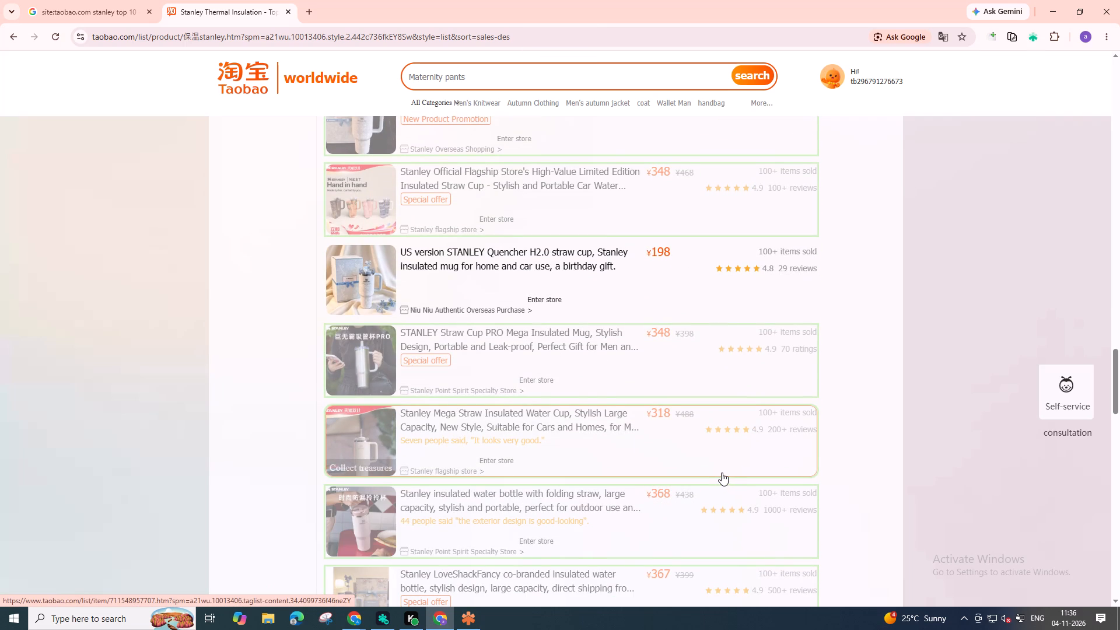
scroll(722, 473, "down", 9)
scroll(649, 491, "up", 1)
scroll(653, 491, "down", 4)
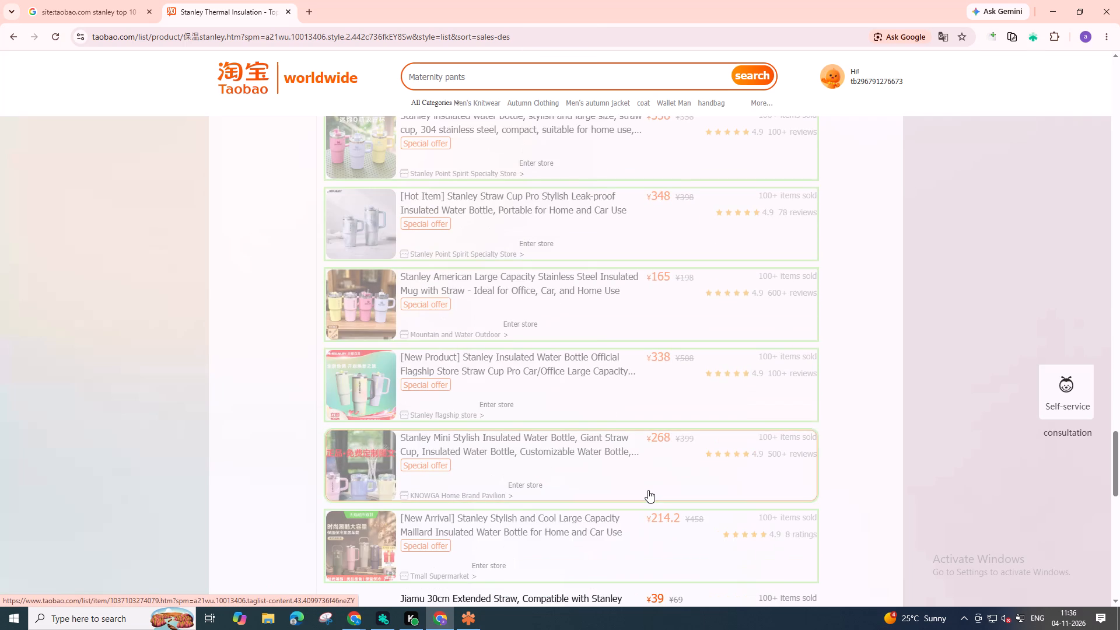
scroll(648, 490, "down", 9)
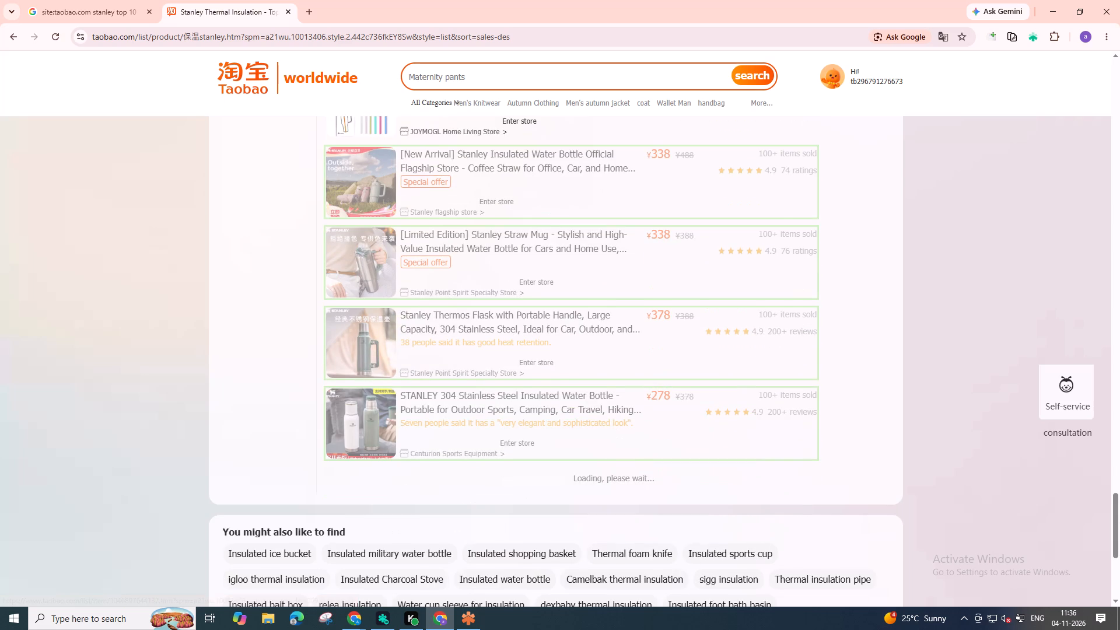
scroll(646, 480, "down", 1)
scroll(824, 416, "down", 4)
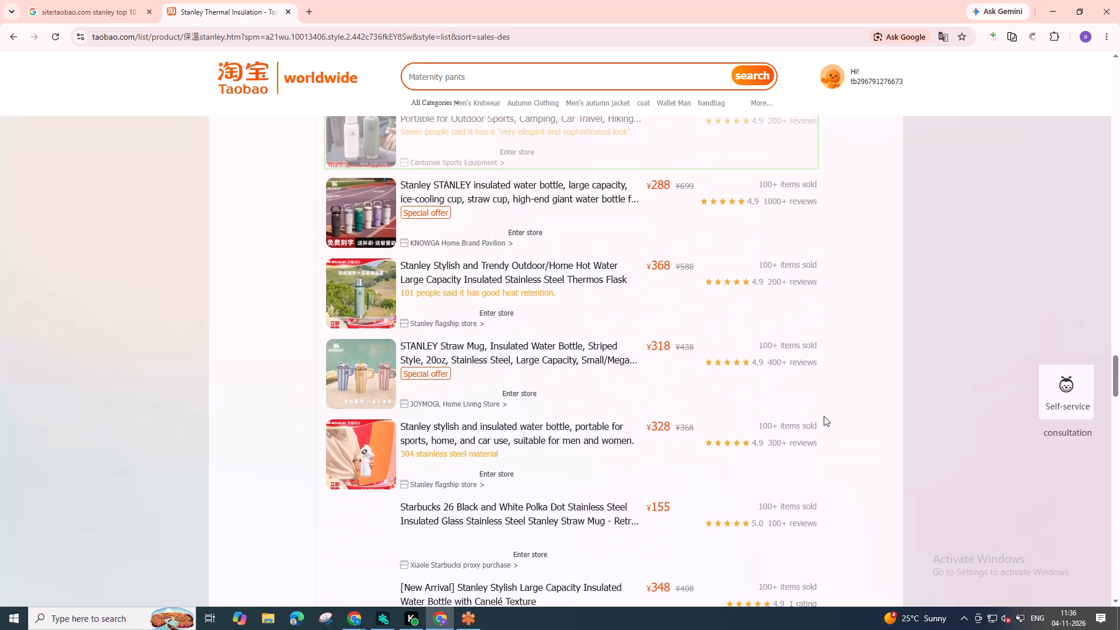
Find the unmarked ¥73.1 Stanley Quencher H2.0 gift box listing on Taobao and log its link in C29295 of the New Work sheet.
scroll(798, 436, "down", 3)
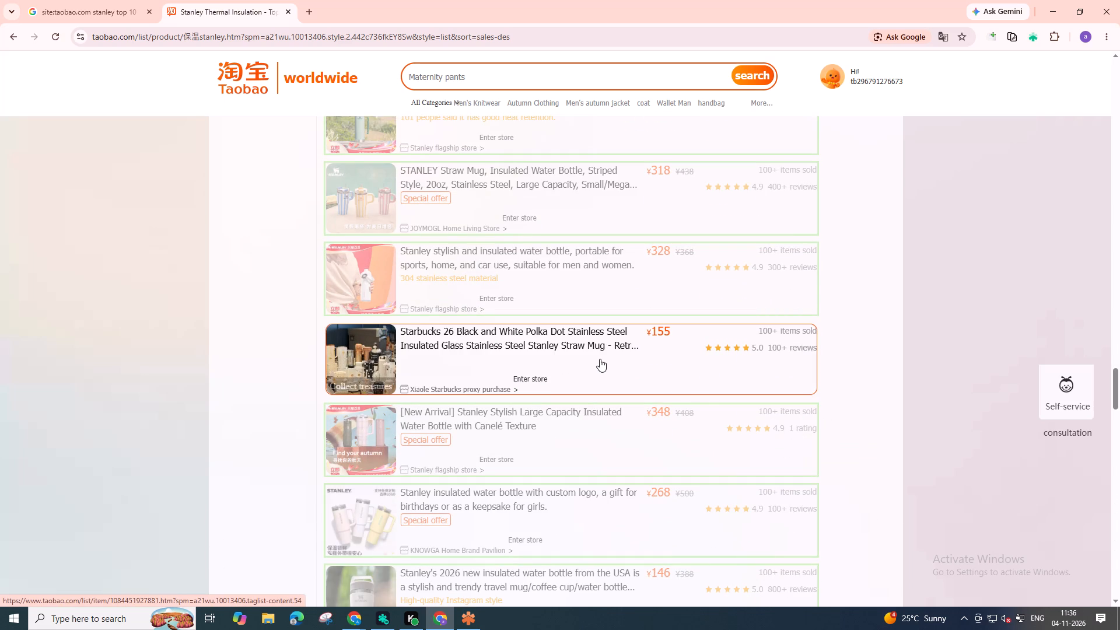
scroll(612, 377, "down", 11)
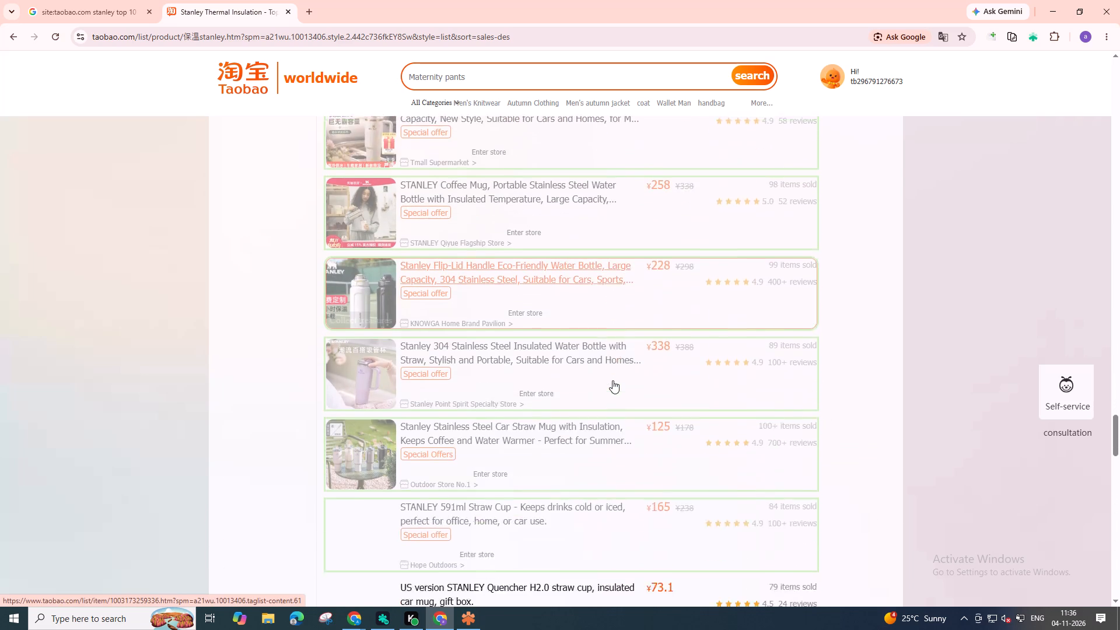
scroll(612, 380, "down", 3)
right_click(448, 414)
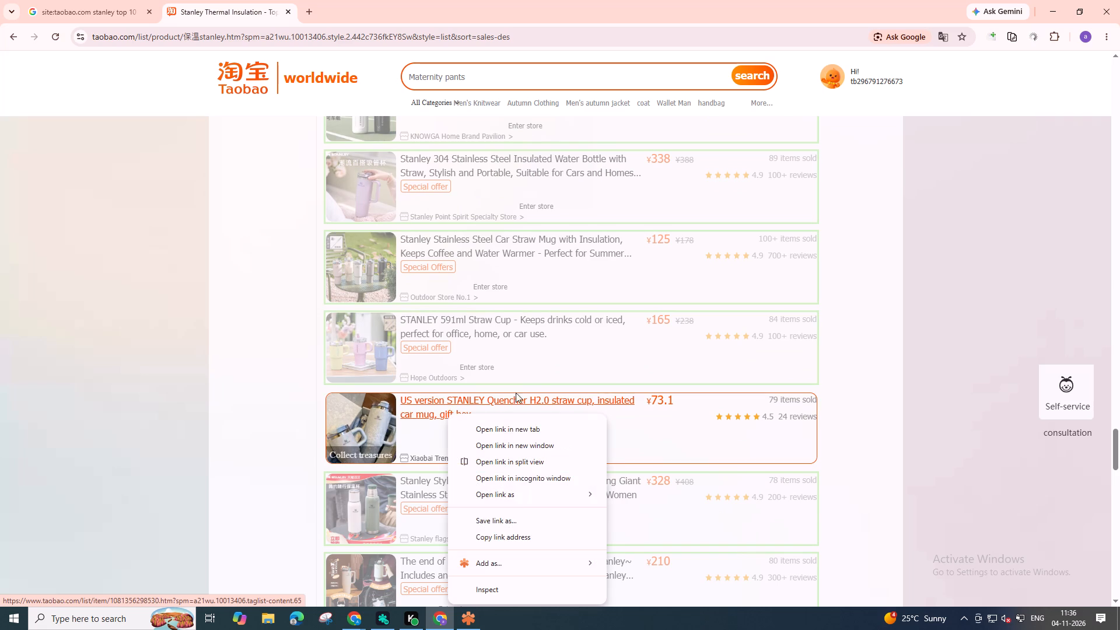
left_click(547, 539)
key("alt+Tab")
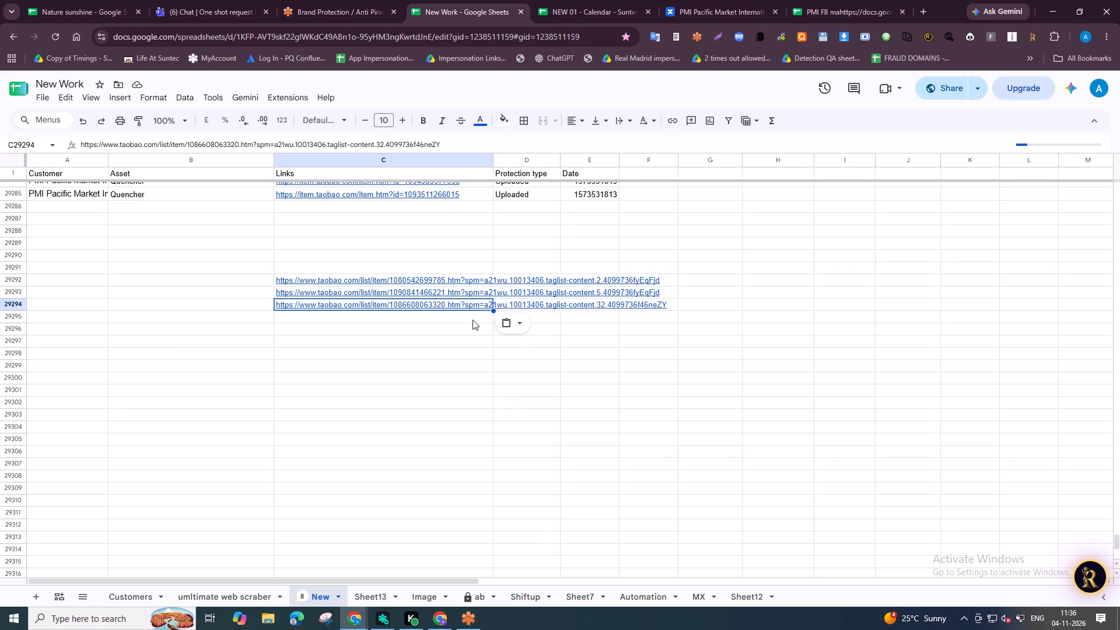
left_click(472, 318)
key("ctrl+v")
Find the unmarked ¥138 Stanley Mega Straw Mug listing from Custom Overseas Authentic Products Purchase and log its link in C29296.
key("alt+Tab")
scroll(493, 376, "down", 6)
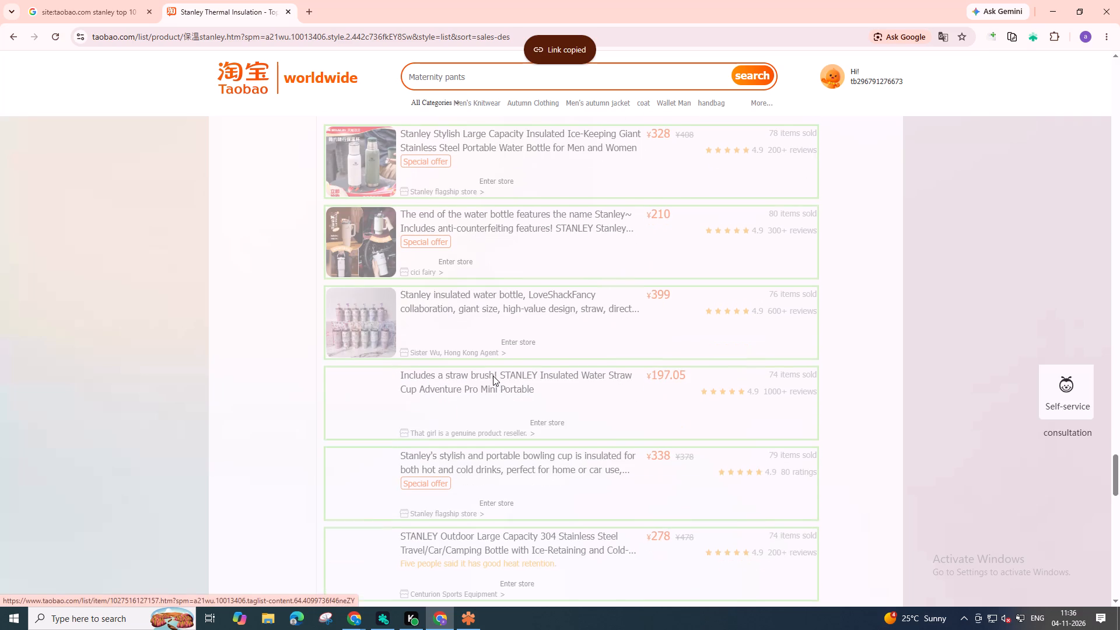
scroll(494, 376, "down", 11)
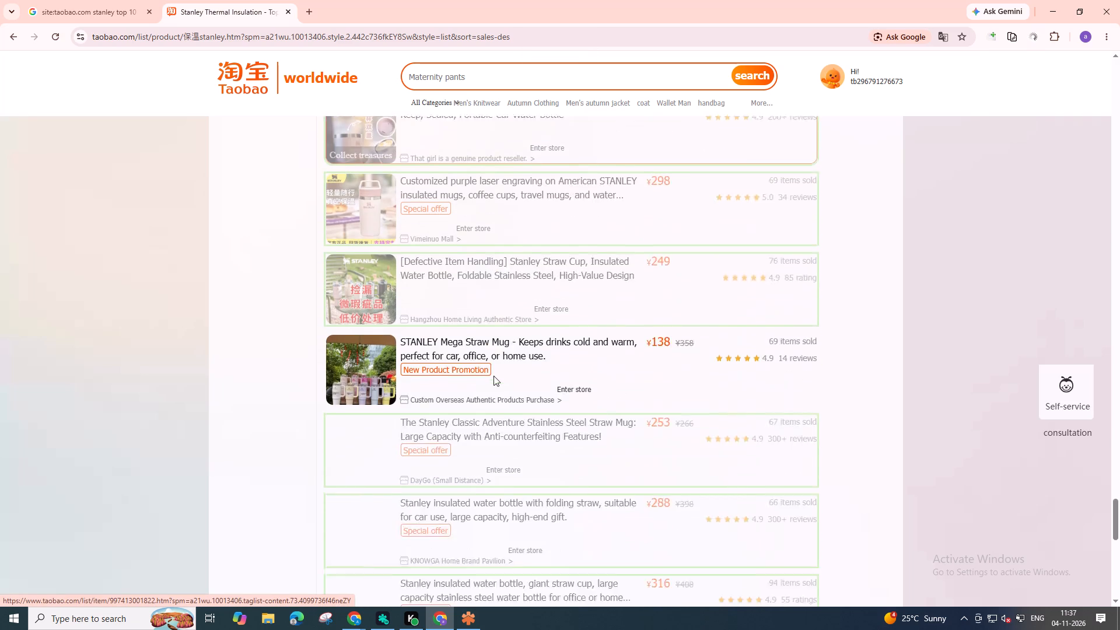
right_click(528, 301)
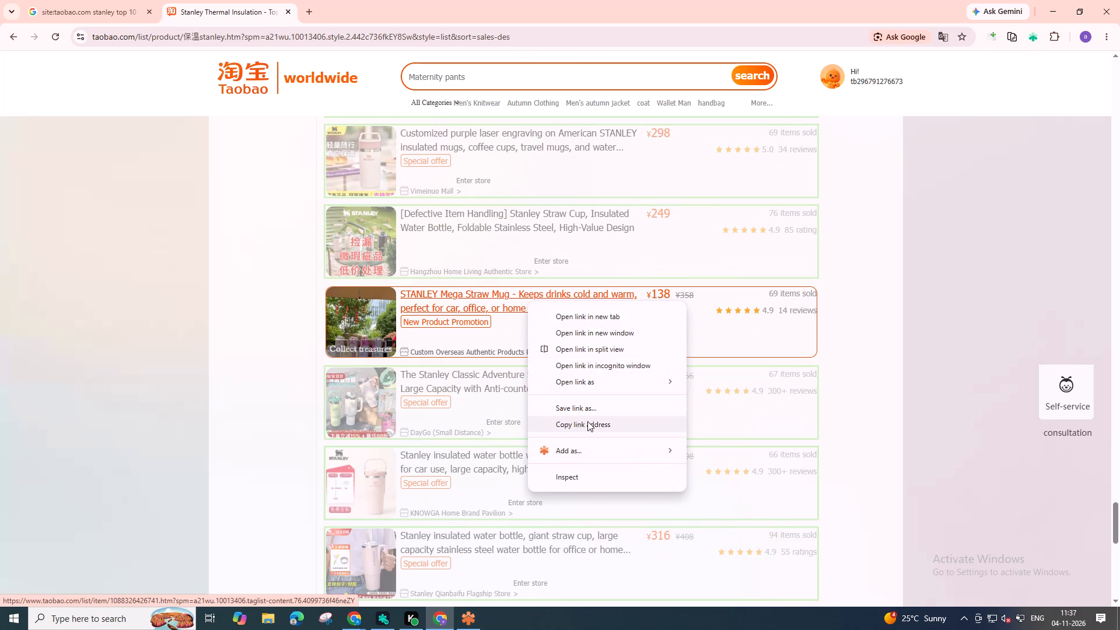
left_click(587, 421)
key("alt+Tab")
left_click(477, 335)
key("ctrl+v")
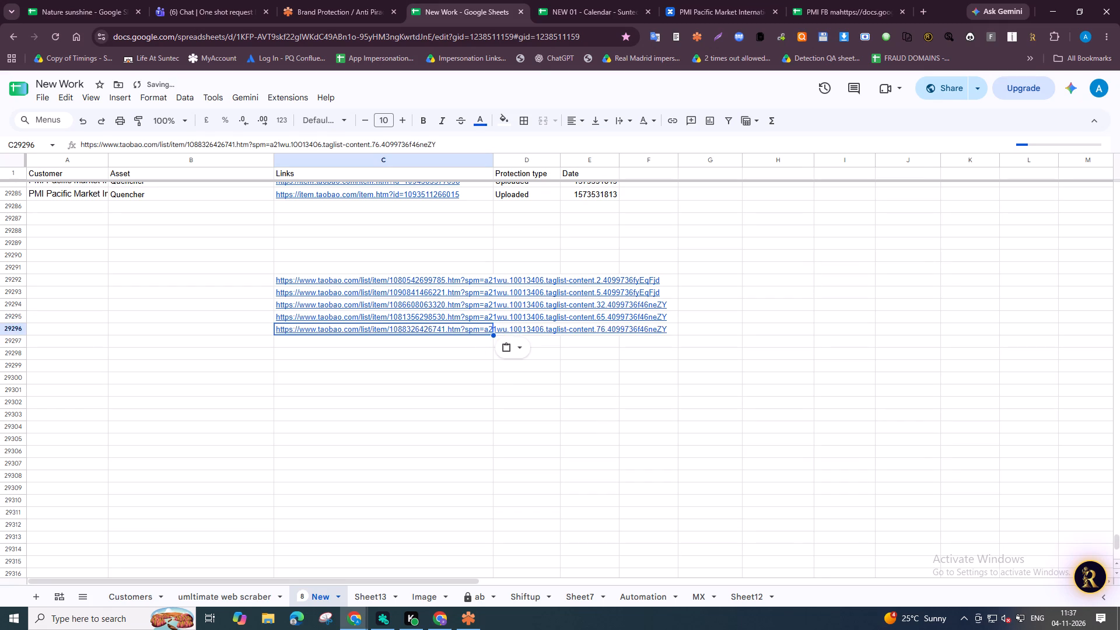
Find the unmarked ¥201 Stanley Quencher H2.0 listing from Stars Overseas Luxury Shopping and log its link in C29297.
key("alt+Tab")
scroll(535, 377, "down", 9)
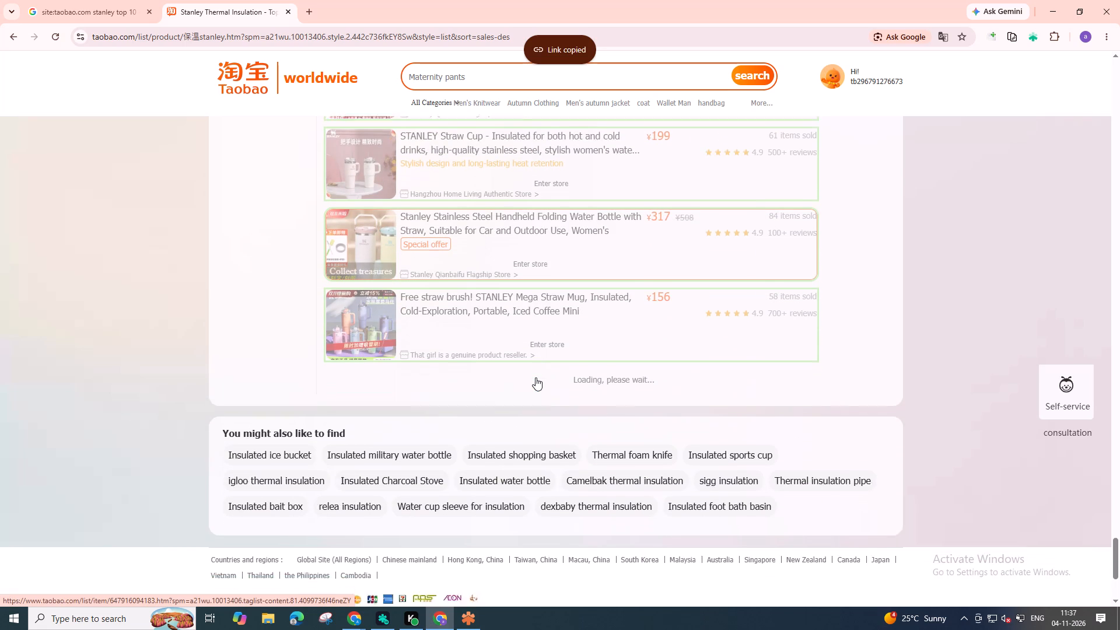
scroll(916, 355, "down", 4)
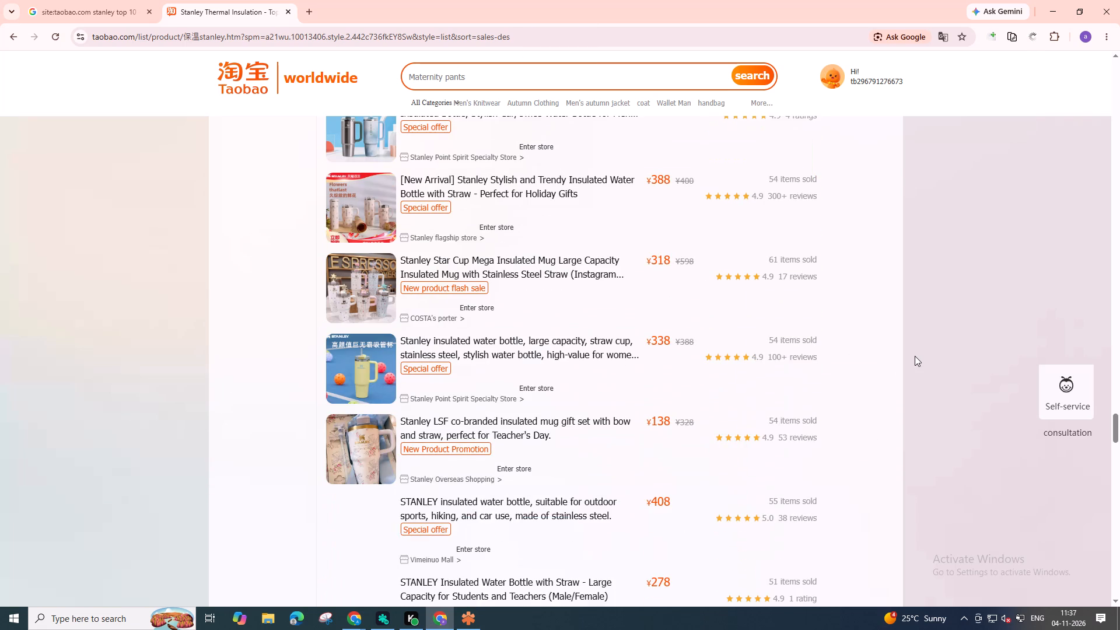
scroll(914, 356, "up", 1)
scroll(833, 353, "down", 4)
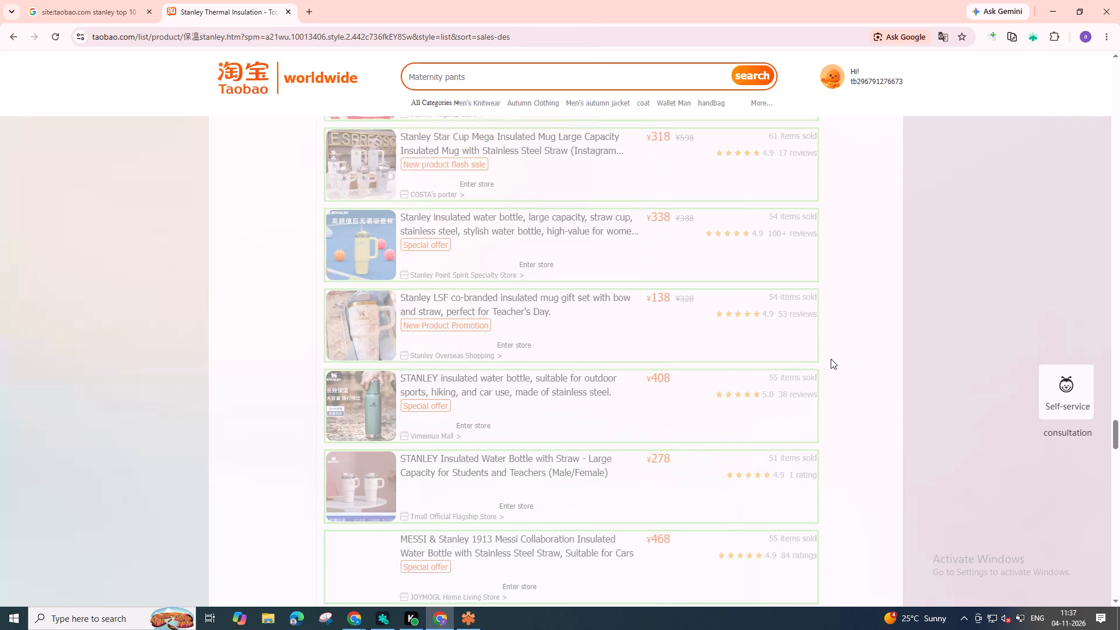
scroll(764, 391, "down", 7)
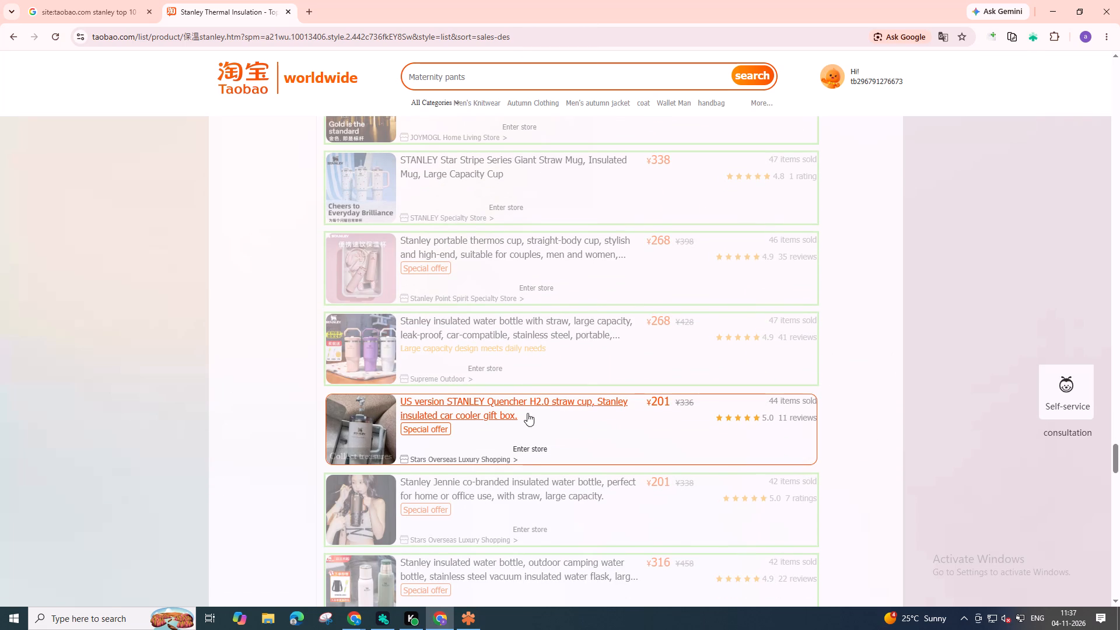
right_click(521, 414)
left_click(621, 534)
key("alt+Tab")
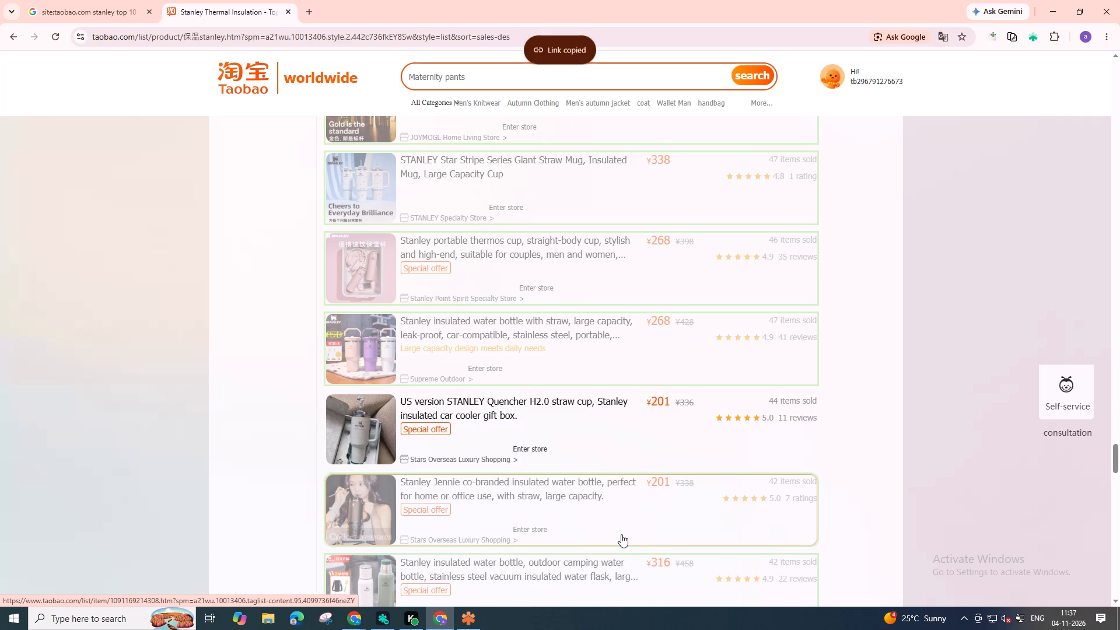
left_click(475, 341)
key("ctrl+v")
Find the unmarked ¥278 Stanley Pro Mega Insulated Mug listing from COSTA's porter and log its link in C29299.
key("alt+Tab")
scroll(582, 365, "down", 4)
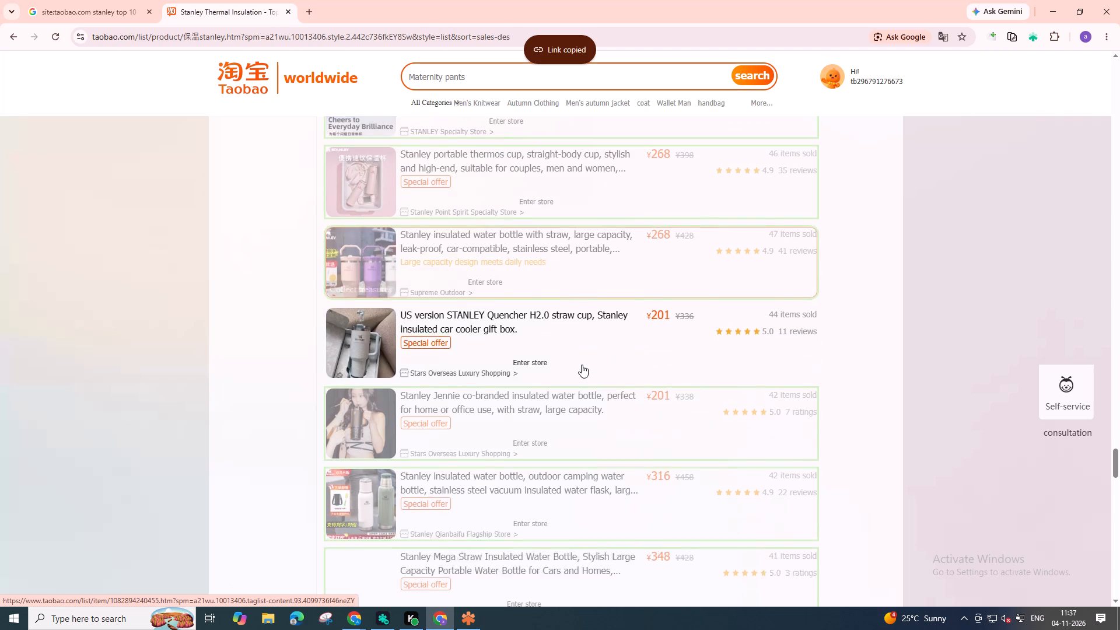
scroll(582, 365, "down", 11)
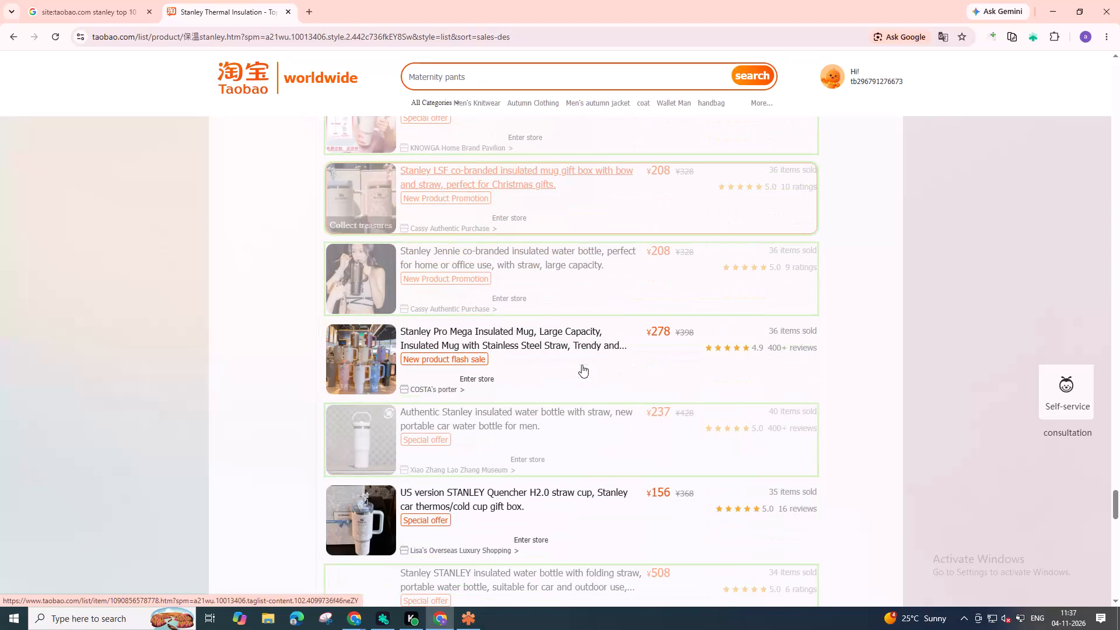
right_click(574, 345)
left_click(682, 471)
key("alt+Tab")
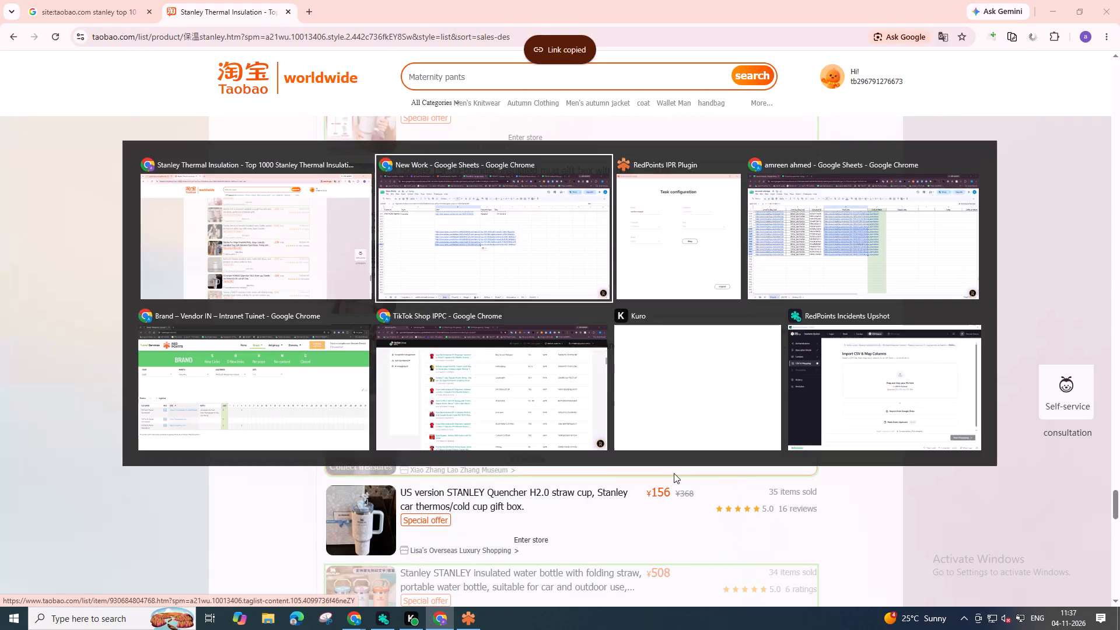
left_click(481, 365)
key("ctrl+v")
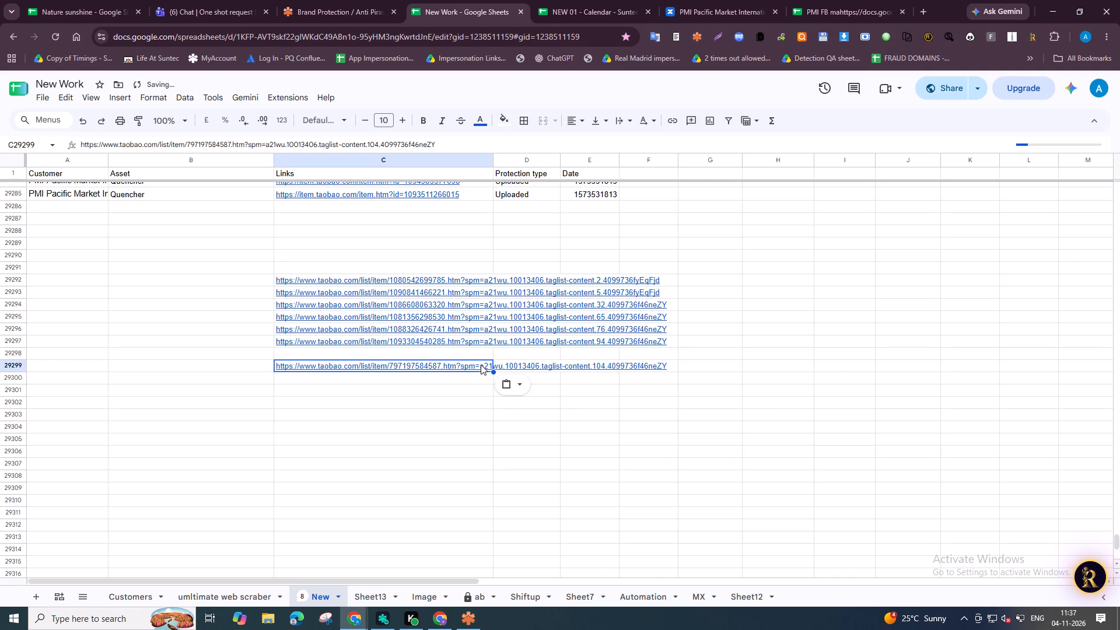
Log the link of the ¥156 Stanley Quencher H2.0 listing from Lisa's Overseas Luxury Shopping in C29298.
key("alt+Tab")
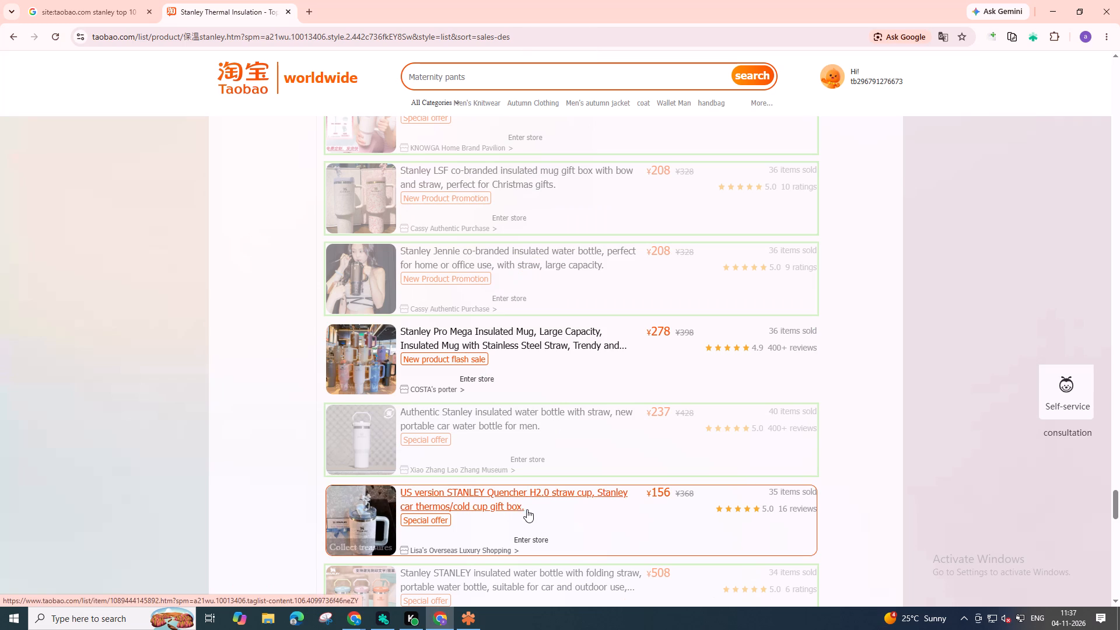
right_click(516, 508)
left_click(593, 441)
key("alt+Tab")
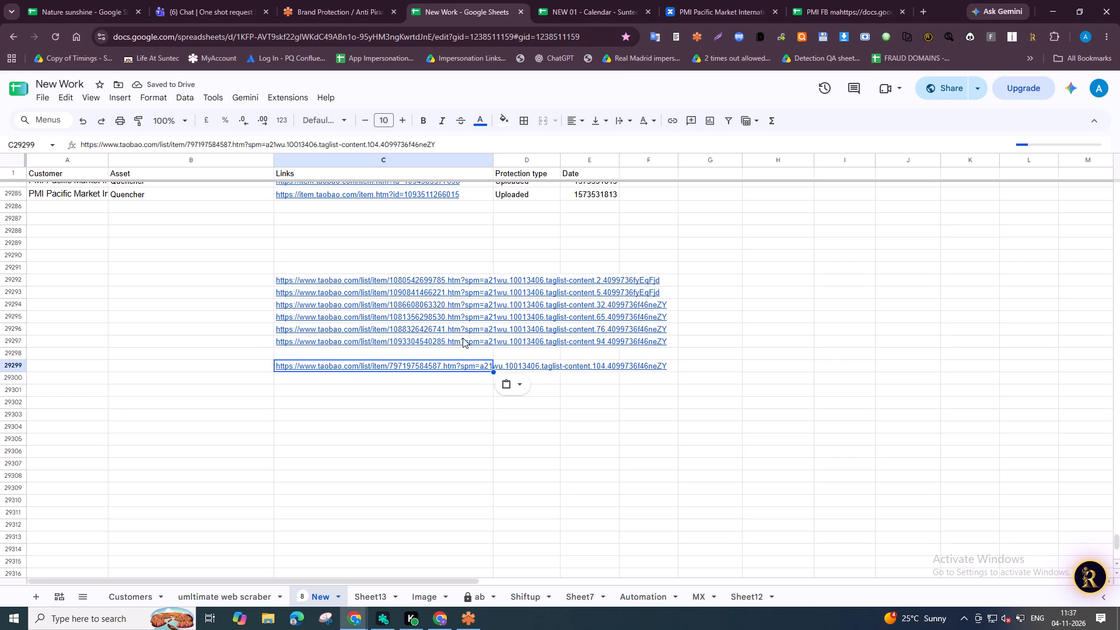
left_click(466, 358)
key("ctrl+v")
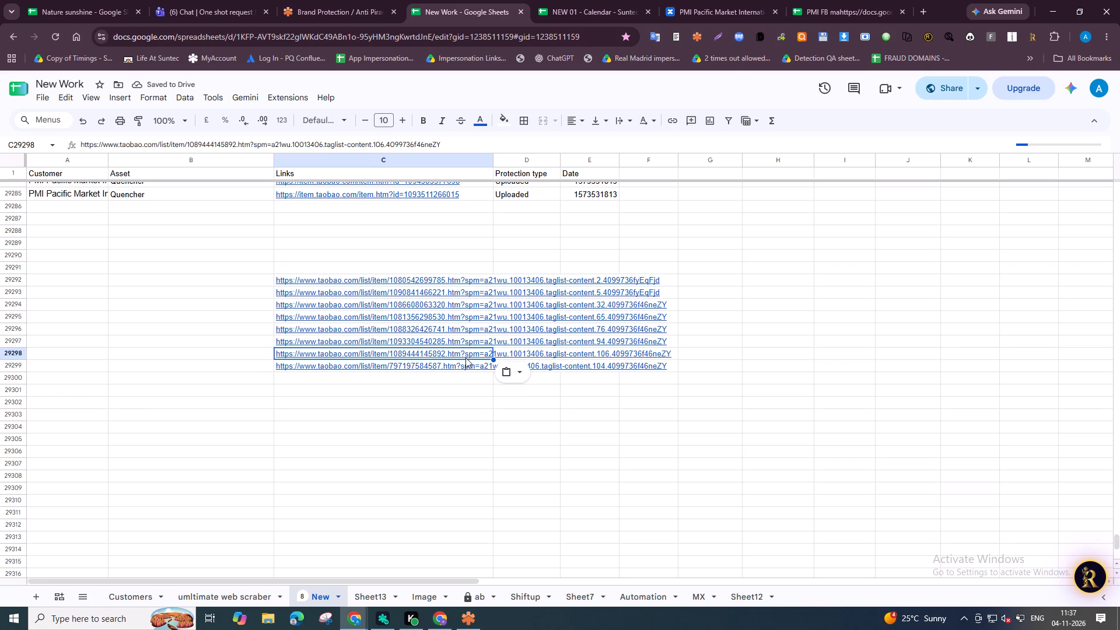
Log the link of the ¥156 Stanley Quencher H2.0 listing from Lisa's Overseas Luxury Shopping again in C29301.
key("alt+Tab")
scroll(466, 358, "down", 3)
right_click(497, 330)
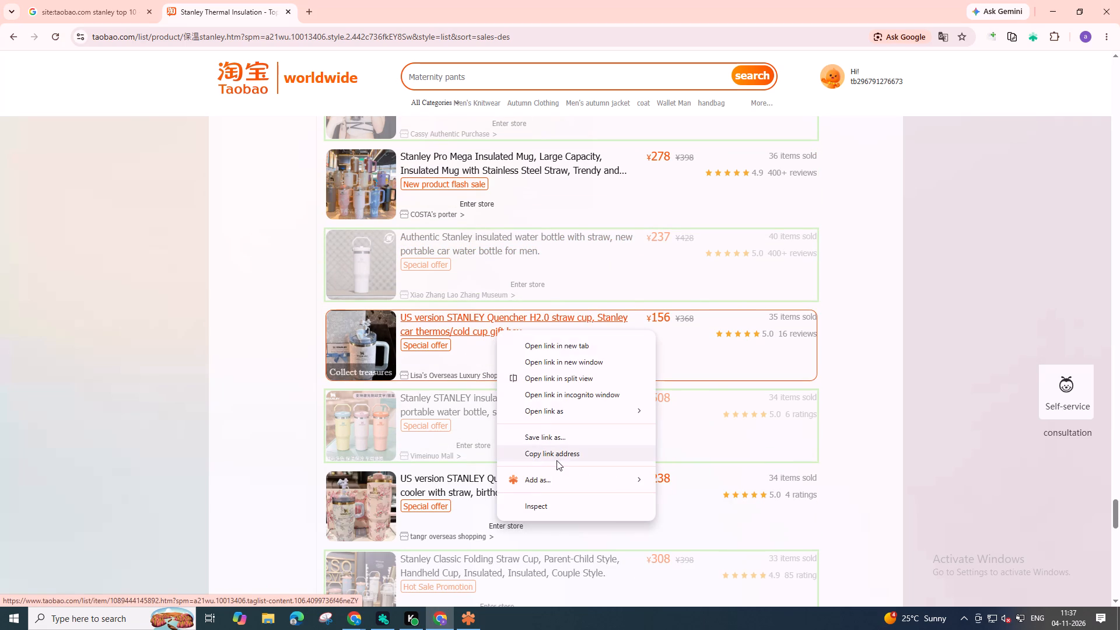
left_click(559, 456)
key("alt+Tab")
left_click(467, 387)
key("ctrl+v")
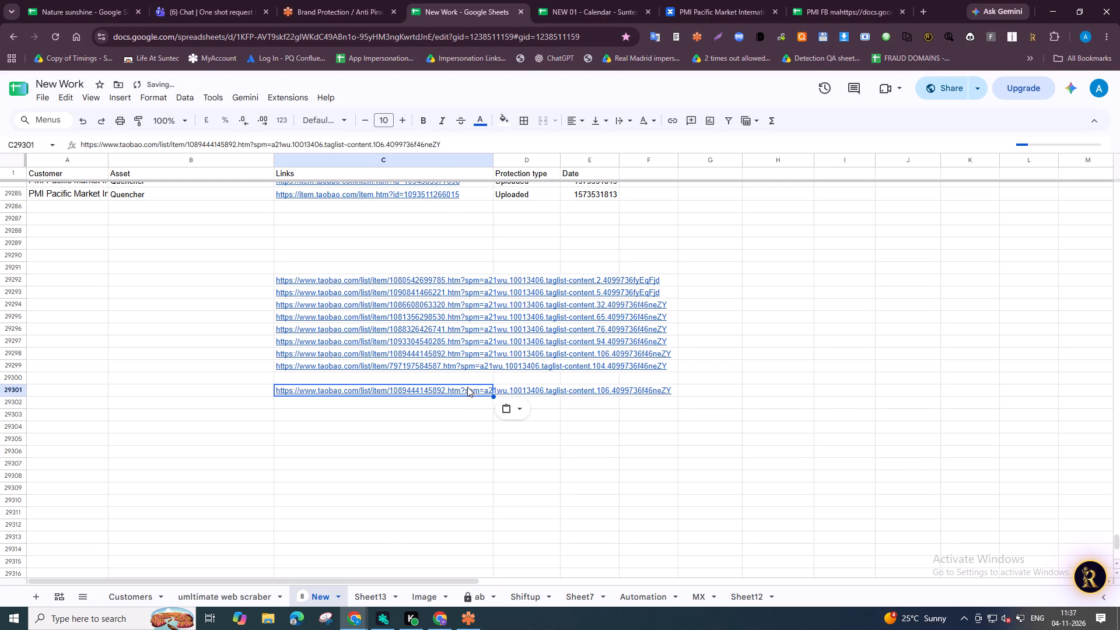
Log the link of the ¥238 Stanley Quencher H2.0 birthday gift set from tangr overseas shopping in C29300.
key("alt+Tab")
right_click(496, 491)
left_click(561, 425)
key("alt+Tab")
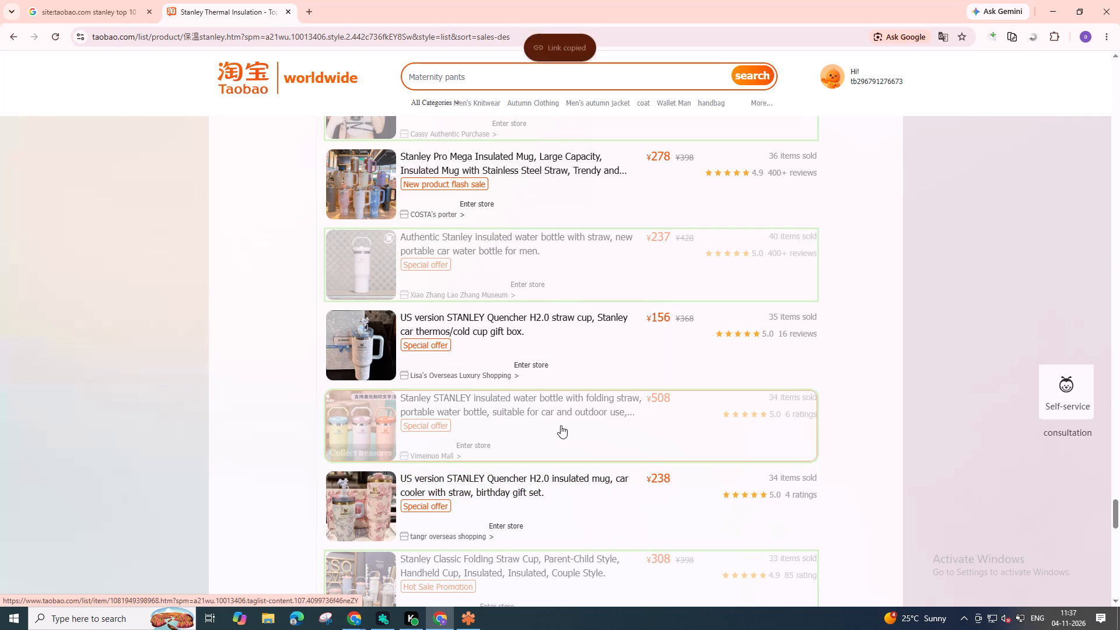
left_click(474, 379)
key("ctrl+v")
Find the unmarked ¥201 LSF co-branded Stanley water bottle from Stars Overseas Luxury Shopping and log its link in C29302.
left_click(475, 408)
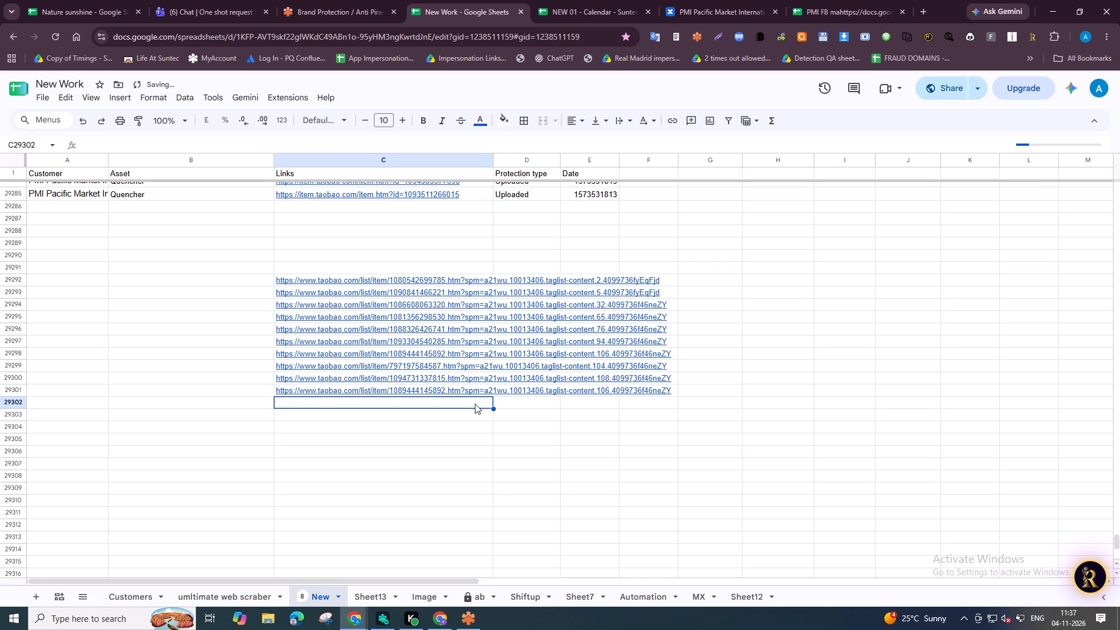
key("alt+Tab")
scroll(478, 401, "down", 5)
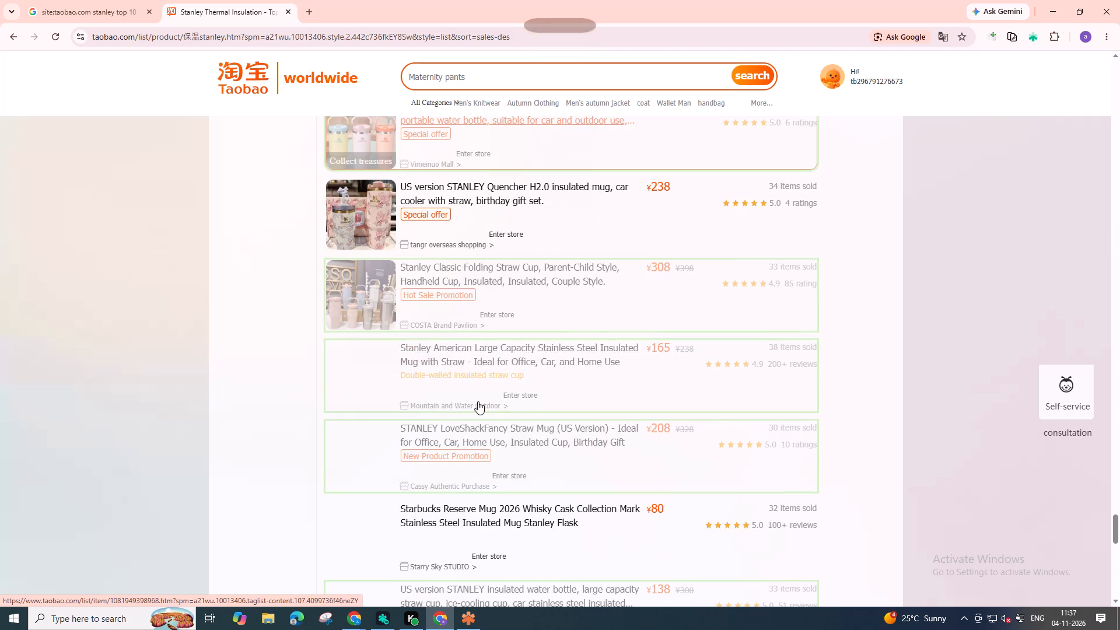
scroll(540, 304, "down", 4)
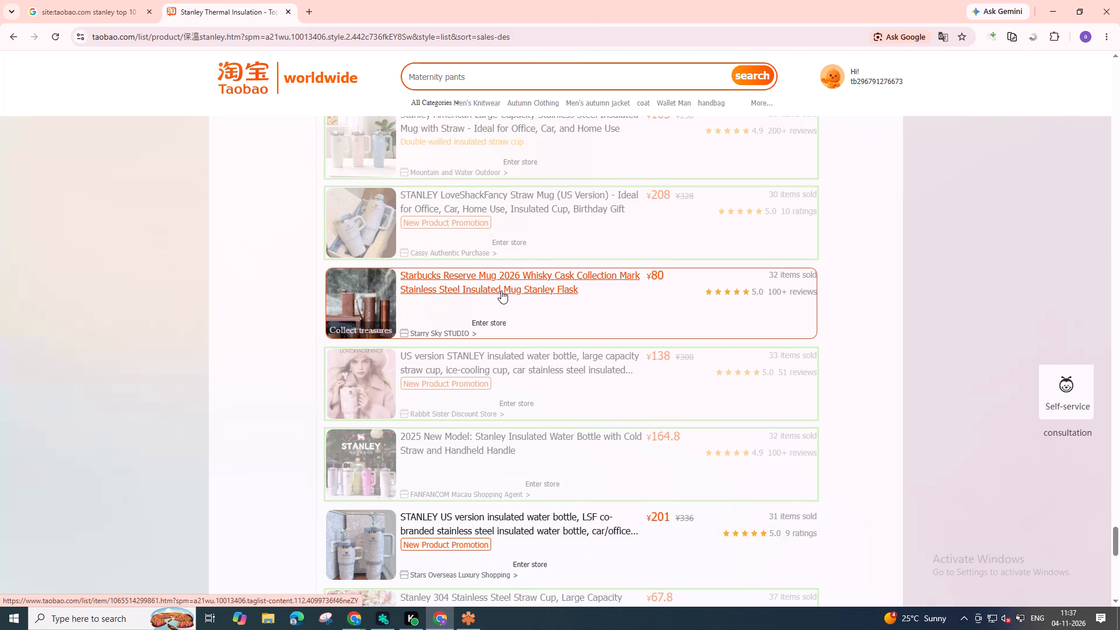
scroll(502, 291, "down", 5)
right_click(557, 239)
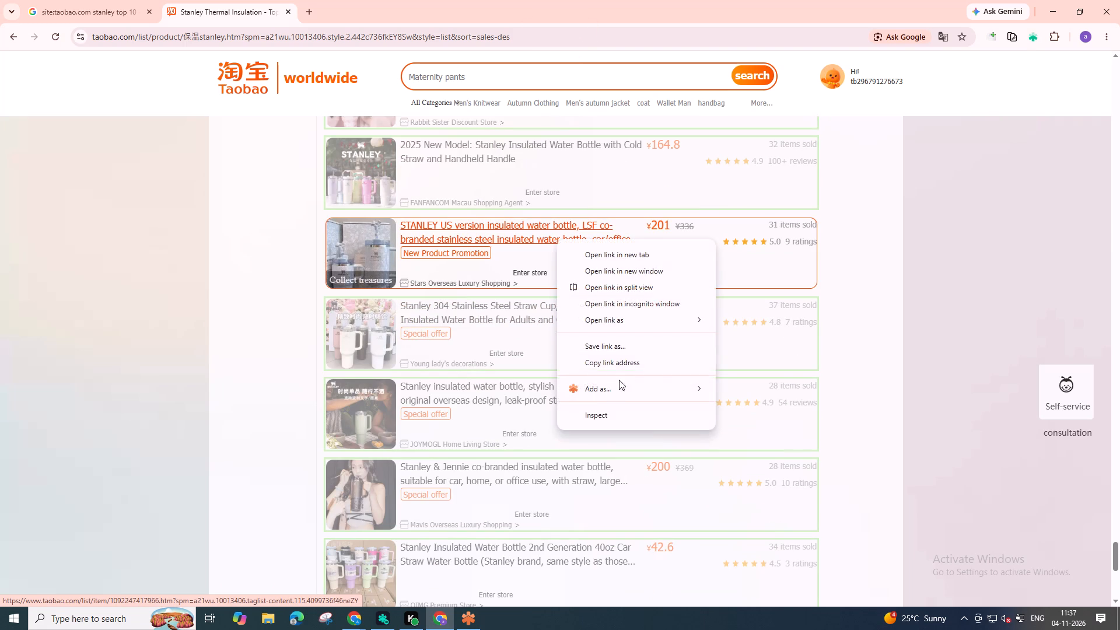
left_click(640, 358)
key("alt+Tab")
key("ctrl+v")
Find the unmarked ¥205 LSF co-branded Stanley water bottle from Danny Authentic Products Purchase and log its link in C29304.
key("alt+Tab")
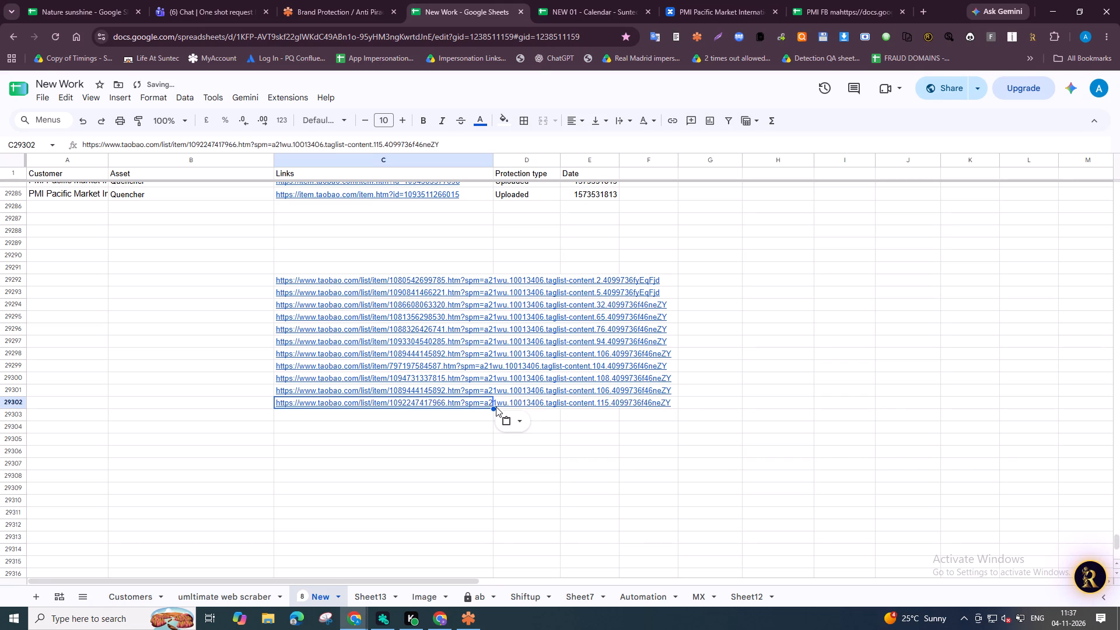
scroll(508, 400, "down", 6)
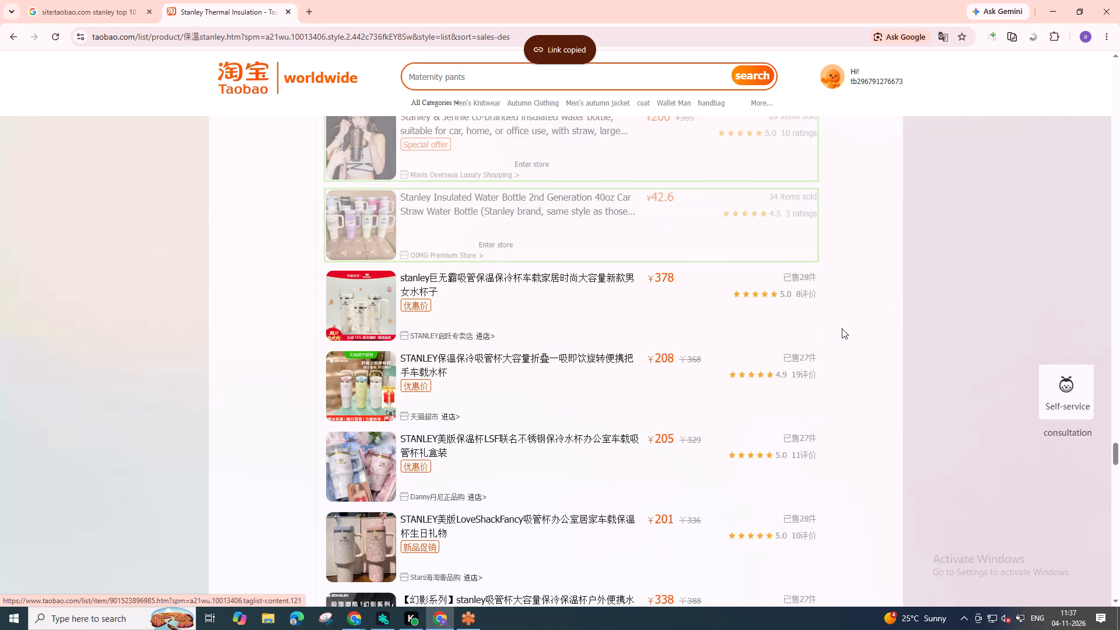
scroll(842, 328, "down", 3)
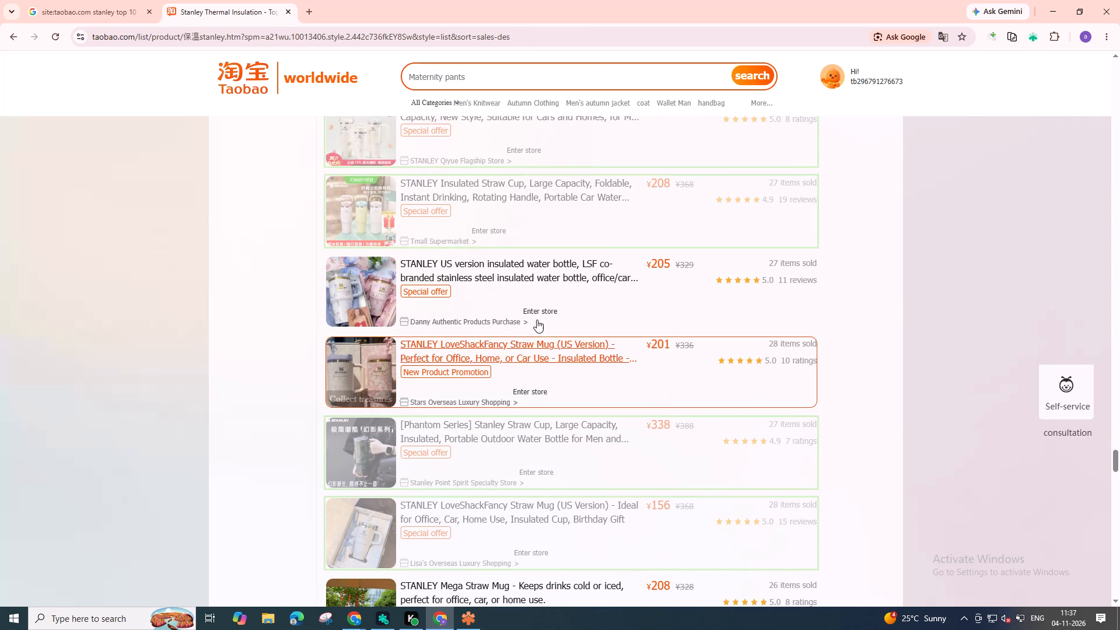
right_click(521, 283)
left_click(582, 404)
key("alt+Tab")
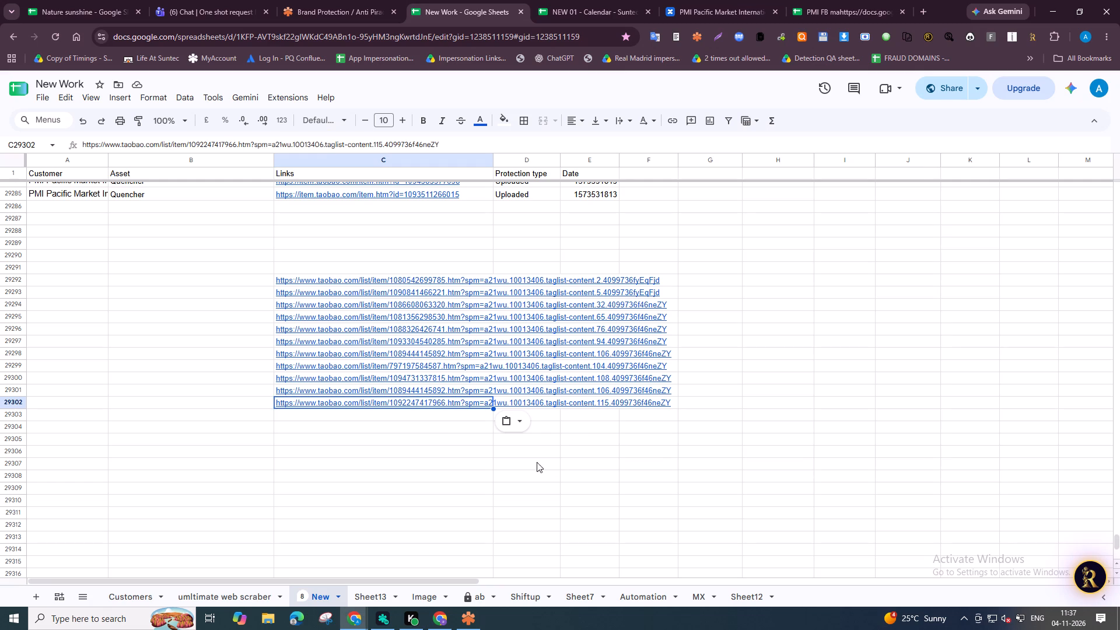
left_click(457, 425)
key("ctrl+v")
Log the link of the ¥201 LoveShackFancy straw mug listing from Stars Overseas Luxury Shopping in C29303.
key("alt+Tab")
right_click(580, 372)
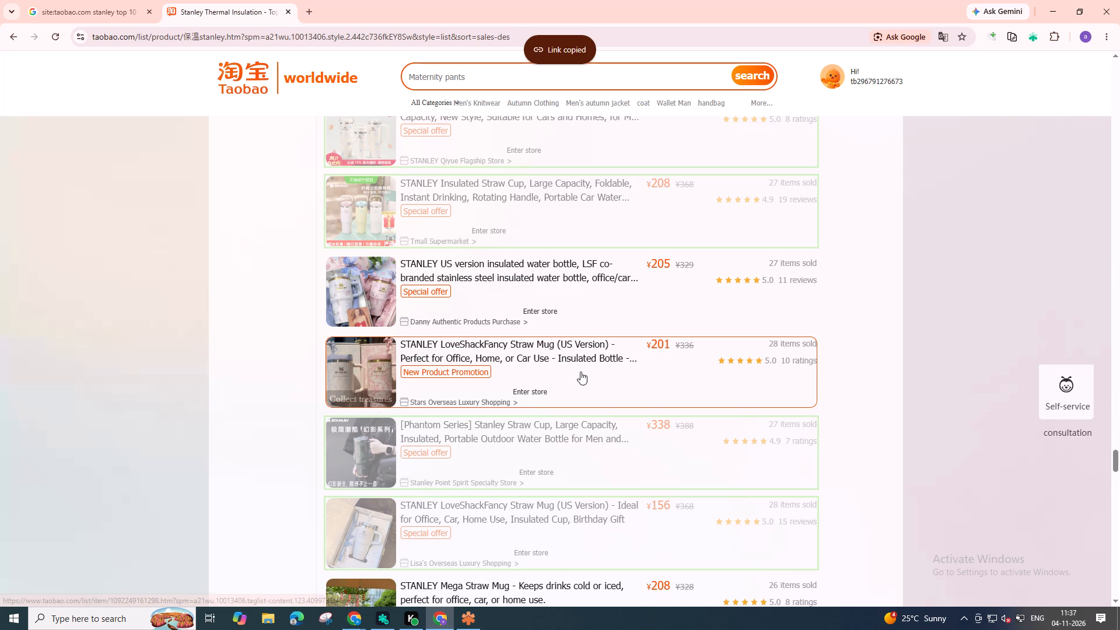
left_click(638, 488)
key("alt+Tab")
left_click(482, 415)
key("ctrl+v")
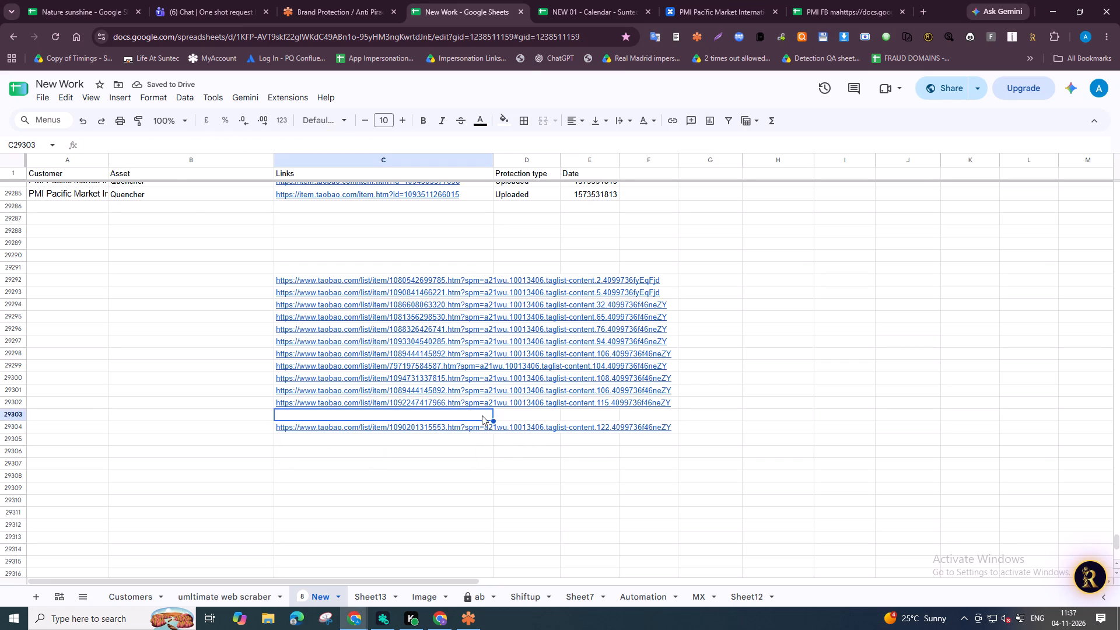
Find the unmarked ¥208 Stanley Mega Straw Mug from Cassy Authentic Purchase and log its link in C29306.
key("alt+Tab")
scroll(566, 404, "down", 5)
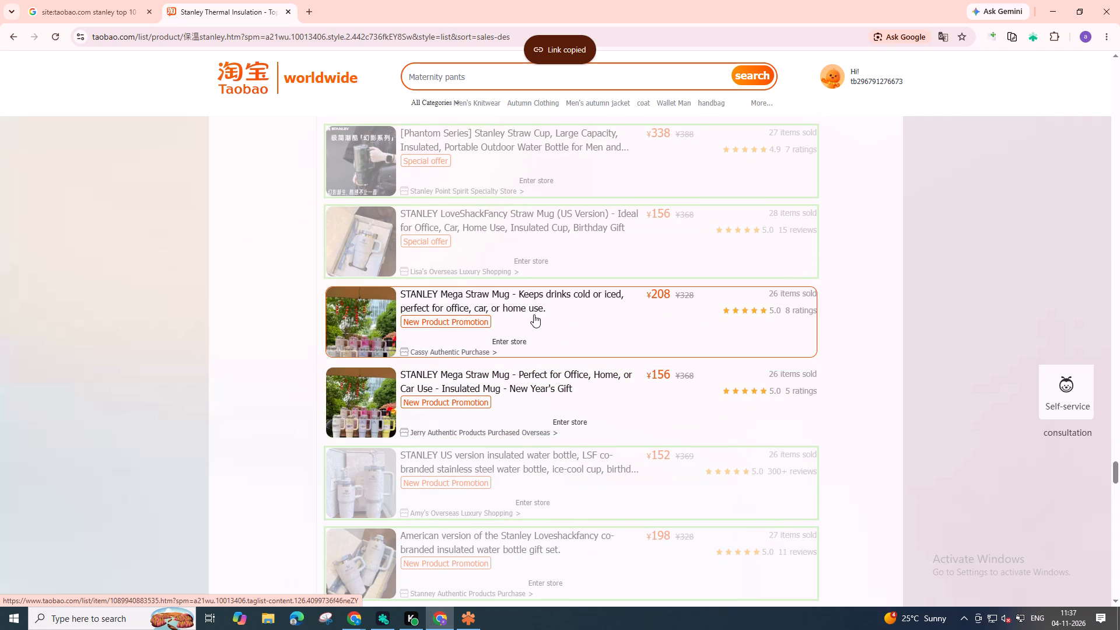
right_click(534, 311)
left_click(596, 435)
key("alt+Tab")
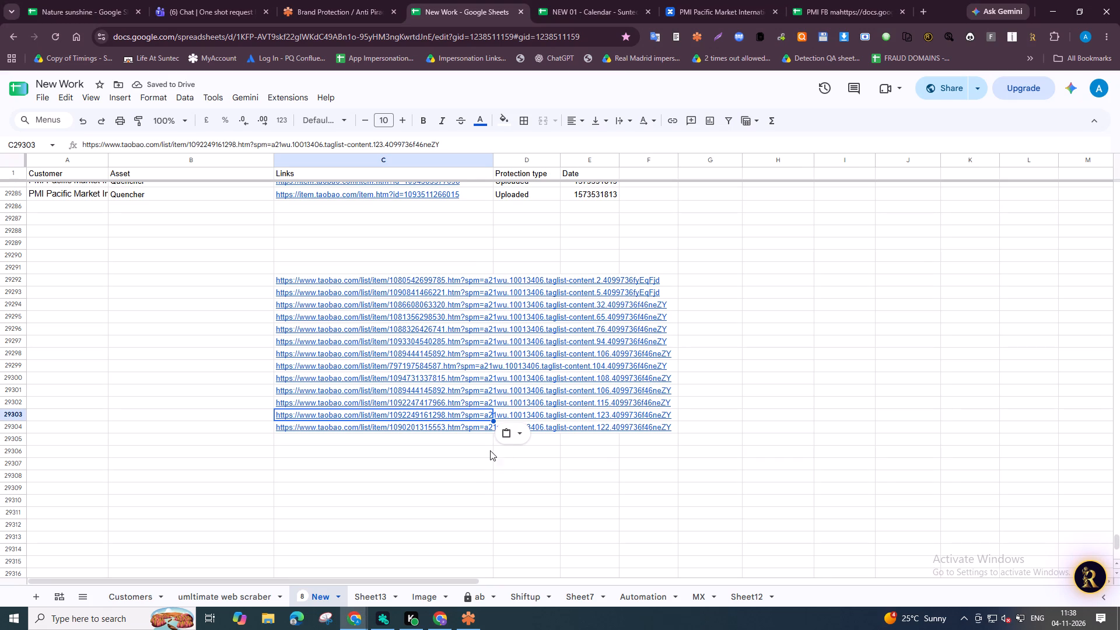
left_click(490, 447)
key("ctrl+v")
Log the link of the ¥156 Stanley Mega Straw Mug from Jerry Authentic Products Purchased Overseas in C29305.
key("alt+Tab")
right_click(549, 390)
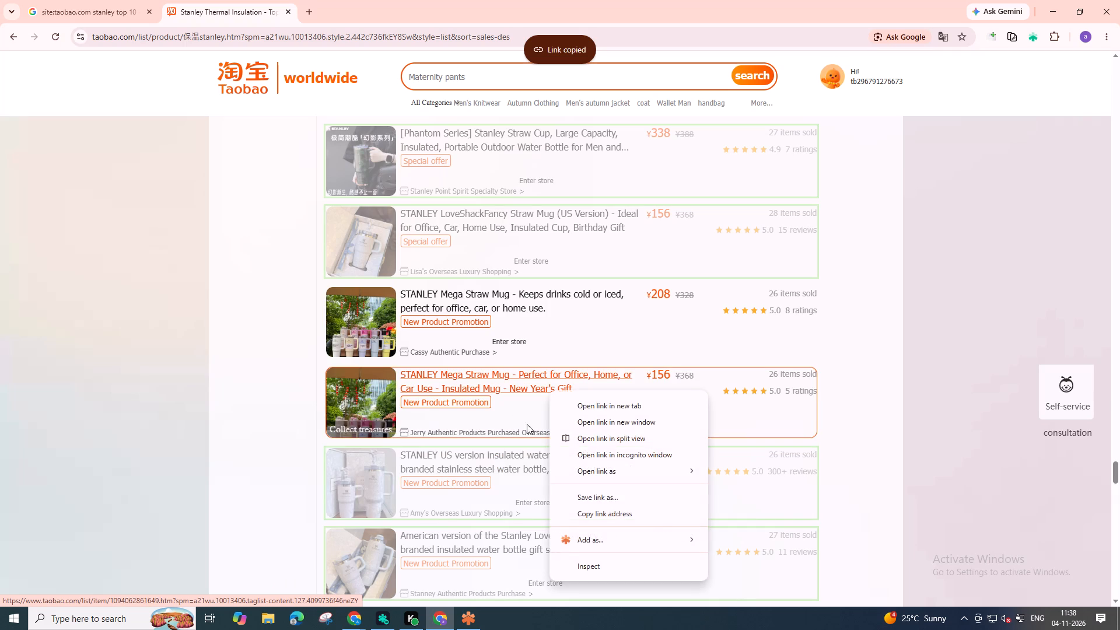
left_click(639, 506)
key("alt+Tab")
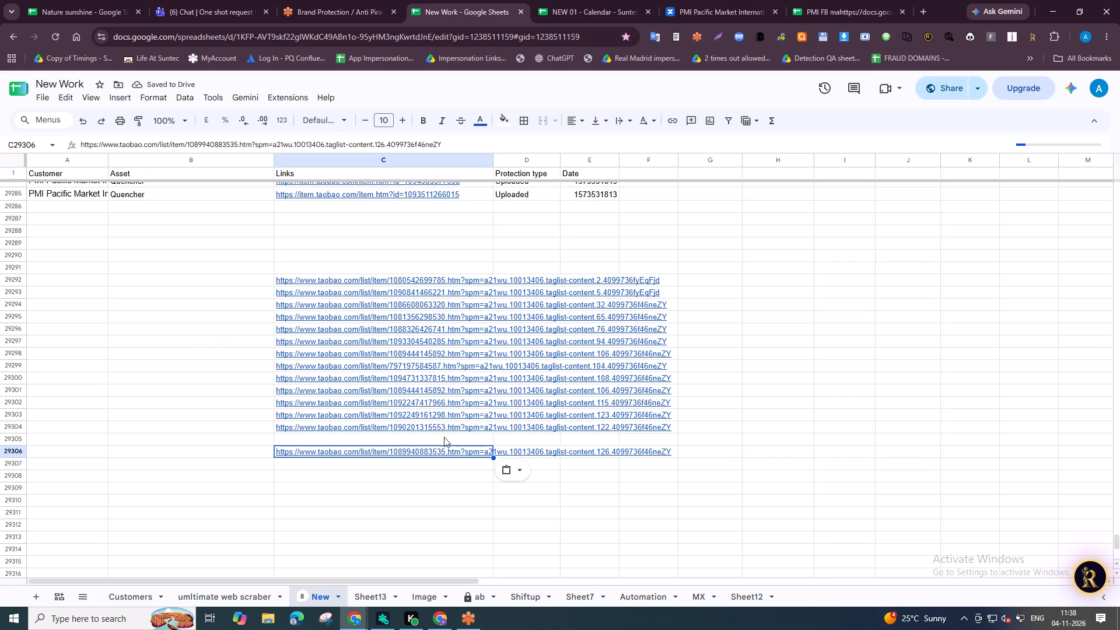
left_click(445, 442)
key("ctrl+v")
Find the unmarked ¥205 Stanley Quencher H2.0 gift box from Danny Authentic Products Purchase and log its link in C29310.
left_click(444, 499)
key("alt+Tab")
scroll(494, 401, "down", 6)
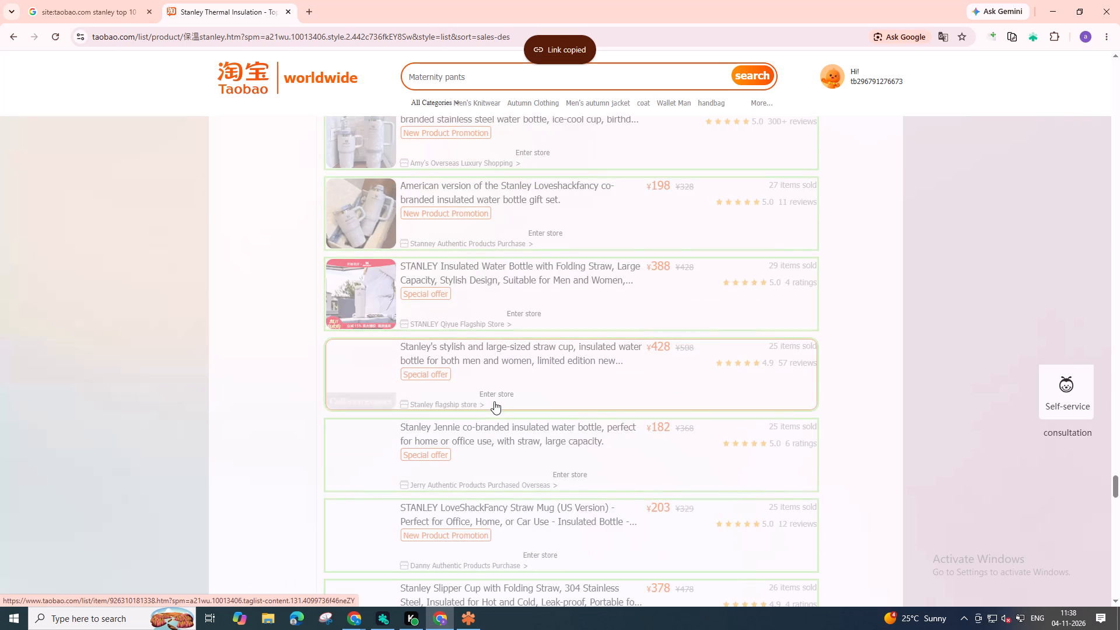
scroll(494, 401, "down", 12)
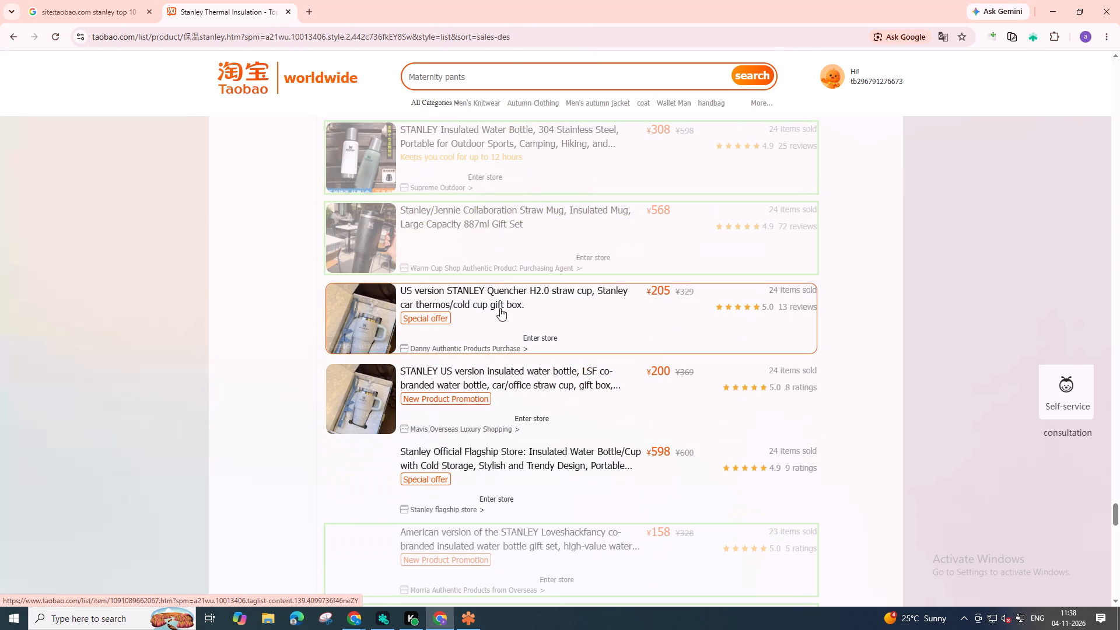
right_click(500, 308)
left_click(540, 429)
key("alt+Tab")
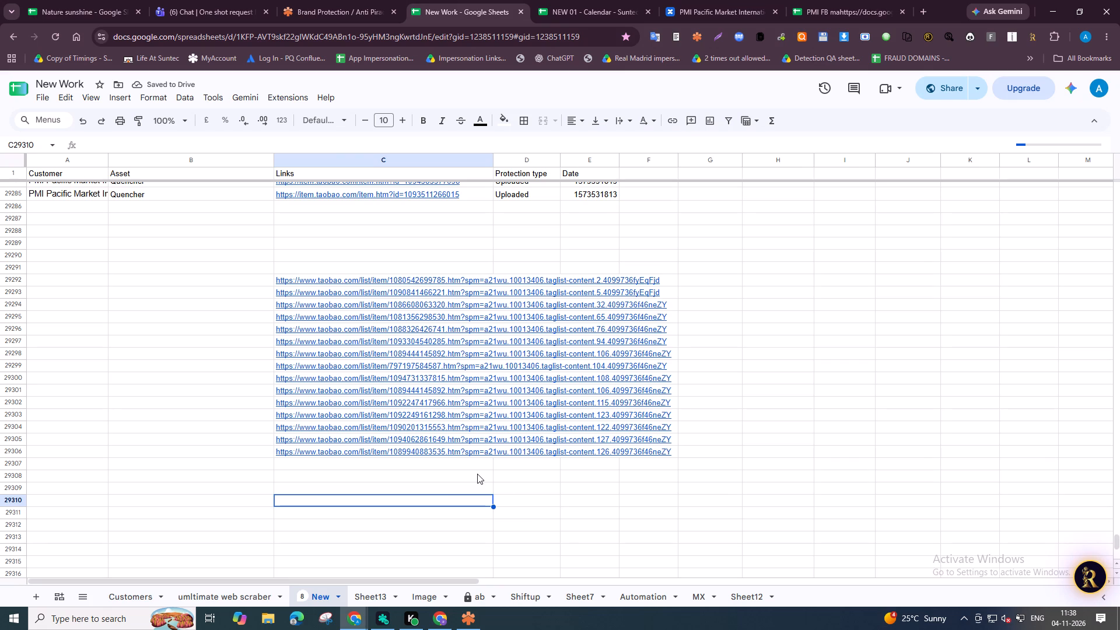
key("ctrl+v")
Log the link of the ¥200 LSF co-branded Stanley water bottle from Mavis Overseas Luxury Shopping in C29309.
key("alt+Tab")
right_click(544, 382)
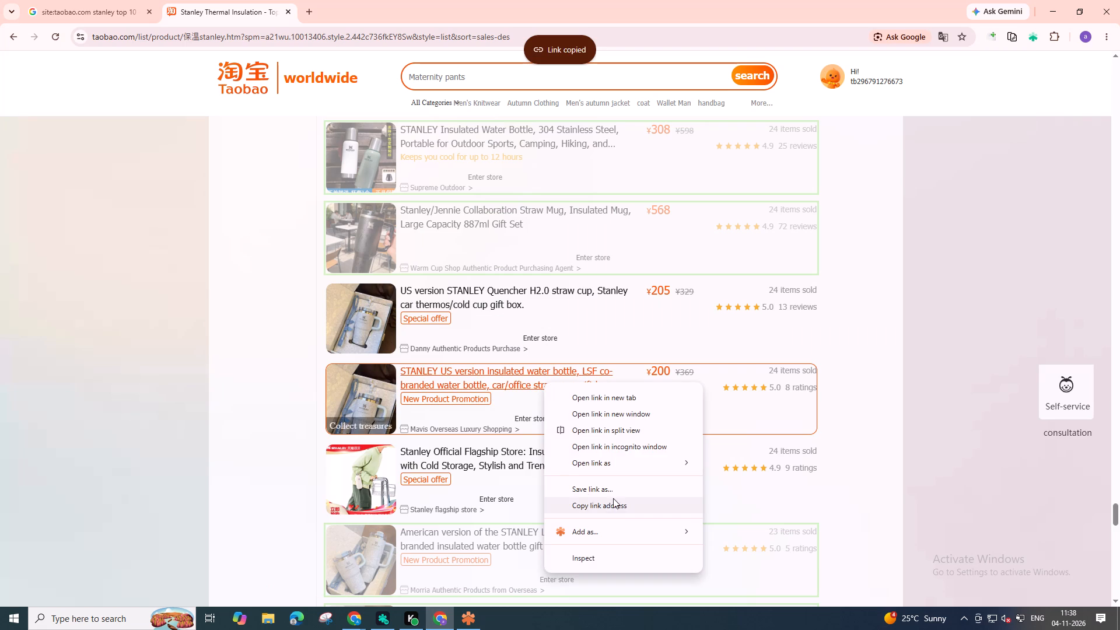
left_click(617, 506)
key("alt+Tab")
left_click(482, 488)
key("ctrl+v")
Find the unmarked ¥152 LoveShackFancy straw mug from Lilly's overseas online shopping store and log its link in C29307.
key("alt+Tab")
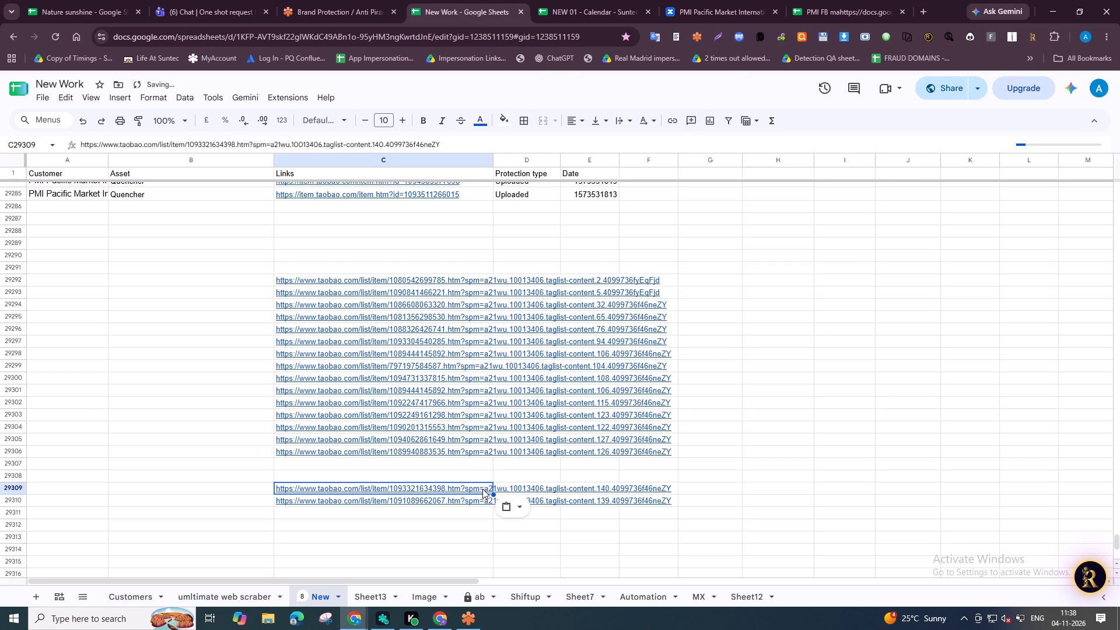
scroll(738, 430, "down", 7)
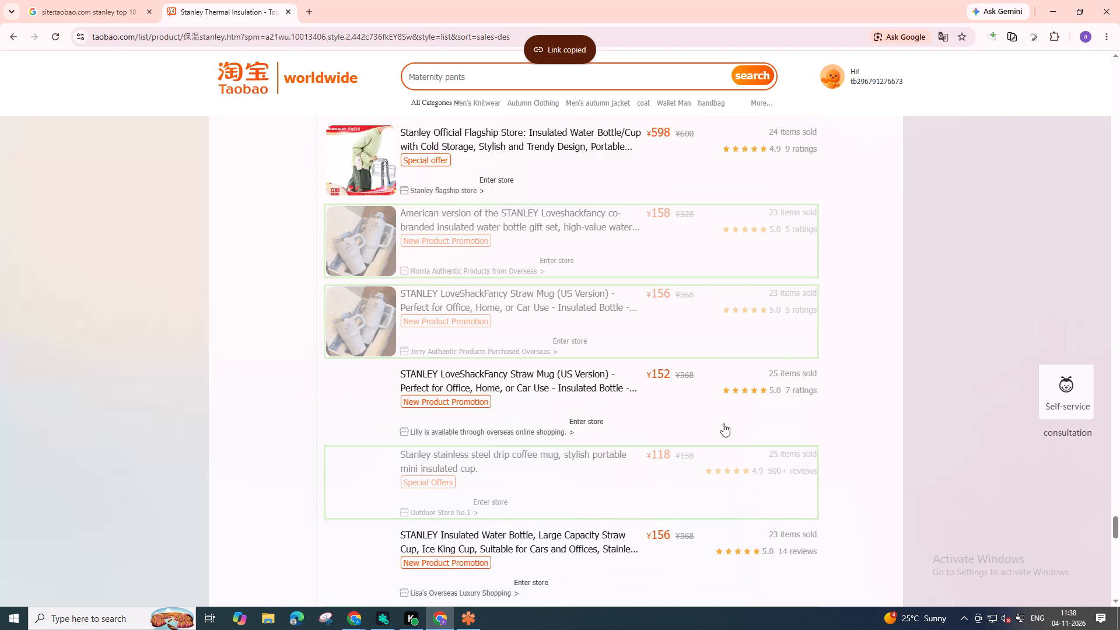
right_click(561, 294)
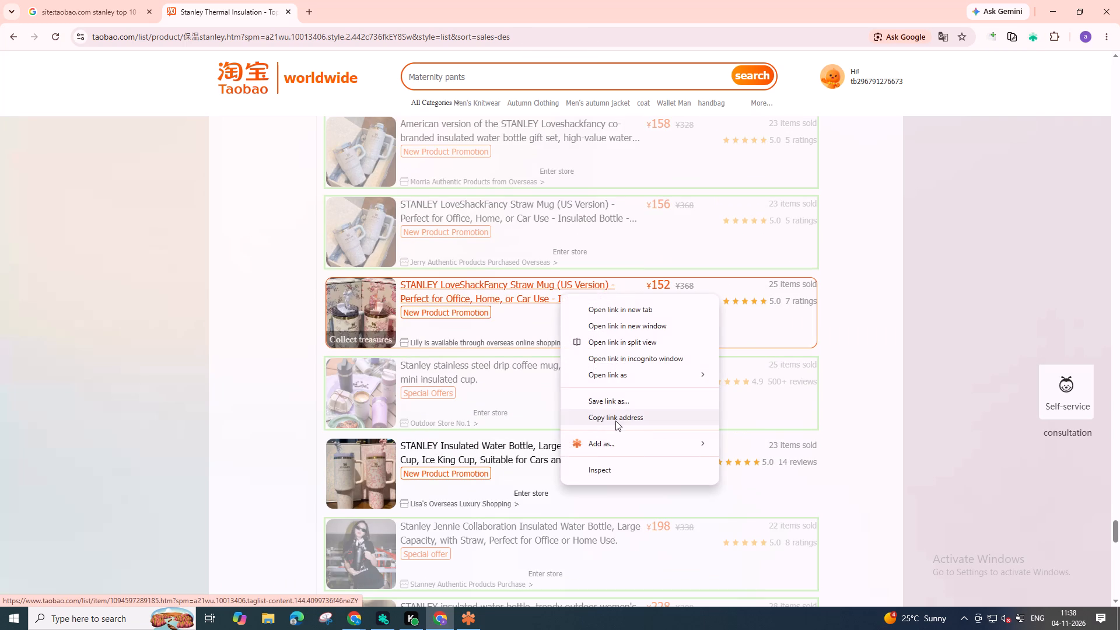
left_click(615, 421)
key("alt+Tab")
left_click(457, 470)
key("ctrl+v")
Log the link of the ¥156 Stanley Ice King Cup listing from Lisa's Overseas Luxury Shopping in C29308.
key("alt+Tab")
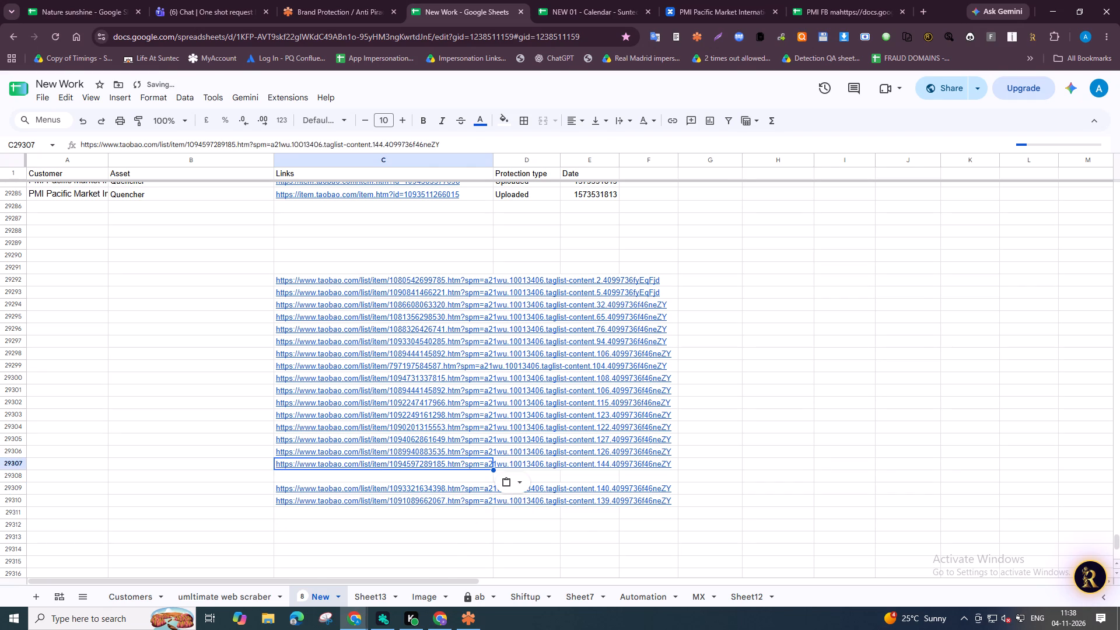
right_click(556, 451)
left_click(675, 383)
key("alt+Tab")
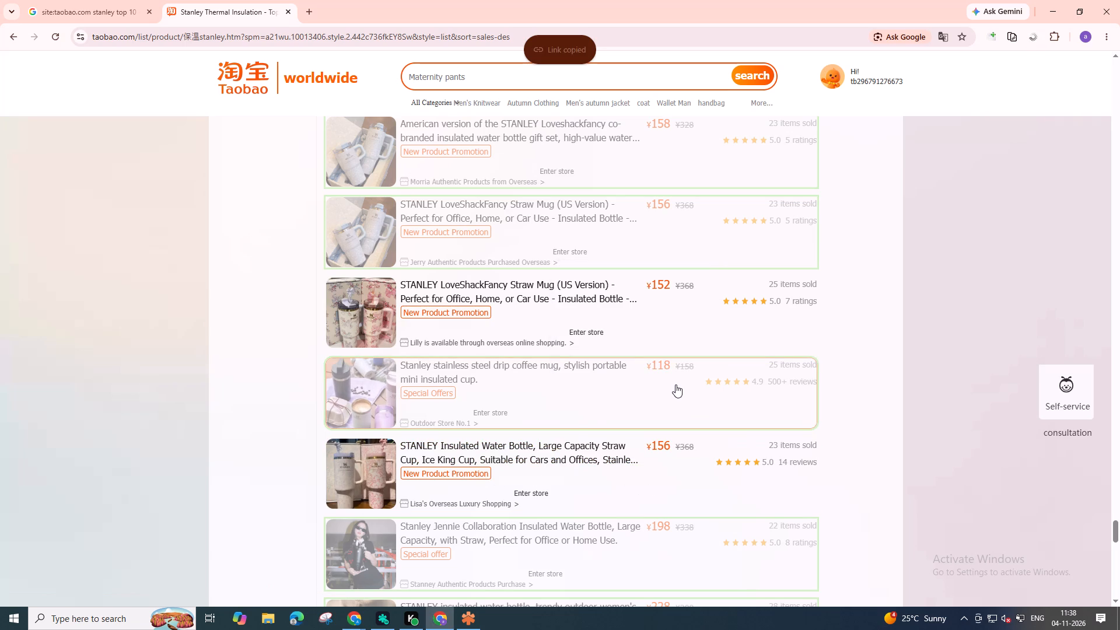
left_click(467, 478)
key("ctrl+v")
Find the unmarked ¥198 US version Stanley Quencher straw mug from Stanney Authentic Products Purchase and log its link in C29311.
key("alt+Tab")
scroll(512, 410, "down", 12)
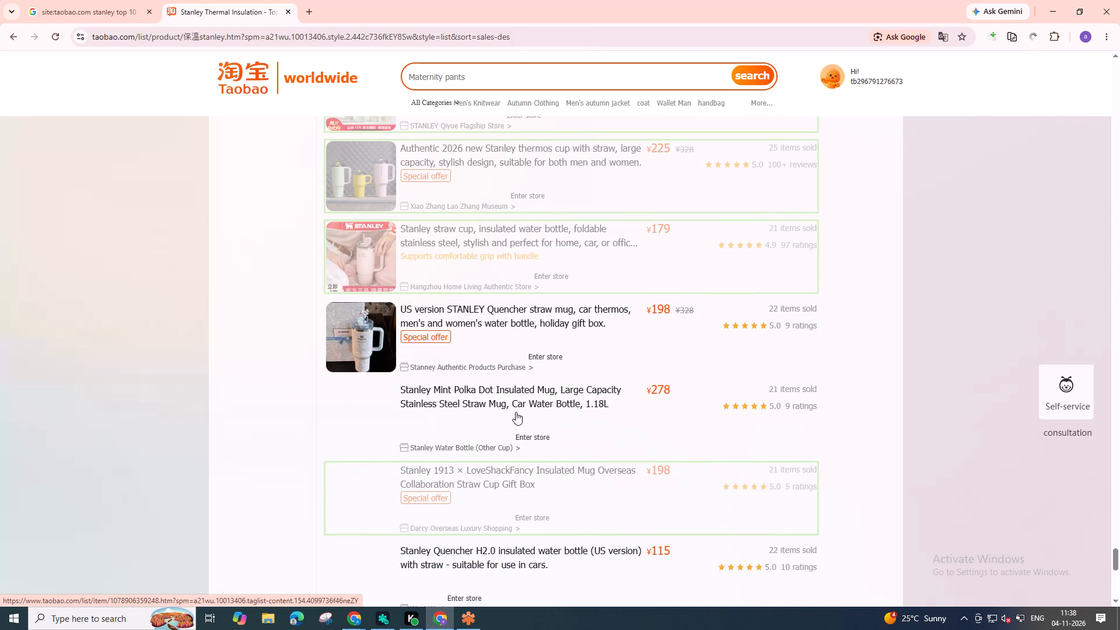
right_click(515, 320)
left_click(561, 440)
key("alt+Tab")
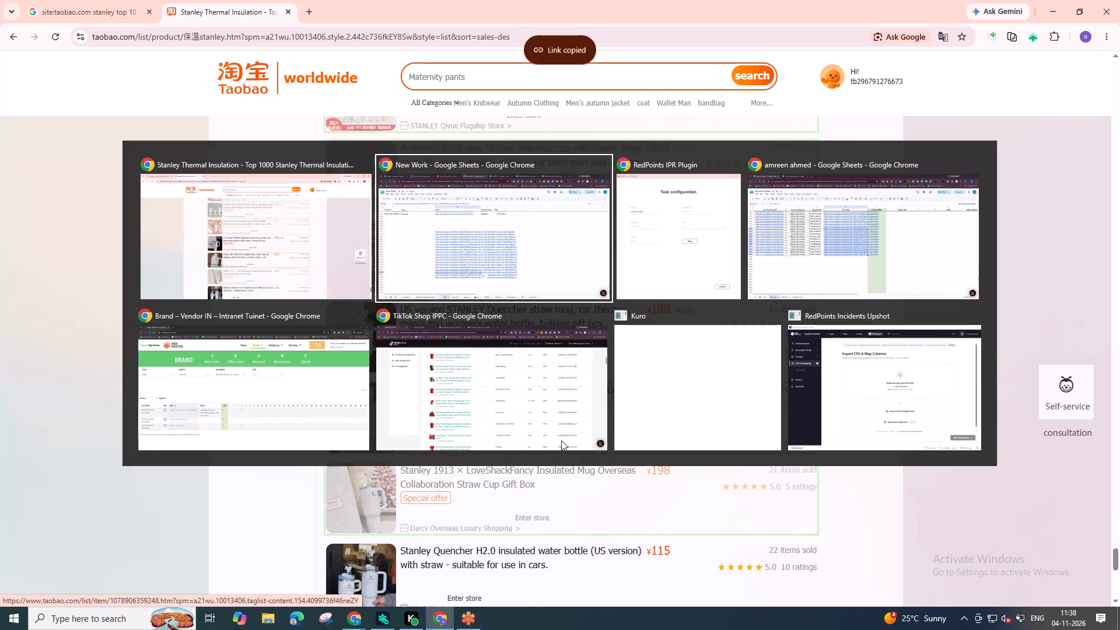
left_click(454, 509)
left_click(454, 519)
key("ctrl+v")
Log the link of the ¥278 Stanley Mint Polka Dot insulated mug from Stanley Water Bottle (Other Cup) in C29313.
key("alt+Tab")
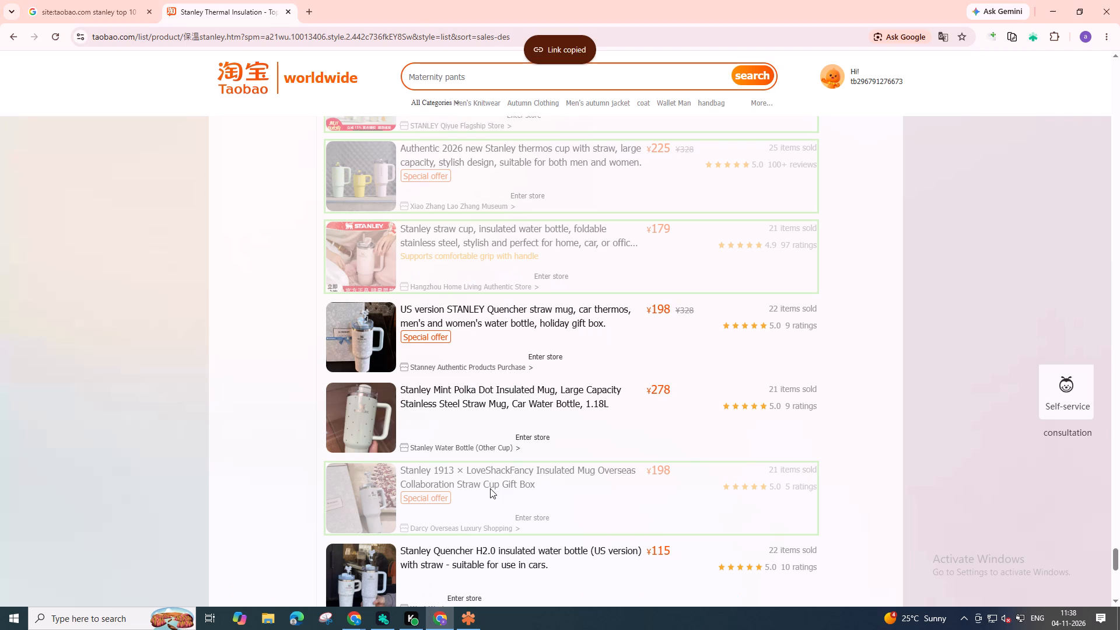
right_click(540, 389)
right_click(458, 398)
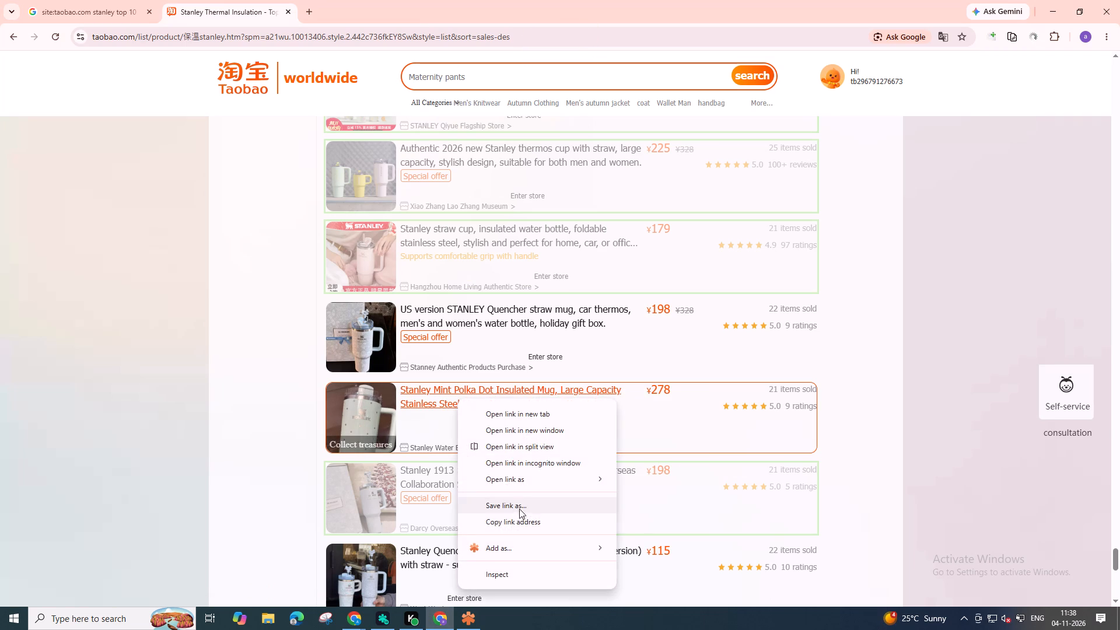
left_click(521, 514)
key("alt+Tab")
left_click(466, 540)
key("ctrl+v")
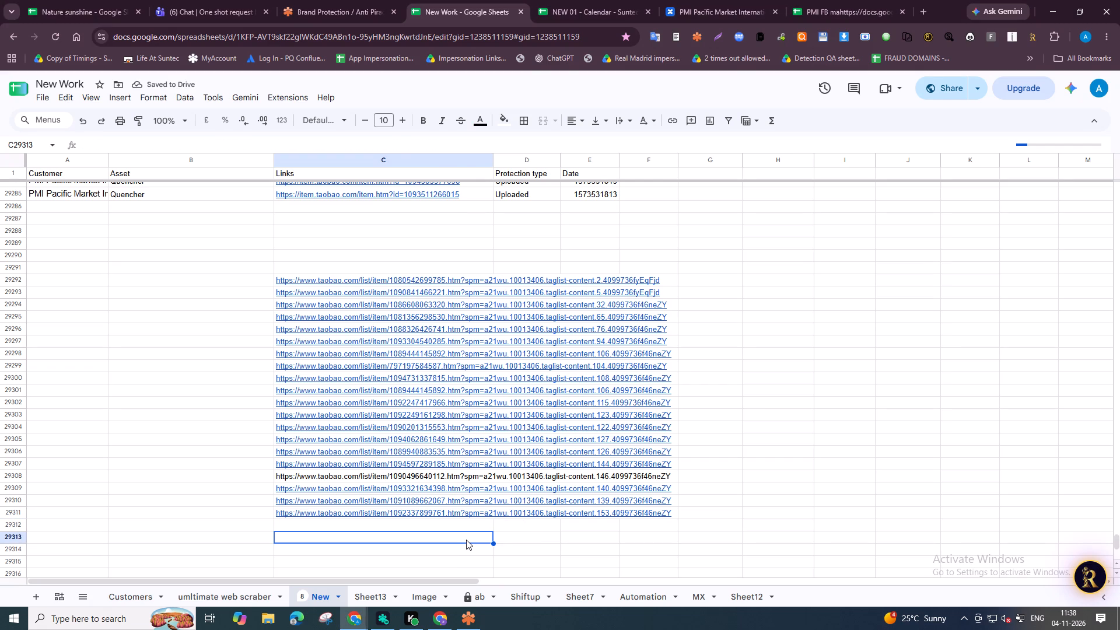
Log the link of the ¥115 Stanley Quencher H2.0 insulated water bottle from Want Want in C29312.
key("alt+Tab")
right_click(466, 561)
left_click(542, 496)
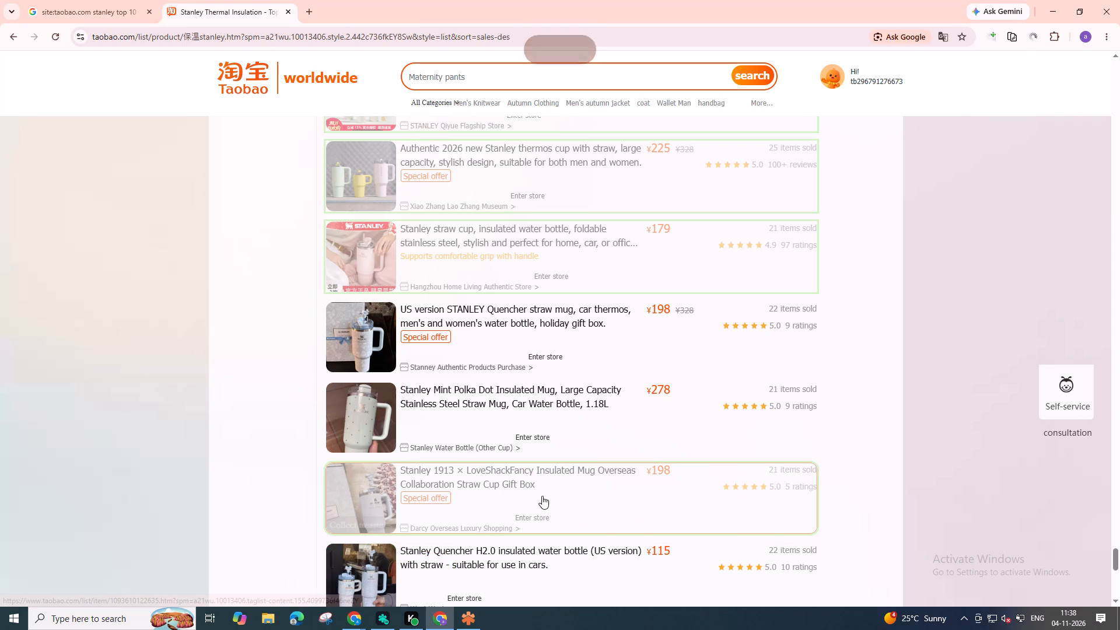
key("alt+Tab")
left_click(479, 524)
key("ctrl+v")
Continue down the Taobao listings and complete the slider verification to keep access to the results.
key("alt+Tab")
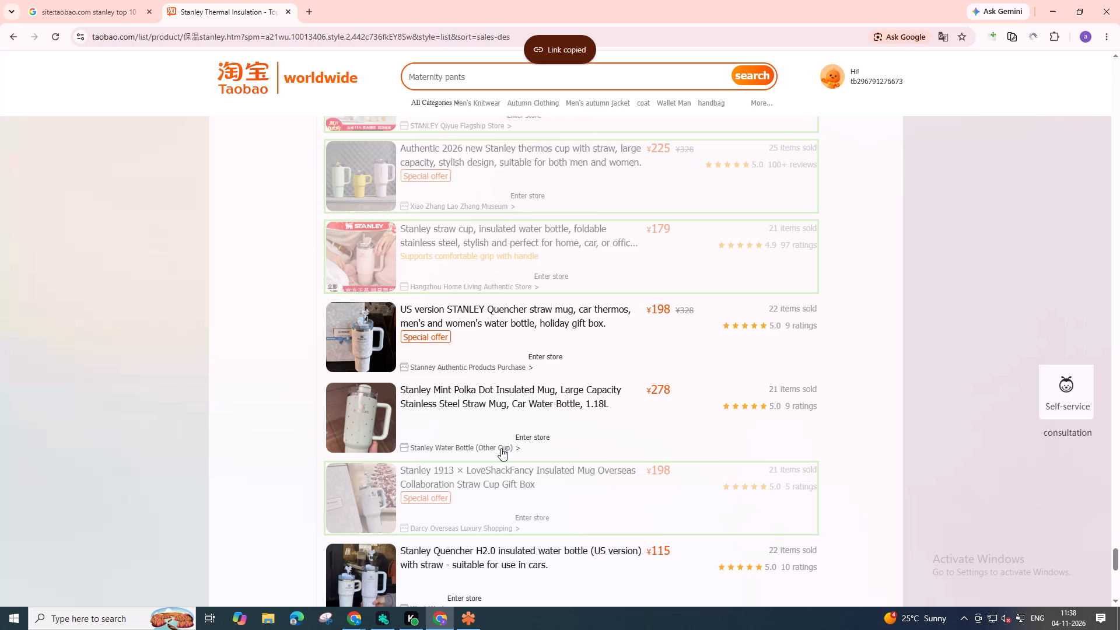
scroll(501, 448, "down", 5)
right_click(547, 429)
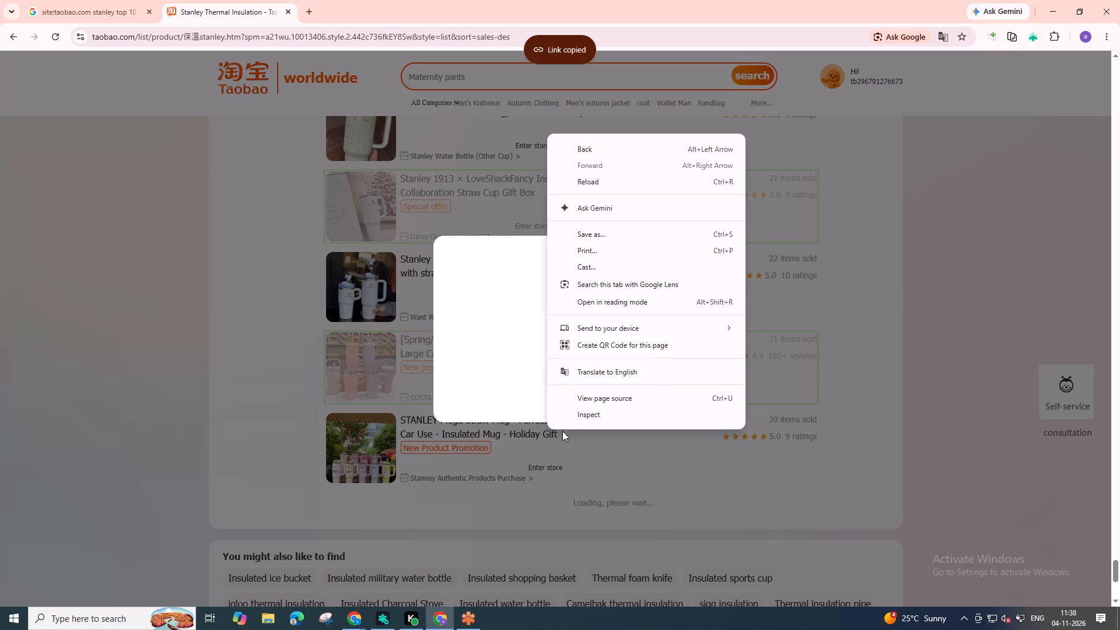
left_click(986, 254)
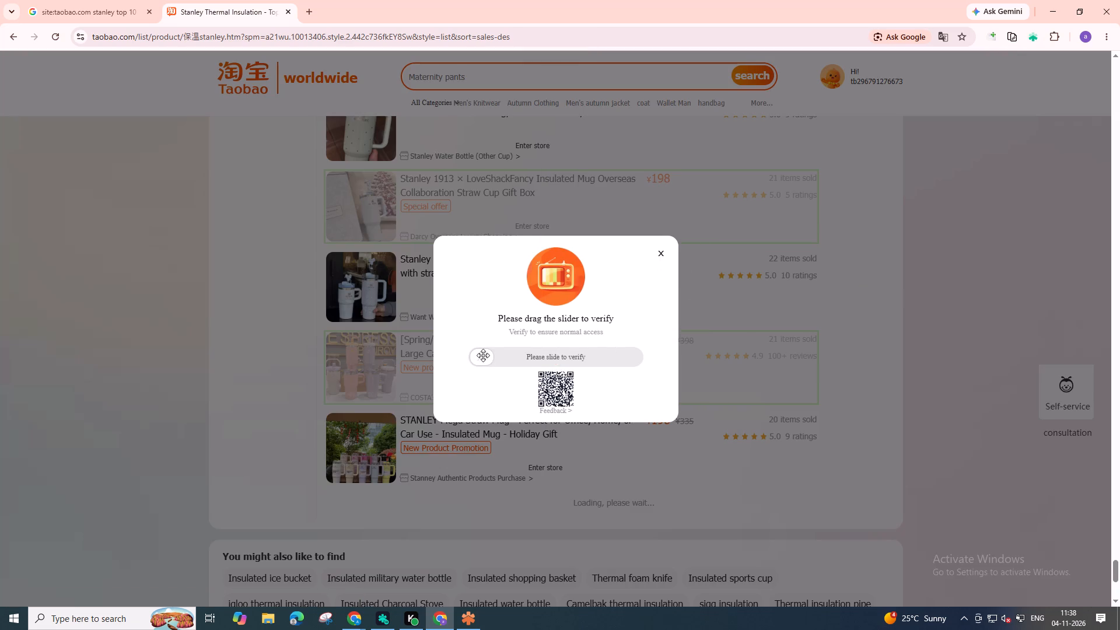
left_click_drag(482, 356, 650, 359)
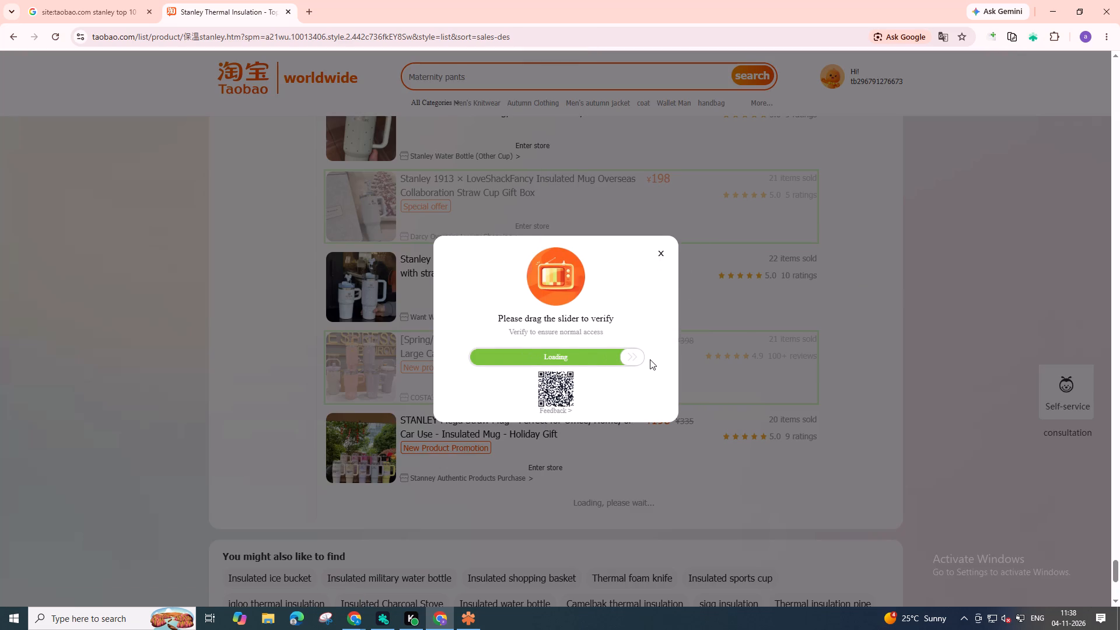
Log the link of the ¥198 Stanley Mega Straw Mug holiday gift from Stanney Authentic Products Purchase in C29314.
scroll(649, 358, "down", 1)
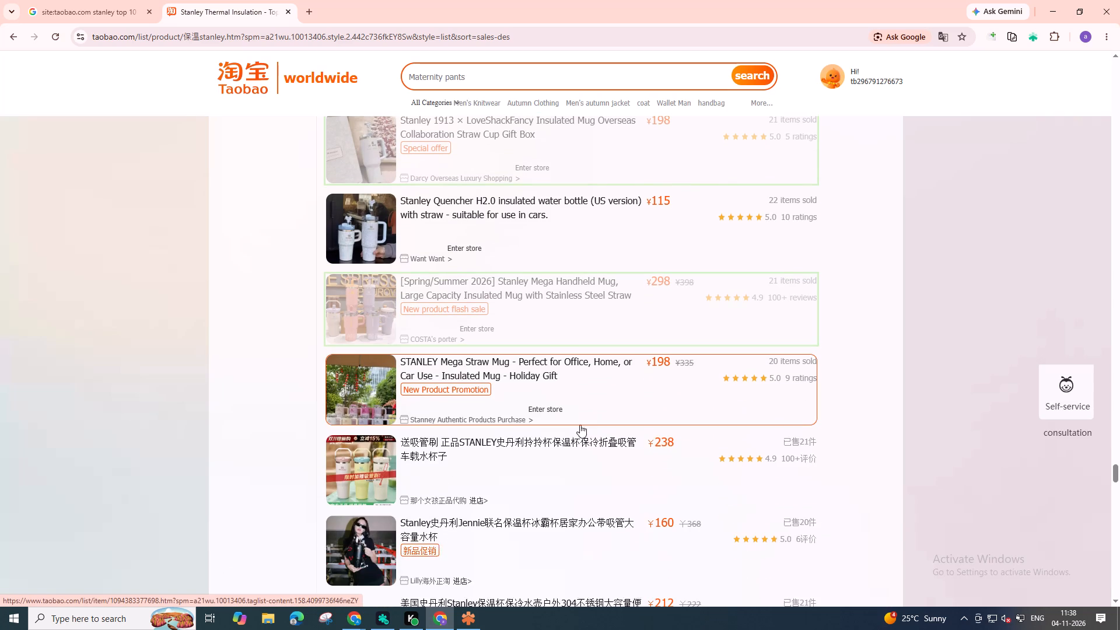
right_click(552, 376)
left_click(614, 492)
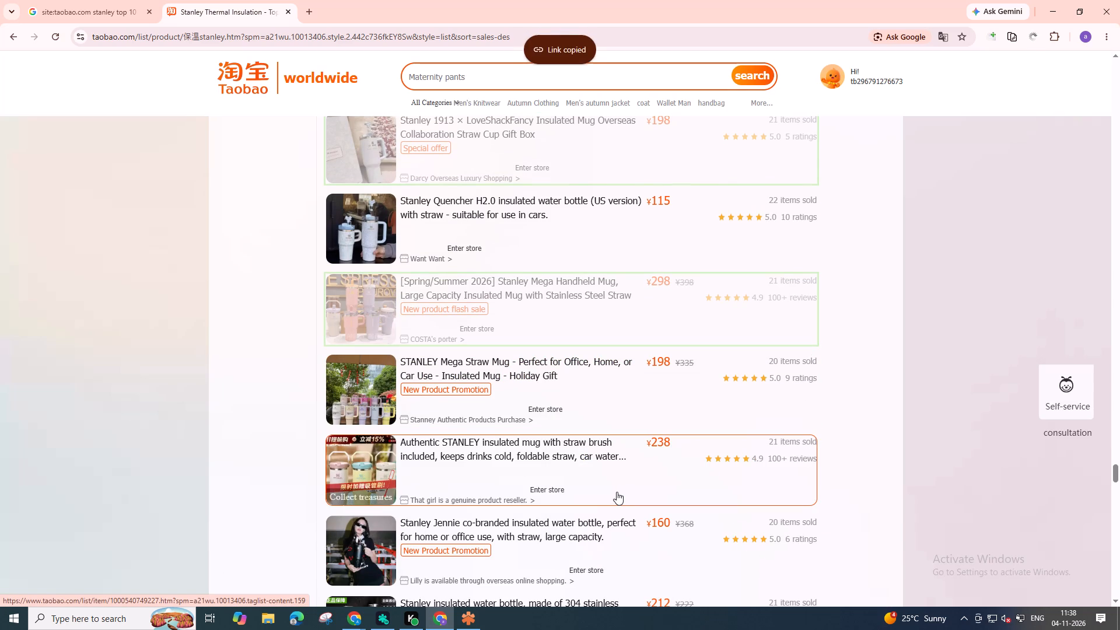
key("alt+Tab")
left_click(481, 555)
key("ctrl+v")
Log the link of the ¥152 STANLEY US version LSF co-branded insulated water bottle from the Lilly overseas shop in C29316.
key("alt+Tab")
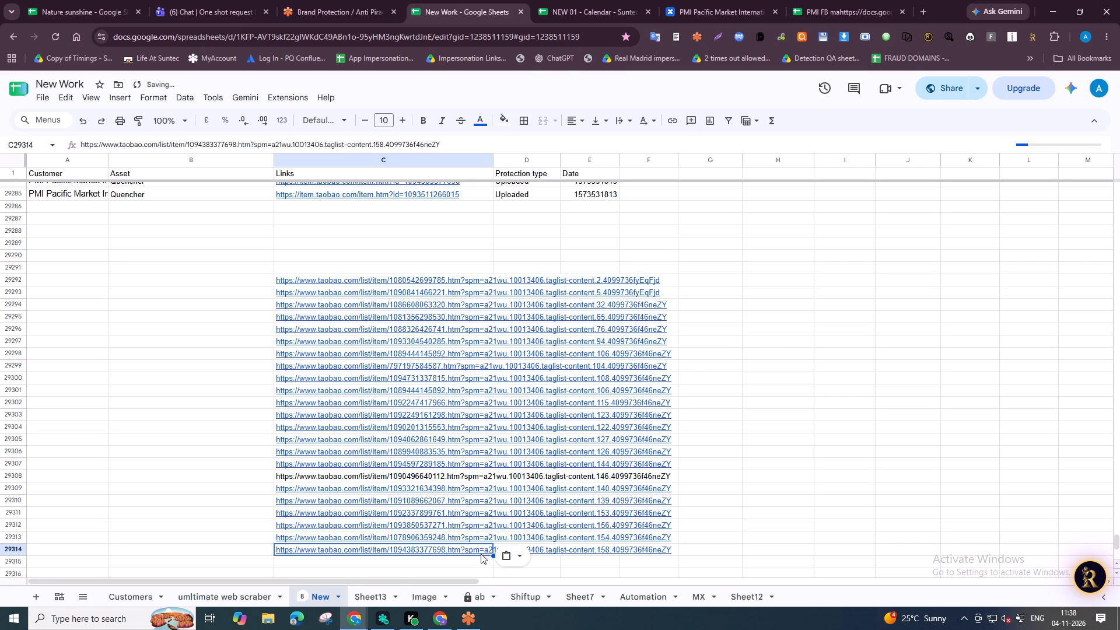
right_click(541, 456)
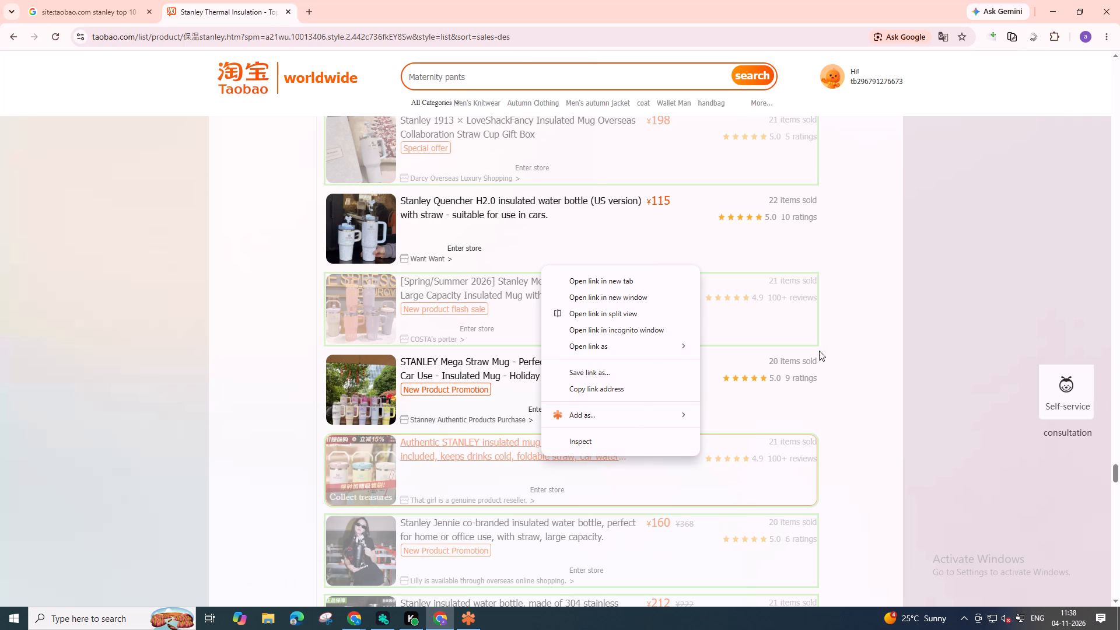
scroll(803, 367, "down", 6)
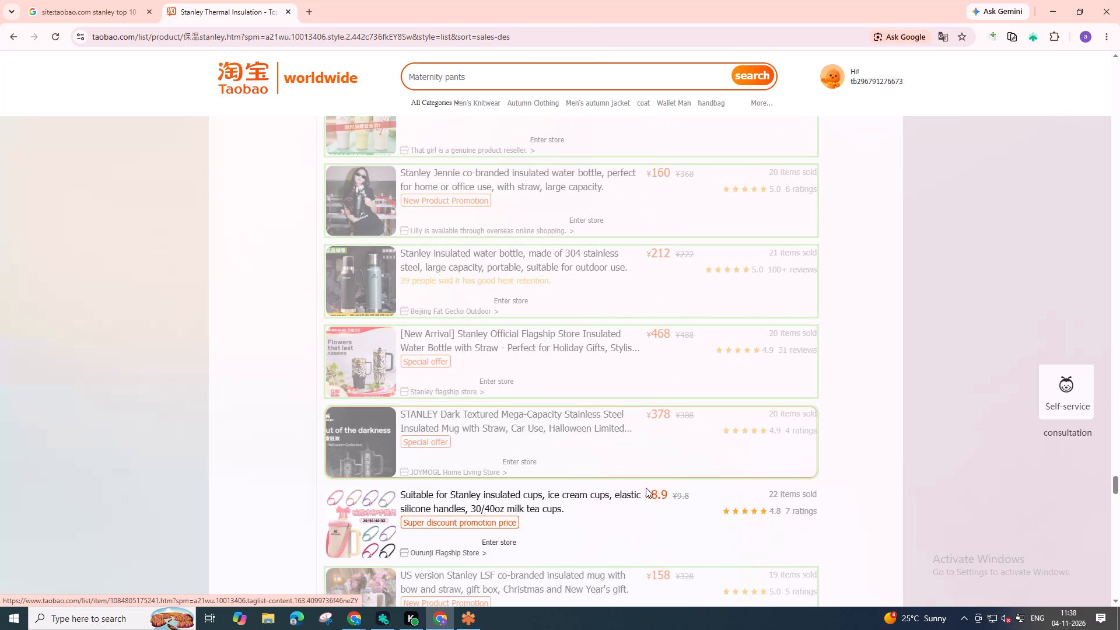
scroll(637, 489, "down", 6)
right_click(591, 397)
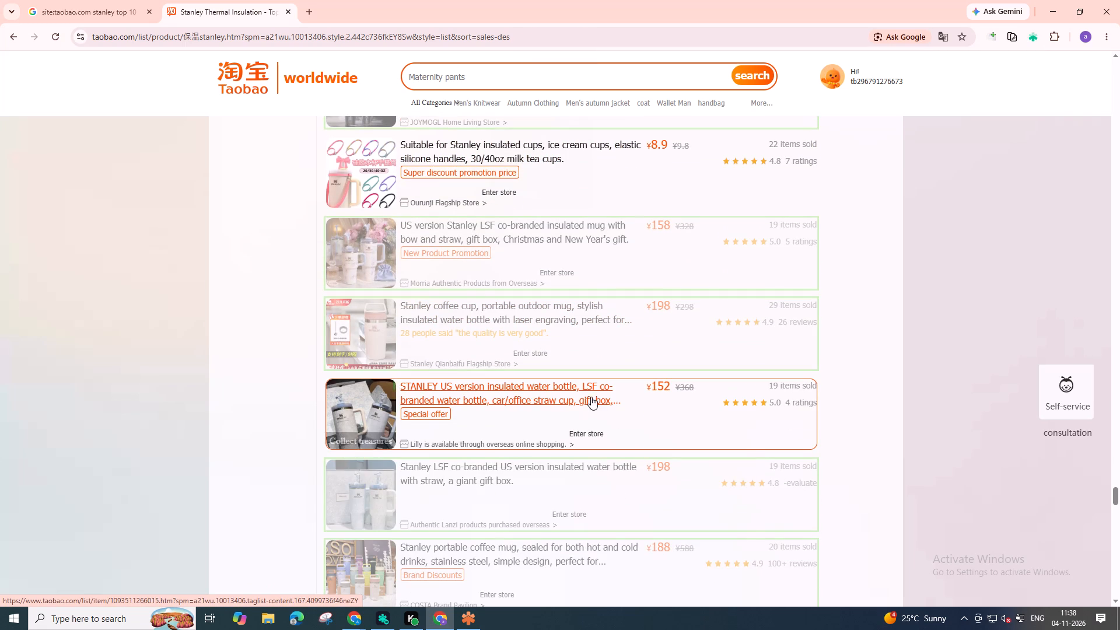
left_click(679, 520)
key("alt+Tab")
scroll(543, 528, "down", 1)
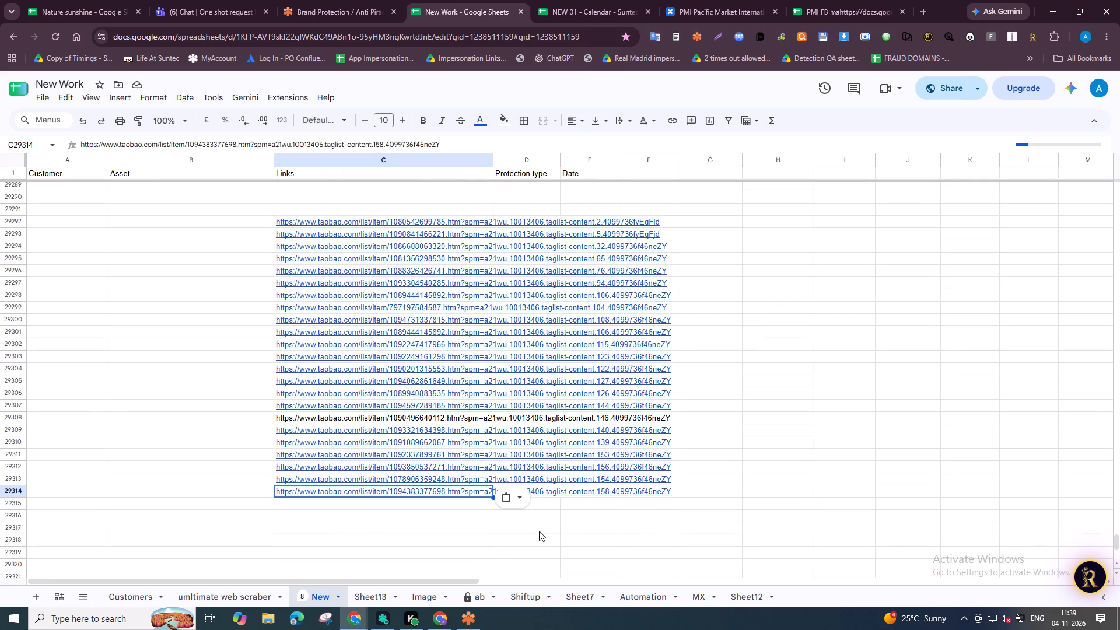
left_click(486, 512)
key("ctrl+v")
key("alt+Tab")
Log the link of the ¥200 STANLEY LoveShackFancy Straw Mug (US Version) from Mavis Overseas Luxury Shopping in C29315.
scroll(582, 456, "down", 5)
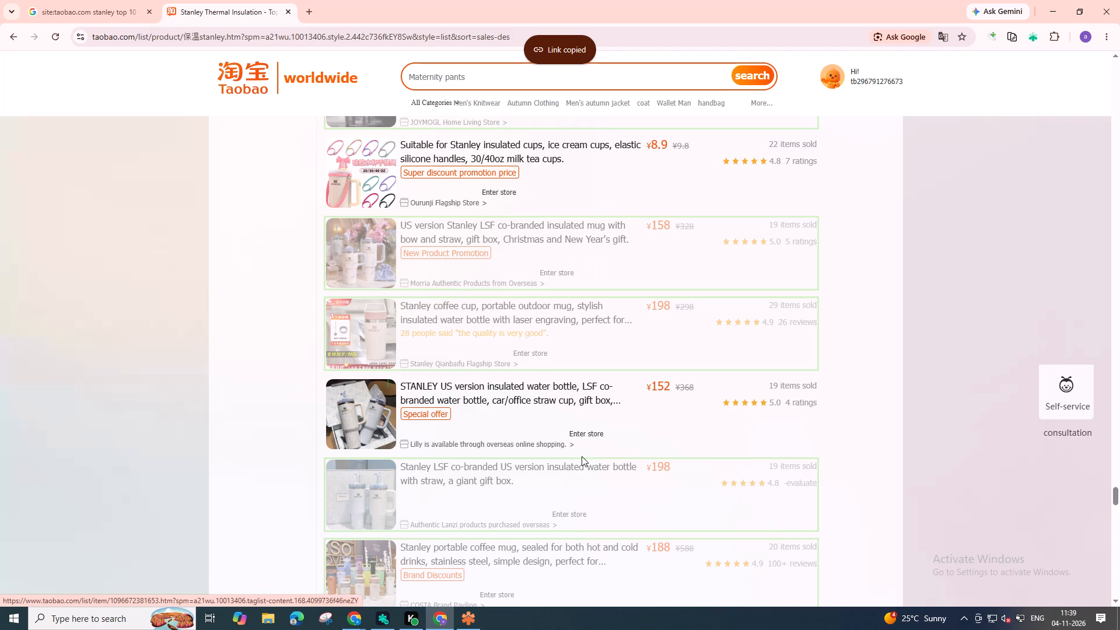
right_click(578, 433)
left_click(663, 359)
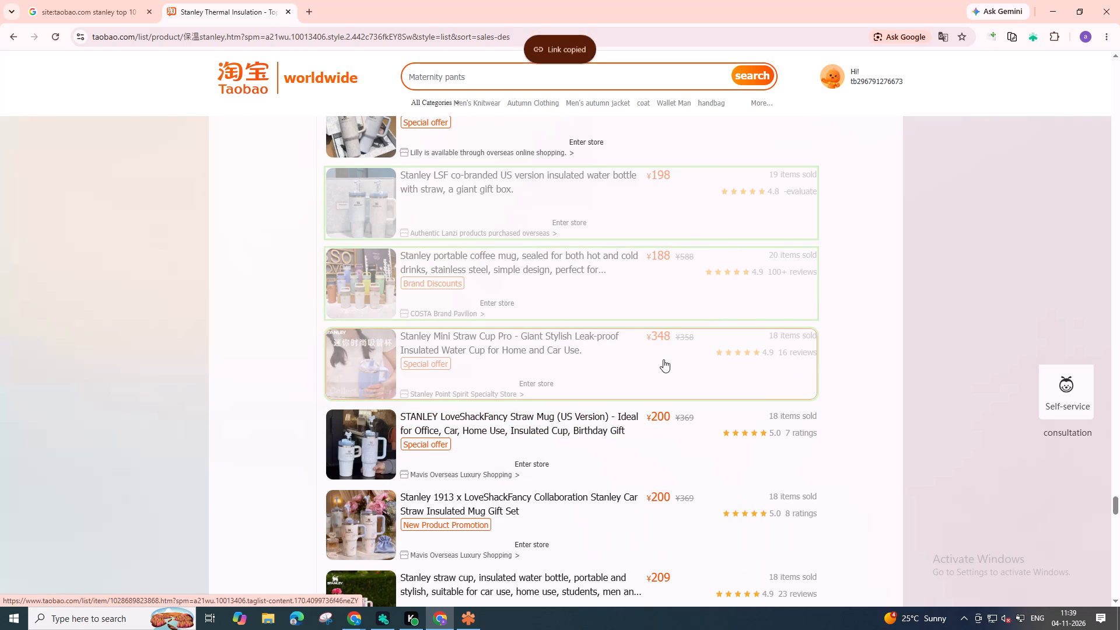
key("alt+Tab")
left_click(454, 500)
key("ctrl+v")
key("alt+Tab")
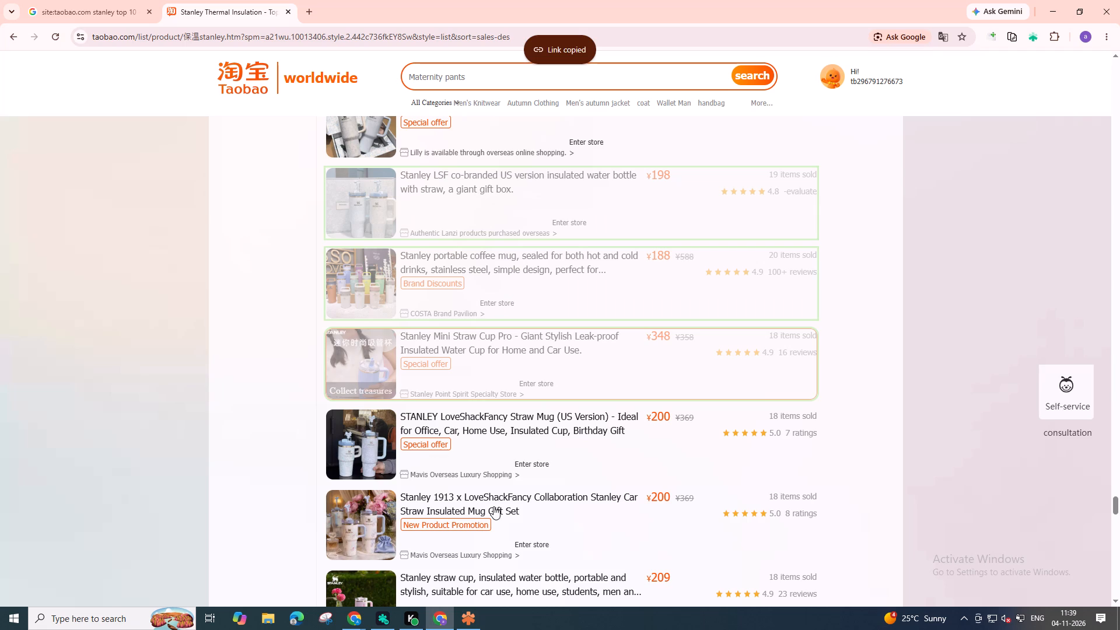
Log the link of the ¥200 Stanley 1913 x LoveShackFancy car straw mug gift set from Mavis Overseas Luxury Shopping in C29317.
right_click(569, 502)
left_click(666, 436)
key("alt+Tab")
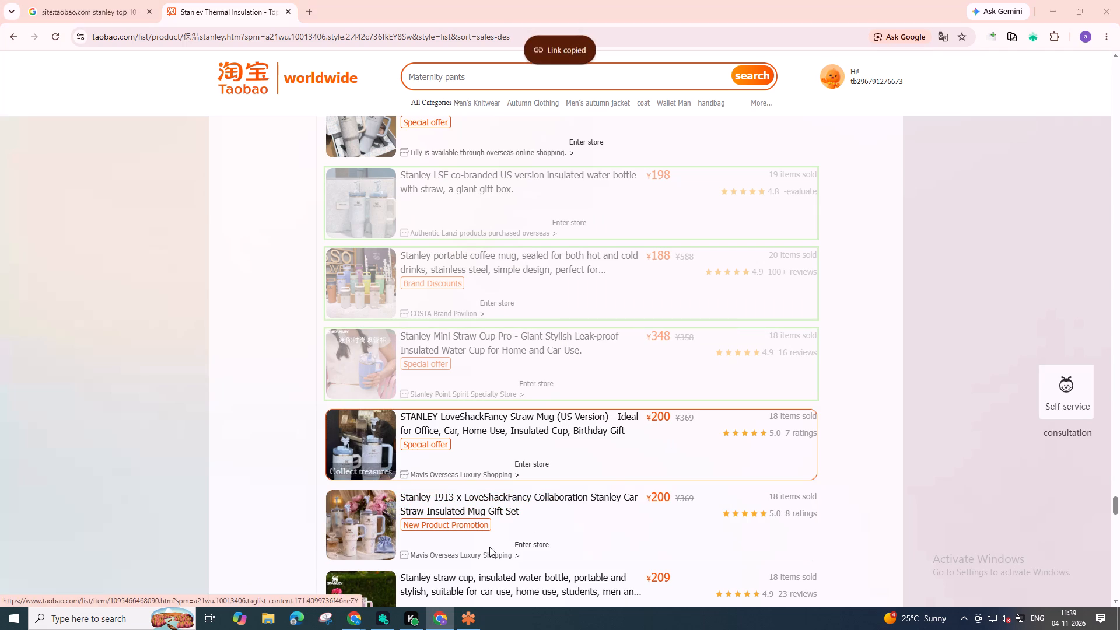
left_click(484, 526)
key("ctrl+v")
key("alt+Tab")
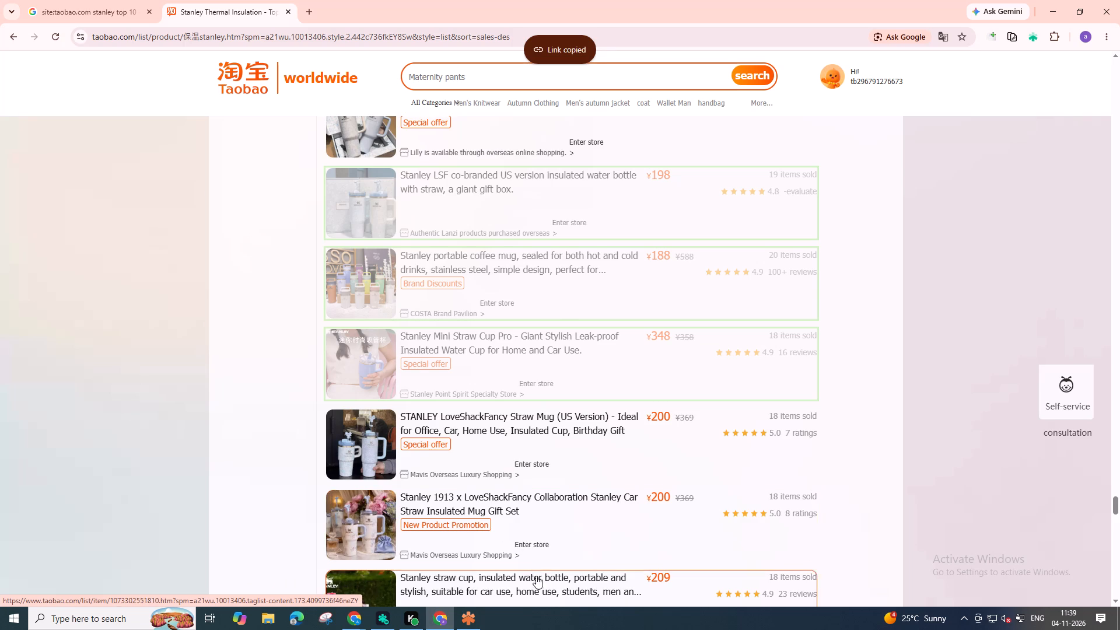
Log the link of the ¥209 Stanley straw cup from Hangzhou Home Living Authentic Store in C29318.
scroll(544, 573, "down", 2)
right_click(546, 483)
left_click(621, 417)
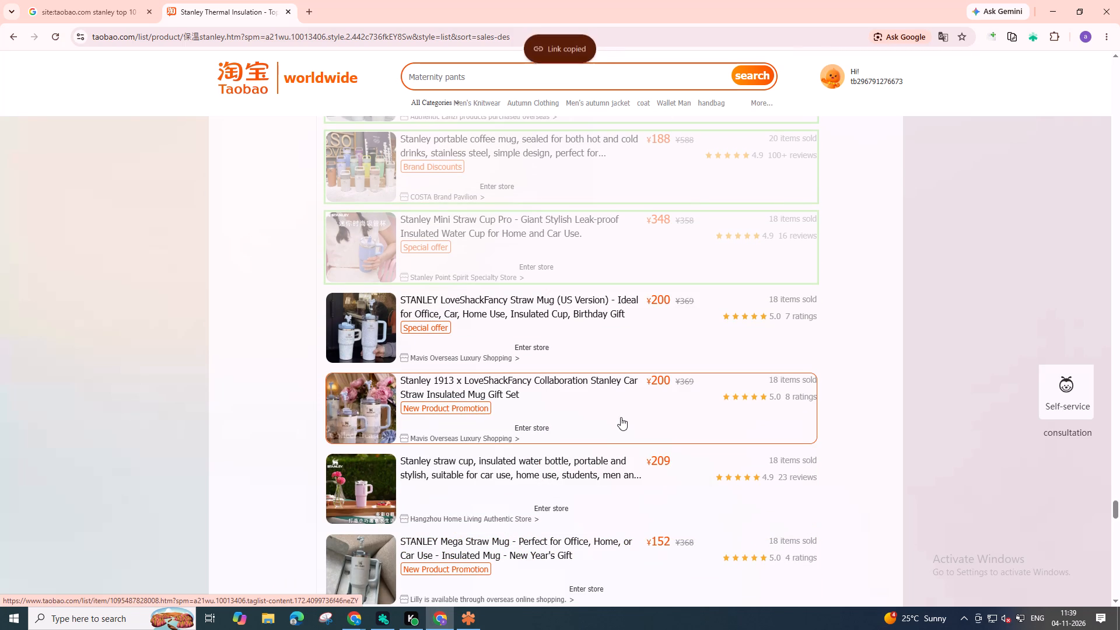
key("alt+Tab")
left_click(452, 540)
key("ctrl+v")
key("alt+Tab")
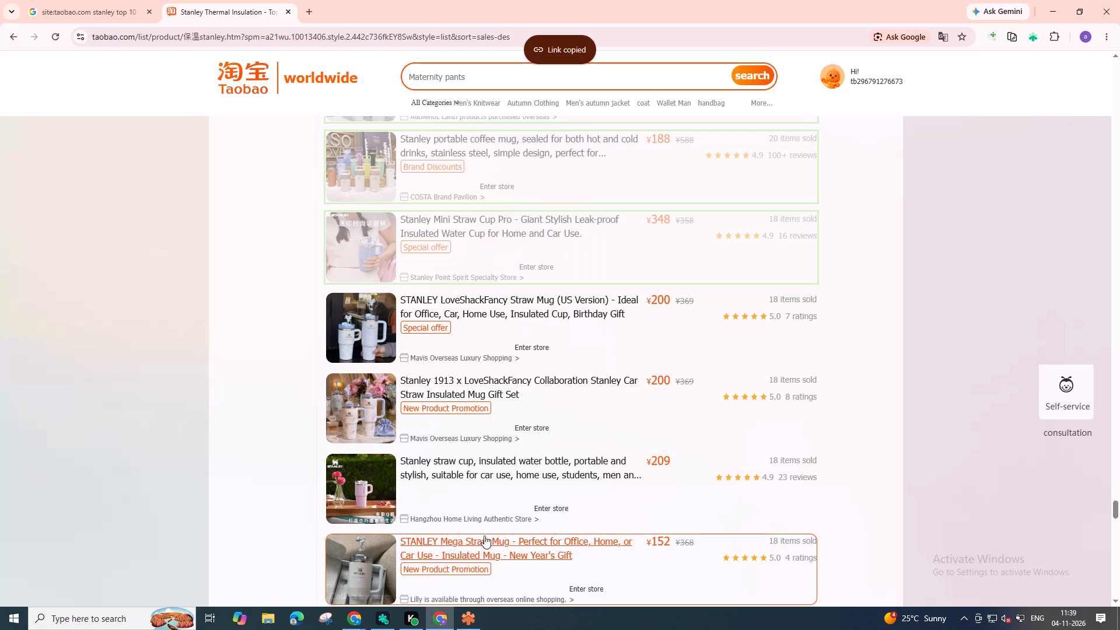
Log the link of the ¥152 STANLEY Mega Straw Mug New Year's gift from the Lilly overseas shop in C29319.
scroll(571, 480, "down", 1)
right_click(549, 494)
left_click(619, 429)
key("alt+Tab")
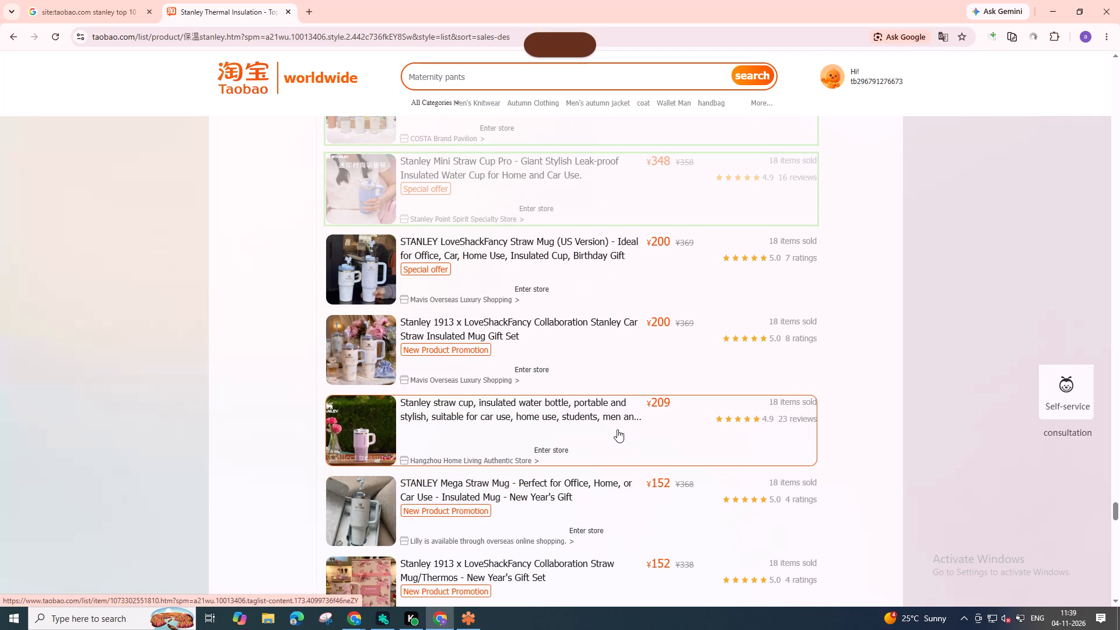
left_click(469, 555)
key("ctrl+v")
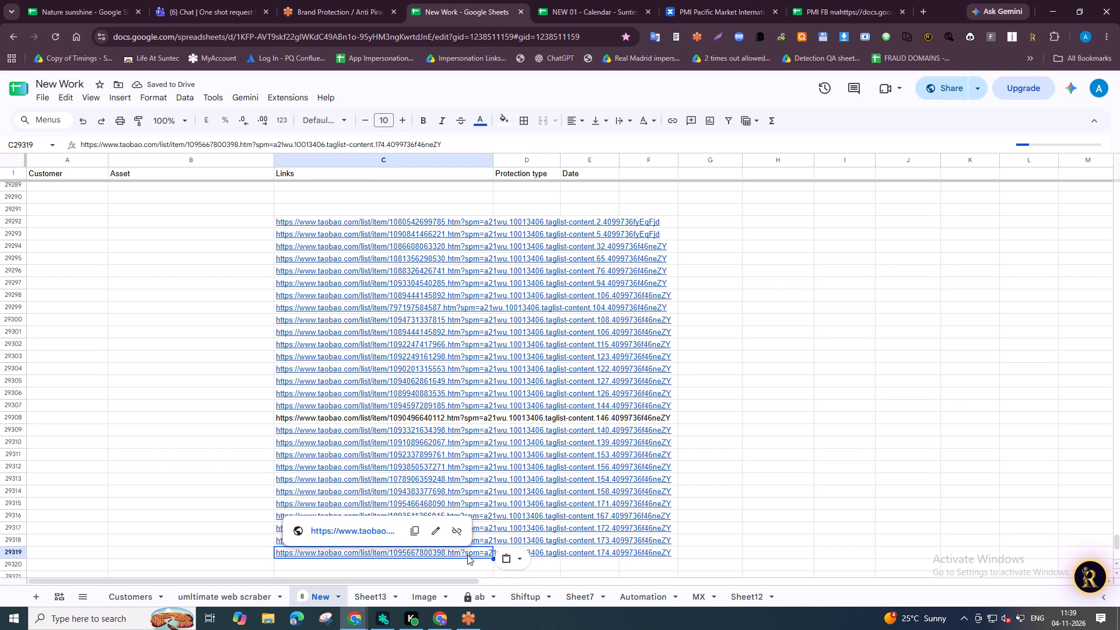
key("alt+Tab")
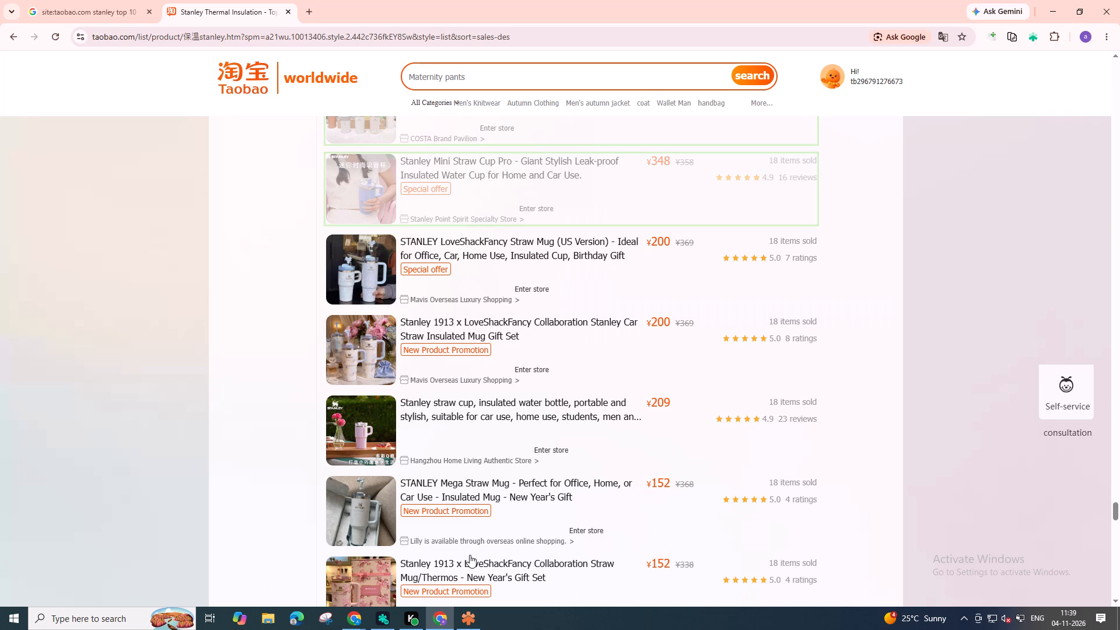
Log the link of the ¥152 Stanley 1913 x LoveShackFancy straw mug/thermos gift set from Andy's Authentic Overseas Products in C29320.
scroll(485, 530, "down", 2)
right_click(551, 461)
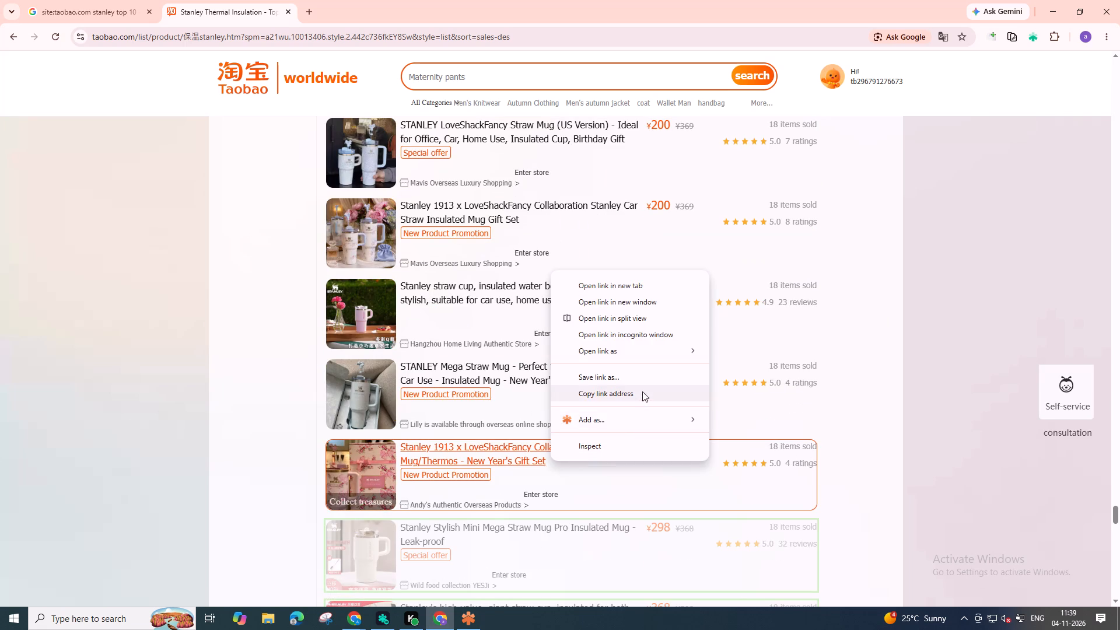
left_click(642, 391)
key("alt+Tab")
left_click(468, 566)
key("ctrl+v")
key("alt+Tab")
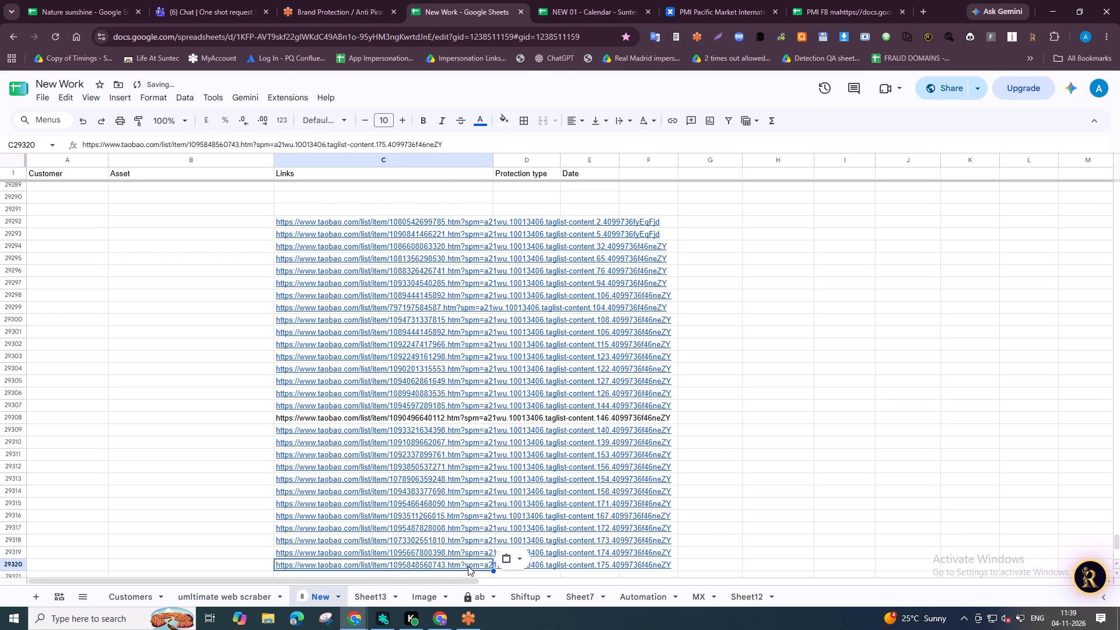
Log the link of the ¥200 US version STANLEY Quencher straw mug from Mavis Overseas Luxury Shopping in C29321.
scroll(512, 475, "down", 4)
right_click(546, 463)
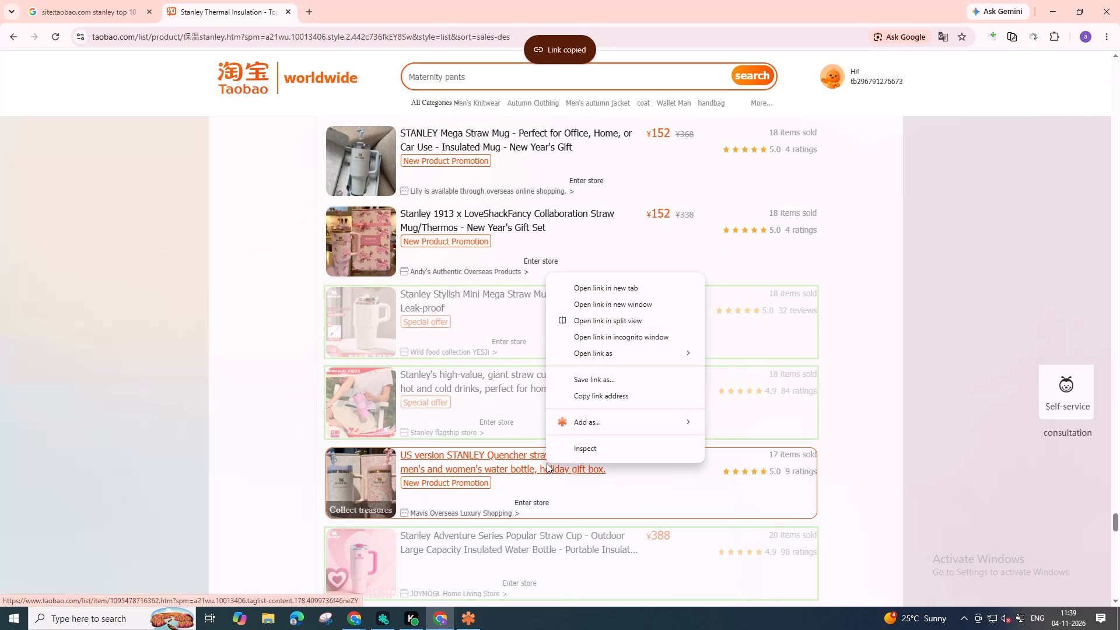
left_click(644, 394)
key("alt+Tab")
scroll(412, 396, "down", 2)
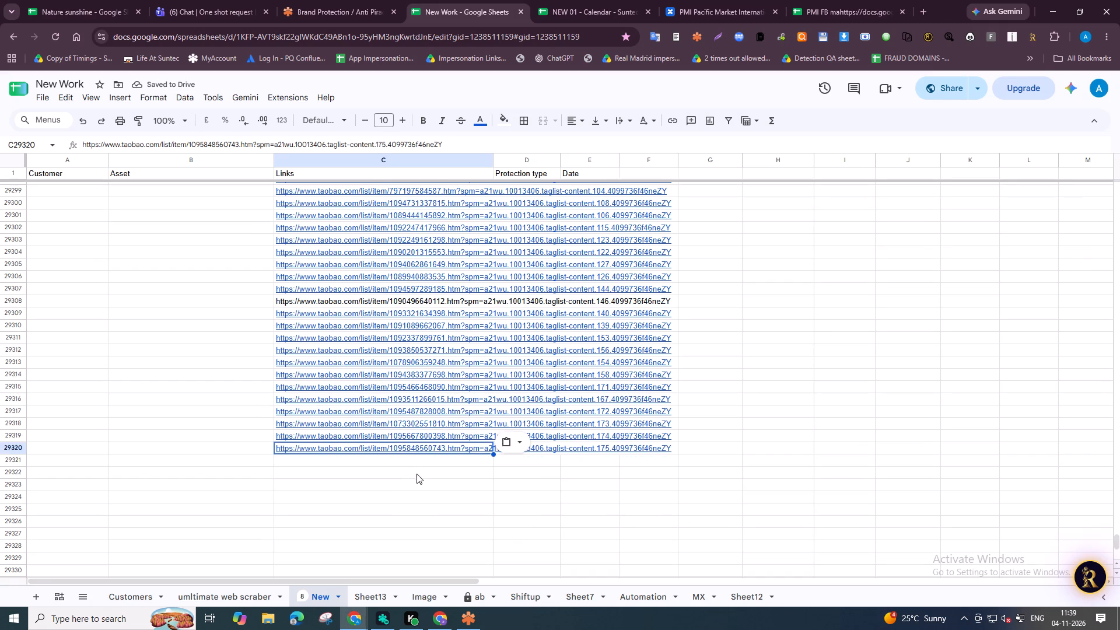
left_click(432, 462)
key("ctrl+v")
key("alt+Tab")
Log the link of the ¥152 US version STANLEY Quencher straw mug from Andy's Authentic Overseas Products in C29322.
scroll(551, 430, "down", 4)
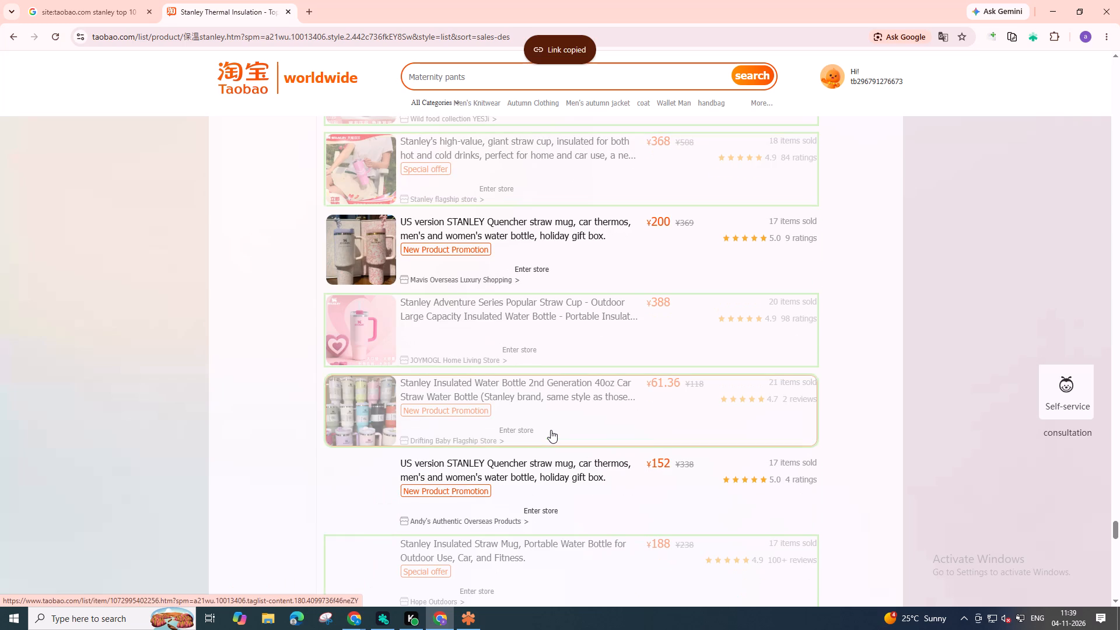
right_click(569, 481)
left_click(681, 413)
key("alt+Tab")
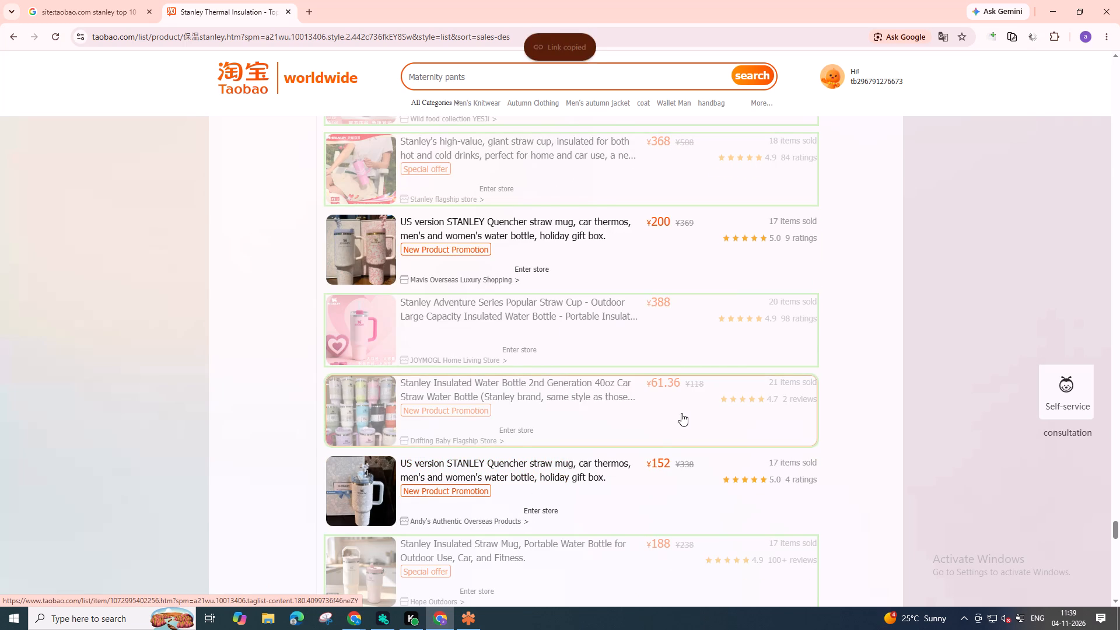
left_click(484, 474)
key("ctrl+v")
key("alt+Tab")
Log the link of the ¥178 STANLEY personalized custom engraving bottle from Authentic Water Bottle Customization Store in C29323.
scroll(522, 466, "down", 3)
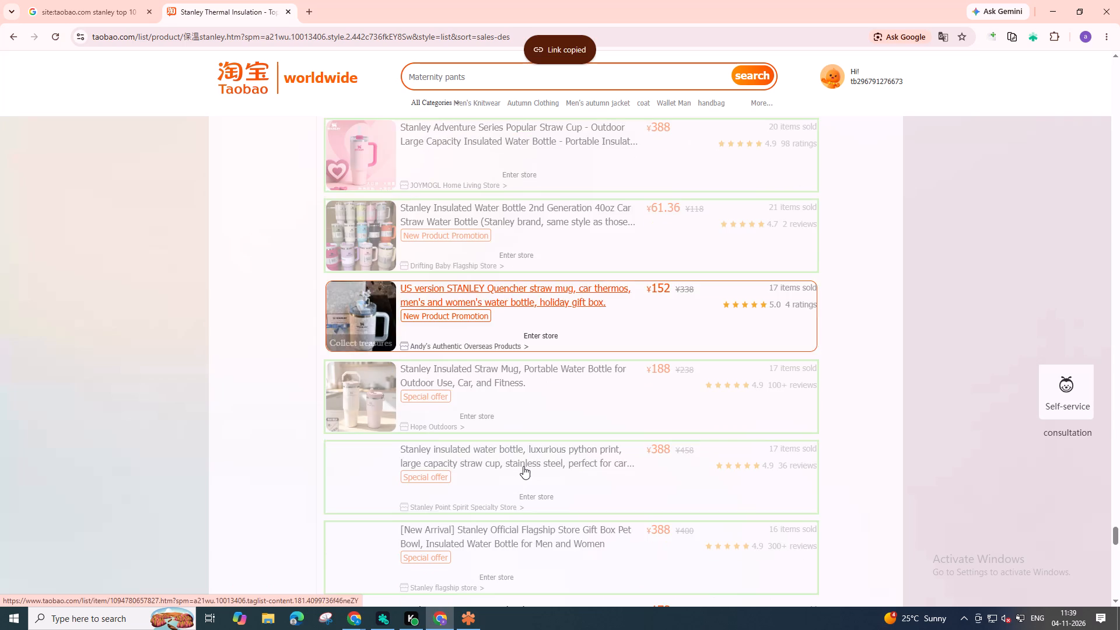
scroll(523, 466, "down", 2)
right_click(526, 506)
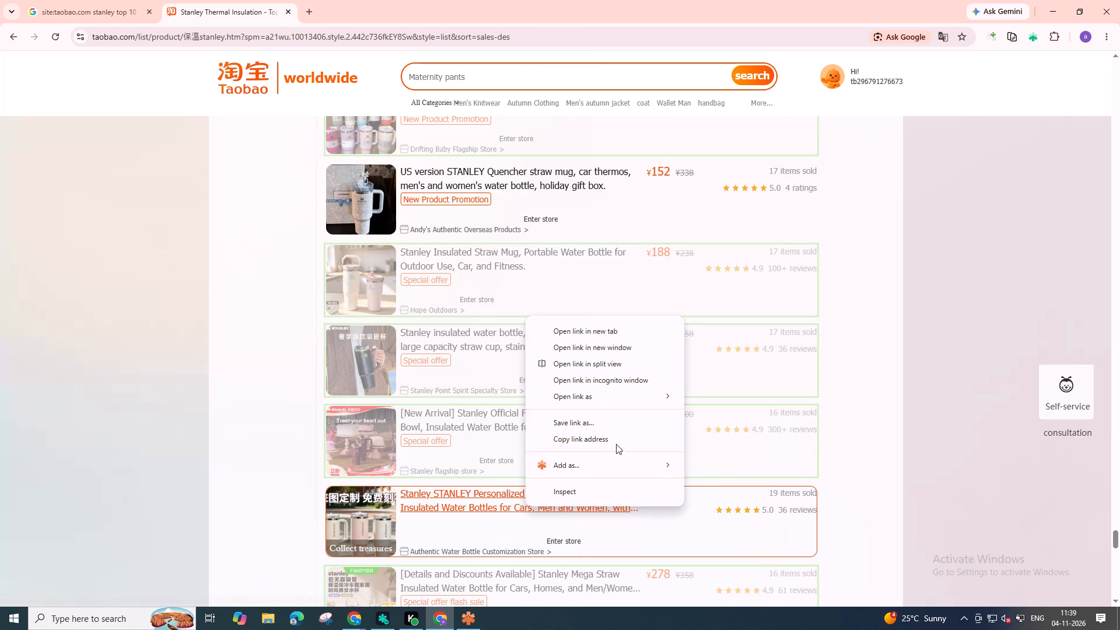
left_click(619, 437)
key("alt+Tab")
left_click(477, 489)
key("ctrl+v")
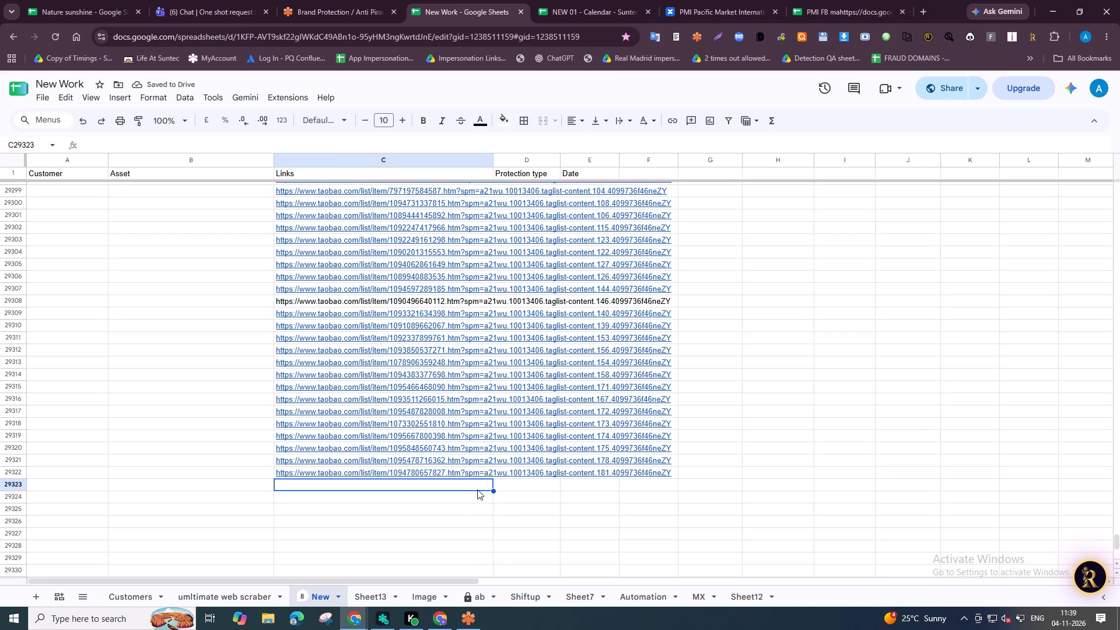
key("alt+Tab")
Log the link of the ¥278 US version STANLEY Quencher H2.0 insulated mug from Lili Overseas Agent in C29324.
scroll(532, 494, "down", 3)
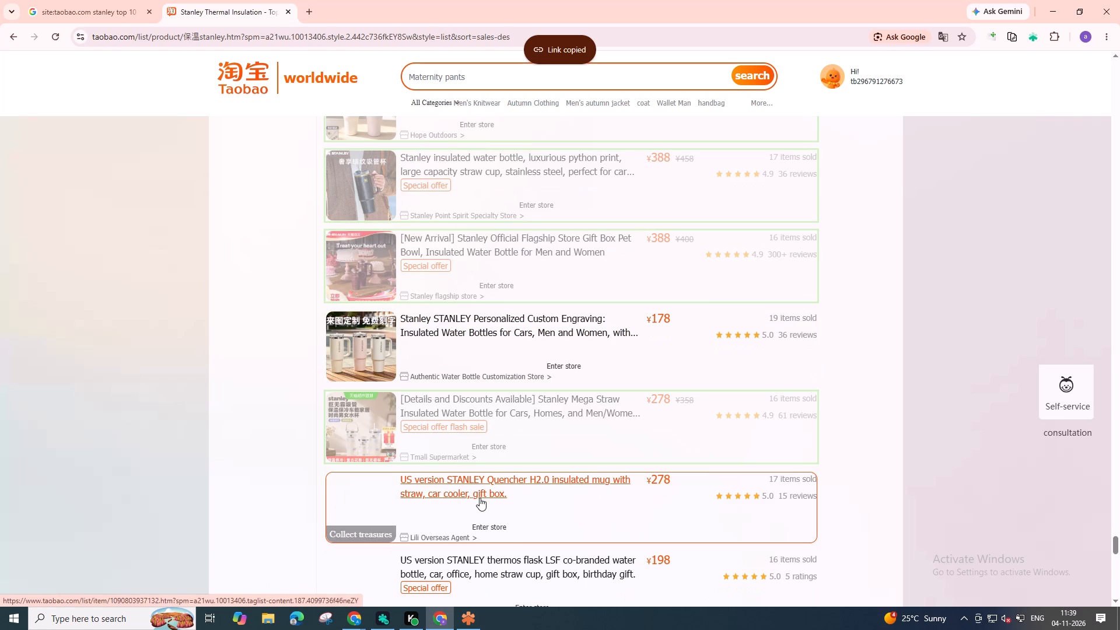
right_click(478, 498)
left_click(561, 430)
key("alt+Tab")
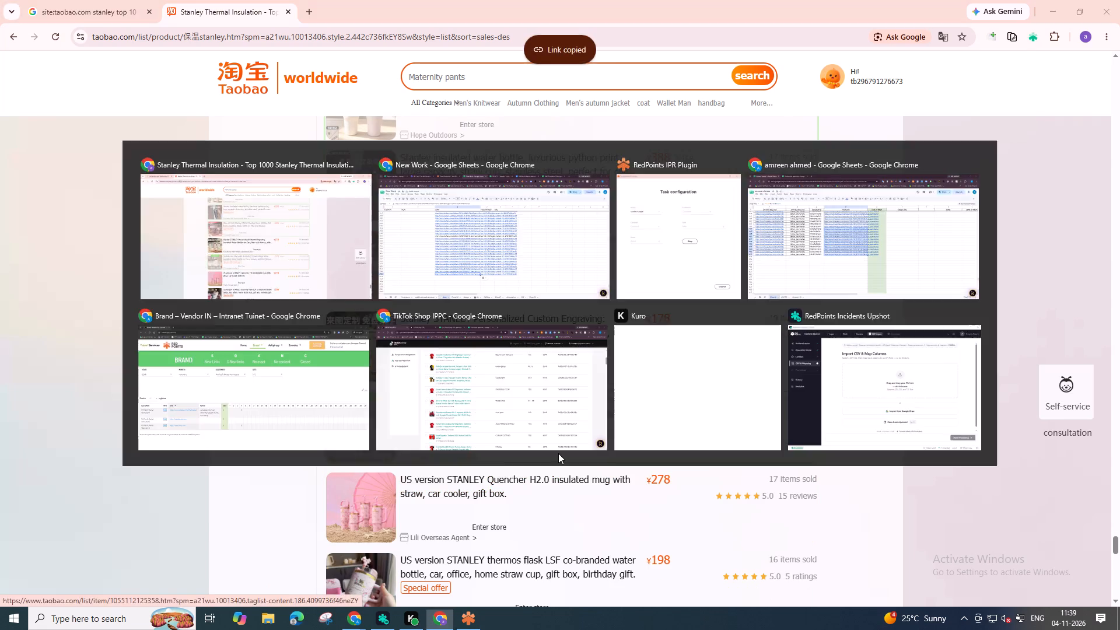
left_click(467, 500)
key("ctrl+v")
key("alt+Tab")
Log the link of the ¥198 US version STANLEY LSF co-branded thermos flask from Darcy Overseas Luxury Shopping in C29325.
right_click(542, 573)
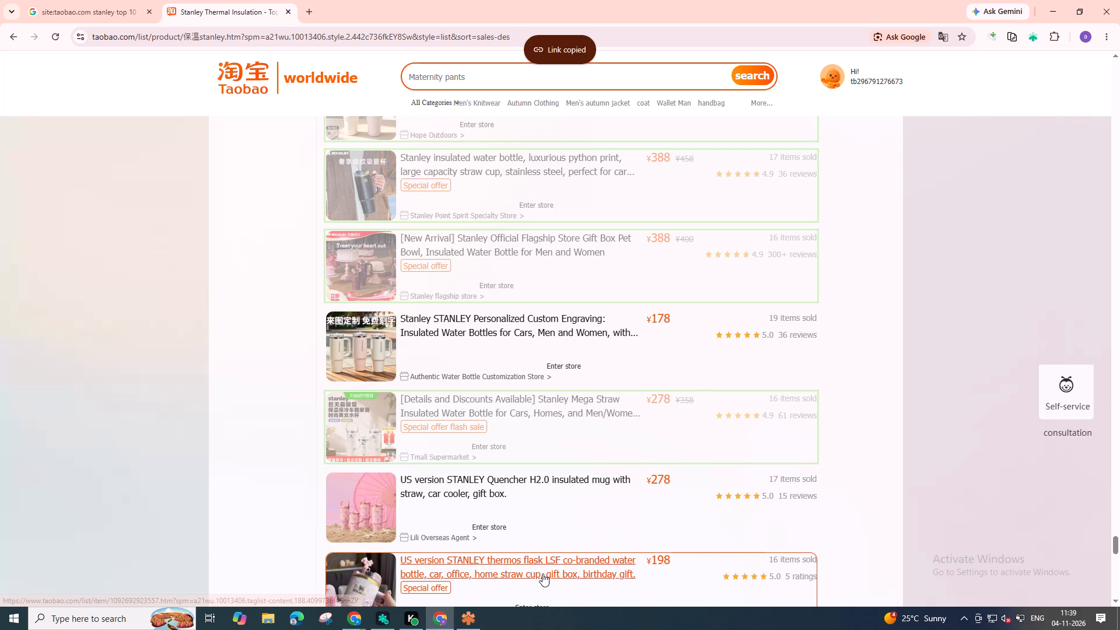
left_click(618, 509)
key("alt+Tab")
left_click(475, 511)
key("ctrl+v")
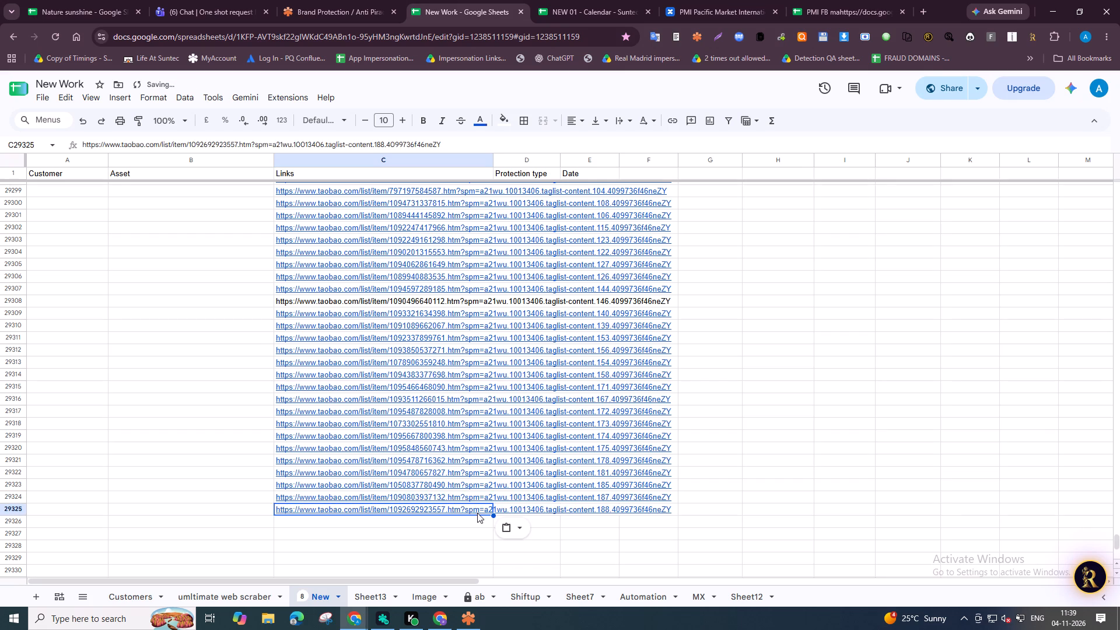
key("alt+Tab")
Log the link of the ¥198 US version STANLEY Quencher H2.0 straw cup from Darcy Overseas Luxury Shopping in C29326.
scroll(513, 509, "down", 3)
right_click(563, 482)
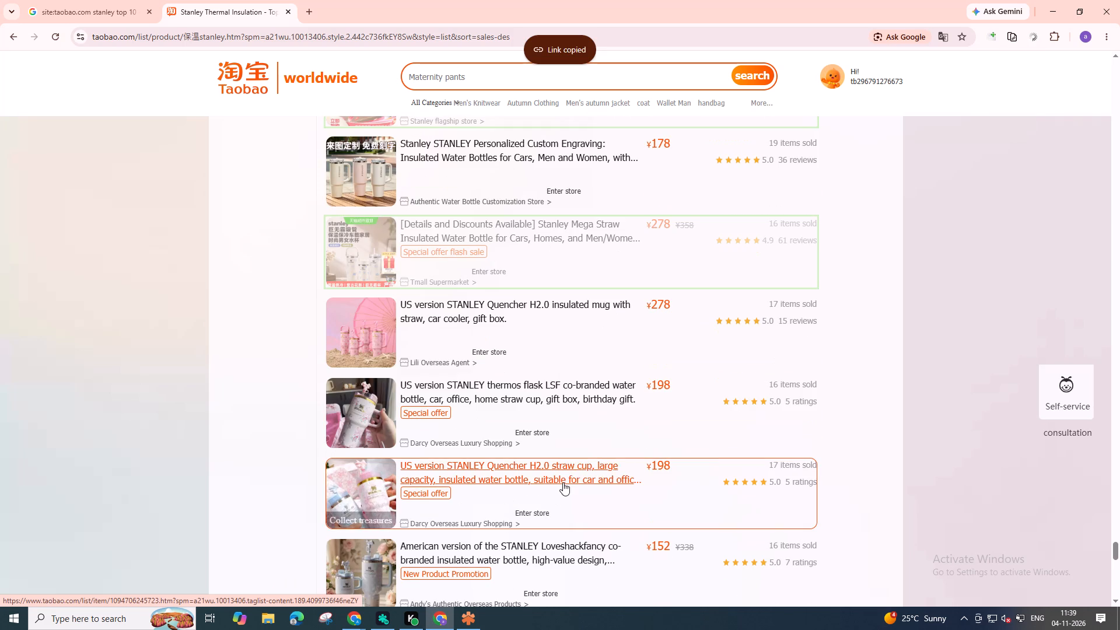
left_click(659, 414)
key("alt+Tab")
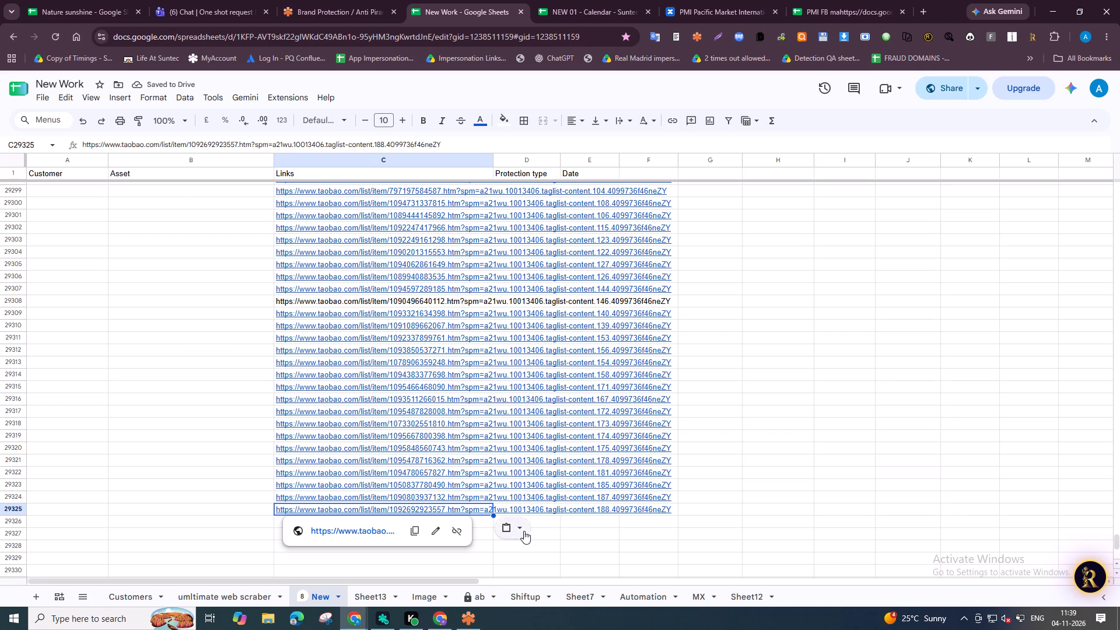
left_click(484, 522)
key("ctrl+v")
key("alt+Tab")
Log the link of the ¥152 American version STANLEY Loveshackfancy insulated bottle from Andy's Authentic Overseas Products in C29327.
right_click(547, 560)
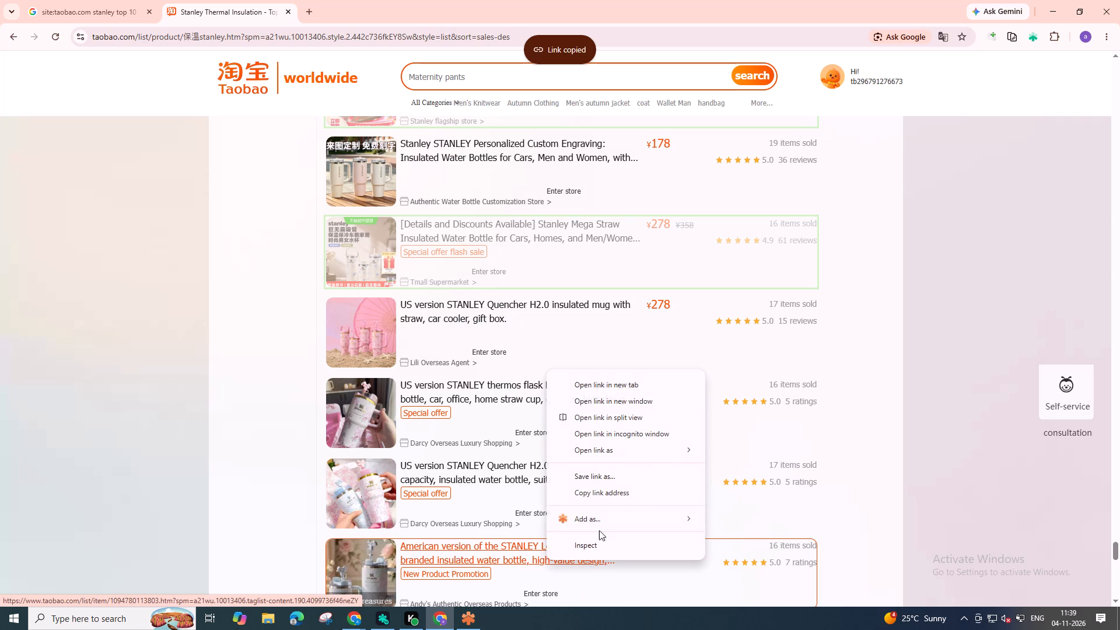
left_click(630, 491)
key("alt+Tab")
left_click(477, 535)
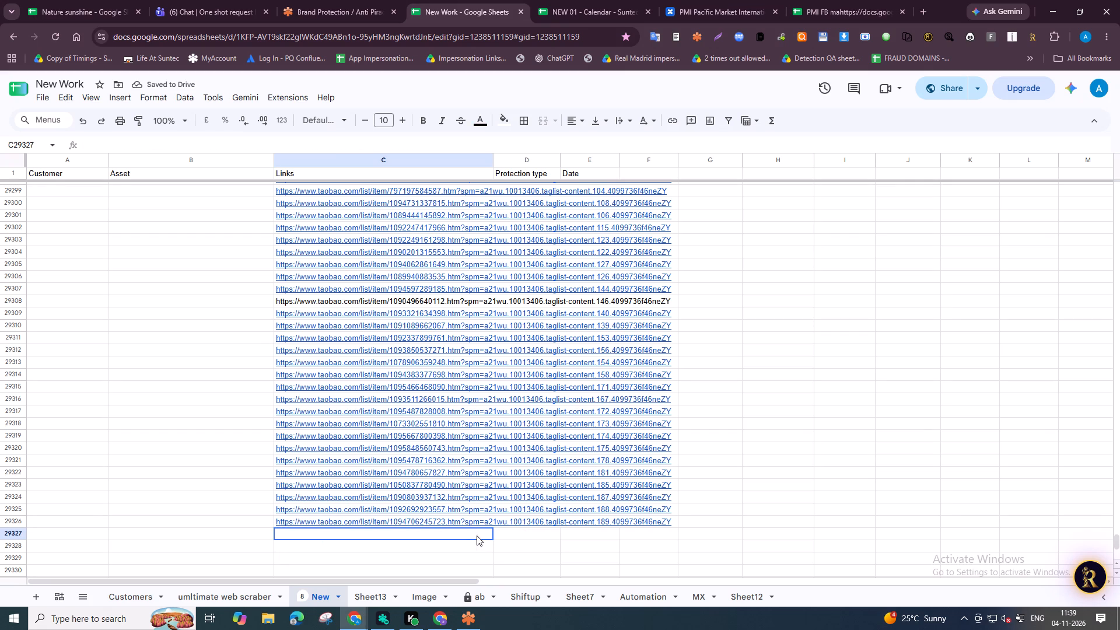
key("ctrl+v")
Select the collected Taobao links from C29327 up to C29292 to check how many there are.
key("ctrl+shift+Up")
scroll(475, 535, "down", 4)
left_click(488, 492)
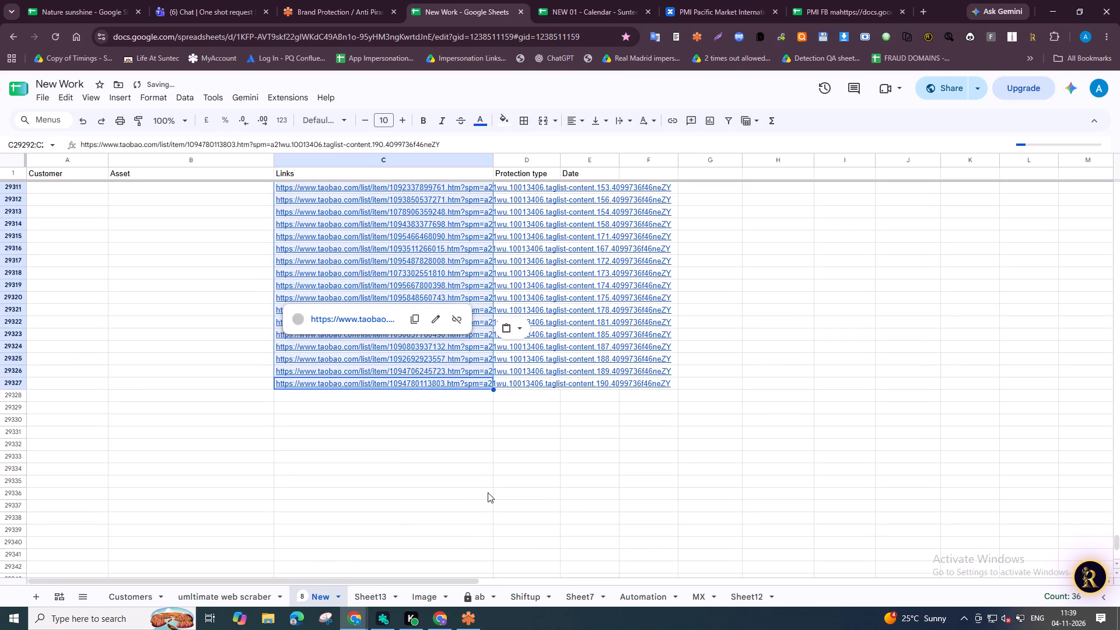
Log the link of the ¥152 STANLEY Mega Straw Mug from Andy's Authentic Overseas Products in C29328.
key("alt+Tab")
scroll(487, 492, "down", 3)
right_click(559, 464)
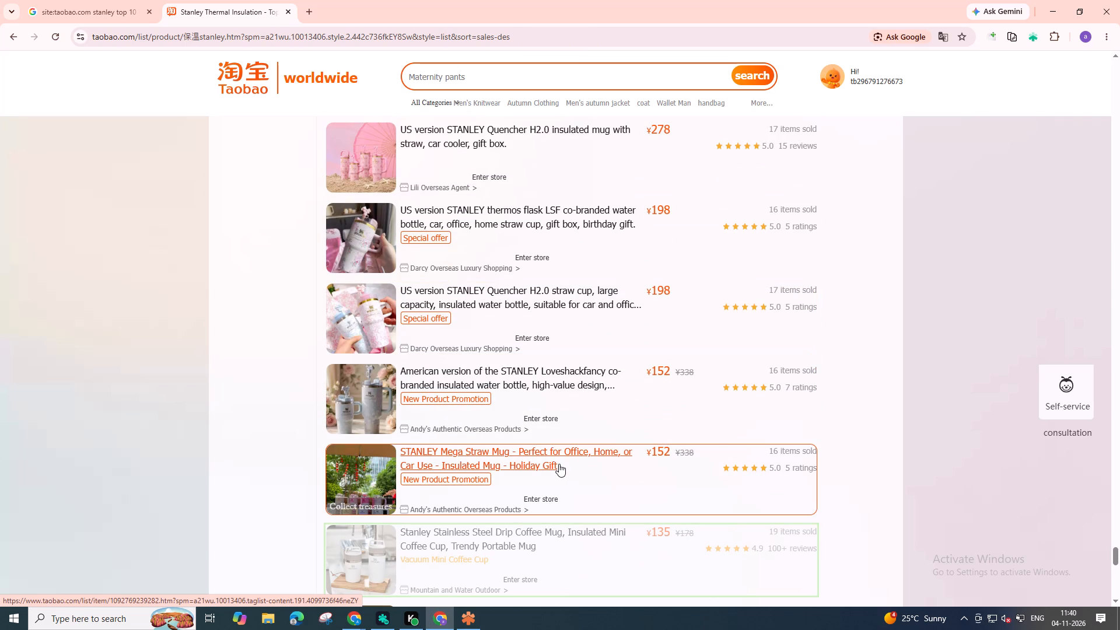
left_click(670, 397)
key("alt+Tab")
left_click(482, 400)
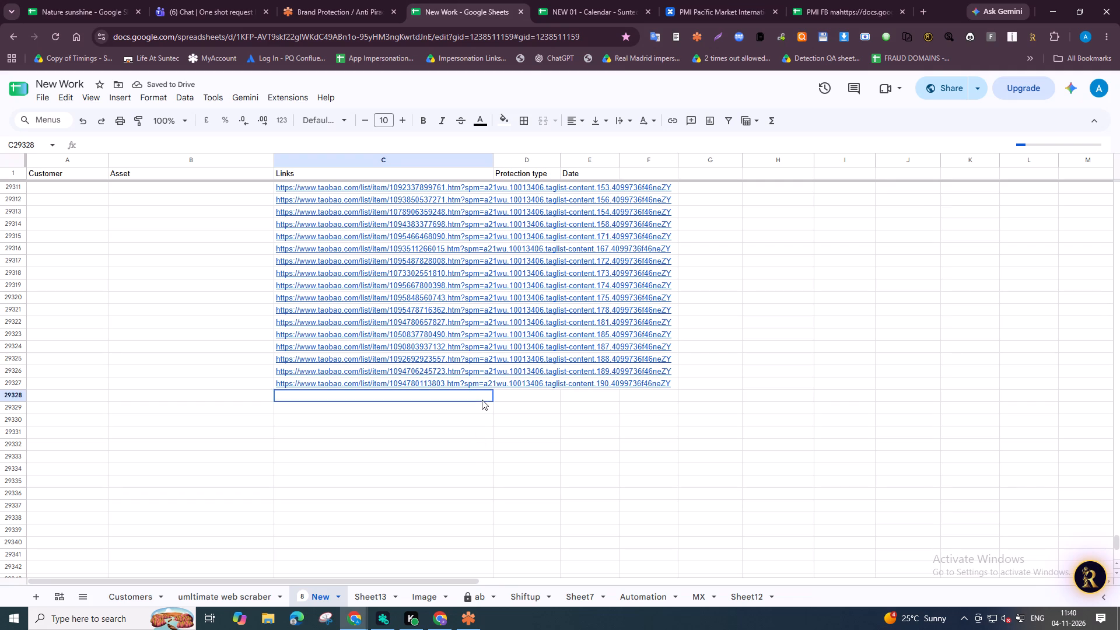
key("ctrl+v")
left_click(477, 467)
Log the link of the ¥228 STANLEY insulated bottle/coffee mug (354ml) from Tmall Official Flagship Store in C29329.
key("alt+Tab")
scroll(530, 456, "down", 4)
right_click(544, 398)
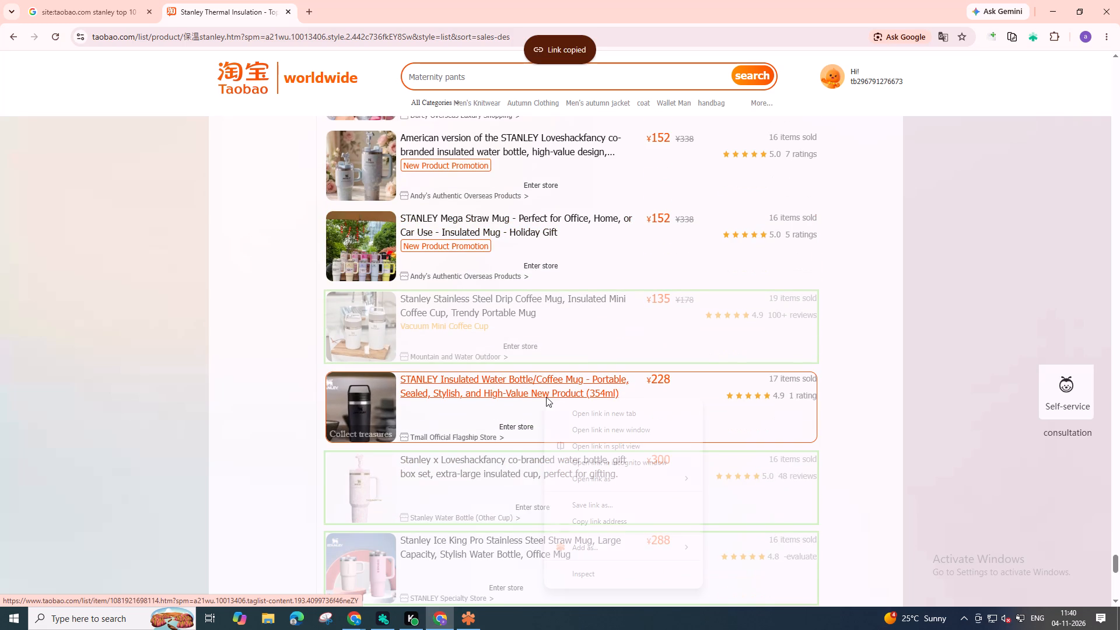
left_click_drag(639, 506, 639, 521)
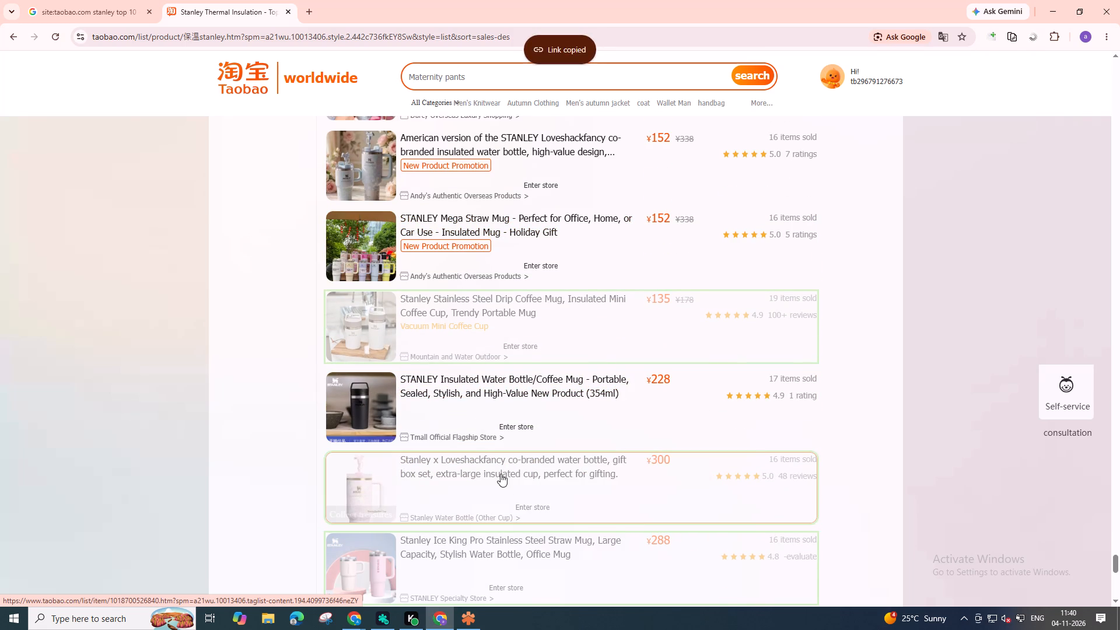
key("alt+Tab")
left_click(482, 409)
key("ctrl+v")
Log the link of the ¥238 STANLEY New US Version Quencher H2.0 mug from tangr overseas shopping in C29331.
key("alt+Tab")
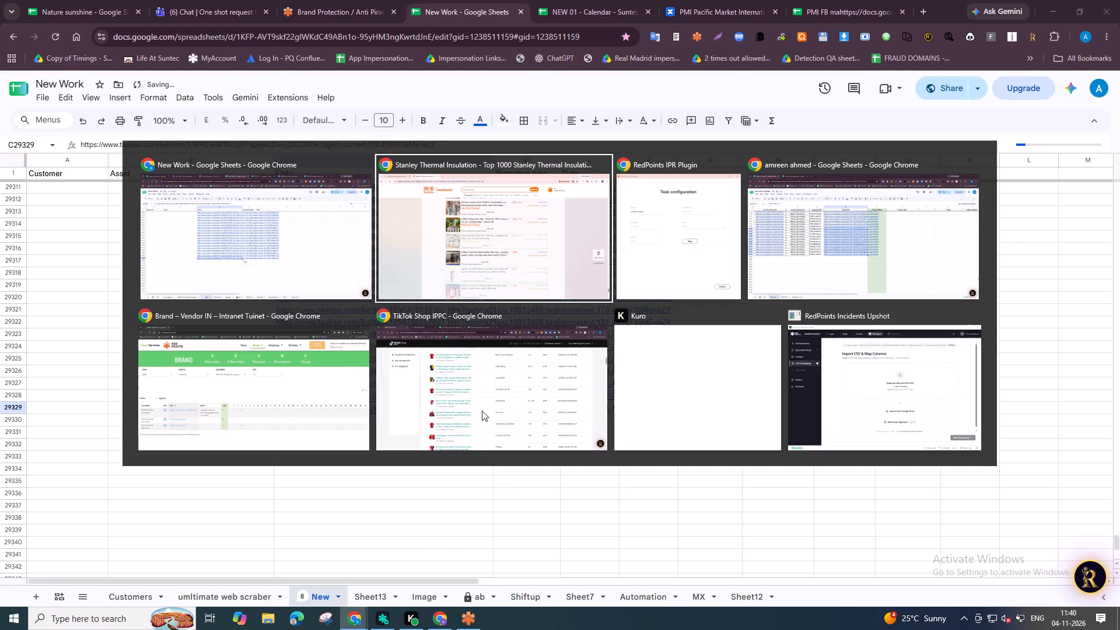
scroll(502, 432, "down", 4)
right_click(552, 484)
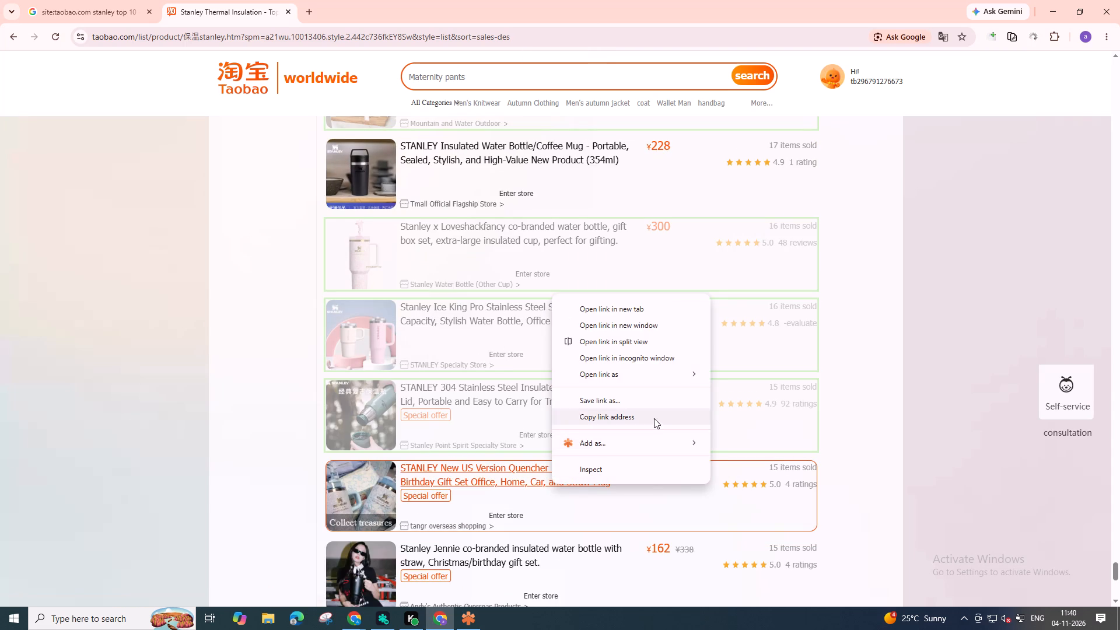
left_click(654, 418)
key("alt+Tab")
left_click(487, 427)
key("ctrl+v")
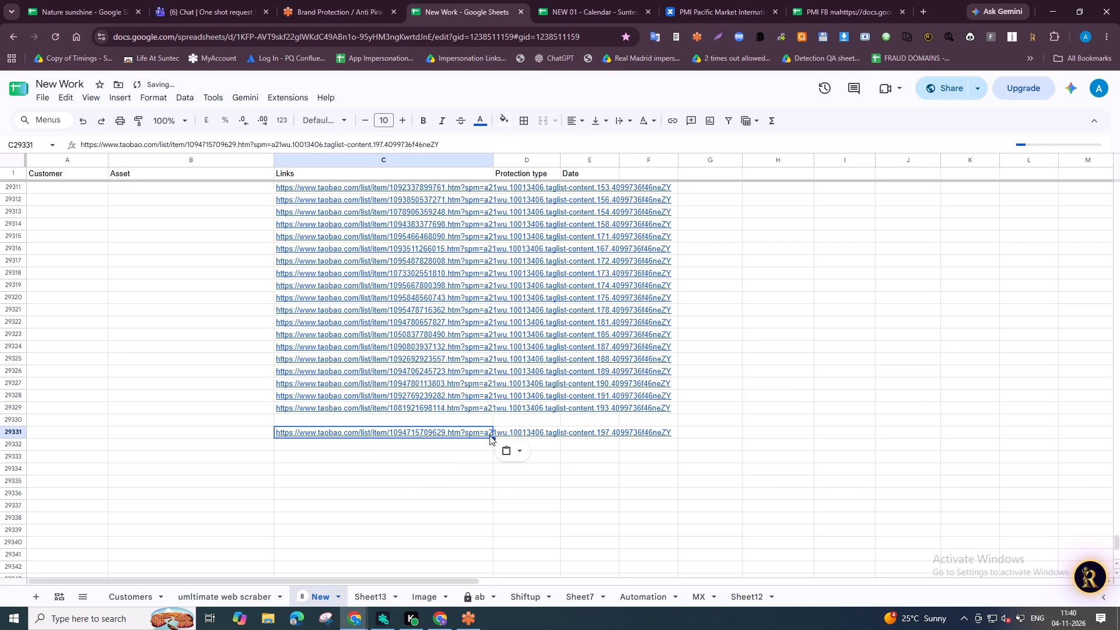
Log the link of the ¥162 Stanley Jennie co-branded insulated bottle from Andy's Authentic Overseas Products in C29330.
key("alt+Tab")
right_click(510, 555)
left_click(581, 489)
key("alt+Tab")
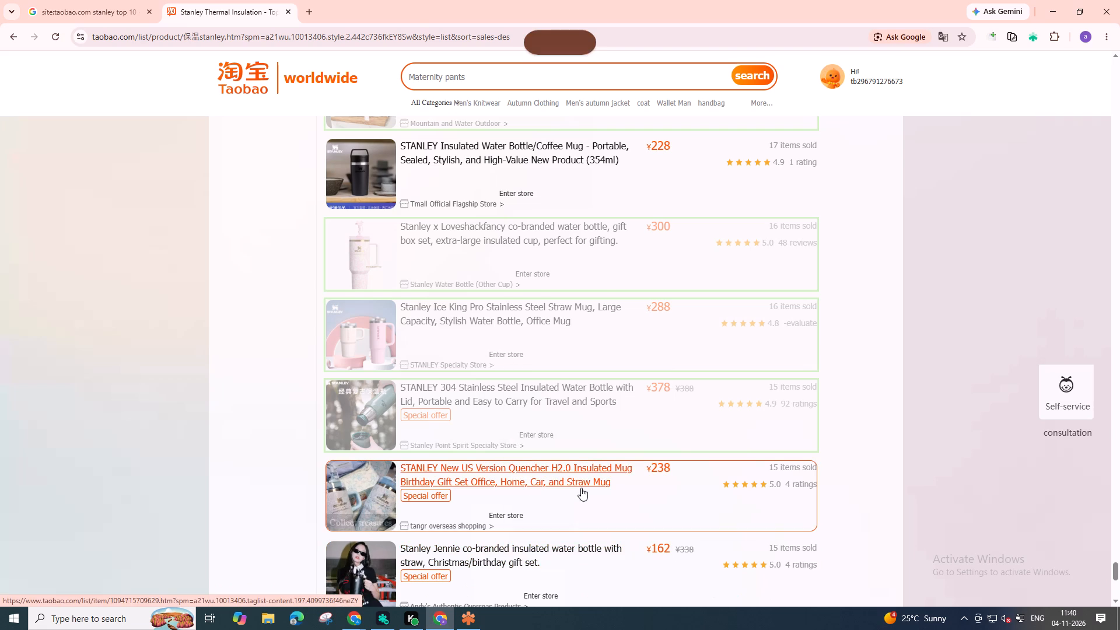
left_click(460, 423)
key("ctrl+v")
Log the link of the ¥266 STANLEY Classic Stainless Steel Insulated Mug shipped directly from Korea in C29332.
key("alt+Tab")
scroll(468, 430, "down", 3)
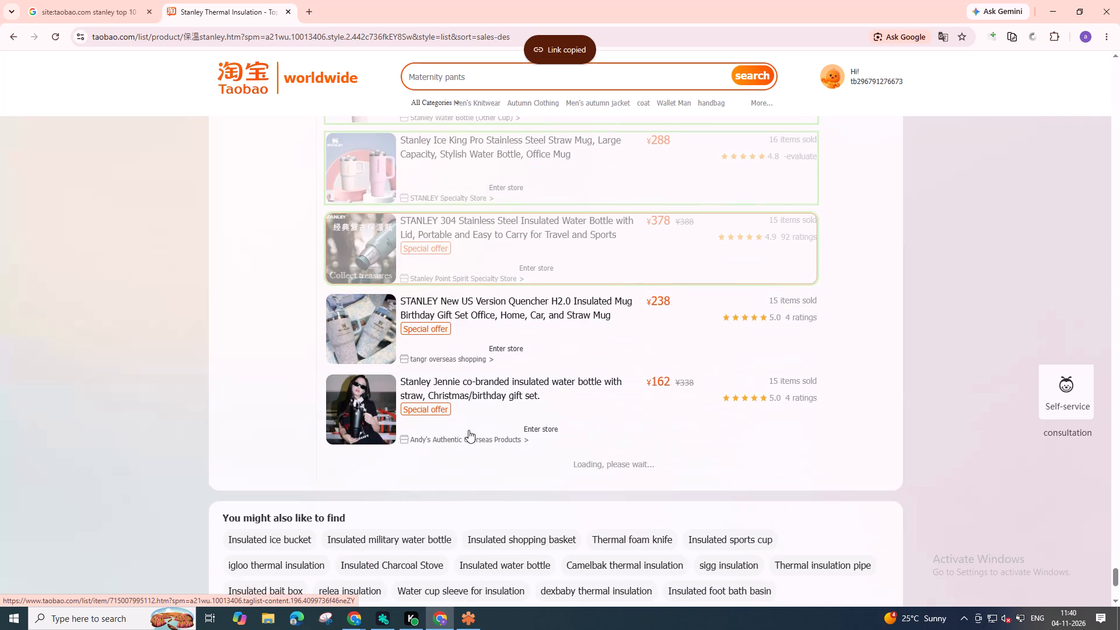
scroll(970, 478, "down", 1)
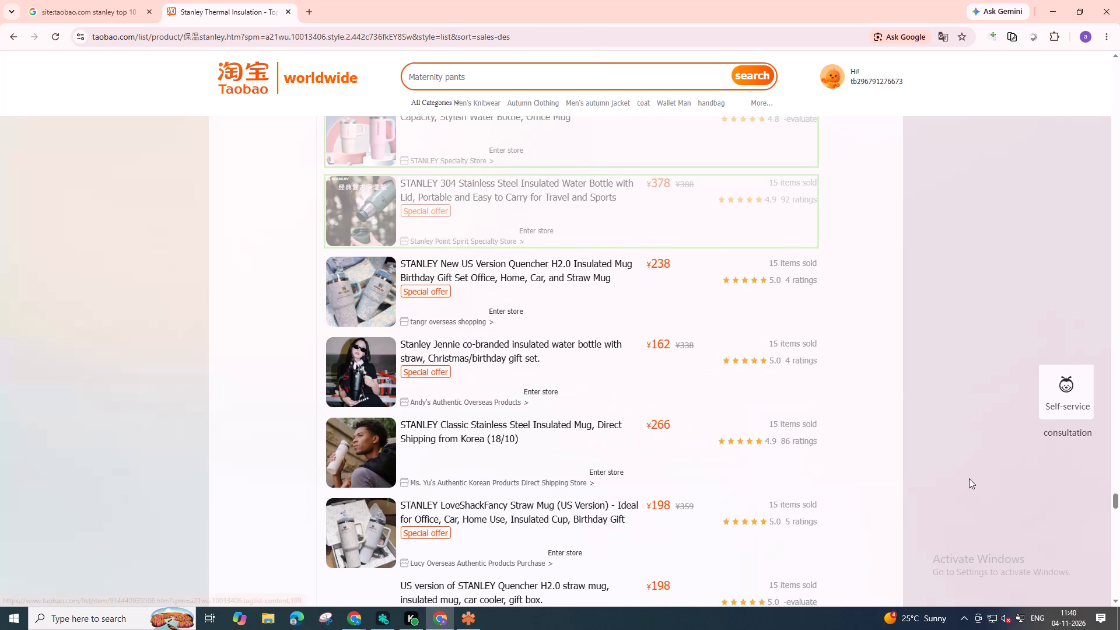
scroll(687, 442, "down", 2)
right_click(491, 296)
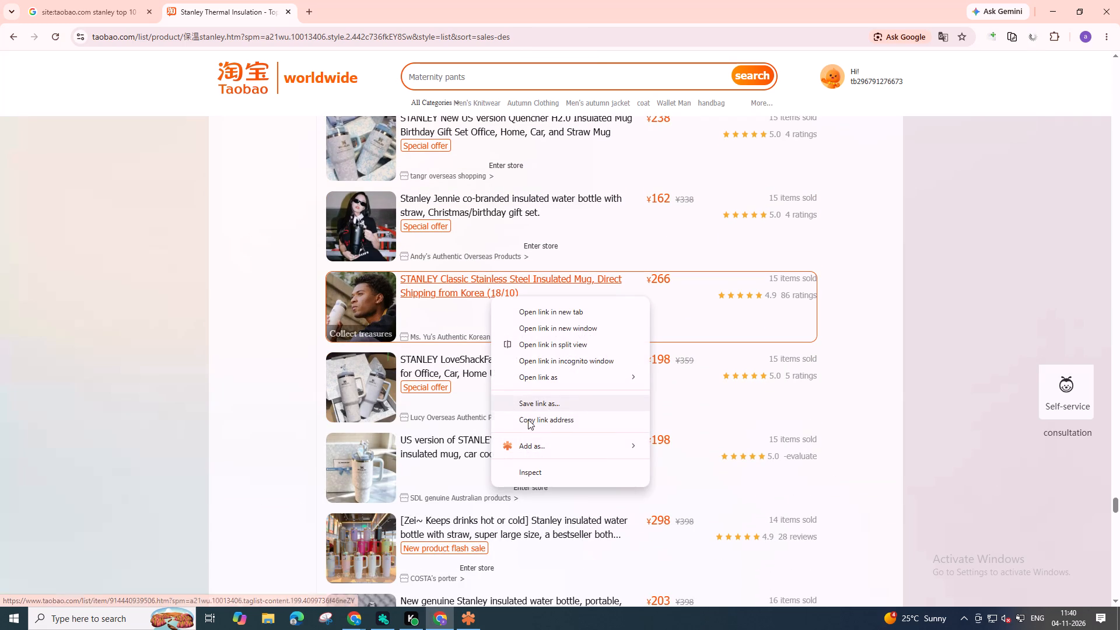
left_click(540, 424)
key("alt+Tab")
left_click(485, 445)
key("ctrl+v")
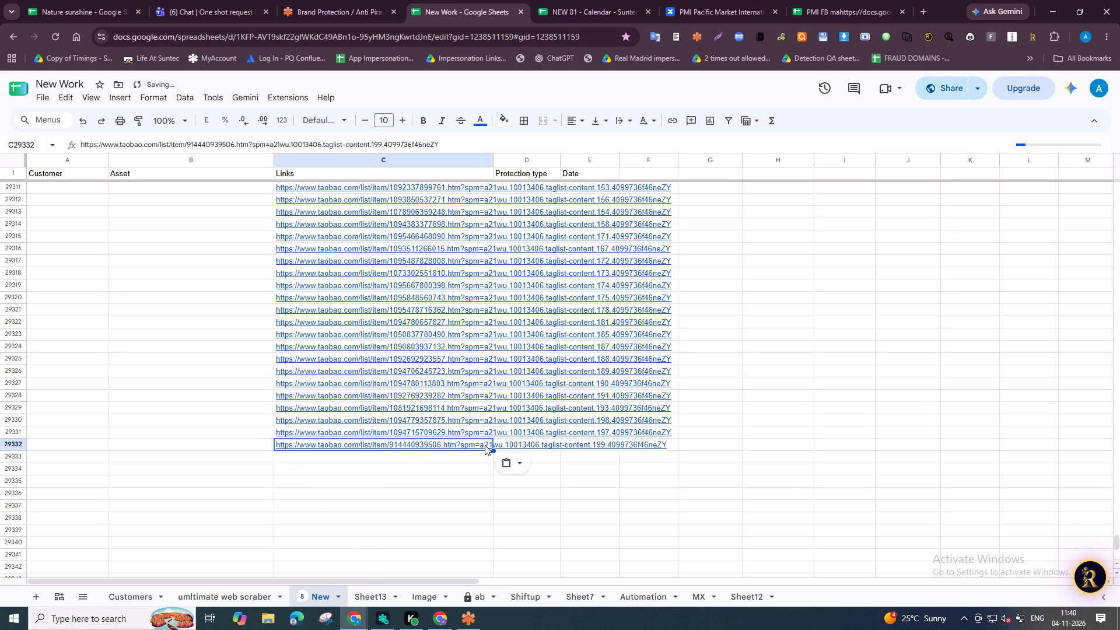
Log the link of the ¥198 STANLEY LoveShackFancy Straw Mug (US Version) from Lucy Overseas Authentic Products Purchase in C29333.
key("alt+Tab")
right_click(526, 379)
left_click(597, 498)
key("alt+Tab")
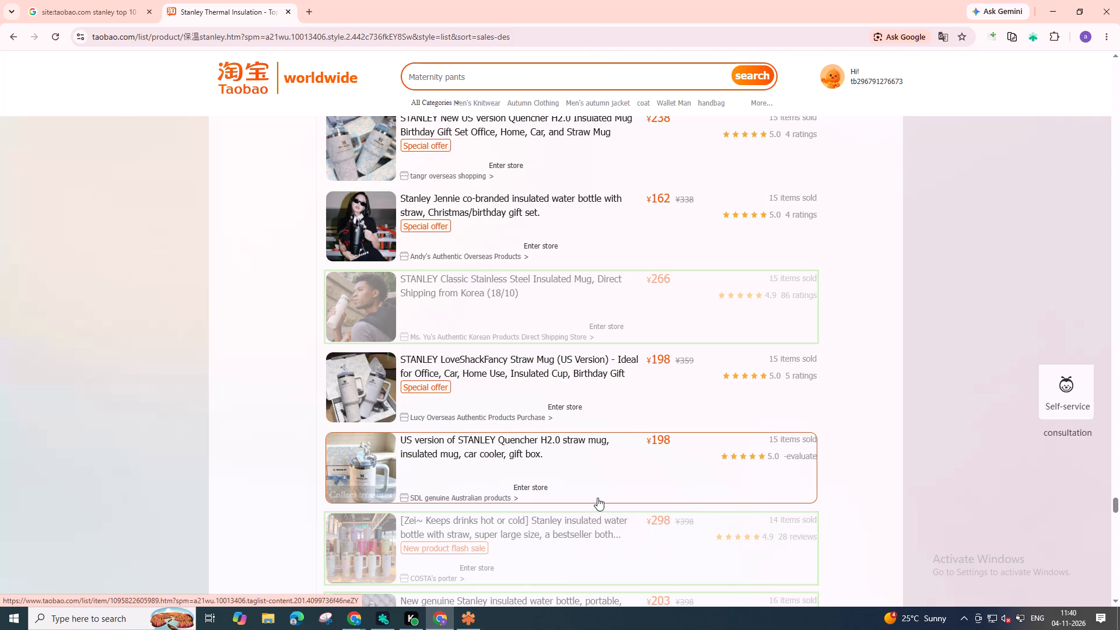
left_click(484, 460)
key("ctrl+v")
Log the link of the ¥198 US version STANLEY Quencher H2.0 straw mug from SDL genuine Australian products in C29334.
key("alt+Tab")
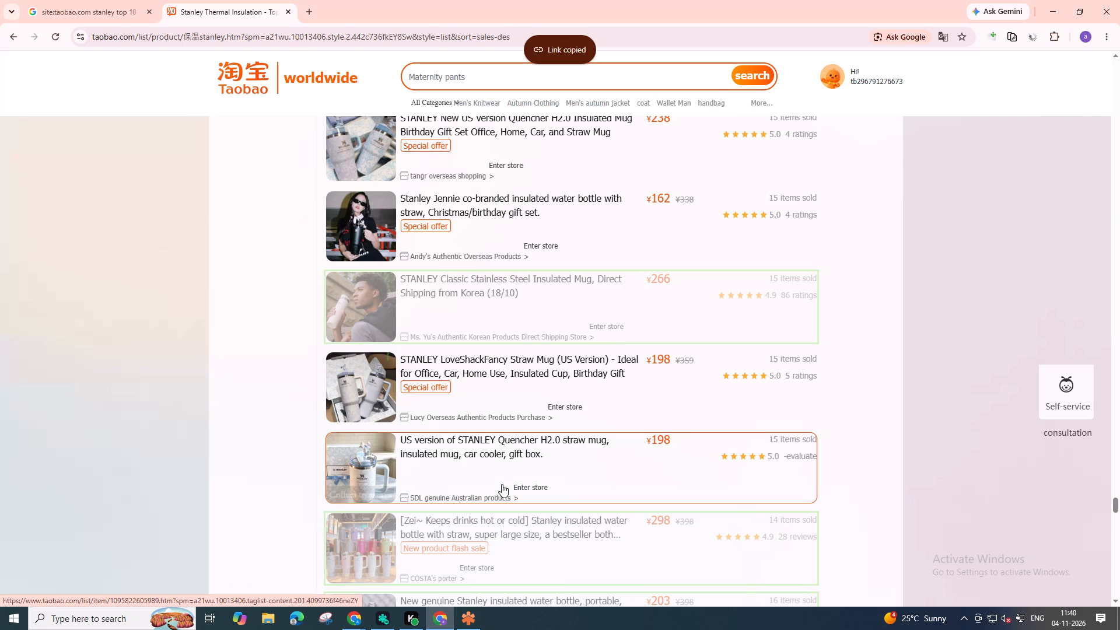
right_click(533, 459)
left_click(667, 395)
key("alt+Tab")
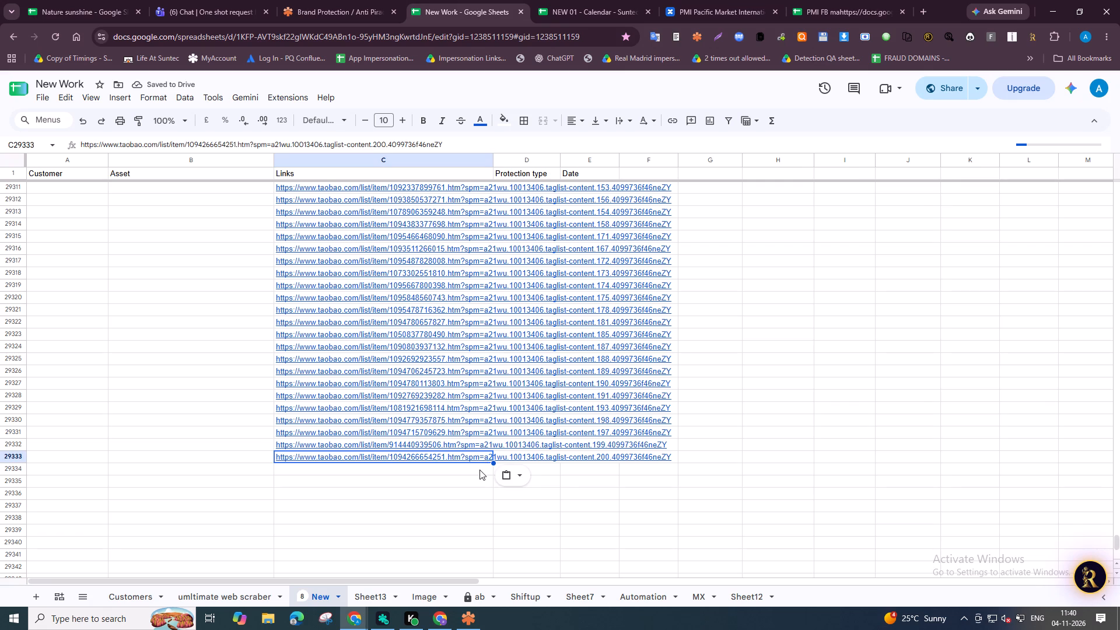
left_click(480, 471)
key("ctrl+v")
Log the link of the ¥289 Starbucks 2026 Black and White Polka Dot Stanley straw mug from Authentic Little Star Cup in C29335.
key("alt+Tab")
scroll(492, 470, "down", 4)
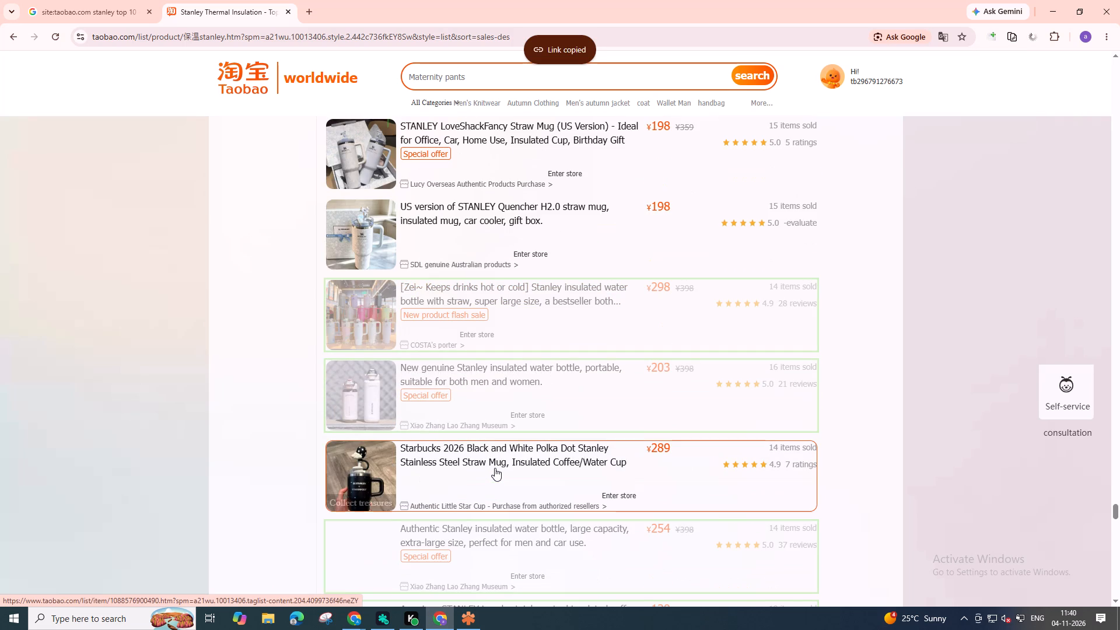
right_click(495, 466)
left_click(569, 400)
key("alt+Tab")
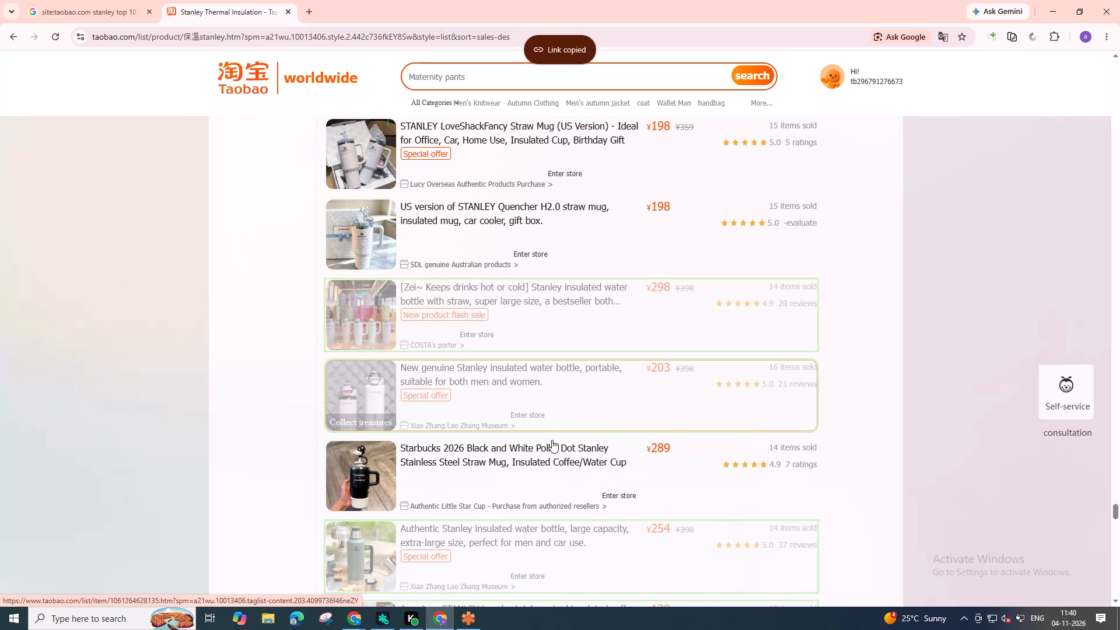
left_click(484, 484)
key("ctrl+v")
Log the link of the ¥198 STANLEY US version LSF co-branded bottle from Lucy Overseas Authentic Products Purchase in C29336.
key("alt+Tab")
scroll(529, 465, "down", 5)
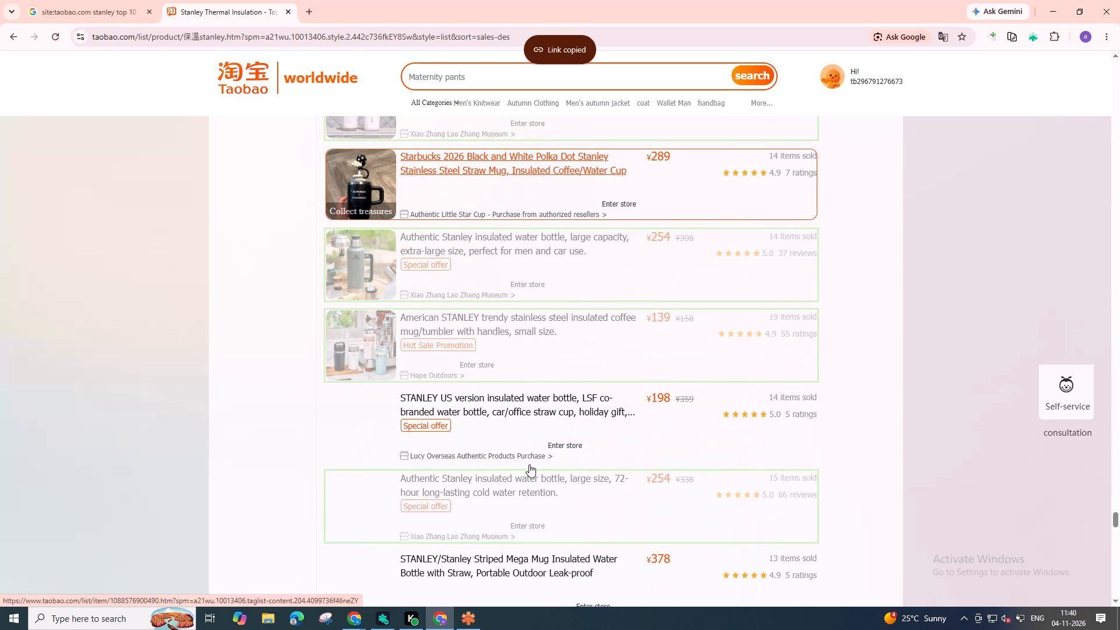
right_click(545, 411)
left_click(645, 528)
key("alt+Tab")
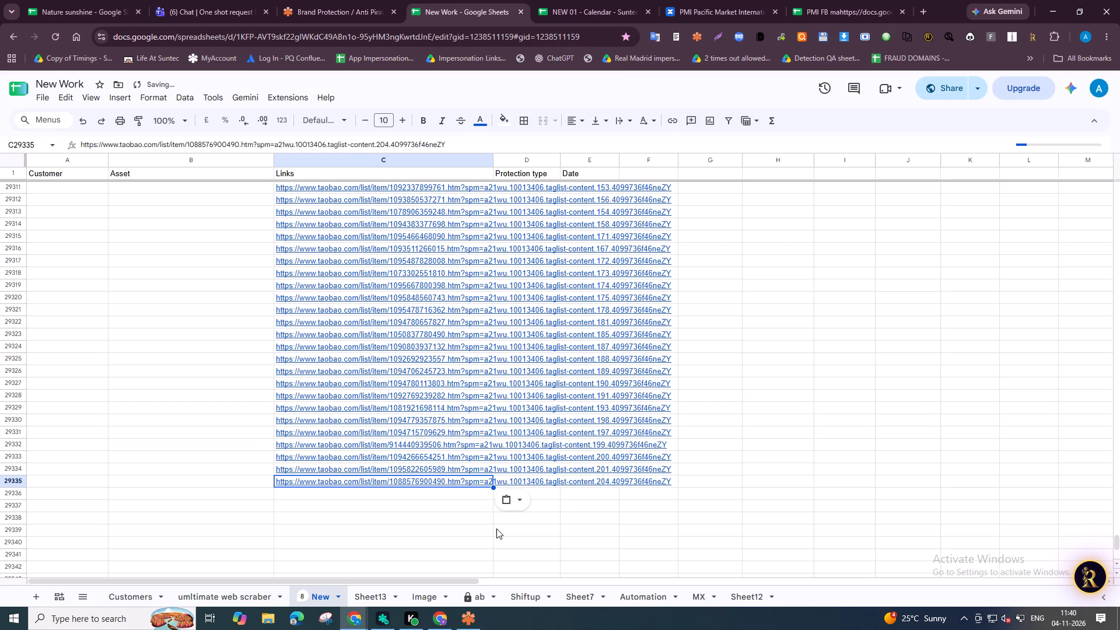
left_click(481, 495)
key("ctrl+v")
Log the link of the ¥378 Stanley Striped Mega Mug from Warm Cup Shop Authentic Product Purchasing Agent in C29337.
key("alt+Tab")
right_click(512, 565)
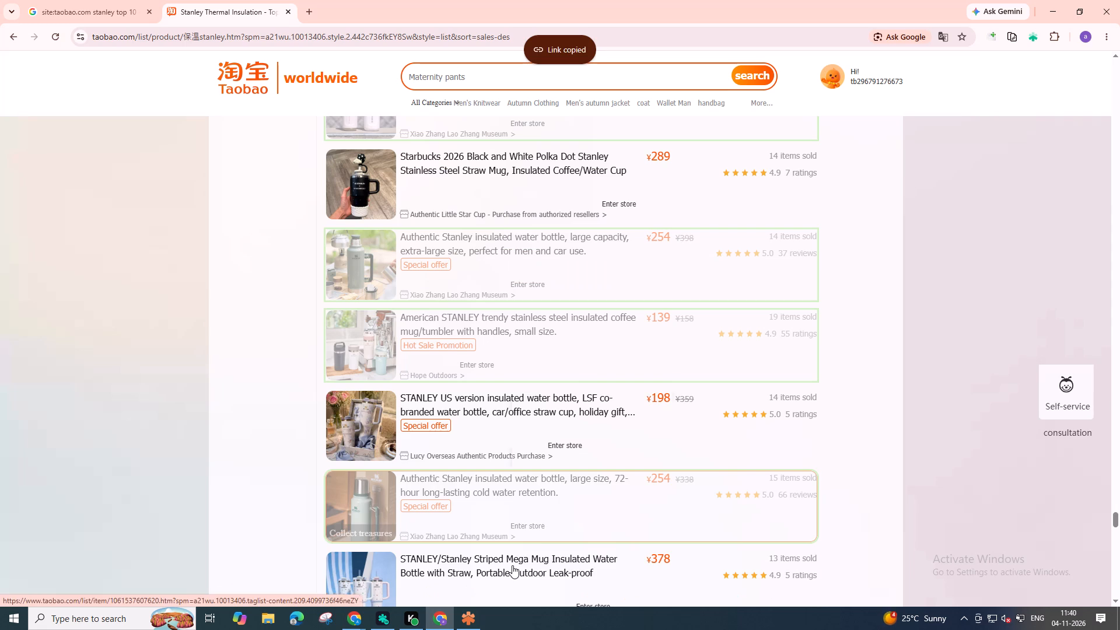
left_click(586, 498)
key("alt+Tab")
left_click(491, 509)
key("ctrl+v")
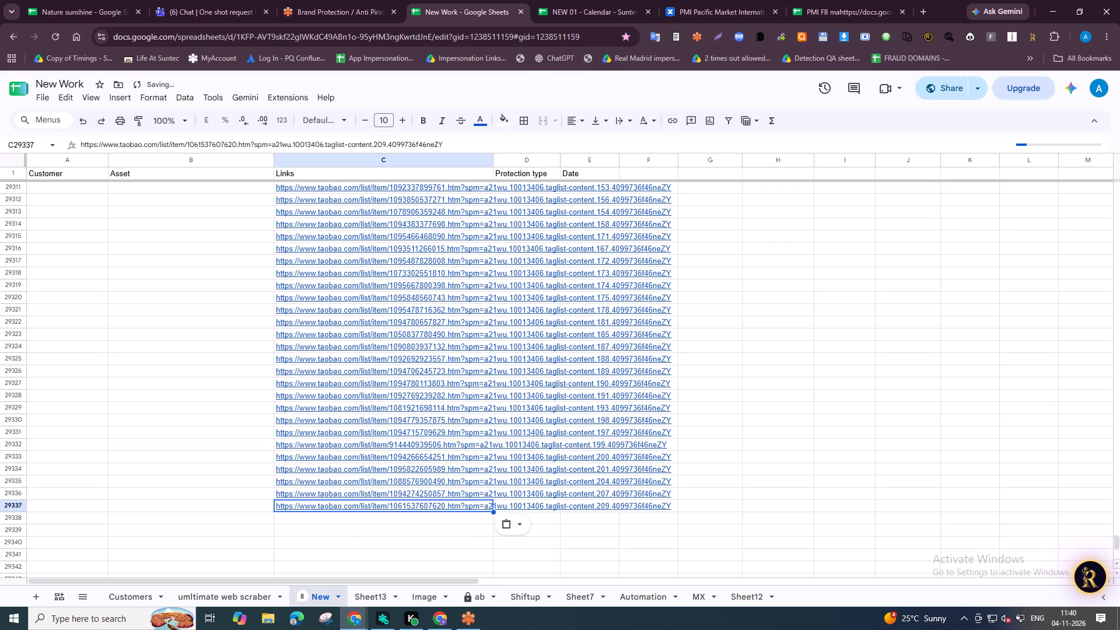
Log the link of the ¥348 STANLEY anti-counterfeit Ice King Adventure straw cup from Tmall Official Flagship Store in C29338.
key("alt+Tab")
scroll(556, 484, "down", 8)
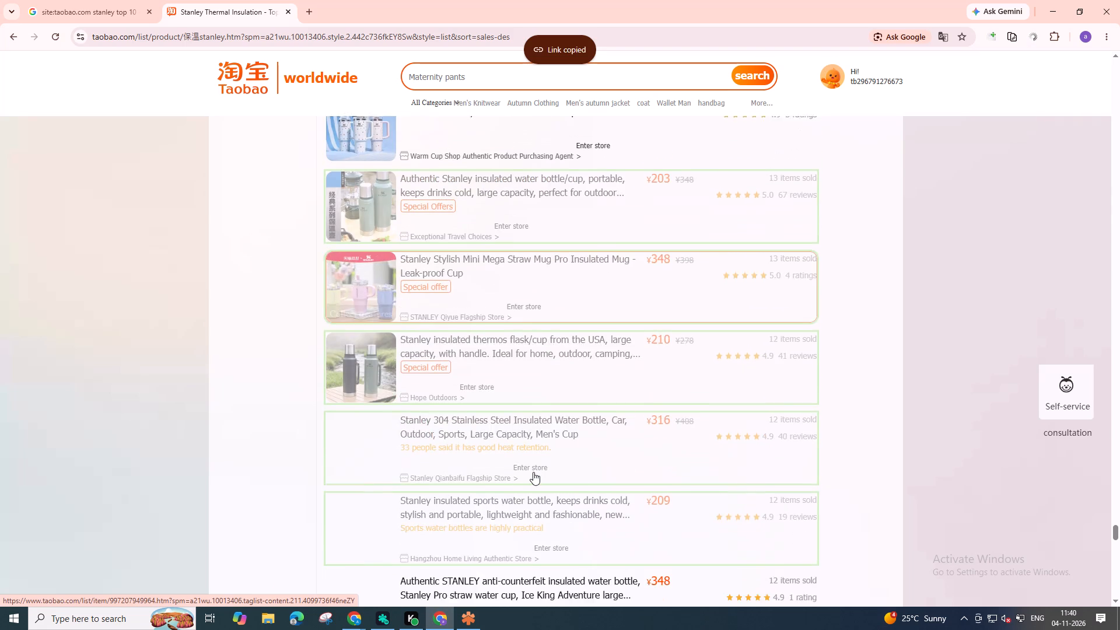
scroll(534, 470, "down", 3)
right_click(536, 419)
left_click(652, 353)
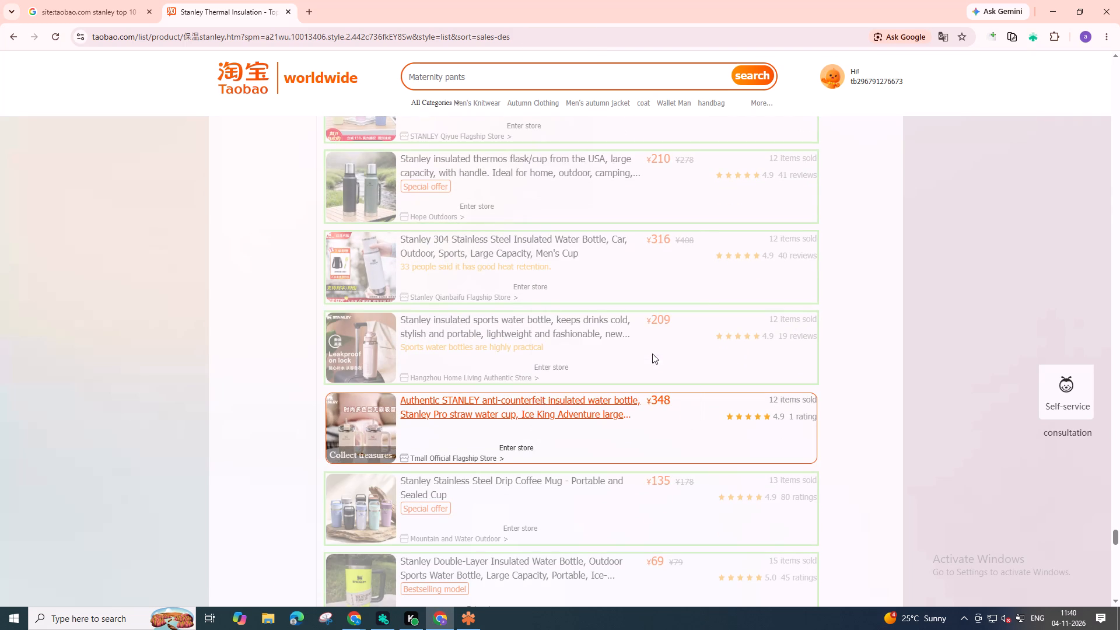
key("alt+Tab")
left_click(484, 518)
key("ctrl+v")
Log the link of the ¥258 Stanley stylish coffee cup from JOYMOGL Home Living Store in C29339.
key("alt+Tab")
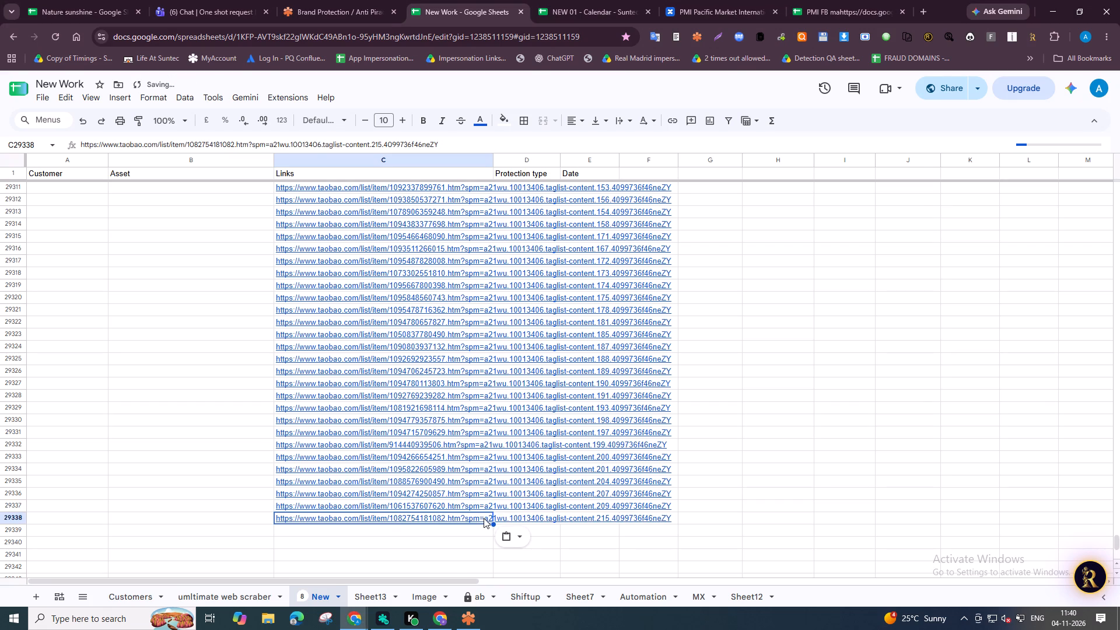
scroll(572, 445, "down", 5)
right_click(567, 364)
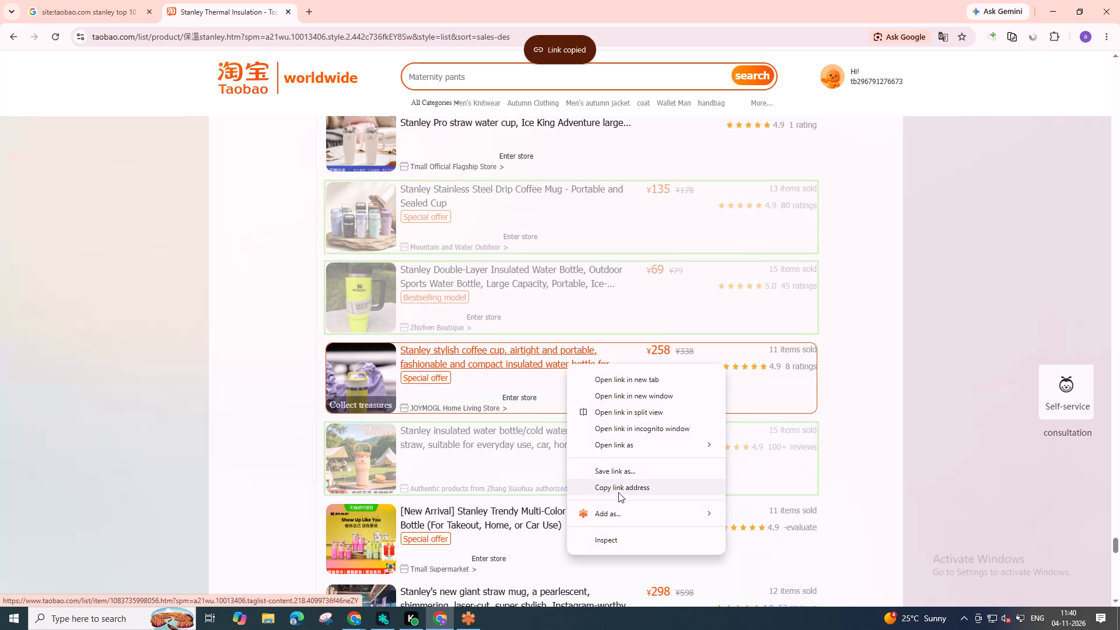
left_click(621, 490)
key("alt+Tab")
left_click(472, 534)
key("ctrl+v")
Log the link of the ¥248 New Arrival Stanley Trendy Multi-Color Insulated Water Bottle from Tmall Supermarket in C29340.
key("alt+Tab")
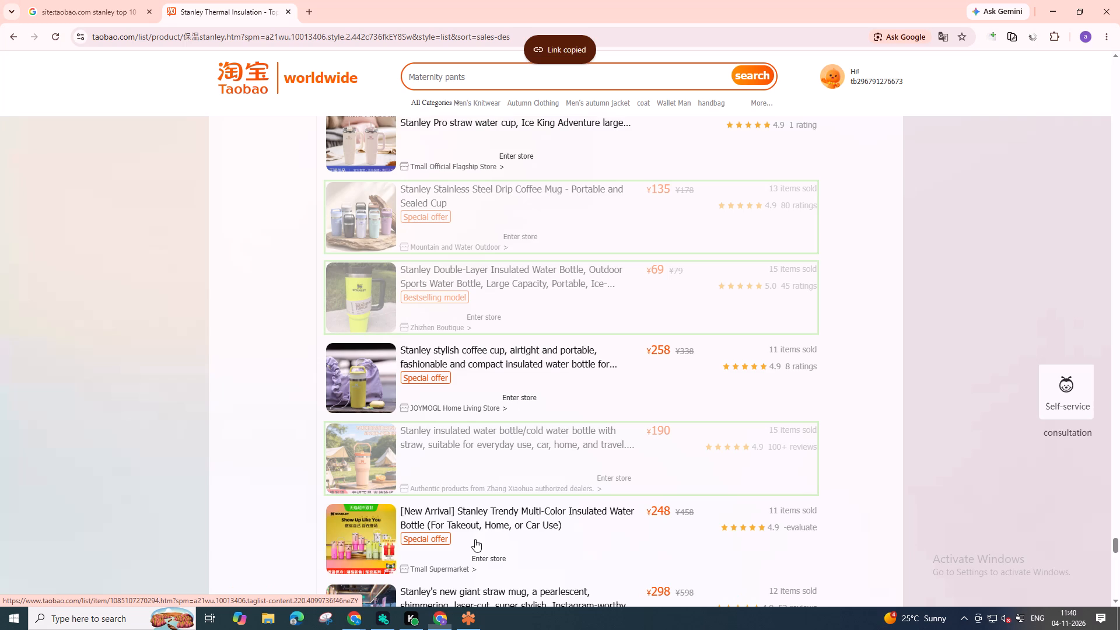
right_click(514, 521)
left_click_drag(624, 443, 622, 463)
left_click(614, 453)
key("alt+Tab")
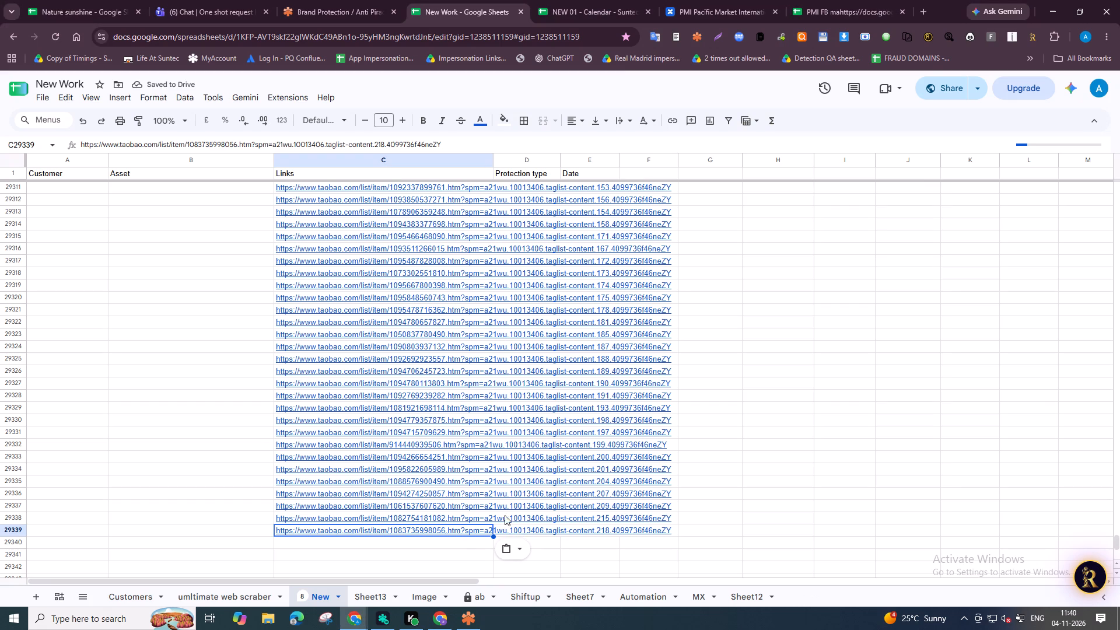
left_click(468, 544)
key("ctrl+v")
Log the link of the ¥298 Stanley pearlescent giant straw mug from COSTA's porter in C29341.
key("alt+Tab")
scroll(524, 517, "down", 3)
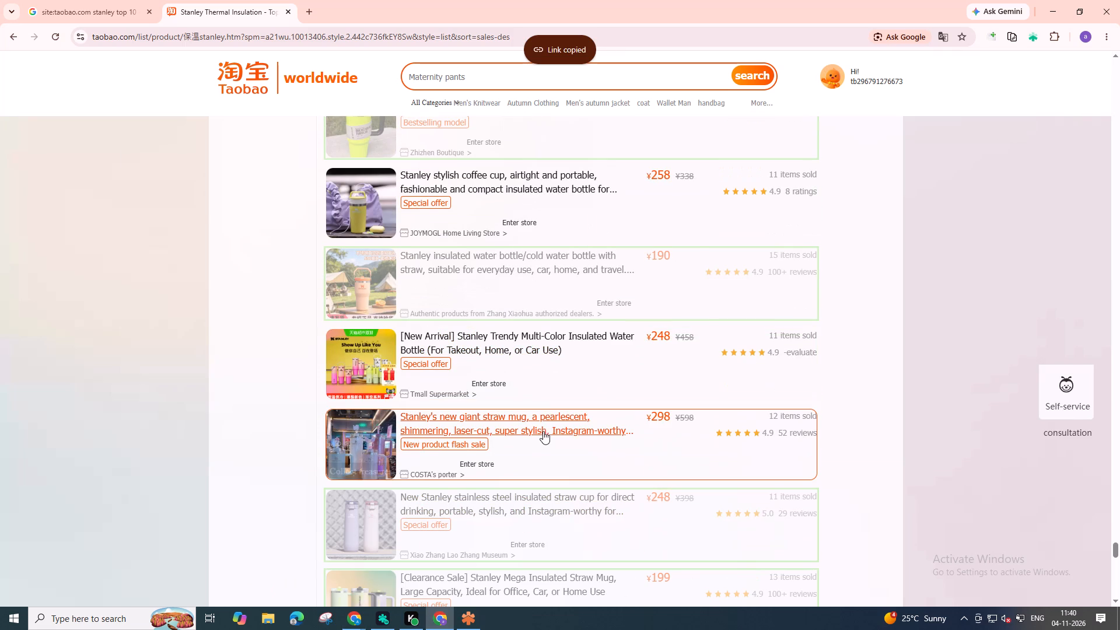
right_click(544, 429)
left_click(640, 358)
key("alt+Tab")
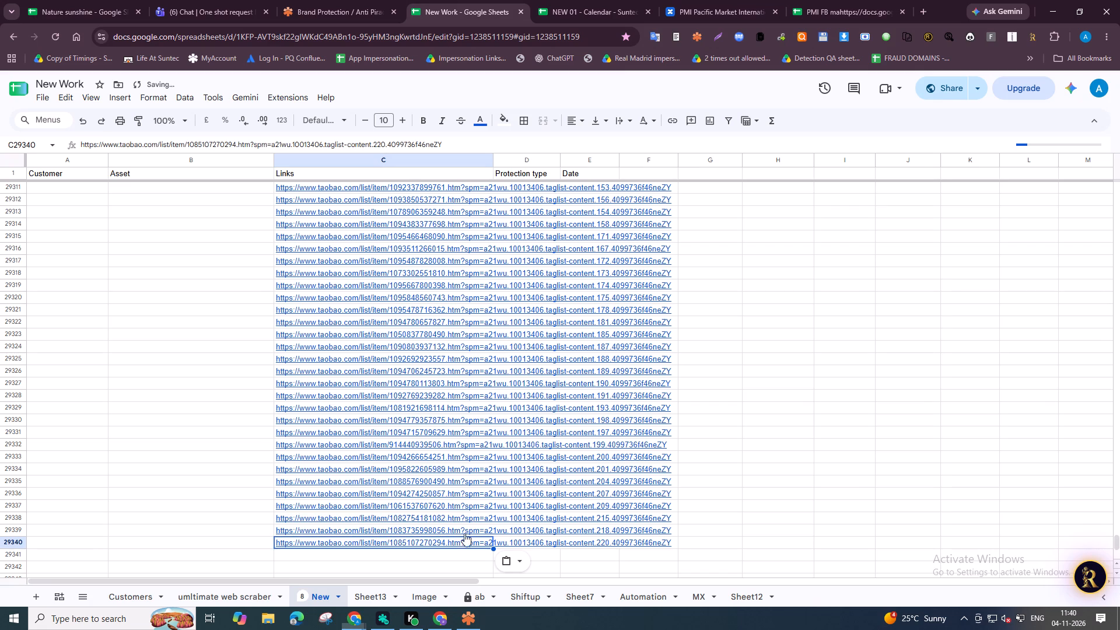
left_click(463, 559)
key("ctrl+v")
Log the link of the ¥51.5 304 Stainless Steel Stanley 30oz mug with handle from Glug glug 1 in C29342.
key("alt+Tab")
scroll(533, 500, "down", 4)
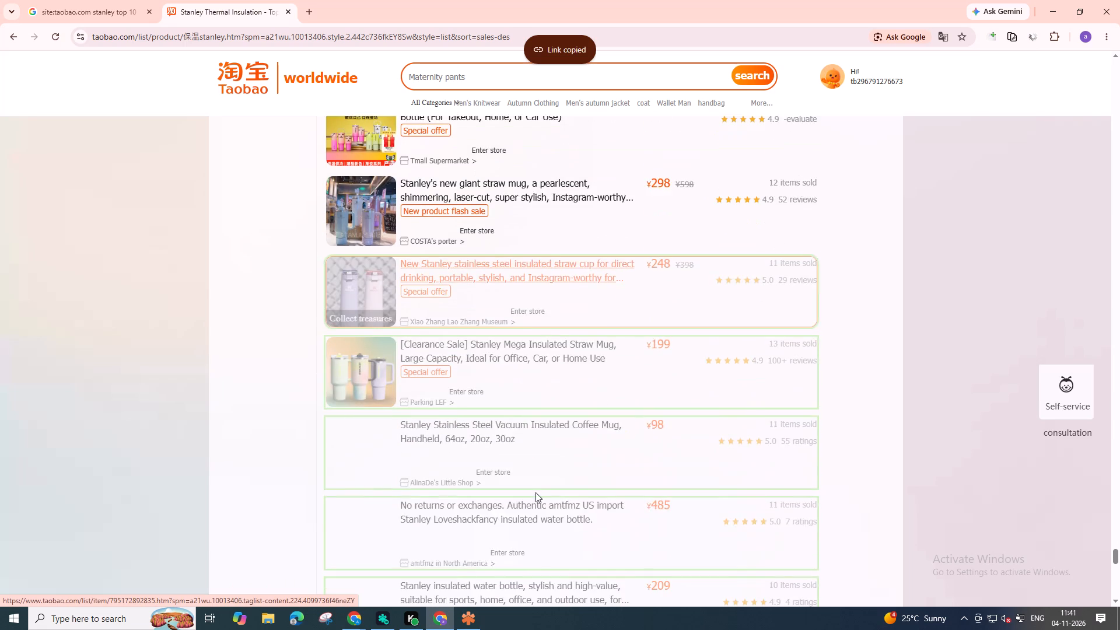
scroll(539, 488, "down", 3)
right_click(519, 502)
left_click(605, 435)
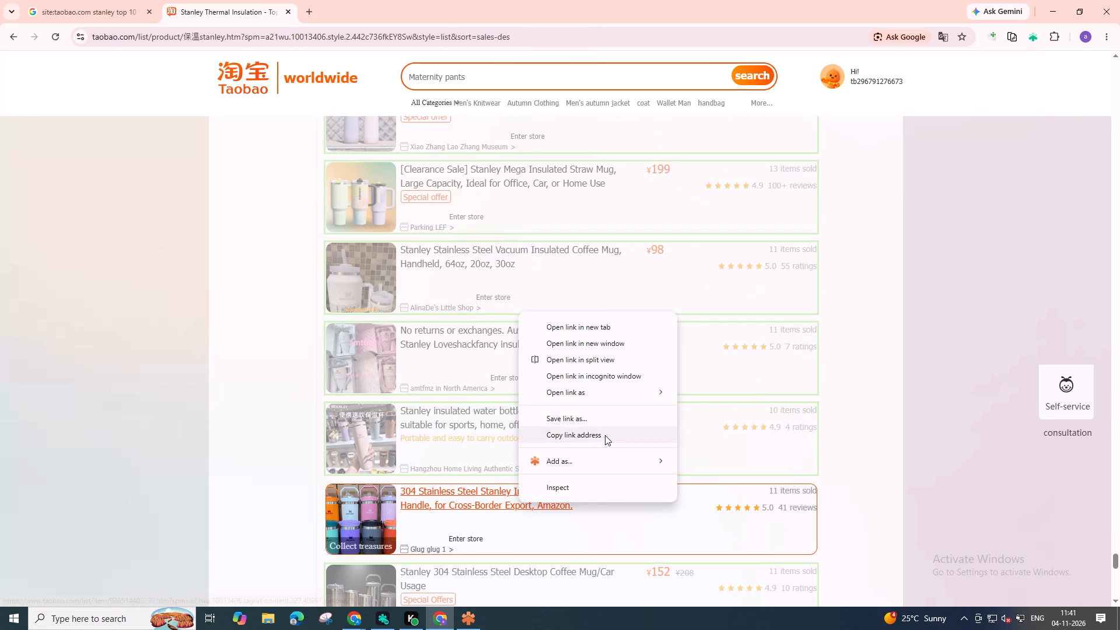
key("alt+Tab")
left_click(464, 568)
key("ctrl+v")
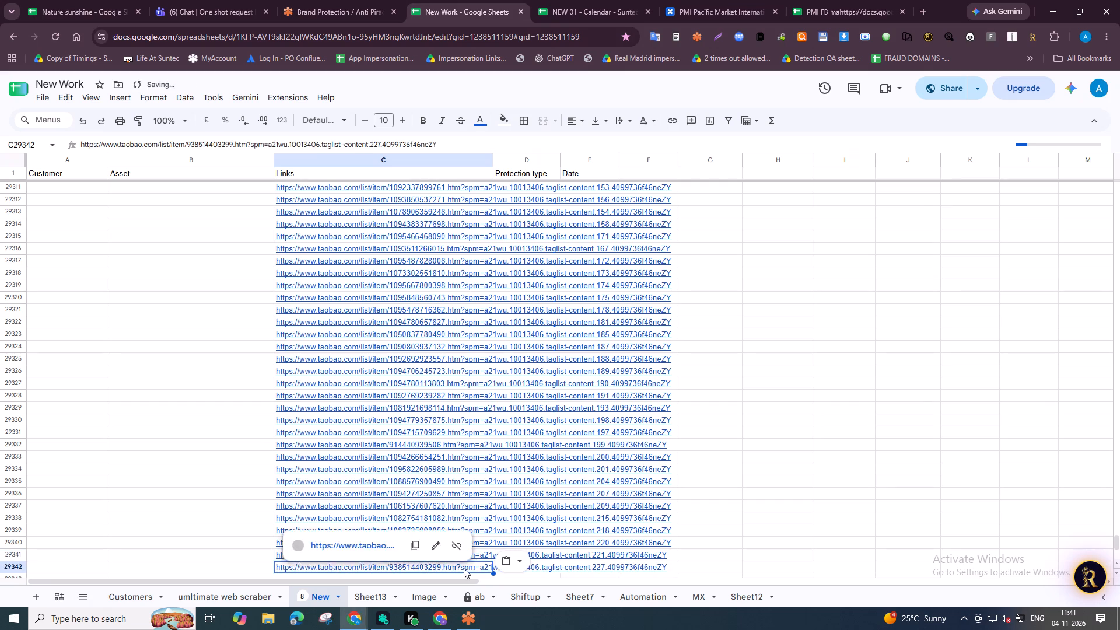
Select the collected Taobao links from C29342 upward to check how many there are.
key("ctrl+shift+Up")
scroll(477, 535, "down", 6)
left_click(484, 534)
Log the link of the ¥348 STANLEY Straw Cup Pro from JOYMOGL Home Living Store in C29343.
key("alt+Tab")
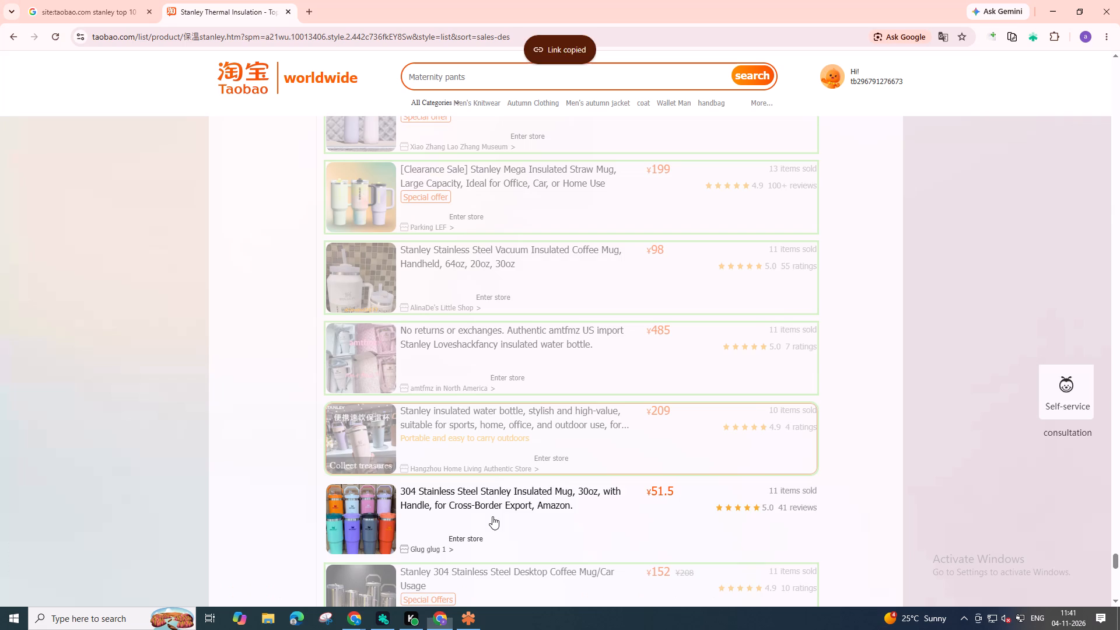
scroll(565, 429, "down", 6)
scroll(566, 480, "down", 1)
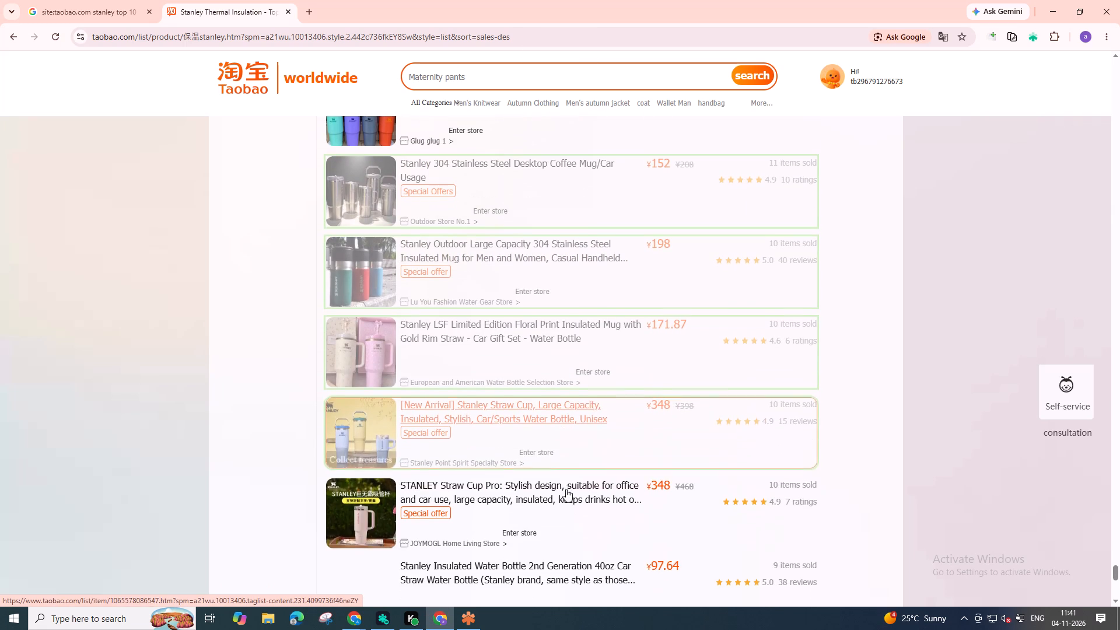
right_click(567, 484)
left_click(646, 415)
key("alt+Tab")
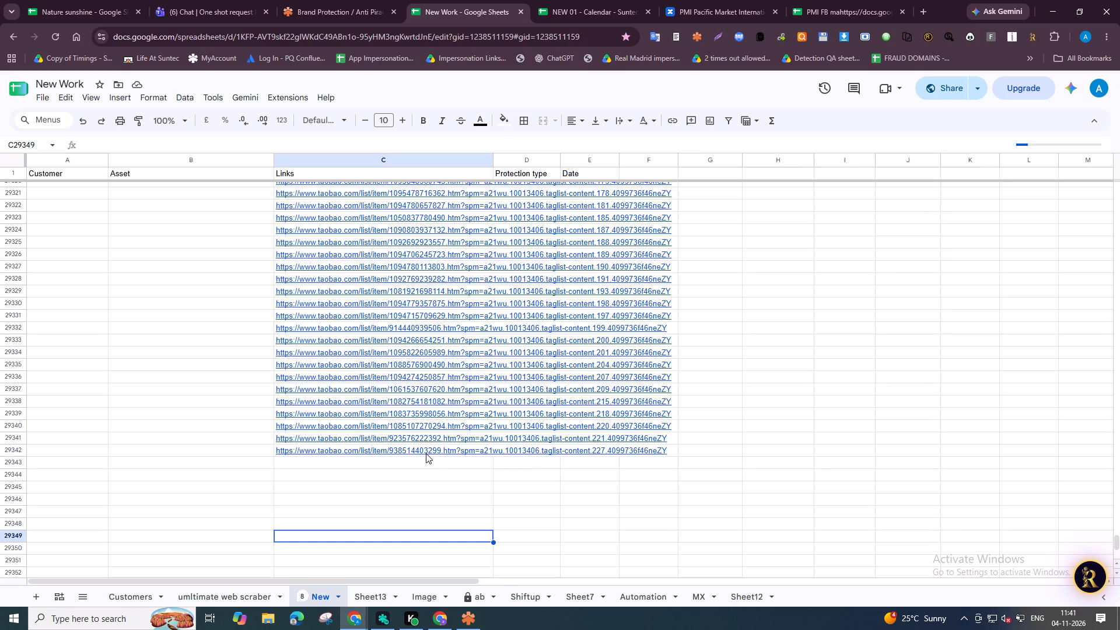
left_click(435, 466)
key("ctrl+v")
left_click(435, 514)
Log the link of the ¥97.64 Stanley Insulated Water Bottle 2nd Generation 40oz in C29344.
key("alt+Tab")
right_click(537, 582)
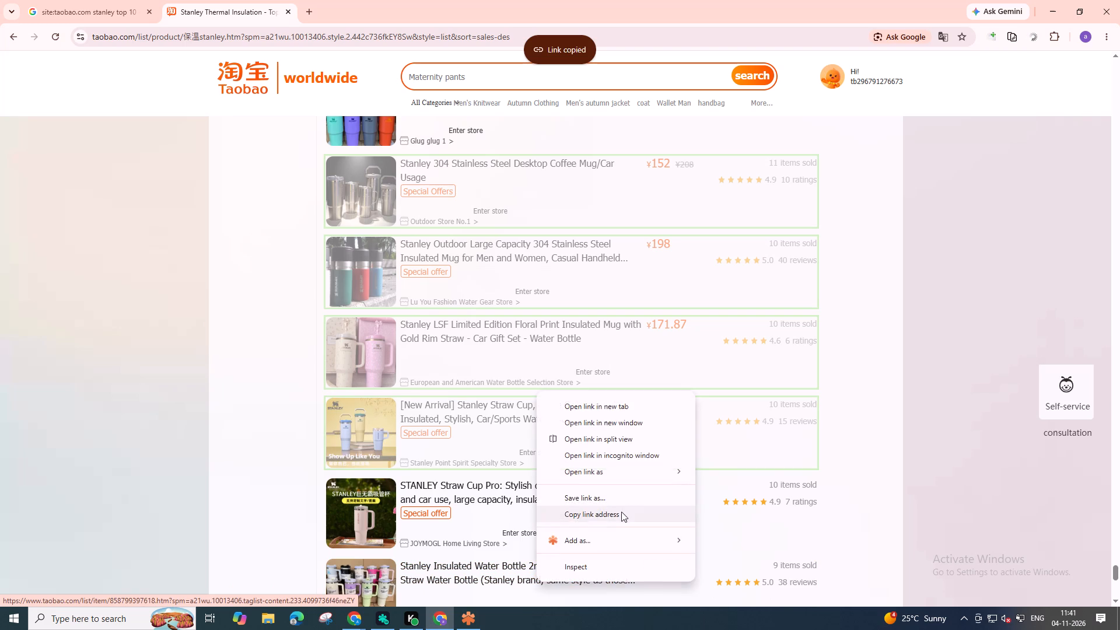
left_click(622, 509)
key("alt+Tab")
left_click(476, 474)
key("ctrl+v")
left_click(468, 515)
Check the last Taobao results on the page and close the Taobao browser window.
key("alt+Tab")
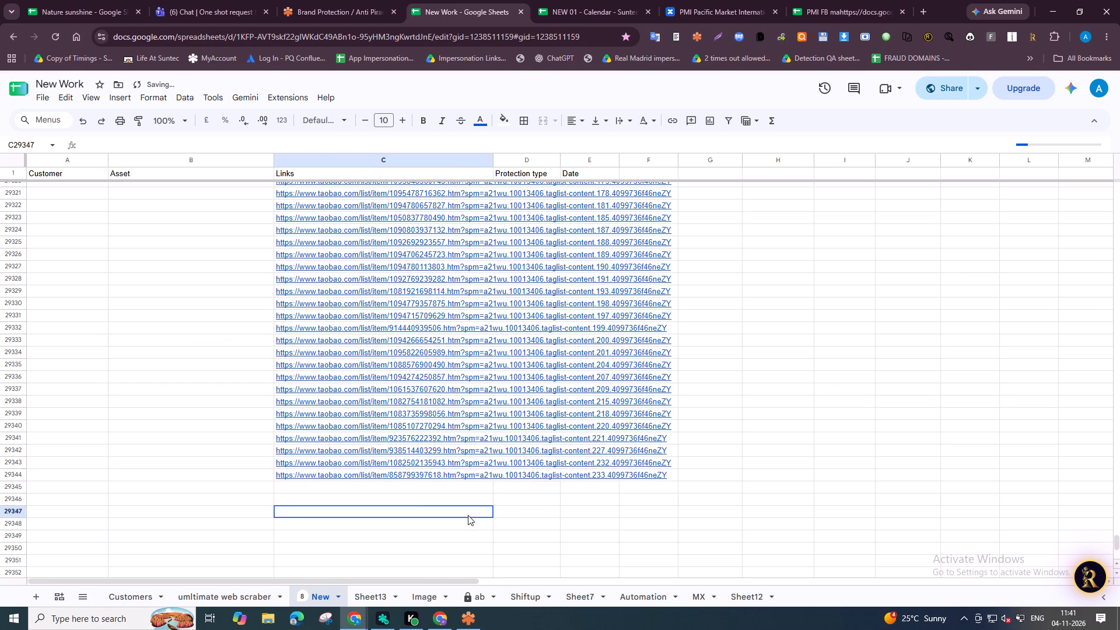
scroll(529, 478, "down", 5)
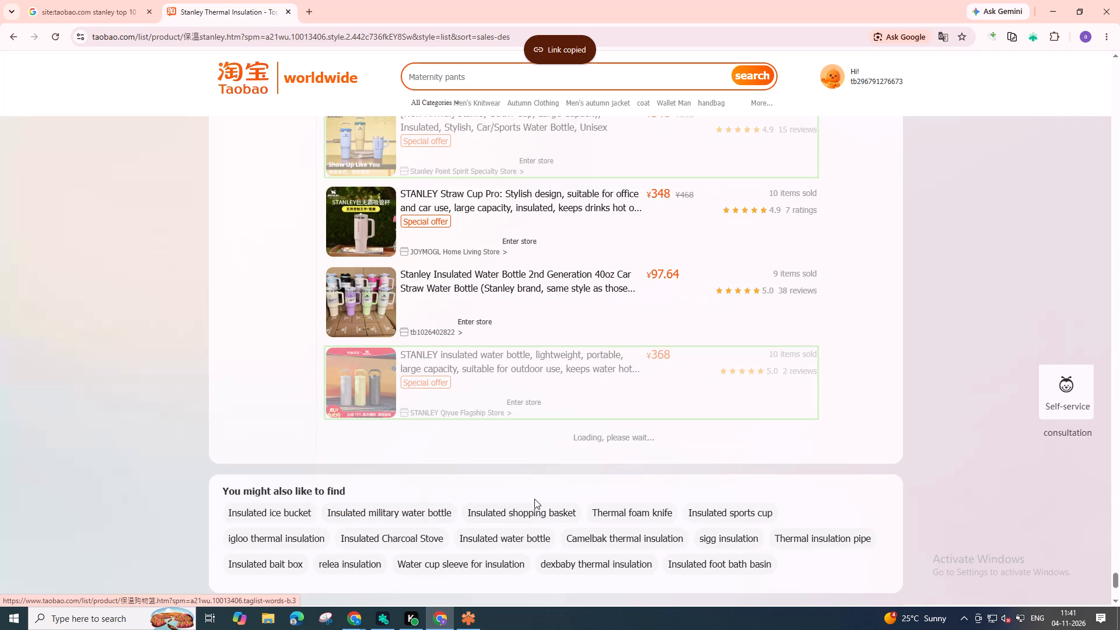
key("ctrl+w")
key("ctrl+w")
key("ctrl+w")
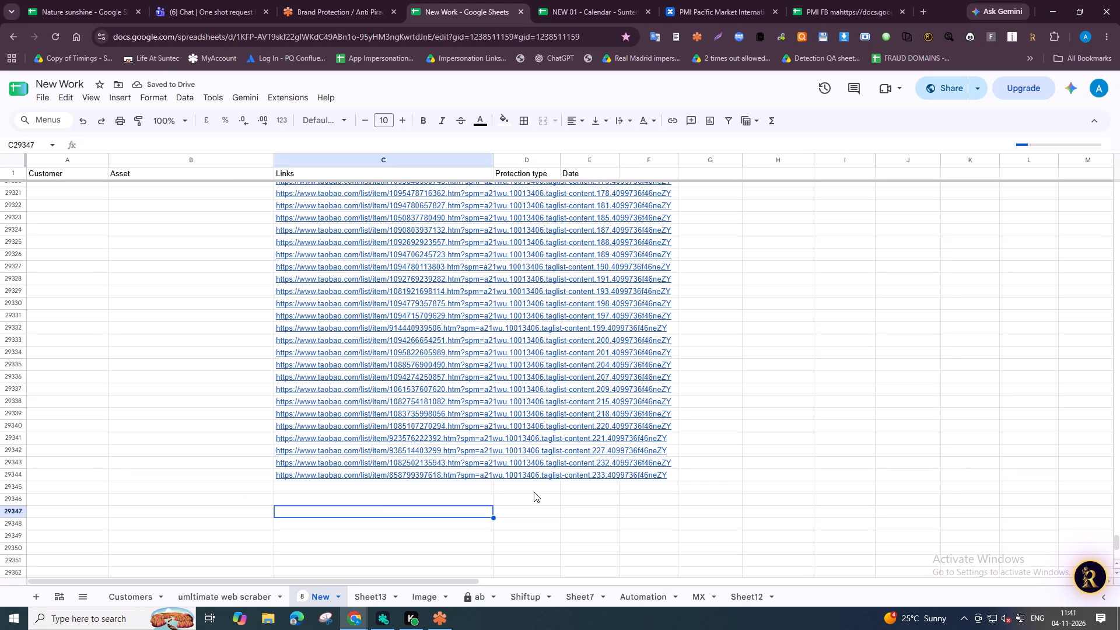
Copy the collected Taobao links C29292:C29344 into the Item Links column of the Product ID sheet, starting at A13314, as plain values.
key("ctrl+Up")
key("ctrl+shift+Up")
key("ctrl+c")
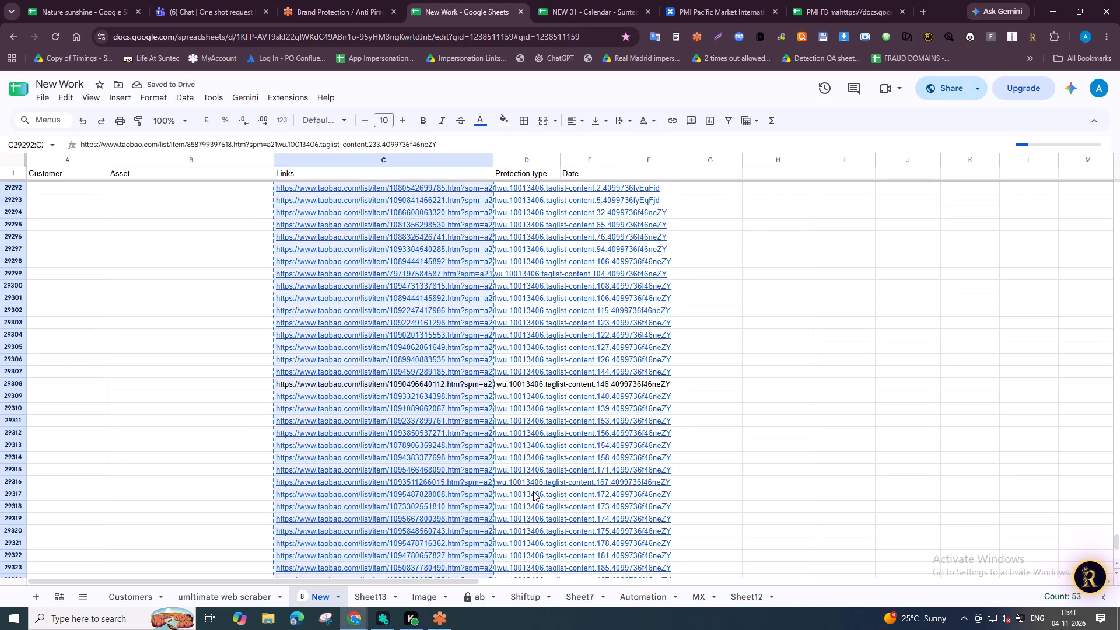
key("alt+Tab")
key("alt+Tab")
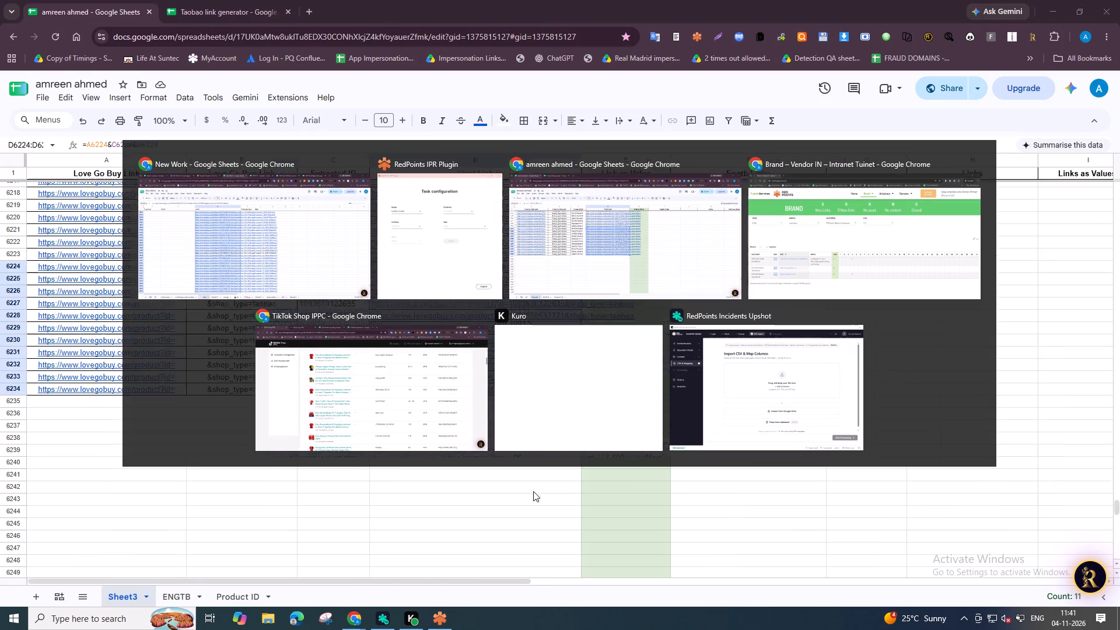
left_click(264, 596)
left_click(169, 460)
key("ctrl+shift+v")
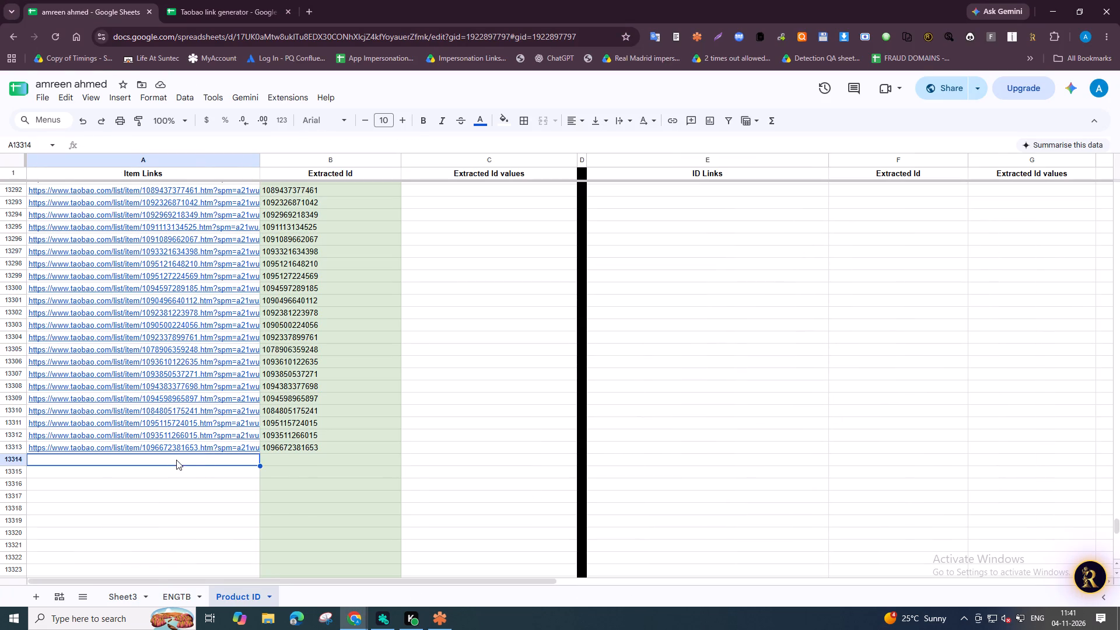
Extend the Extracted Id formula down B13314:B13366 for the newly pasted Taobao links.
left_click(306, 460)
key("ctrl+d")
scroll(308, 487, "down", 10)
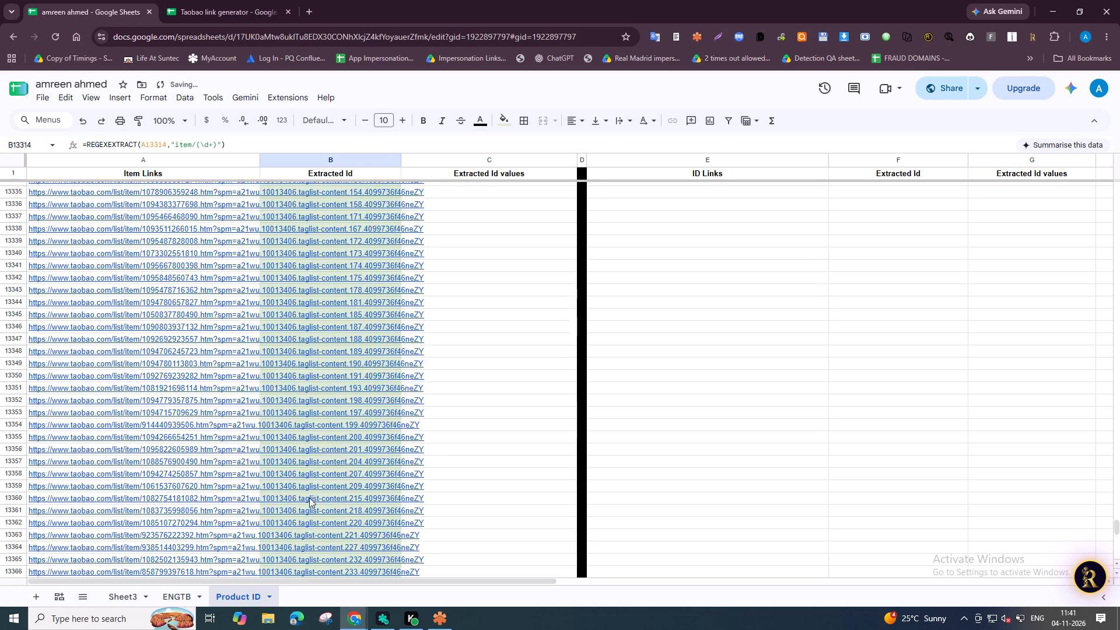
scroll(309, 498, "down", 3)
left_click(327, 339, "shift")
key("ctrl+d")
Copy the extracted product IDs into Sheet3's Extracted ID column from C6235 as plain values.
key("ctrl+c")
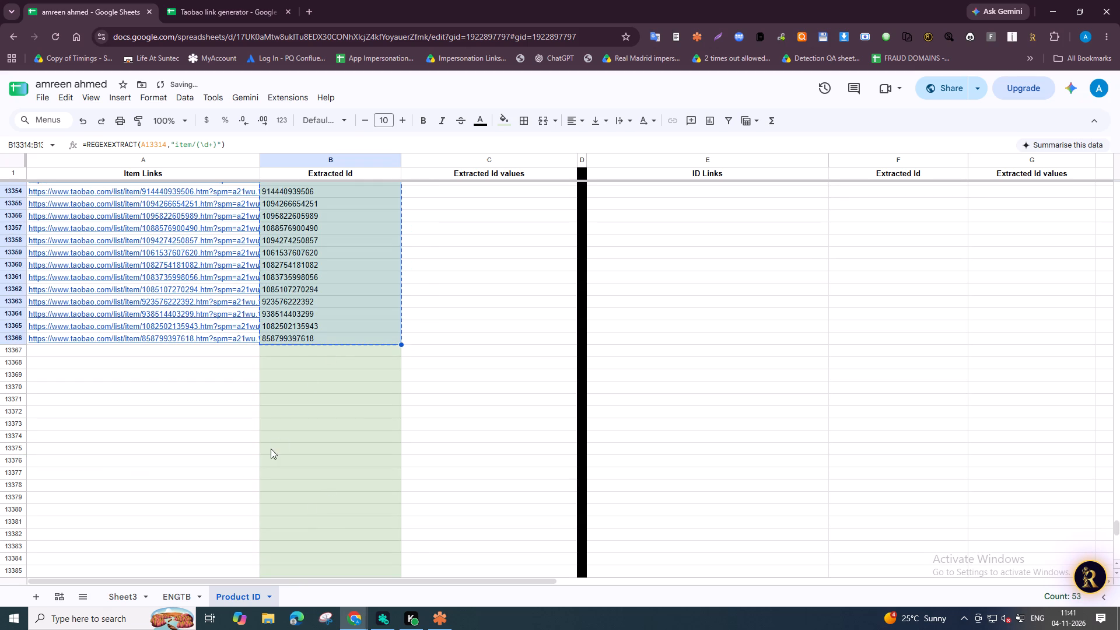
key("ctrl+c")
left_click(120, 601)
left_click(353, 398)
key("ctrl+shift+v")
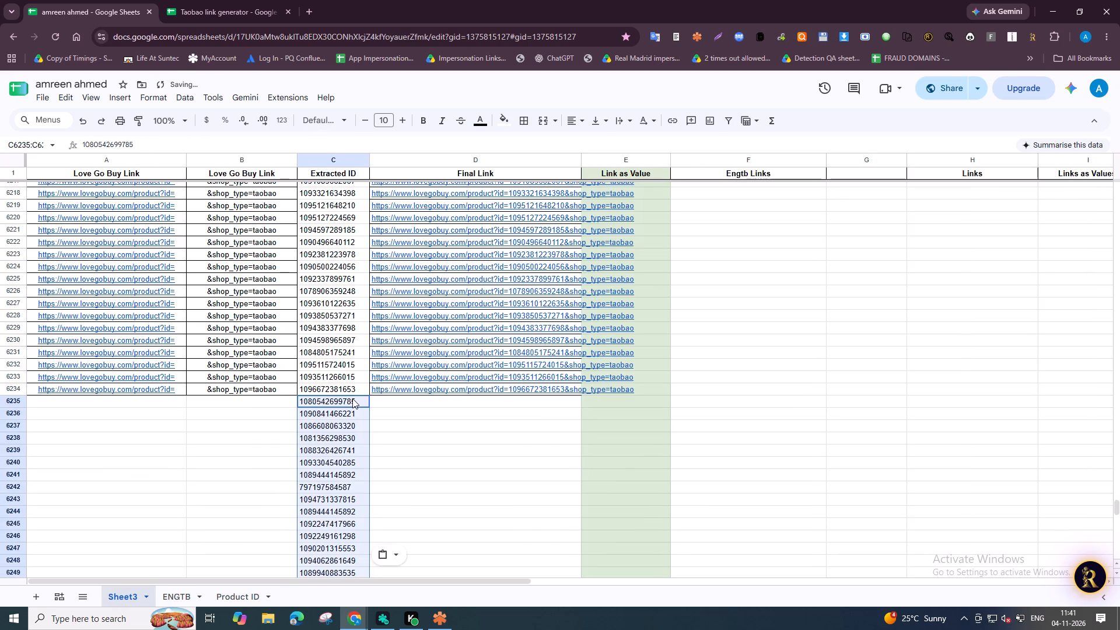
Highlight C6235, the first ID of the new batch, with a yellow fill.
left_click(349, 403)
left_click(499, 123)
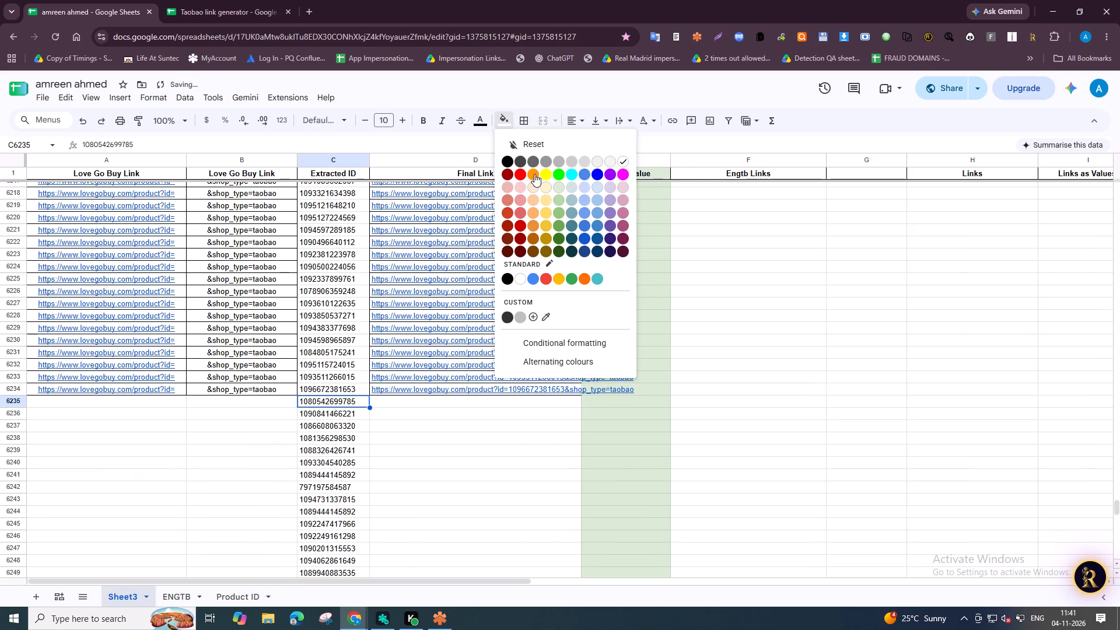
left_click(542, 171)
Fill both Love Go Buy Link columns, A and B, down to row 6287 beside the new IDs.
left_click(346, 444)
key("ctrl+Down")
key("Left")
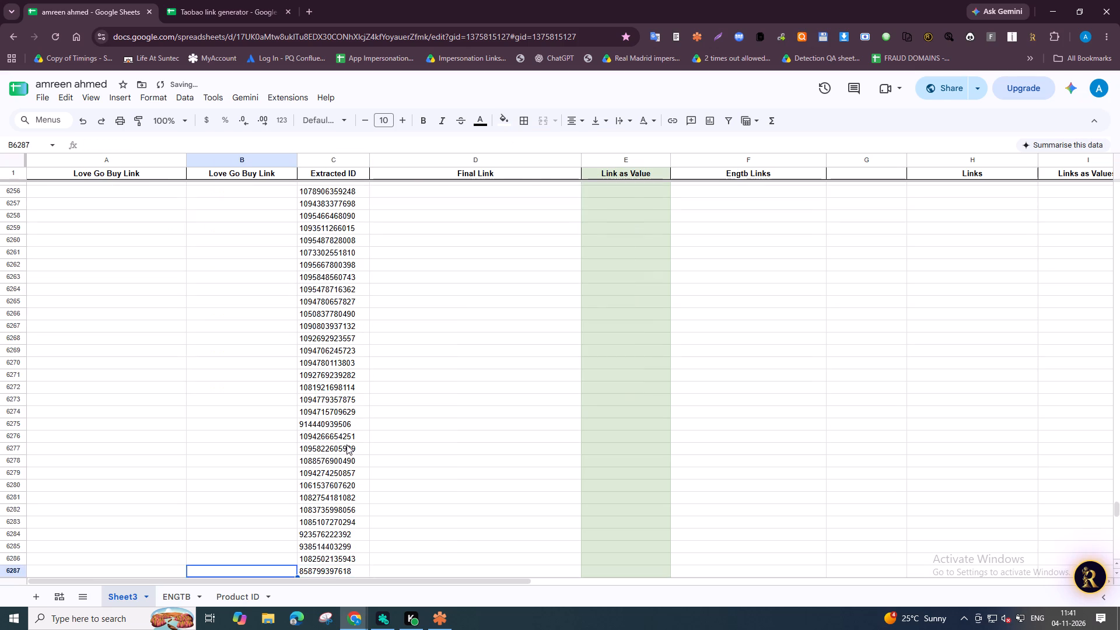
key("ctrl+shift+Up")
key("ctrl+shift+Left")
key("ctrl+d")
Fill the Final Link formula down column D to row 6287 for the new batch.
key("Right")
key("Right")
key("ctrl+shift+Up")
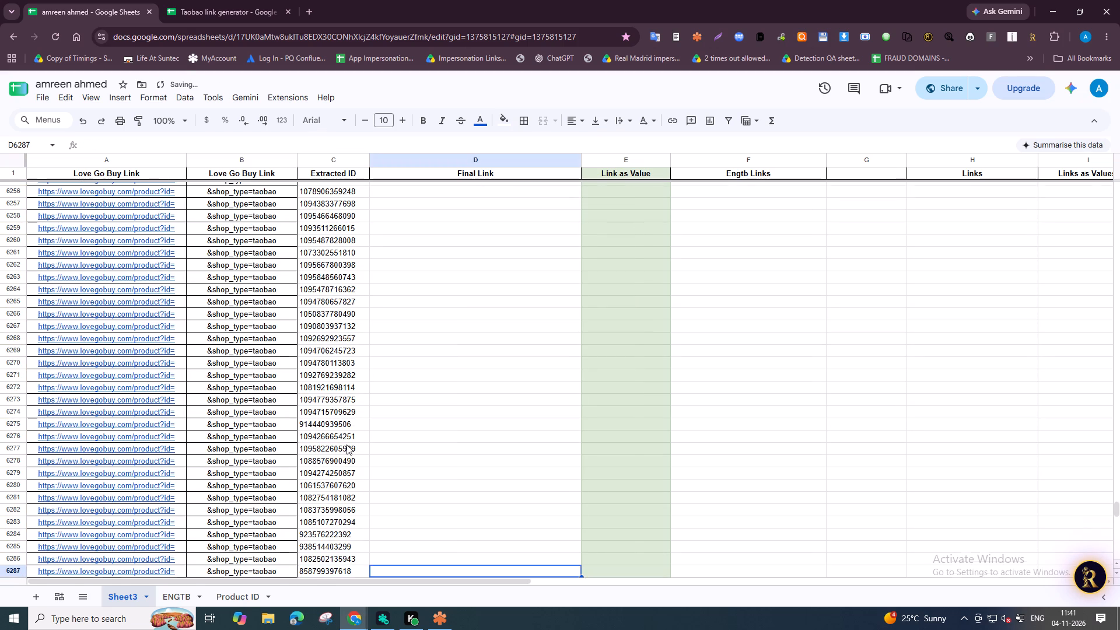
key("ctrl+d")
Copy the first batch of Final Link URLs, D6235:D6250.
left_click(393, 201)
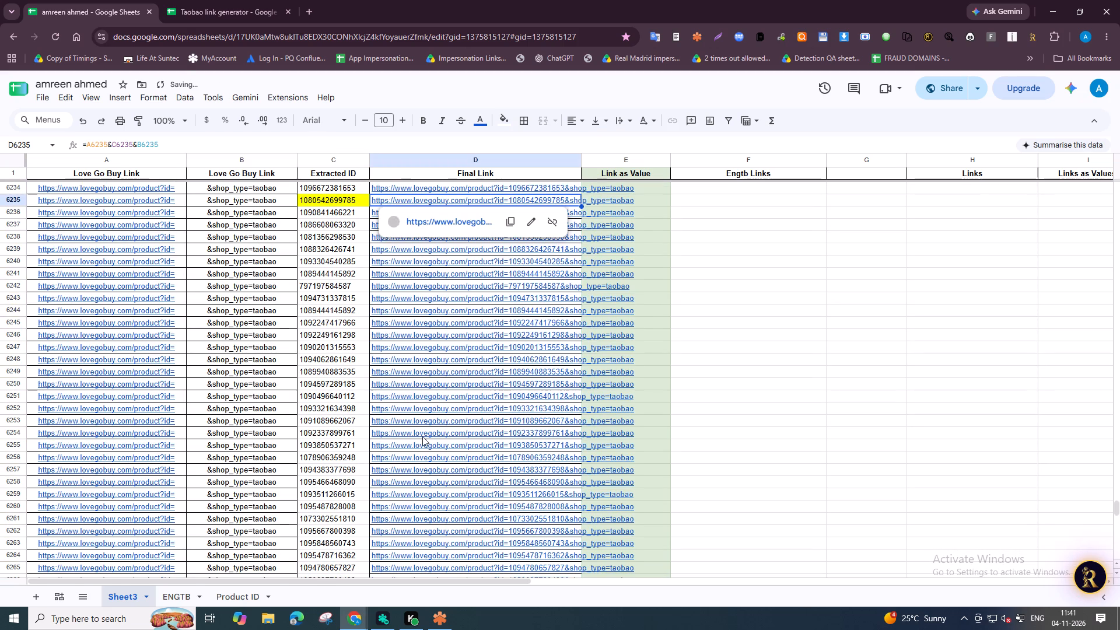
left_click(432, 388, "shift")
key("ctrl+c")
Switch to the New Work window and connect 1ClickVPN to the United Kingdom.
key("alt+Tab")
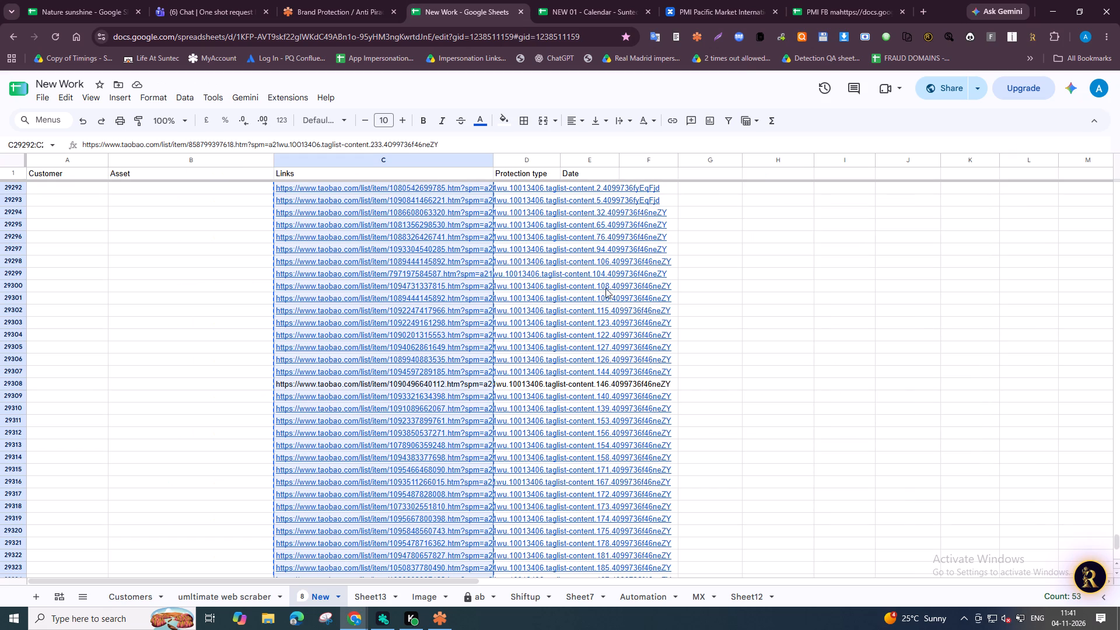
left_click(744, 40)
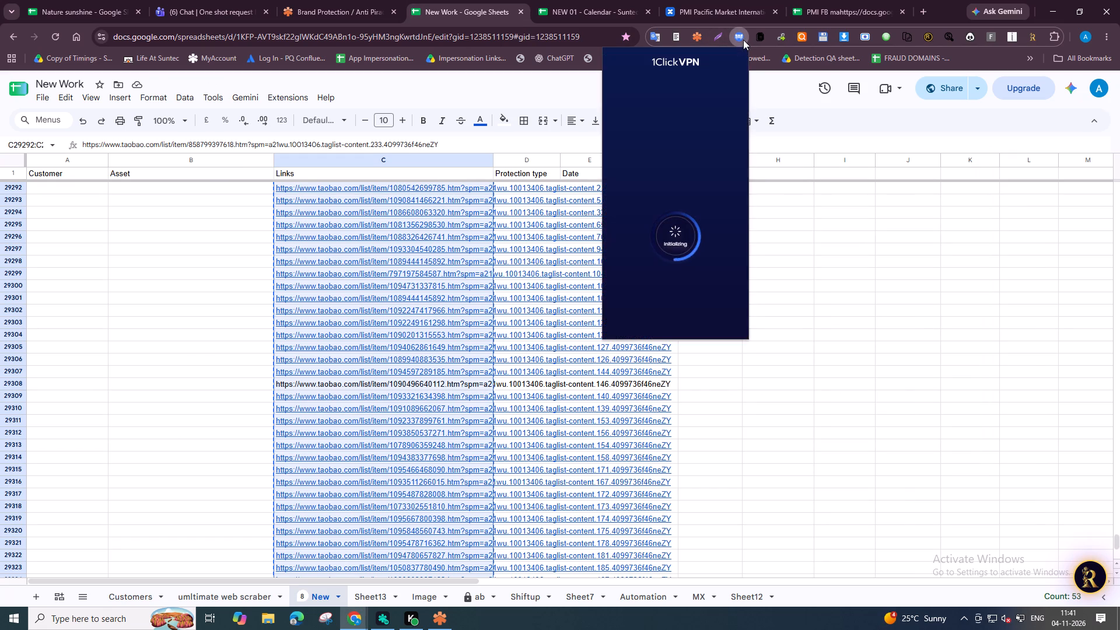
left_click(686, 220)
Clear the transferred Taobao links C29292:C29344 from the New sheet and return to C29287 below the last logged entry.
key("Delete")
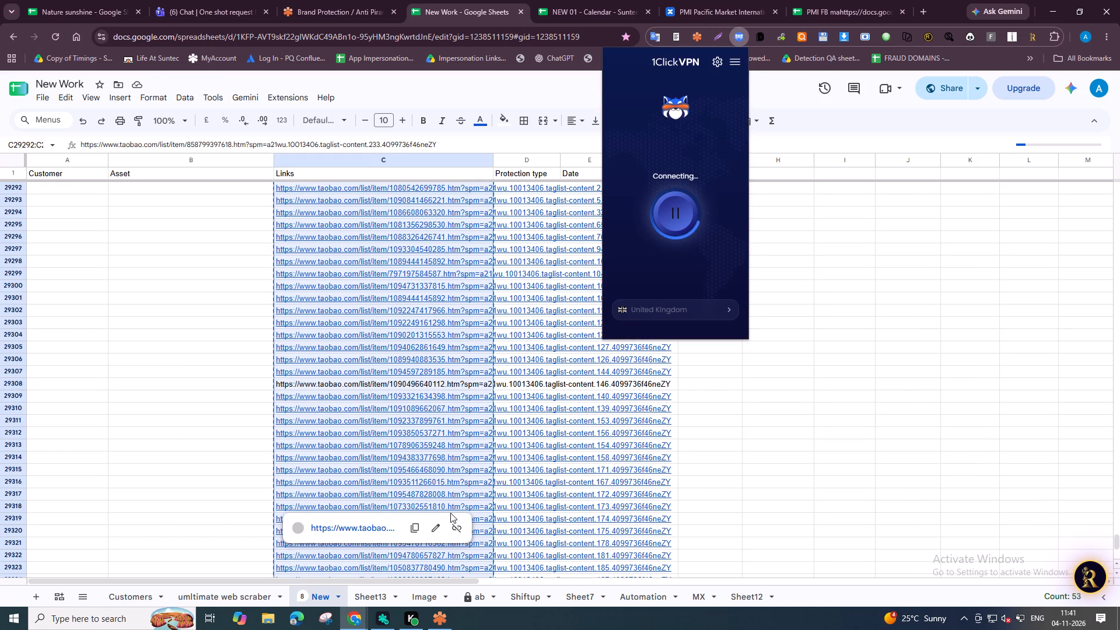
left_click(411, 466)
key("ctrl+Up")
key("ctrl+shift+Down")
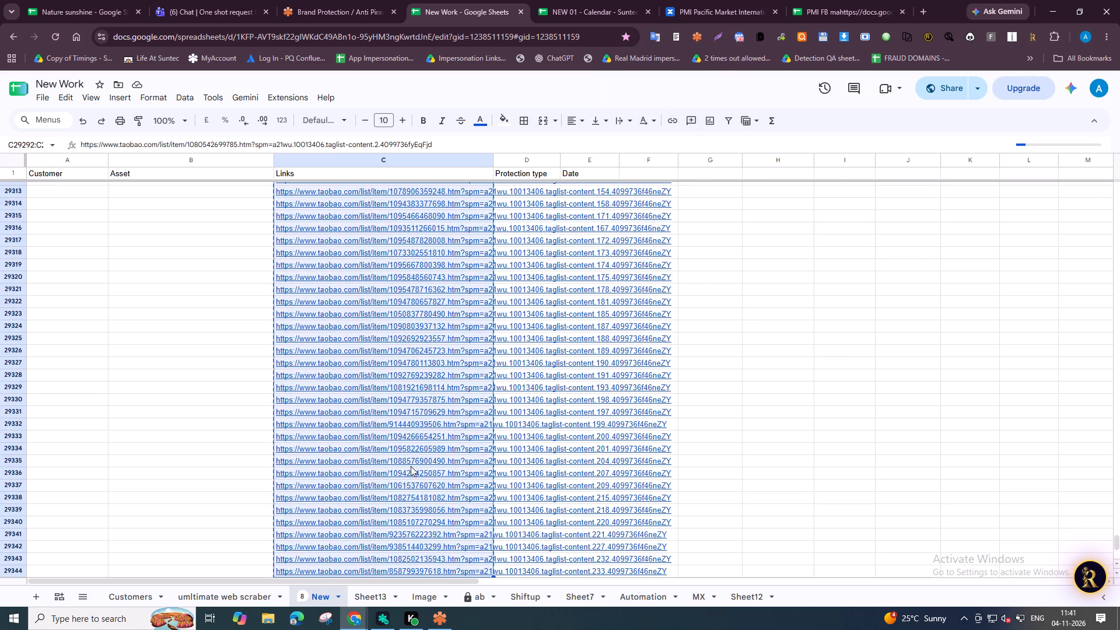
key("Delete")
key("ctrl+Up")
key("Down")
key("Down")
Open the copied batch of Lovegobuy product links in a new browser window with Bulk Open.
key("ctrl+n")
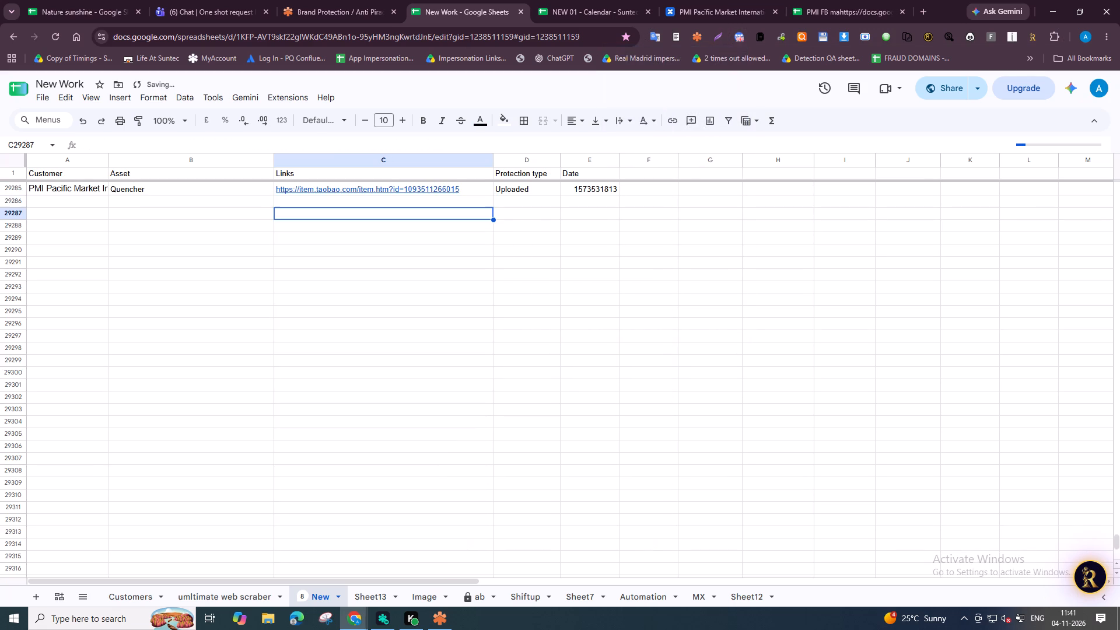
left_click(675, 36)
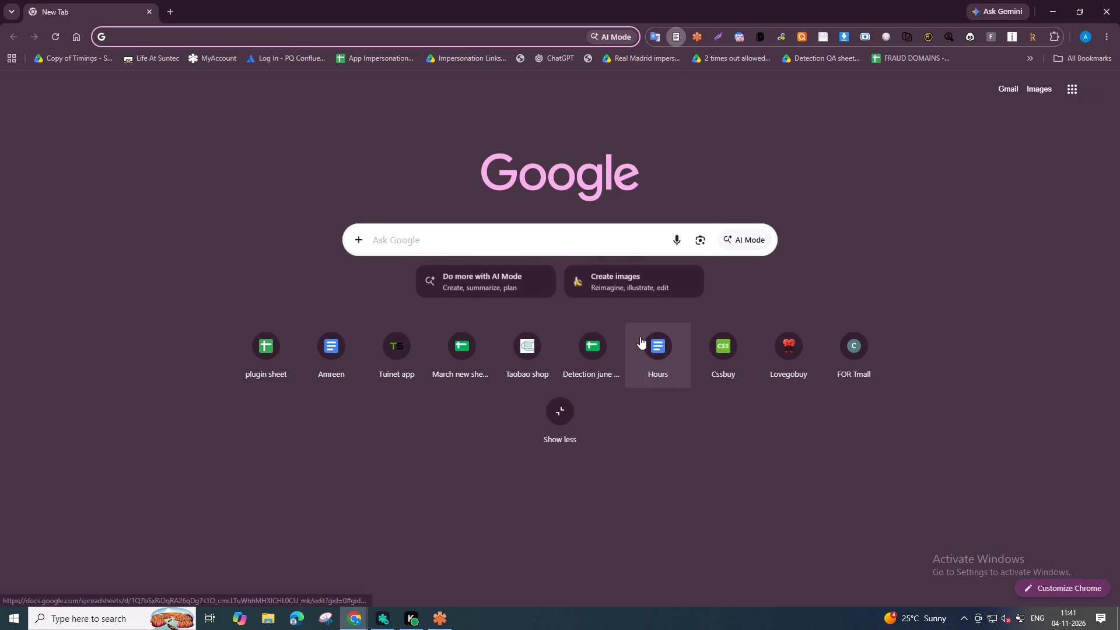
key("Delete")
key("ctrl+v")
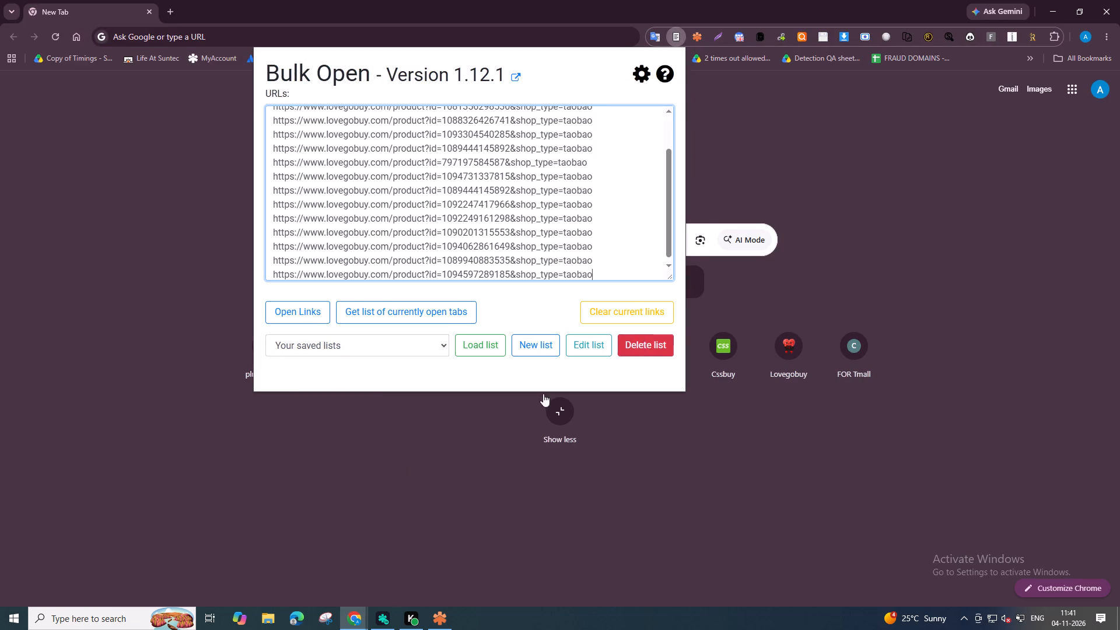
left_click(316, 310)
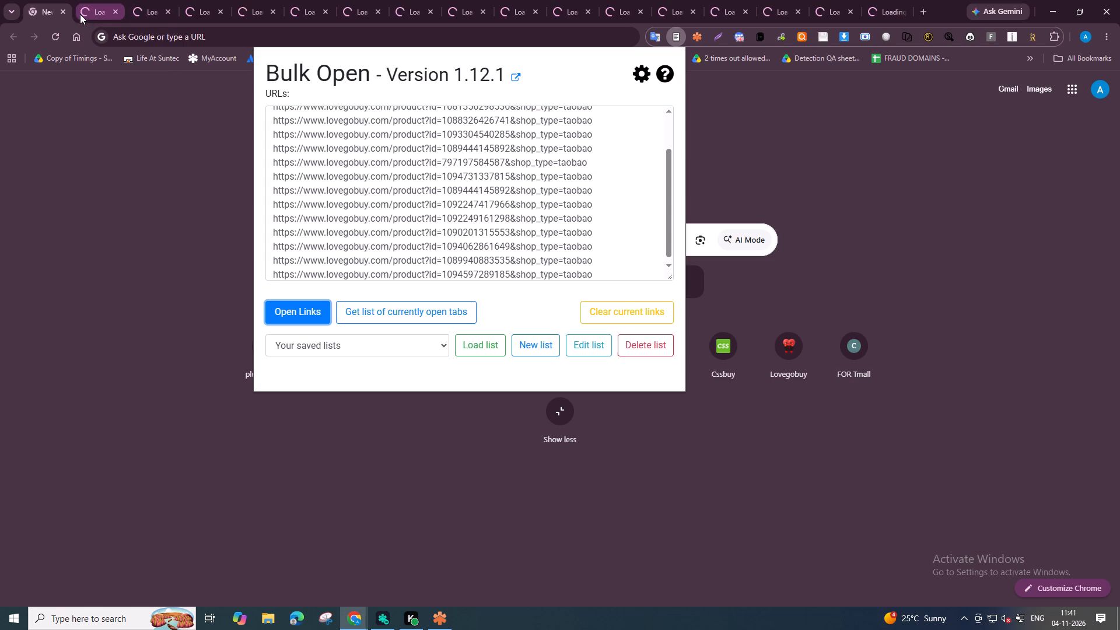
left_click(68, 12)
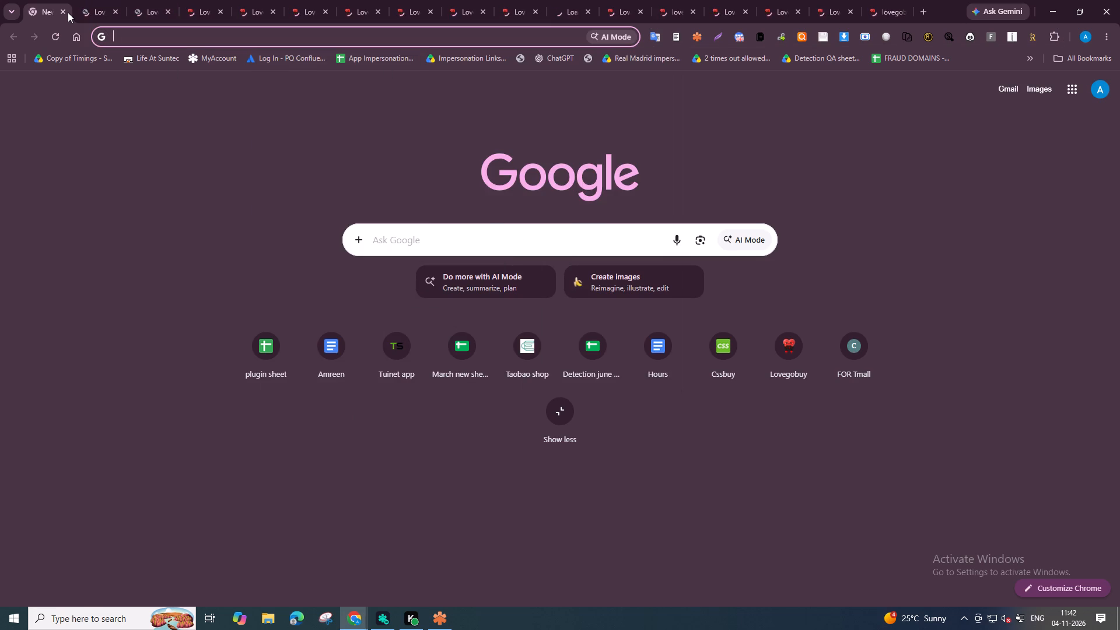
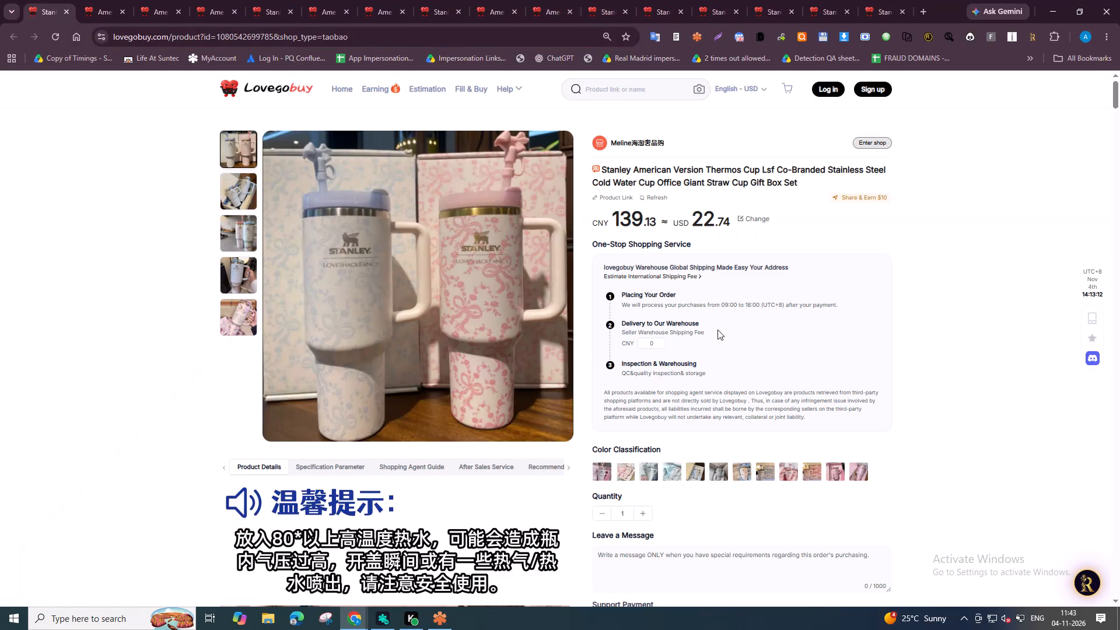
left_click(248, 324)
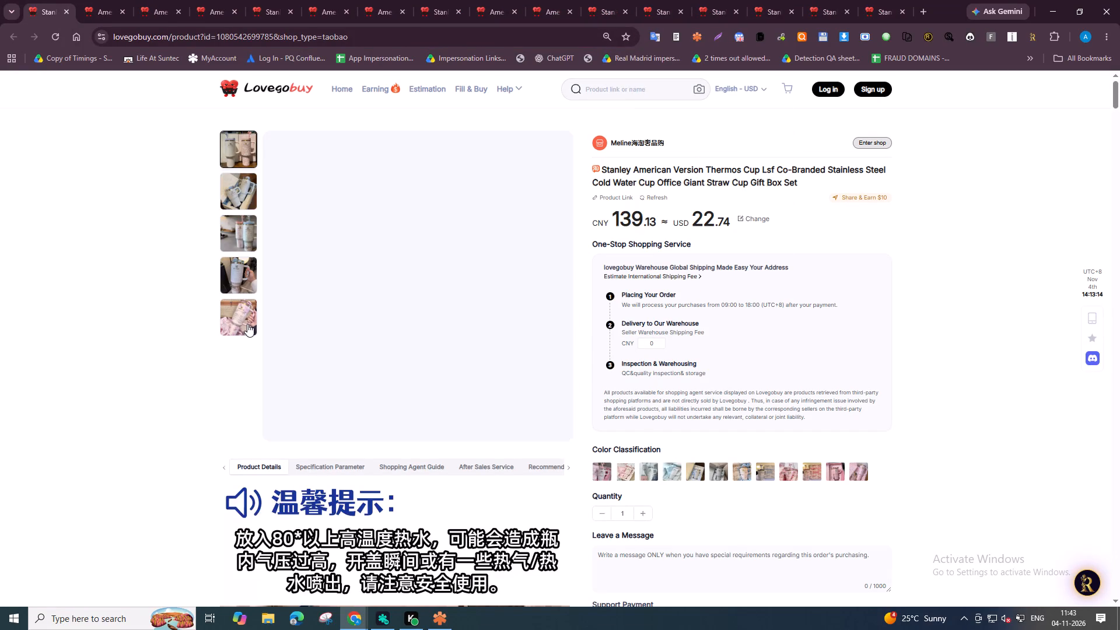
left_click(241, 282)
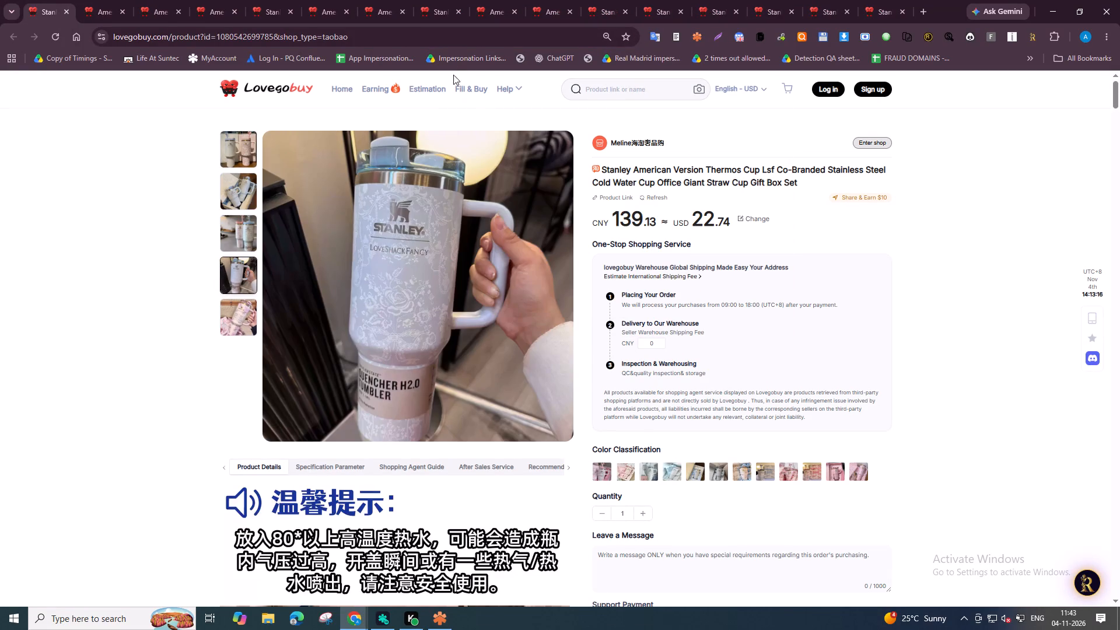
left_click(426, 30)
key("ctrl+c")
key("ctrl+c")
key("alt+Tab")
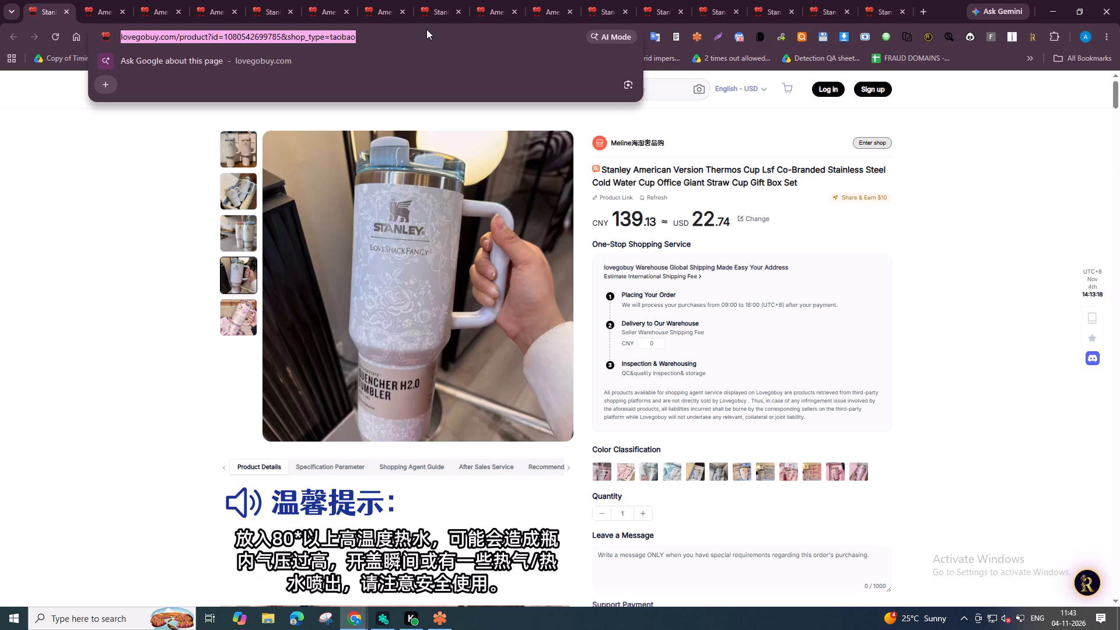
left_click(373, 370)
left_click(369, 276)
key("ctrl+v")
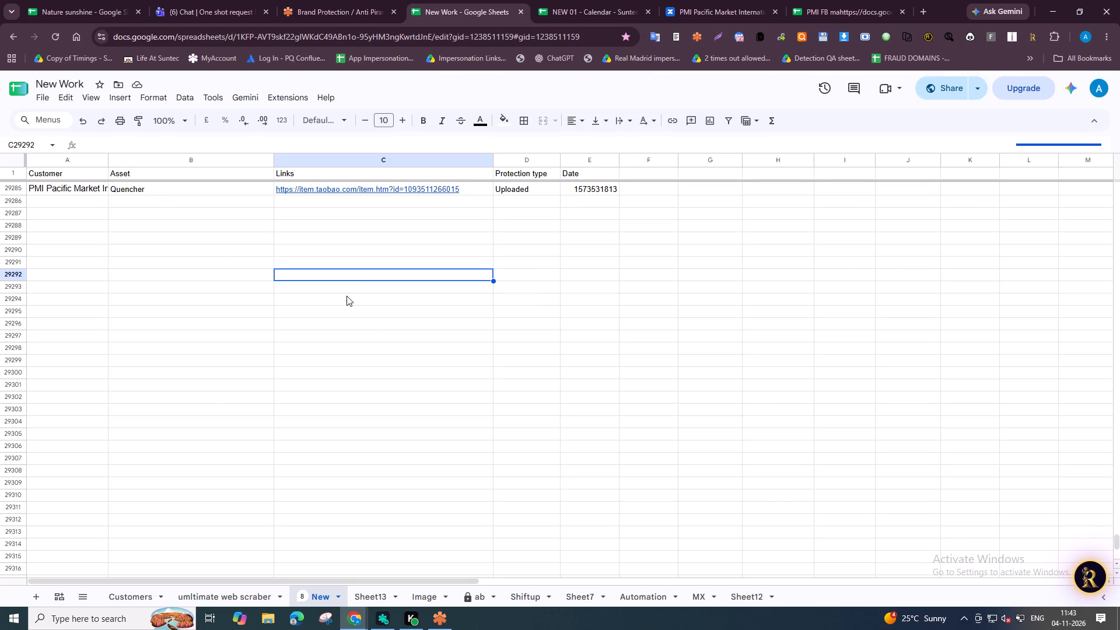
Copy the Quencher asset name from row 29285 into B29292, and close the recorded listing's page.
left_click(150, 183)
key("ctrl+c")
left_click(216, 275)
key("ctrl+v")
left_click(415, 365)
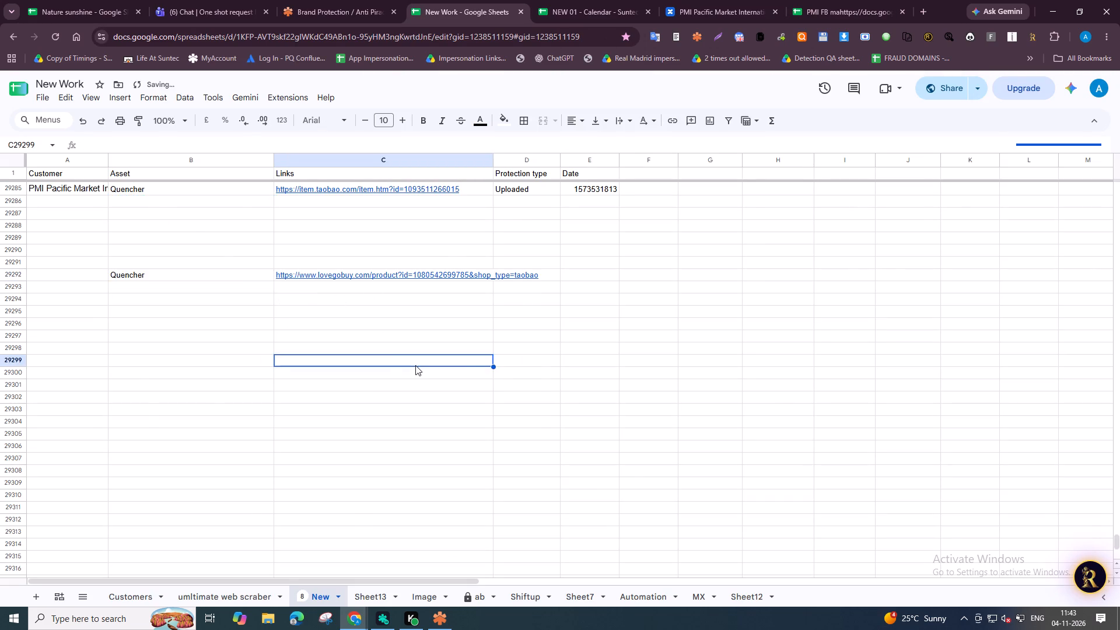
key("alt+Tab")
key("ctrl+w")
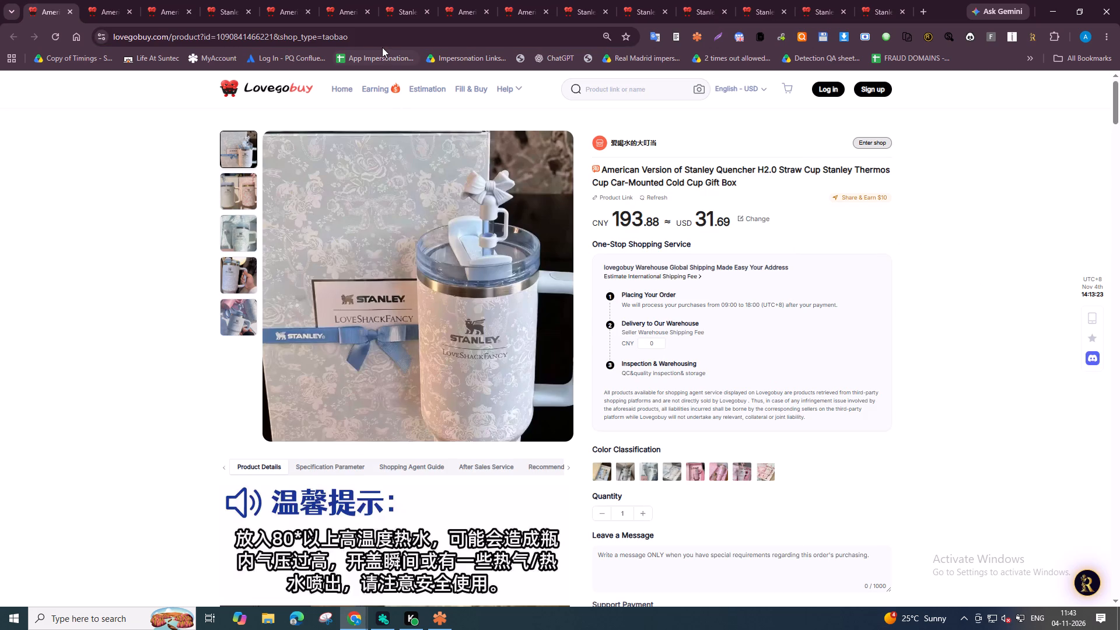
left_click(377, 37)
key("ctrl+c")
key("alt+Tab")
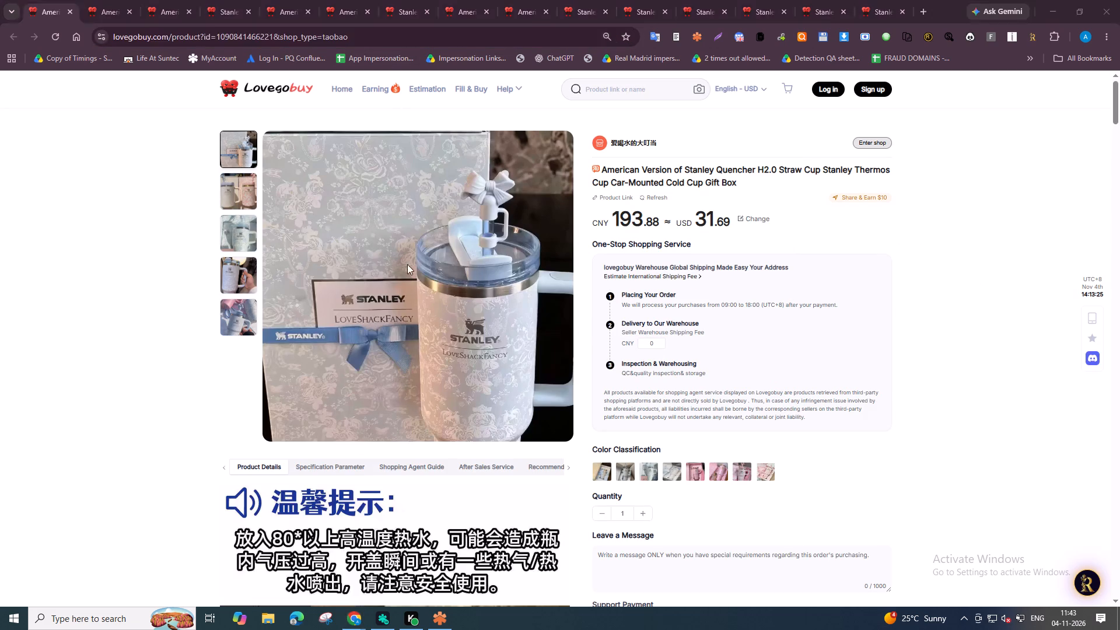
left_click(393, 297)
key("ctrl+v")
left_click(391, 326)
key("alt+Tab")
key("ctrl+w")
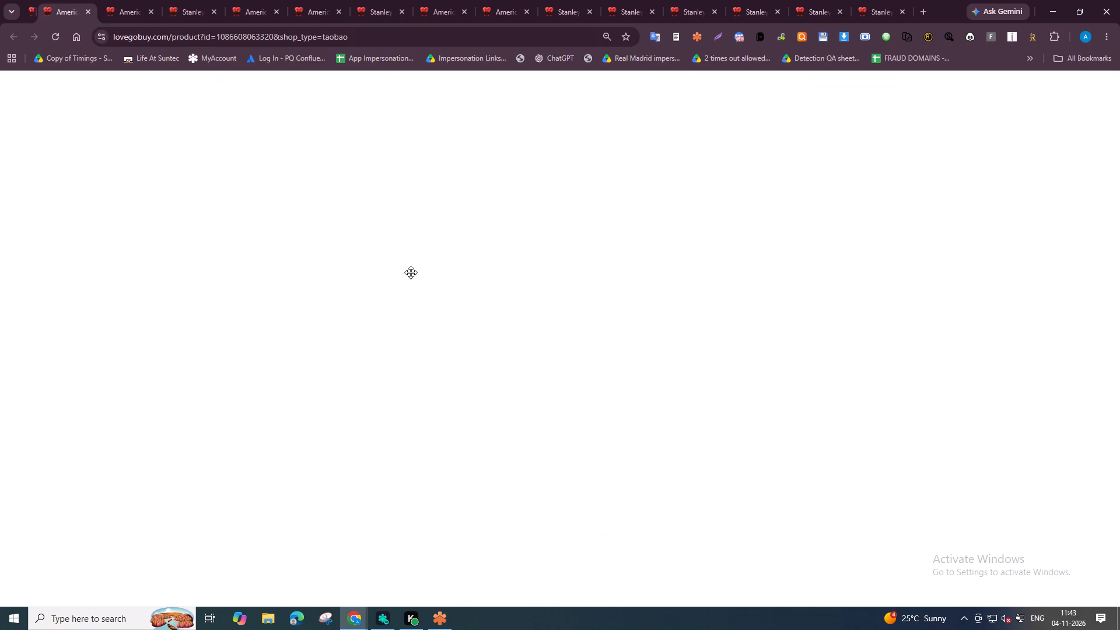
left_click(374, 37)
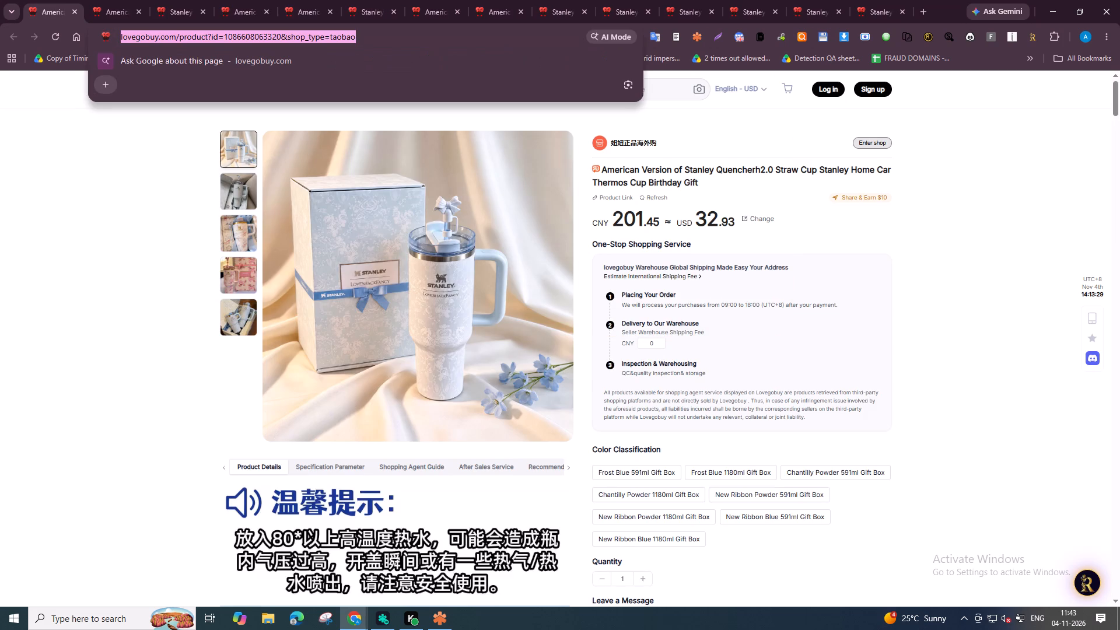
key("ctrl+c")
key("alt+Tab")
left_click(433, 293)
key("ctrl+v")
left_click(439, 334)
key("alt+Tab")
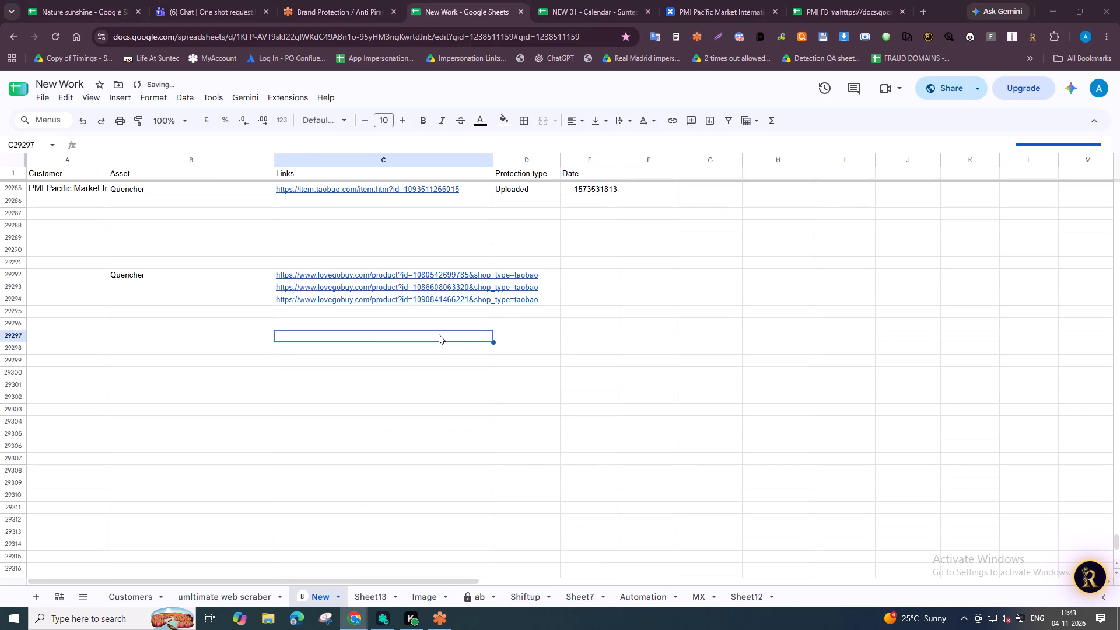
key("ctrl+w")
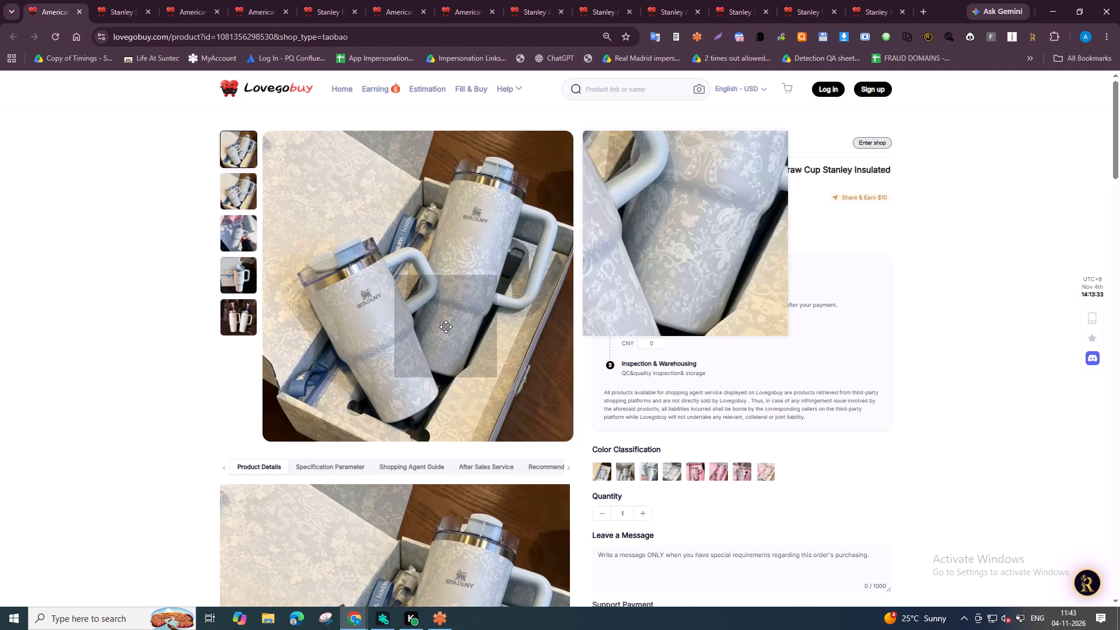
left_click(1044, 231)
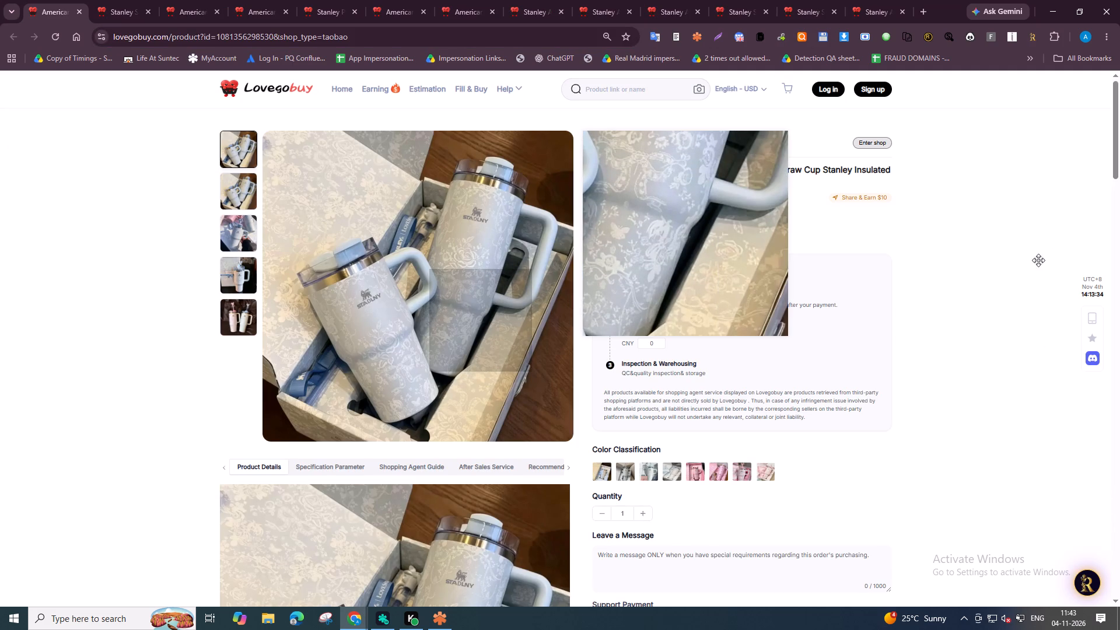
left_click(211, 34)
key("ctrl+c")
key("alt+Tab")
left_click(375, 317)
key("ctrl+v")
left_click(387, 364)
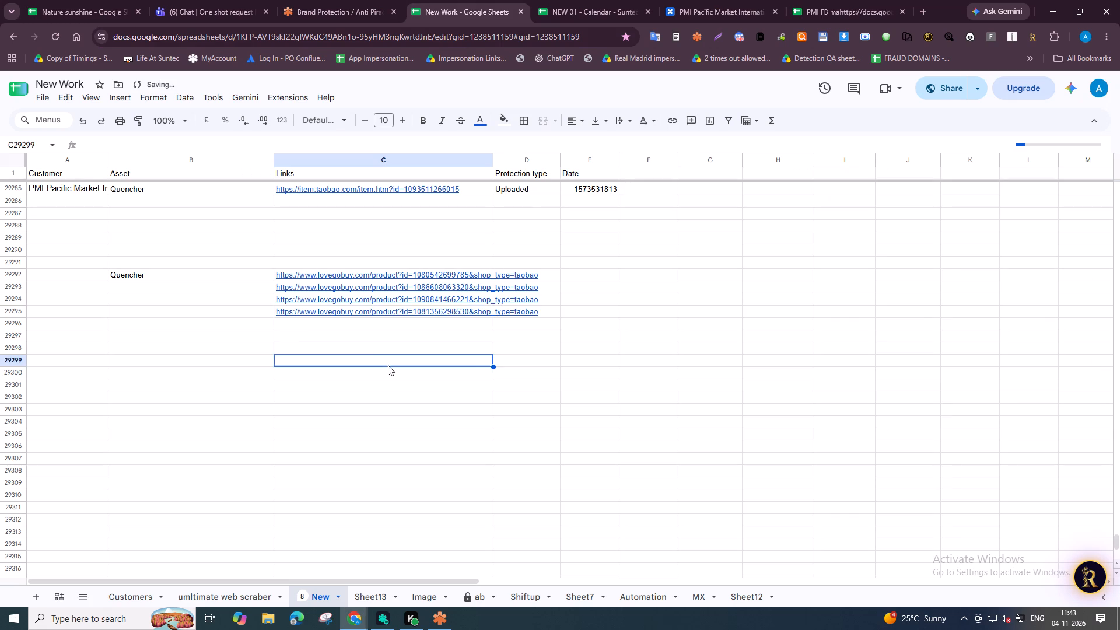
key("alt+Tab")
key("ctrl+w")
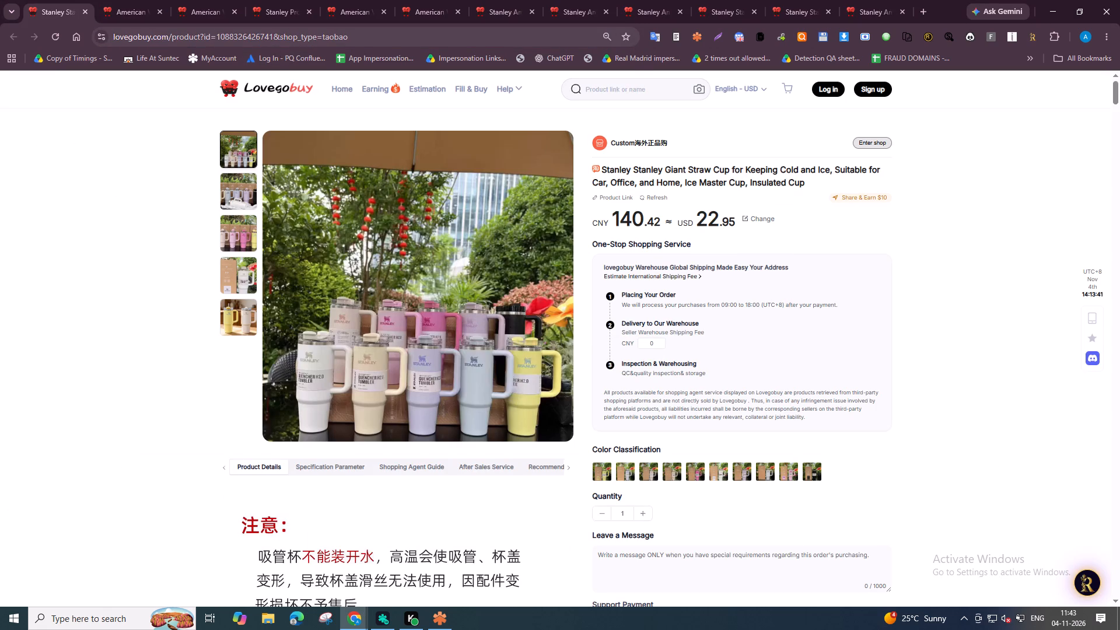
left_click(268, 36)
key("ctrl+c")
key("alt+Tab")
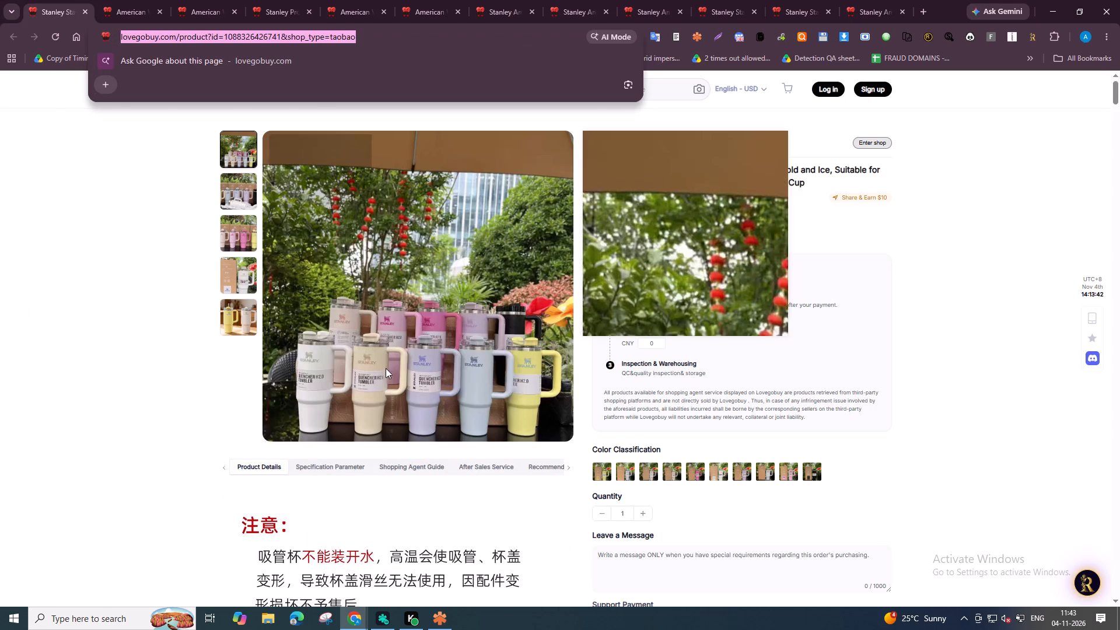
left_click(384, 325)
key("ctrl+v")
left_click(391, 372)
key("alt+Tab")
key("ctrl+w")
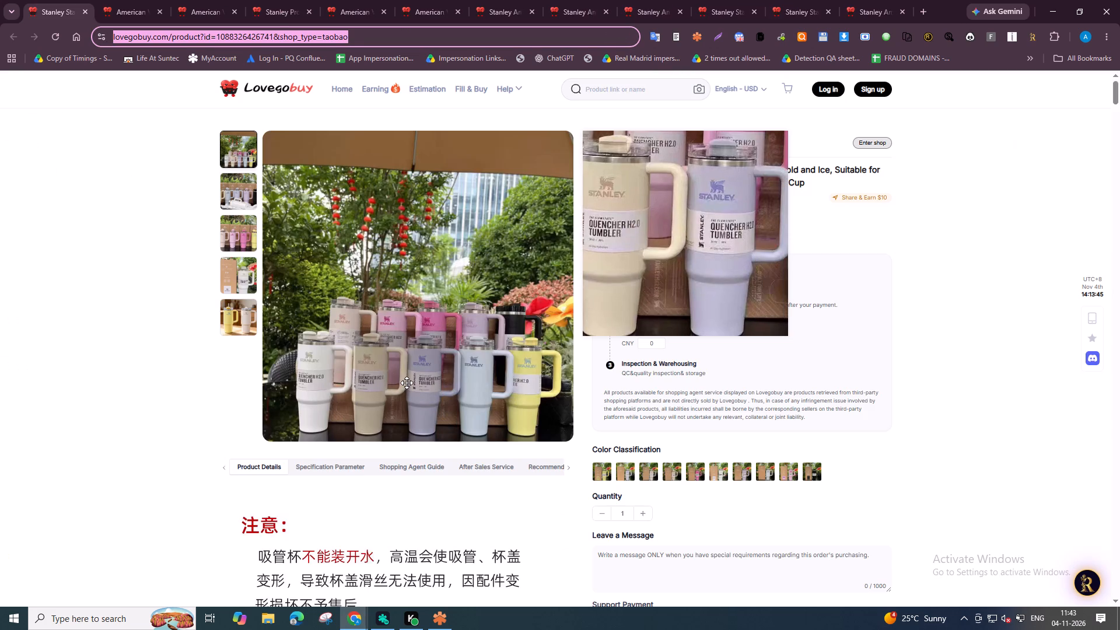
left_click(274, 38)
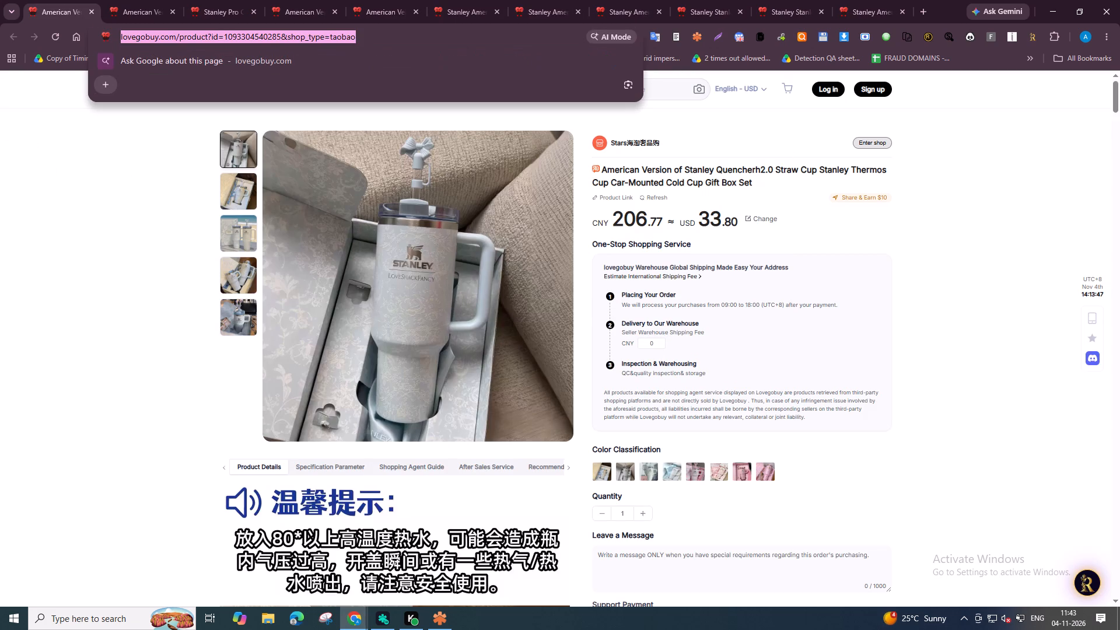
key("ctrl+c")
key("alt+Tab")
left_click(376, 343)
key("ctrl+v")
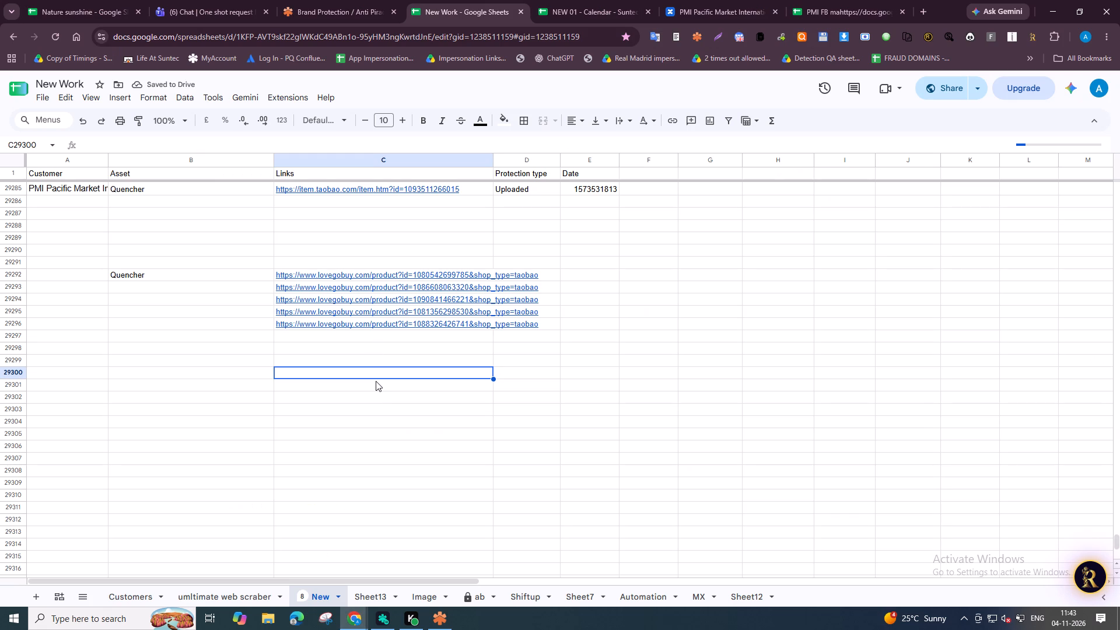
left_click(377, 393)
key("alt+Tab")
key("ctrl+w")
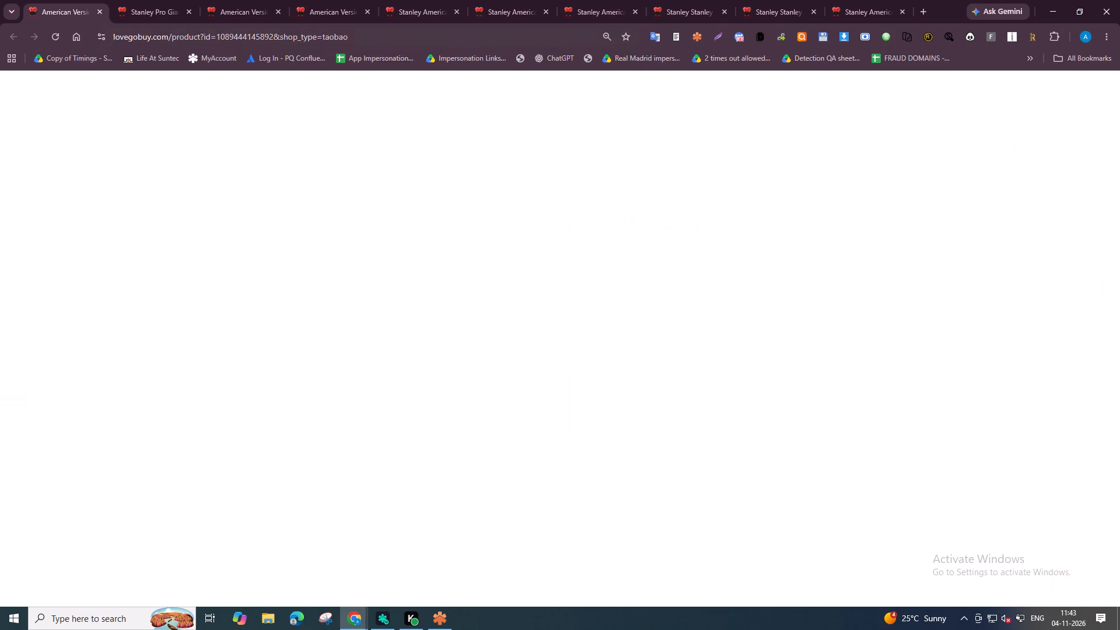
left_click(372, 37)
key("ctrl+c")
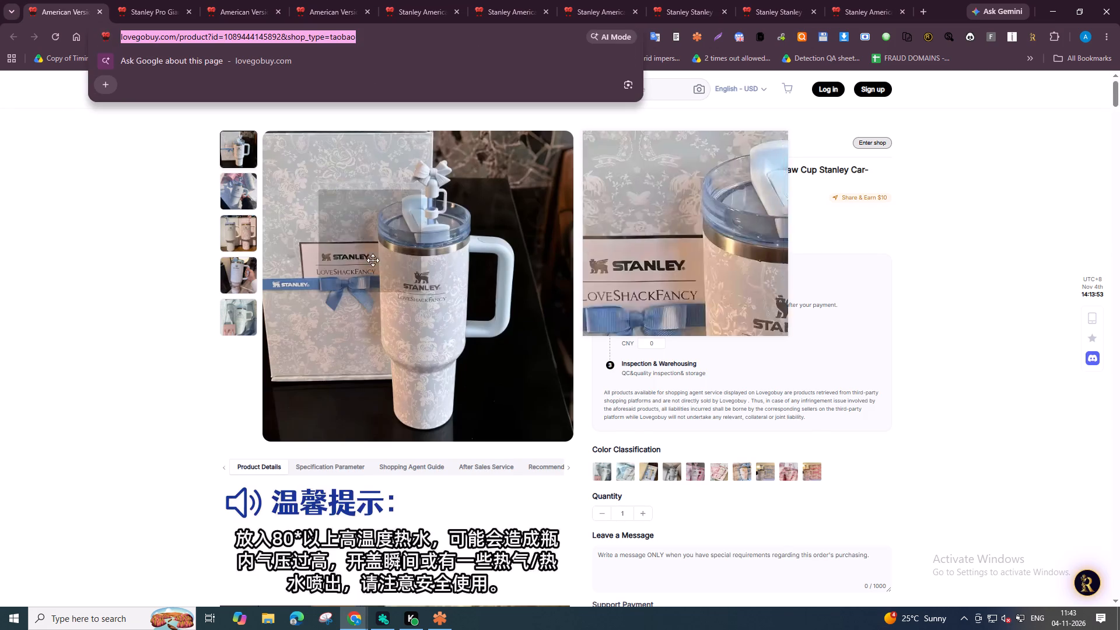
key("alt+Tab")
left_click(388, 335)
key("ctrl+v")
left_click(394, 371)
key("alt+Tab")
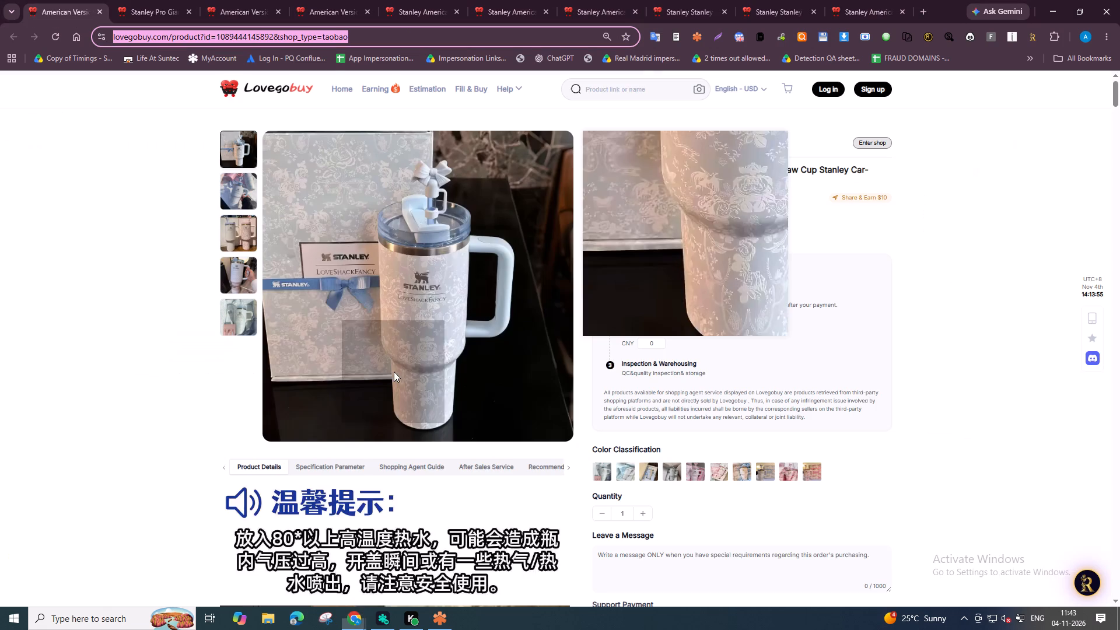
key("ctrl+w")
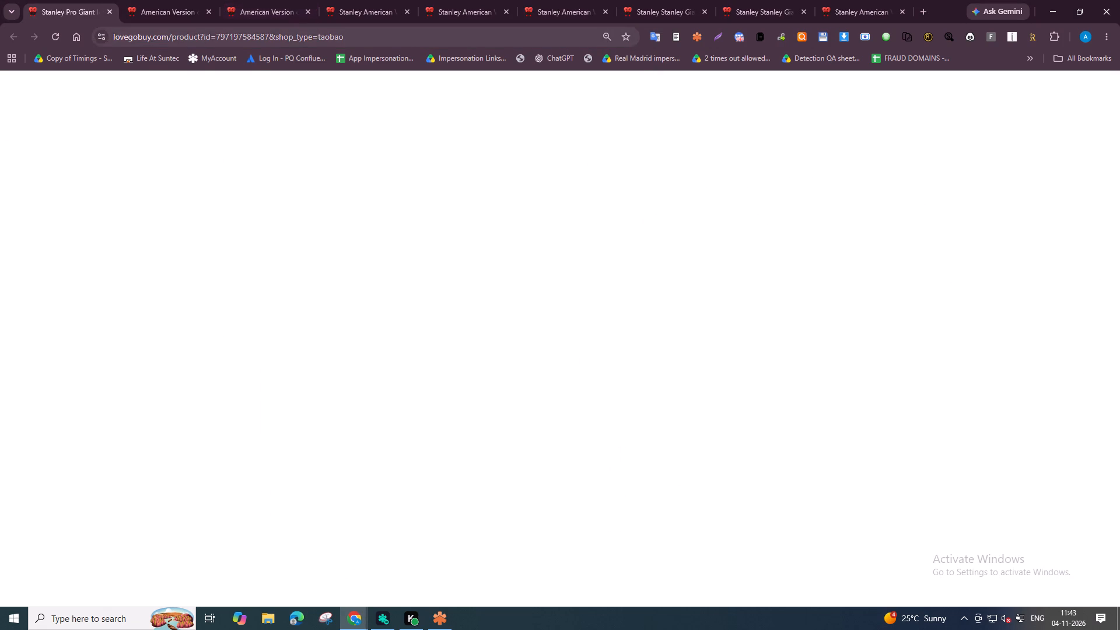
left_click(275, 39)
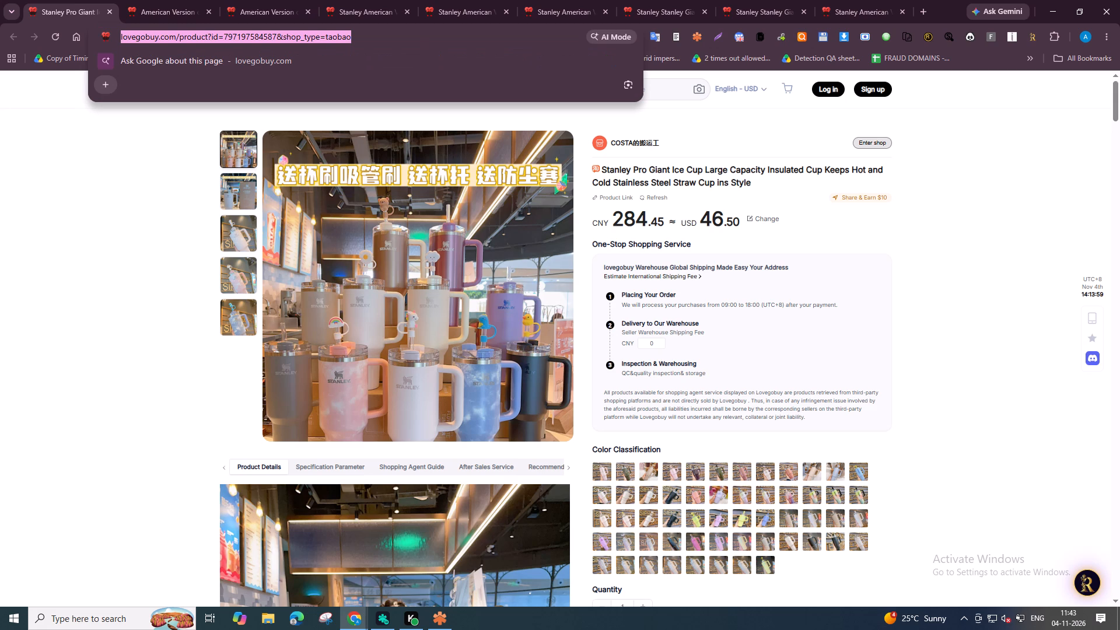
key("ctrl+c")
key("ctrl+c")
key("ctrl+c")
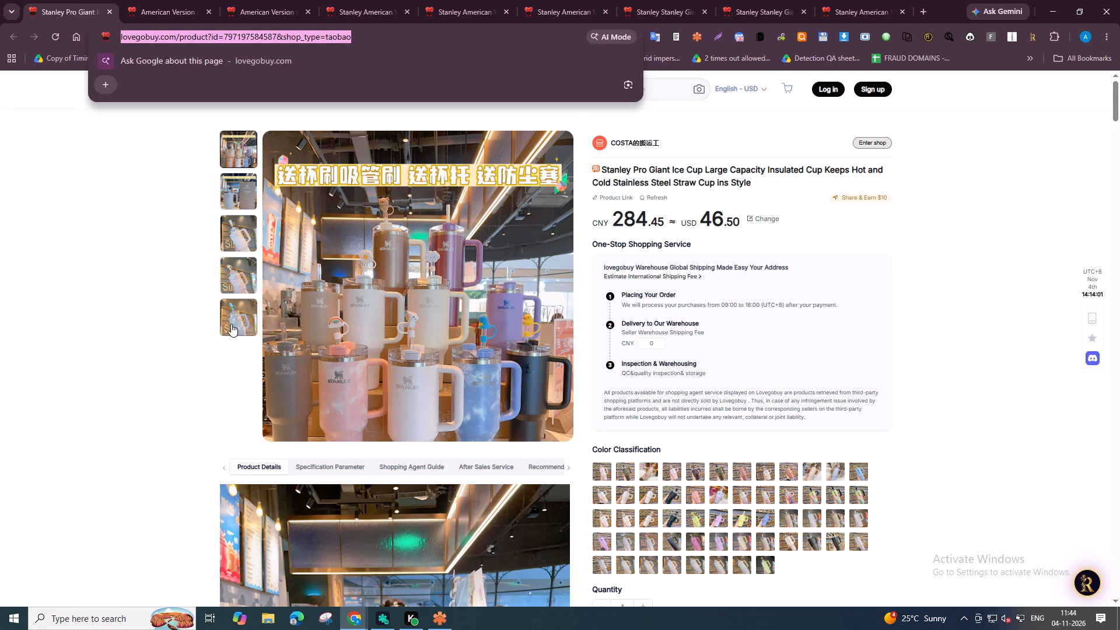
left_click(235, 324)
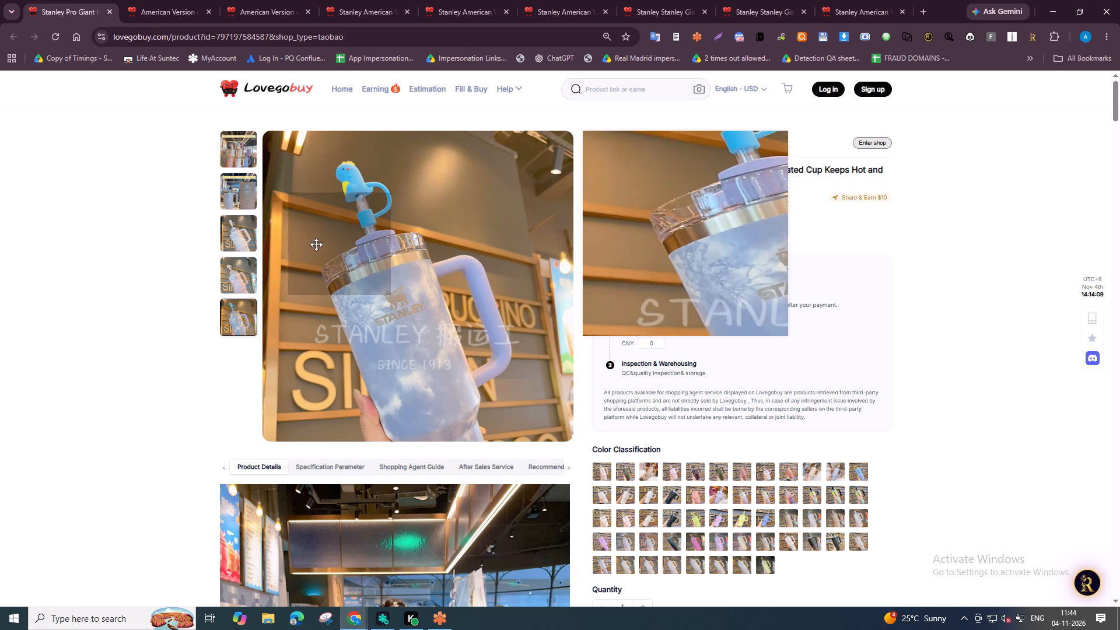
left_click(251, 268)
left_click(242, 237)
left_click(242, 197)
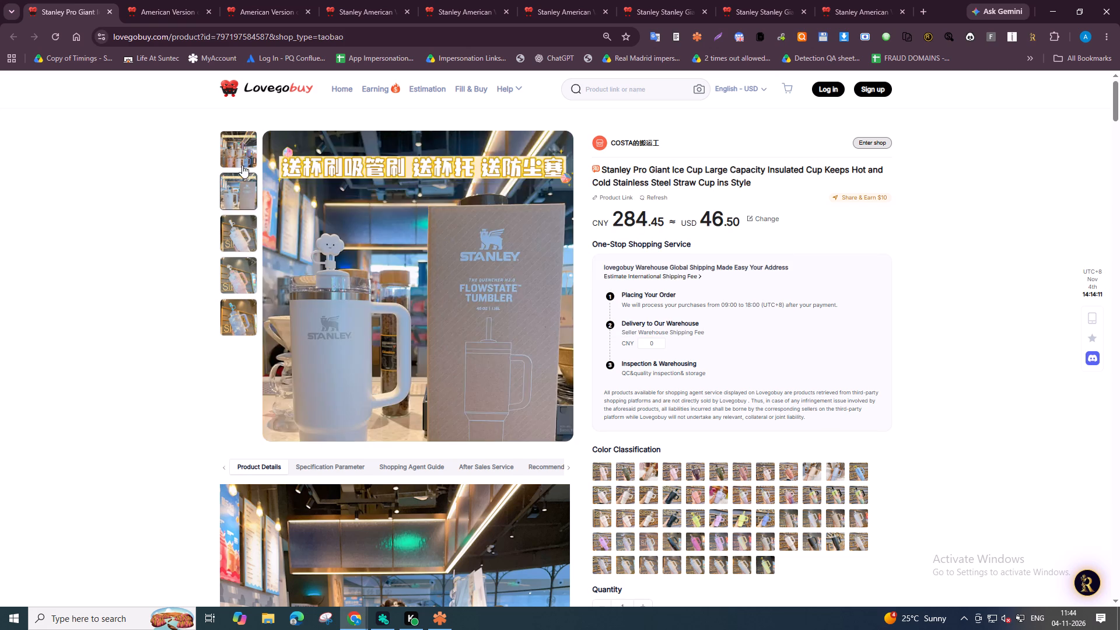
left_click(242, 159)
left_click(232, 191)
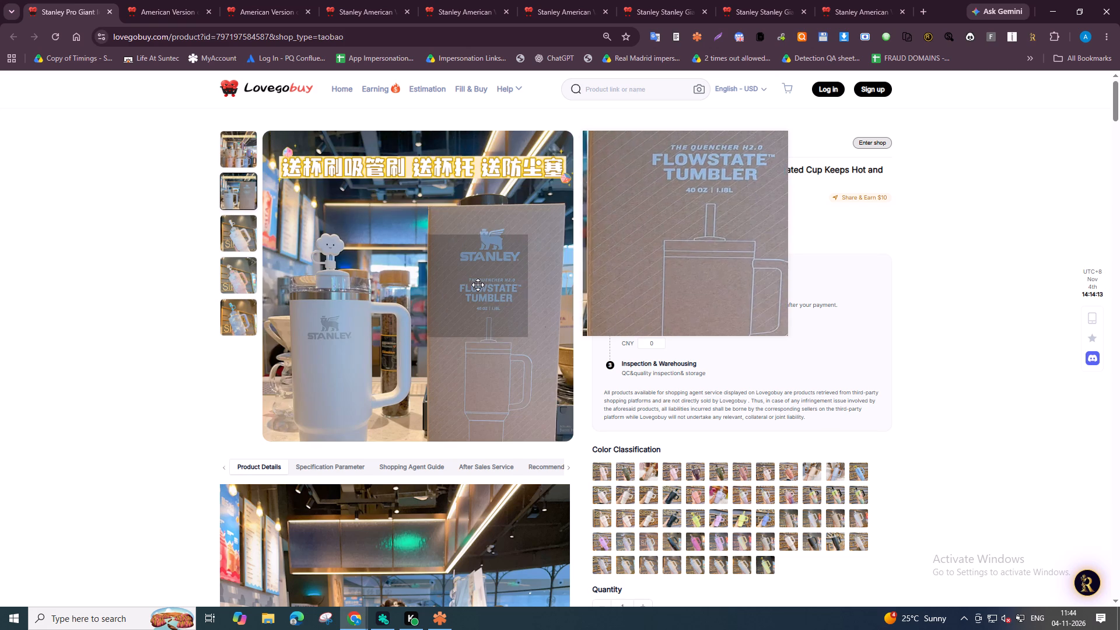
left_click(436, 38)
key("ctrl+c")
key("alt+Tab")
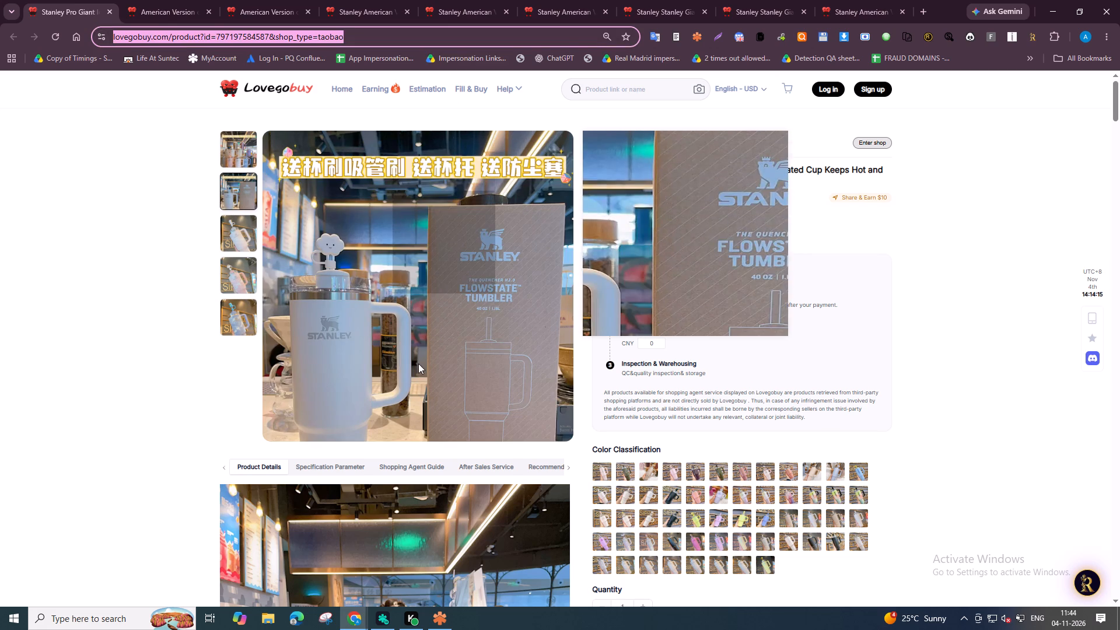
left_click(405, 363)
key("ctrl+v")
left_click(415, 401)
key("alt+Tab")
key("ctrl+w")
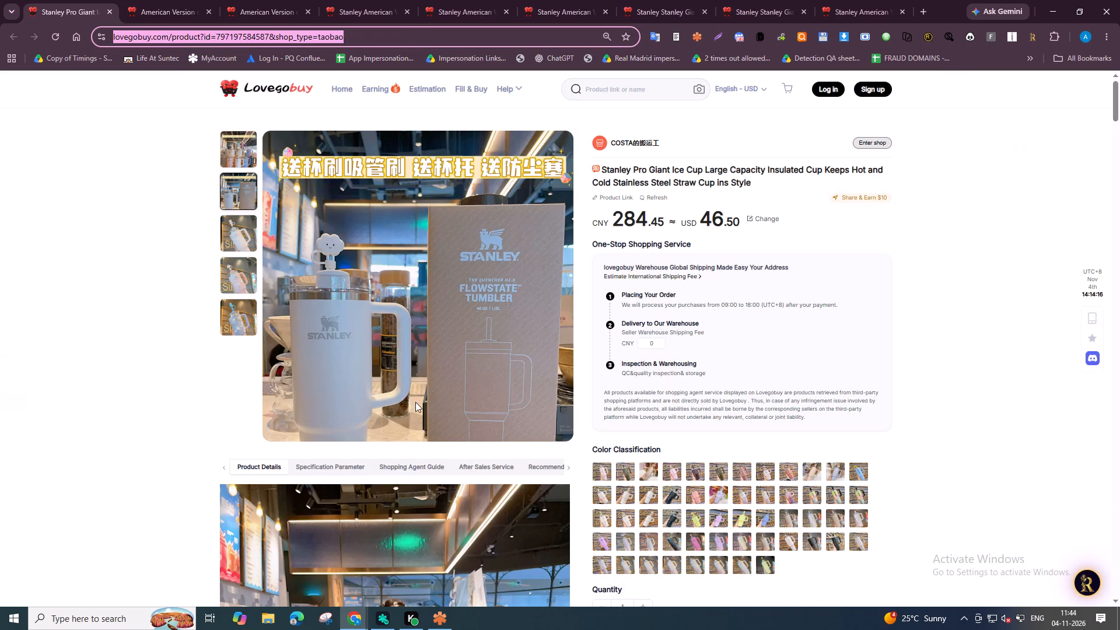
left_click(375, 40)
key("ctrl+c")
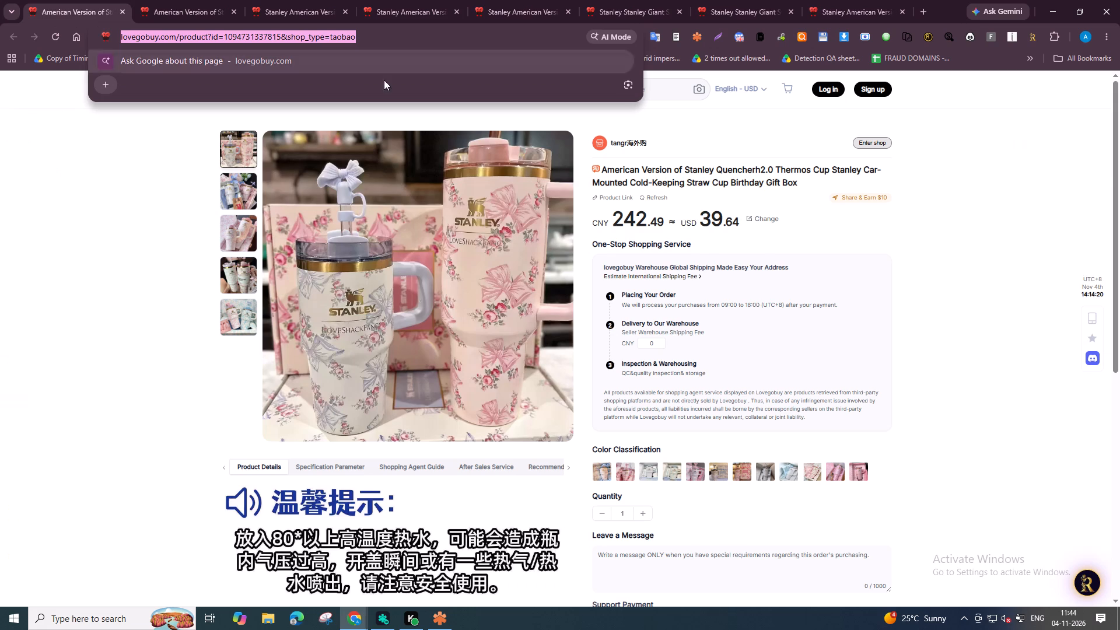
key("alt+Tab")
left_click(391, 374)
key("ctrl+v")
left_click(397, 422)
key("alt+Tab")
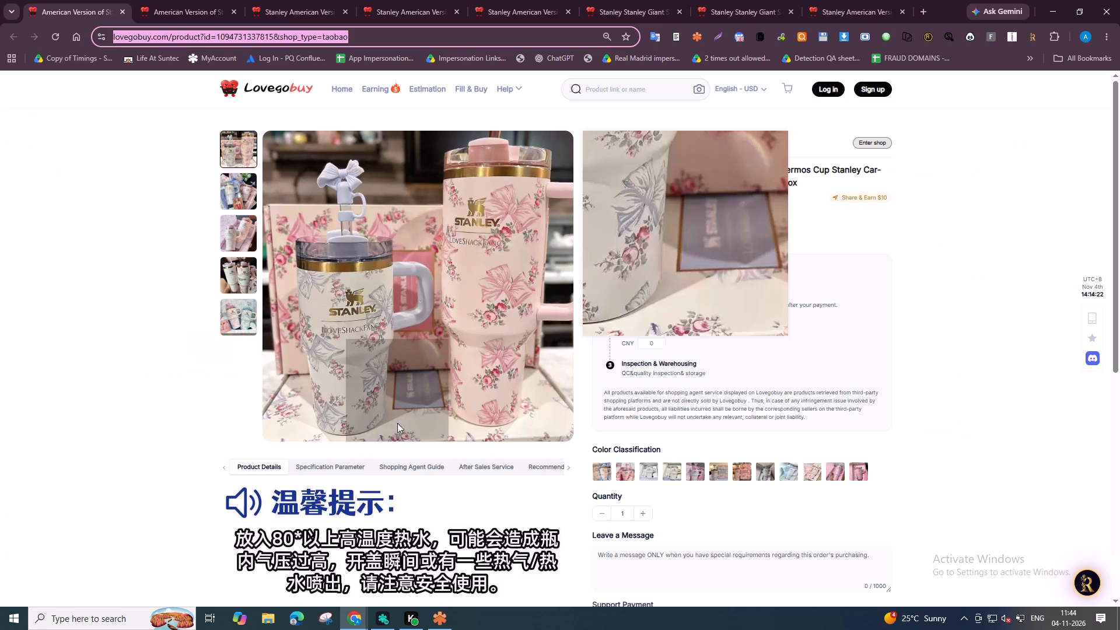
key("ctrl+w")
left_click(365, 37)
key("ctrl+c")
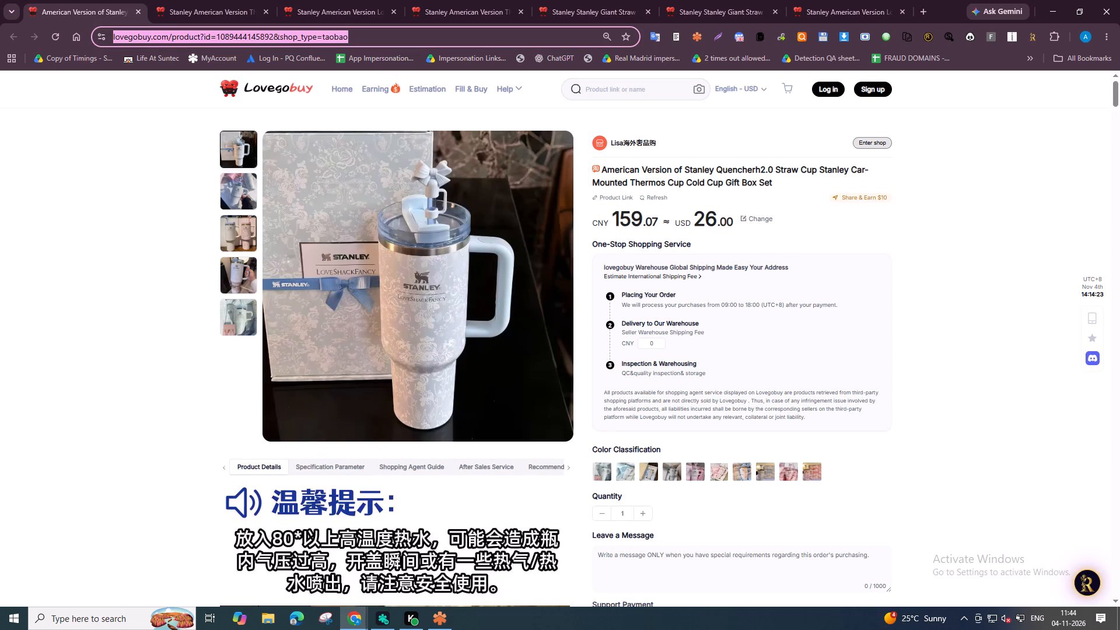
key("alt+Tab")
left_click(414, 385)
key("ctrl+v")
left_click(417, 423)
key("alt+Tab")
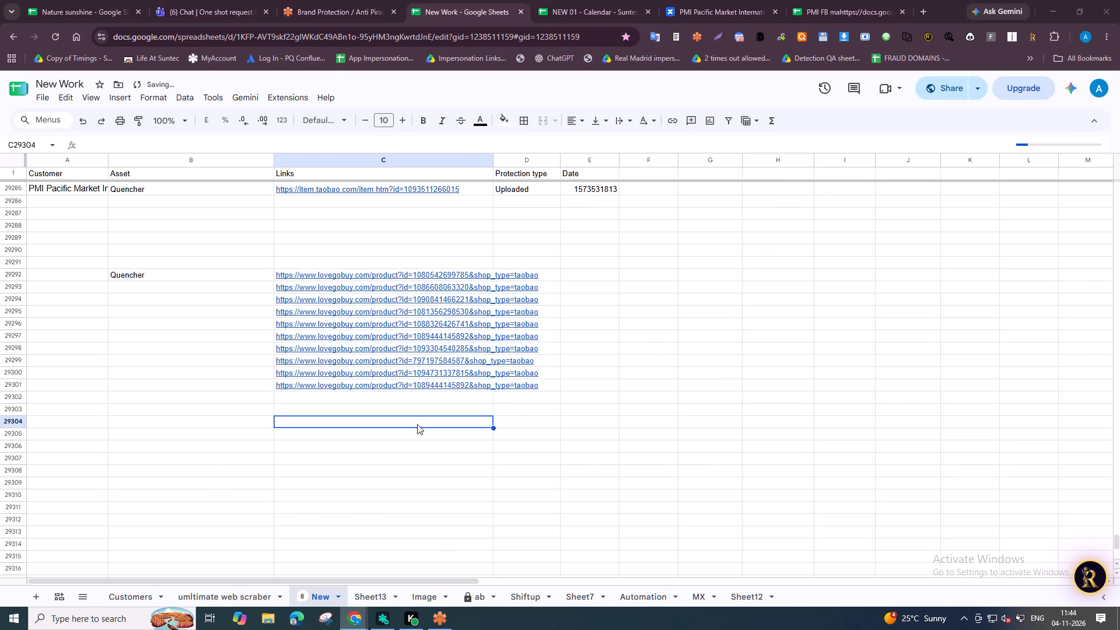
key("ctrl+w")
left_click(346, 37)
key("ctrl+c")
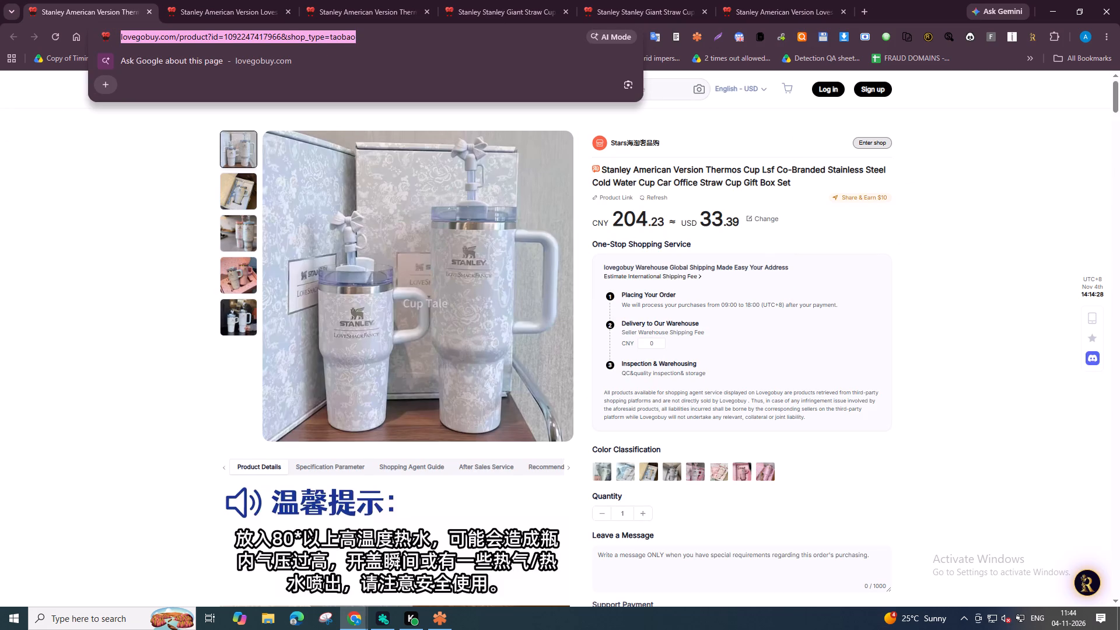
left_click(249, 318)
left_click(240, 276)
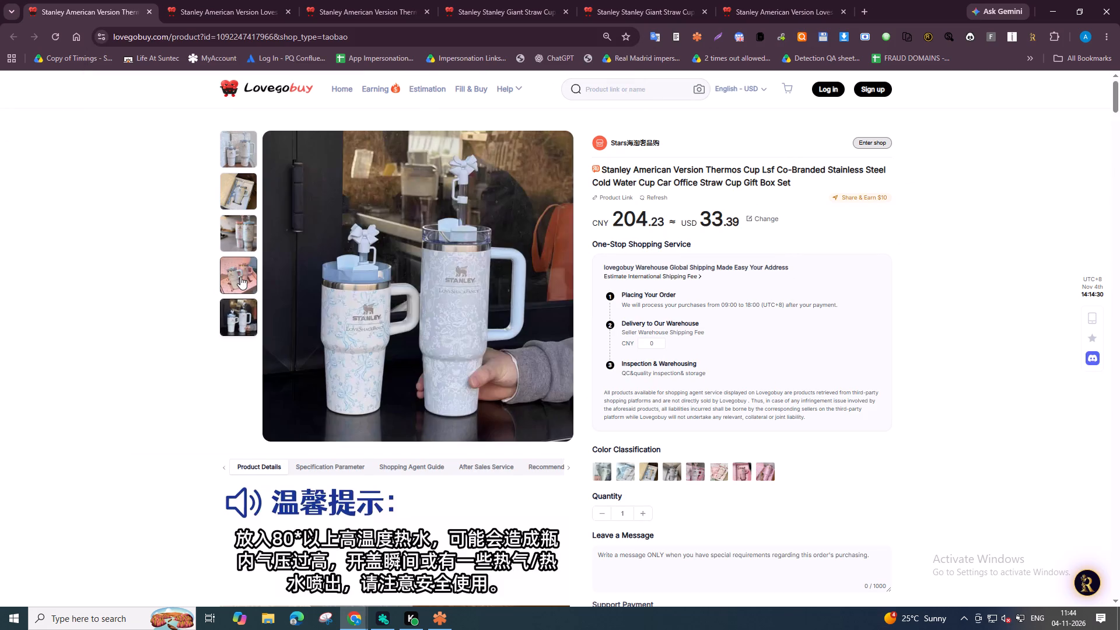
left_click(242, 242)
left_click(320, 40)
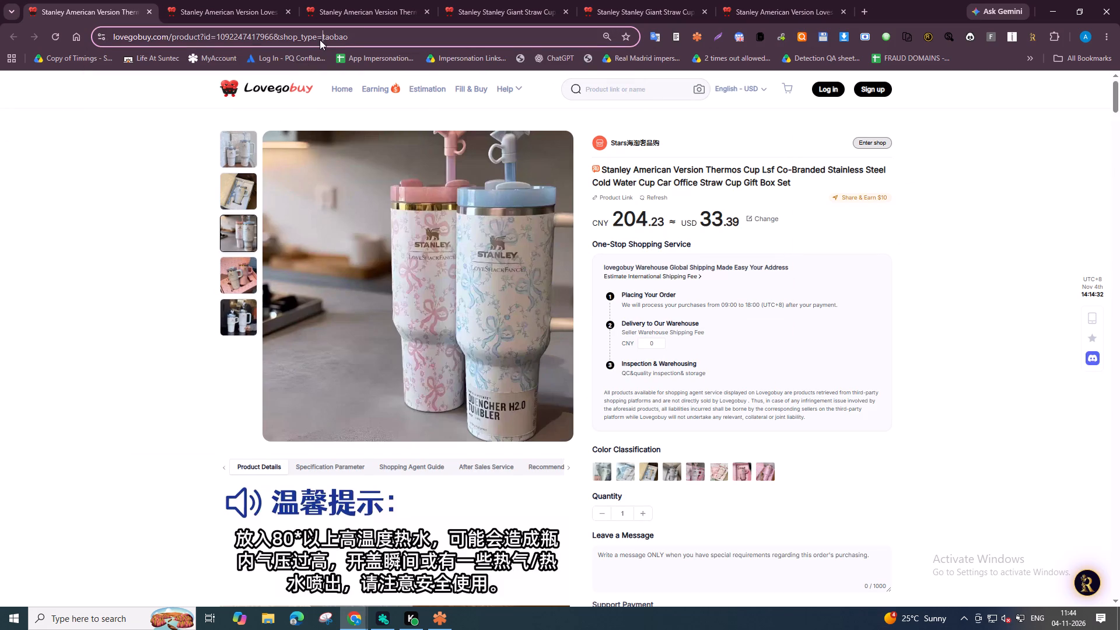
key("ctrl+c")
key("alt+Tab")
left_click(389, 400)
key("ctrl+v")
left_click(391, 437)
key("alt+Tab")
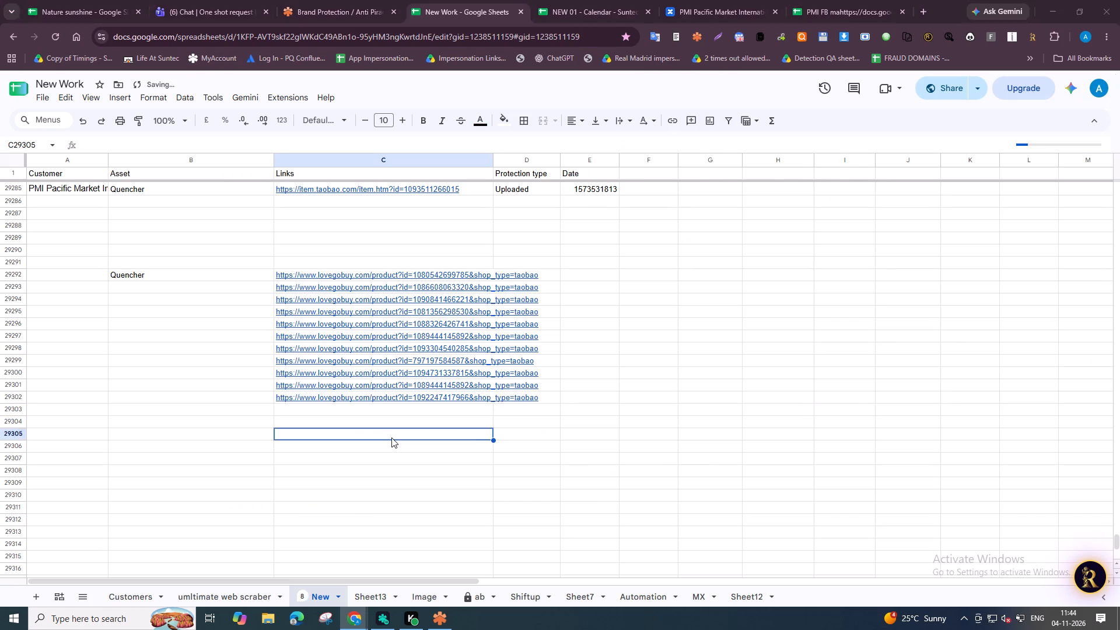
key("ctrl+w")
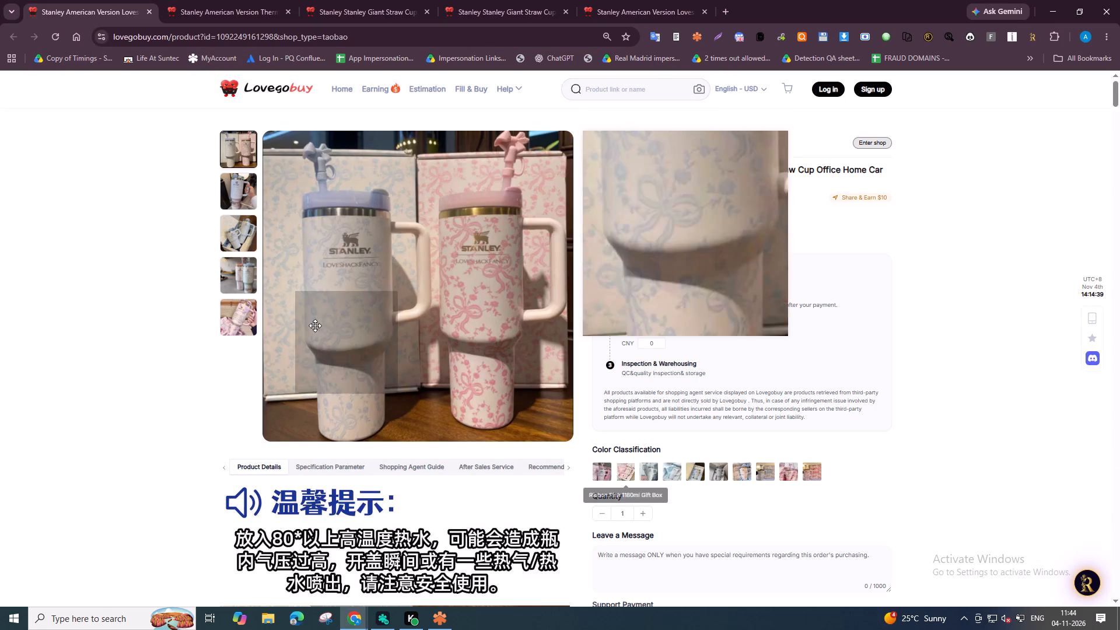
left_click(257, 324)
left_click(248, 314)
left_click(235, 281)
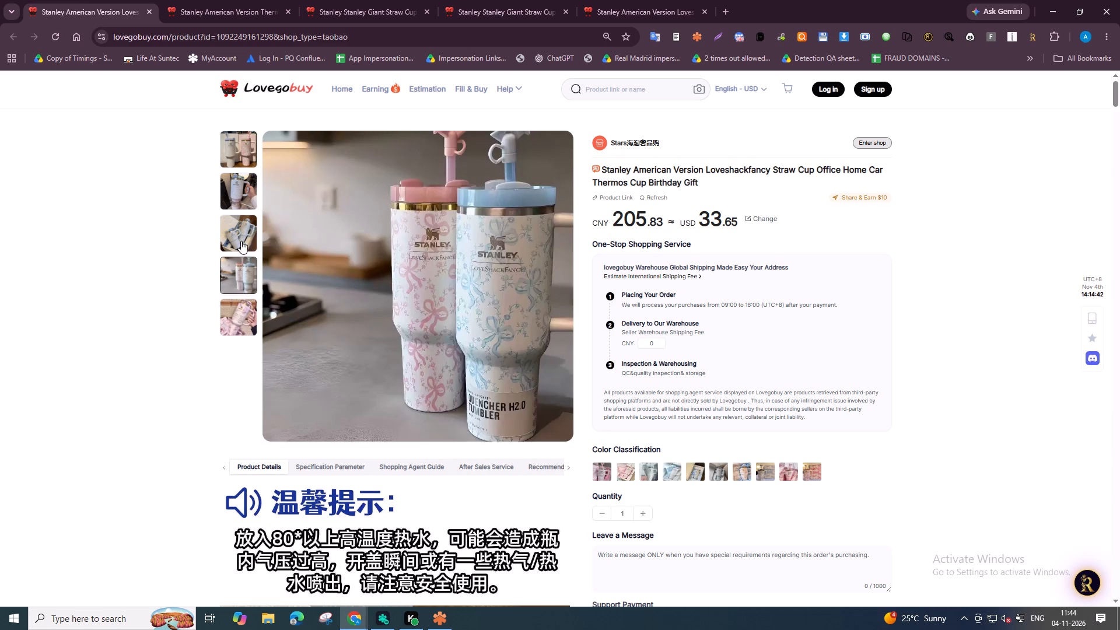
left_click(334, 36)
key("ctrl+c")
key("alt+Tab")
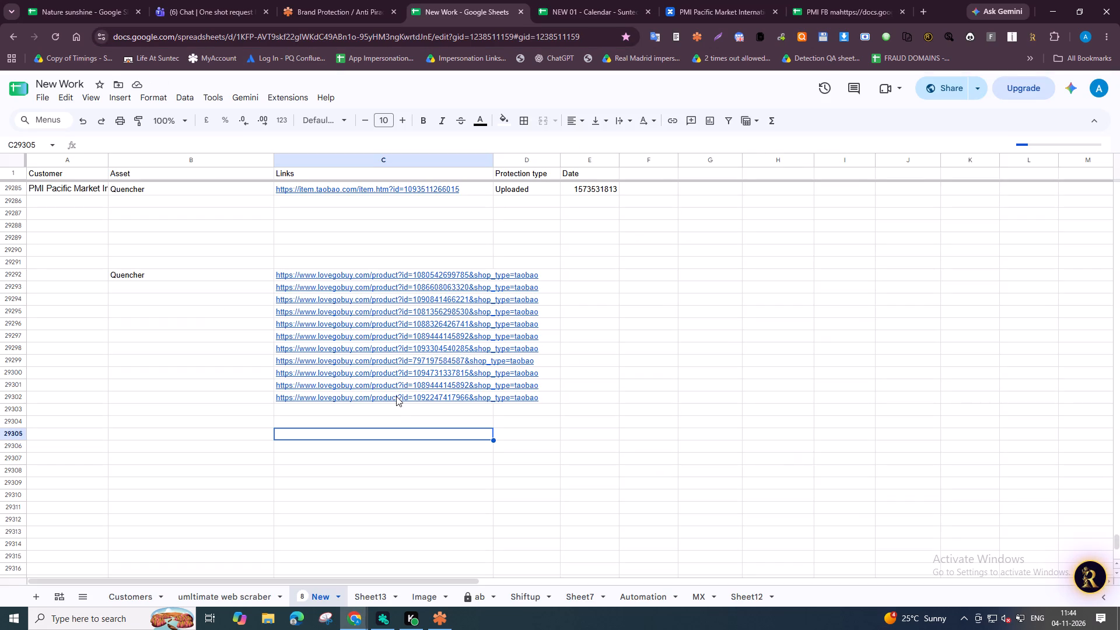
left_click(395, 413)
key("ctrl+v")
left_click(397, 444)
key("alt+Tab")
key("ctrl+w")
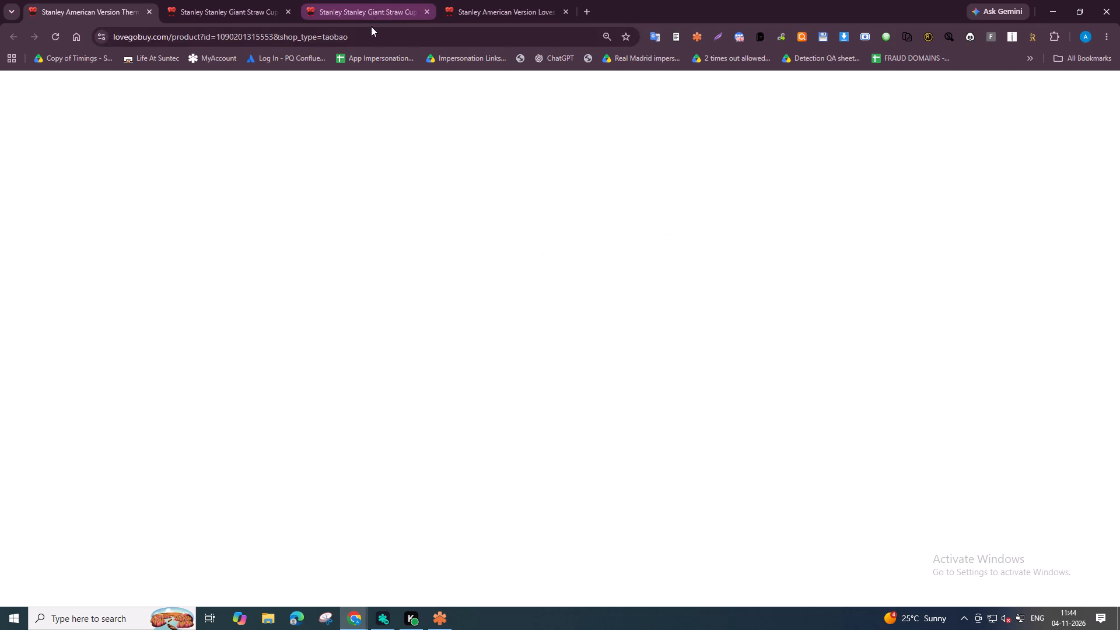
left_click(366, 34)
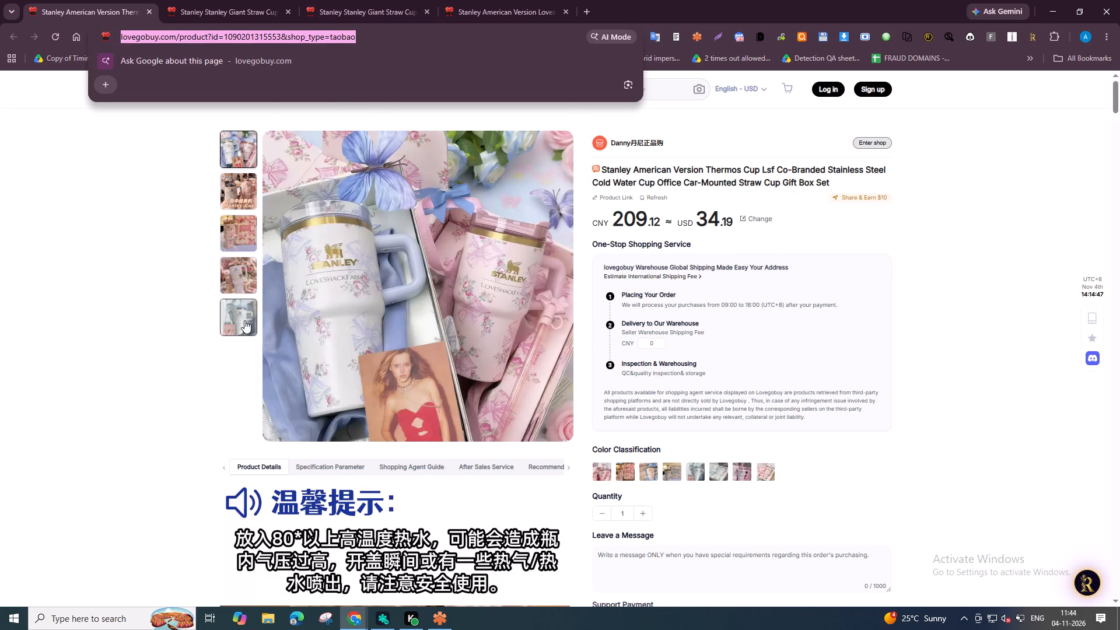
left_click(244, 320)
left_click(235, 274)
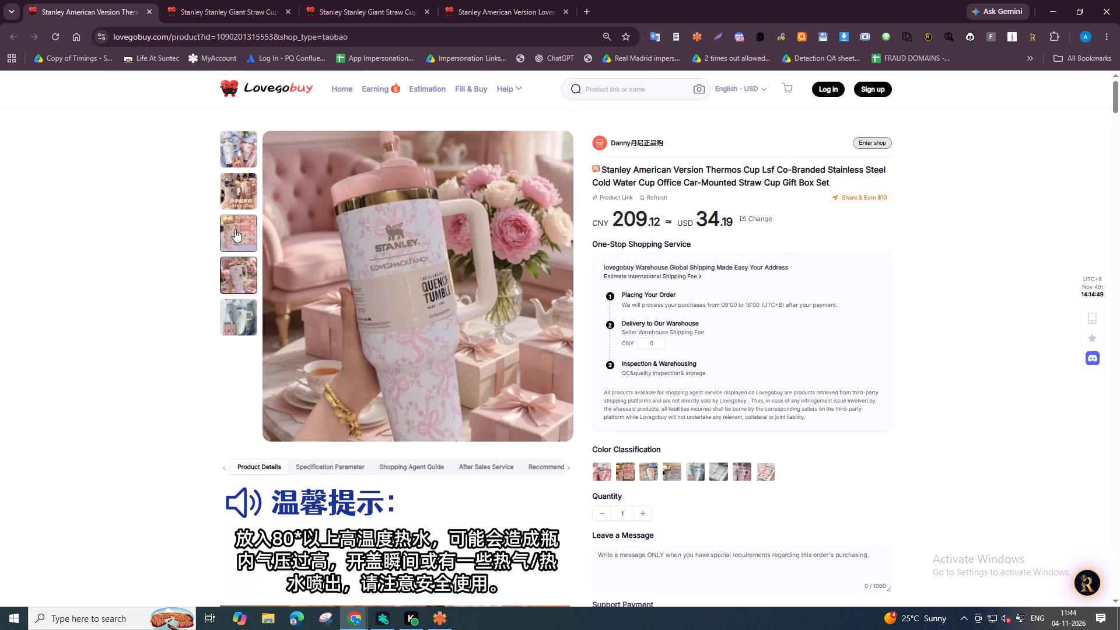
left_click(279, 37)
key("ctrl+c")
key("alt+Tab")
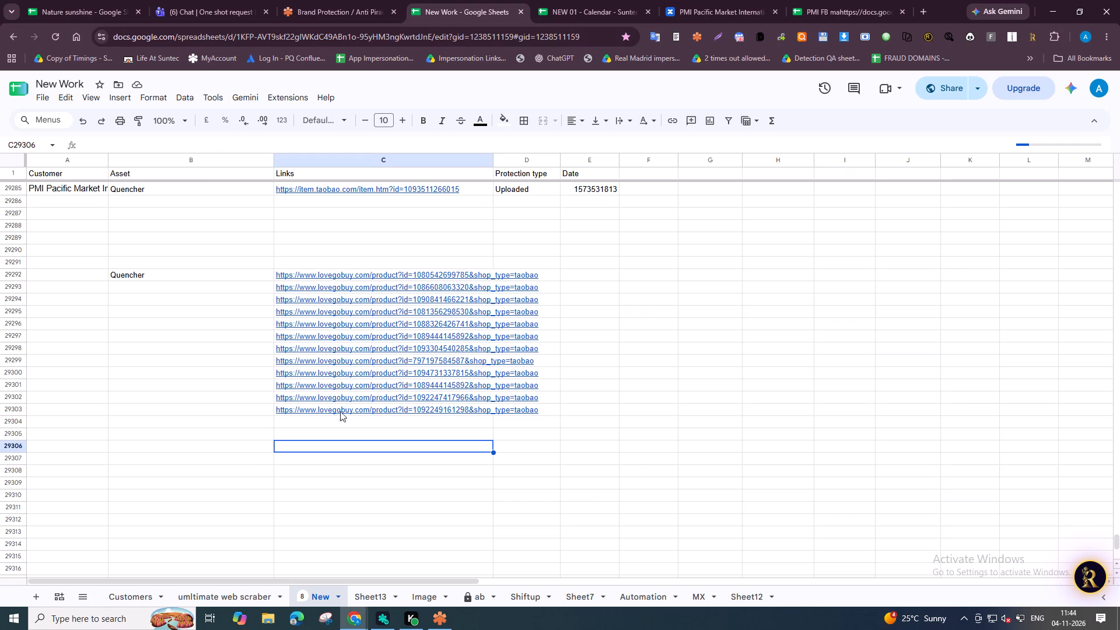
left_click(341, 423)
key("ctrl+v")
left_click(350, 475)
key("alt+Tab")
left_click(235, 216)
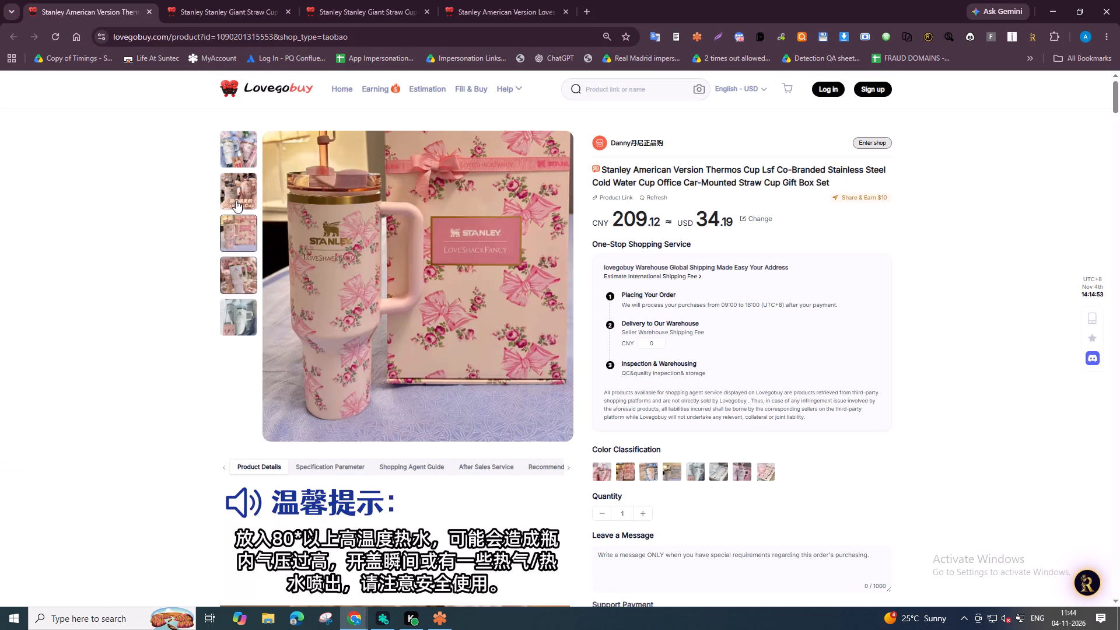
left_click(236, 185)
left_click(235, 145)
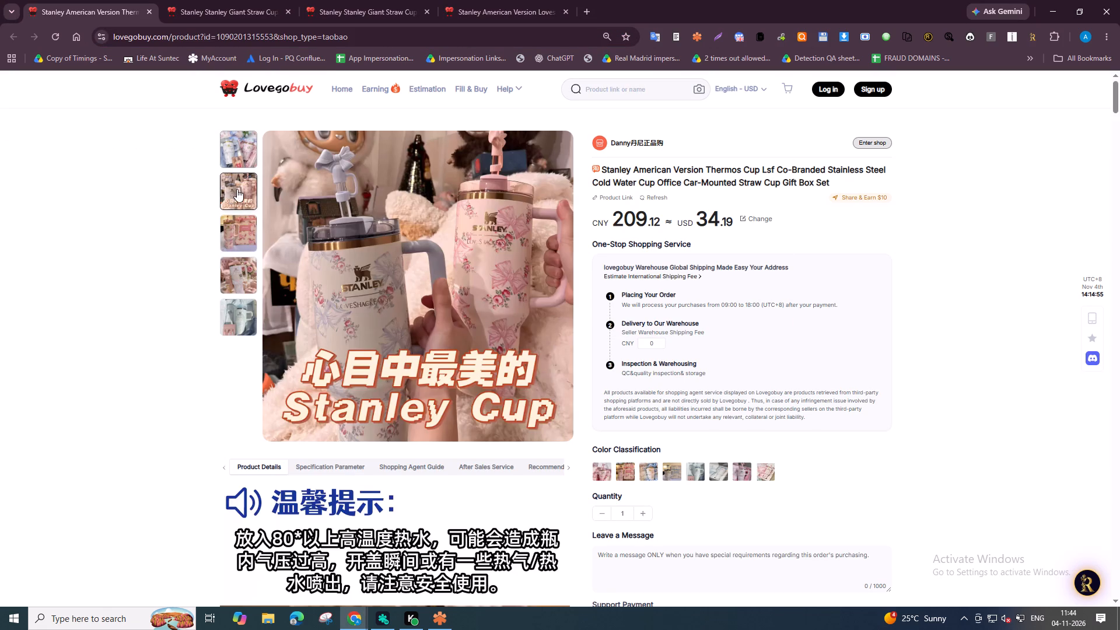
left_click(237, 188)
left_click(236, 229)
left_click(242, 259)
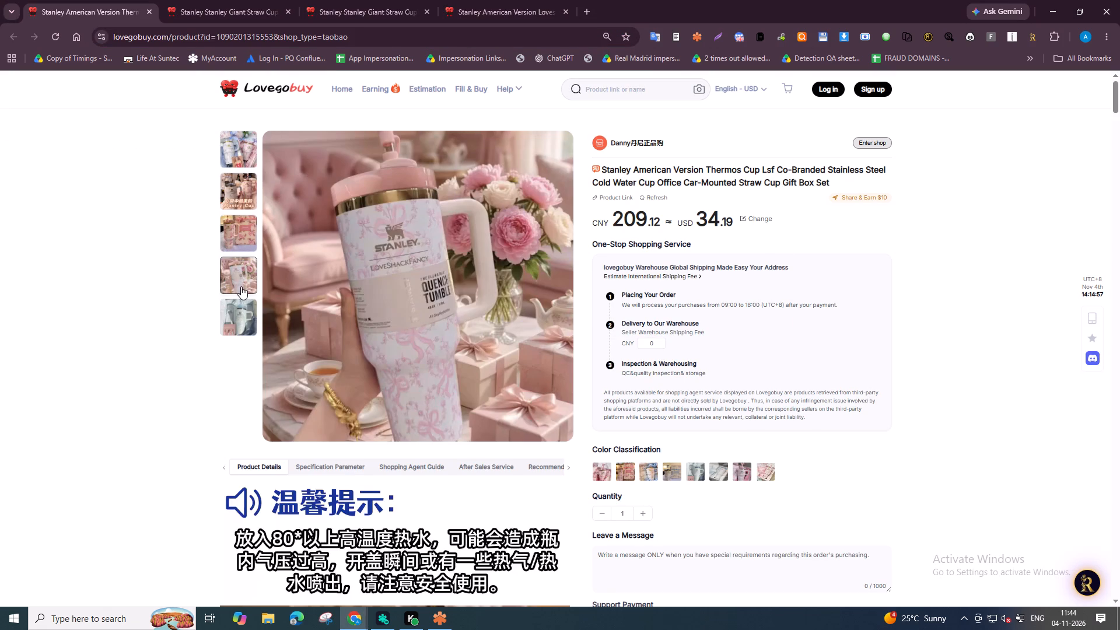
key("ctrl+w")
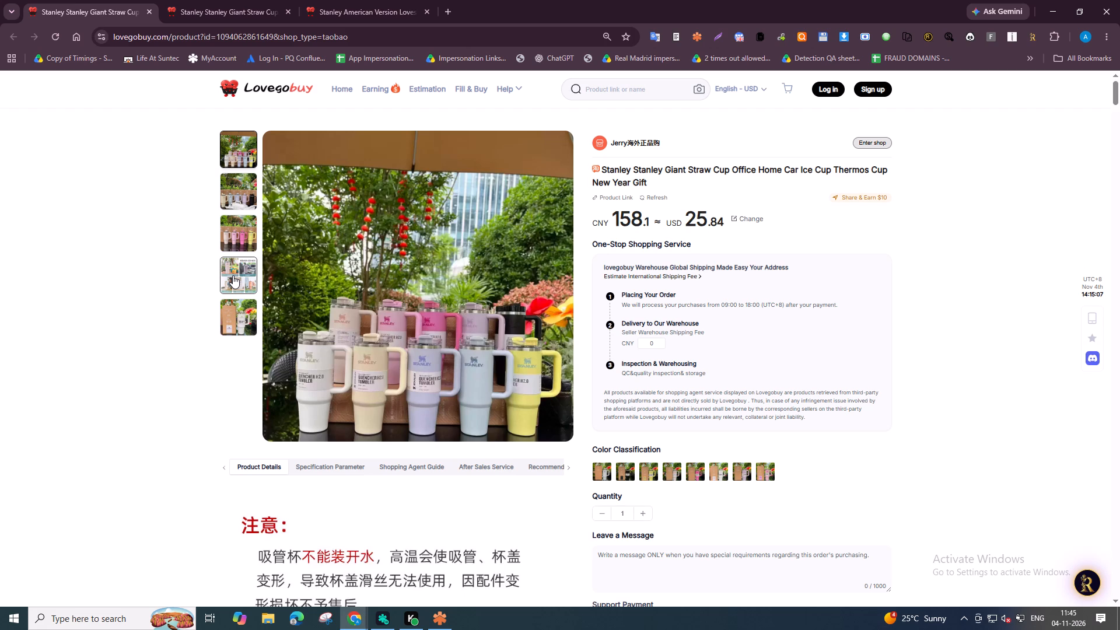
left_click(364, 36)
key("ctrl+c")
key("alt+Tab")
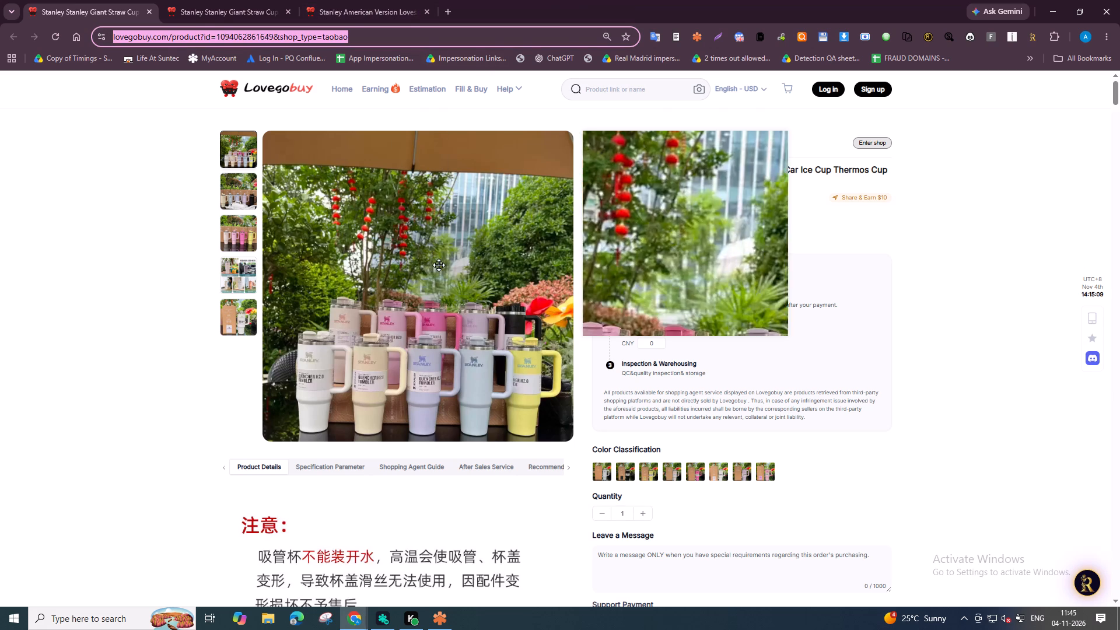
left_click(436, 436)
key("ctrl+v")
left_click(438, 468)
key("alt+Tab")
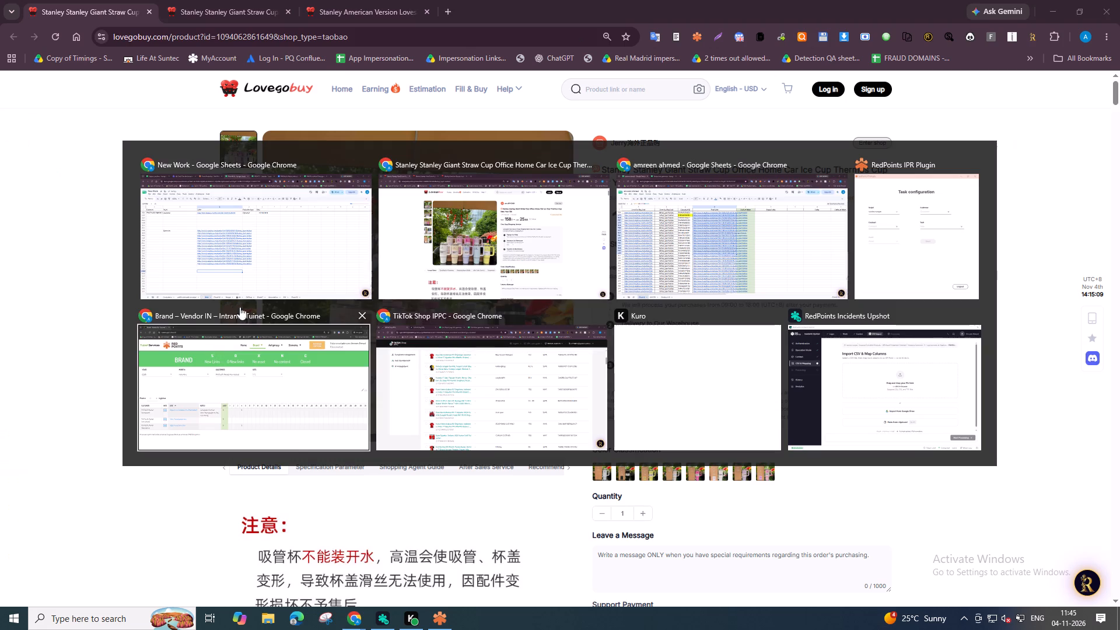
key("ctrl+w")
left_click(376, 33)
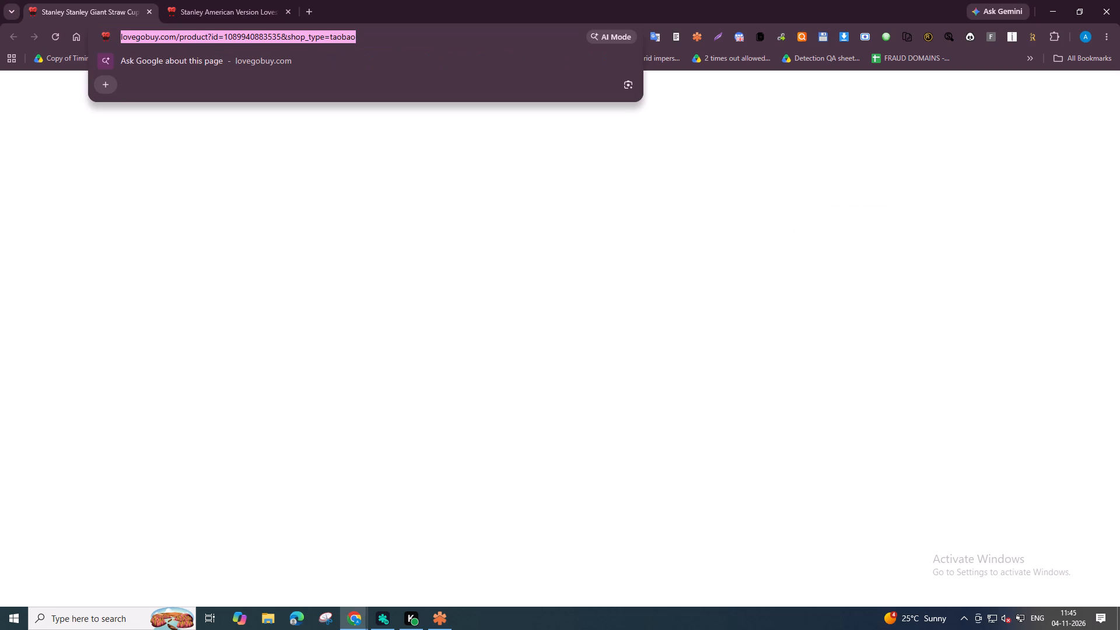
key("ctrl+c")
key("ctrl+c")
key("alt+Tab")
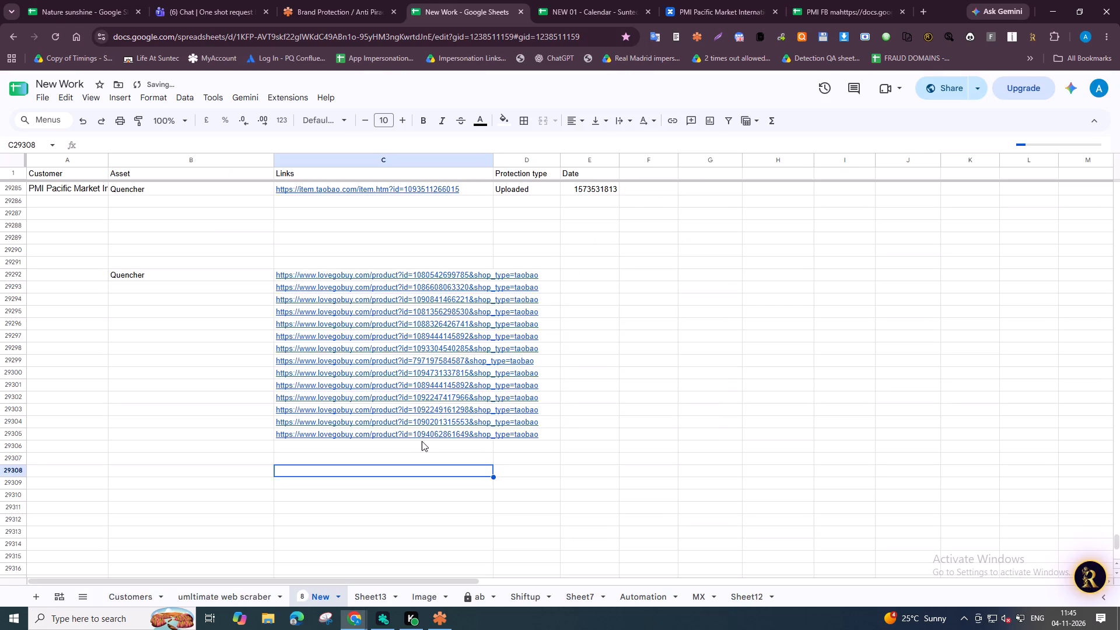
left_click(418, 446)
key("ctrl+v")
left_click(418, 484)
key("alt+Tab")
key("ctrl+w")
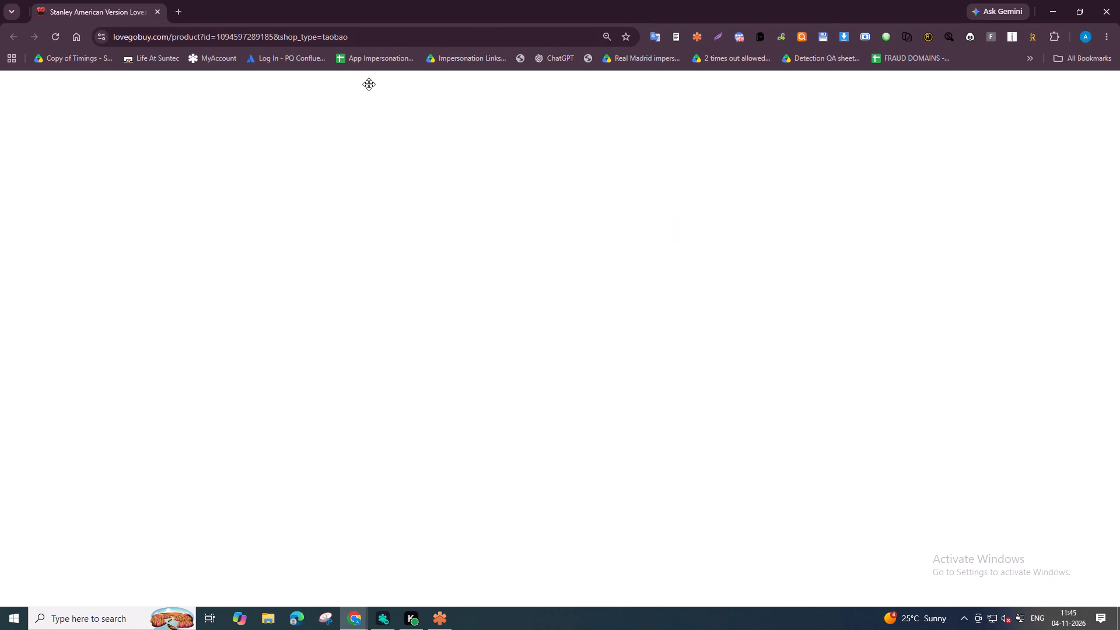
left_click(365, 36)
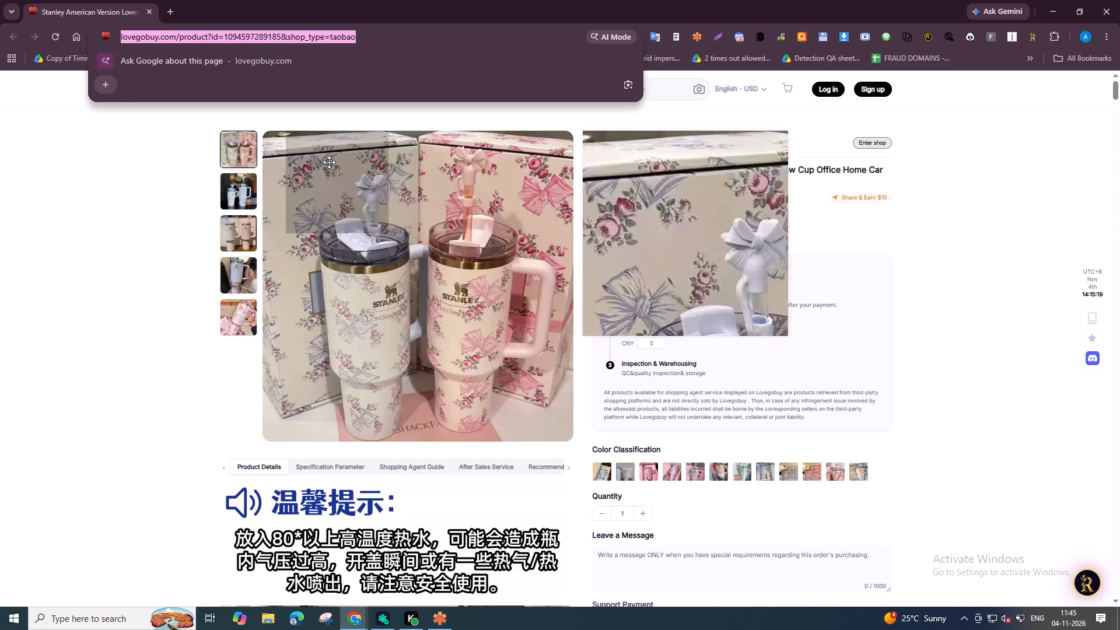
left_click(253, 232)
left_click(248, 268)
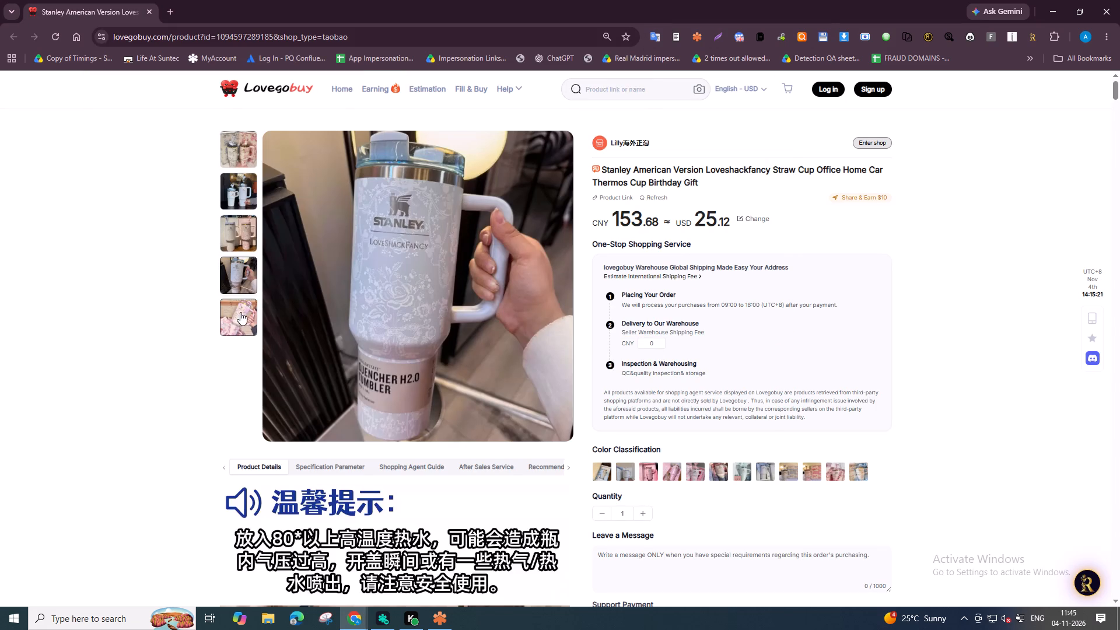
left_click(338, 33)
key("ctrl+c")
key("alt+Tab")
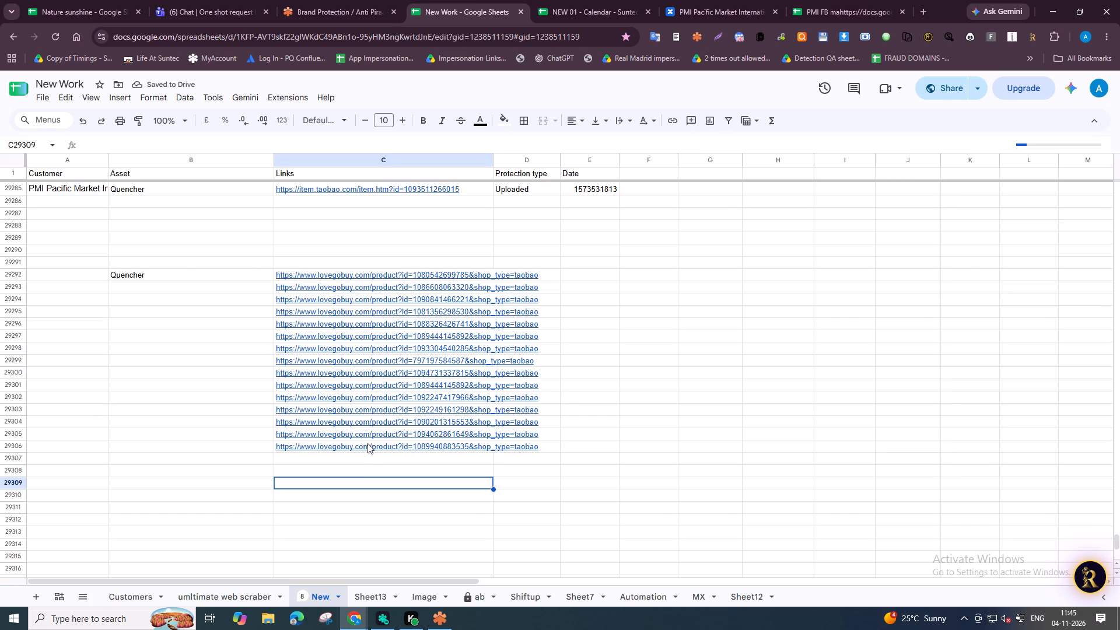
left_click(367, 461)
key("ctrl+v")
key("alt+Tab")
key("ctrl+w")
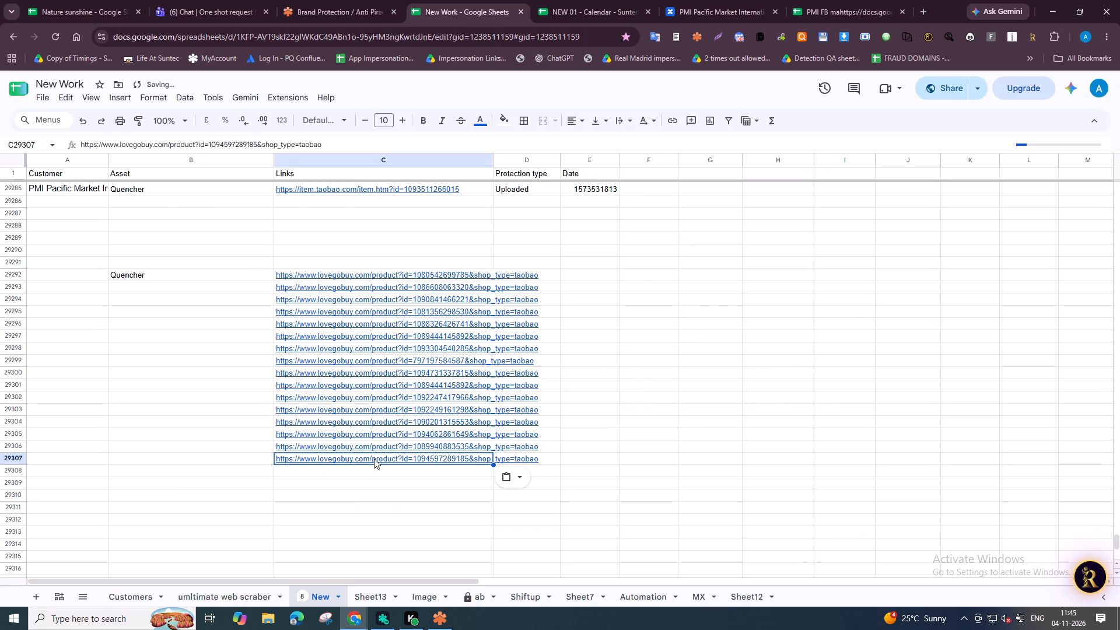
Open the final links in D6251:D6264 of the link list's Sheet3 in a new window using Bulk Open, and close the blank tab.
key("alt+Tab")
scroll(449, 301, "down", 2)
left_click(452, 282)
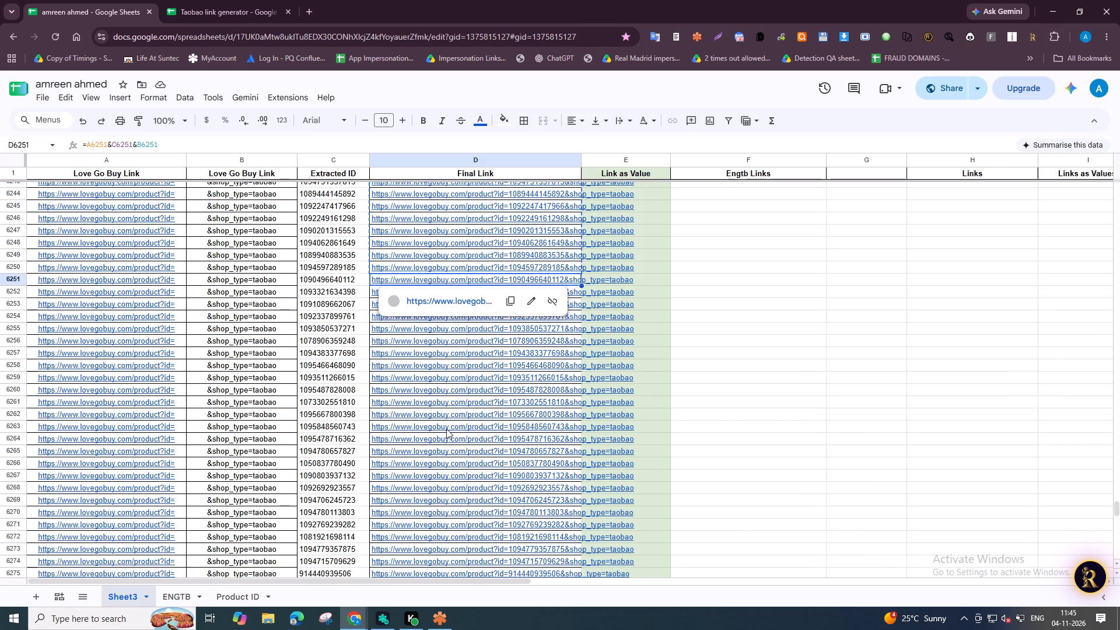
left_click(446, 441, "shift")
key("ctrl+c")
key("ctrl+n")
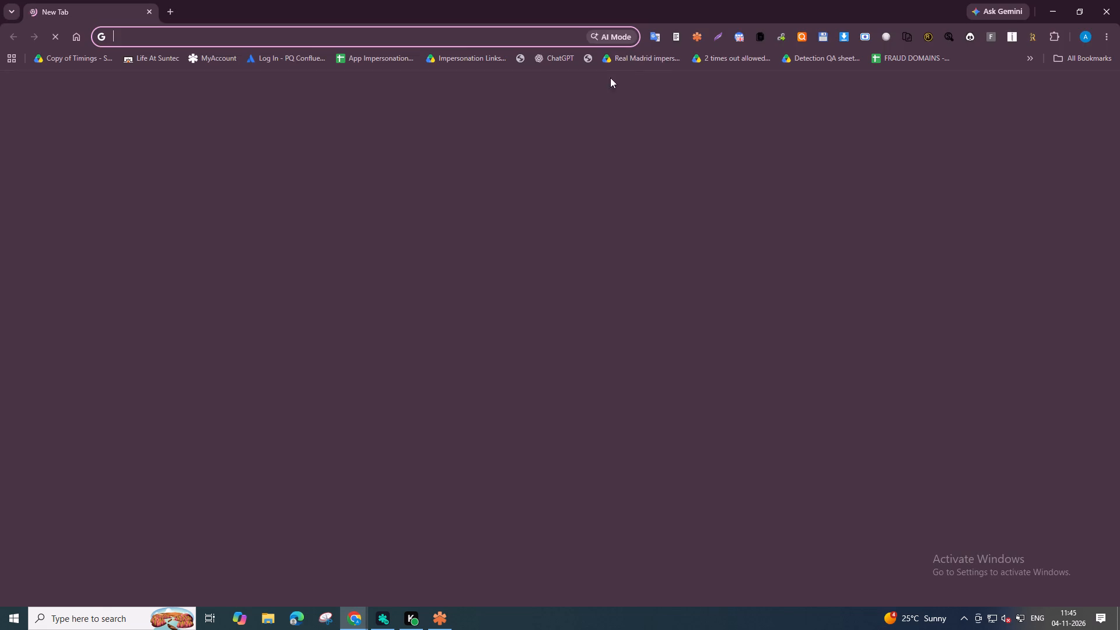
left_click(673, 34)
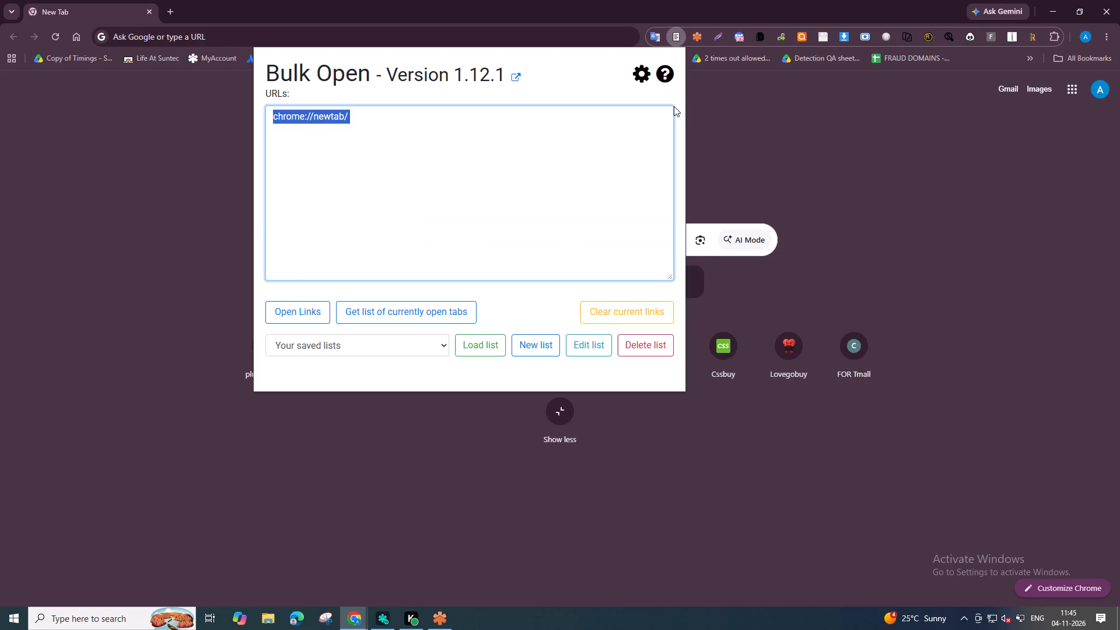
key("Delete")
key("ctrl+v")
left_click(278, 307)
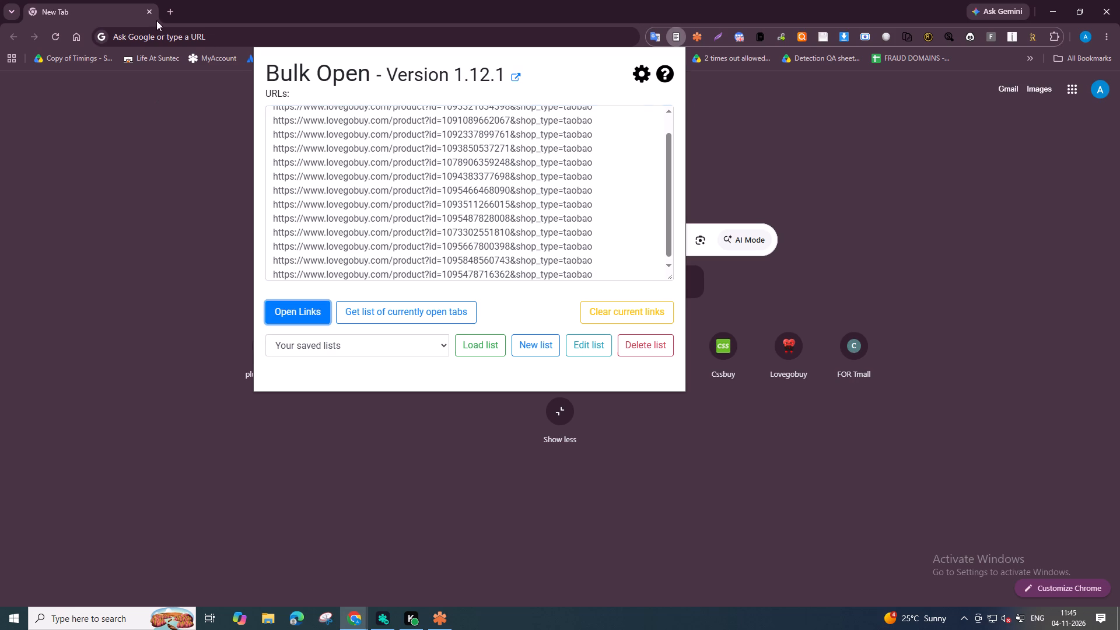
left_click(69, 12)
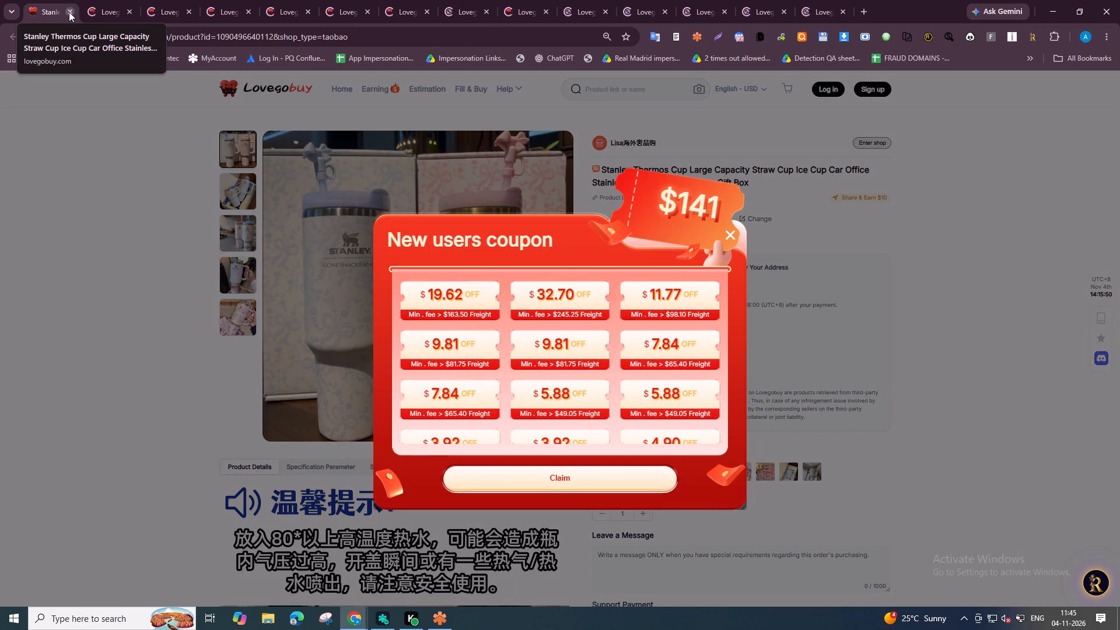
scroll(85, 7, "up", 1)
left_click(736, 239)
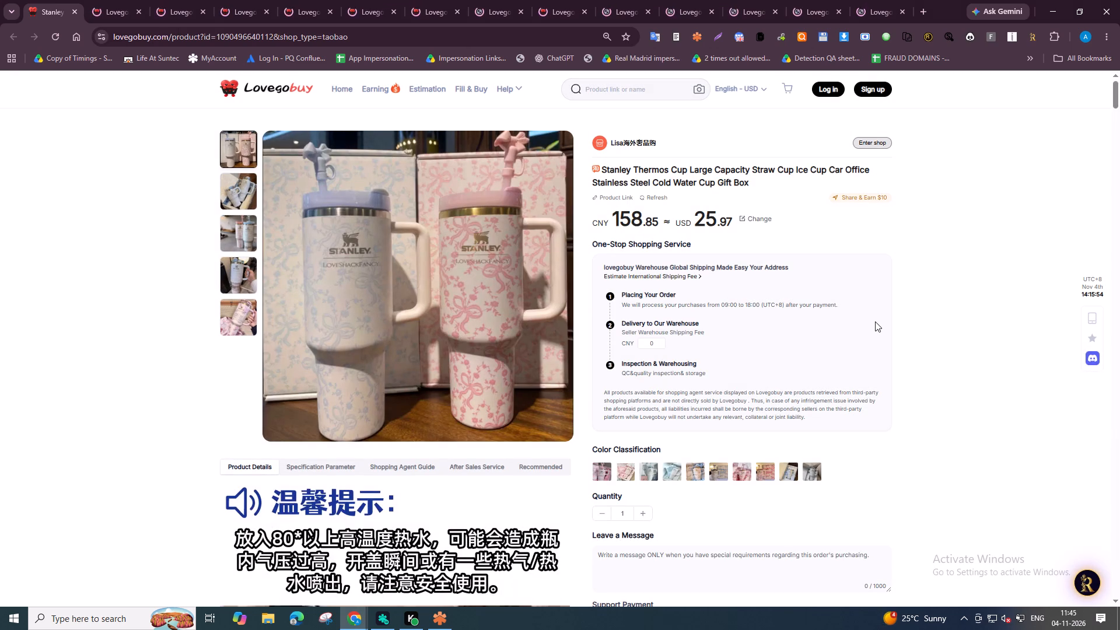
left_click(218, 313)
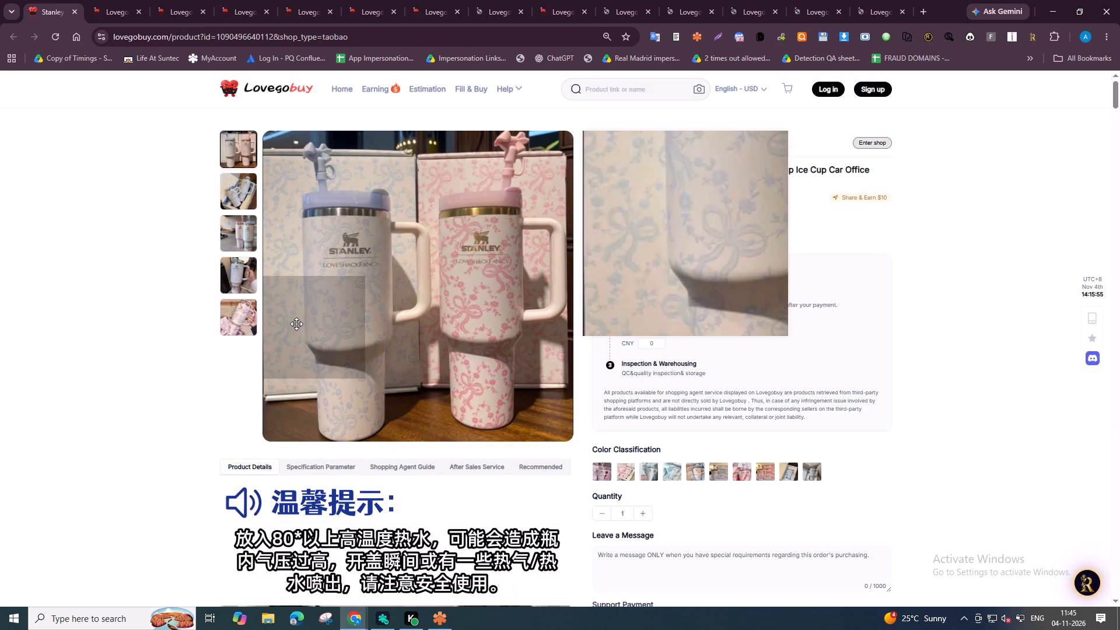
left_click(240, 270)
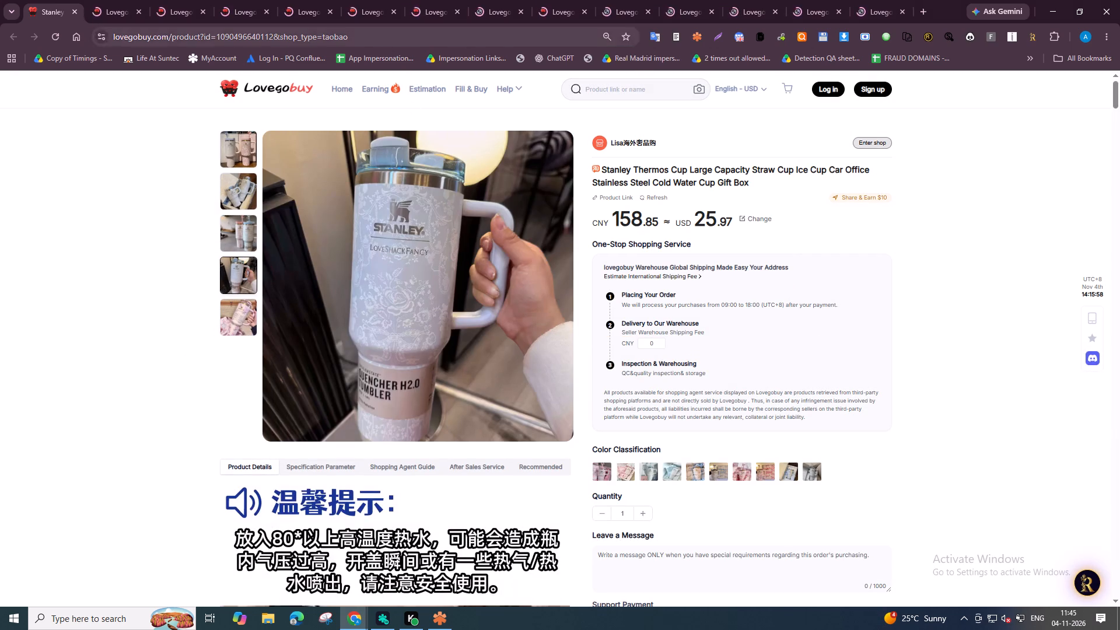
left_click(382, 33, "ctrl")
key("ctrl+c")
key("ctrl+c")
key("ctrl+c")
key("alt+Tab")
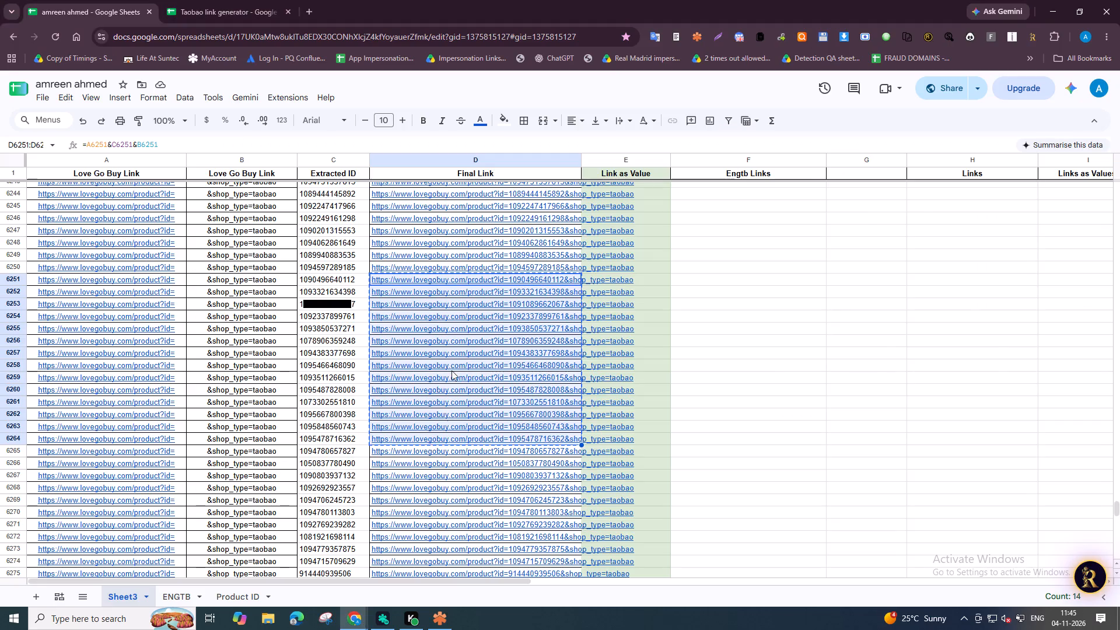
key("alt+Tab")
key("alt+Tab")
left_click(450, 537)
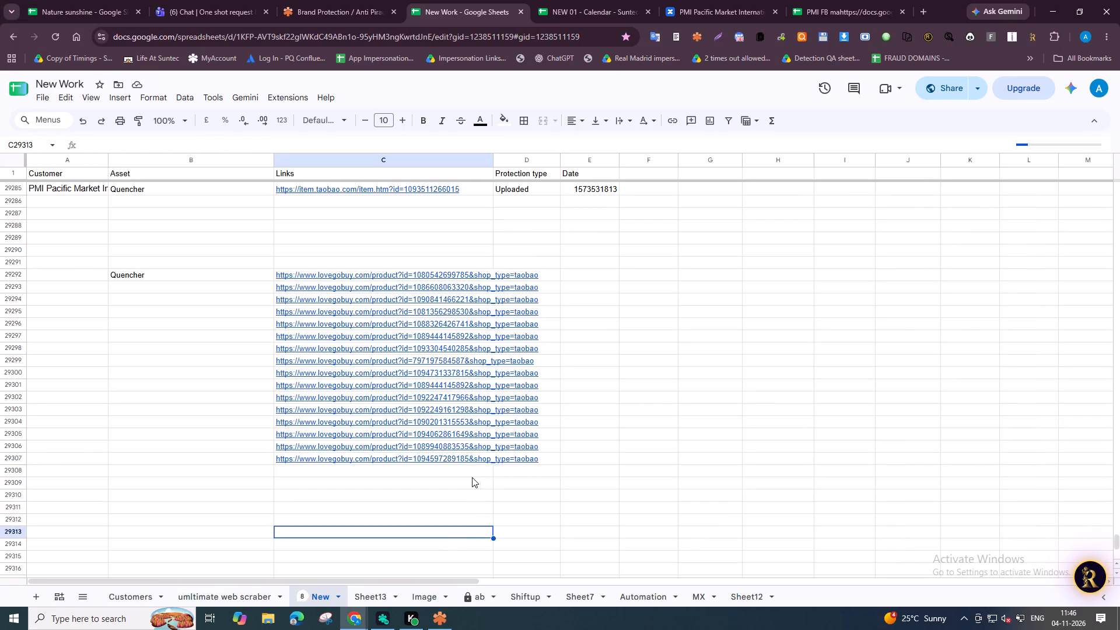
left_click(472, 477)
key("ctrl+v")
left_click(466, 499)
key("alt+Tab")
key("alt+Tab")
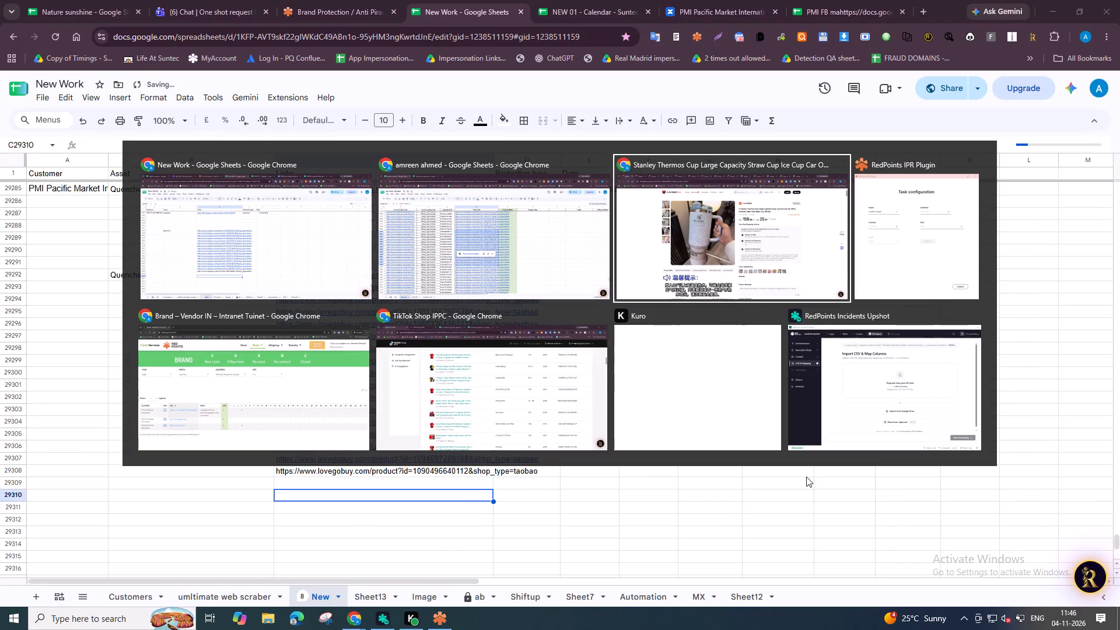
key("ctrl+w")
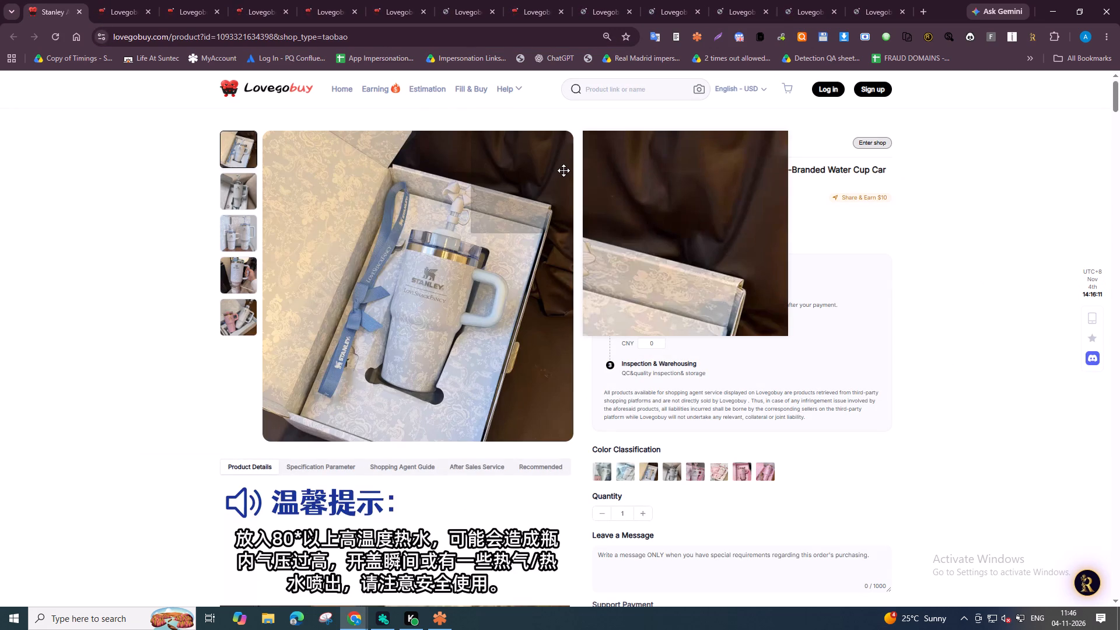
left_click(1028, 211)
left_click(233, 323)
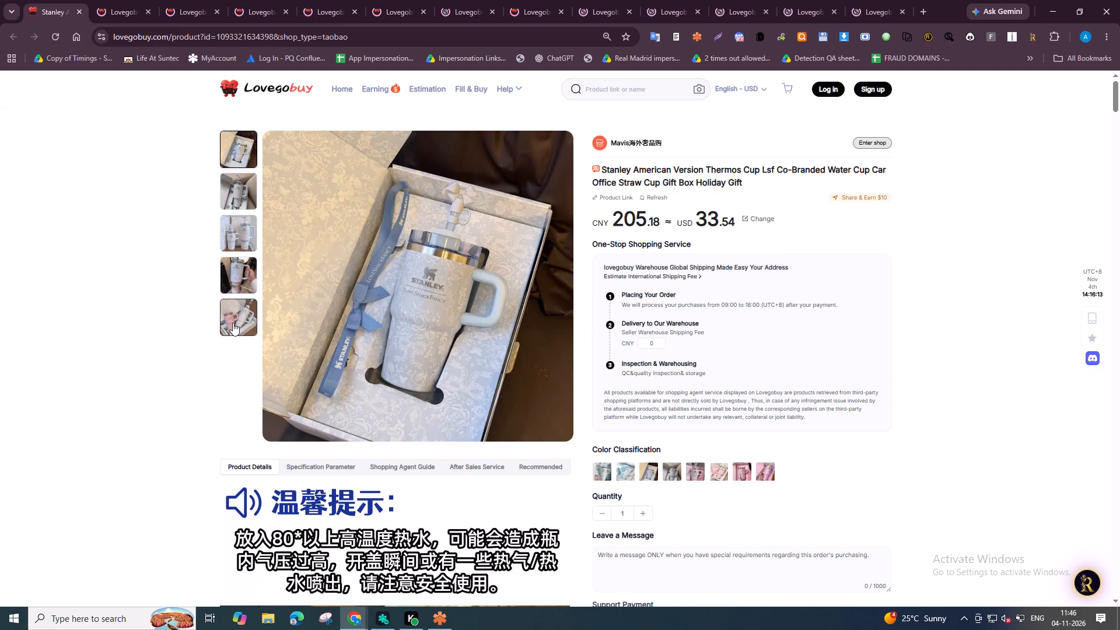
left_click(232, 289)
left_click(310, 38)
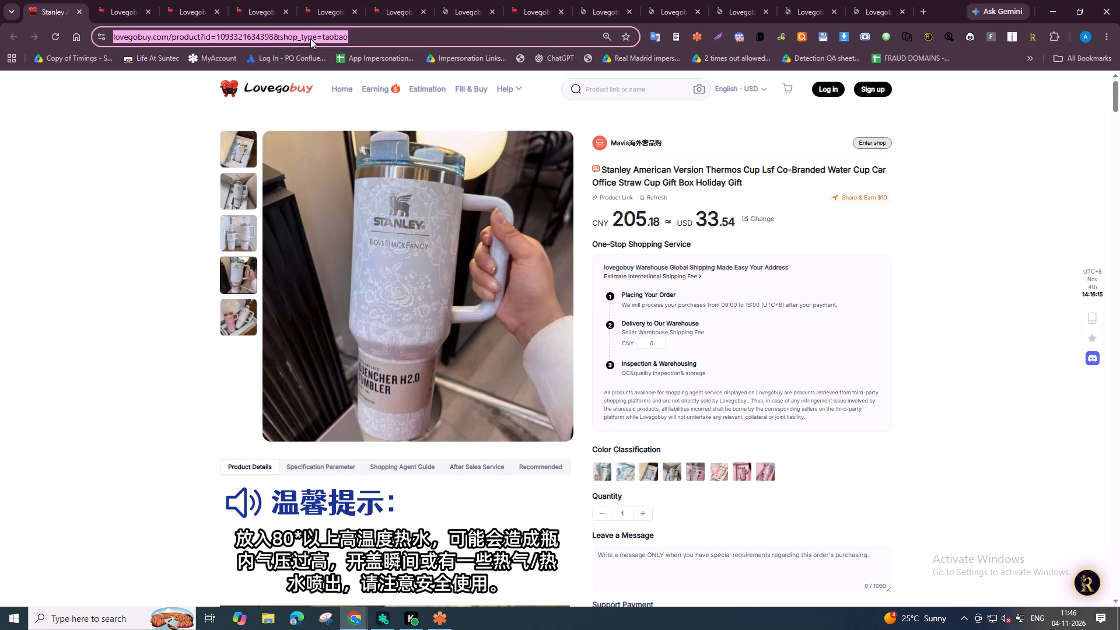
key("ctrl+c")
key("ctrl+c")
key("alt+Tab")
left_click(397, 487)
key("ctrl+v")
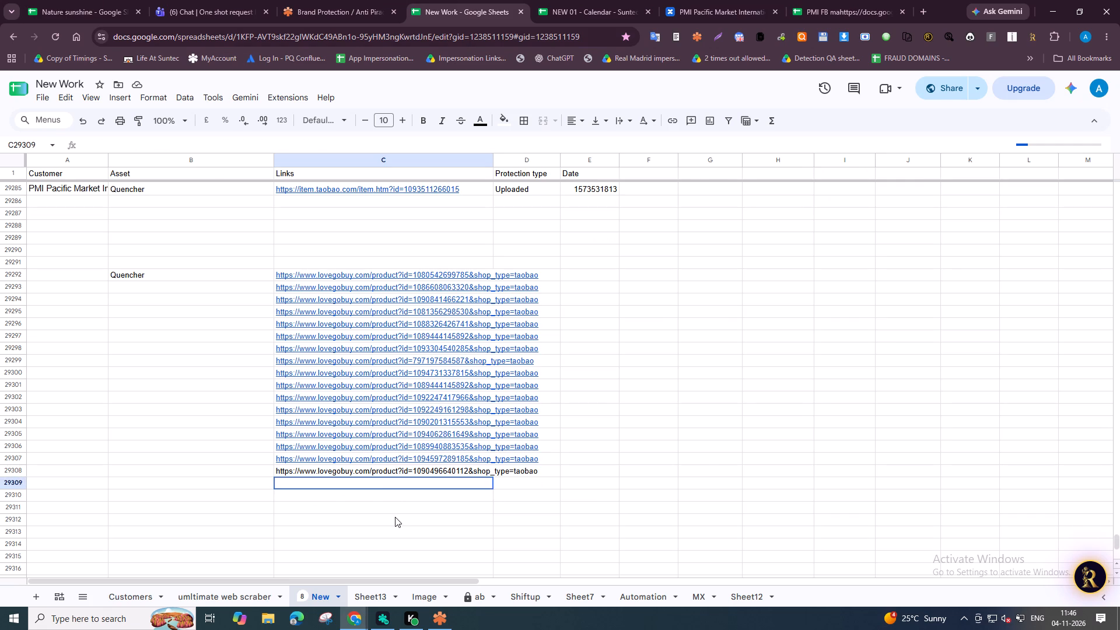
left_click(395, 519)
key("alt+Tab")
key("ctrl+w")
left_click(311, 24)
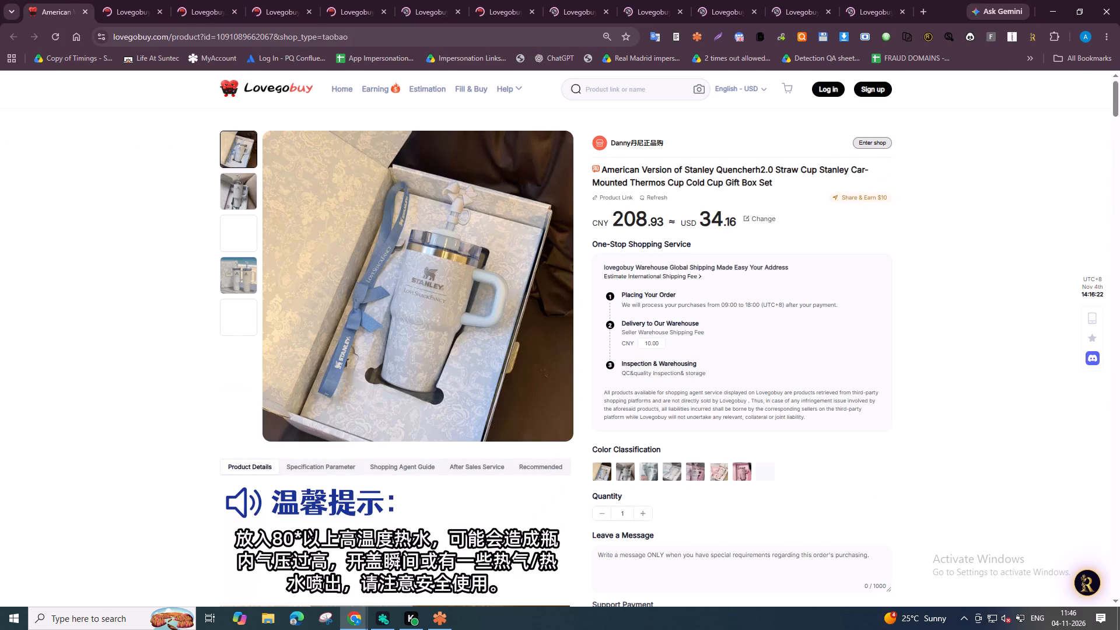
left_click(245, 285)
left_click(237, 322)
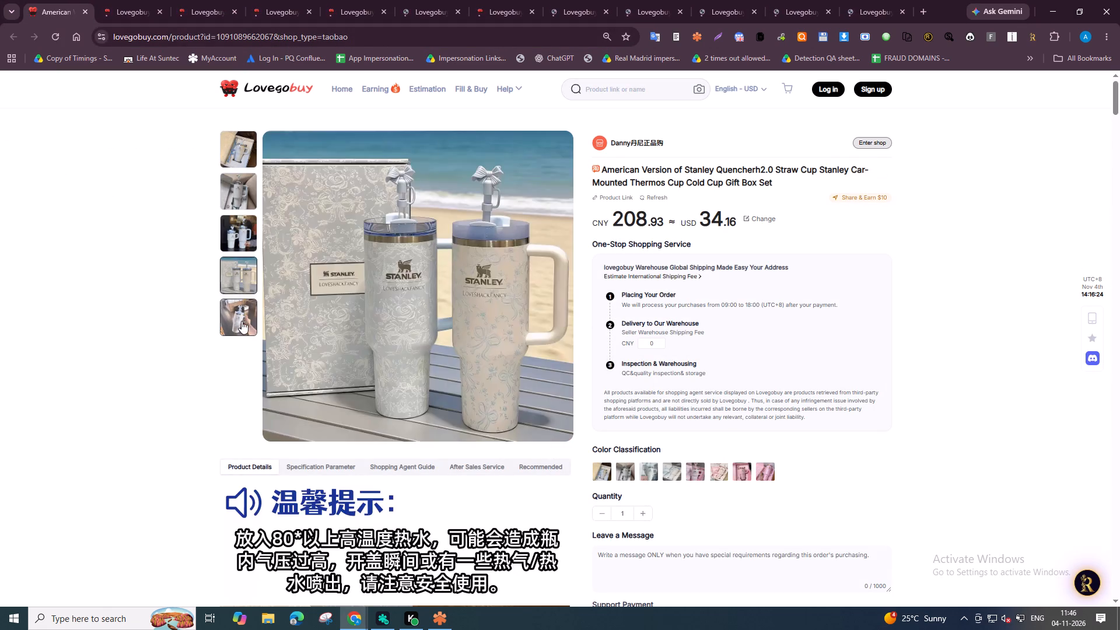
left_click(225, 197)
left_click(240, 141)
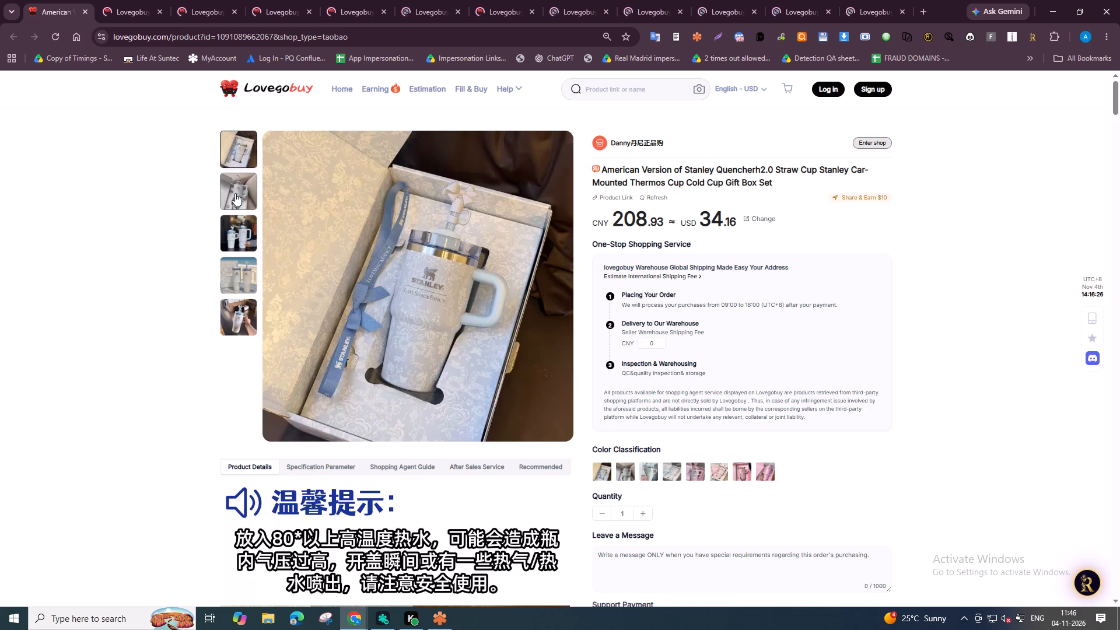
left_click(235, 193)
left_click(233, 229)
left_click(233, 262)
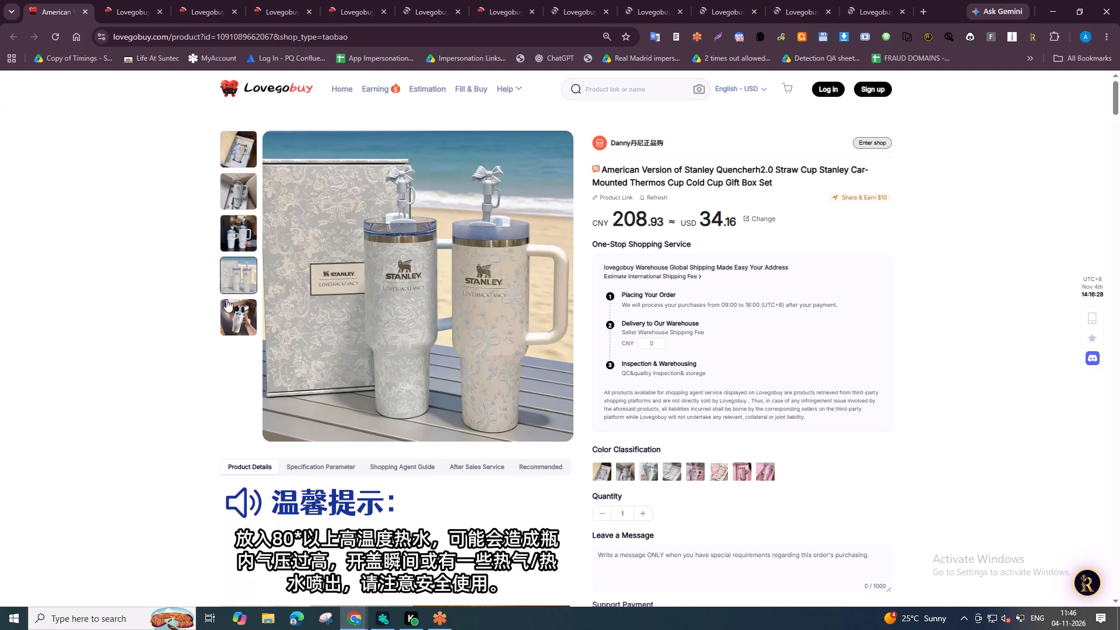
left_click(228, 299)
left_click(232, 313)
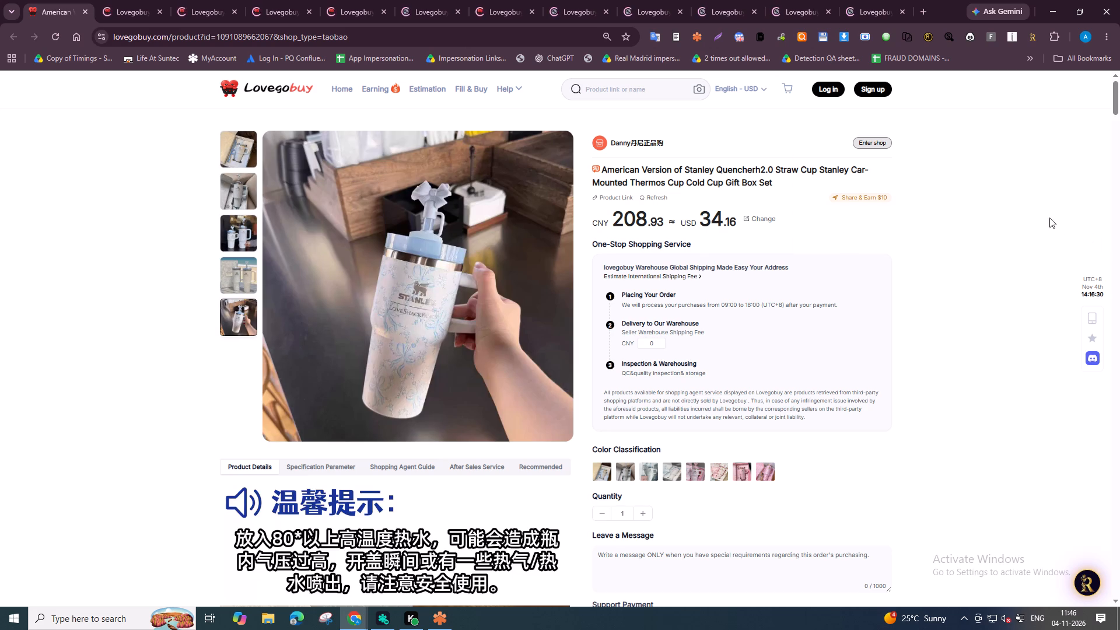
left_click(405, 36)
key("ctrl+c")
key("alt+Tab")
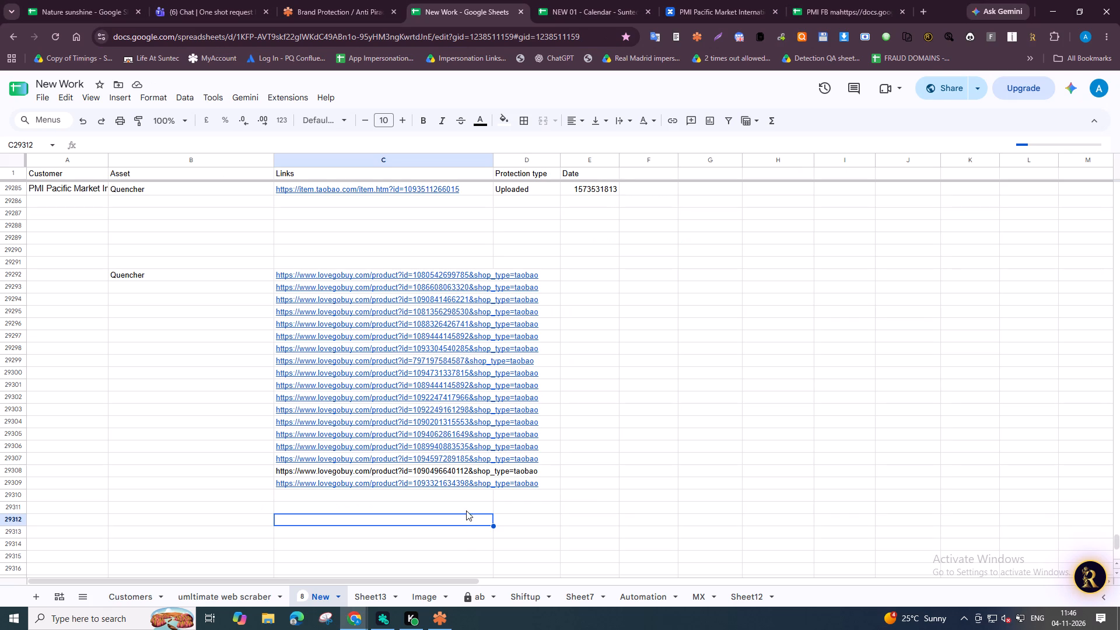
left_click(467, 501)
key("ctrl+v")
left_click(467, 518)
key("alt+Tab")
key("ctrl+w")
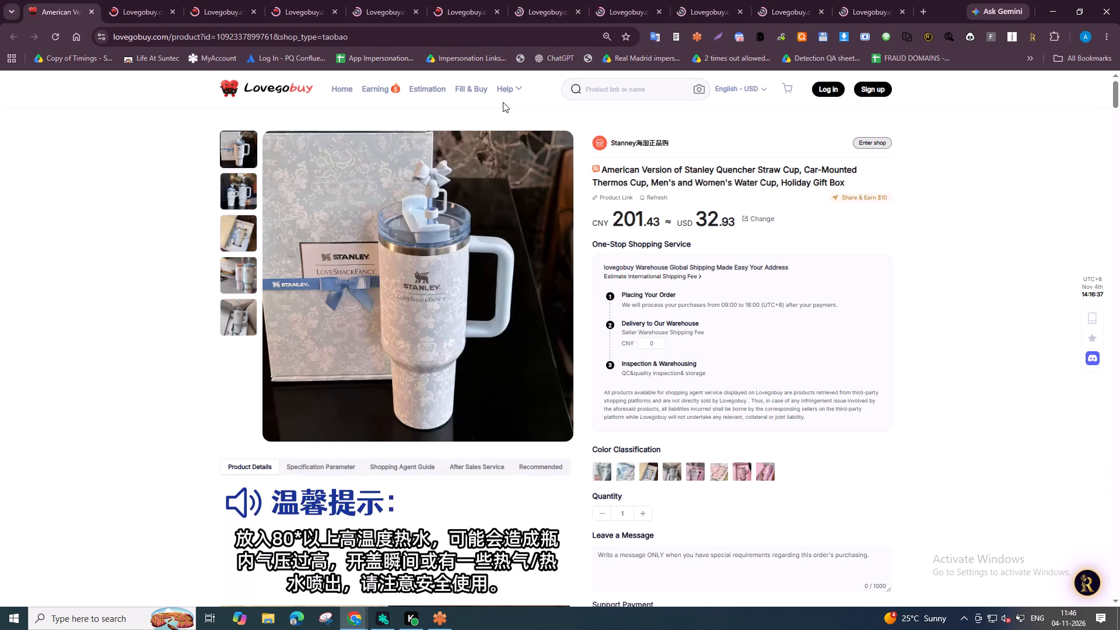
left_click(439, 40)
key("ctrl+c")
key("ctrl+c")
key("alt+Tab")
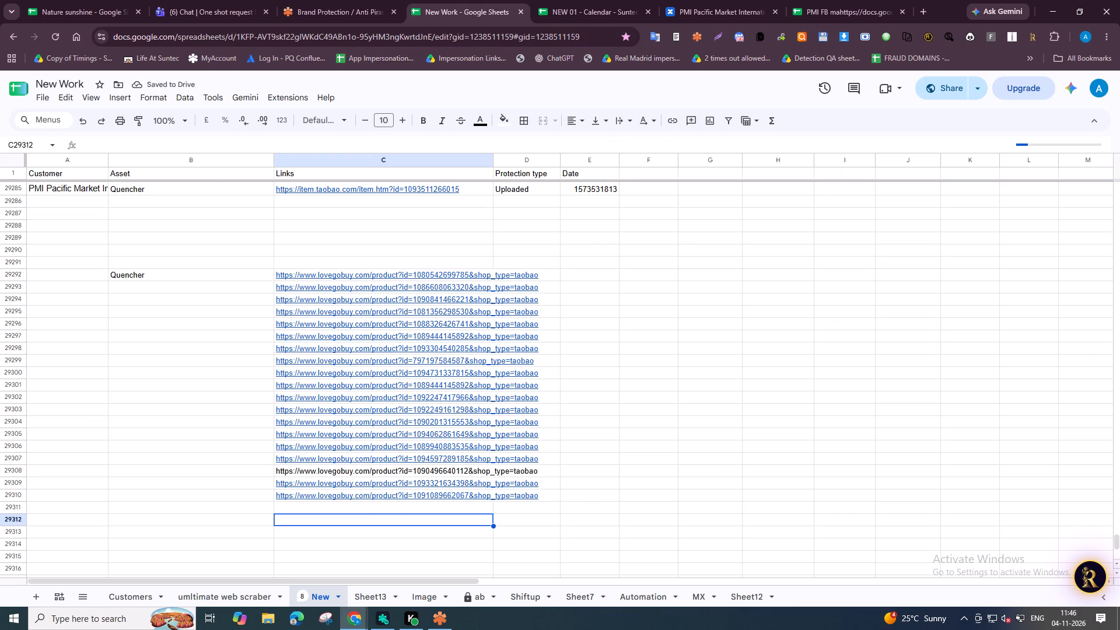
key("ctrl+v")
key("alt+Tab")
key("ctrl+w")
left_click(376, 27)
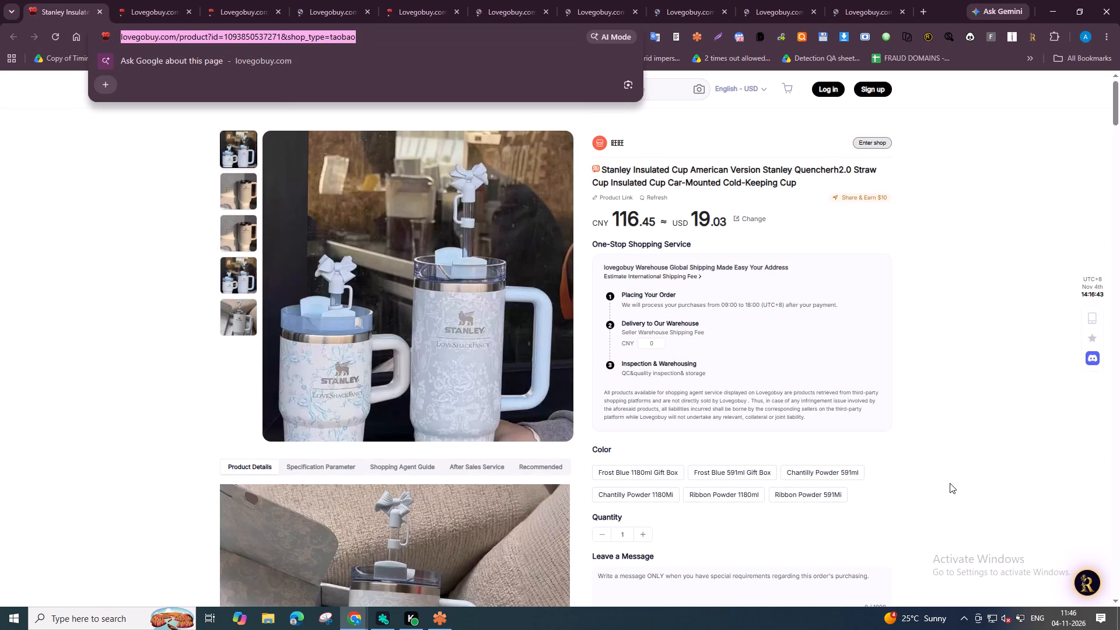
key("ctrl+c")
key("ctrl+c")
key("alt+Tab")
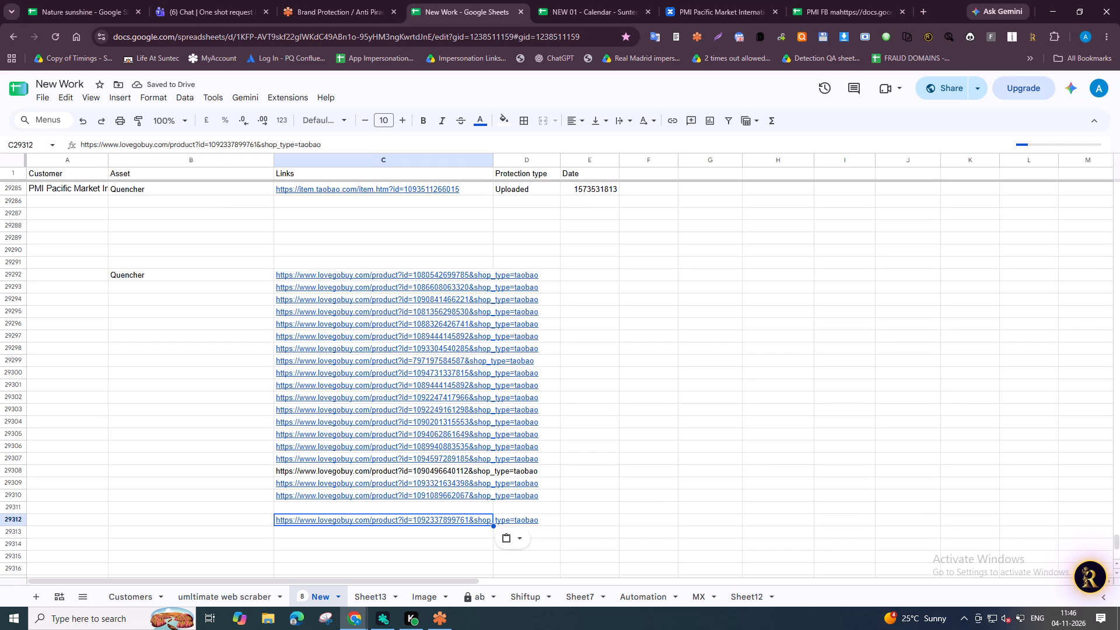
left_click(473, 510)
key("ctrl+v")
left_click(628, 510)
key("alt+Tab")
key("ctrl+w")
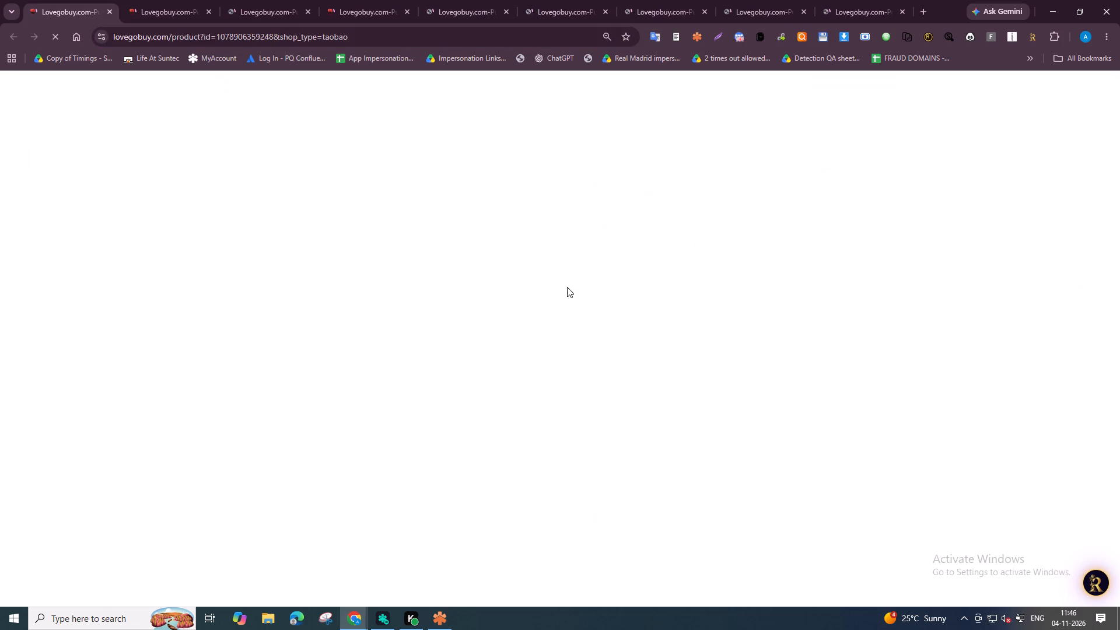
left_click(329, 33)
key("ctrl+c")
key("ctrl+c")
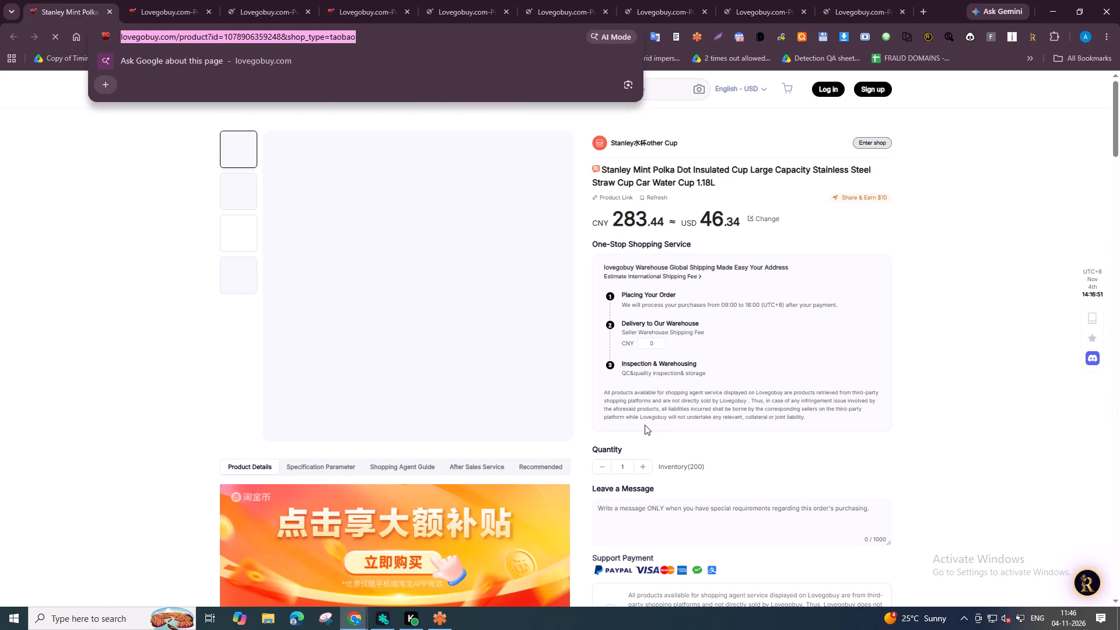
key("ctrl+c")
key("ctrl+c")
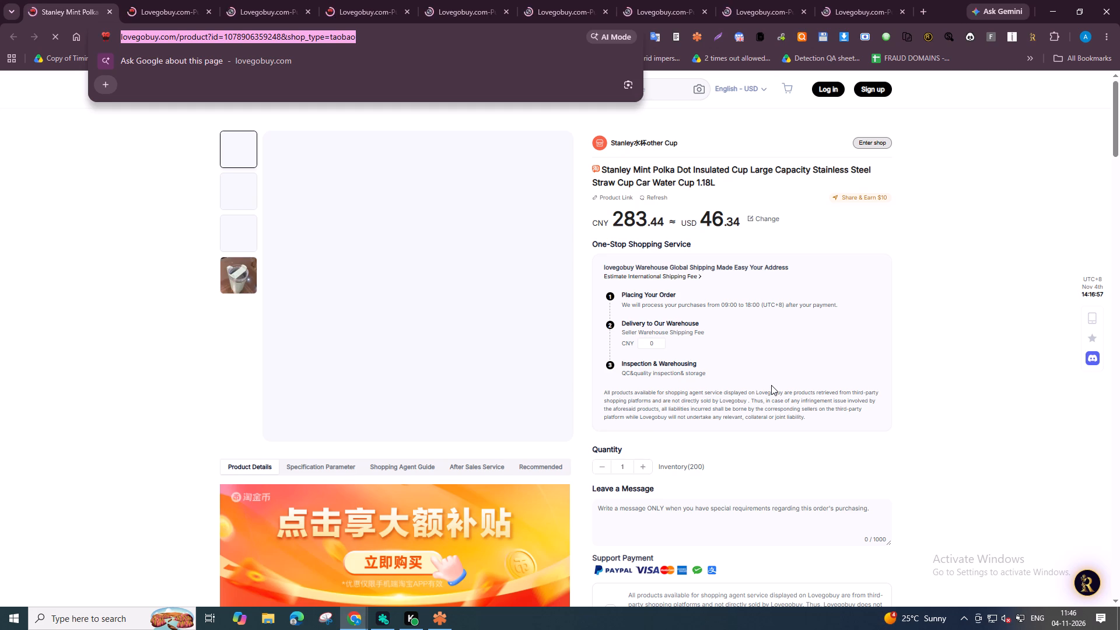
left_click(45, 429)
left_click(223, 283)
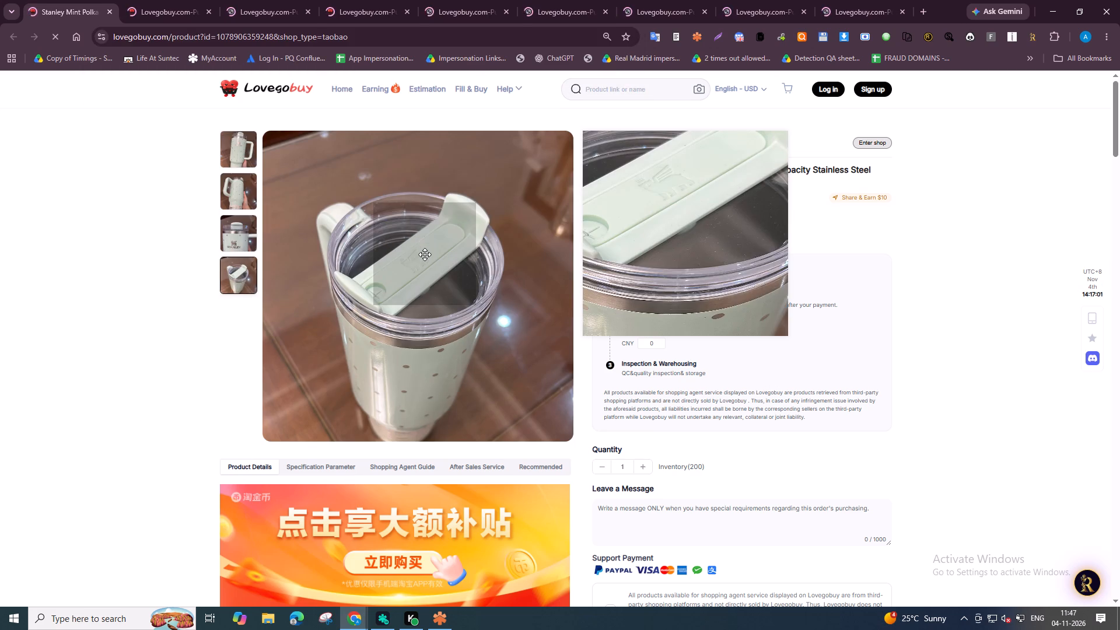
left_click(232, 271)
left_click(236, 243)
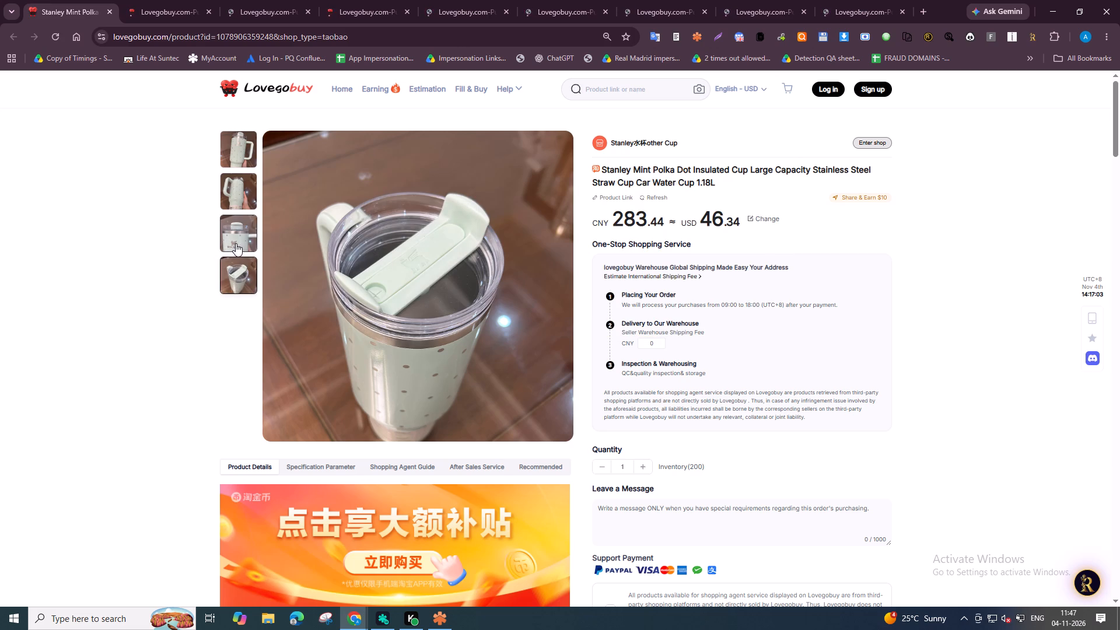
left_click(233, 140)
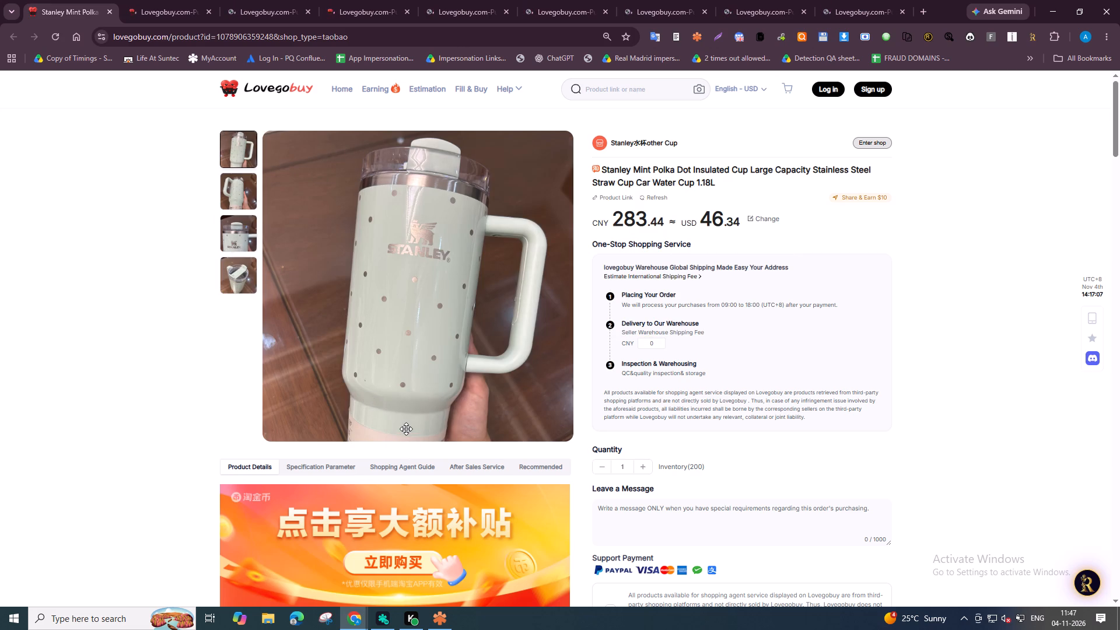
left_click(236, 199)
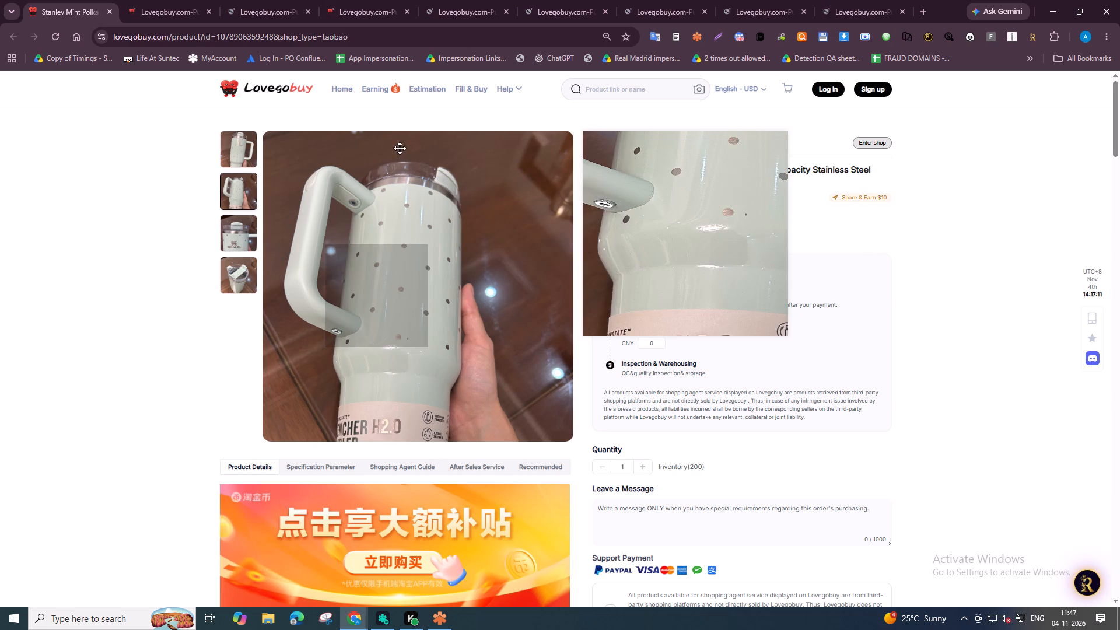
left_click(402, 30)
key("ctrl+c")
key("ctrl+c")
key("alt+Tab")
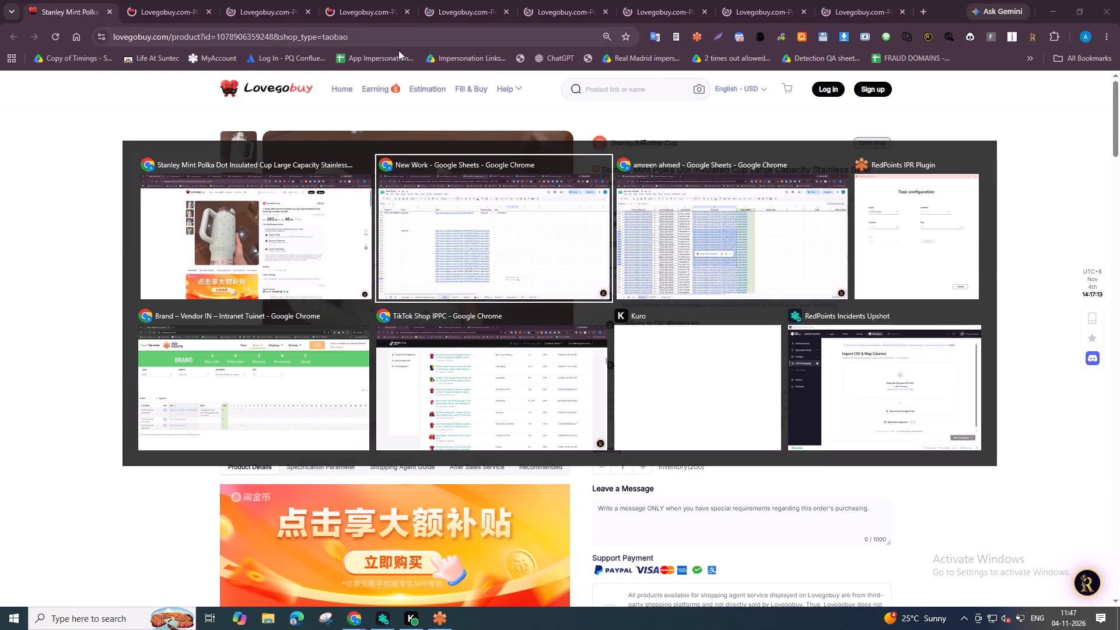
left_click(372, 529)
key("ctrl+v")
left_click(363, 551)
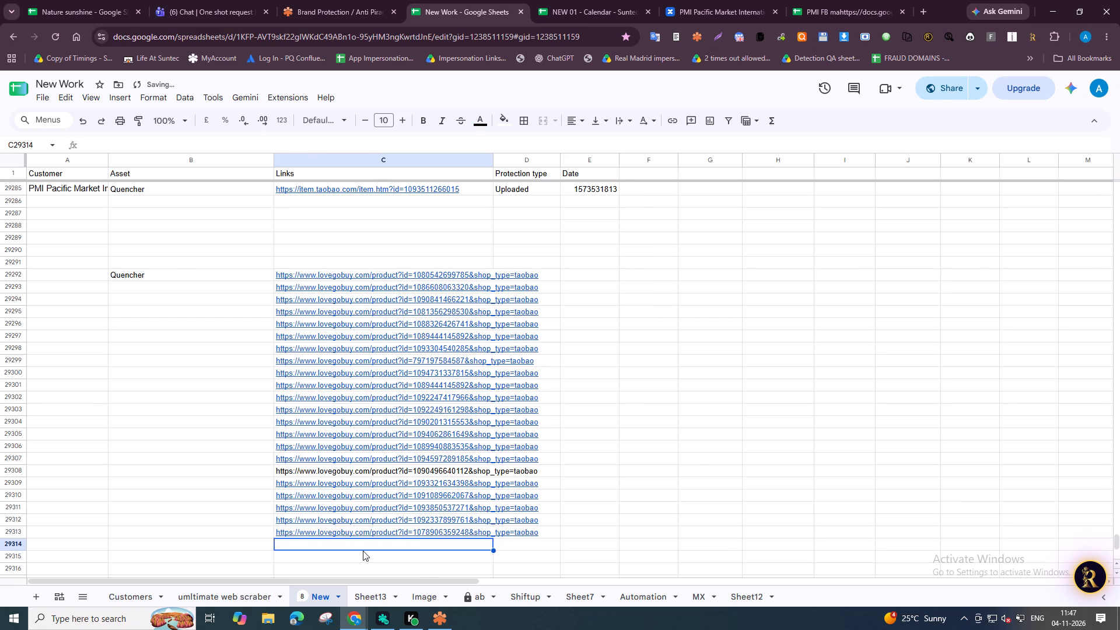
key("alt+Tab")
key("ctrl+w")
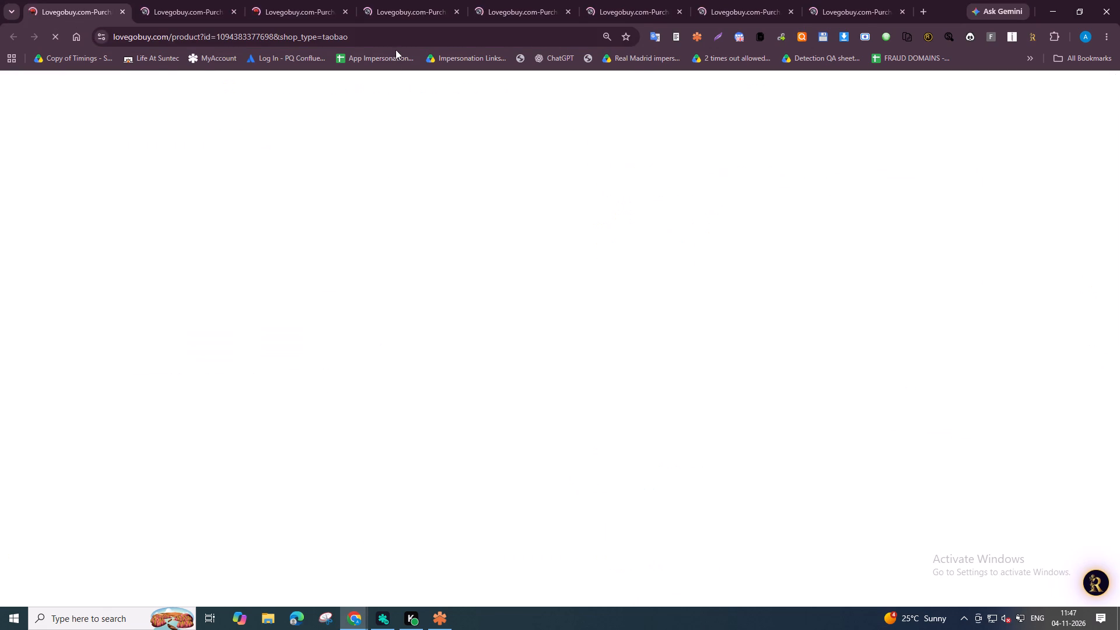
left_click(395, 41)
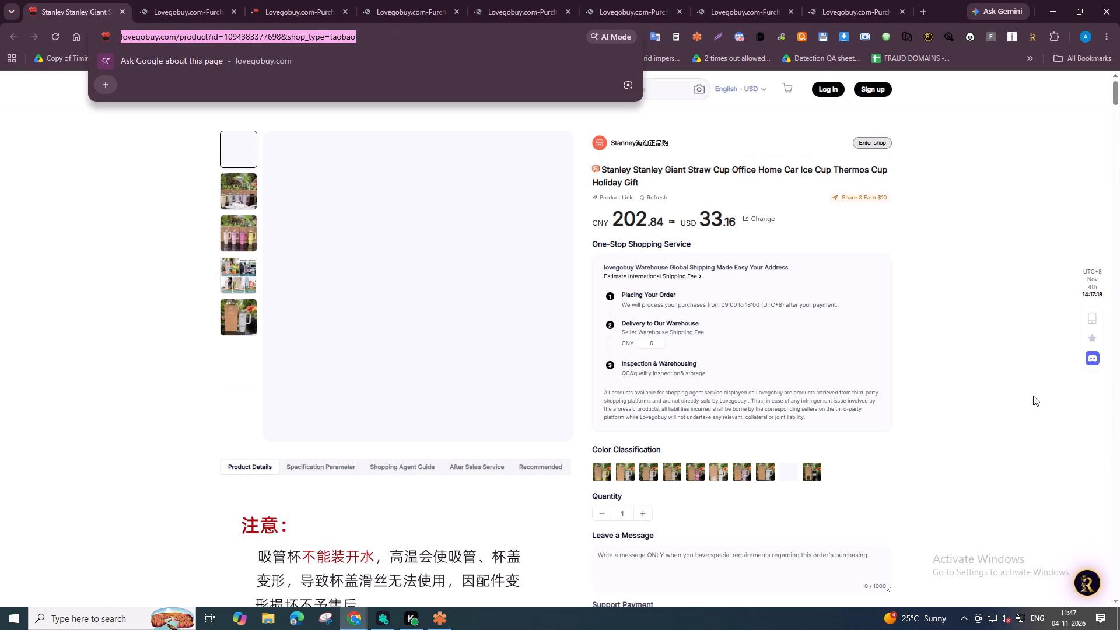
key("ctrl+c")
key("ctrl+c")
key("alt+Tab")
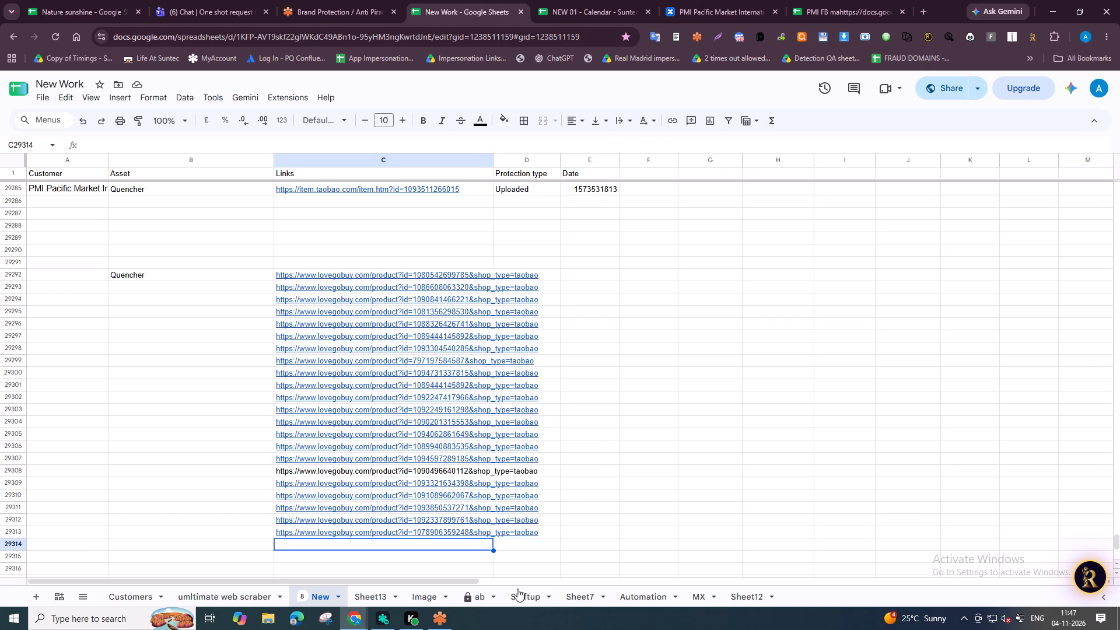
key("ctrl+v")
left_click(594, 502)
key("alt+Tab")
key("ctrl+w")
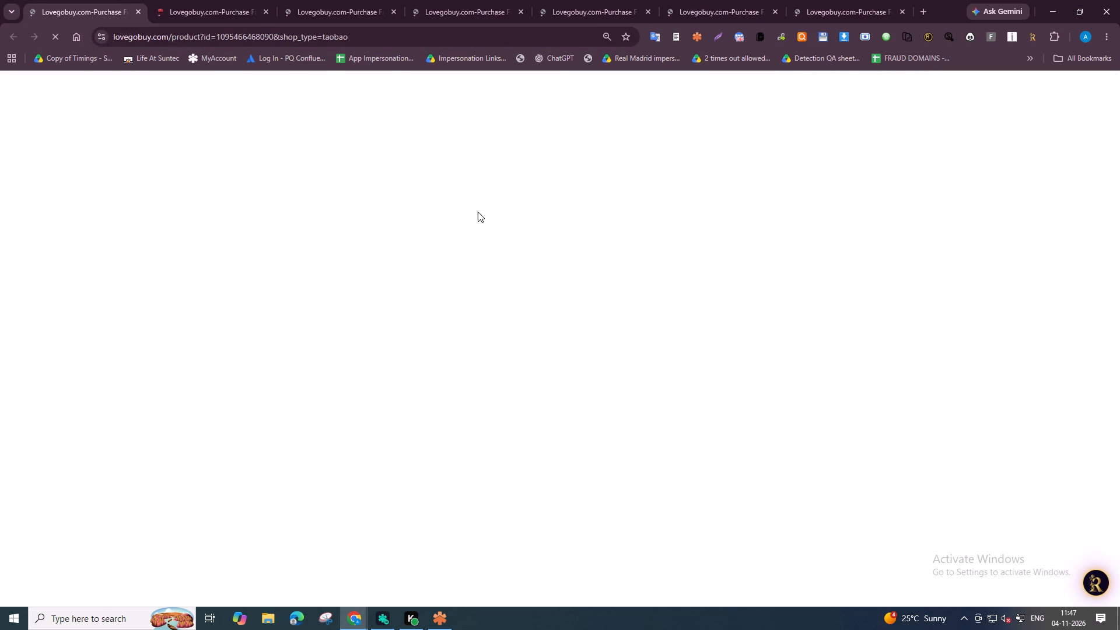
left_click(331, 30)
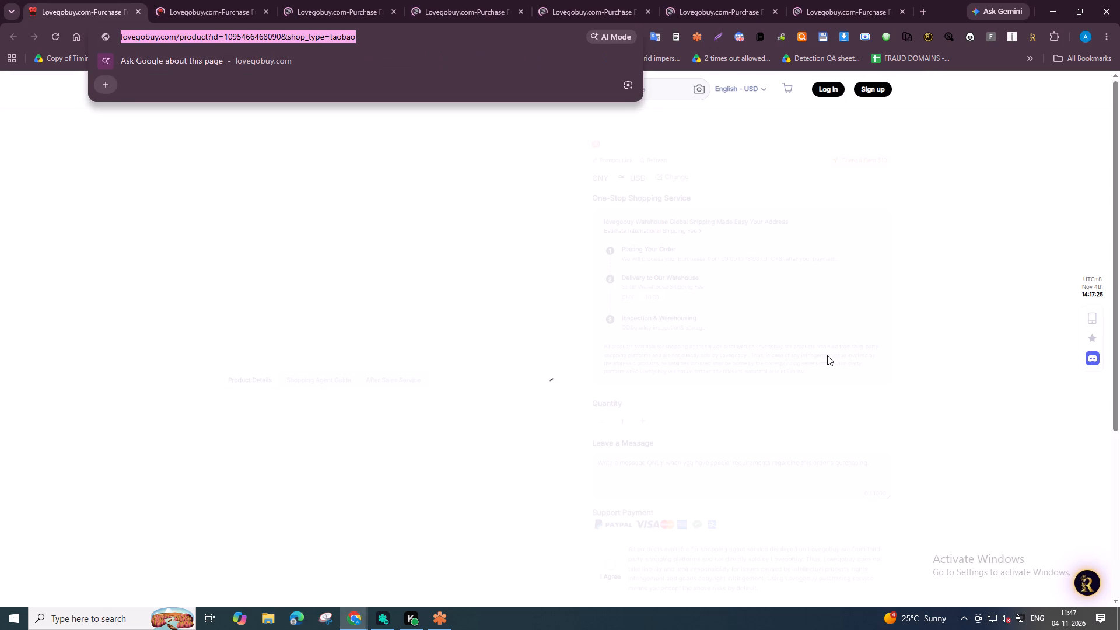
key("ctrl+c")
key("ctrl+c")
key("ctrl+c")
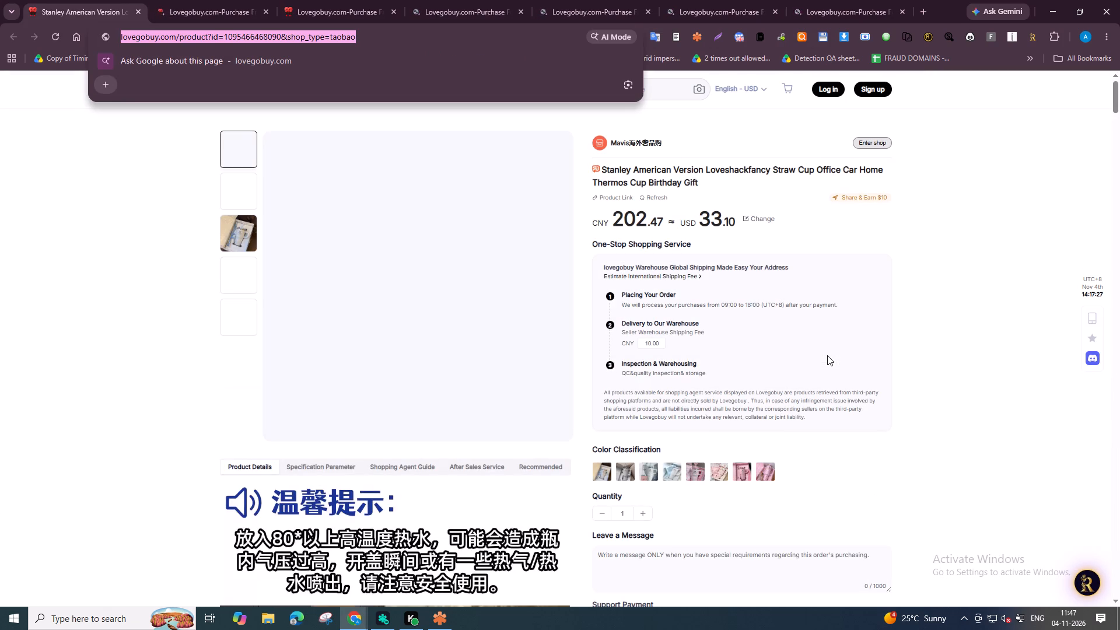
key("ctrl+c")
key("ctrl+c")
left_click(248, 321)
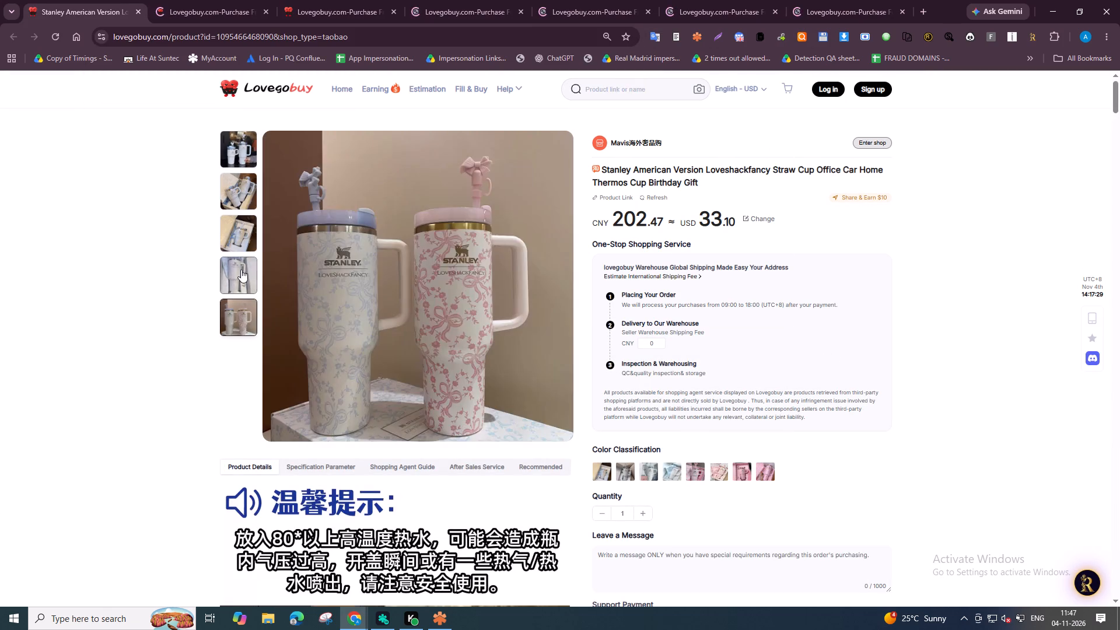
left_click(241, 268)
left_click(233, 217)
left_click(234, 204)
left_click(229, 165)
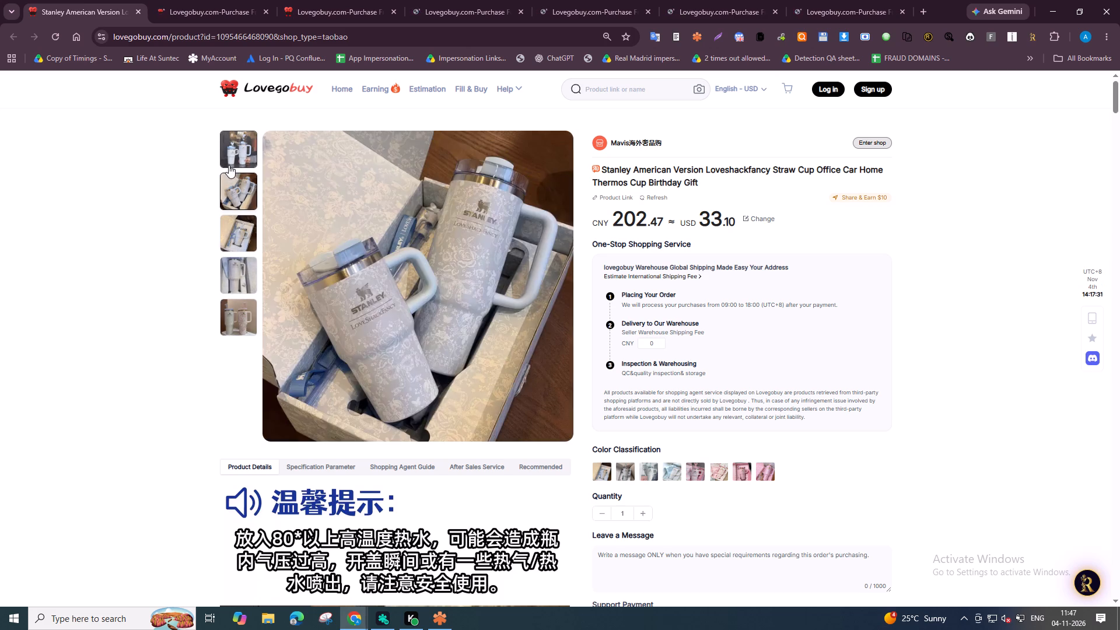
left_click(236, 185)
left_click(239, 224)
left_click(251, 277)
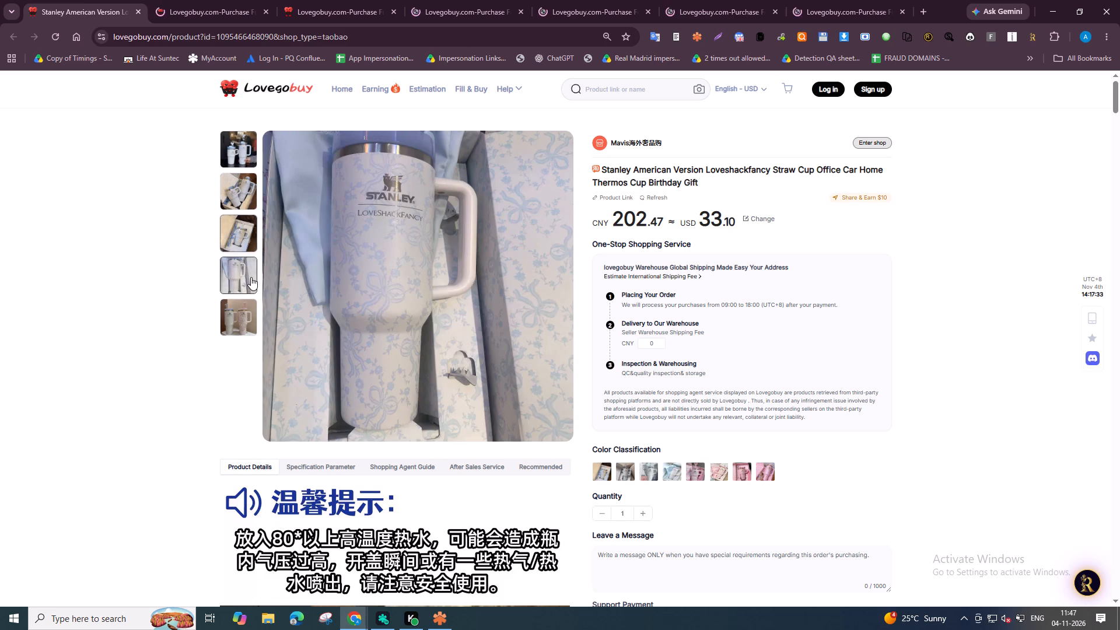
left_click(234, 316)
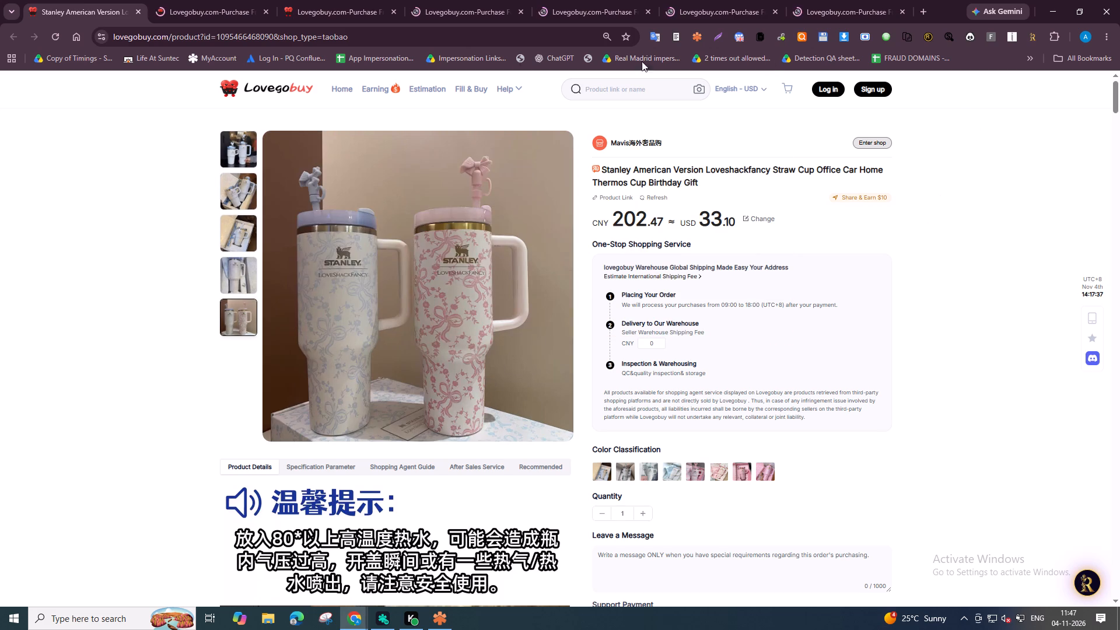
left_click(457, 49)
left_click(456, 40)
key("ctrl+c")
key("ctrl+c")
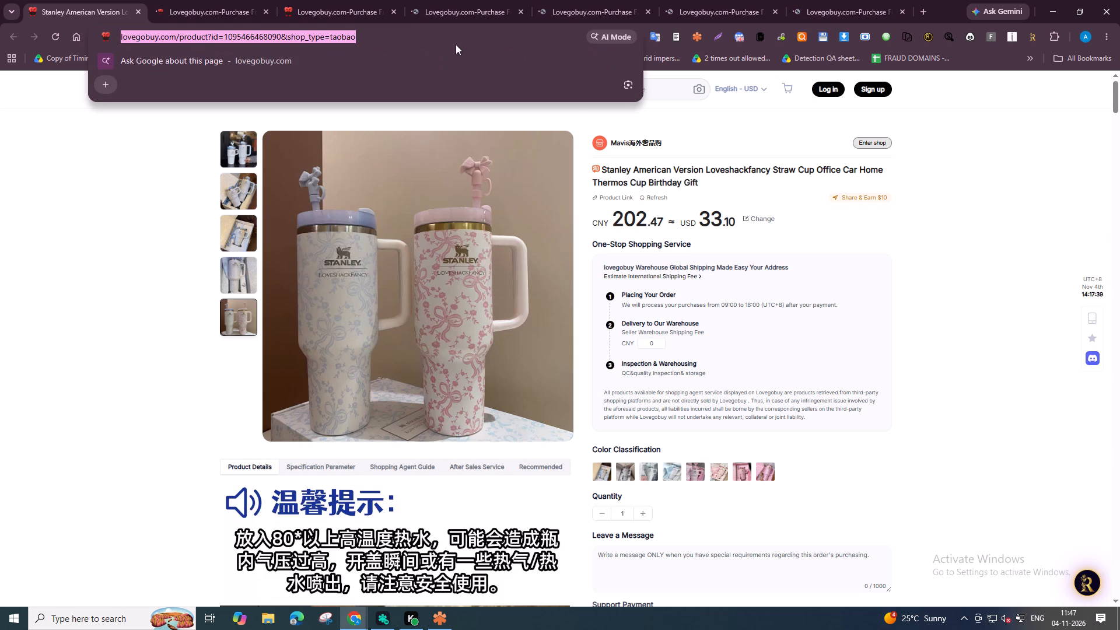
key("alt+Tab")
scroll(485, 375, "down", 3)
left_click(372, 489)
key("ctrl+v")
left_click(256, 492)
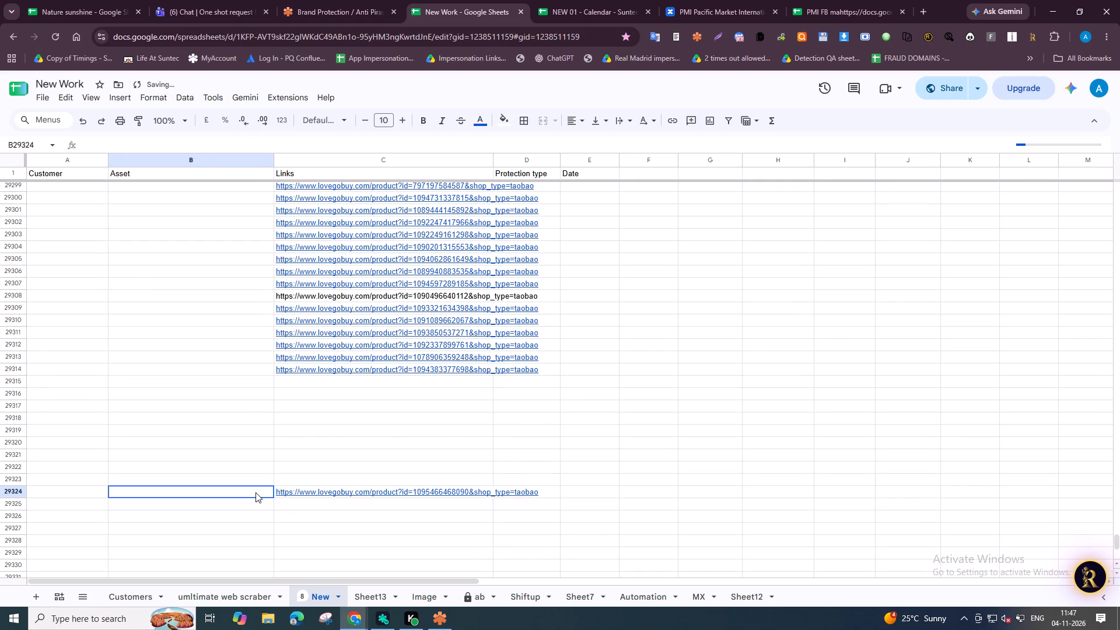
type("drinkea")
key("BackSpace")
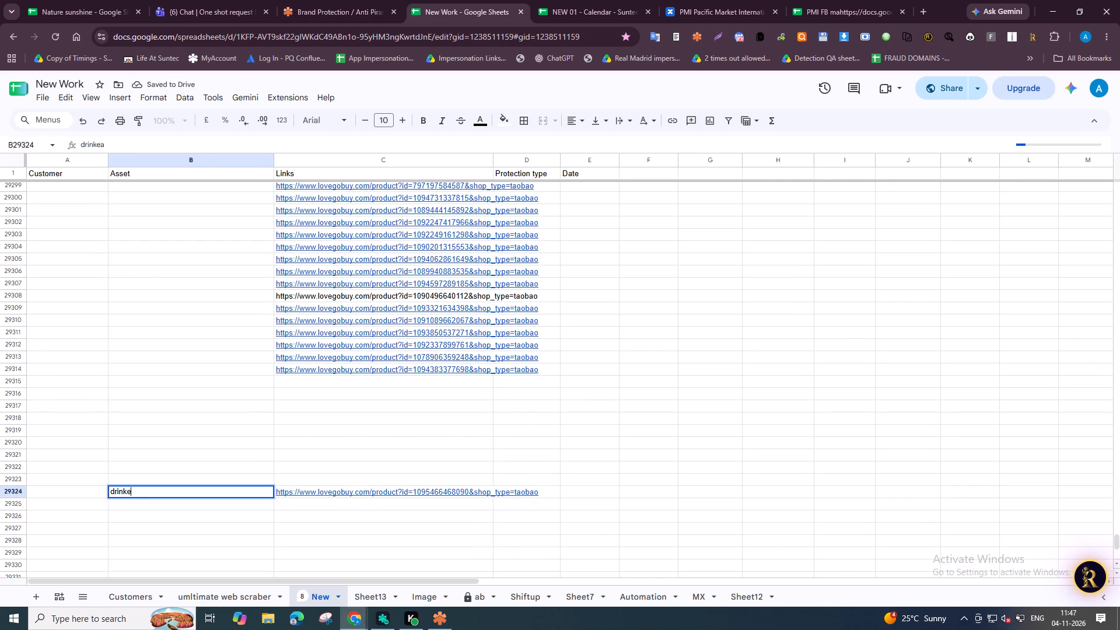
key("BackSpace")
type("ware")
key("Return")
key("alt+Tab")
key("ctrl+w")
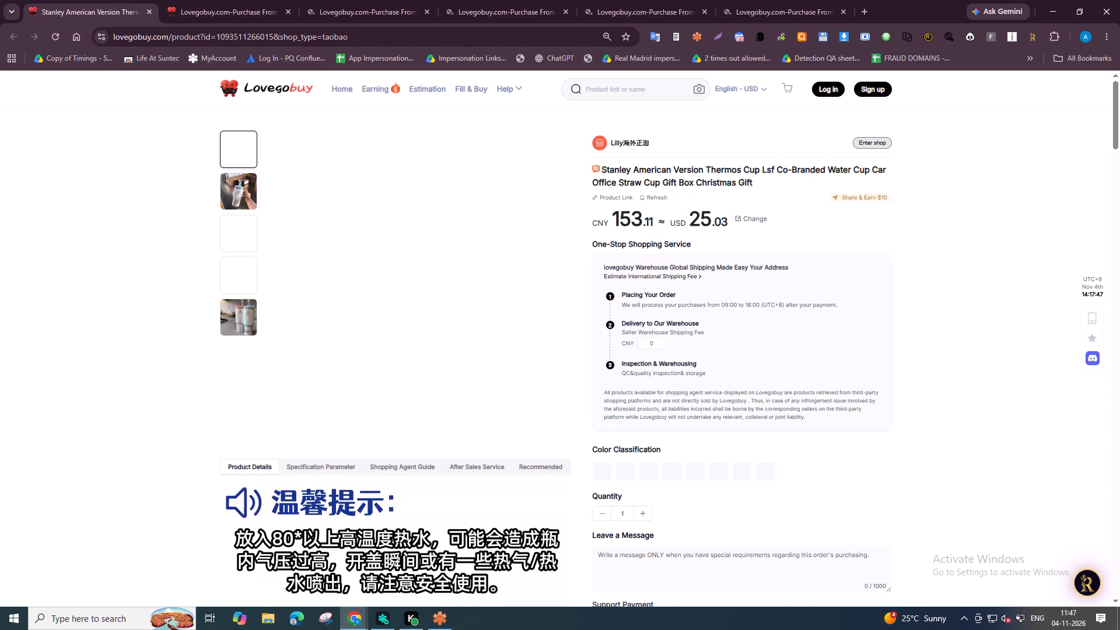
left_click(240, 334)
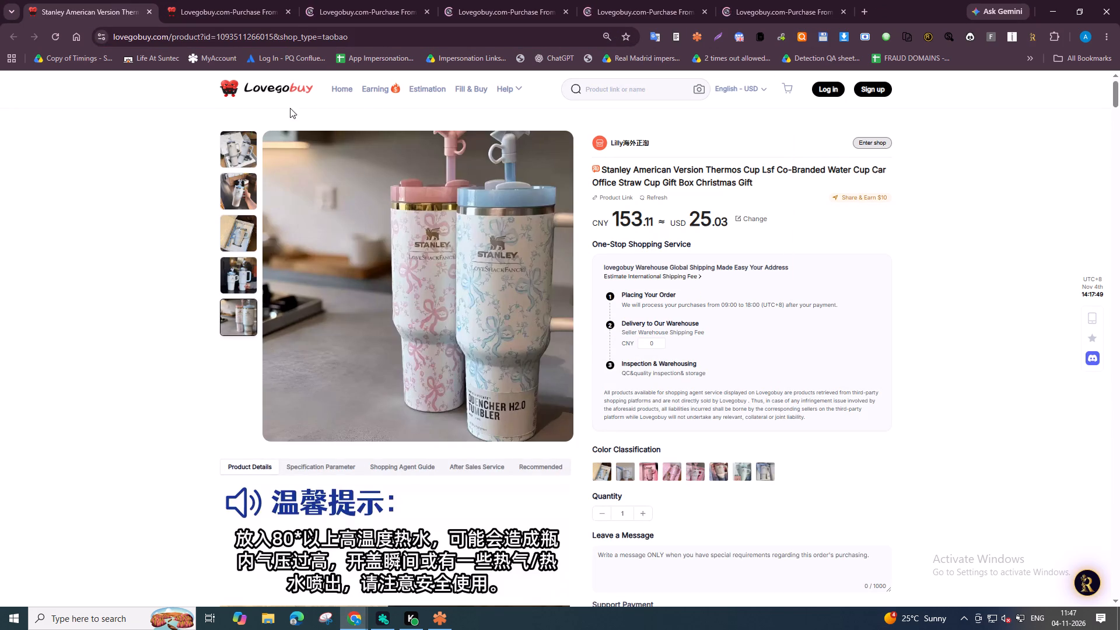
left_click(306, 25)
left_click(301, 34, "ctrl")
key("ctrl+c")
key("ctrl+c")
key("alt+Tab")
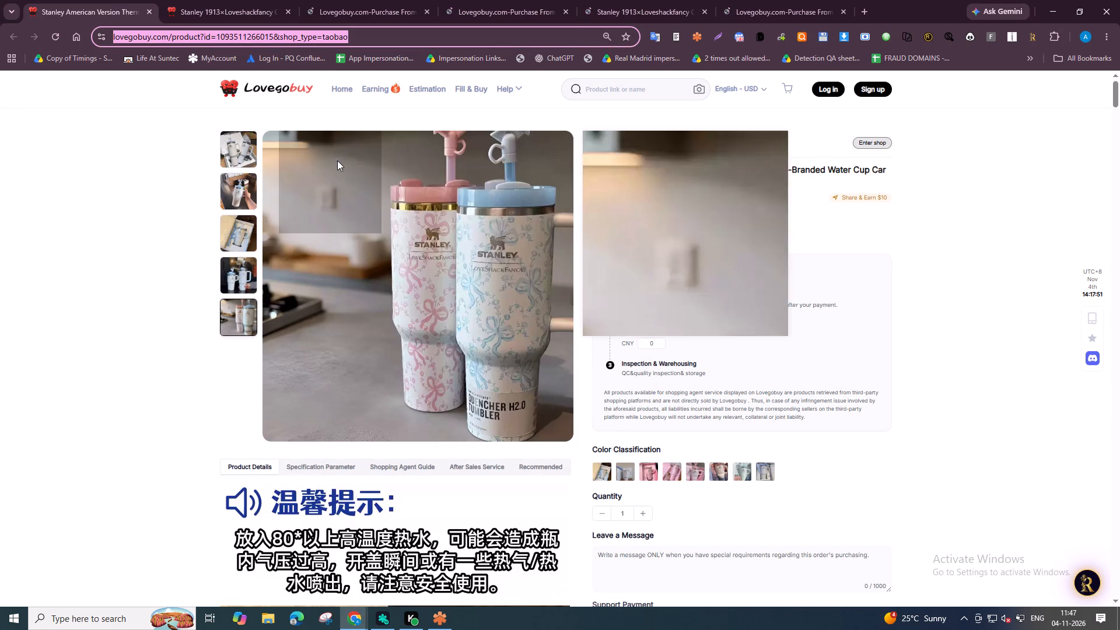
left_click(414, 384)
key("v")
left_click(416, 429)
left_click(407, 387)
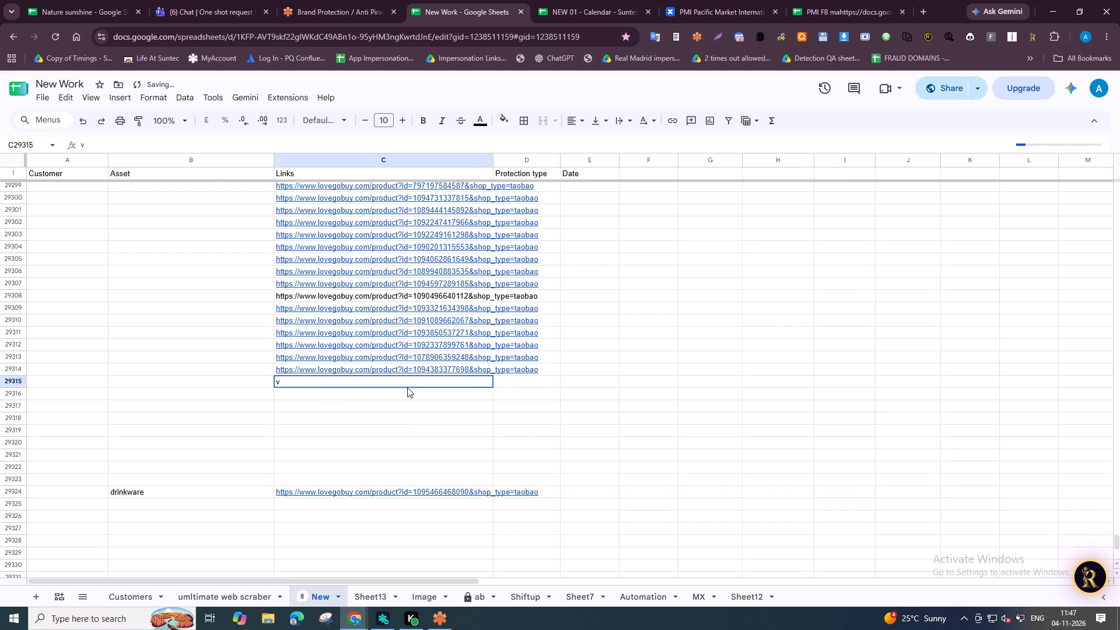
key("ctrl+v")
left_click(405, 432)
key("alt+Tab")
key("ctrl+w")
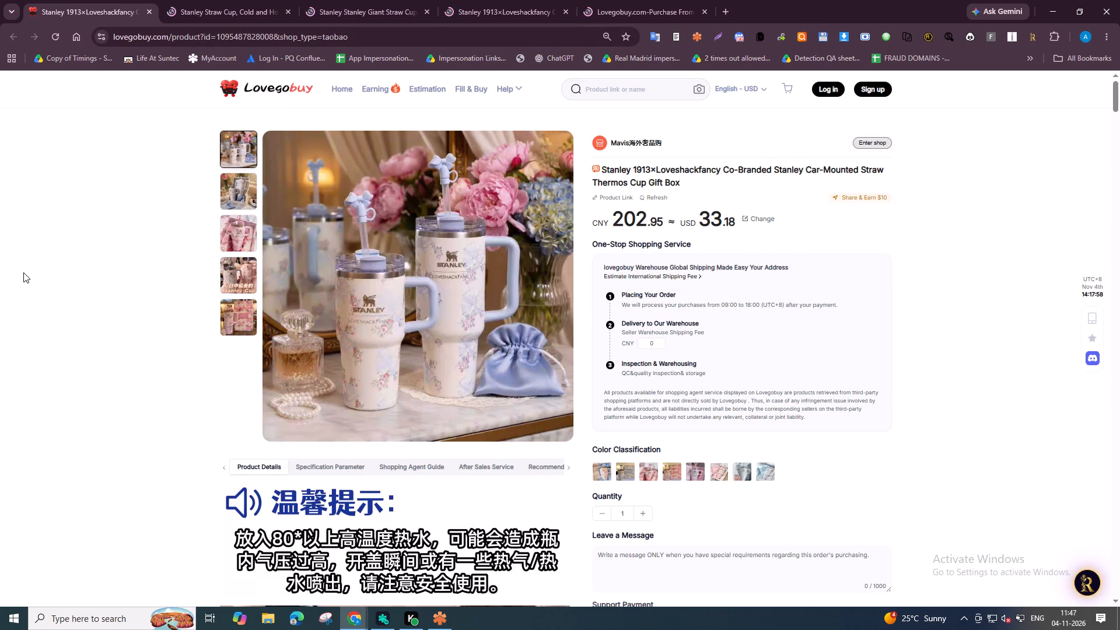
left_click(237, 240)
left_click(240, 275)
left_click(236, 325)
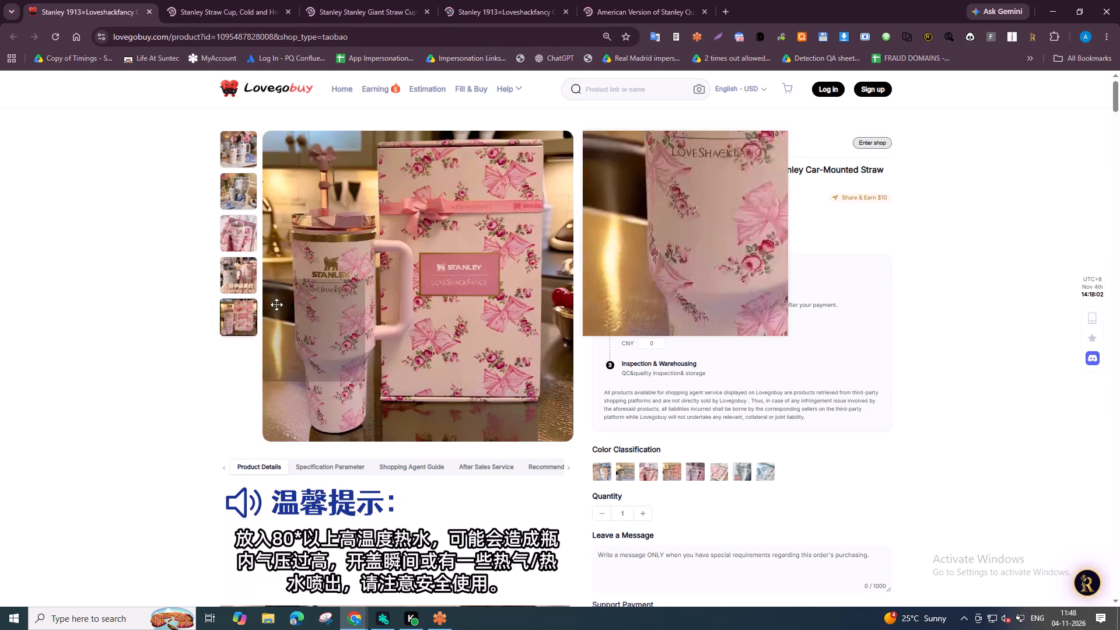
left_click(240, 281)
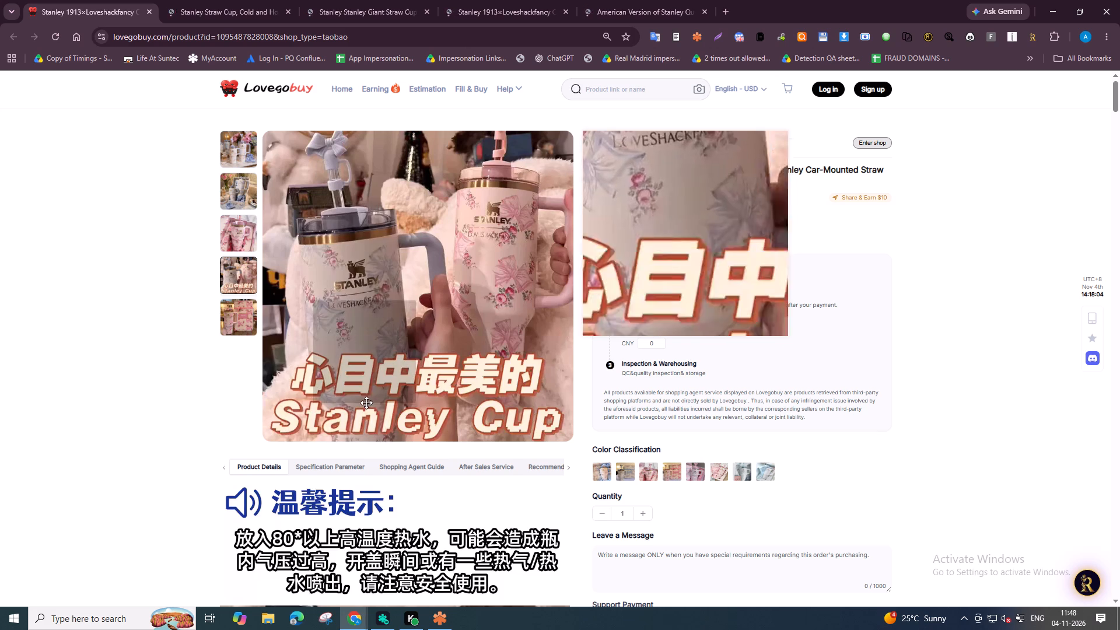
left_click(255, 234)
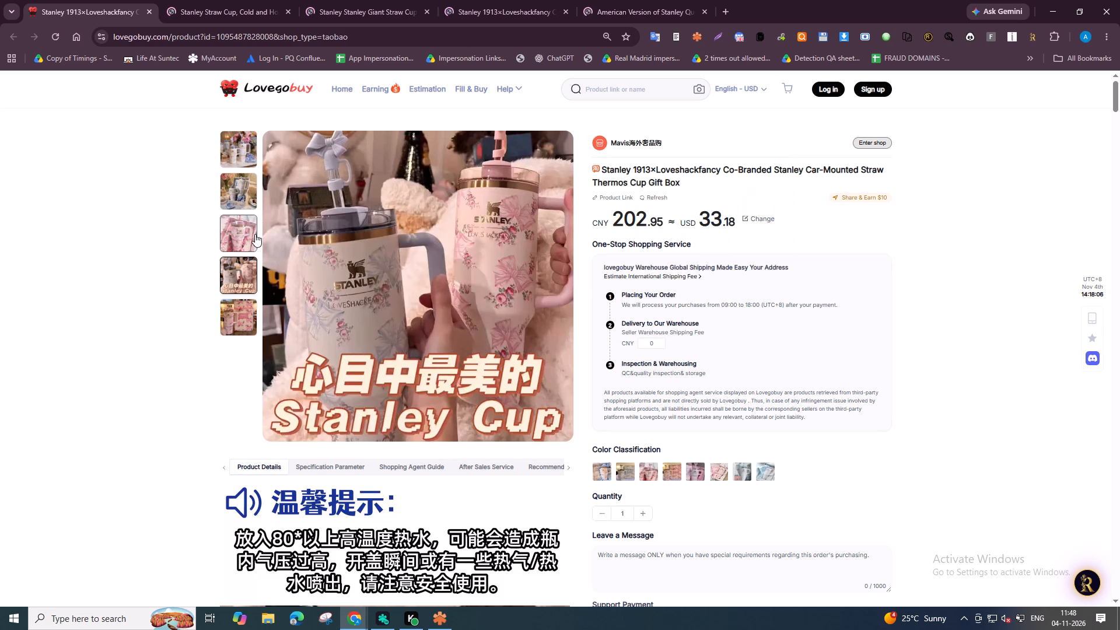
left_click(238, 195)
left_click(233, 160)
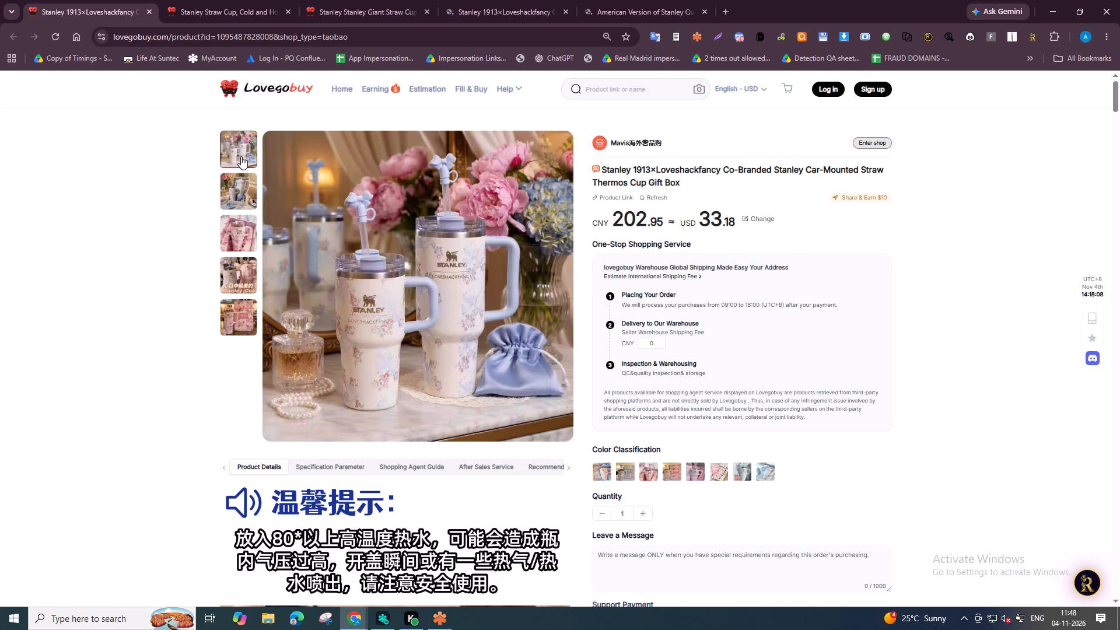
left_click(347, 36)
key("ctrl+c")
key("ctrl+c")
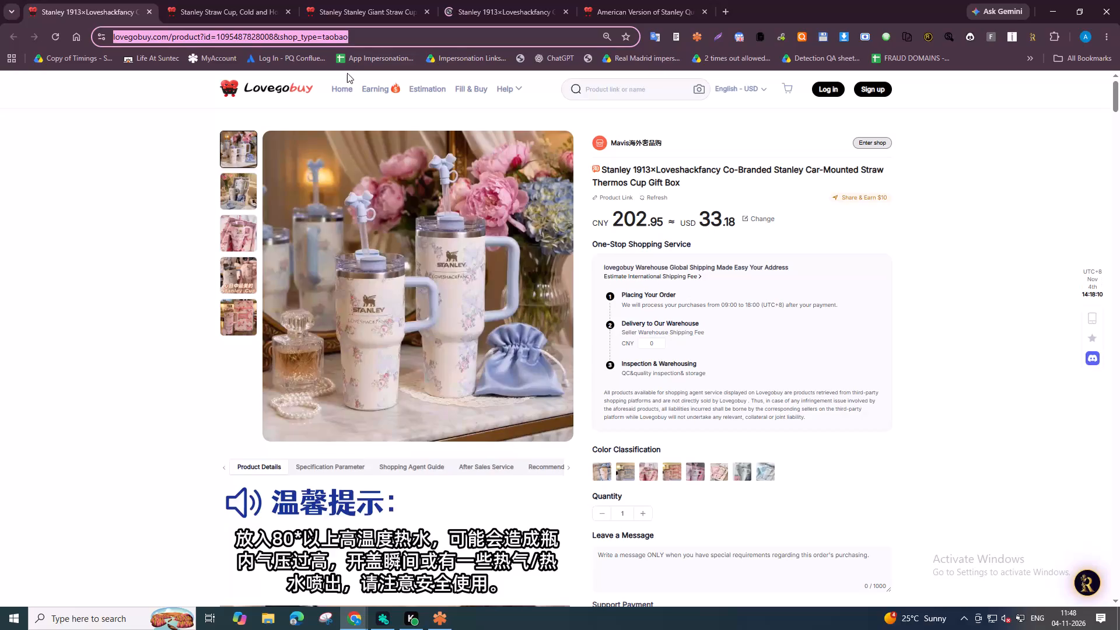
key("alt+Tab")
left_click(418, 505)
key("ctrl+v")
left_click(414, 534)
key("alt+Tab")
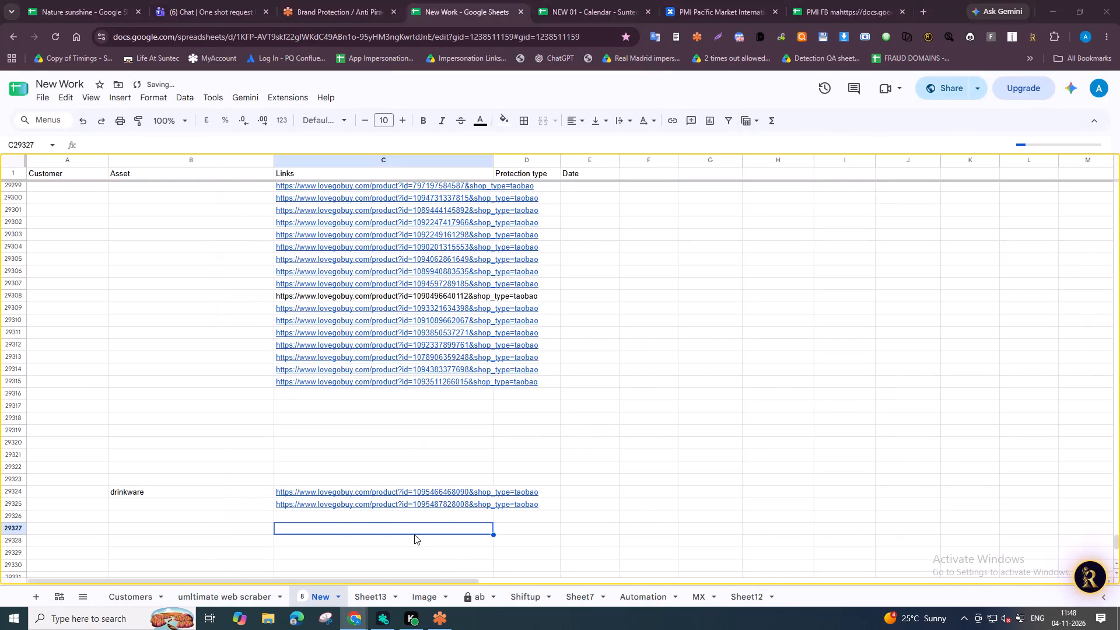
key("ctrl+w")
left_click(339, 35)
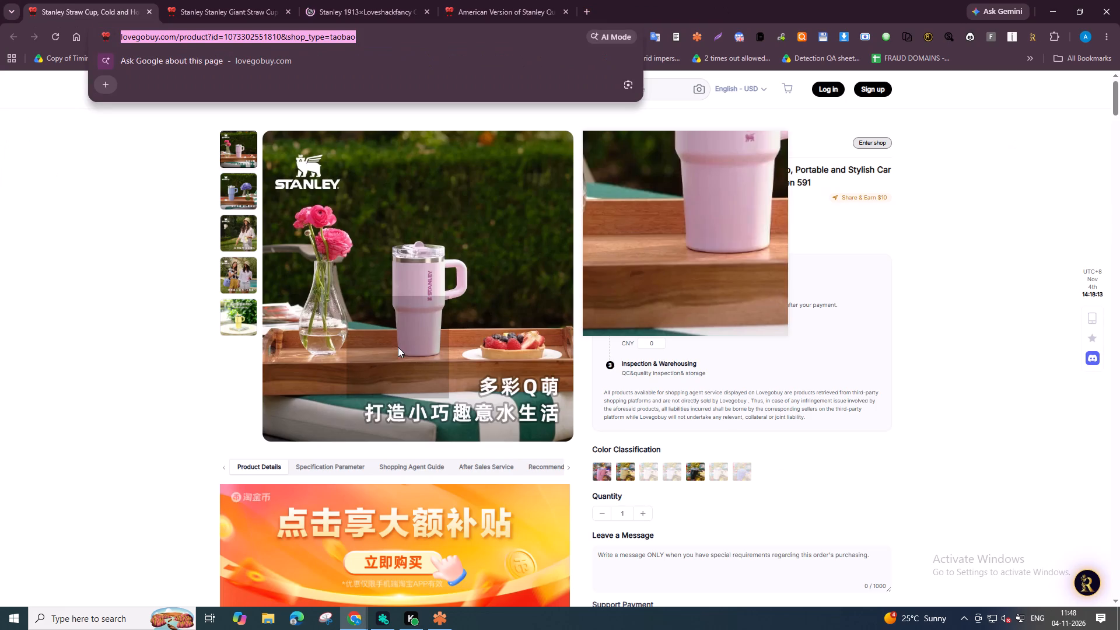
key("ctrl+c")
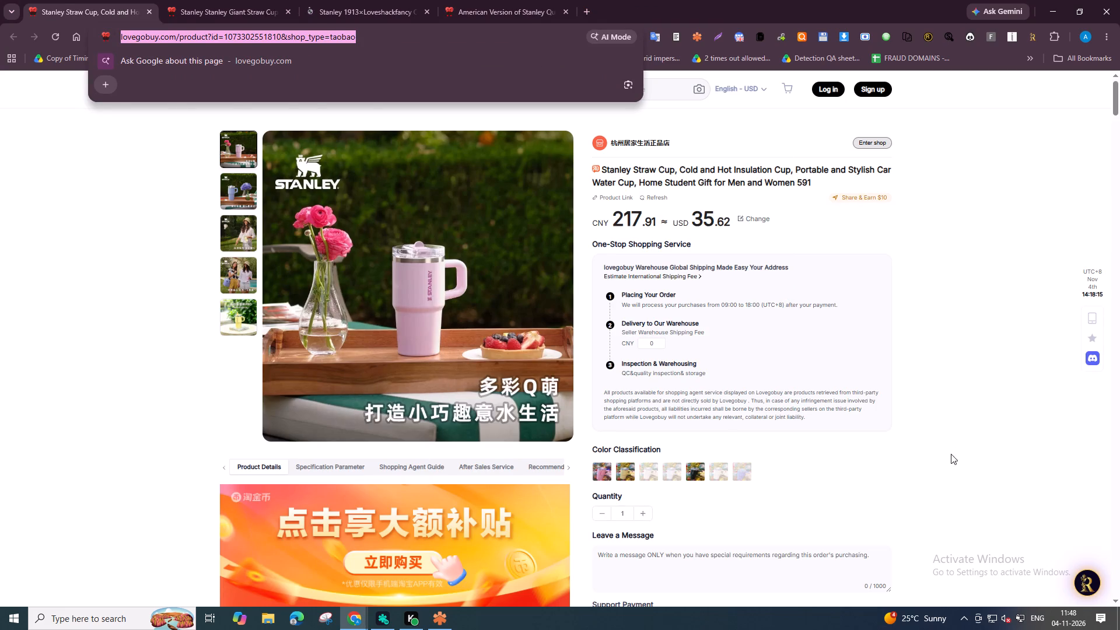
key("alt+Tab")
key("ctrl+v")
key("alt+Tab")
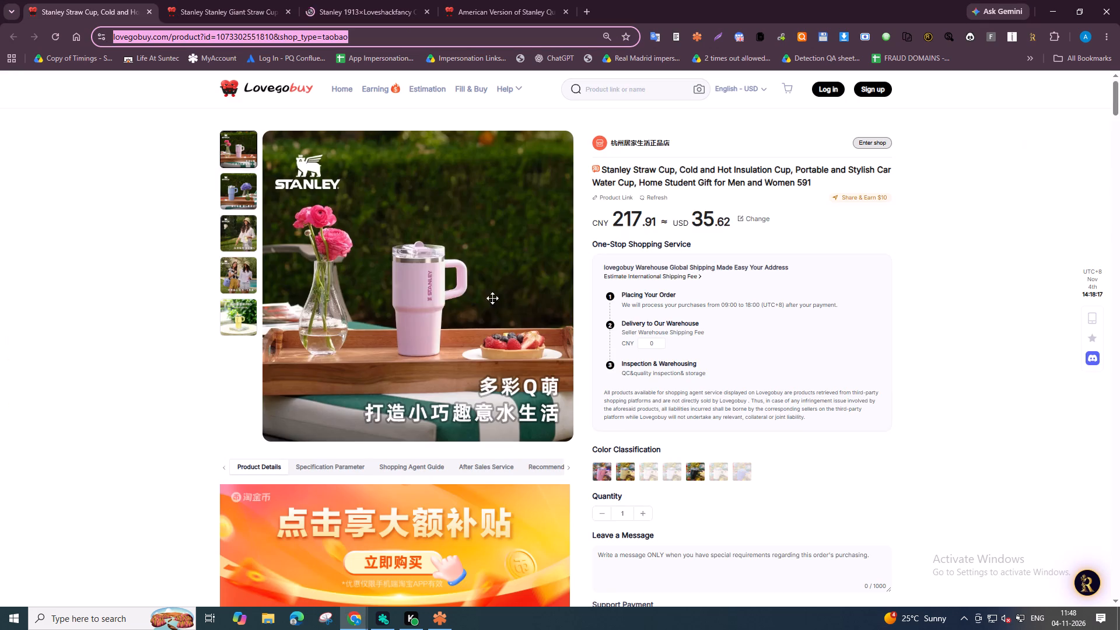
left_click(254, 316)
left_click(249, 278)
left_click(245, 237)
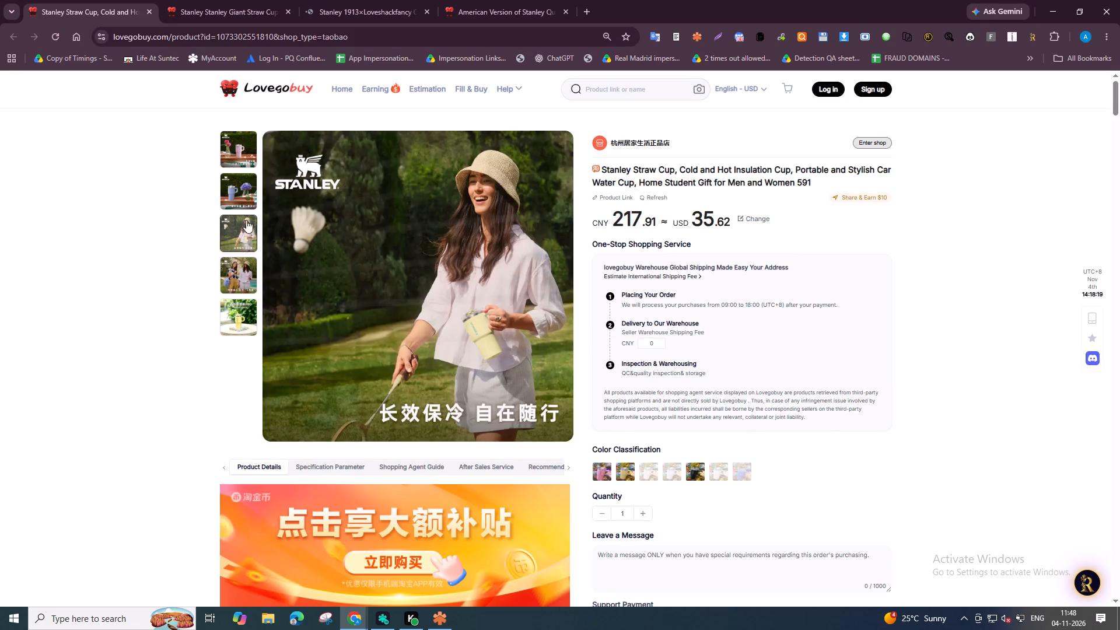
left_click(247, 200)
left_click(243, 160)
key("ctrl+w")
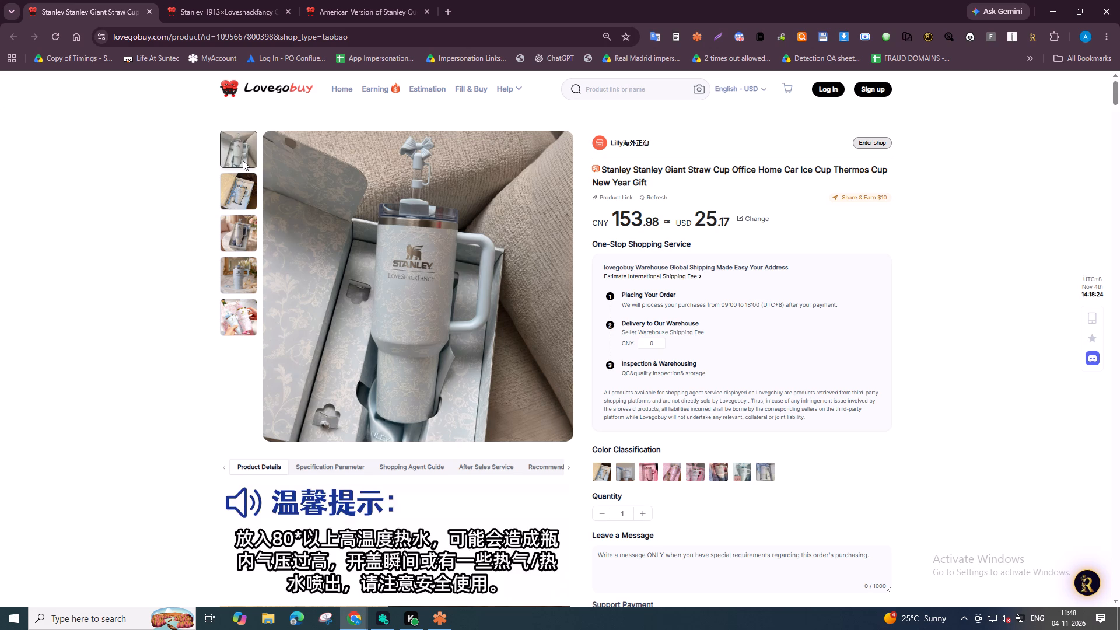
left_click(247, 328)
left_click(240, 272)
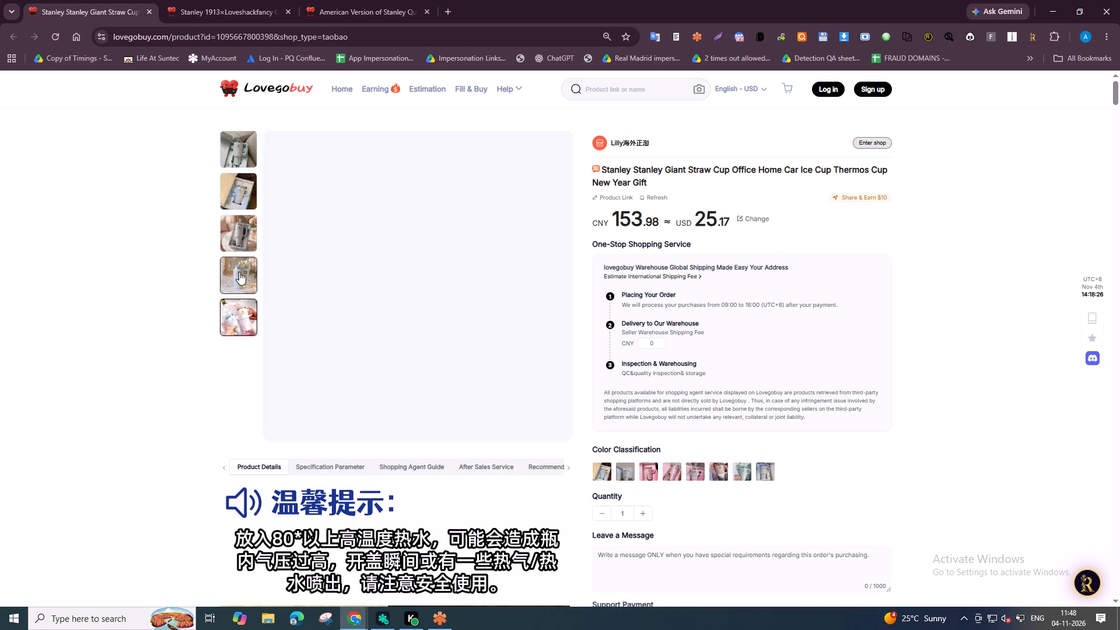
left_click(236, 228)
left_click(224, 188)
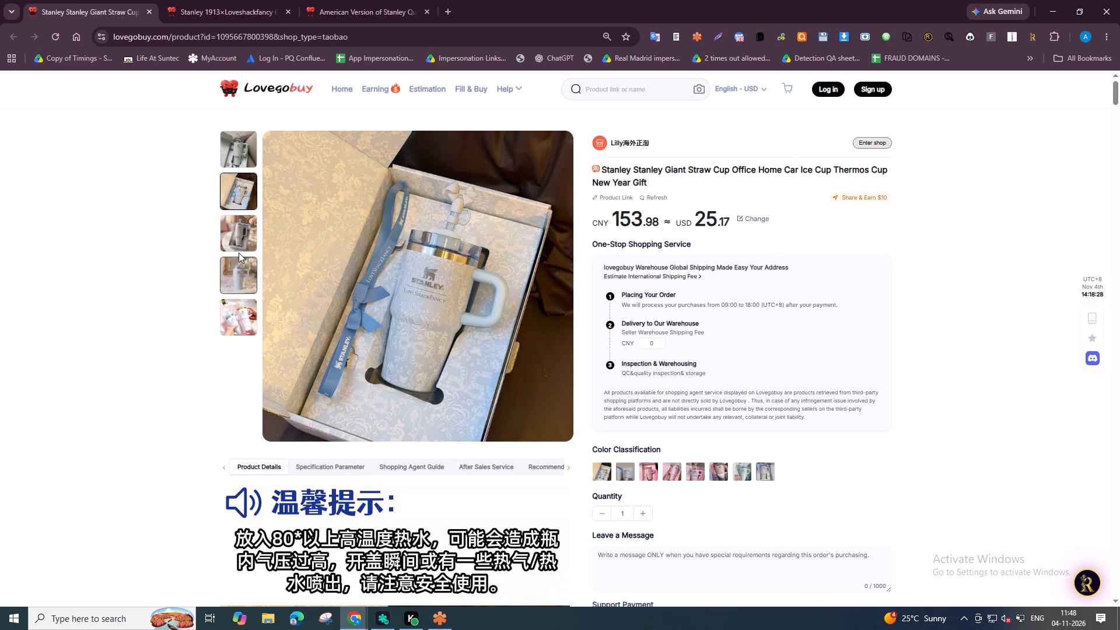
left_click(239, 253)
left_click(247, 290)
left_click(253, 236)
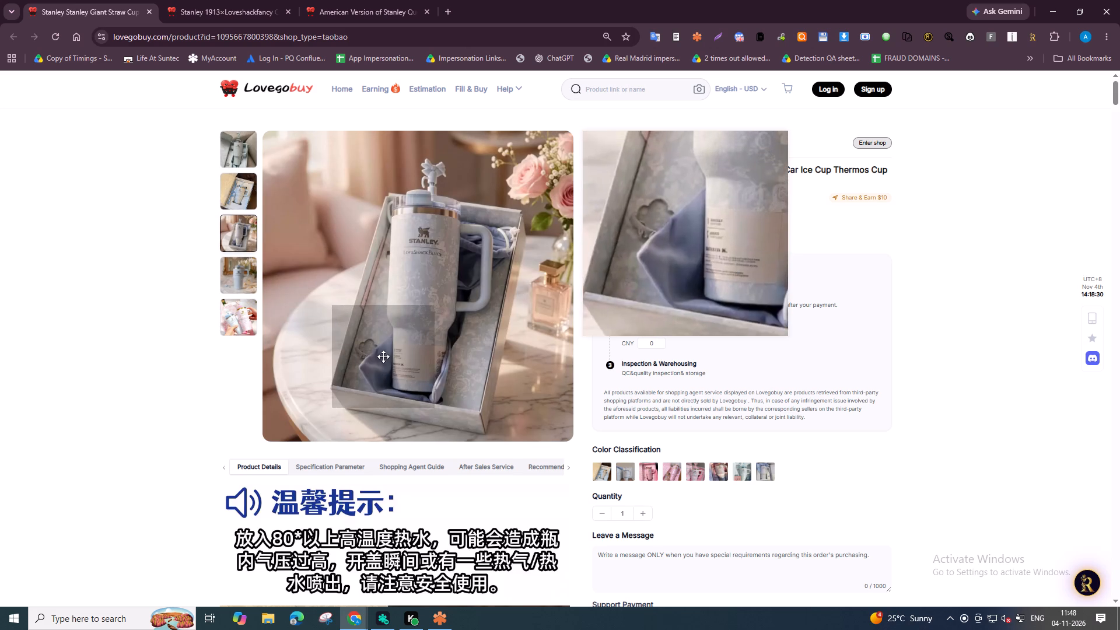
left_click(237, 196)
left_click(226, 153)
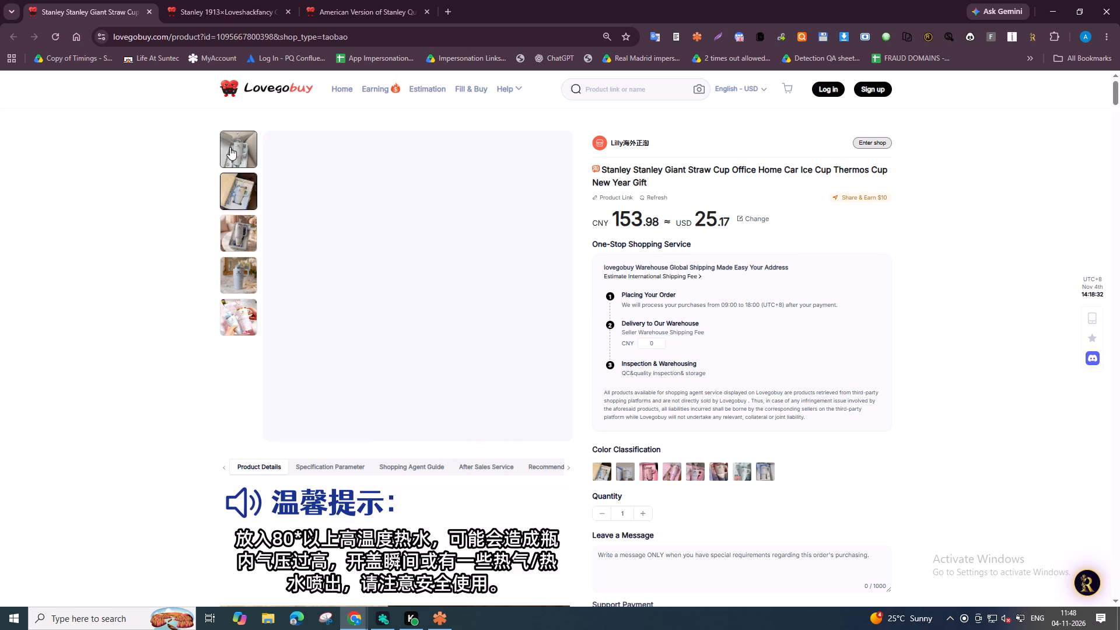
left_click(257, 32)
key("ctrl+c")
key("ctrl+c")
key("alt+Tab")
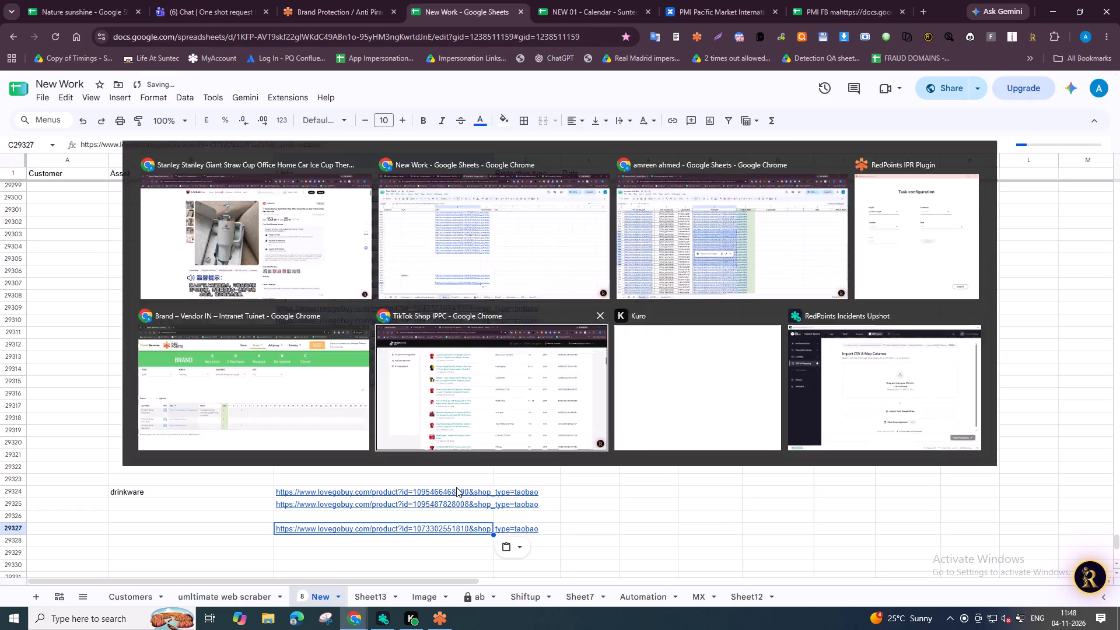
left_click(452, 514)
key("ctrl+v")
left_click(454, 545)
key("alt+Tab")
key("ctrl+w")
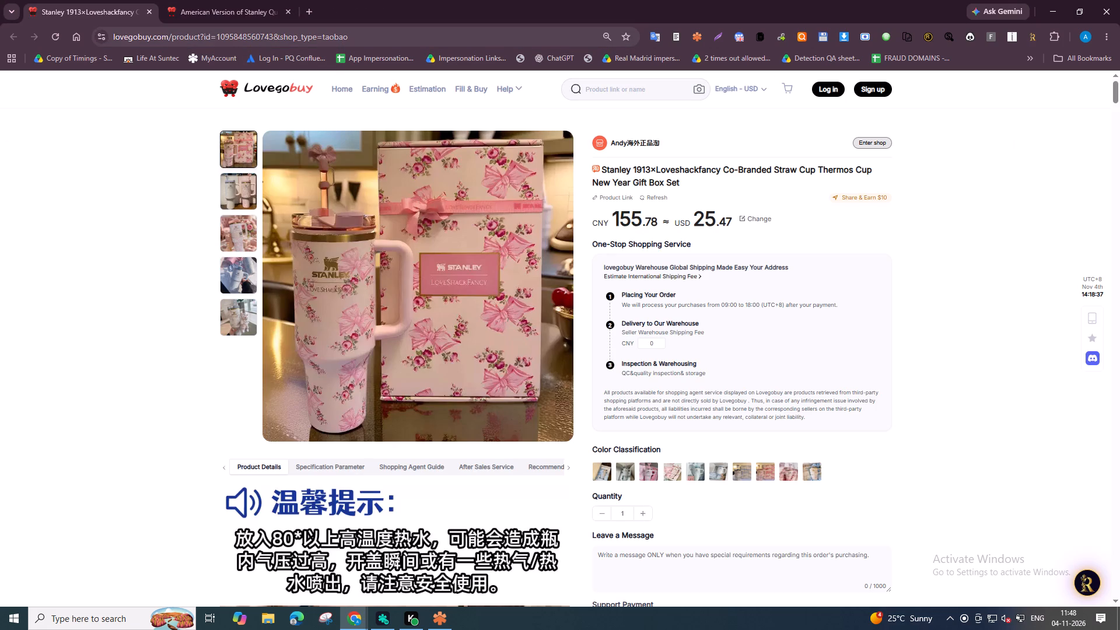
left_click(244, 310)
left_click(246, 278)
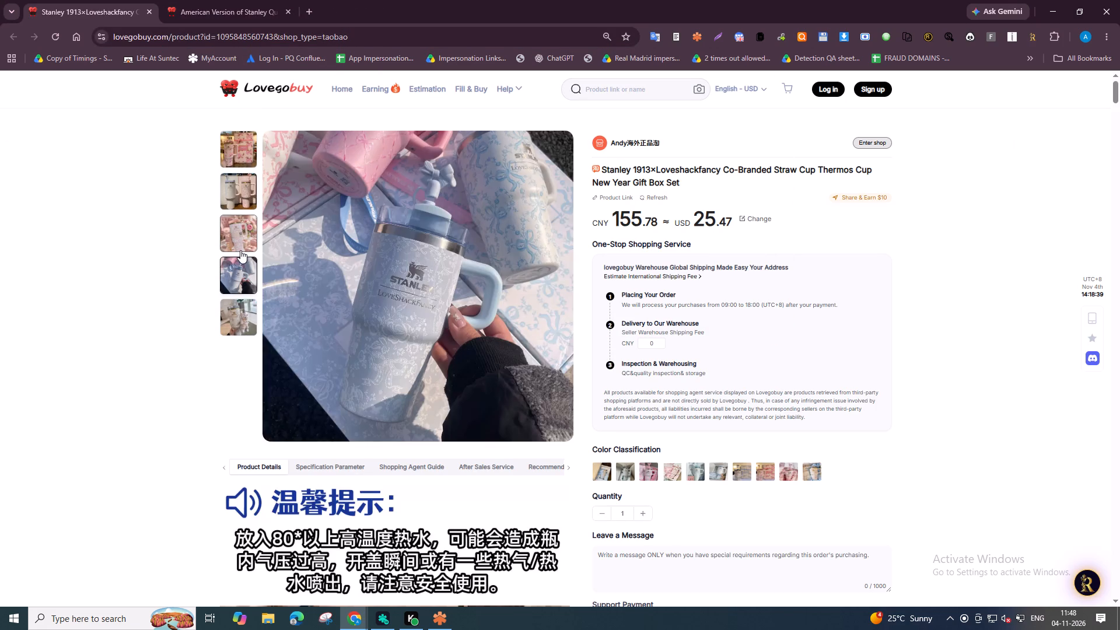
left_click(240, 250)
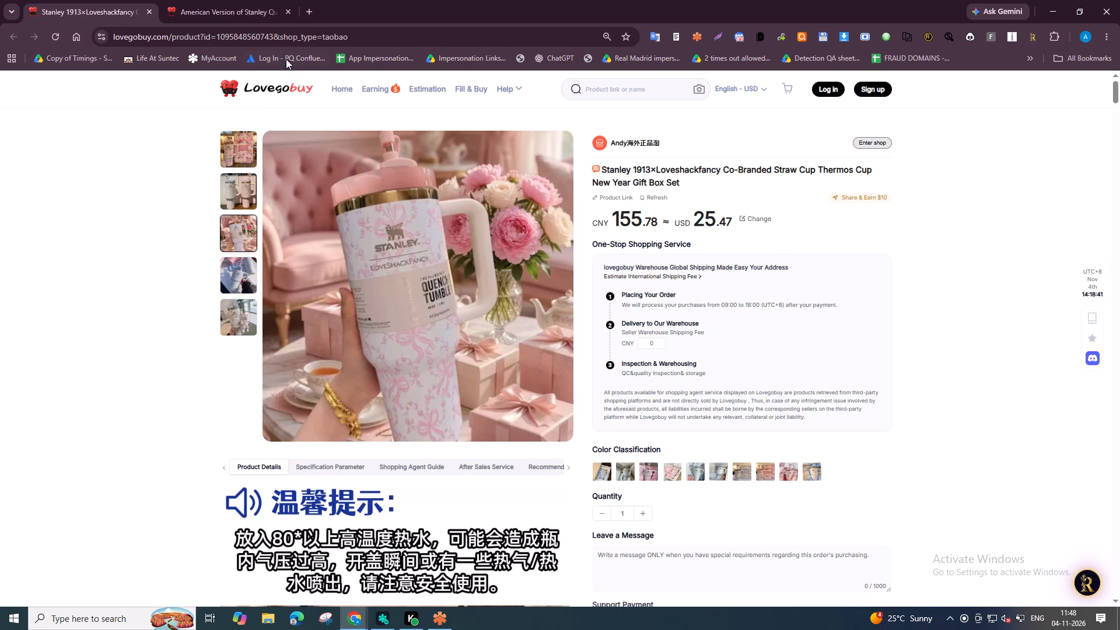
left_click(288, 44, "ctrl")
key("ctrl+c")
key("ctrl+c")
key("alt+Tab")
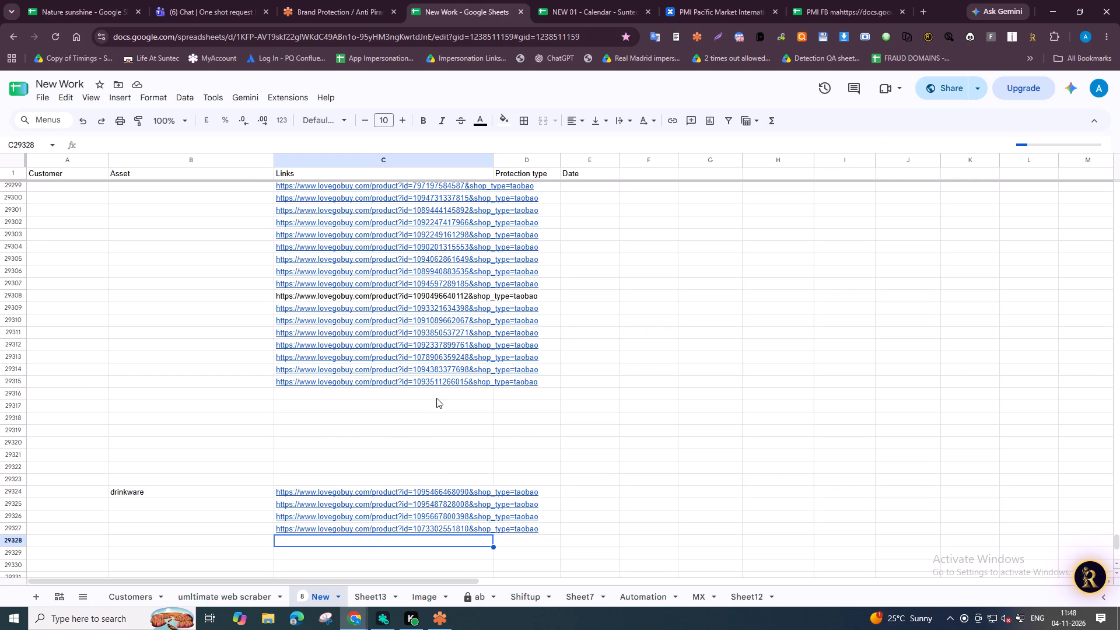
left_click(436, 398)
key("ctrl+v")
left_click(429, 437)
key("alt+Tab")
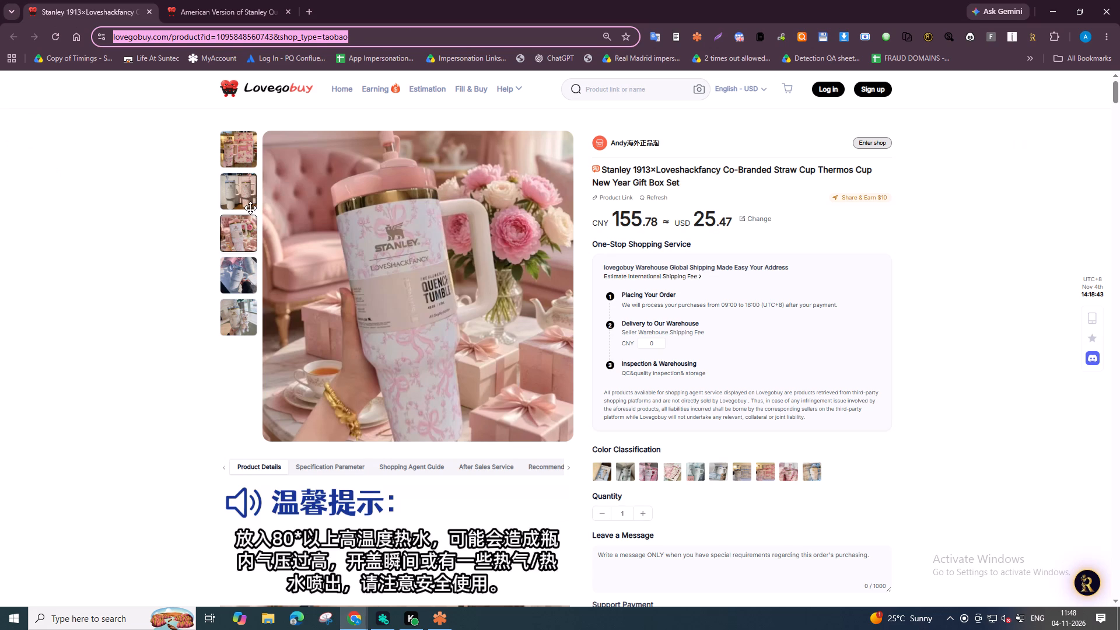
left_click(238, 185)
left_click(243, 168)
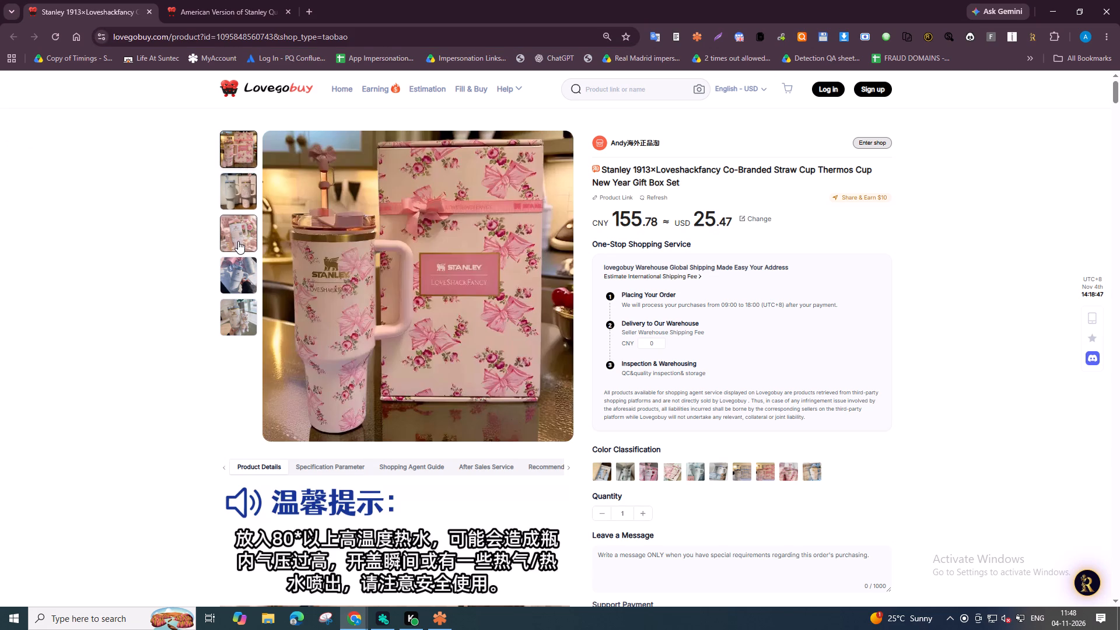
left_click(238, 241)
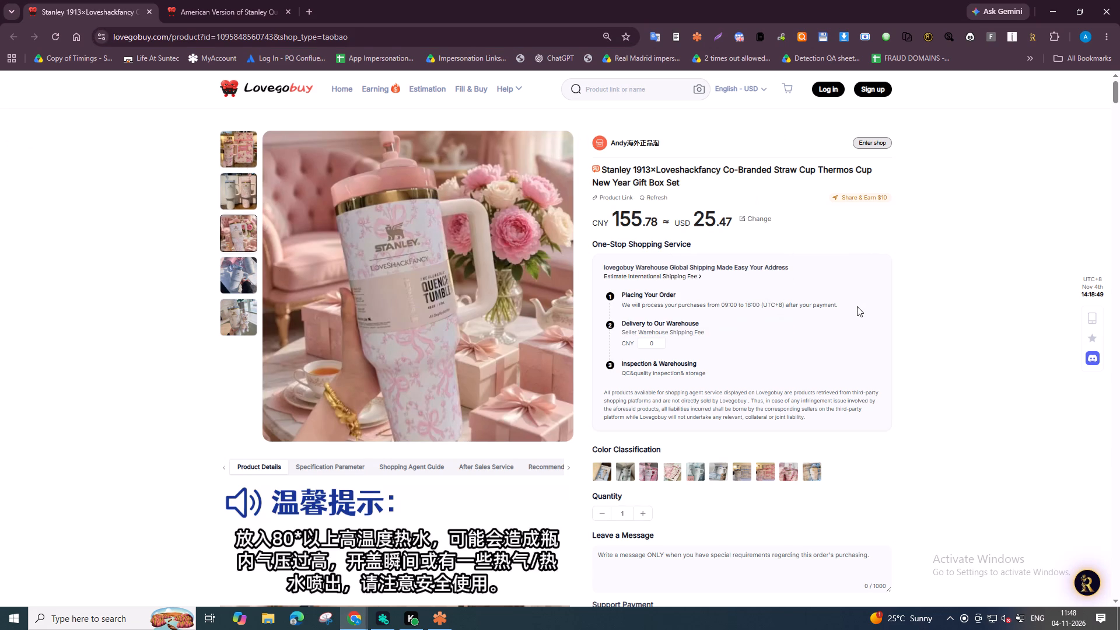
key("ctrl+w")
left_click(364, 43)
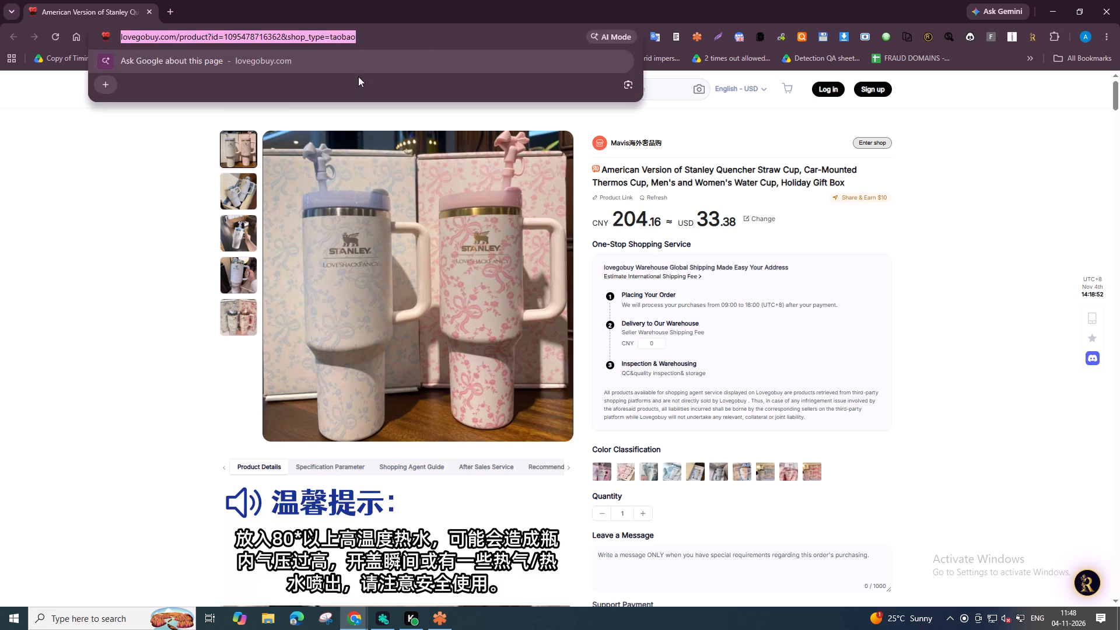
left_click(244, 240)
left_click(245, 269)
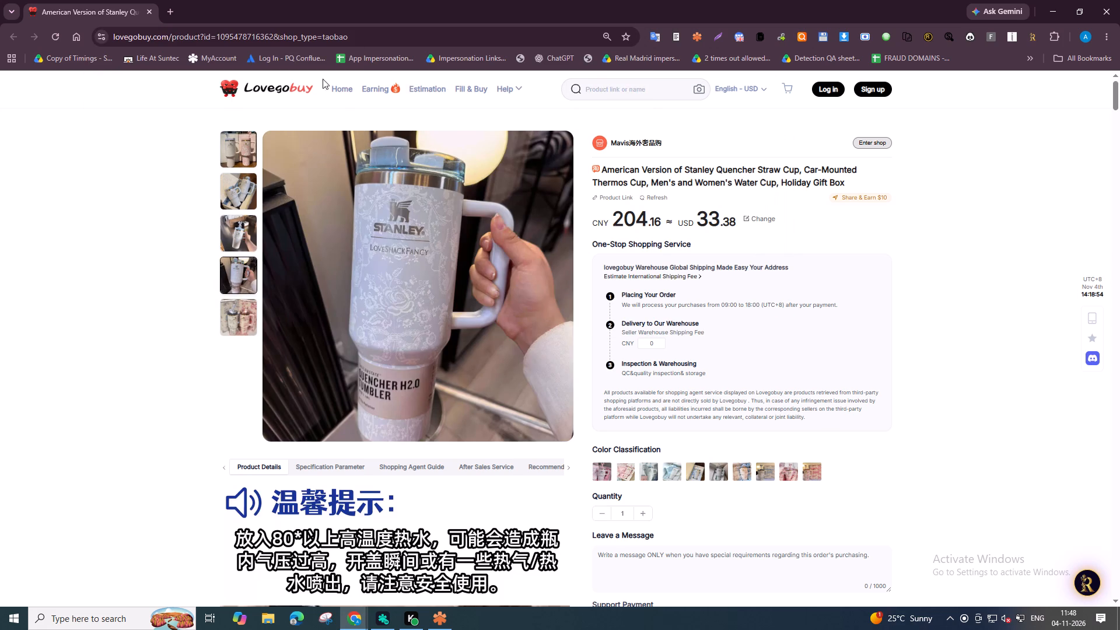
left_click(353, 34)
key("ctrl+c")
key("ctrl+c")
key("alt+Tab")
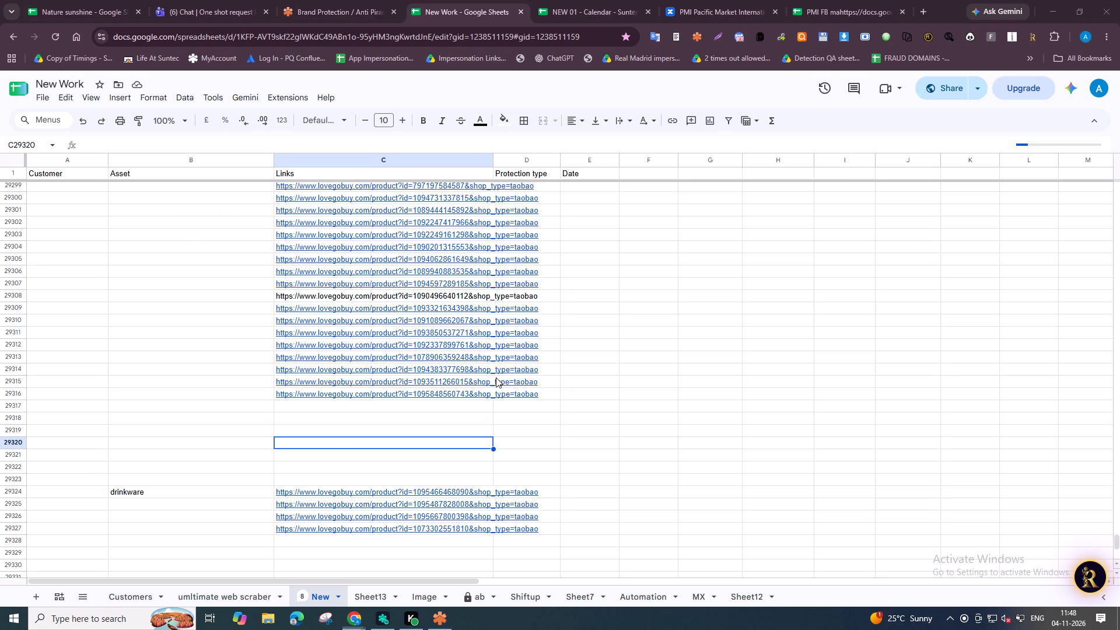
left_click(479, 413)
key("ctrl+v")
left_click(478, 436)
key("alt+Tab")
key("ctrl+w")
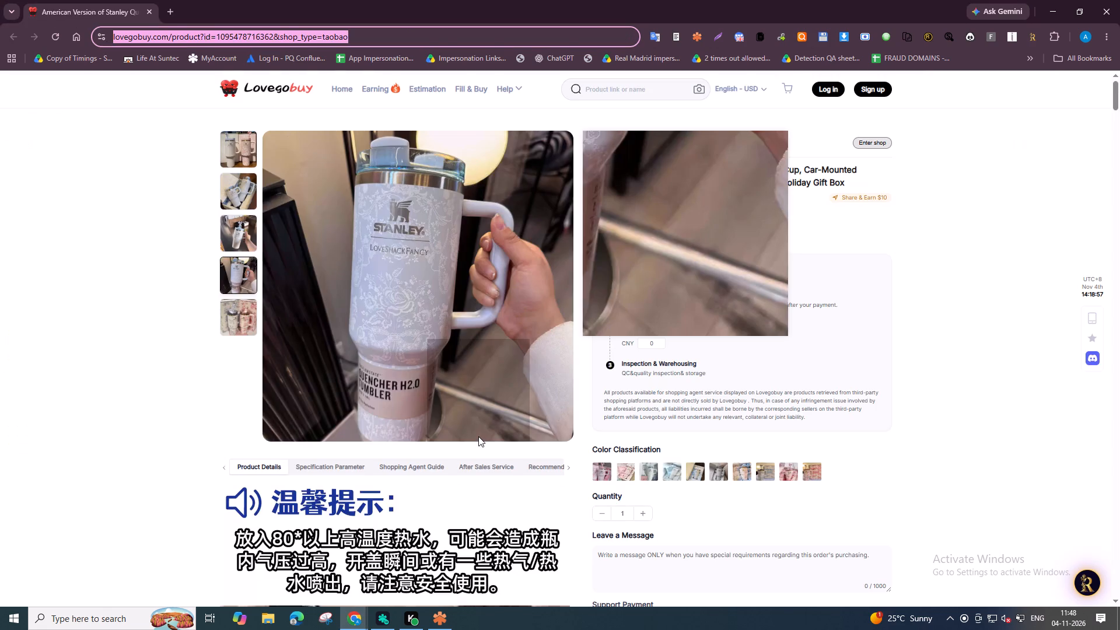
Copy the Final Link cells D6265 to D6276 and bulk-open them as Lovegobuy listings in a new browser window, closing the blank page.
key("alt+Tab")
scroll(502, 397, "down", 3)
scroll(851, 372, "down", 2)
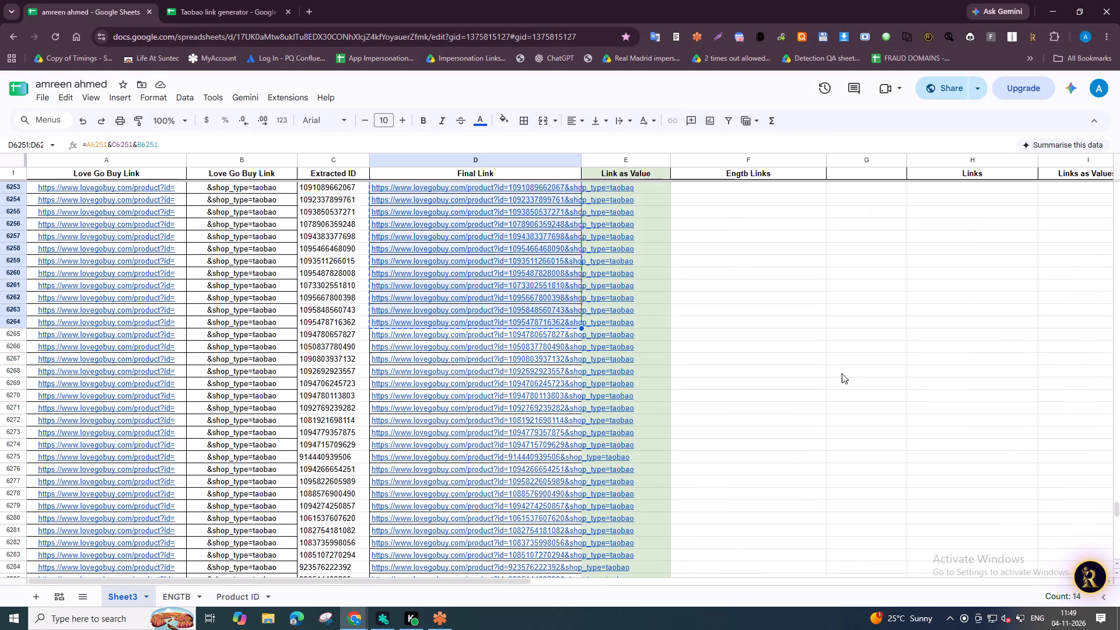
left_click(507, 339)
scroll(693, 323, "down", 2)
left_click(510, 355, "shift")
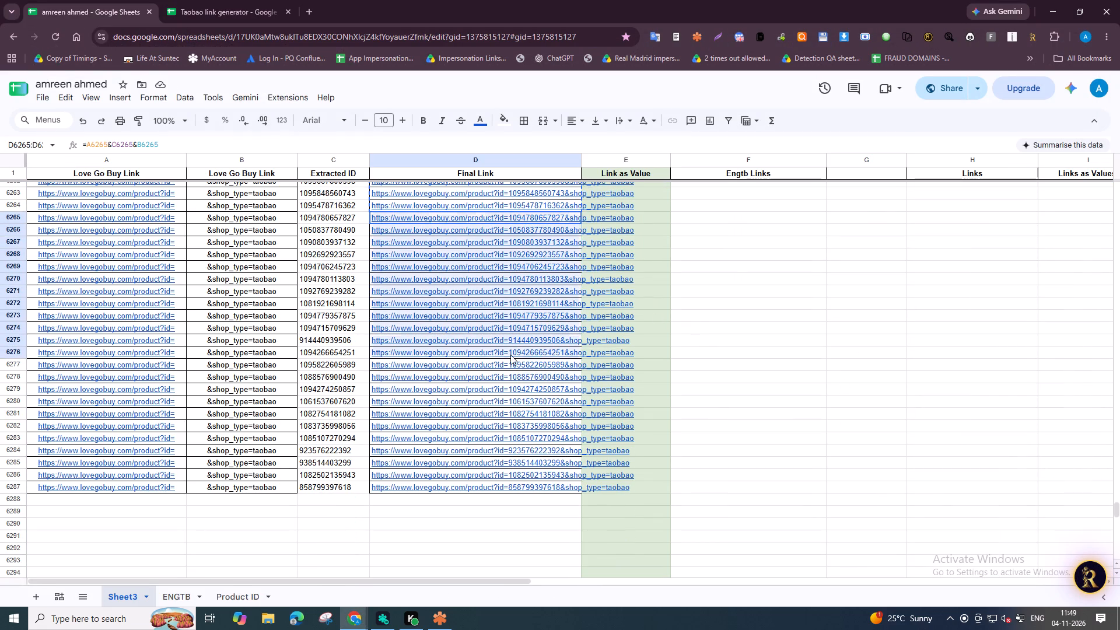
key("ctrl+c")
key("ctrl+c")
key("ctrl+n")
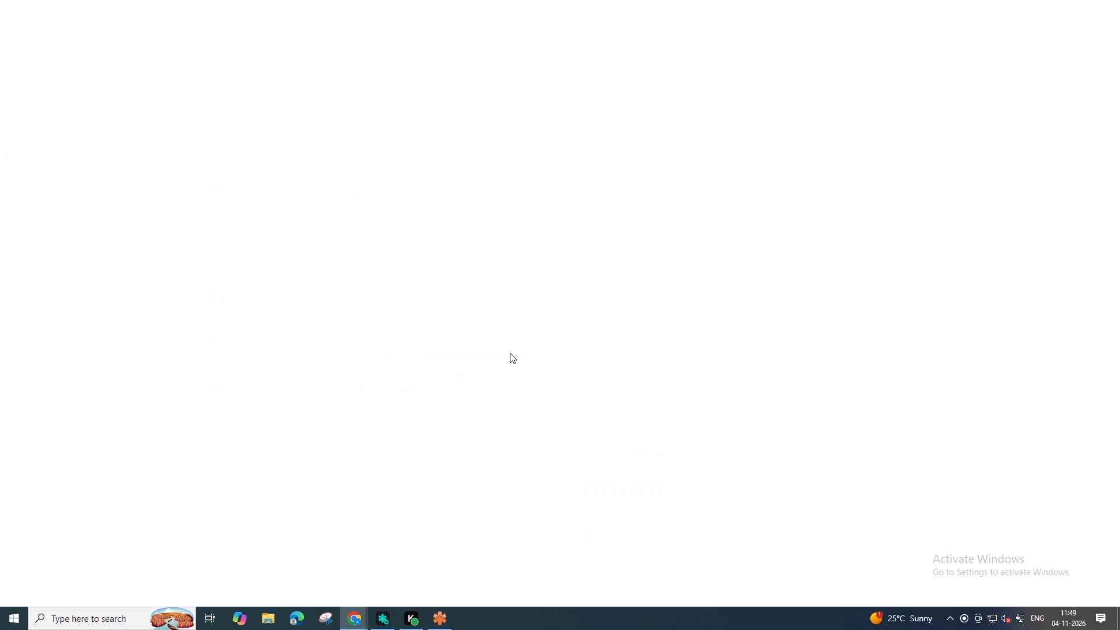
left_click(678, 30)
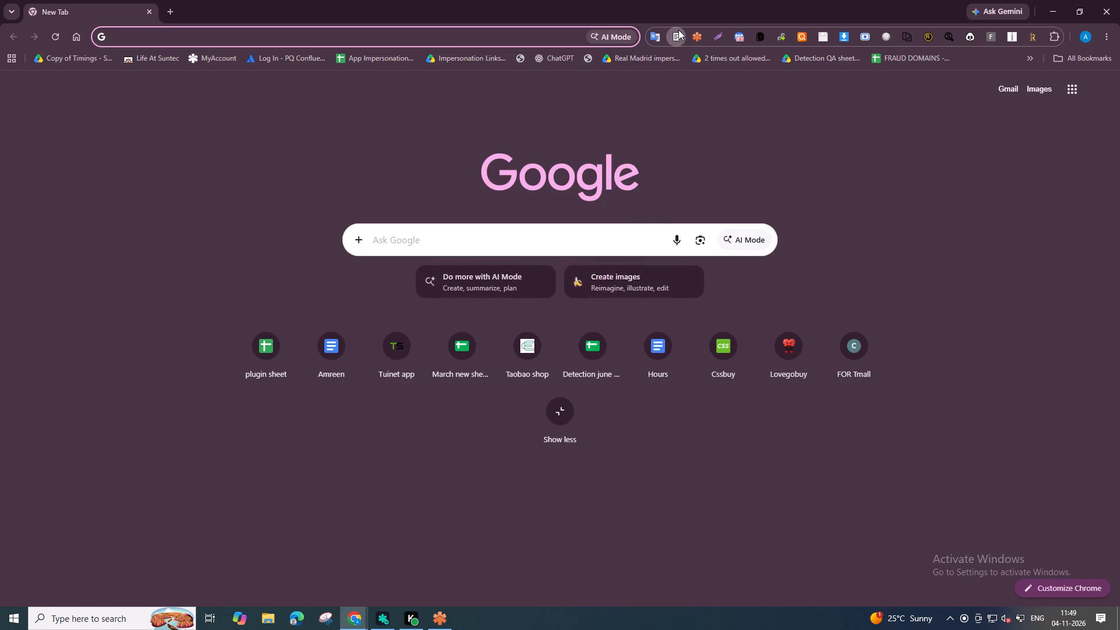
key("Delete")
key("ctrl+v")
left_click(315, 318)
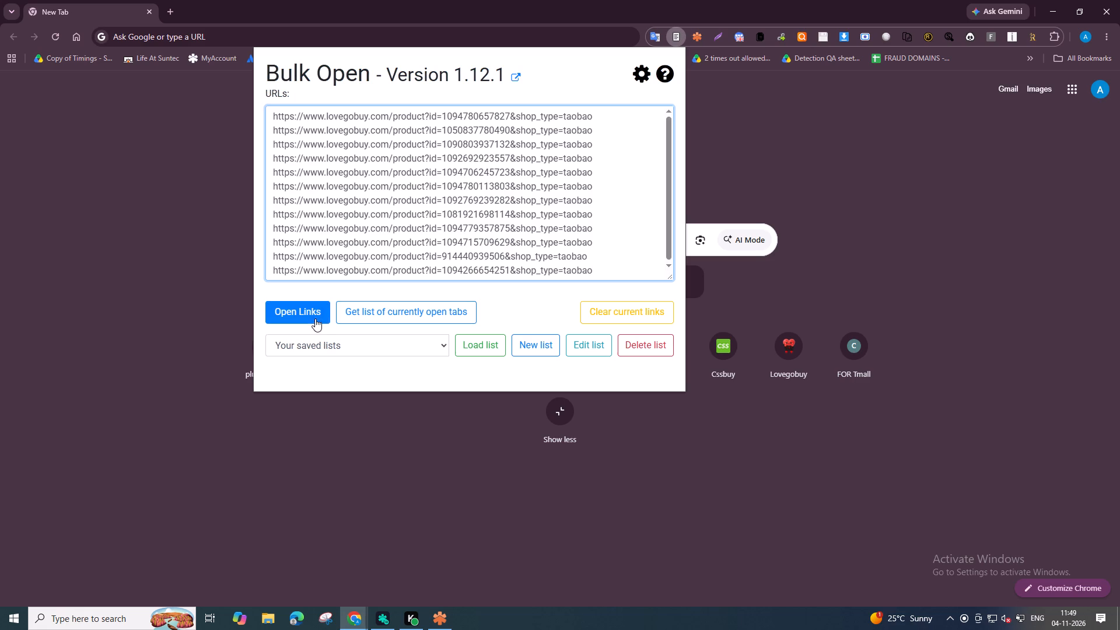
left_click(83, 16)
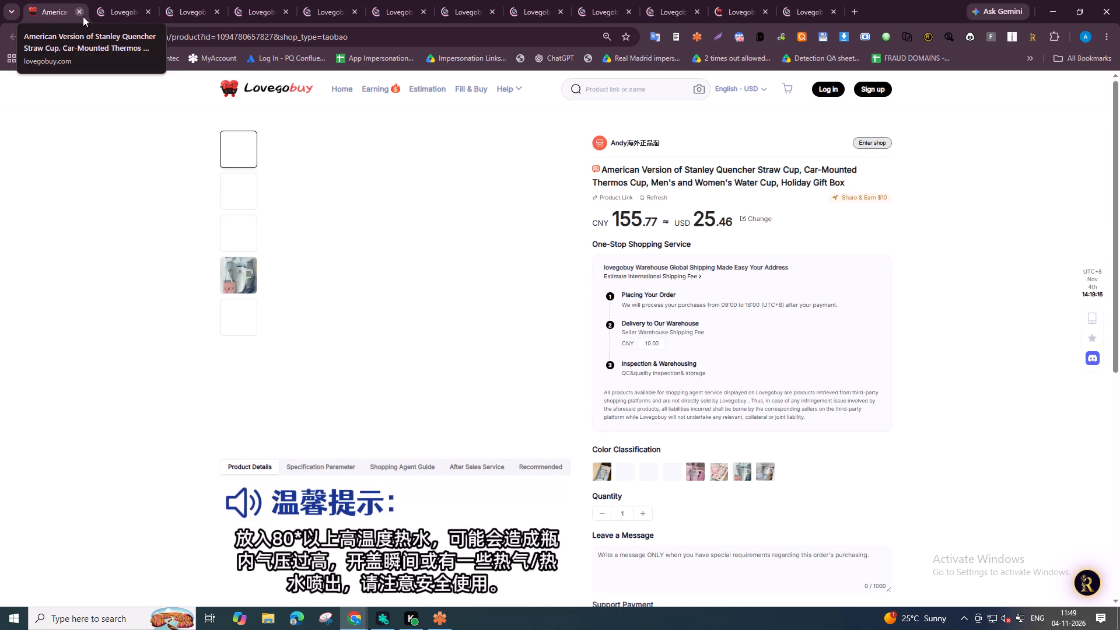
left_click(241, 256)
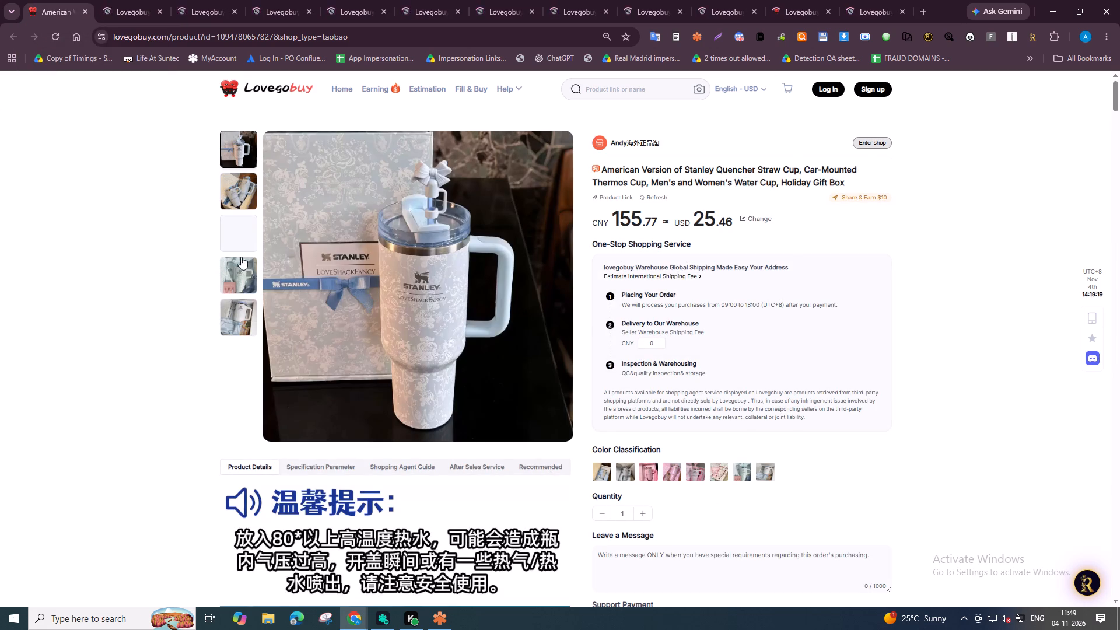
left_click(244, 283)
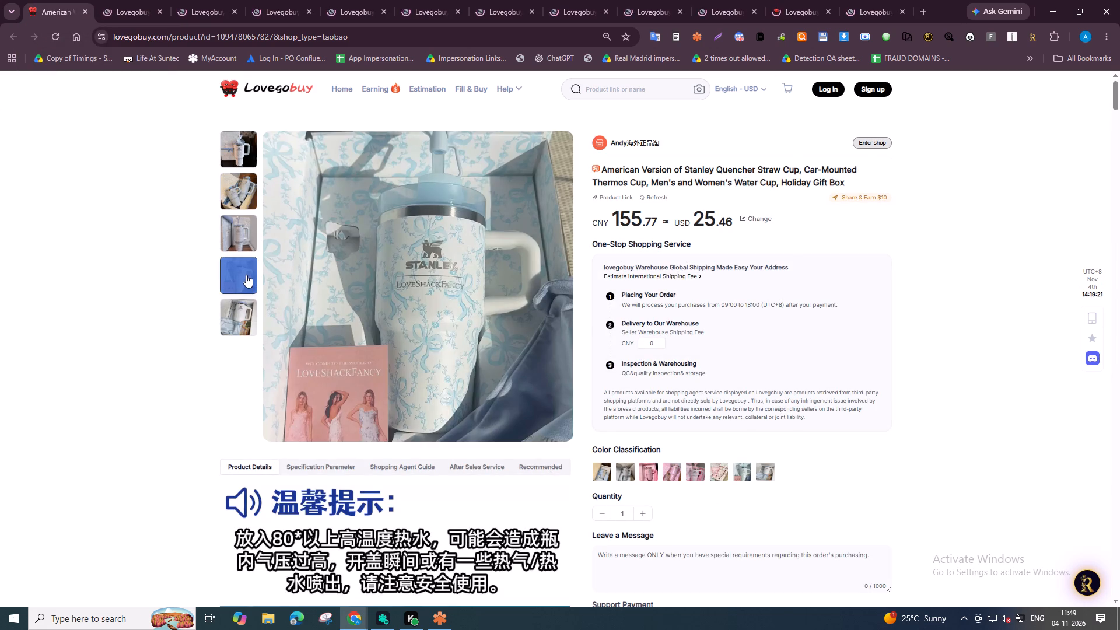
left_click(231, 325)
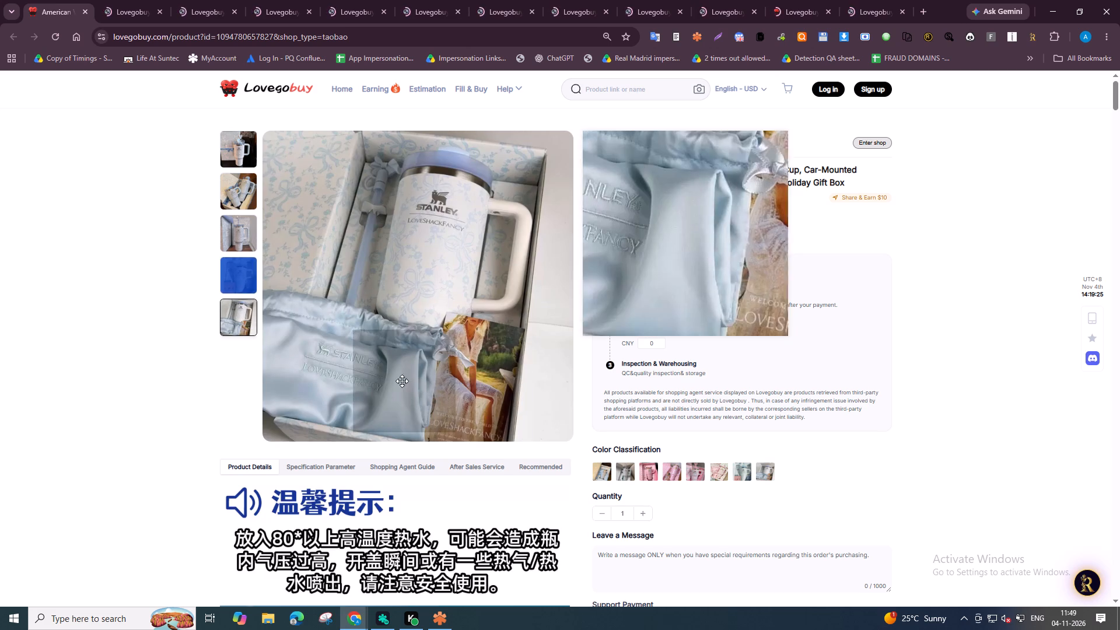
left_click(233, 288)
left_click(227, 222)
left_click(240, 195)
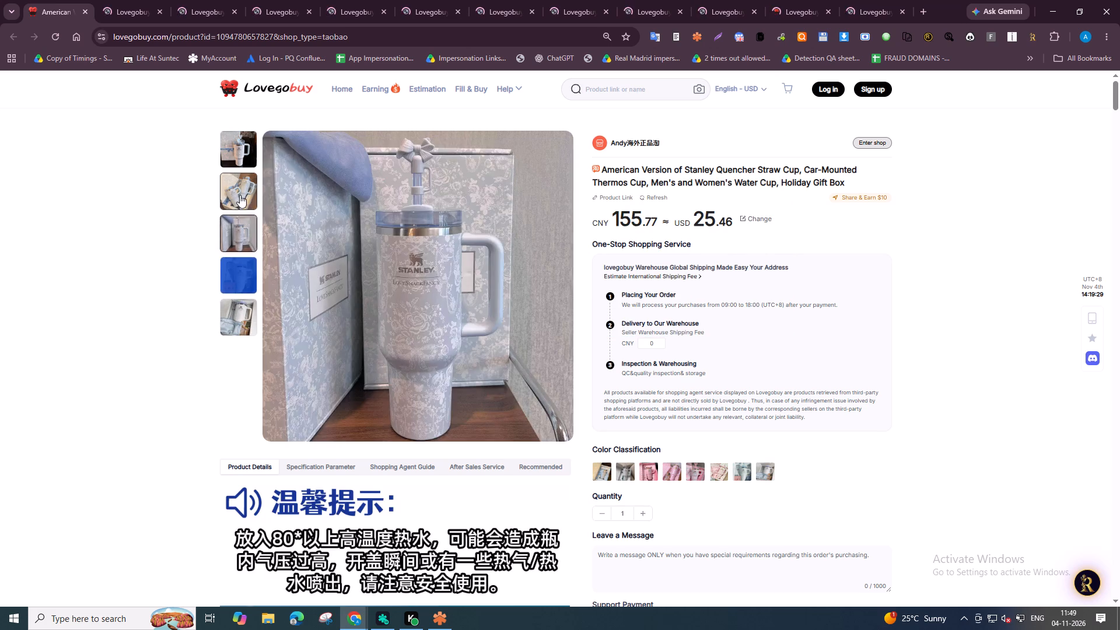
left_click(244, 160)
left_click(247, 156)
left_click(245, 189)
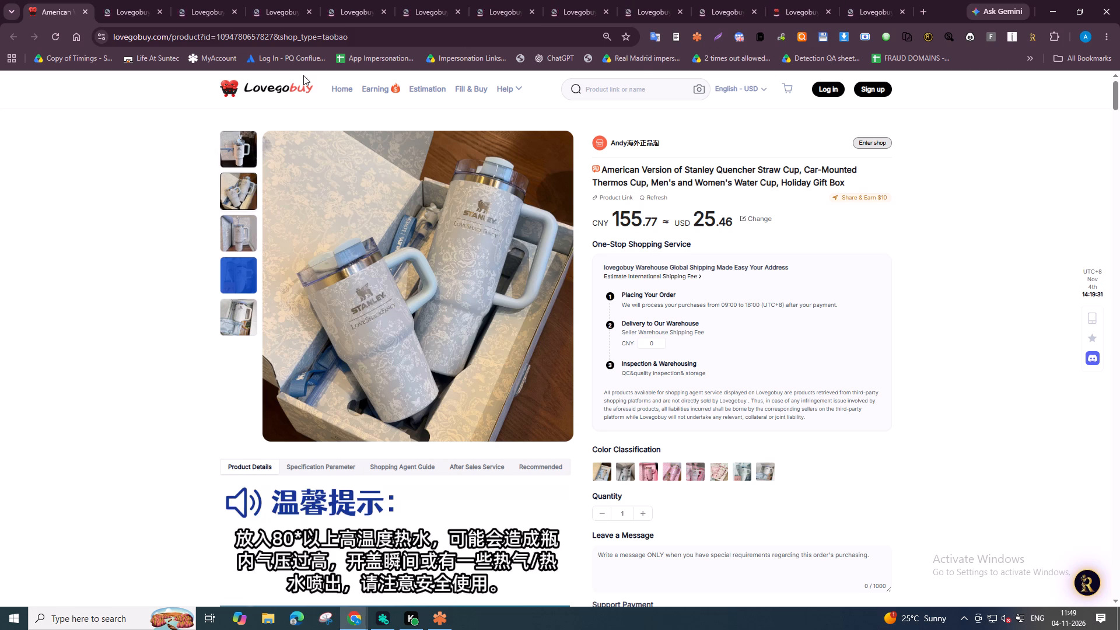
left_click(316, 39)
key("ctrl+c")
key("ctrl+c")
key("alt+Tab")
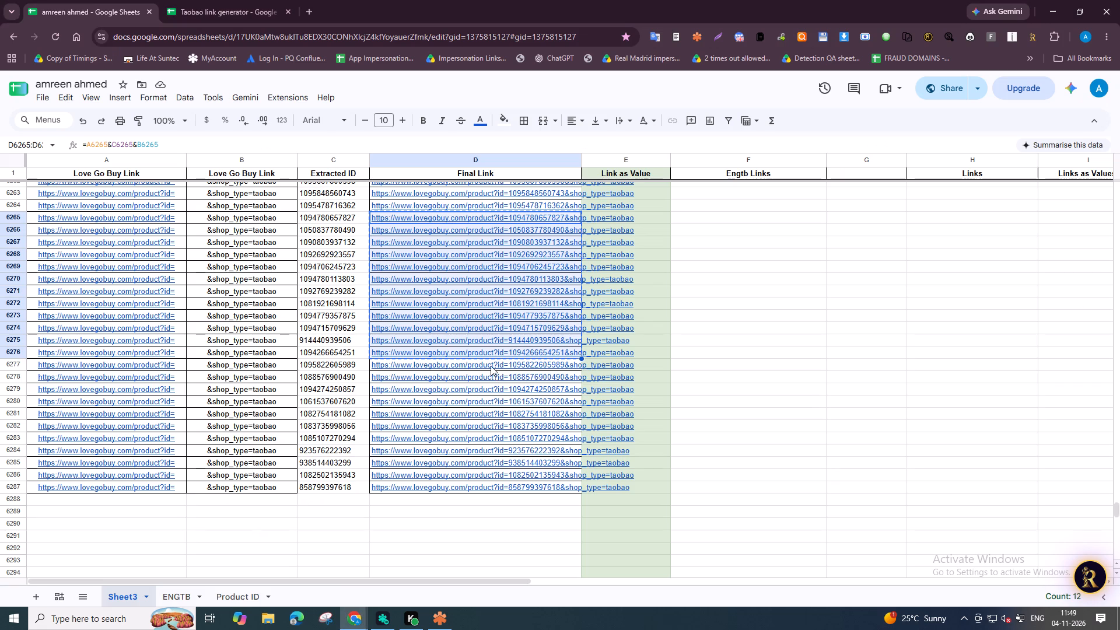
key("alt+Tab")
key("alt+Tab")
left_click(449, 402)
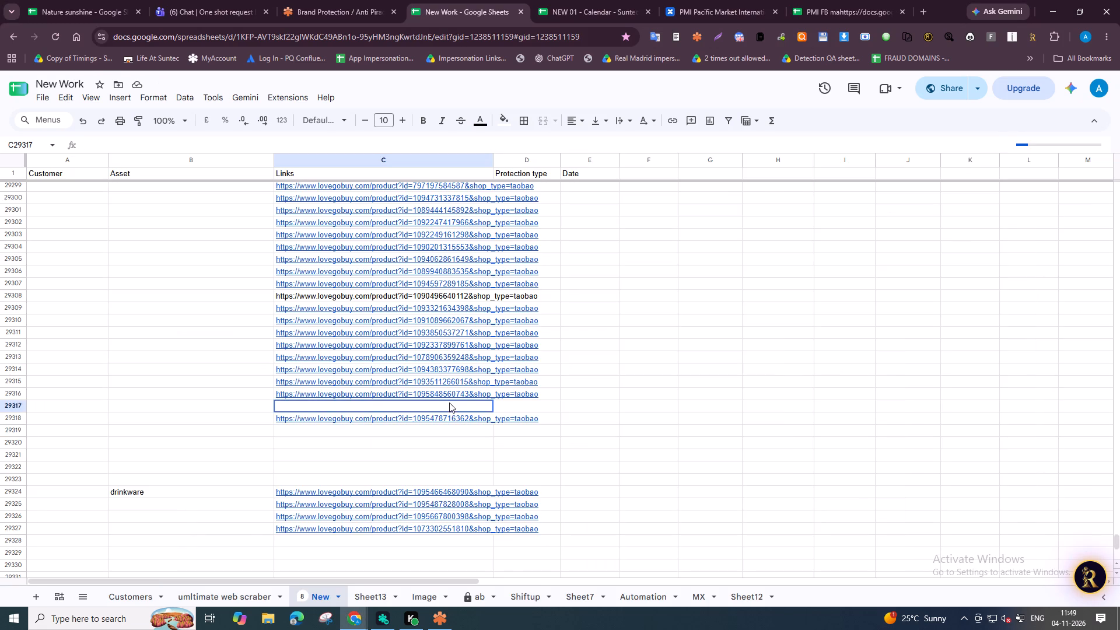
key("v")
left_click(713, 397)
left_click(496, 409)
key("ctrl+v")
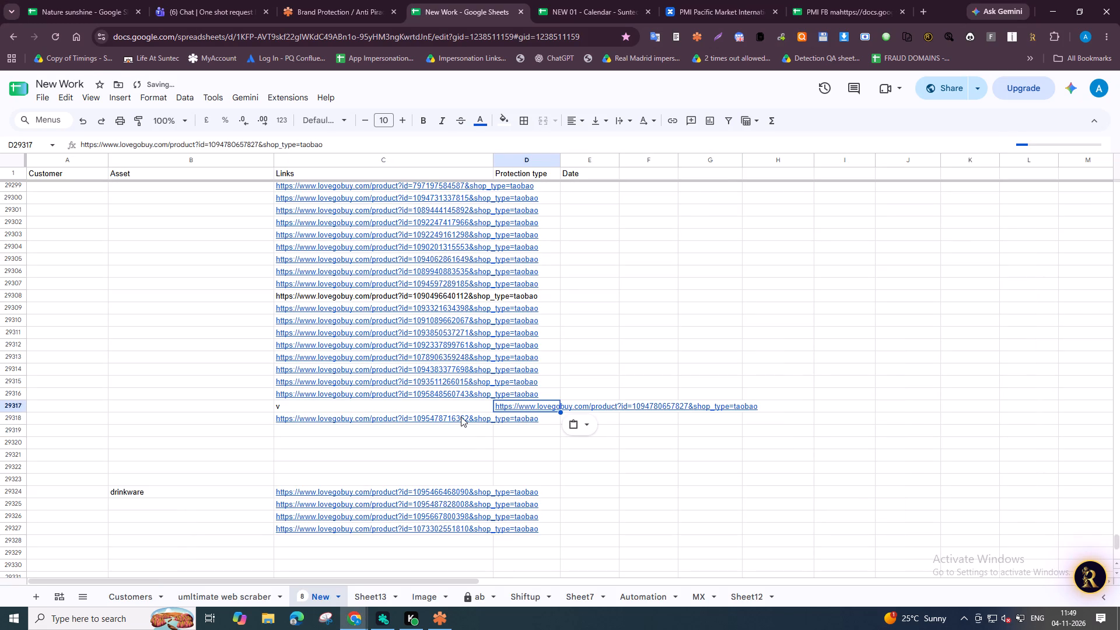
key("ctrl+x")
key("Left")
key("ctrl+v")
key("alt+Tab")
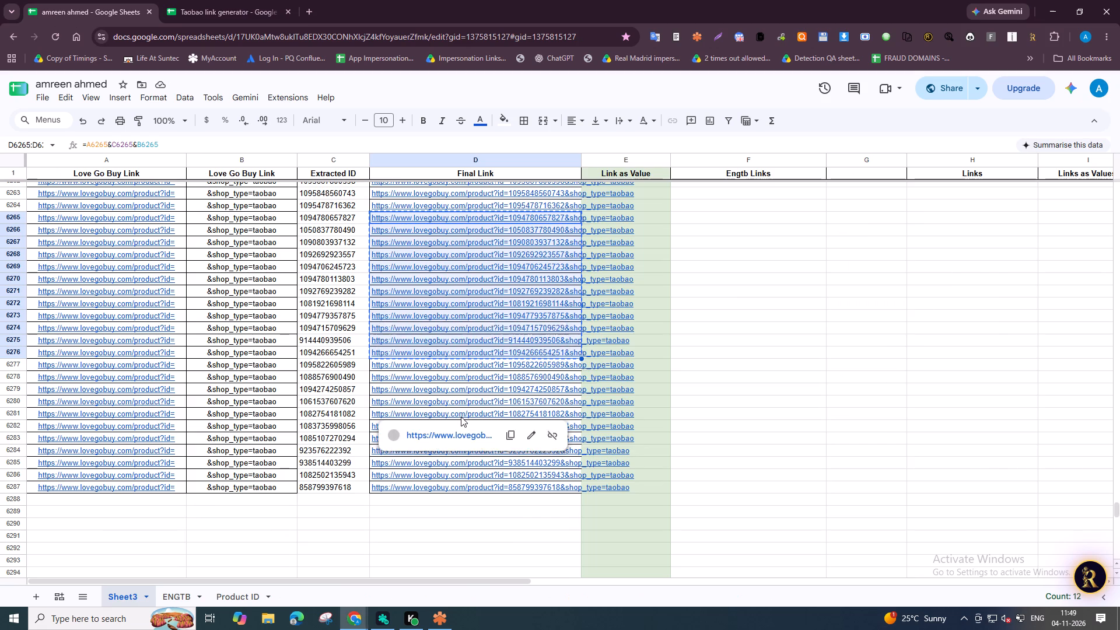
key("alt+Tab")
key("alt+Tab")
key("ctrl+w")
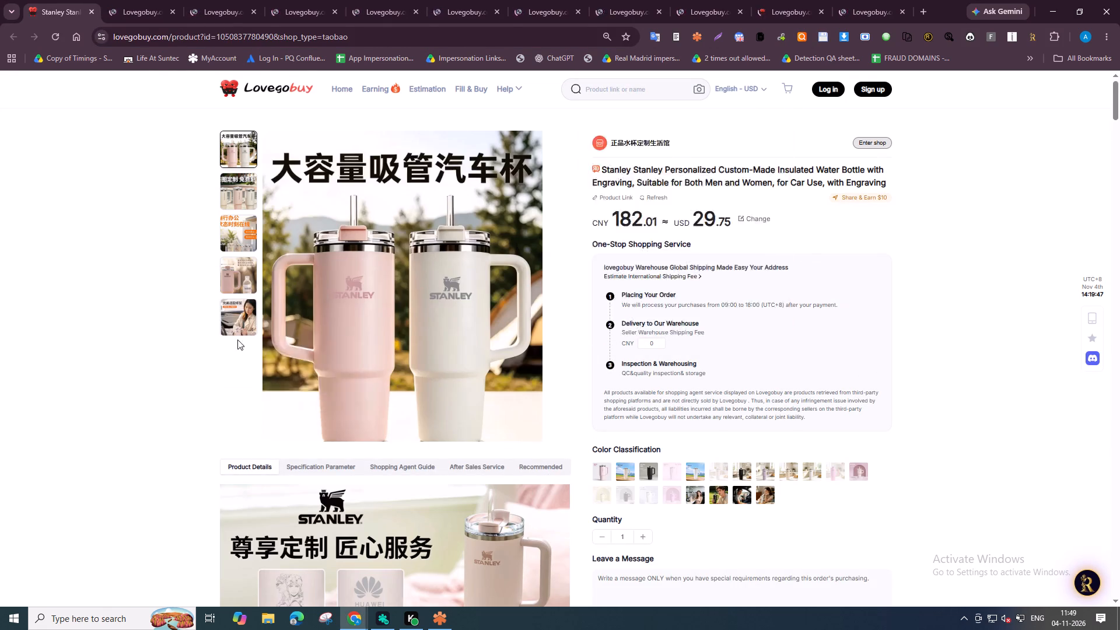
left_click(236, 341)
left_click(239, 322)
left_click(237, 288)
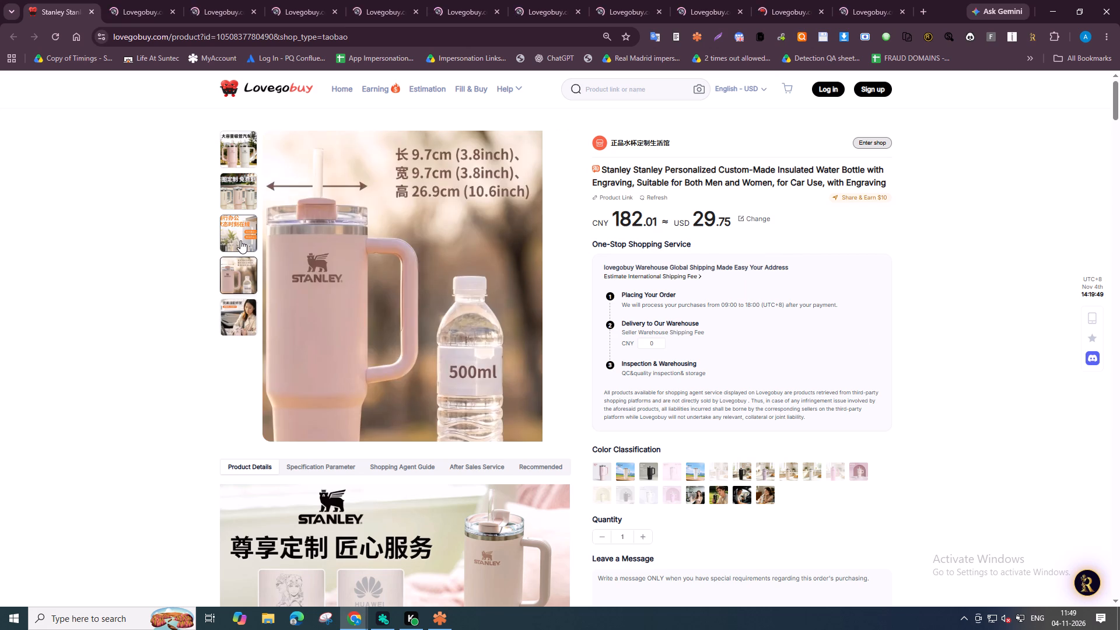
left_click(240, 240)
left_click(241, 205)
left_click(240, 156)
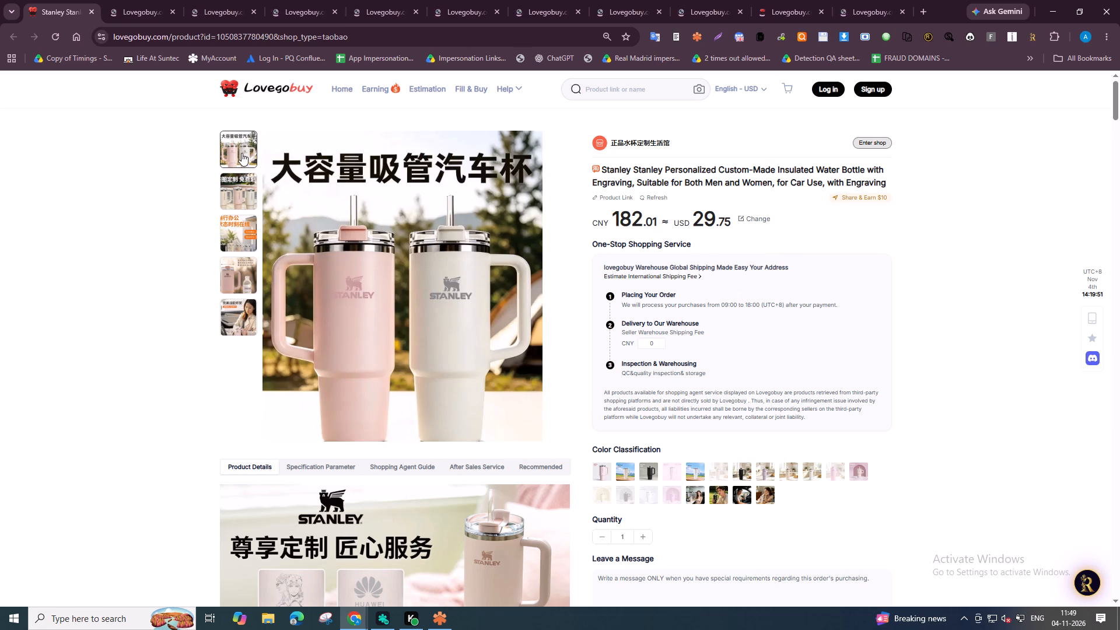
left_click(247, 201)
left_click(246, 227)
left_click(239, 271)
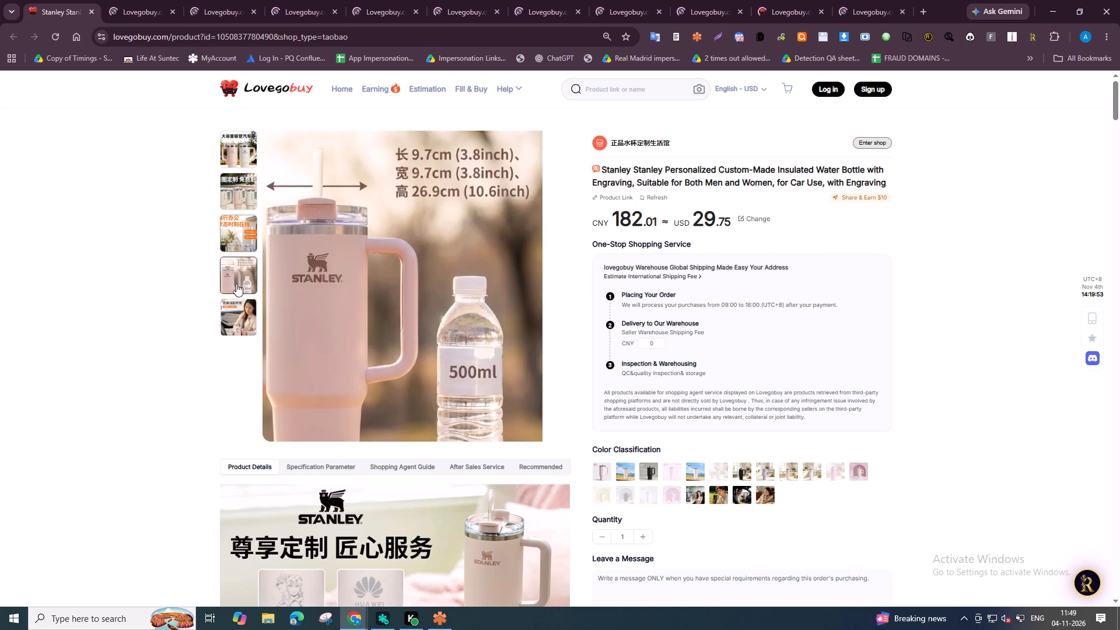
left_click(236, 313)
left_click(232, 34)
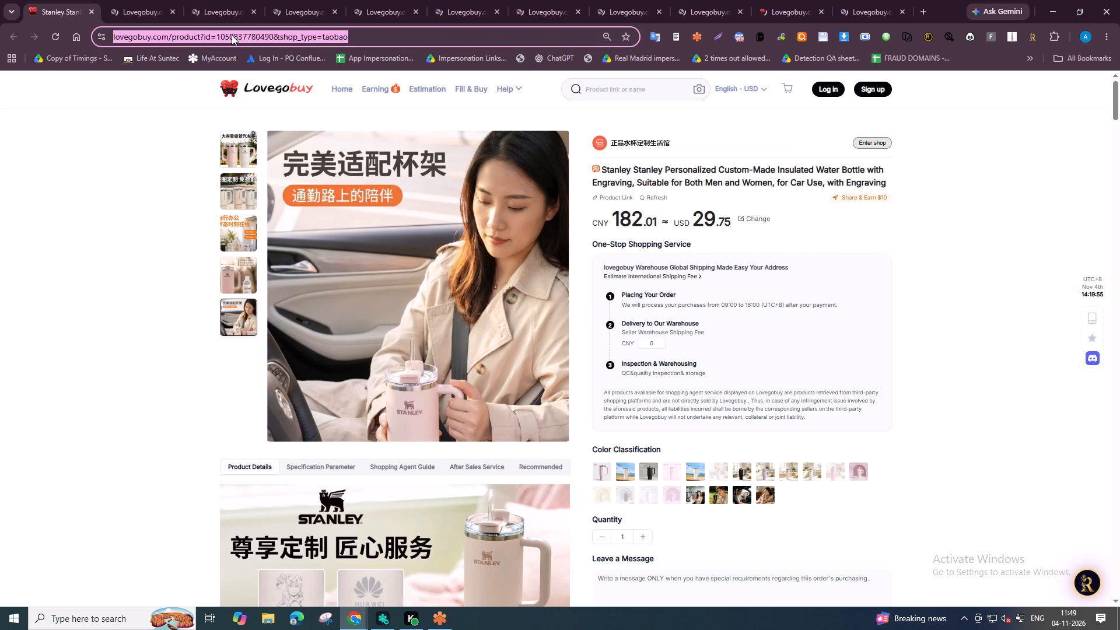
key("ctrl+c")
key("ctrl+c")
key("alt+Tab")
key("alt+Tab")
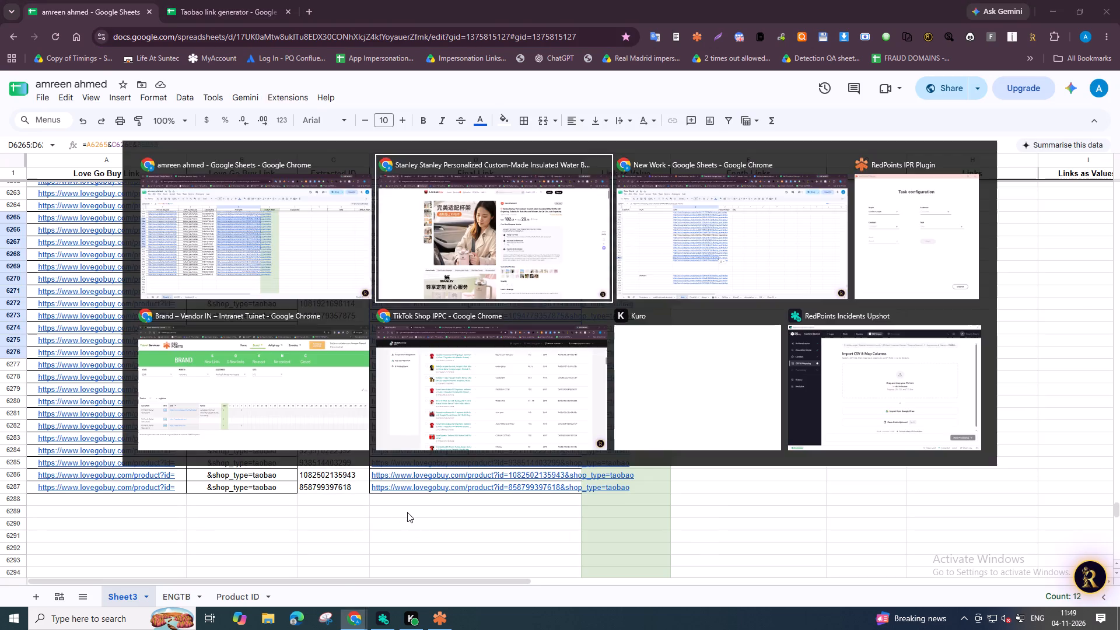
key("alt+Tab")
scroll(379, 457, "down", 2)
left_click(394, 425)
key("ctrl+v")
left_click(394, 464)
key("alt+Tab")
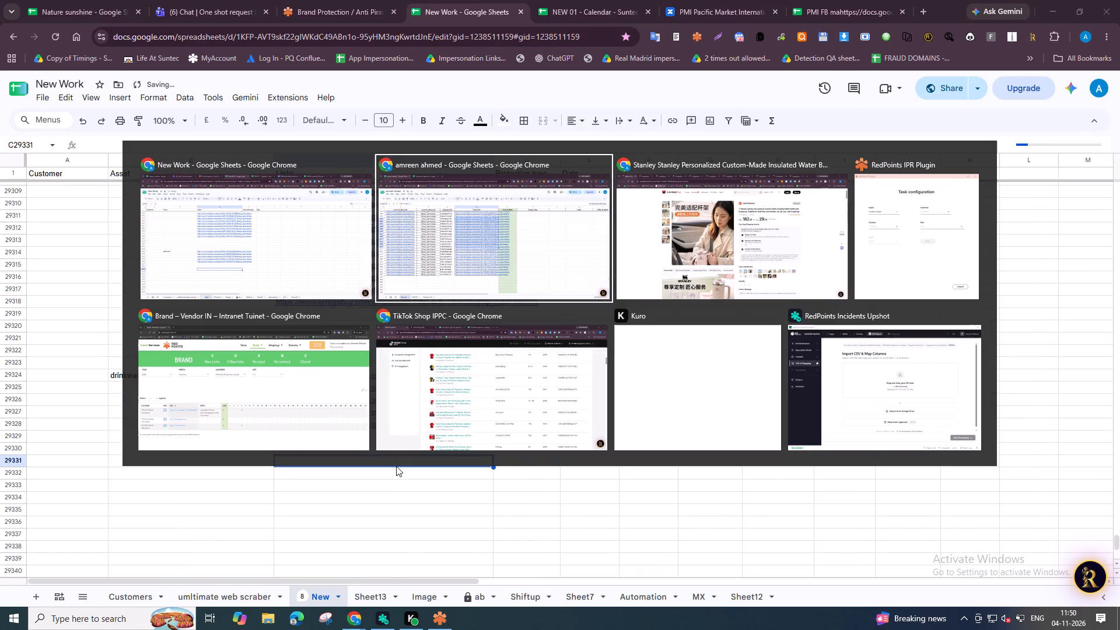
key("alt+Tab")
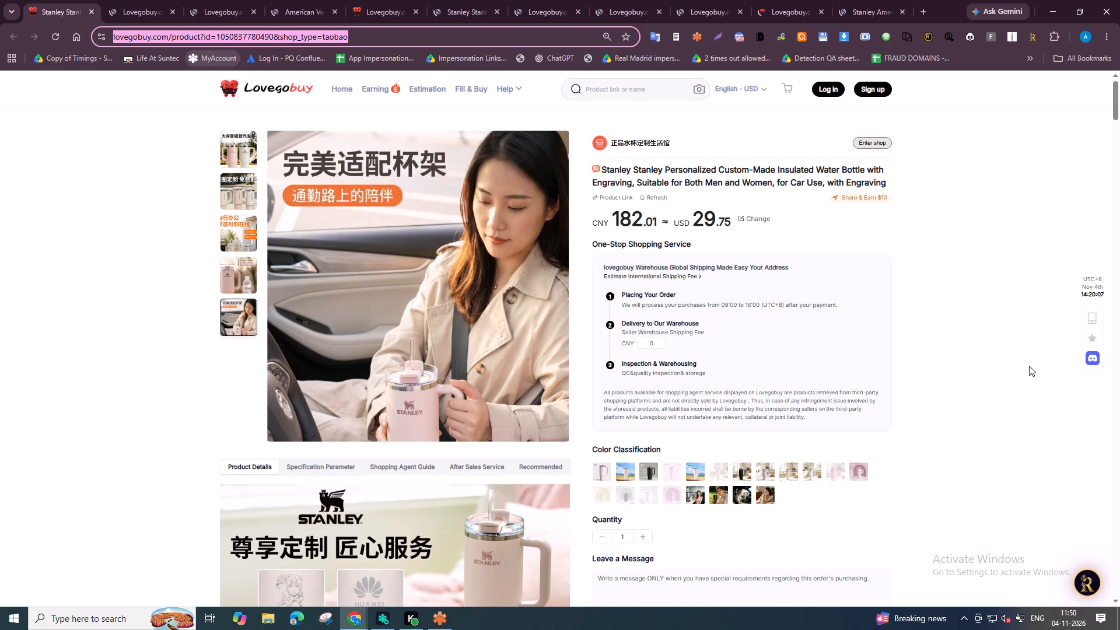
key("ctrl+w")
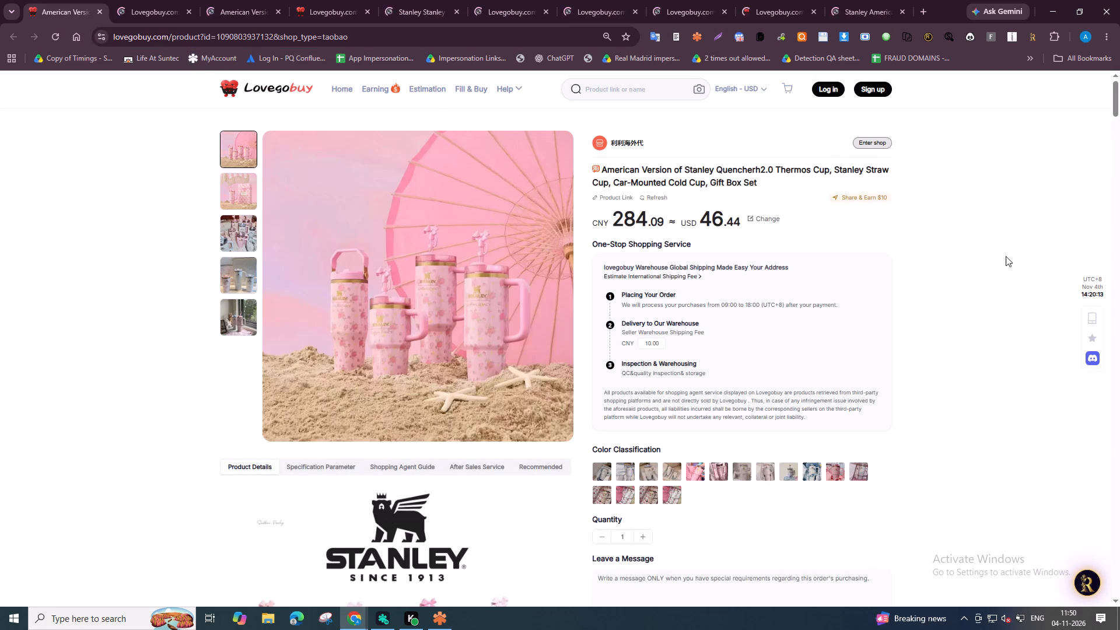
left_click(437, 38)
key("ctrl+c")
key("ctrl+c")
key("alt+Tab")
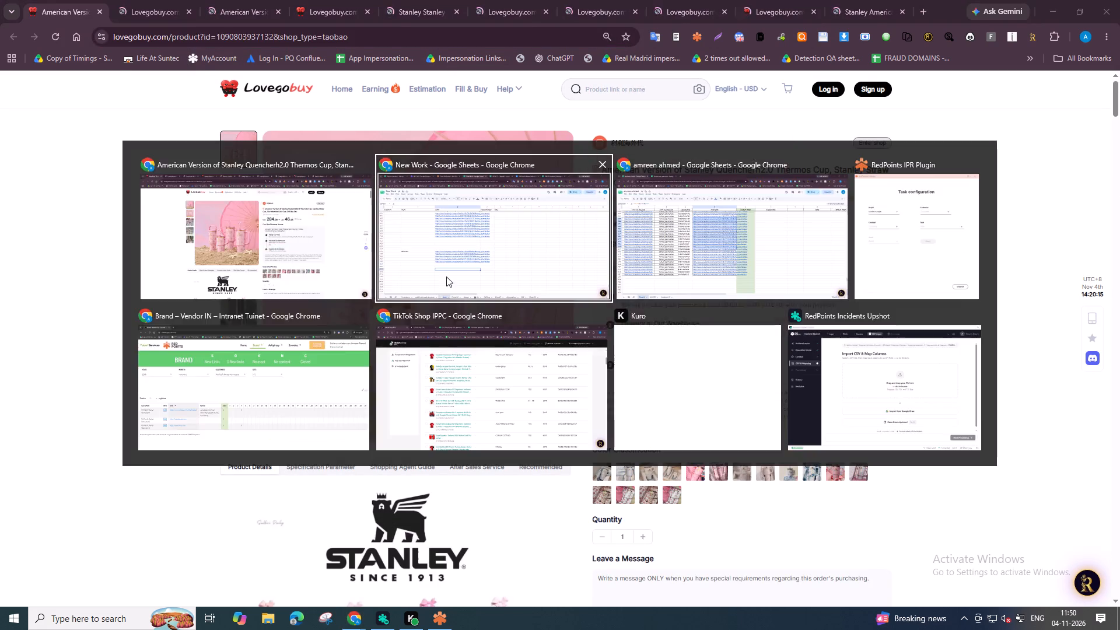
left_click(475, 320)
key("ctrl+v")
left_click(479, 344)
key("alt+Tab")
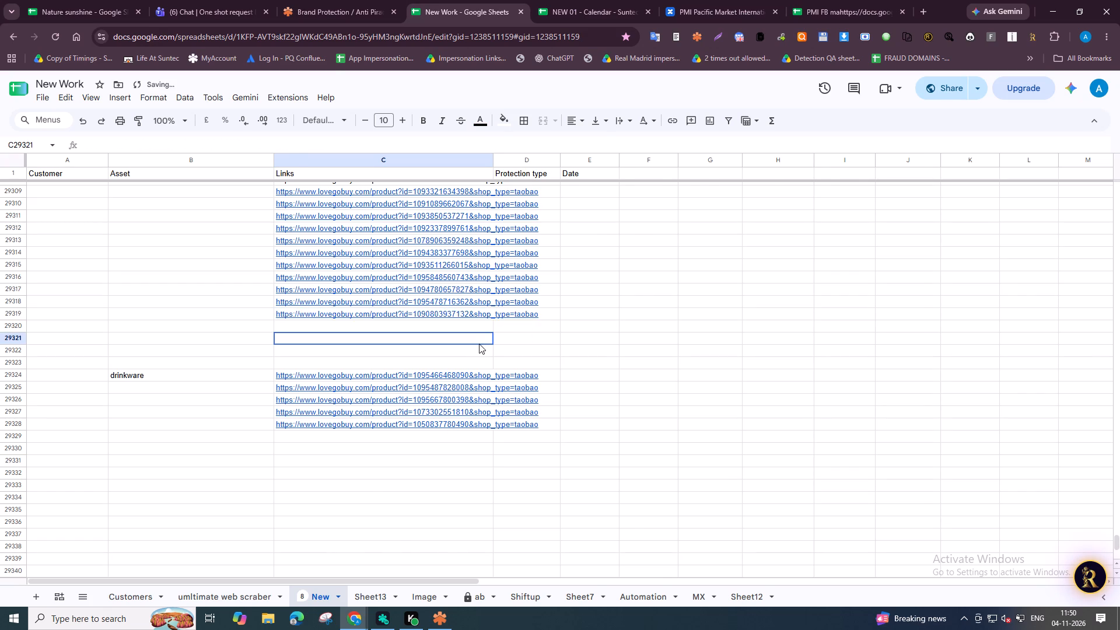
left_click(239, 318)
left_click(242, 285)
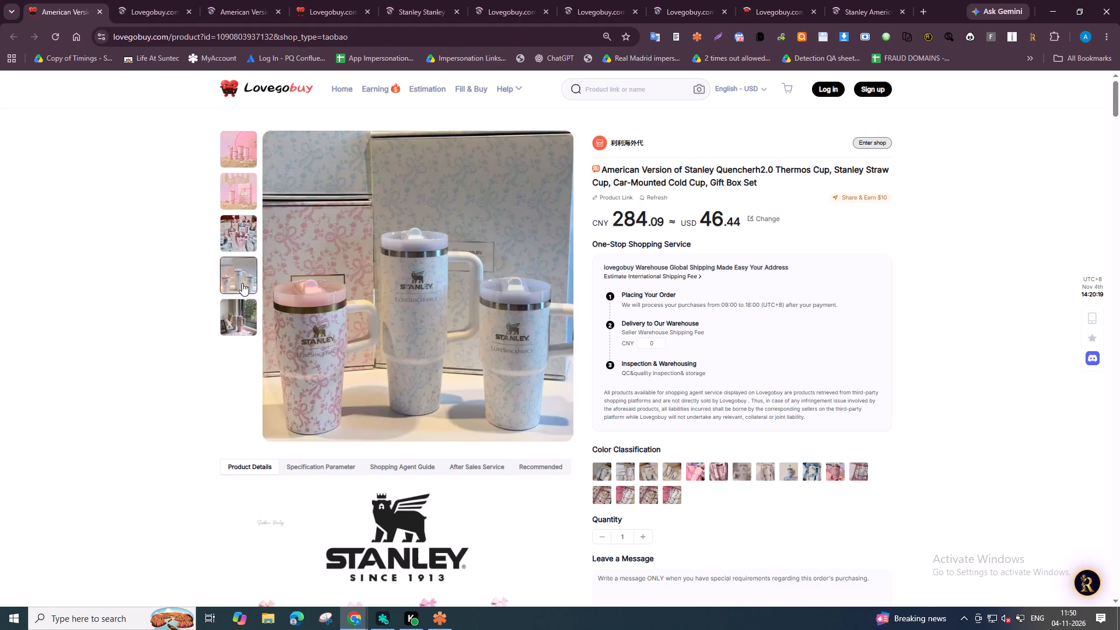
left_click(246, 251)
left_click(248, 209)
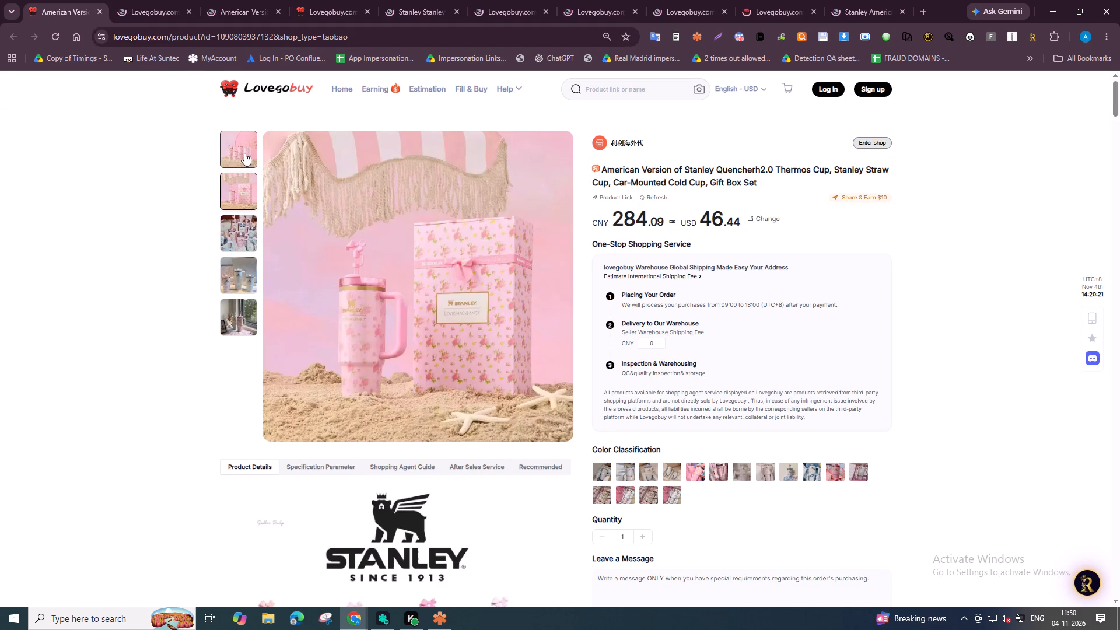
left_click(244, 153)
left_click(242, 314)
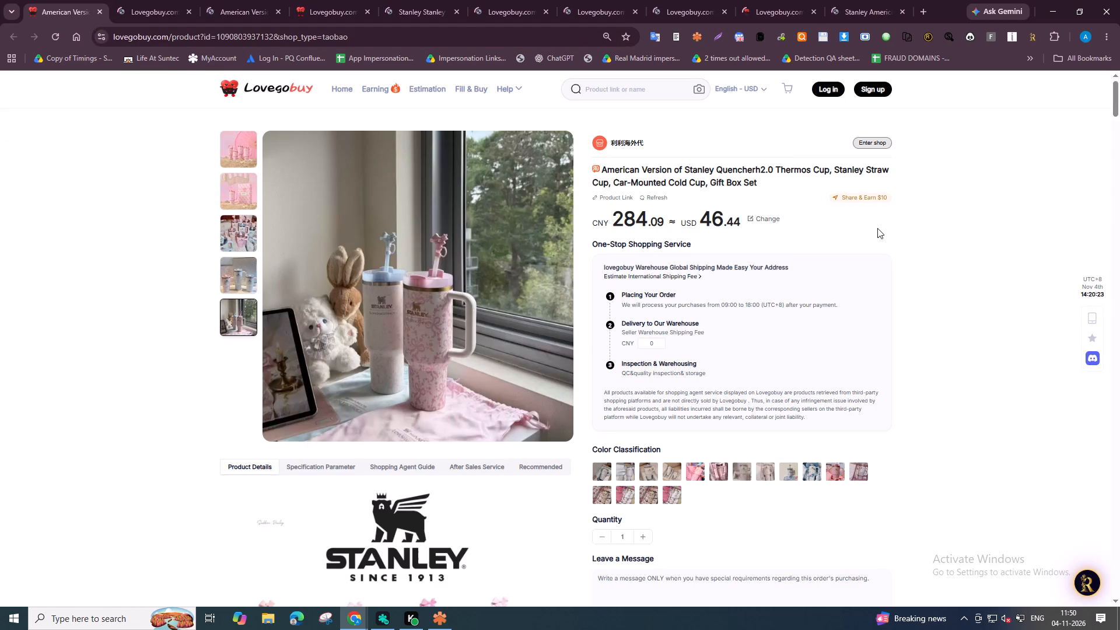
key("ctrl+w")
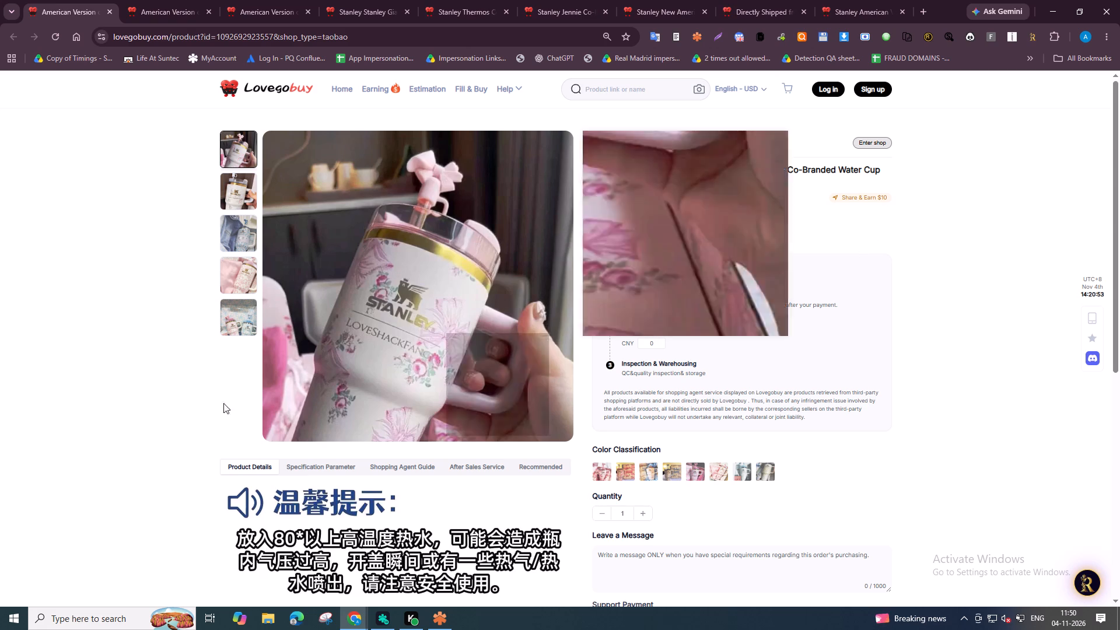
left_click(240, 320)
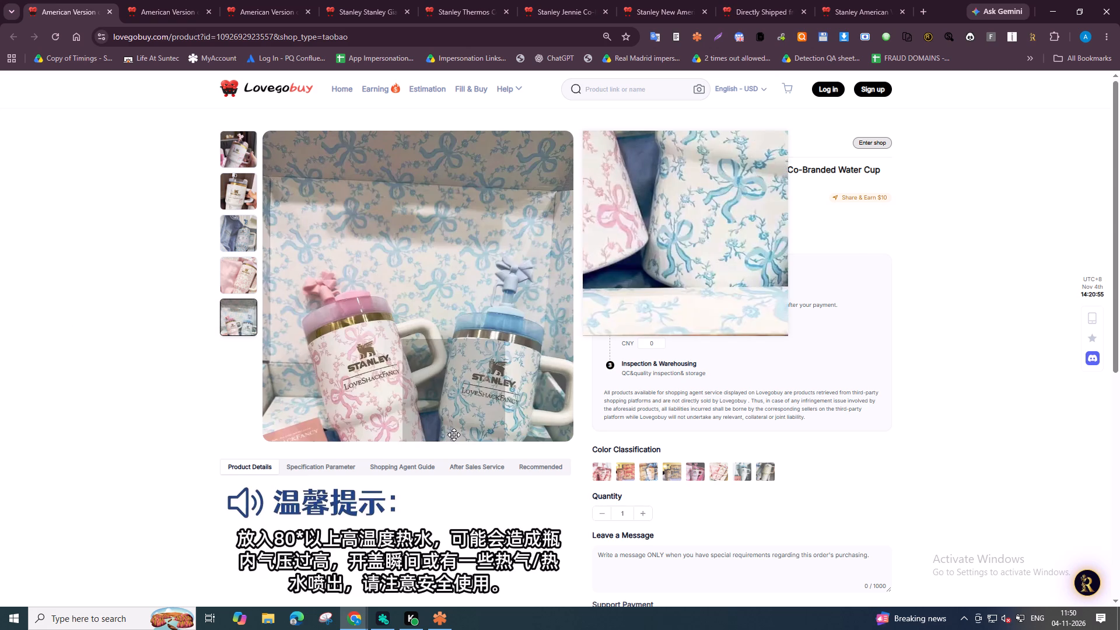
left_click(240, 283)
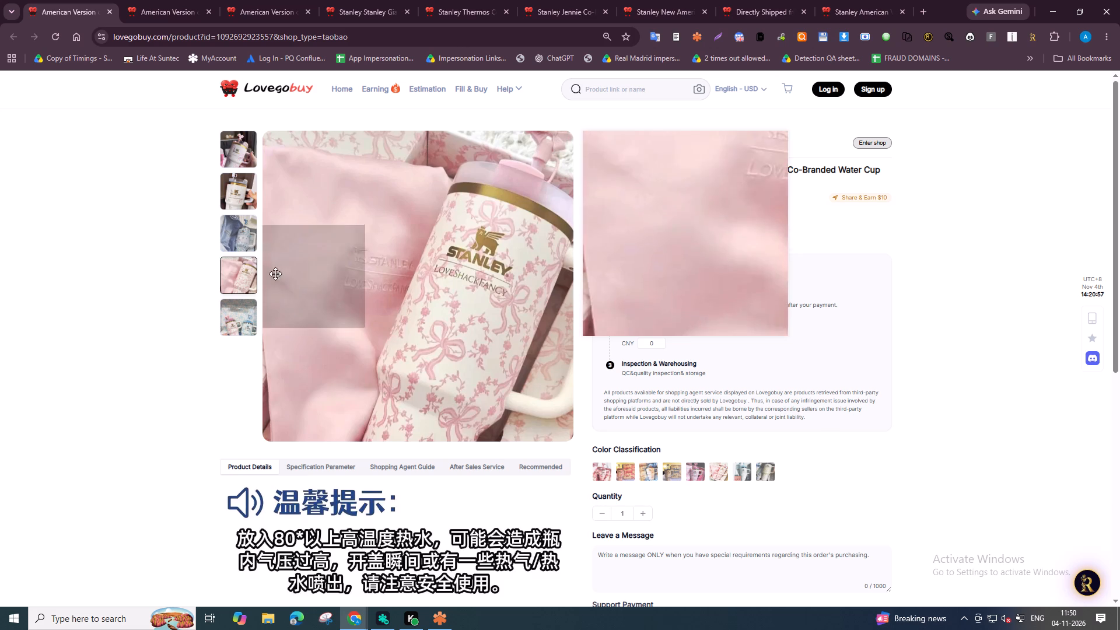
left_click(242, 246)
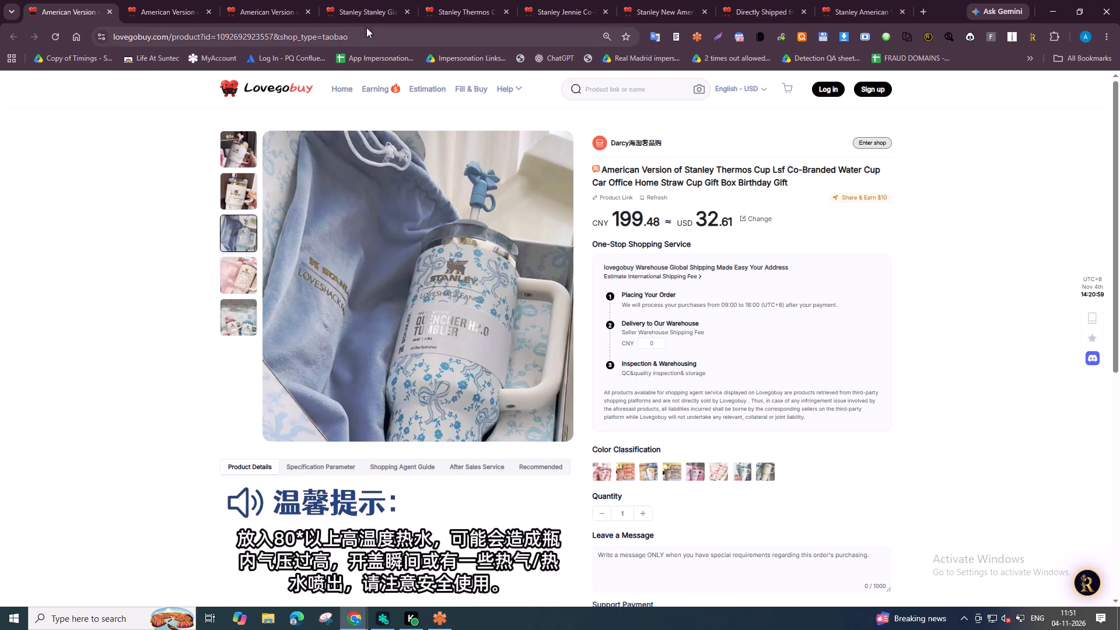
left_click(366, 38)
key("ctrl+c")
key("ctrl+c")
key("alt+Tab")
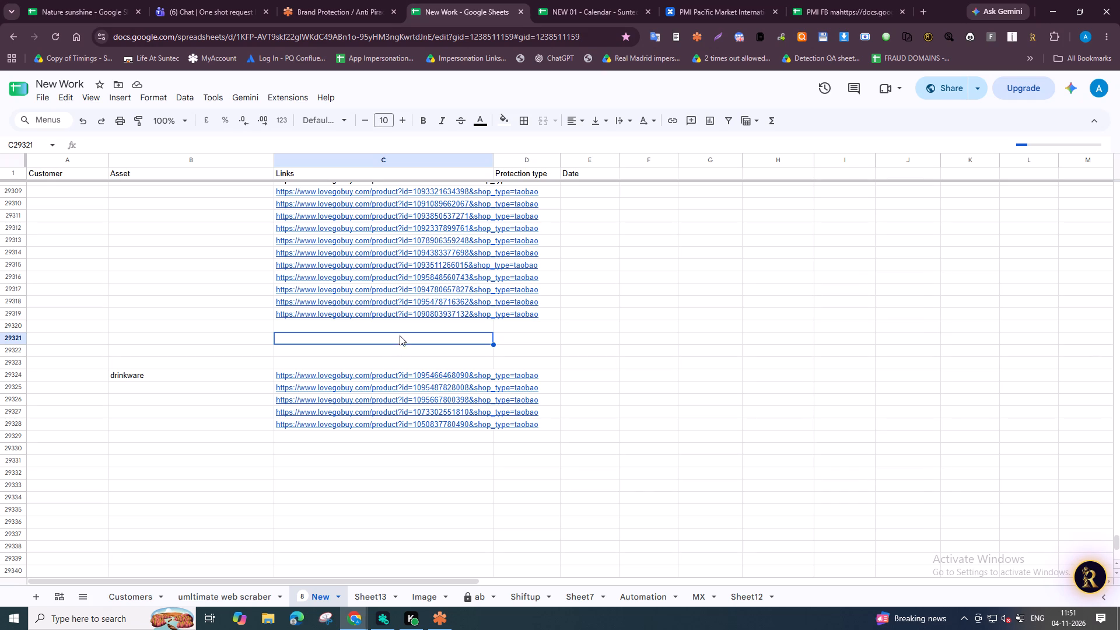
left_click(399, 330)
key("ctrl+v")
left_click(400, 346)
key("alt+Tab")
key("ctrl+w")
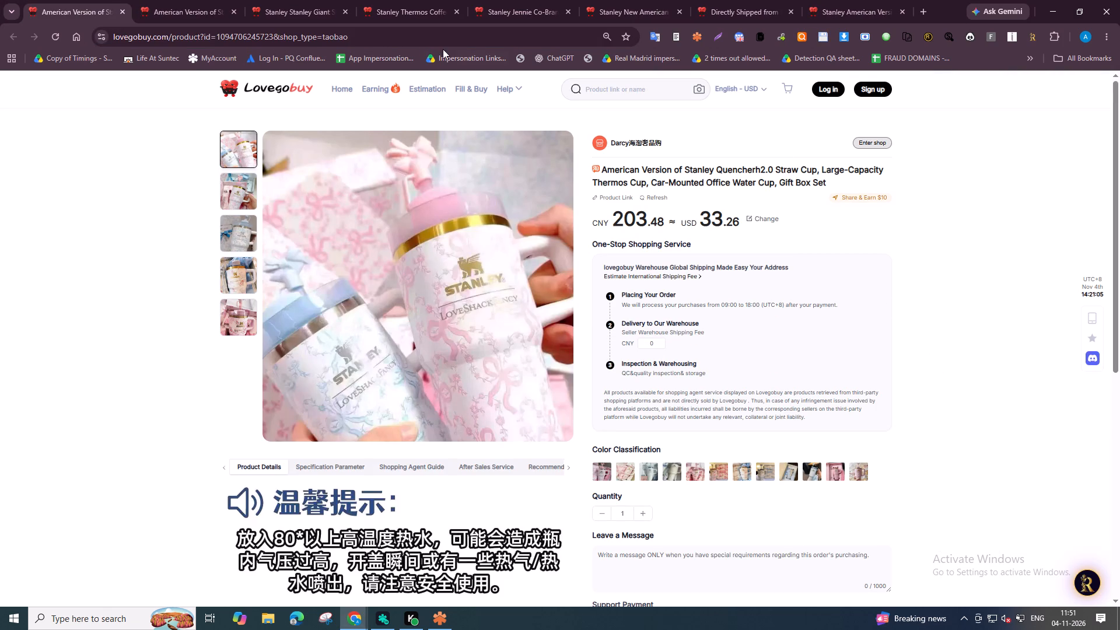
left_click(439, 38)
key("ctrl+c")
key("ctrl+c")
key("alt+Tab")
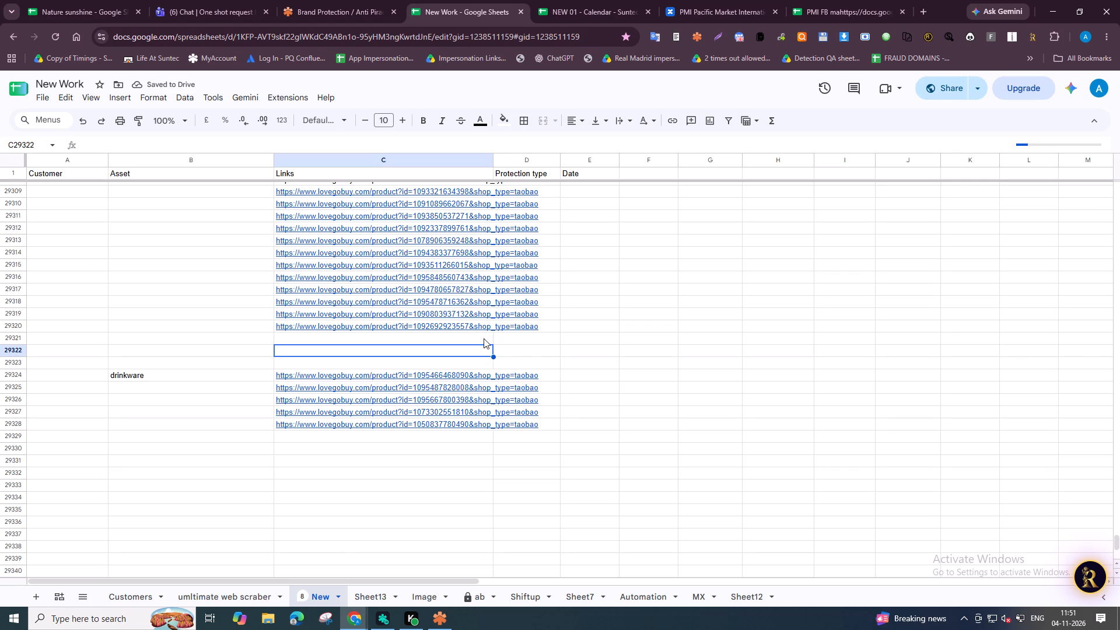
left_click(484, 338)
key("ctrl+v")
left_click(162, 373)
left_click(302, 424, "shift")
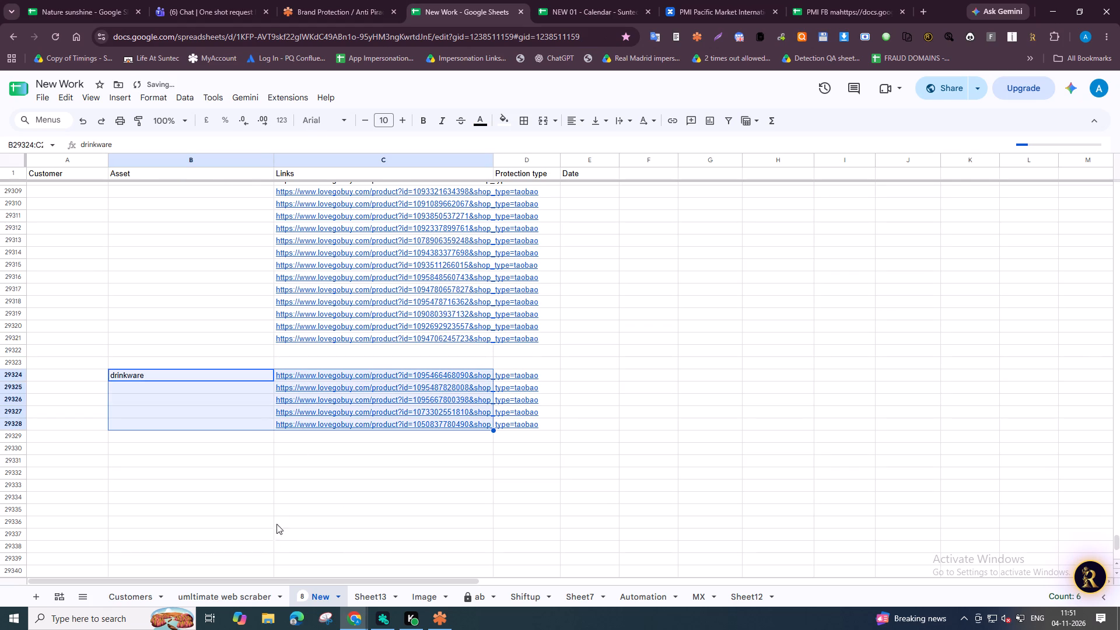
key("ctrl+x")
left_click(269, 549)
key("ctrl+v")
left_click(335, 425)
key("alt+Tab")
key("ctrl+w")
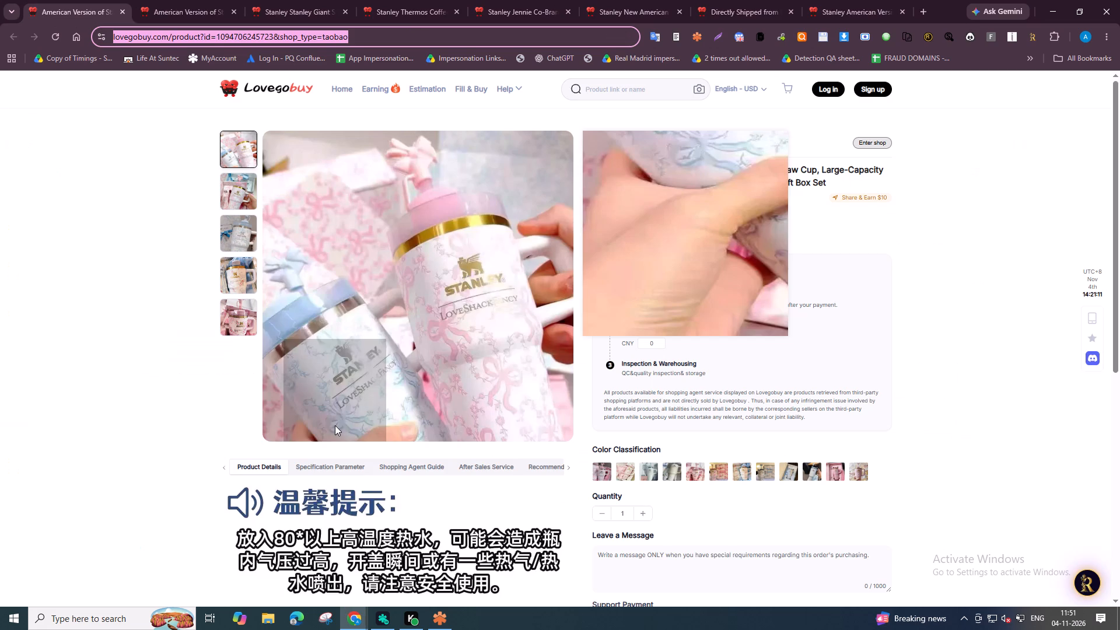
left_click(374, 34)
key("ctrl+c")
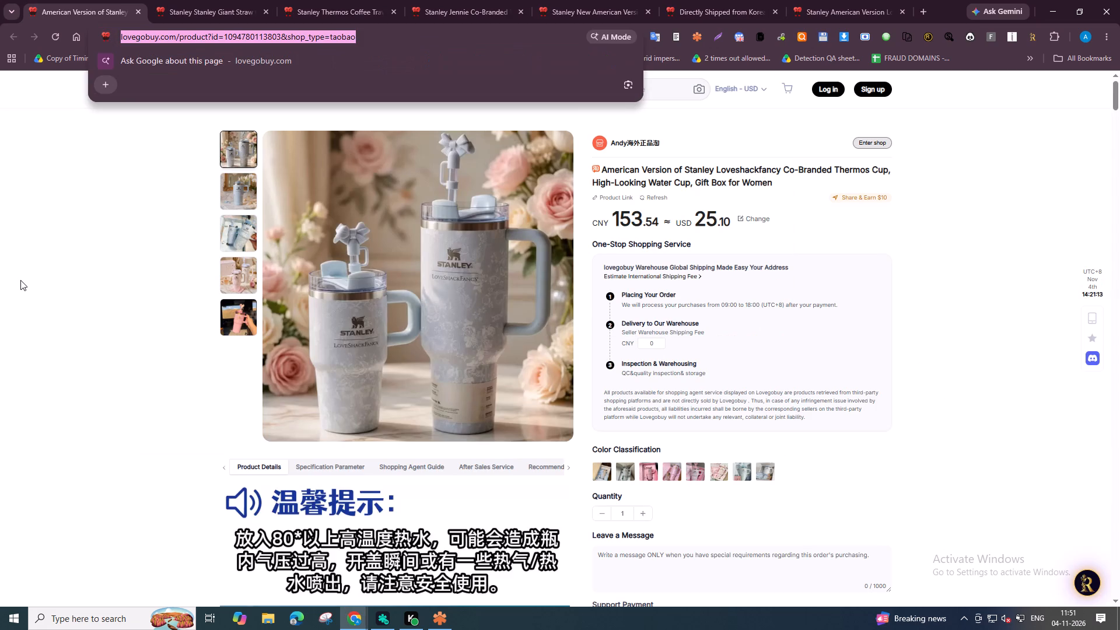
key("ctrl+c")
key("ctrl+c")
key("ctrl+c")
key("ctrl+c")
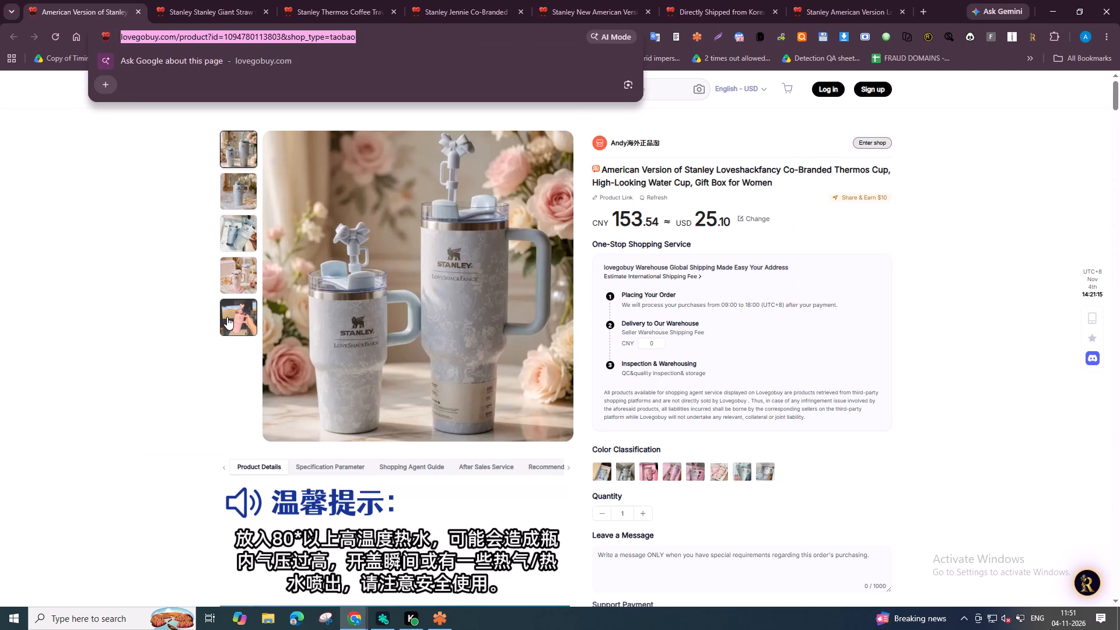
left_click(227, 316)
left_click(239, 288)
left_click(243, 261)
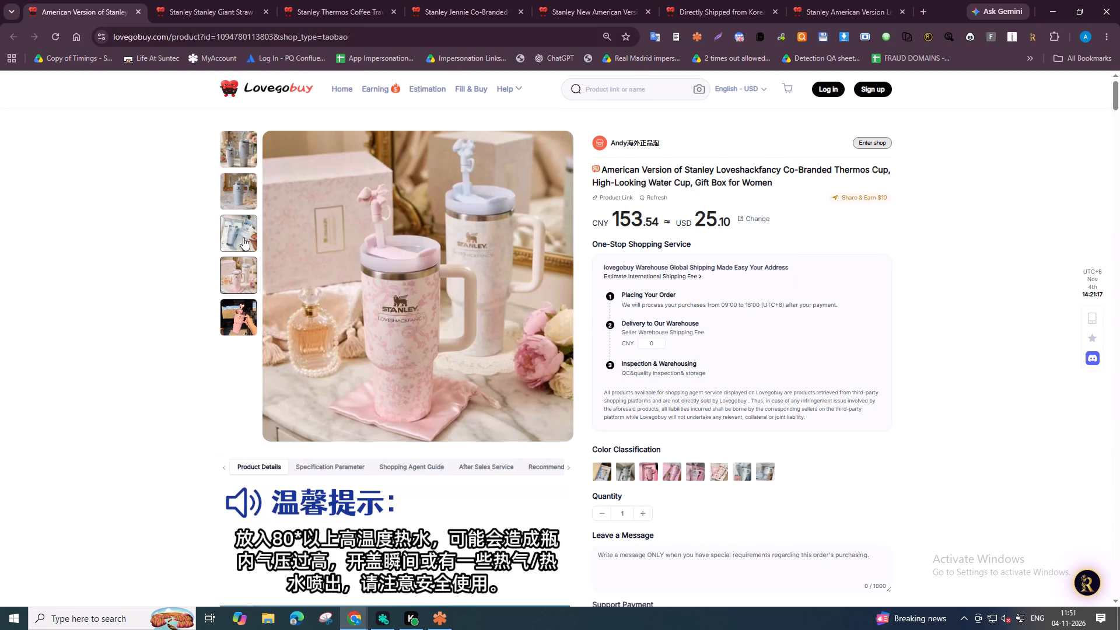
left_click(243, 237)
left_click(248, 209)
left_click(233, 155)
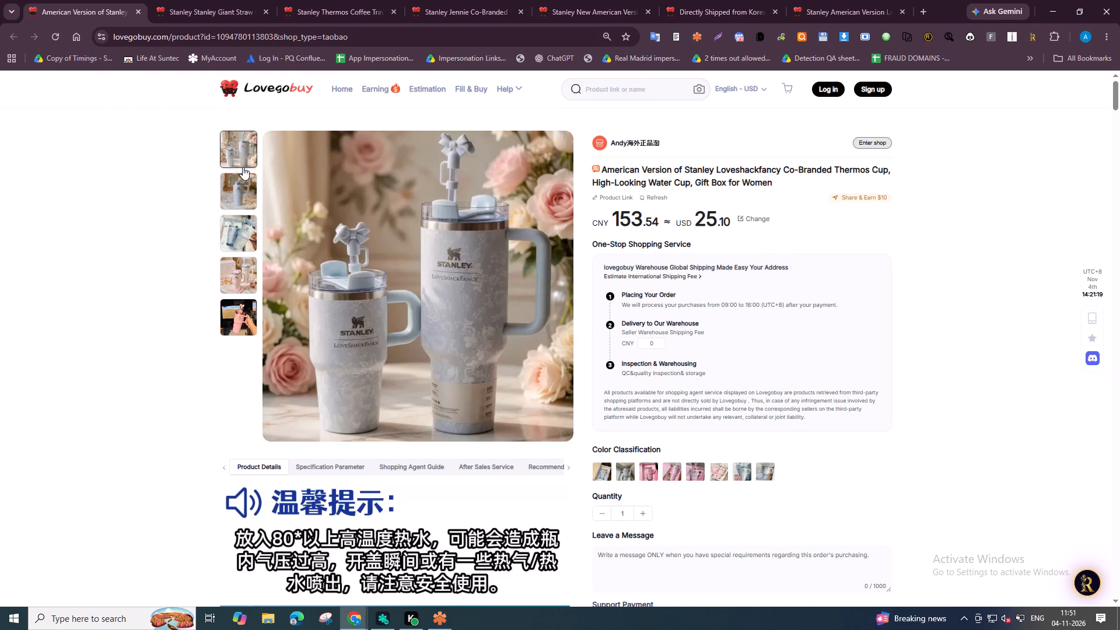
left_click(331, 31)
key("ctrl+c")
key("ctrl+c")
key("alt+Tab")
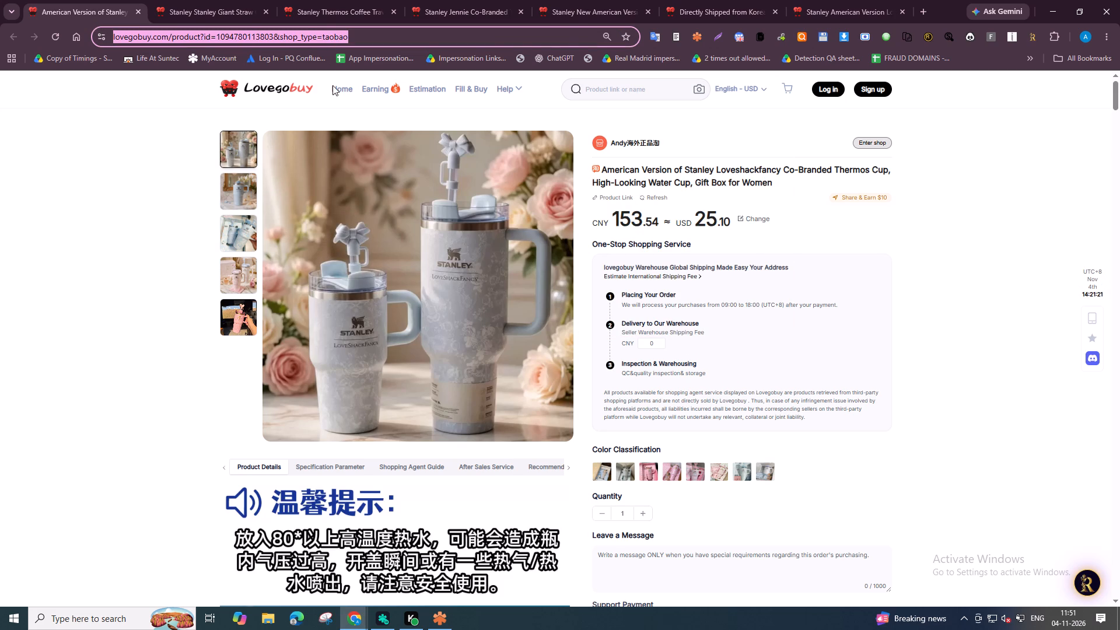
scroll(381, 370, "down", 4)
left_click(387, 374)
key("ctrl+v")
left_click(384, 421)
key("alt+Tab")
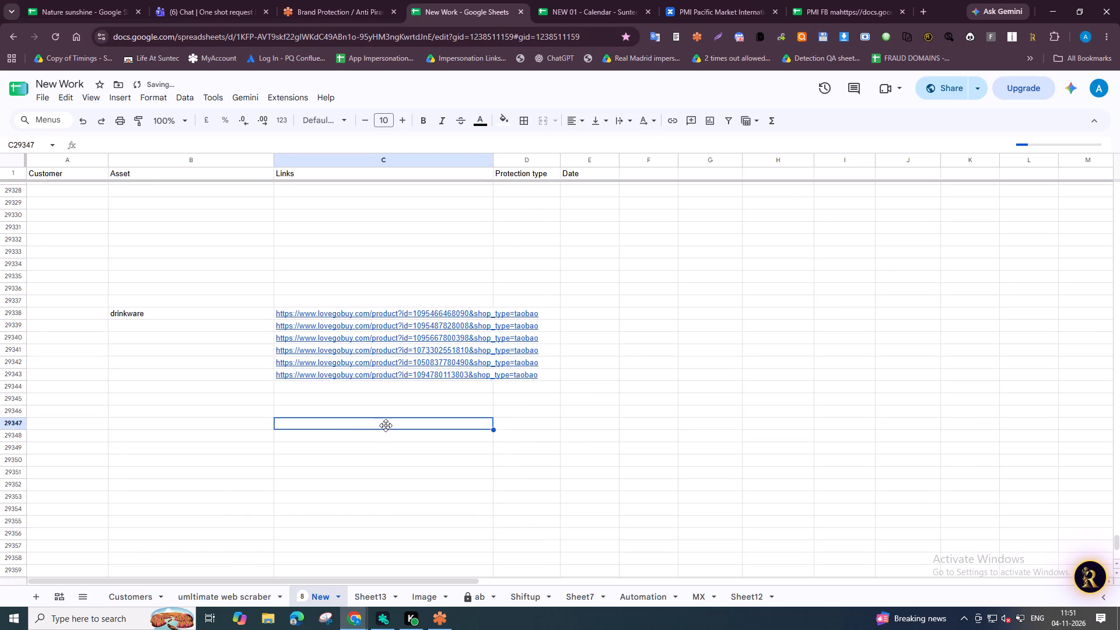
key("ctrl+w")
left_click(309, 39)
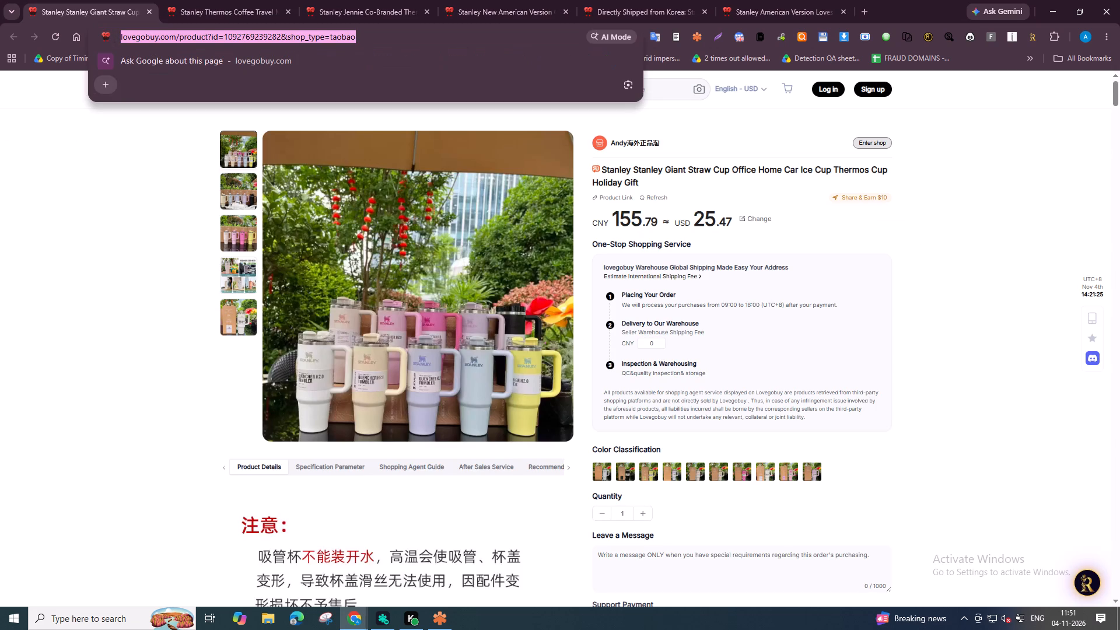
key("ctrl+c")
key("ctrl+c")
key("alt+Tab")
scroll(416, 295, "up", 1)
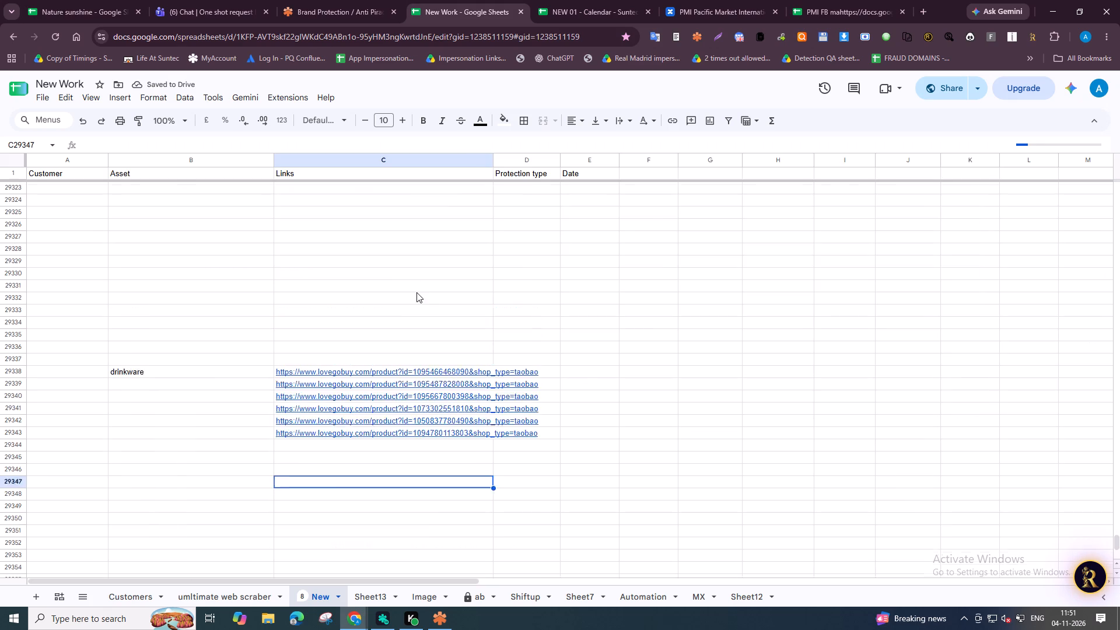
scroll(416, 292, "up", 2)
left_click(416, 292)
key("ctrl+v")
left_click(423, 354)
key("alt+Tab")
key("ctrl+w")
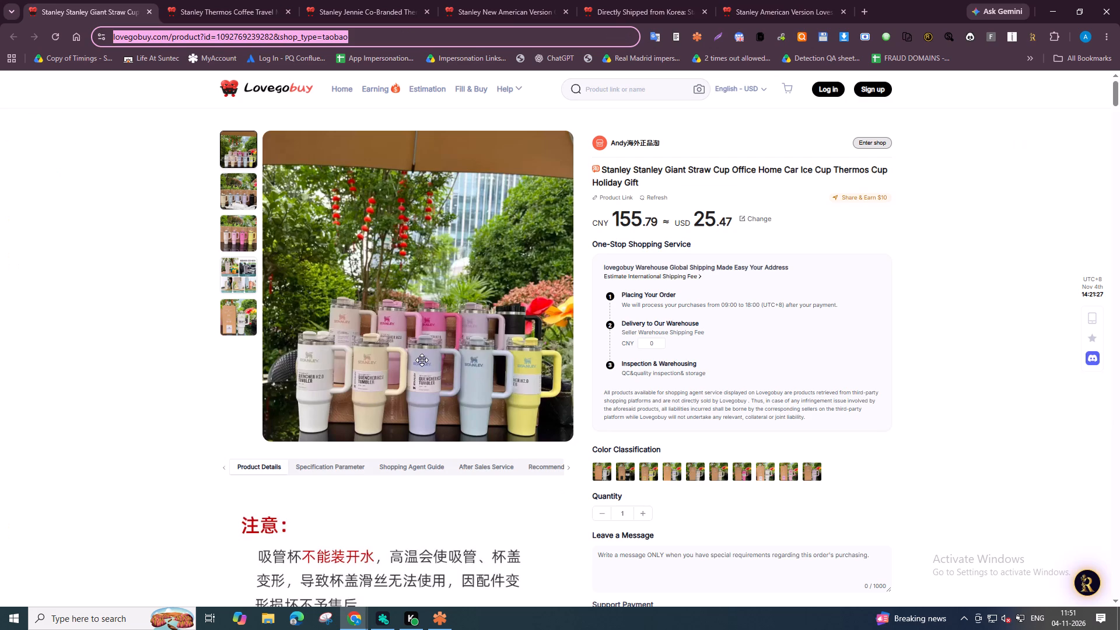
left_click(360, 38)
key("ctrl+c")
key("ctrl+c")
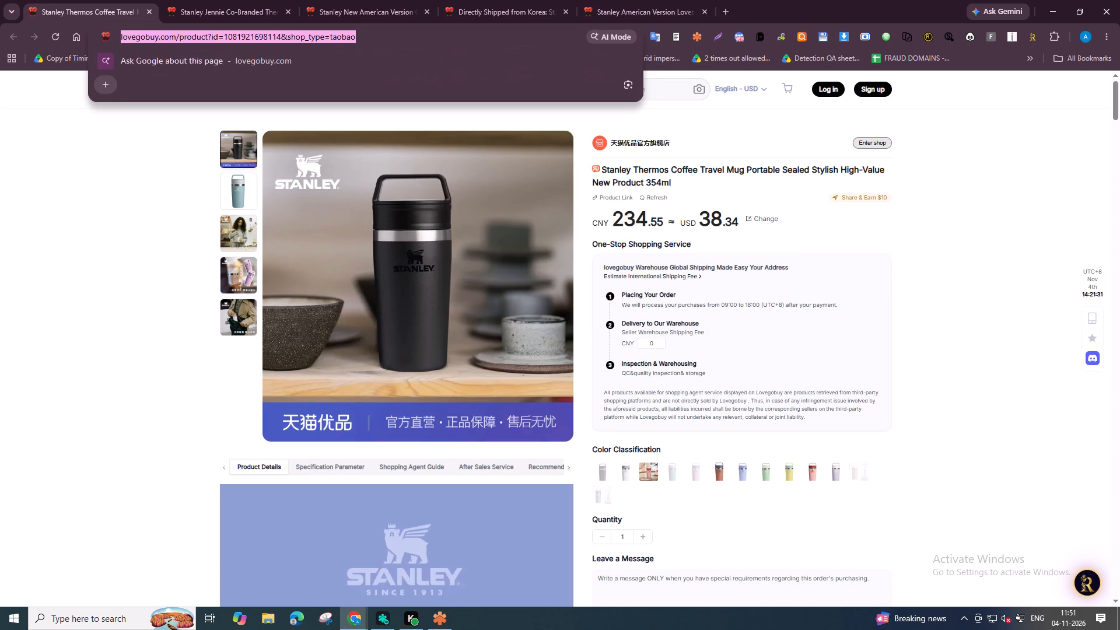
key("alt+Tab")
left_click(369, 559)
key("ctrl+v")
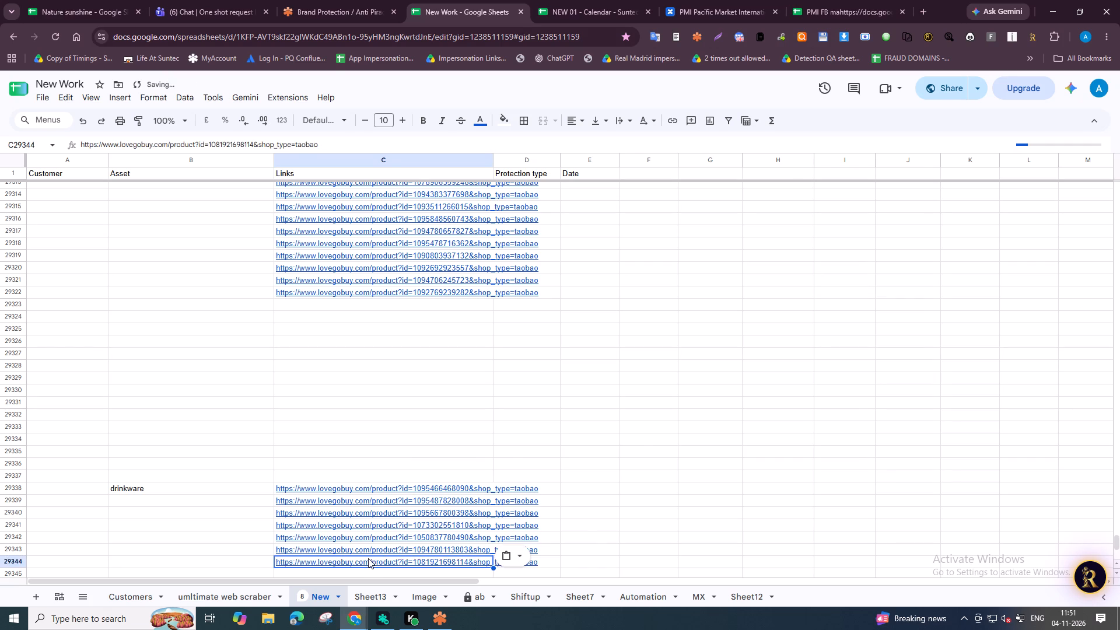
key("alt+Tab")
left_click(240, 324)
left_click(237, 271)
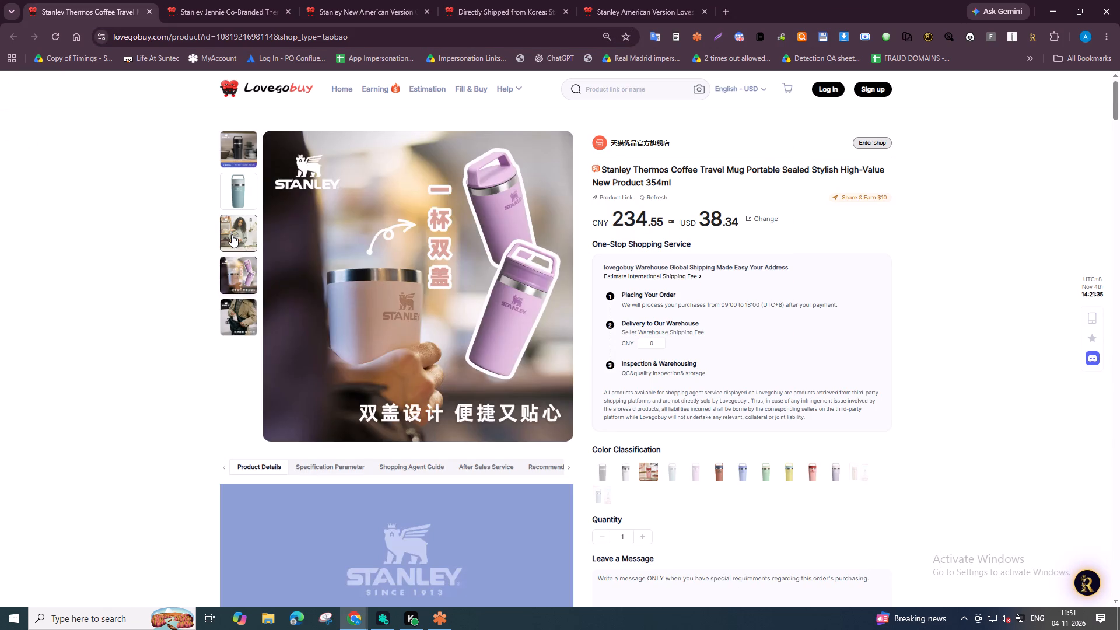
left_click(232, 235)
left_click(233, 199)
left_click(237, 148)
key("ctrl+w")
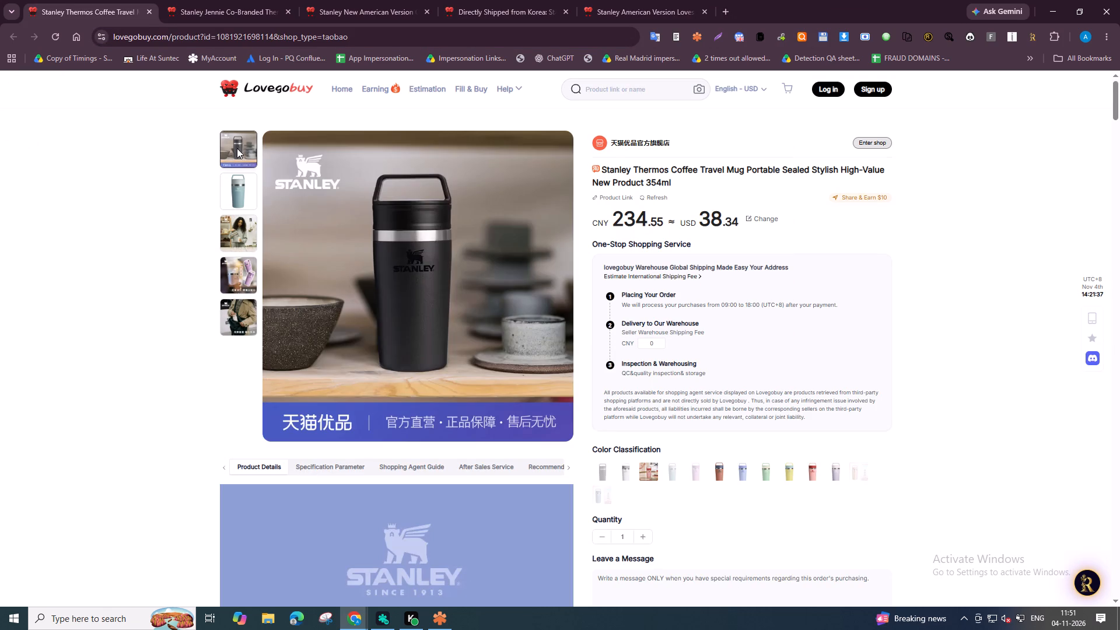
left_click(334, 45)
key("ctrl+c")
key("alt+Tab")
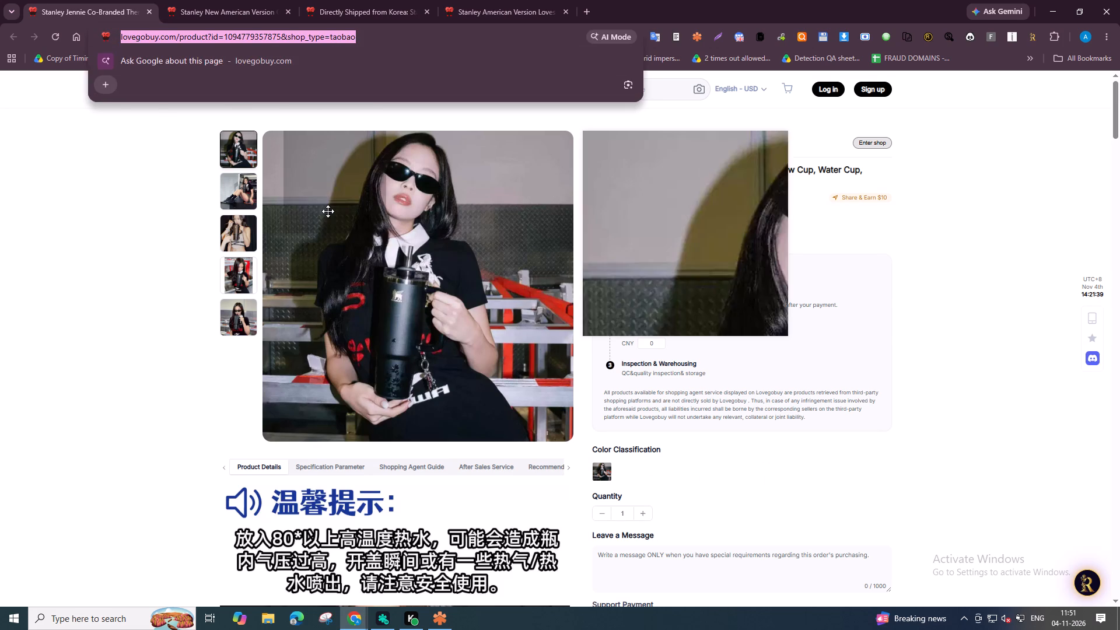
scroll(345, 340, "down", 2)
left_click(372, 470)
key("ctrl+v")
key("alt+Tab")
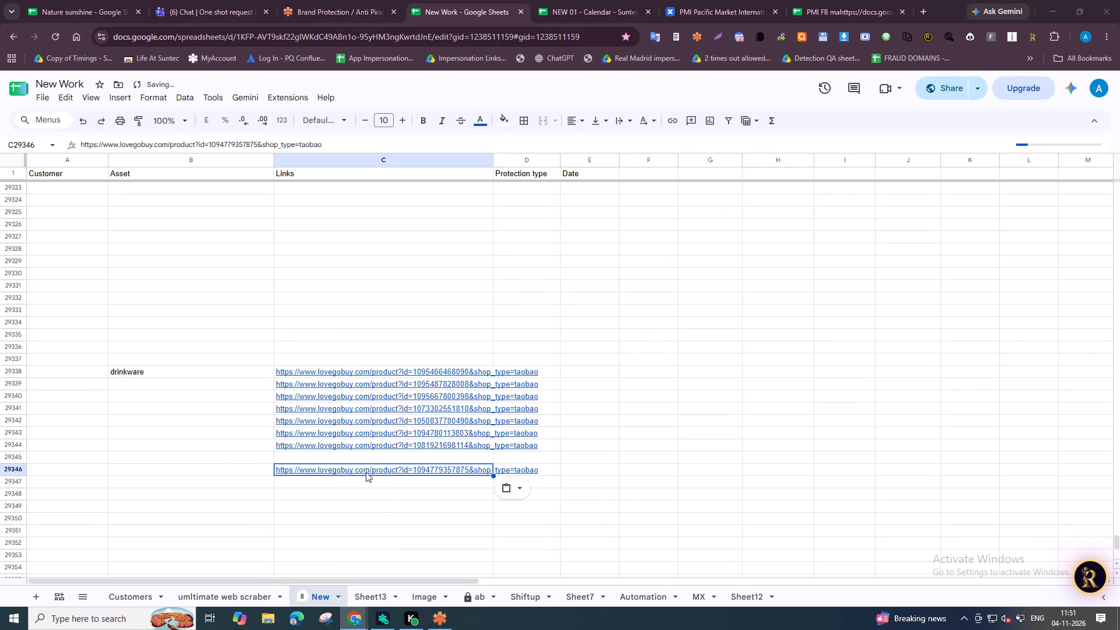
left_click(248, 328)
left_click(243, 285)
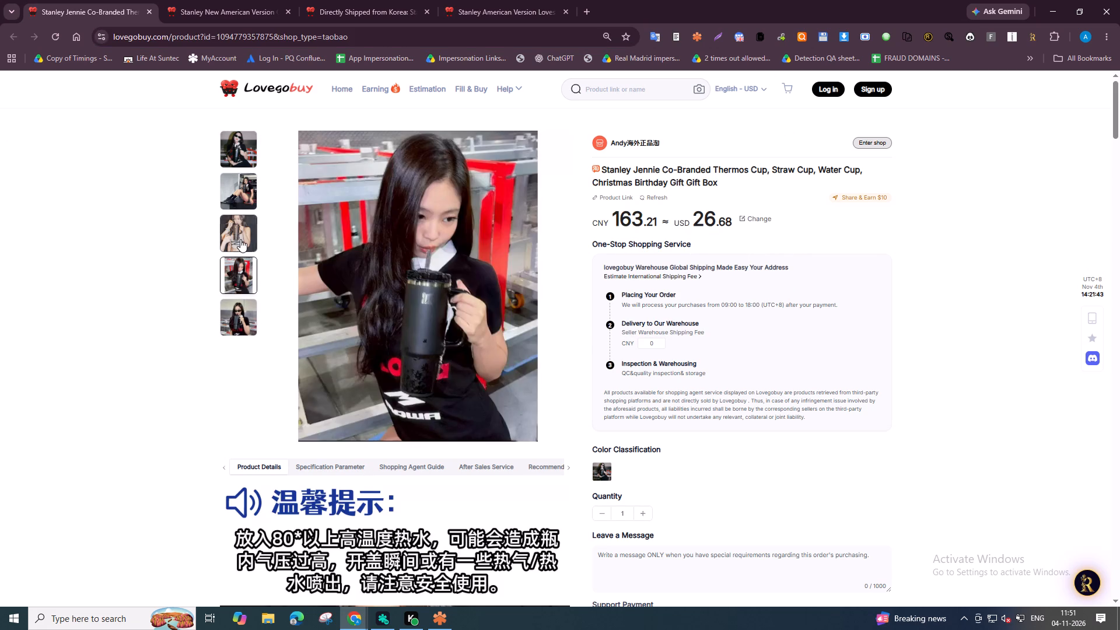
left_click(240, 239)
left_click(239, 212)
left_click(242, 186)
left_click(238, 146)
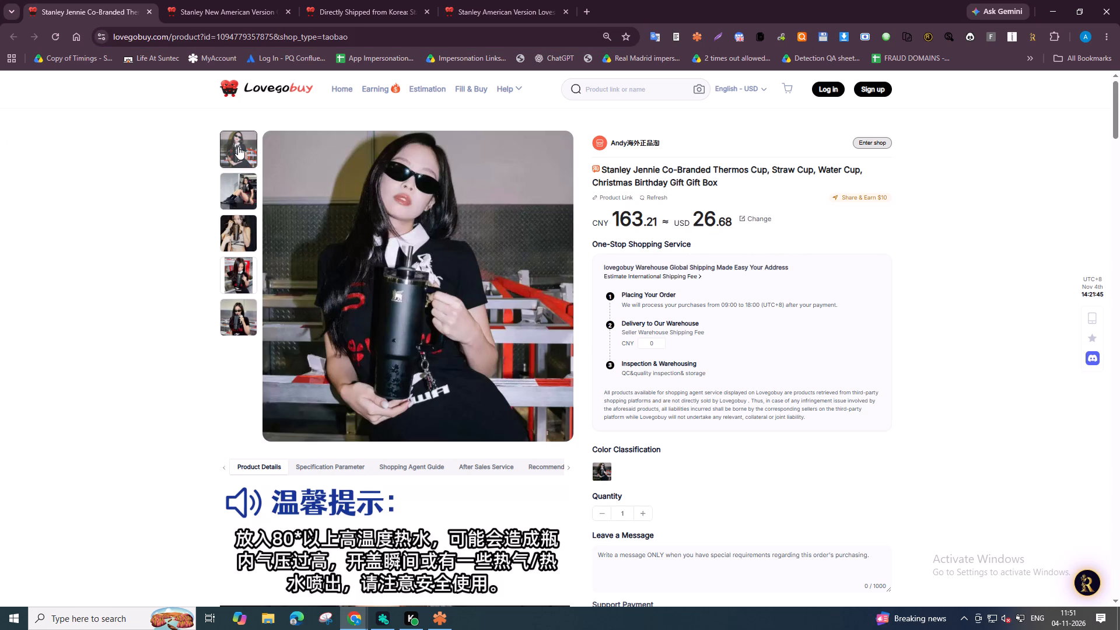
key("ctrl+w")
left_click(313, 37)
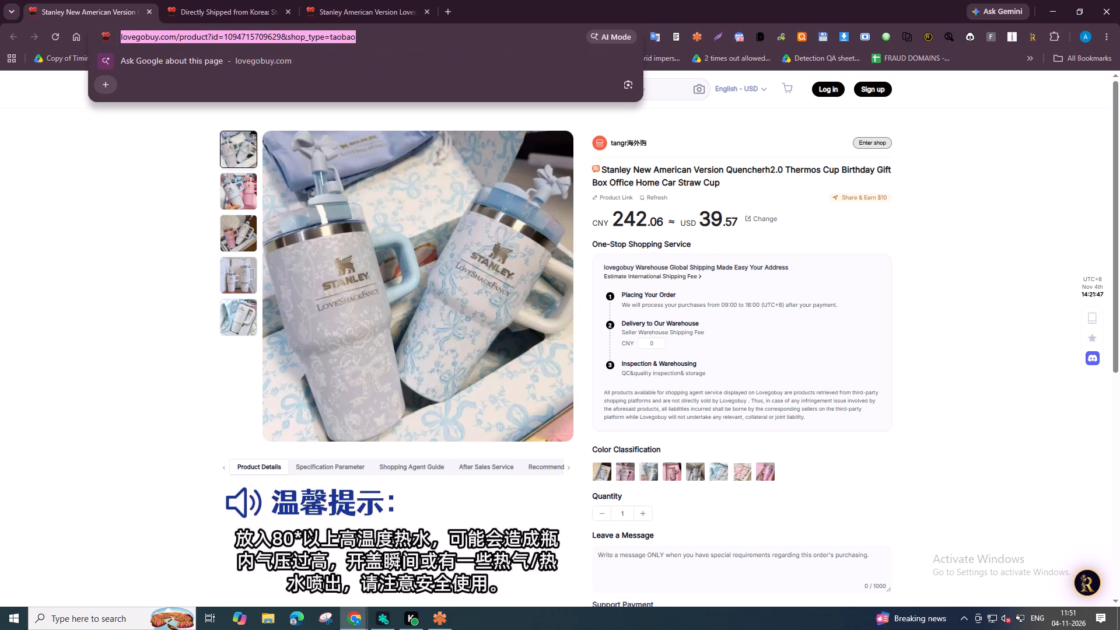
key("ctrl+c")
key("ctrl+c")
key("ctrl+c")
key("alt+Tab")
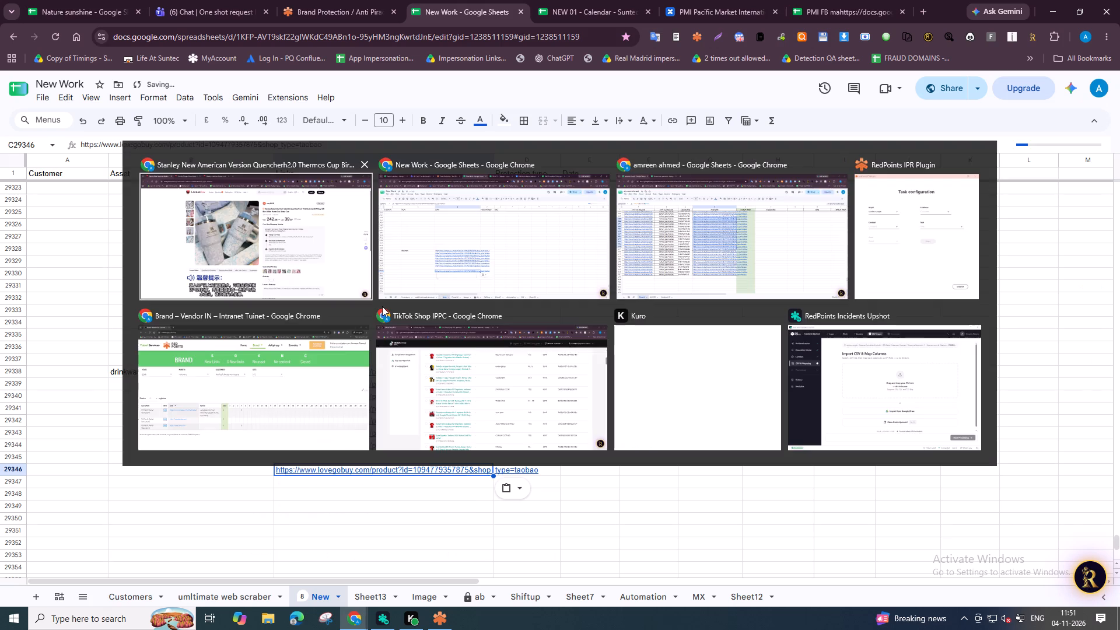
scroll(398, 286, "up", 3)
left_click(391, 361)
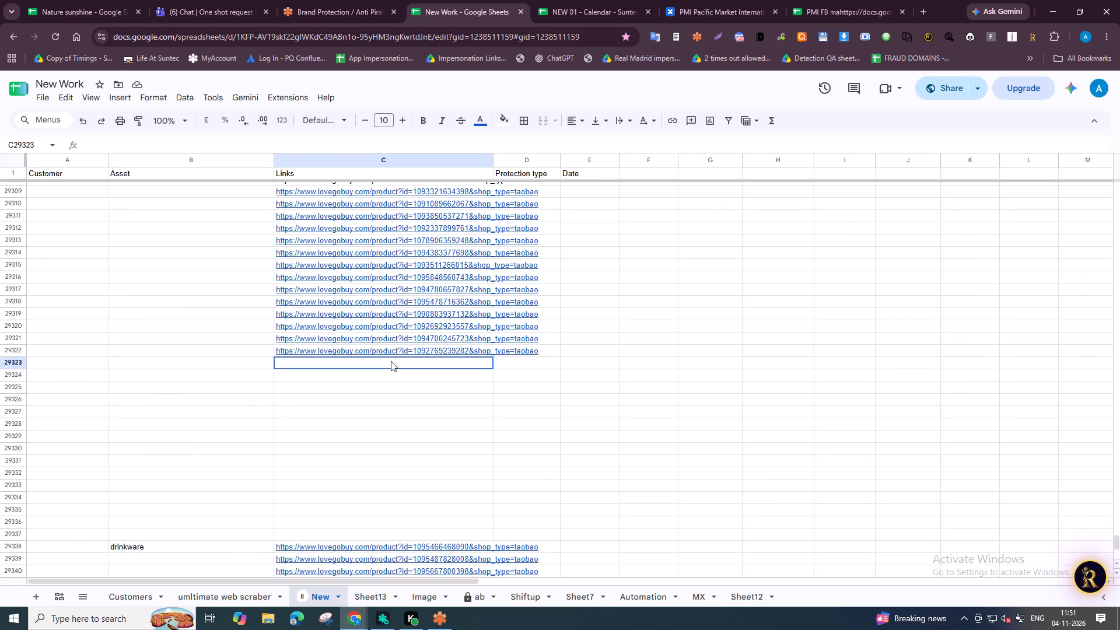
key("ctrl+v")
left_click(386, 405)
key("alt+Tab")
key("ctrl+w")
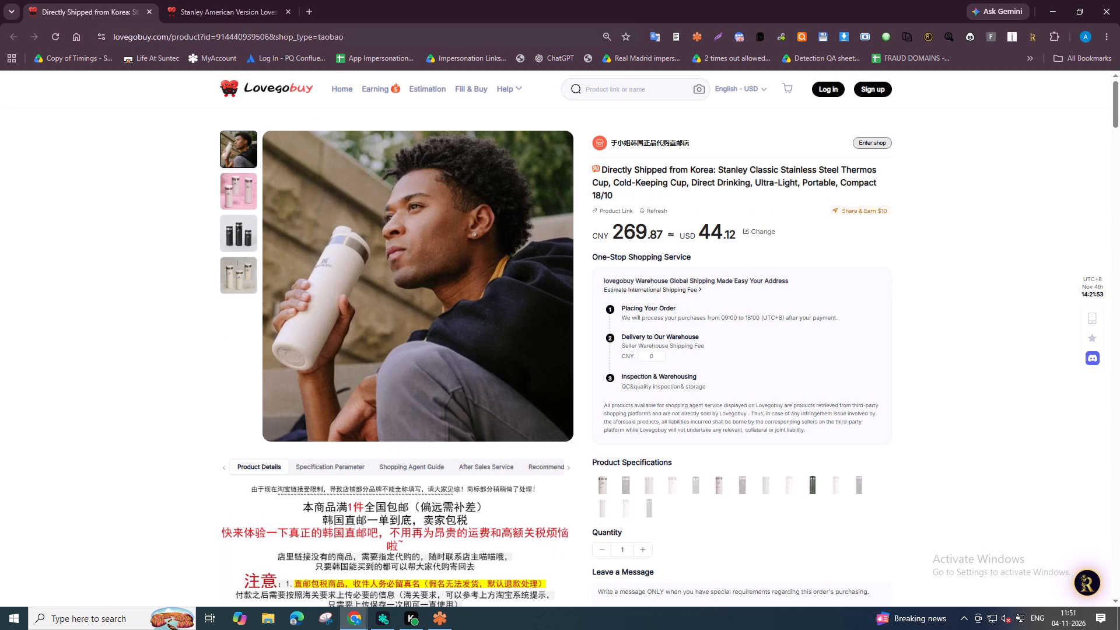
left_click(344, 38)
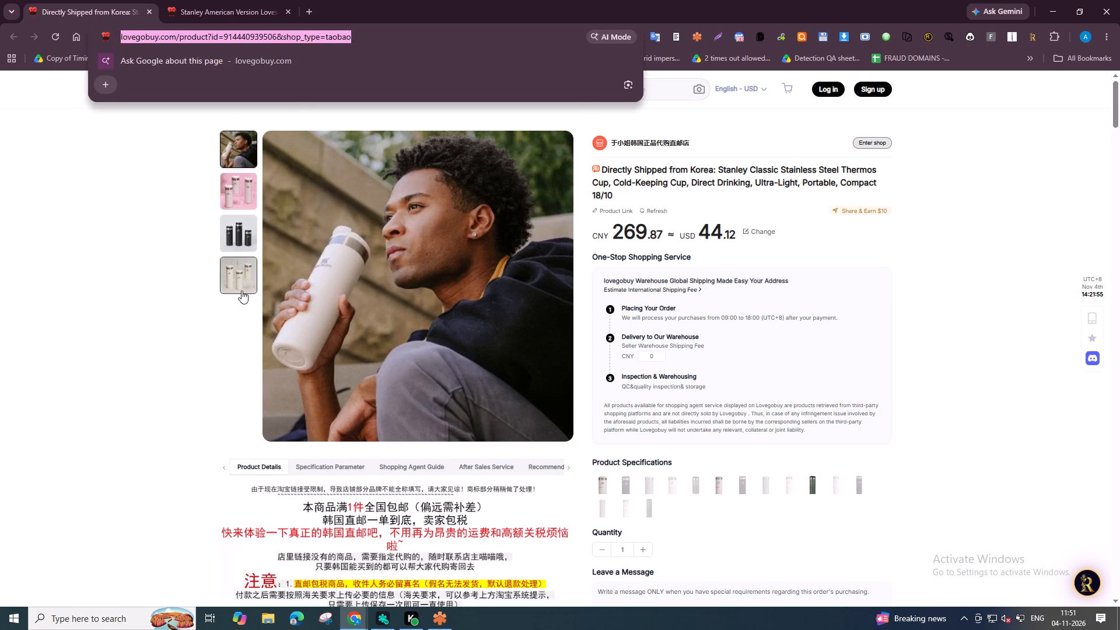
left_click(242, 290)
left_click(242, 239)
left_click(244, 196)
left_click(251, 153)
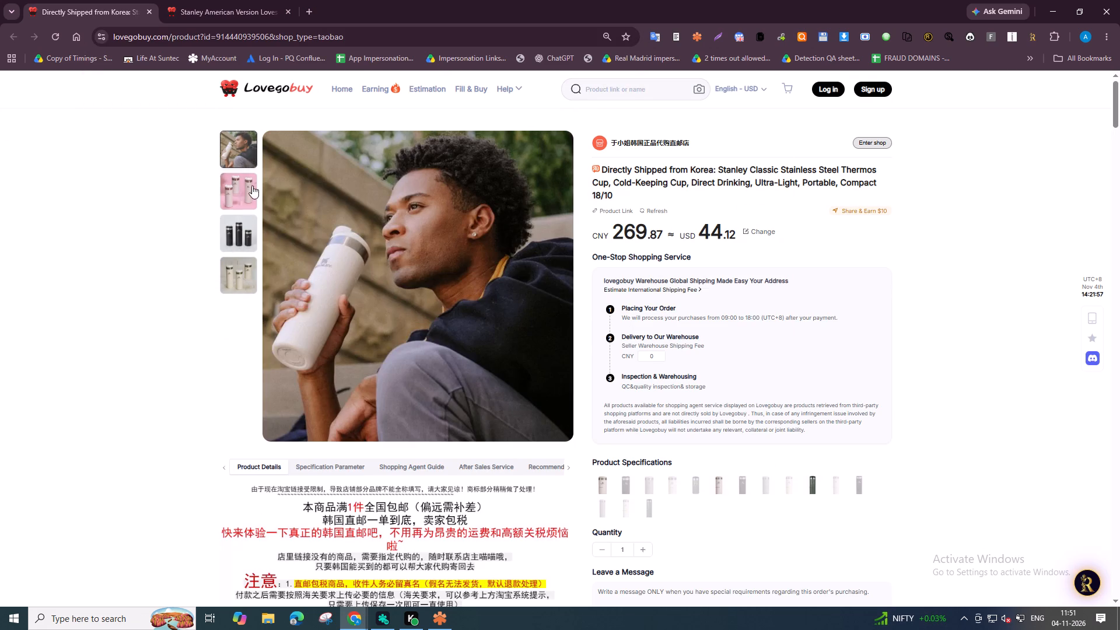
scroll(252, 185, "up", 3)
left_click(295, 33)
key("ctrl+c")
key("alt+Tab")
scroll(301, 323, "down", 2)
scroll(313, 353, "up", 1)
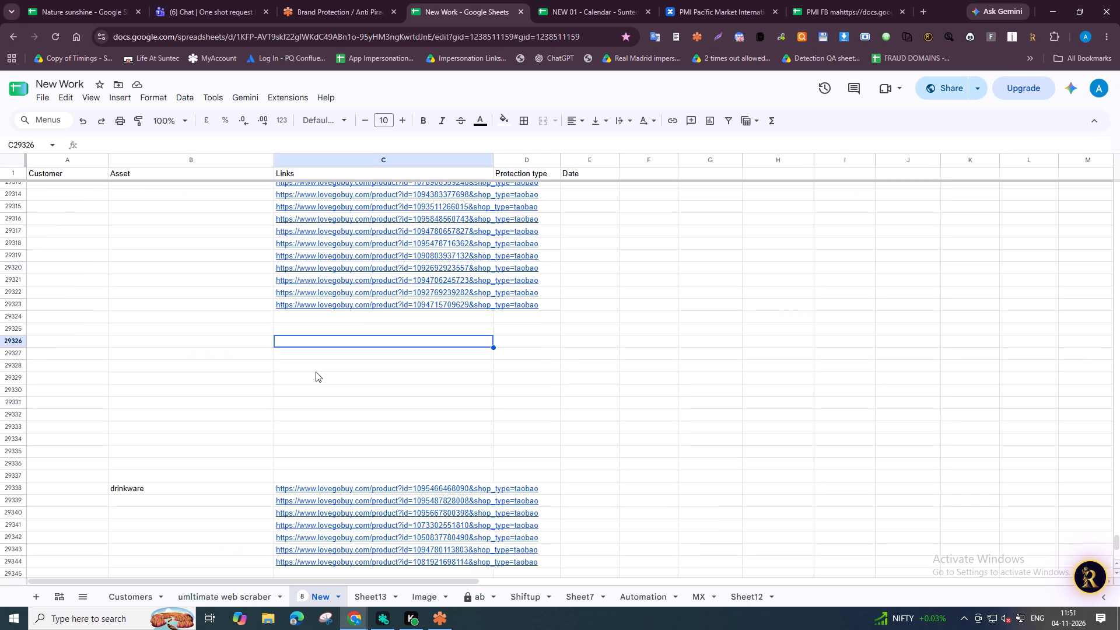
scroll(333, 492, "down", 2)
left_click(343, 460)
key("ctrl+v")
left_click(343, 492)
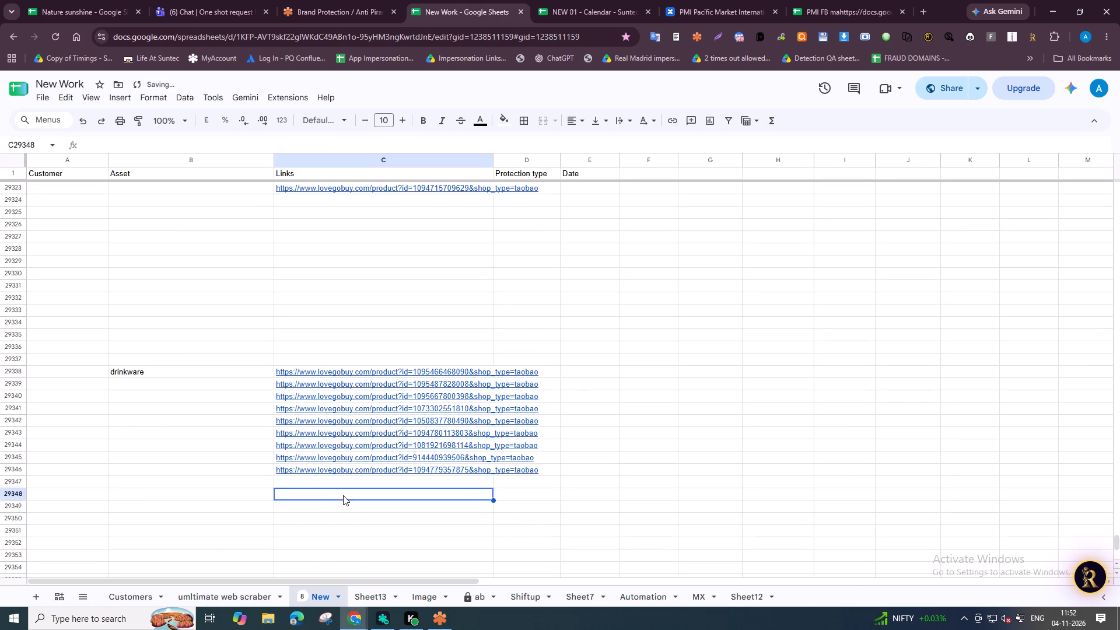
key("alt+Tab")
key("ctrl+w")
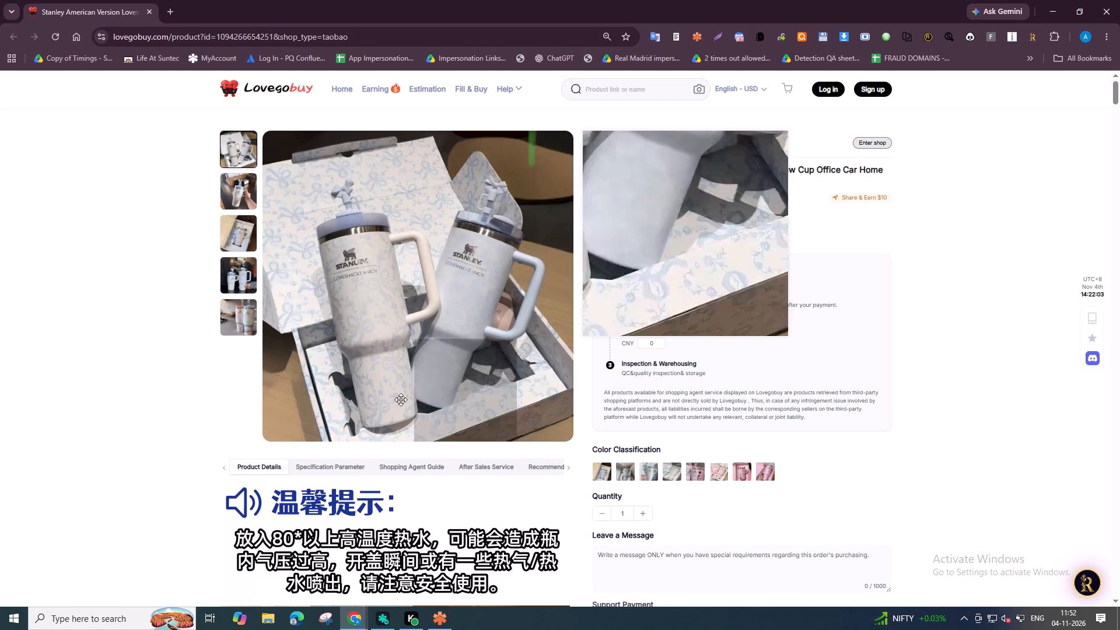
left_click(230, 320)
left_click(310, 44)
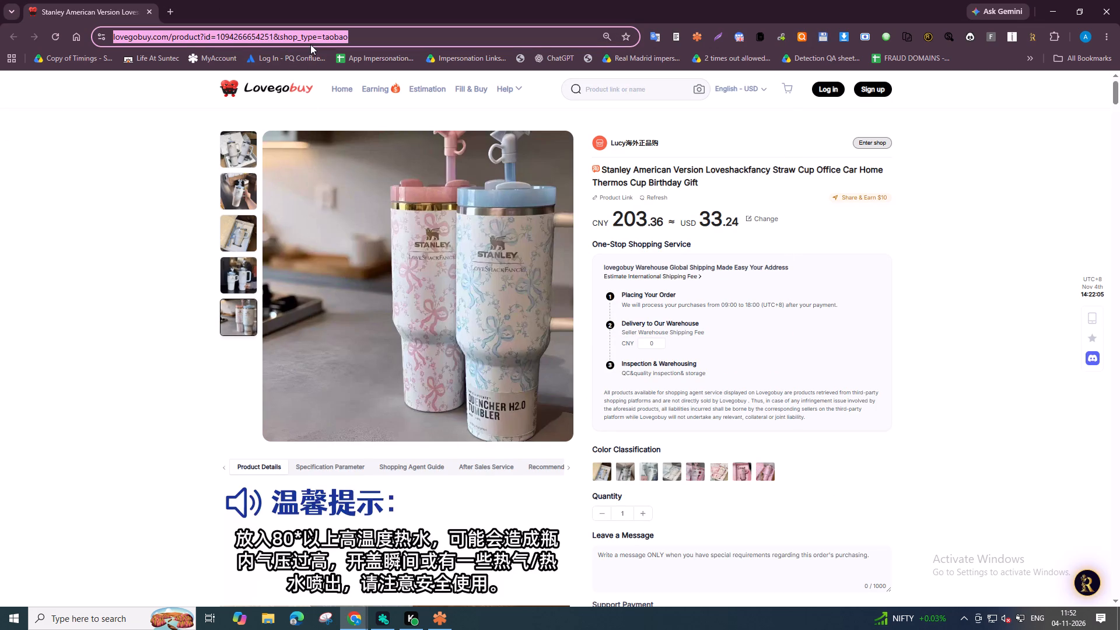
key("ctrl+c")
key("alt+Tab")
left_click(372, 203)
key("ctrl+v")
left_click(379, 245)
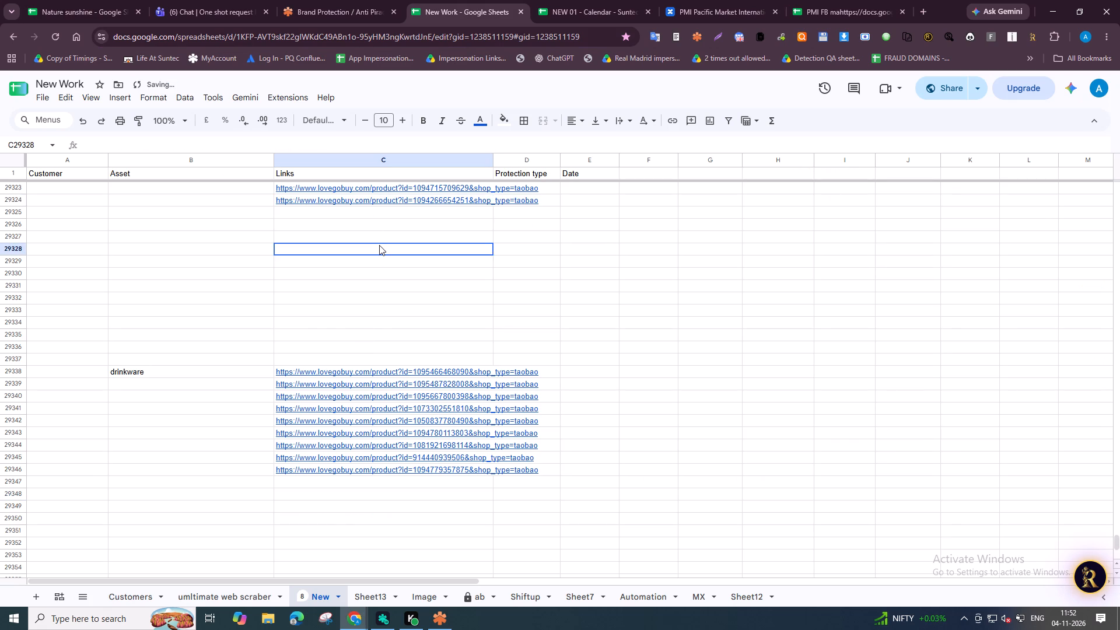
key("alt+Tab")
key("ctrl+w")
key("alt+Tab")
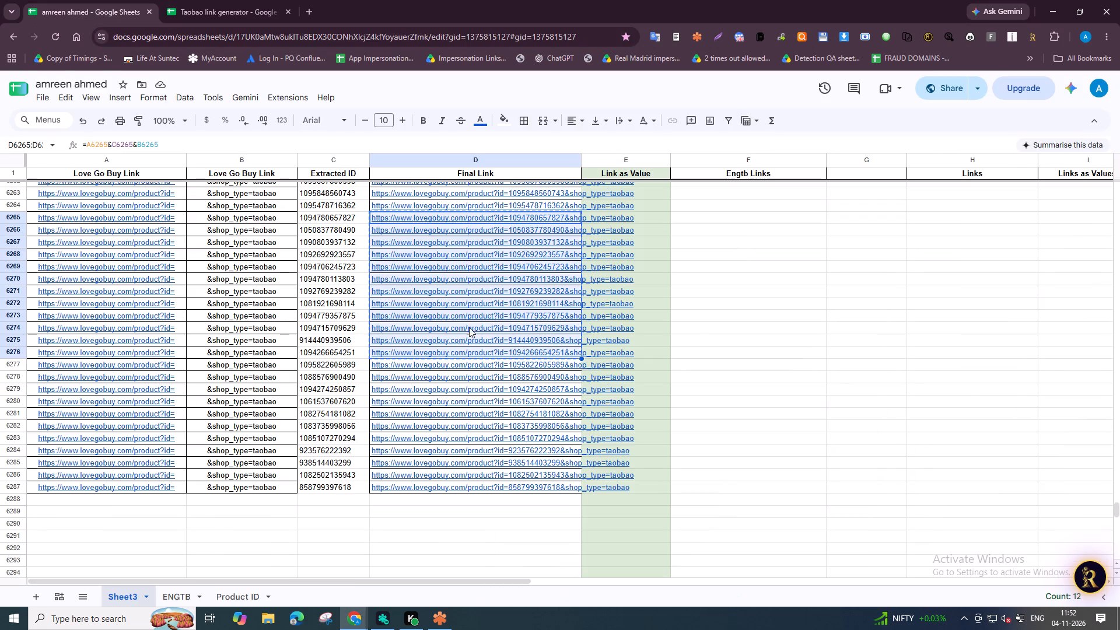
left_click(449, 367)
key("ctrl+shift+Down")
key("ctrl+c")
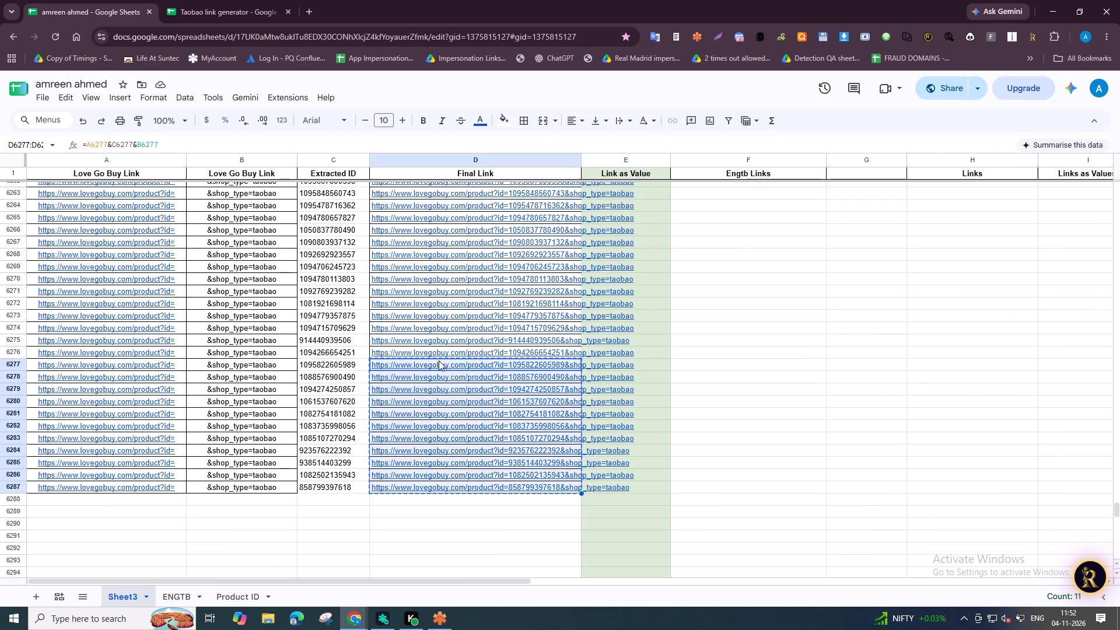
key("ctrl+c")
key("ctrl+n")
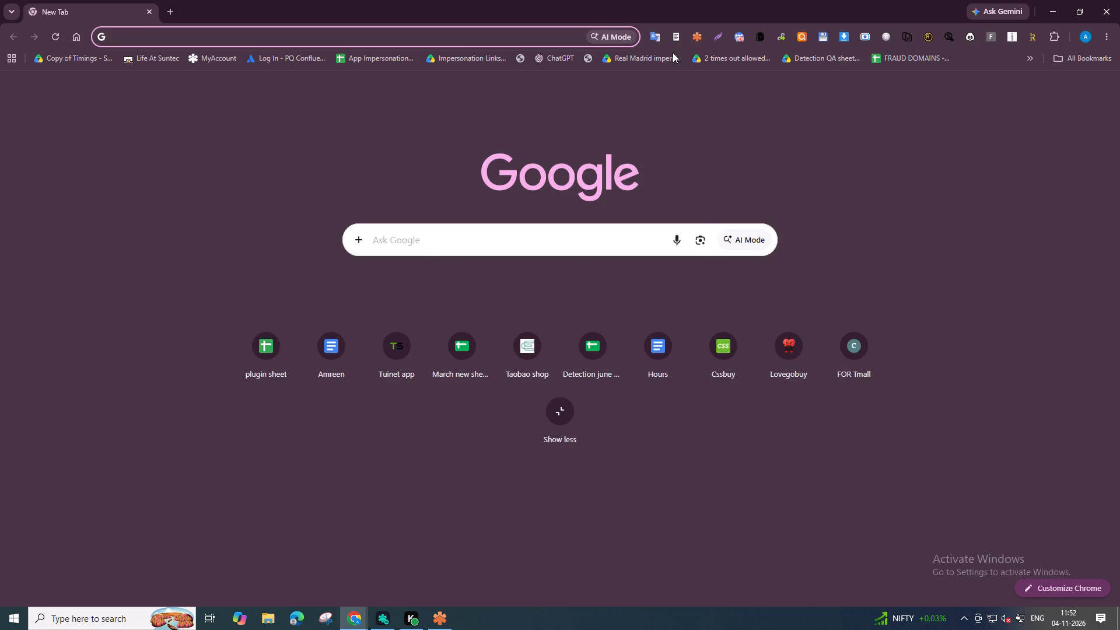
left_click(675, 36)
key("Delete")
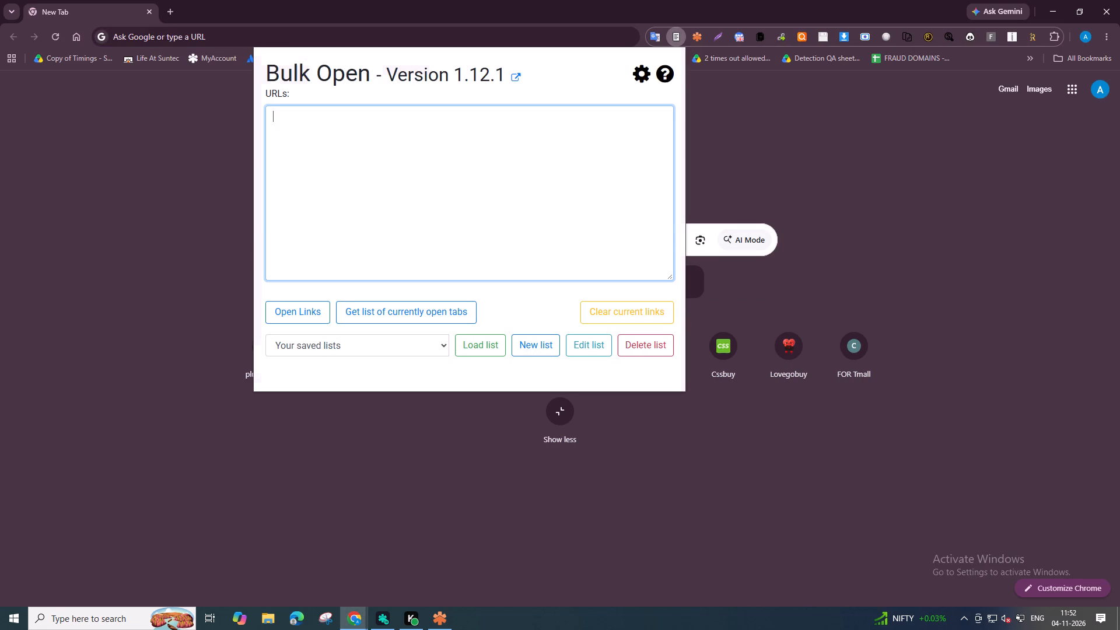
key("ctrl+v")
left_click(315, 304)
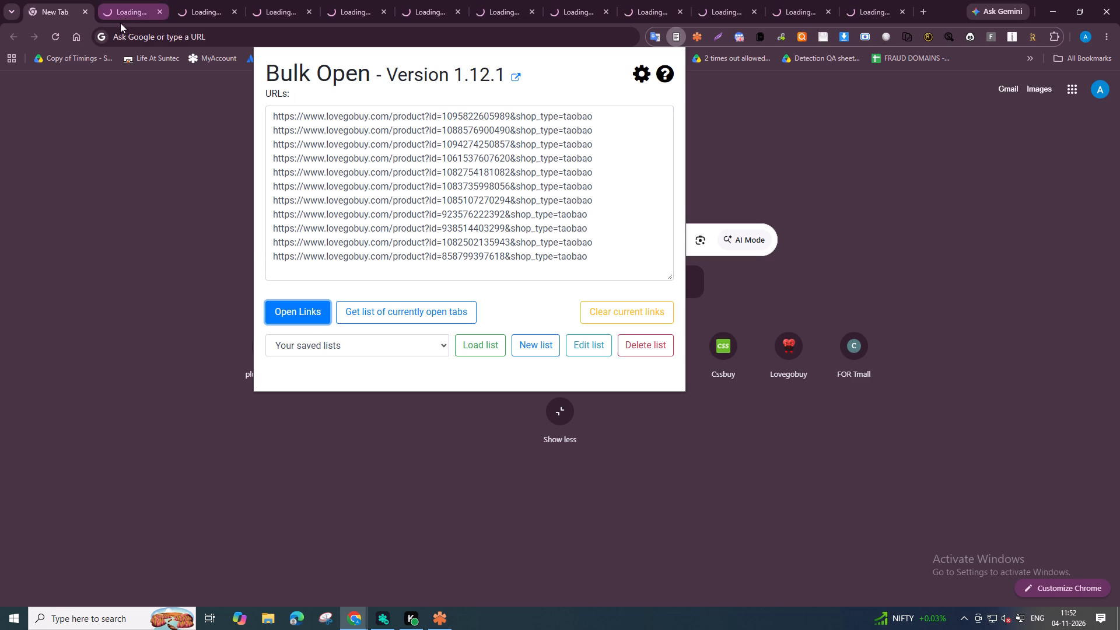
left_click(87, 9)
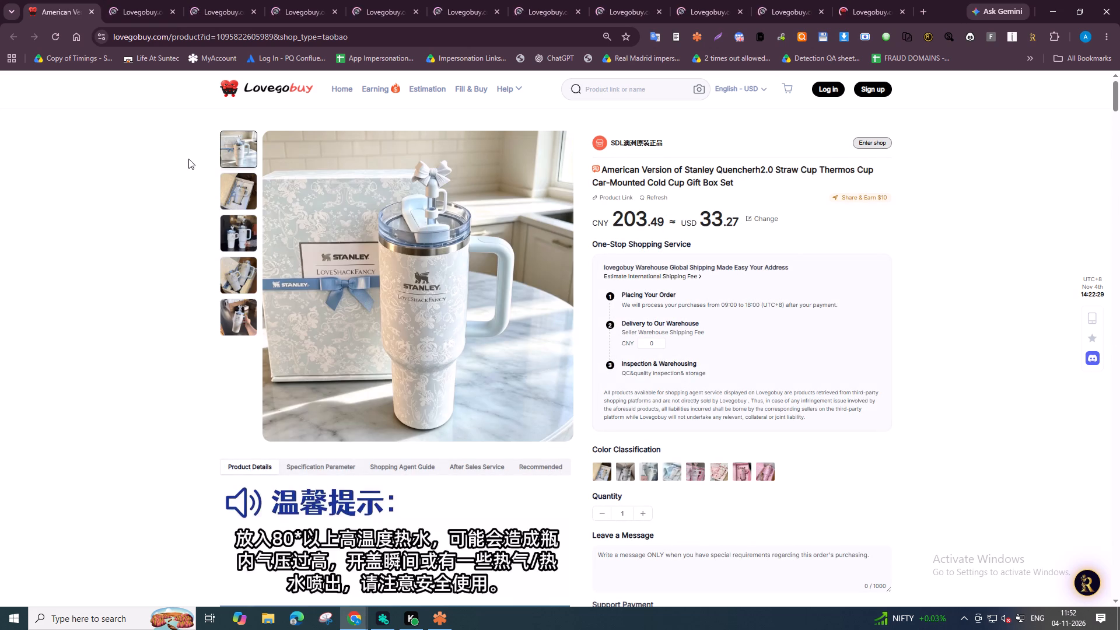
left_click(424, 34)
key("ctrl+c")
key("ctrl+c")
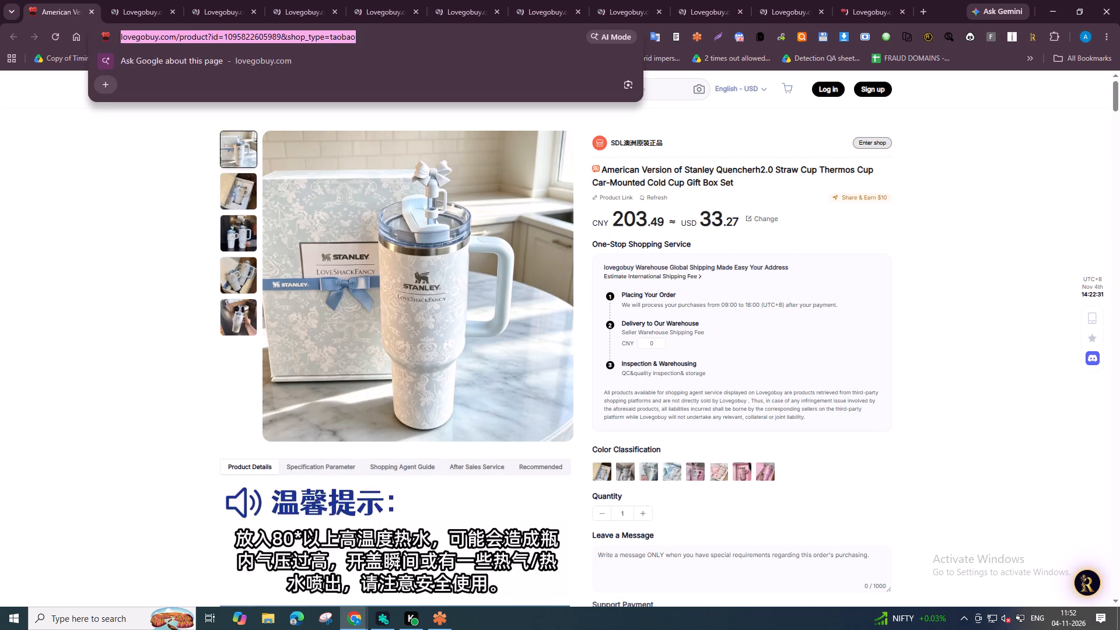
key("ctrl+c")
key("alt+Tab")
key("alt+Tab")
key("alt+Tab")
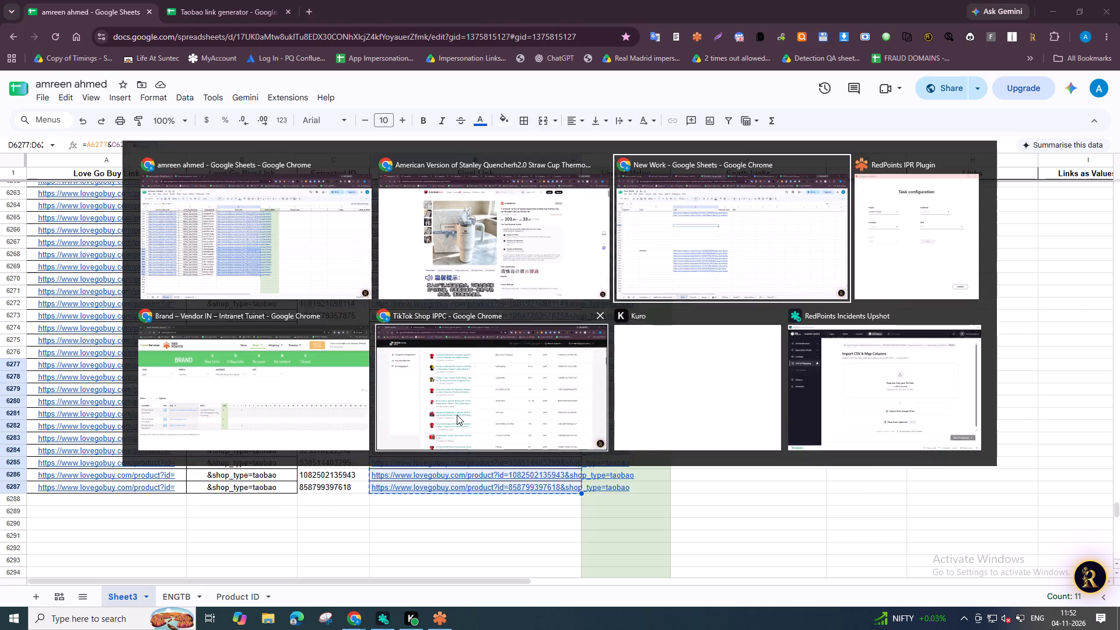
left_click(466, 212)
key("ctrl+v")
left_click(468, 246)
key("alt+Tab")
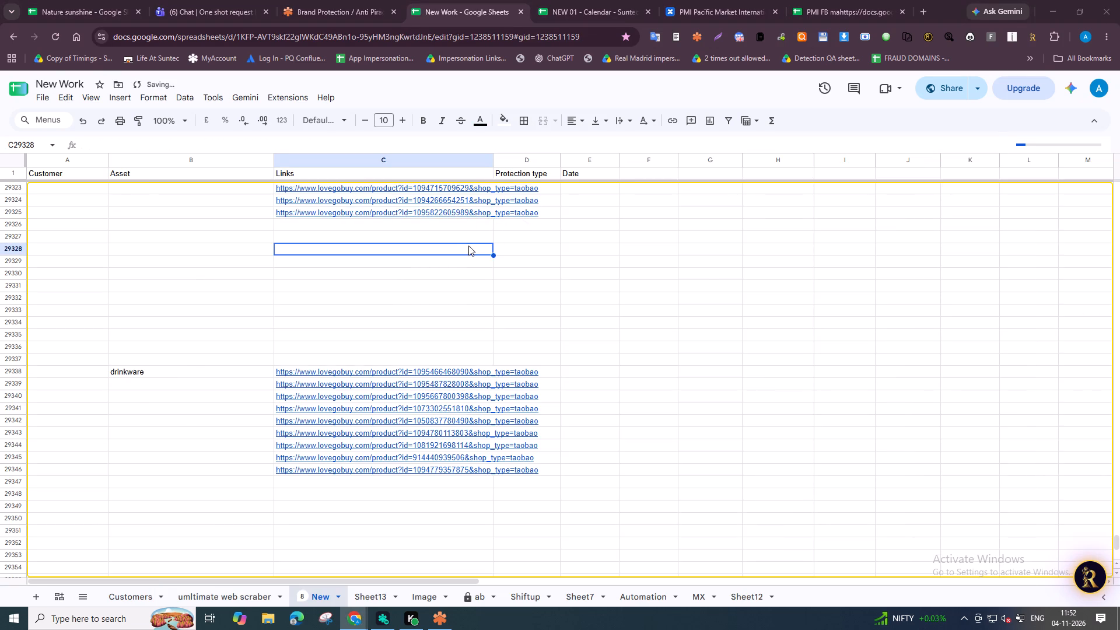
key("alt+Tab")
key("ctrl+w")
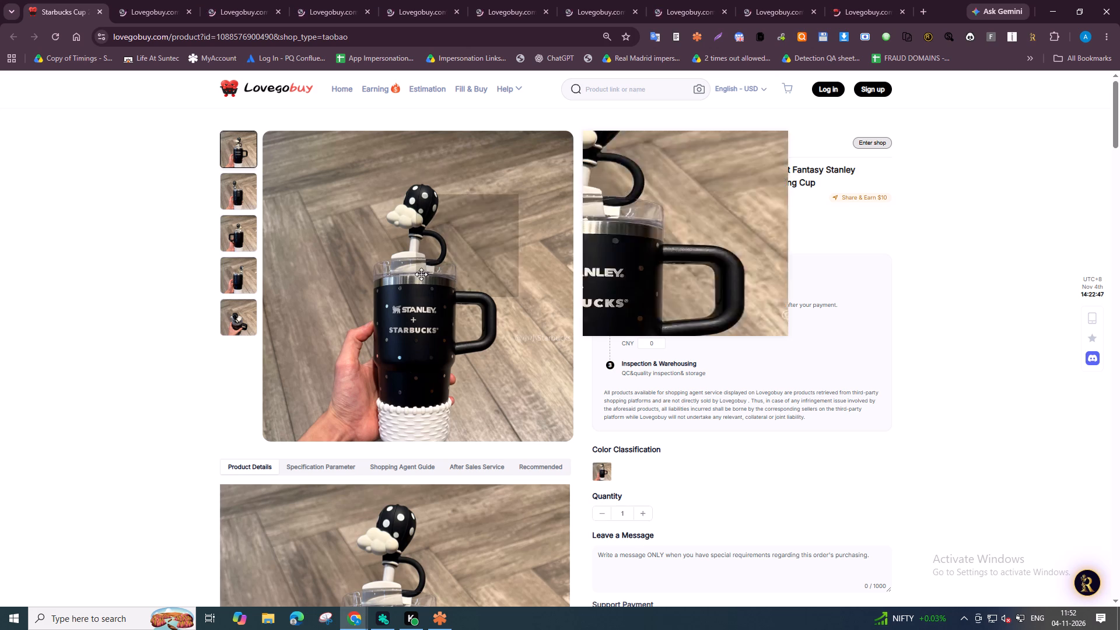
left_click(247, 322)
left_click(245, 282)
left_click(253, 238)
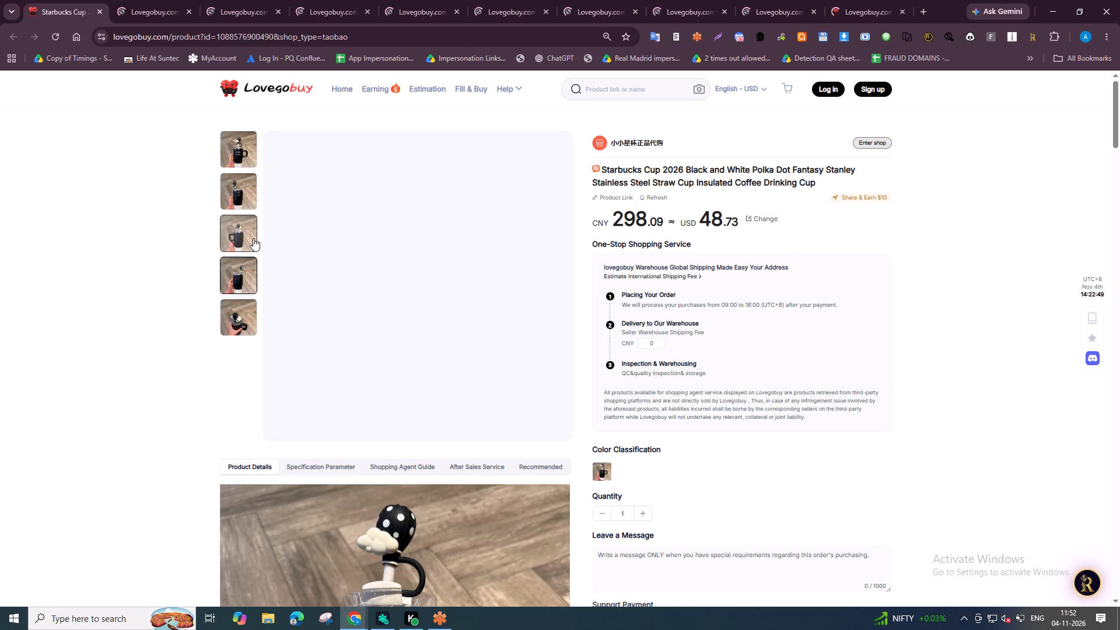
left_click(251, 185)
left_click(250, 173)
left_click(251, 141)
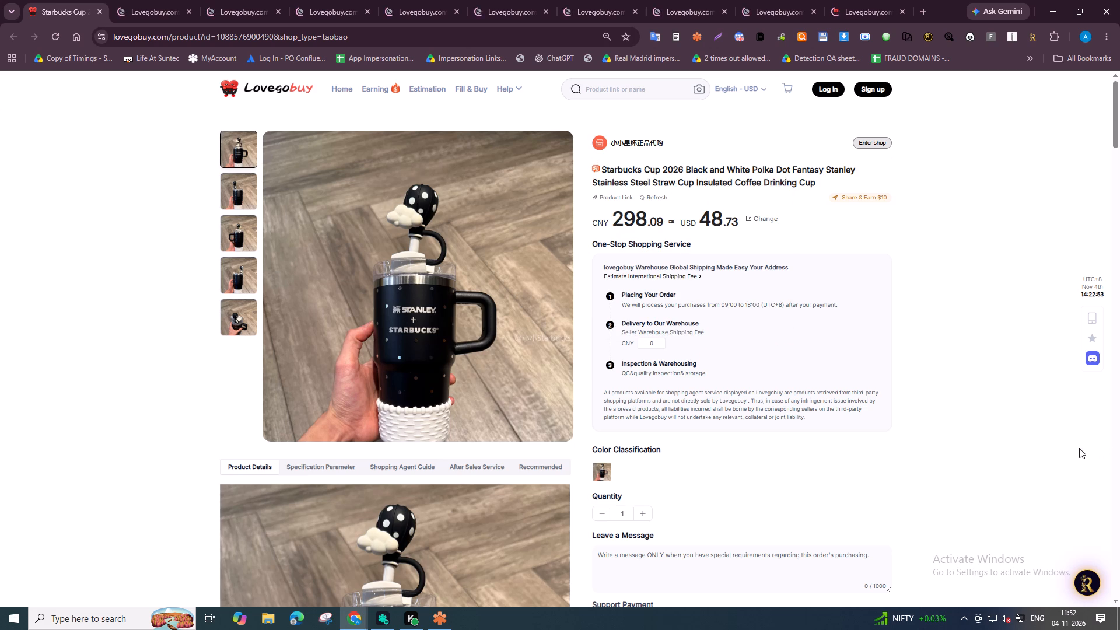
key("ctrl+w")
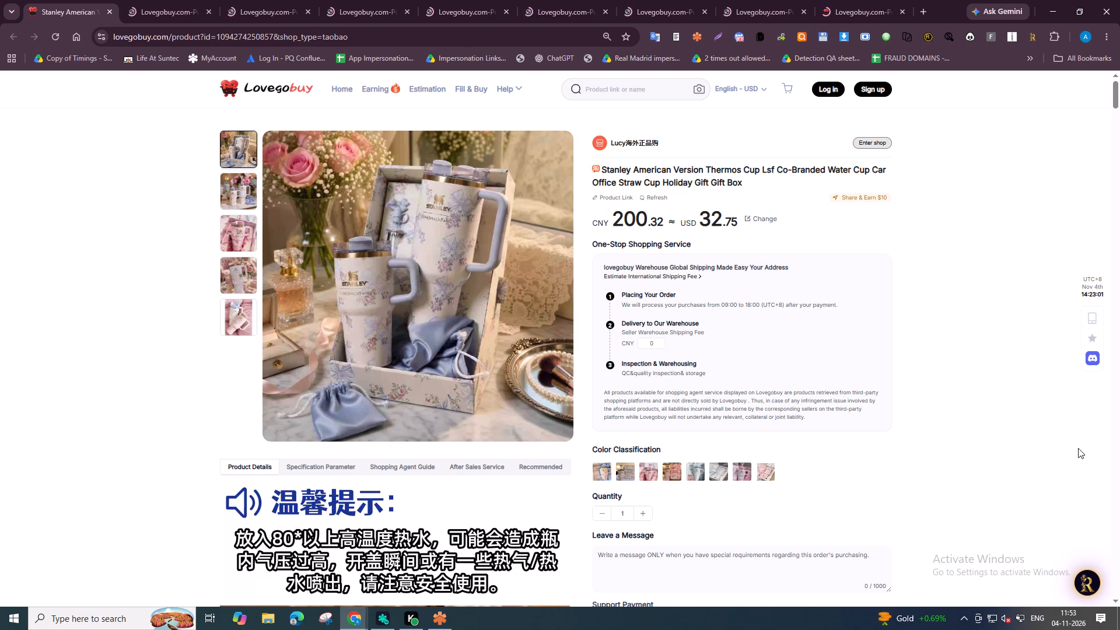
left_click(219, 316)
left_click(235, 278)
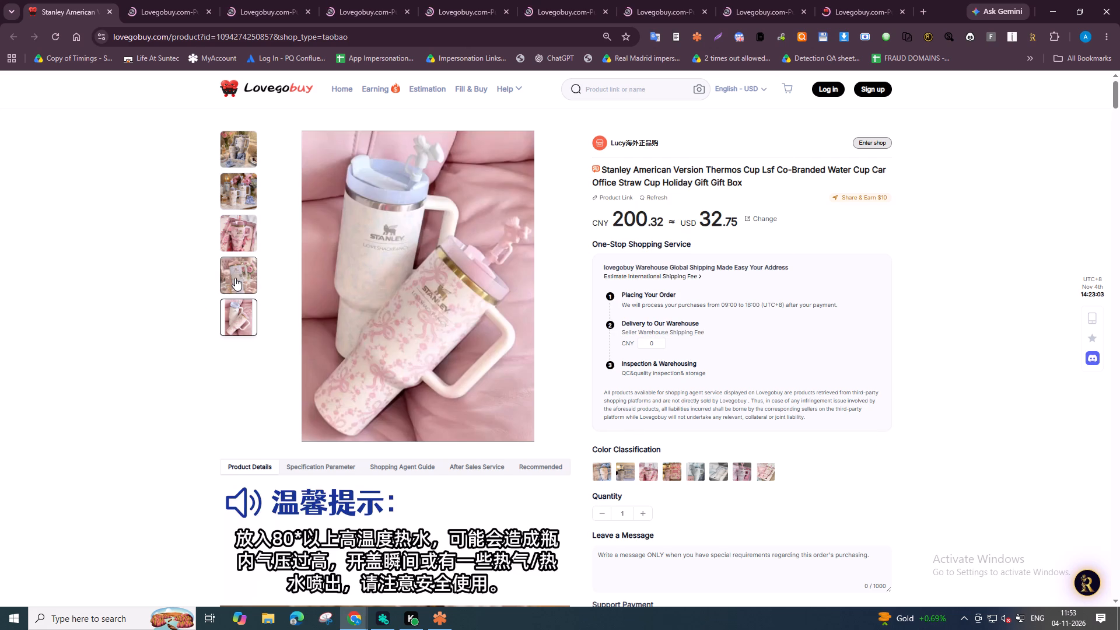
left_click(308, 22)
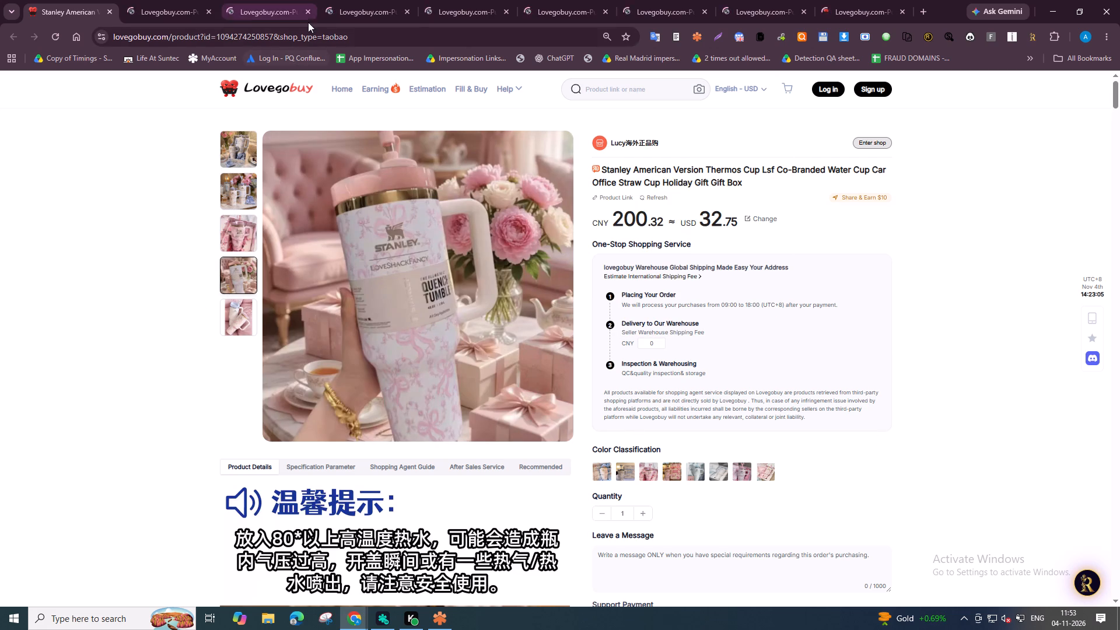
left_click(79, 0)
left_click(221, 32)
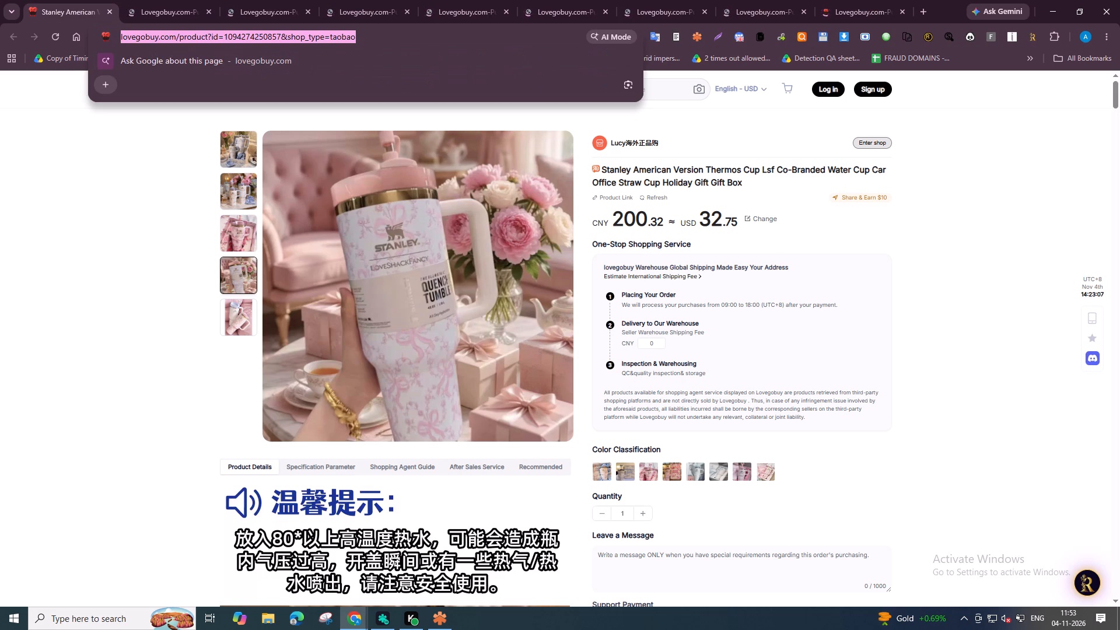
key("ctrl+c")
key("alt+Tab")
left_click(386, 228)
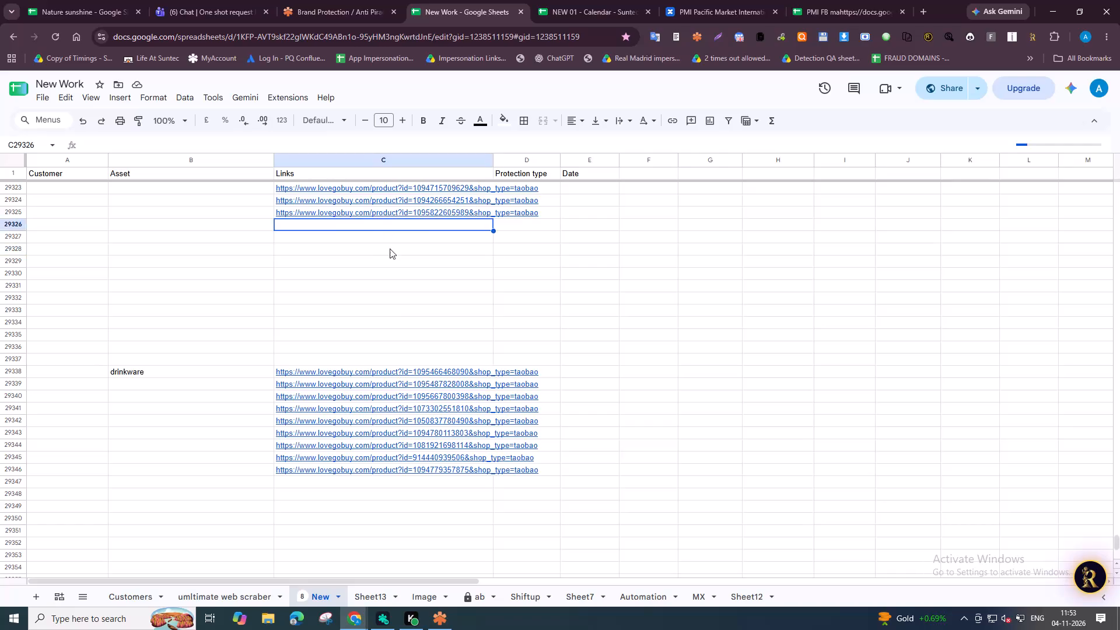
key("ctrl+v")
left_click(394, 297)
key("alt+Tab")
key("ctrl+w")
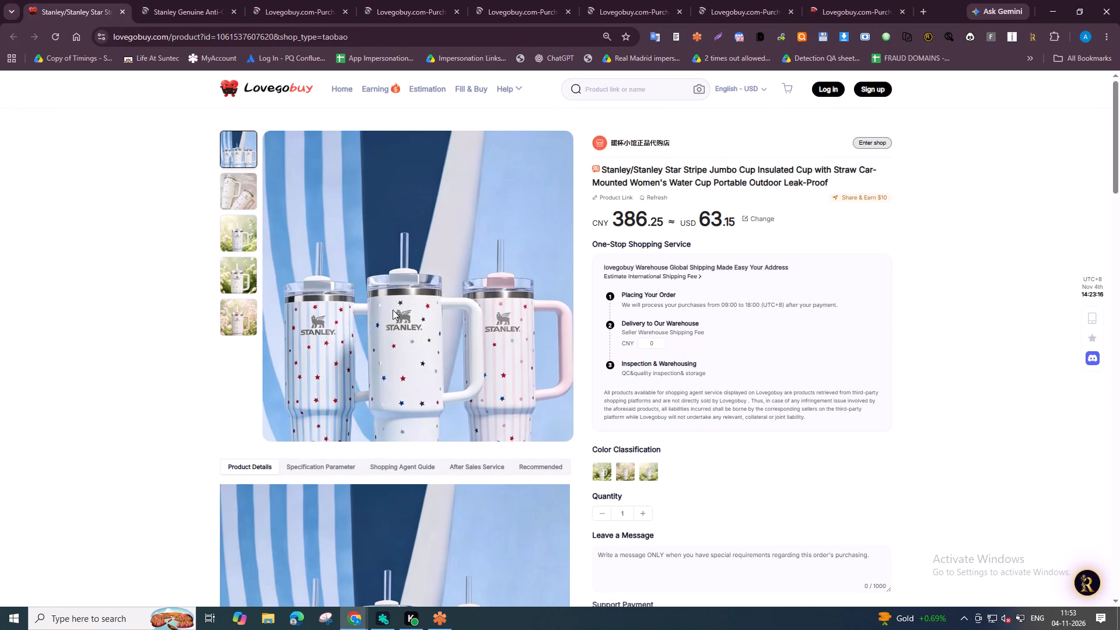
left_click(222, 201)
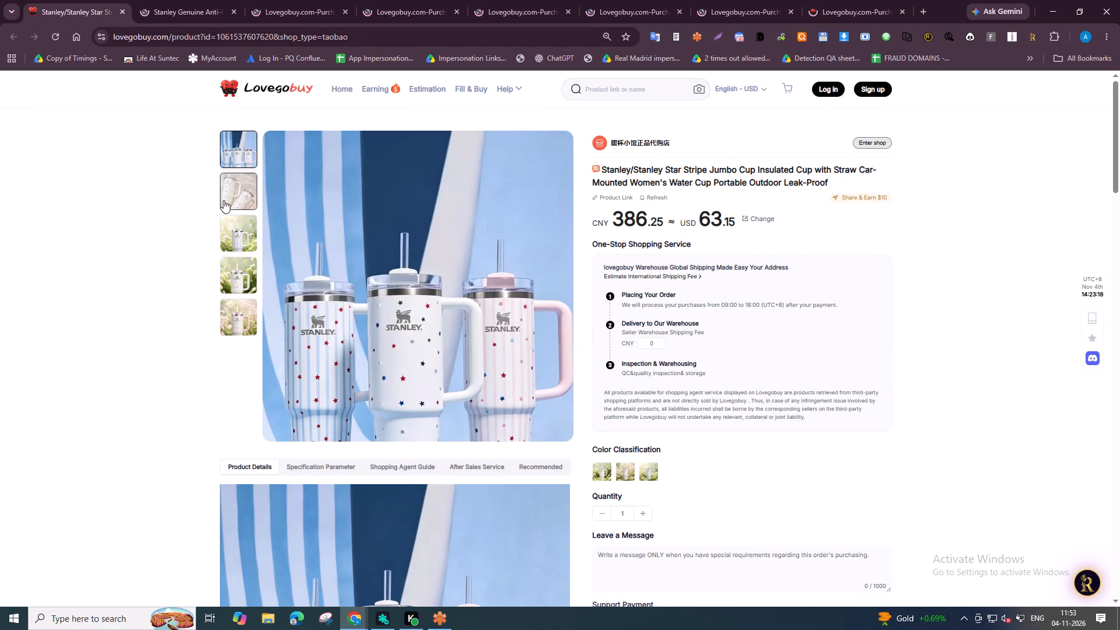
left_click(239, 233)
left_click(246, 289)
left_click(246, 328)
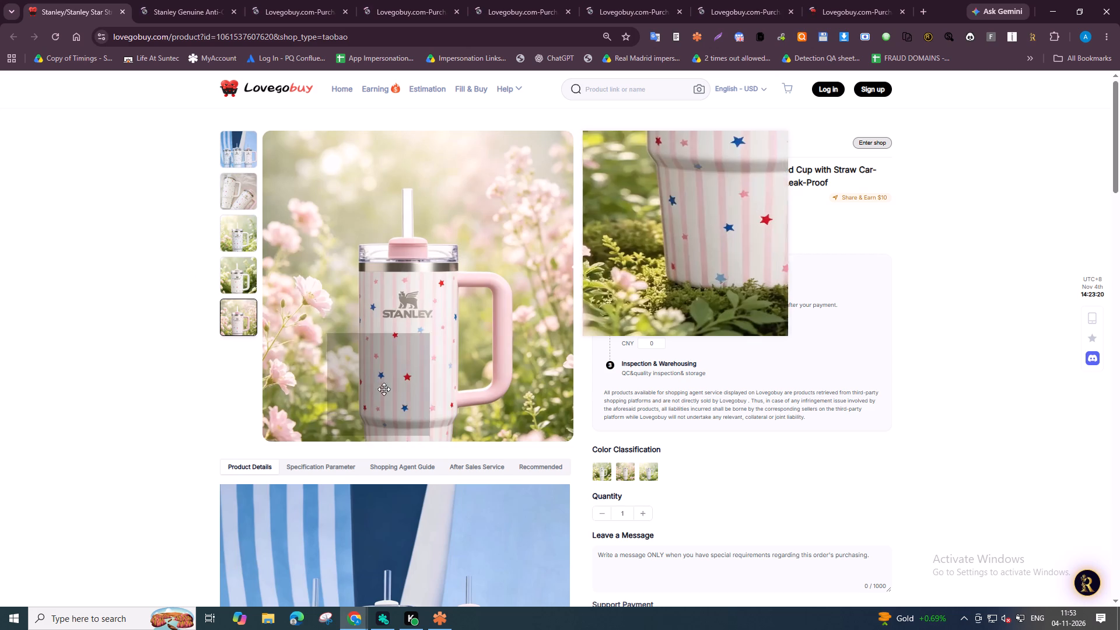
left_click(246, 256)
left_click(247, 277)
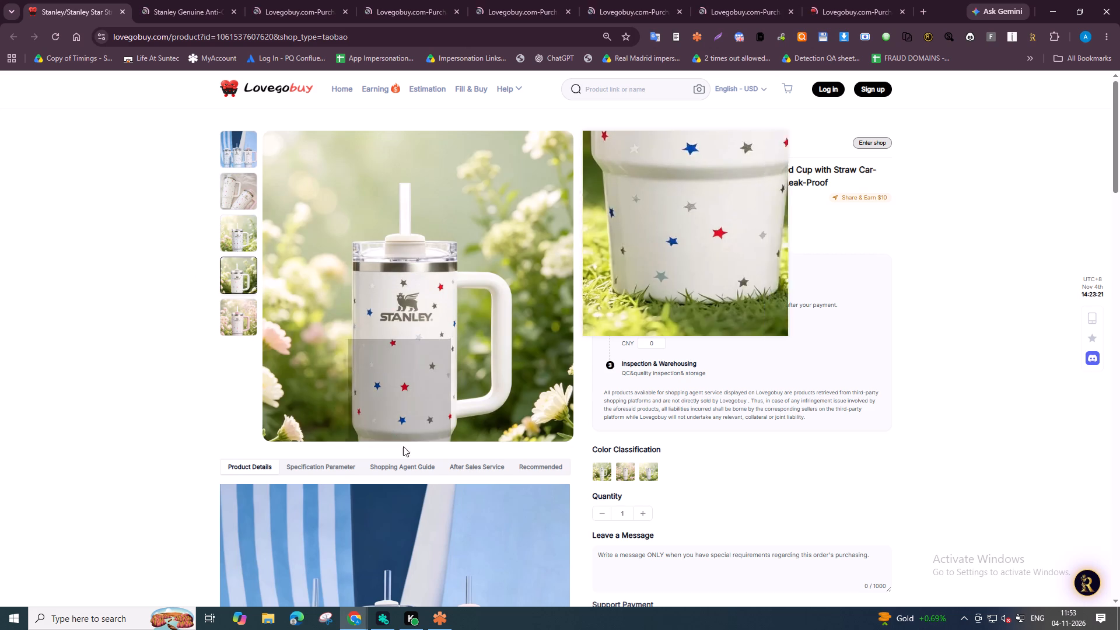
left_click(244, 244)
left_click(246, 195)
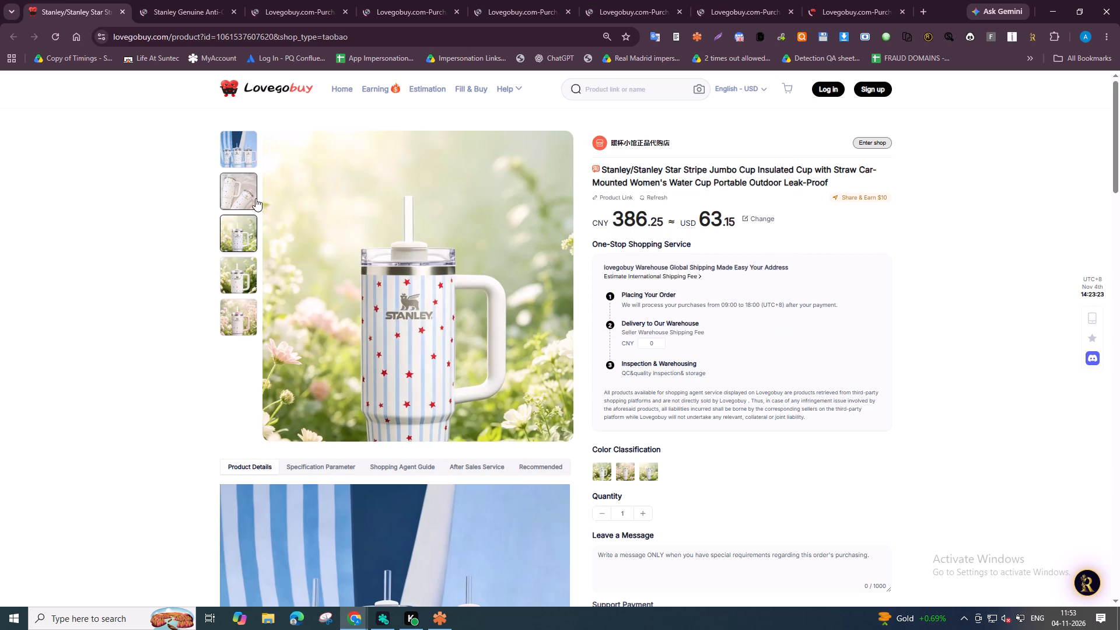
left_click(232, 154)
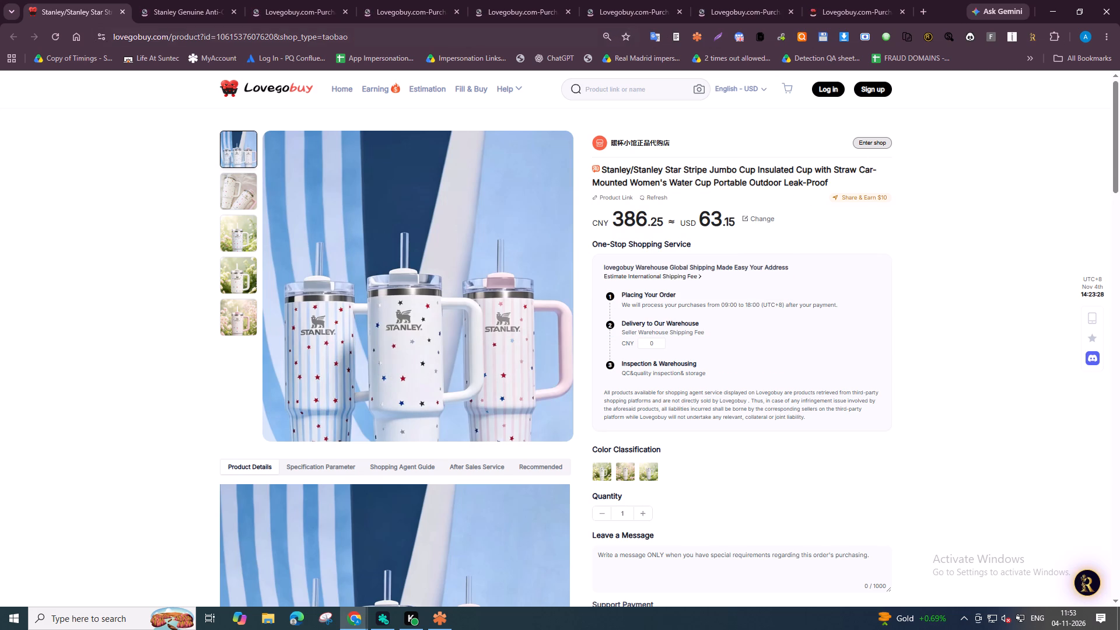
left_click(523, 40)
key("ctrl+c")
key("ctrl+c")
key("alt+Tab")
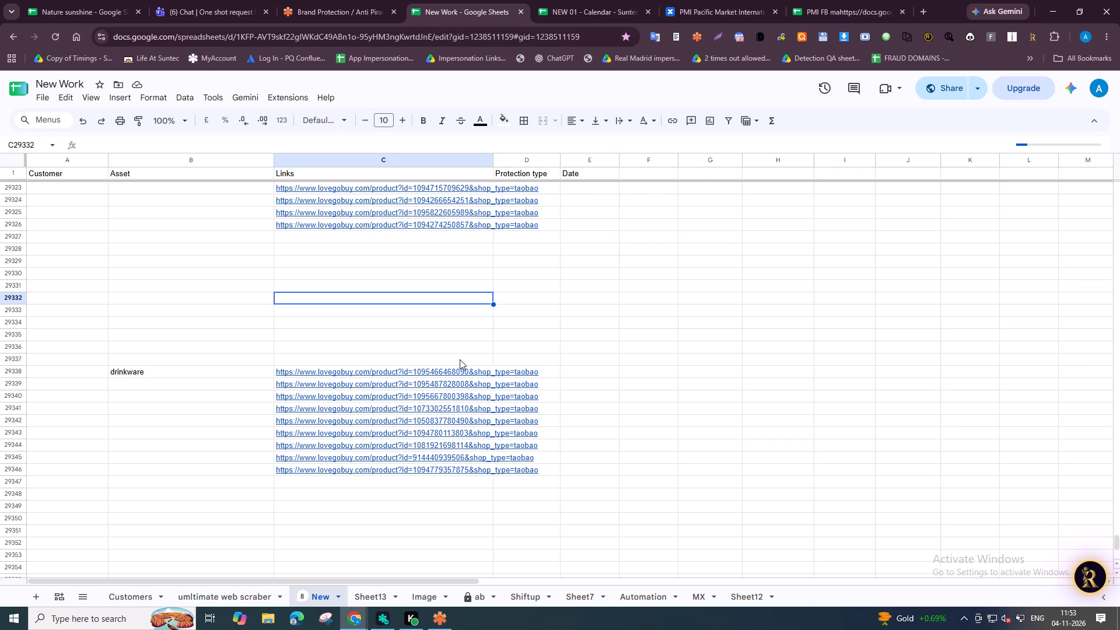
left_click(463, 481)
key("ctrl+v")
left_click(460, 505)
key("alt+Tab")
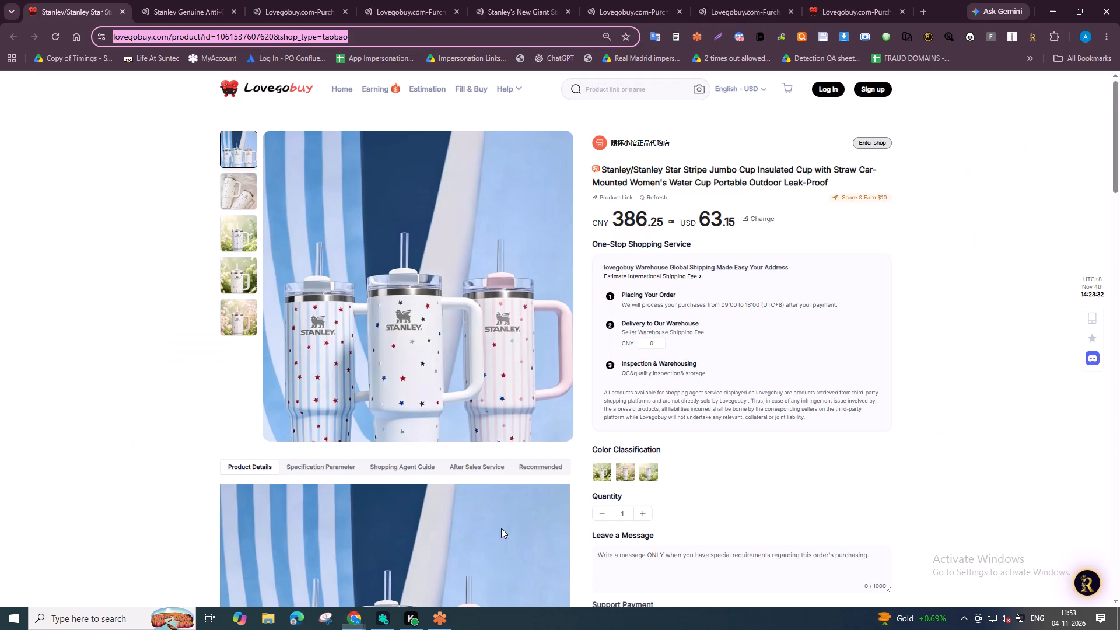
key("ctrl+w")
left_click(411, 34)
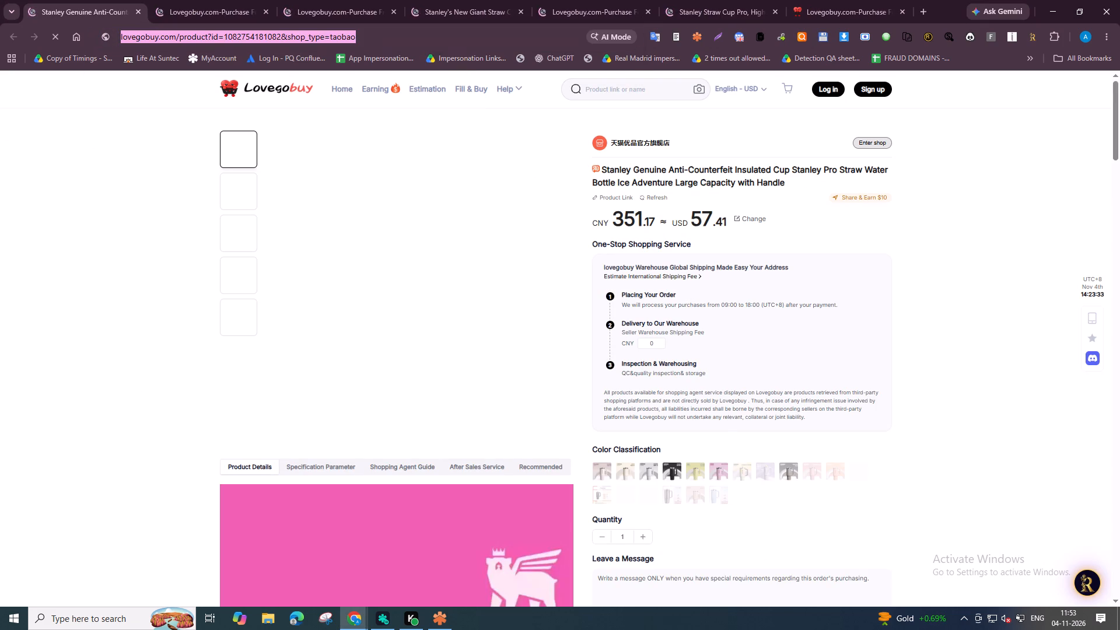
key("ctrl+c")
key("ctrl+c")
key("ctrl+c")
key("ctrl+c")
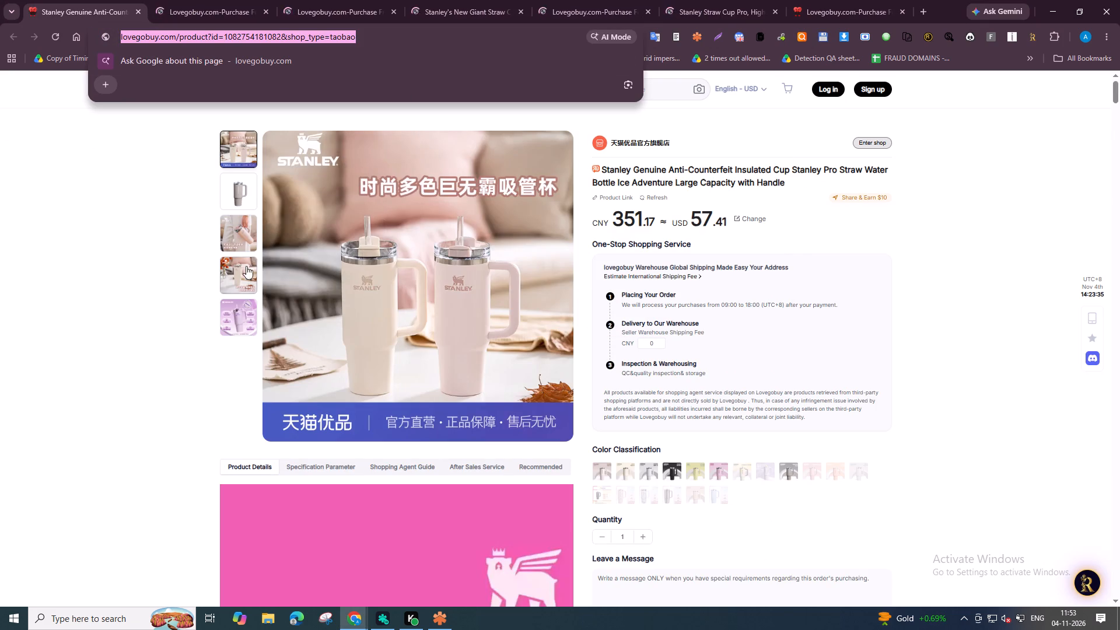
left_click(242, 318)
left_click(239, 277)
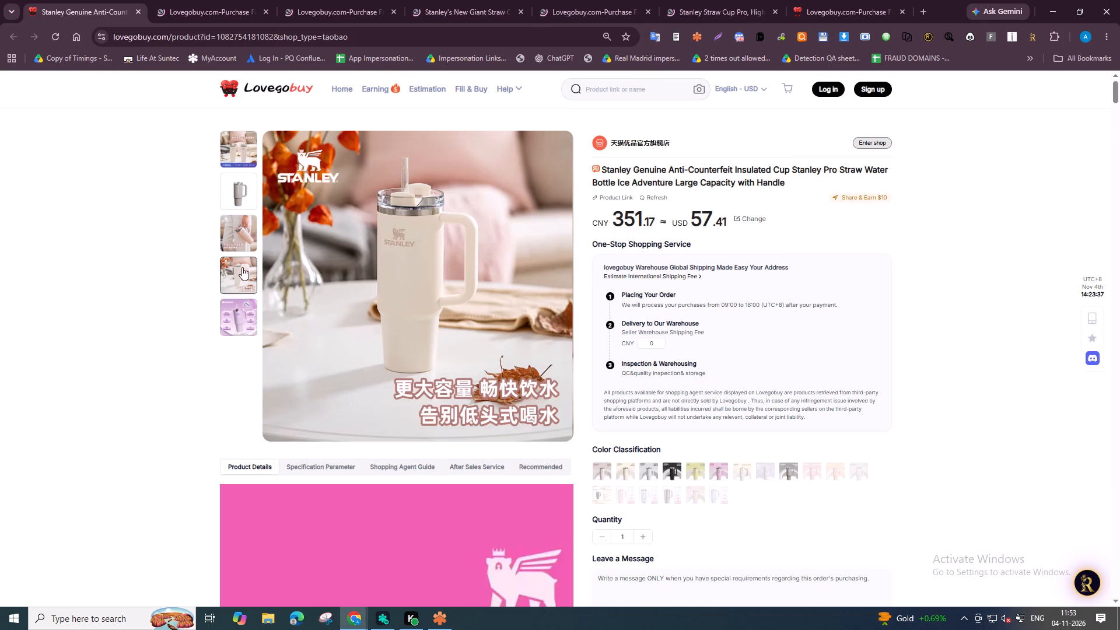
left_click(235, 230)
left_click(238, 192)
left_click(239, 143)
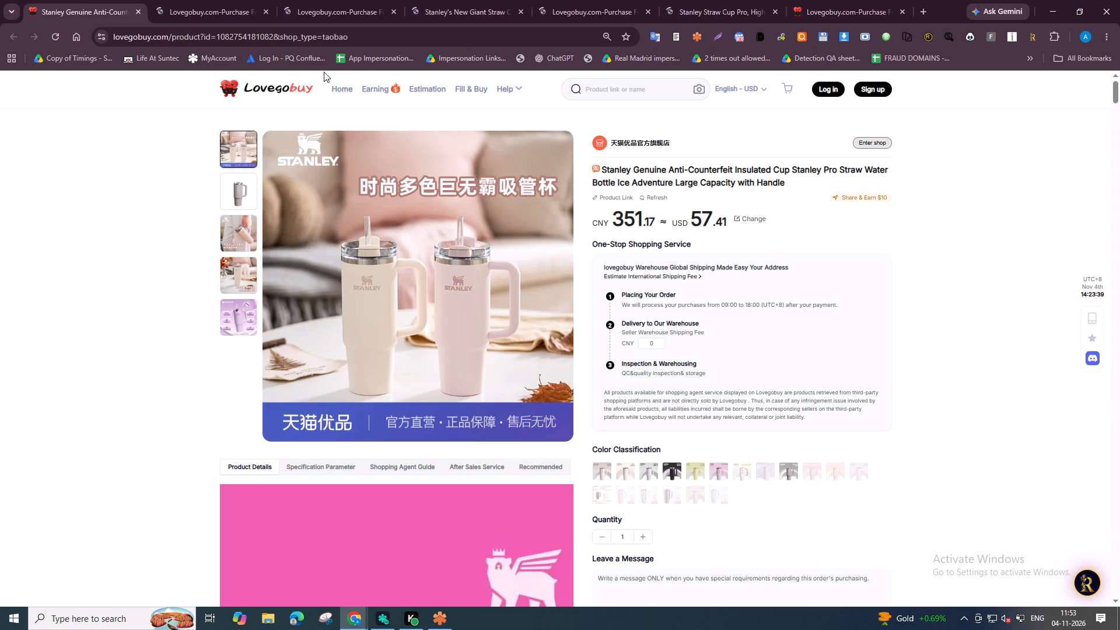
left_click(352, 41)
key("ctrl+c")
key("alt+Tab")
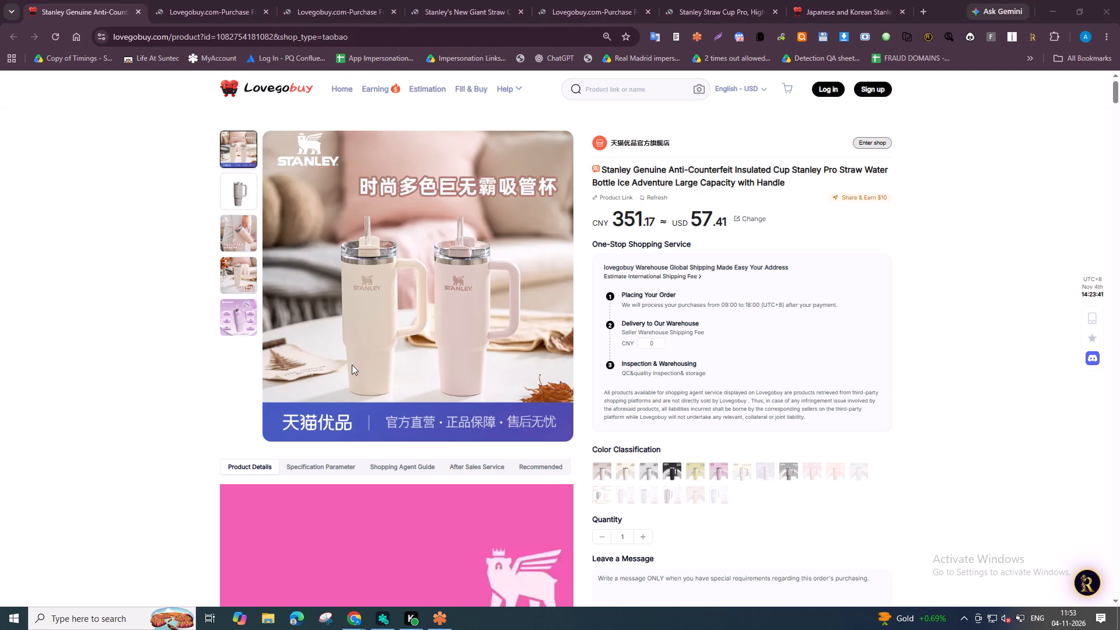
key("ctrl+v")
key("alt+Tab")
key("ctrl+w")
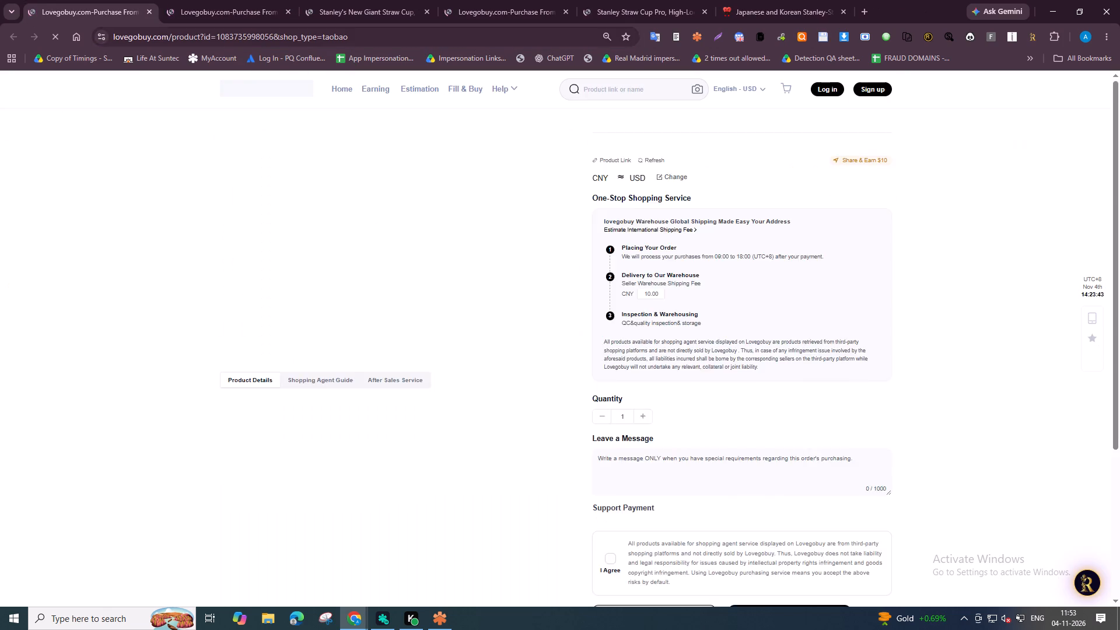
left_click(348, 37)
key("ctrl+c")
key("ctrl+c")
key("ctrl+c")
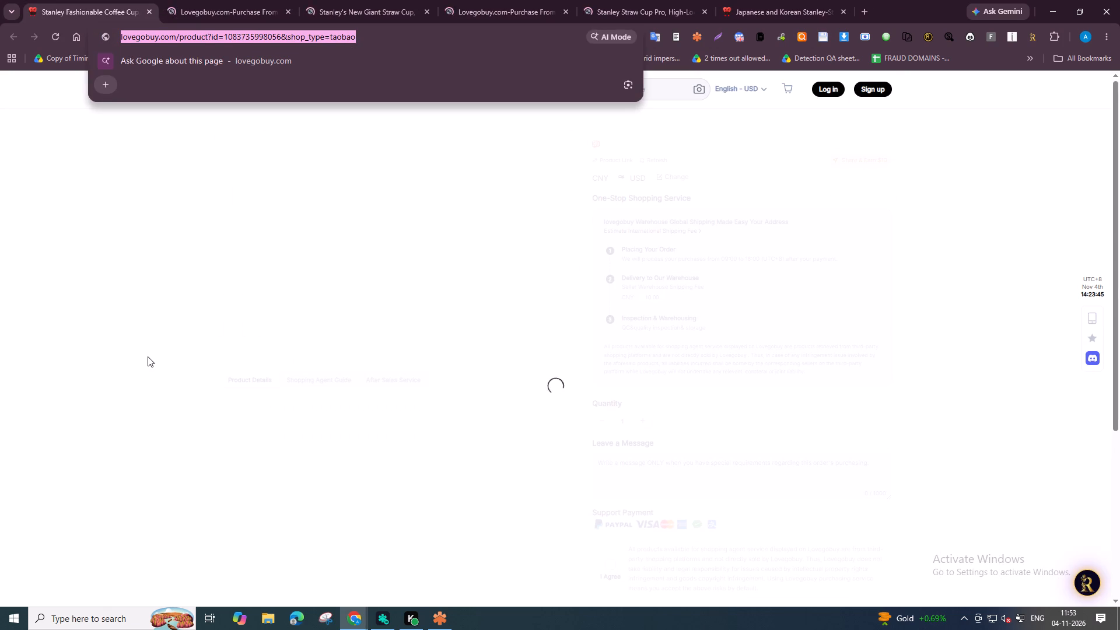
key("alt+Tab")
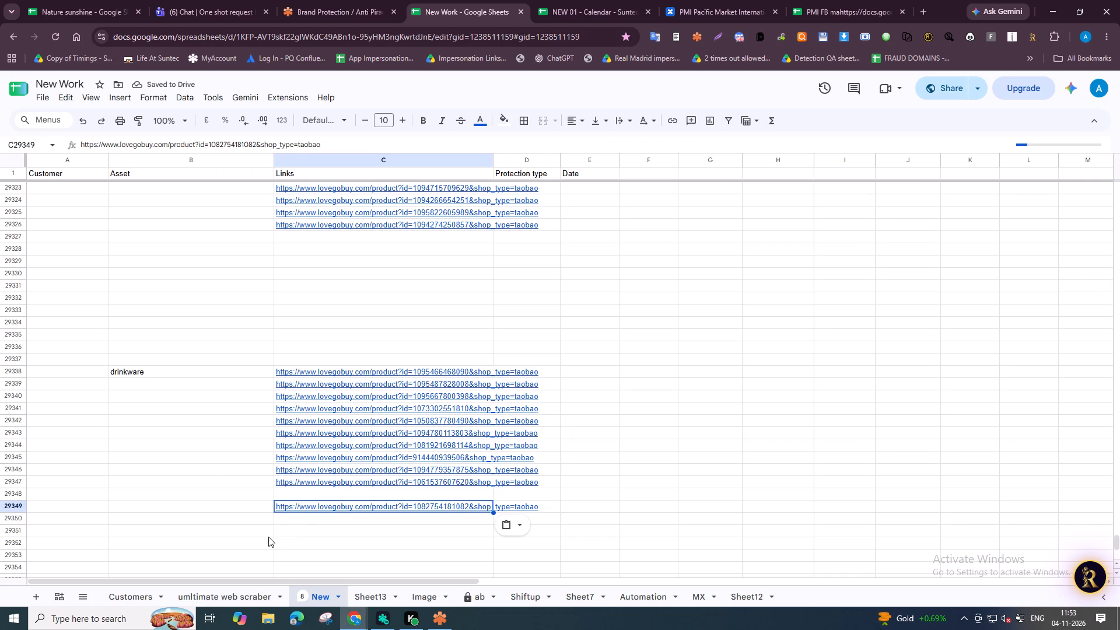
left_click(314, 492)
key("ctrl+v")
left_click(301, 529)
key("alt+Tab")
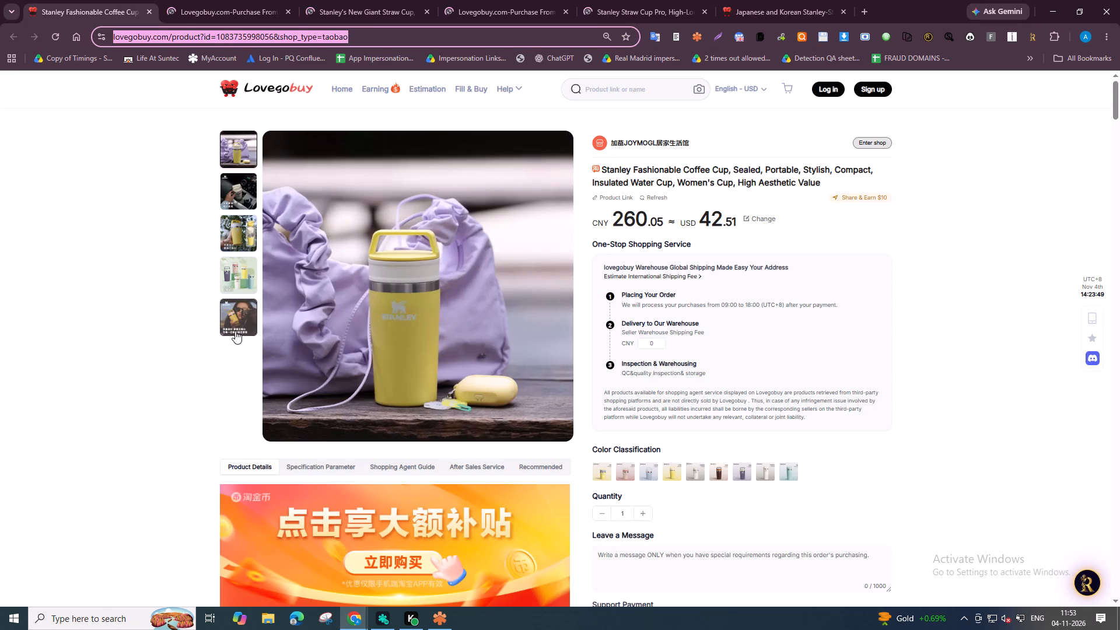
left_click(235, 331)
left_click(222, 257)
left_click(229, 240)
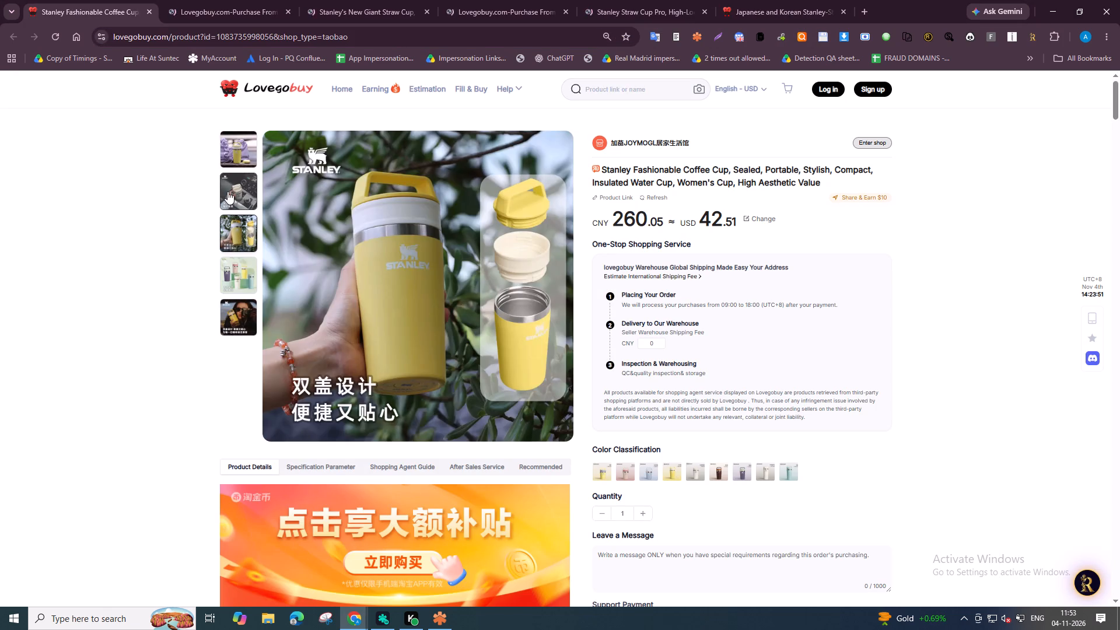
left_click(228, 191)
left_click(226, 147)
key("ctrl+w")
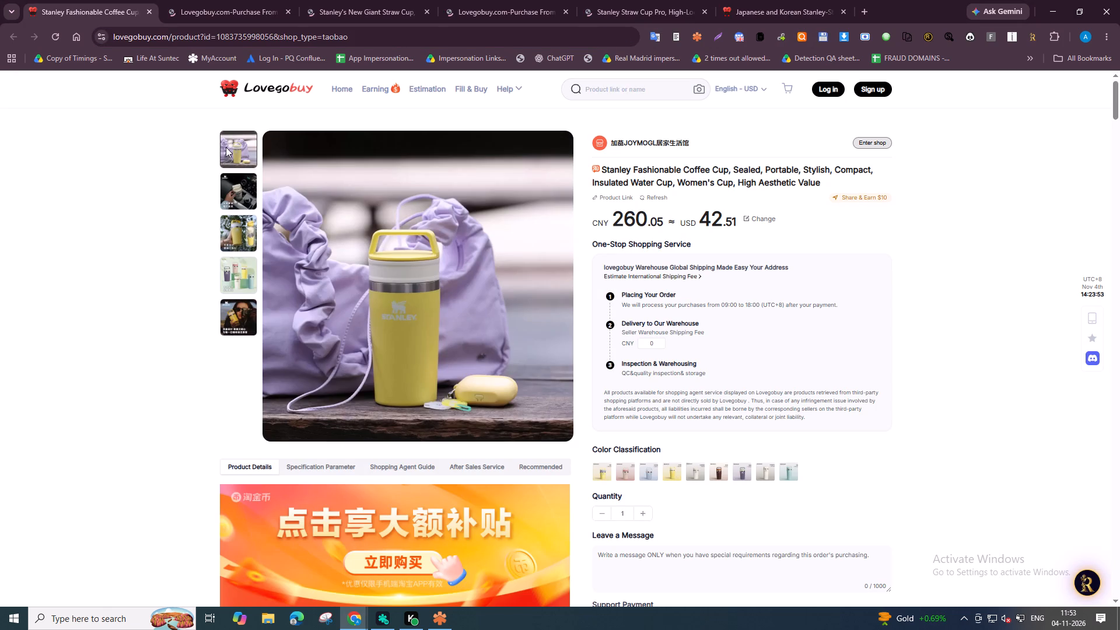
left_click(276, 38)
key("ctrl+c")
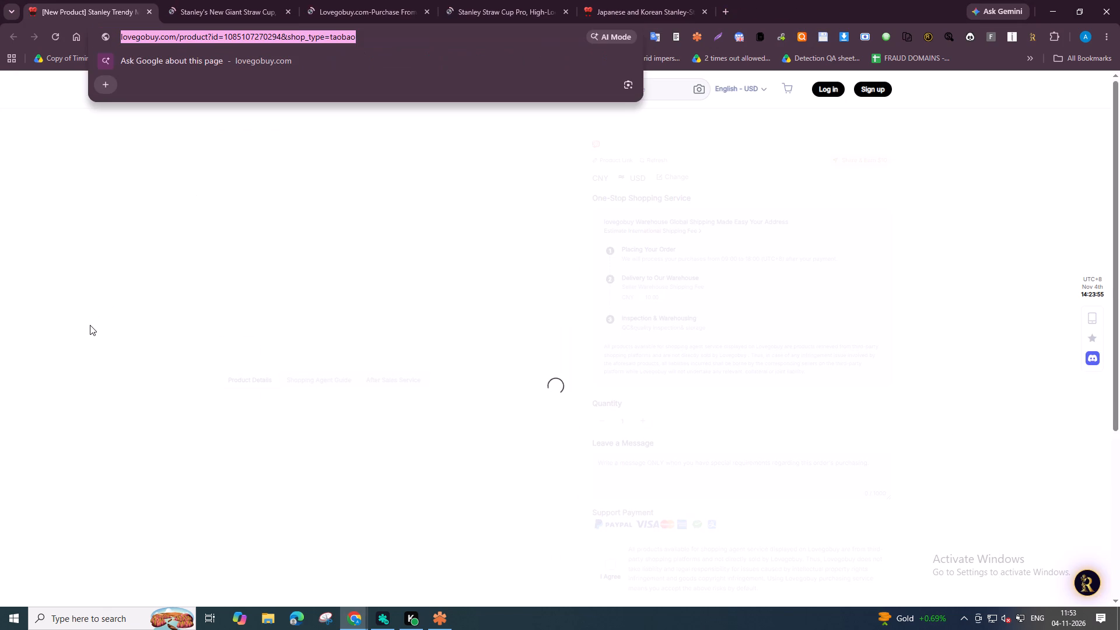
key("ctrl+c")
key("ctrl+c")
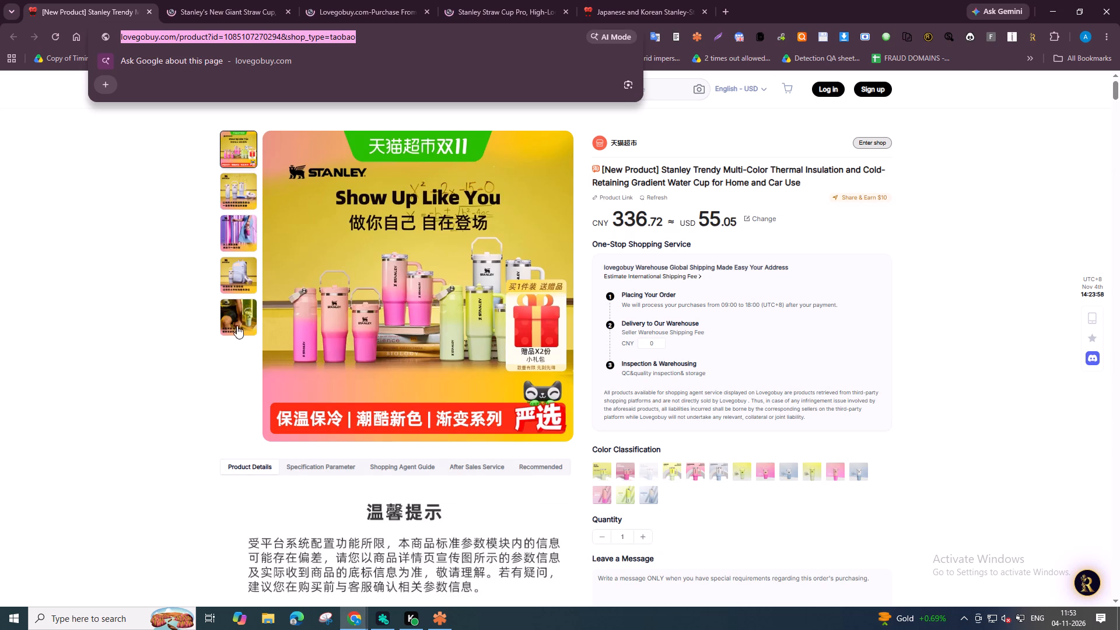
left_click(242, 285)
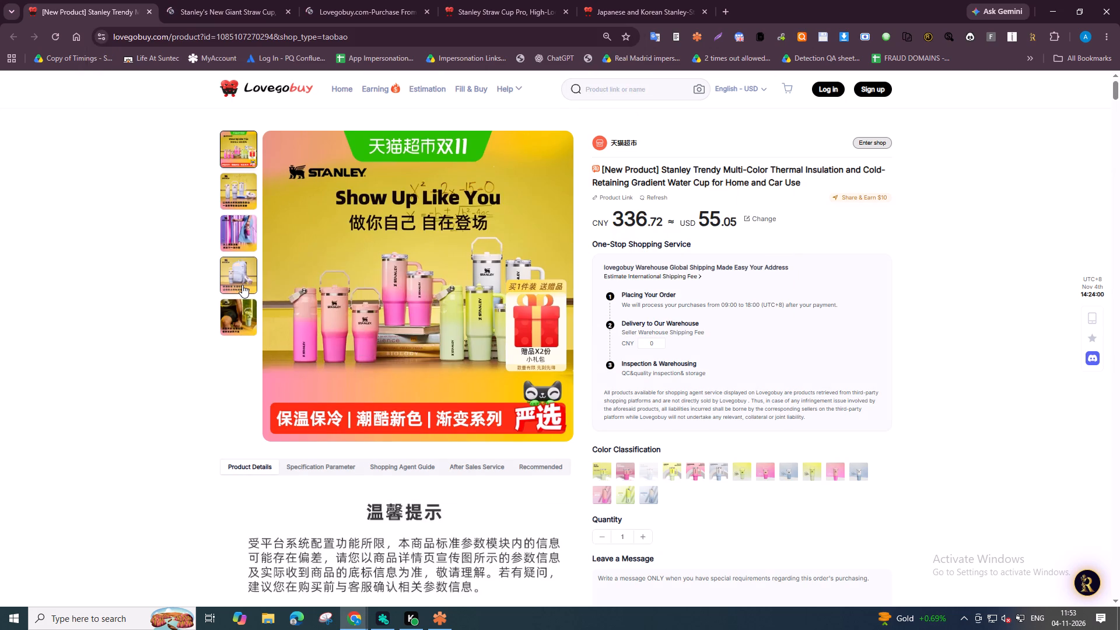
left_click(238, 235)
left_click(226, 184)
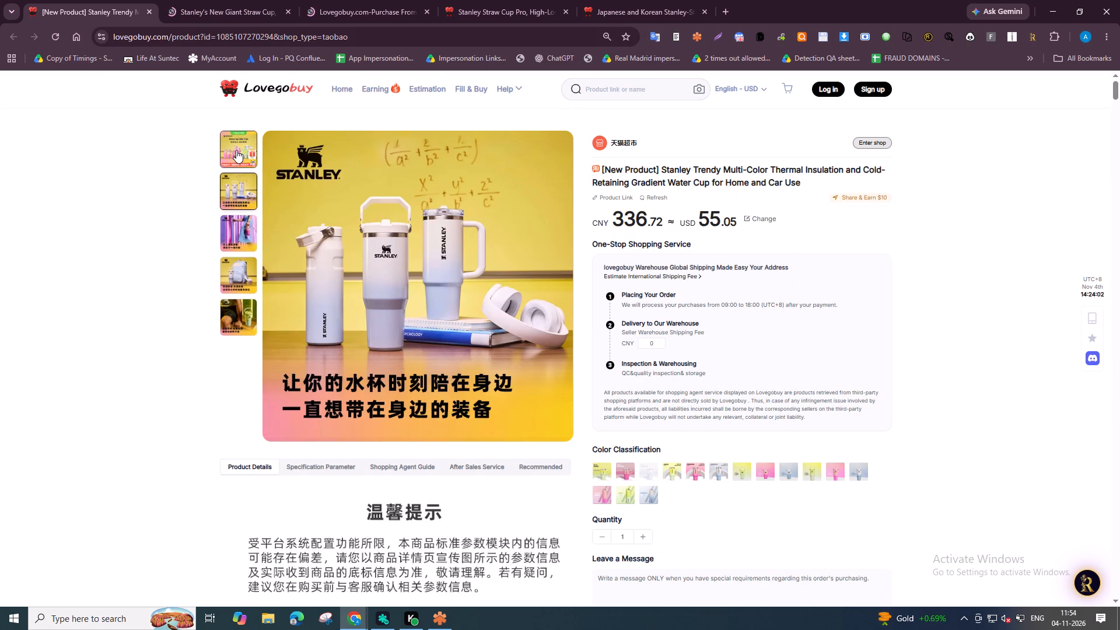
left_click(236, 150)
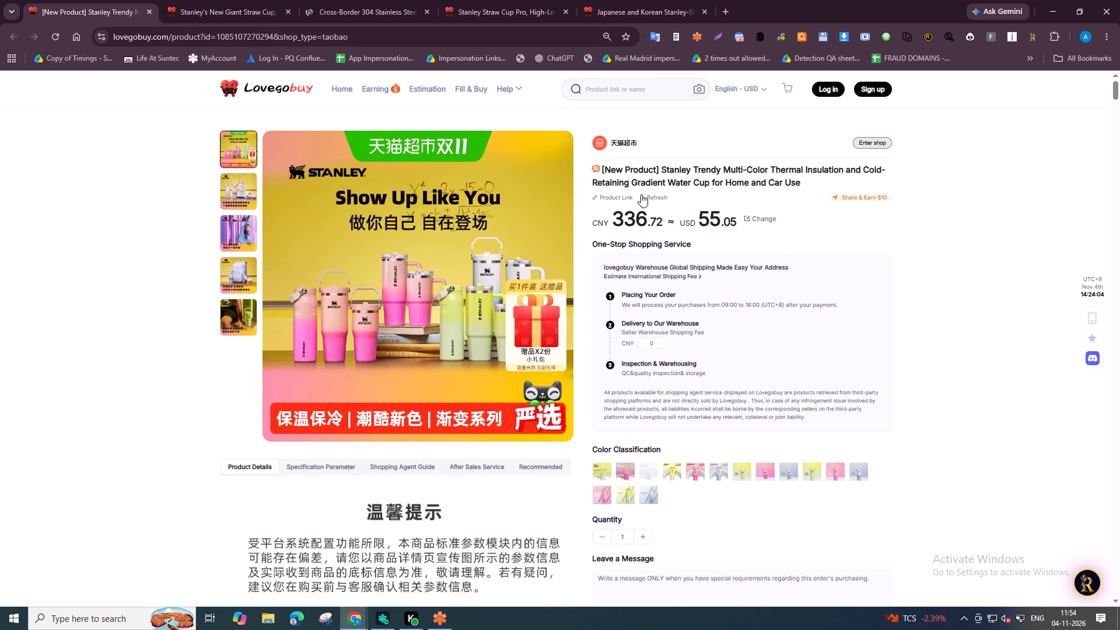
left_click(391, 27)
key("ctrl+c")
key("alt+Tab")
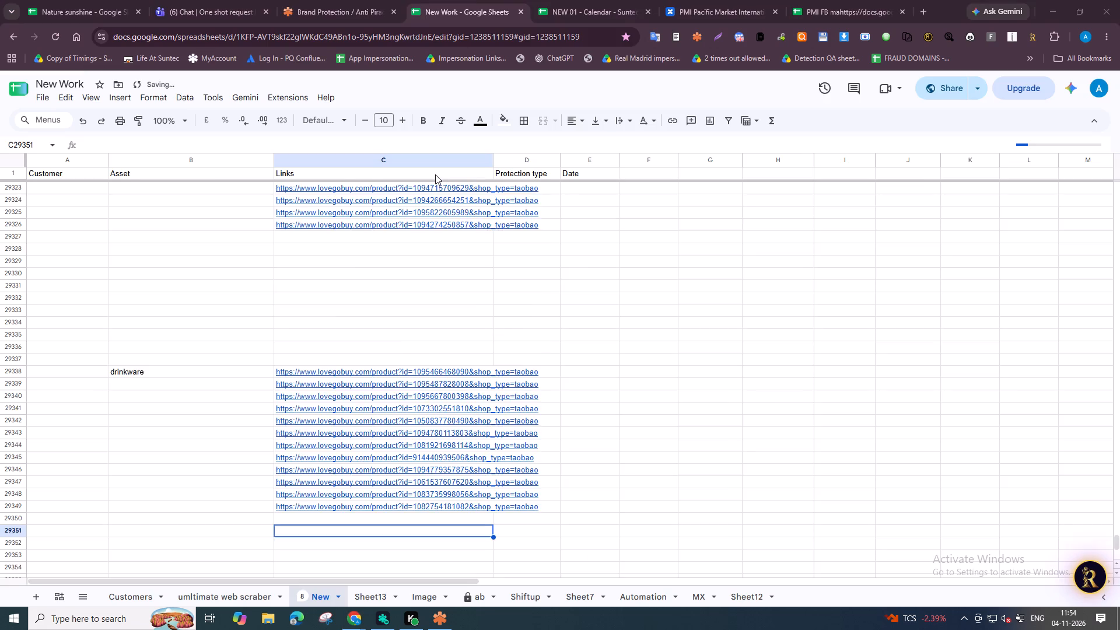
scroll(484, 274, "down", 2)
key("ctrl+v")
key("alt+Tab")
key("ctrl+w")
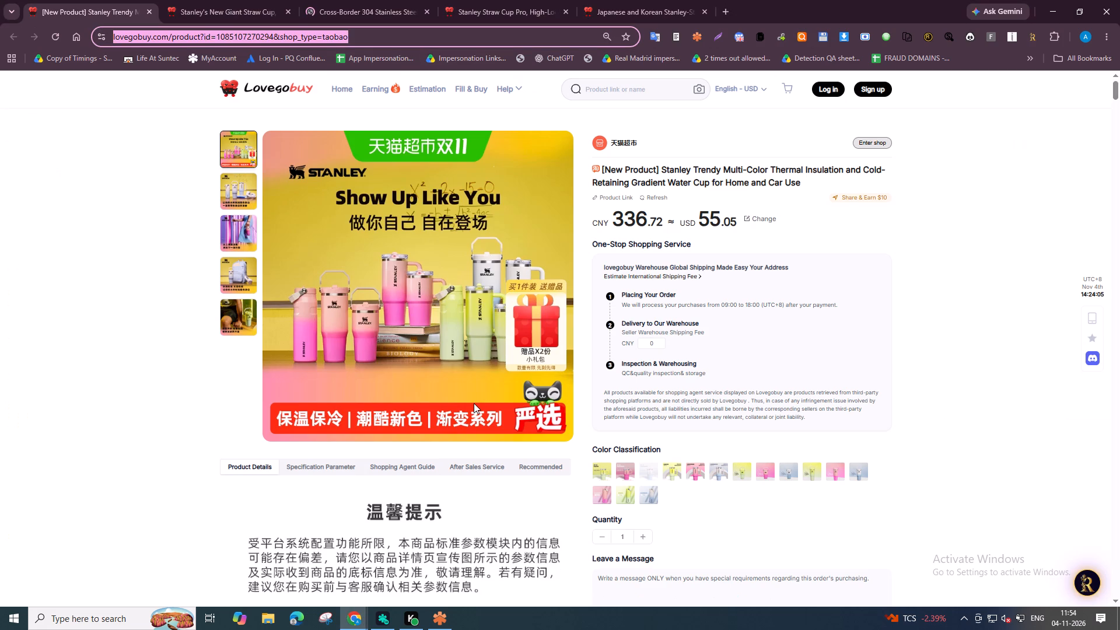
left_click(373, 31)
key("ctrl+c")
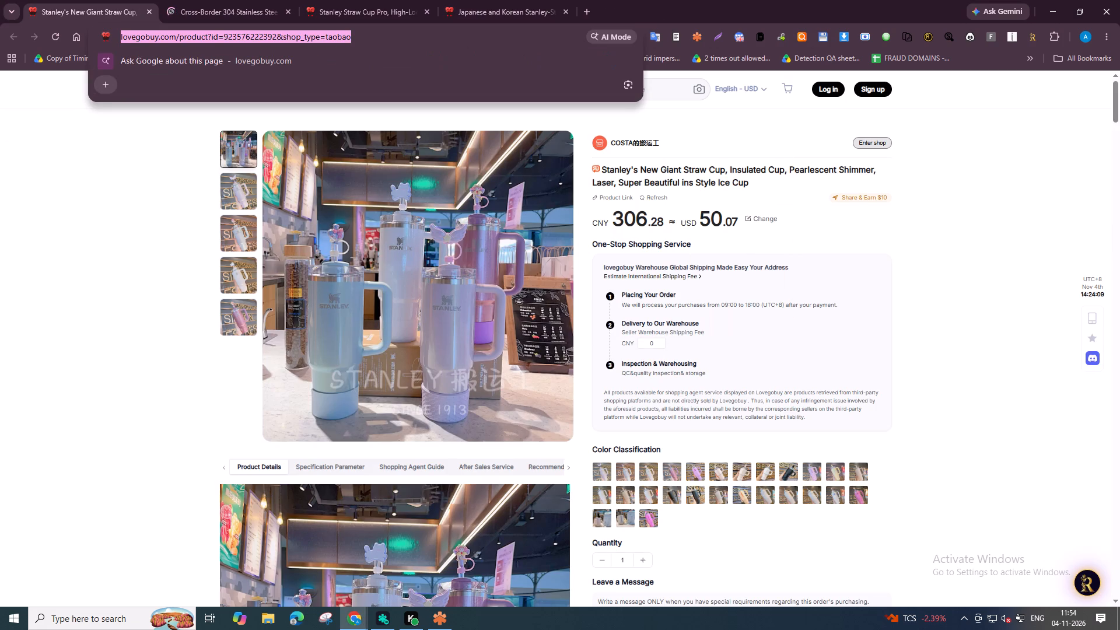
key("ctrl+c")
key("ctrl+c")
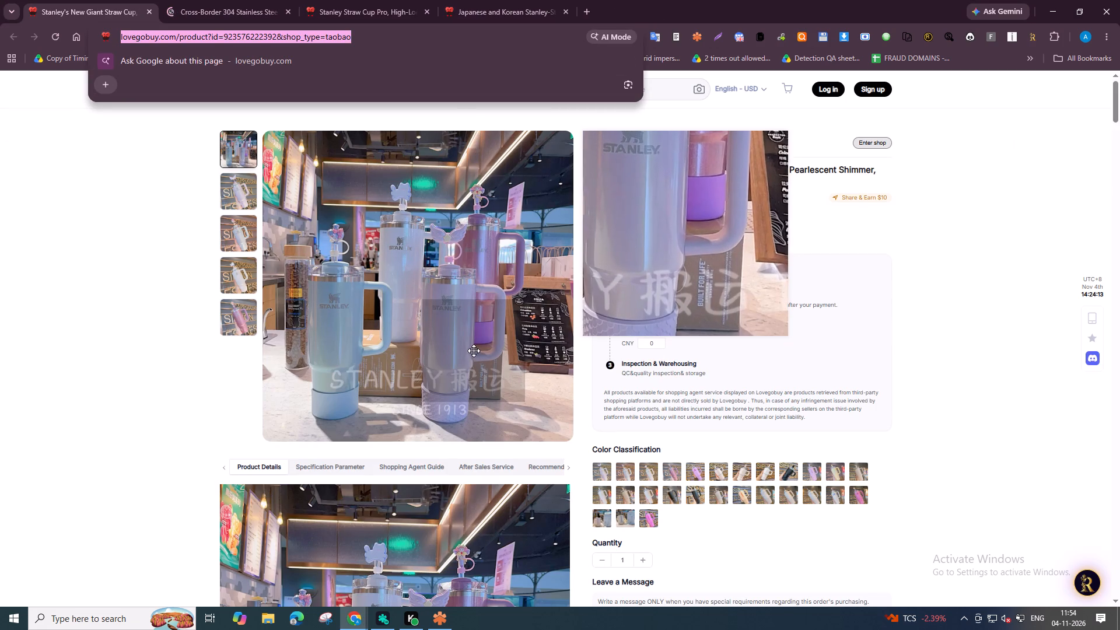
left_click(256, 323)
left_click(243, 283)
left_click(233, 247)
left_click(232, 218)
left_click(235, 192)
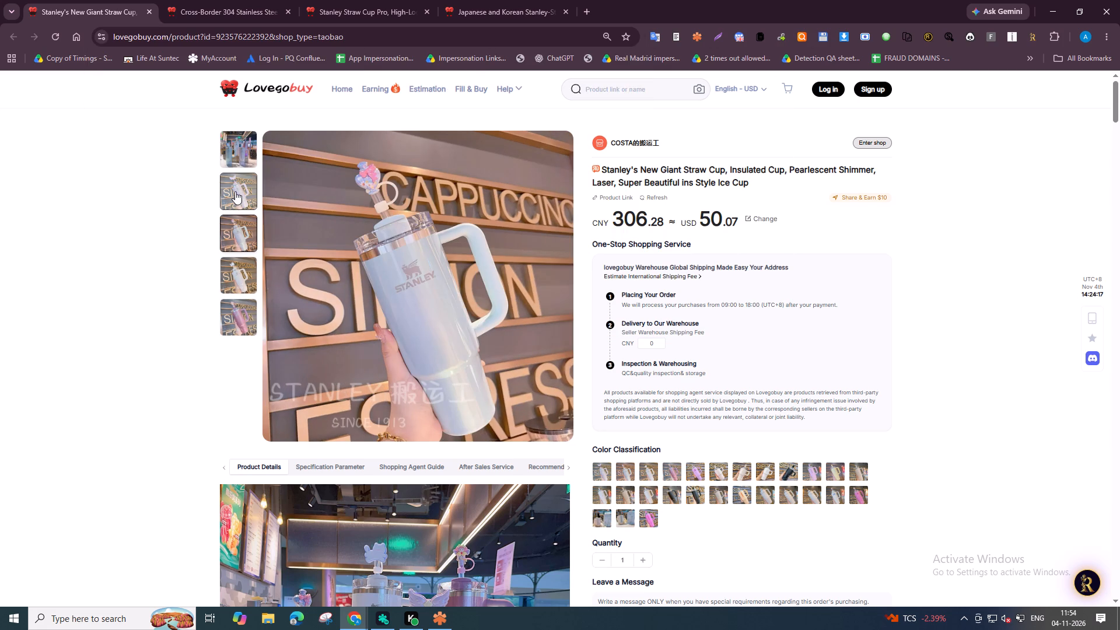
left_click(244, 143)
left_click(276, 37)
key("ctrl+c")
key("alt+Tab")
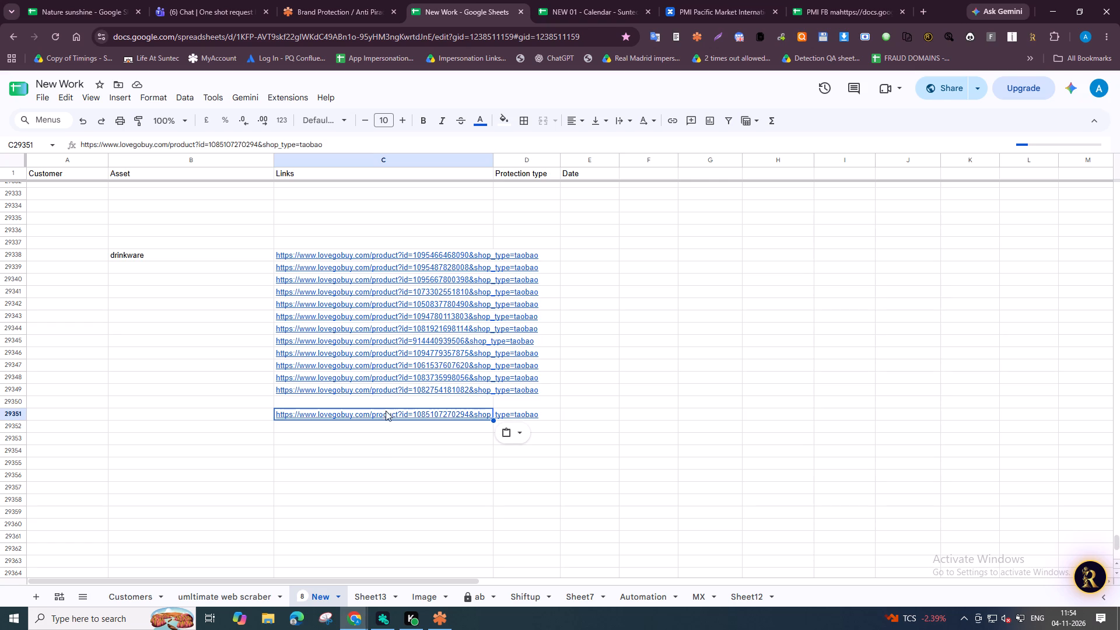
left_click(389, 401)
key("ctrl+v")
left_click(381, 455)
key("alt+Tab")
key("ctrl+w")
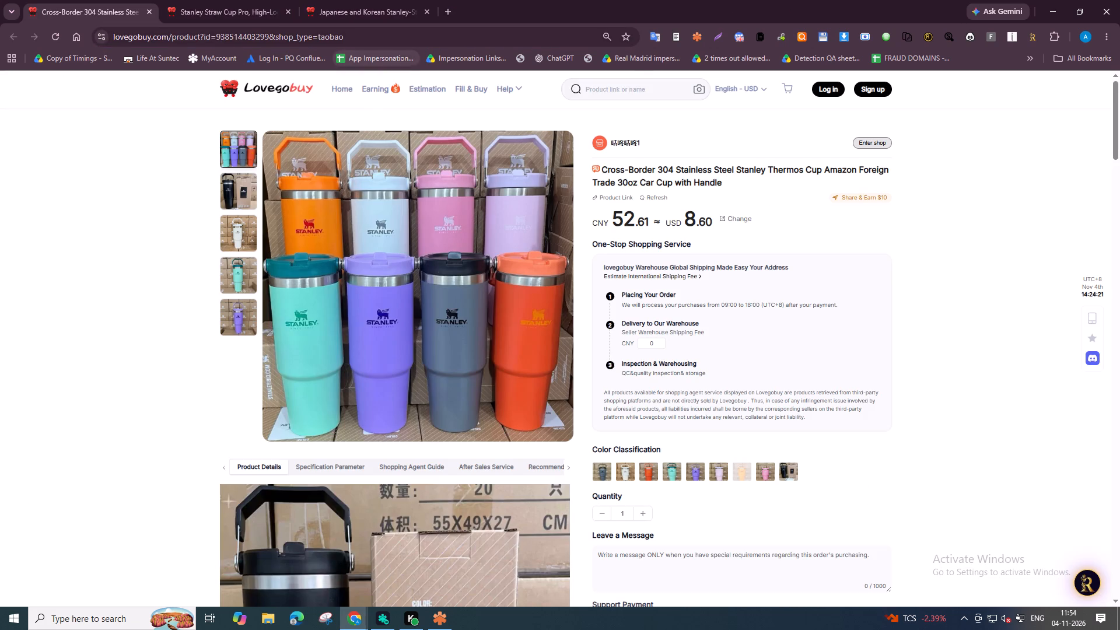
left_click(373, 38)
key("ctrl+c")
key("ctrl+c")
left_click(218, 320)
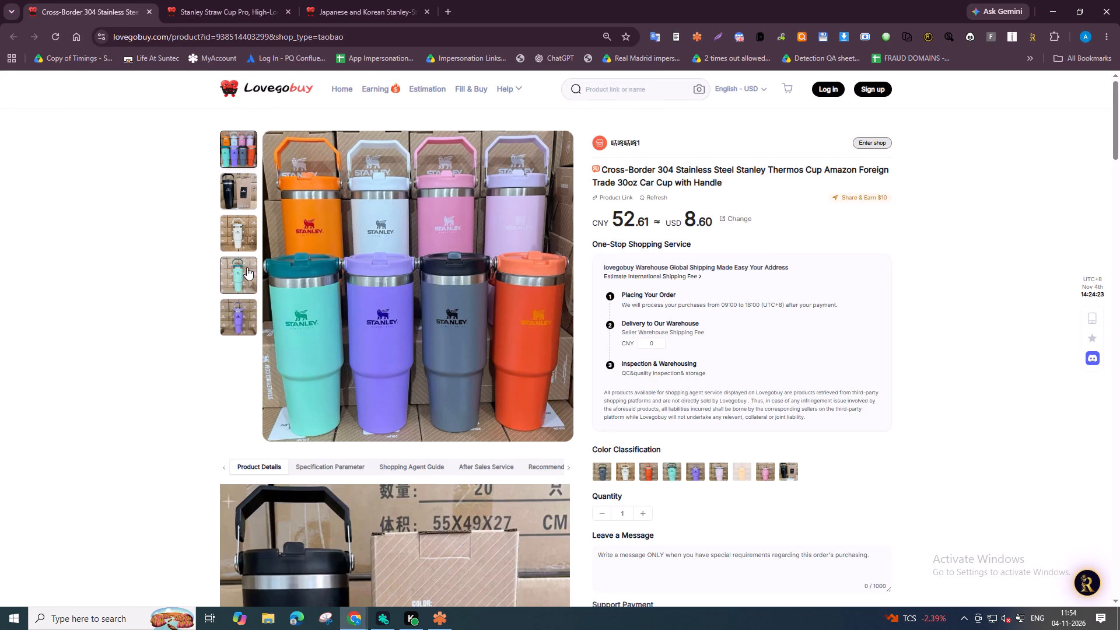
left_click(247, 267)
left_click(252, 223)
left_click(255, 191)
left_click(249, 150)
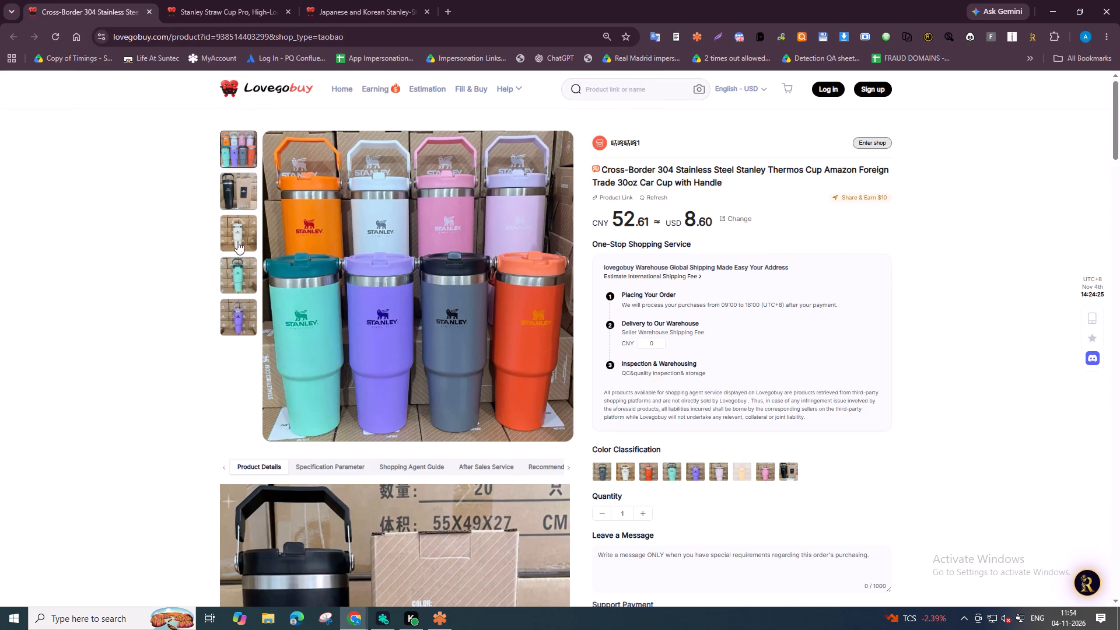
left_click(237, 243)
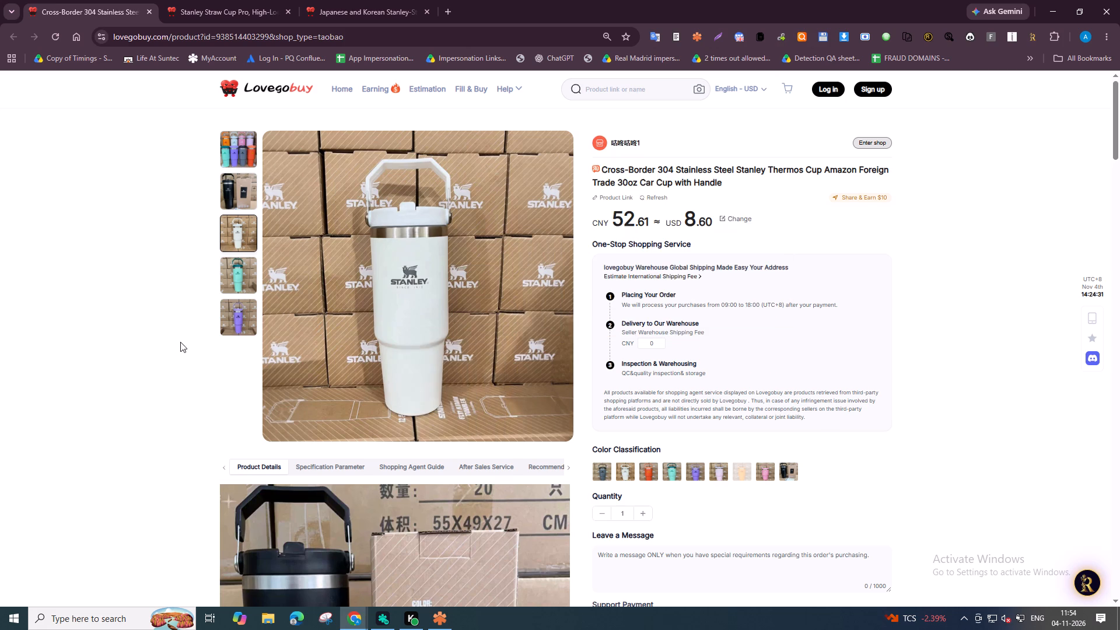
left_click(228, 320)
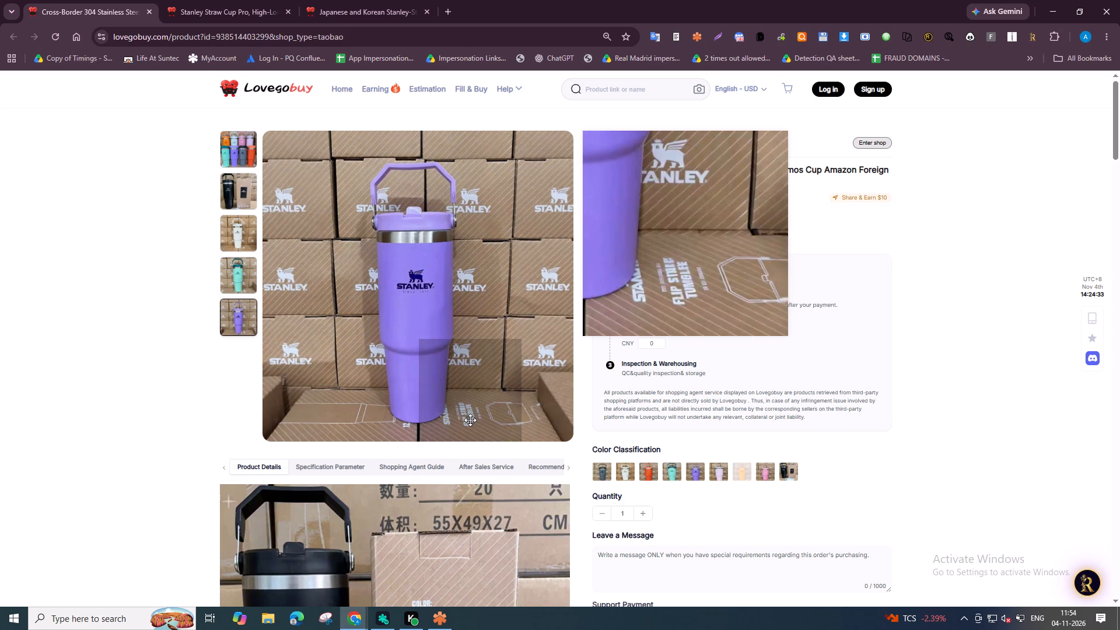
left_click(380, 27)
key("ctrl+c")
key("ctrl+c")
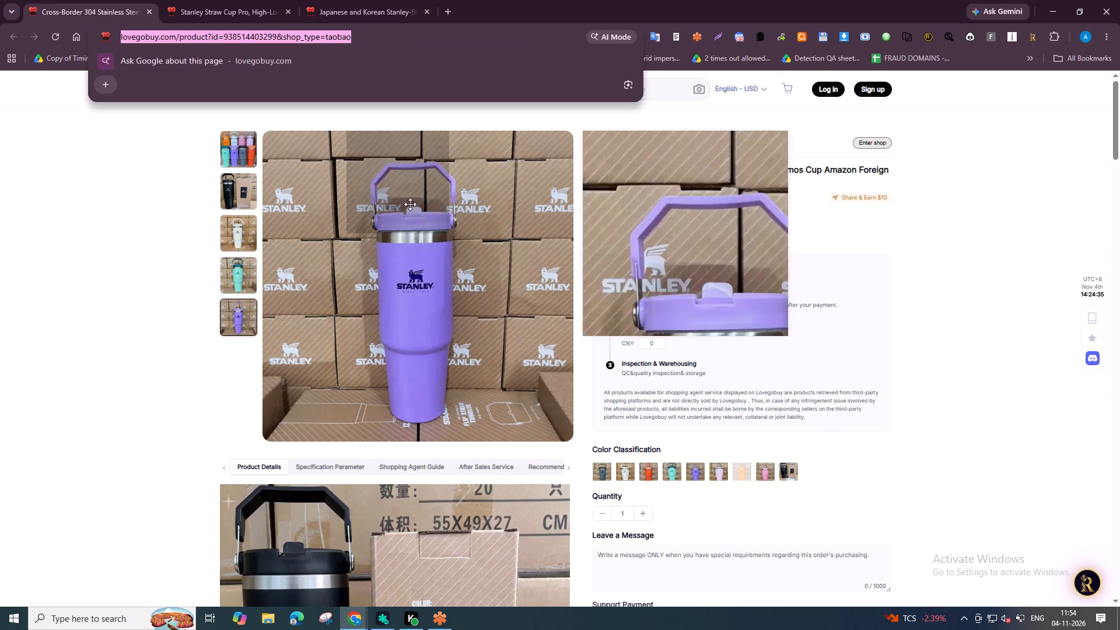
key("alt+Tab")
left_click(461, 432)
key("ctrl+v")
left_click(456, 473)
key("alt+Tab")
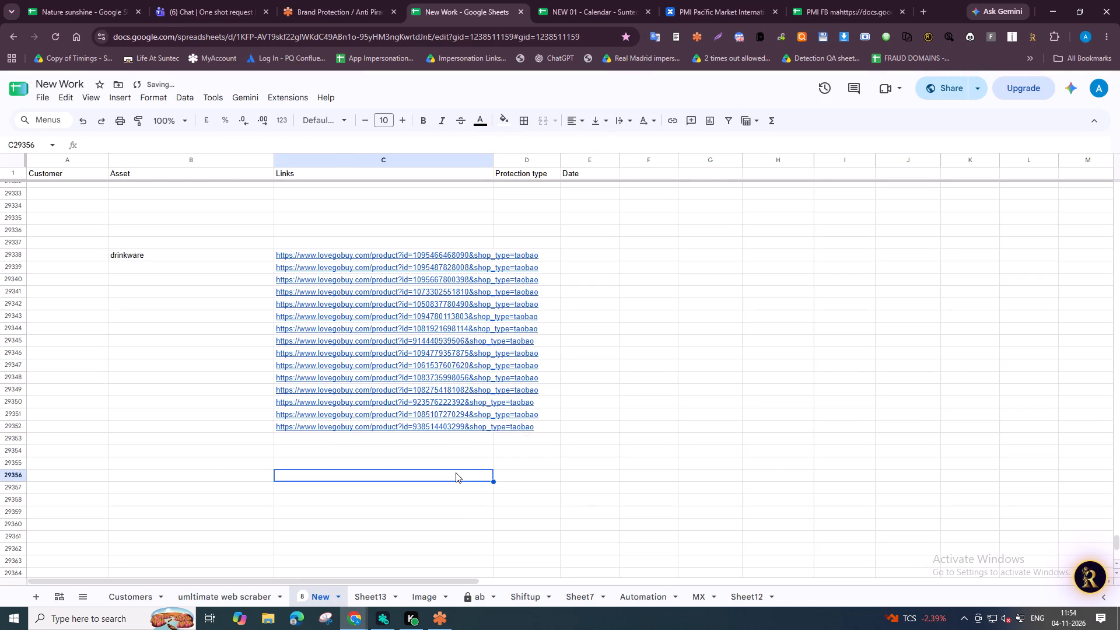
key("ctrl+w")
left_click(348, 38)
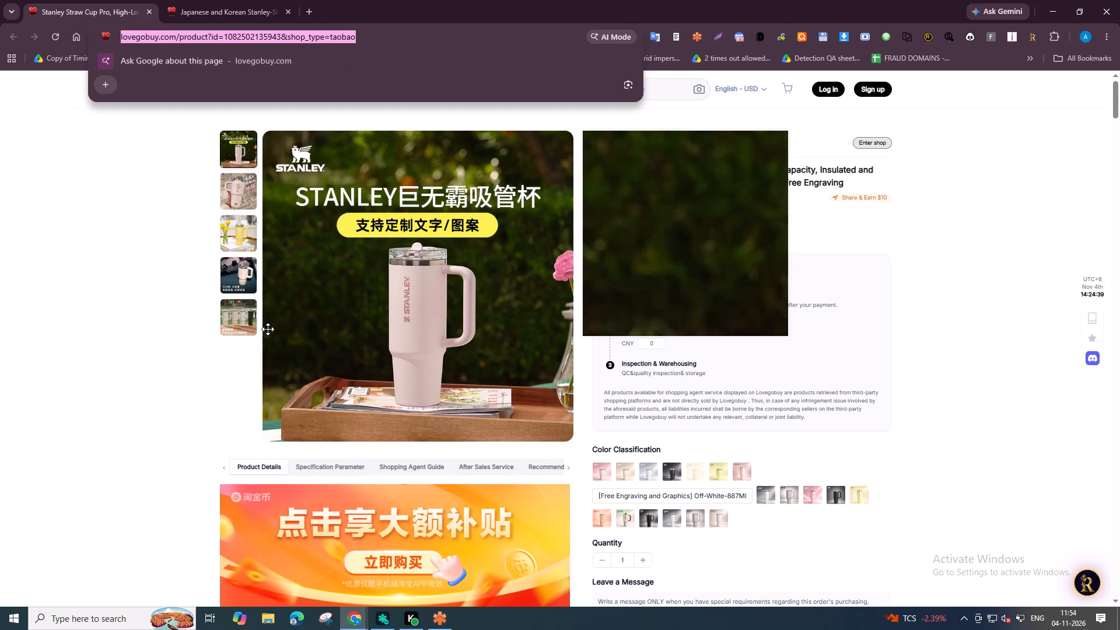
key("ctrl+c")
key("ctrl+c")
key("ctrl+c")
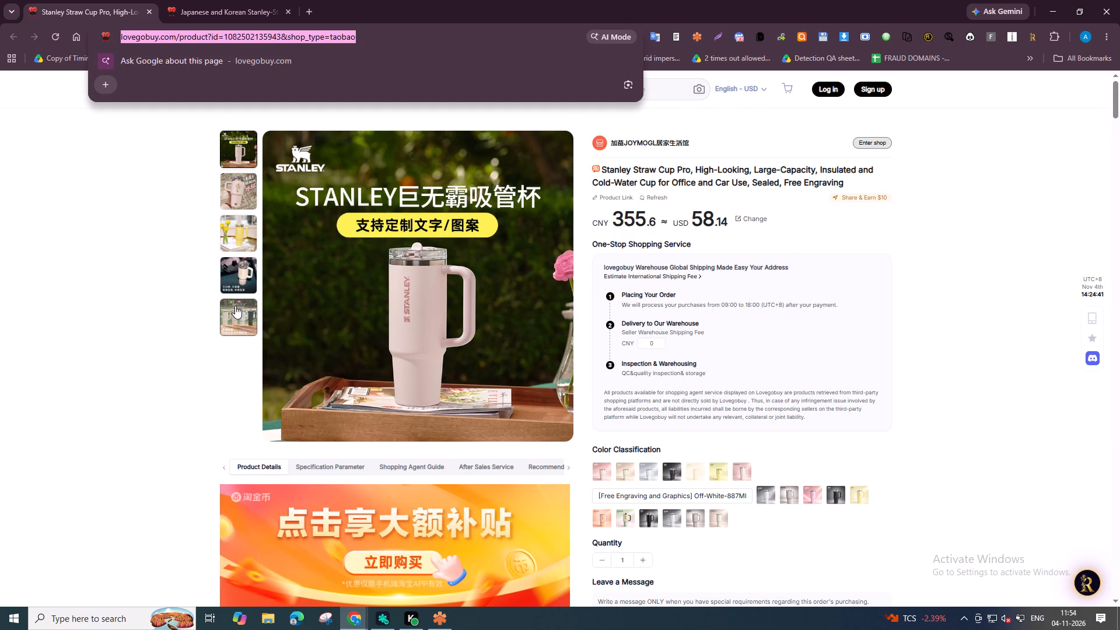
left_click(234, 312)
left_click(241, 279)
left_click(249, 233)
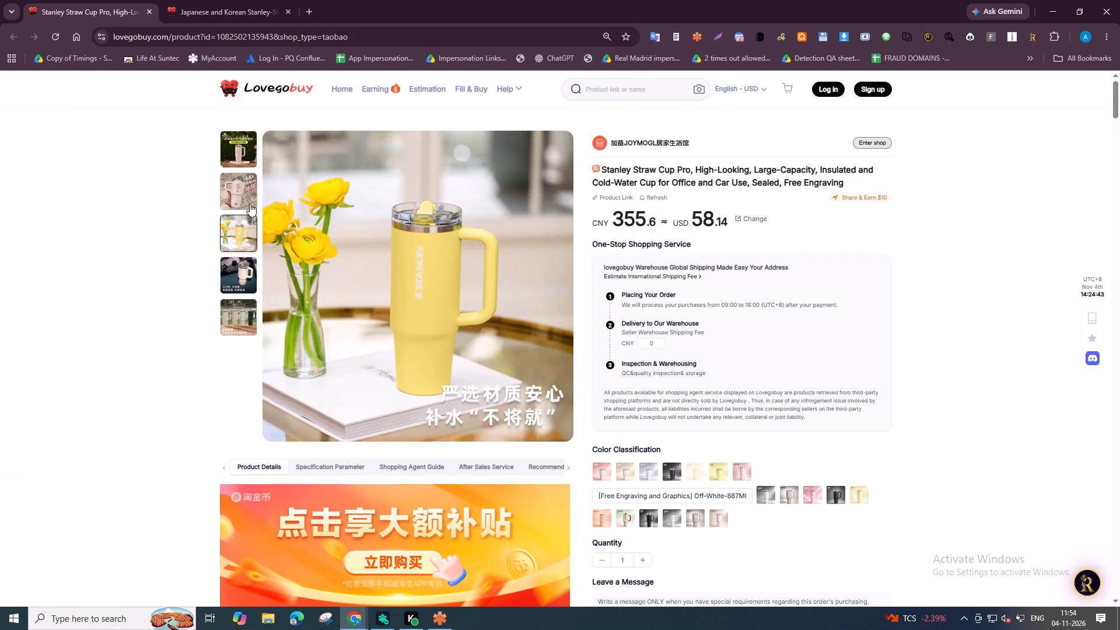
left_click(250, 204)
left_click(250, 160)
left_click(346, 43)
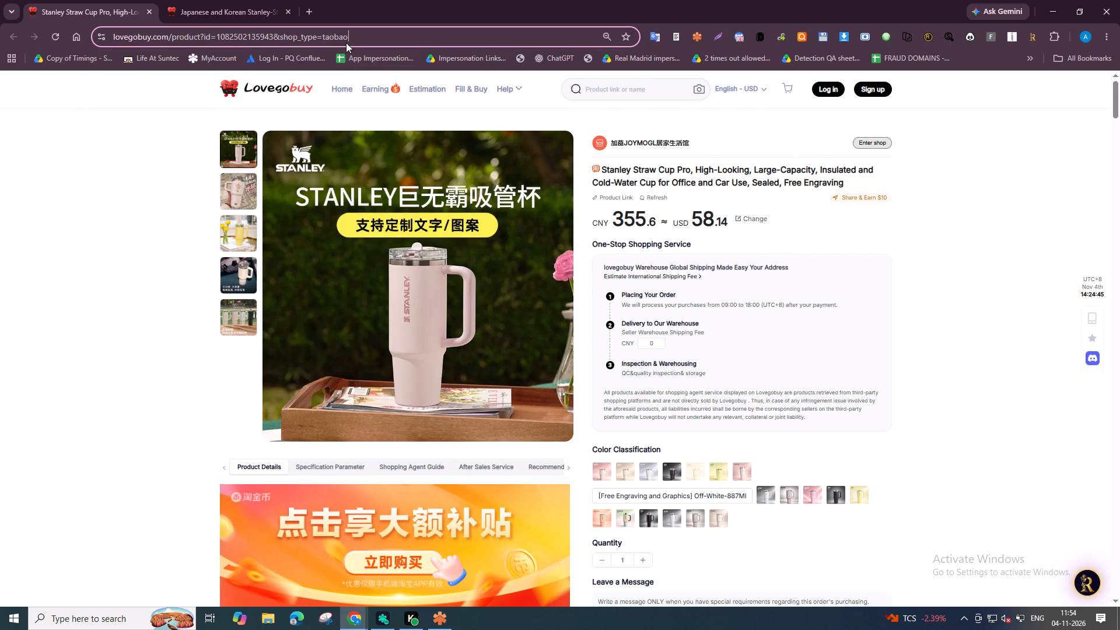
key("ctrl+c")
key("alt+Tab")
left_click(376, 437)
key("ctrl+v")
left_click(376, 482)
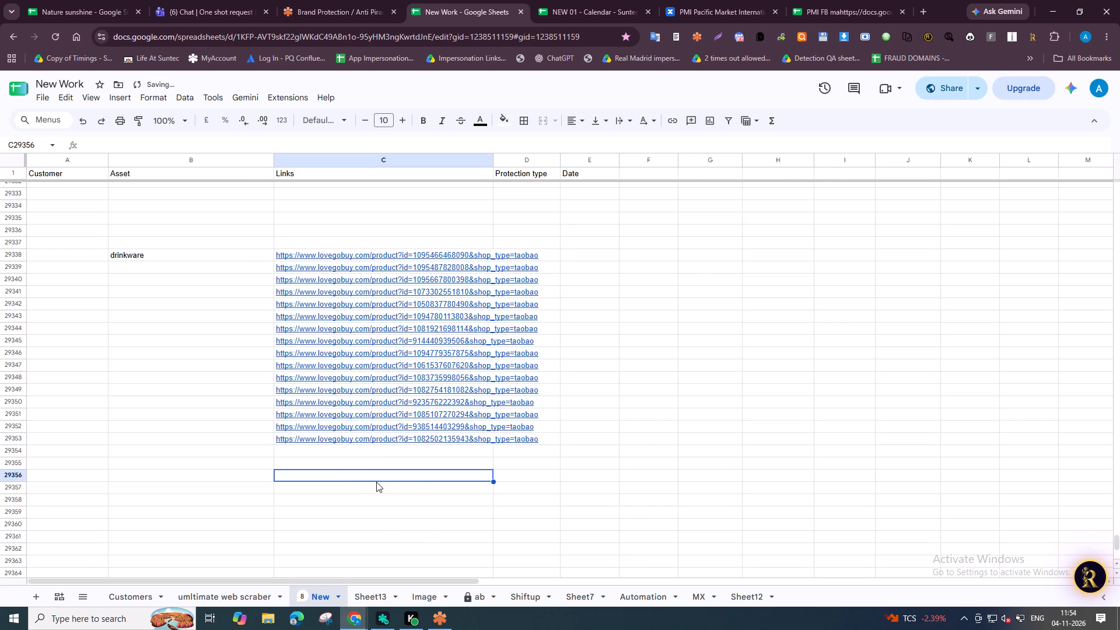
key("alt+Tab")
key("ctrl+w")
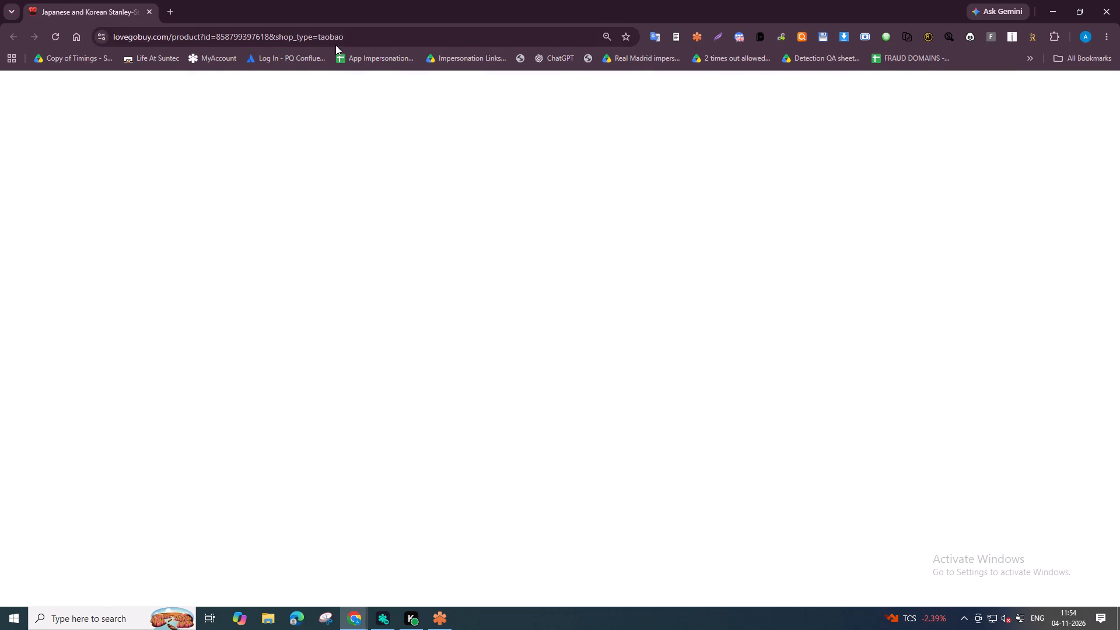
left_click(340, 36)
key("ctrl+c")
key("alt+Tab")
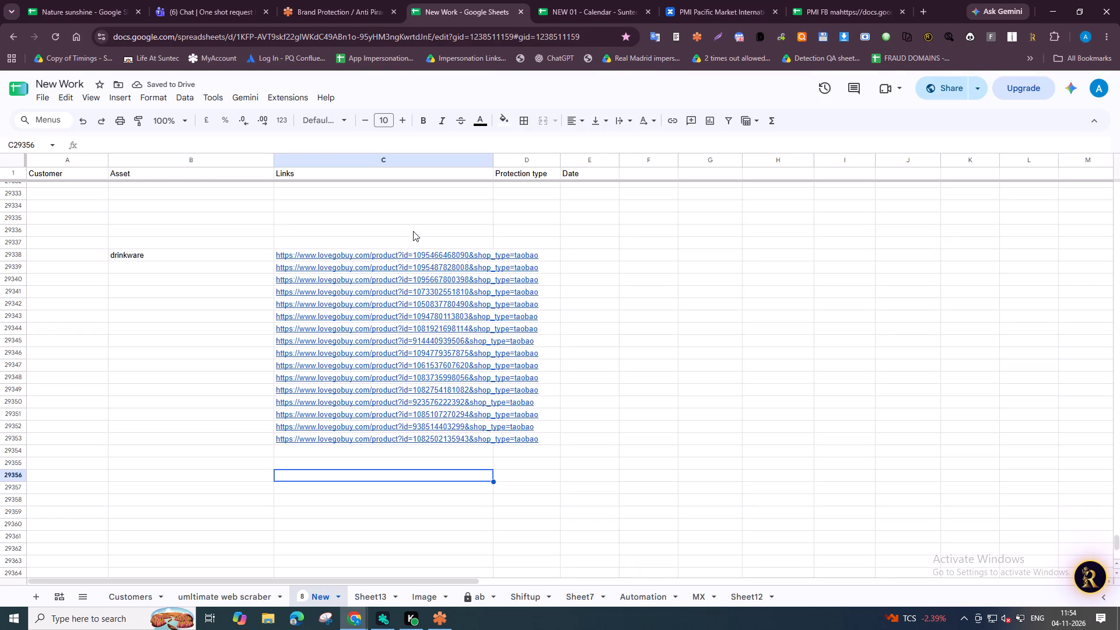
left_click(414, 220)
key("ctrl+Up")
key("Down")
key("ctrl+v")
key("alt+Tab")
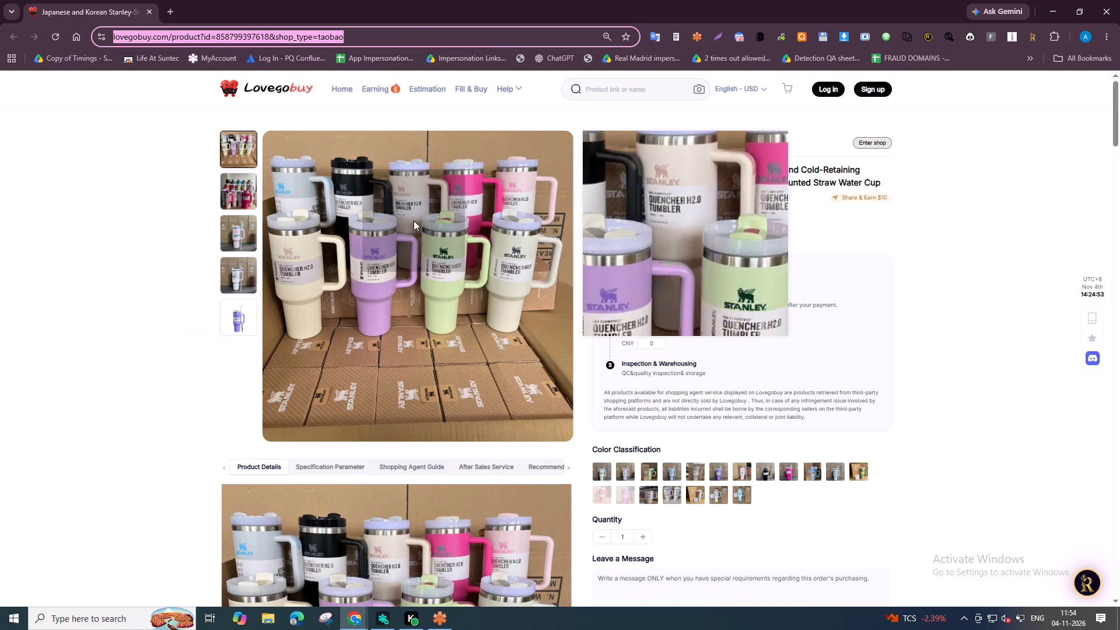
key("ctrl+w")
Copy all the drinkware listing links in cells C29338 to C29353 of the New Work spreadsheet.
key("alt+Tab")
key("alt+Tab")
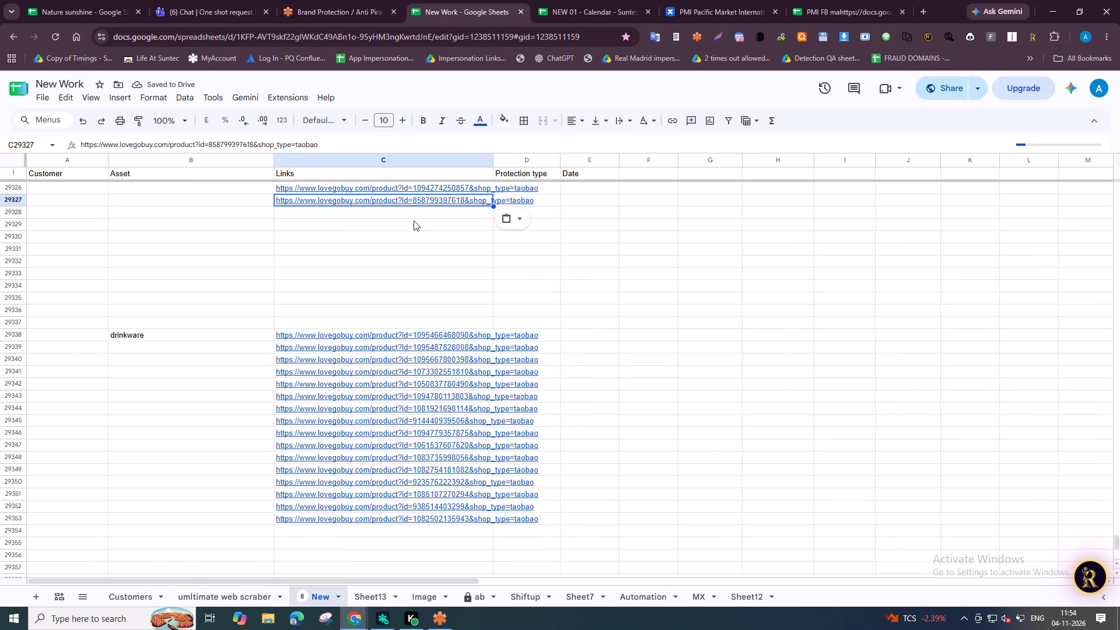
key("ctrl+shift+Up")
key("ctrl+Down")
key("ctrl+Down")
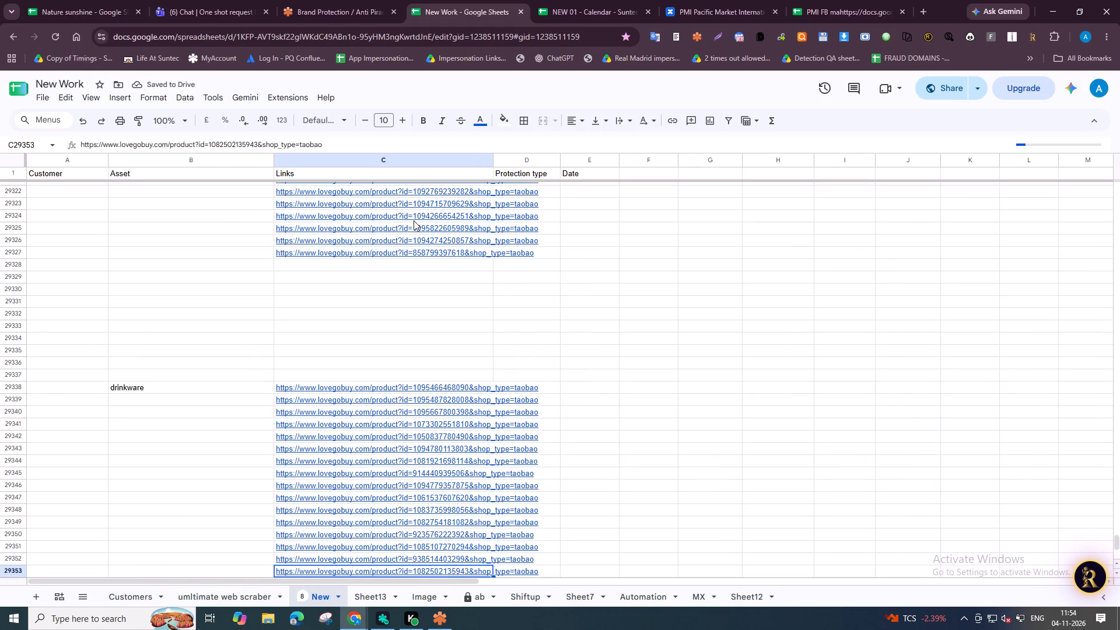
key("ctrl+shift+Up")
key("ctrl+c")
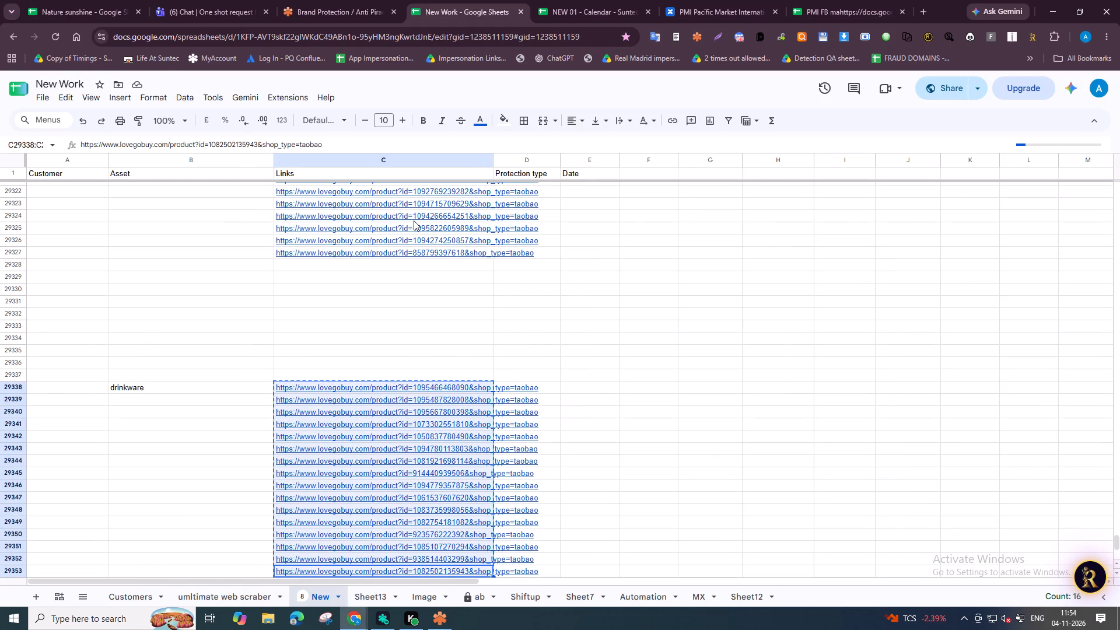
Switch to the New Incident page of the Red Points brand protection portal.
key("alt+Tab")
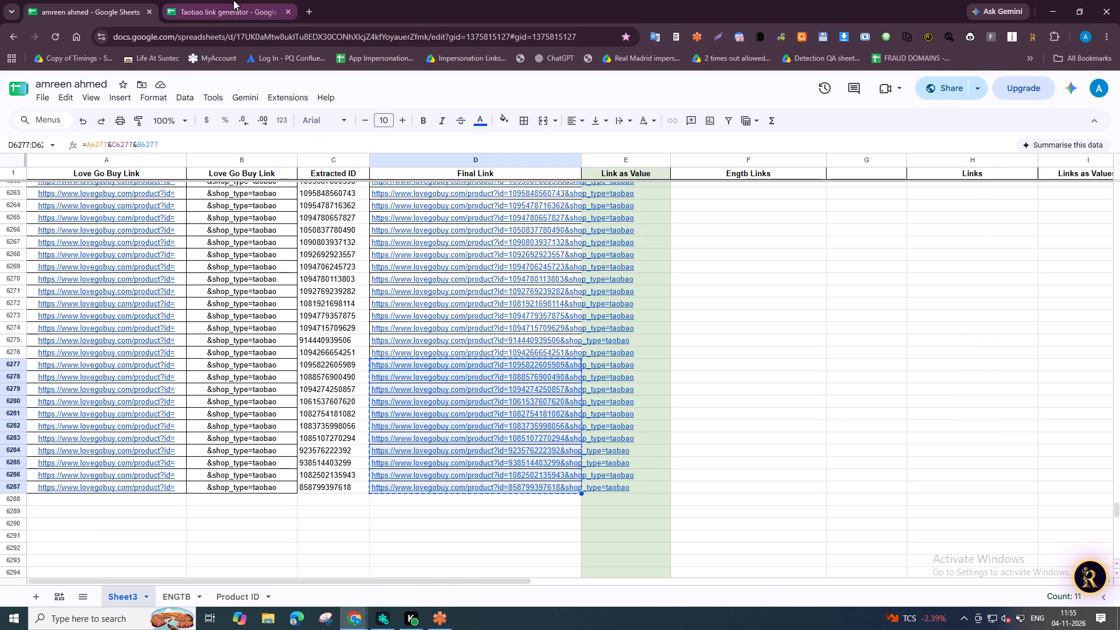
left_click(233, 0)
key("alt+Tab")
left_click(358, 0)
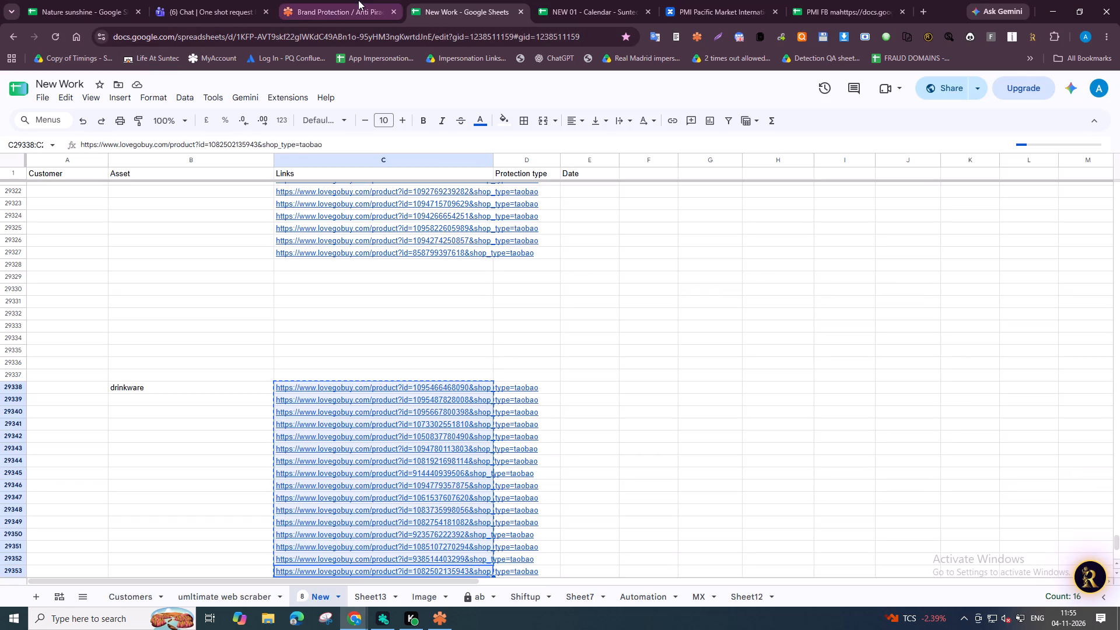
key("alt+Tab")
key("alt+Tab")
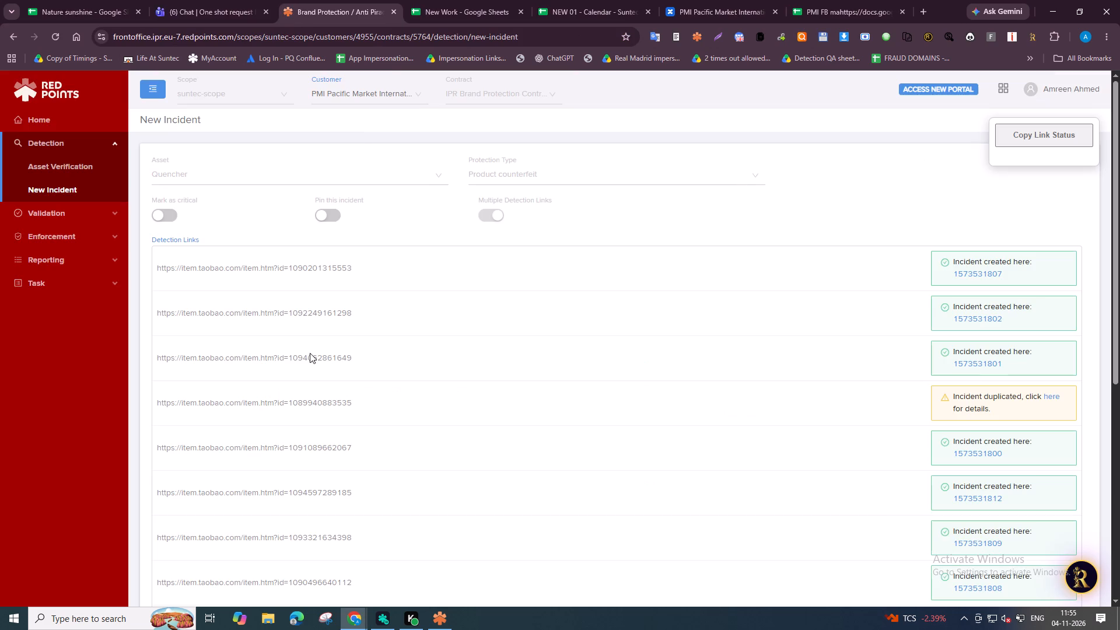
Copy all the Quencher listing links in cells C29292 to C29327 of the New Work spreadsheet.
left_click(404, 0)
left_click(466, 0)
left_click(389, 285)
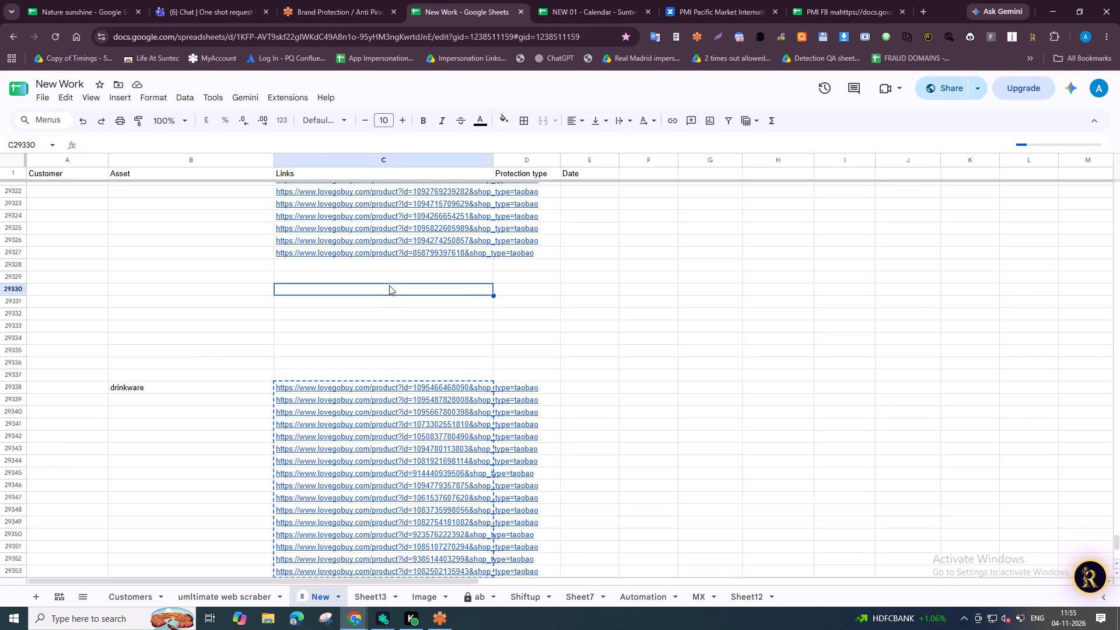
key("ctrl+Up")
key("ctrl+shift+Up")
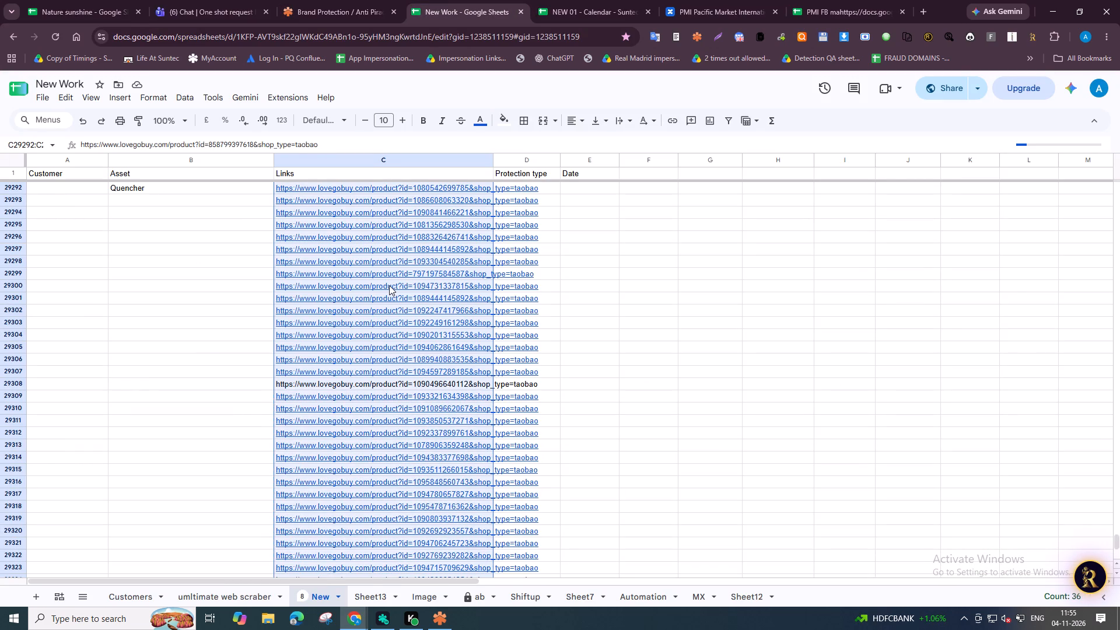
key("ctrl+c")
scroll(390, 285, "up", 2)
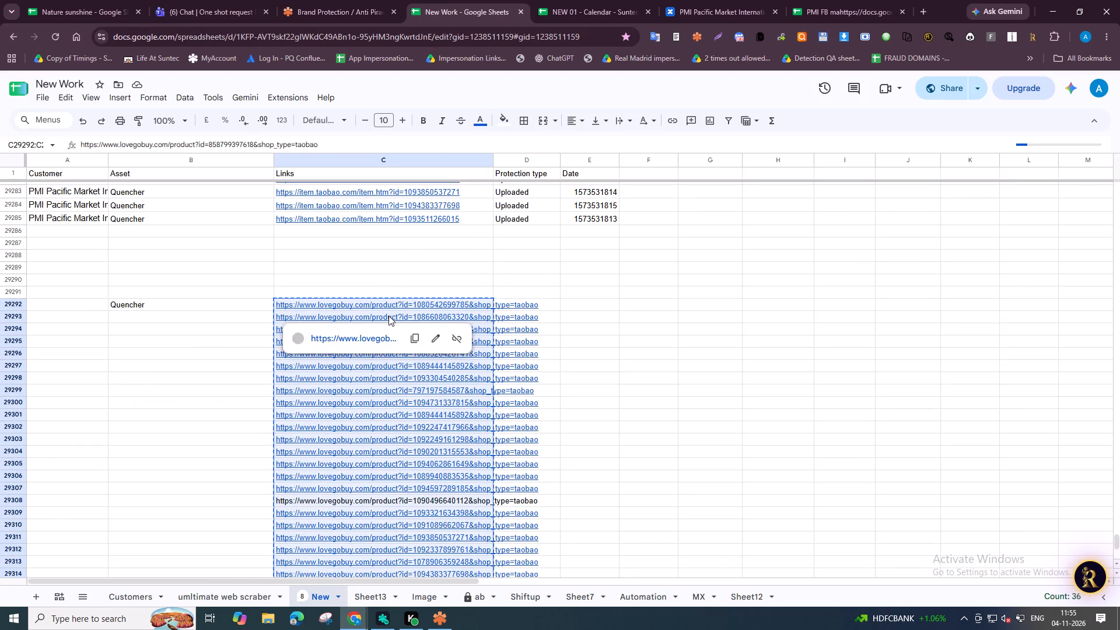
Paste the Quencher links as values from cell A2547 in the "lovegobuy to taobao" sheet of the Taobao link generator.
key("alt+Tab")
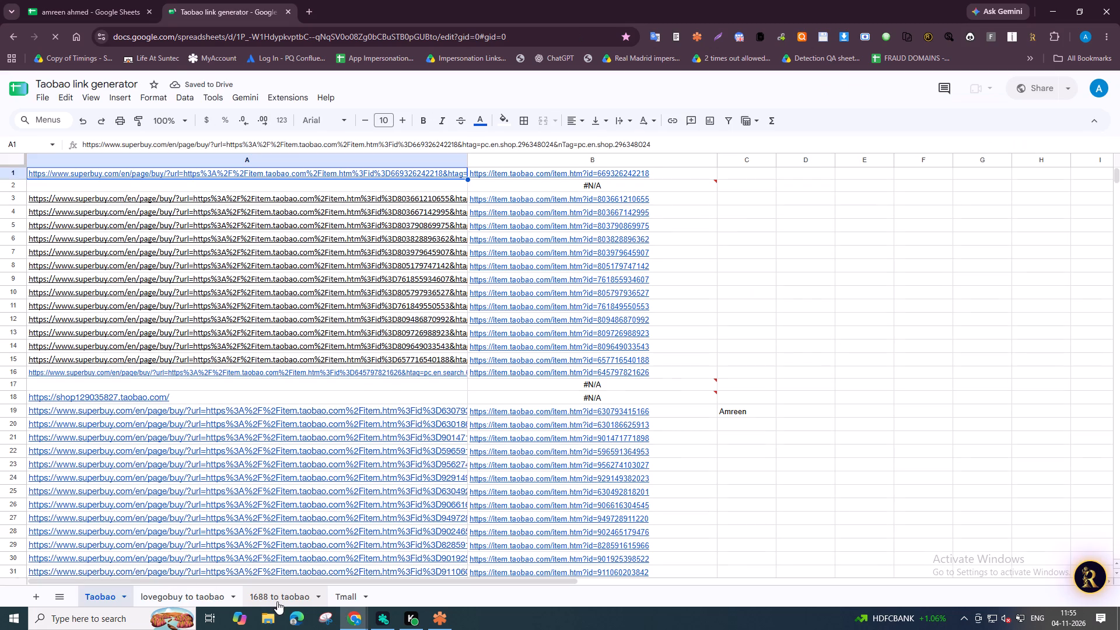
left_click(281, 600)
left_click(225, 601)
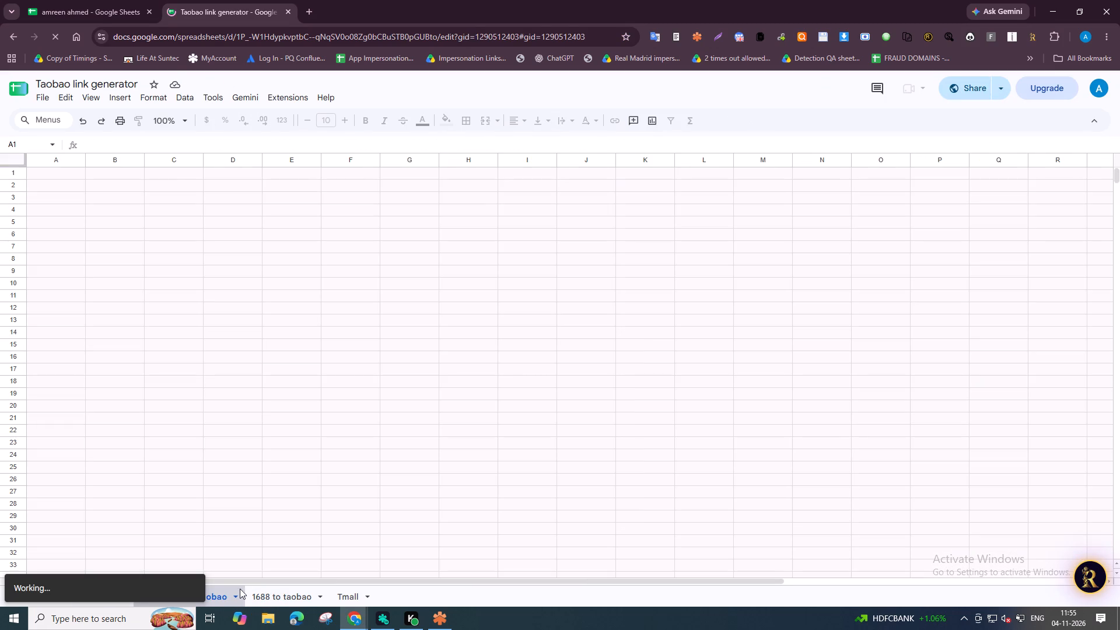
left_click(216, 344)
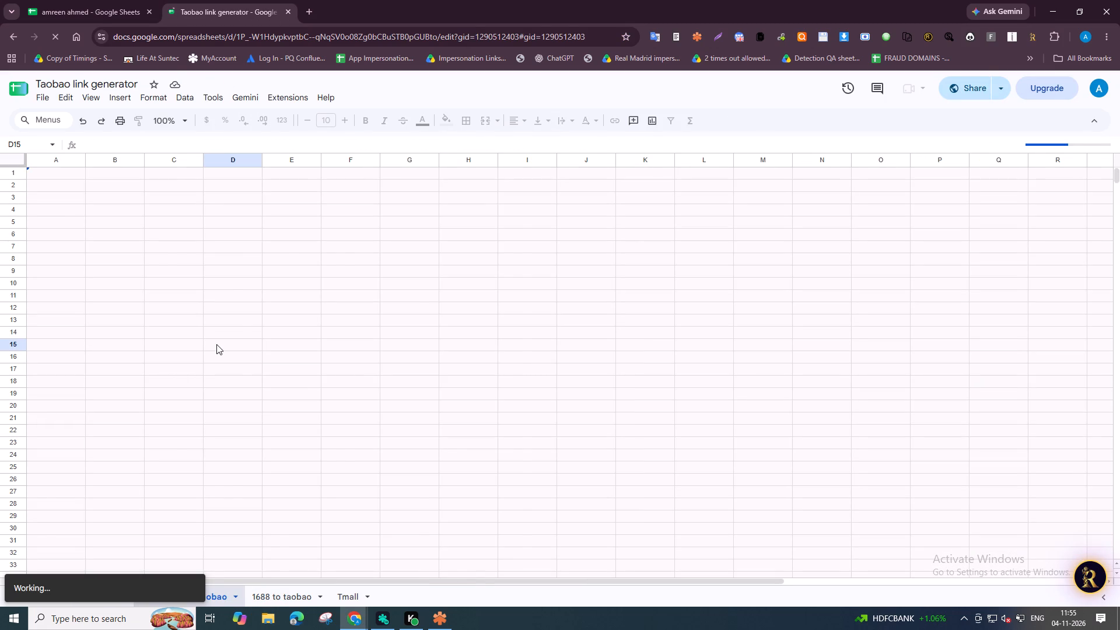
key("ctrl+End")
key("ctrl+Left")
key("ctrl+Left")
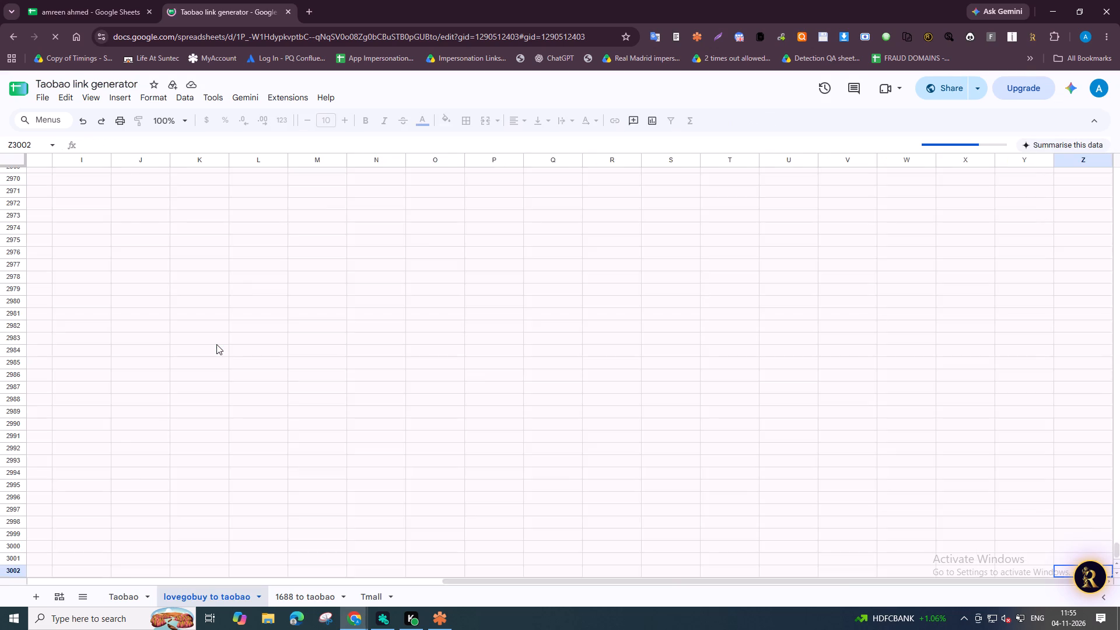
key("ctrl+Left")
key("ctrl+Left")
key("ctrl+Left")
key("ctrl+Up")
key("Down")
key("ctrl+shift+v")
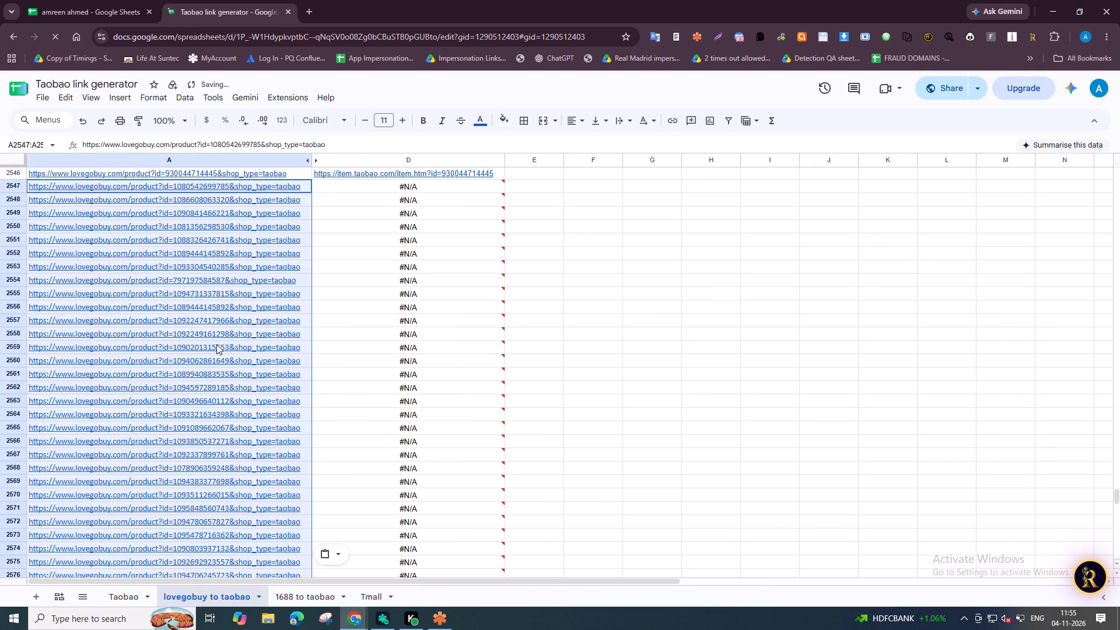
Copy the converted Taobao links for the Quencher listings in cells D2547 to D2582.
key("Right")
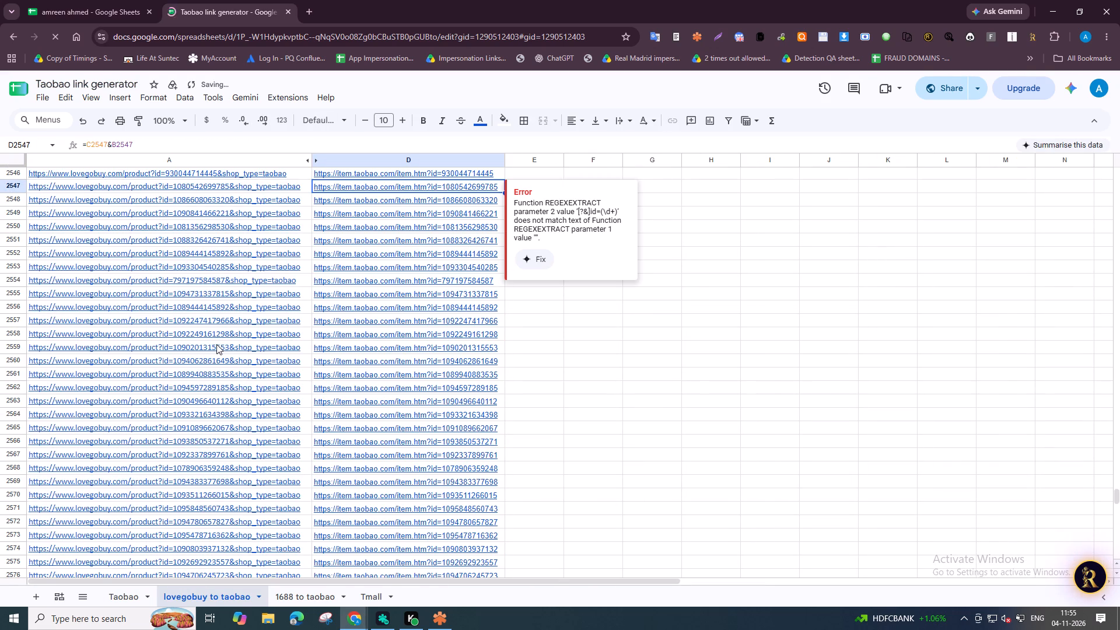
scroll(216, 344, "down", 5)
left_click(437, 365, "shift")
key("ctrl+c")
key("ctrl+c")
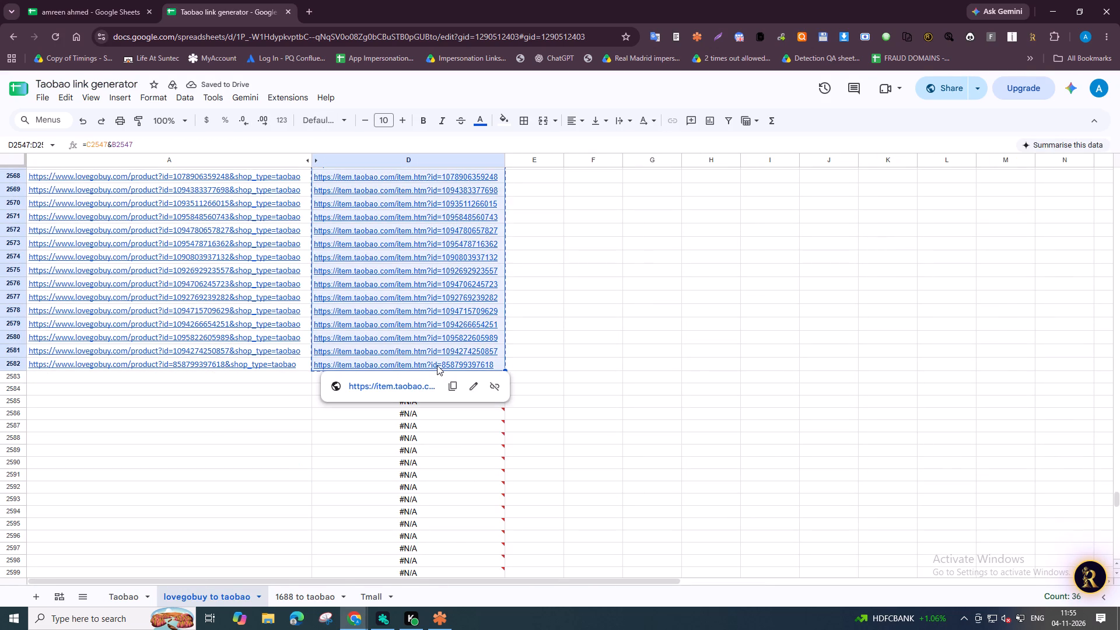
key("ctrl+c")
key("ctrl+c")
Replace the previous detection links in the Red Points New Incident form with the copied Quencher links and save them as incidents.
key("alt+Tab")
scroll(462, 275, "down", 6)
left_click(310, 0)
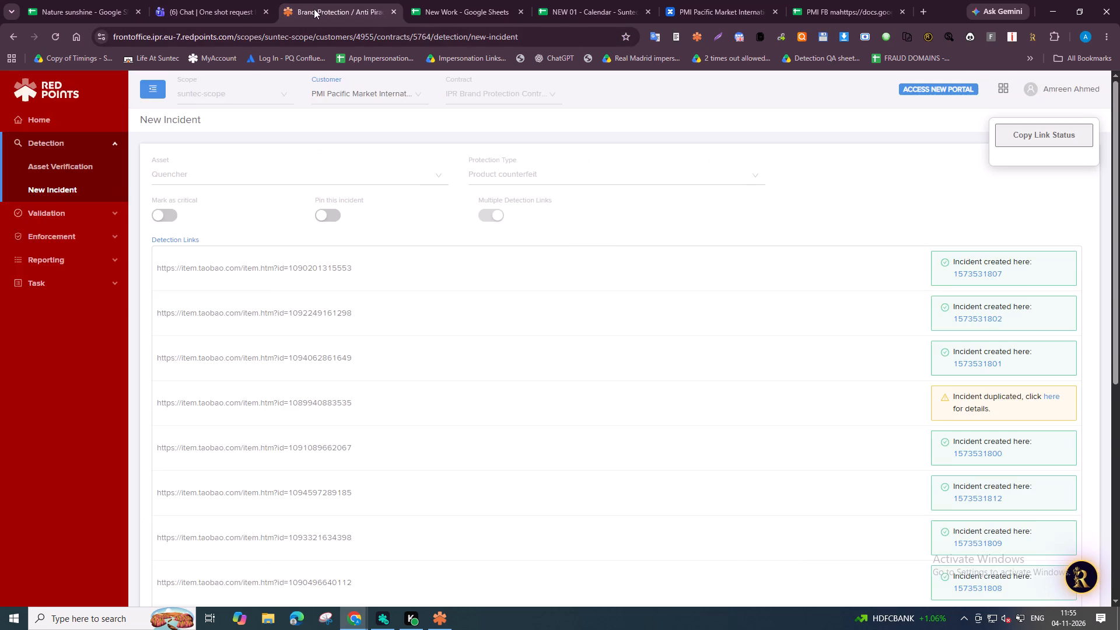
scroll(281, 412, "down", 12)
left_click(263, 506)
left_click(289, 365)
key("ctrl+v")
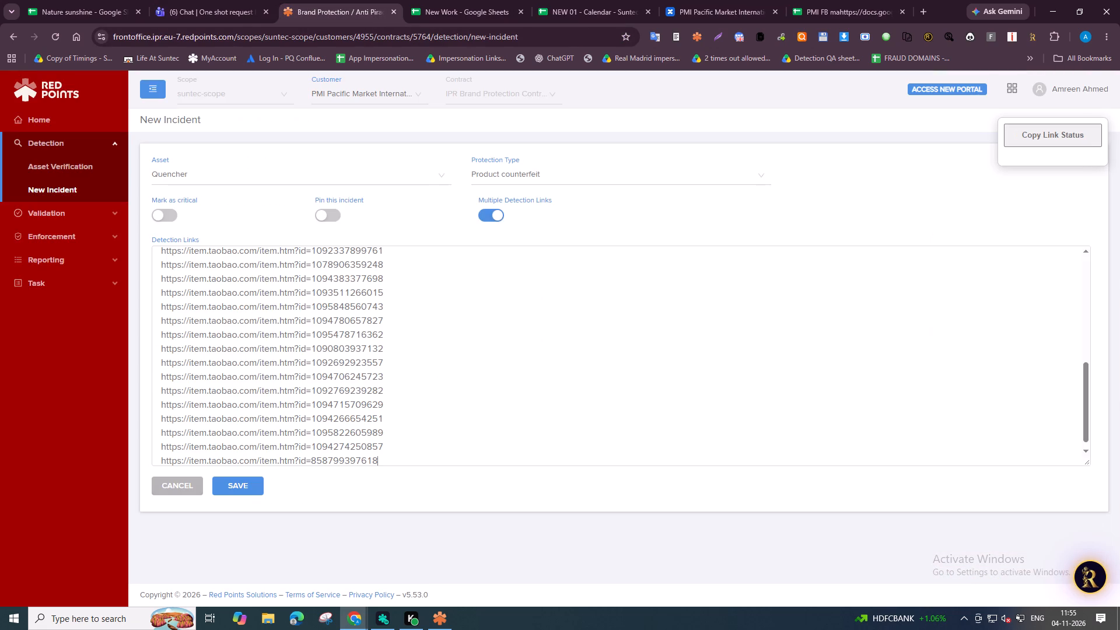
left_click(251, 488)
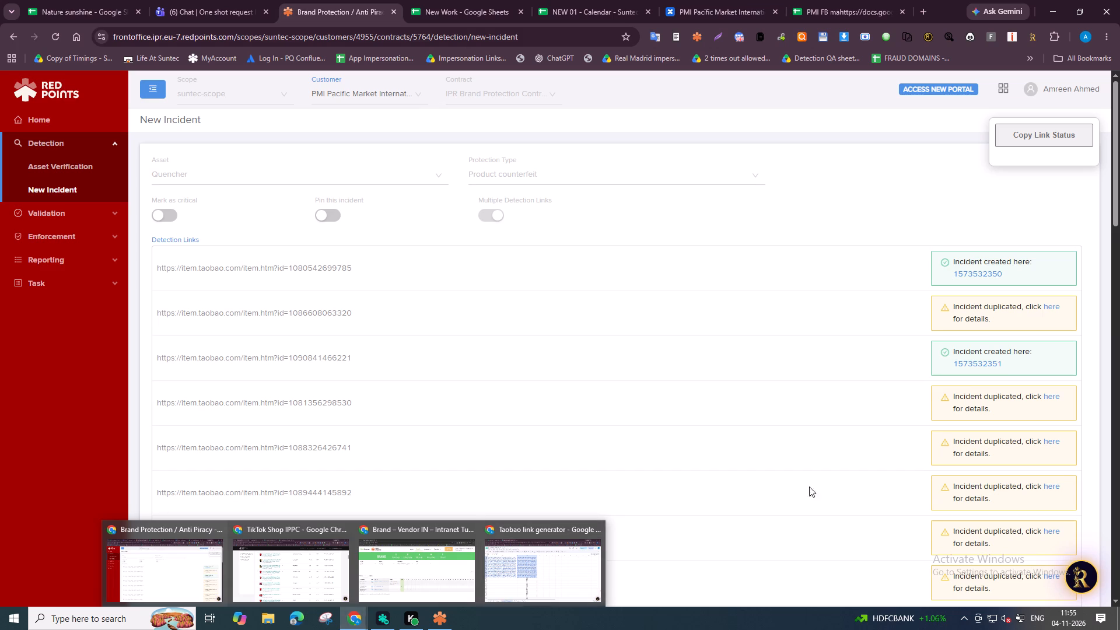
Copy the Quencher link statuses from Red Points and paste them over the Quencher listing links from C29292 in New Work.
left_click(1084, 137)
scroll(1077, 174, "down", 20)
scroll(1077, 174, "down", 3)
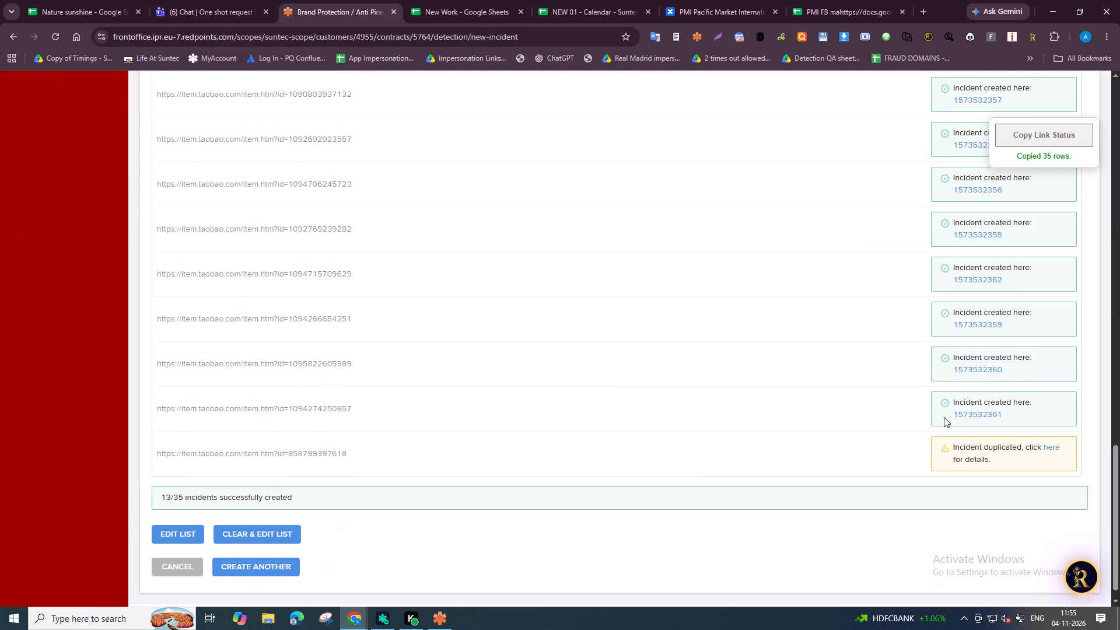
scroll(944, 417, "down", 6)
left_click(1037, 132)
left_click(440, 0)
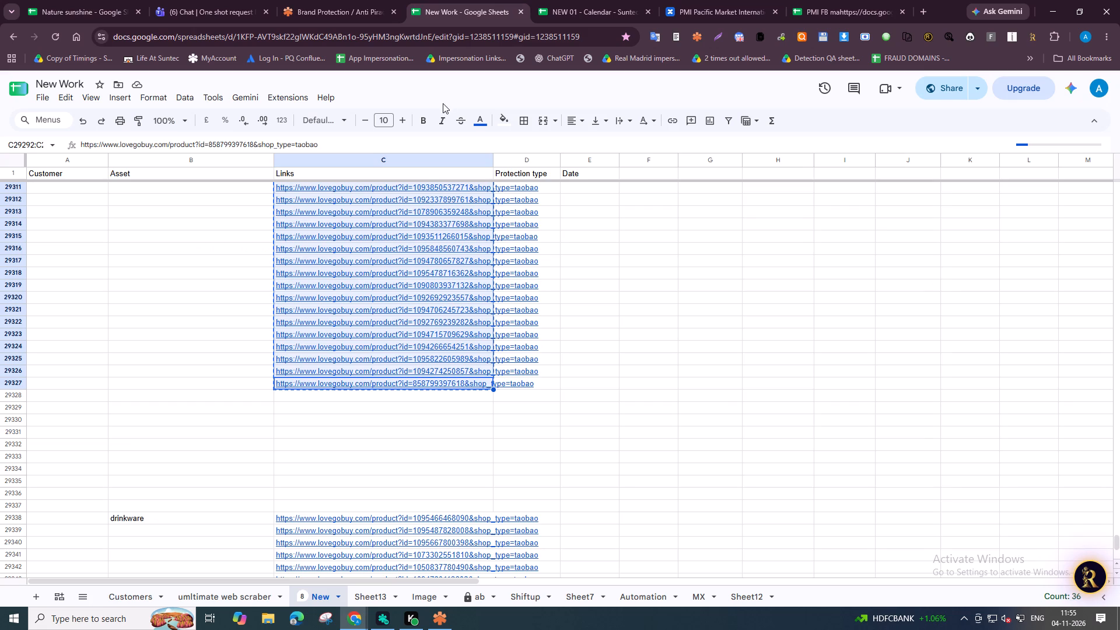
key("ctrl+v")
Move the Quencher result rows, without their header row, up to cell C29286 directly below the existing records.
left_click(460, 206)
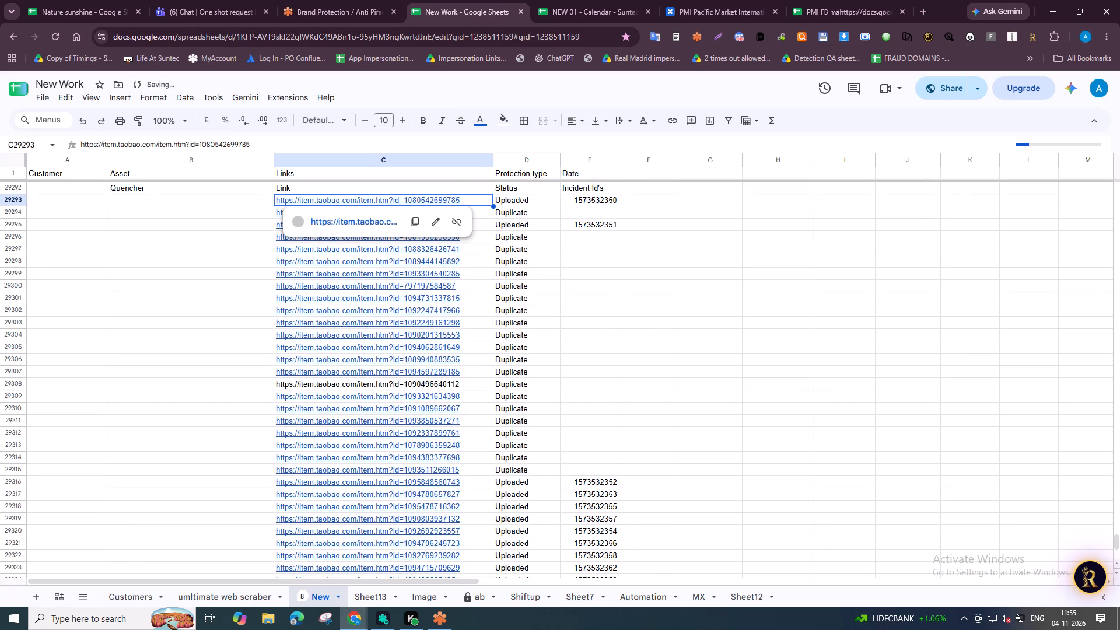
key("ctrl+shift+Down")
key("shift+Right")
key("shift+Right")
key("ctrl+x")
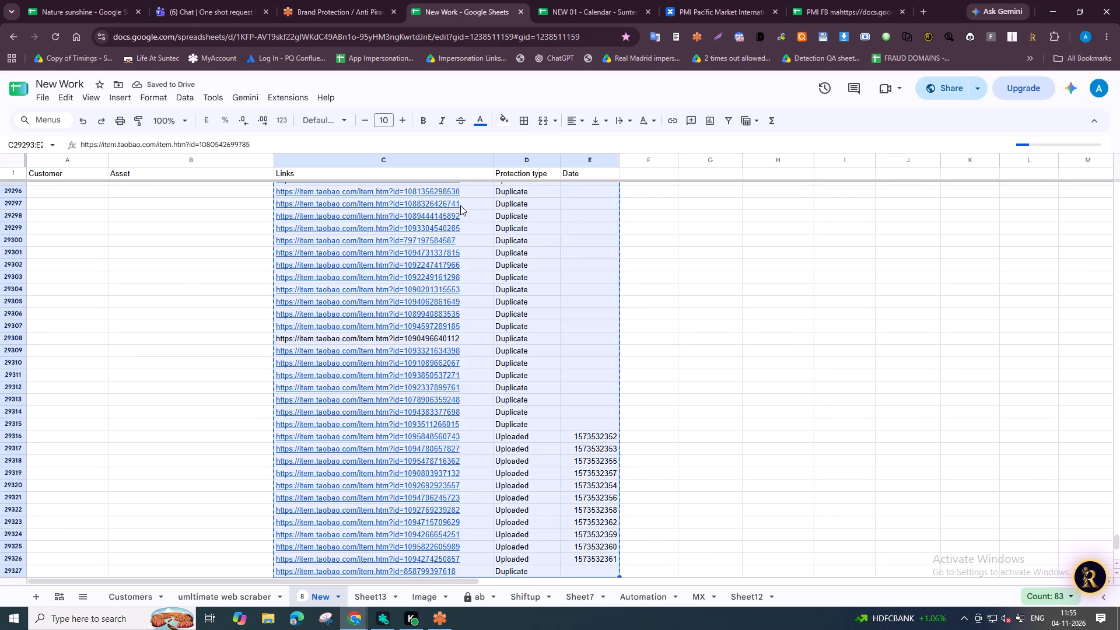
key("ctrl+Up")
key("Up")
key("Down")
key("Up")
key("Up")
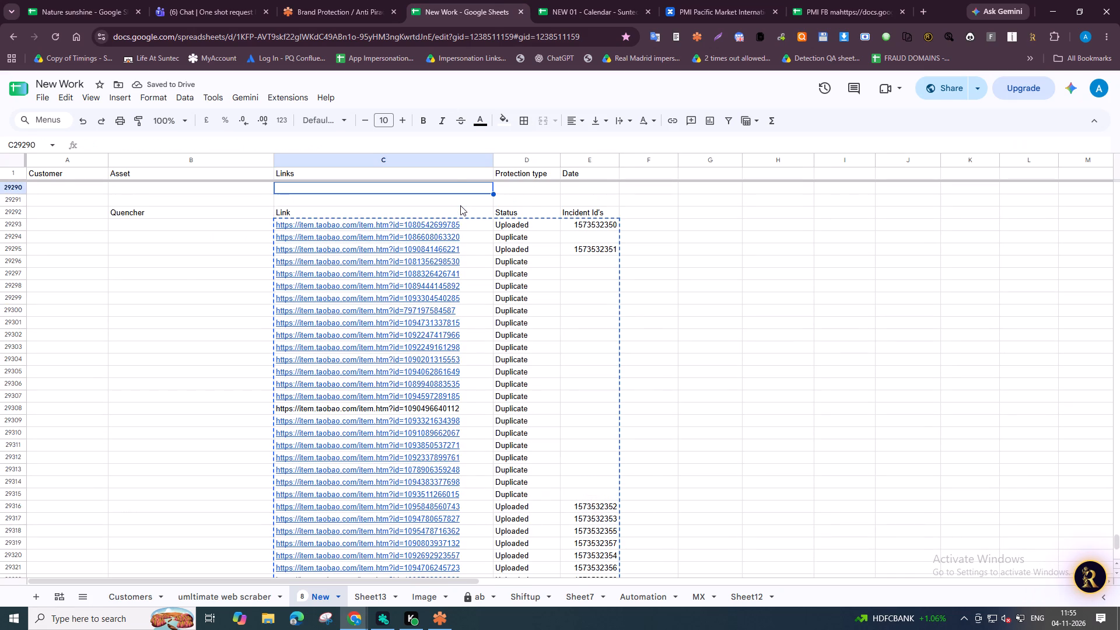
key("Up")
key("ctrl+Up")
key("Down")
key("ctrl+v")
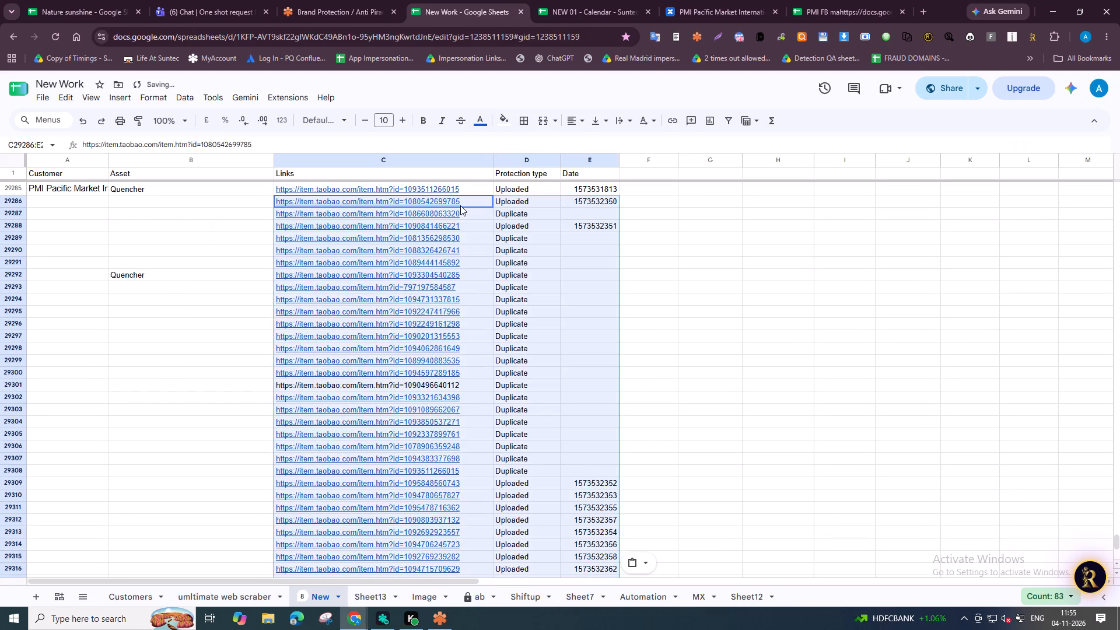
Fill the PMI Pacific Market customer and Quencher asset down columns A and B from row 29285 to row 29320.
key("ctrl+Down")
key("Left")
key("ctrl+shift+Up")
key("ctrl+shift+Up")
key("shift+Left")
key("ctrl+d")
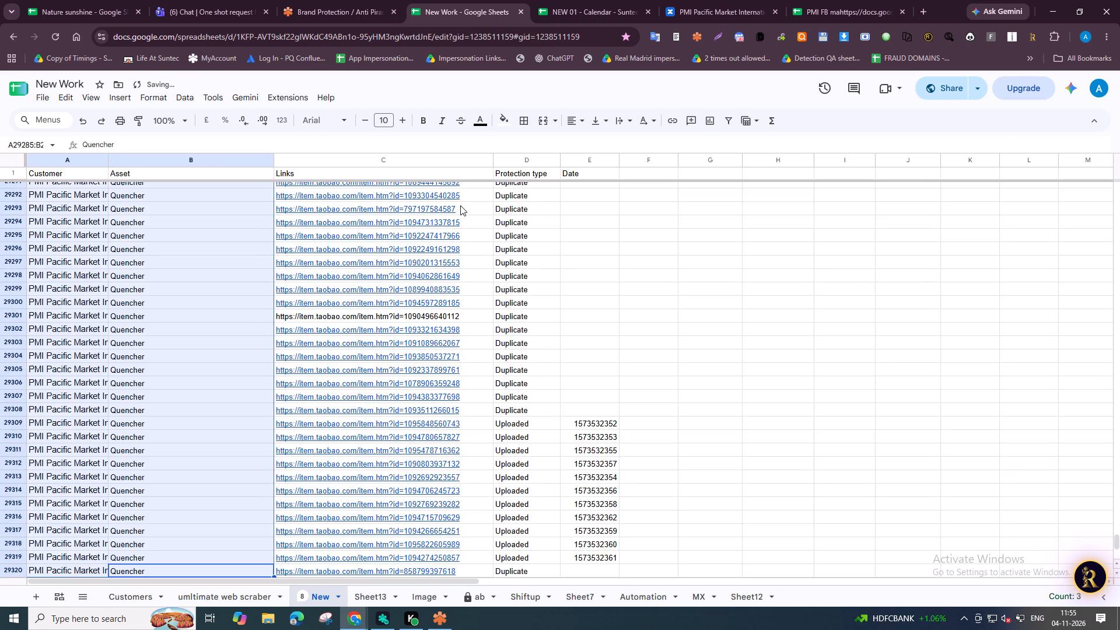
Copy all the drinkware listing links in cells C29338 to C29353 of the New Work spreadsheet.
key("Right")
key("Right")
key("ctrl+Down")
key("Left")
key("ctrl+Up")
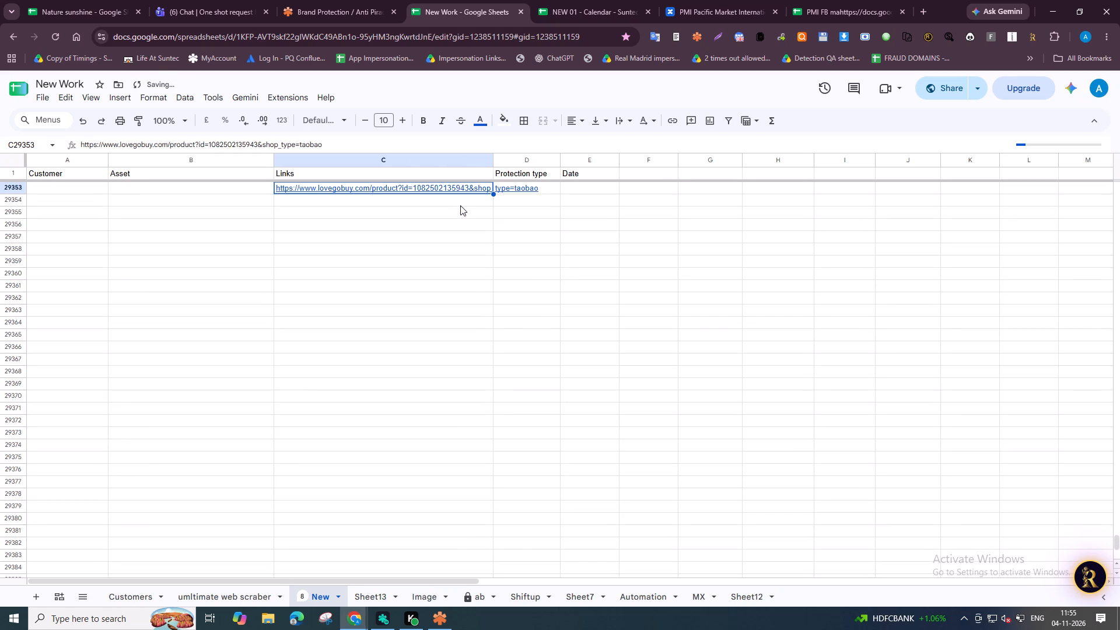
key("ctrl+shift+Up")
scroll(472, 219, "up", 1)
scroll(469, 363, "down", 1)
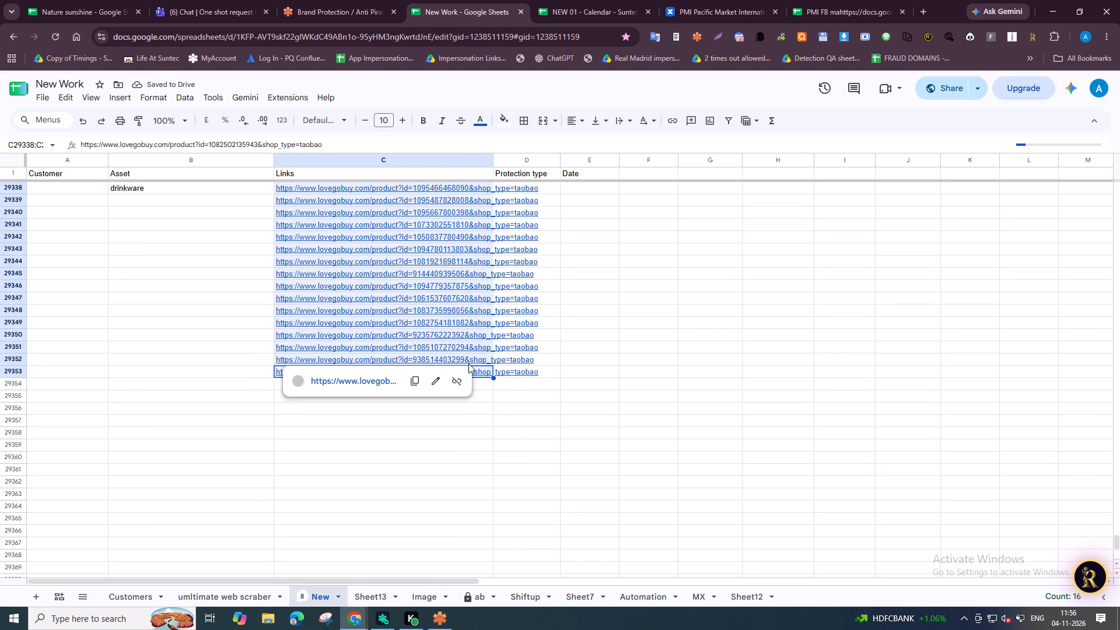
key("ctrl+c")
key("ctrl+c")
Paste the drinkware links as values from cell A2583 in the "lovegobuy to taobao" sheet of the Taobao link generator.
key("alt+Tab")
left_click(206, 381)
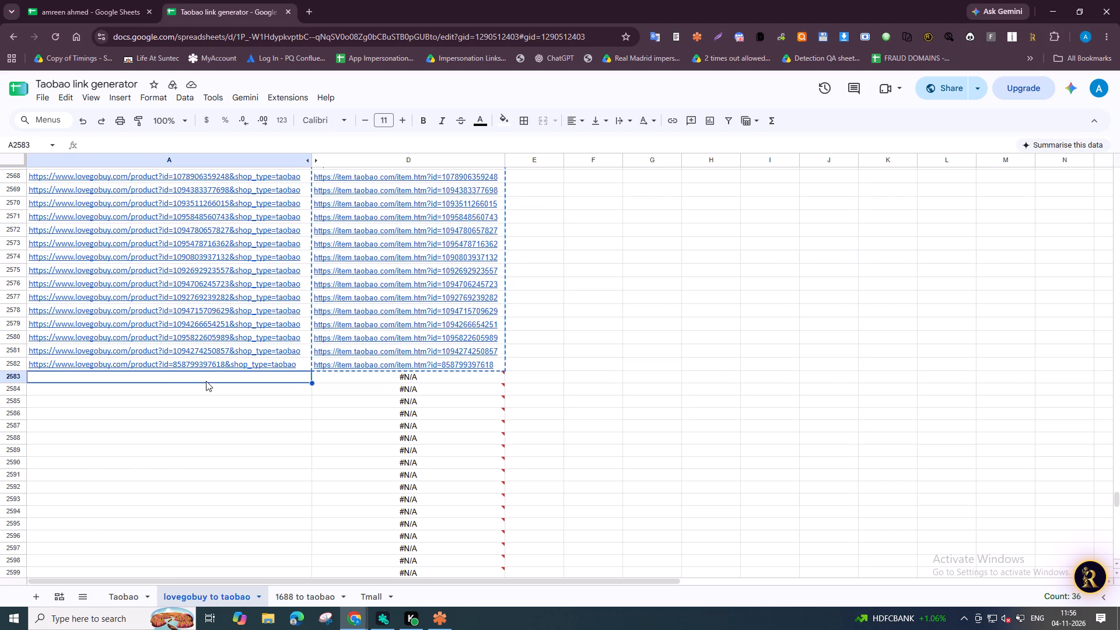
key("ctrl+shift+v")
key("Right")
scroll(231, 378, "down", 4)
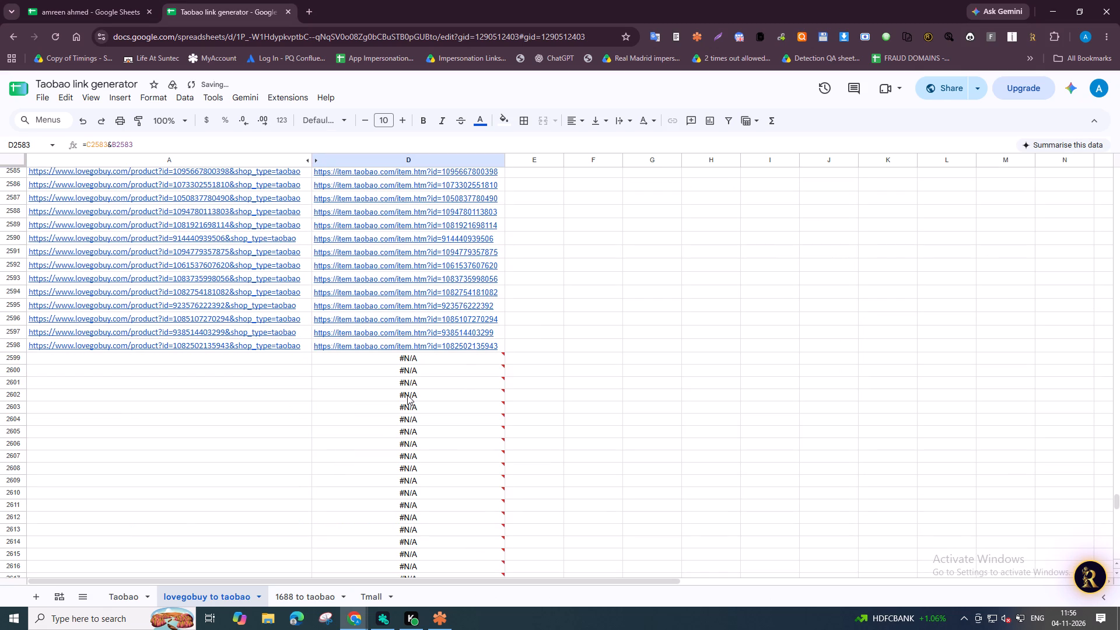
Copy the converted Taobao links for the drinkware listings in cells D2583 to D2598.
left_click(418, 350, "shift")
key("ctrl+c")
key("ctrl+c")
key("ctrl+c")
key("ctrl+c")
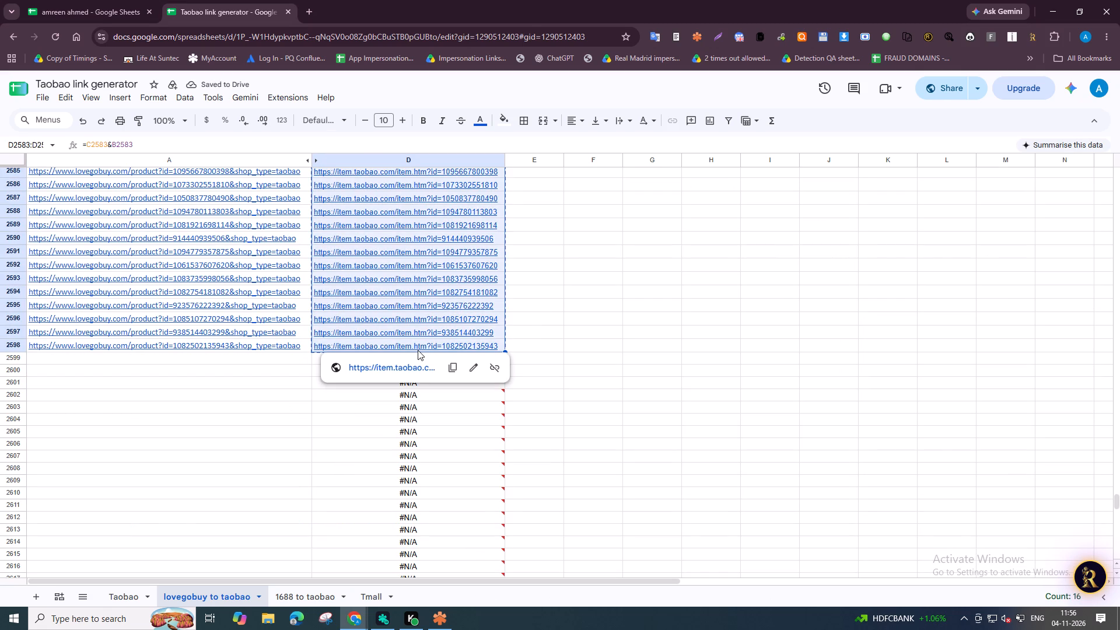
Submit the copied drinkware links as Red Points incidents under the asset Stanley - 21 - Drinkware, replacing the previous list.
key("alt+Tab")
left_click(650, 444)
scroll(610, 459, "up", 2)
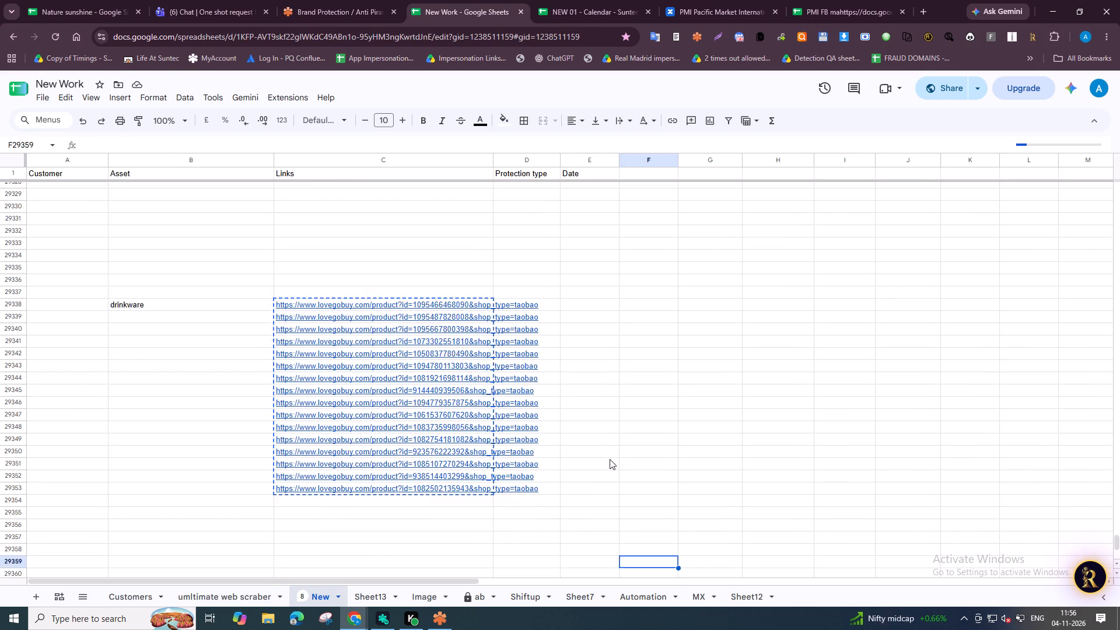
scroll(610, 459, "up", 1)
left_click(316, 0)
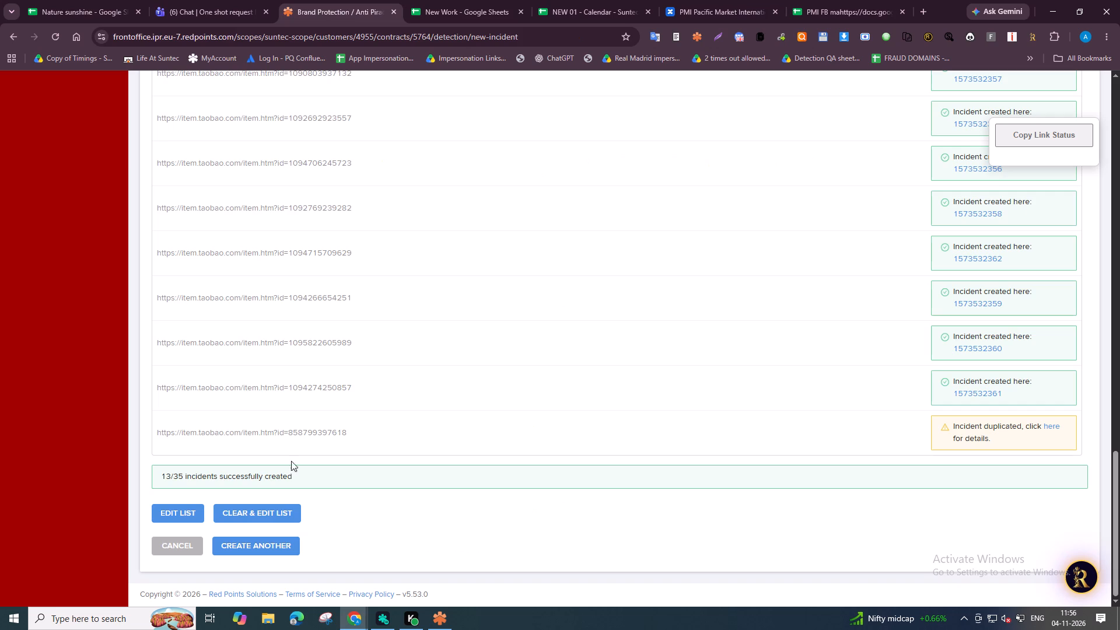
left_click(285, 504)
left_click(293, 182)
key("d")
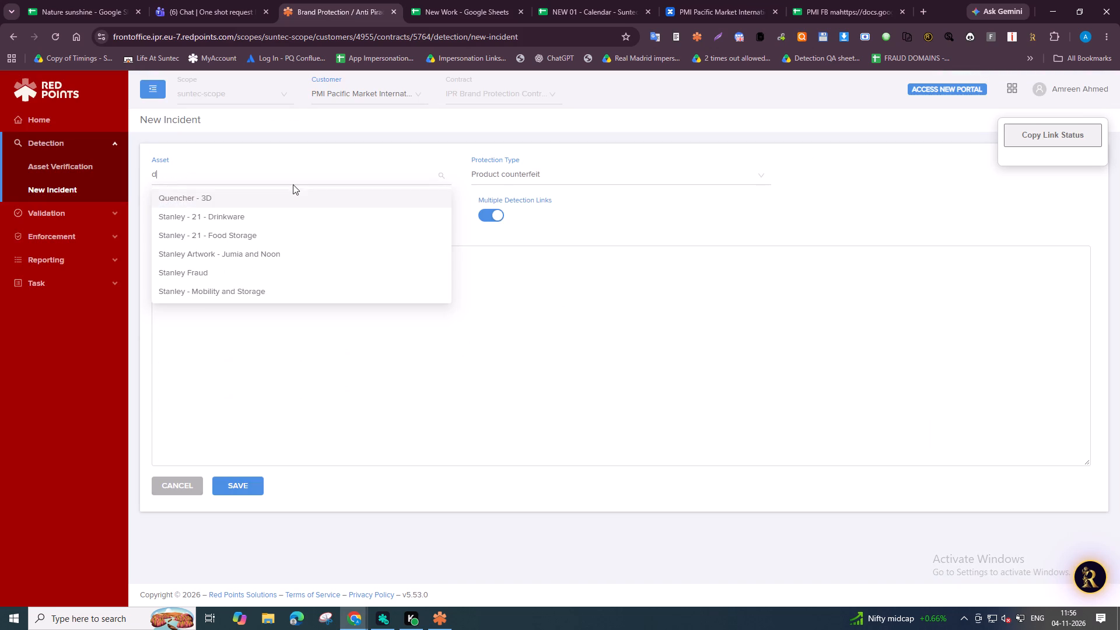
left_click(249, 217)
left_click(273, 374)
key("ctrl+v")
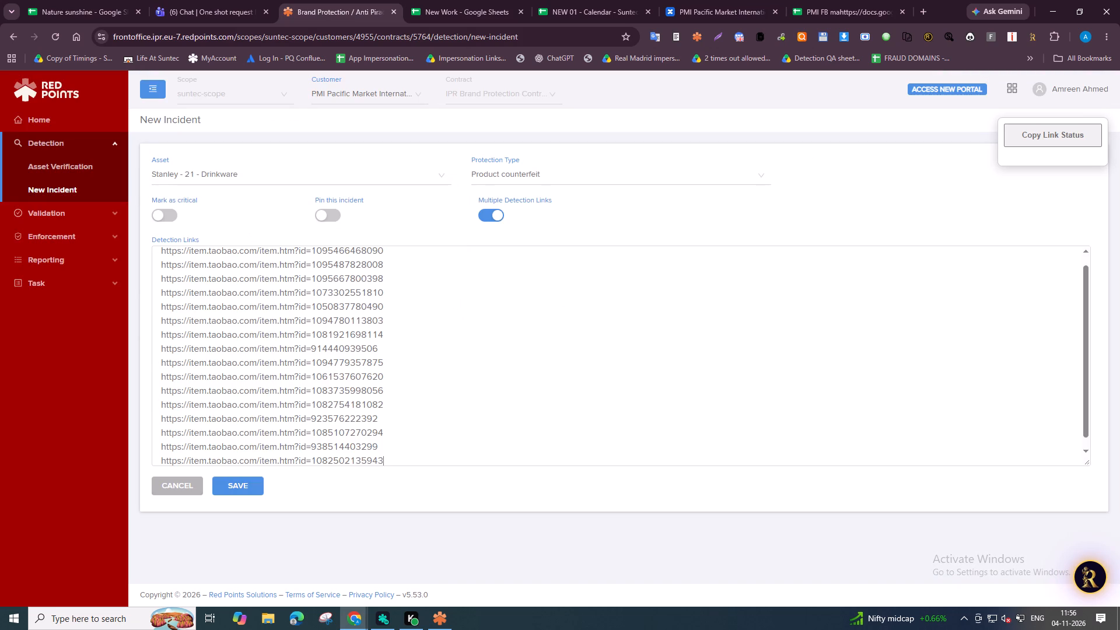
scroll(282, 440, "up", 11)
scroll(302, 401, "down", 12)
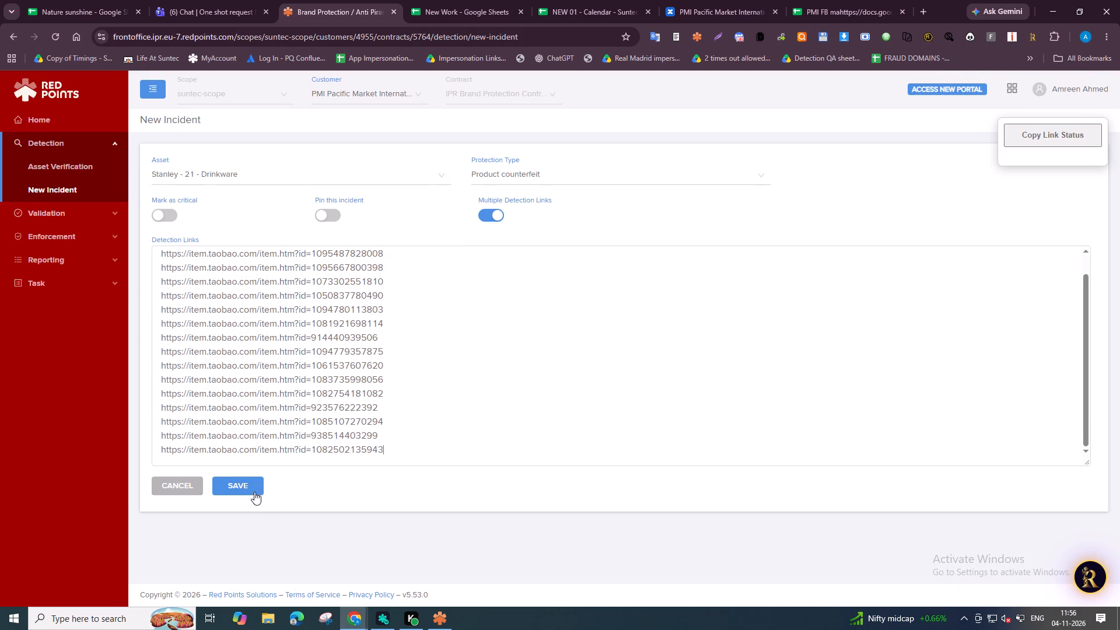
left_click(255, 491)
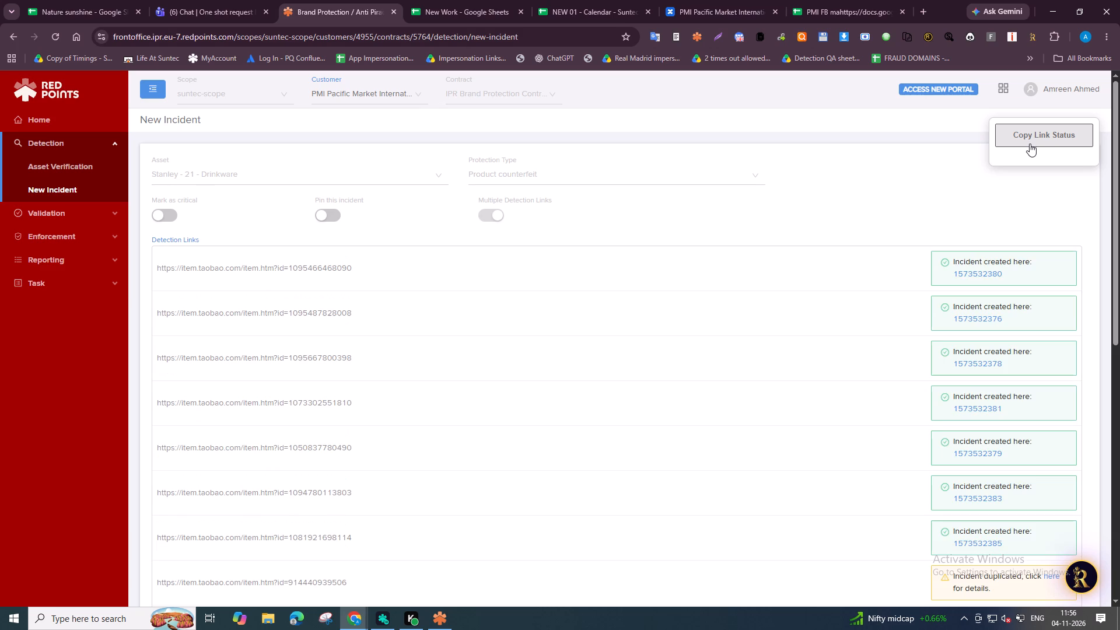
Copy the link statuses of the submitted drinkware incidents from Red Points.
left_click(1028, 144)
scroll(1007, 218, "down", 17)
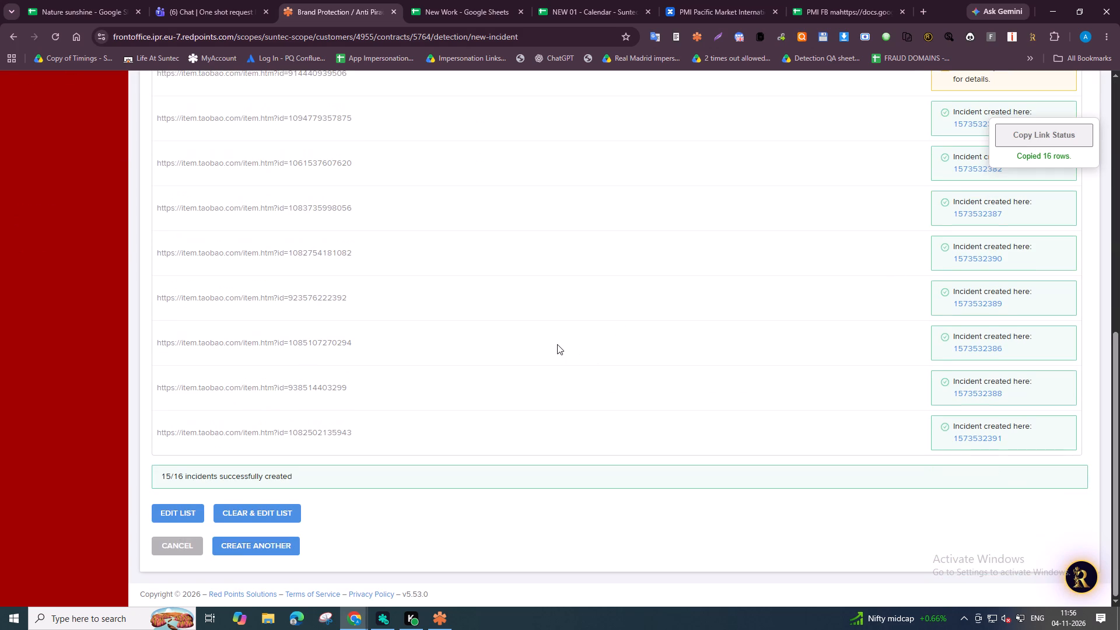
left_click(1067, 134)
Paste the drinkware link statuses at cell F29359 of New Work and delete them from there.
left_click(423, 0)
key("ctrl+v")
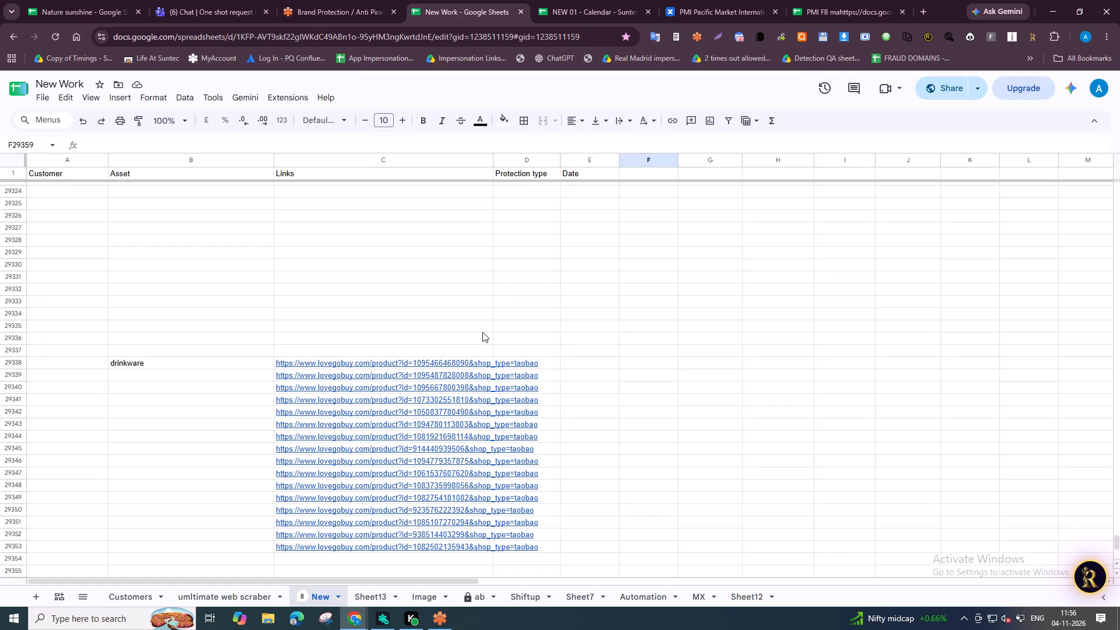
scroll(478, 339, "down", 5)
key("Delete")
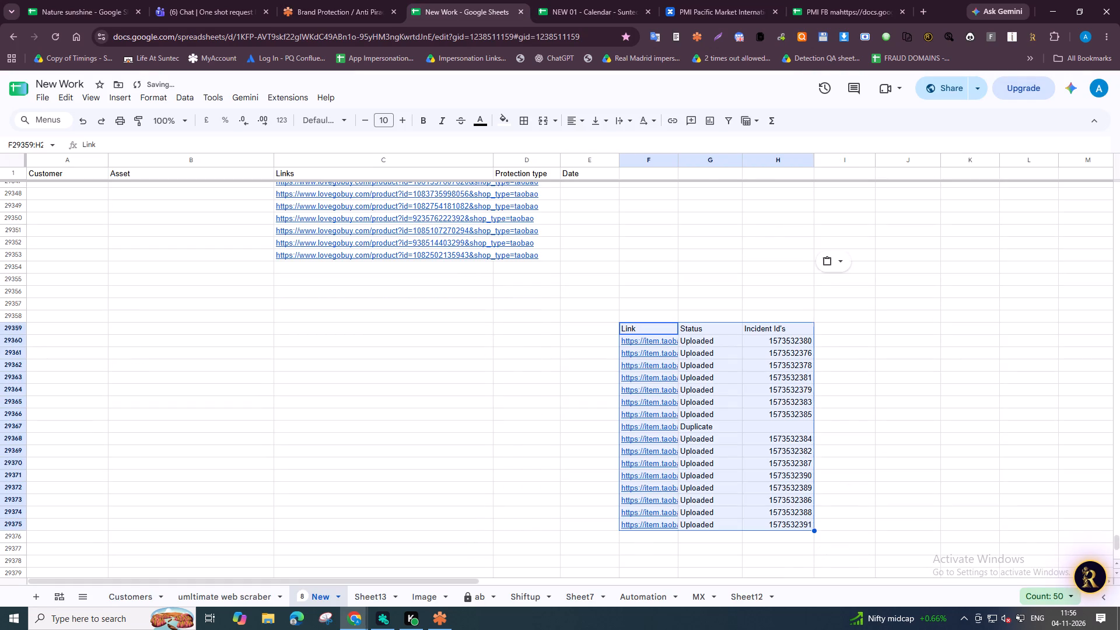
Delete the original Lovegobuy drinkware links in C29338 to C29353 together with the drinkware label beside them.
left_click(416, 354)
key("ctrl+Up")
key("ctrl+shift+Up")
key("Left")
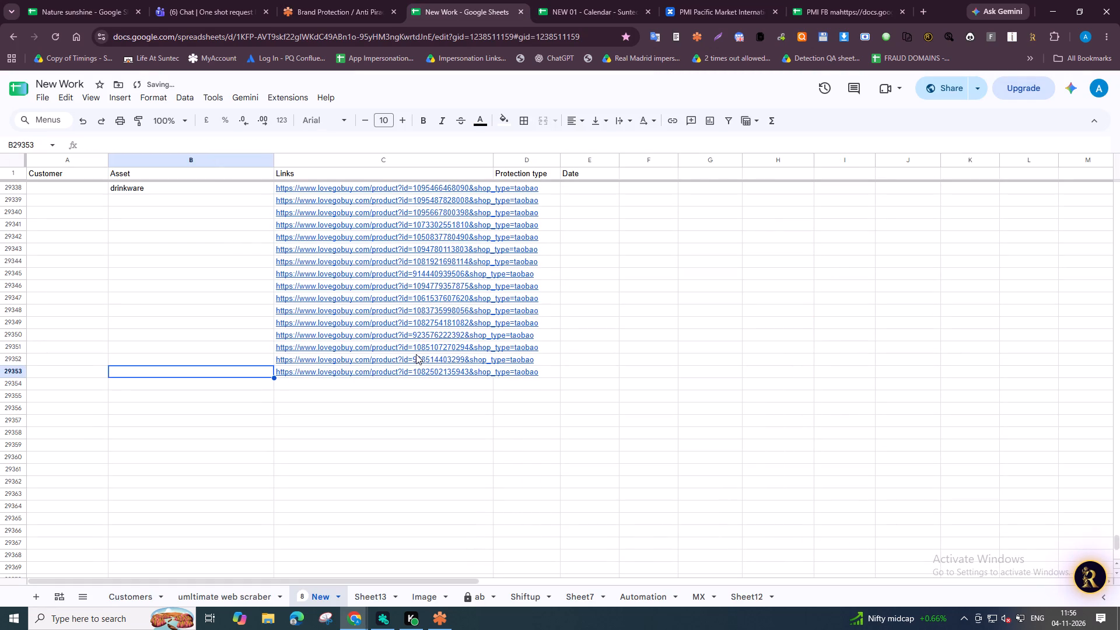
key("Right")
key("ctrl+shift+Up")
key("shift+Left")
key("Delete")
Paste the drinkware link statuses unformatted at C29321, below the last Quencher row, and move the data up over its header row.
key("ctrl+Up")
key("Right")
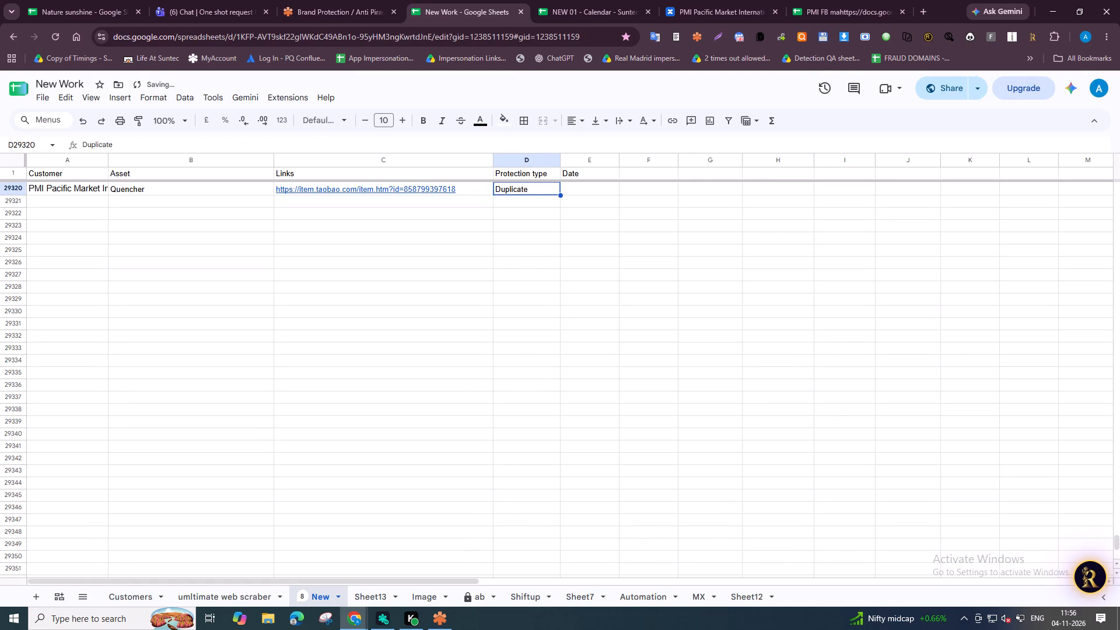
key("Down")
key("Left")
key("ctrl+shift+v")
key("Down")
key("ctrl+shift+Right")
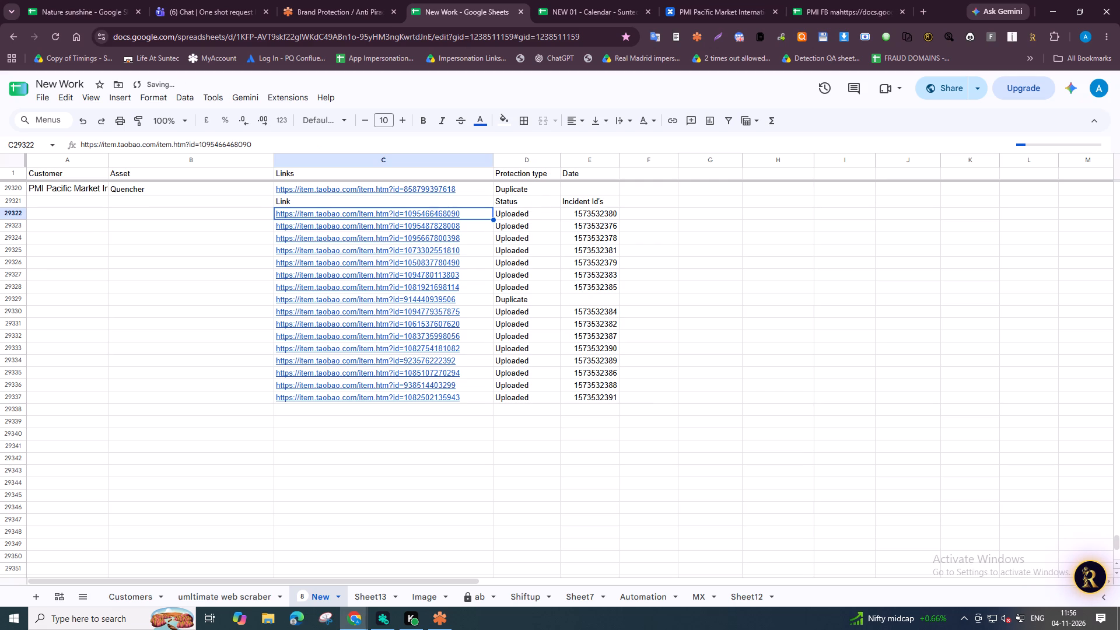
key("ctrl+shift+Down")
key("ctrl+x")
key("Up")
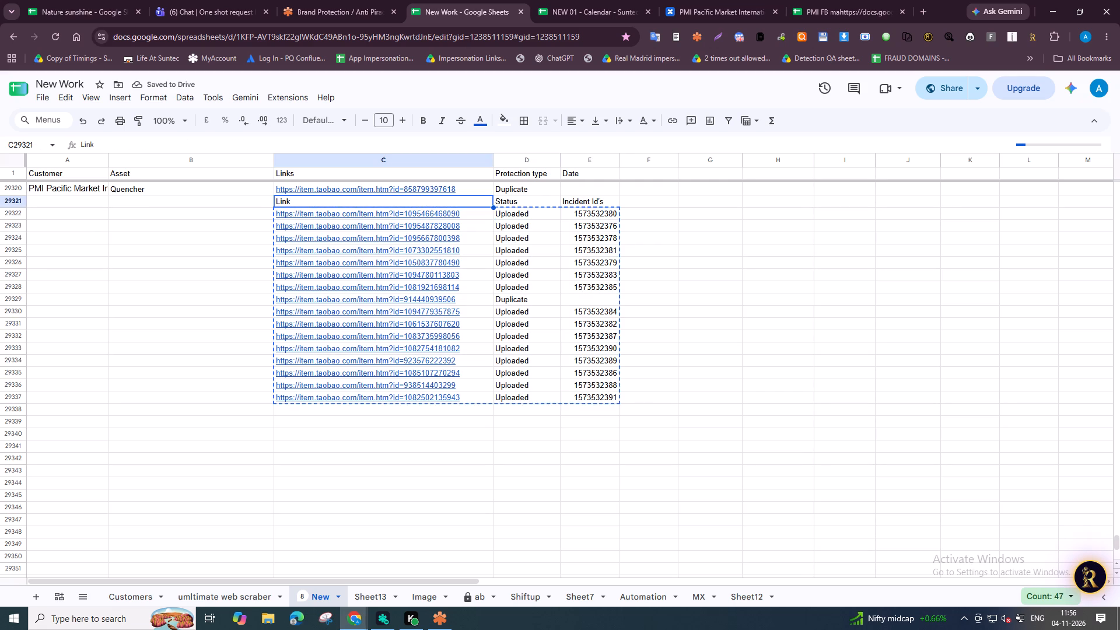
key("ctrl+v")
Fill the customer PMI Pacific Market International down from A29320 to A29336.
key("ctrl+Down")
key("Left")
key("Left")
key("ctrl+shift+Up")
key("ctrl+shift+d")
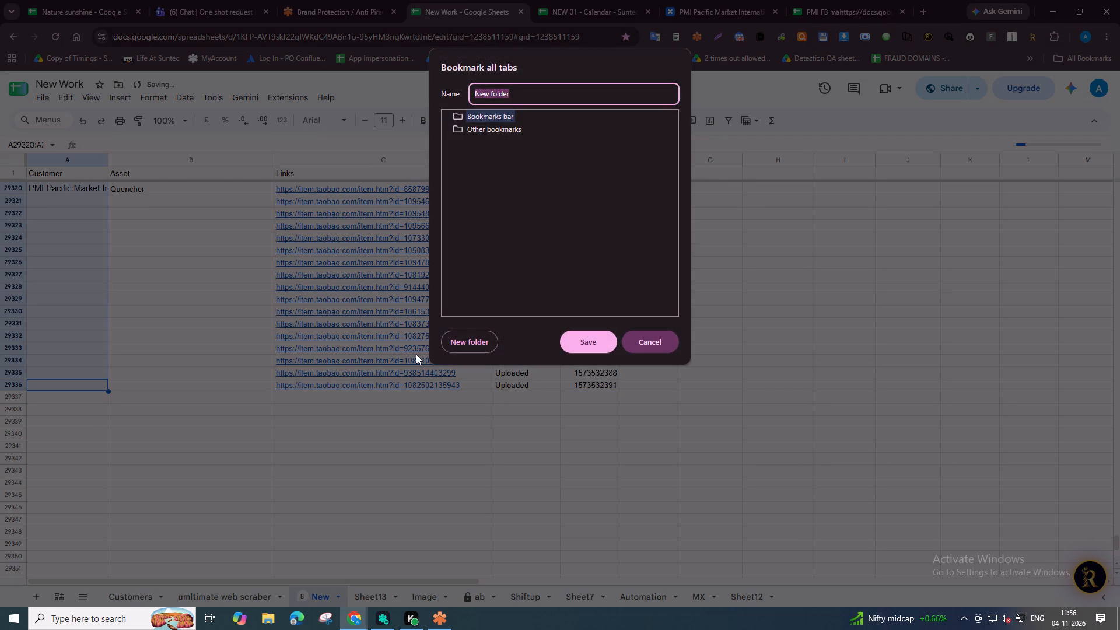
left_click(647, 346)
key("ctrl+d")
left_click(607, 401)
Copy the asset name Stanley - 21 - Drinkware from Red Points and fill it in B29321 to B29336 of New Work.
left_click(321, 0)
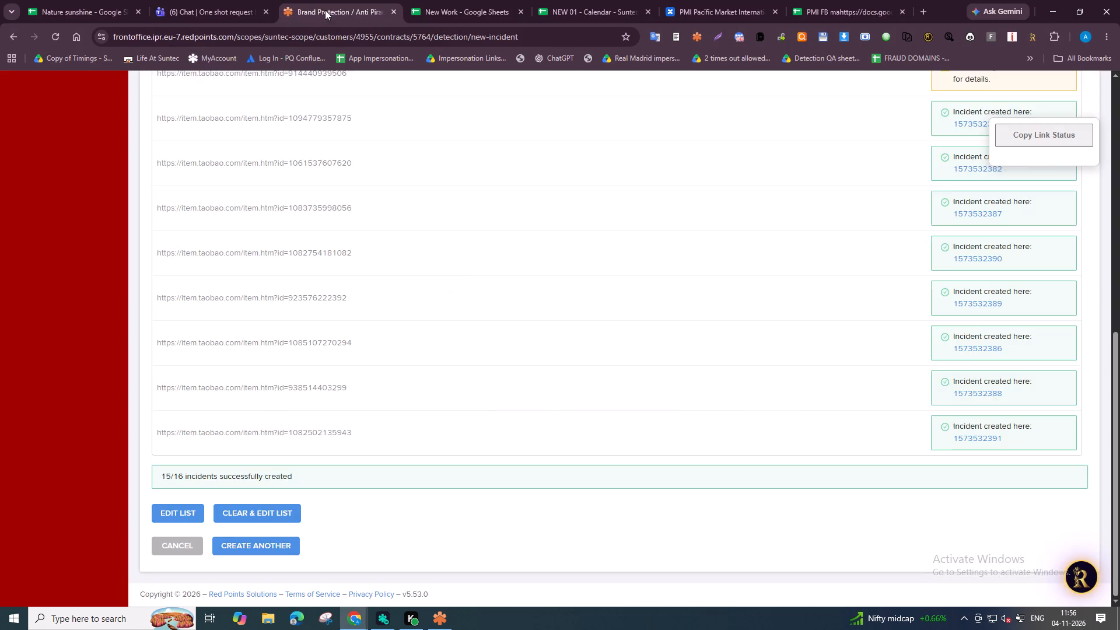
scroll(264, 194, "up", 12)
left_click(253, 177, "alt")
left_click(513, 0)
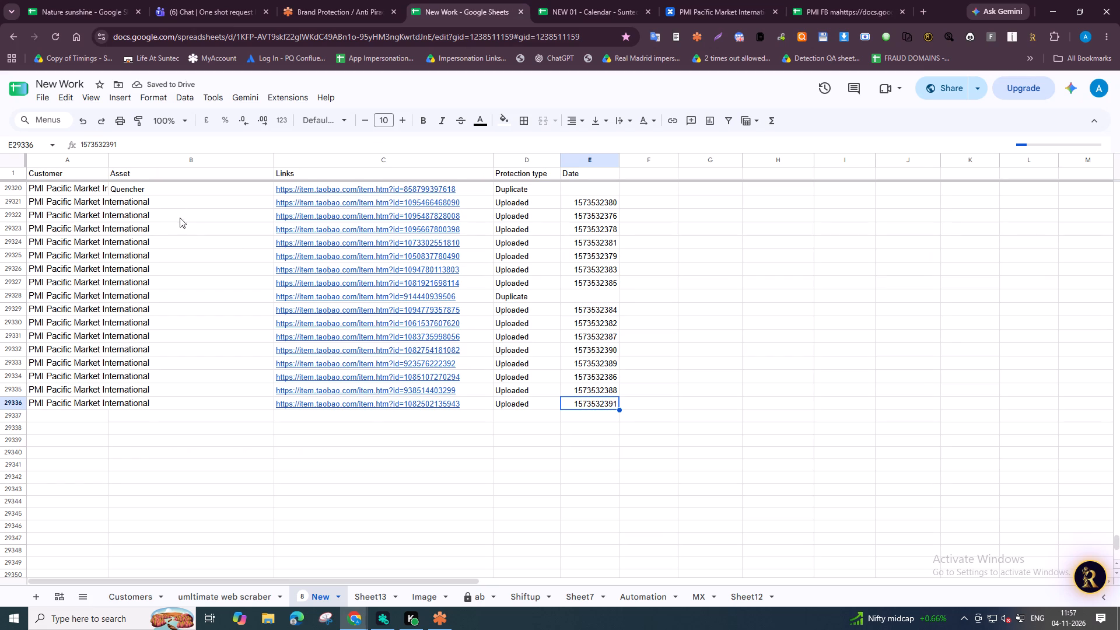
scroll(179, 242, "up", 1)
left_click(165, 262)
key("ctrl+v")
key("Right")
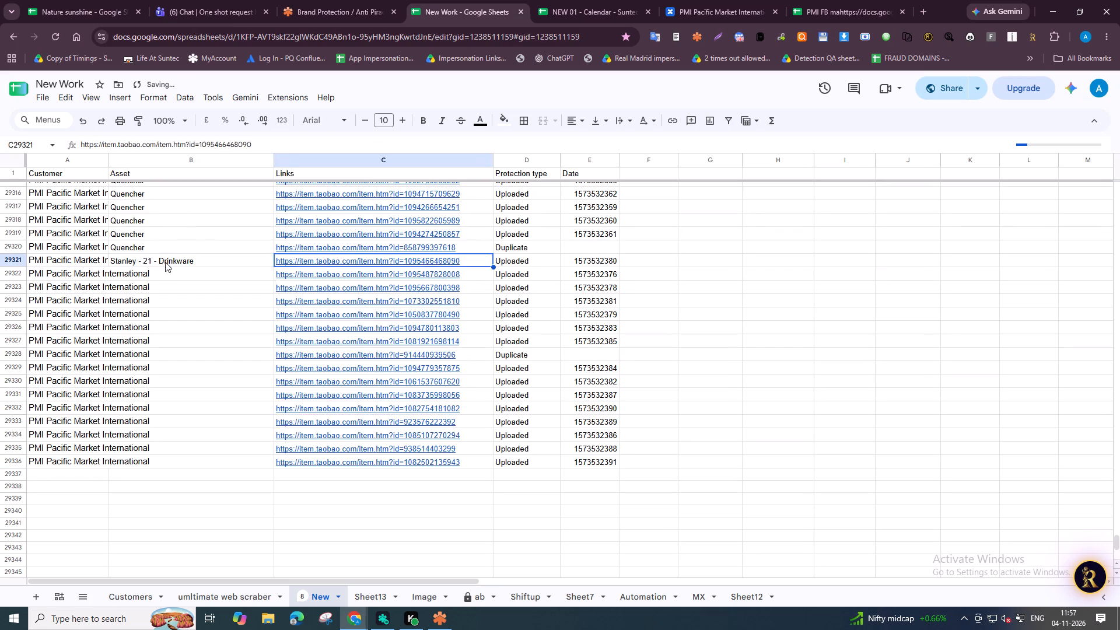
key("ctrl+Down")
key("Left")
key("ctrl+shift+Up")
key("ctrl+d")
key("Right")
key("Right")
key("Right")
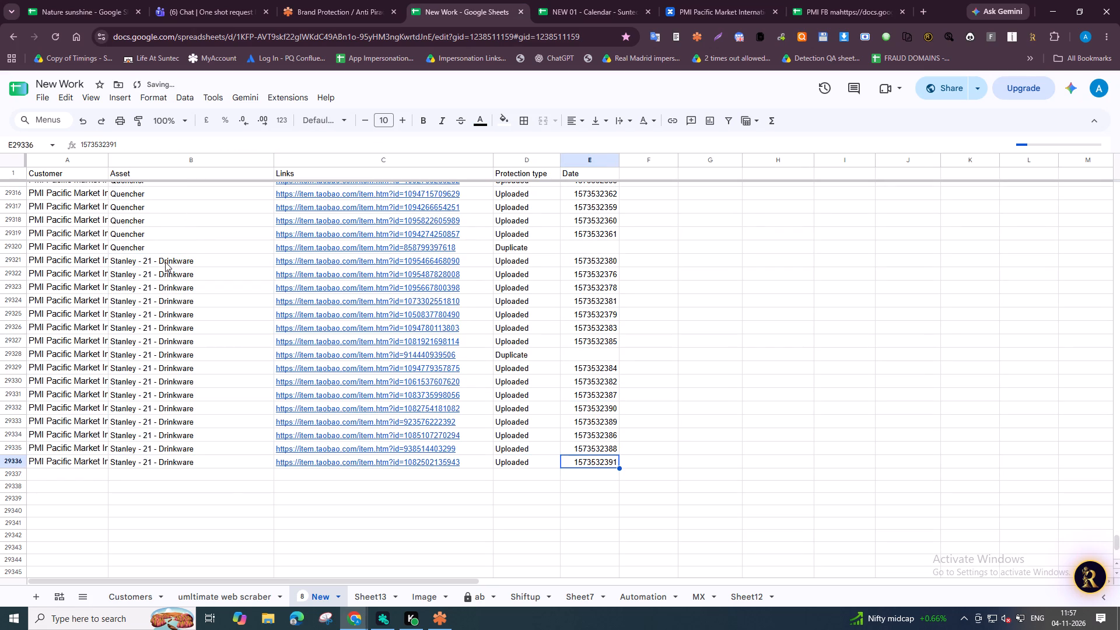
Select the incident IDs from E29336 up to E29217 to count the uploaded PMI Pacific Market International incidents.
key("ctrl+shift+Up")
key("ctrl+shift+Up")
key("ctrl+shift+Up")
key("ctrl+shift+Up")
key("ctrl+shift+Up")
key("ctrl+shift+Up")
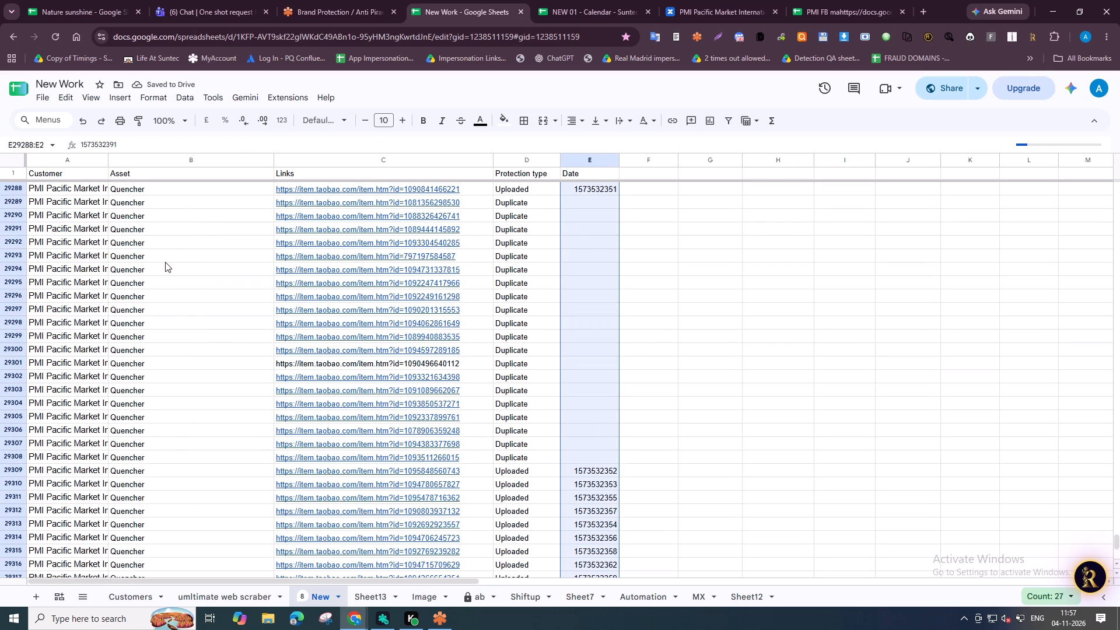
scroll(194, 265, "up", 7)
scroll(616, 356, "up", 7)
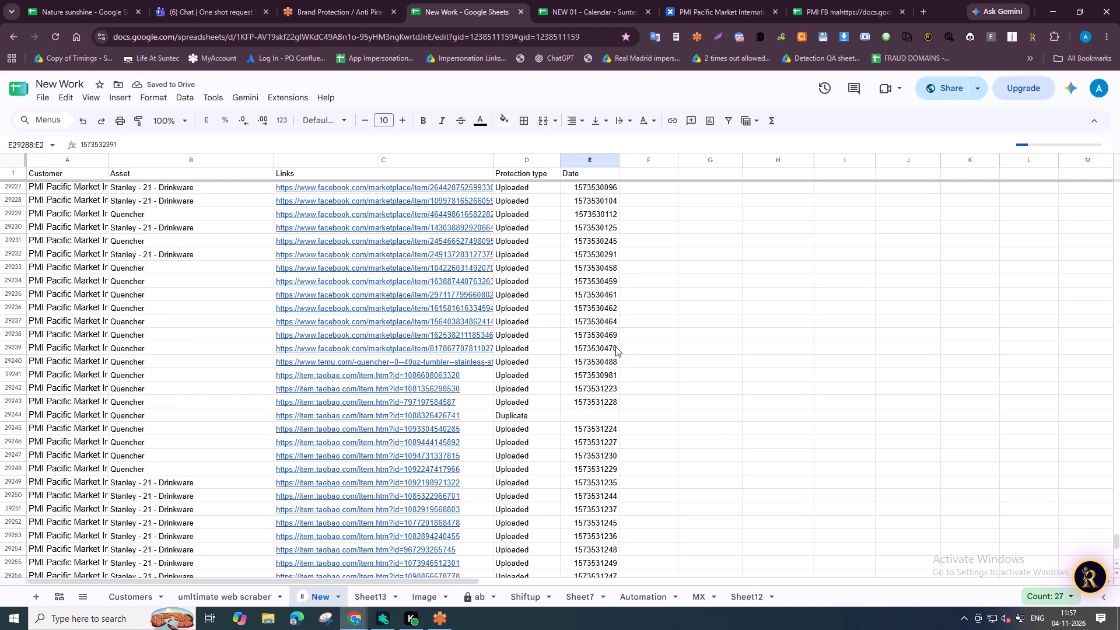
scroll(615, 342, "up", 4)
left_click(614, 288, "shift")
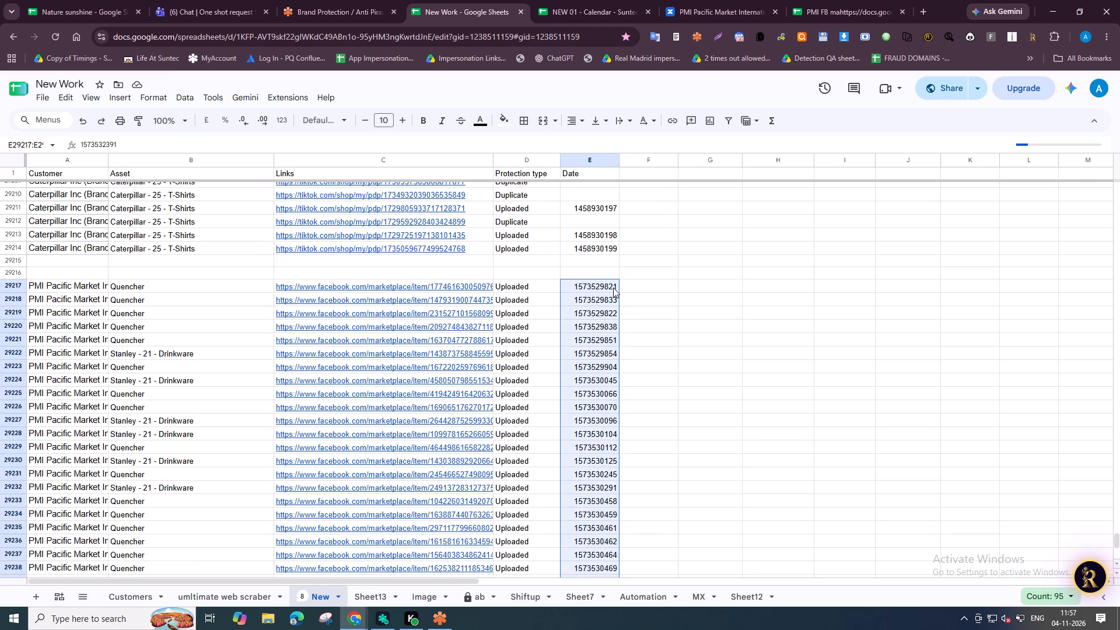
Set the PMI Pacific Market tallies in row 29161 to 100 in column I and 95 in column J, and check column J.
left_click(857, 272)
key("ctrl+Up")
key("ctrl+Up")
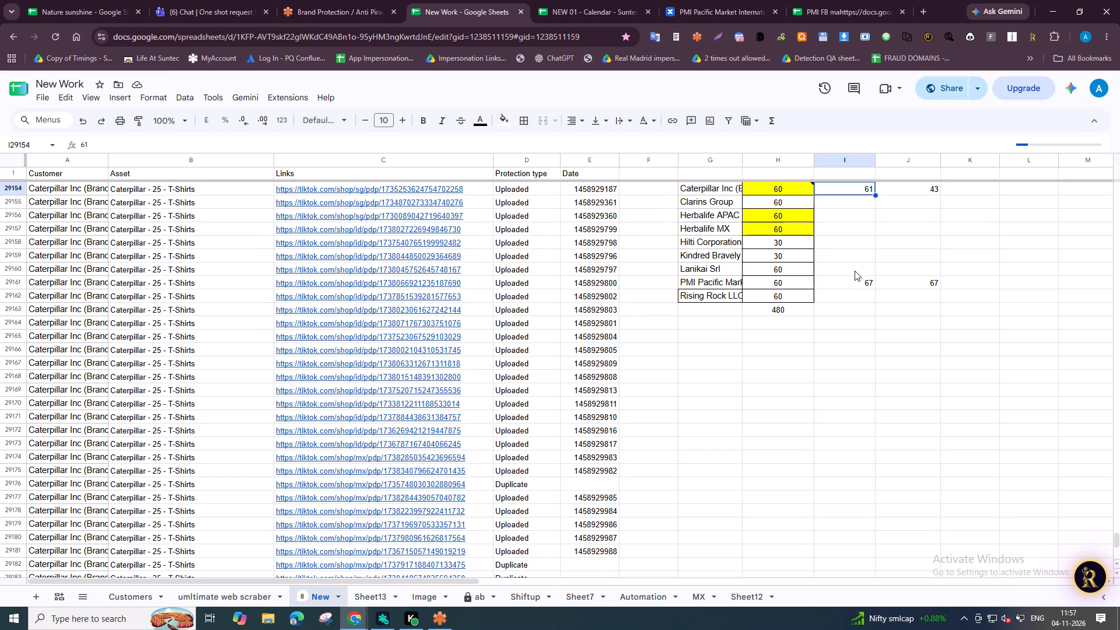
key("ctrl+Down")
type("100")
key("Right")
type("95")
key("Up")
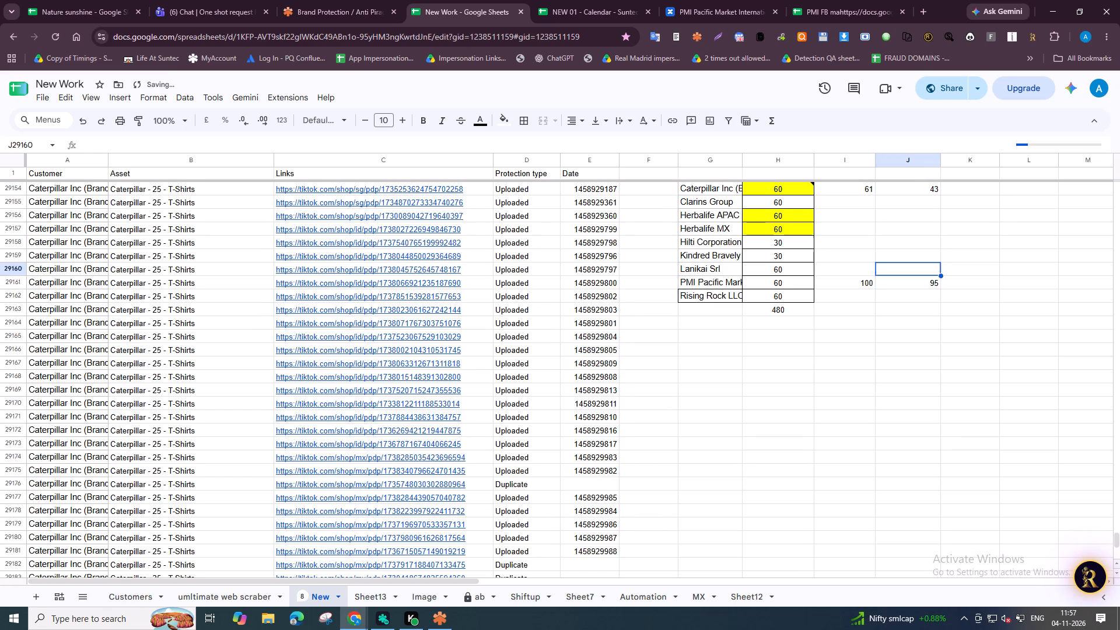
key("Down")
key("ctrl+shift+Up")
scroll(865, 270, "up", 2)
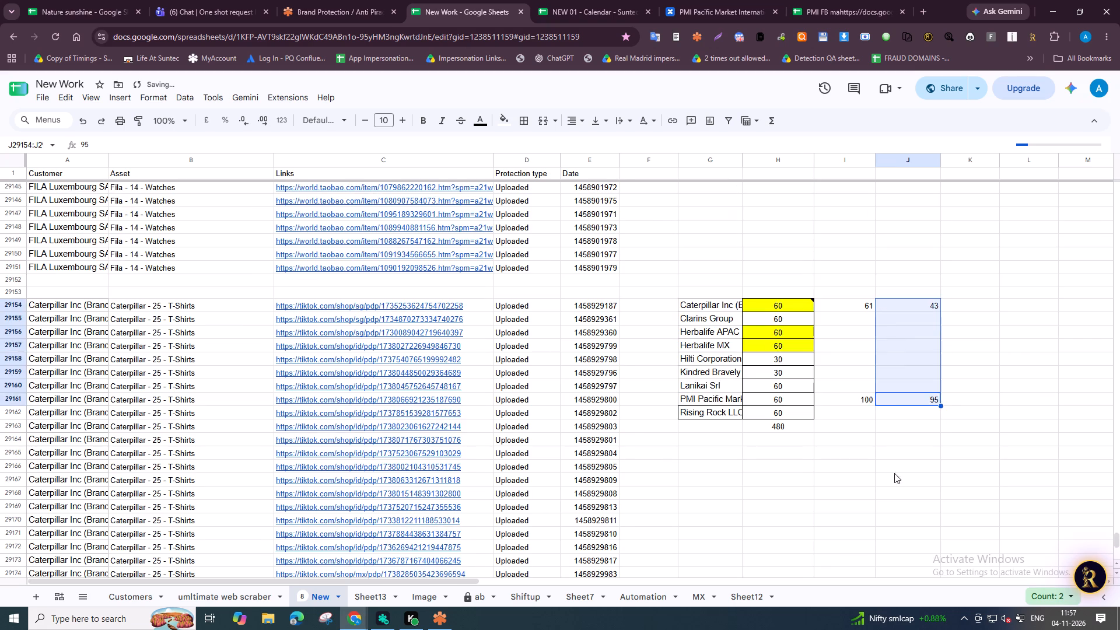
left_click(894, 482)
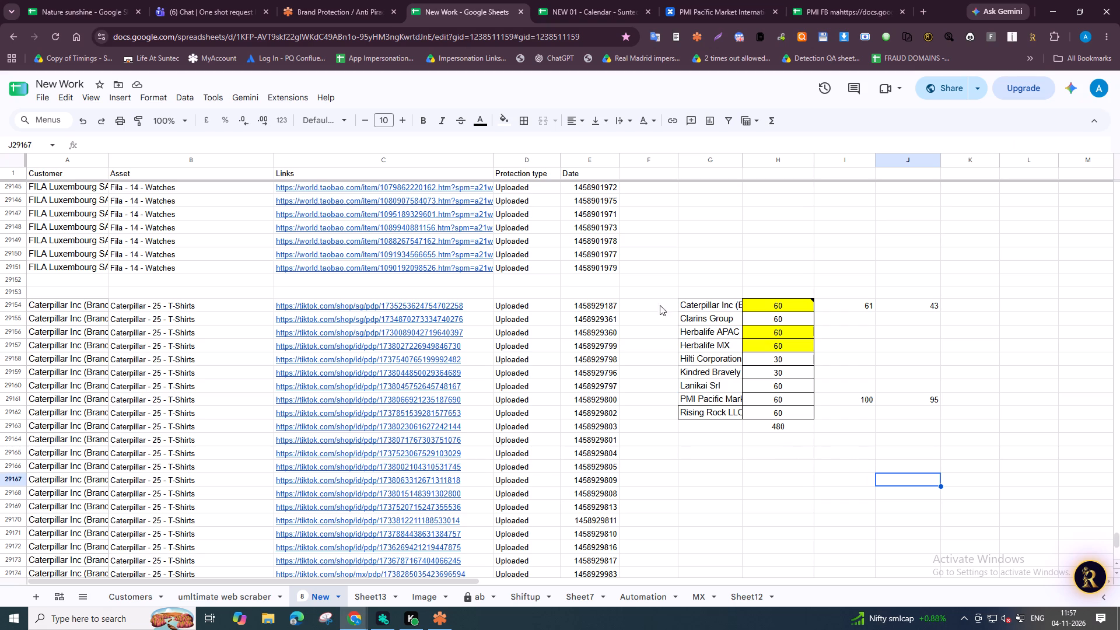
Copy the customer name Clarins Group from cell G29155.
left_click(705, 320)
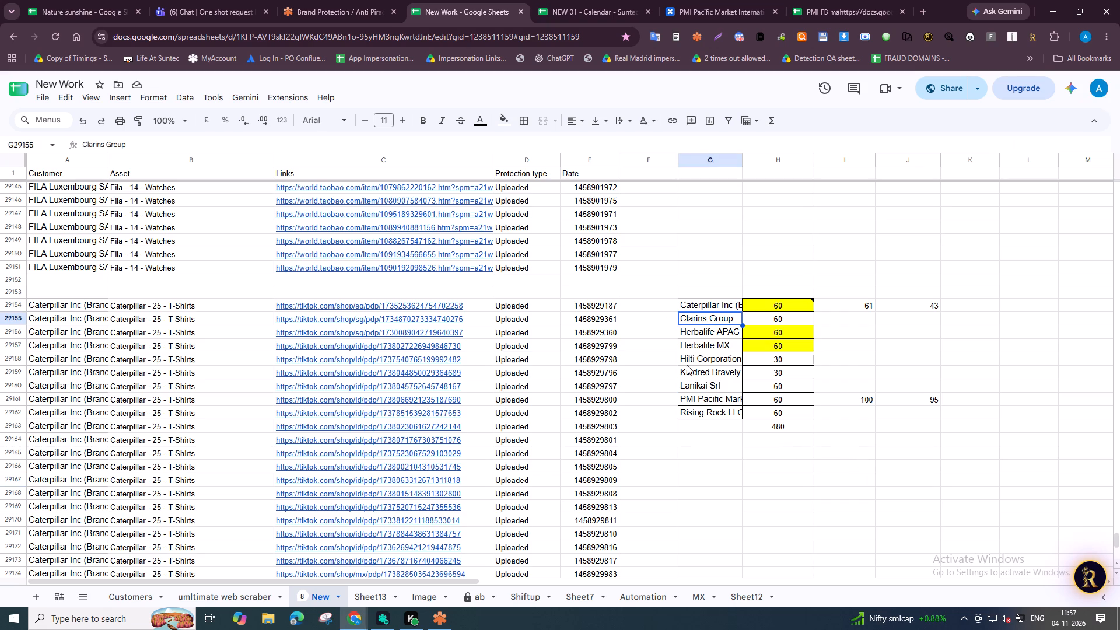
key("ctrl+c")
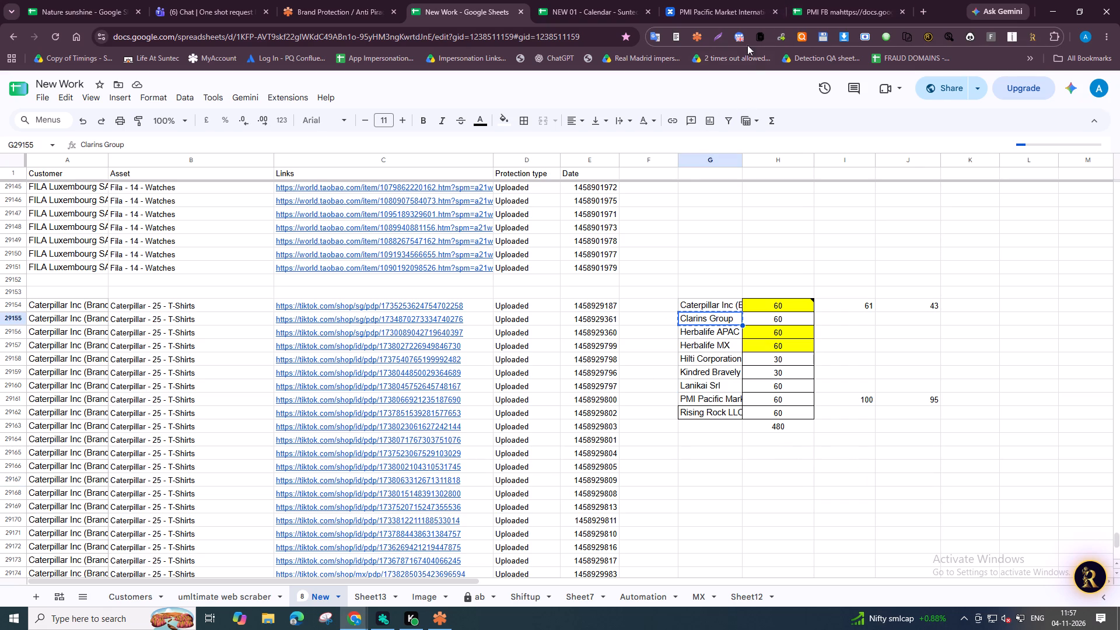
Try to switch off the 1ClickVPN connection.
left_click(744, 39)
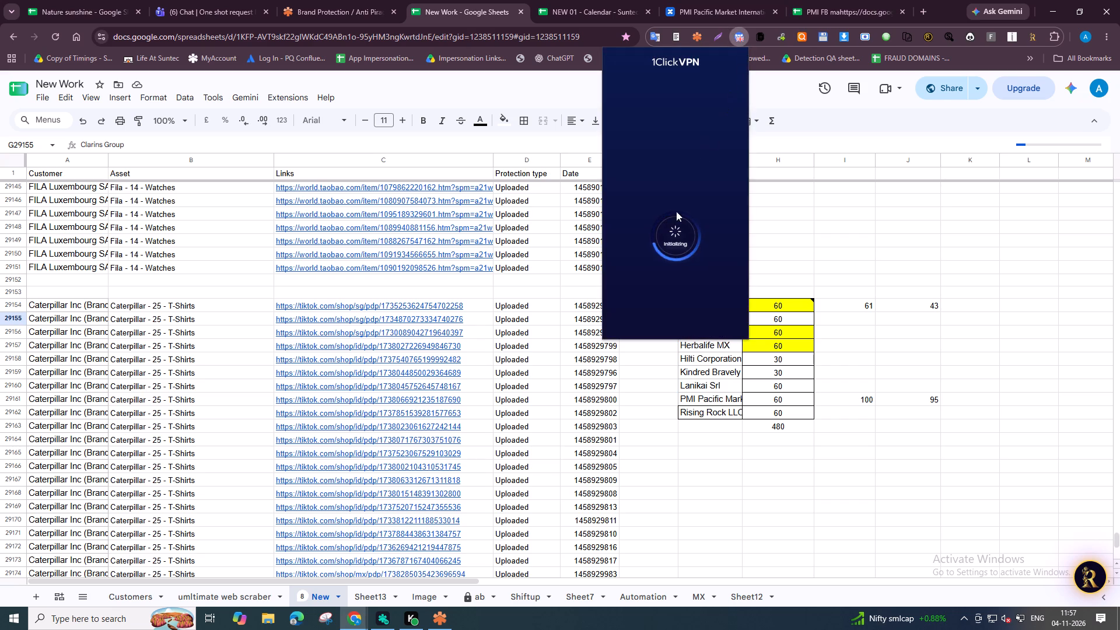
left_click(671, 242)
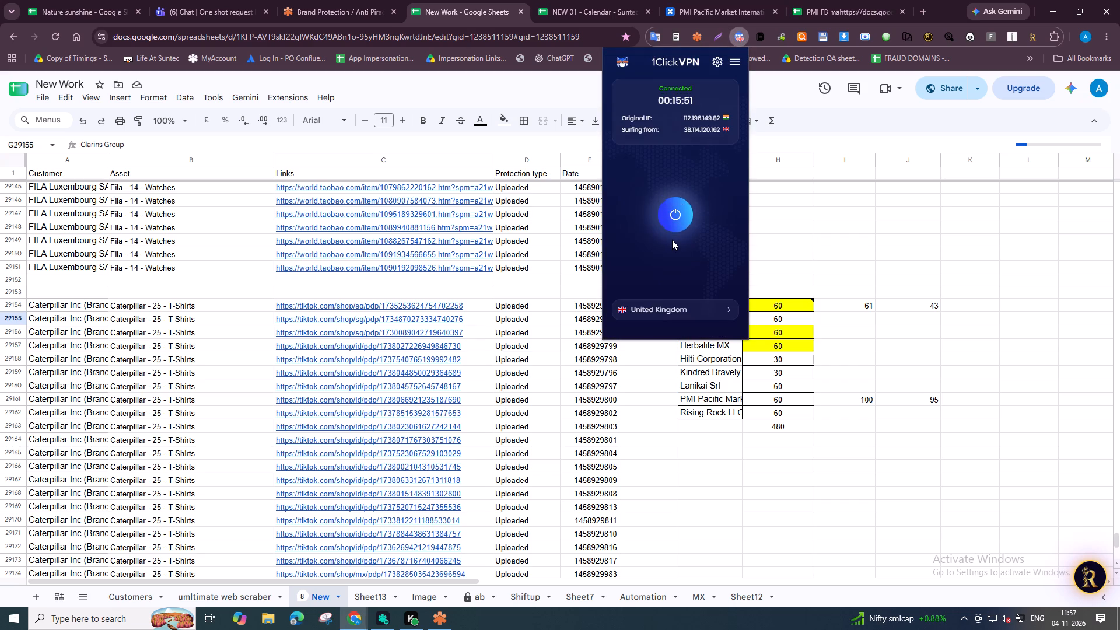
left_click(672, 235)
left_click(691, 435)
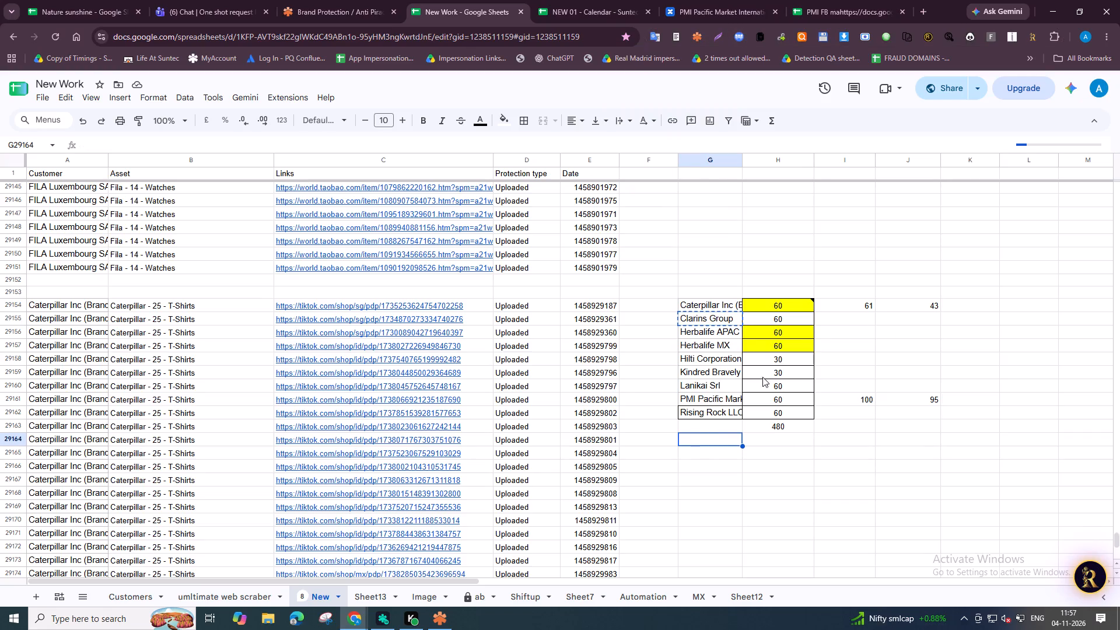
Switch to the other Chrome profile and open the RedPoints IPR Plugin.
left_click(1095, 36)
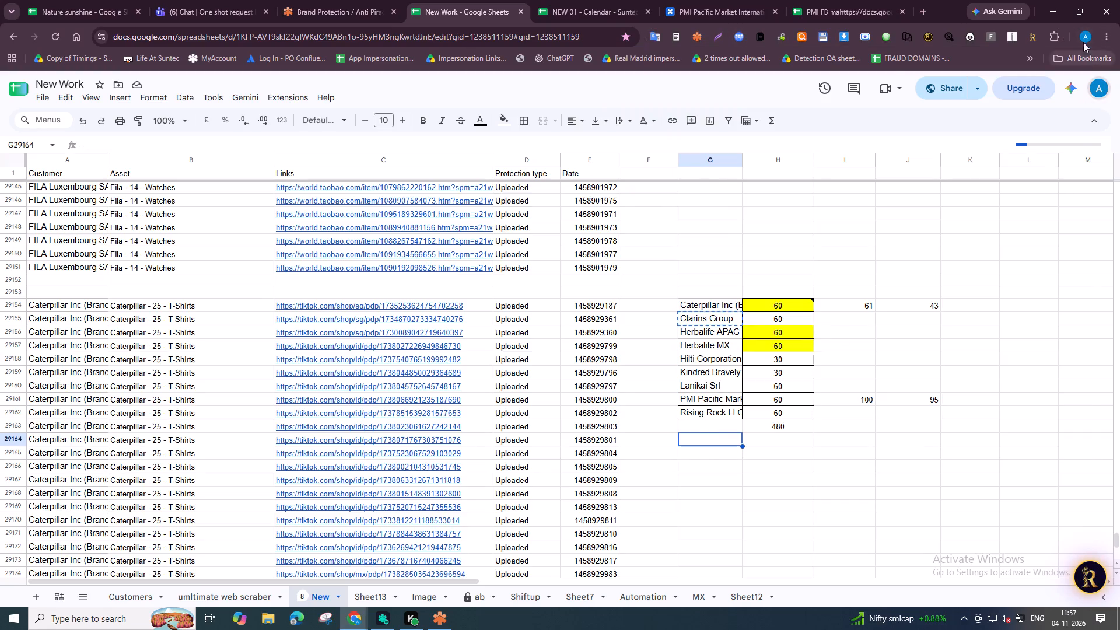
left_click(1083, 36)
left_click(1023, 289)
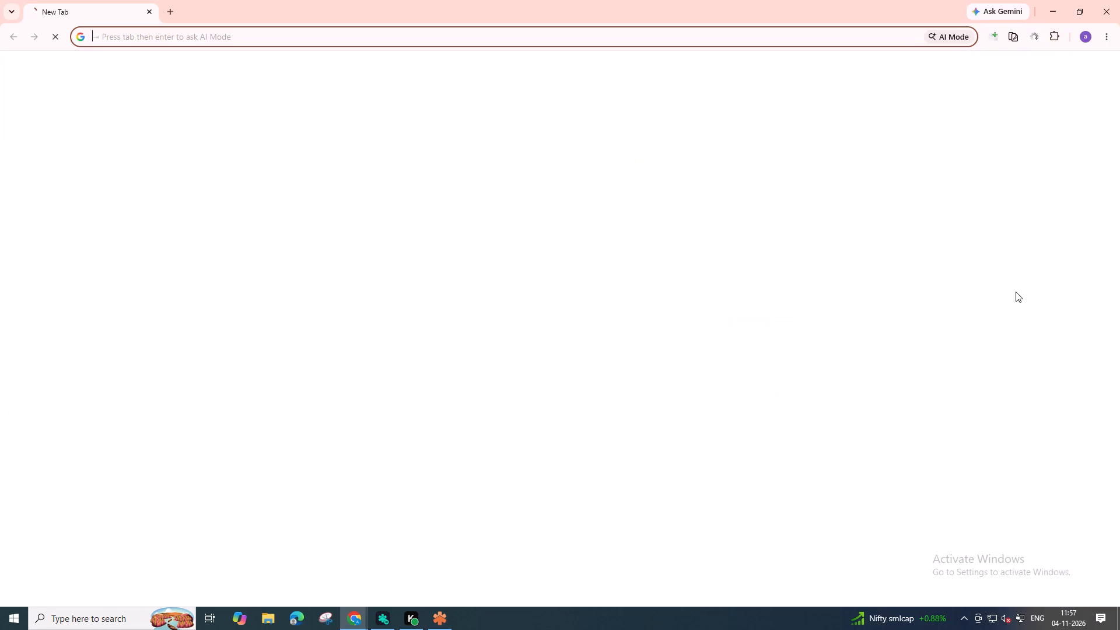
left_click(1036, 36)
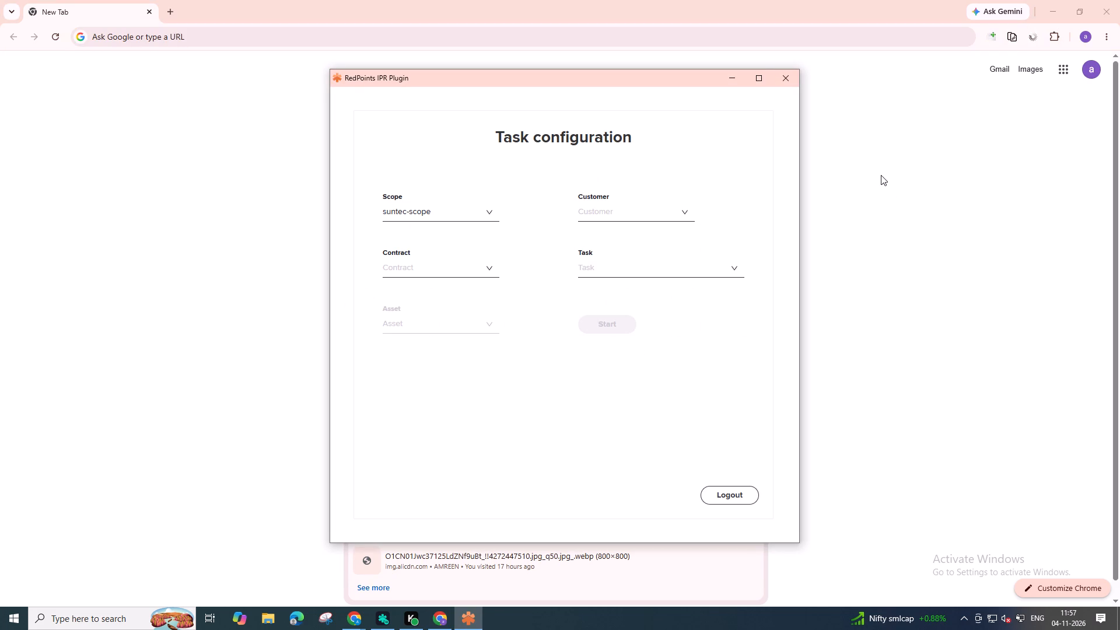
Configure the plugin task with customer Clarins Group, contract clarins and asset Double Serum.
left_click(666, 205)
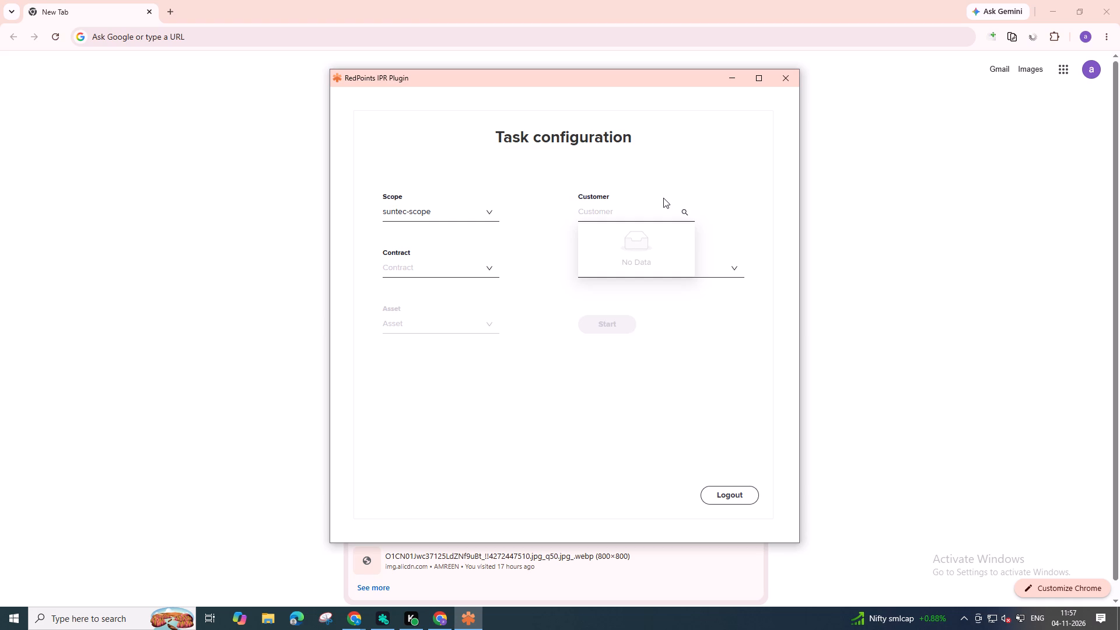
type("clar")
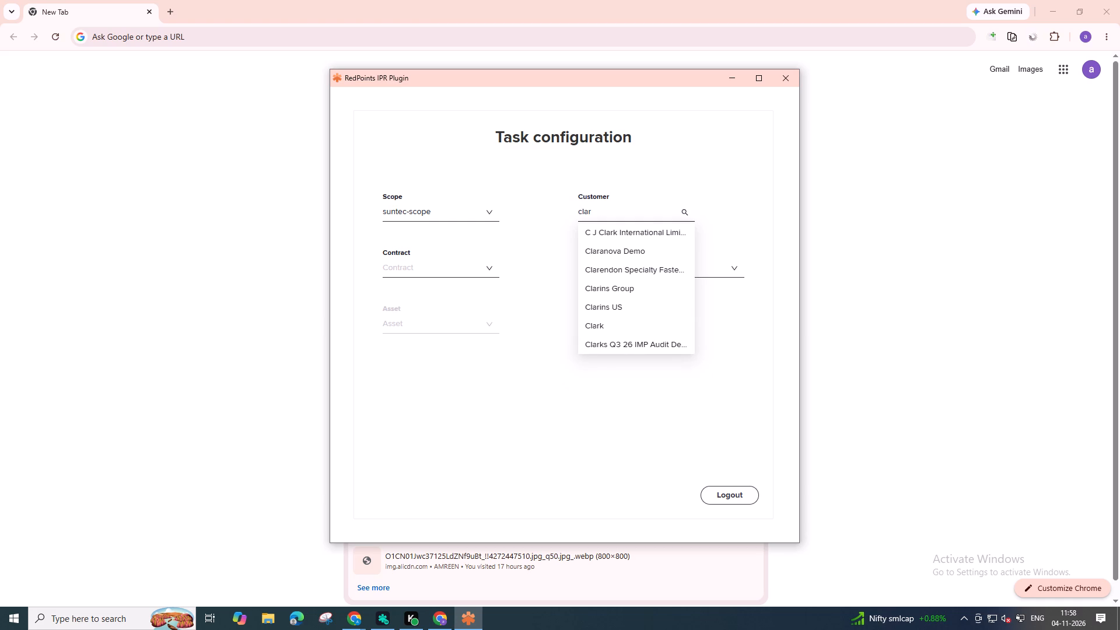
type("ins")
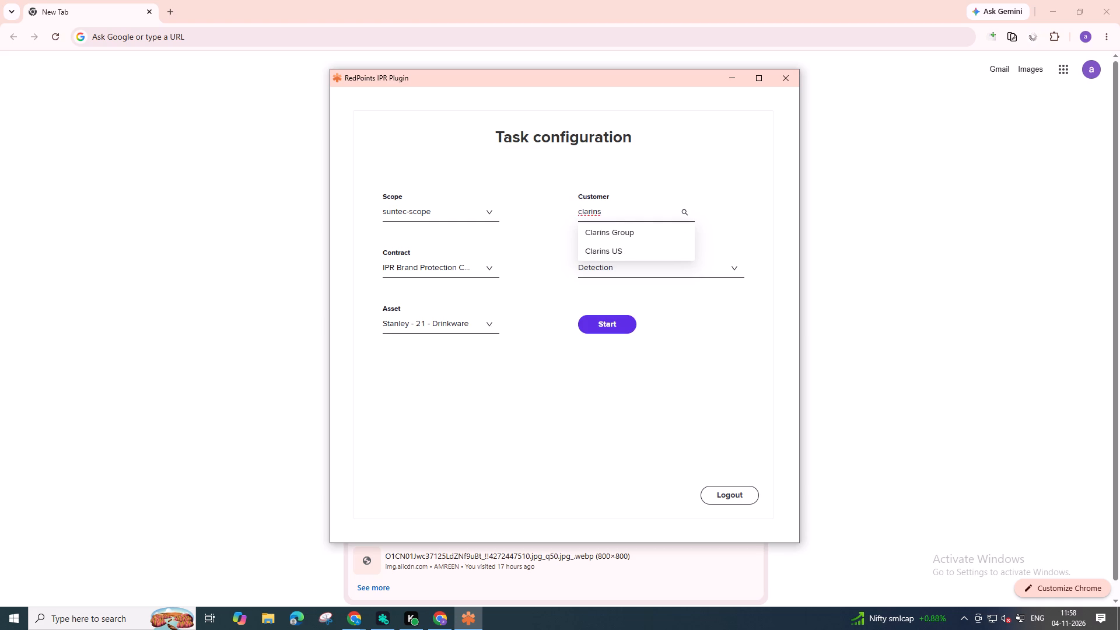
left_click(668, 229)
left_click(487, 259)
left_click(483, 288)
left_click(468, 328)
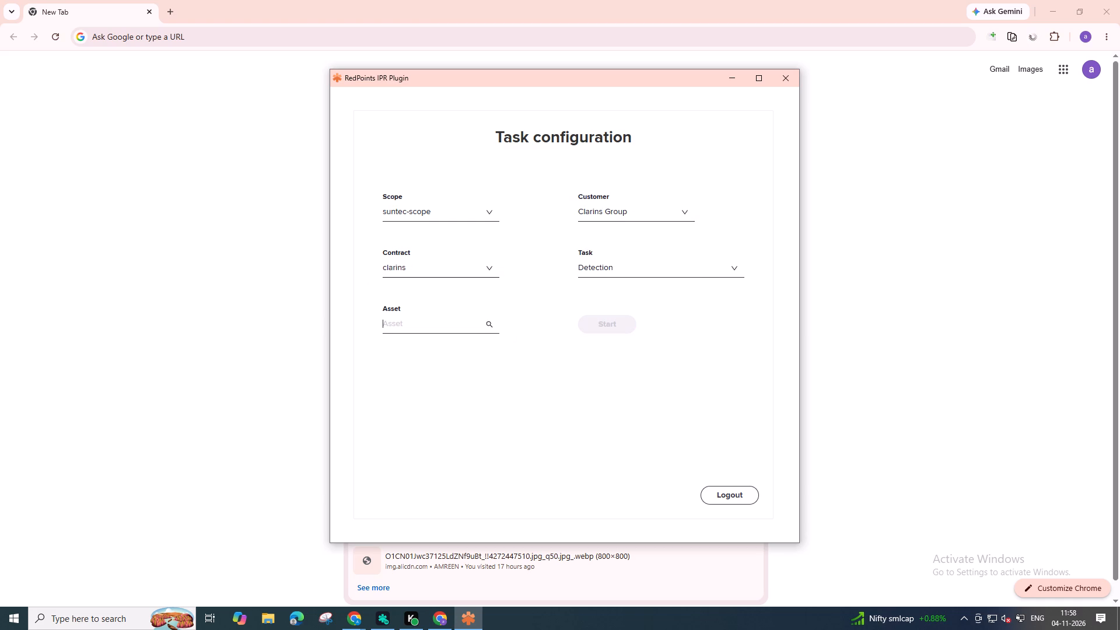
left_click(423, 378)
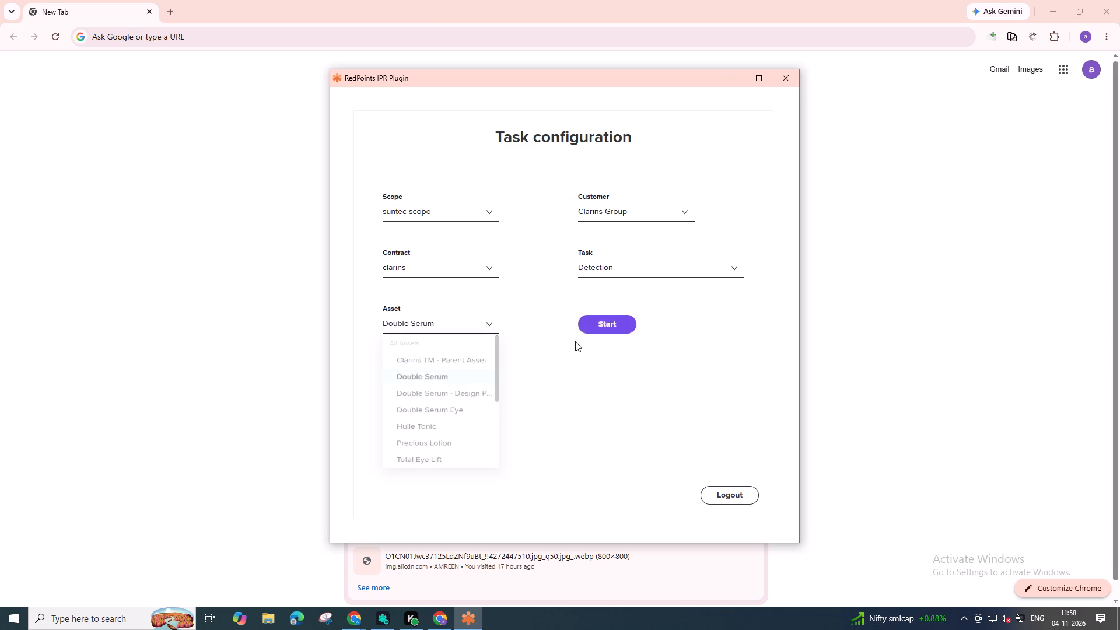